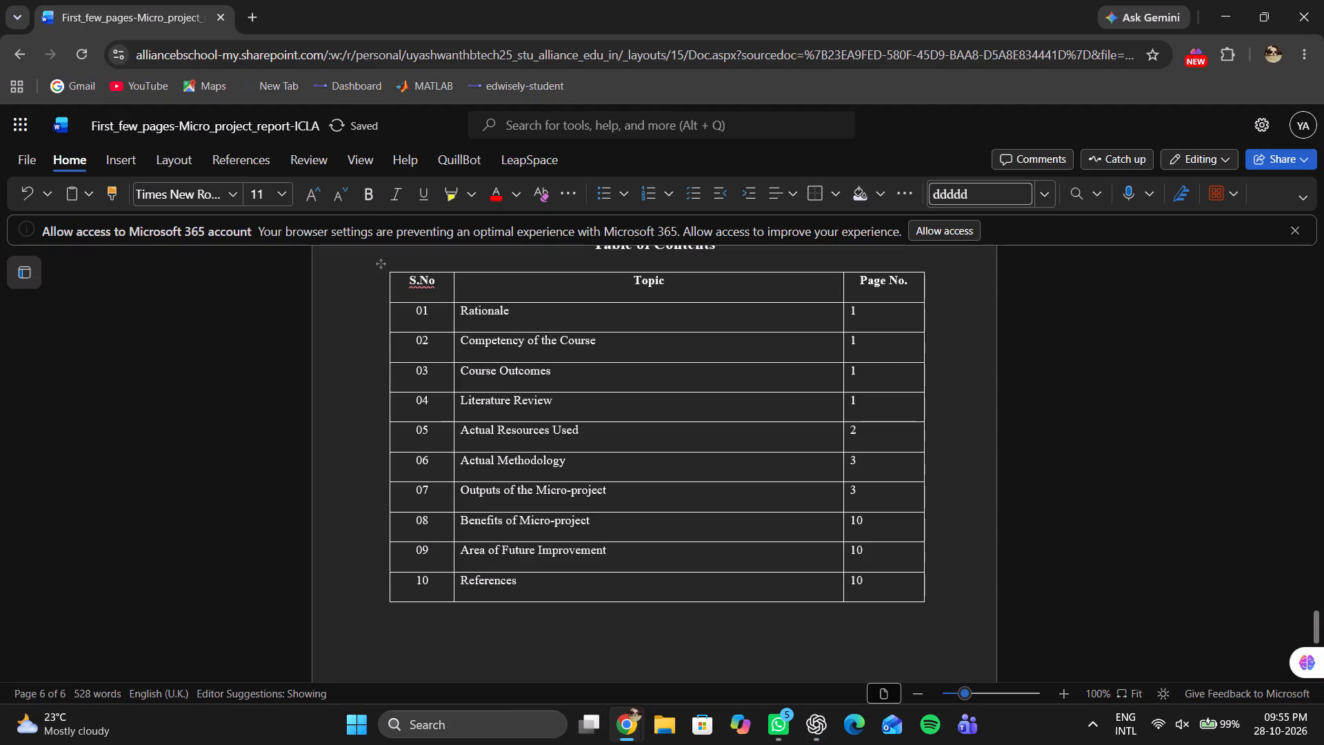
click(257, 21)
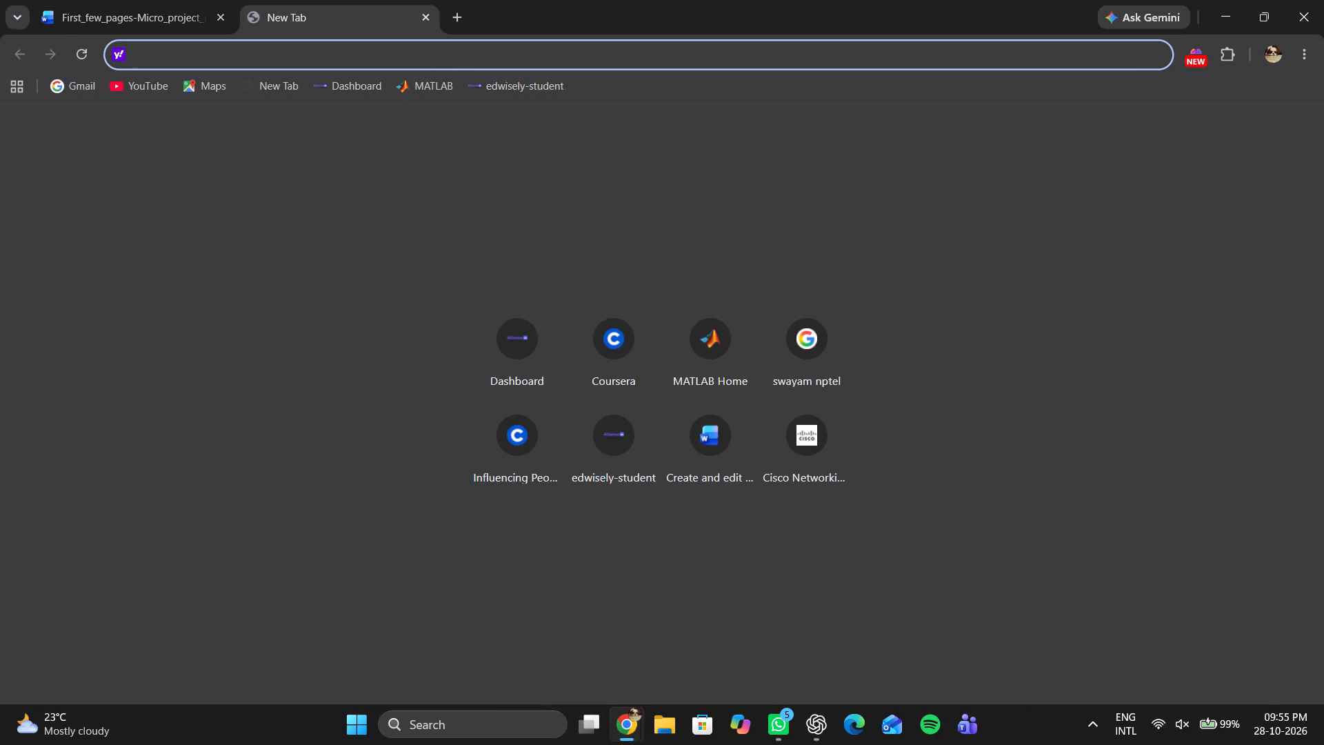
text(microsoft)
key(space)
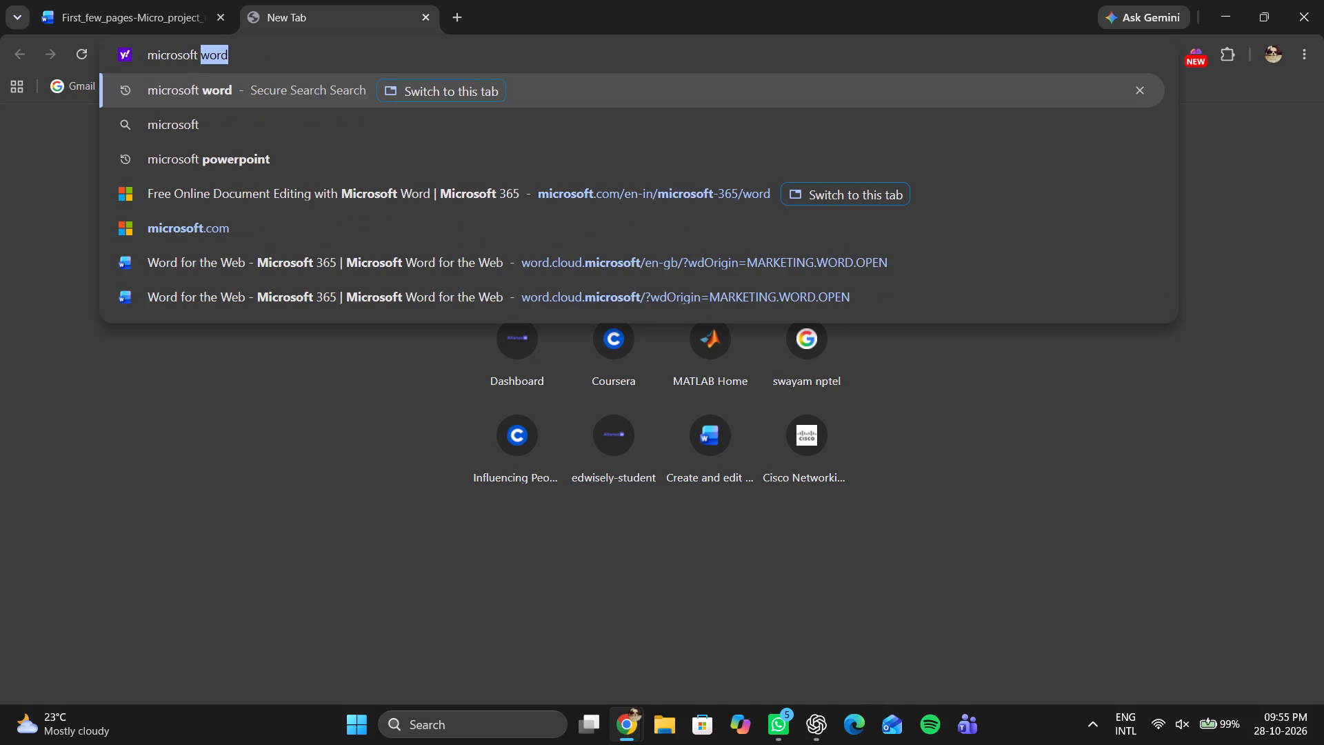
key(Right)
key(Return)
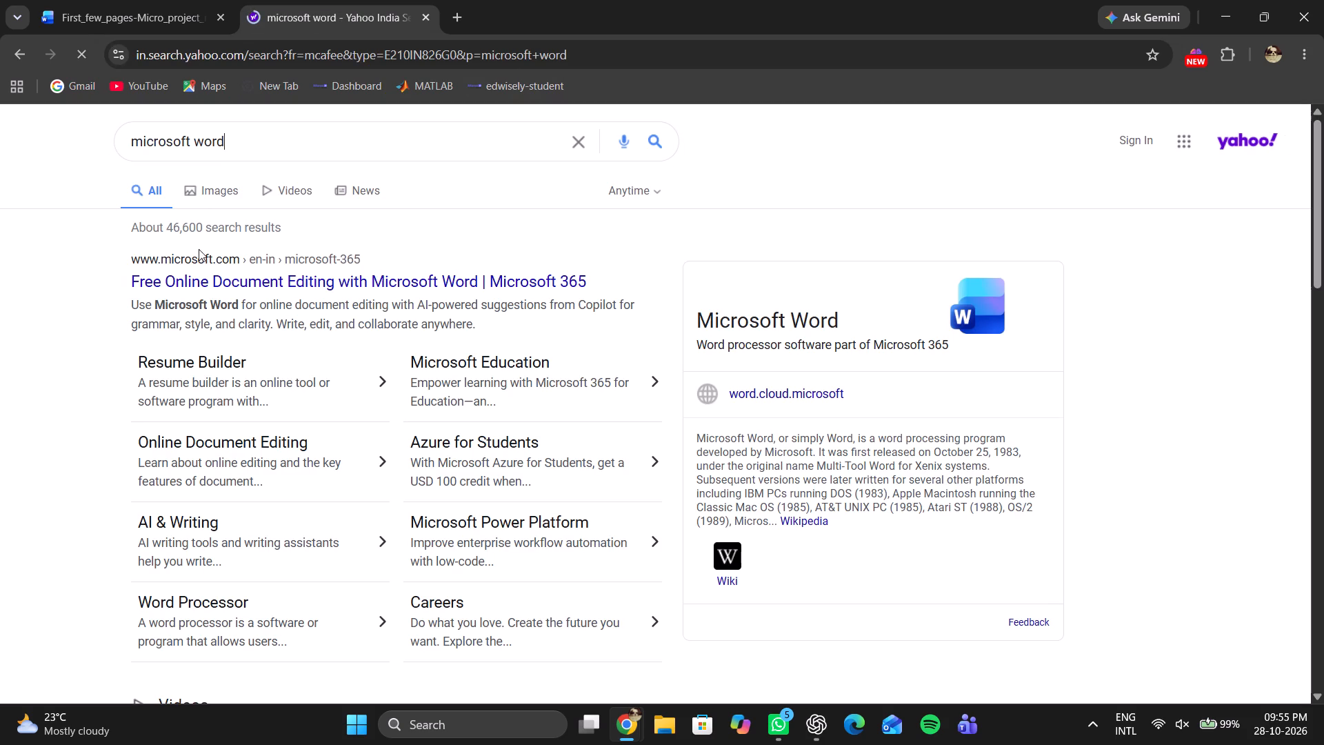
Open the Microsoft Word product page from the search results, close the search tab and banner, and launch Word online.
click(254, 270)
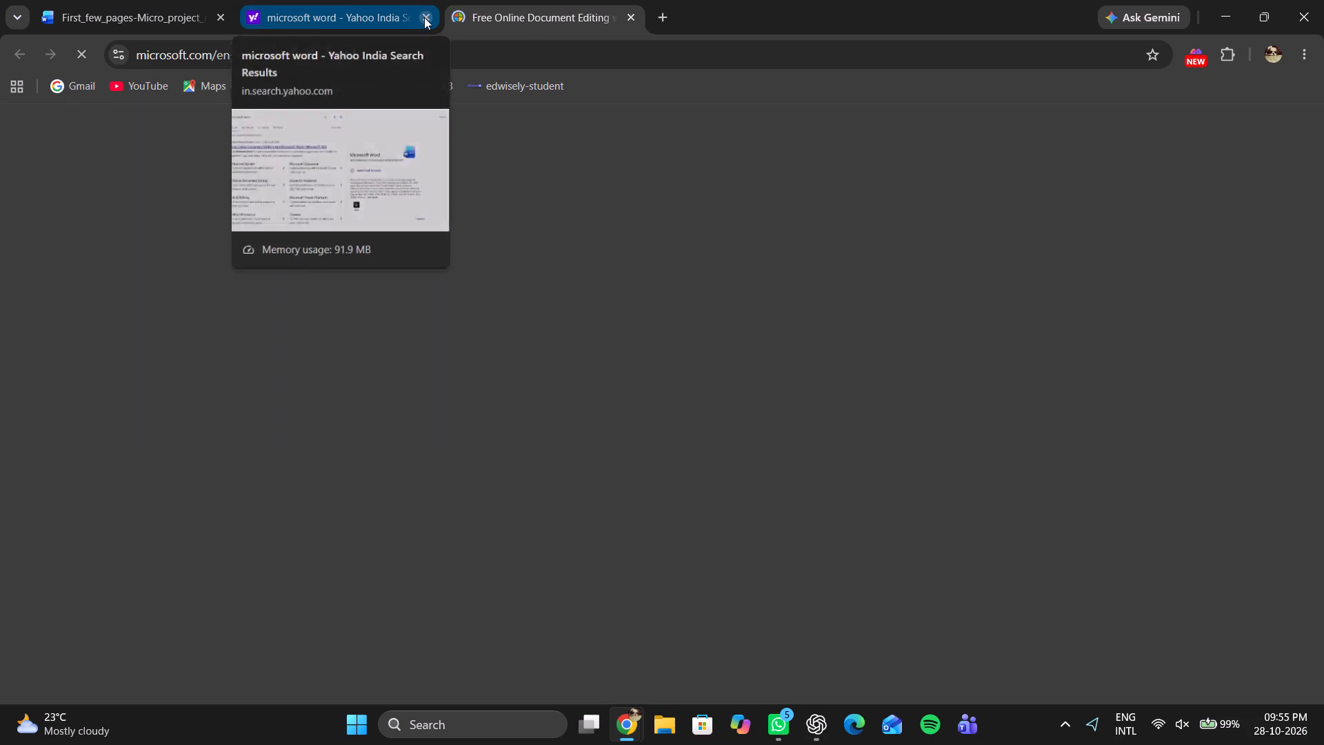
click(424, 17)
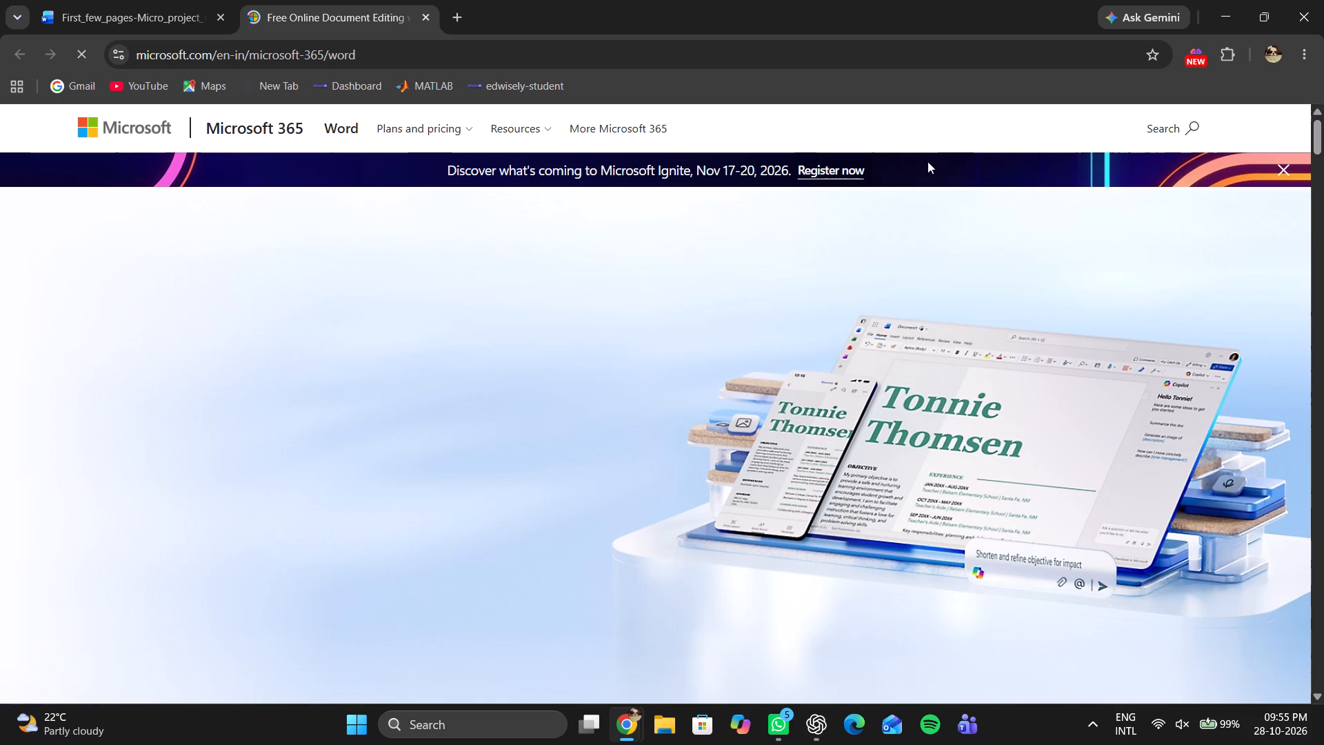
click(1281, 170)
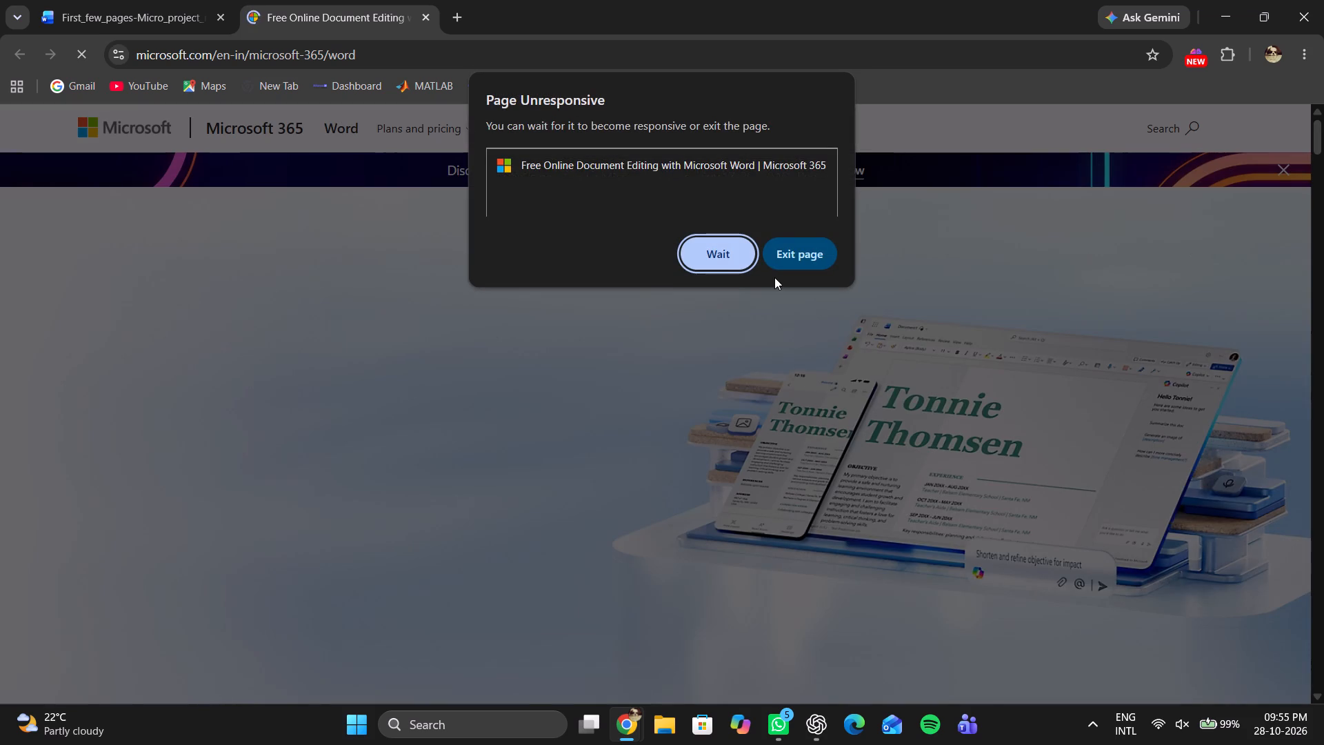
click(711, 251)
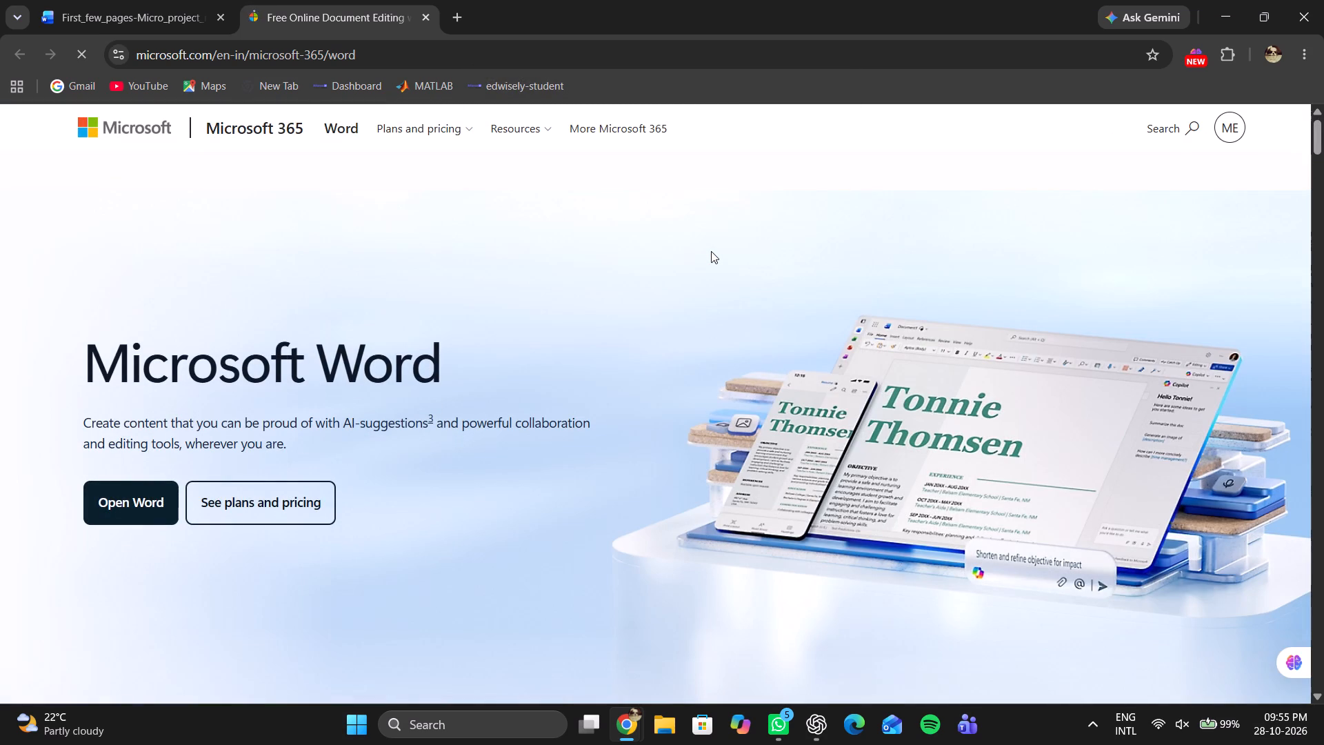
click(131, 508)
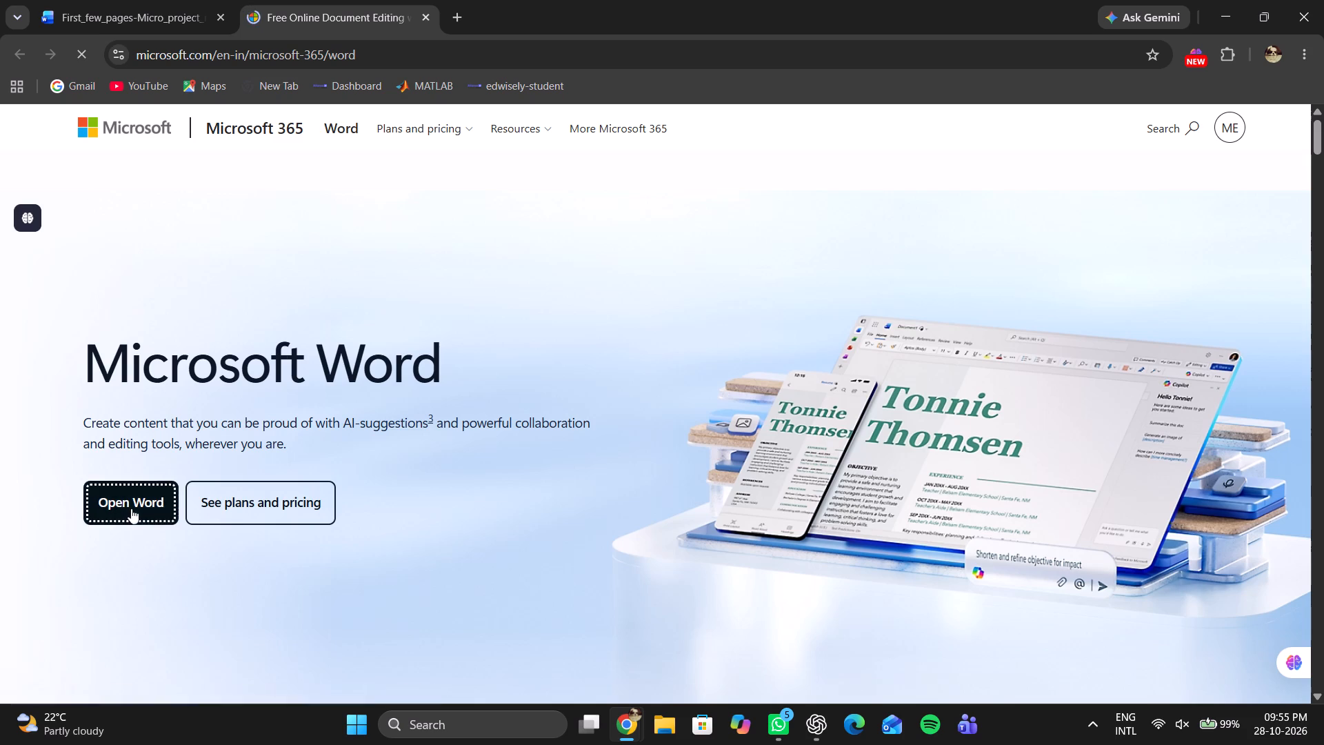
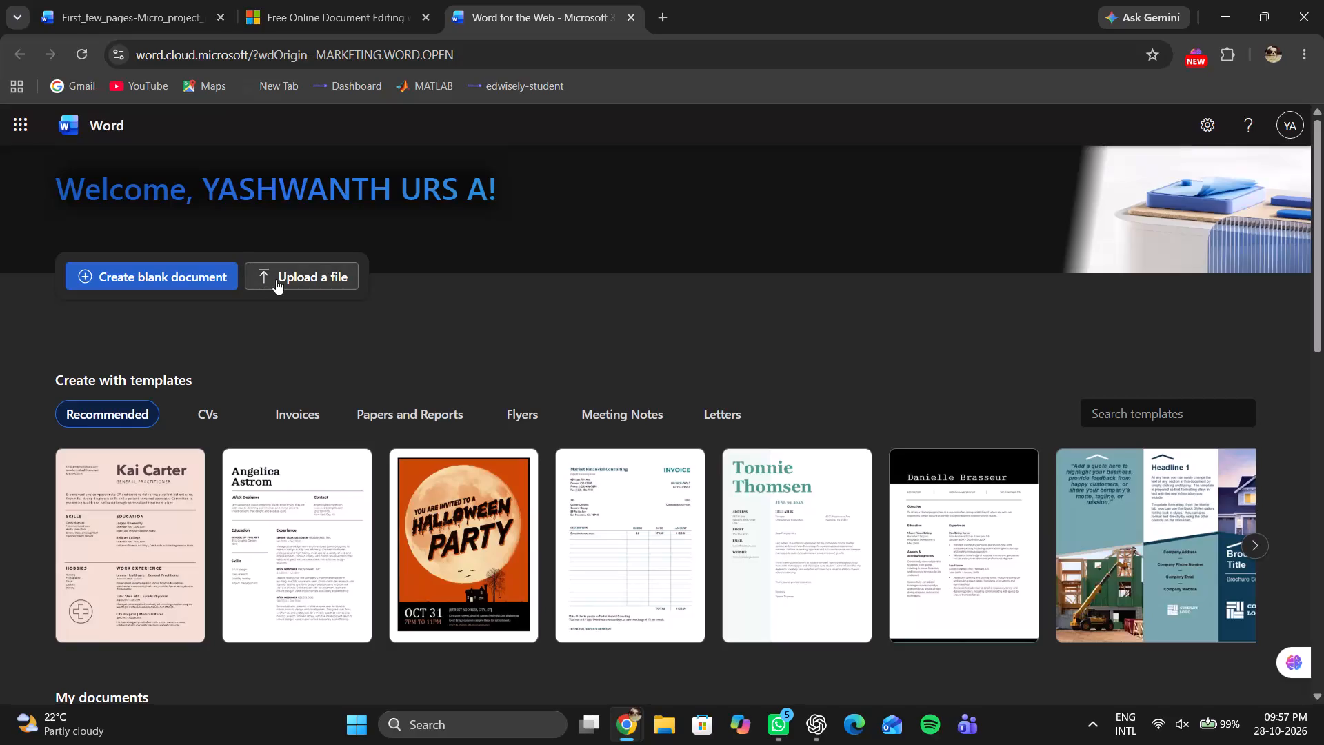
Upload 0_Template_Report_of_Micro-project from the Discrete Mathematics folder to Word online and close the leftover product page tab.
click(276, 279)
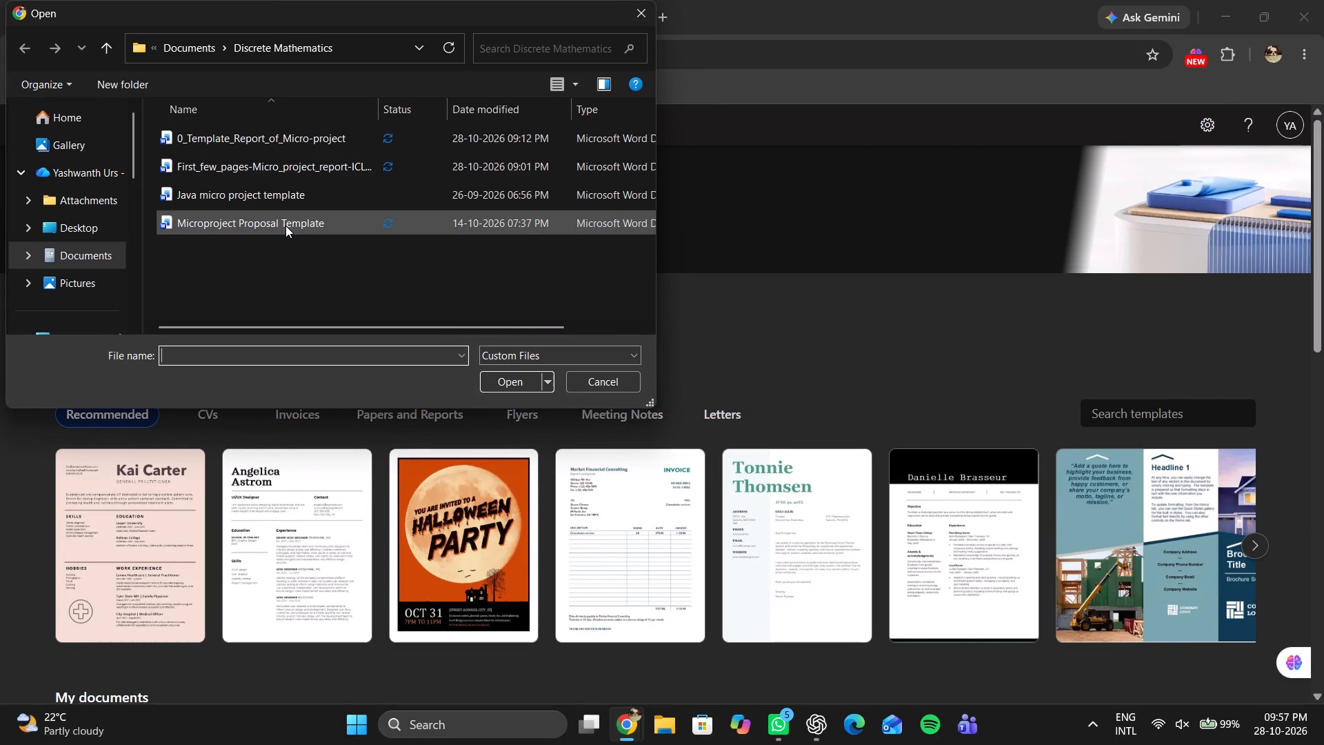
click(288, 142)
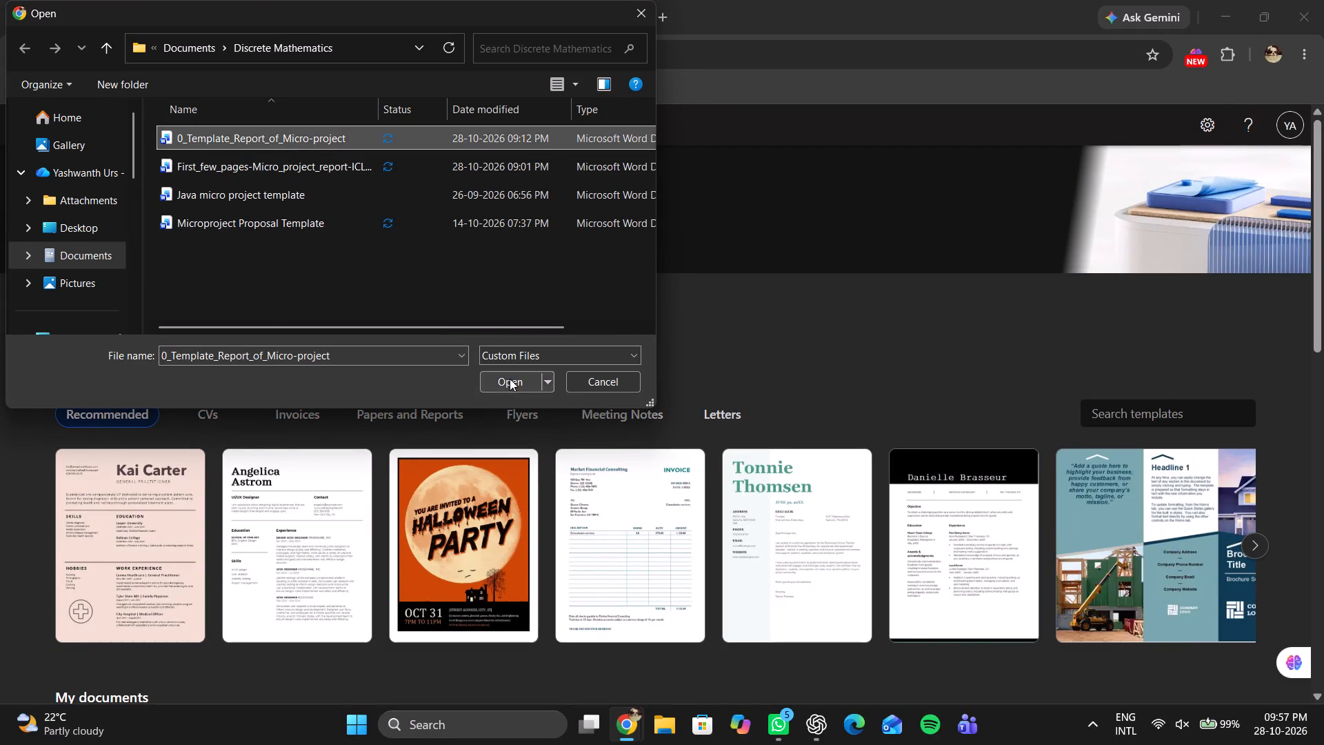
click(510, 379)
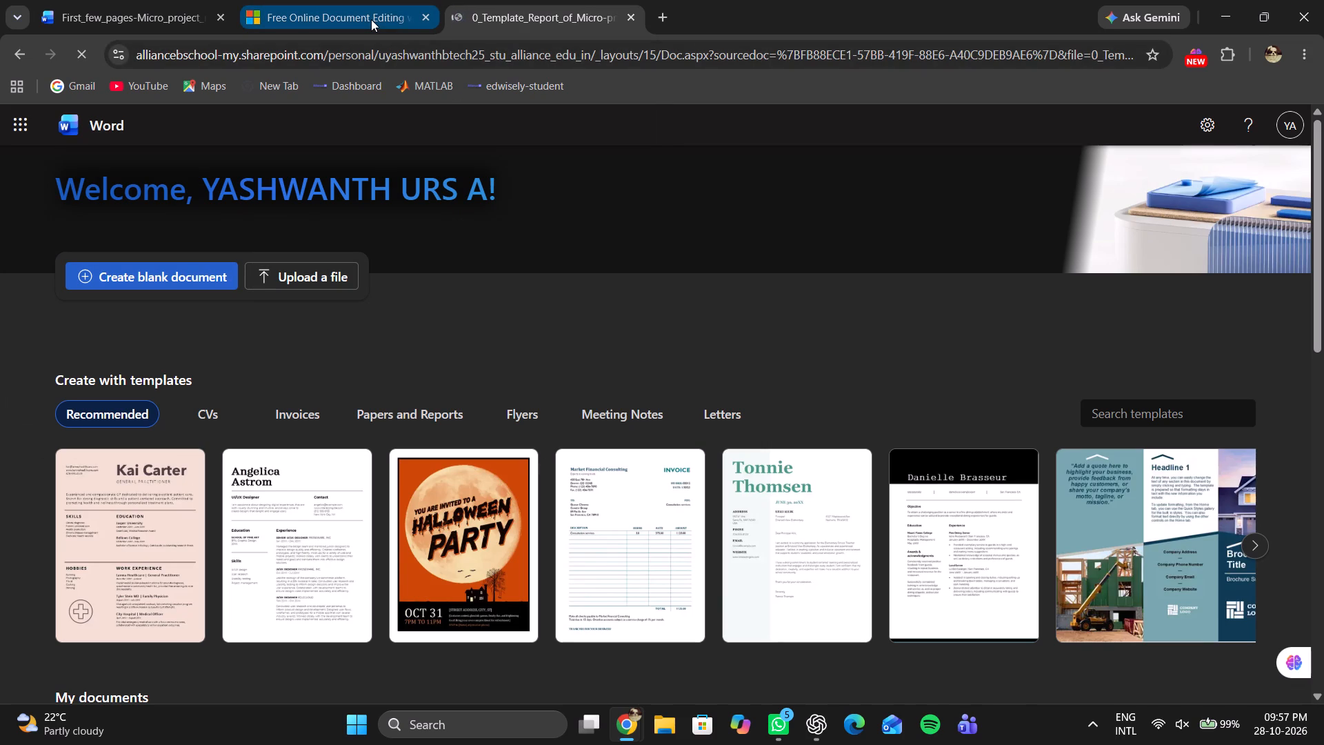
click(425, 14)
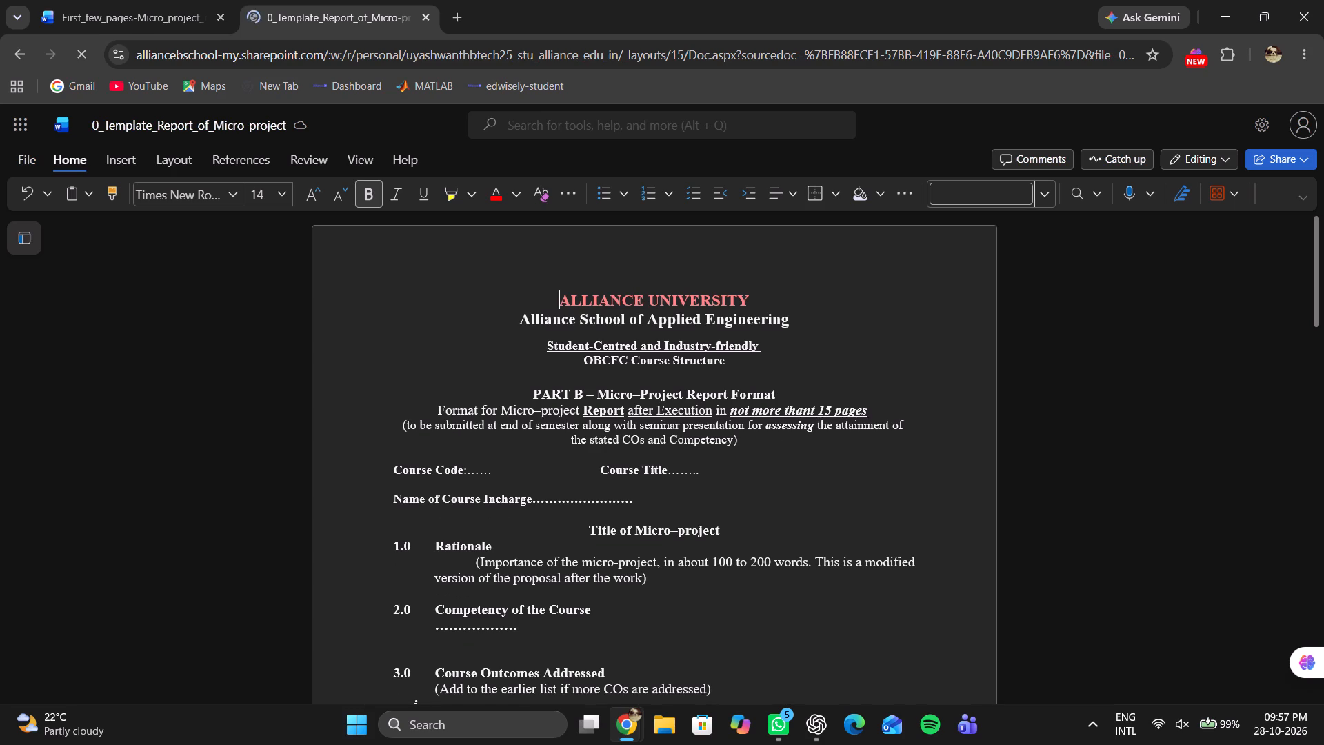
Replace "Applied Engineering" with "Advanced Computing" in the school name under the ALLIANCE UNIVERSITY heading.
click(805, 324)
key(BackSpace)
key(BackSpace)
key(BackSpace)
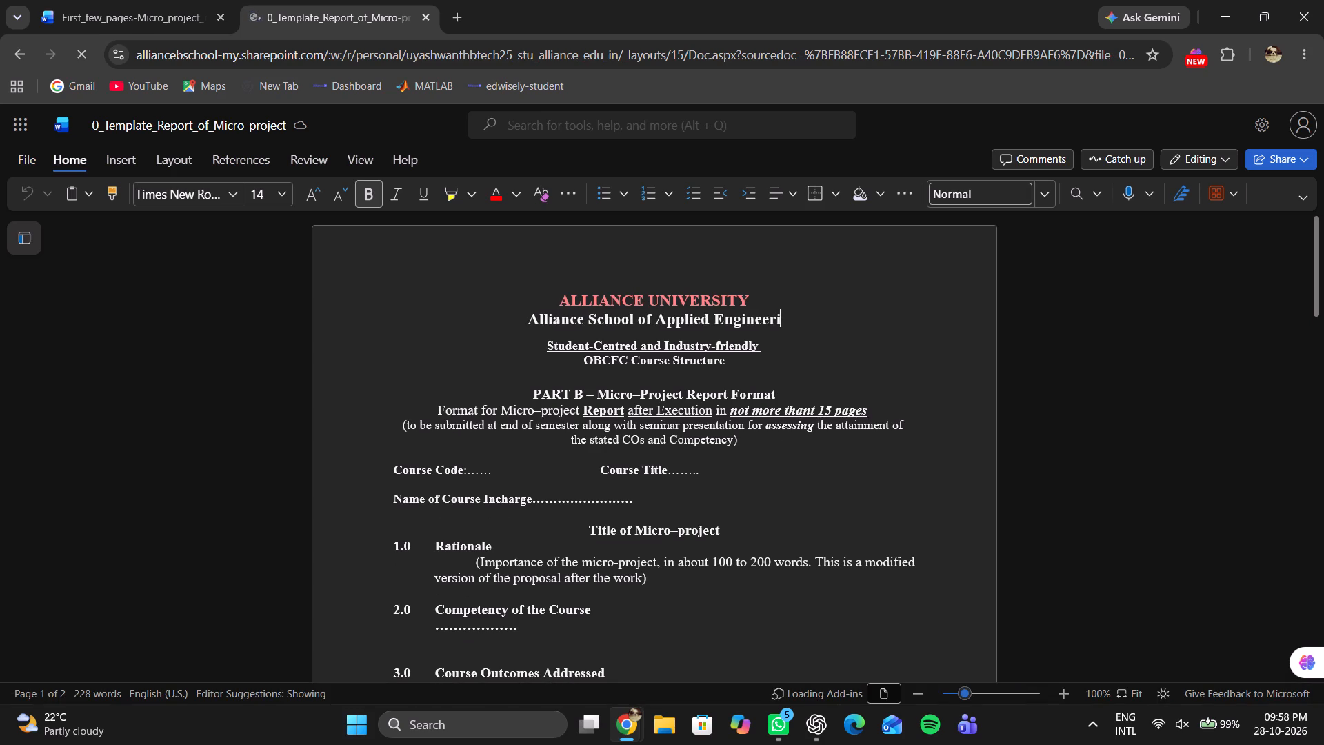
key(BackSpace)
key(BackSpace)
key(BackSpace)
key(BackSpace)
key(BackSpace)
key(BackSpace)
key(BackSpace)
key(BackSpace)
key(BackSpace)
key(BackSpace)
key(BackSpace)
key(BackSpace)
key(BackSpace)
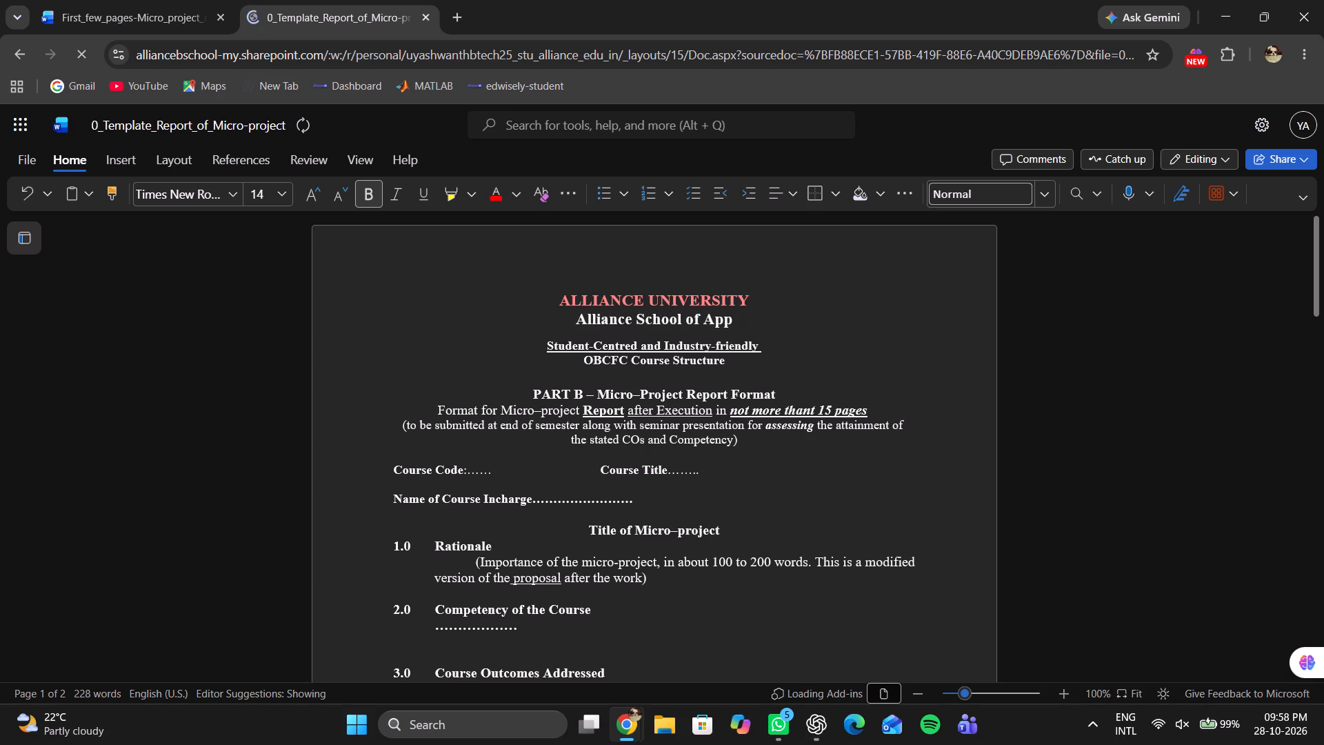
key(BackSpace)
key(BackSpace)
text(da)
key(BackSpace)
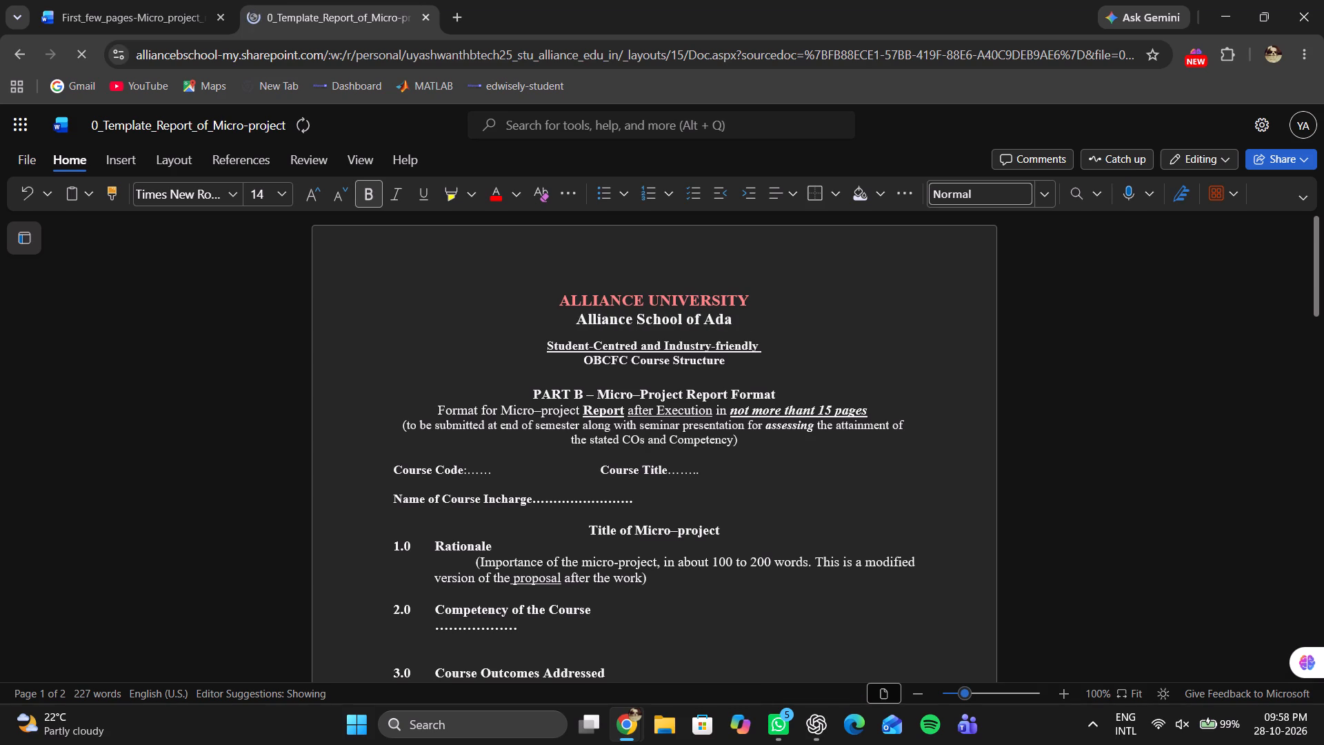
text(va)
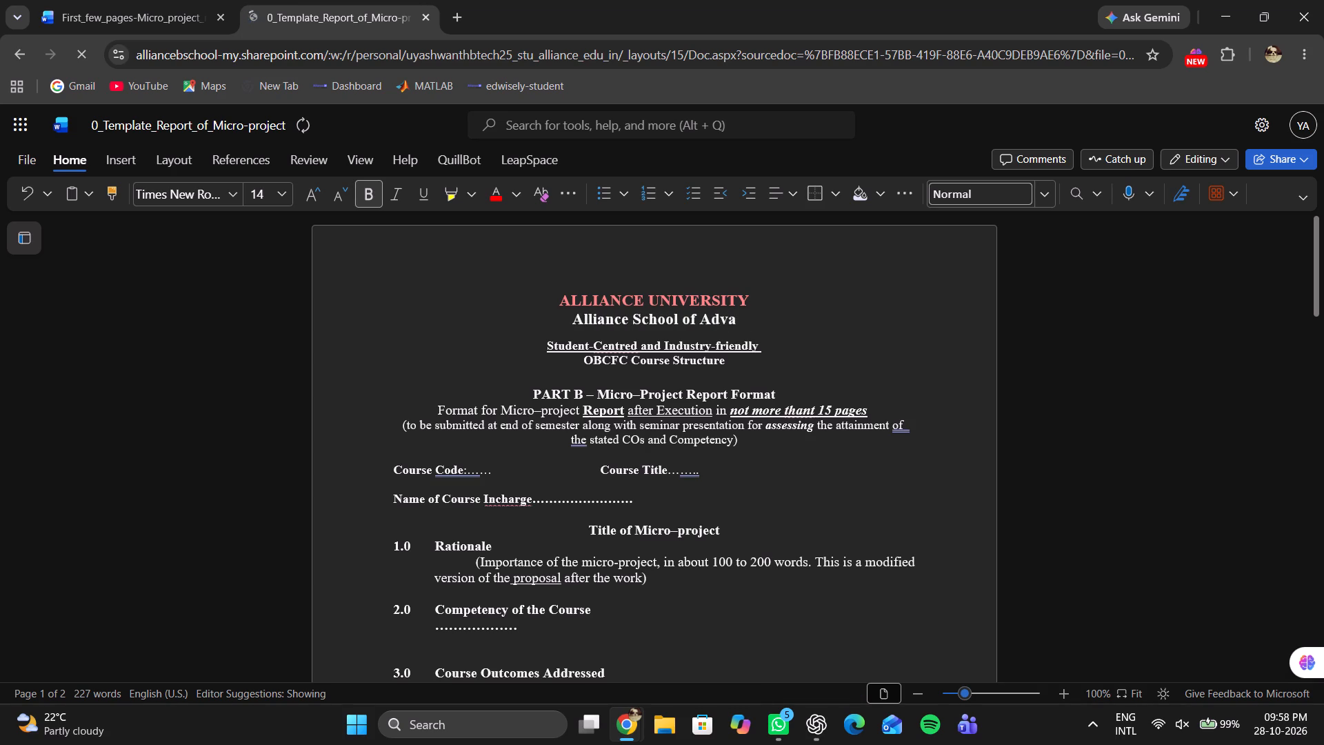
text(nced)
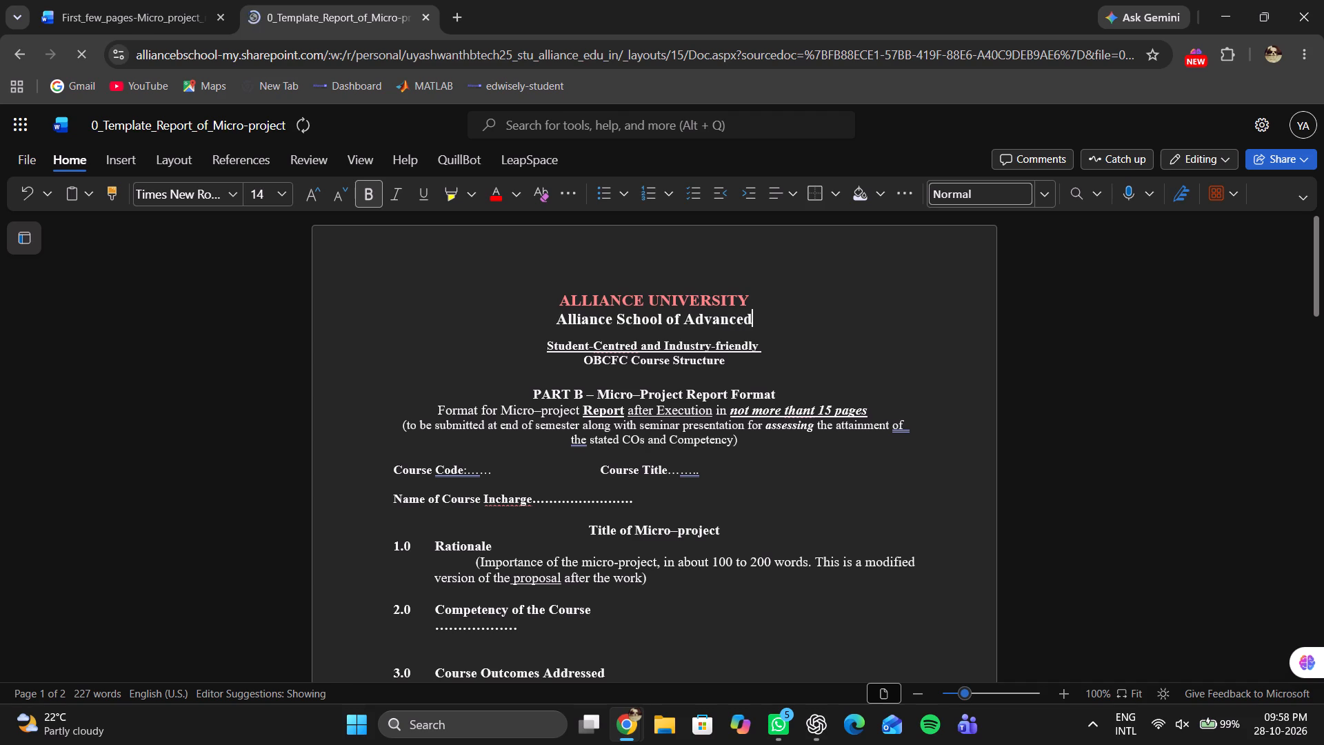
key(space)
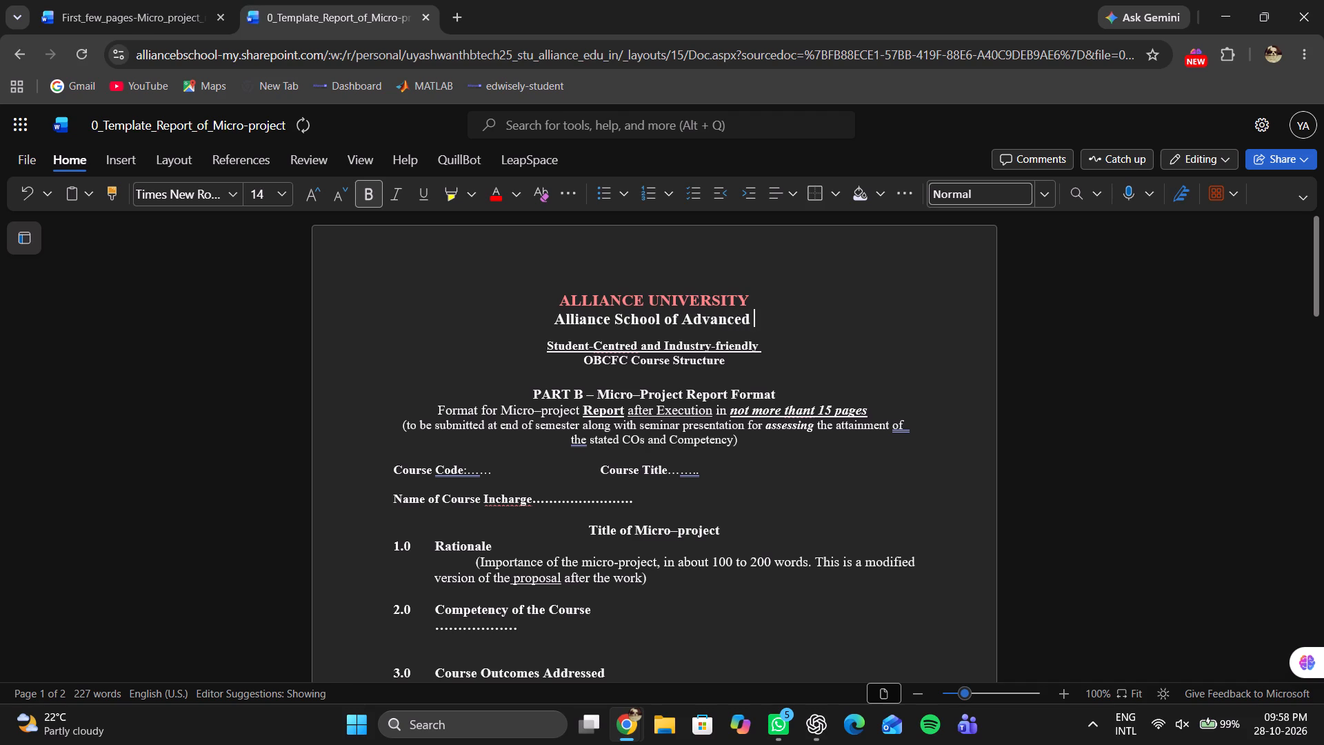
text(Computing)
key(space)
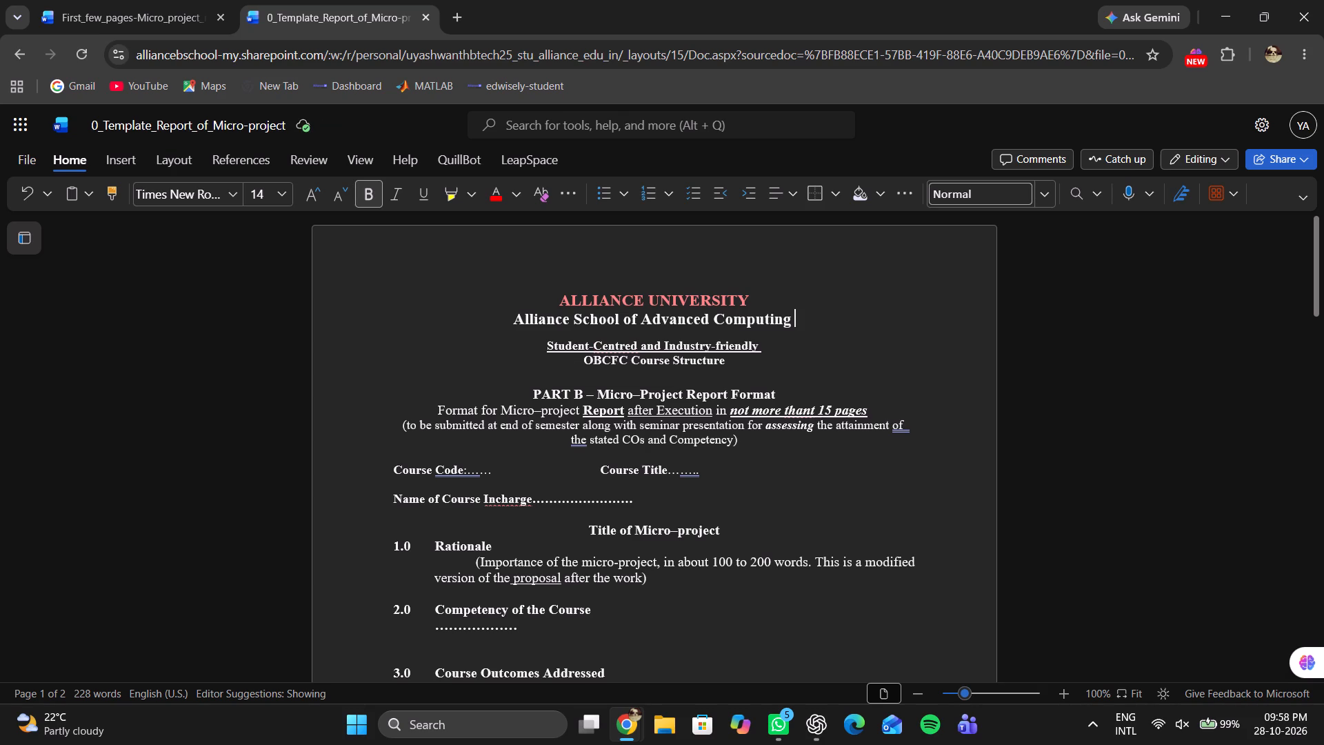
Delete the parenthetical note about end-of-semester submission and seminar presentation below the report format line.
drag(397, 425, 750, 444)
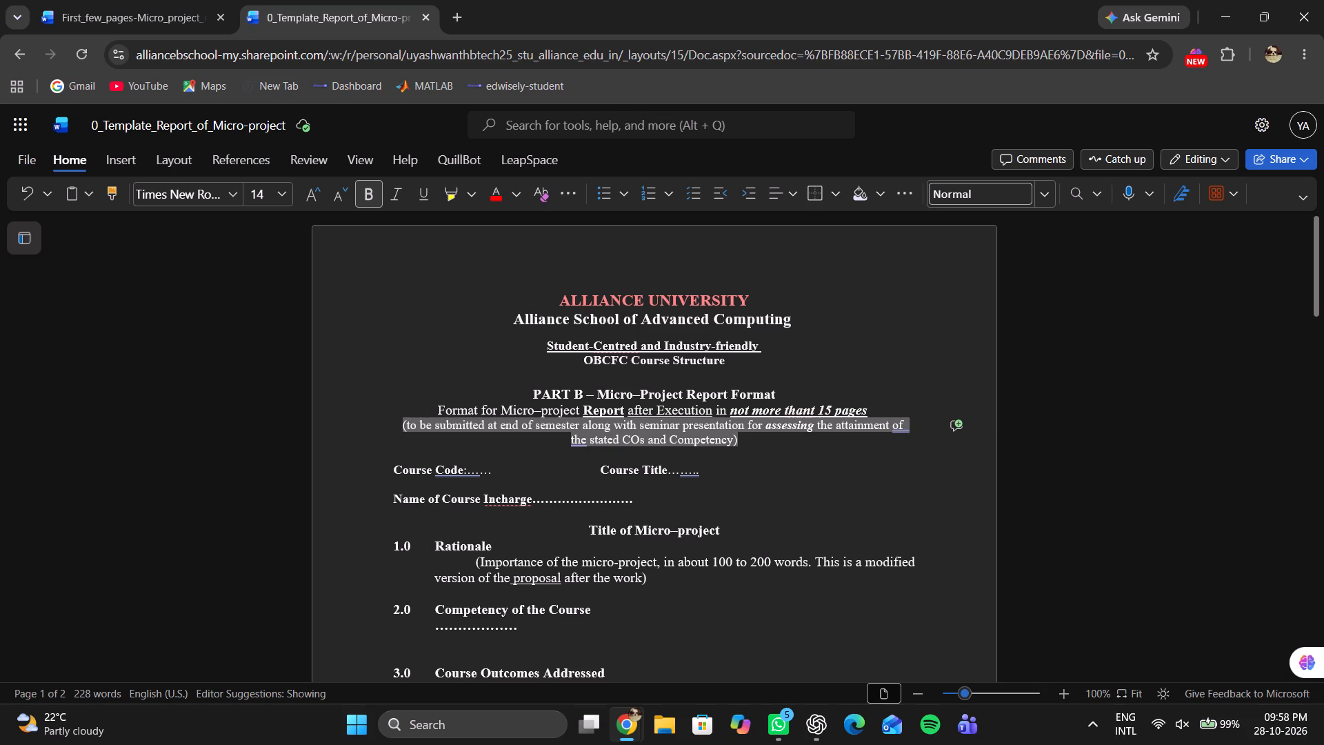
key(BackSpace)
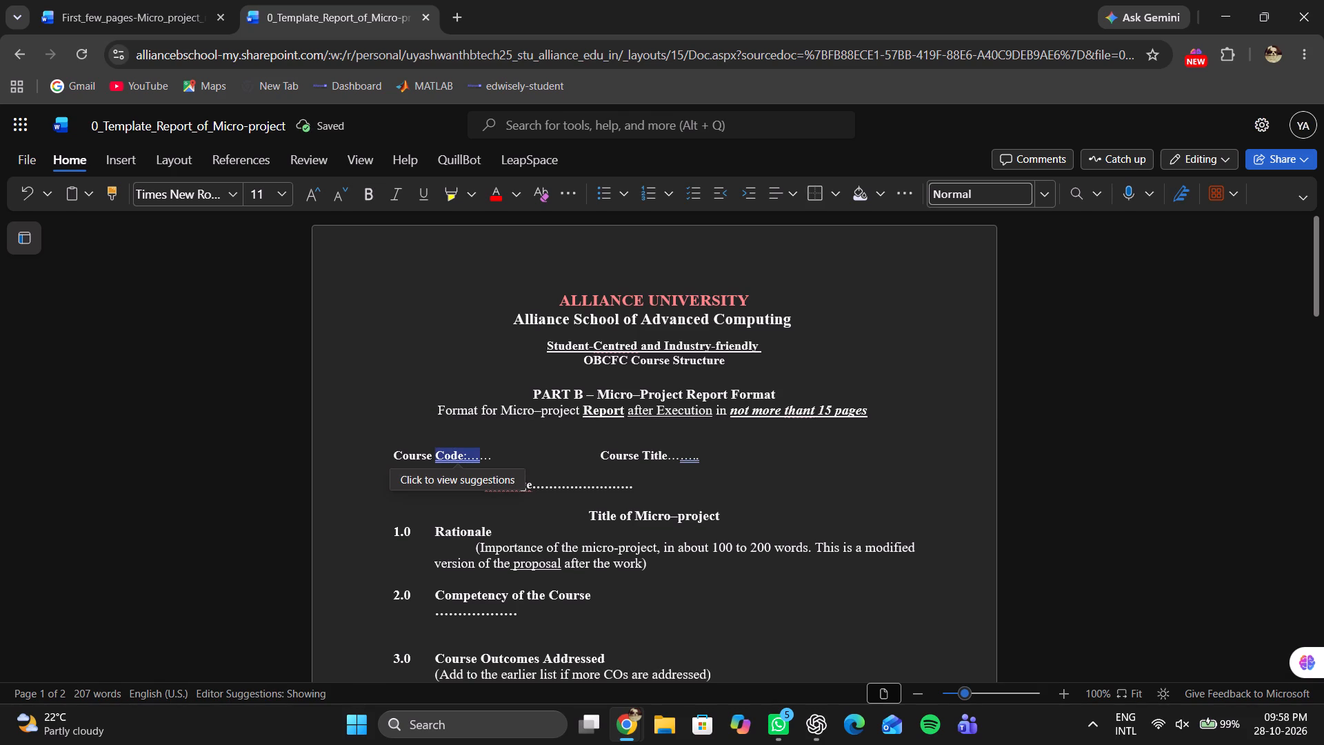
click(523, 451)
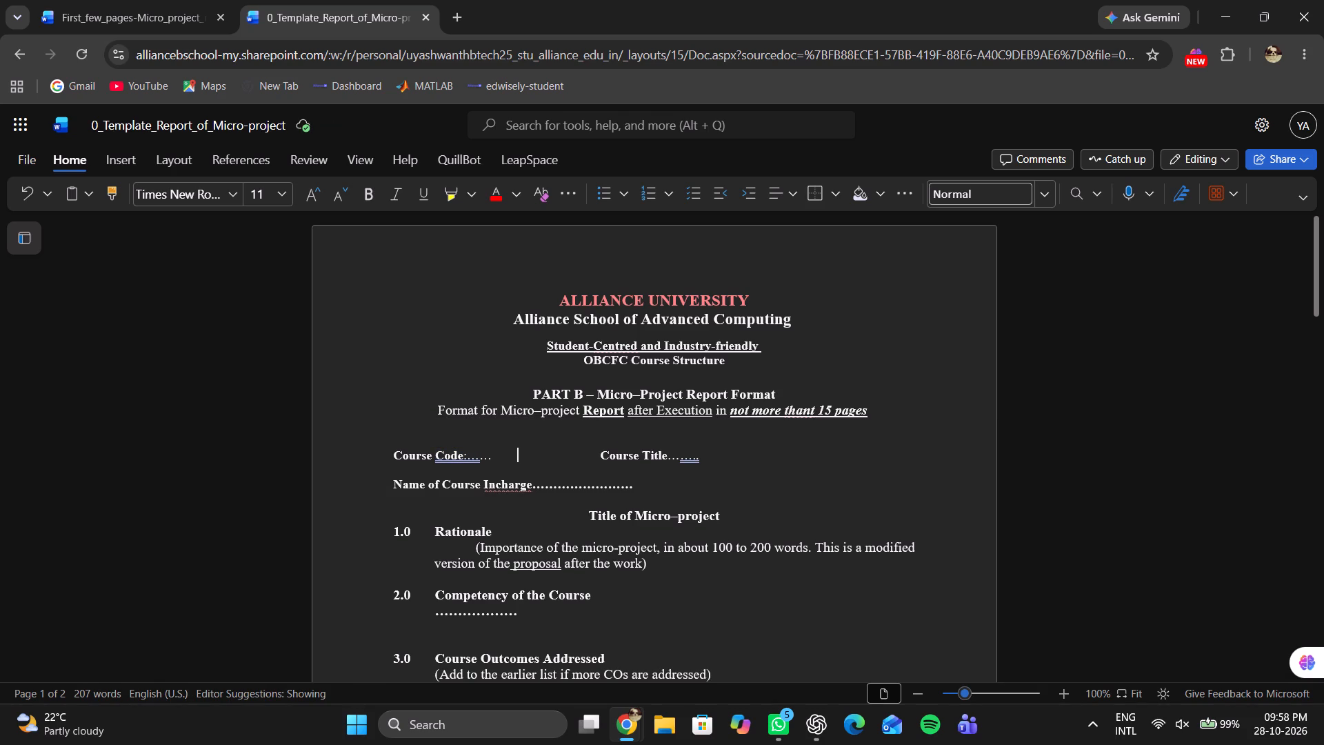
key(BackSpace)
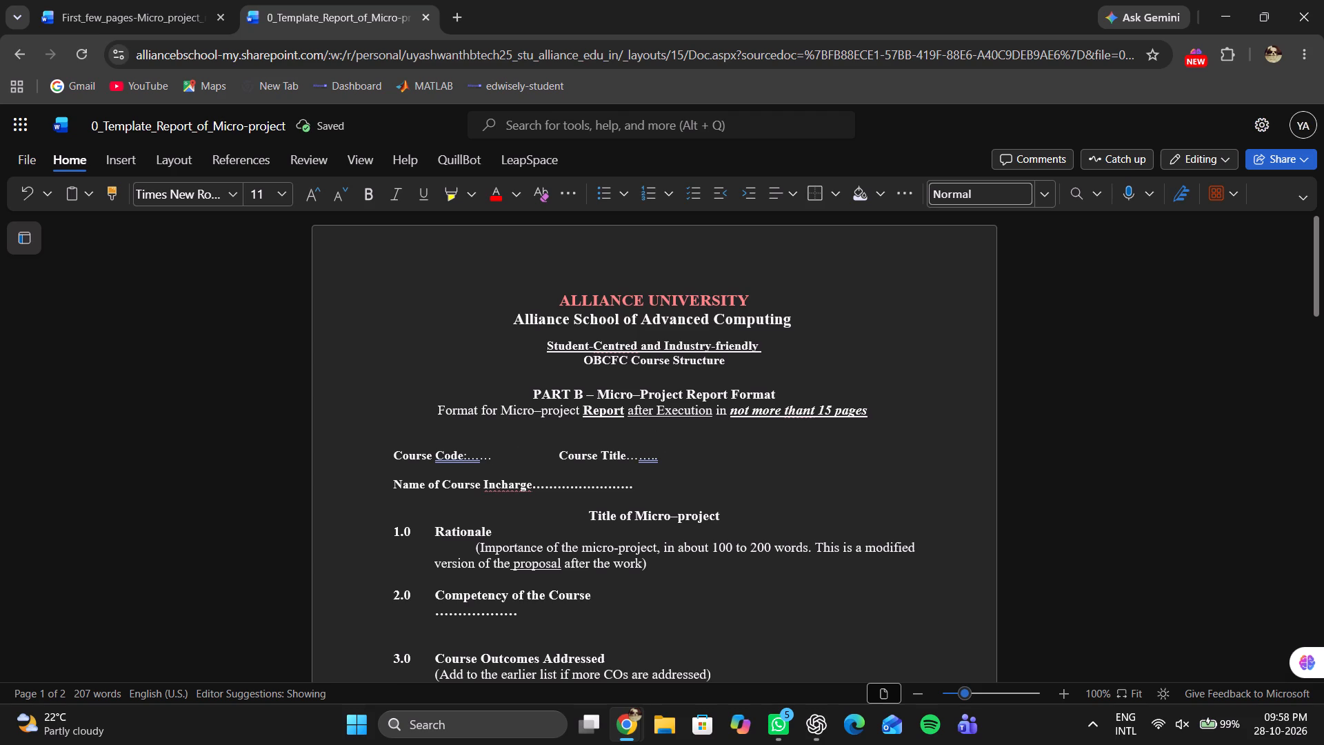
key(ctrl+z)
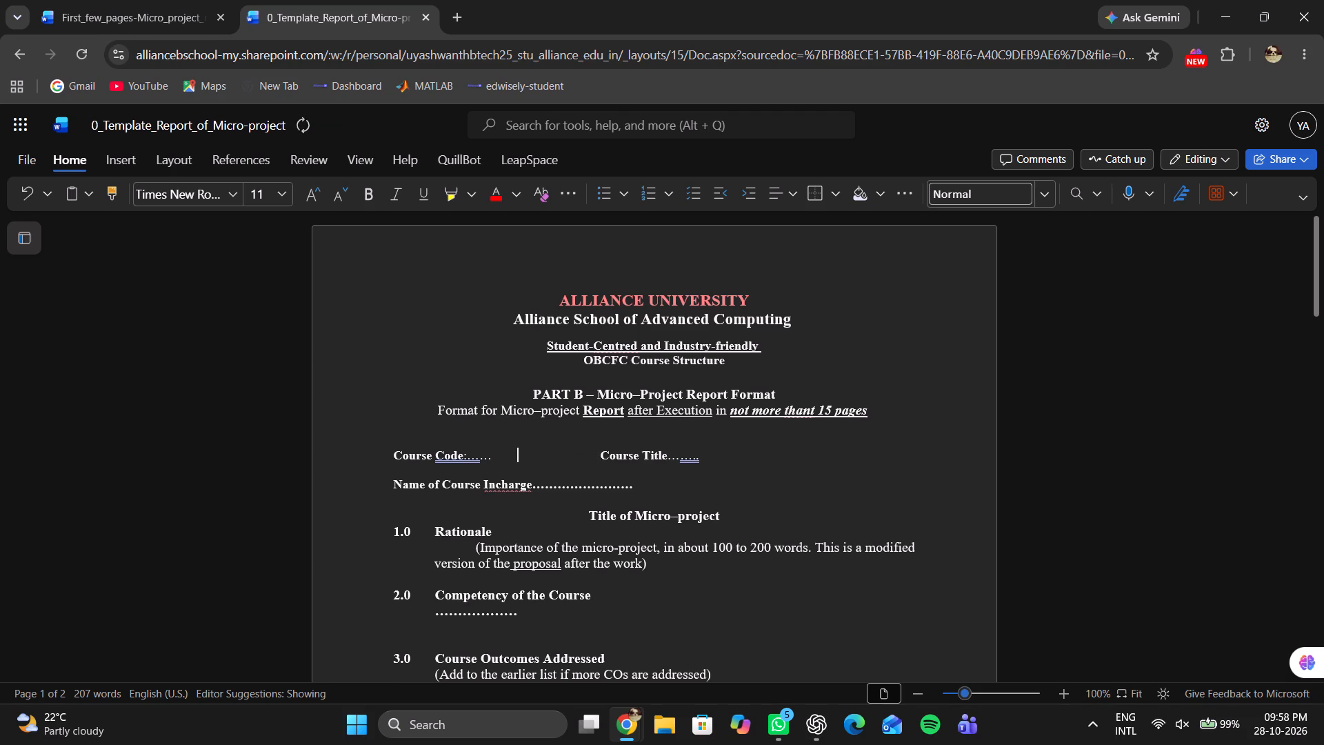
Remove the dotted placeholder after "Course Code:" and leave a space for the value.
click(489, 455)
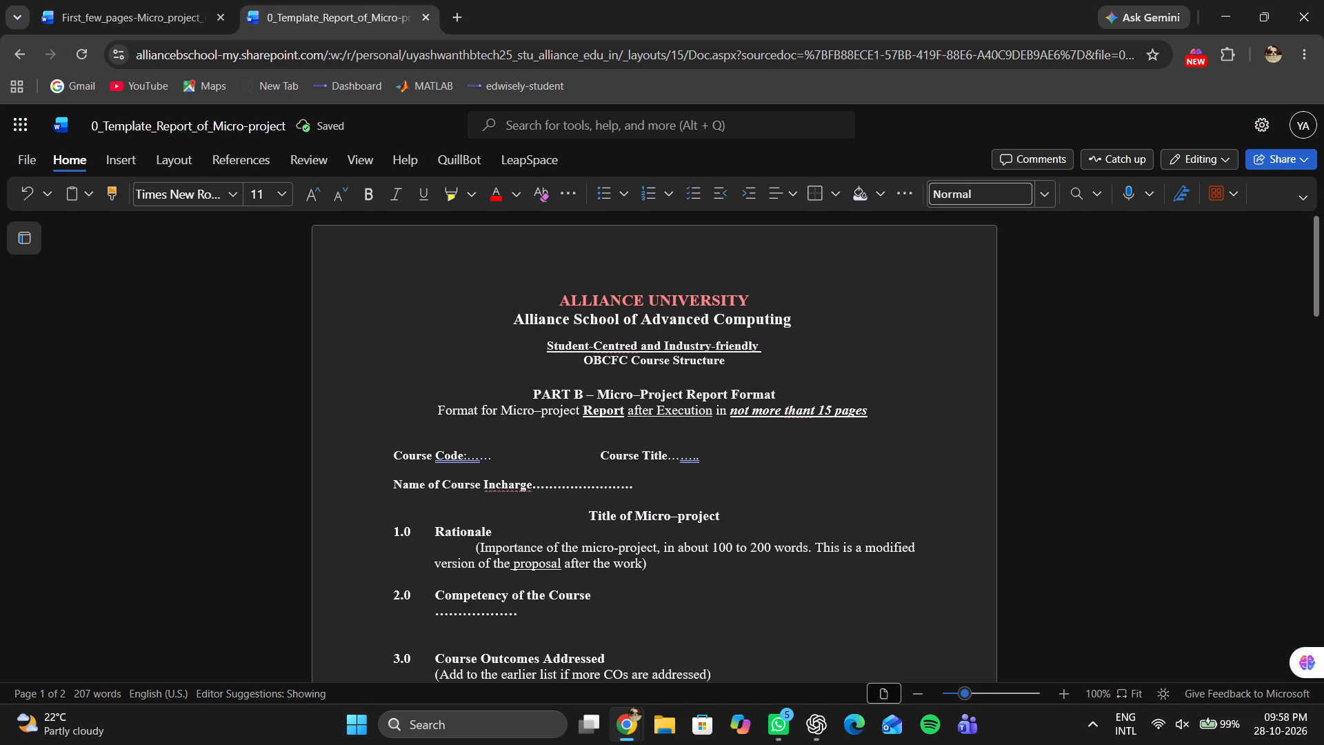
key(BackSpace)
key(BackSpace)
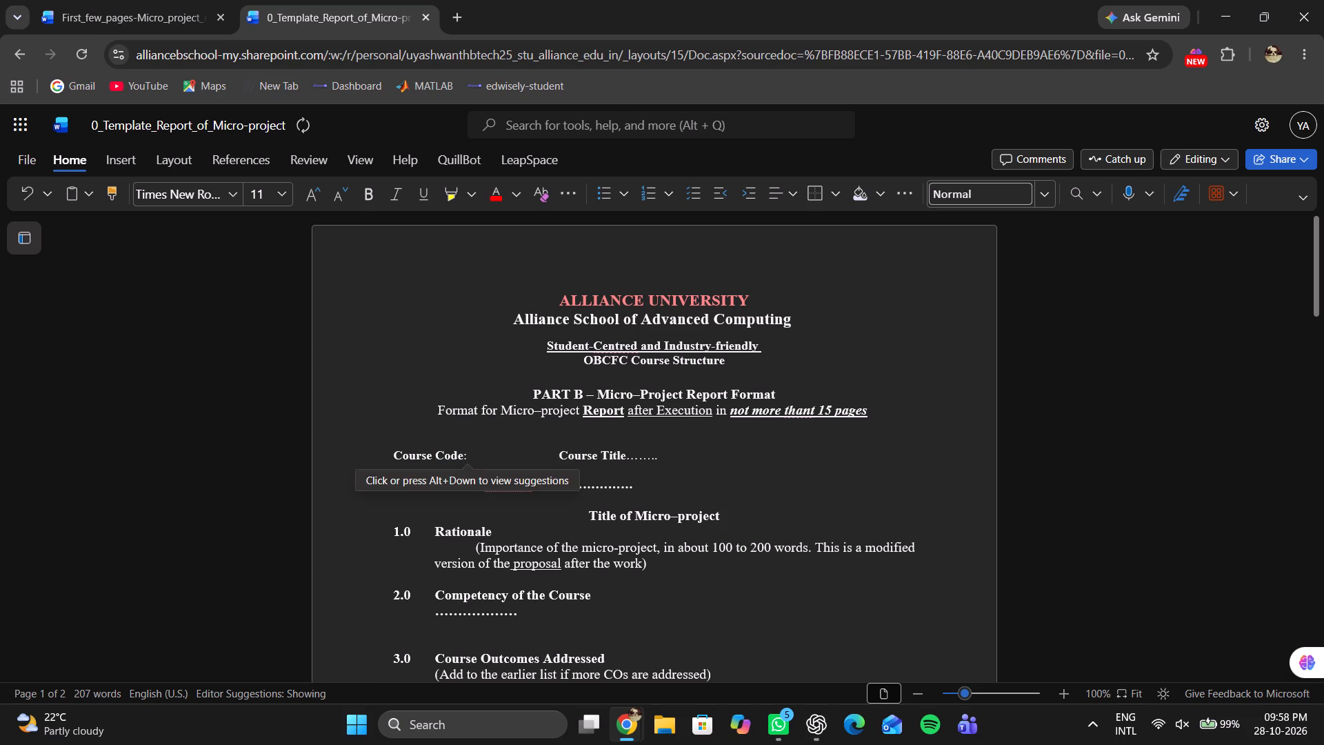
key(space)
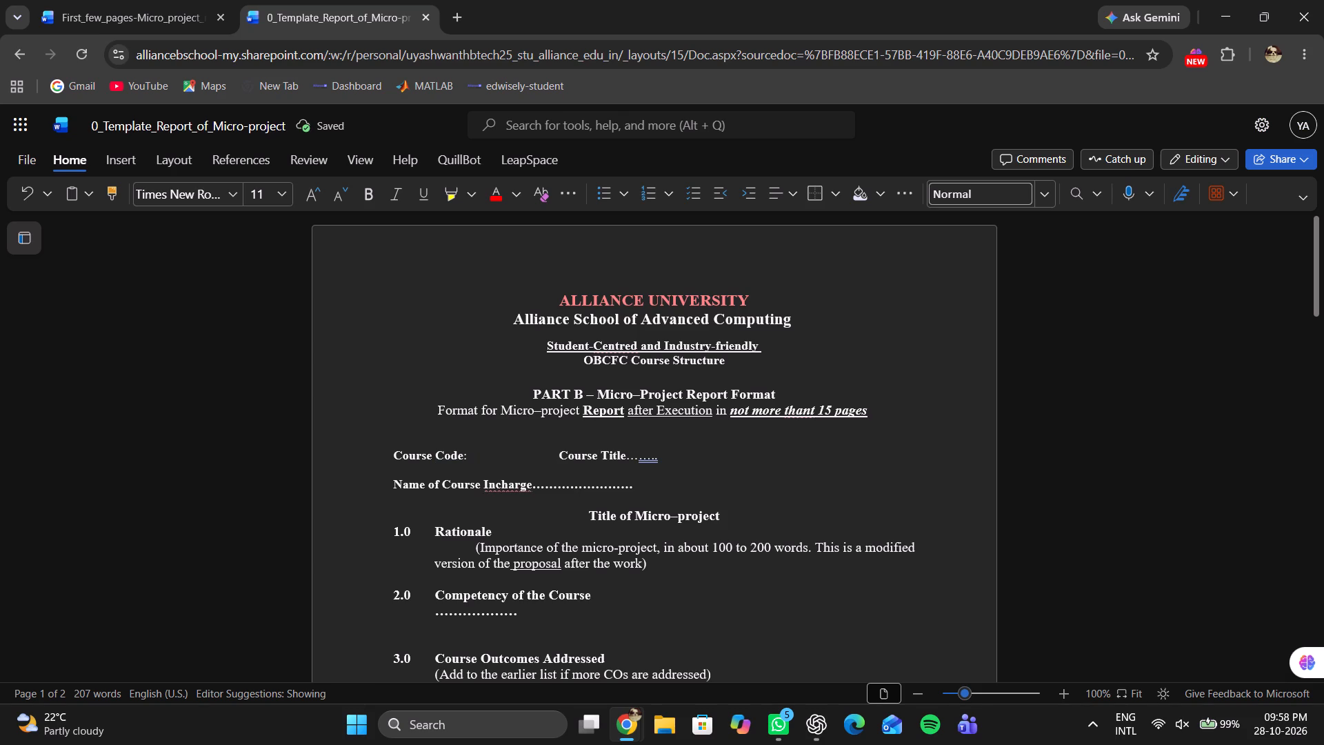
Copy course code Z5AMT25207 from the First_few_pages report, move the template into its own window, and paste the code after "Course Code:".
click(199, 1)
scroll(600, 364, up, 11)
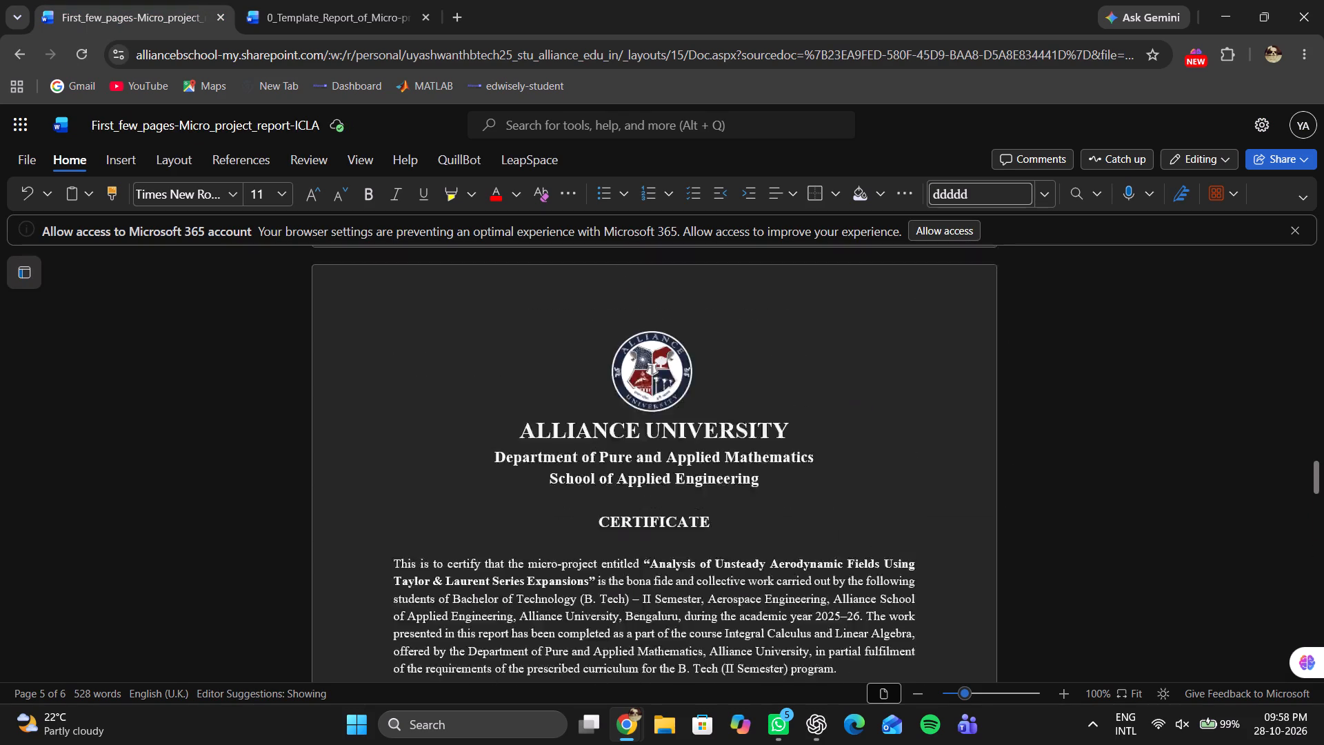
scroll(600, 364, up, 12)
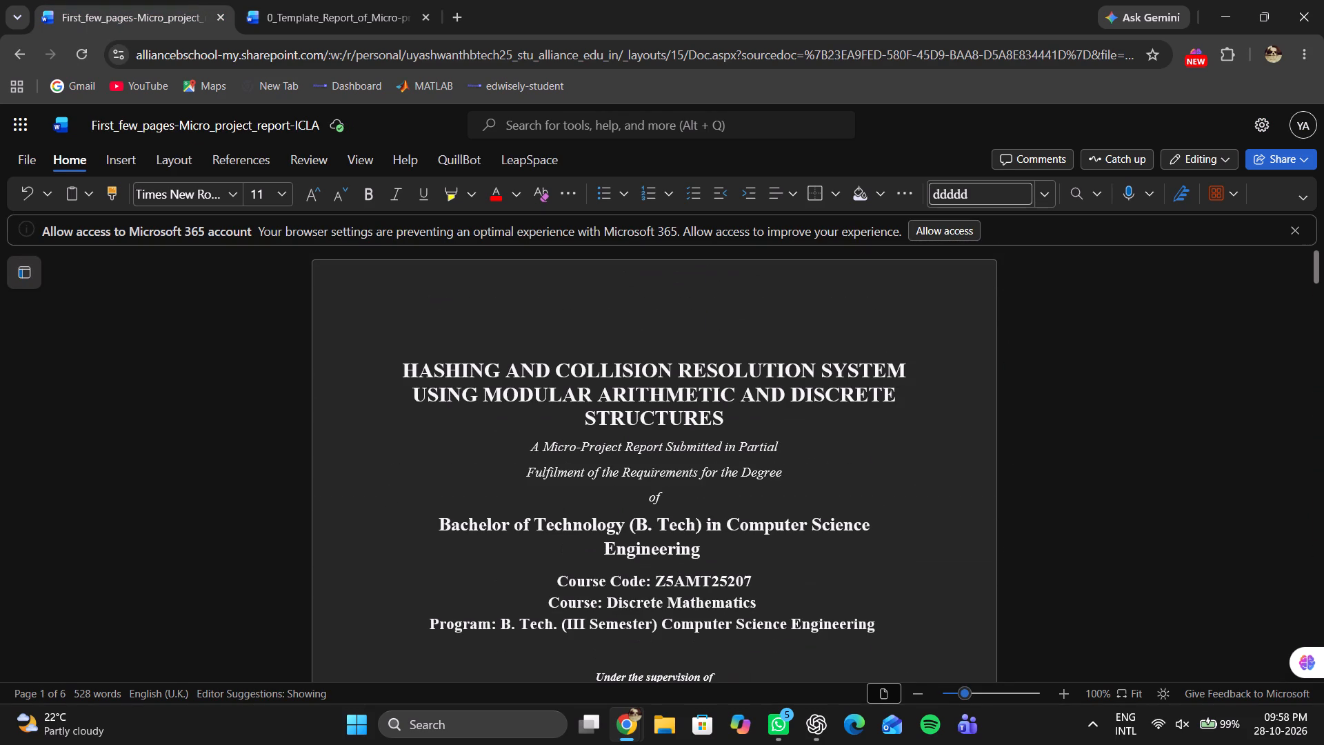
scroll(691, 591, down, 1)
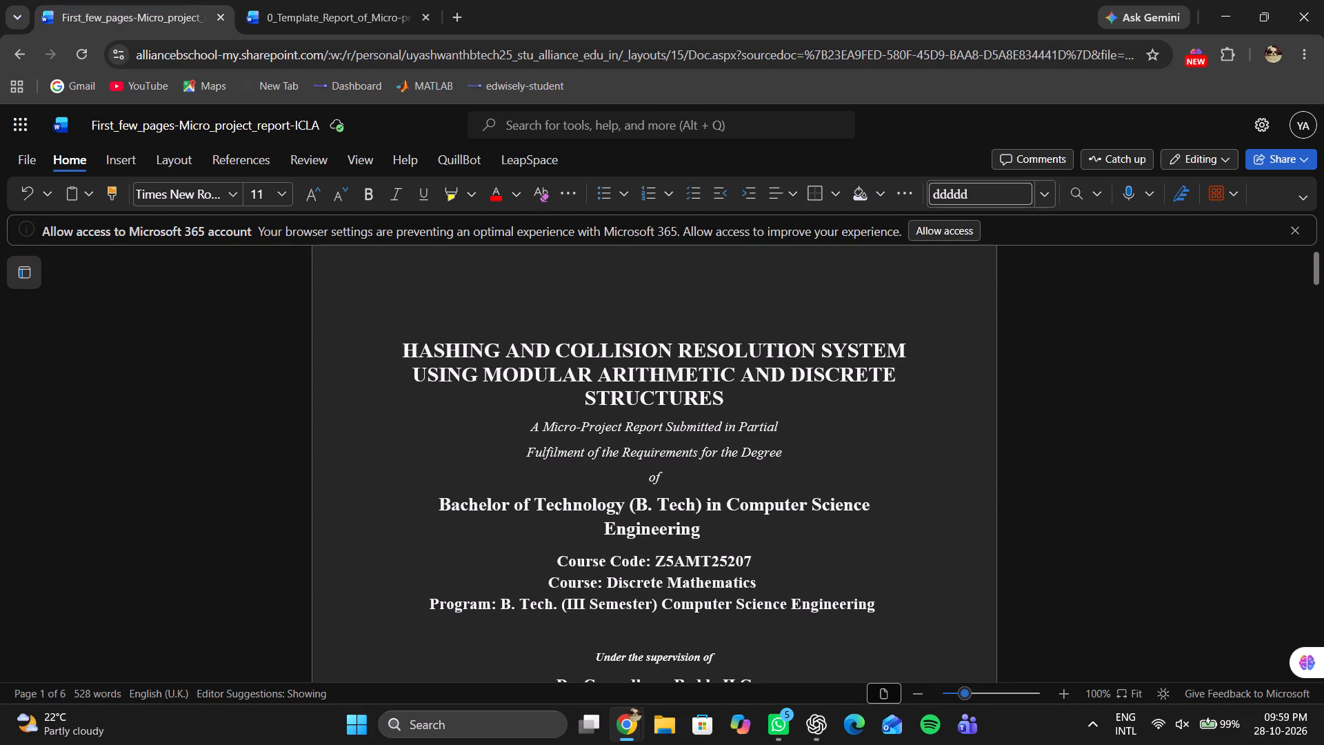
triple_click(694, 554)
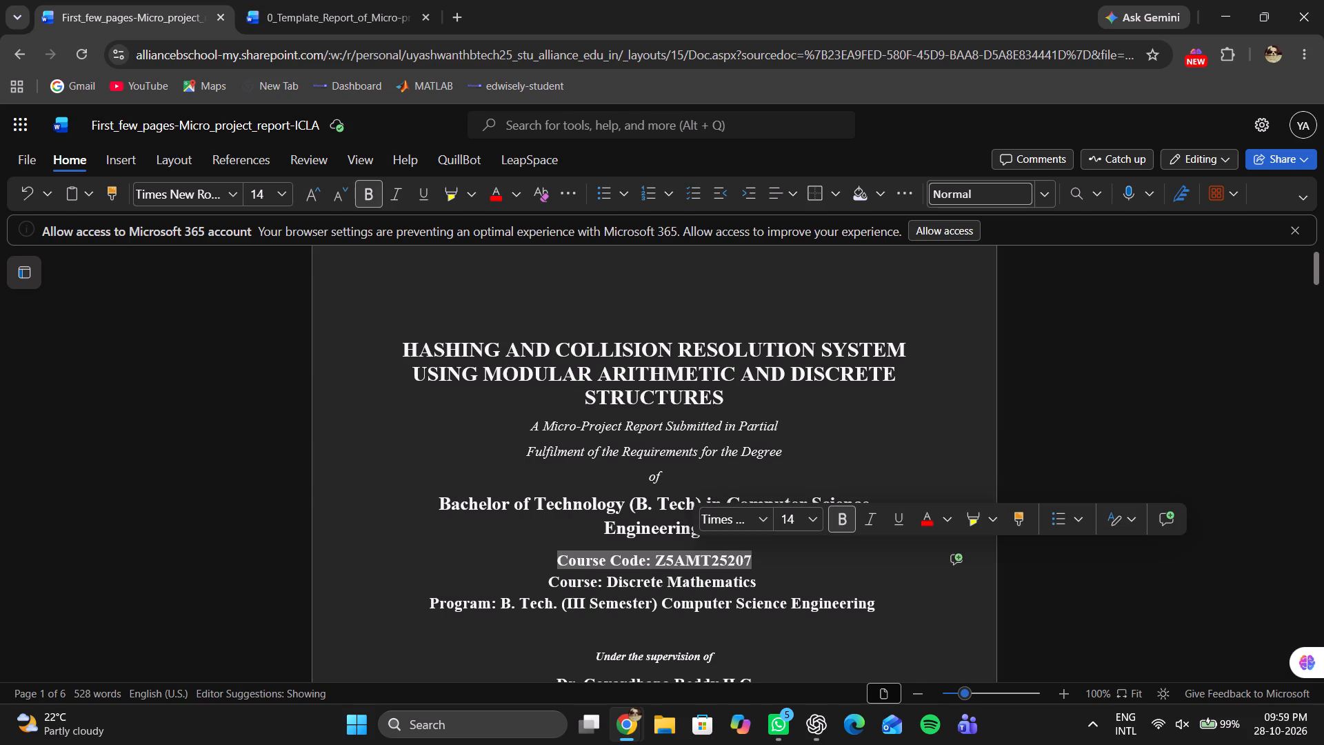
click(775, 572)
double_click(713, 562)
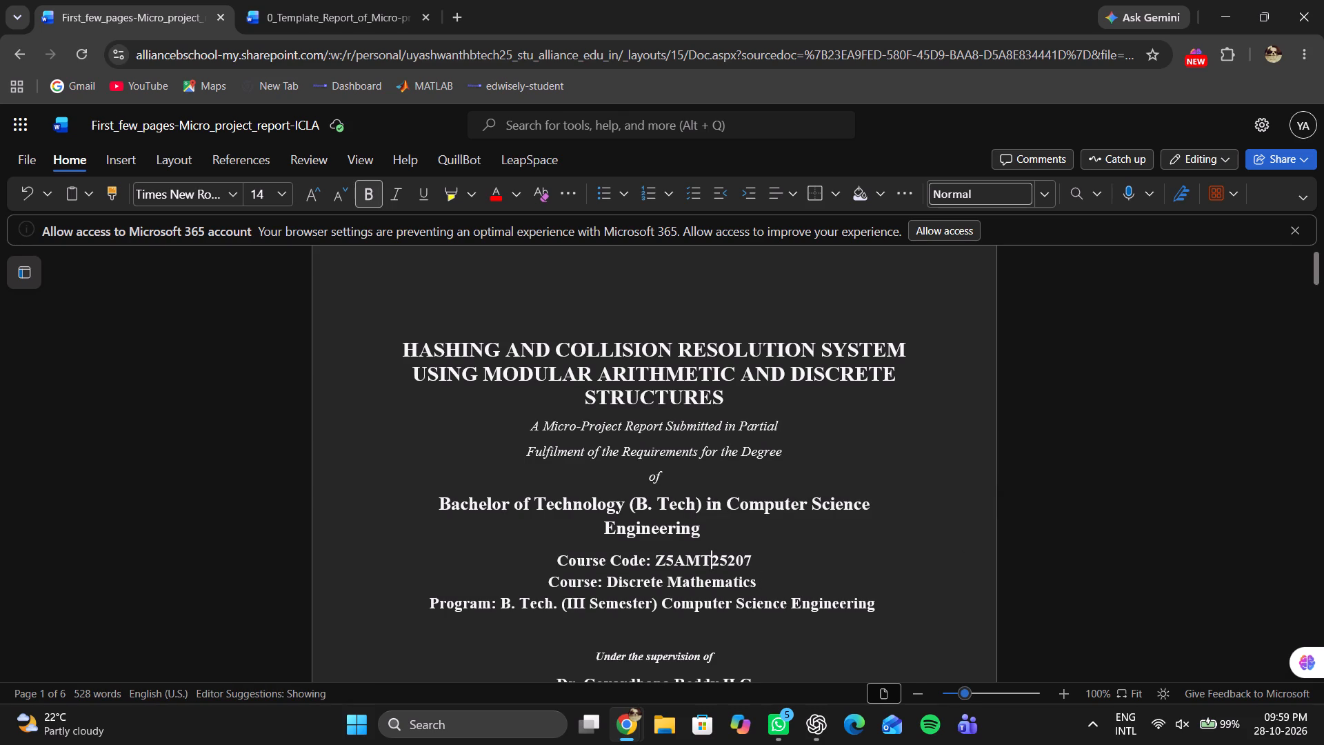
key(ctrl+c)
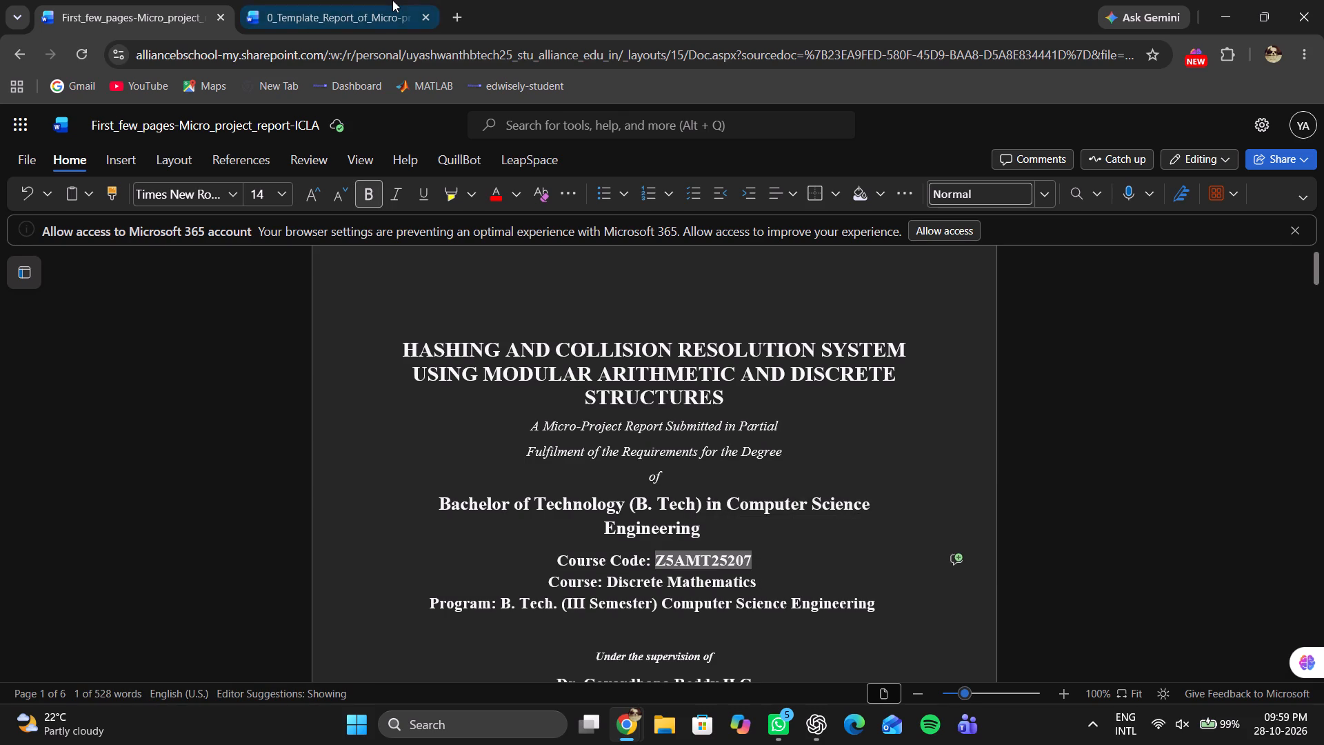
drag(364, 1, 639, 446)
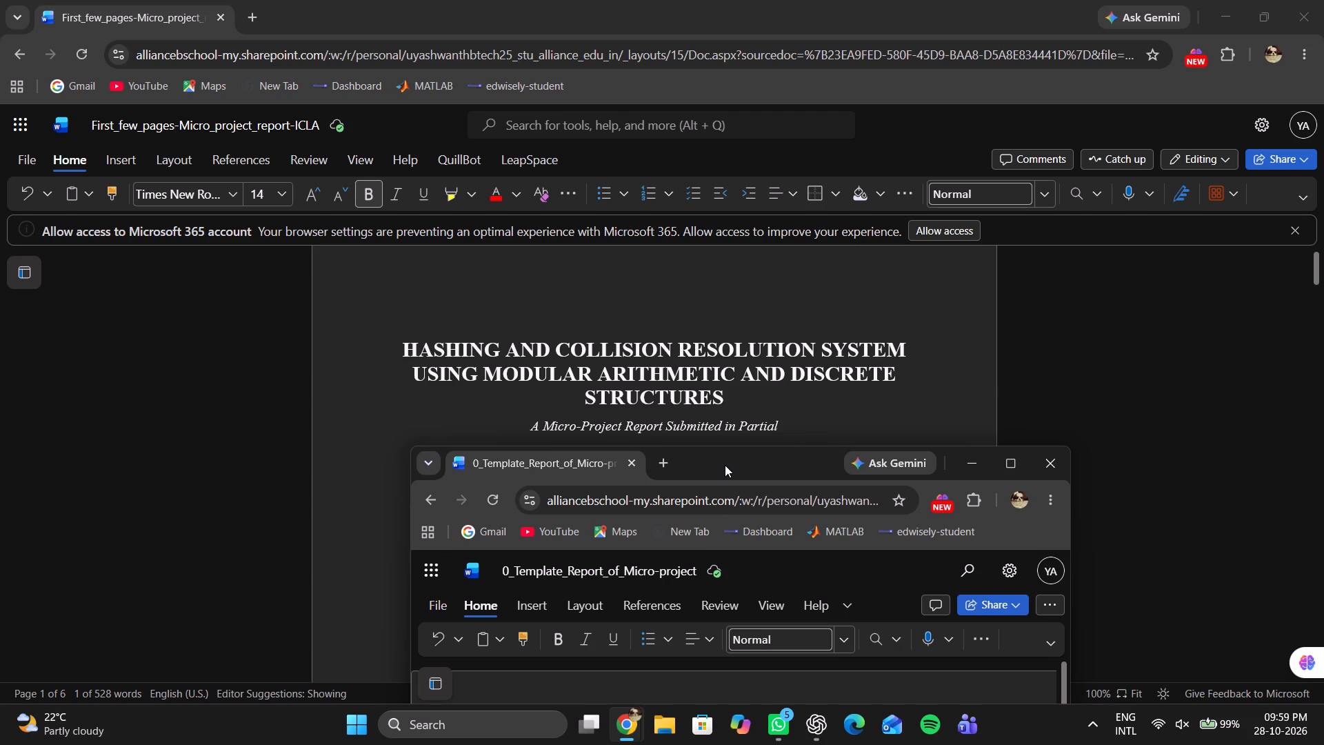
click(1006, 463)
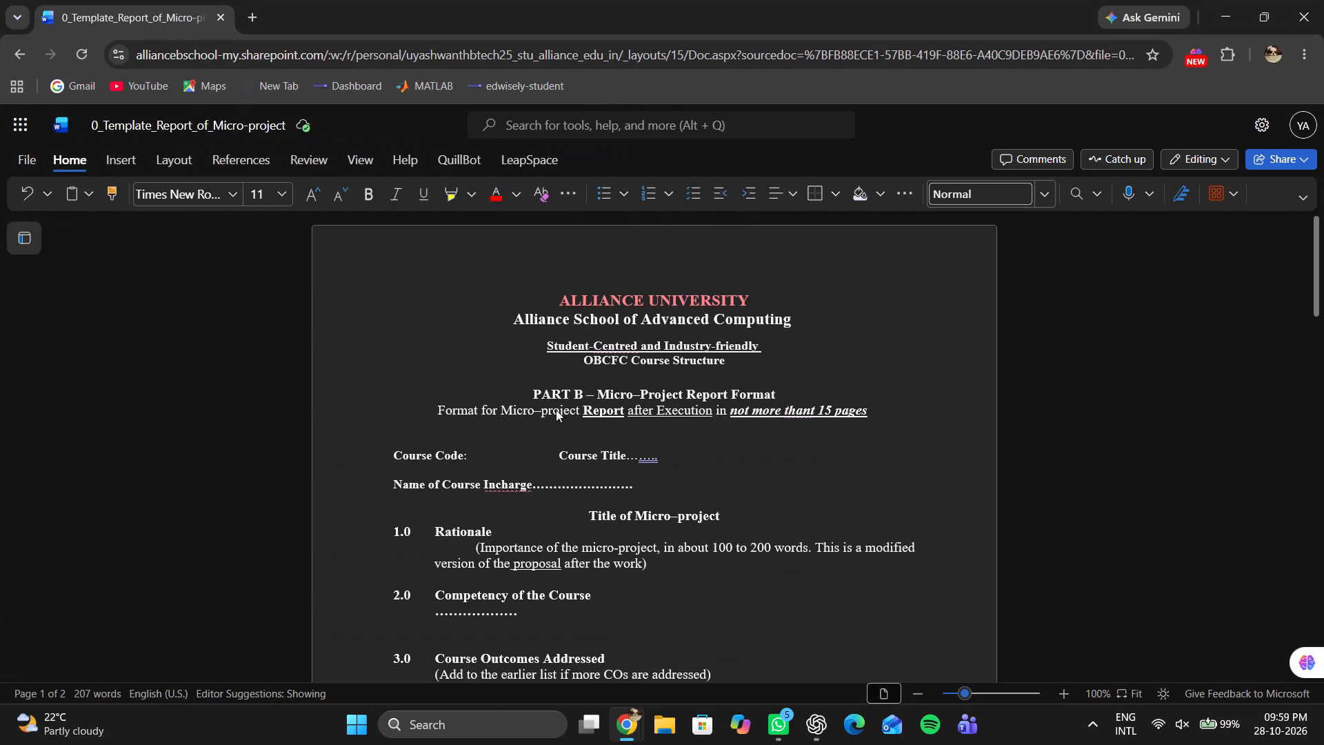
click(470, 449)
key(ctrl+v)
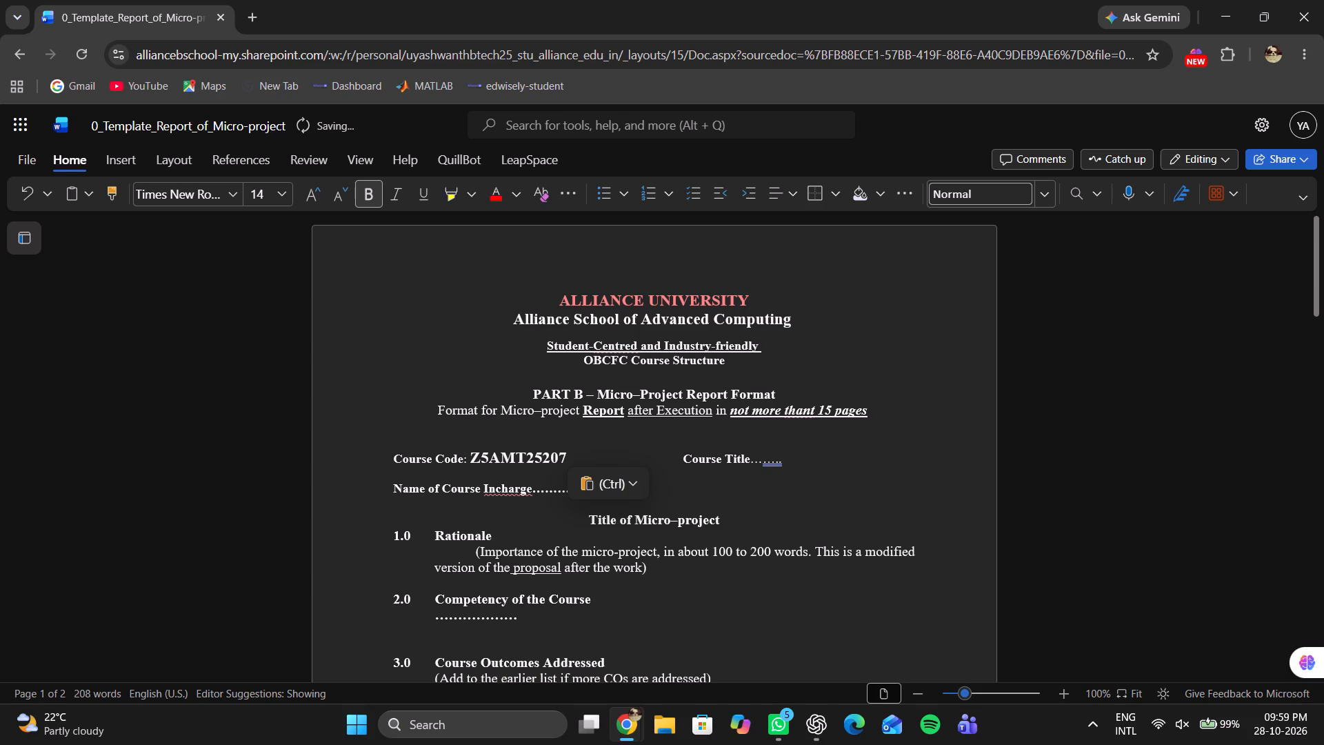
Remove the bold formatting from the pasted course code Z5AMT25207.
drag(574, 450, 473, 457)
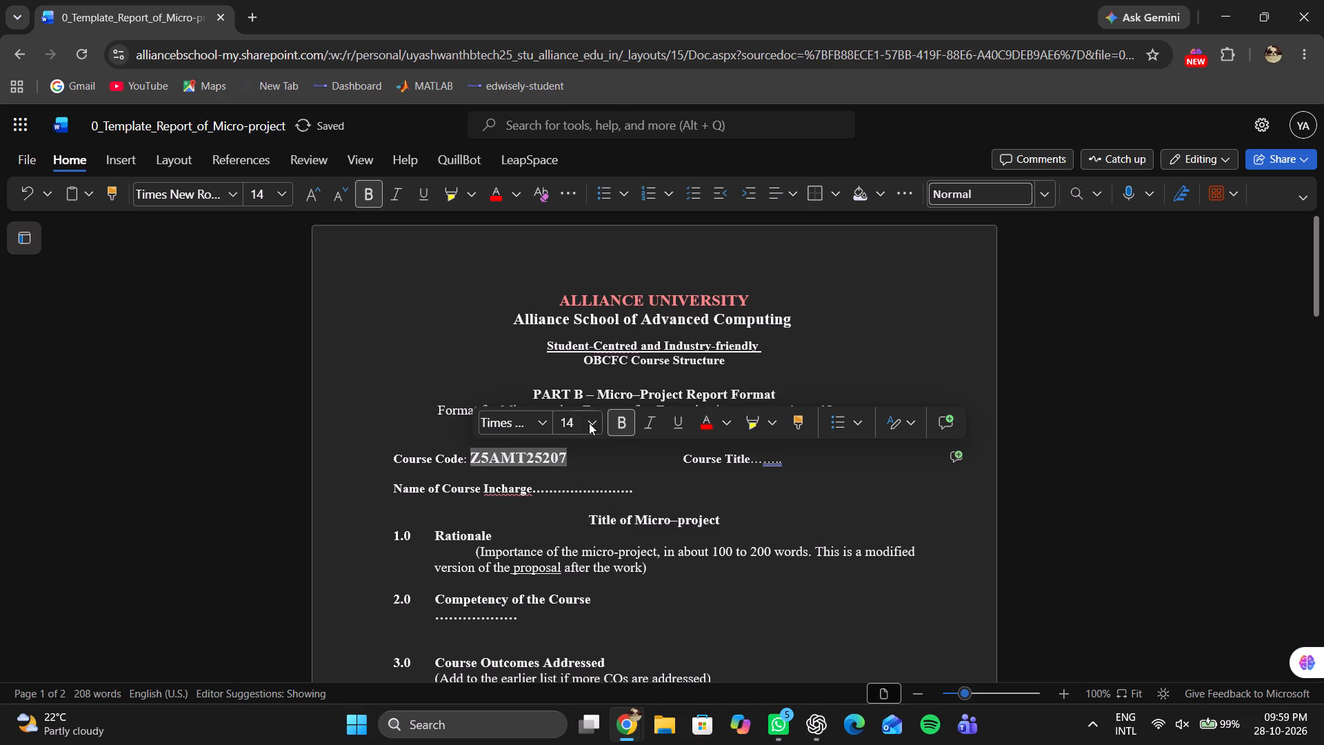
click(619, 424)
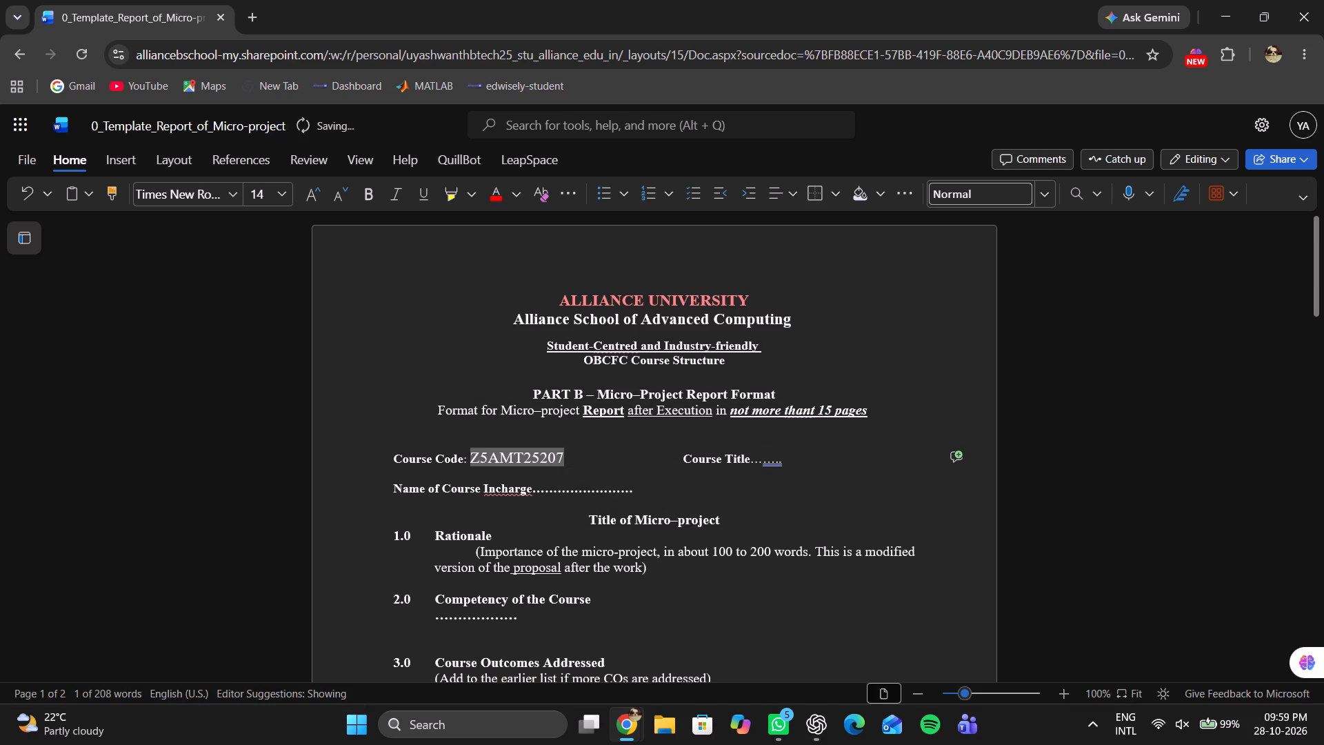
Set the font size of the pasted course code Z5AMT25207 to 11.
drag(408, 461, 445, 455)
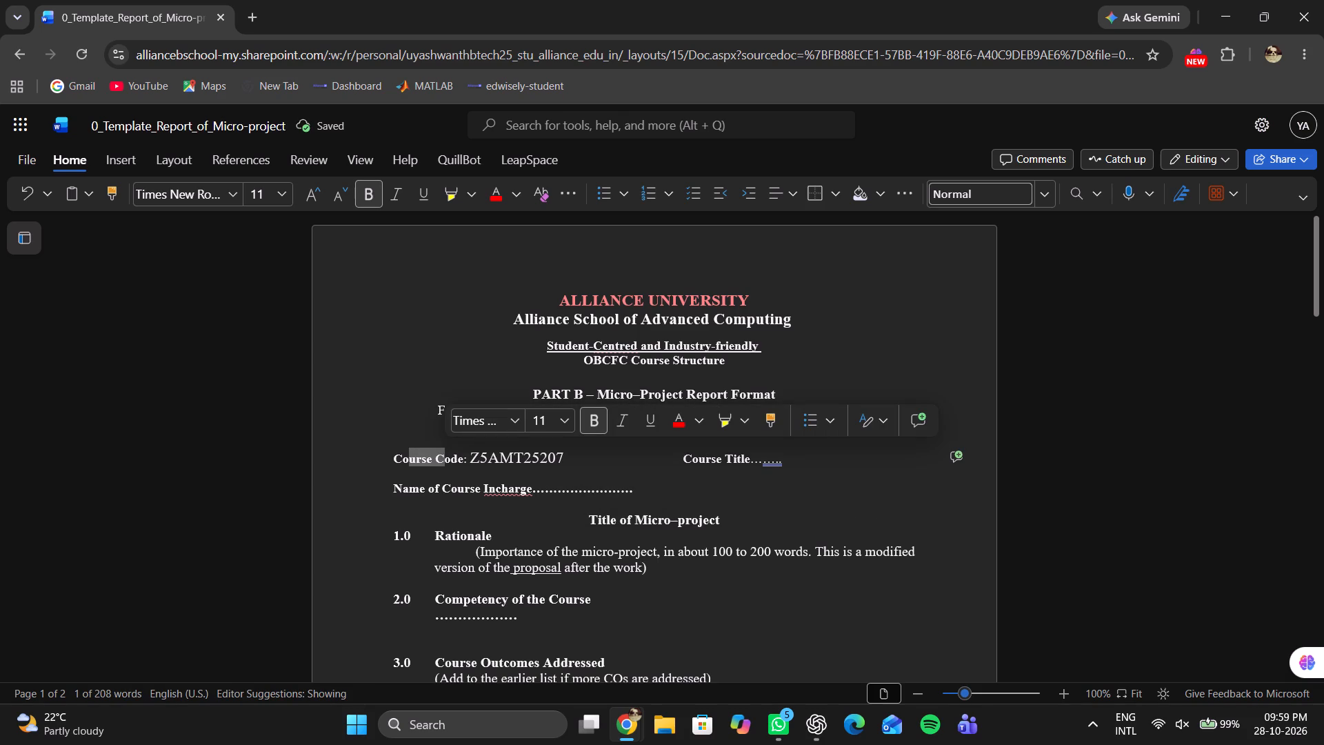
drag(562, 459, 475, 452)
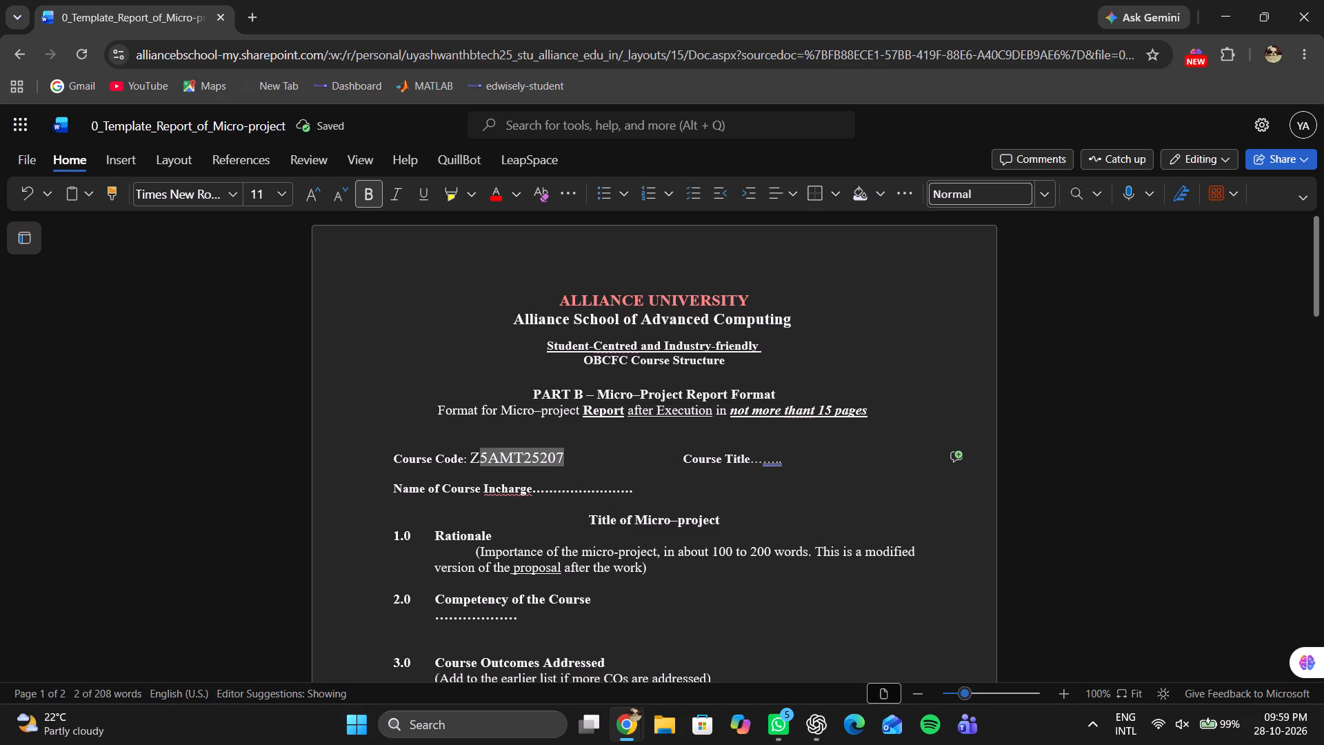
drag(475, 452, 474, 452)
click(604, 420)
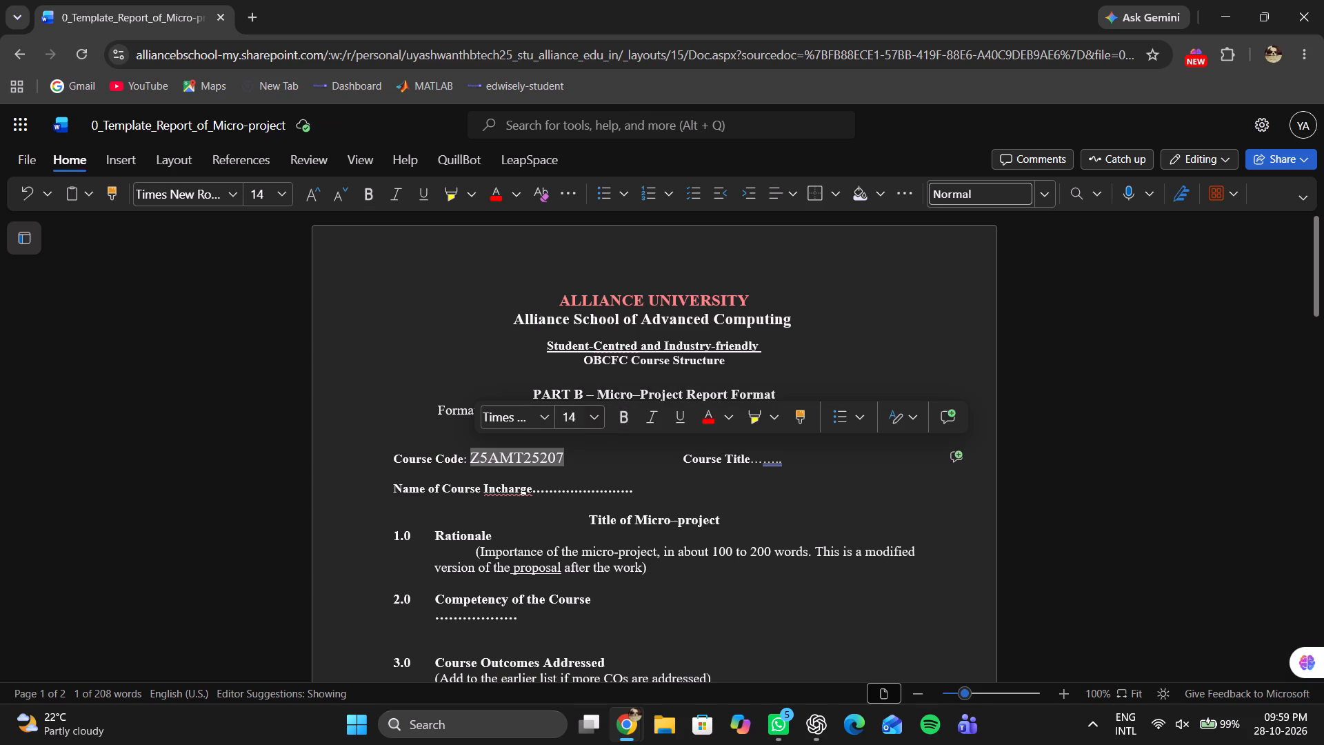
double_click(581, 415)
key(BackSpace)
text(11)
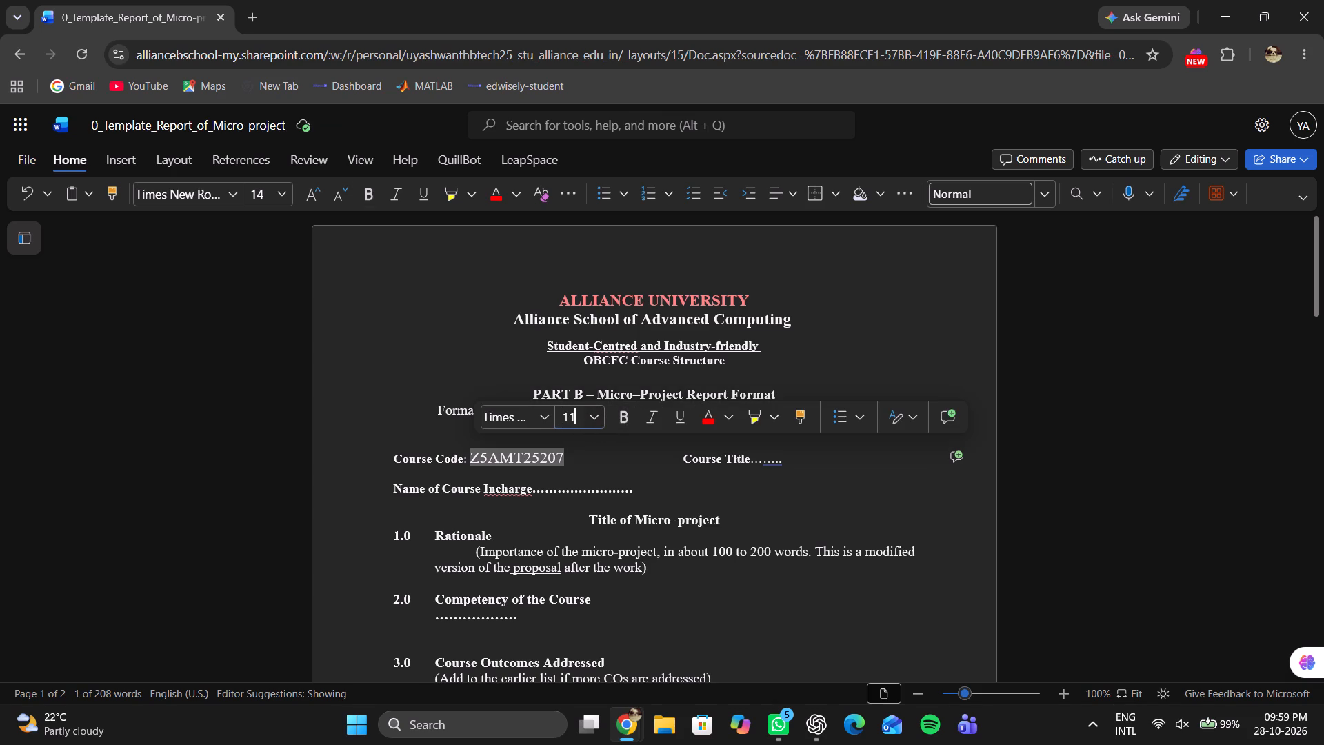
key(Return)
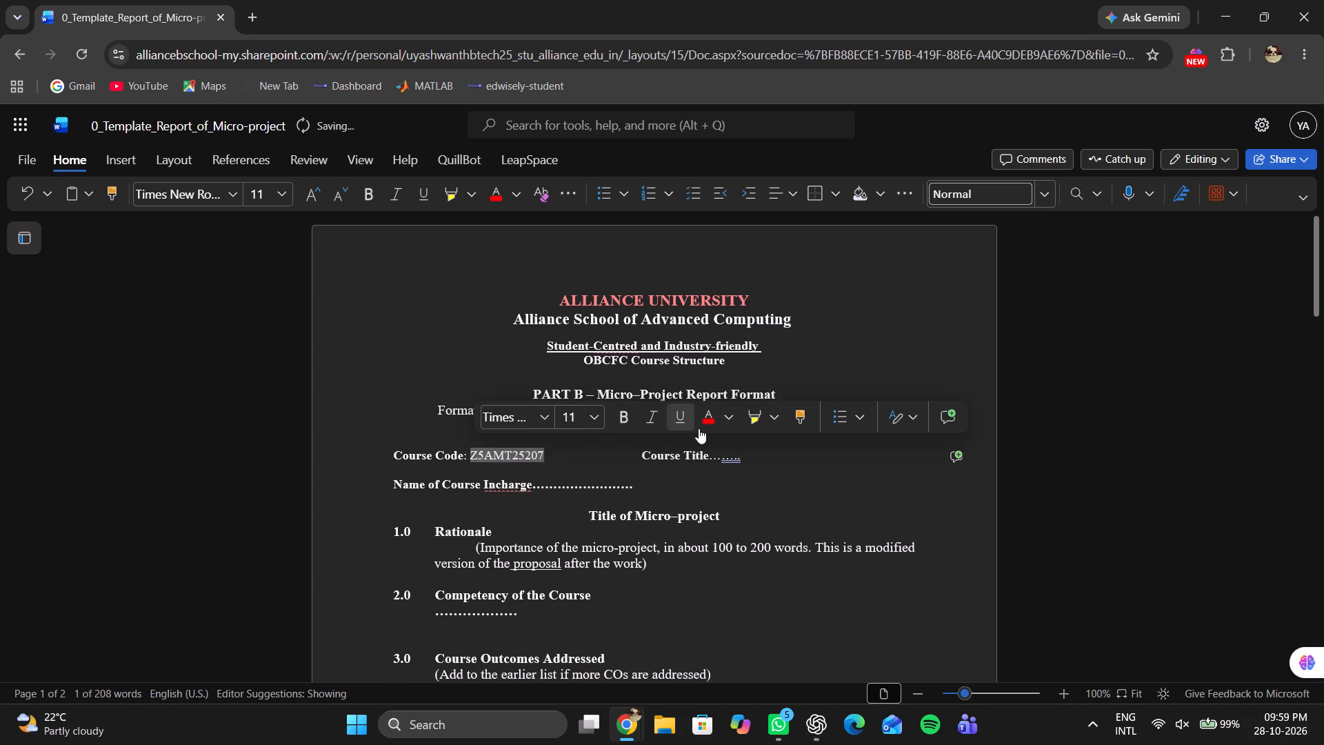
Replace the dotted placeholder after "Course Title" with a colon and a space.
click(750, 462)
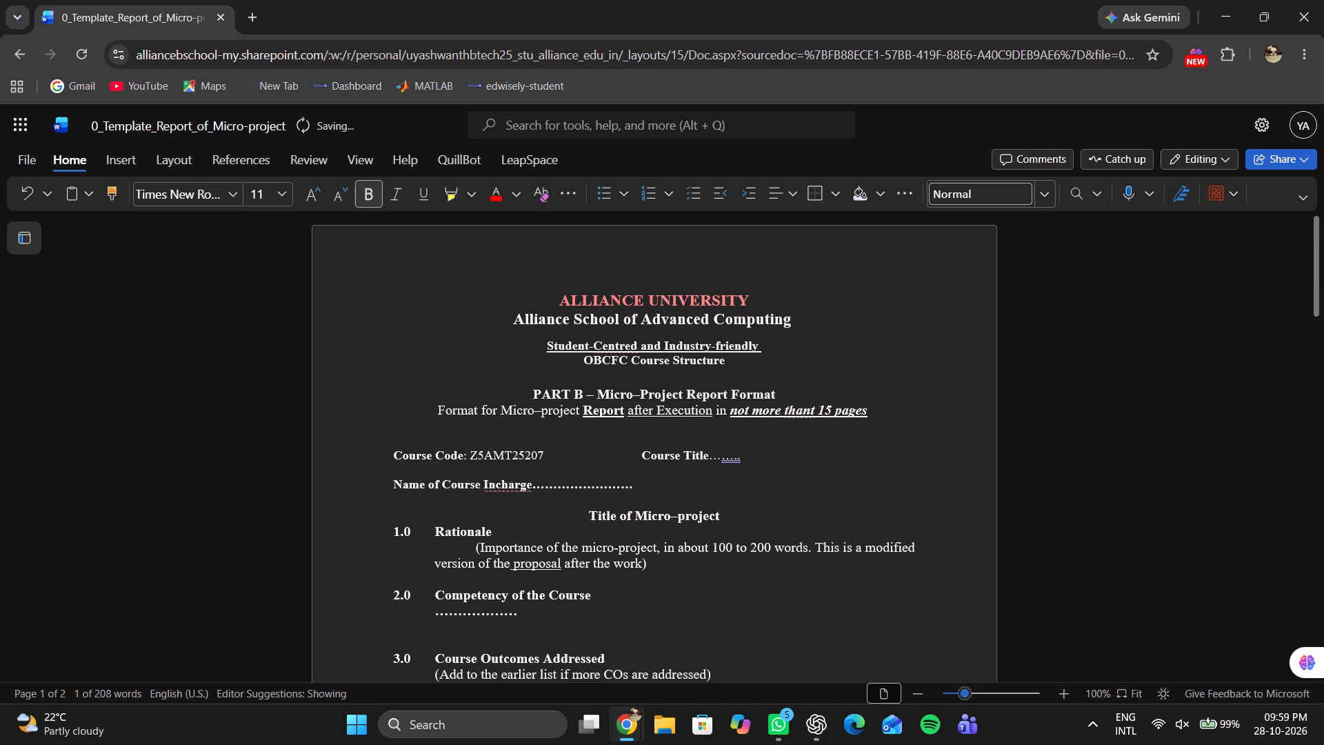
click(747, 459)
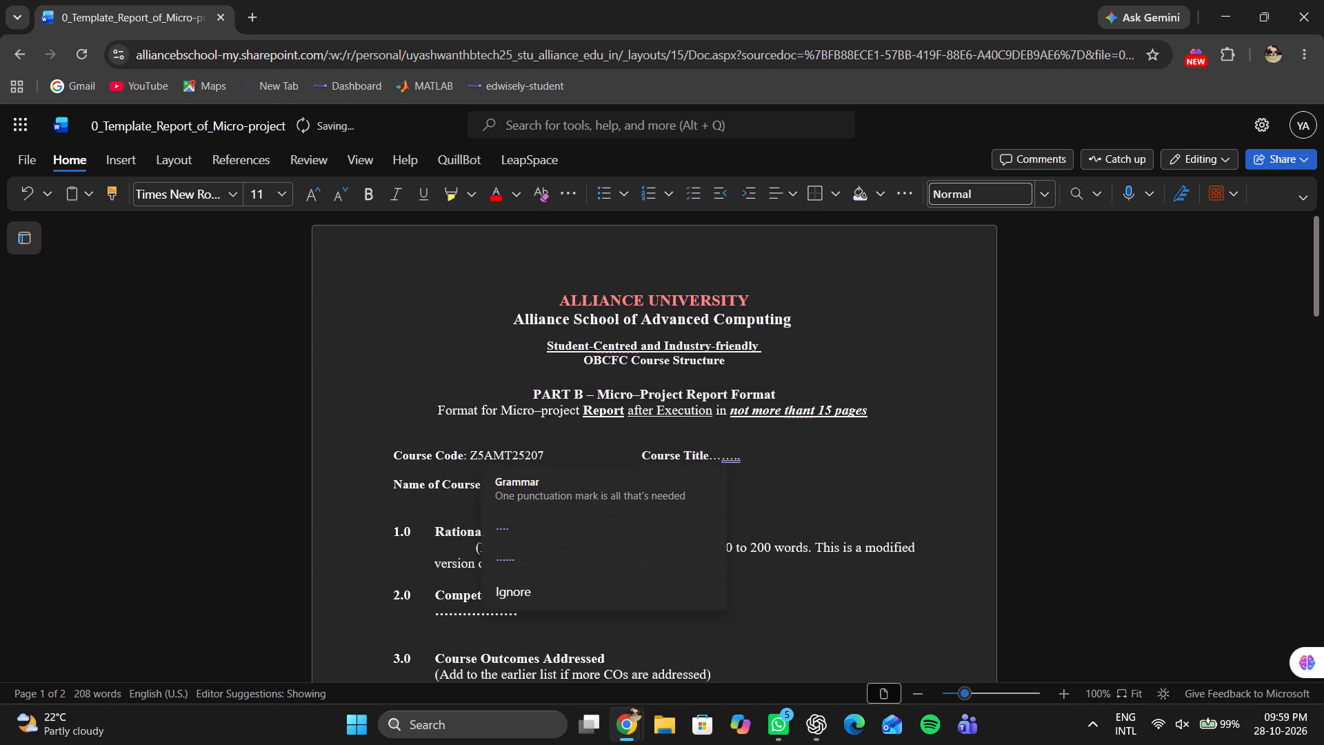
key(BackSpace)
key(BackSpace)
key(BackSpace)
key(BackSpace)
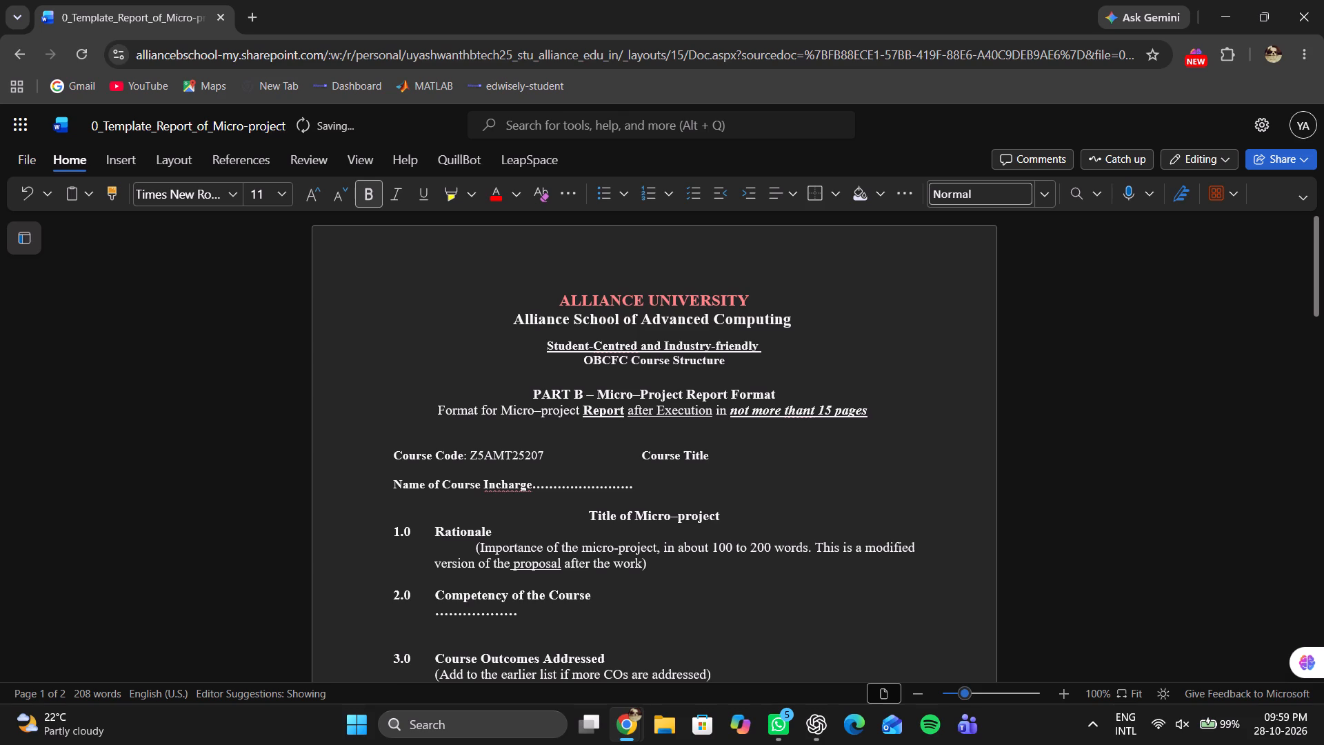
text(:)
key(space)
Enter the course title as "Discrete Mathmatics" after "Course Title:".
key(shift+d)
text(iscrete)
key(space)
text(Mathmatis)
key(BackSpace)
text(cs)
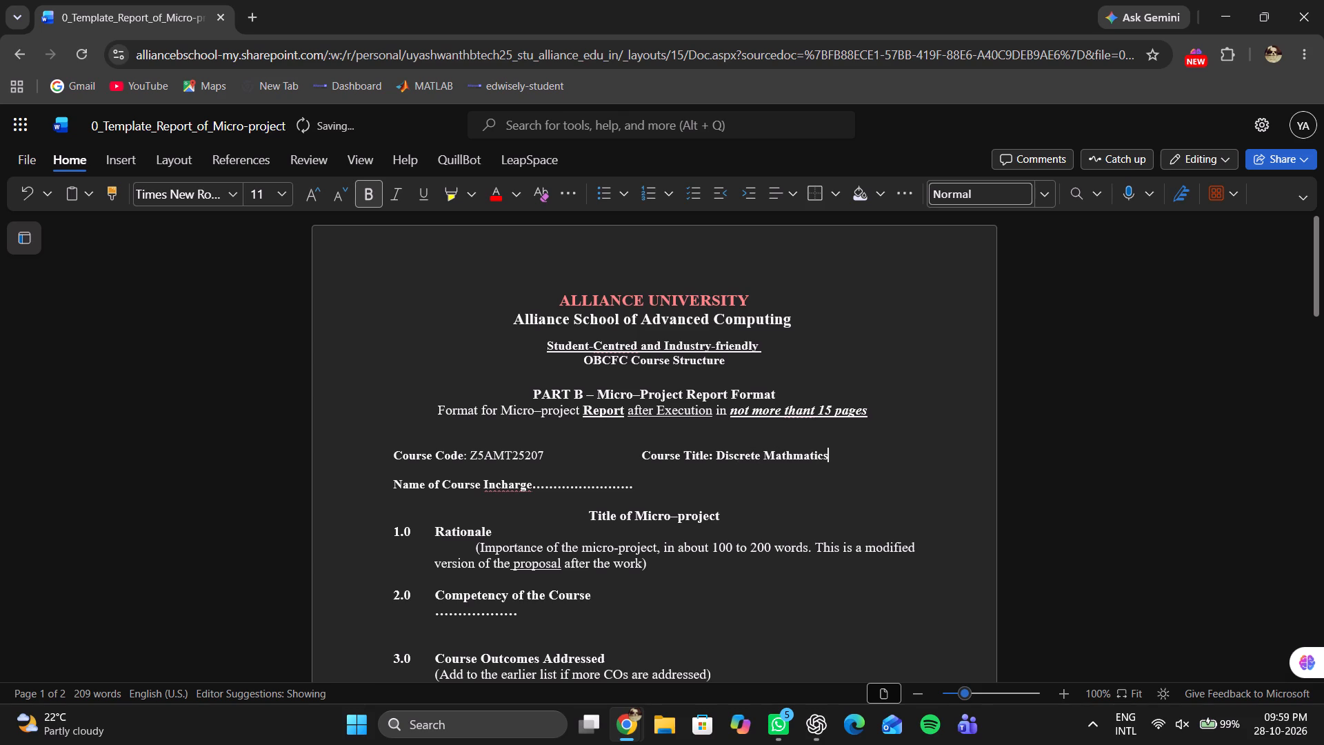
Correct the spelling of the second word in the course title to "Mathematics".
double_click(743, 453)
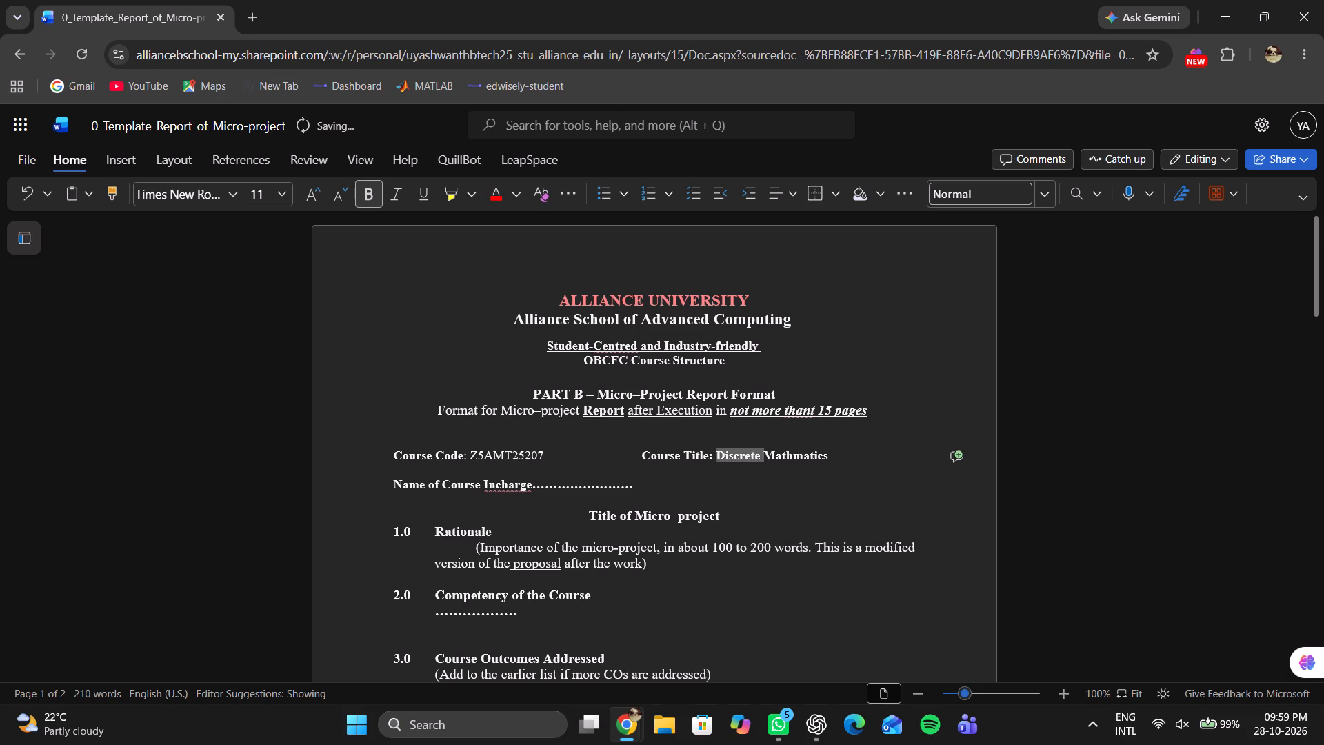
click(743, 453)
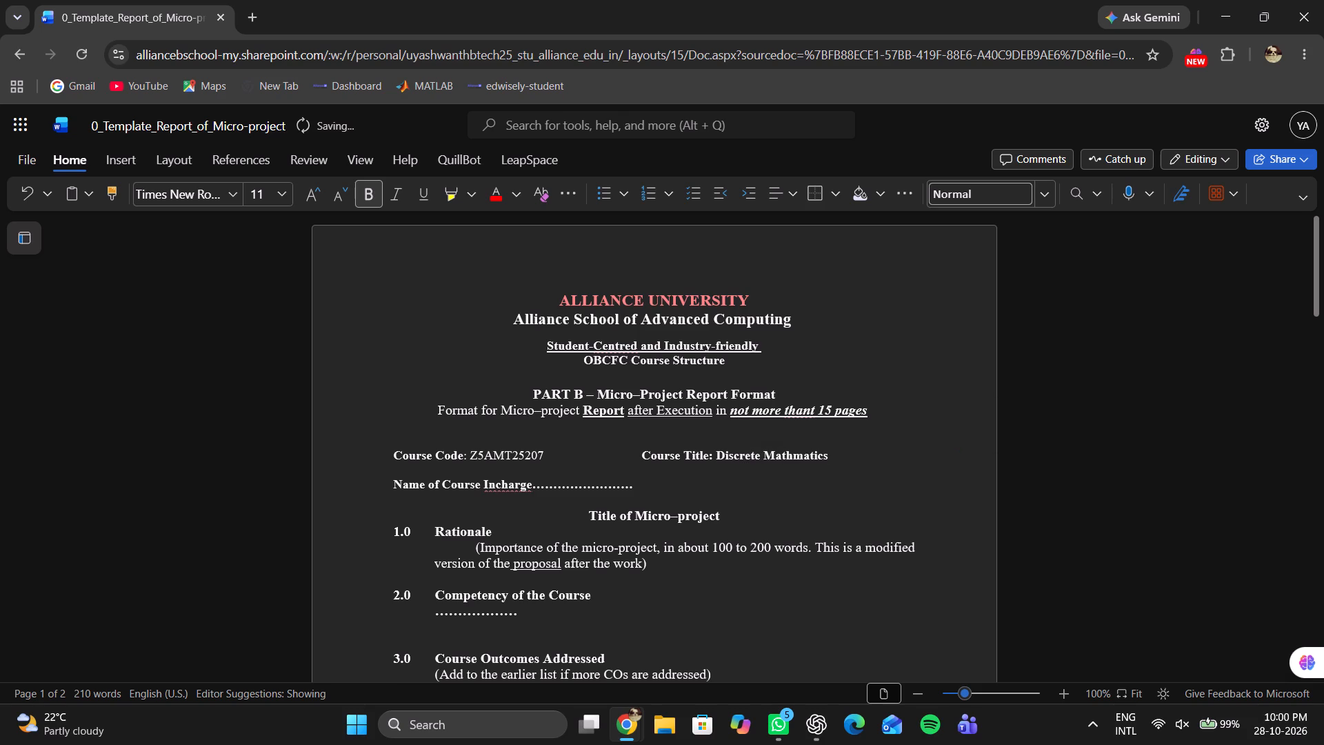
triple_click(772, 454)
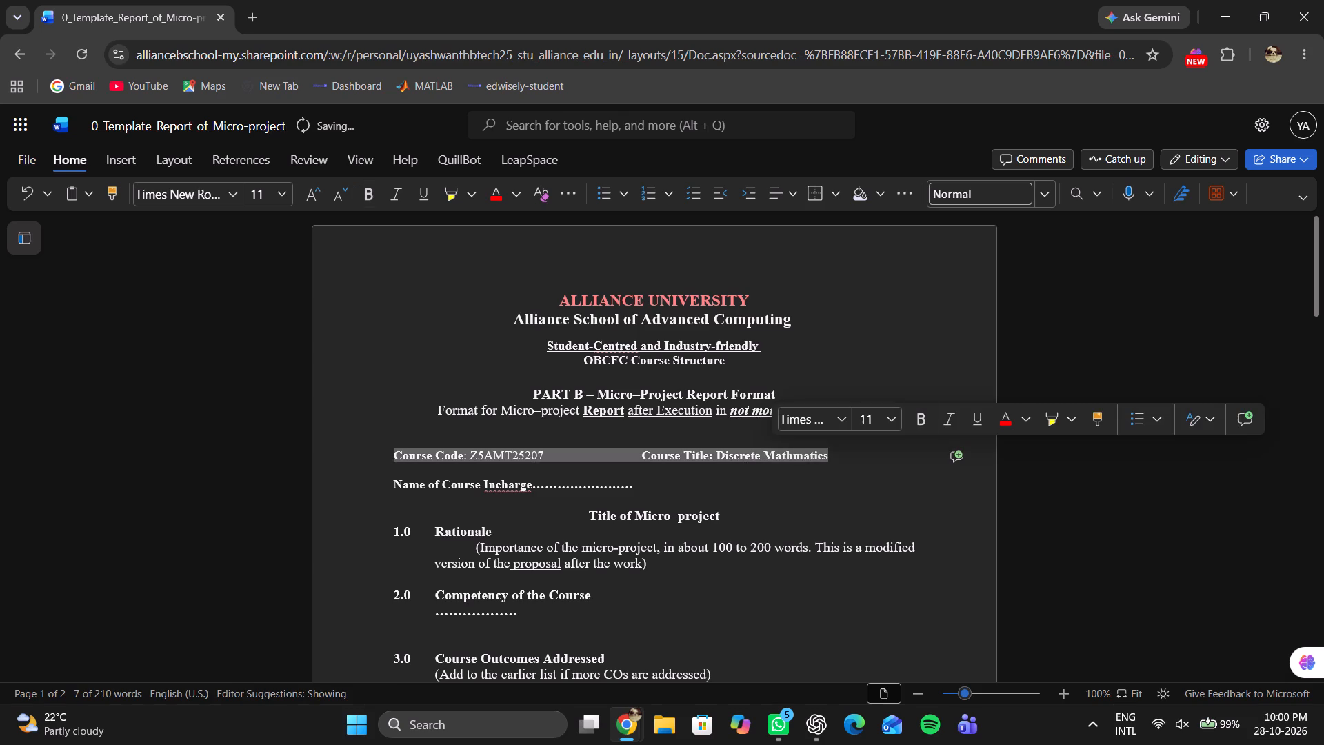
double_click(770, 454)
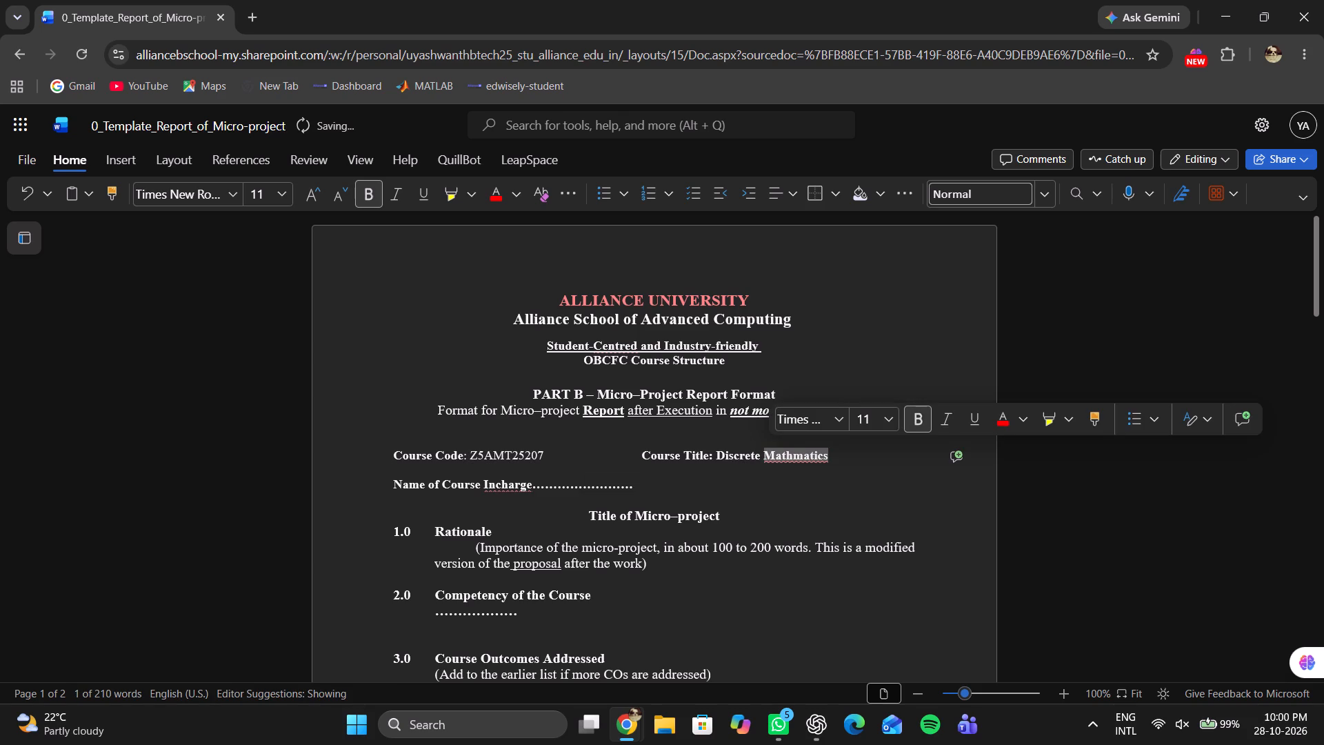
click(843, 462)
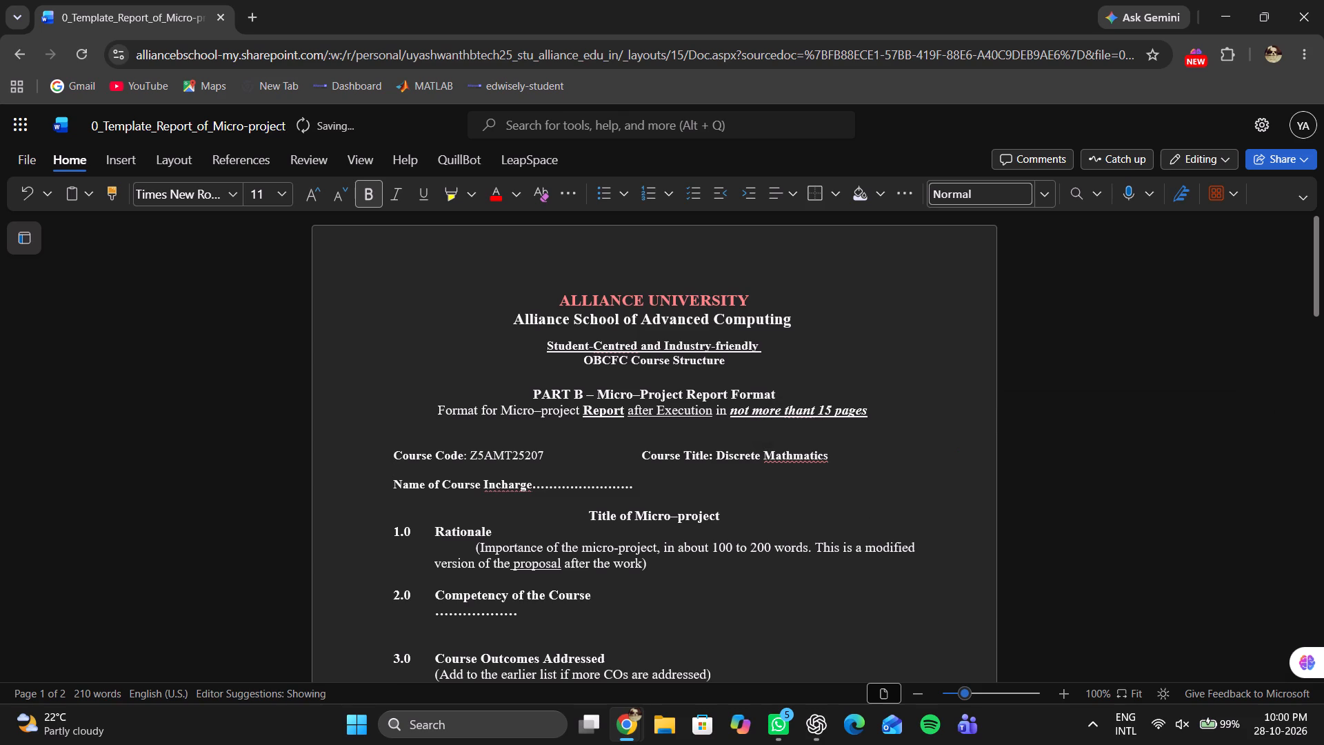
click(843, 459)
key(Left)
key(Left)
key(Left)
key(Left)
key(Left)
key(Left)
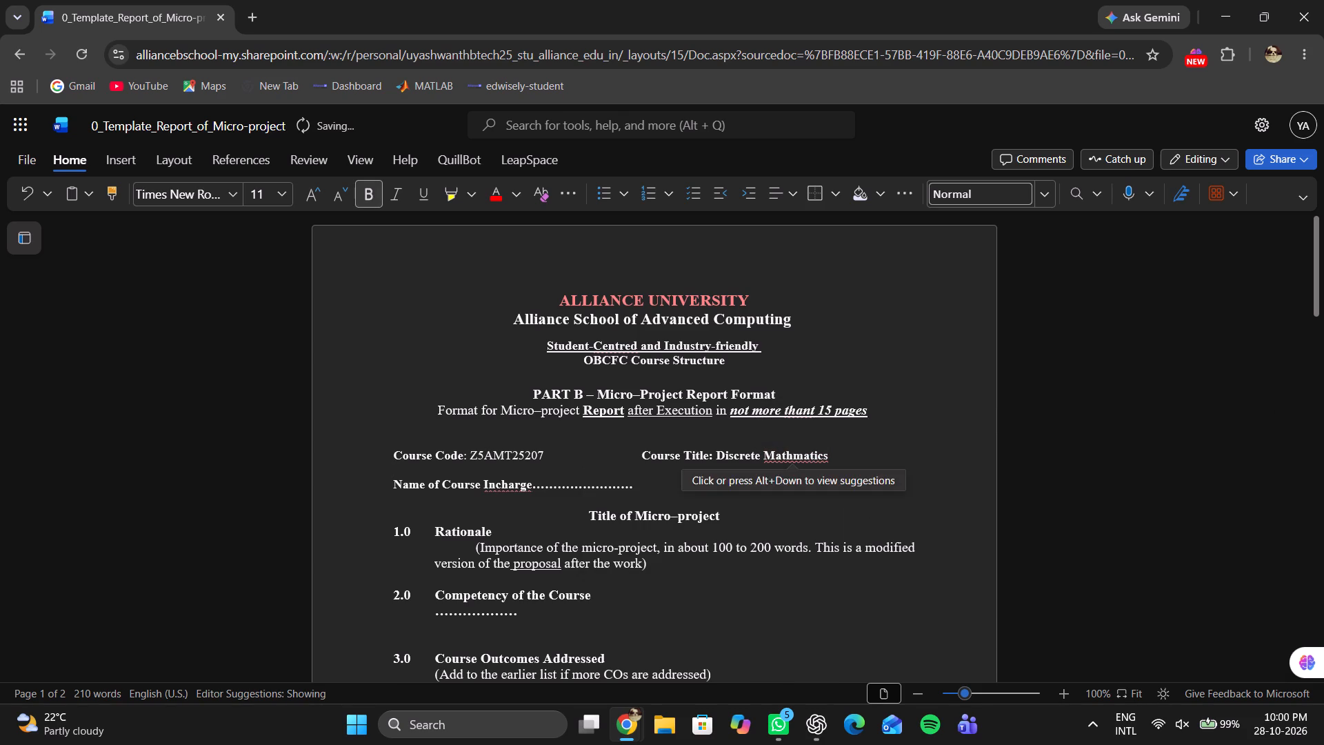
key(e)
key(Right)
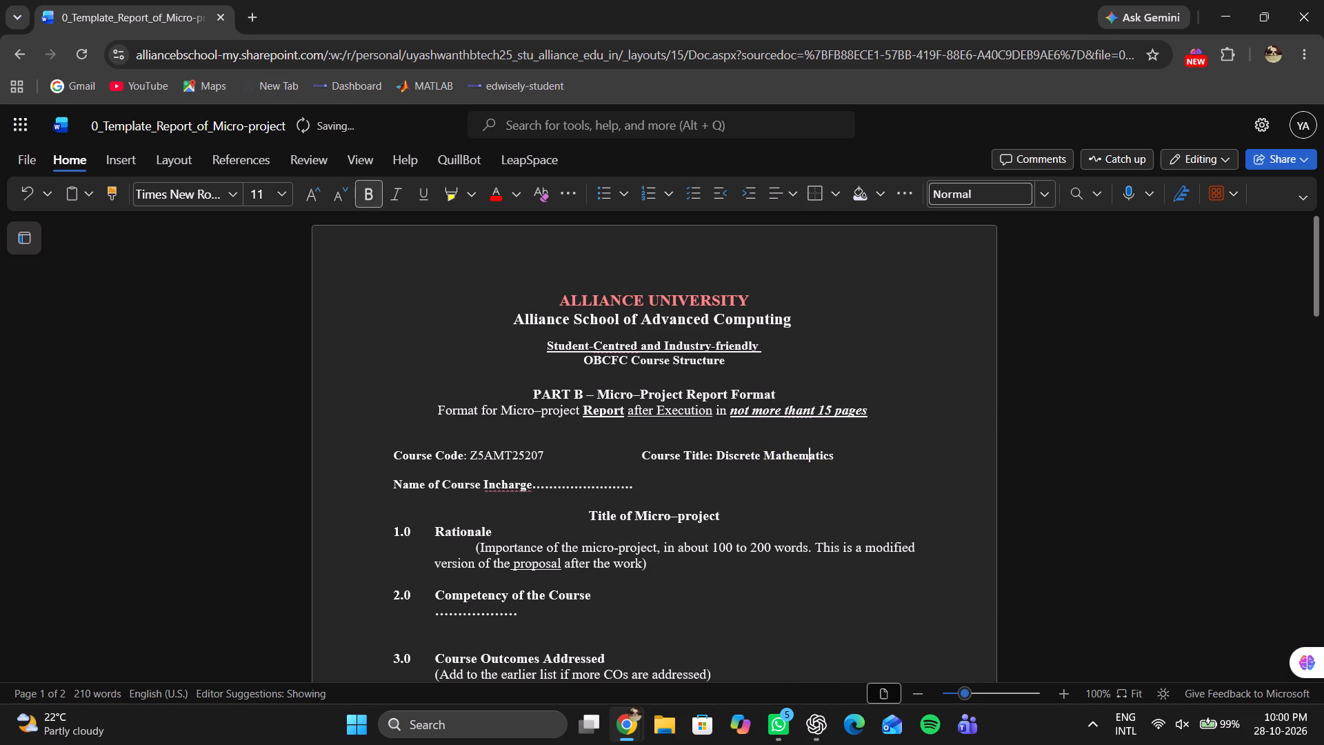
Remove the bold formatting from both words of the course title Discrete Mathematics.
double_click(820, 455)
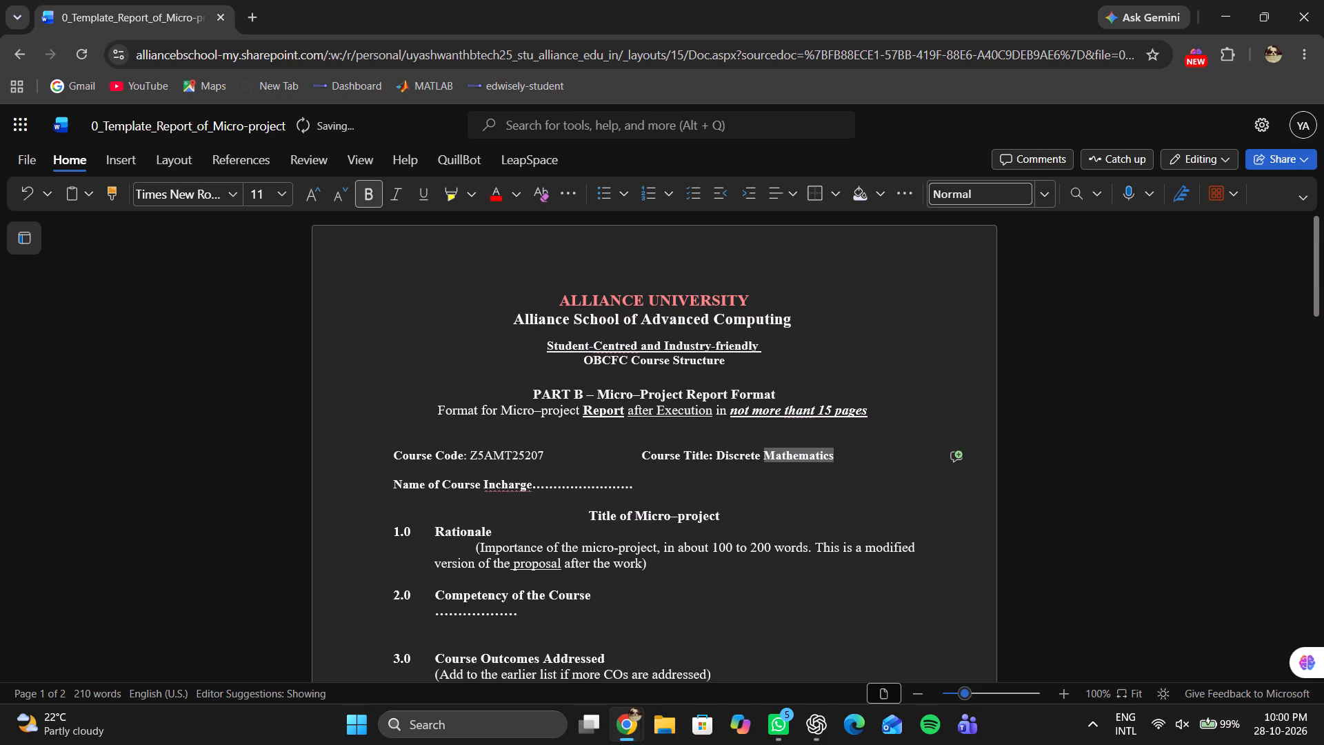
click(977, 413)
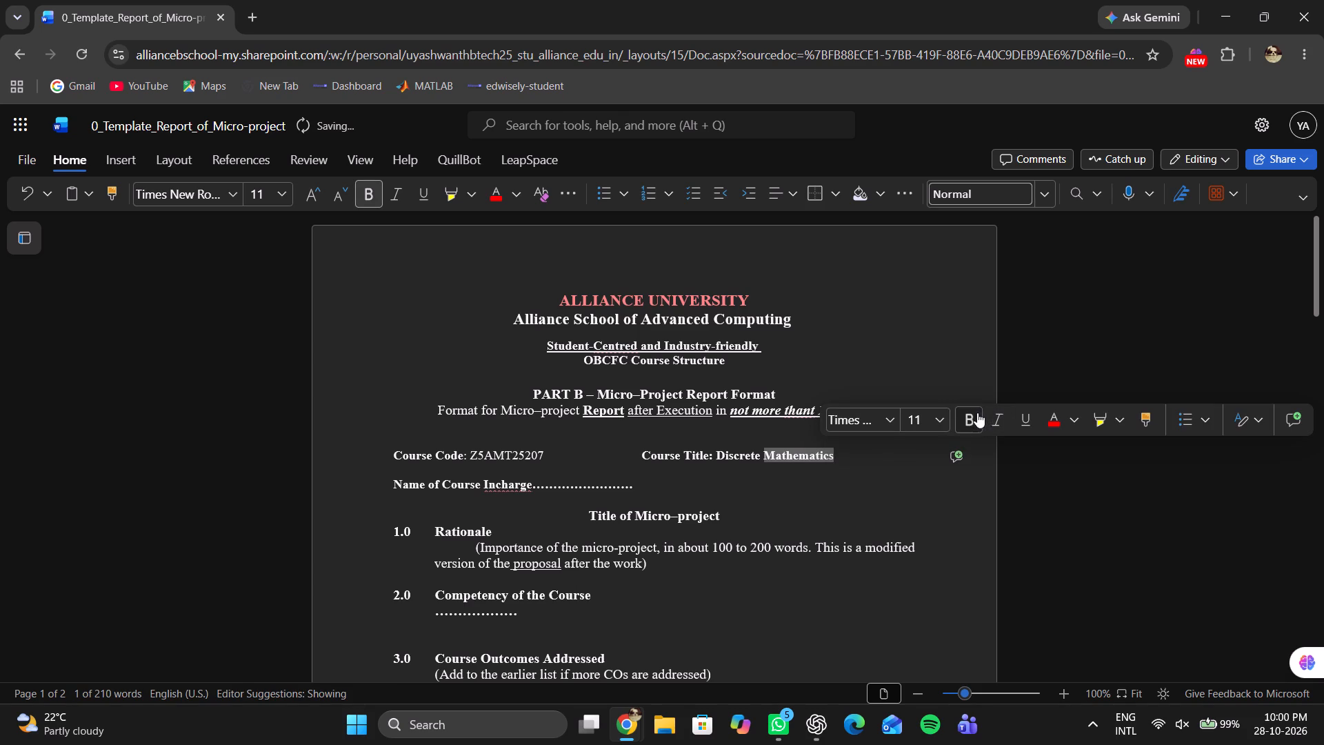
double_click(724, 464)
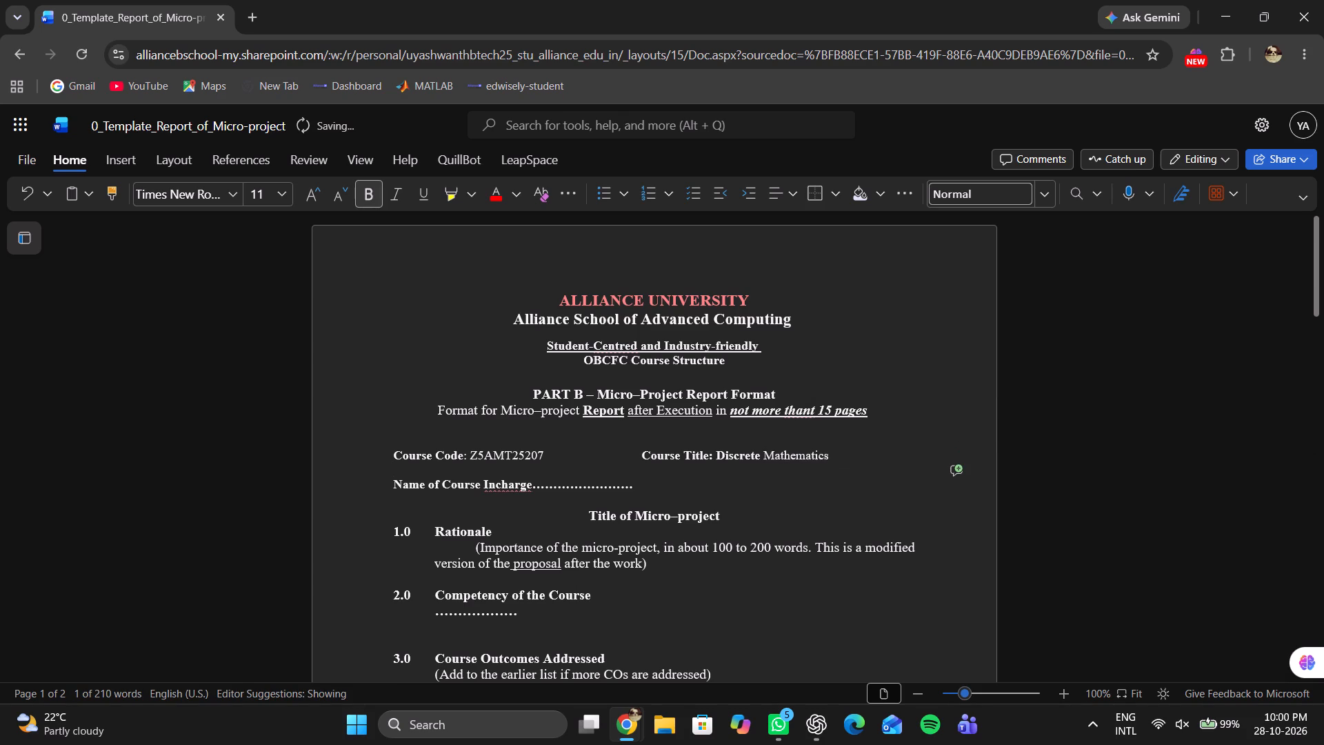
double_click(739, 457)
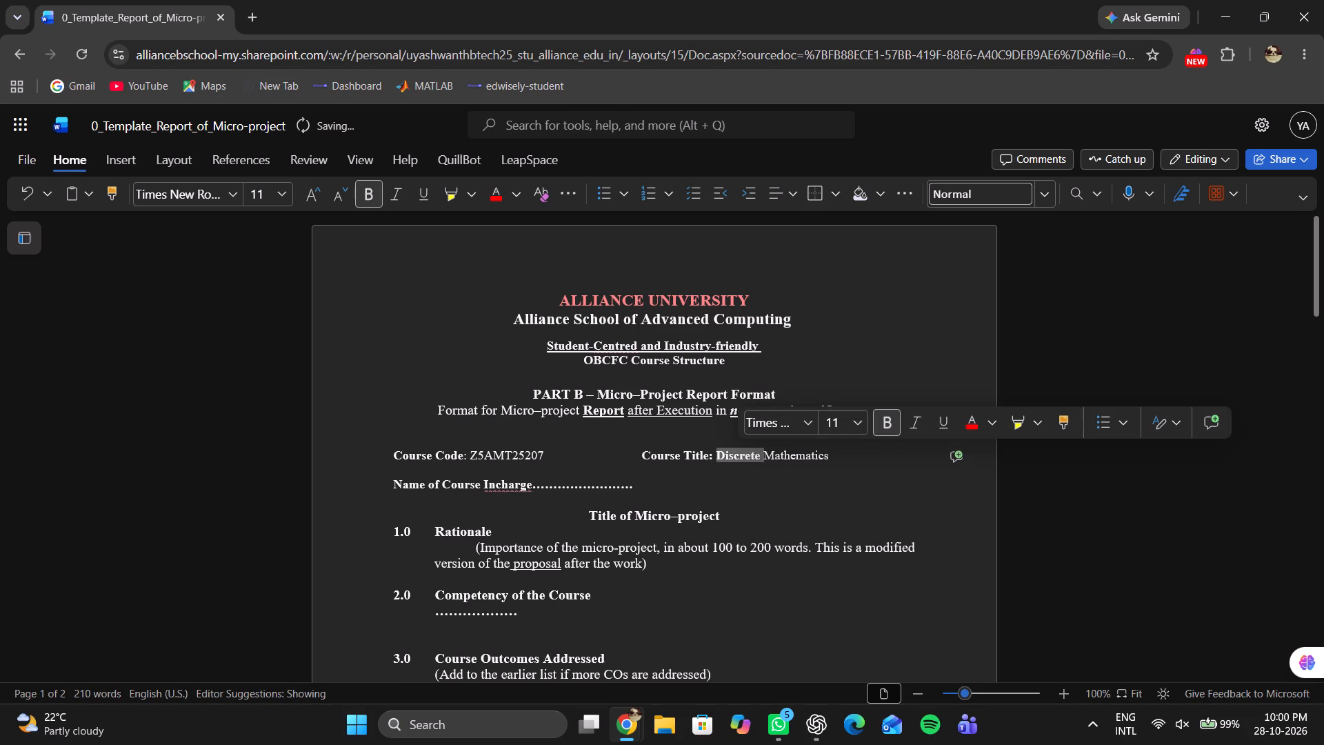
click(883, 432)
Replace the dotted placeholder after "Name of Course Incharge" with a colon and the title "Dr" followed by a space.
click(885, 481)
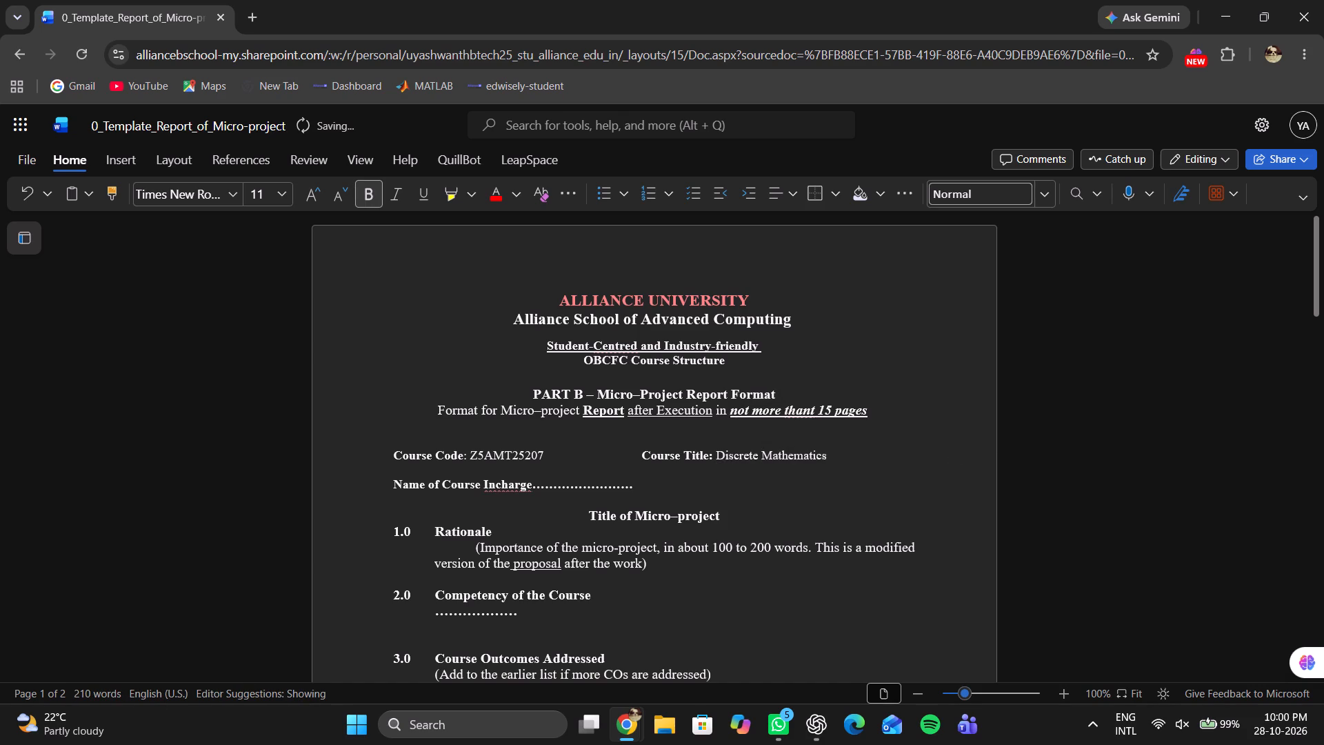
key(BackSpace)
key(BackSpace)
key(BackSpace)
key(BackSpace)
key(BackSpace)
key(BackSpace)
key(BackSpace)
key(BackSpace)
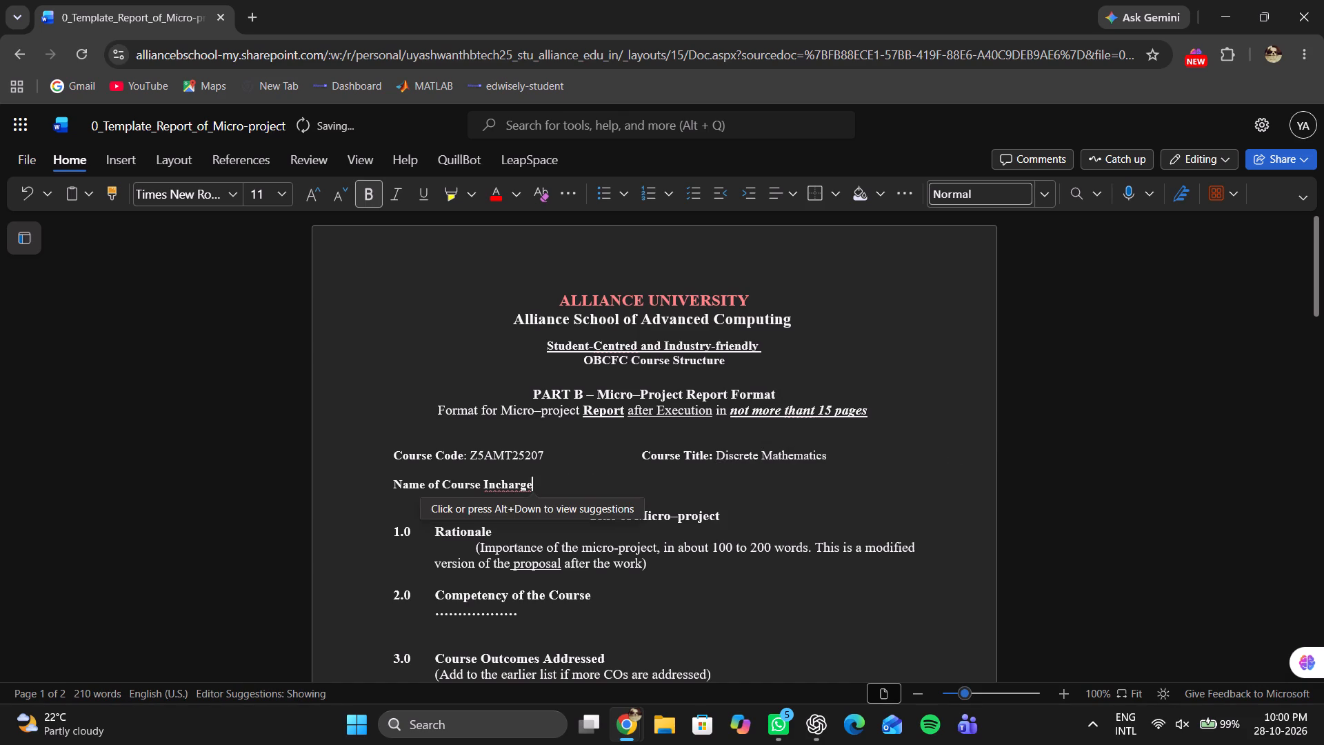
text(:)
key(space)
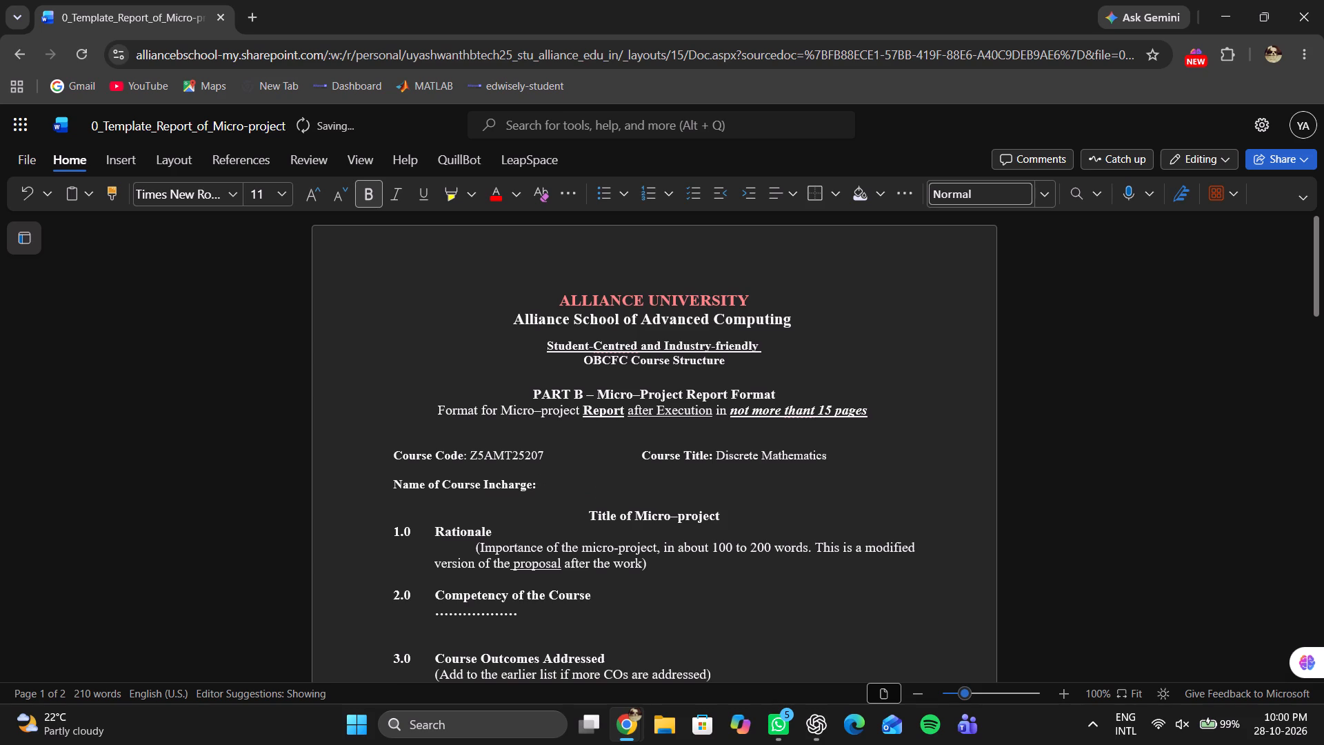
text(Dr)
key(space)
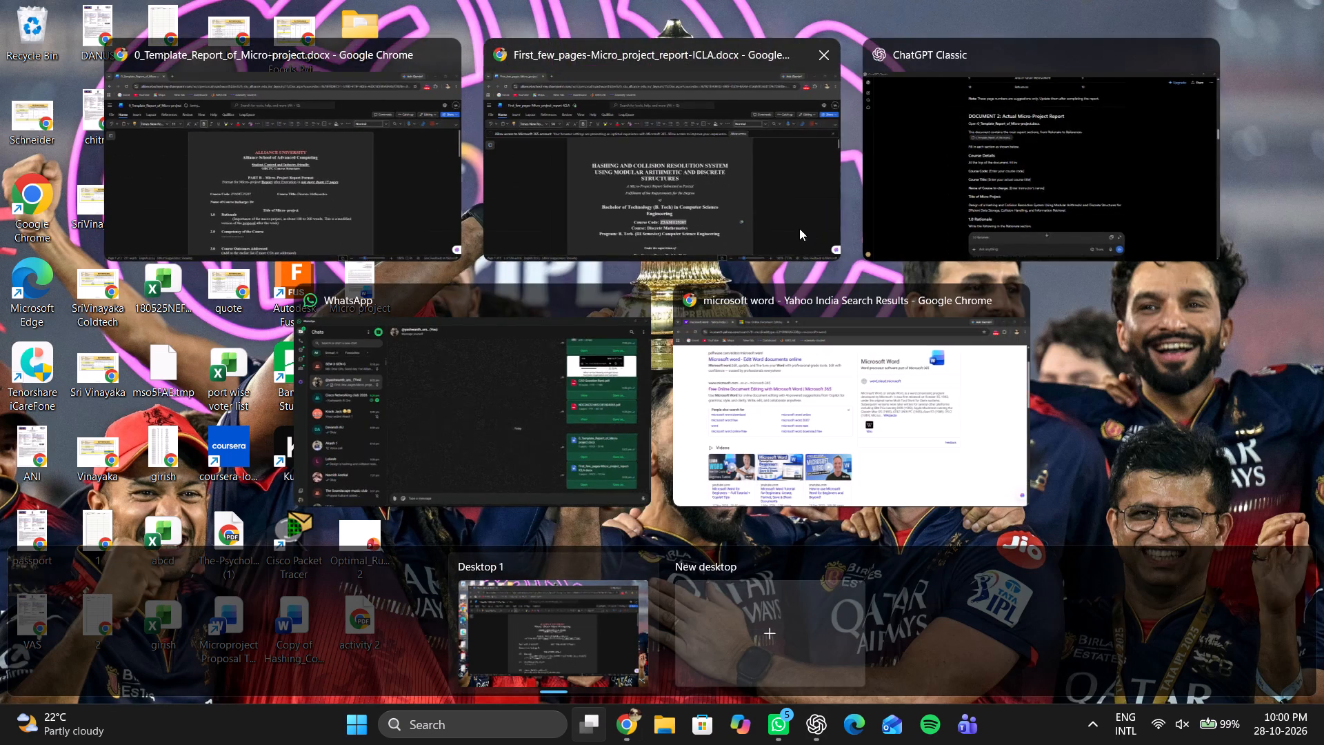
Copy the supervisor's name without its "Dr." title from the first-pages document and paste it after "Dr" on the template's Course Incharge line.
click(799, 228)
scroll(717, 375, down, 2)
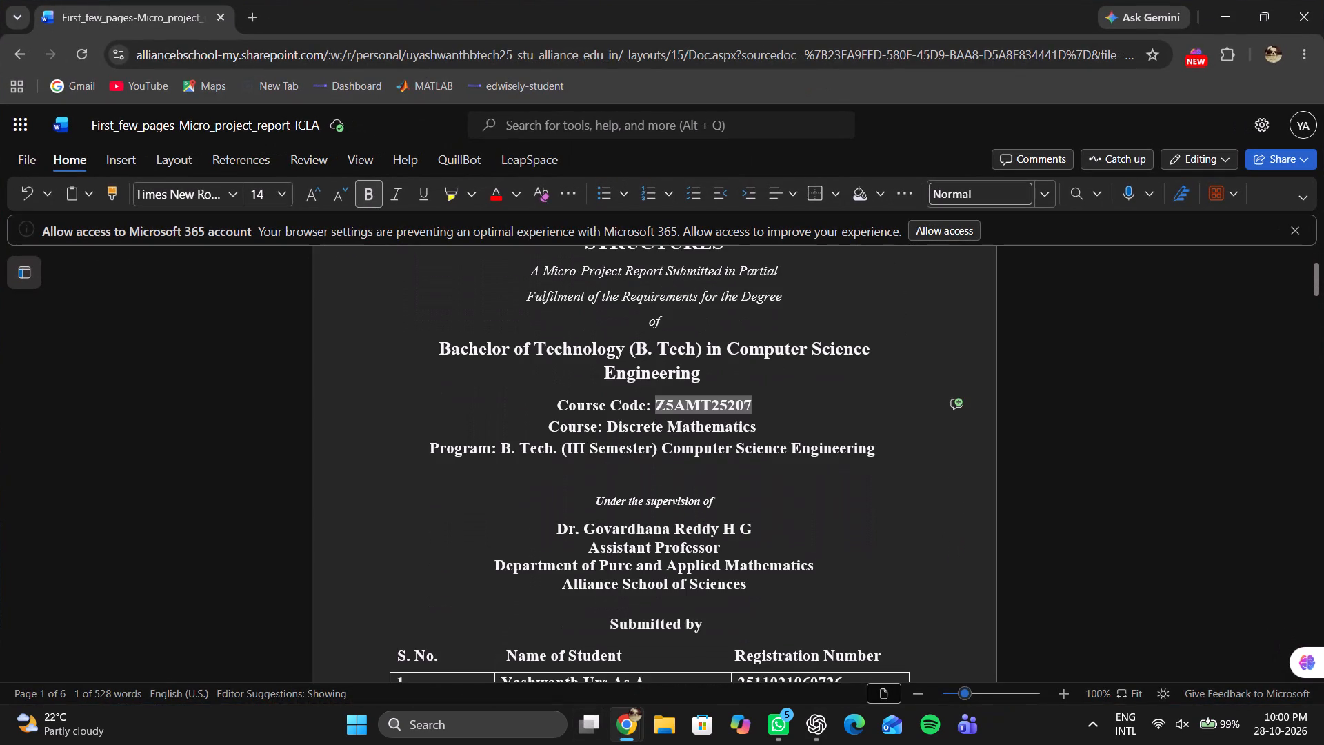
scroll(717, 375, down, 2)
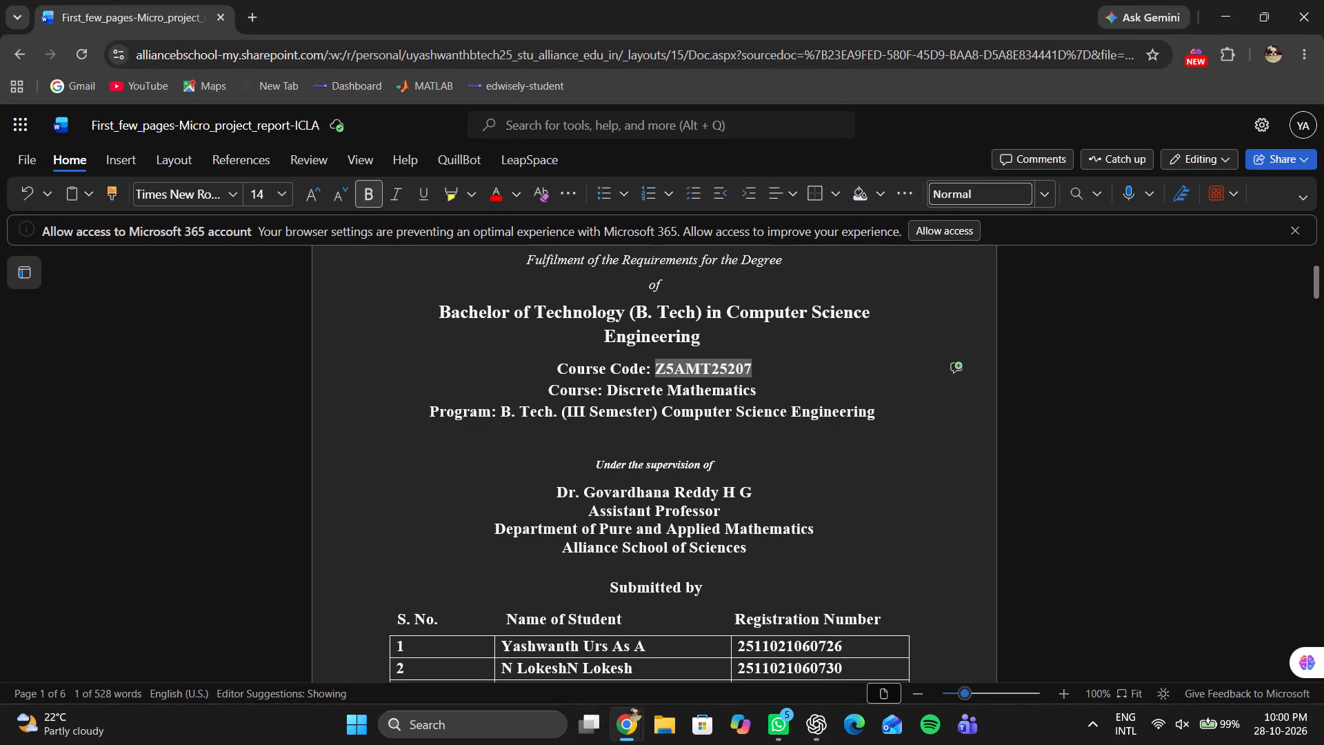
scroll(717, 375, down, 2)
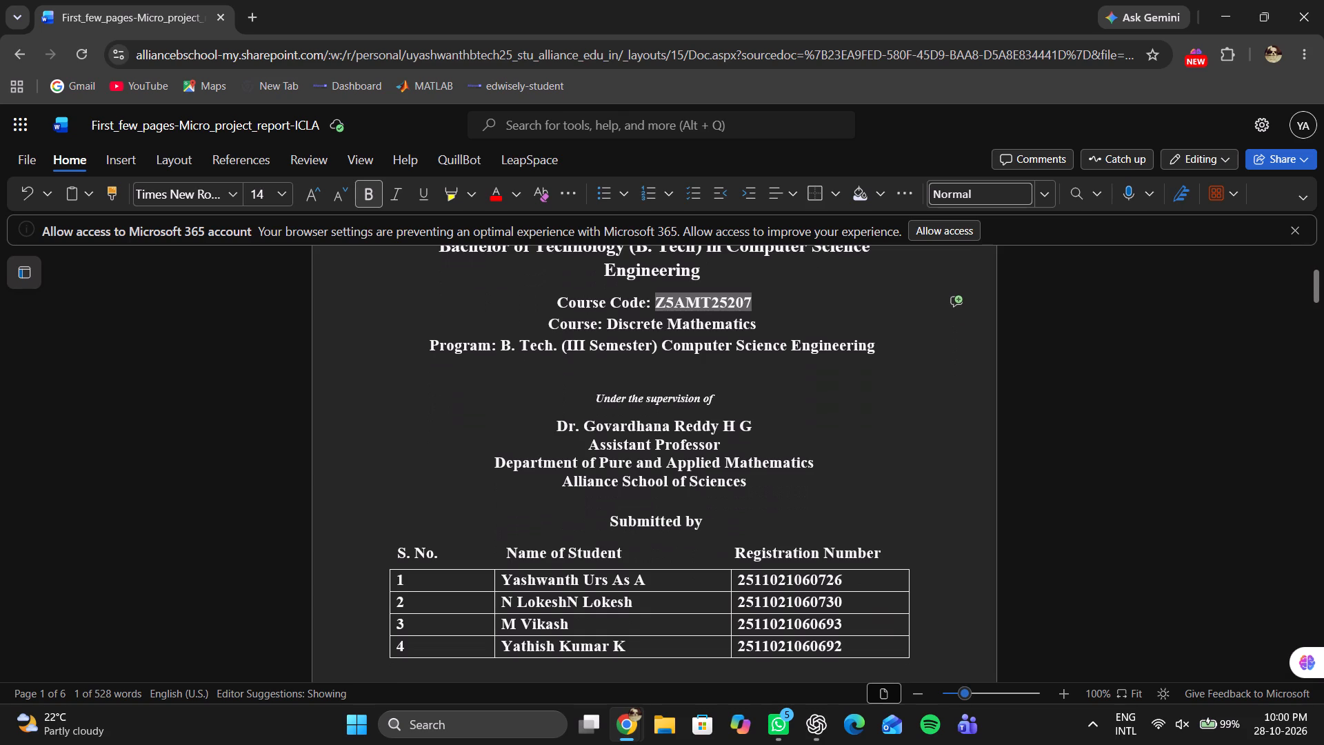
drag(584, 419, 710, 443)
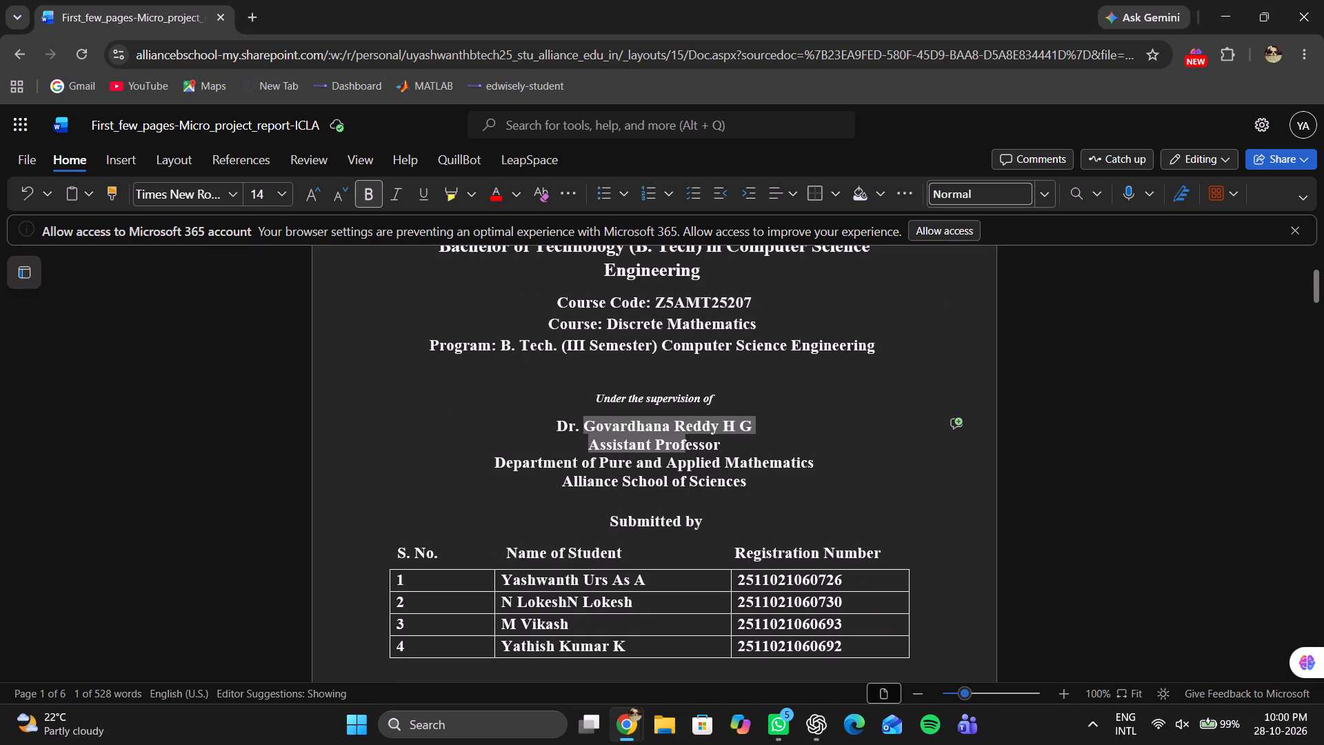
drag(710, 443, 762, 424)
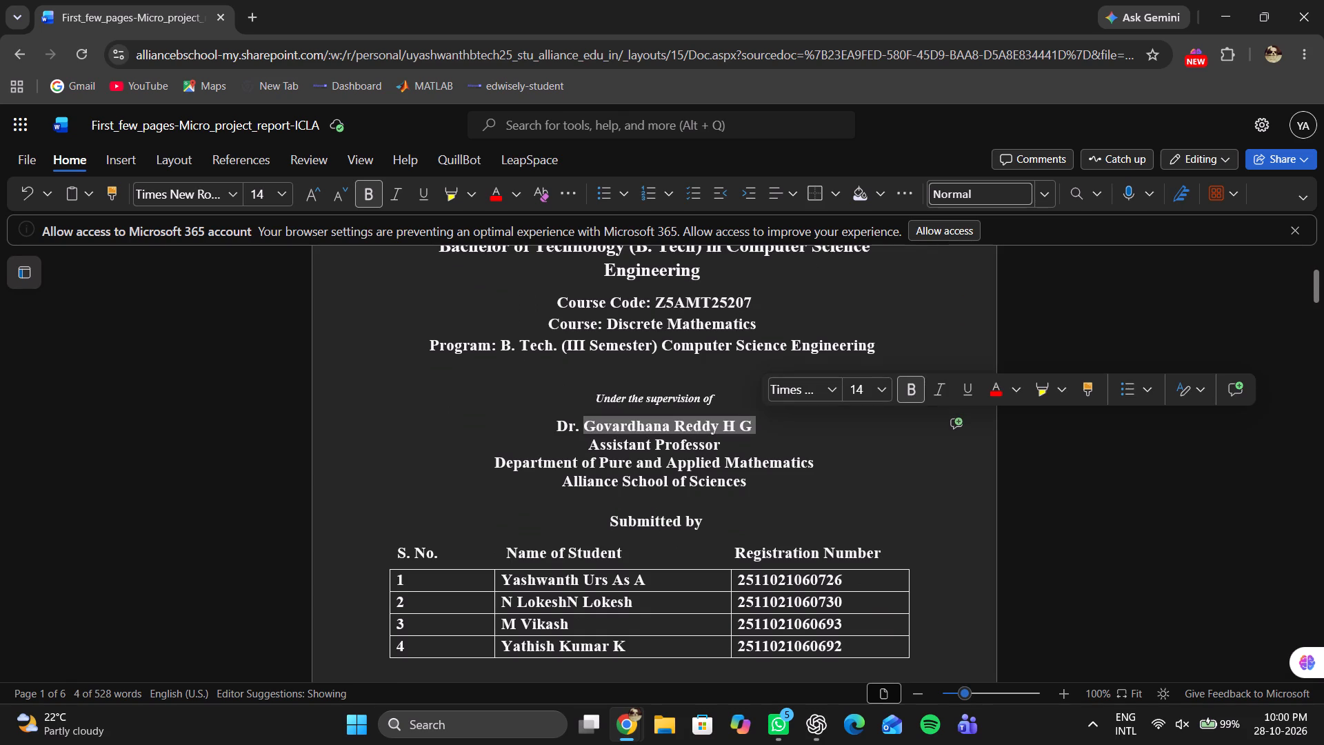
key(ctrl+c)
click(924, 403)
scroll(924, 403, down, 1)
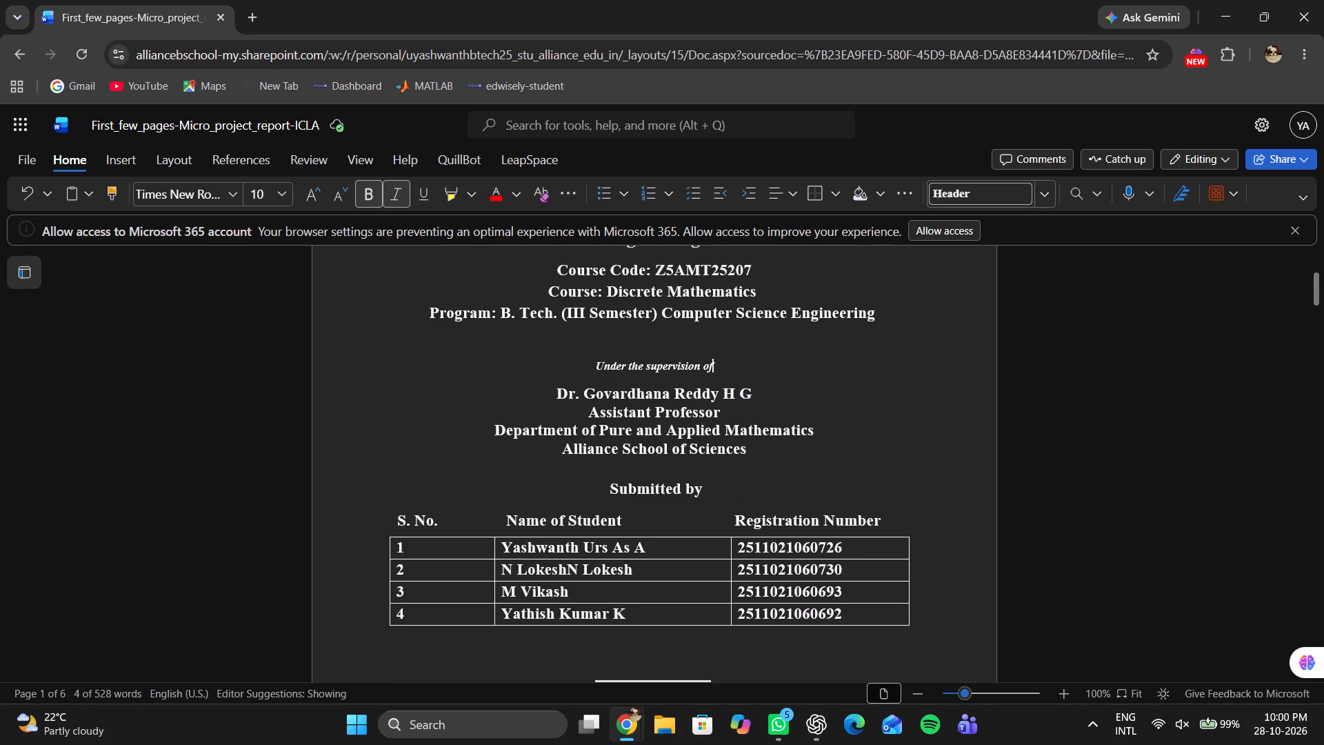
click(722, 203)
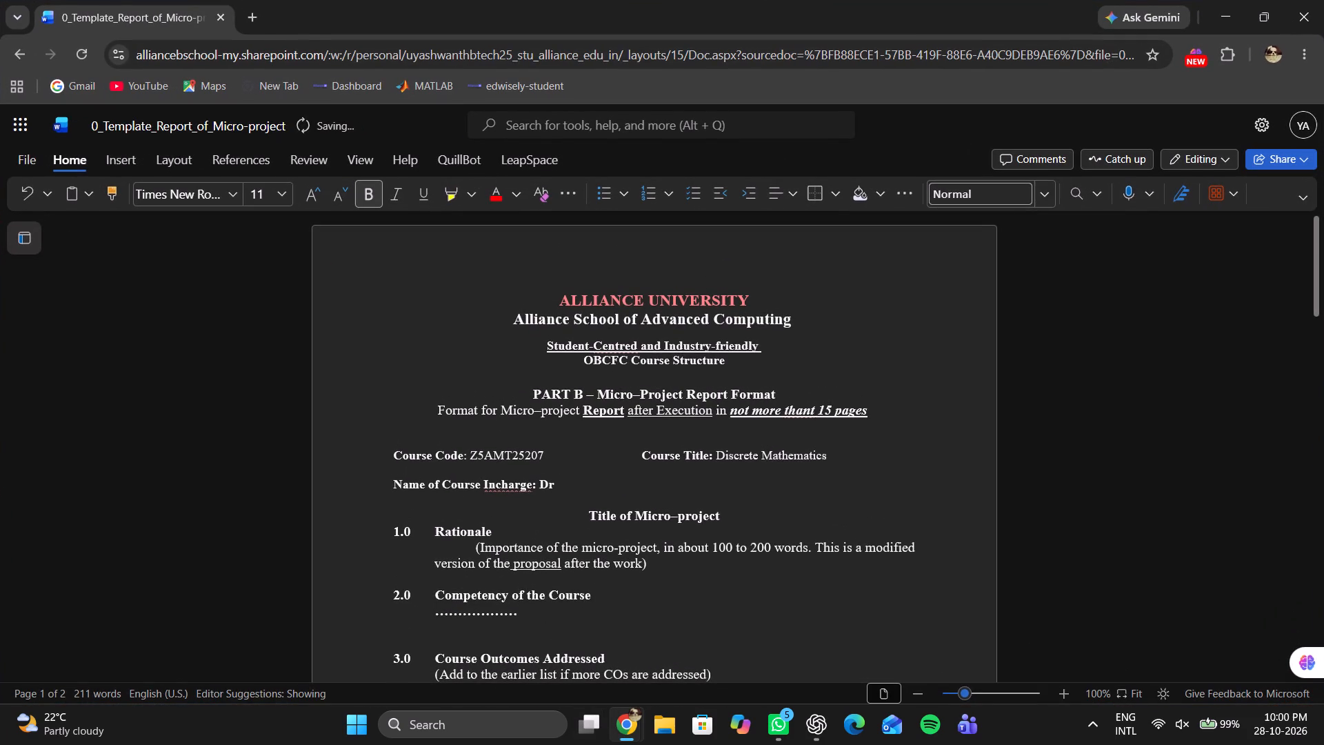
key(ctrl+v)
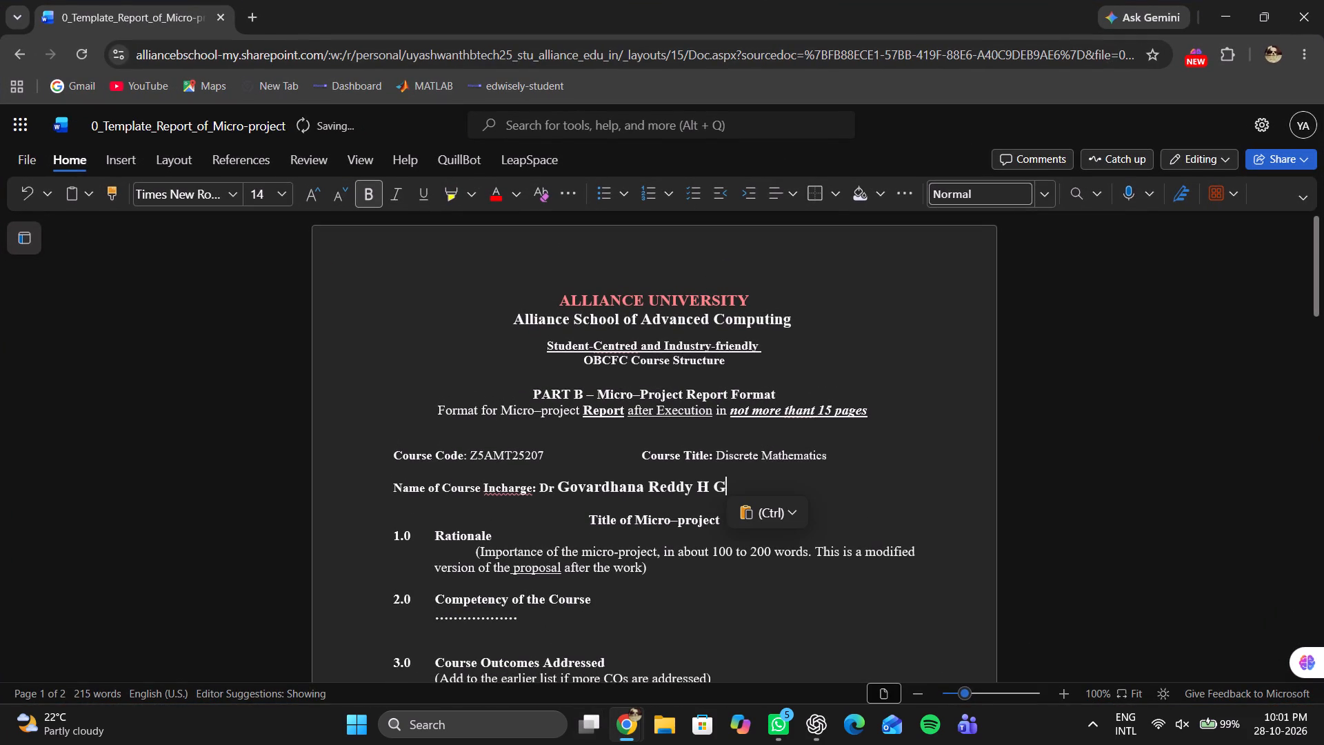
Restyle the pasted name of the course incharge as regular 11-point text.
drag(566, 486, 608, 490)
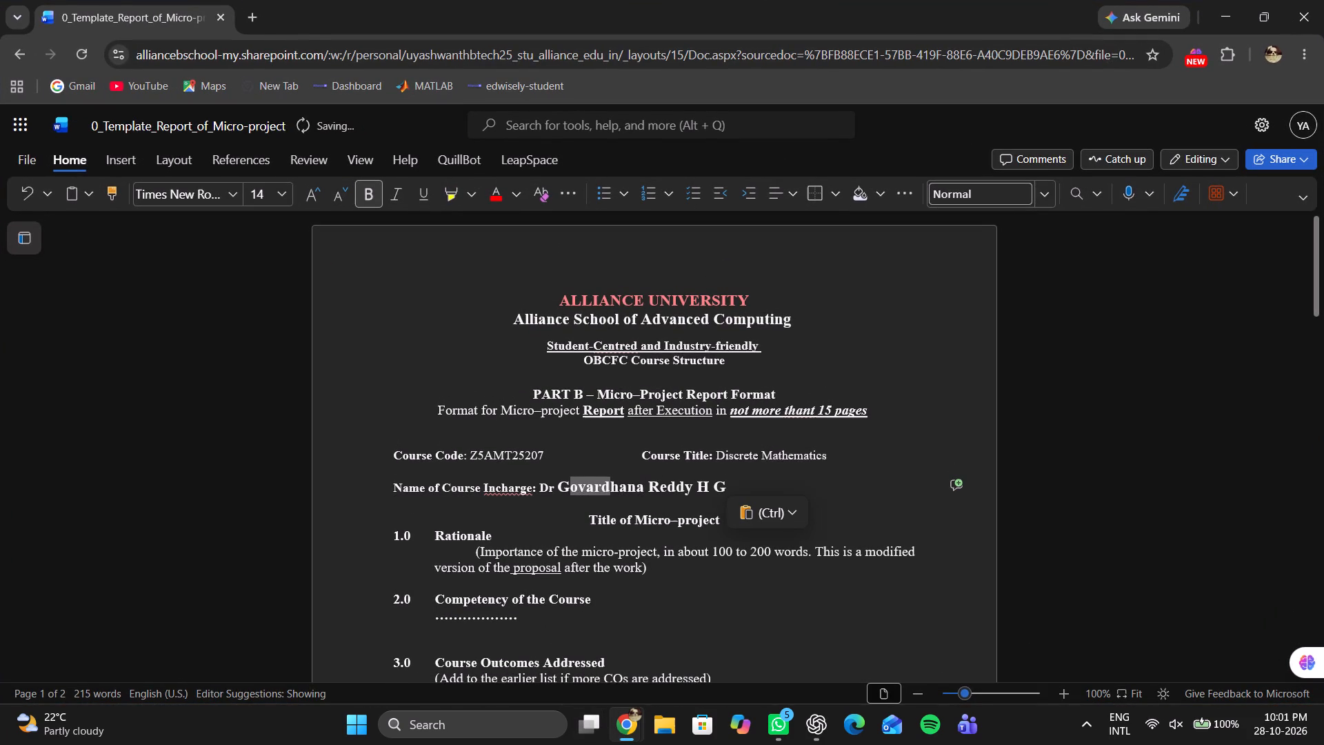
drag(608, 490, 641, 484)
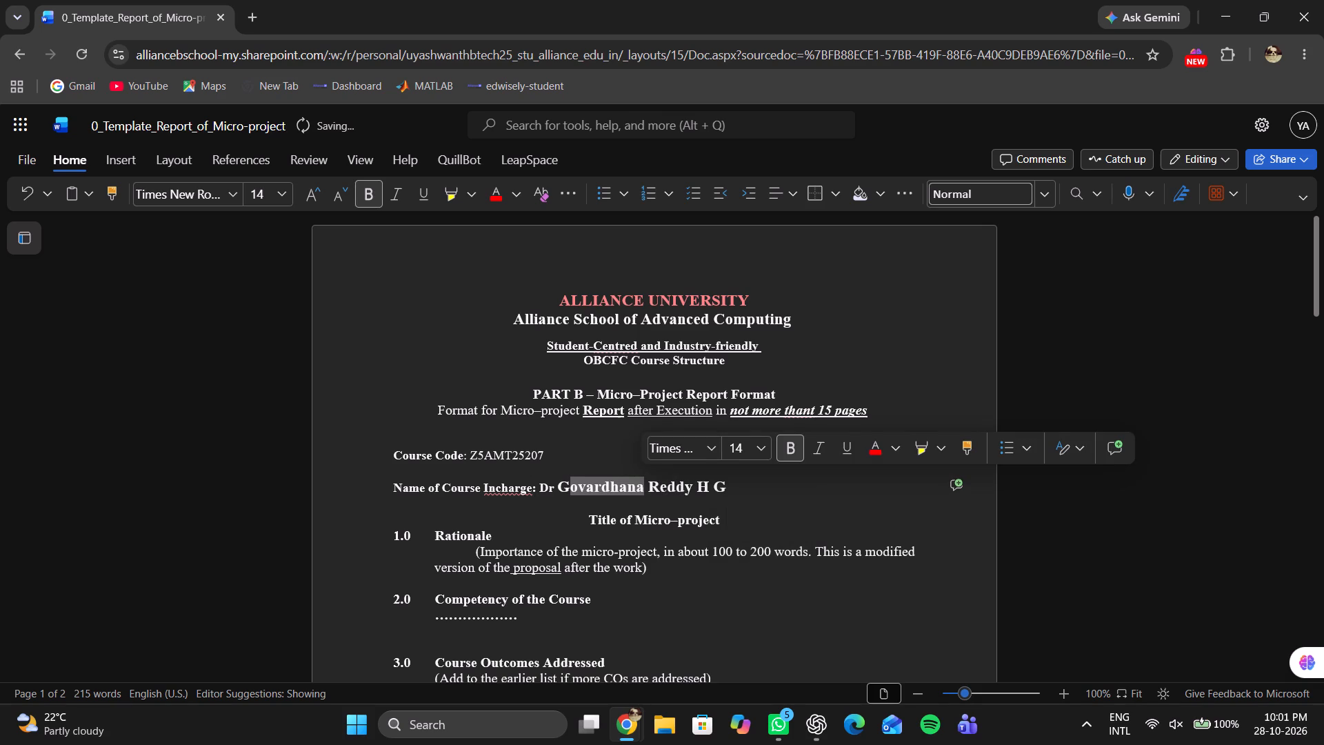
Remove the bold formatting from the course incharge's name after "Dr" and set its font size to 11.
drag(745, 488, 572, 484)
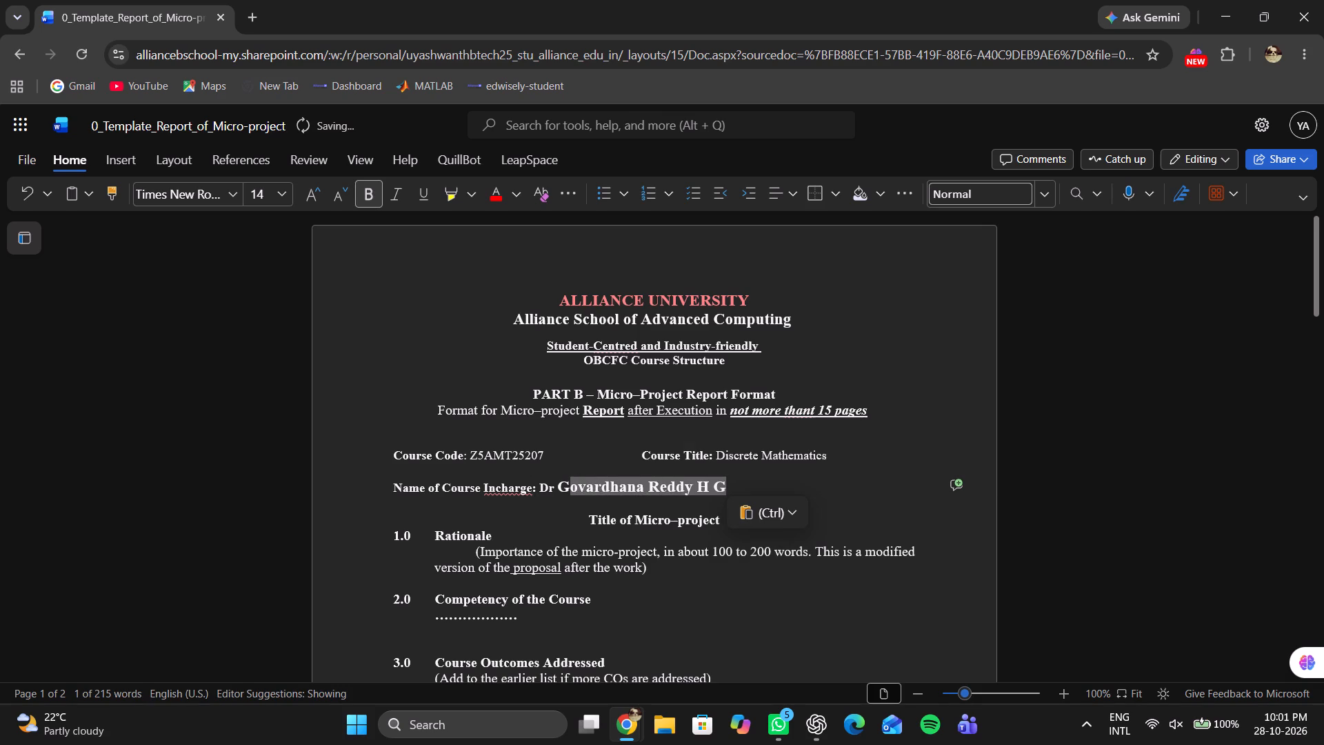
drag(572, 484, 561, 484)
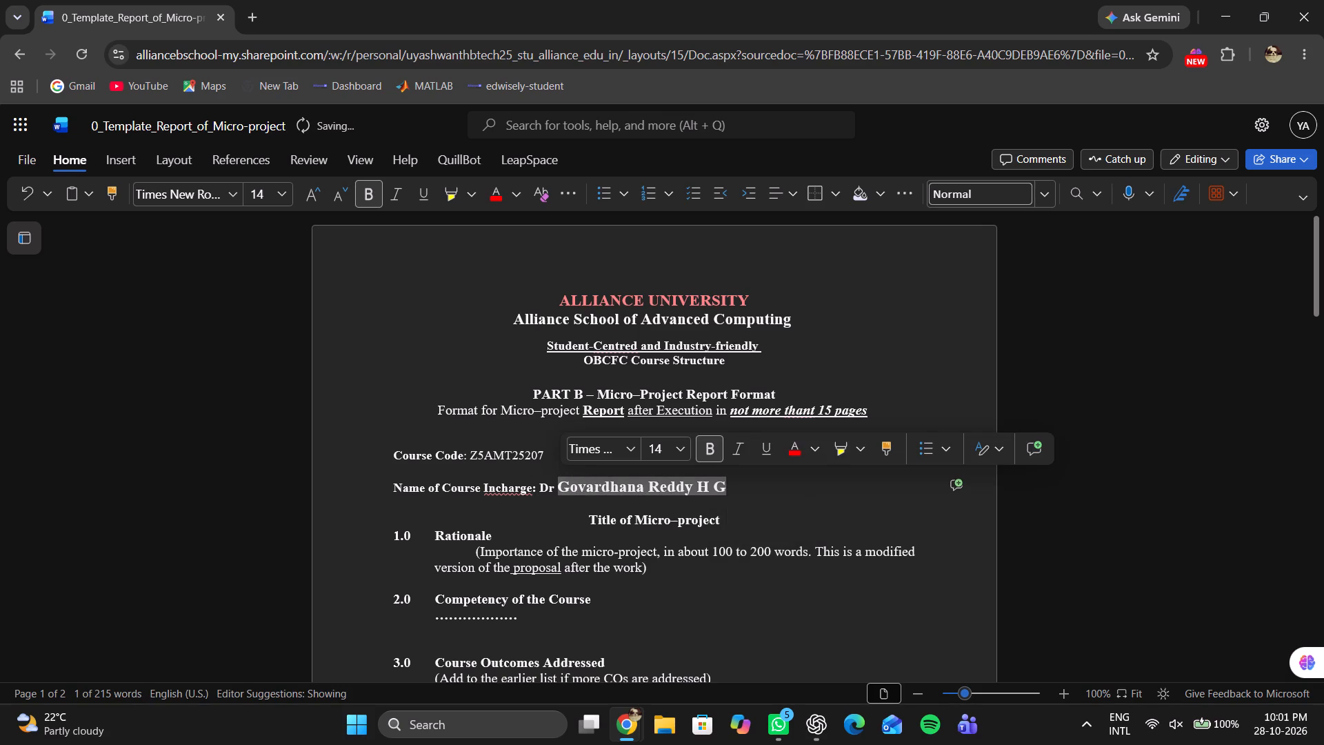
click(719, 443)
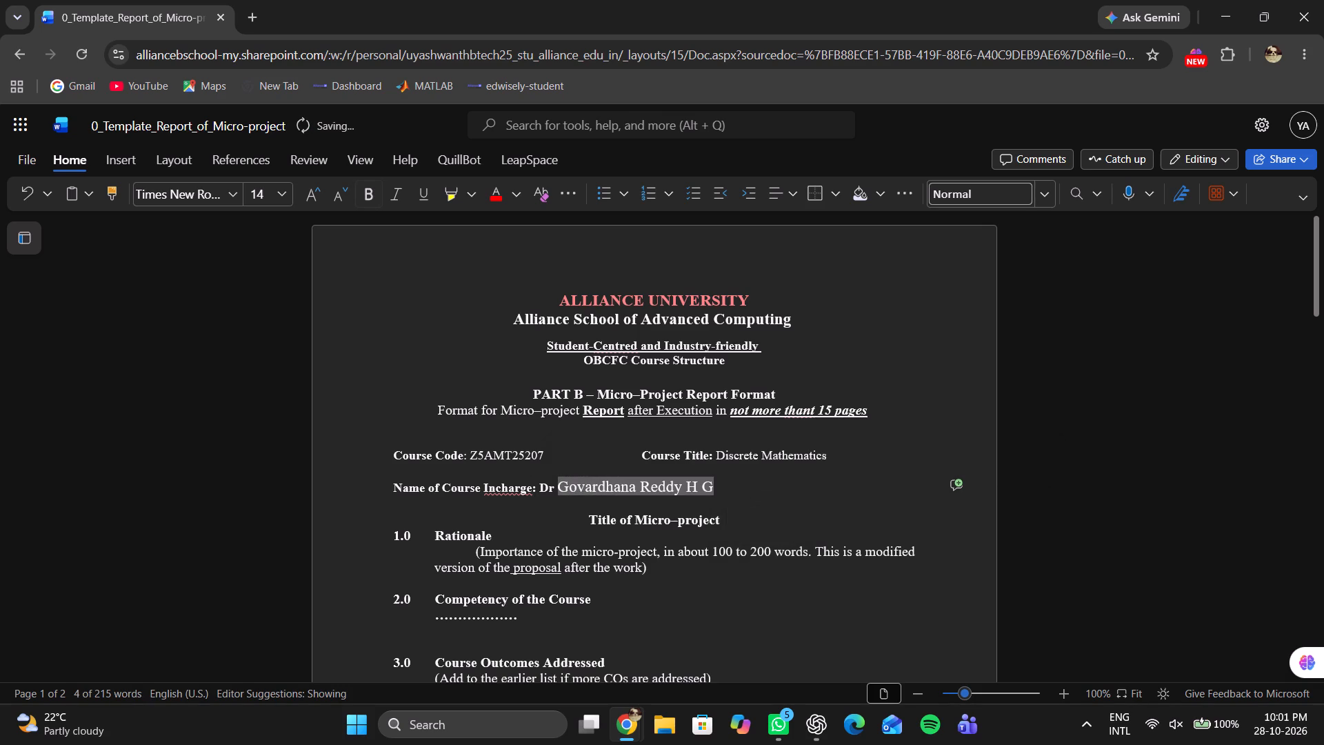
click(556, 501)
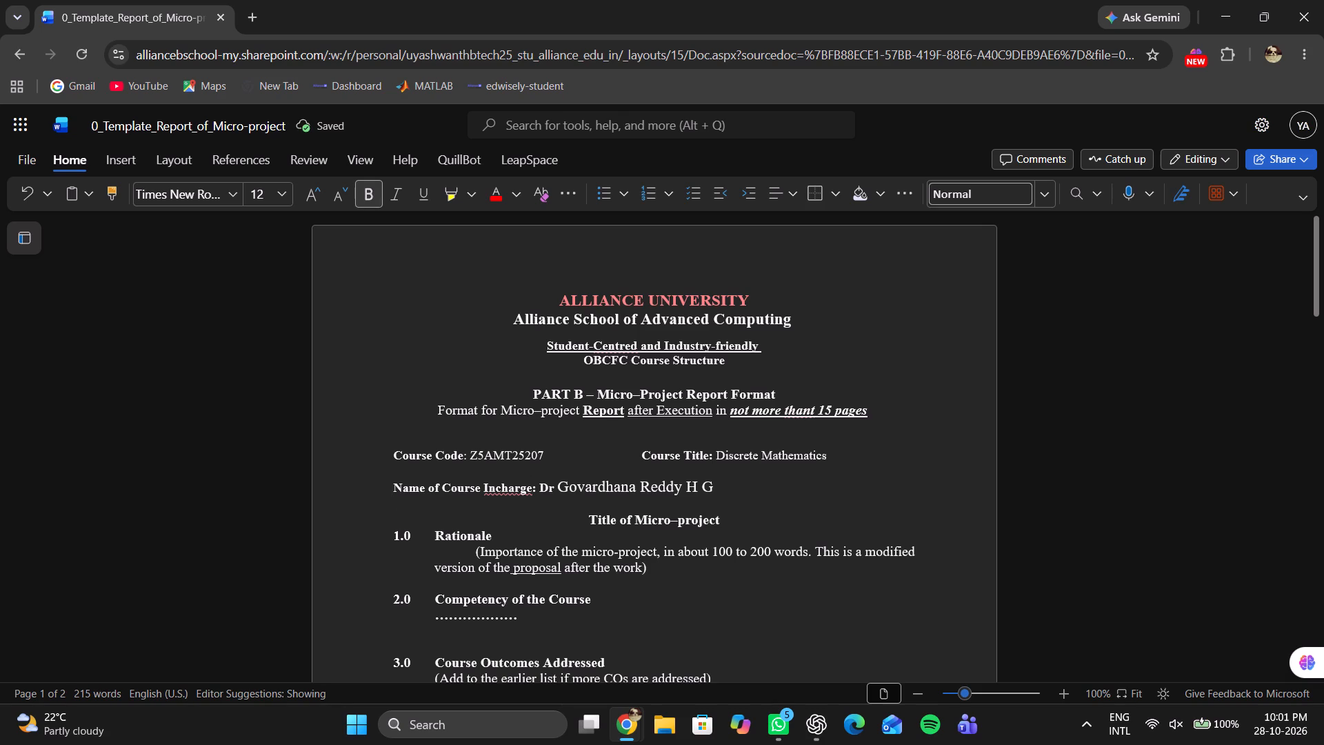
drag(714, 484, 560, 485)
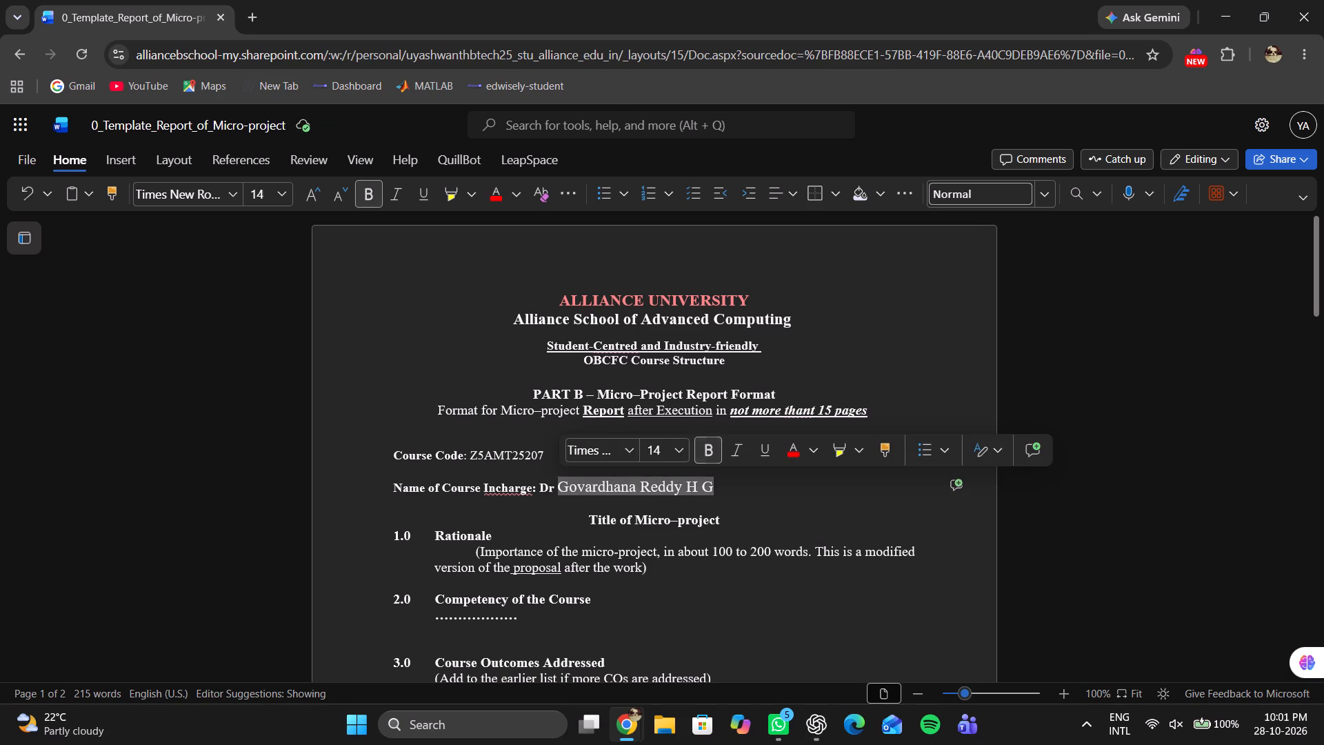
click(654, 447)
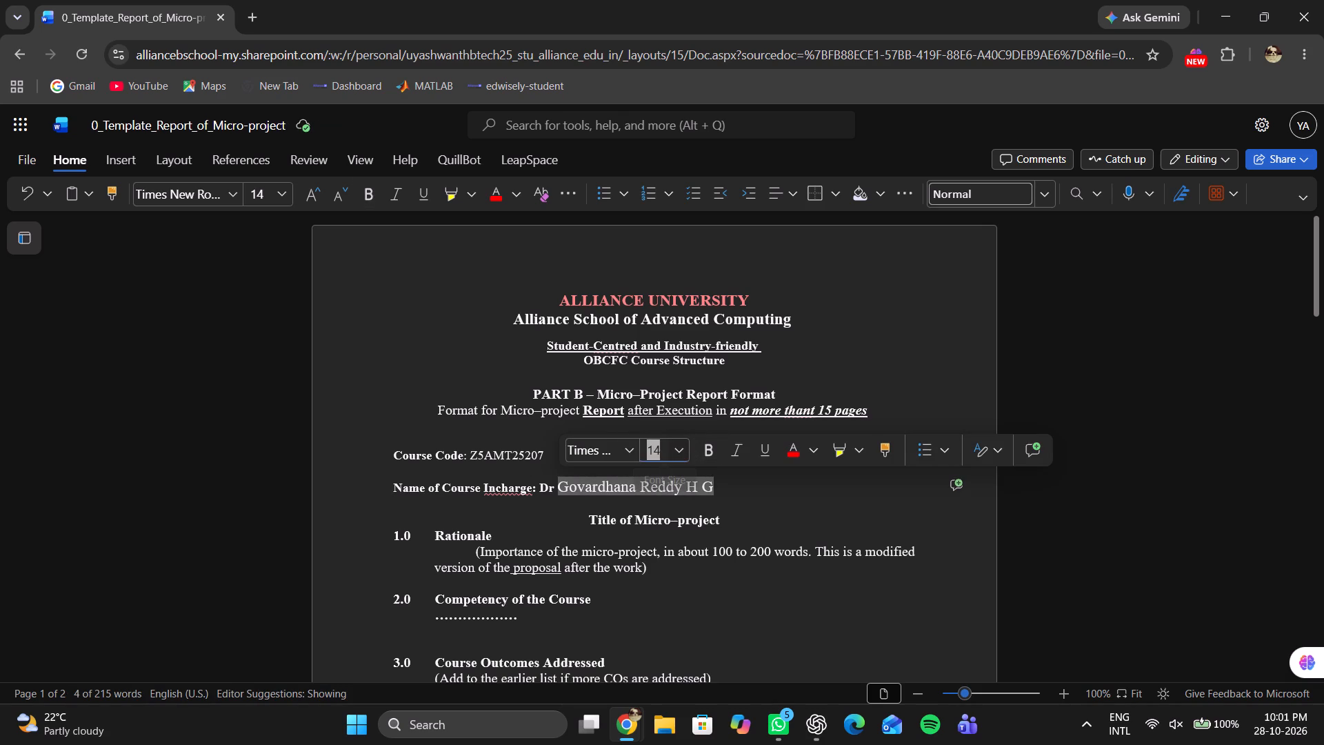
key(BackSpace)
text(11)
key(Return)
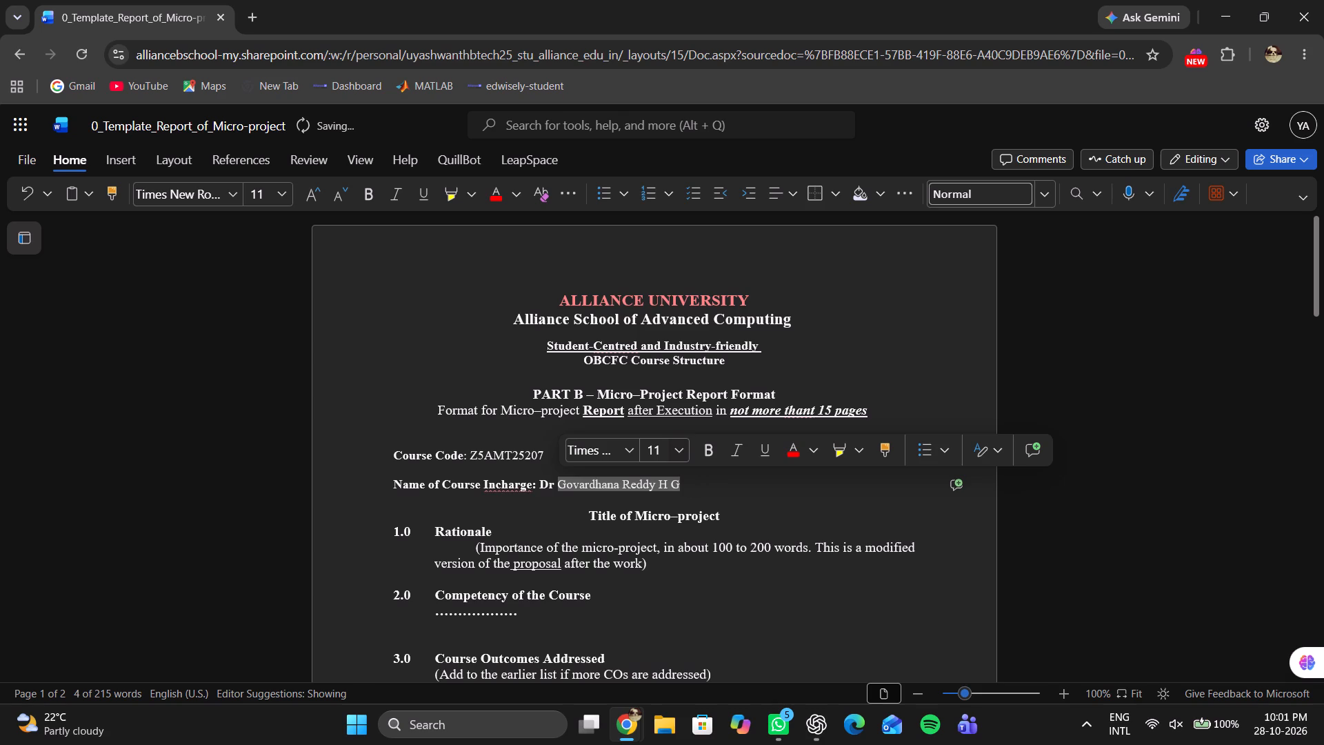
click(690, 483)
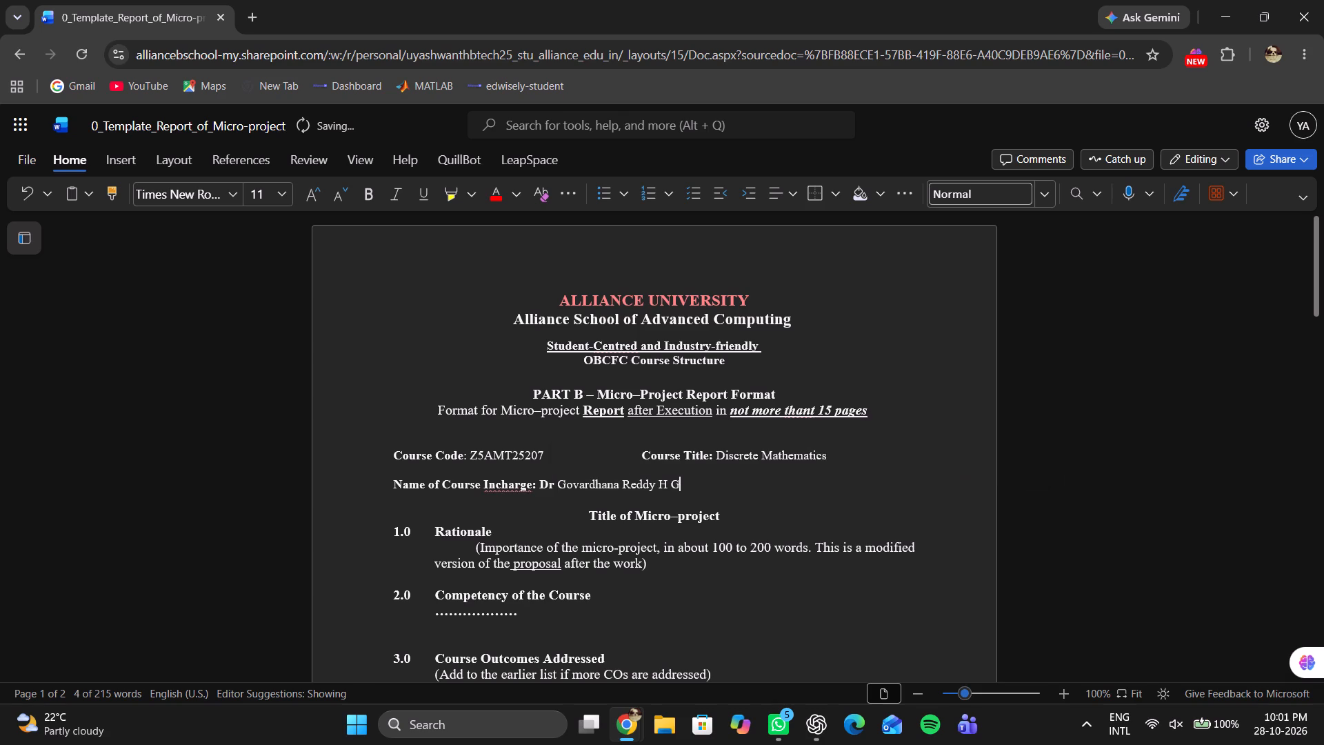
Remove the bold formatting from the title "Dr" on the Course Incharge line and add a period after it.
click(558, 486)
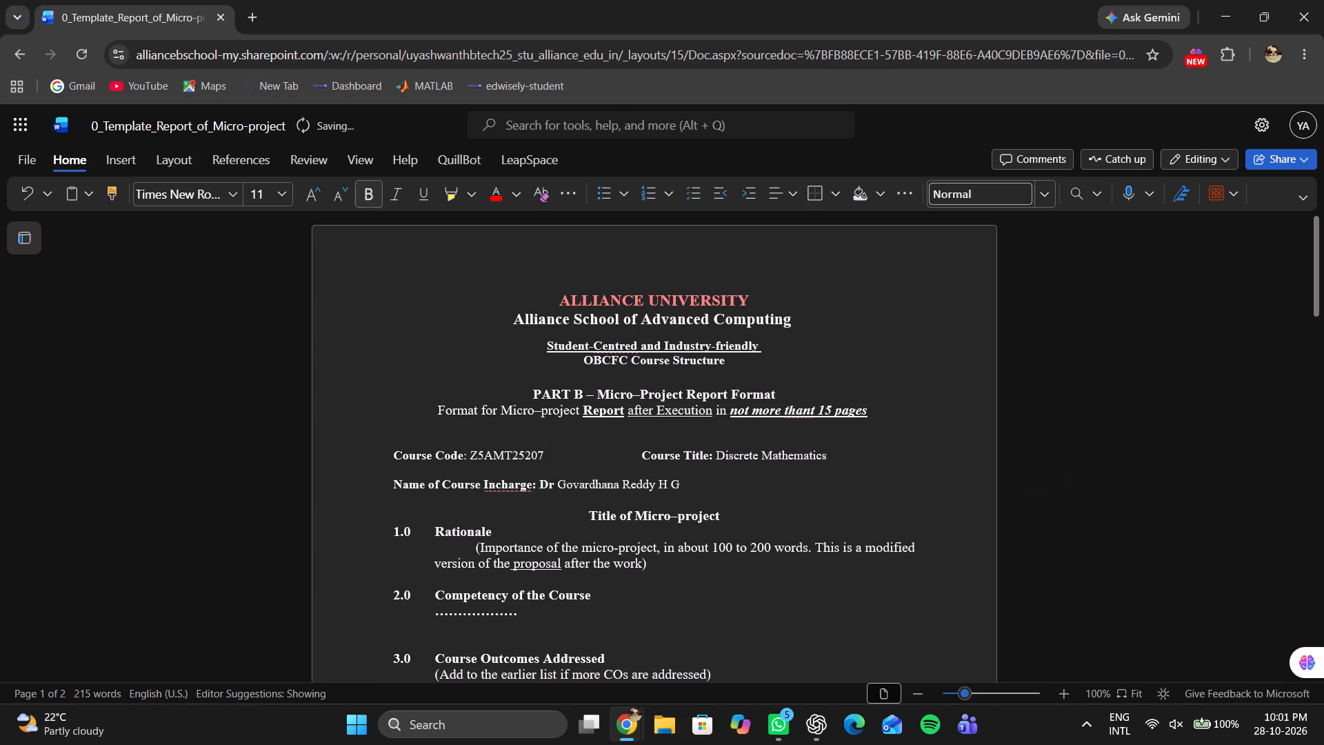
double_click(550, 485)
click(703, 442)
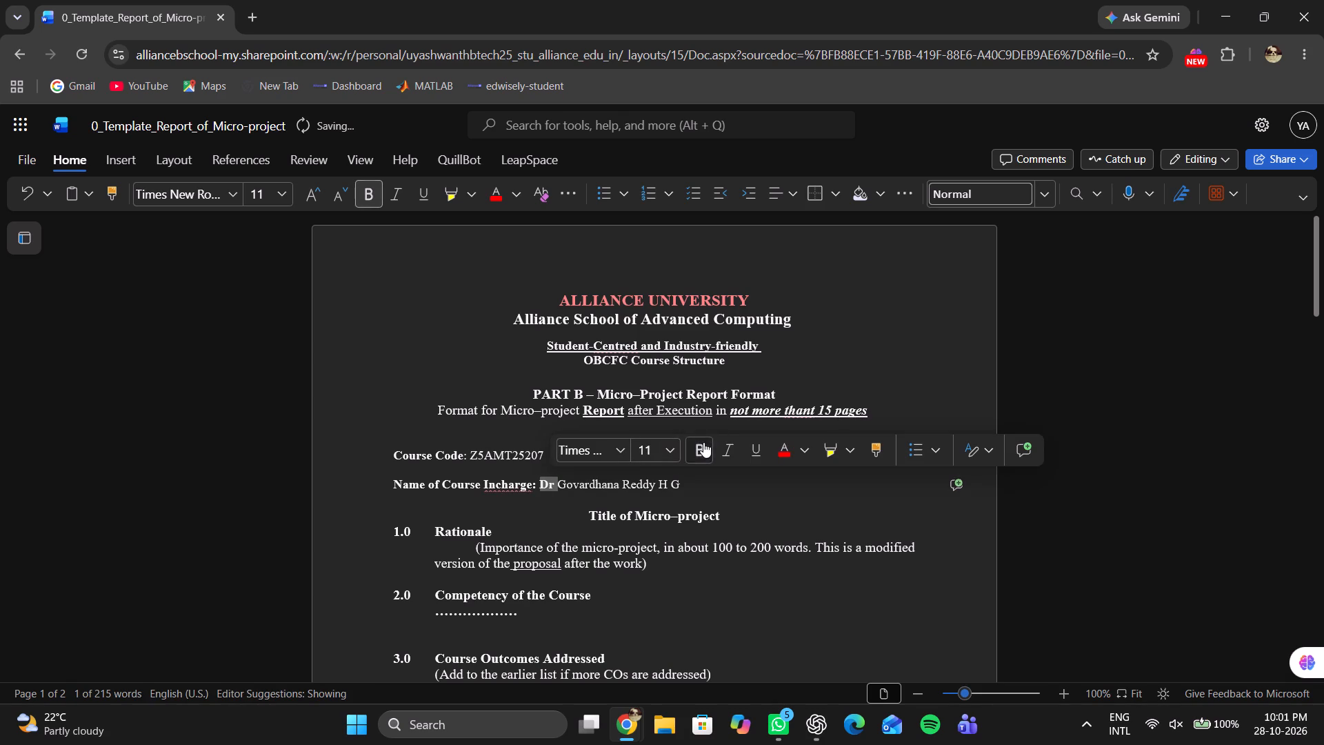
click(1092, 399)
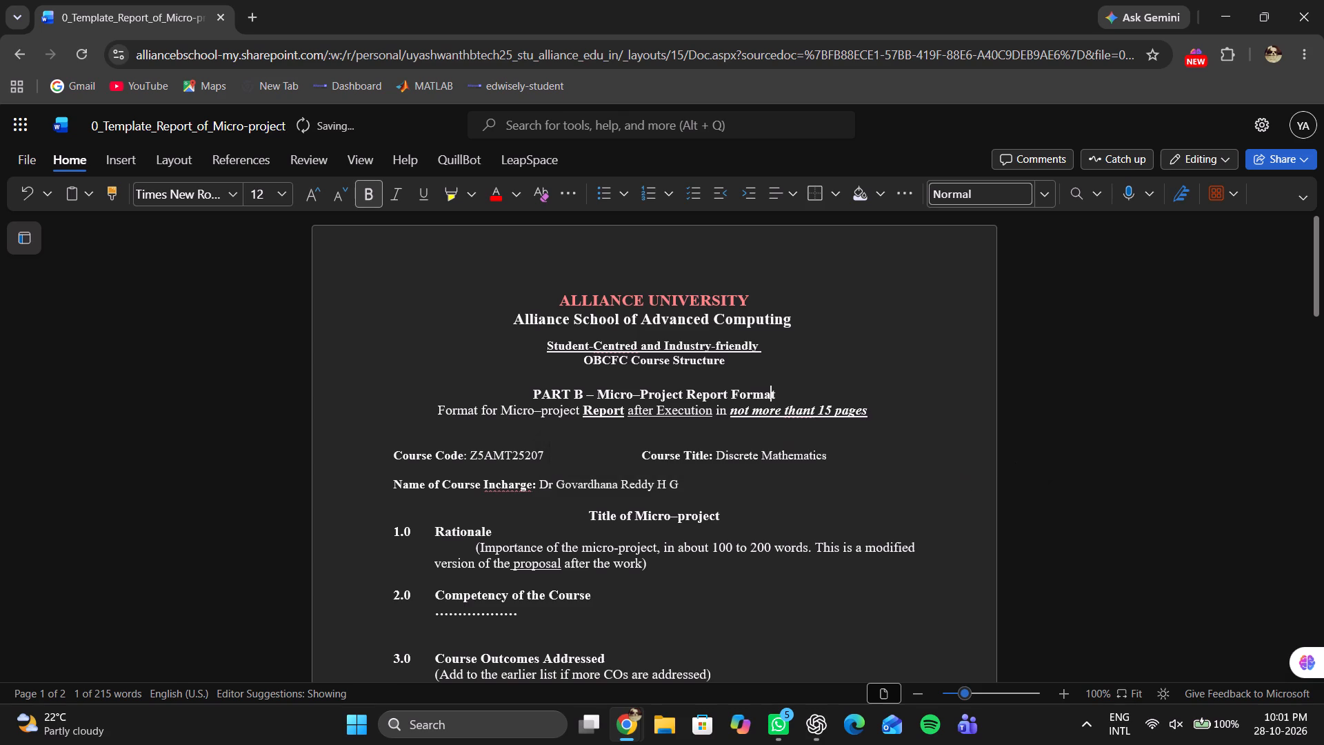
click(553, 488)
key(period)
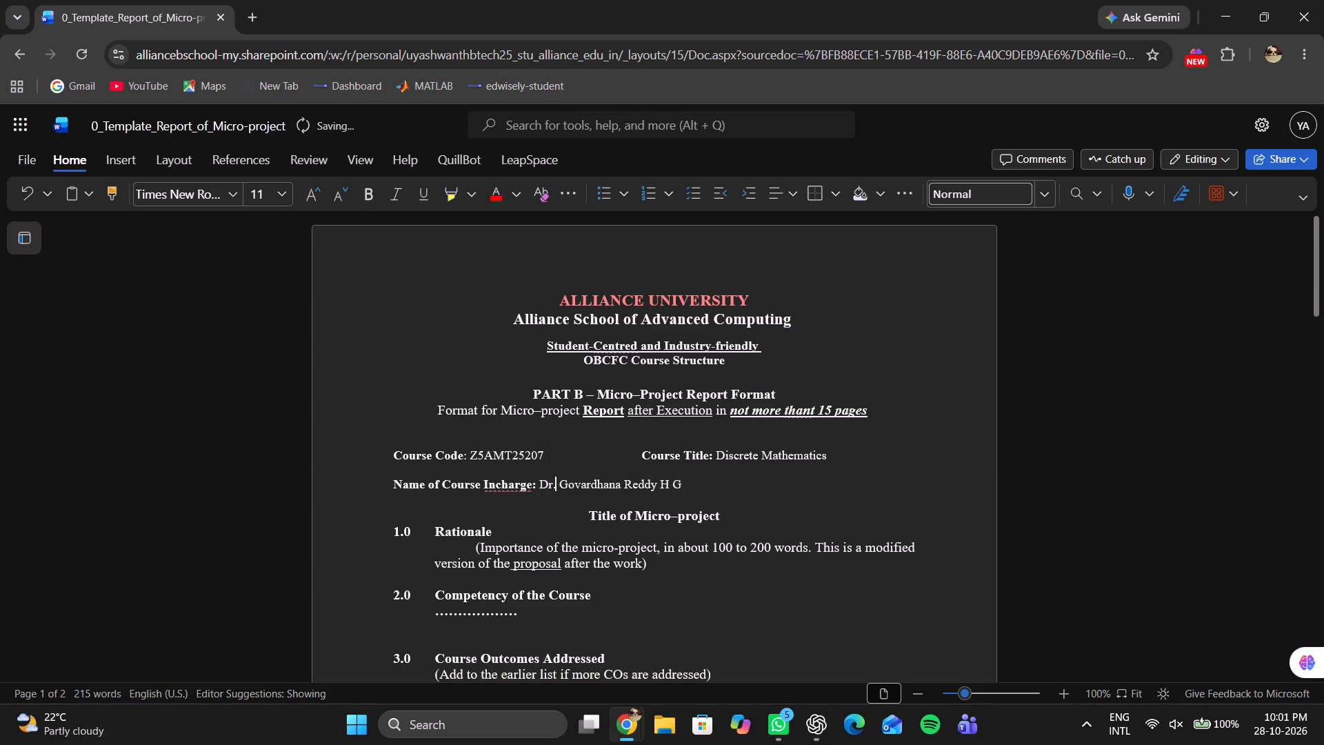
Select the "Title of Micro–project" placeholder line in the template and switch to the First_few_pages-Micro_project_report document.
scroll(676, 484, down, 1)
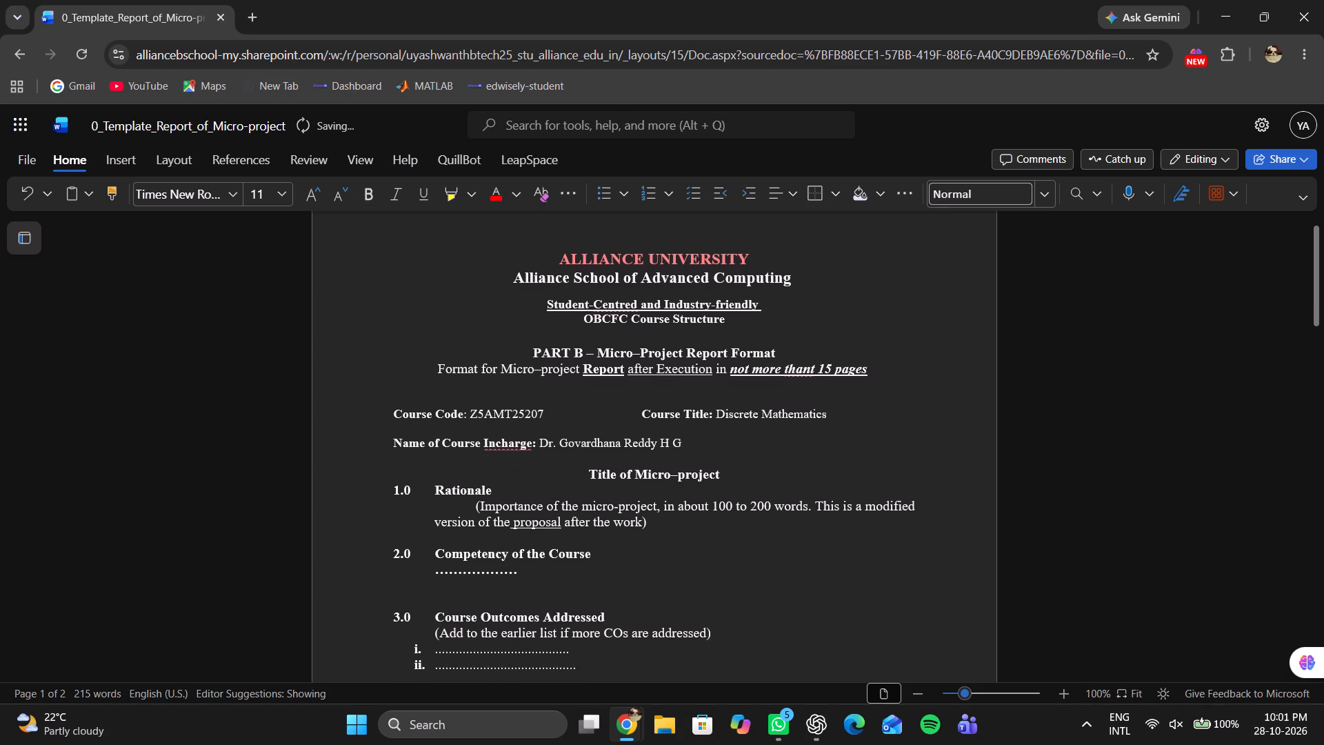
scroll(676, 484, down, 1)
drag(731, 469, 621, 455)
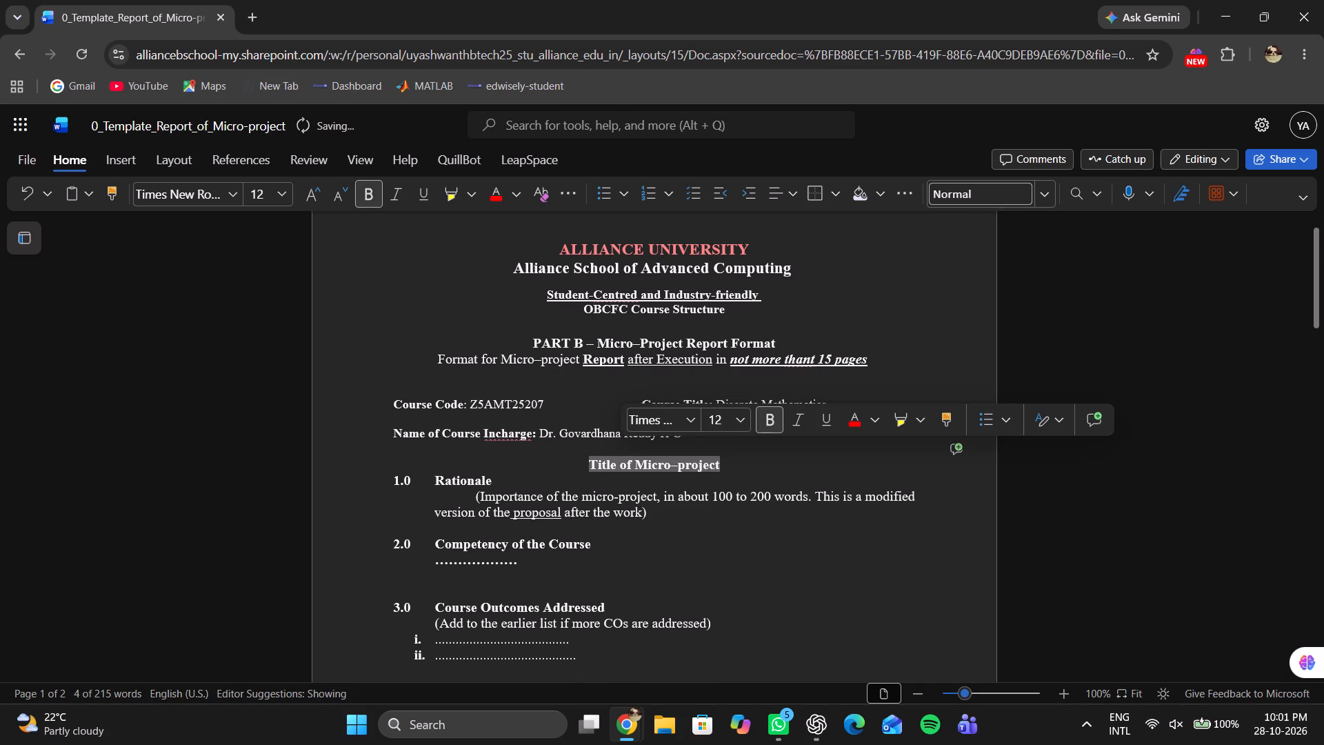
click(687, 219)
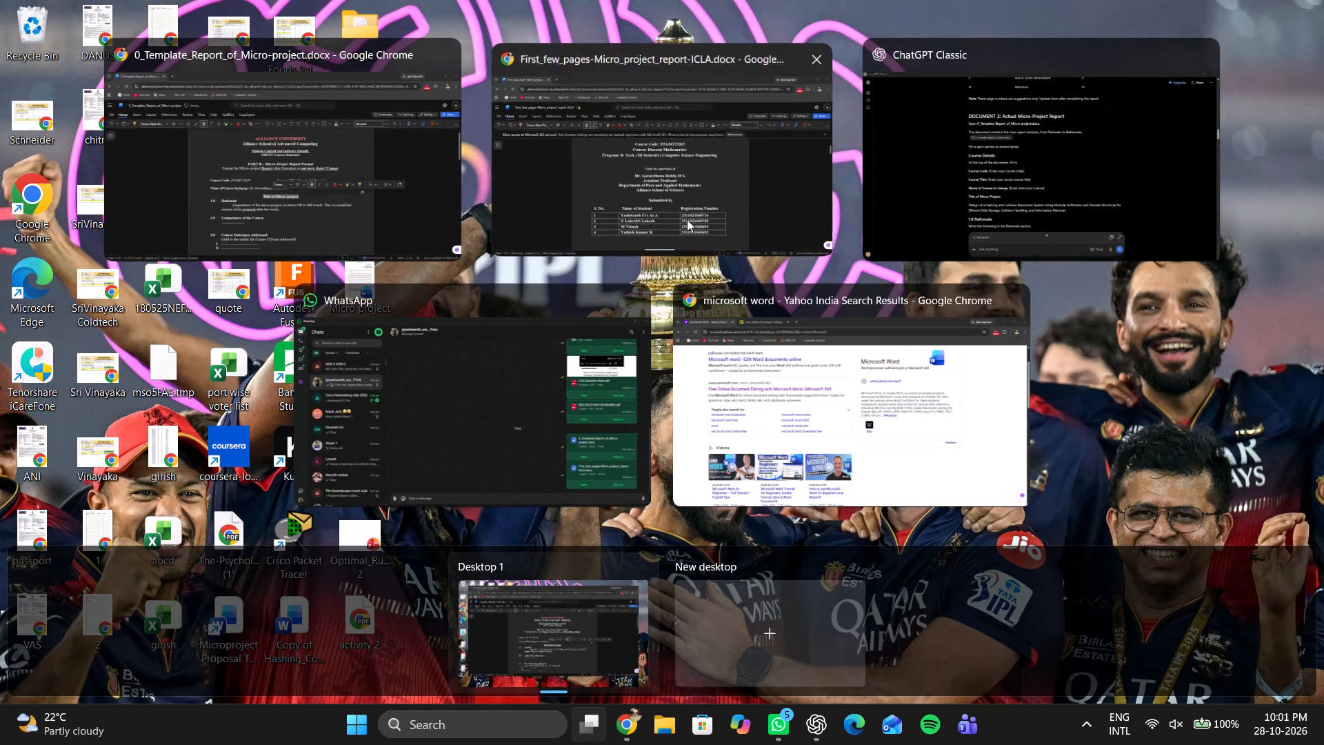
Replace the "Title of Micro-project" placeholder with the full hashing and collision resolution title copied from the first-pages document.
scroll(650, 374, up, 2)
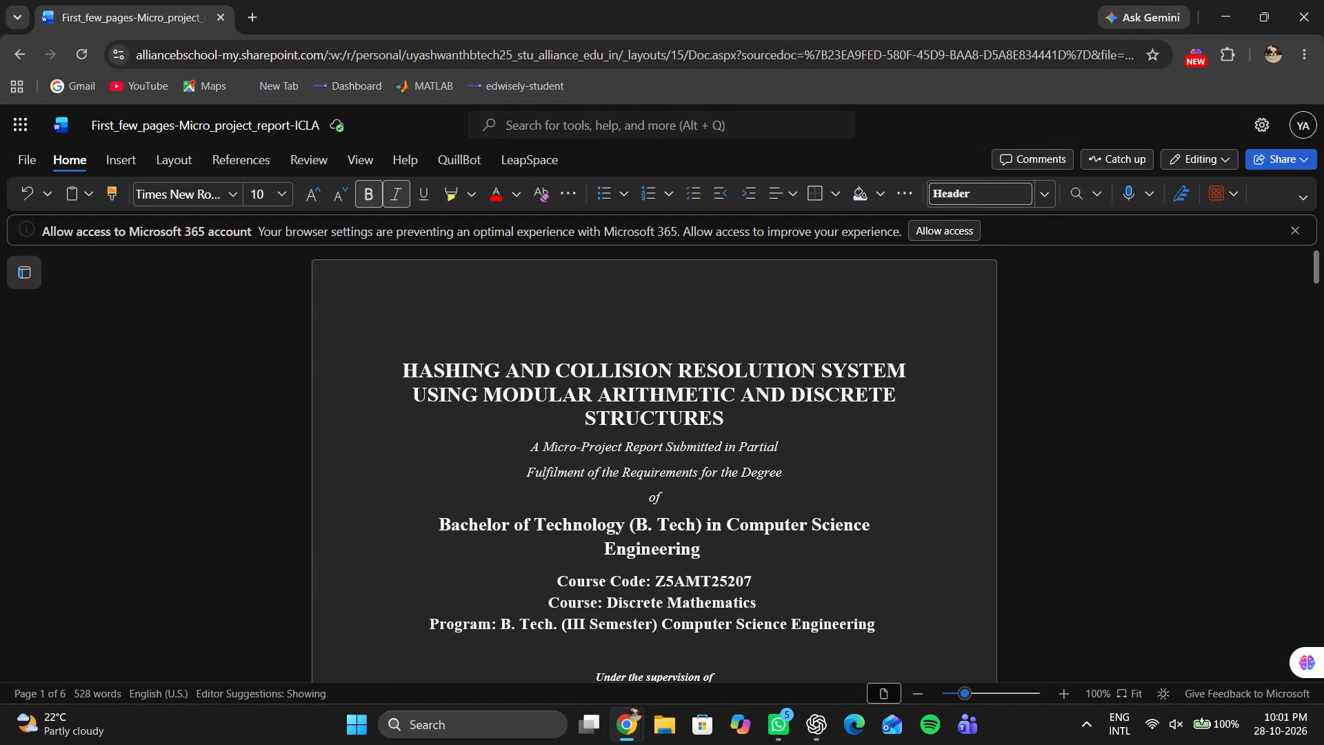
triple_click(607, 394)
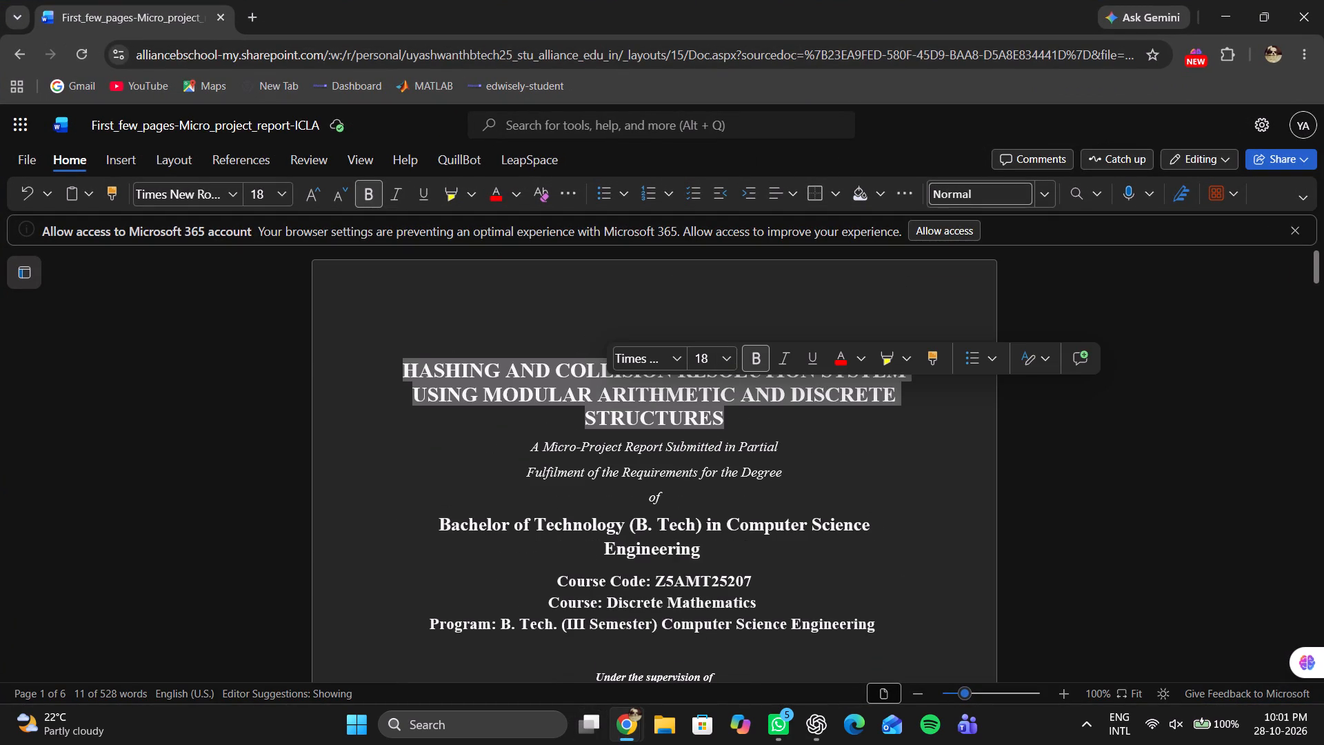
key(ctrl+c)
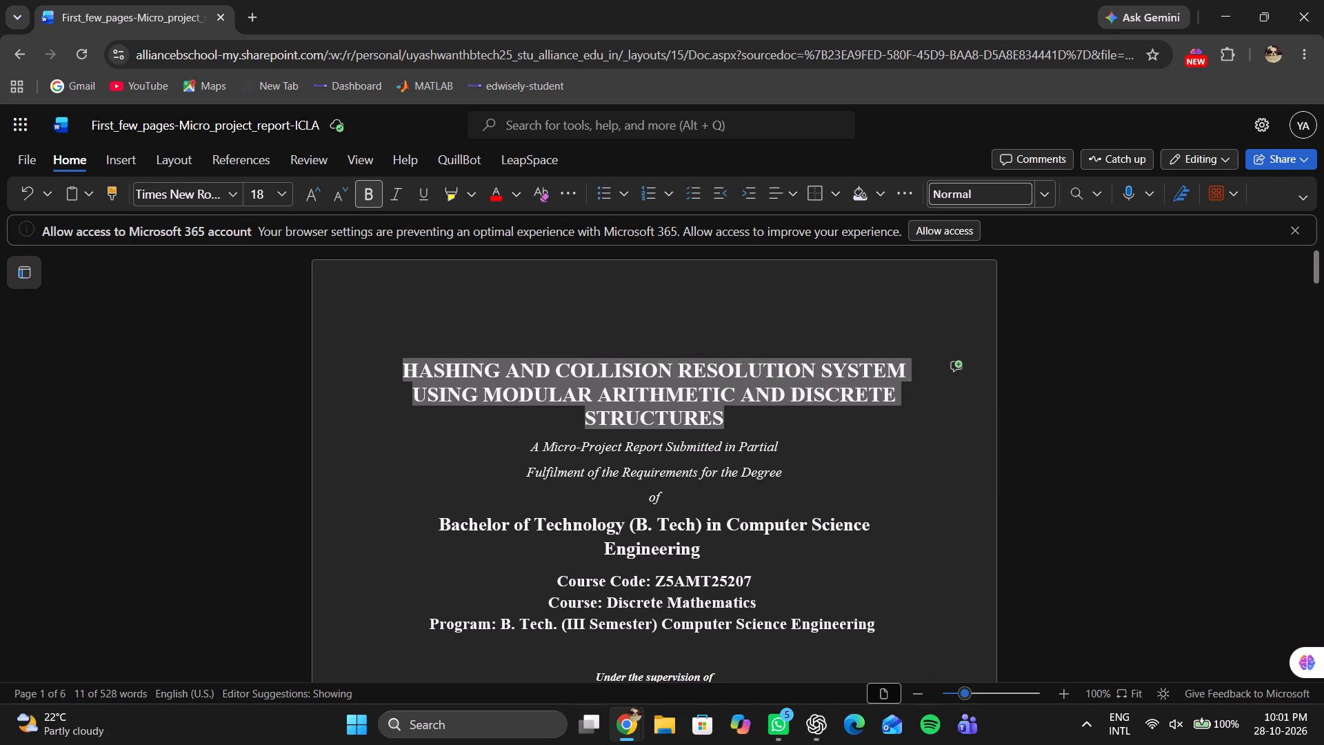
click(716, 184)
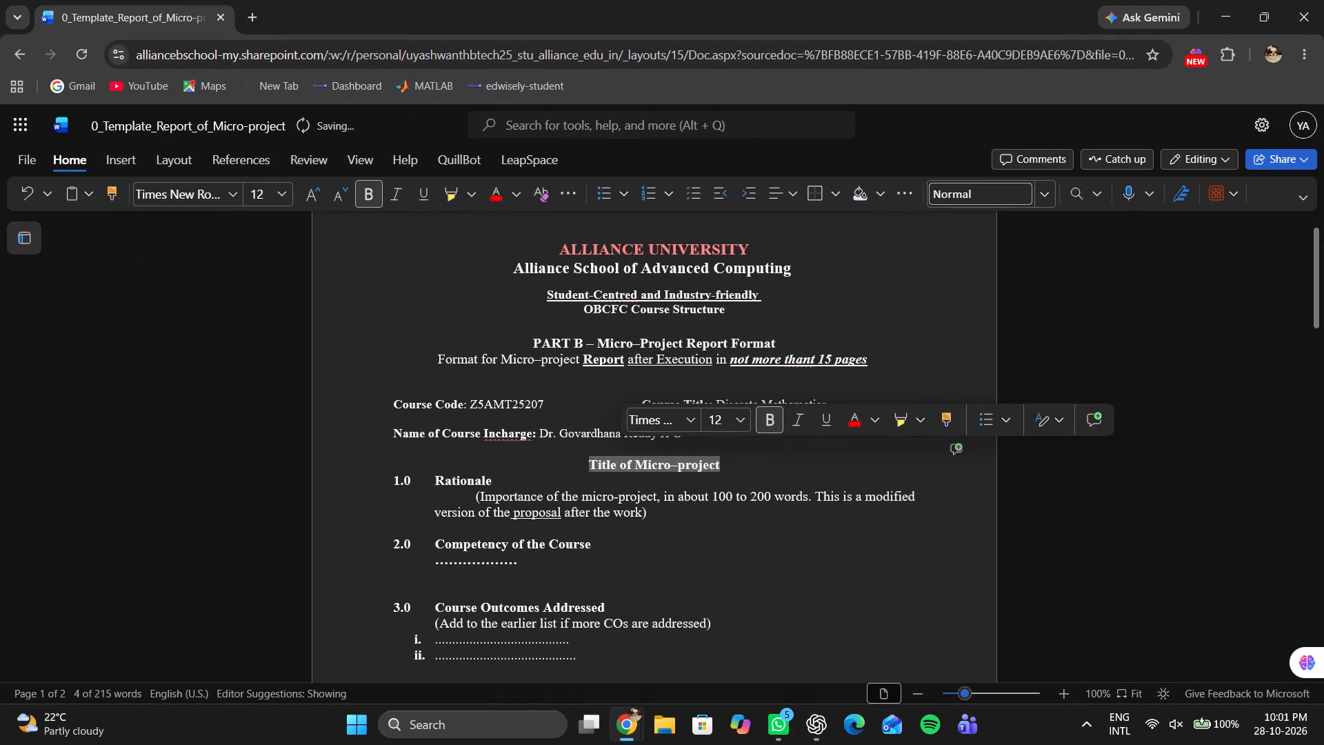
key(ctrl+v)
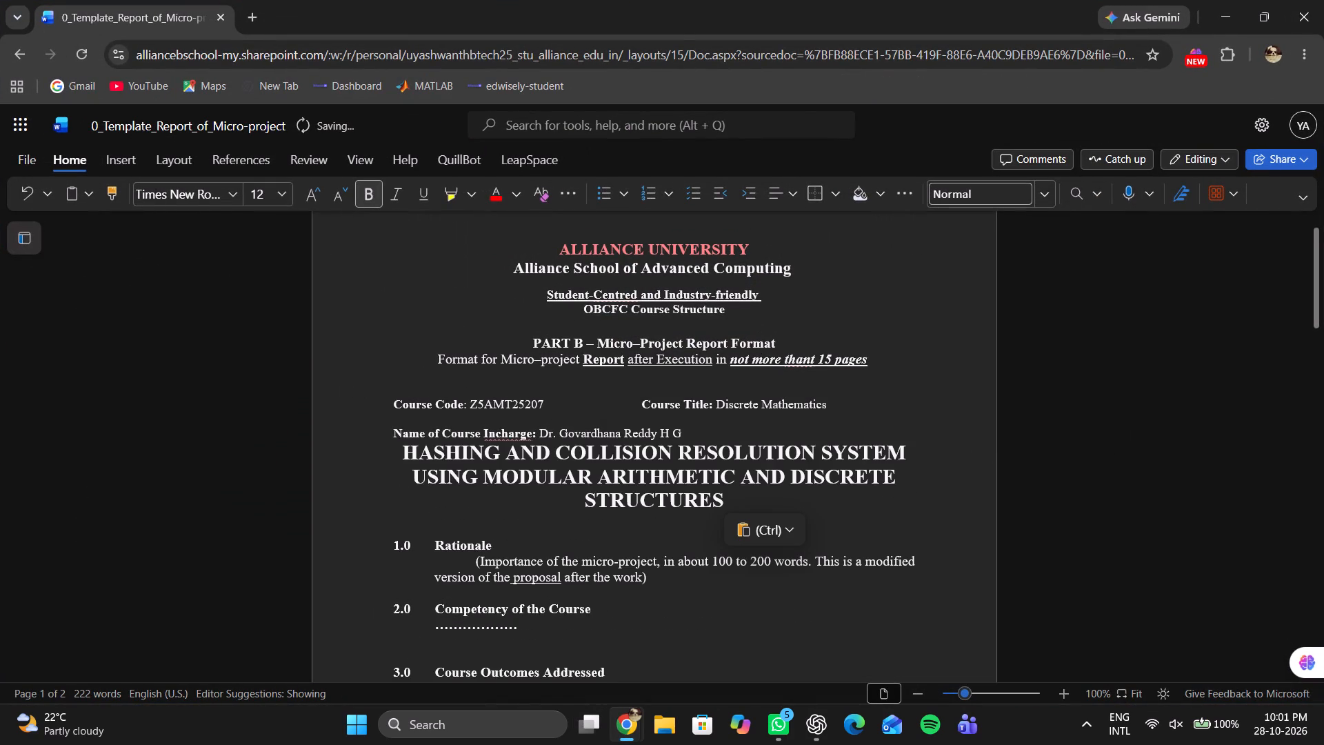
Set the font size of the whole pasted project title to 11.
drag(732, 508, 439, 441)
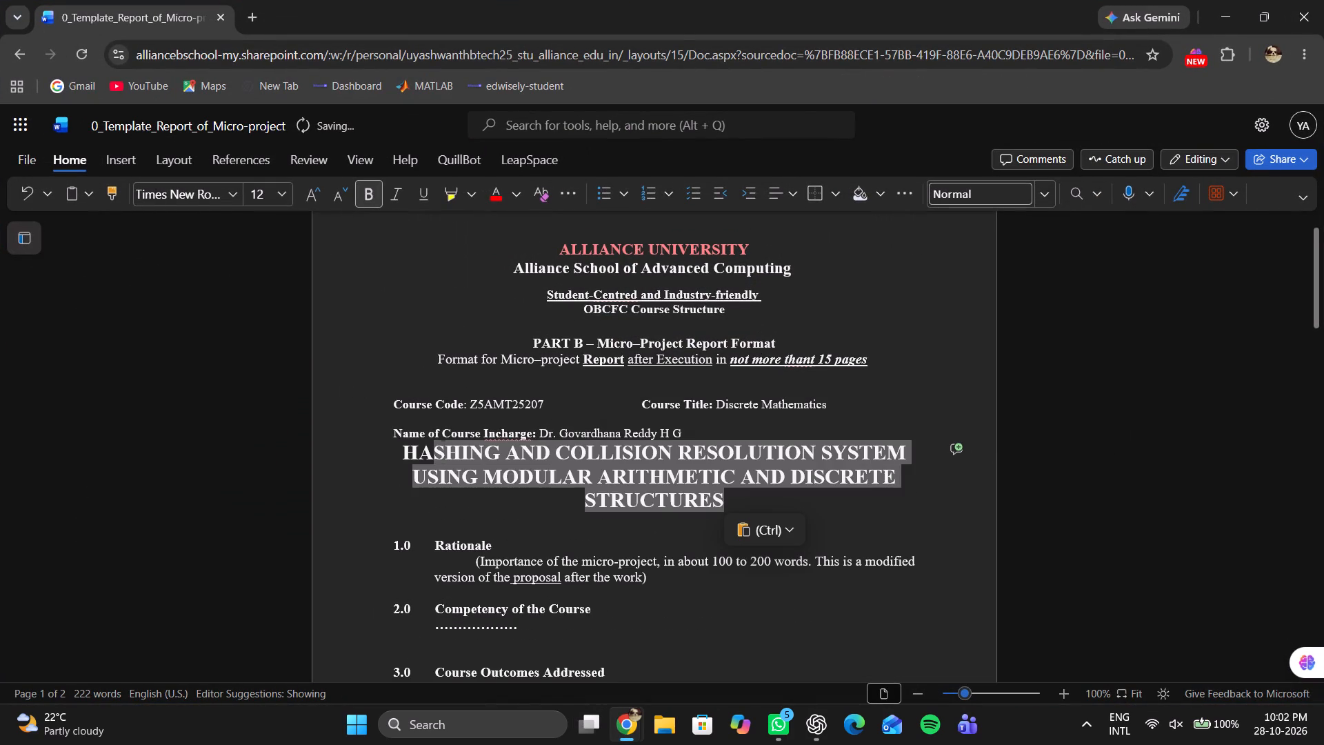
drag(439, 441, 407, 452)
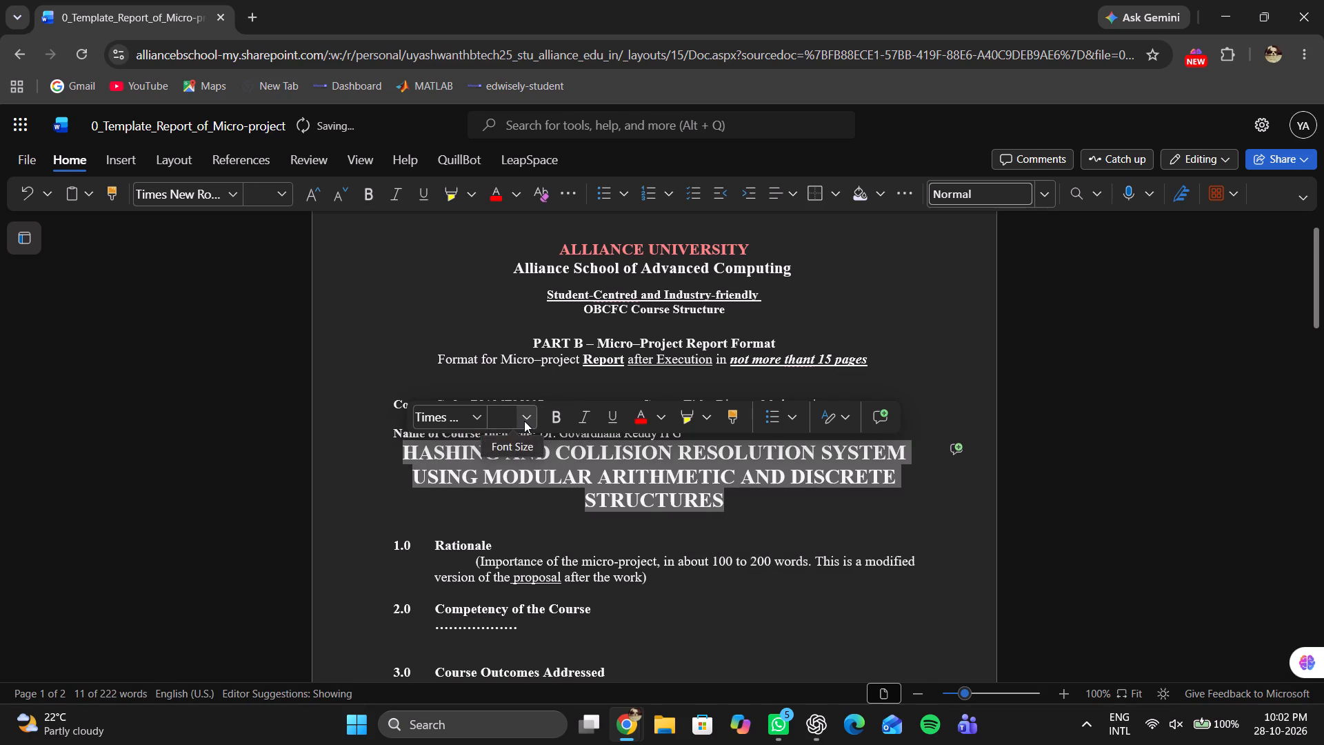
click(525, 419)
click(550, 386)
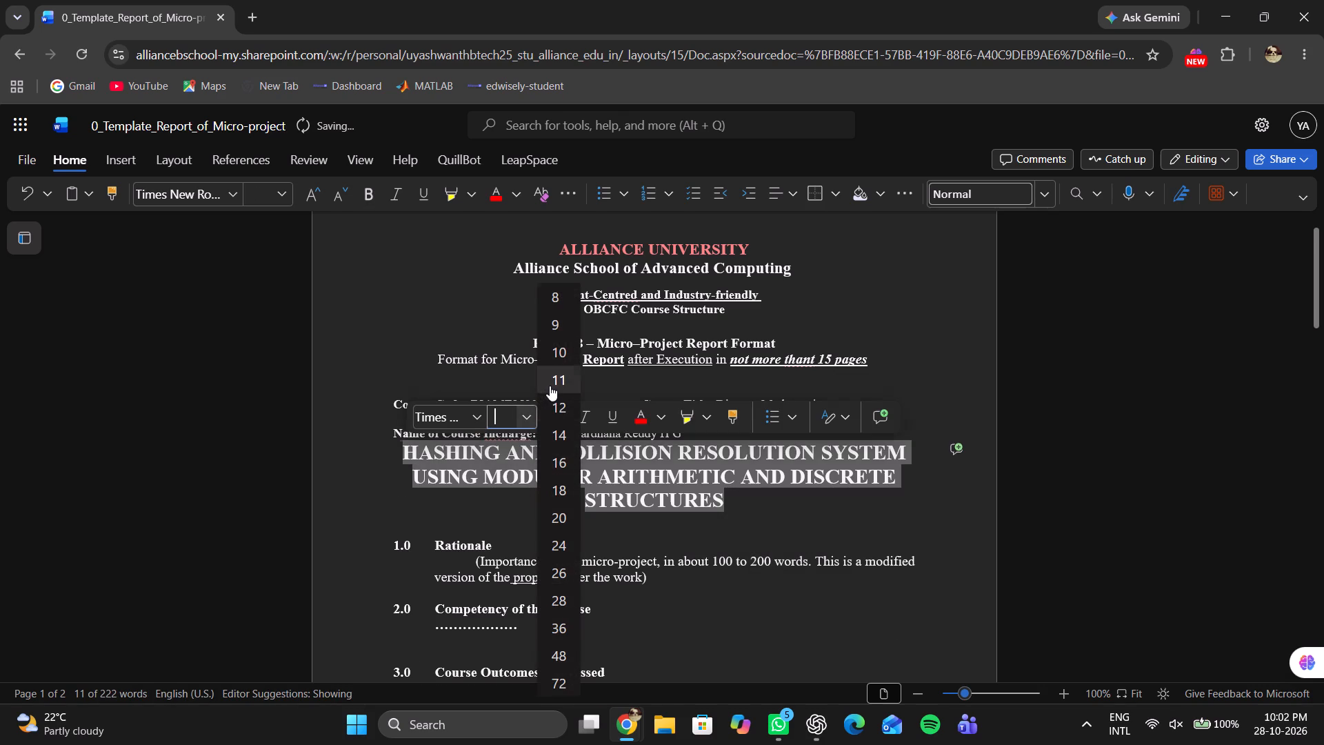
Insert a blank line between the Name of Course Incharge line and the project title.
click(715, 424)
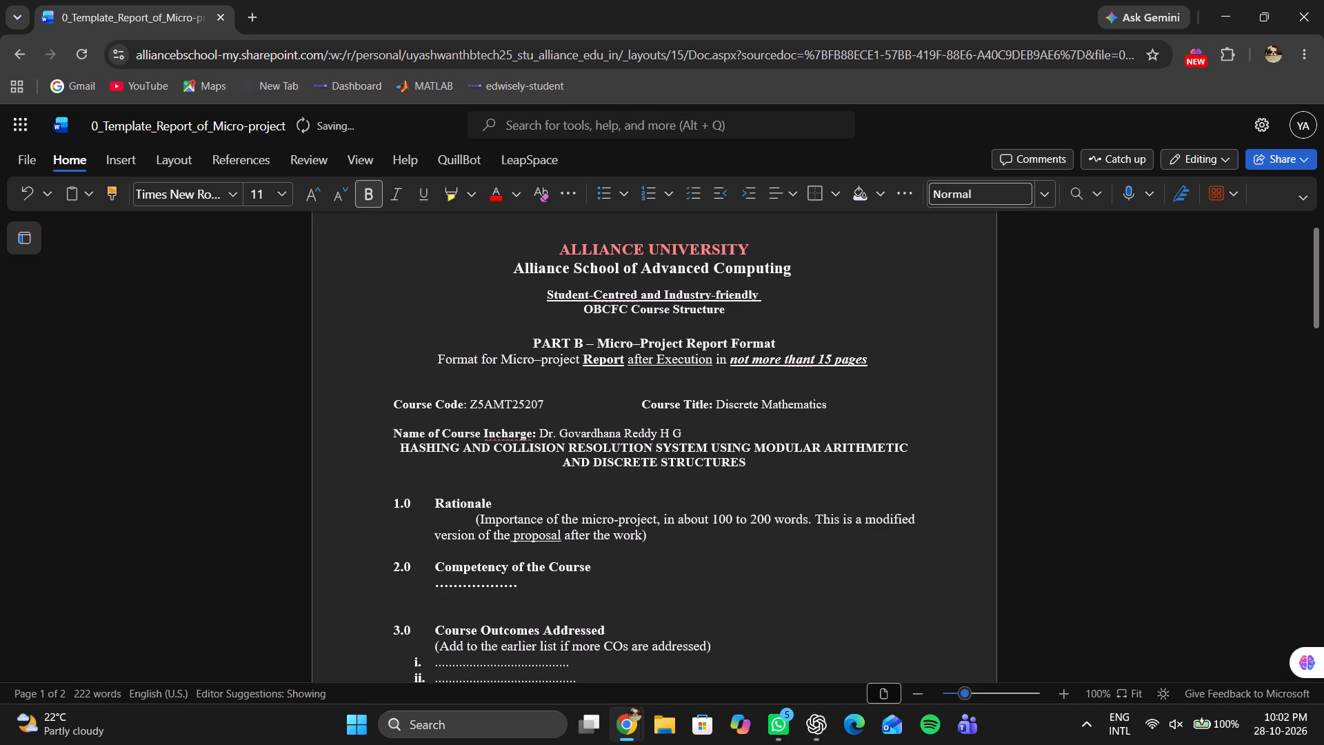
key(Down)
click(714, 424)
key(Down)
key(Down)
key(Left)
key(Return)
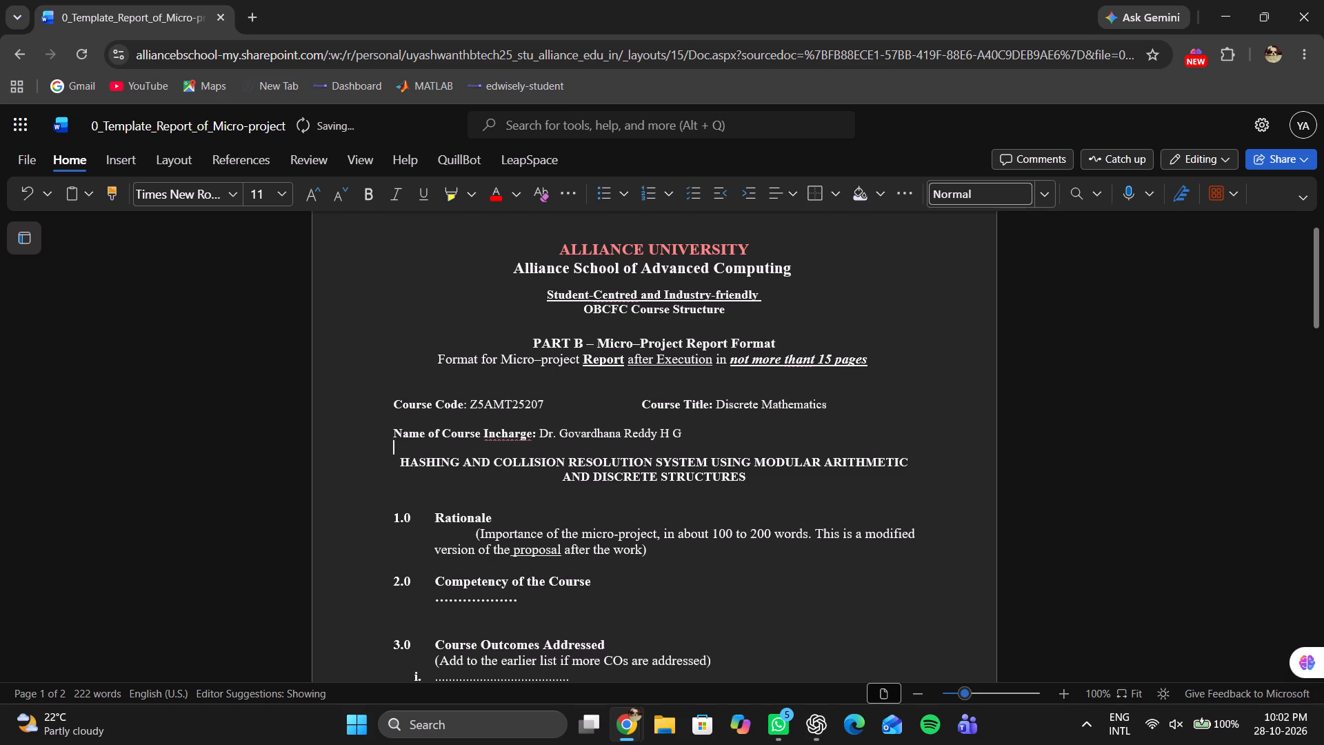
Delete the empty paragraph between the project title and the 1.0 Rationale heading.
key(Down)
key(Down)
key(Down)
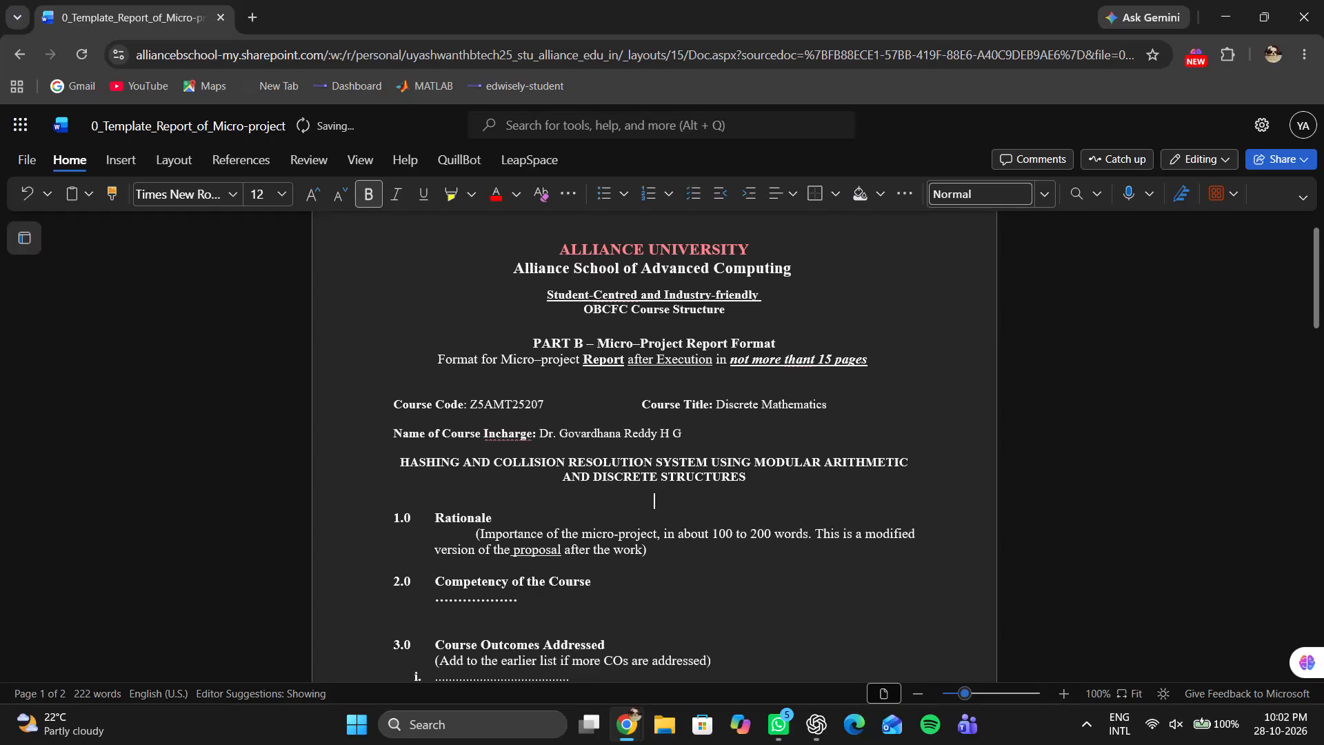
key(BackSpace)
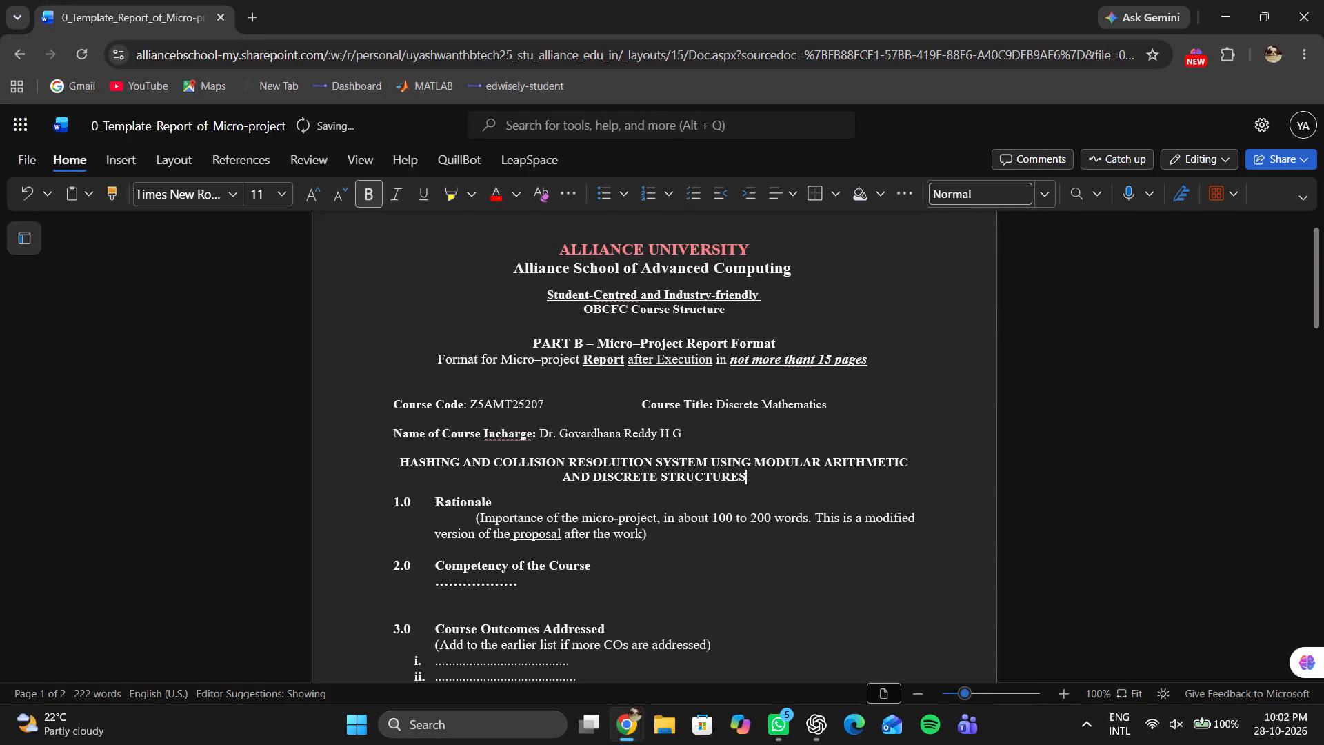
scroll(788, 507, down, 1)
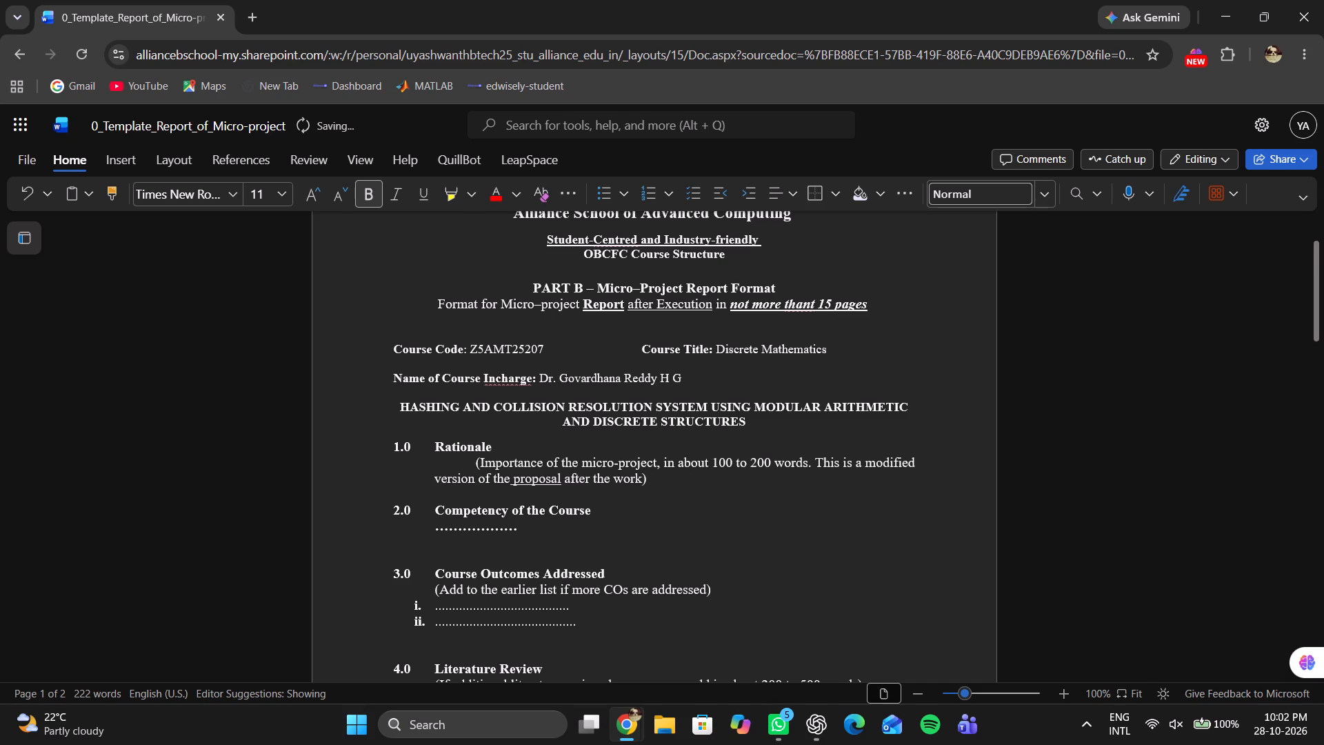
drag(472, 459, 680, 484)
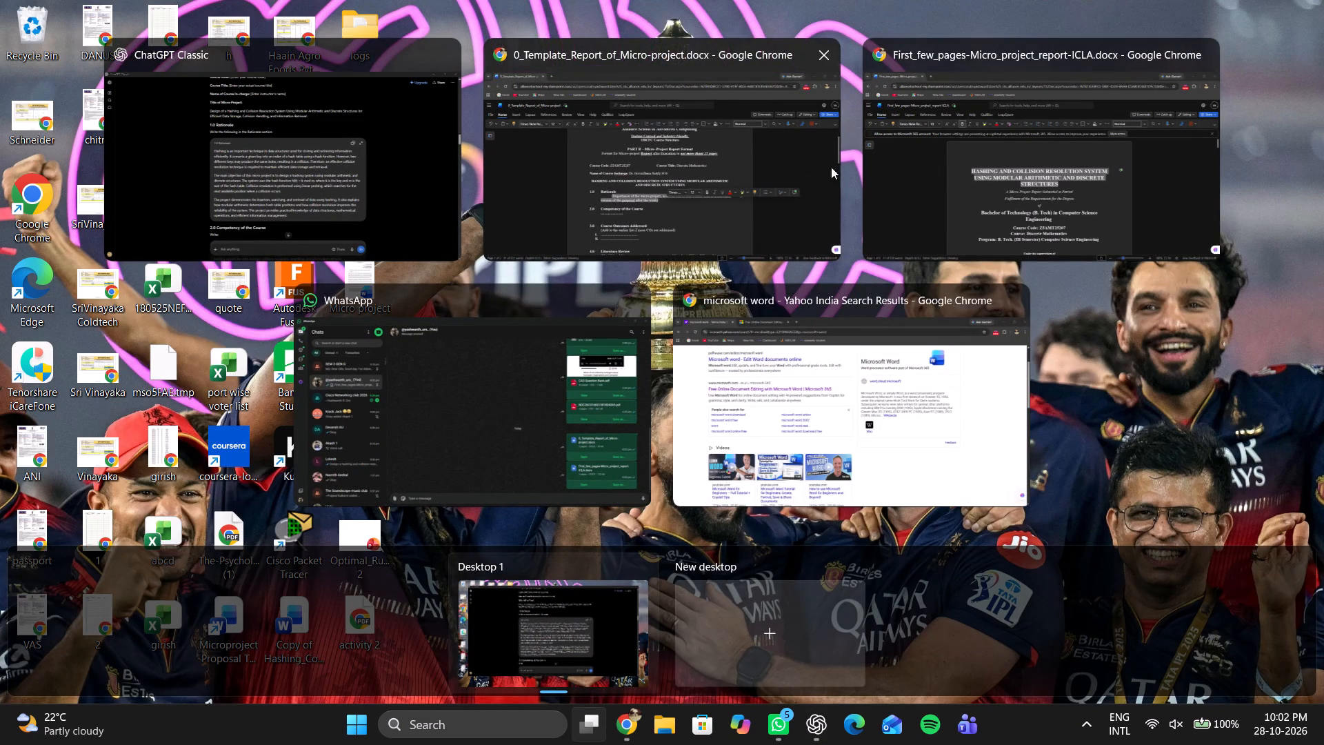
click(756, 173)
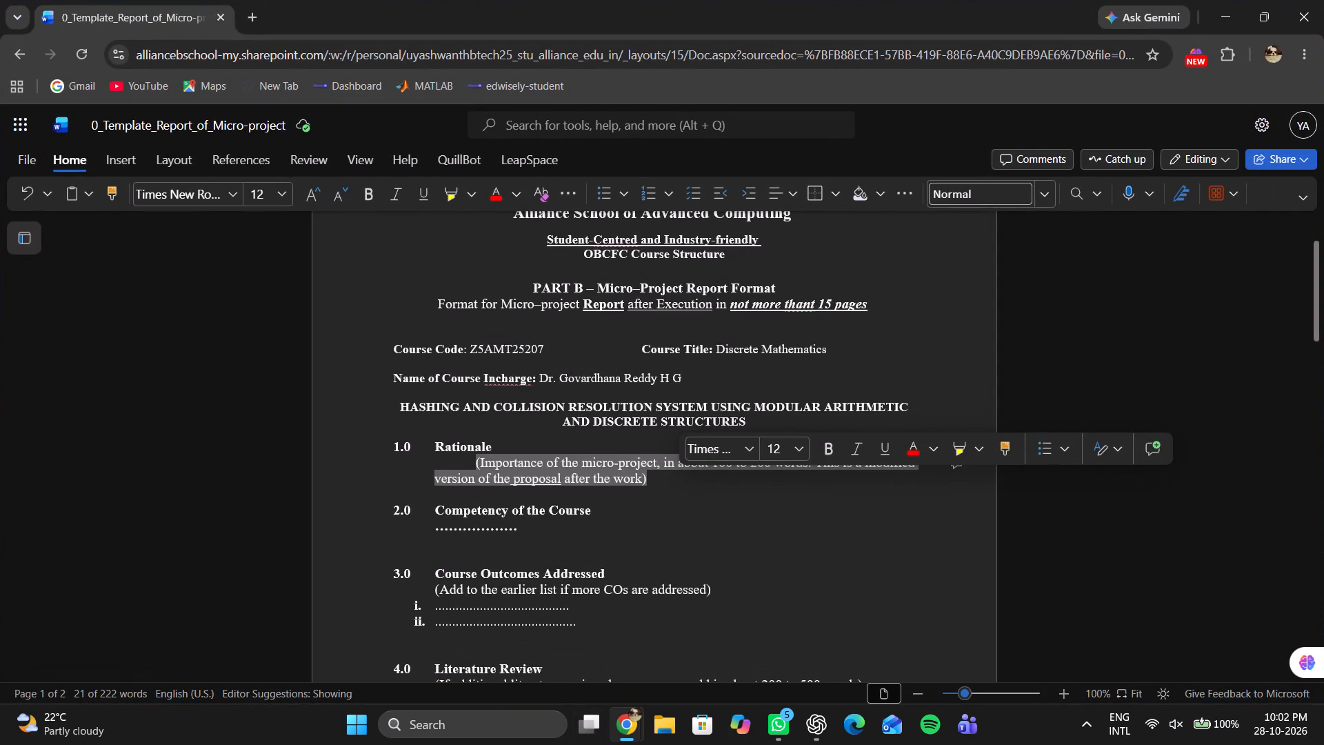
key(ctrl+v)
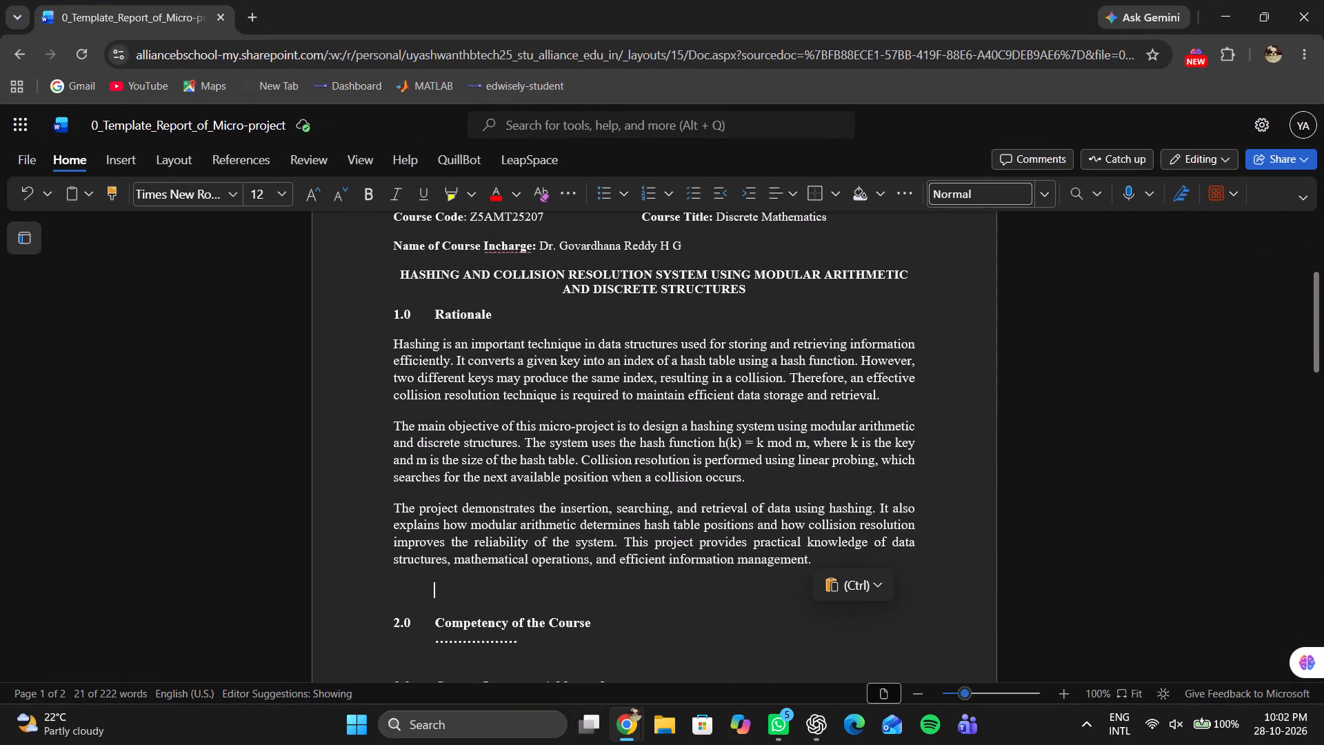
Remove the paragraph break between the Rationale heading and the pasted text that starts with "Hashing is an important technique".
scroll(567, 384, up, 1)
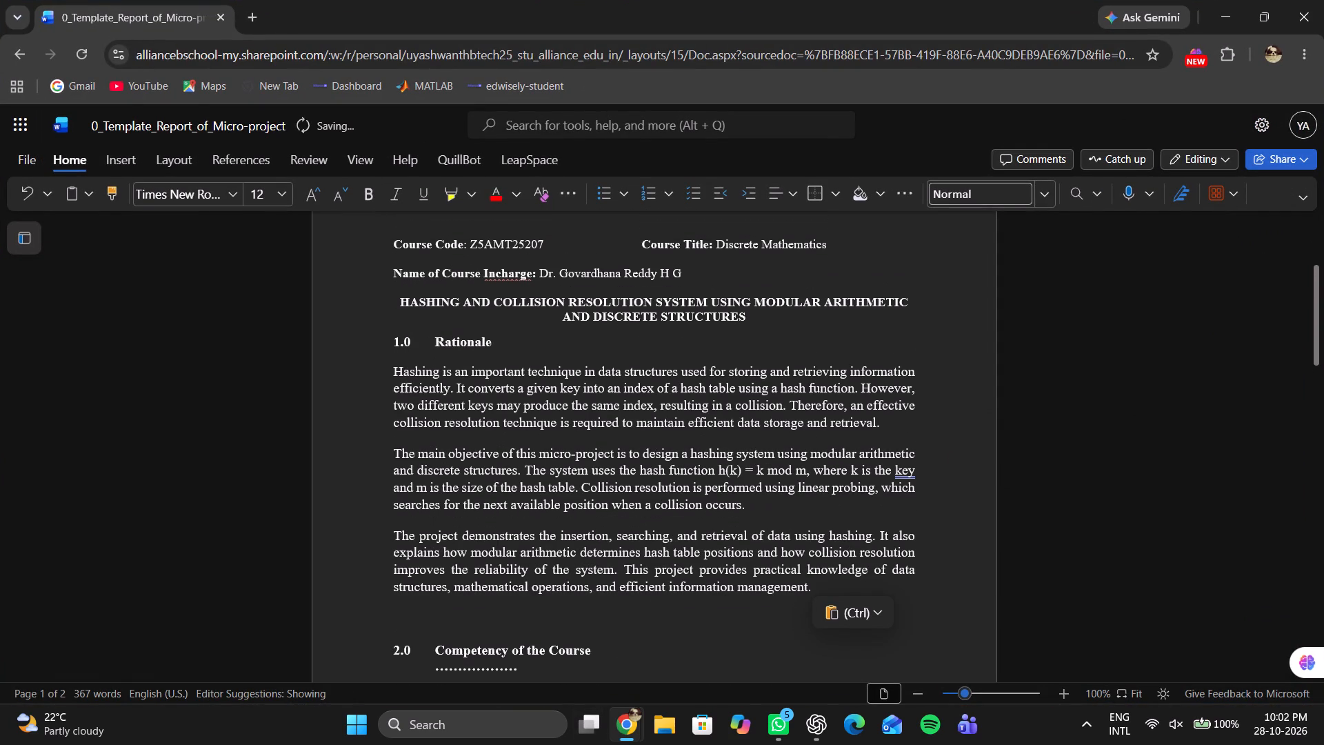
click(387, 375)
key(BackSpace)
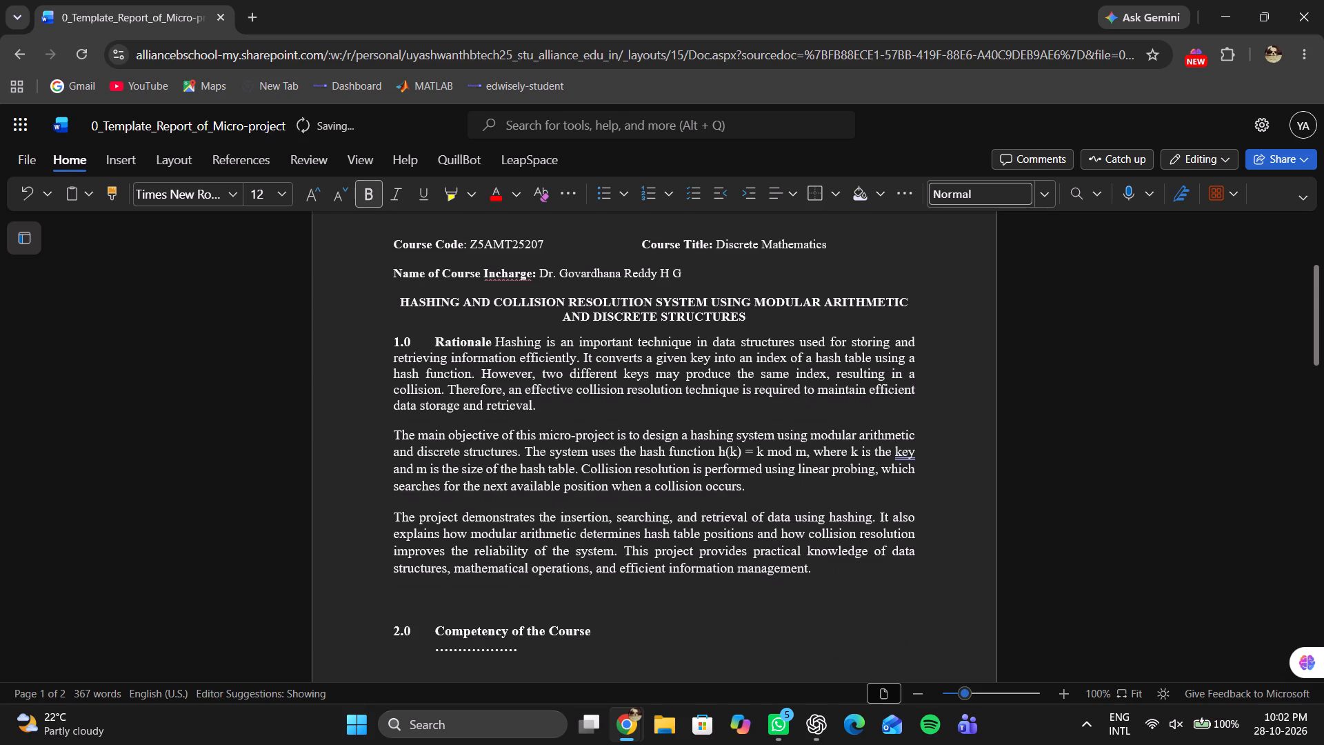
Move the text starting "Hashing is an important technique" onto a new line below the Rationale heading and indent its first line with spaces.
key(Return)
key(space)
key(space)
key(space)
key(space)
key(space)
key(space)
key(space)
key(space)
key(space)
key(space)
key(space)
key(space)
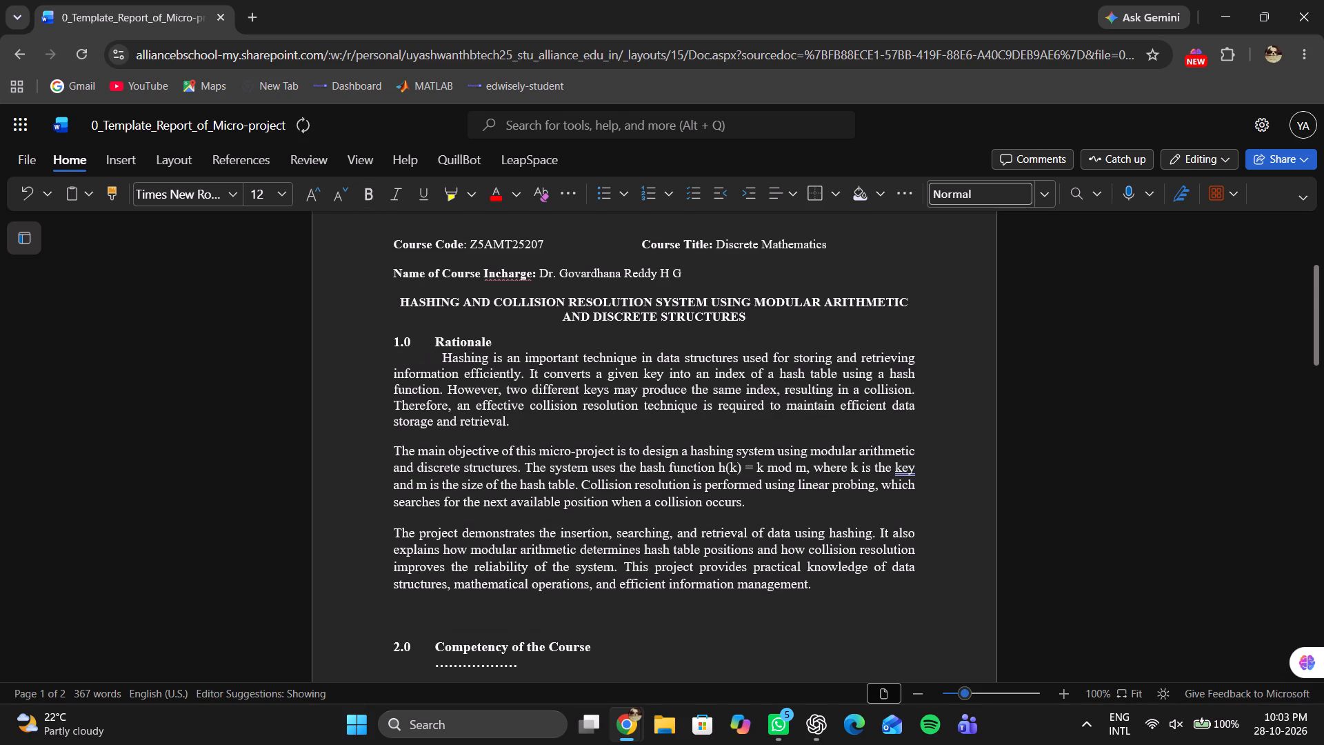
key(BackSpace)
key(BackSpace)
key(BackSpace)
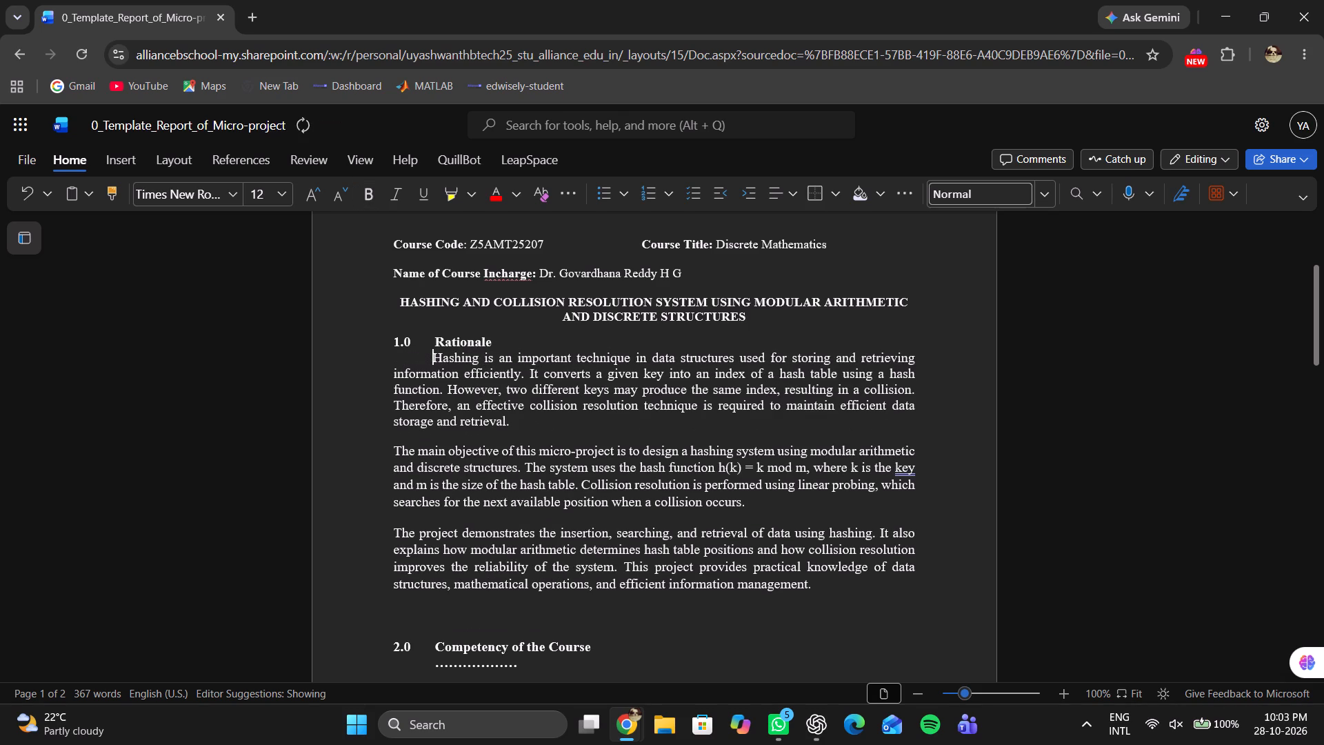
Remove the extra spacing above the Rationale paragraphs starting "The main objective" and "The project demonstrates" by redoing their paragraph breaks.
click(393, 444)
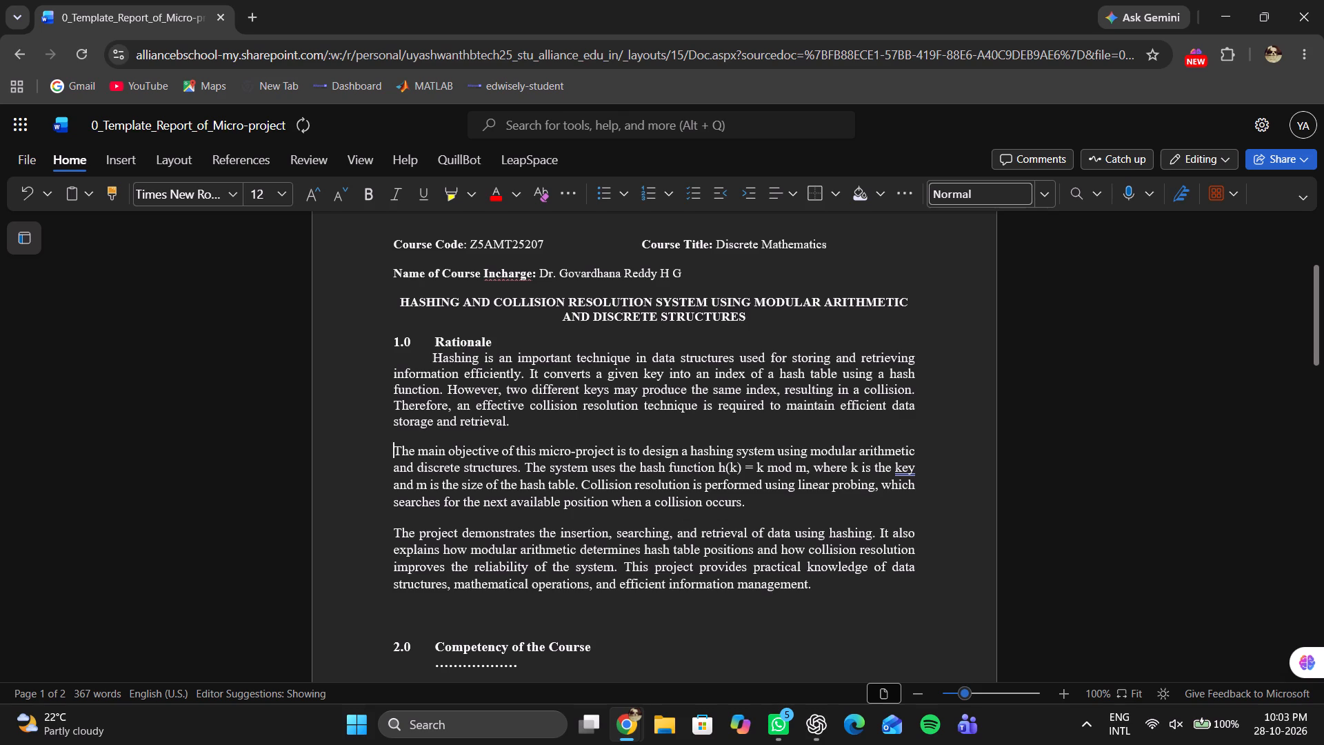
click(514, 437)
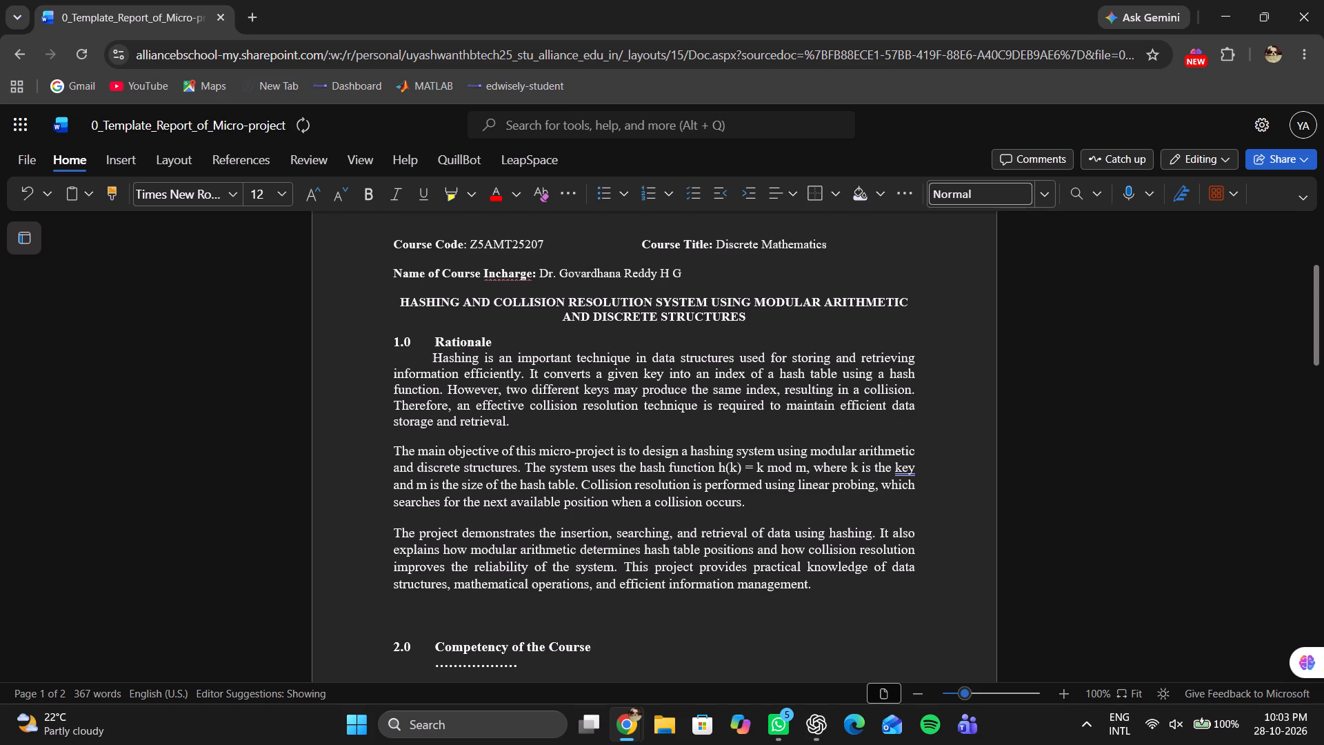
click(394, 453)
key(BackSpace)
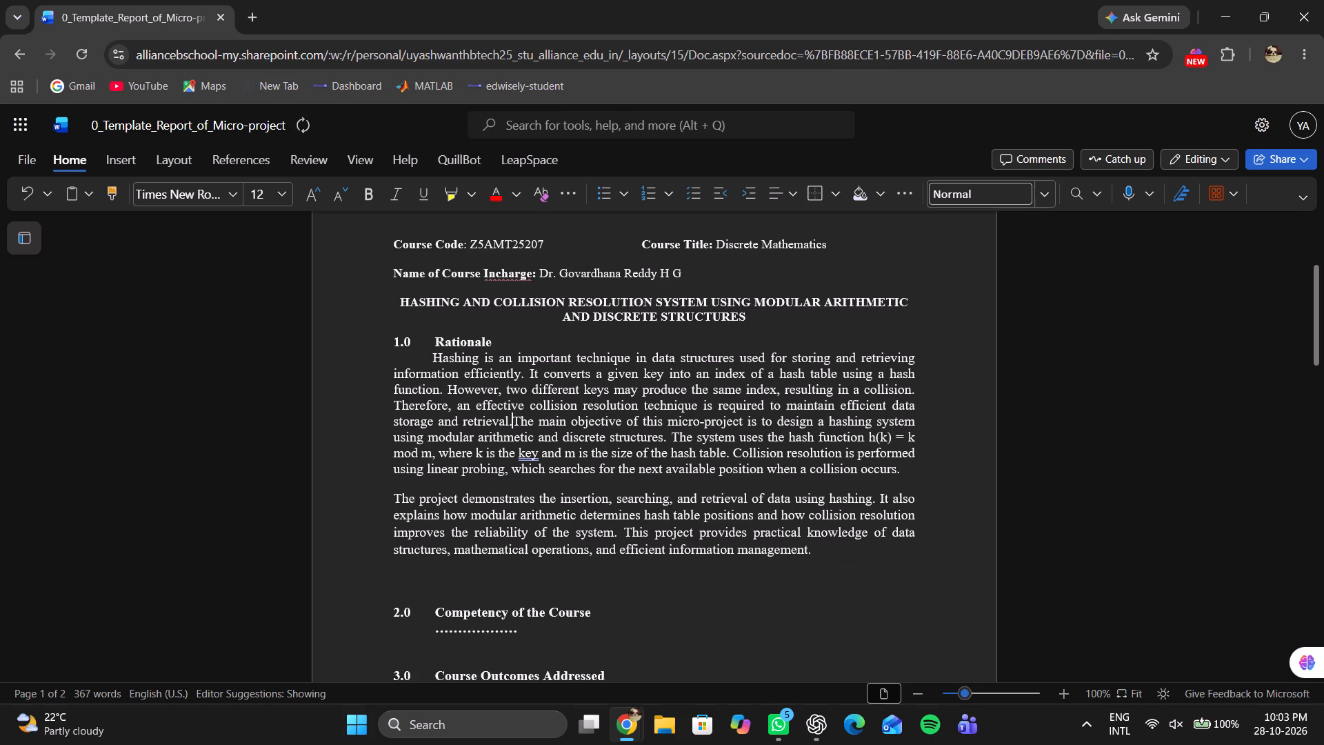
key(Return)
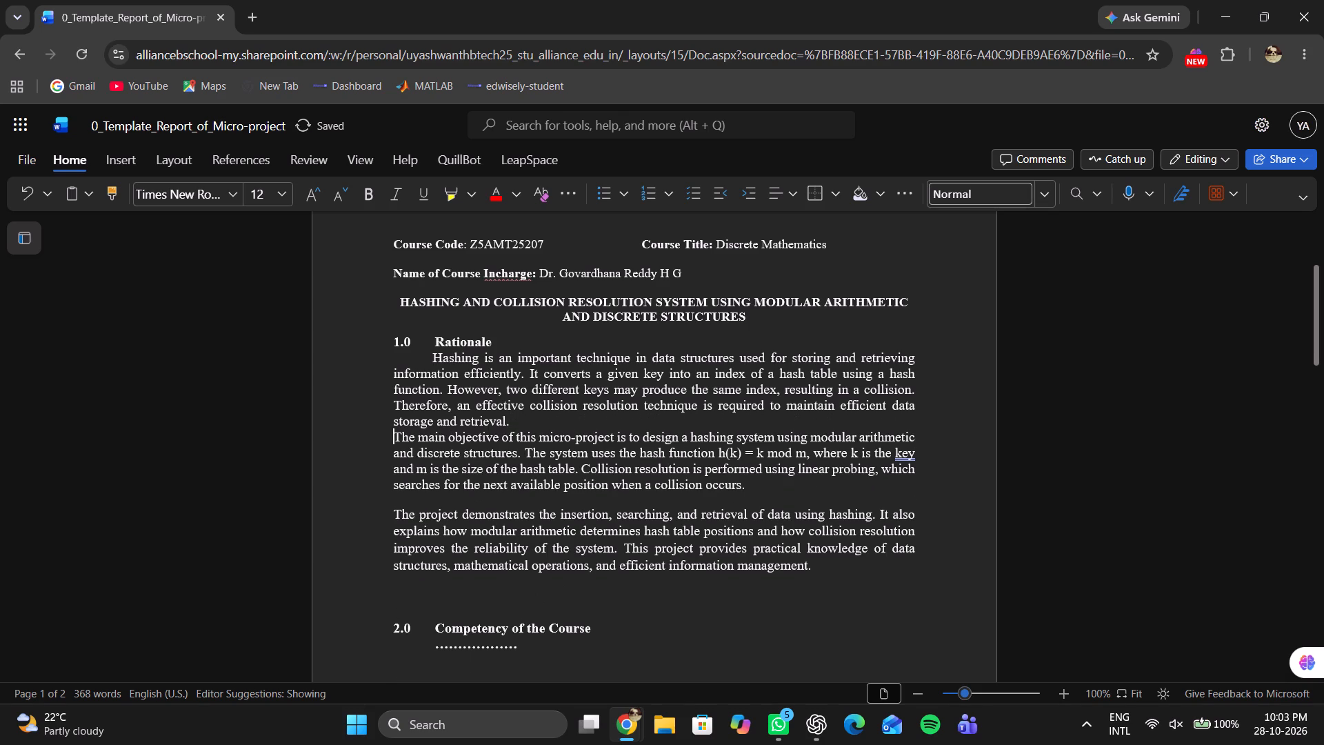
click(392, 518)
key(BackSpace)
key(BackSpace)
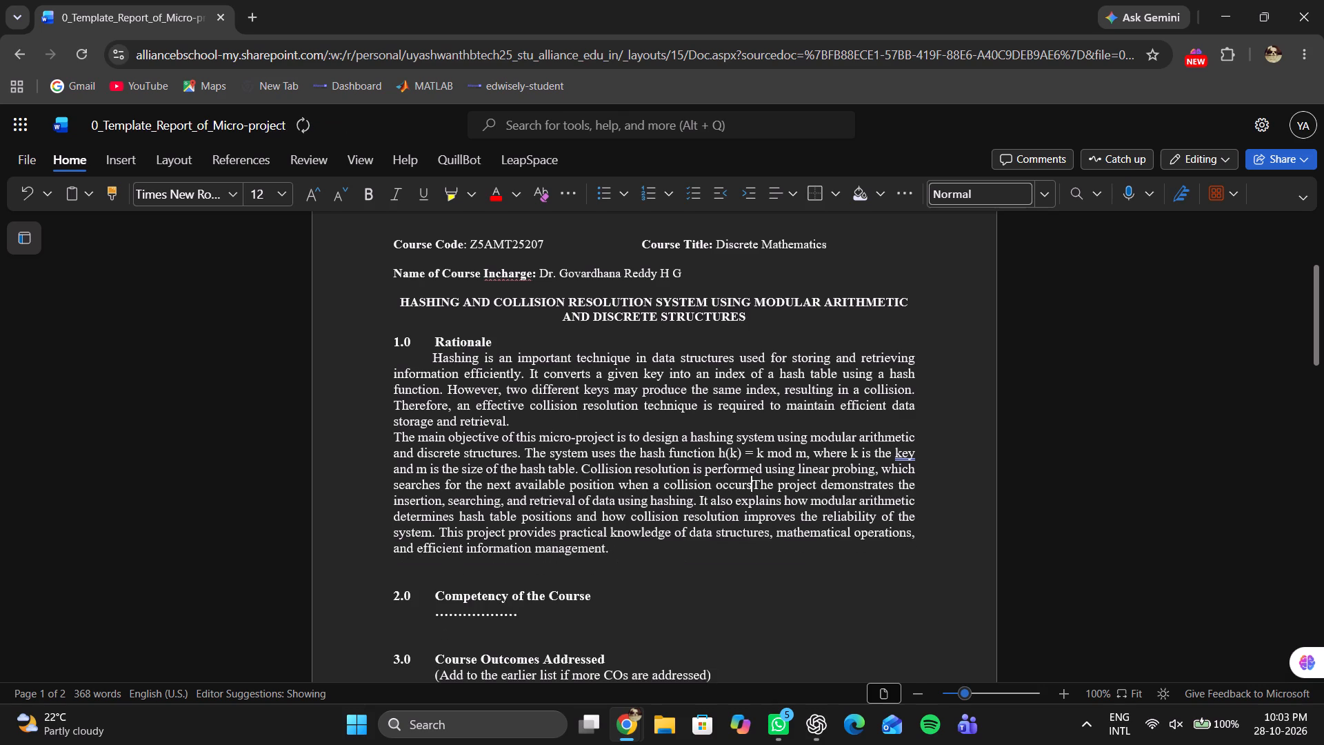
key(ctrl+z)
key(Return)
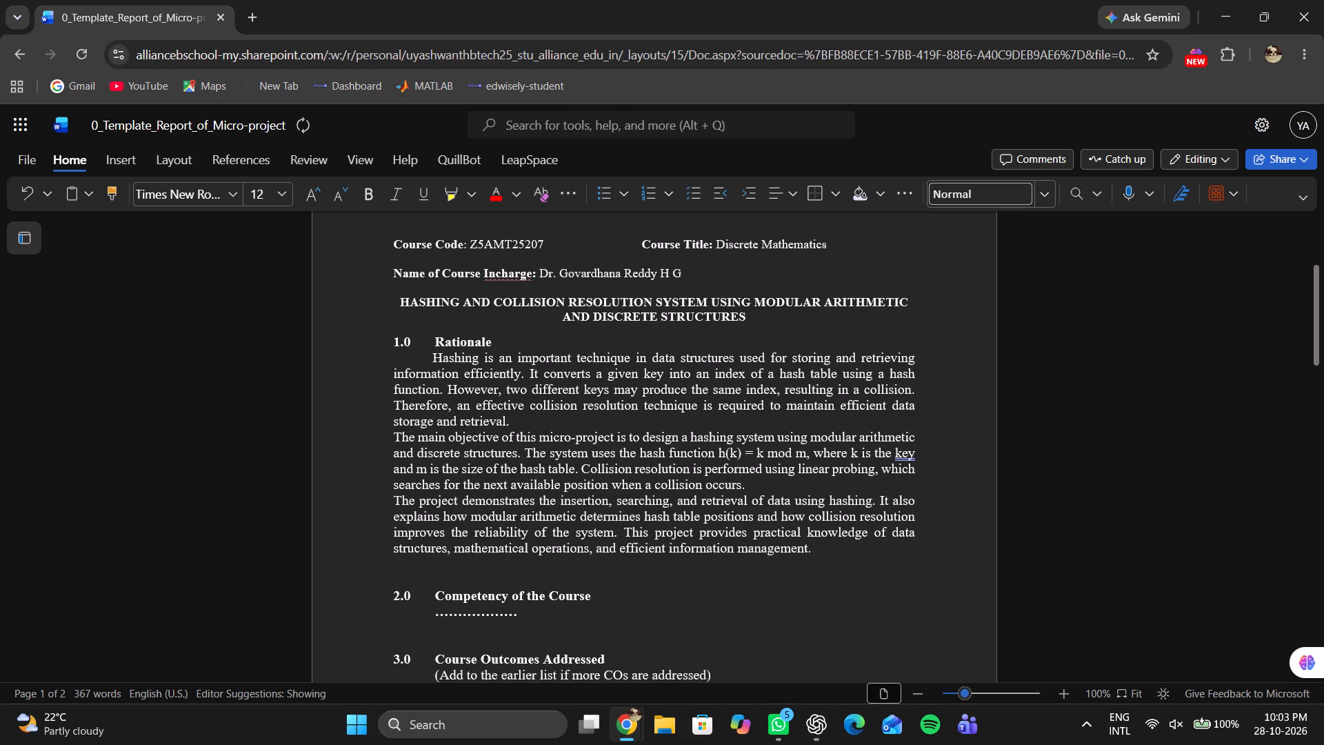
Add one more space before "Hashing" so the first line's indent aligns with the Rationale heading text.
click(428, 362)
key(space)
Insert a blank line after the first and after the second Rationale paragraph.
scroll(607, 439, down, 1)
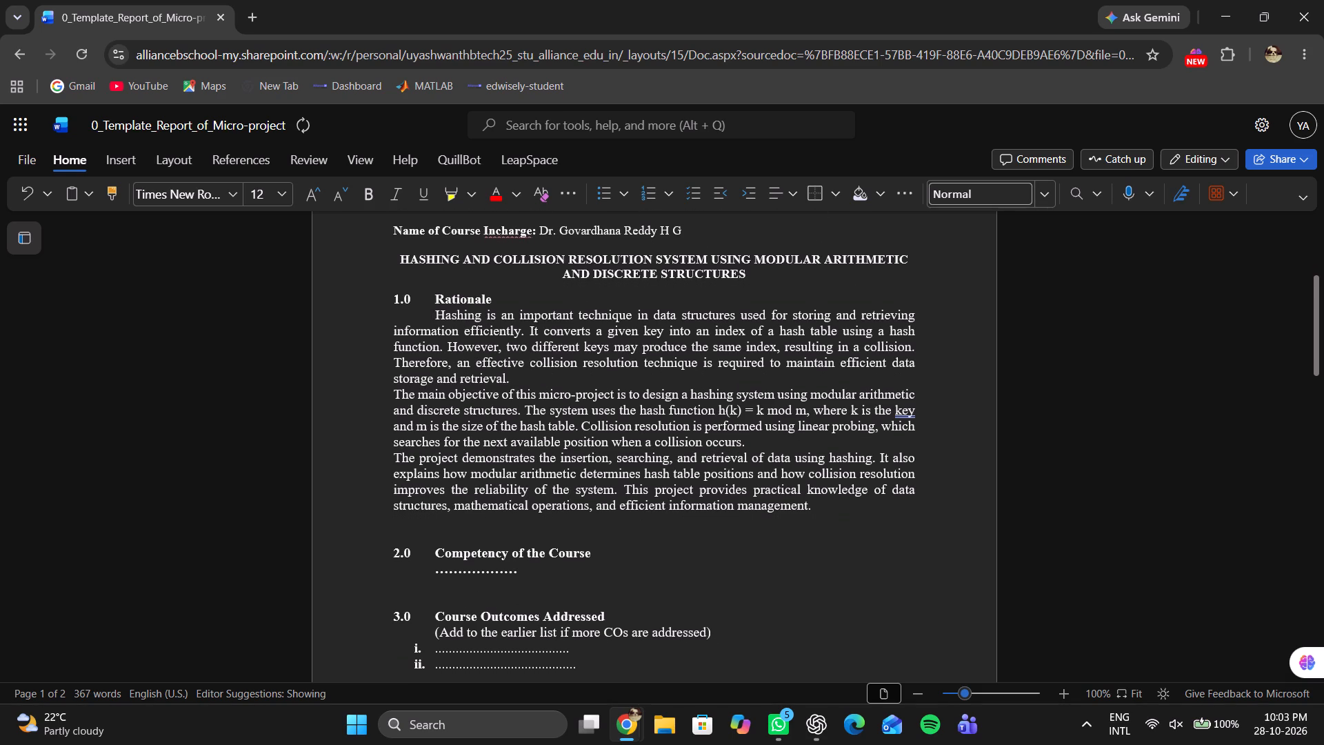
click(546, 376)
key(Return)
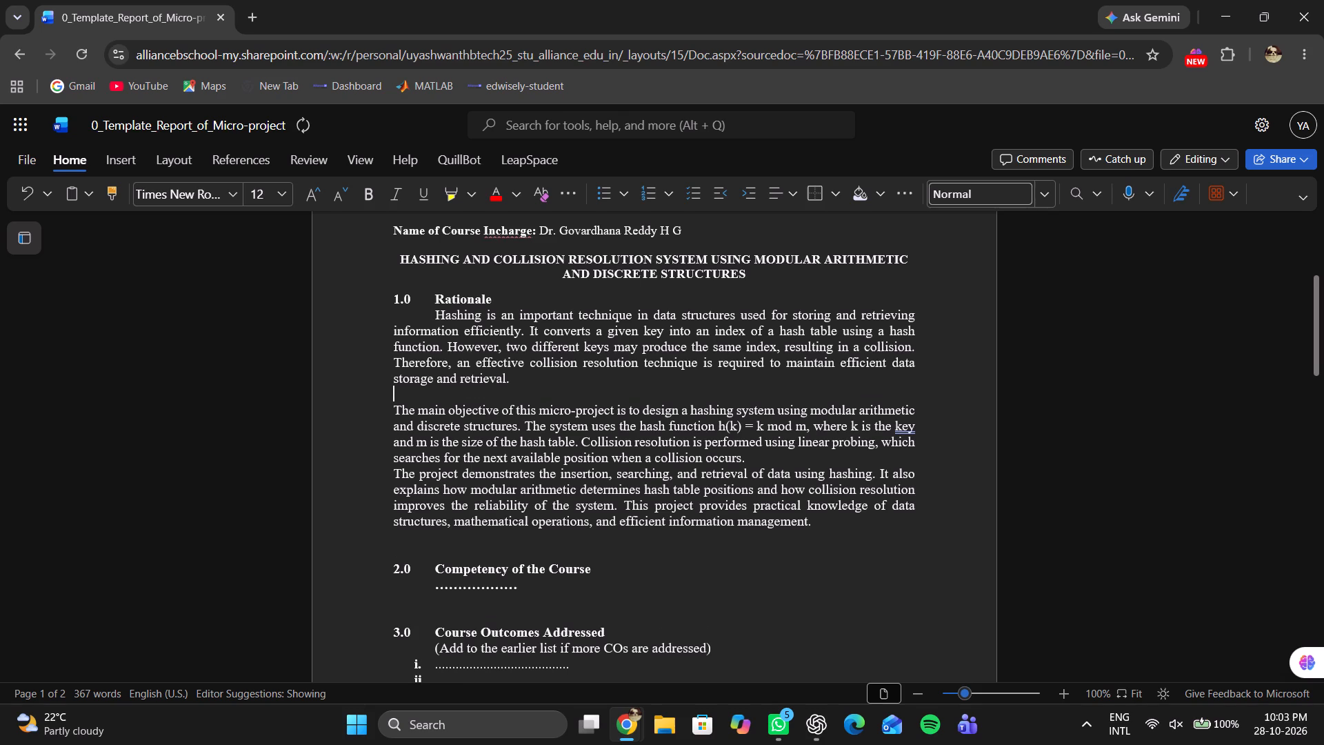
click(776, 461)
key(Return)
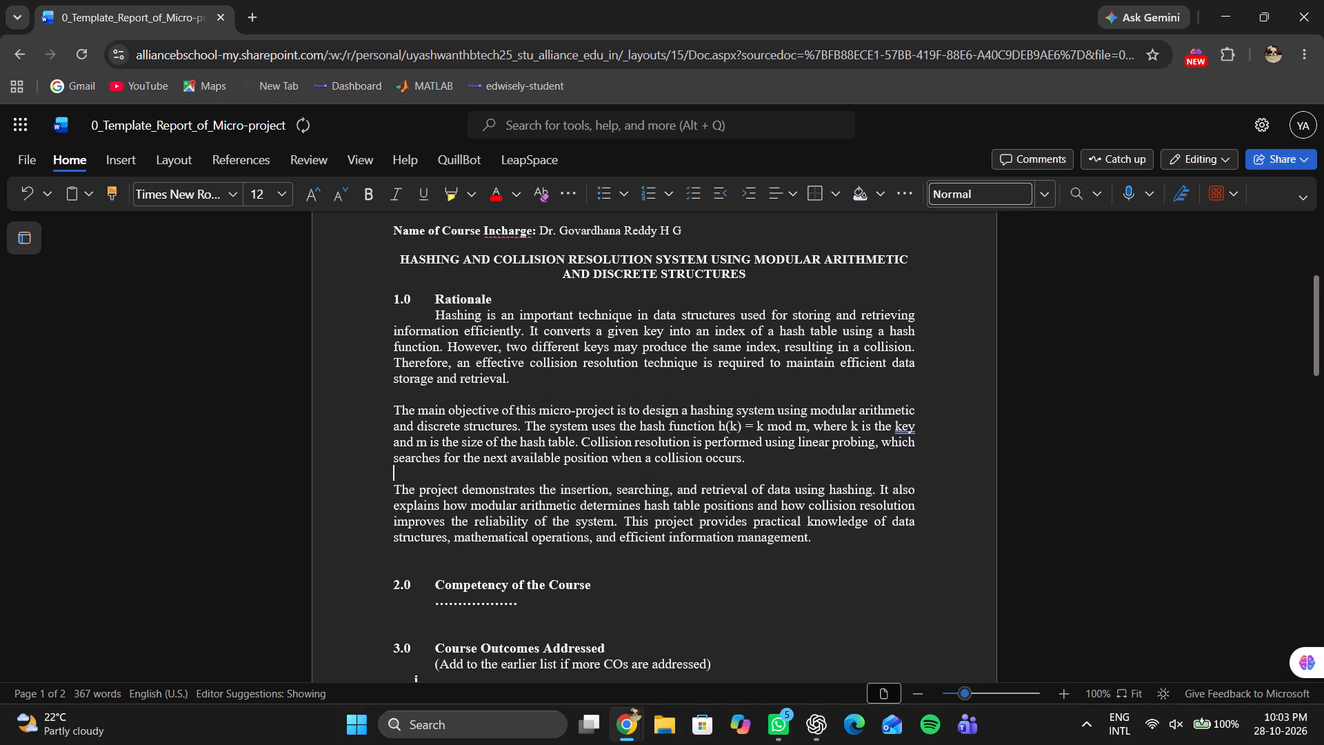
Delete the extra empty line between the Rationale text and the 2.0 Competency of the Course heading.
scroll(850, 479, down, 2)
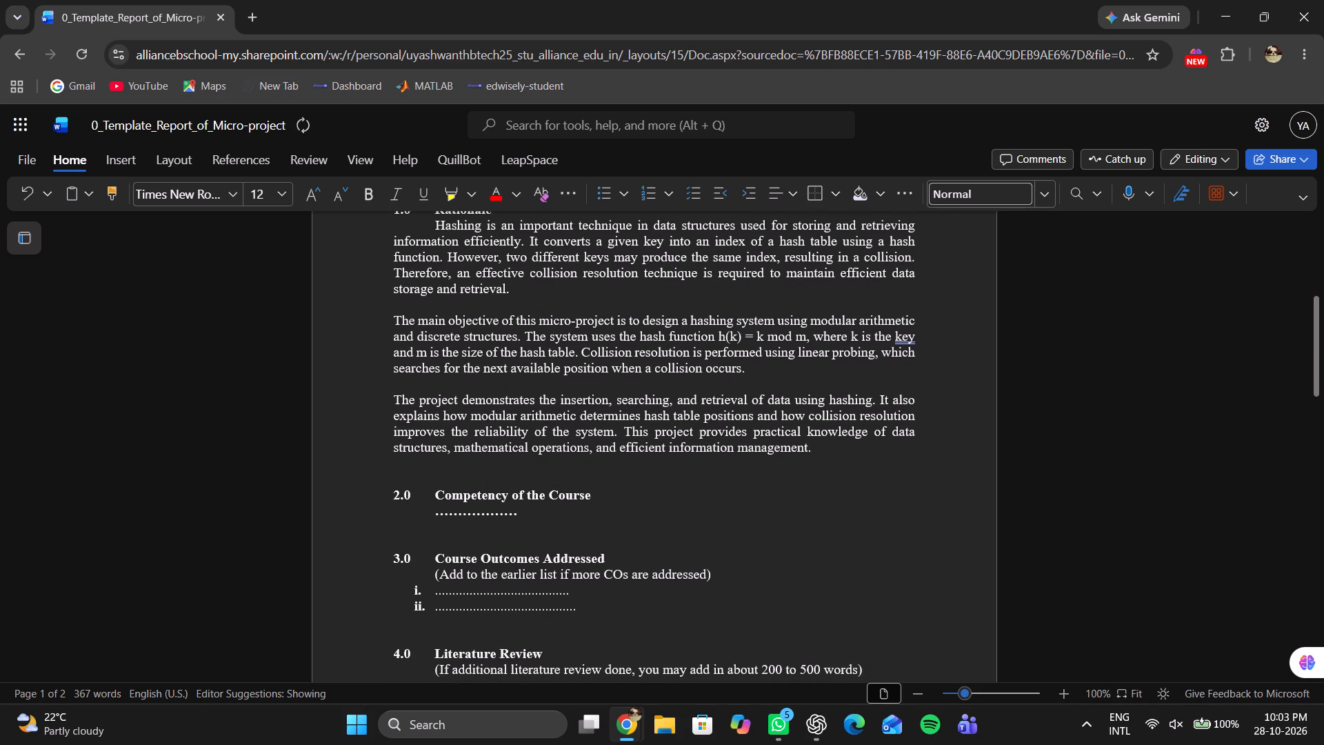
click(663, 477)
key(BackSpace)
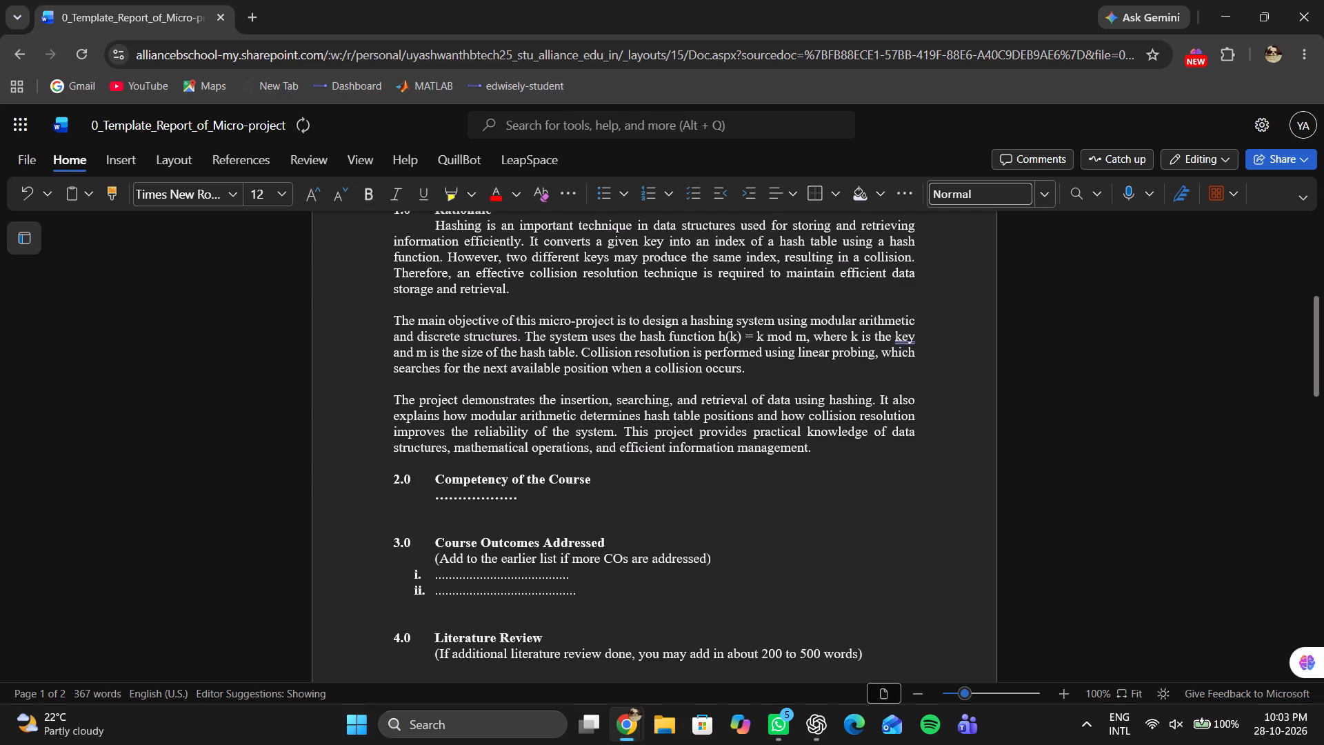
Delete the dotted placeholder under the 2.0 Competency of the Course heading.
click(572, 497)
key(BackSpace)
key(BackSpace)
key(BackSpace)
key(BackSpace)
key(BackSpace)
key(BackSpace)
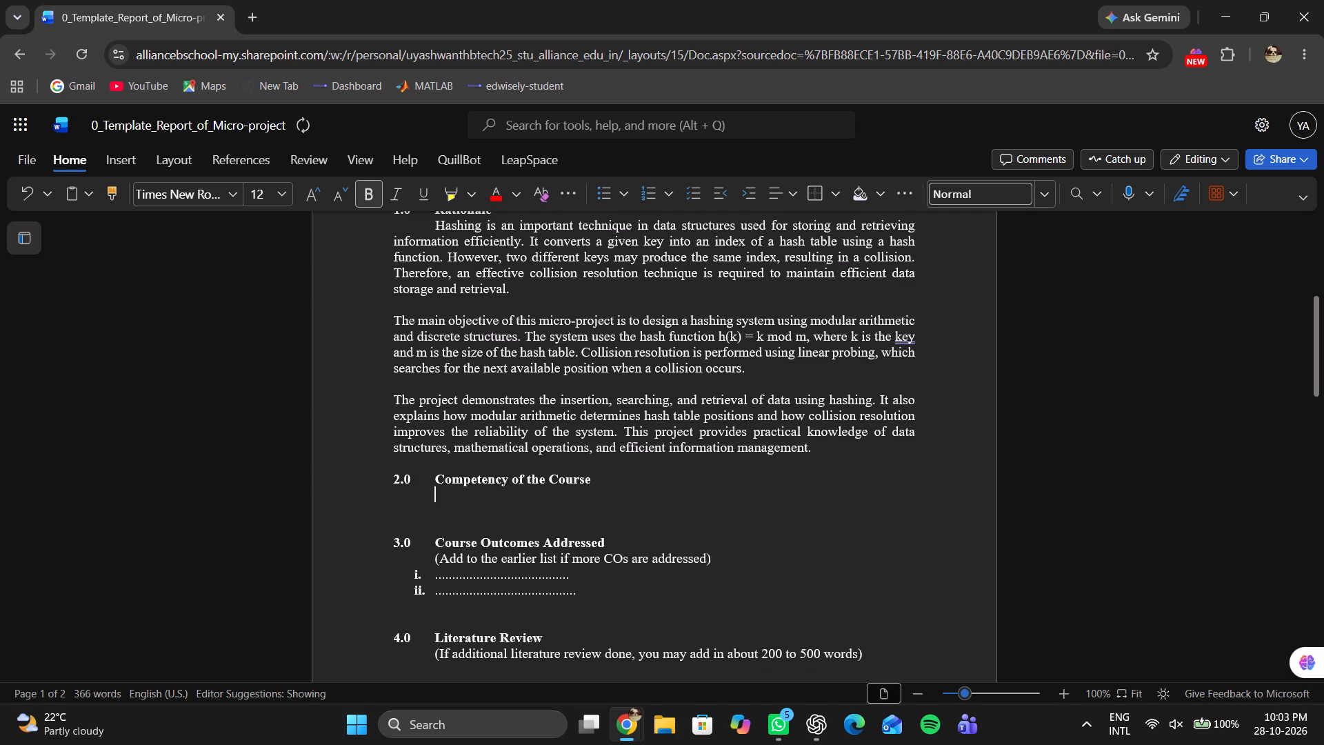
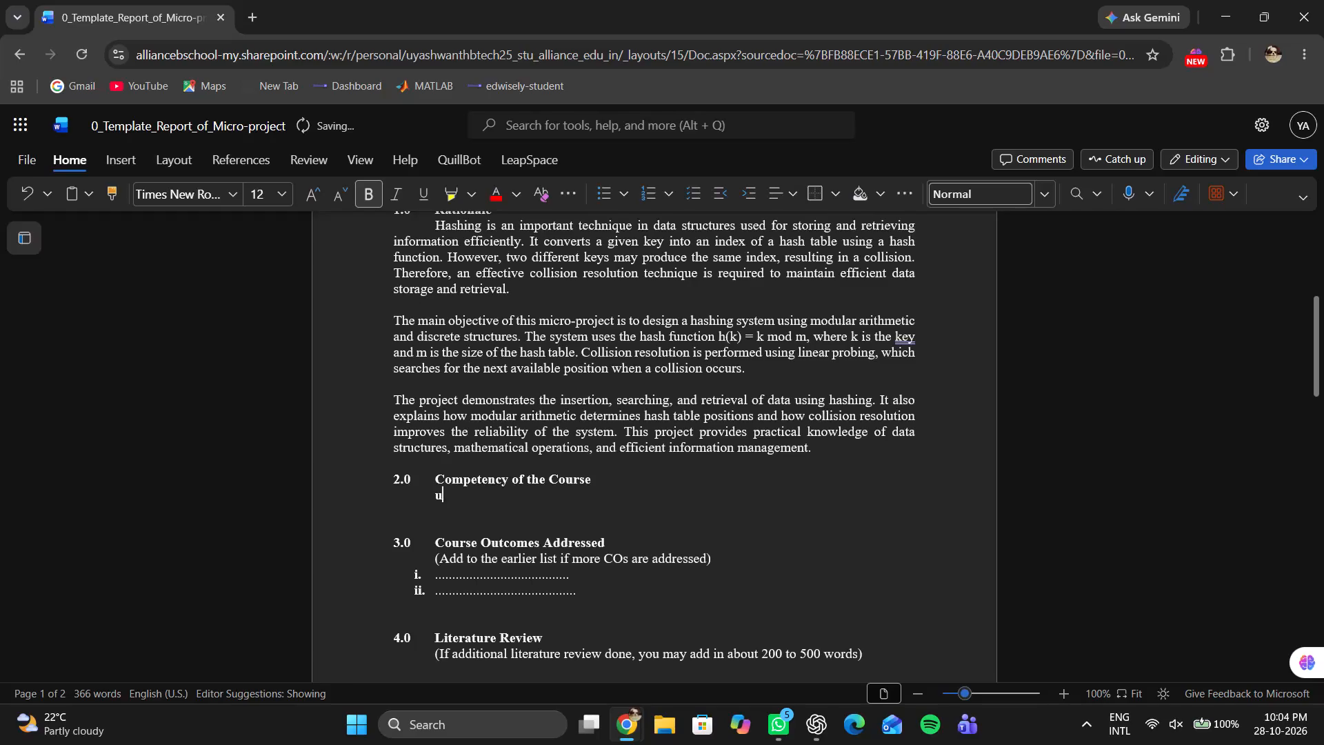
Enter "Use the principles of 'Discrete Mathematics' to solve problems in CSE/IT applications" under the 2.0 Competency of the Course heading.
key(BackSpace)
text(Use the)
key(space)
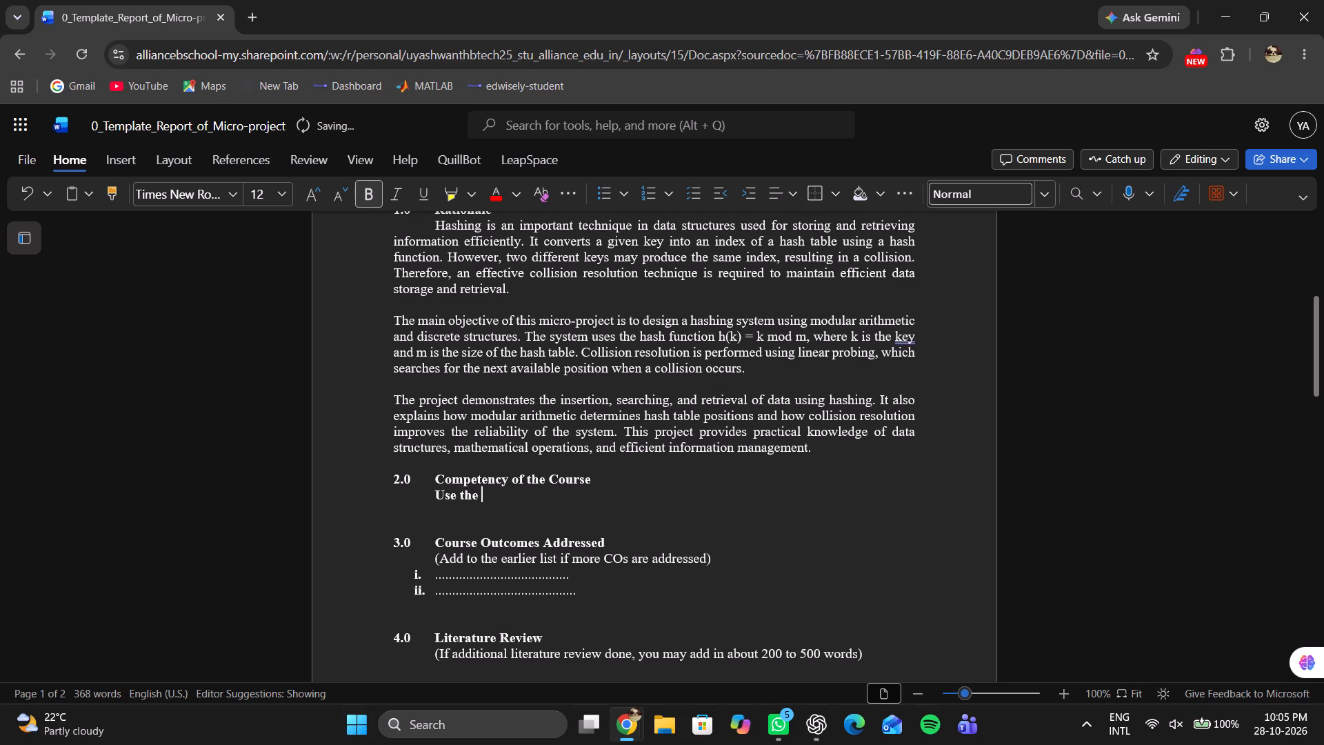
text(princippl)
key(BackSpace)
key(BackSpace)
text(les)
key(space)
text(of)
key(space)
text('')
key(Left)
text(Discrete)
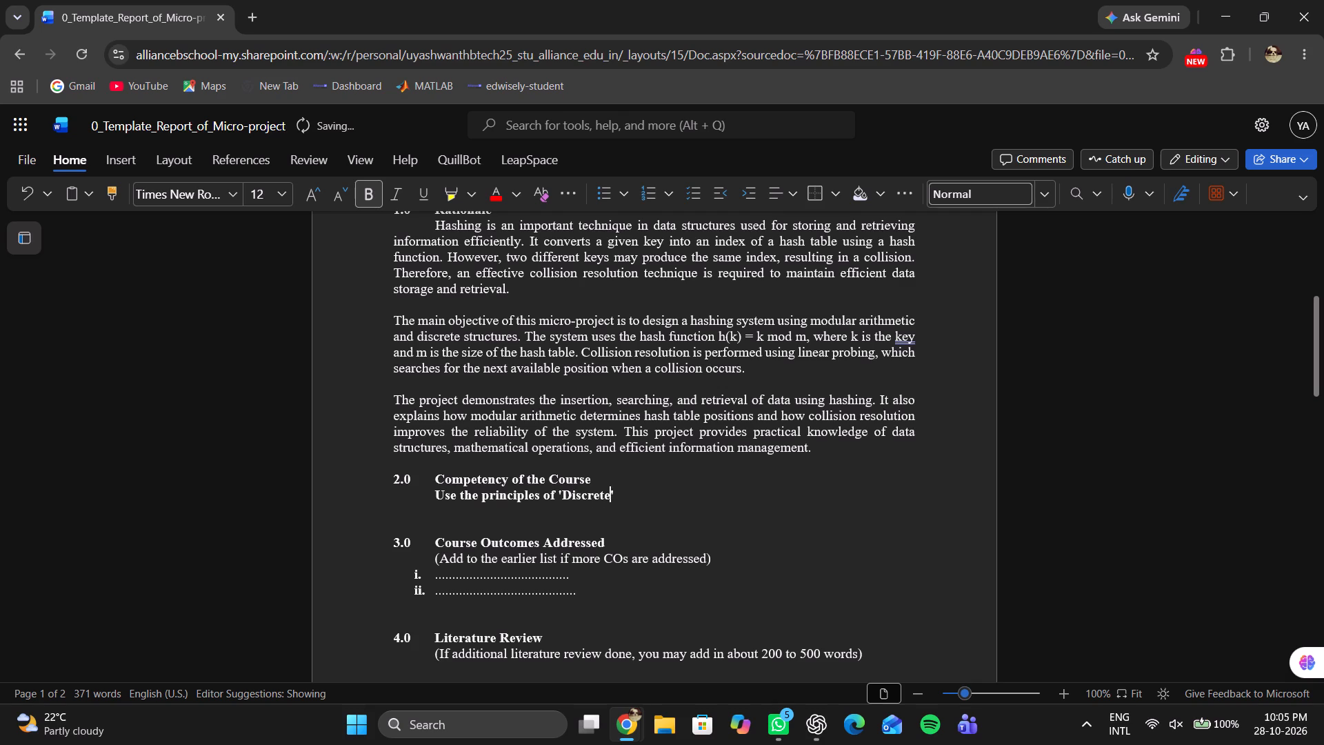
key(space)
text(Mathematics)
key(space)
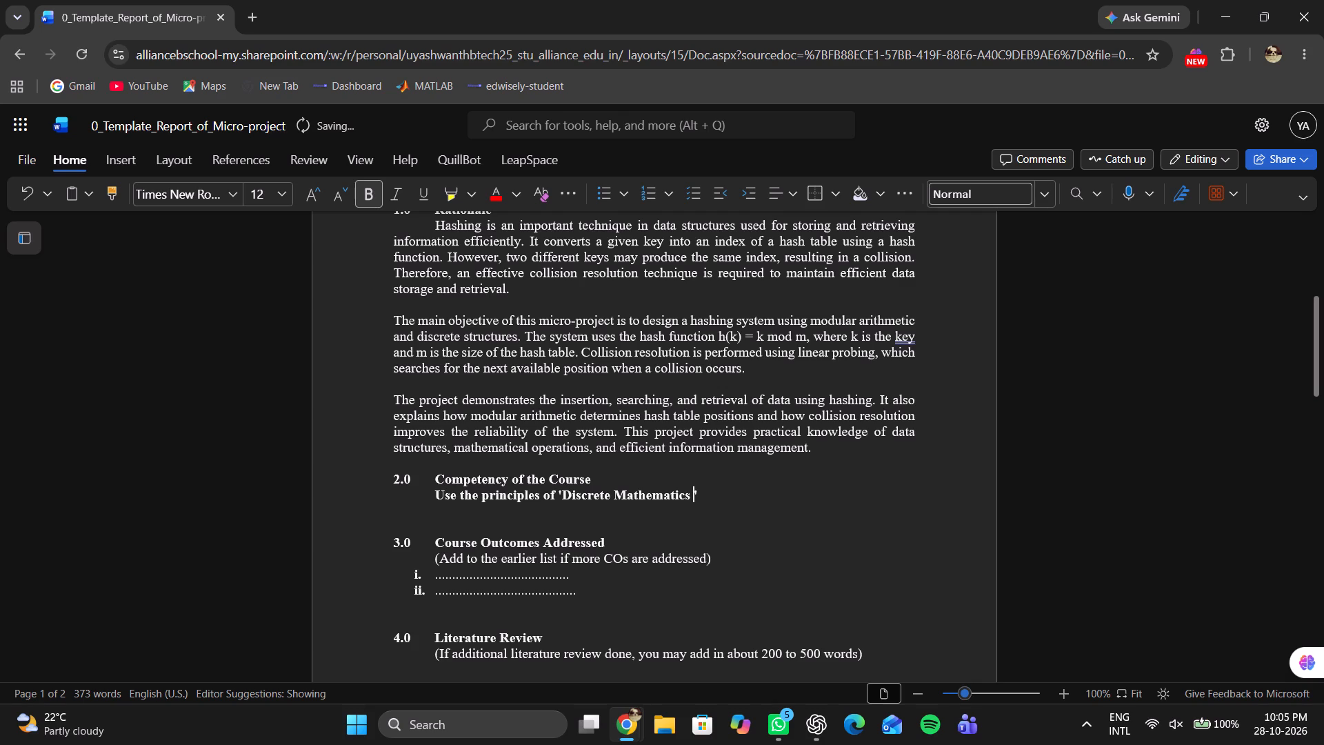
key(BackSpace)
key(Right)
key(space)
text(tp)
key(space)
key(BackSpace)
key(BackSpace)
text(o)
key(space)
text(solve)
key(space)
text(probl)
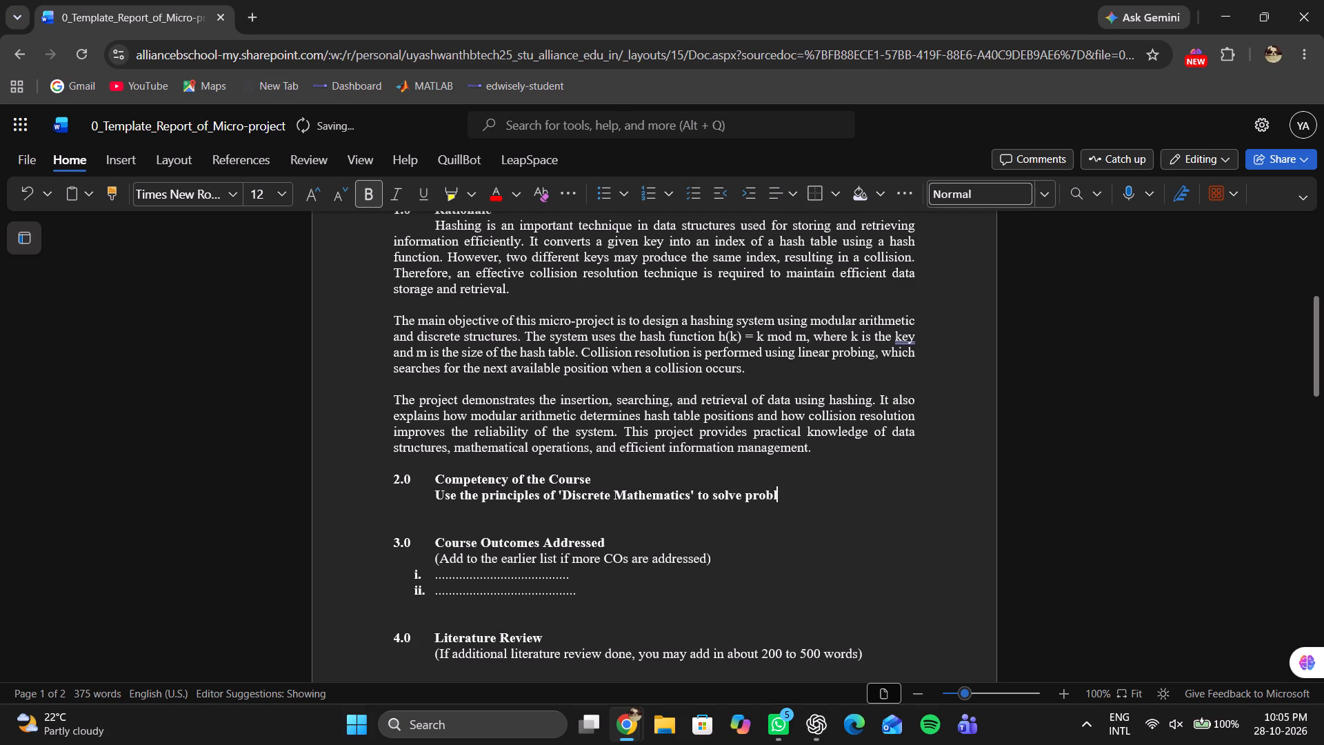
text(ems)
key(space)
key(n)
key(BackSpace)
text(in CSE)
key(slash)
text(it)
key(space)
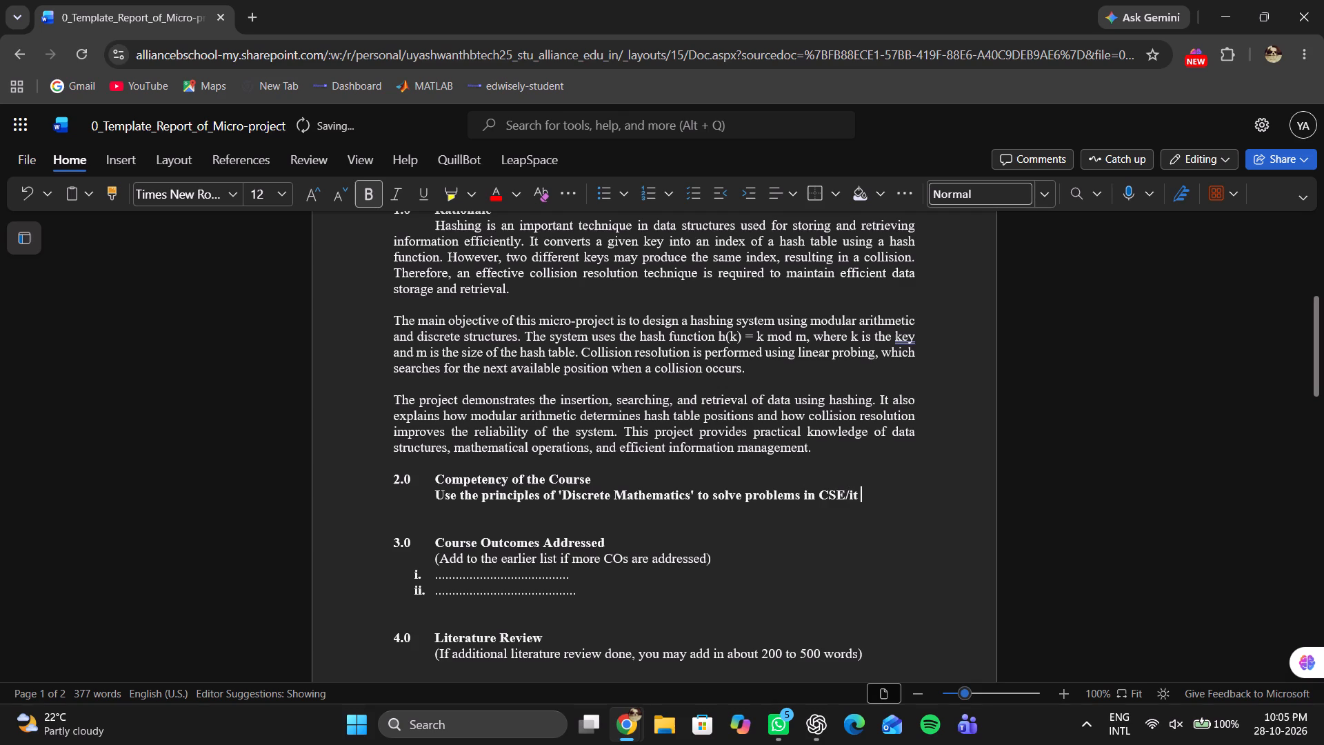
key(BackSpace)
key(BackSpace)
key(BackSpace)
text(IT)
key(space)
text(applications)
key(space)
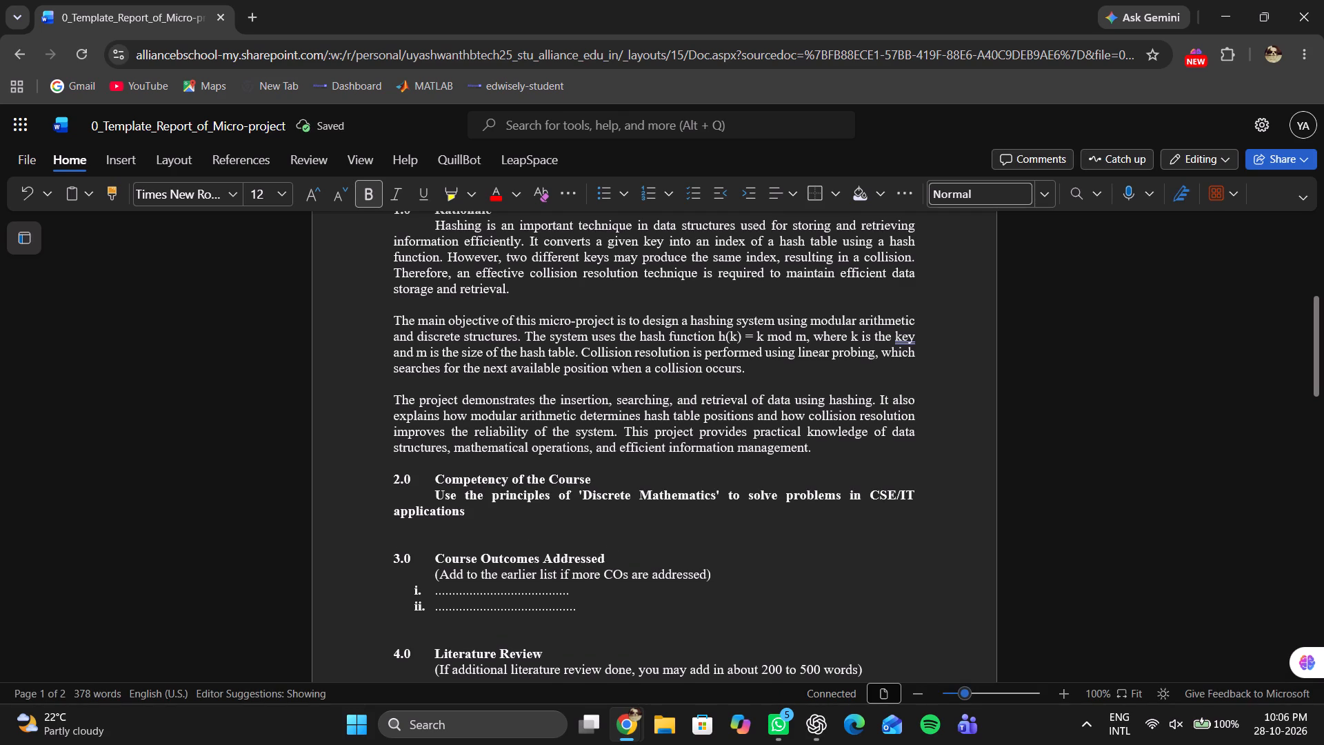
Remove the bold formatting from the new competency sentence and set its font size to 11.
drag(432, 493, 477, 520)
click(629, 490)
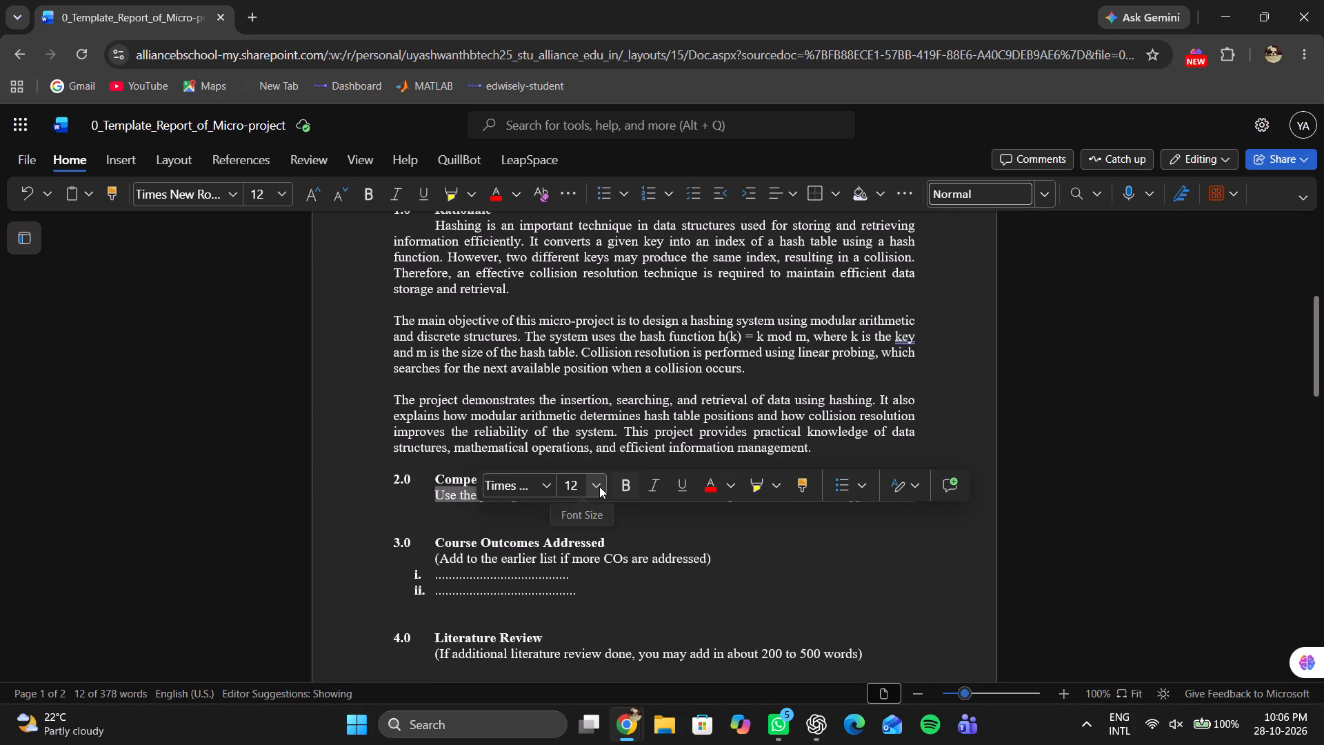
click(582, 483)
key(BackSpace)
text(11)
key(Return)
Set the font size of all three Rationale paragraphs to 11.
scroll(763, 466, up, 1)
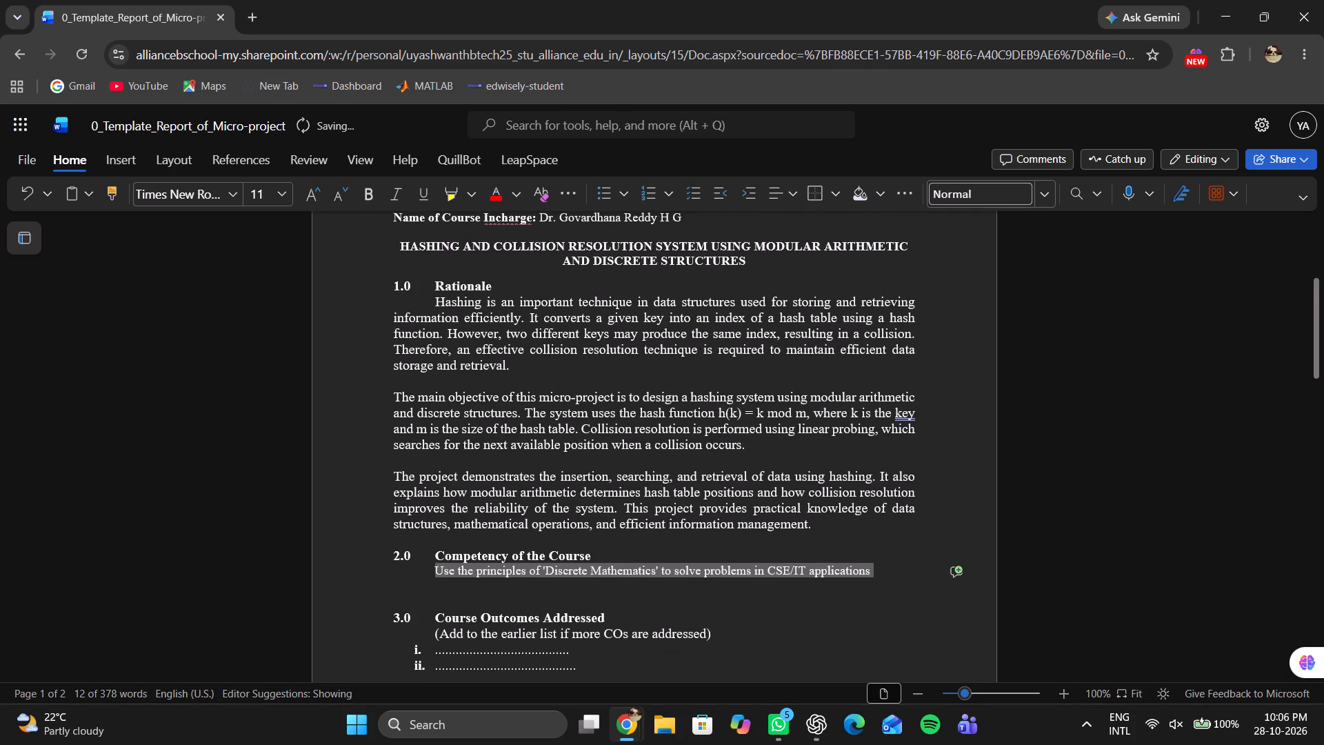
drag(428, 296, 785, 494)
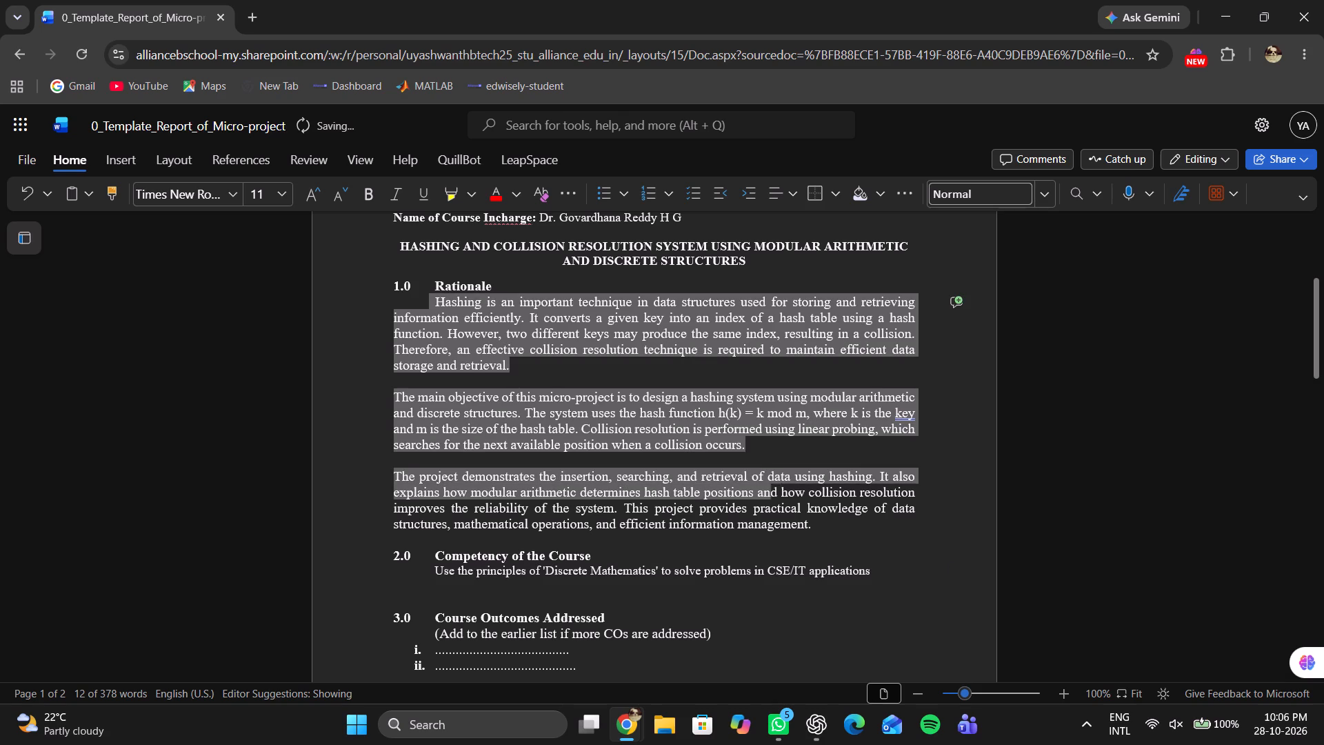
drag(785, 494, 863, 529)
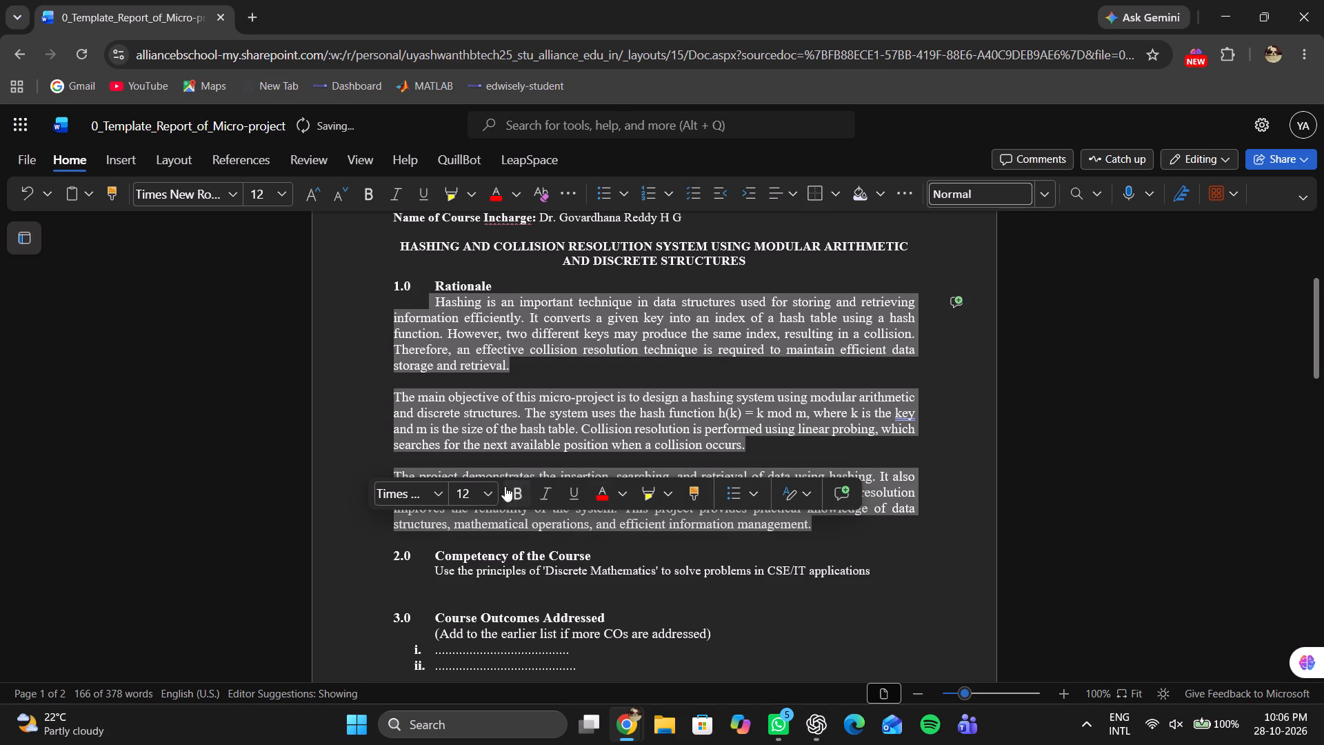
double_click(477, 493)
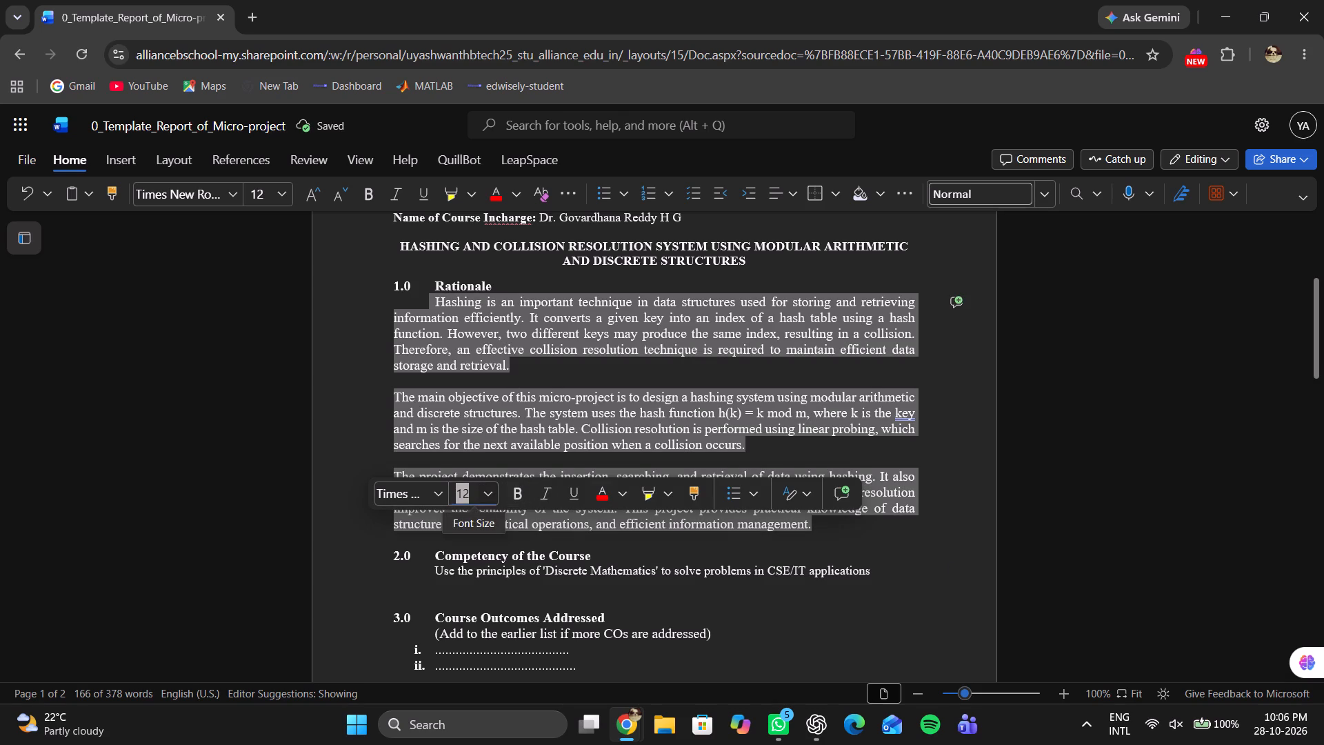
key(BackSpace)
text(11)
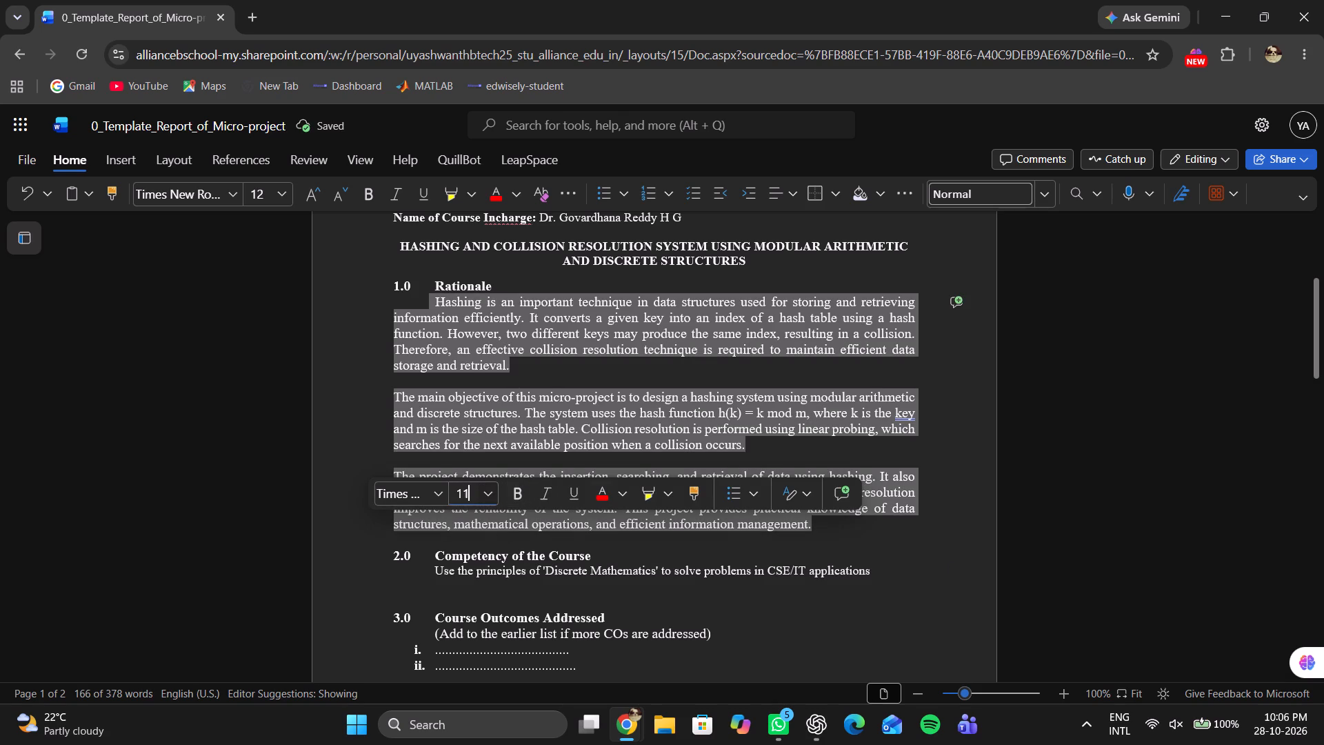
key(Return)
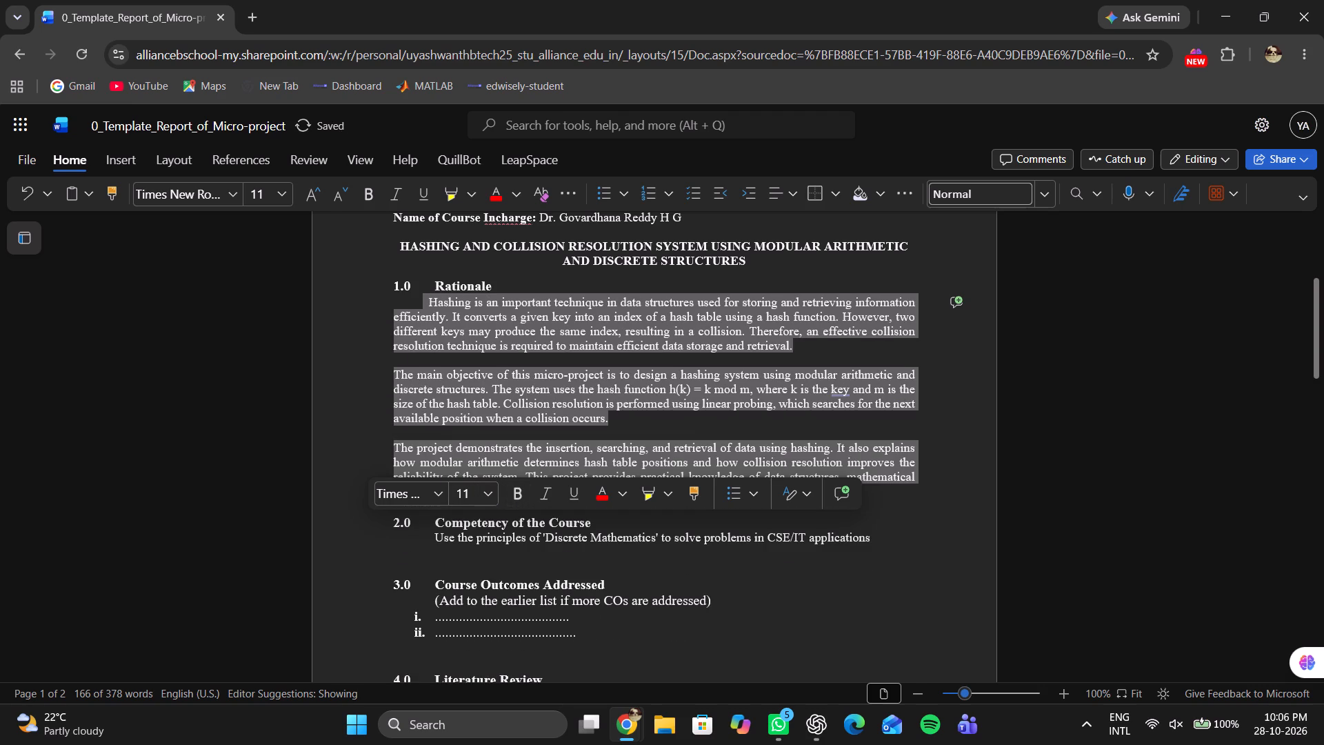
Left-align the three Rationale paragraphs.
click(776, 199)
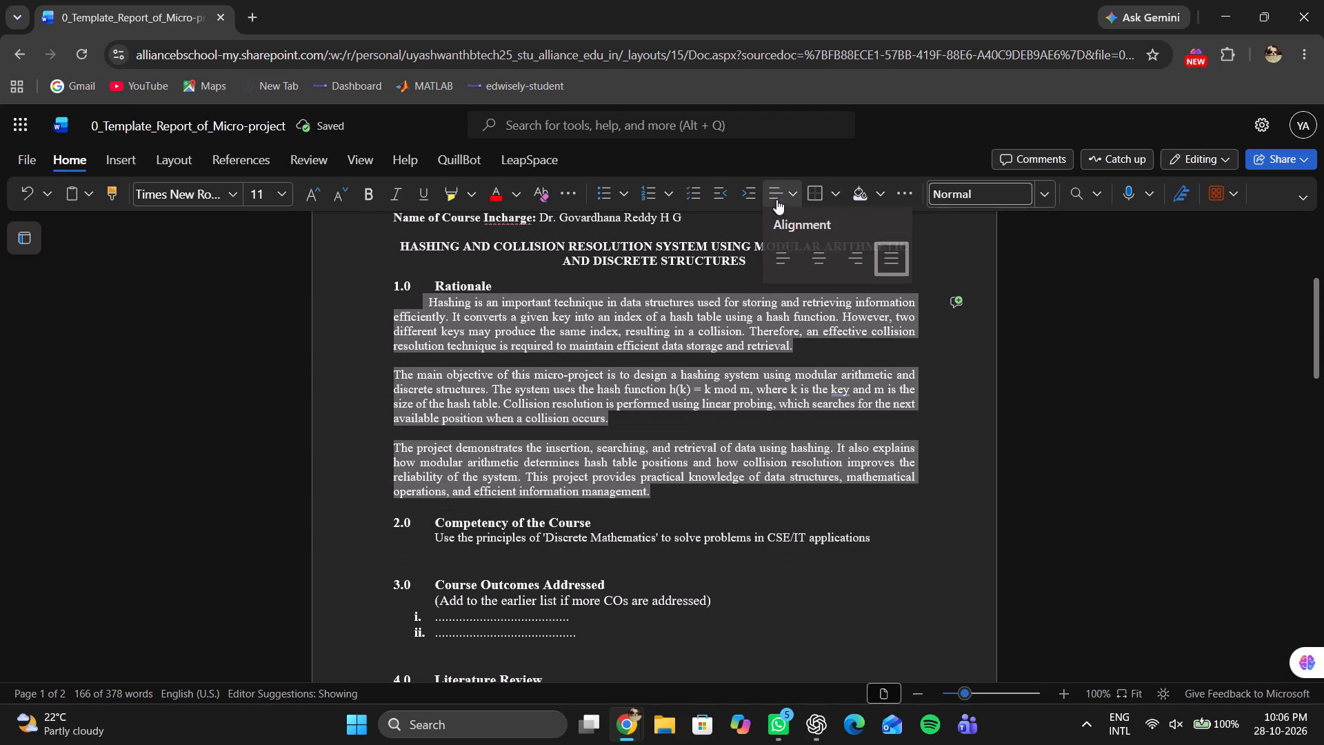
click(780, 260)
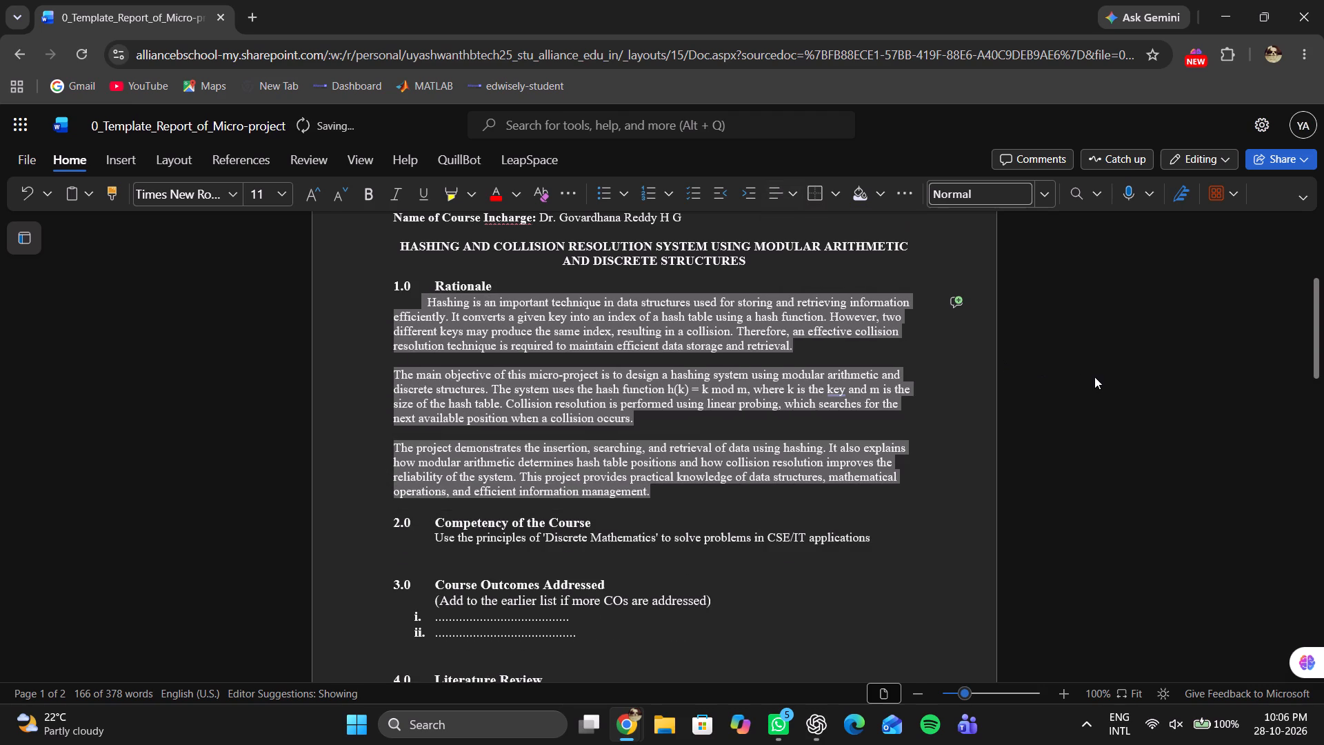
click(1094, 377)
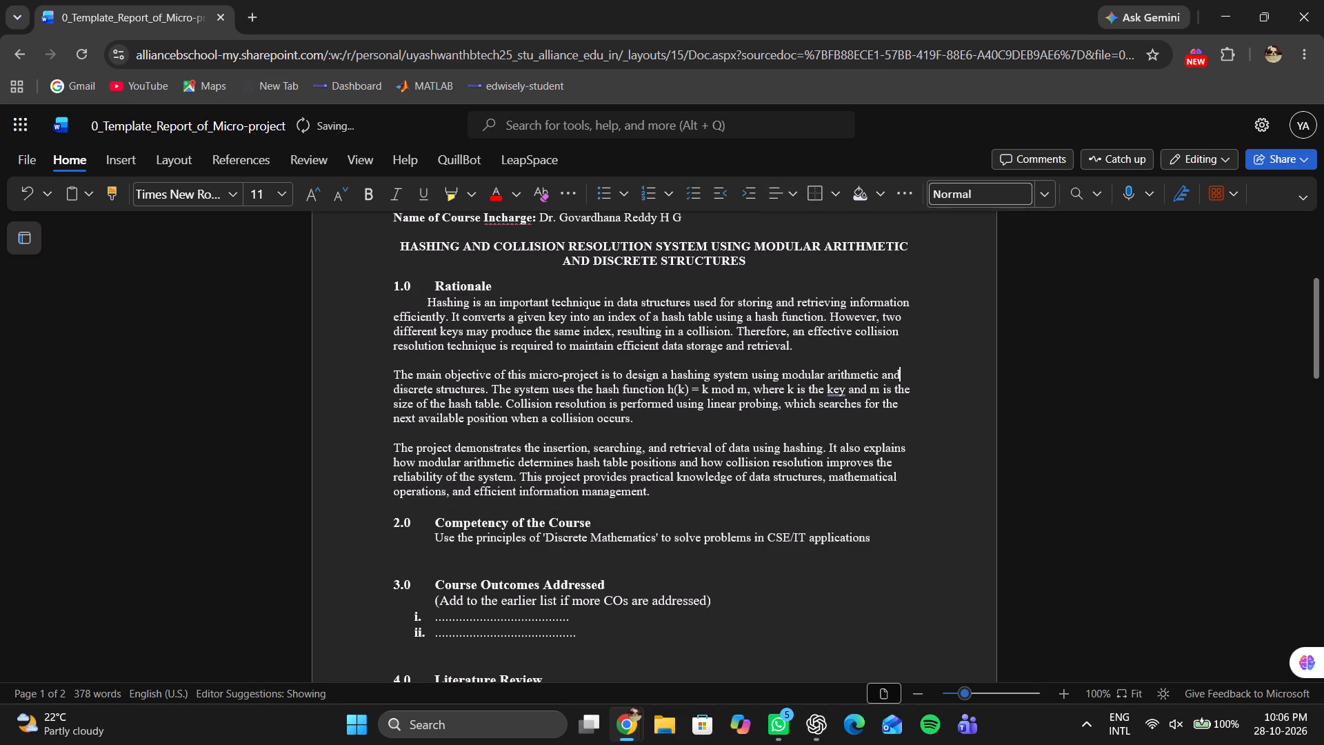
Add two spaces before "Hashing" so the first line's indent lines up with the Rationale heading text.
click(425, 295)
key(space)
key(space)
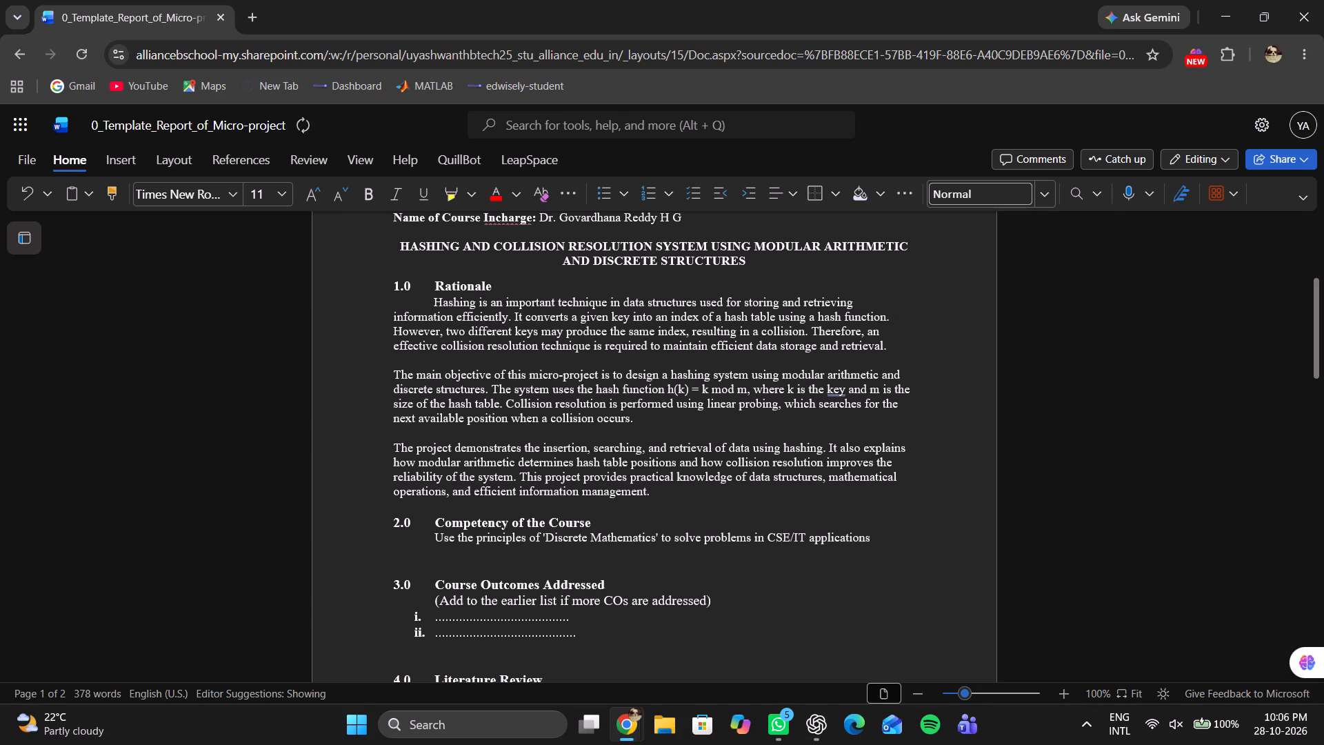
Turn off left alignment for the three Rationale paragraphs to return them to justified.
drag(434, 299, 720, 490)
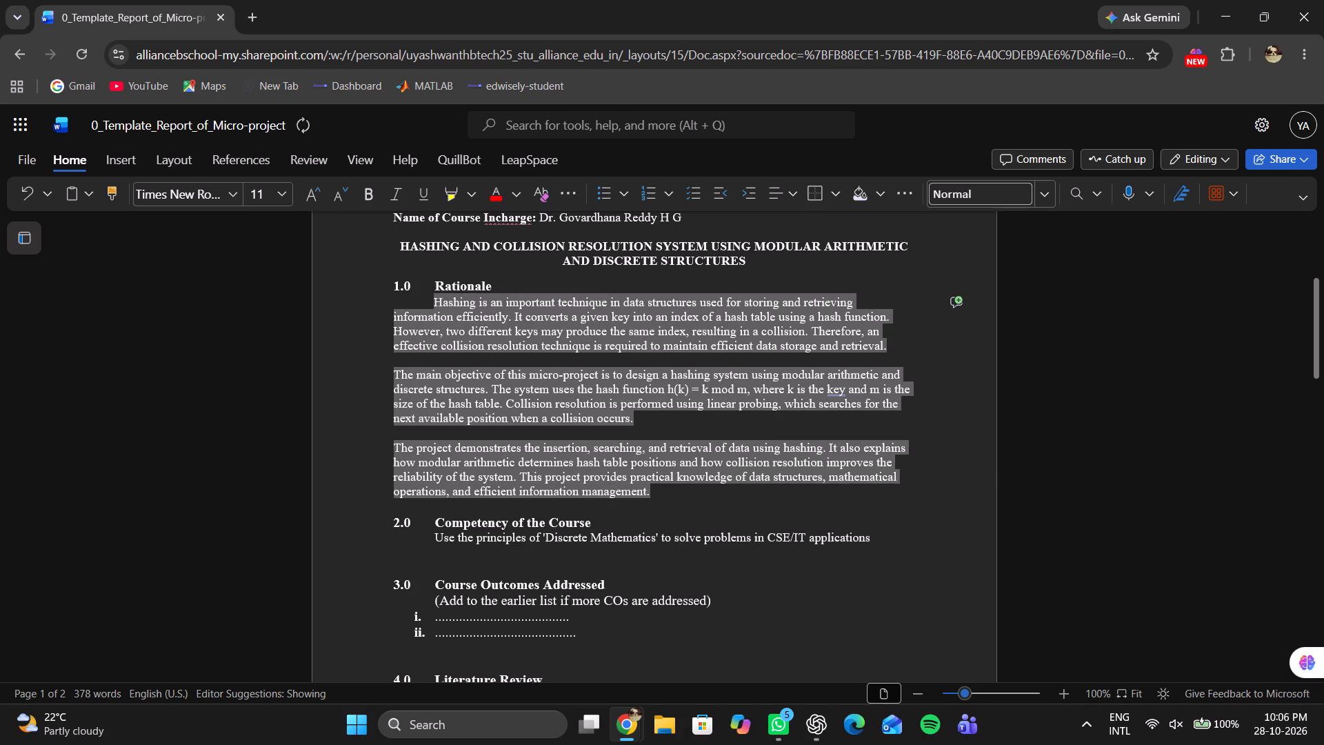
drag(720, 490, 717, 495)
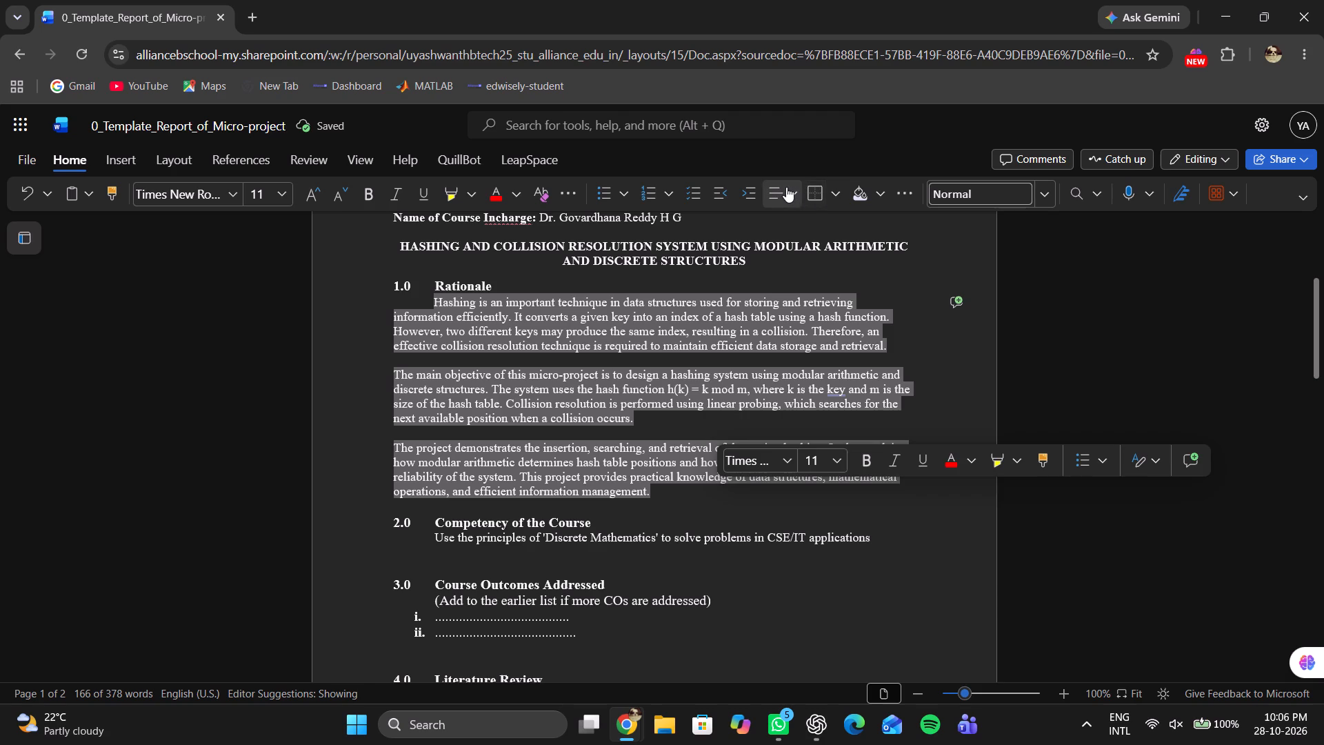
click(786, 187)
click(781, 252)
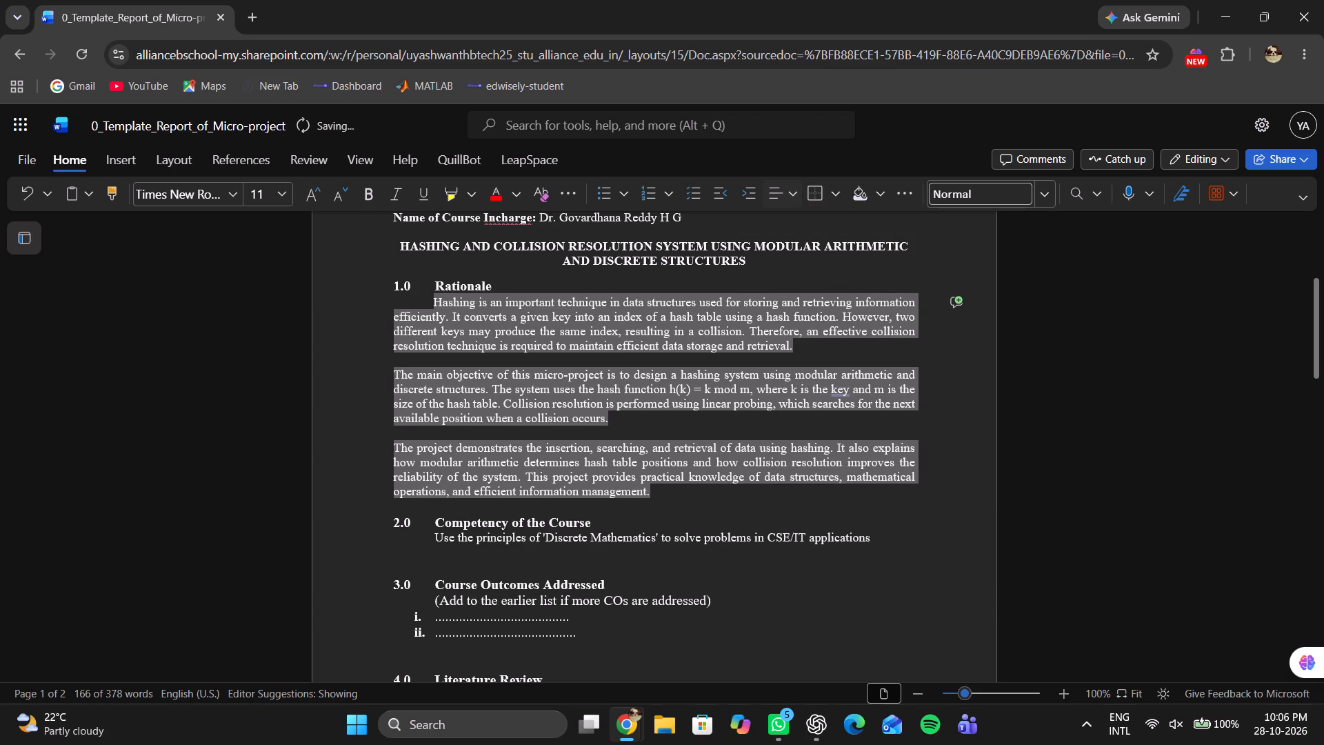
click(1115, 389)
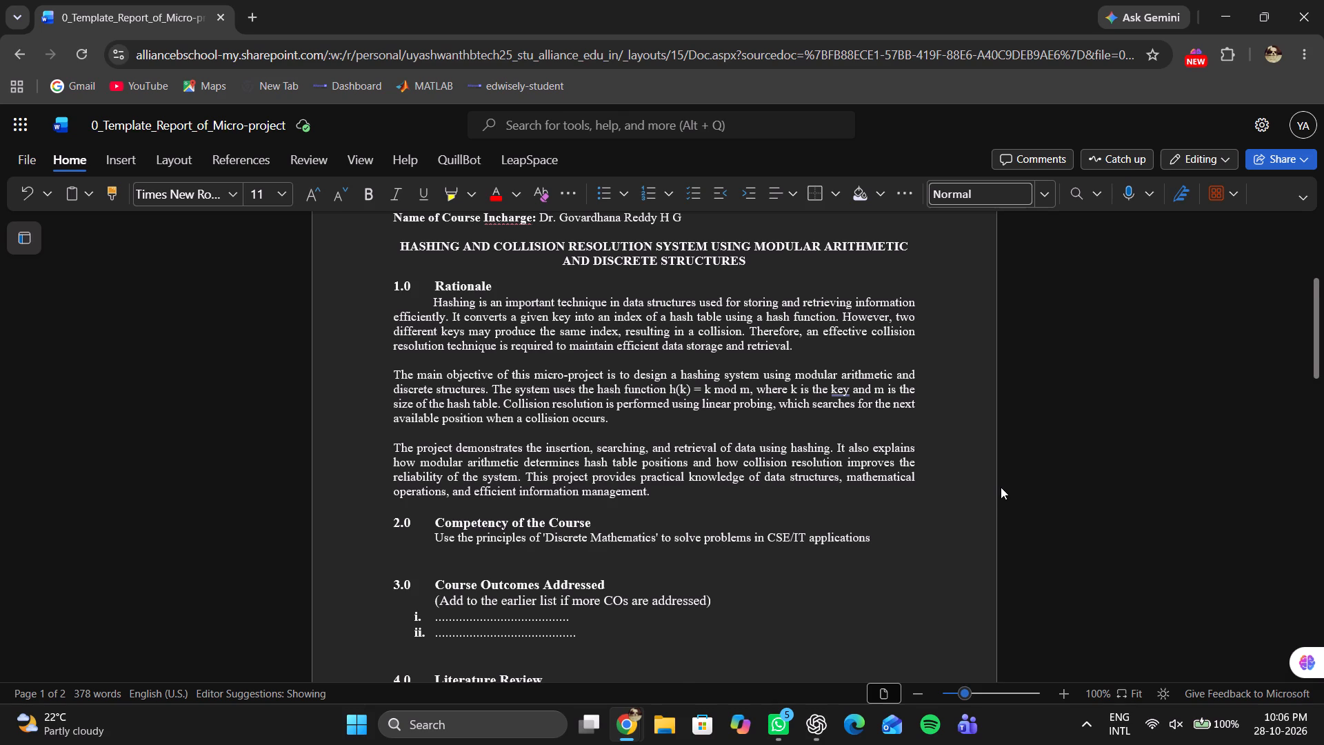
Format the sentence under Competency of the Course as a bullet point and end it with a period.
scroll(1001, 487, down, 1)
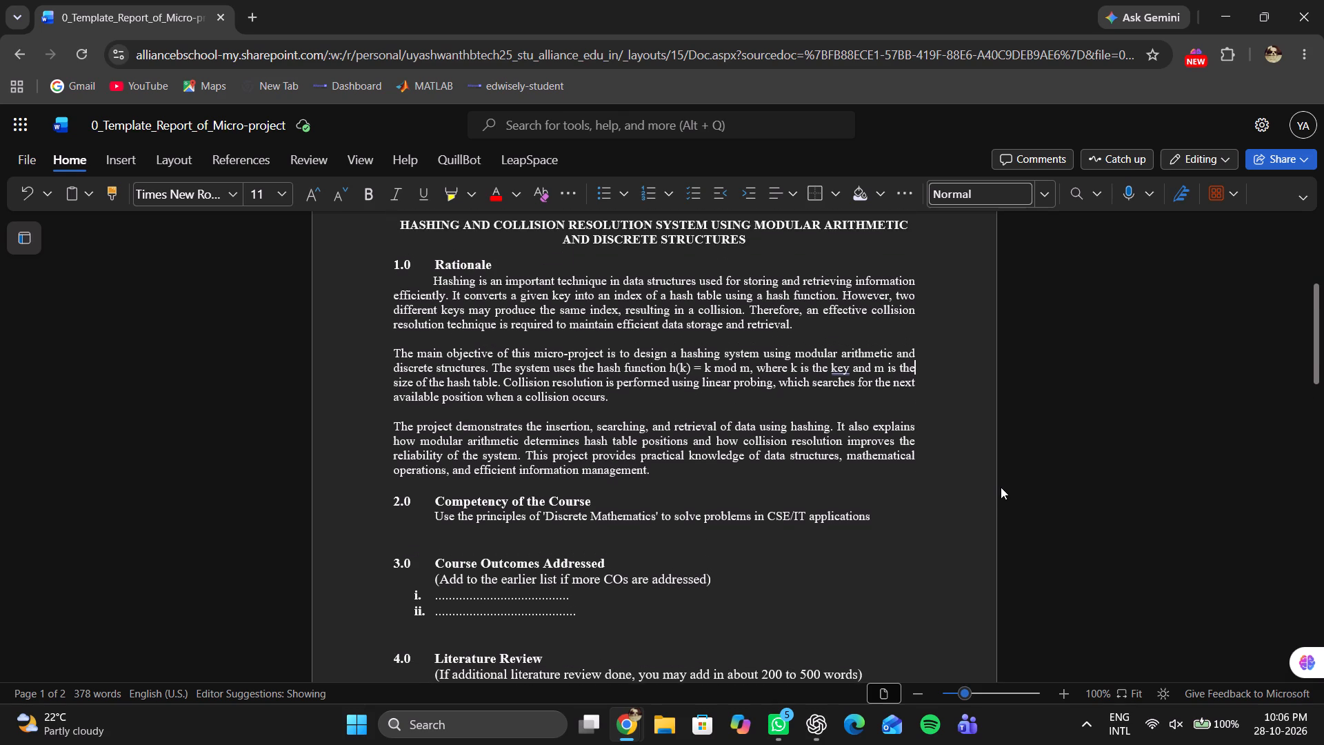
scroll(1001, 487, down, 1)
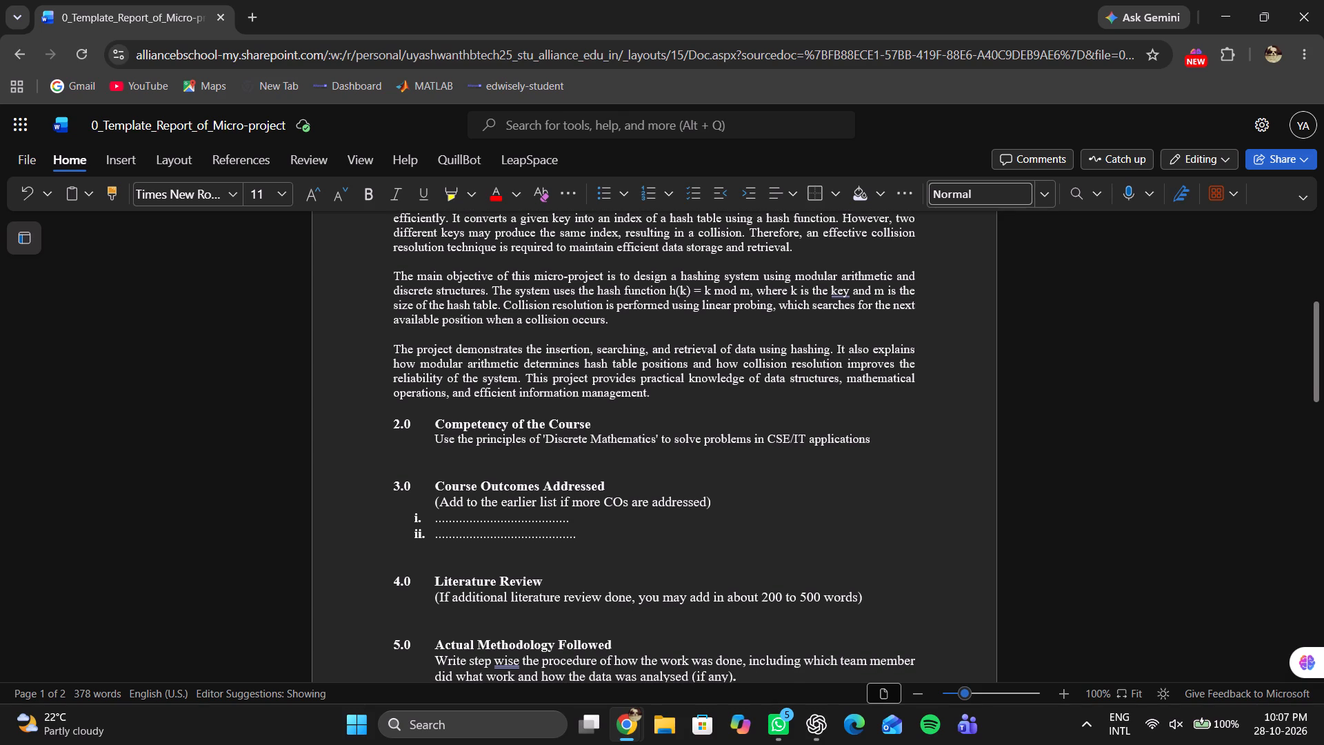
drag(431, 437, 926, 444)
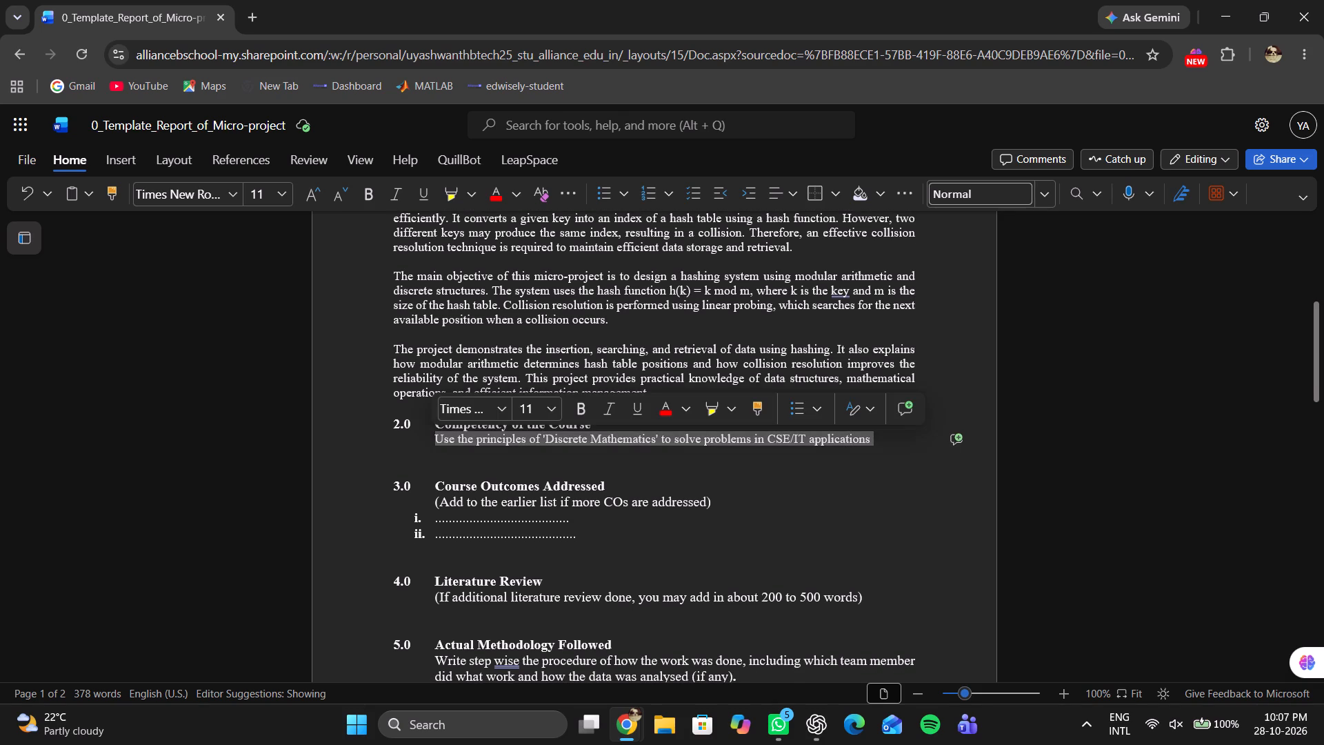
click(802, 415)
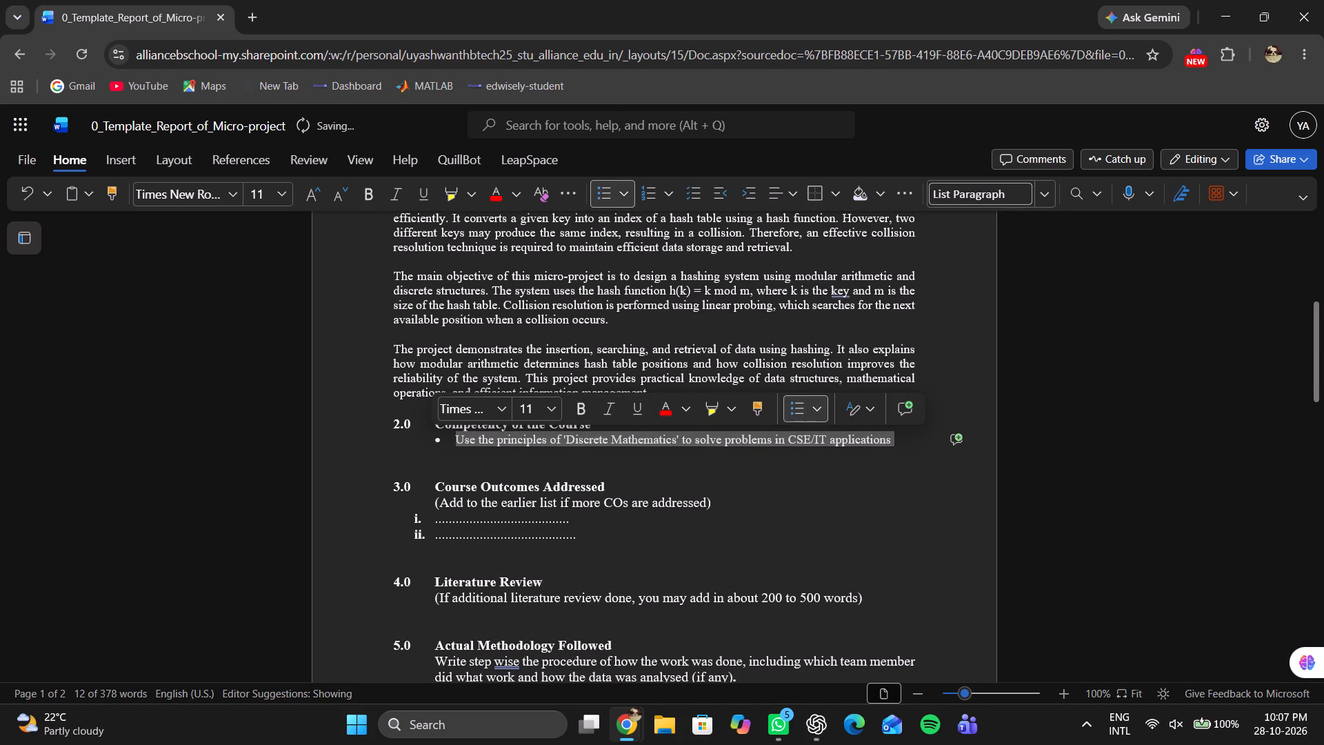
click(916, 446)
key(BackSpace)
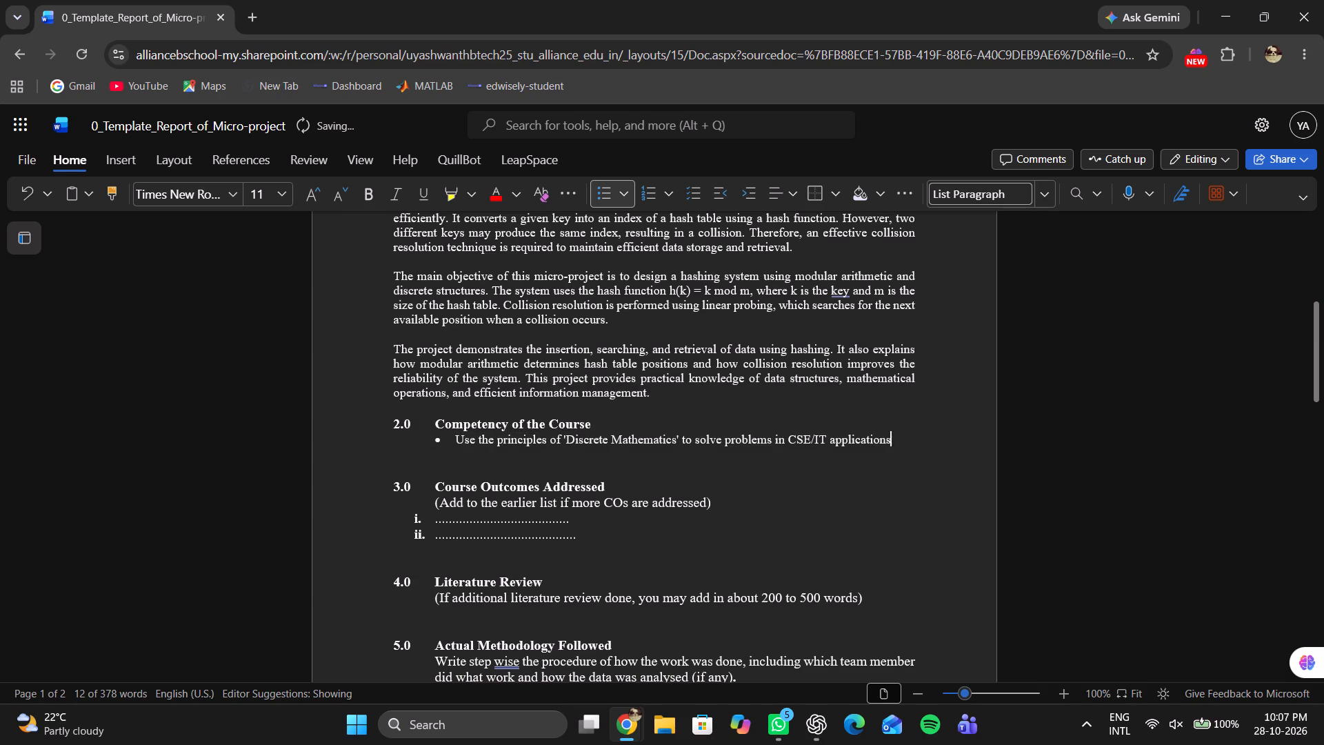
key(period)
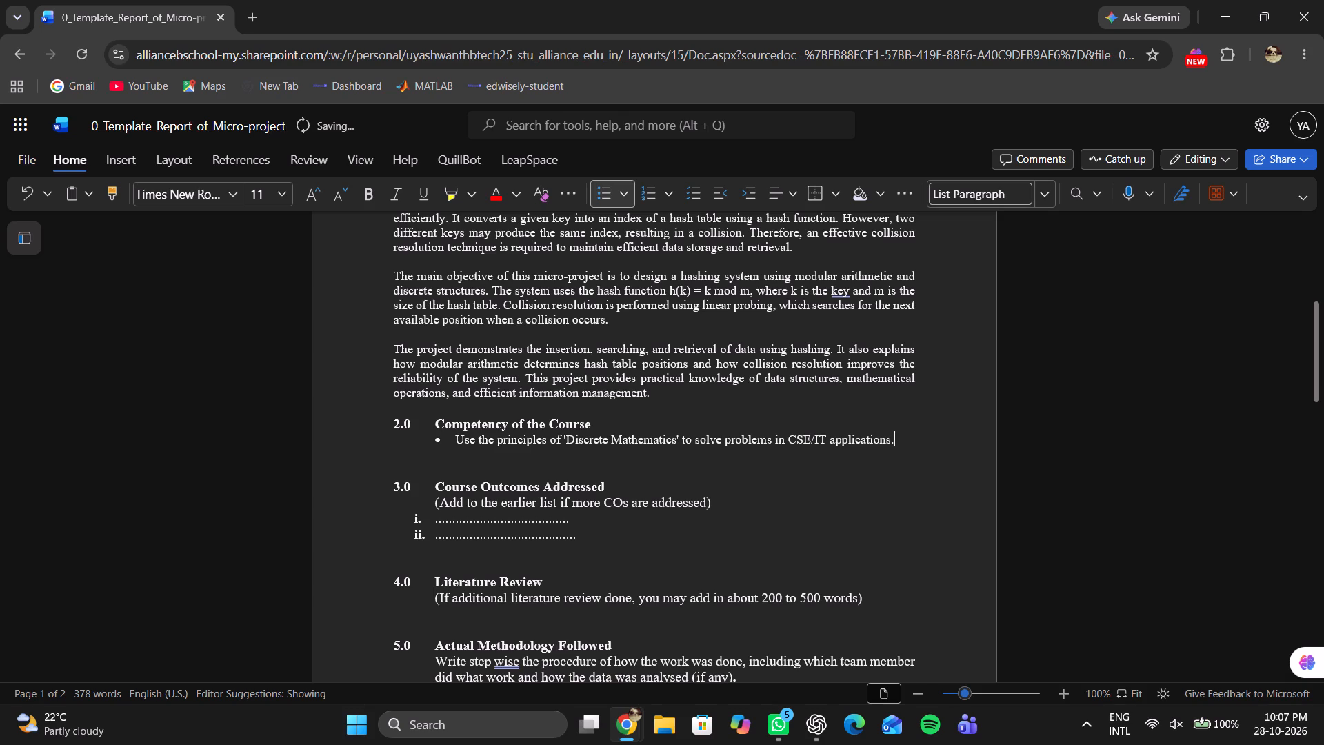
drag(716, 502, 472, 518)
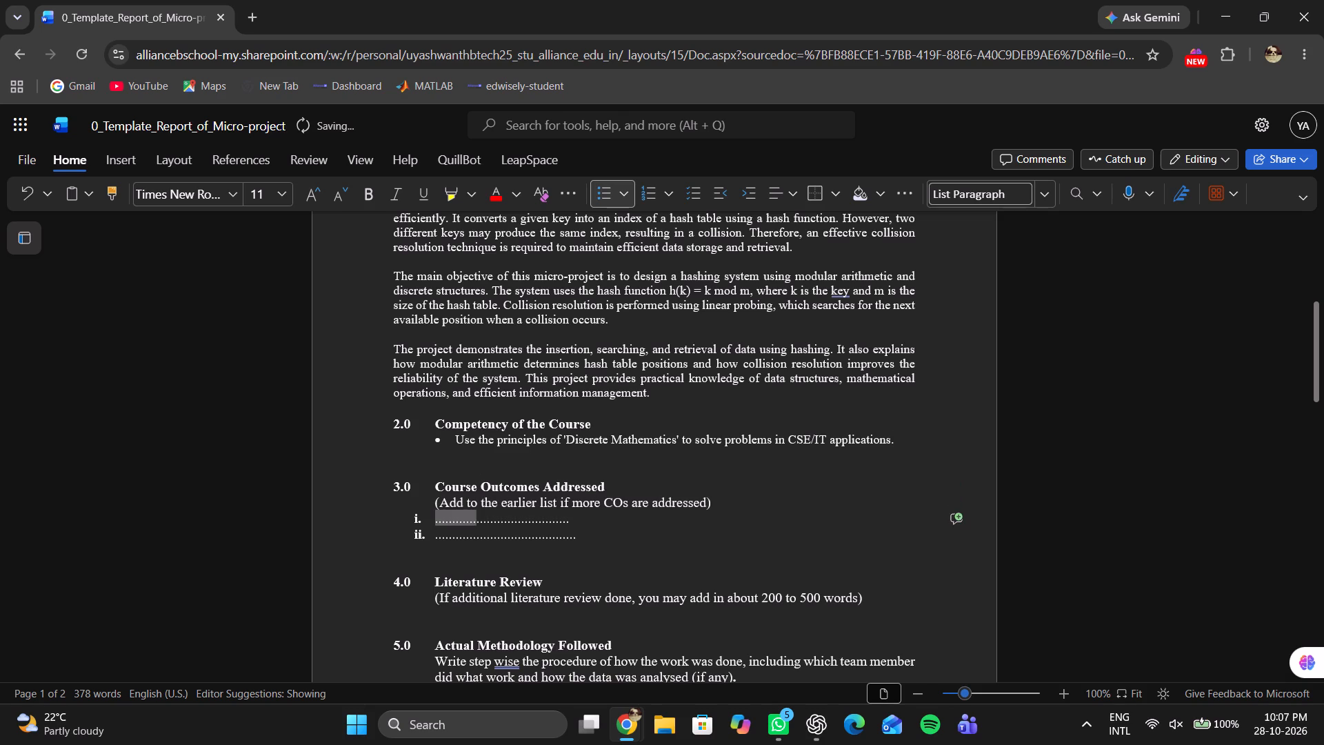
drag(472, 518, 765, 492)
click(820, 517)
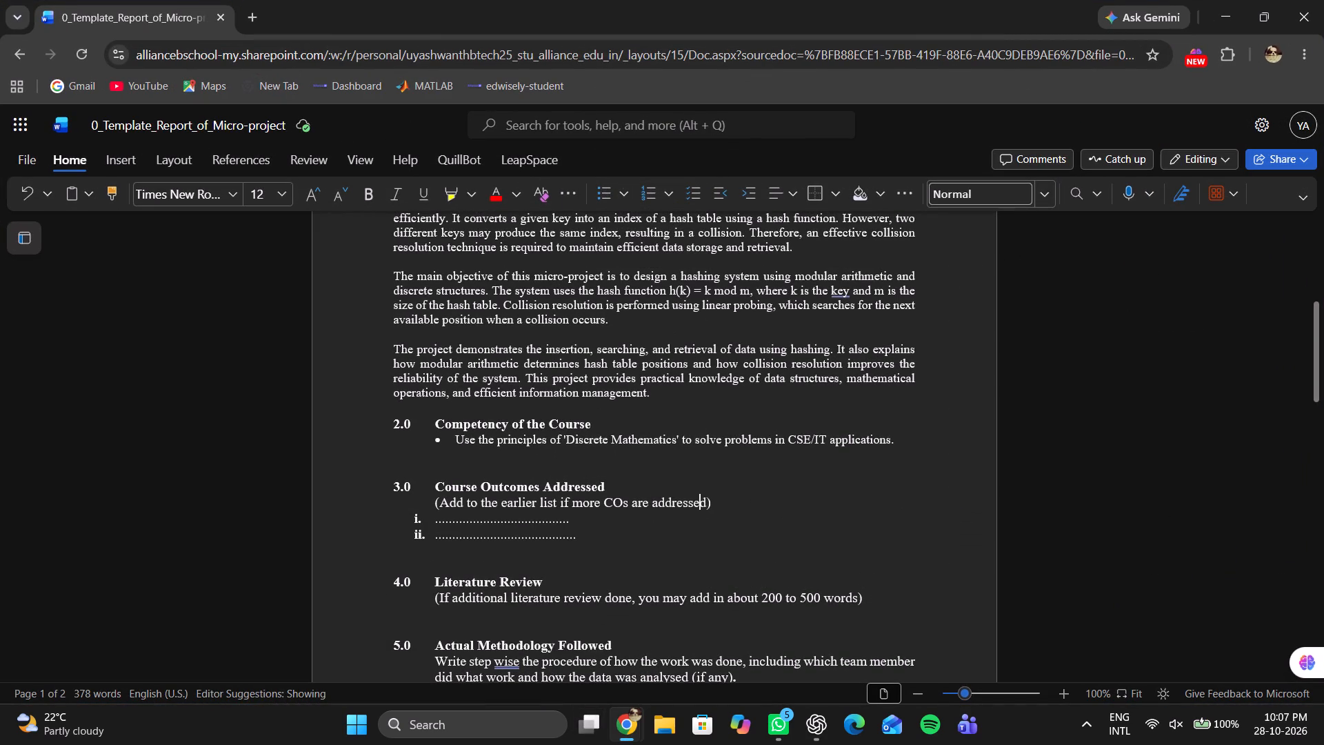
key(BackSpace)
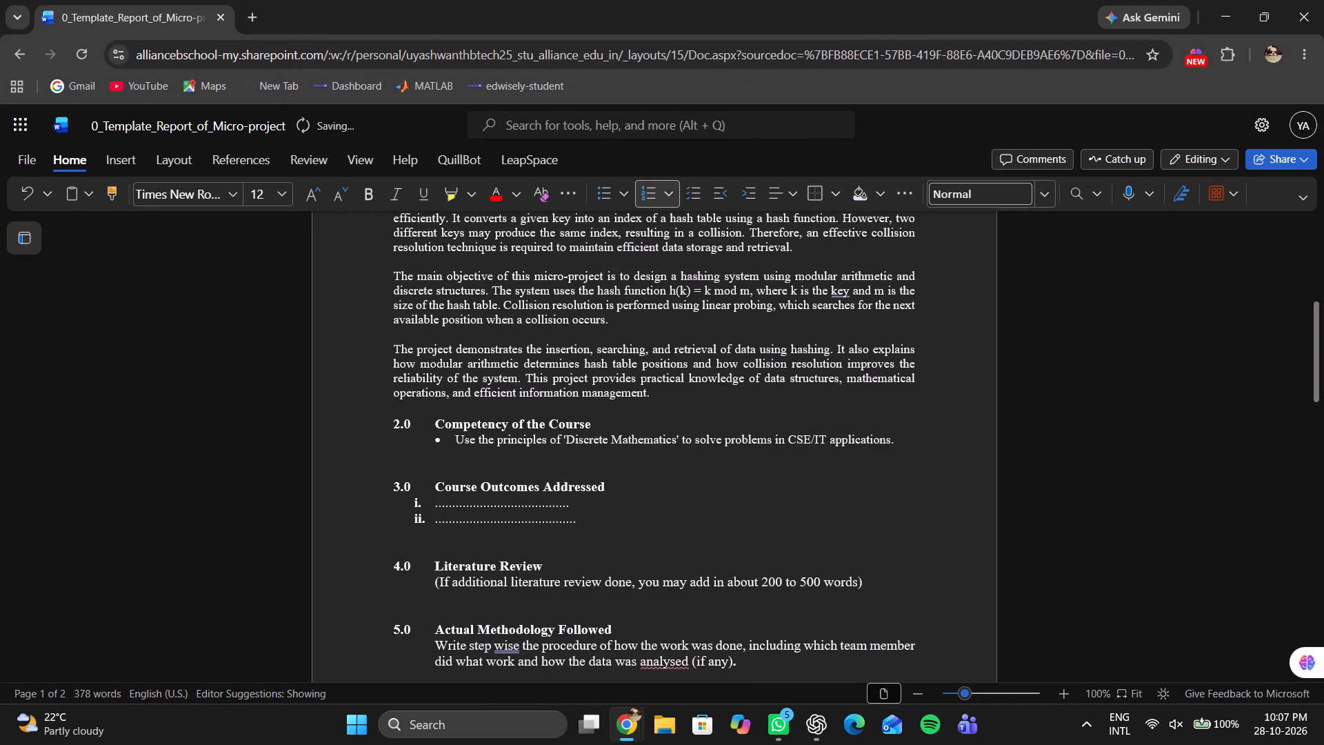
double_click(485, 505)
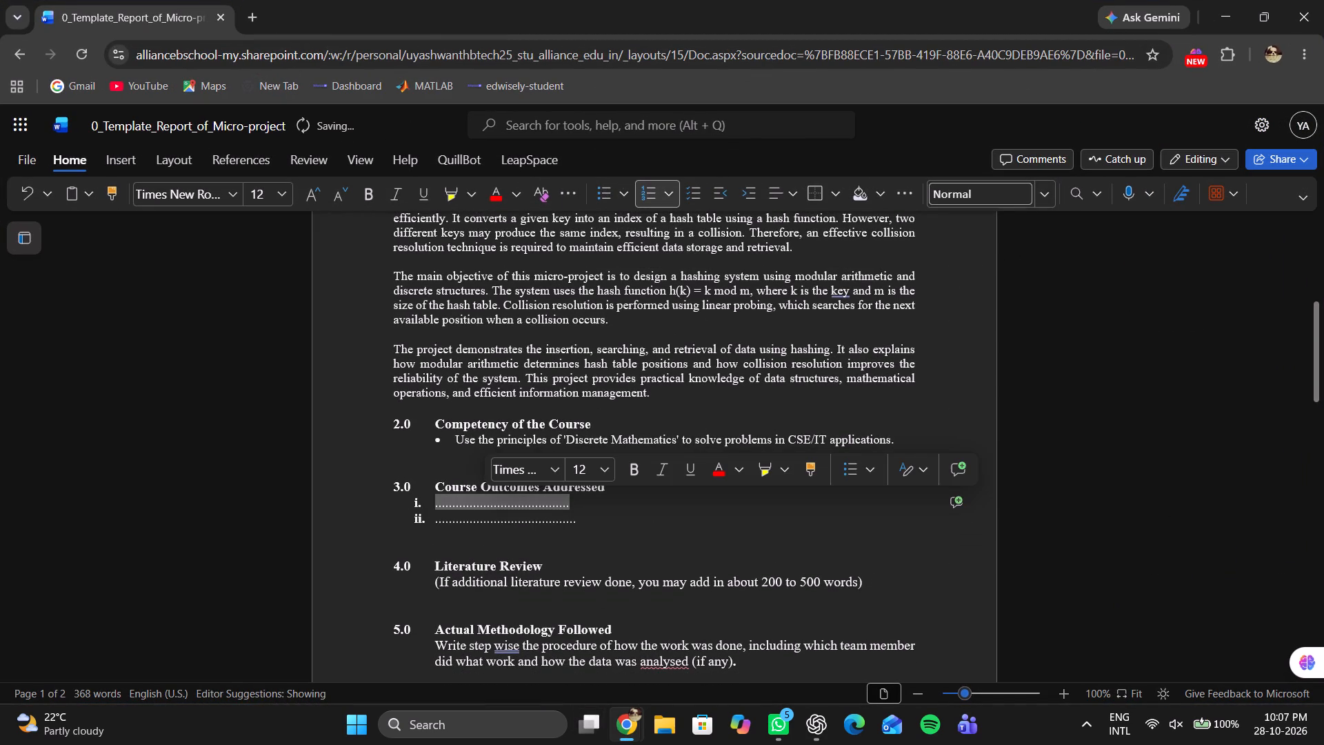
key(BackSpace)
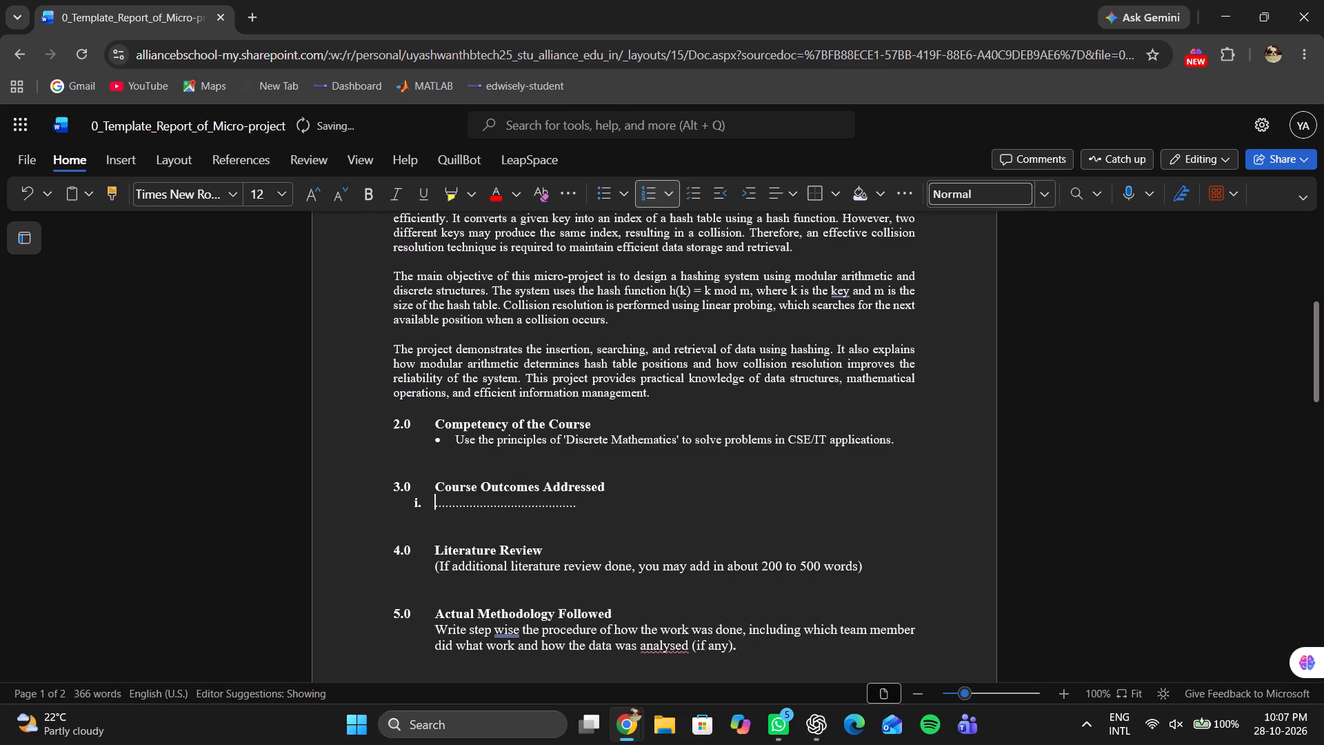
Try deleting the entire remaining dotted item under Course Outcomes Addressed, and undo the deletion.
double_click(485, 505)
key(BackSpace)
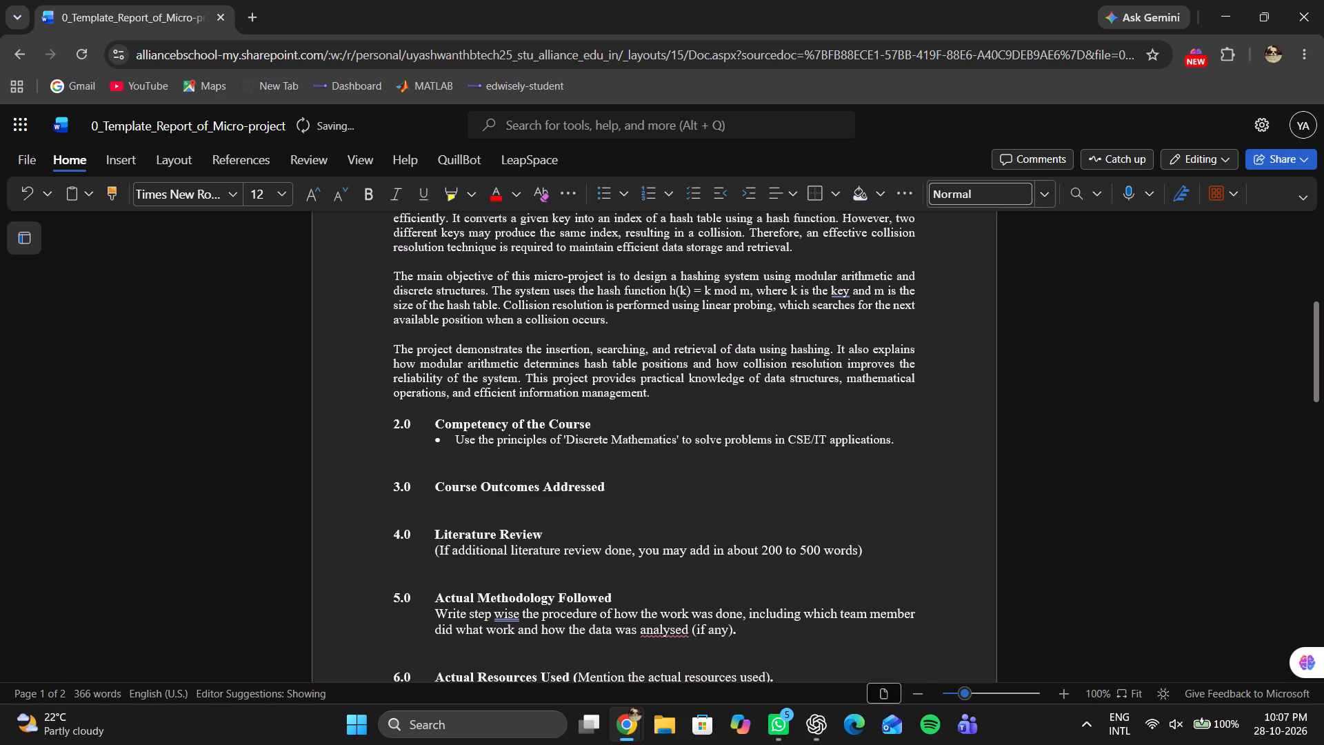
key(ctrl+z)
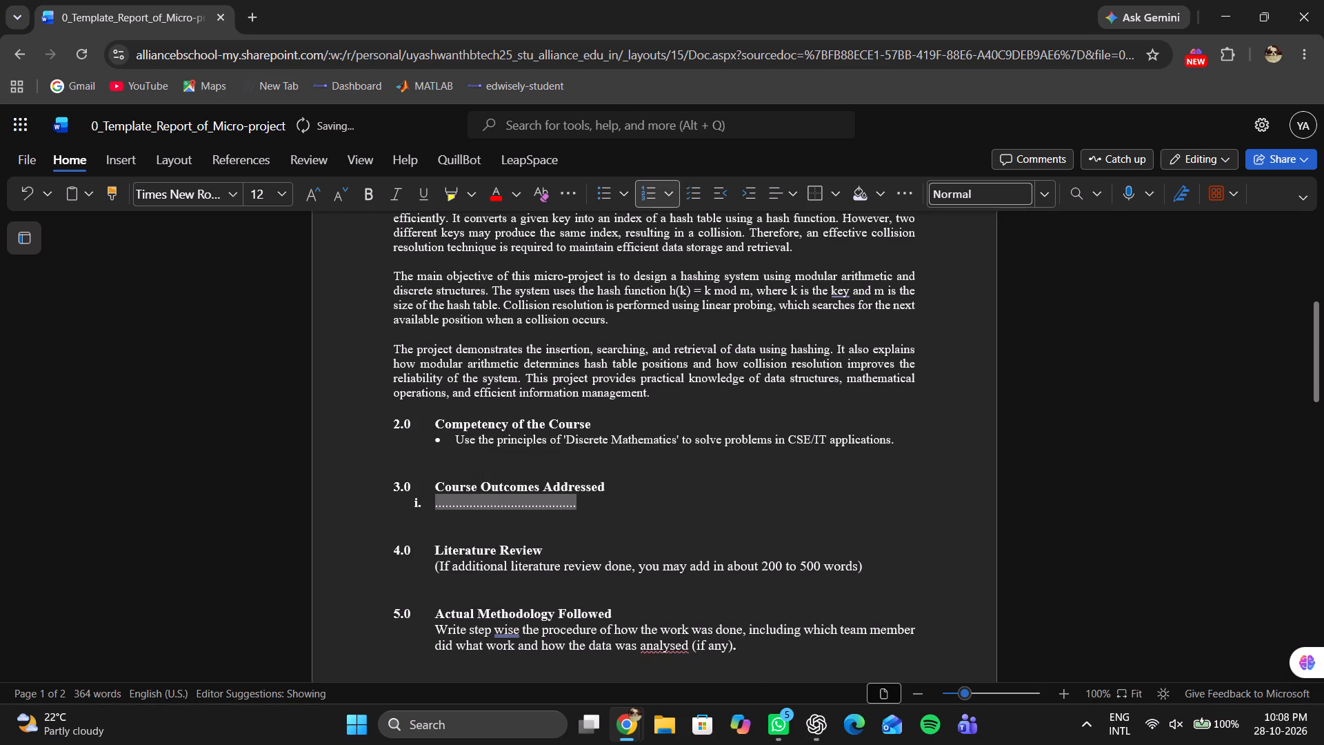
Erase all the dots from the remaining Course Outcomes Addressed item, keeping its "i." numbering.
key(Right)
key(BackSpace)
key(BackSpace)
key(BackSpace)
key(BackSpace)
key(BackSpace)
key(BackSpace)
key(BackSpace)
key(BackSpace)
key(BackSpace)
key(BackSpace)
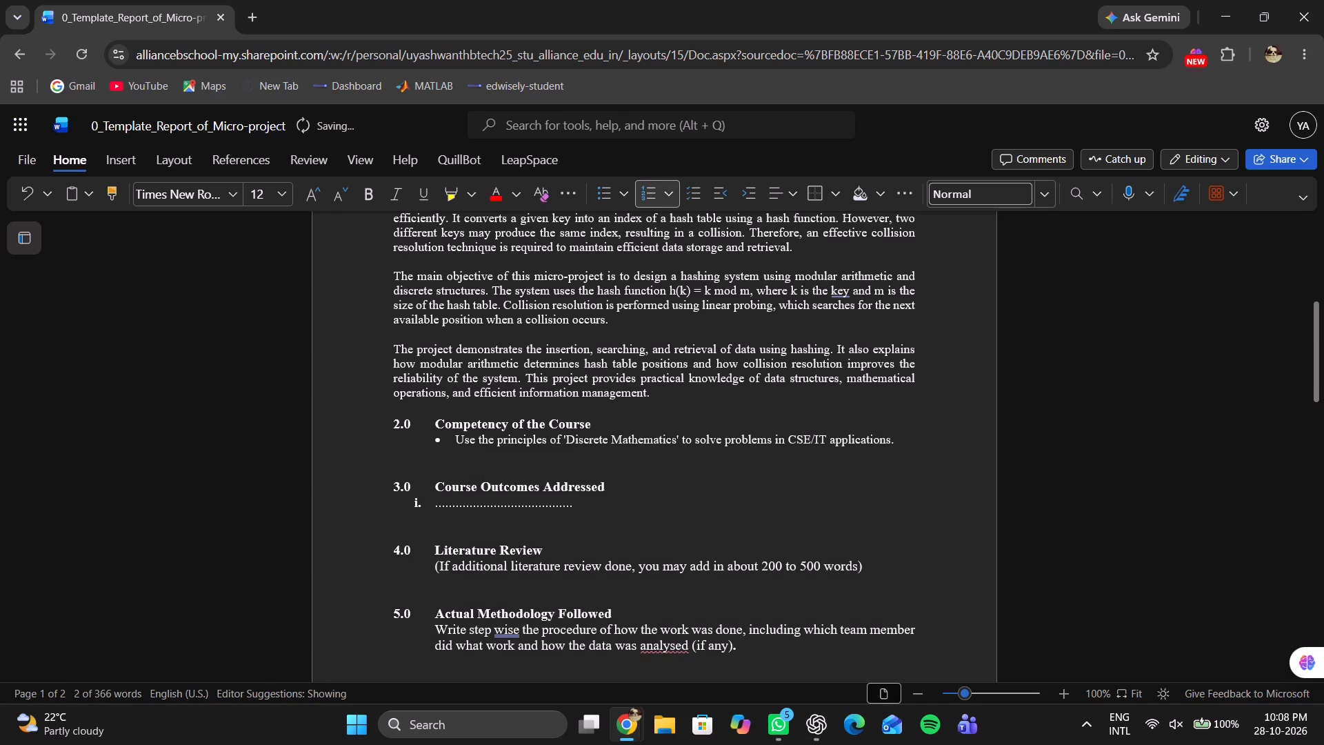
key(BackSpace)
key(BackSpace)
key(BackSpace)
key(BackSpace)
key(BackSpace)
key(BackSpace)
key(BackSpace)
key(BackSpace)
key(BackSpace)
key(BackSpace)
key(BackSpace)
key(BackSpace)
key(BackSpace)
key(BackSpace)
key(BackSpace)
key(BackSpace)
key(BackSpace)
key(BackSpace)
key(BackSpace)
key(BackSpace)
key(BackSpace)
key(BackSpace)
key(BackSpace)
key(BackSpace)
key(BackSpace)
key(BackSpace)
key(BackSpace)
key(BackSpace)
key(BackSpace)
key(BackSpace)
key(BackSpace)
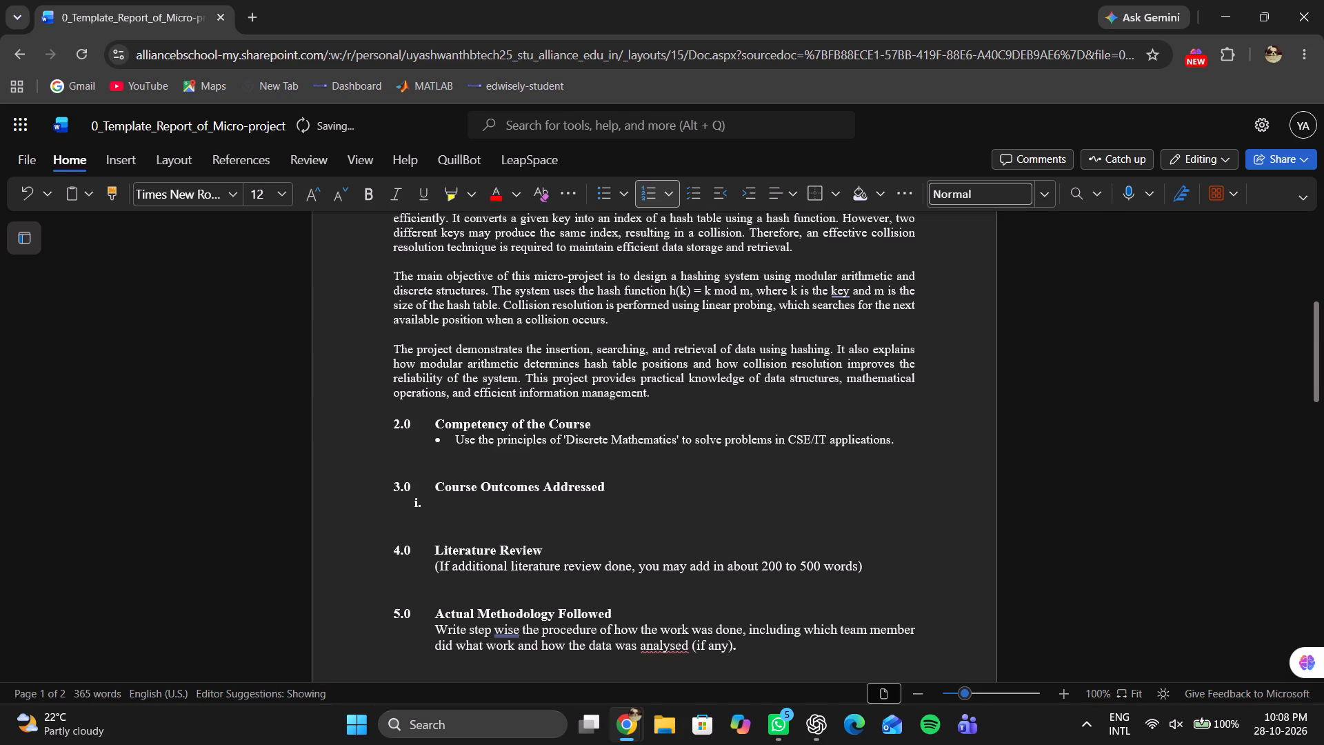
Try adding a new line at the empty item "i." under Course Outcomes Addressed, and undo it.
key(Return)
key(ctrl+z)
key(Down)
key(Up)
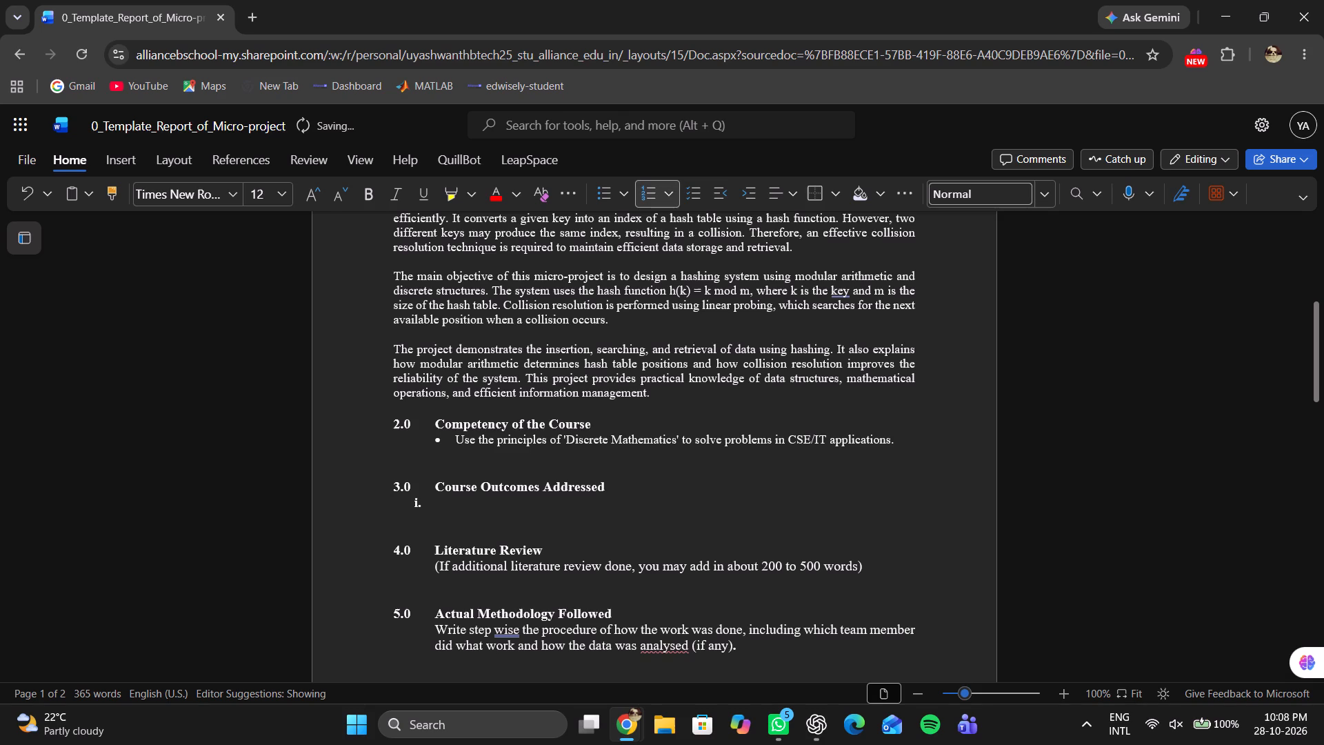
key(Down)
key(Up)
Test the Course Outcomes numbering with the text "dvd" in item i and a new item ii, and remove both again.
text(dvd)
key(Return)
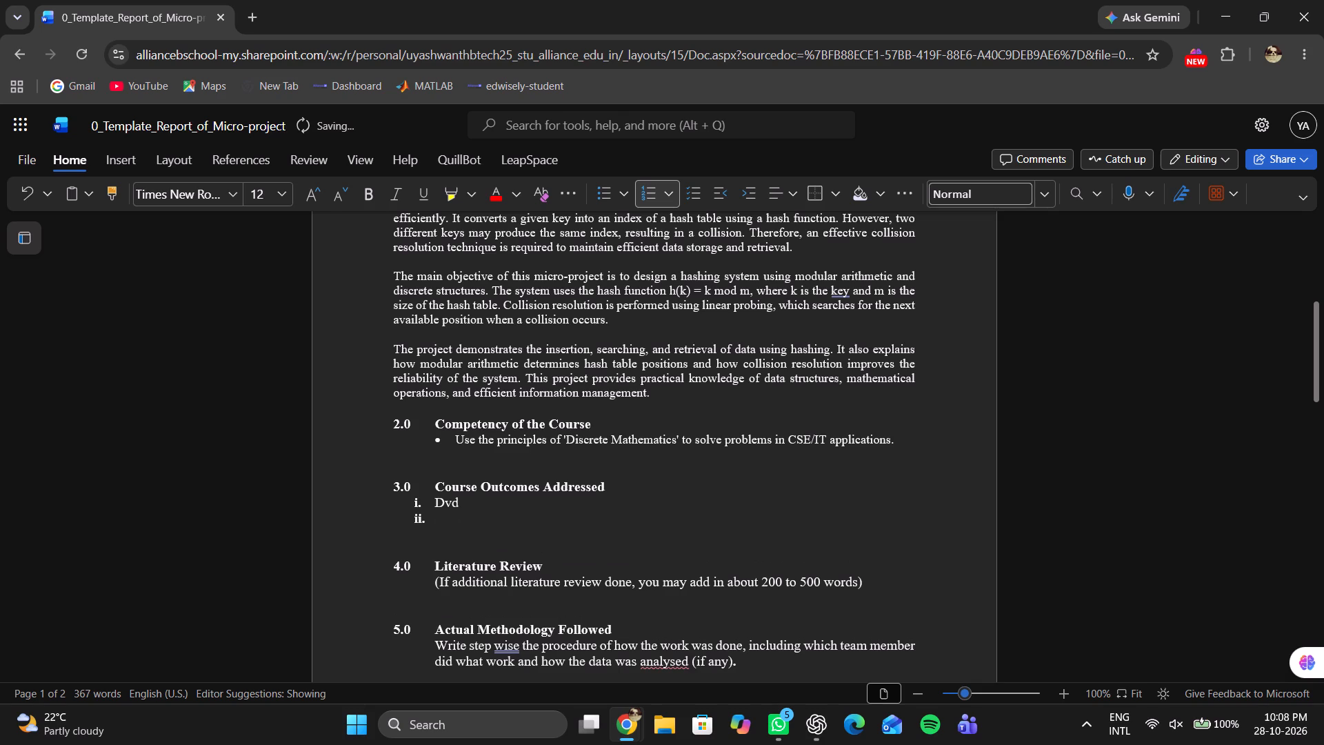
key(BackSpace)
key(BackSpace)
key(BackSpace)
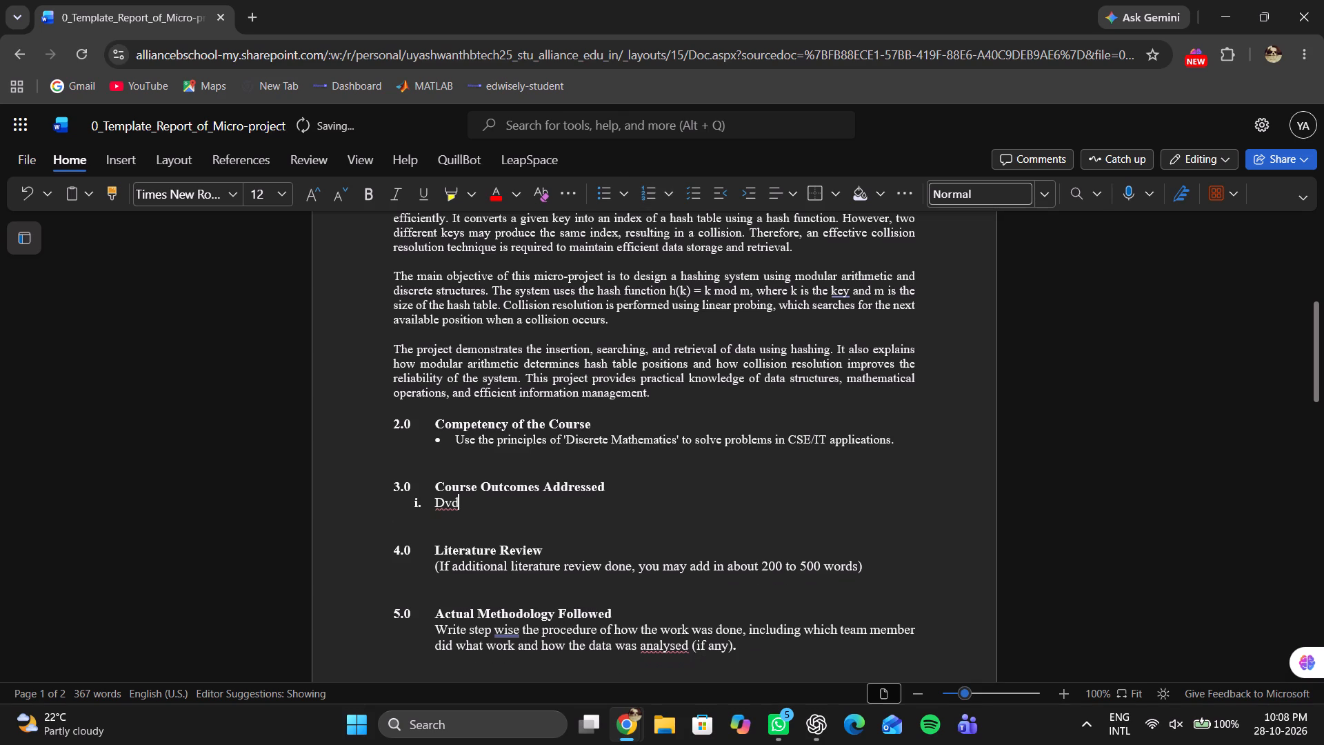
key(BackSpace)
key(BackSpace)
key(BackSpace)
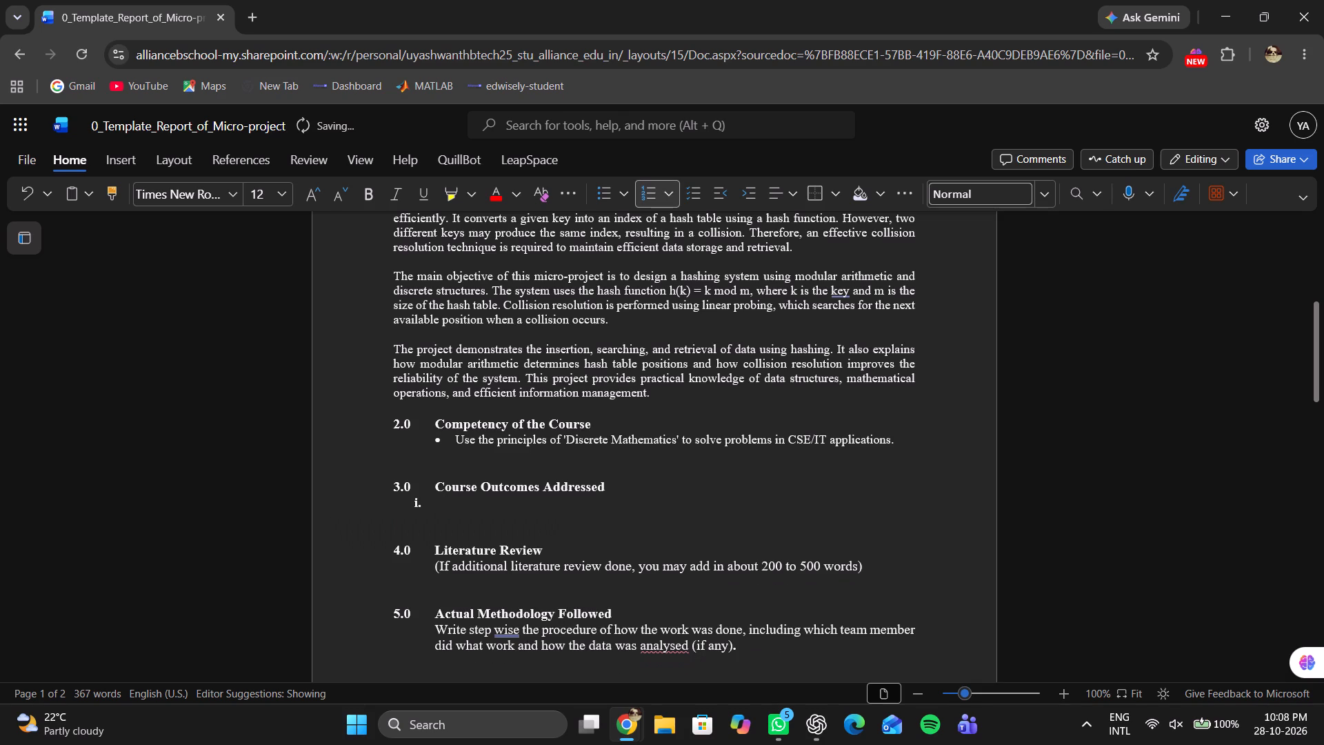
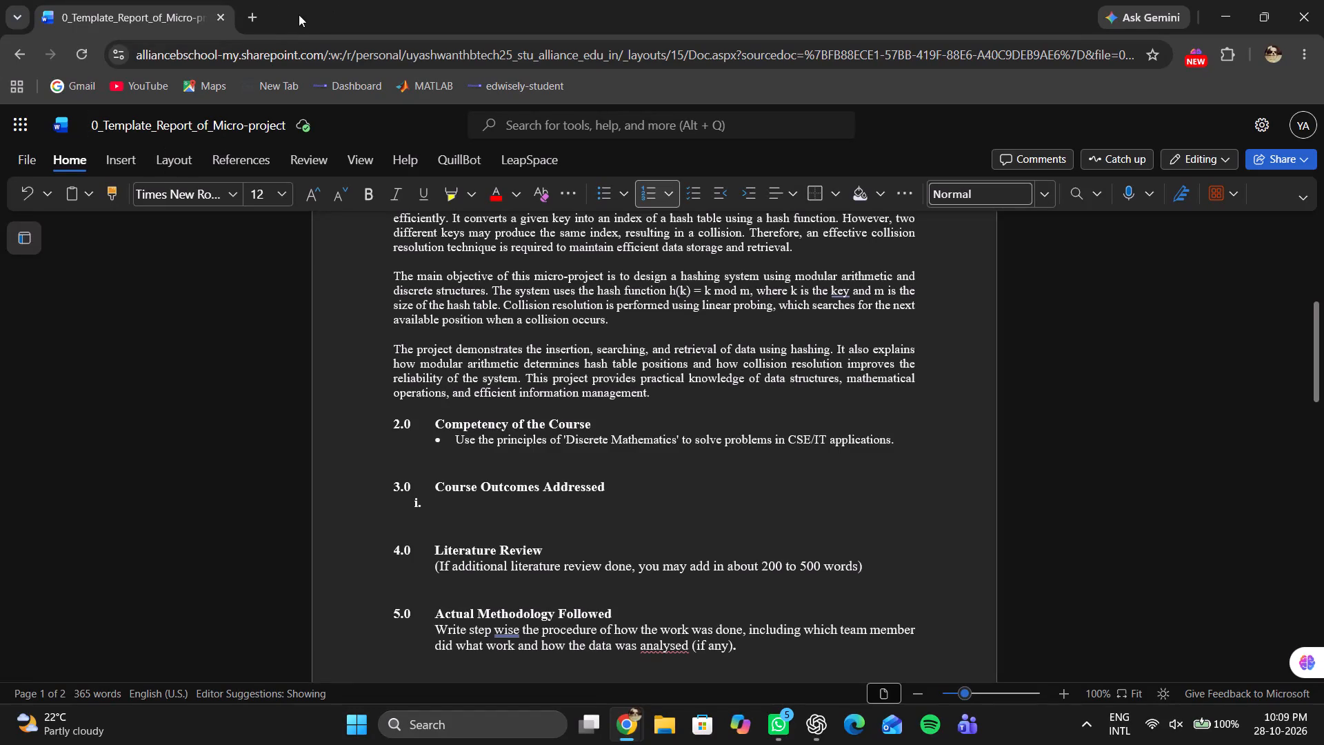
click(243, 15)
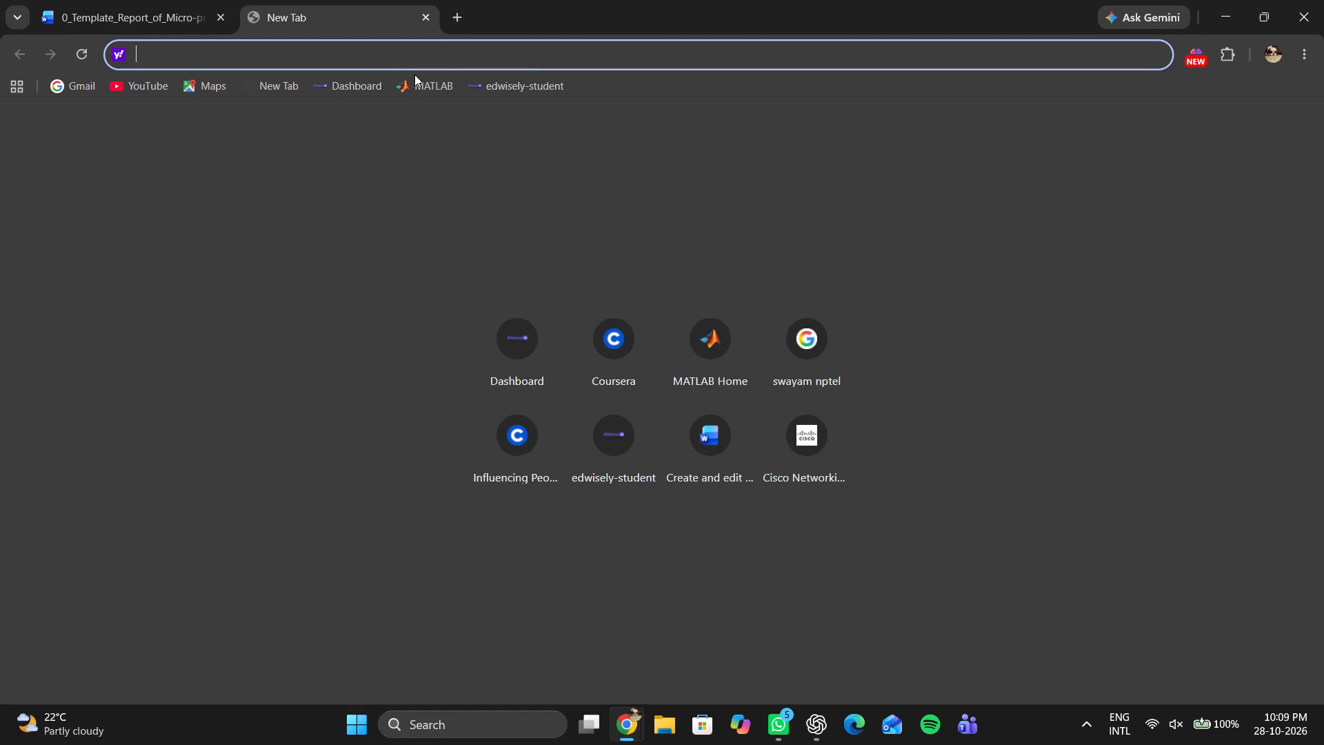
click(539, 85)
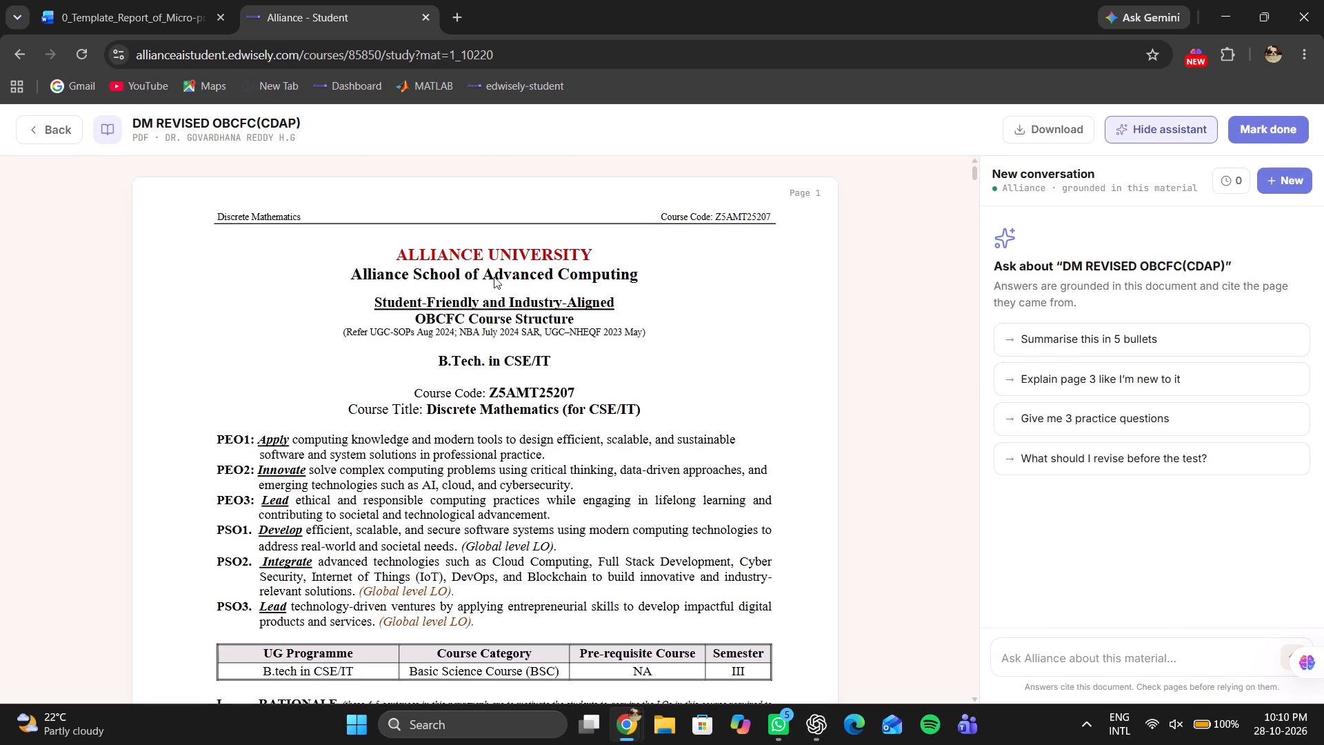
Look through the DM REVISED OBCFC(CDAP) document for the list of course outcomes (COs).
scroll(452, 421, down, 7)
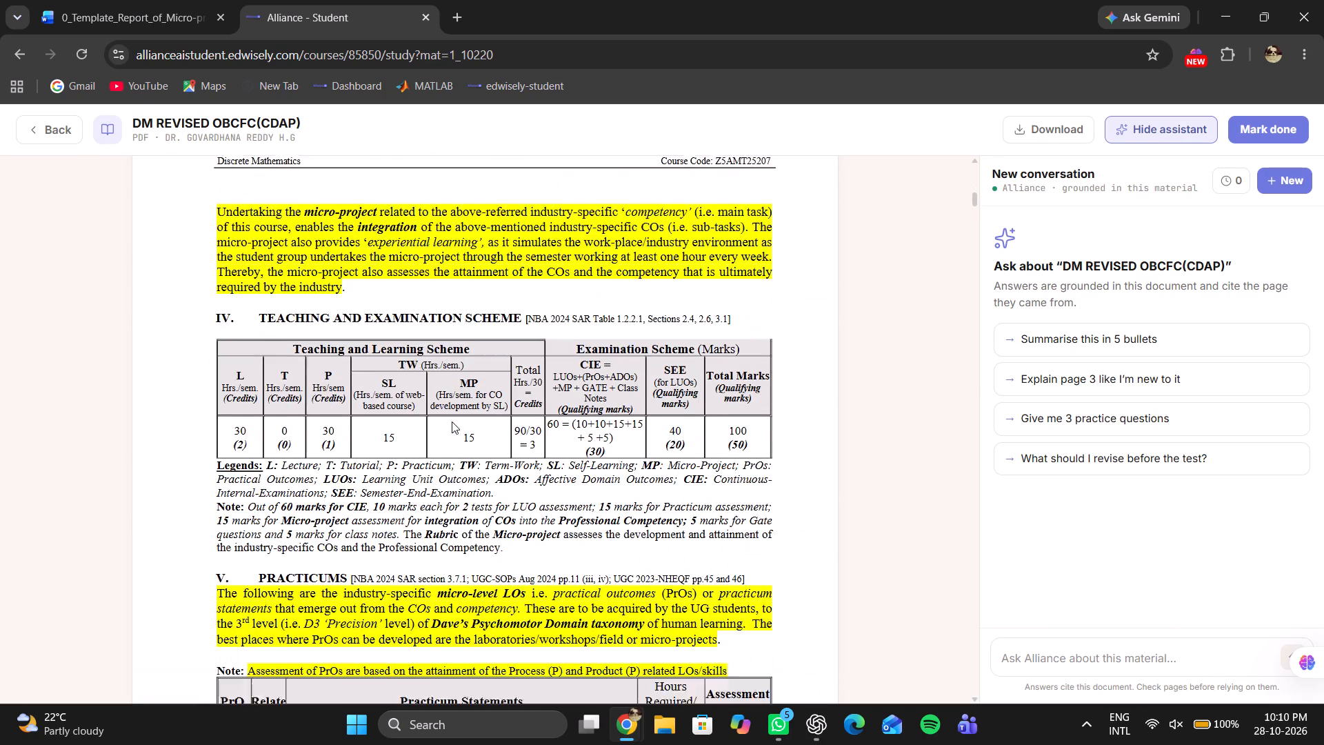
scroll(452, 421, down, 11)
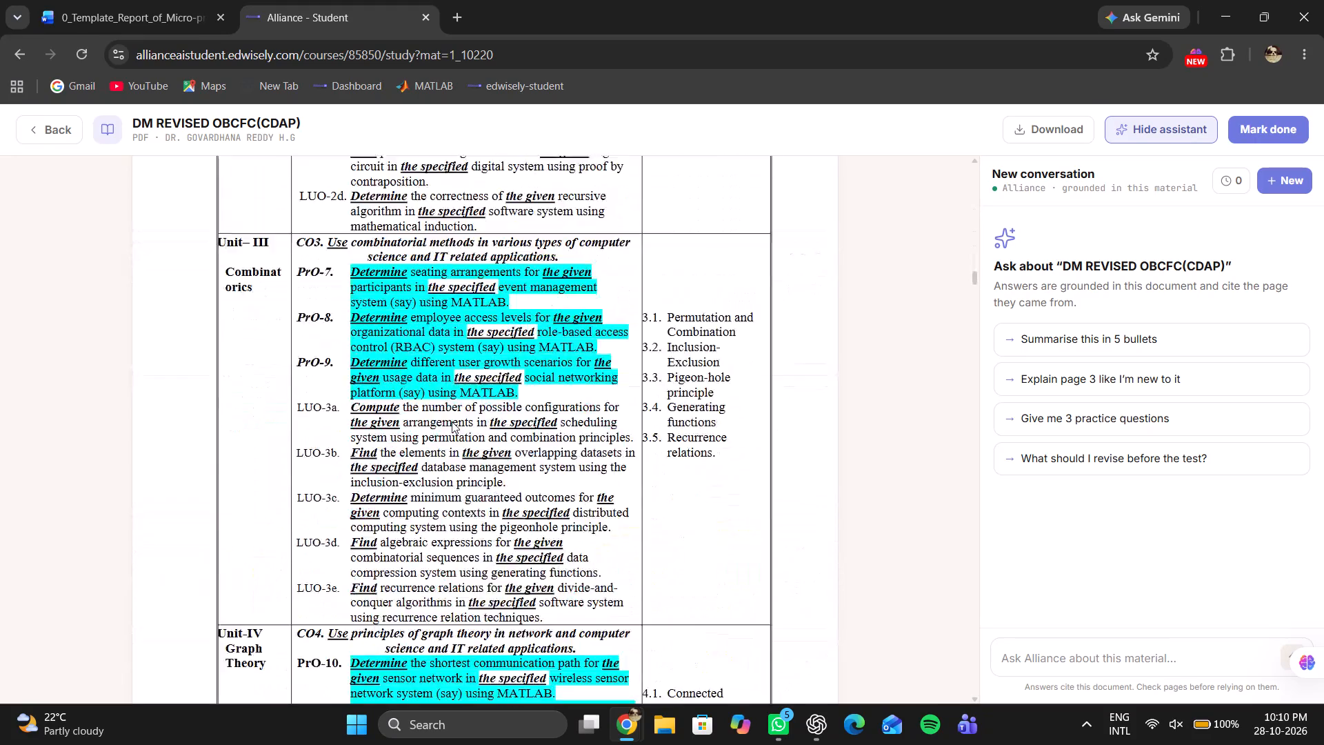
scroll(452, 421, down, 8)
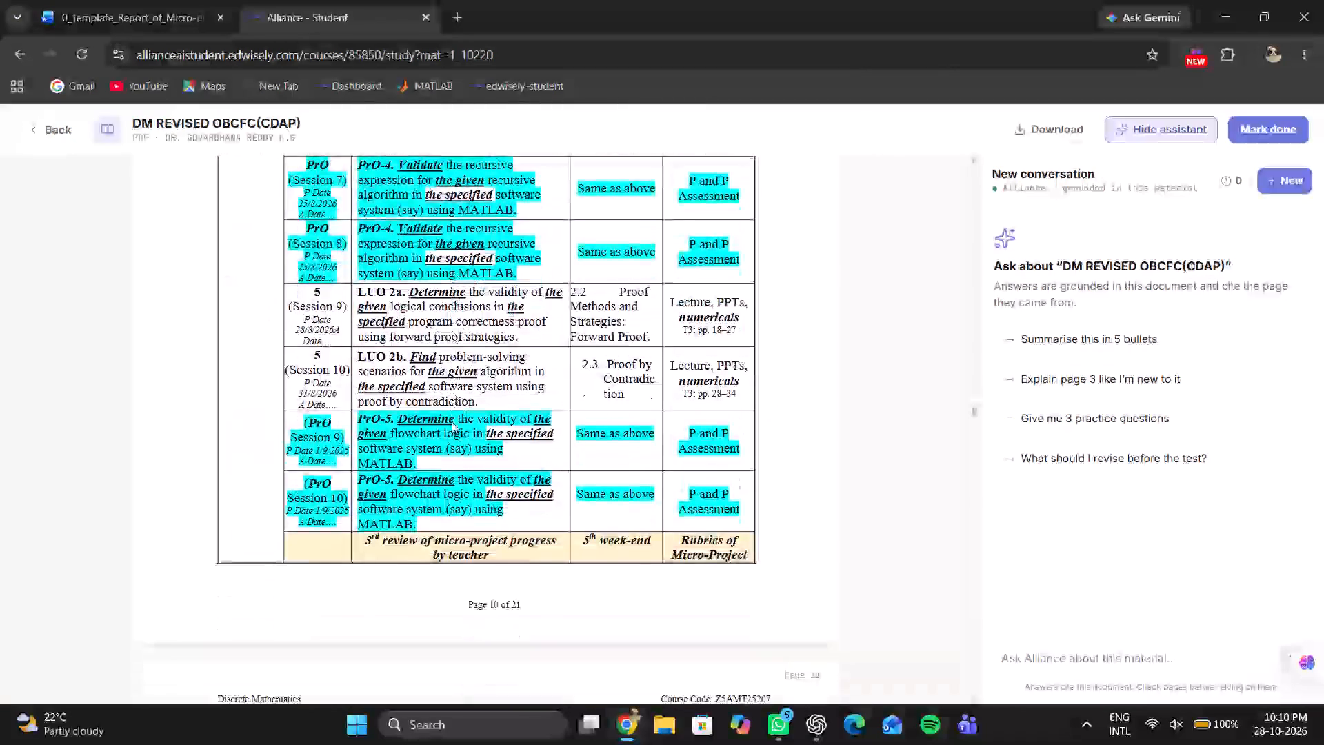
scroll(452, 421, down, 3)
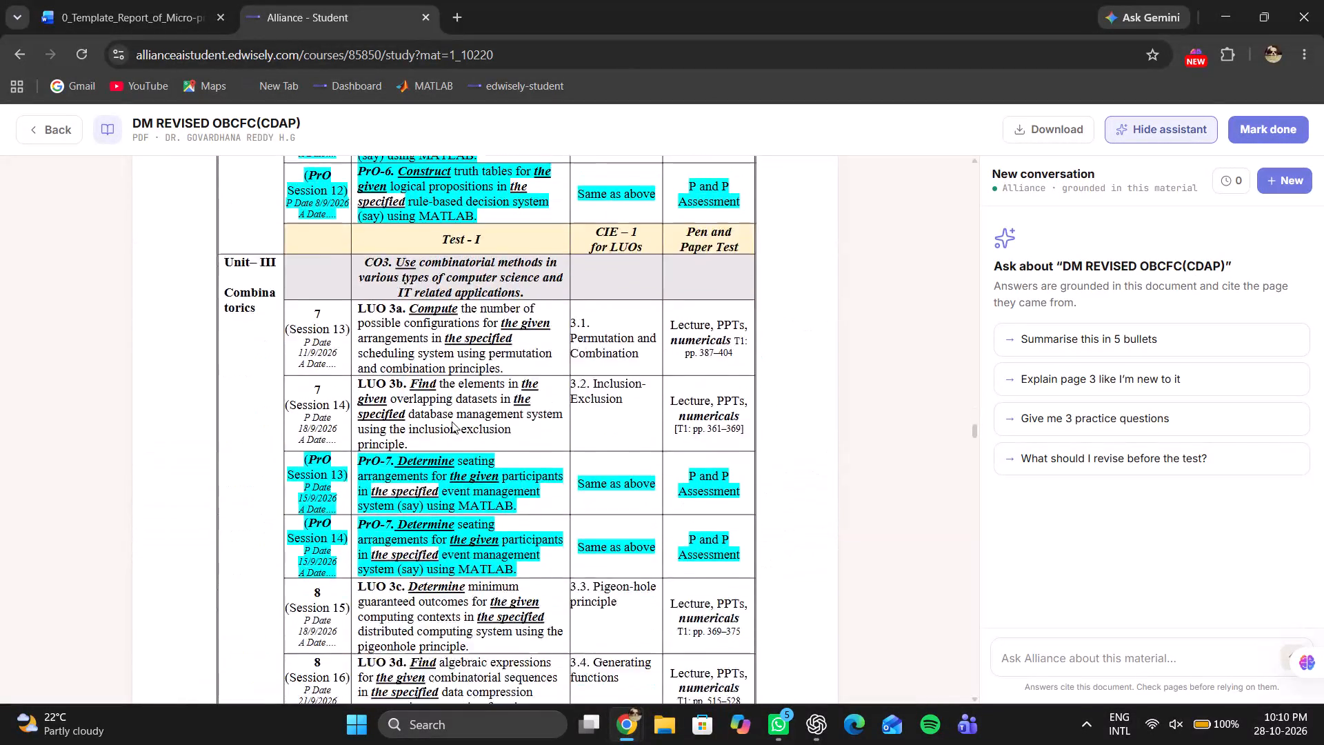
scroll(452, 421, down, 2)
scroll(452, 421, up, 8)
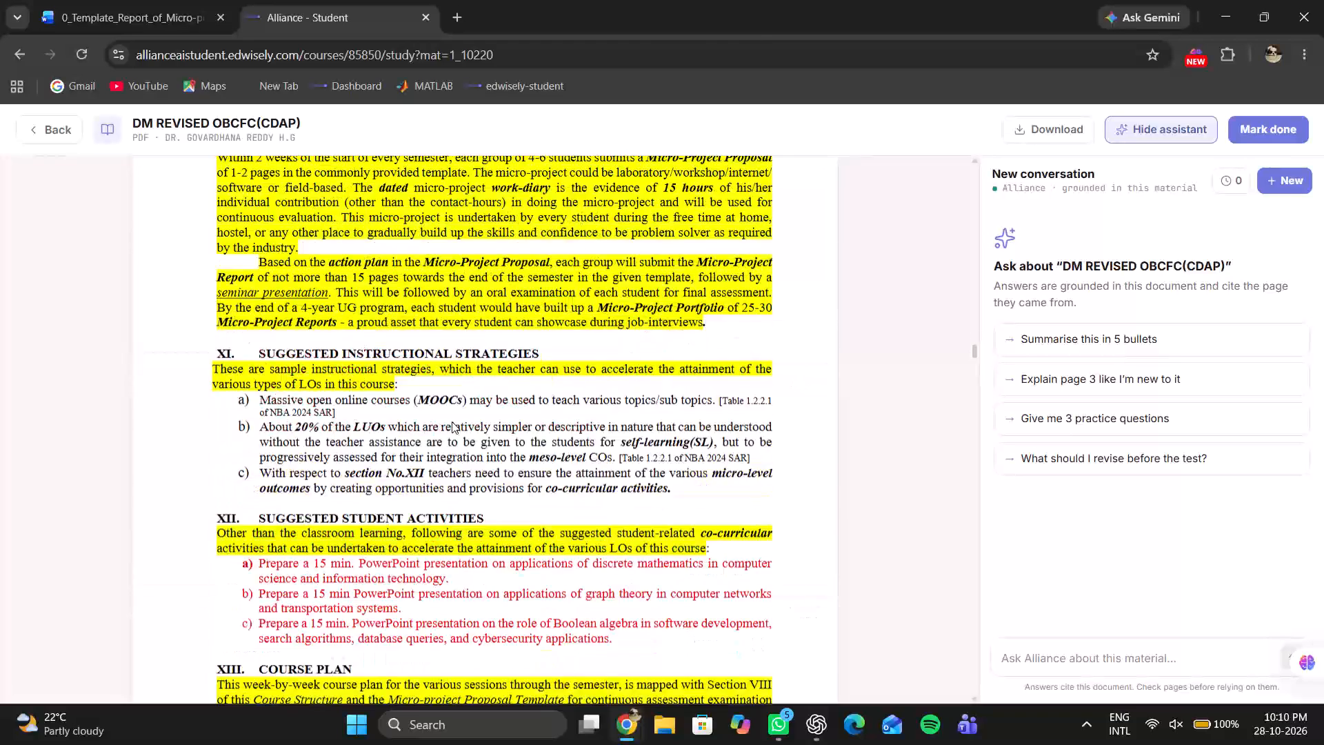
scroll(452, 421, up, 6)
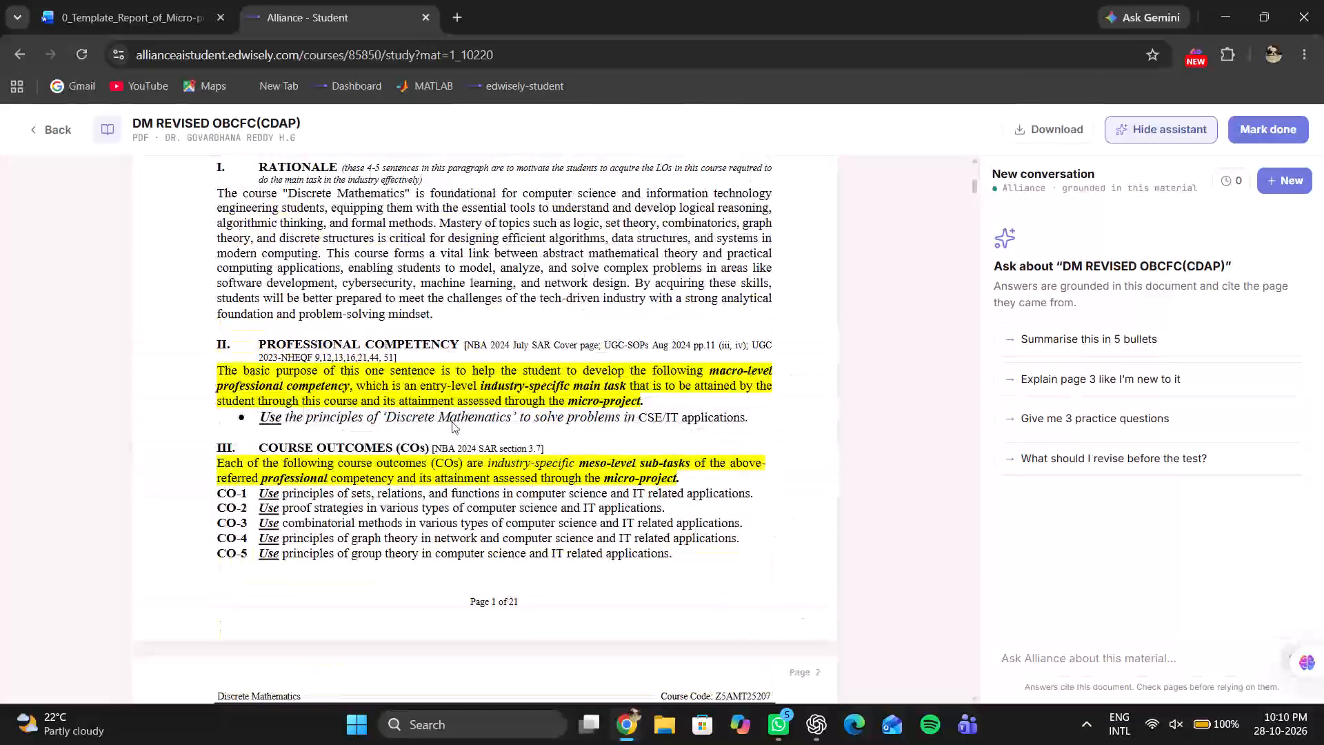
scroll(452, 421, up, 1)
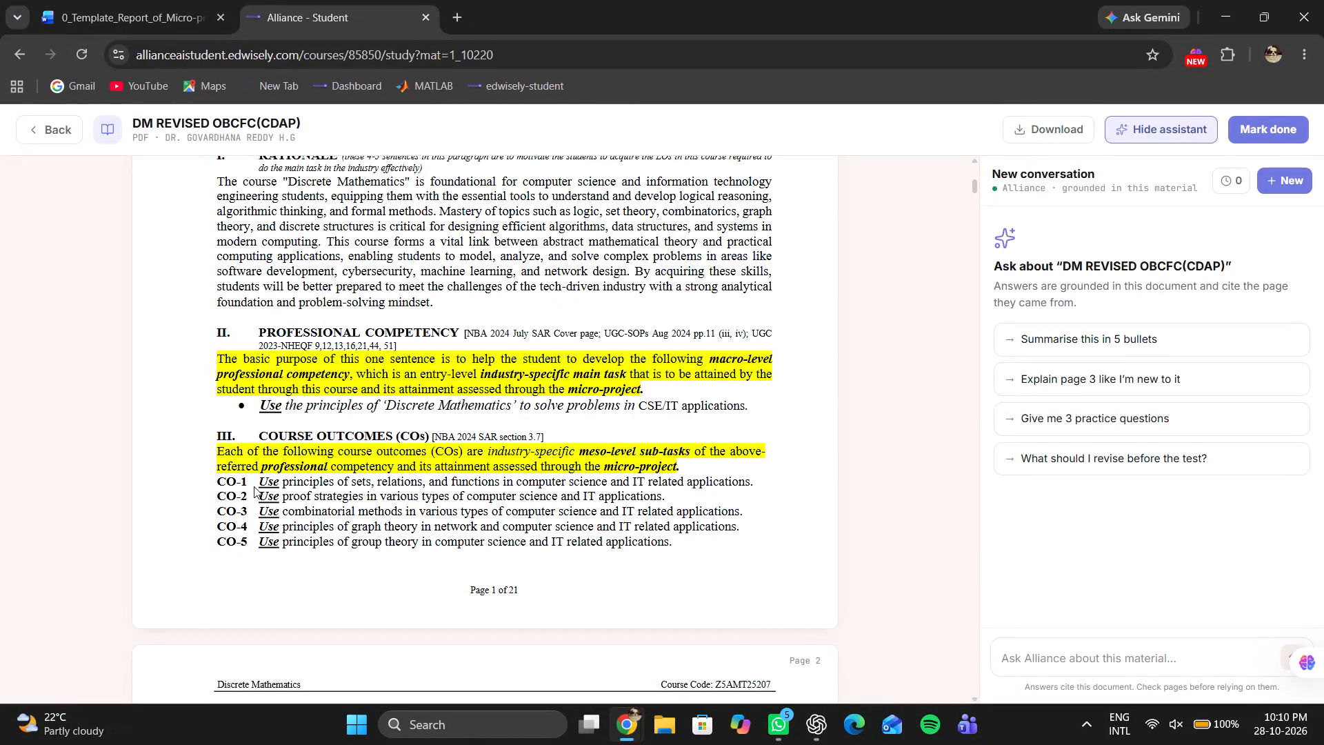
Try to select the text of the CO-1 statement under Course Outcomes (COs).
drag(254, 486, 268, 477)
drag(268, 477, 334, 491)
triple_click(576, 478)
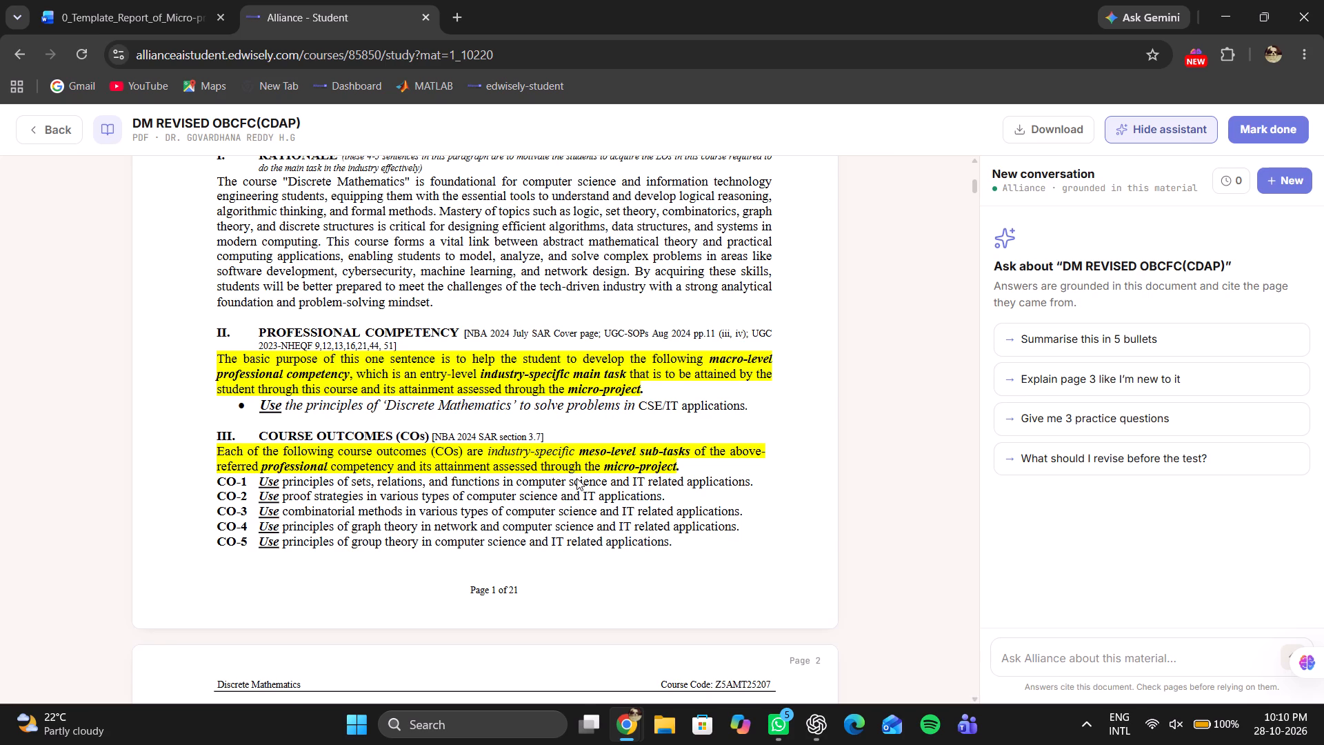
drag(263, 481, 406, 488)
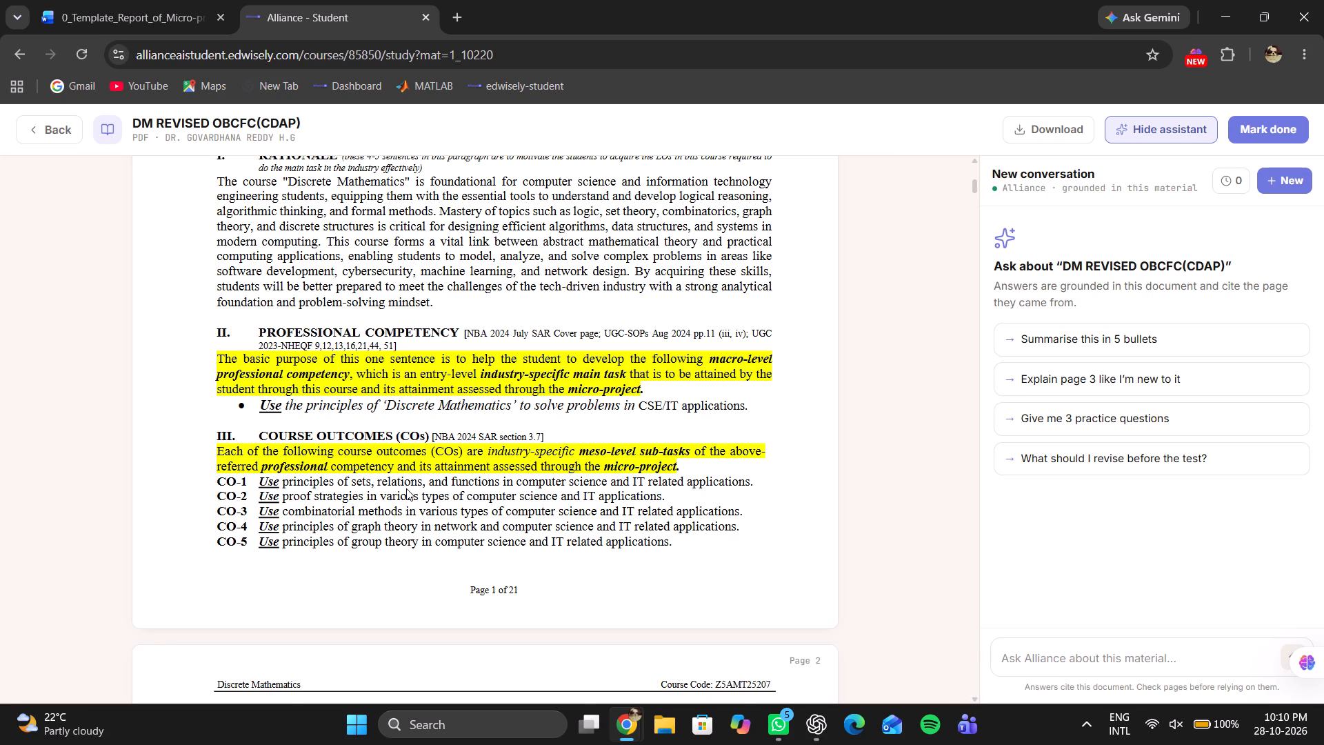
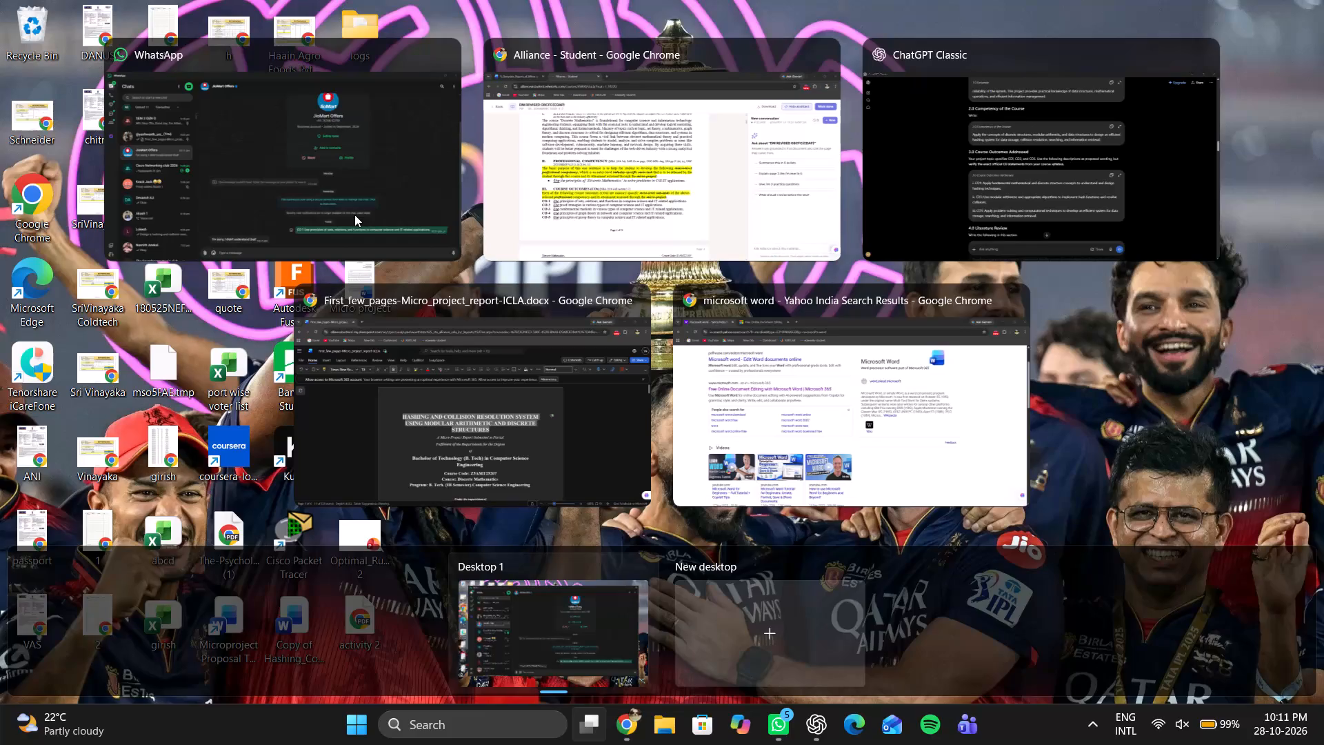
Return to 0_Template_Report_of_Micro-project, paste the copied CO-1 statement as item i under 3.0 Course Outcomes Addressed, and start item ii.
click(674, 137)
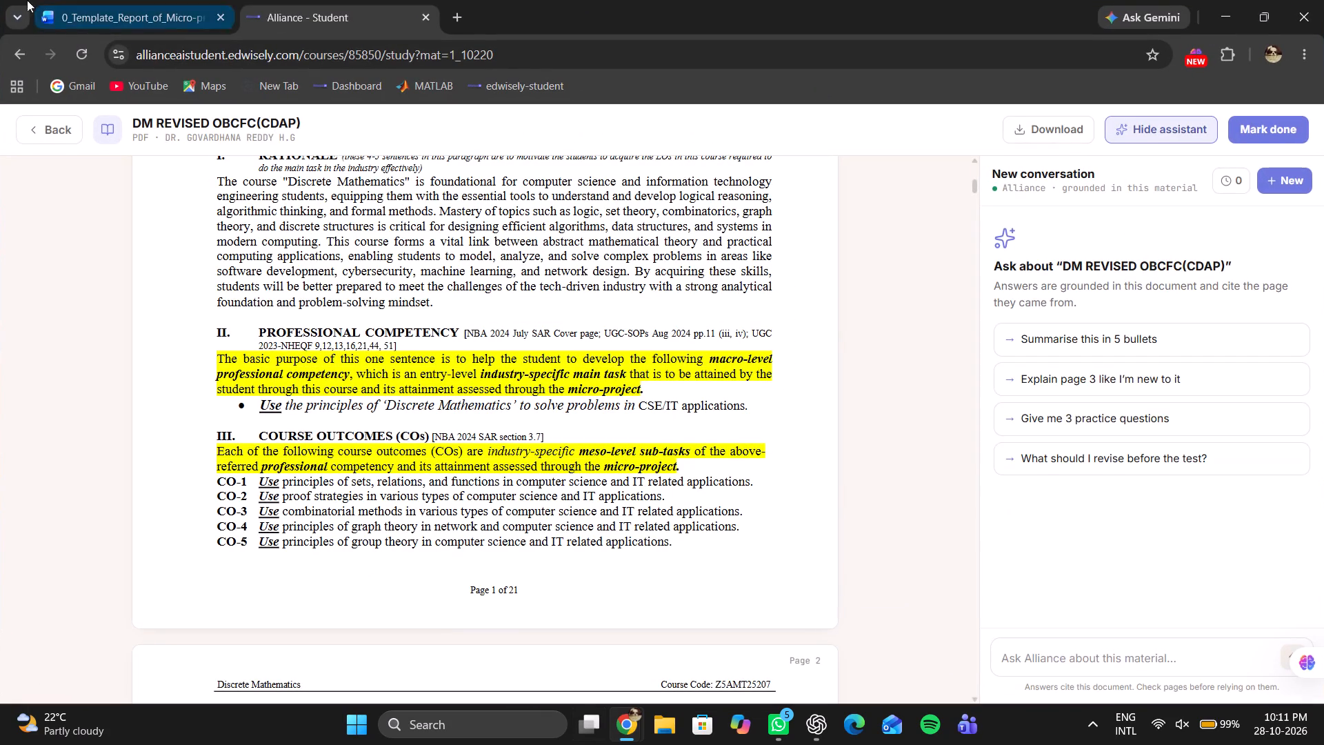
click(66, 0)
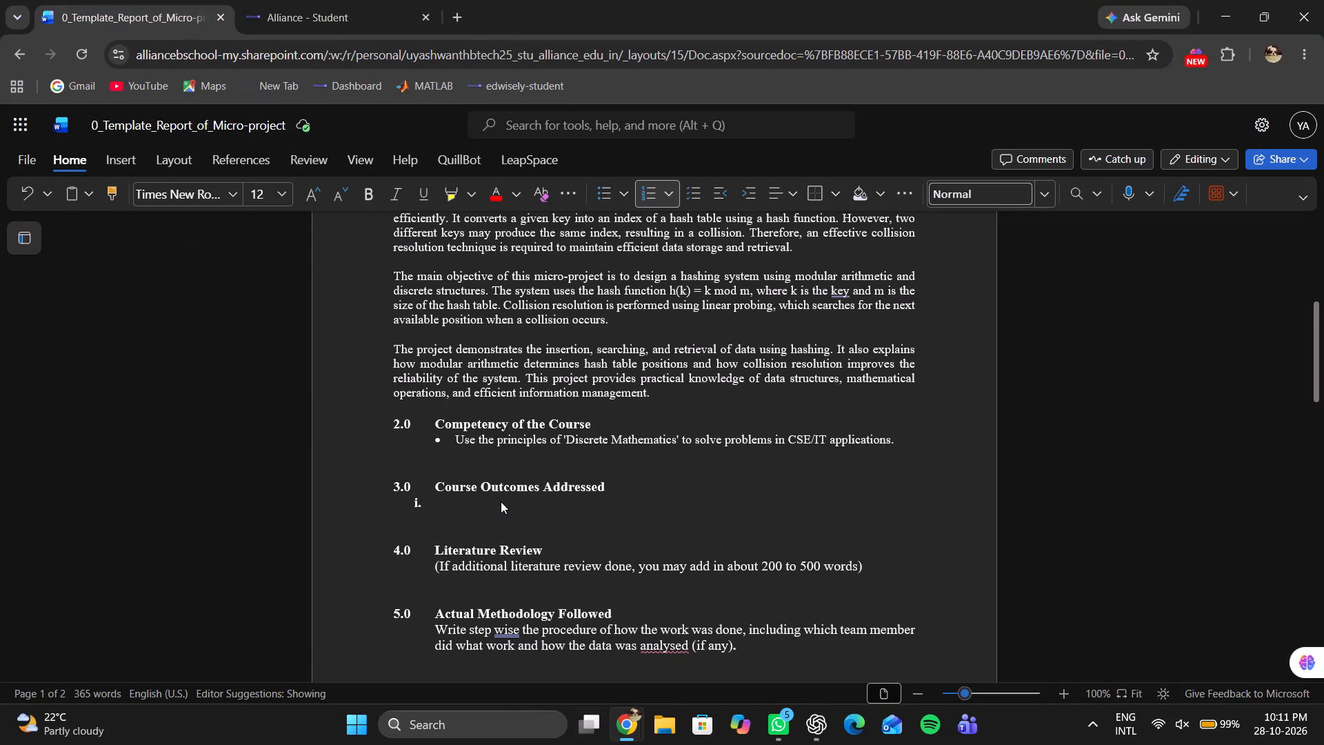
click(499, 501)
key(ctrl+v)
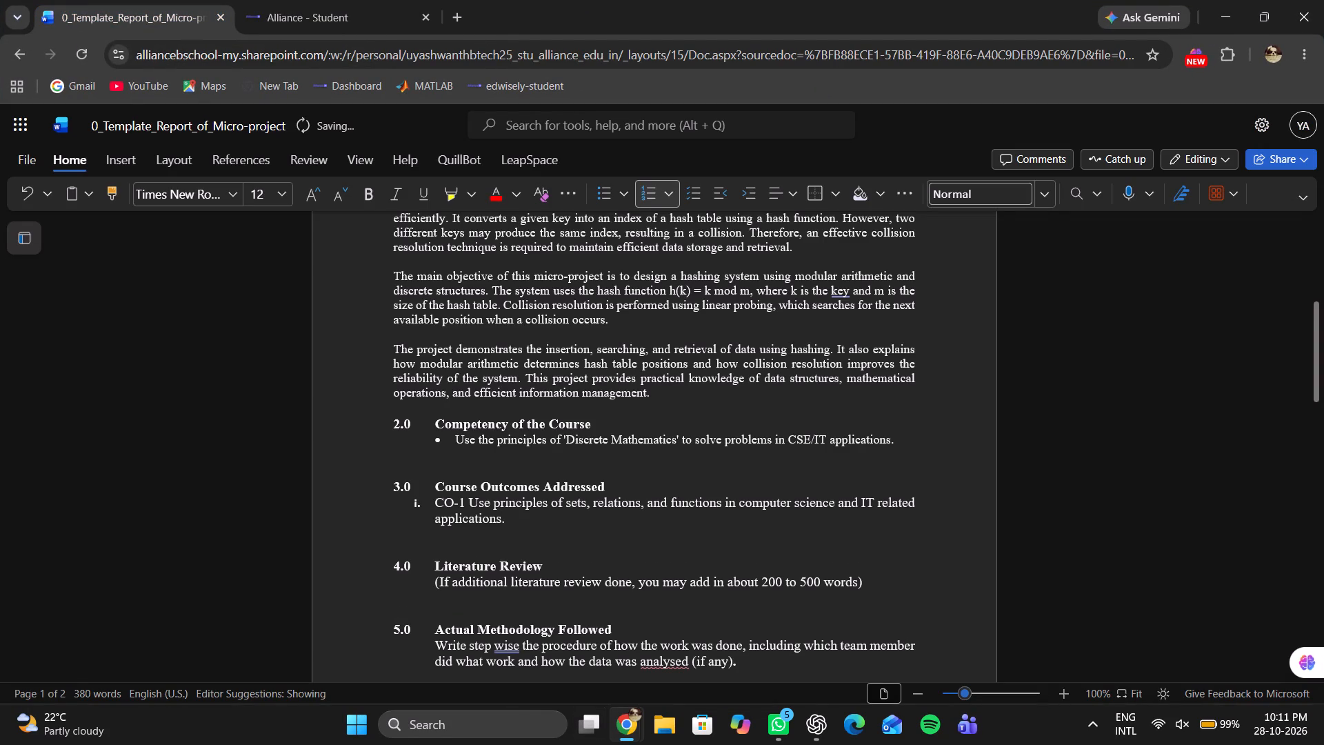
key(Return)
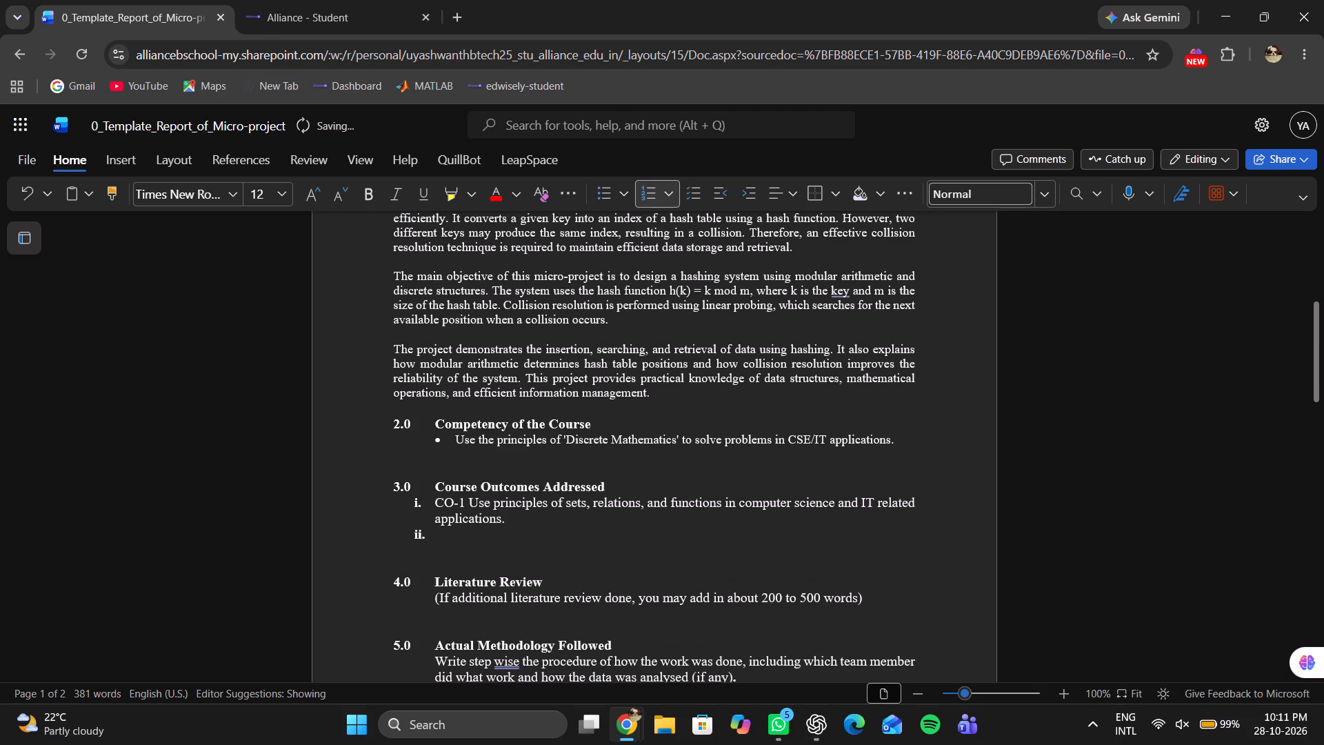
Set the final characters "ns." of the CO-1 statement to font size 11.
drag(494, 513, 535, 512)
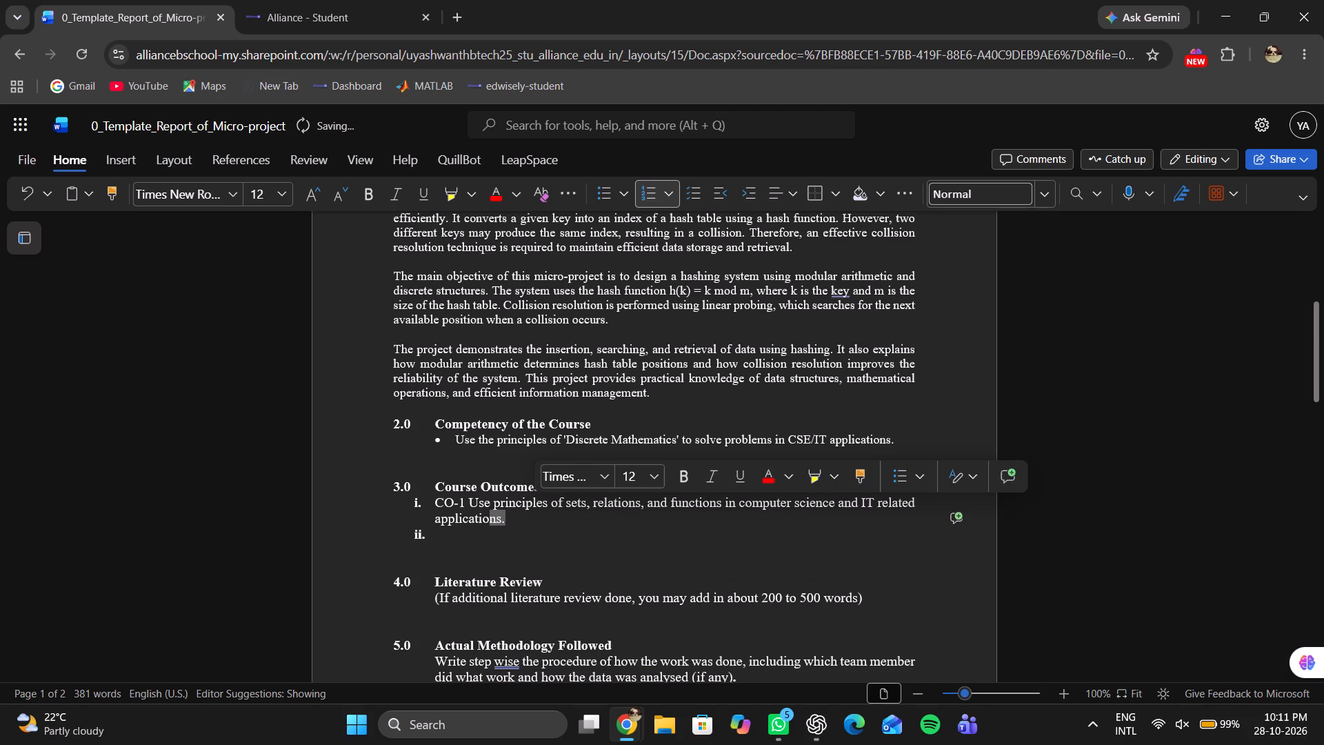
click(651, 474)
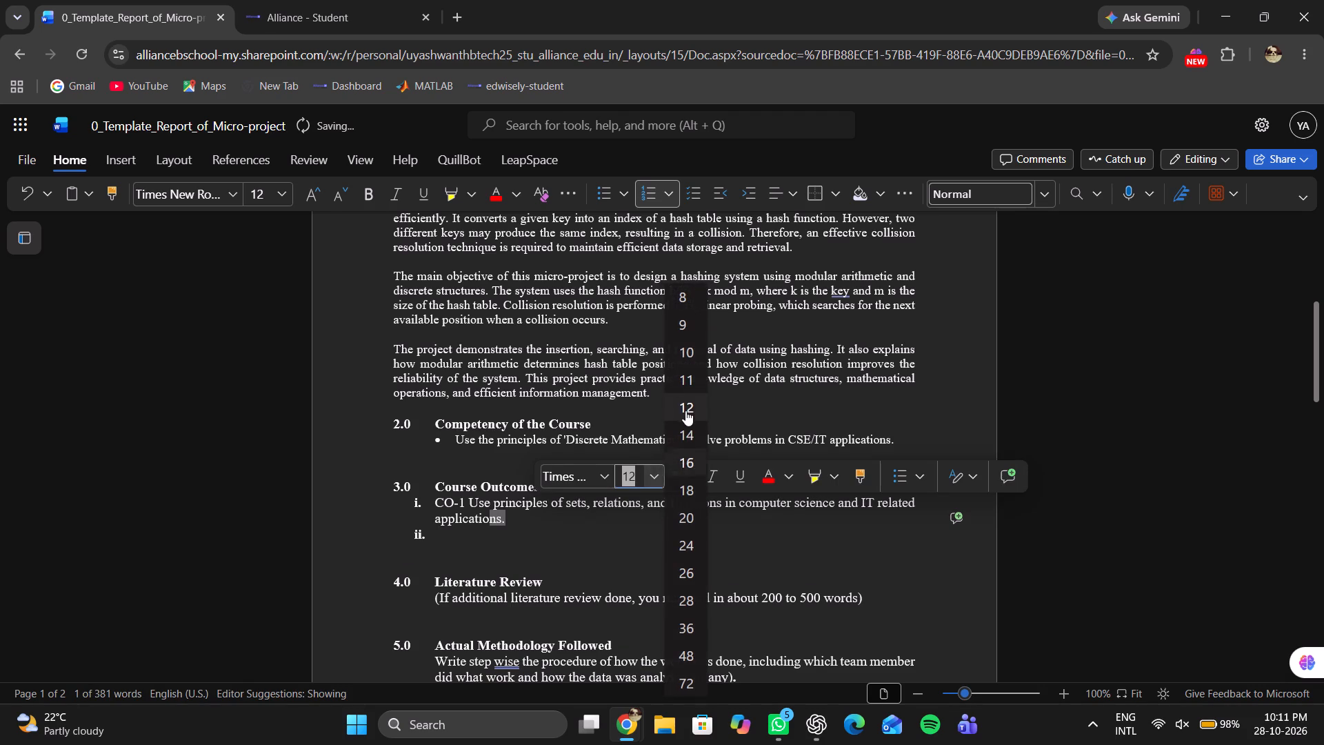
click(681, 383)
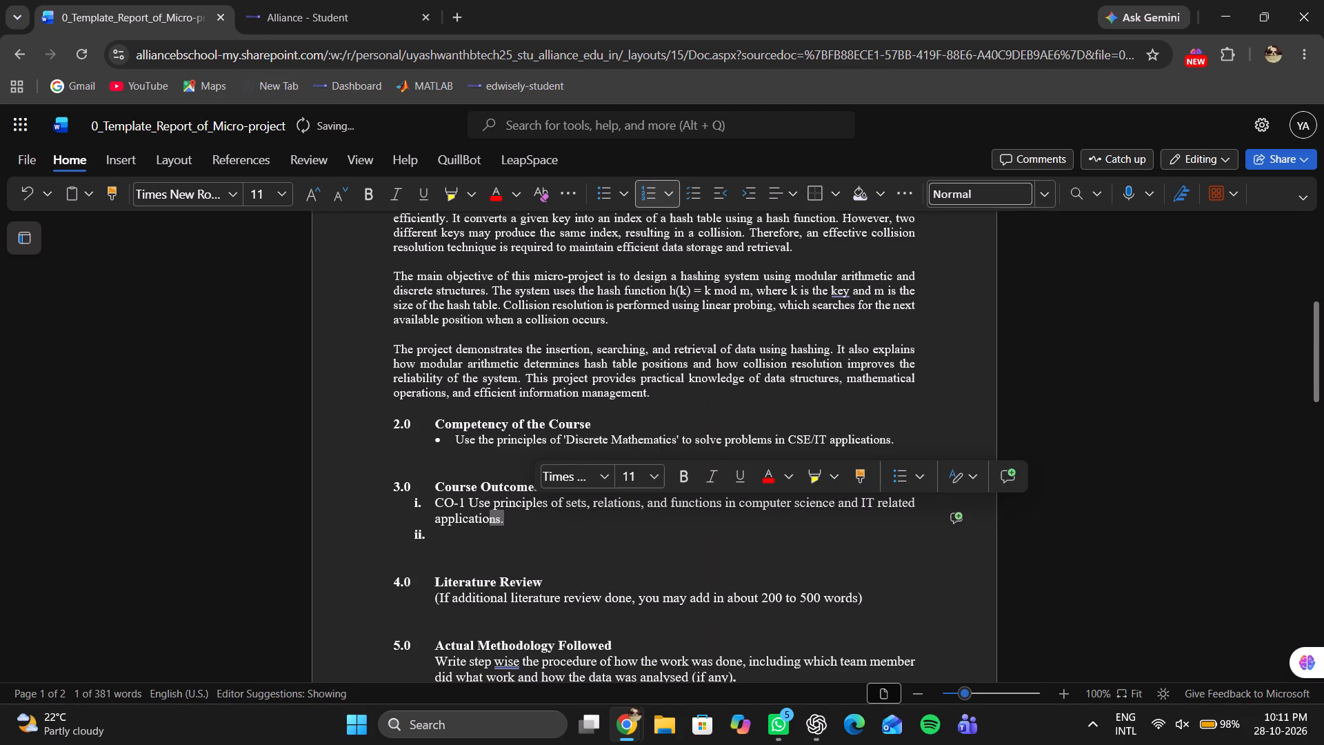
Replace the ending of the CO-1 statement so that its last word reads "application.".
key(Return)
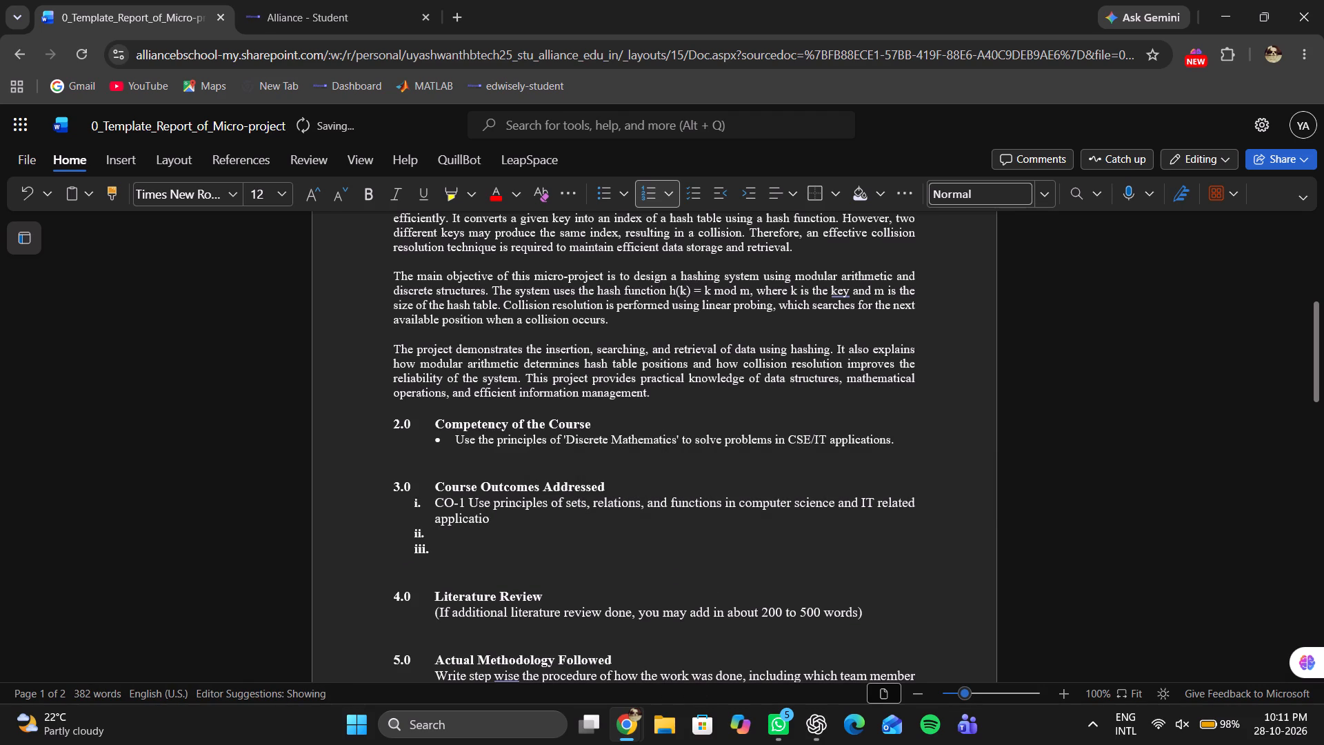
key(BackSpace)
key(BackSpace)
key(BackSpace)
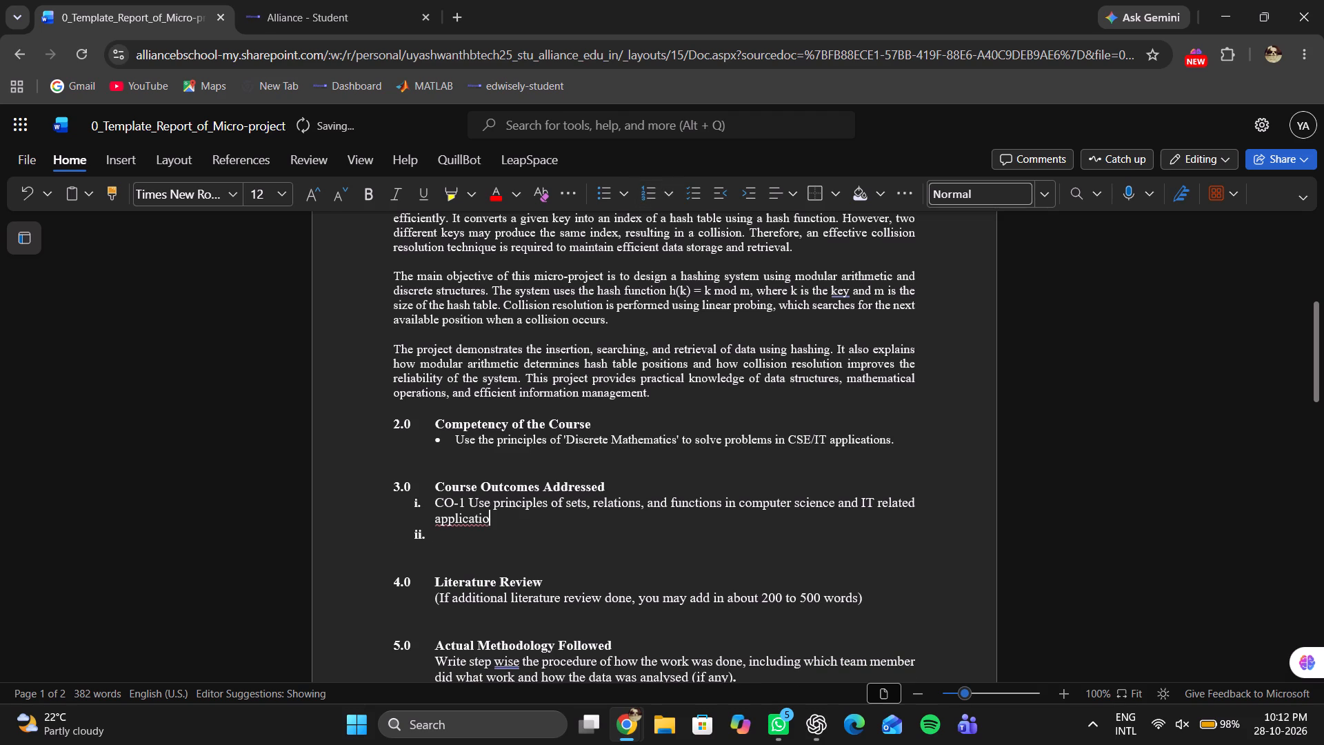
key(n)
key(period)
Set the whole CO-1 statement to font size 11, matching the competency bullet and introduction text.
drag(434, 501, 492, 513)
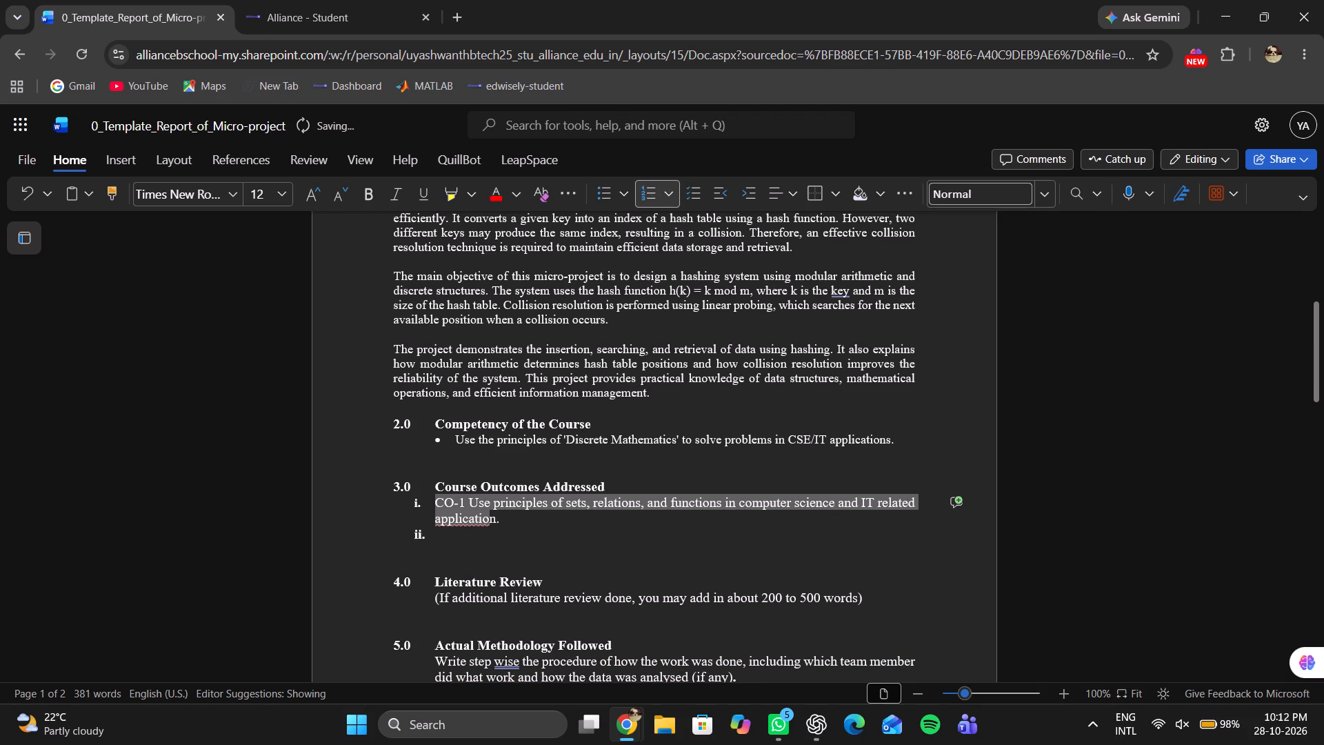
drag(492, 513, 513, 519)
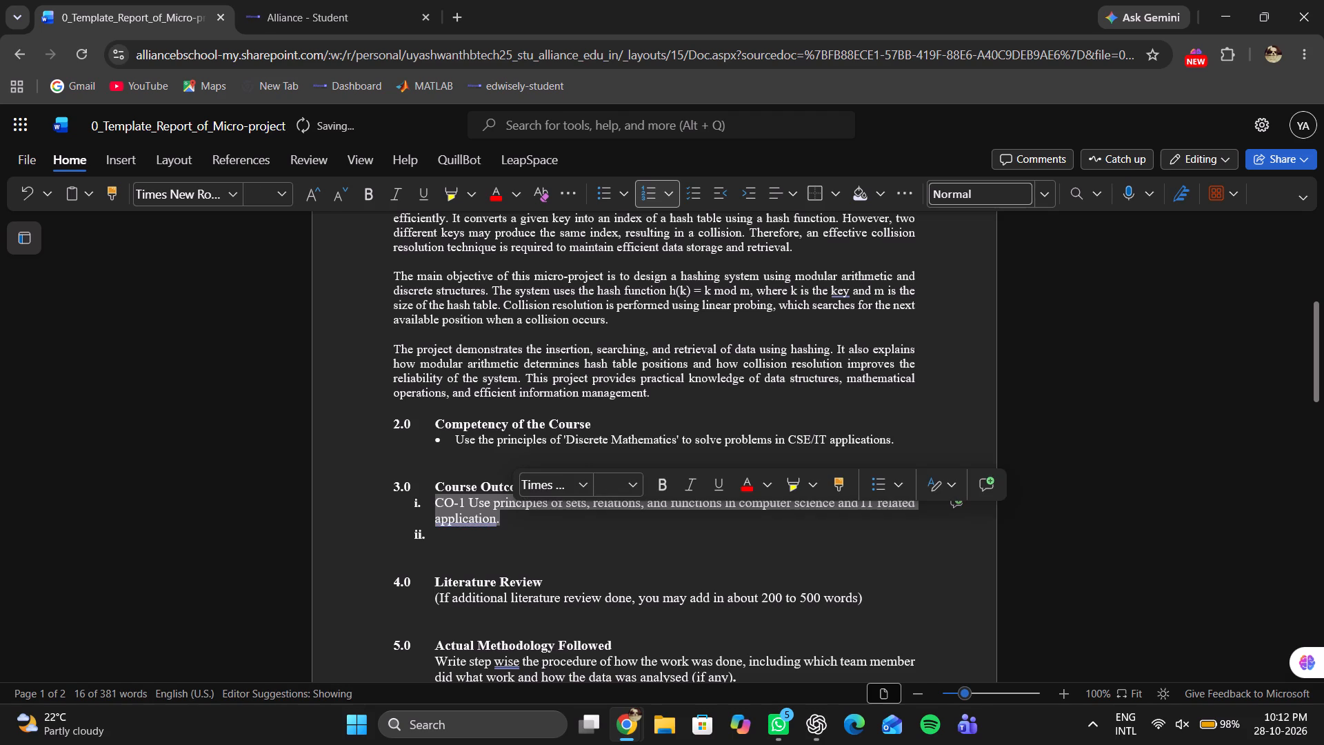
click(630, 484)
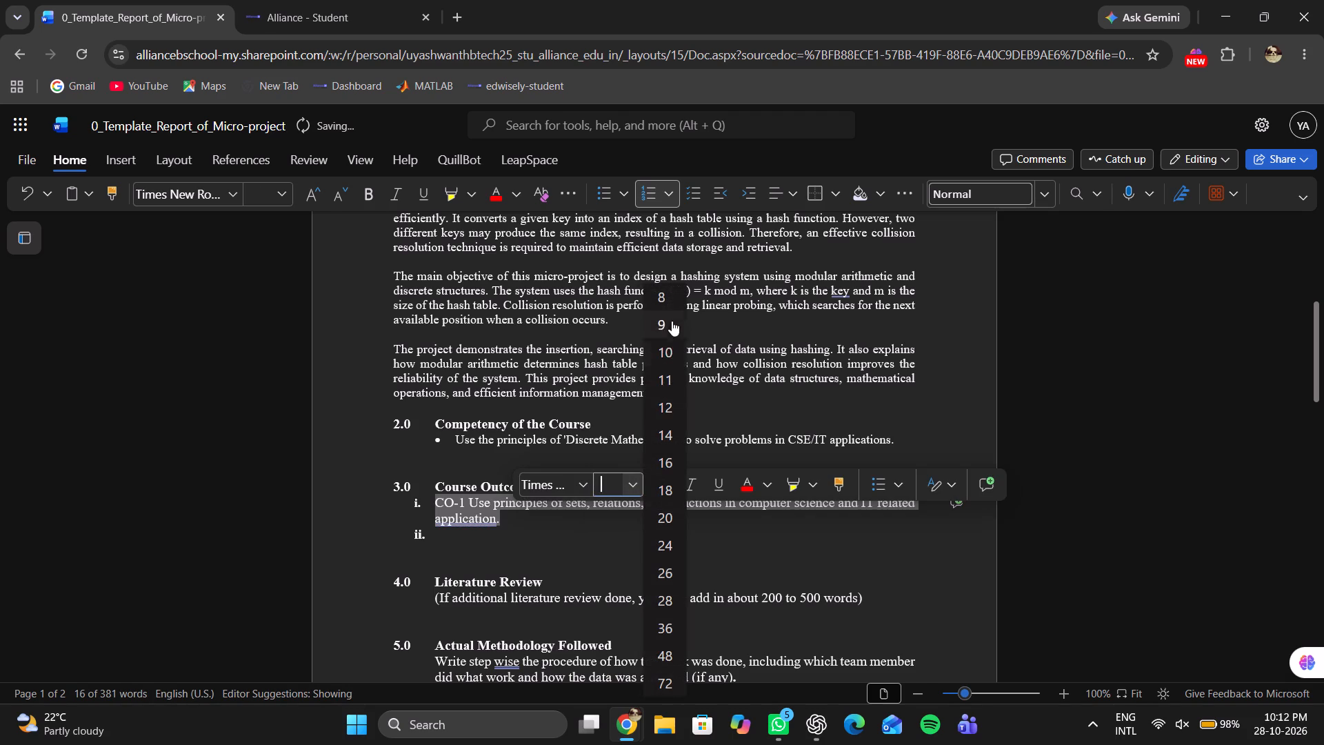
click(664, 378)
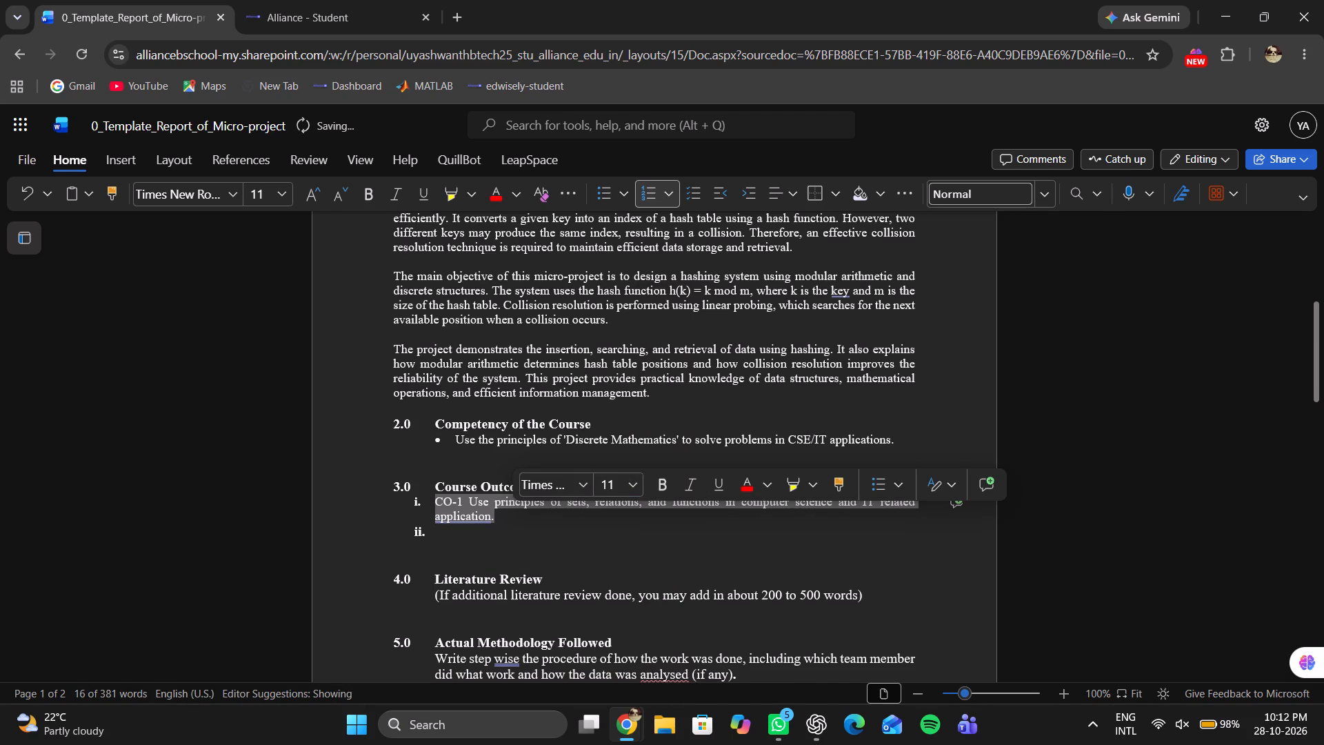
click(579, 524)
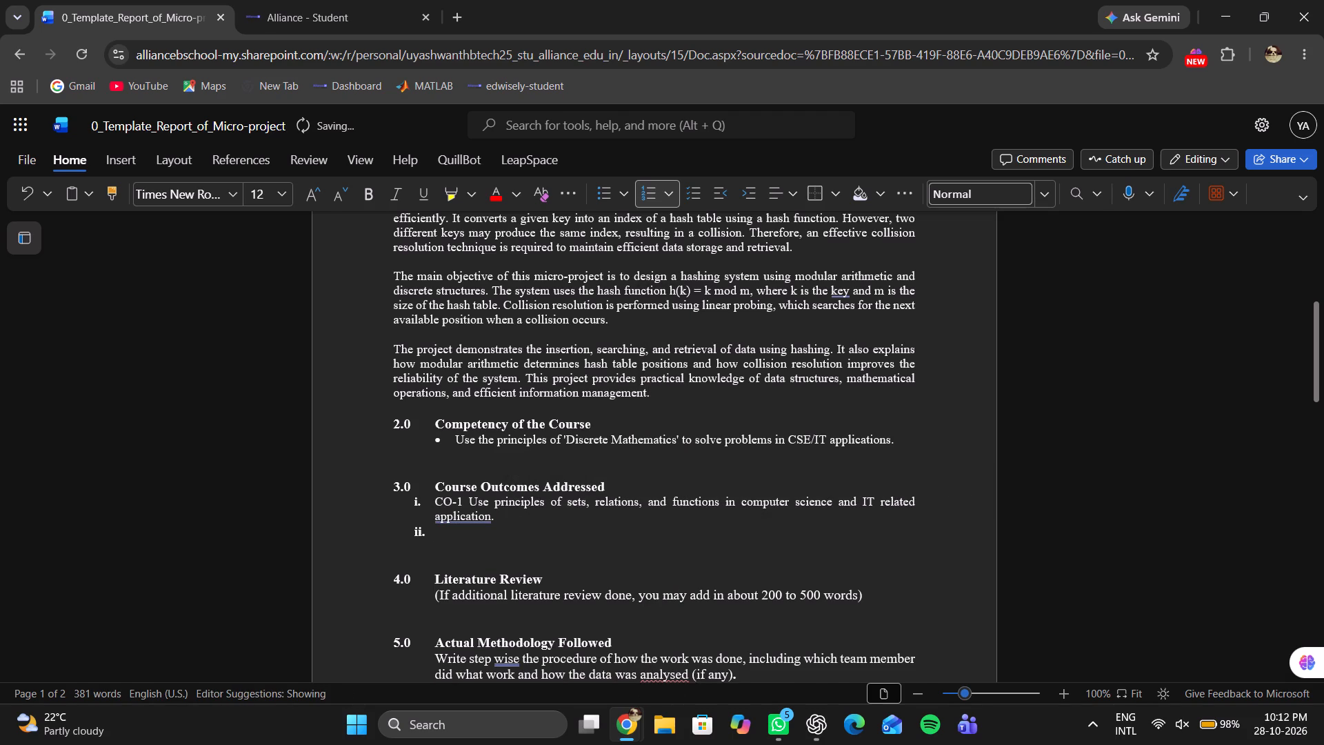
drag(648, 439, 682, 439)
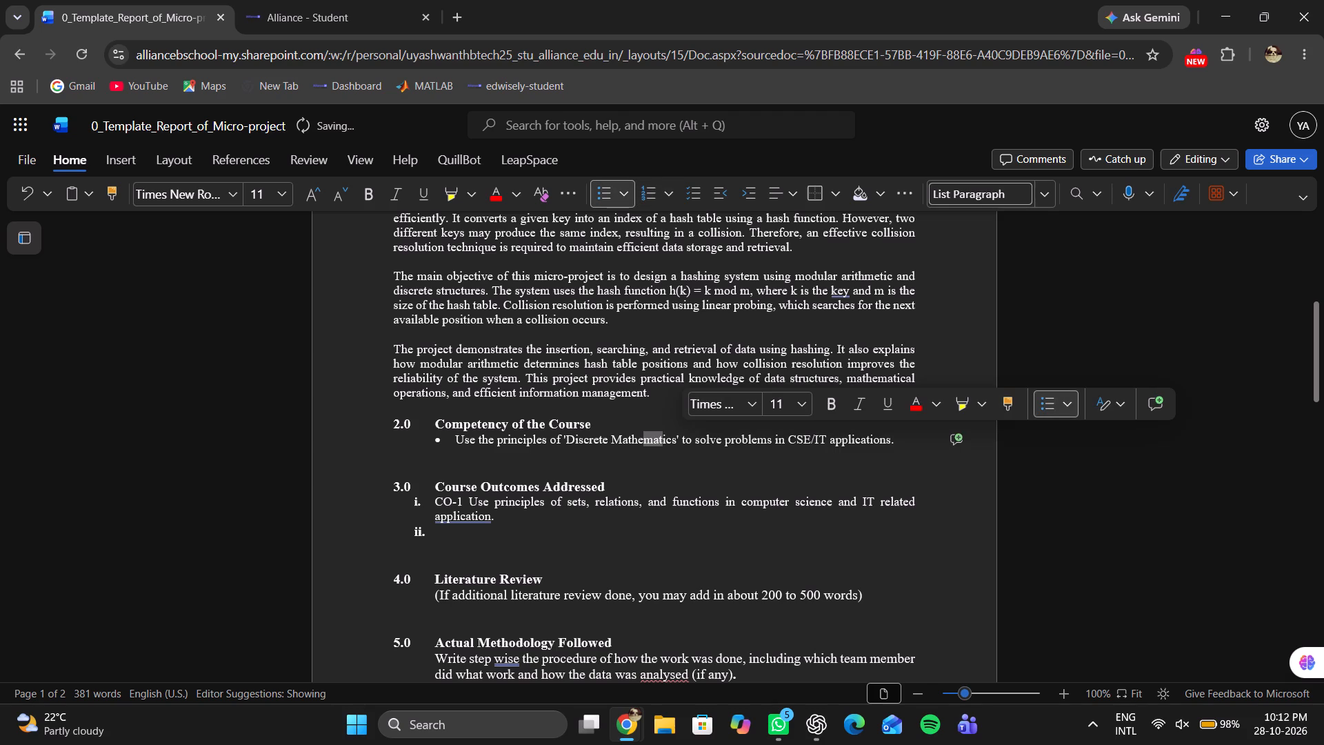
click(661, 554)
drag(567, 314, 618, 348)
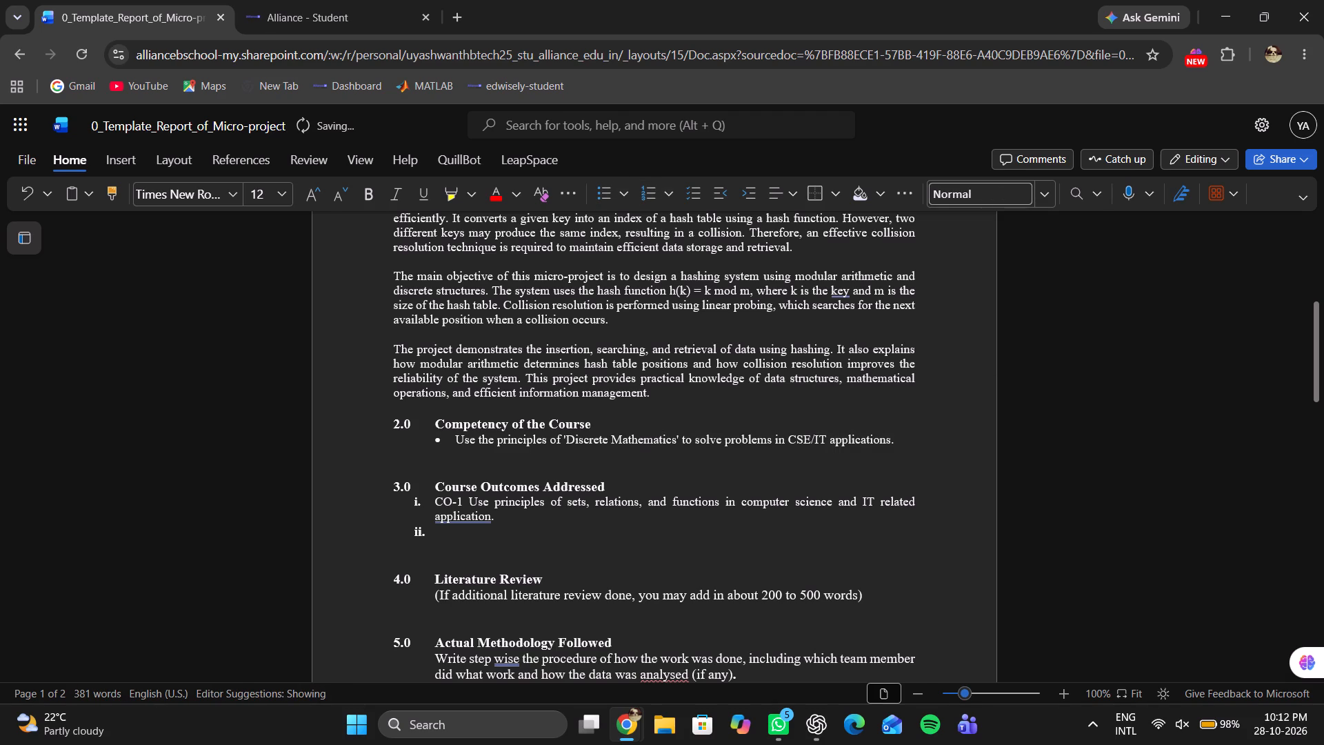
drag(618, 348, 641, 367)
click(669, 528)
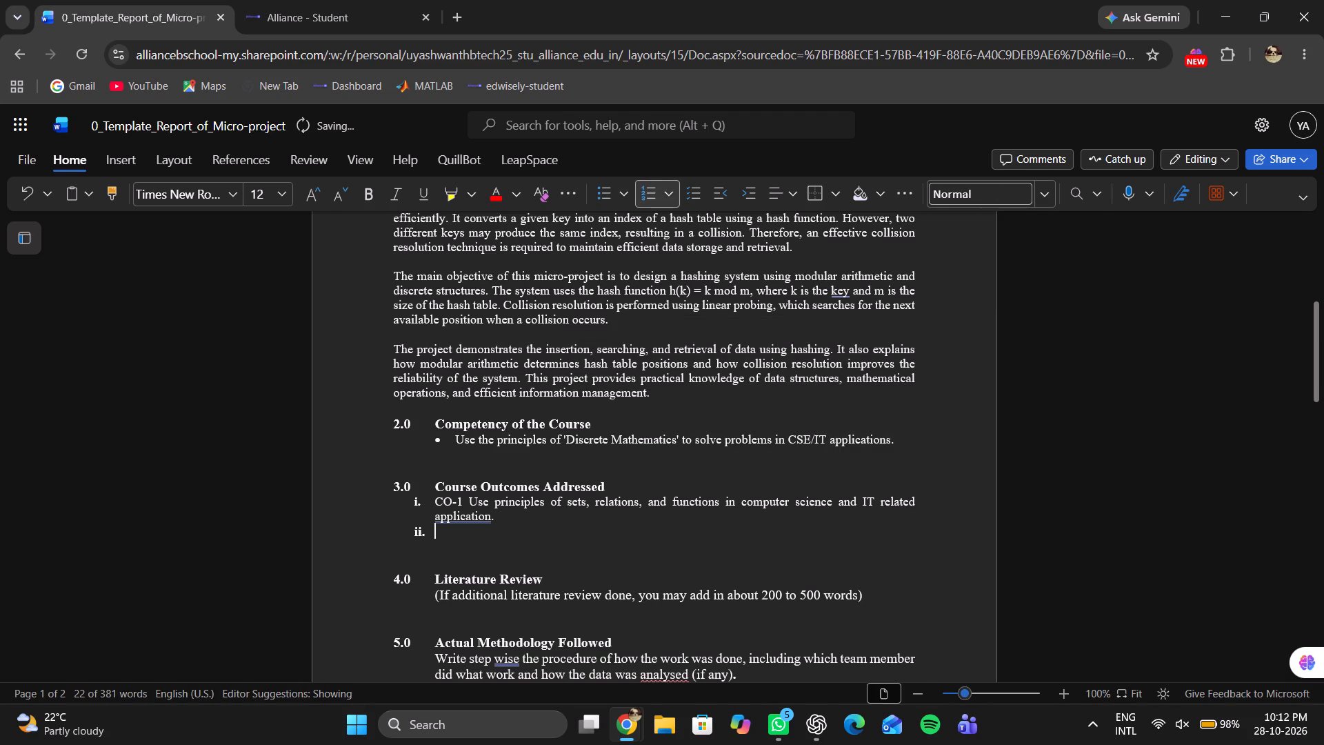
Retype the CO-1 statement's closing period and correct "application" to the suggested plural "applications".
click(529, 521)
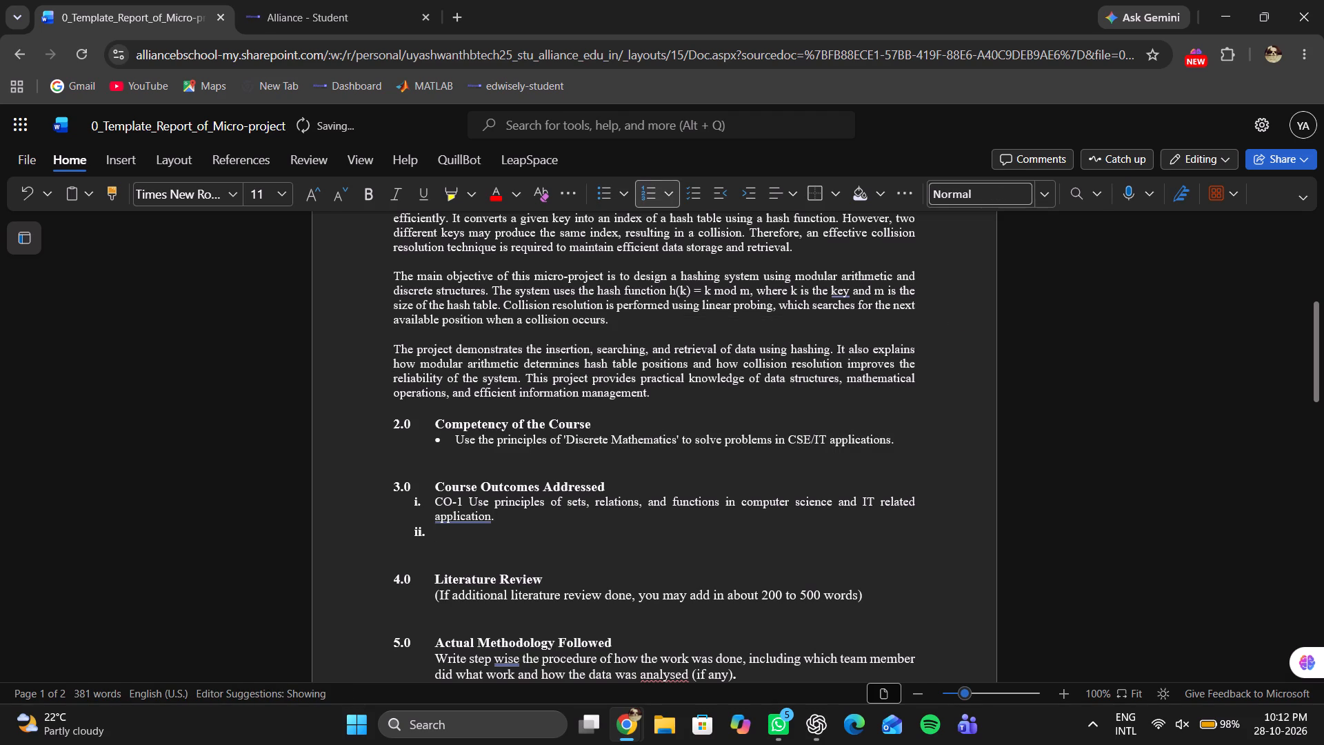
key(BackSpace)
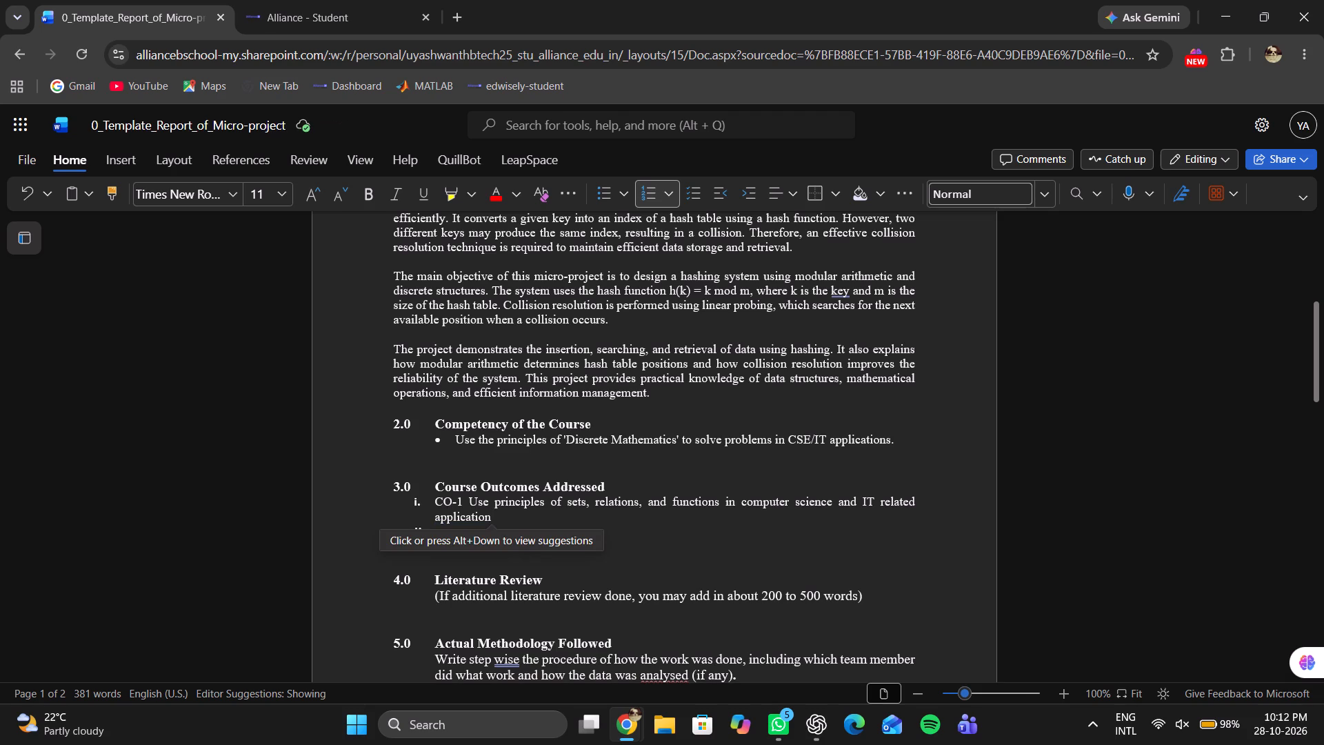
key(period)
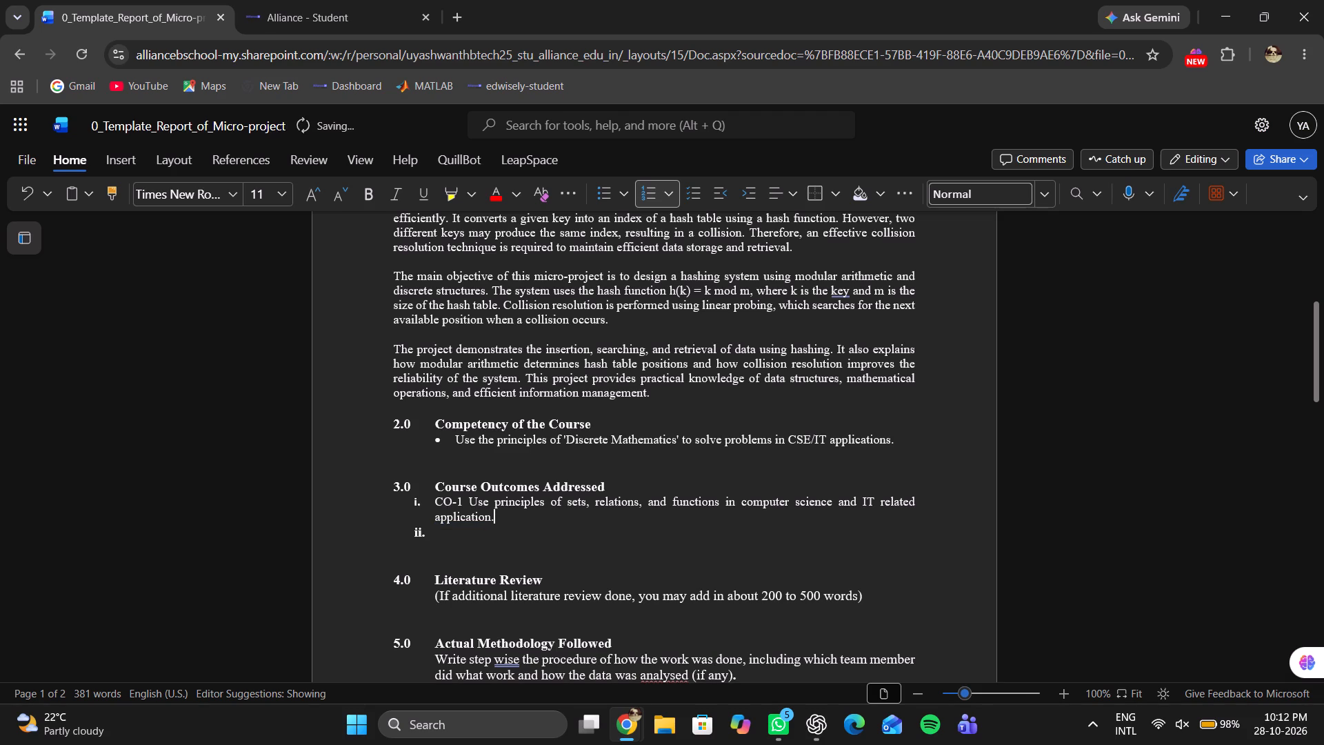
key(Down)
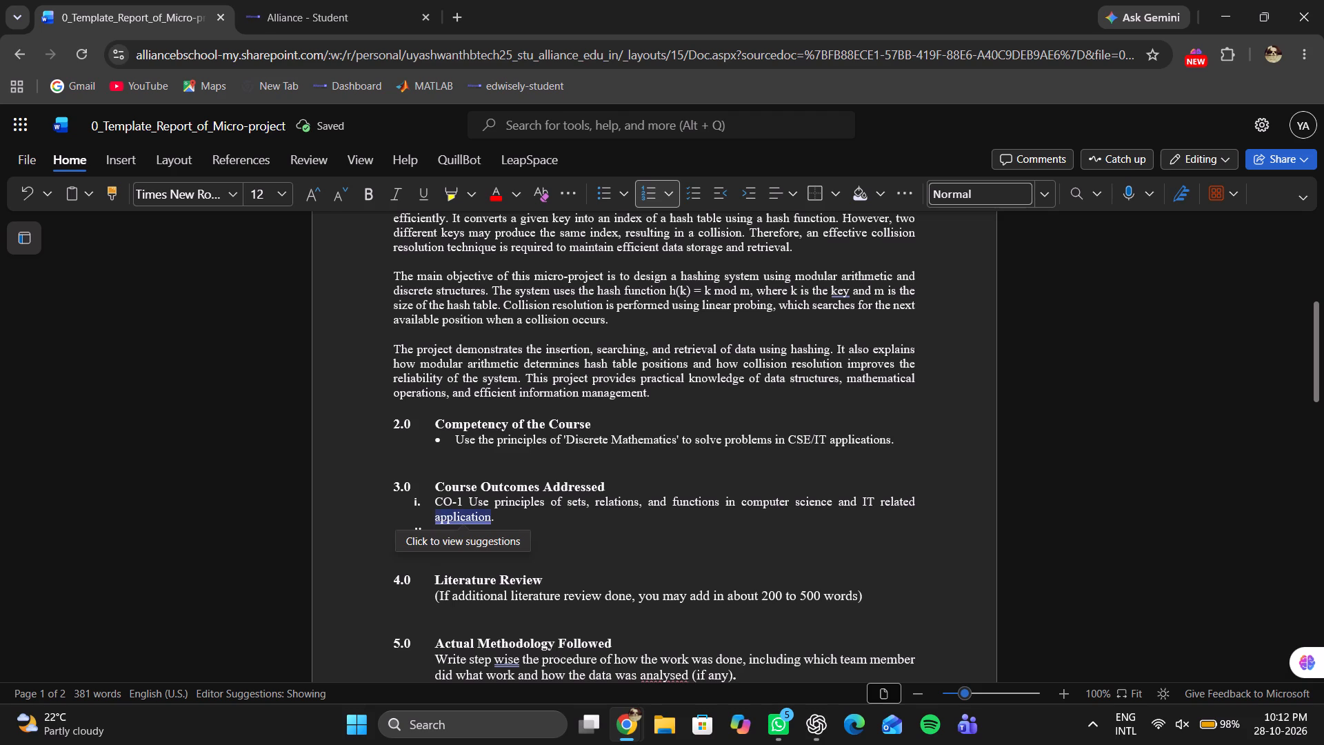
click(459, 519)
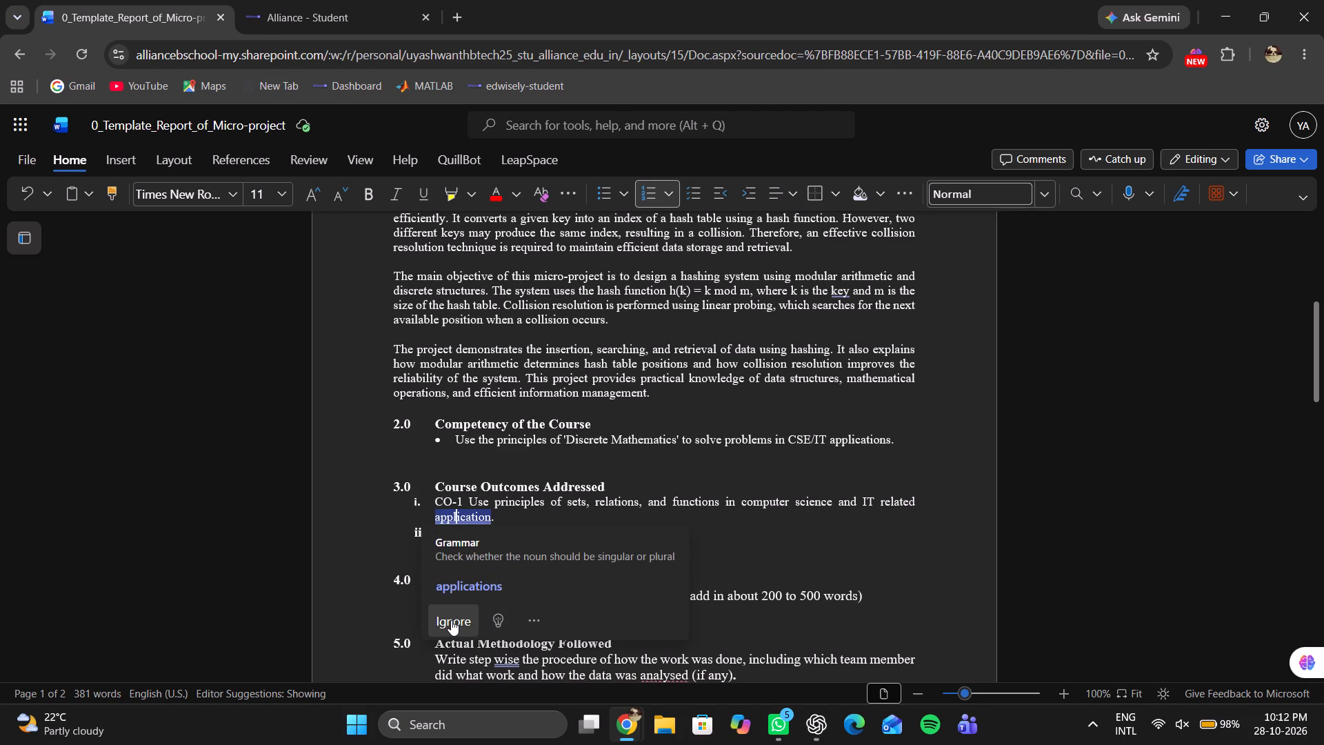
click(472, 596)
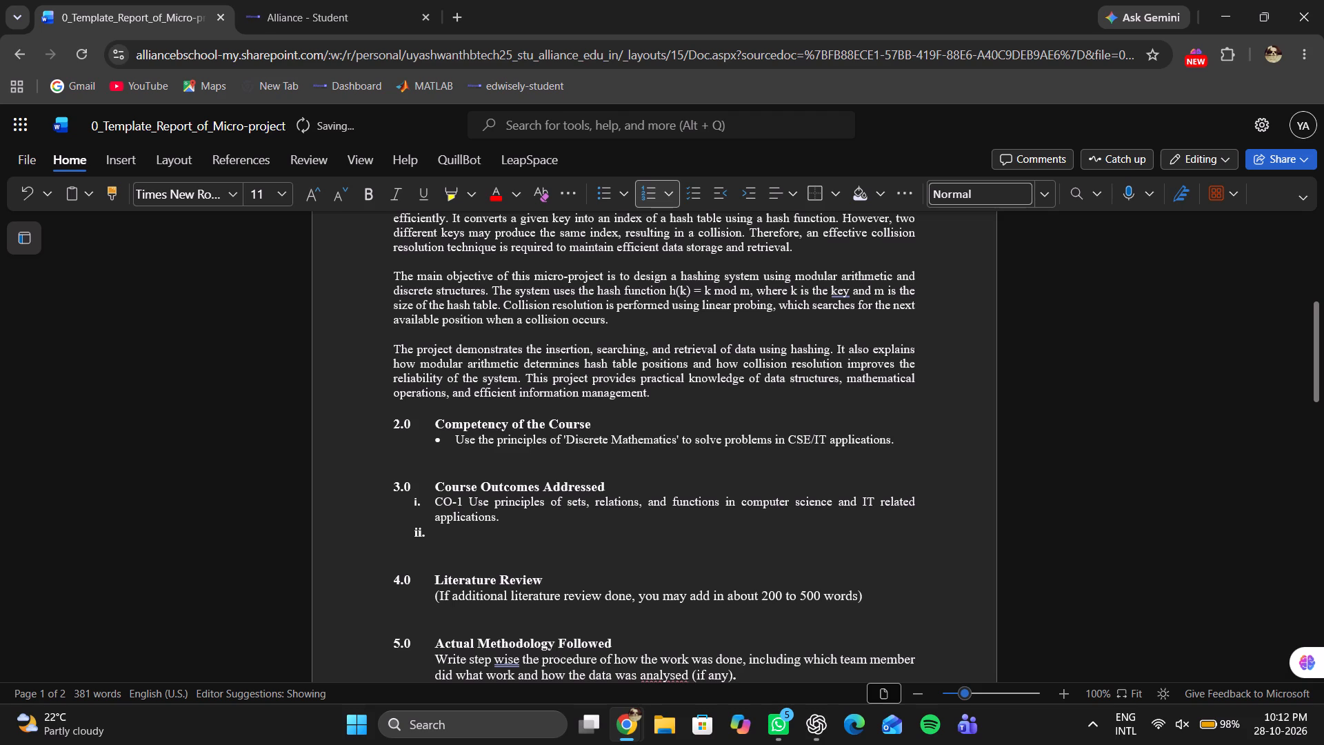
Place the text cursor in the empty item ii of the Course Outcomes Addressed list, below the CO-1 statement.
key(Down)
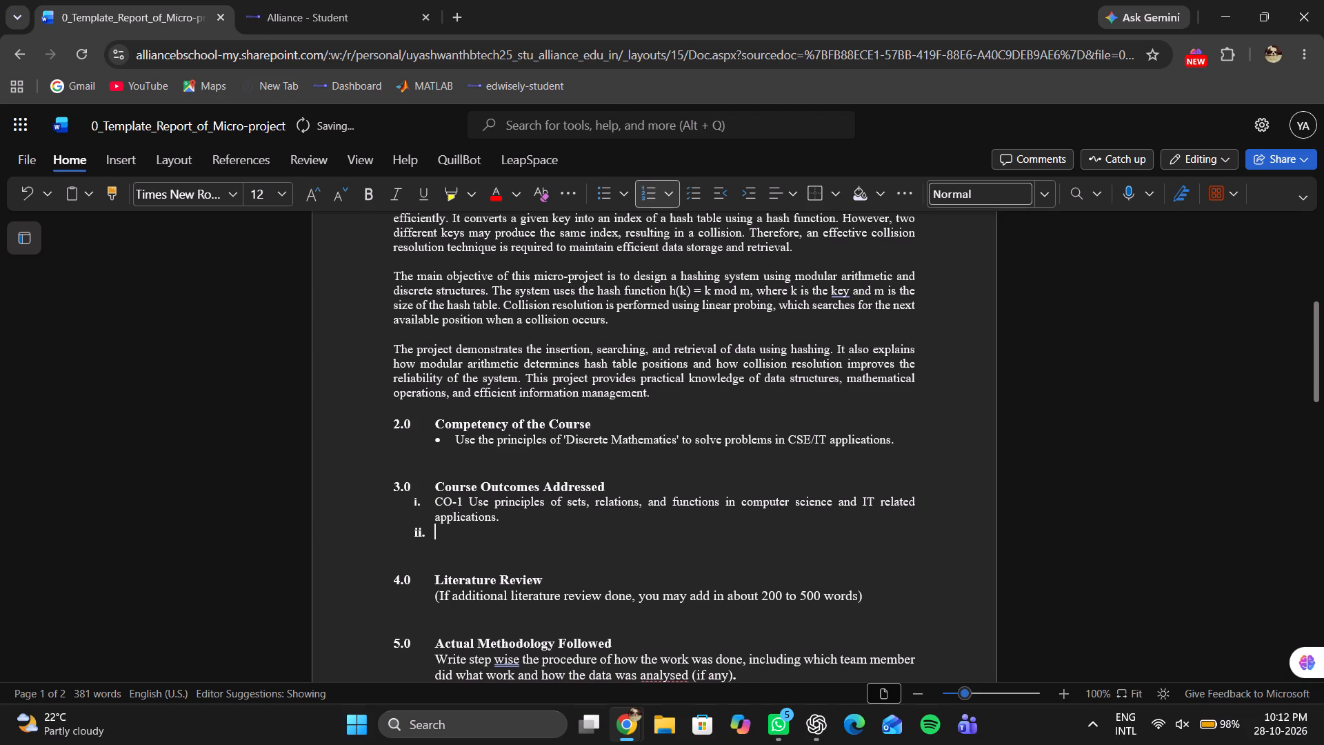
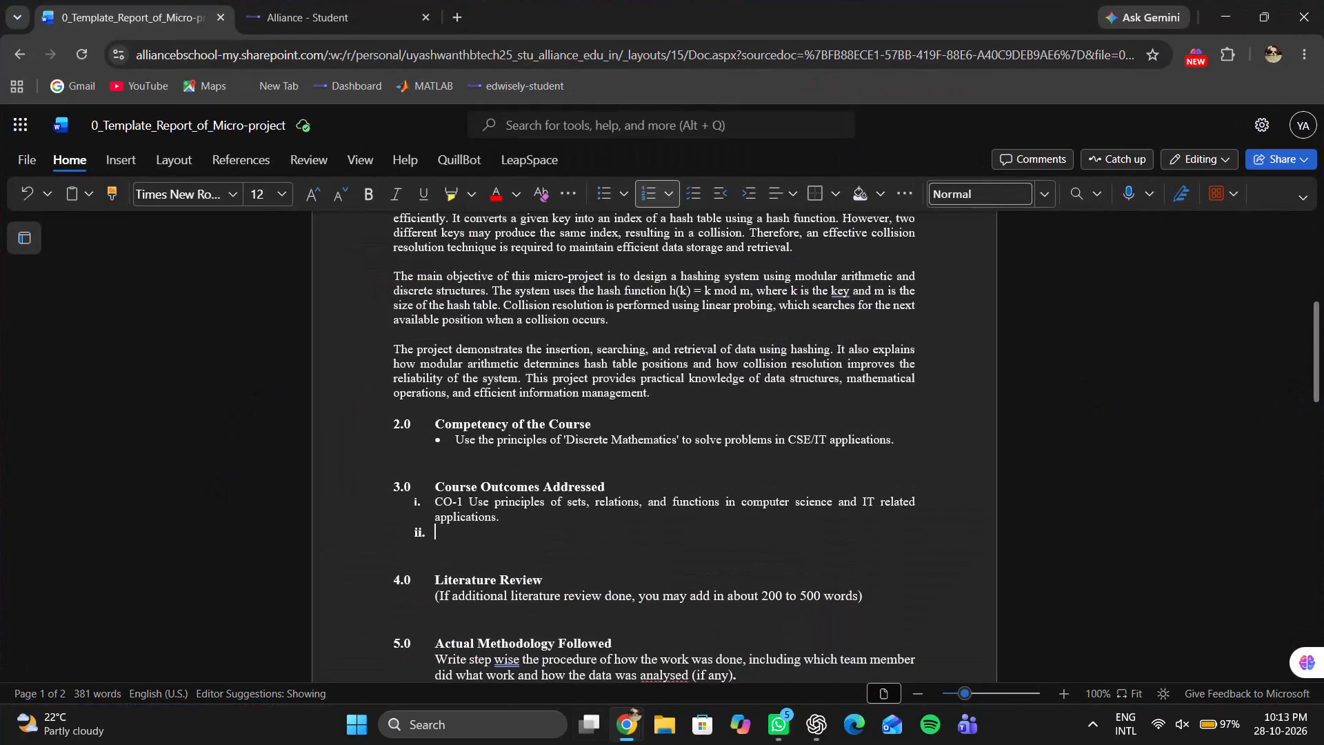
Paste the copied CO-3 combinatorial methods statement as item ii under Course Outcomes Addressed and set it to font size 11.
key(ctrl+v)
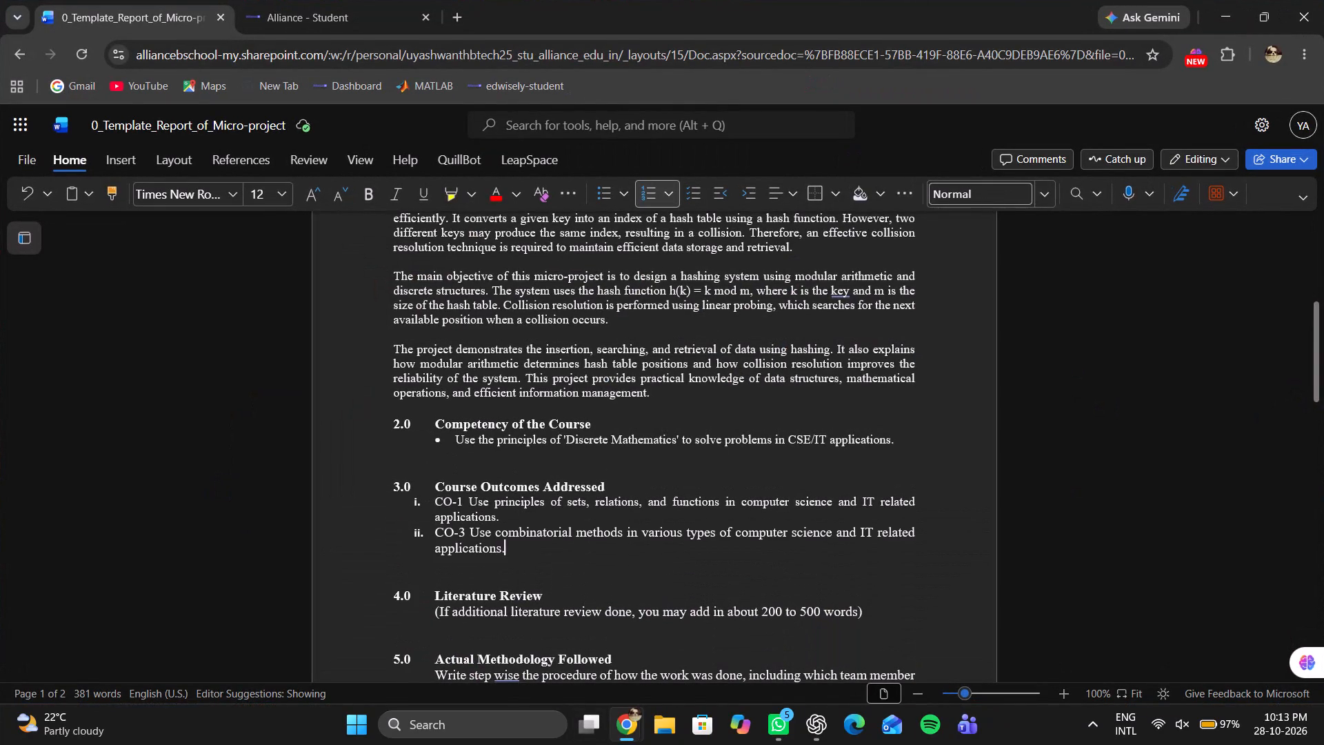
drag(431, 532, 530, 559)
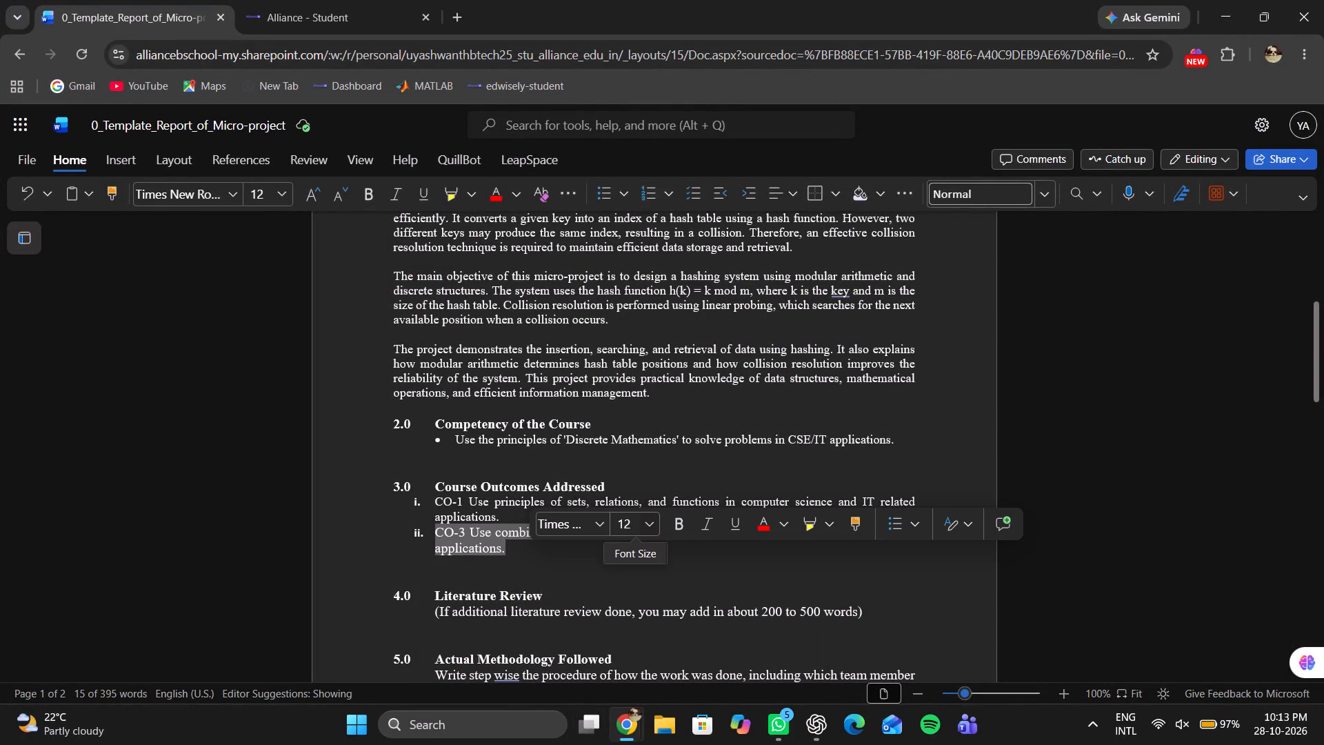
click(649, 524)
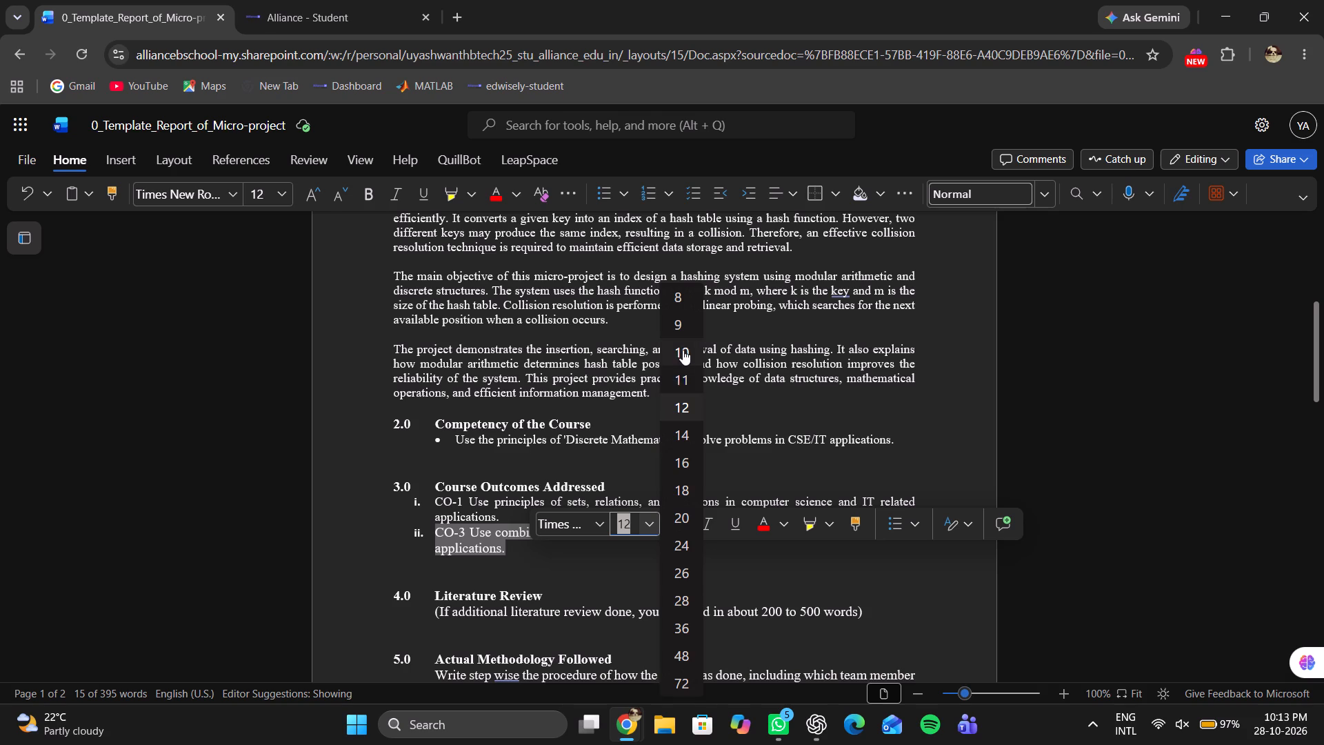
click(681, 379)
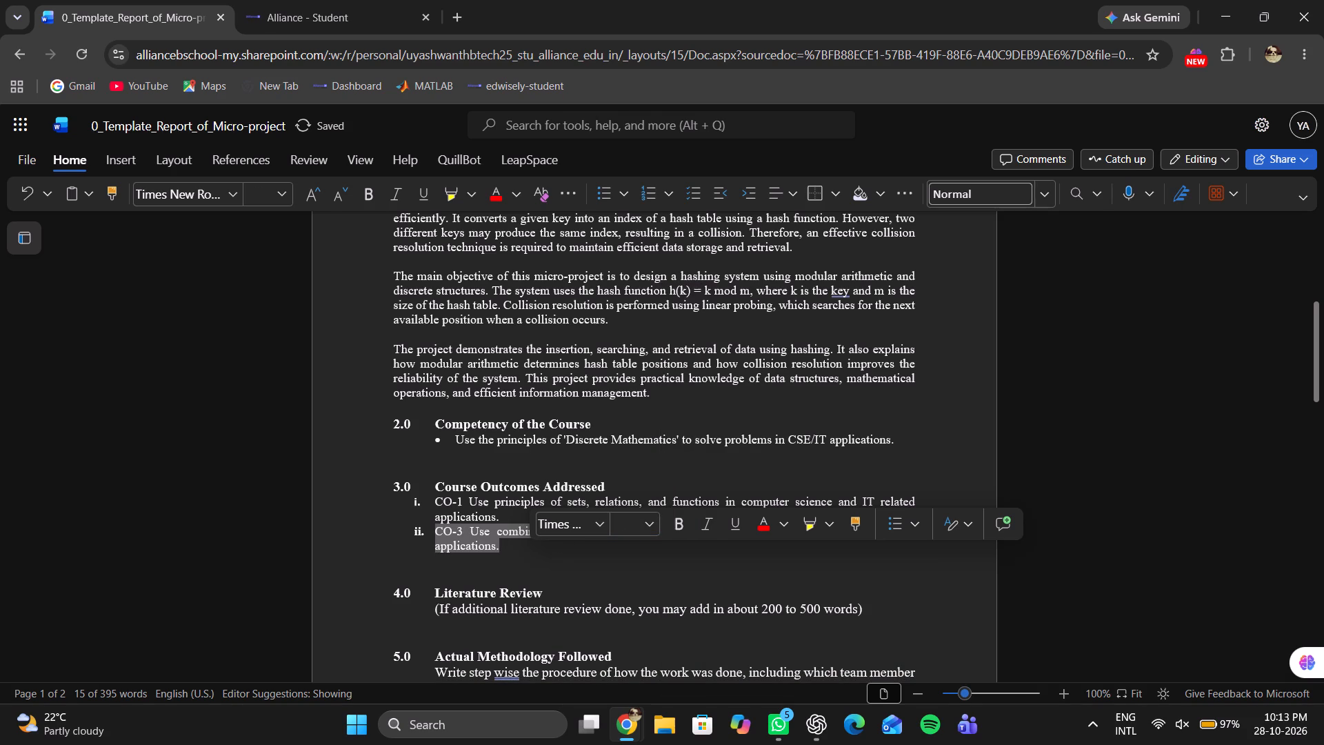
click(516, 556)
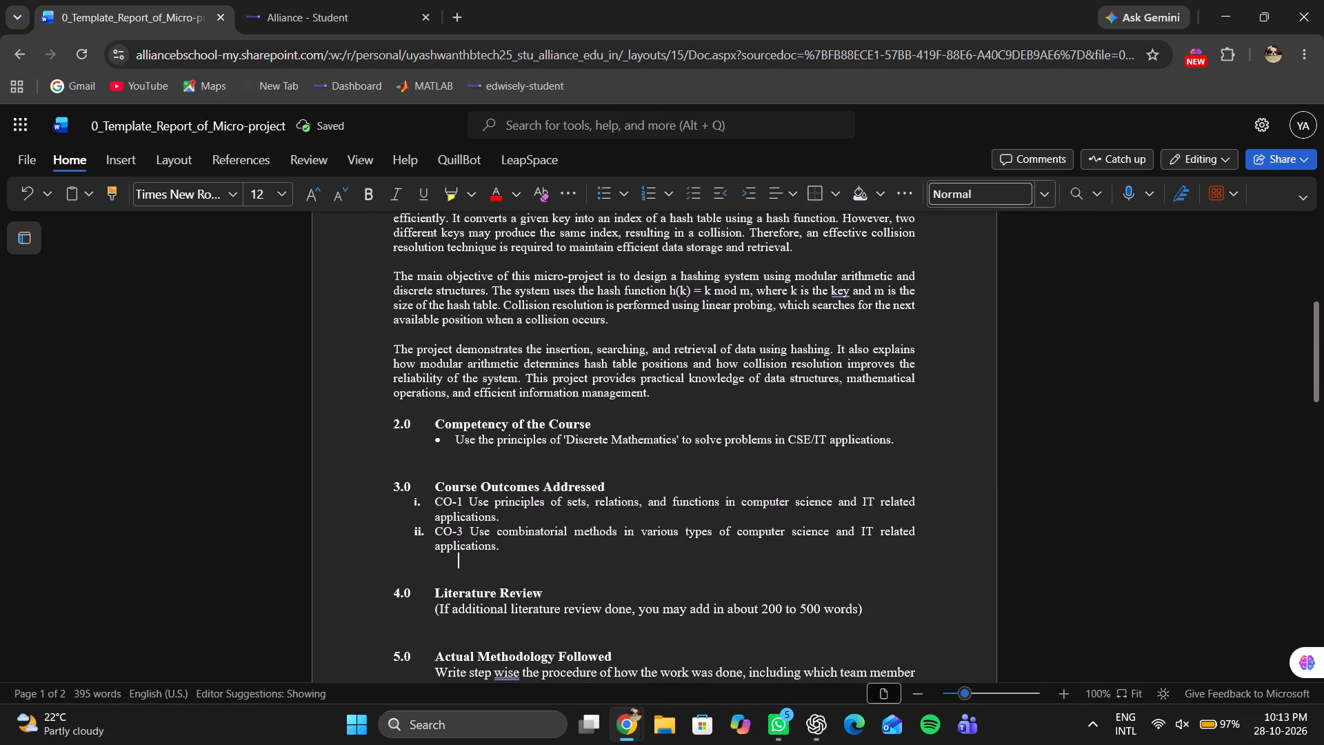
Add an empty item iii to the course outcomes list after the CO-3 statement.
click(514, 548)
key(Return)
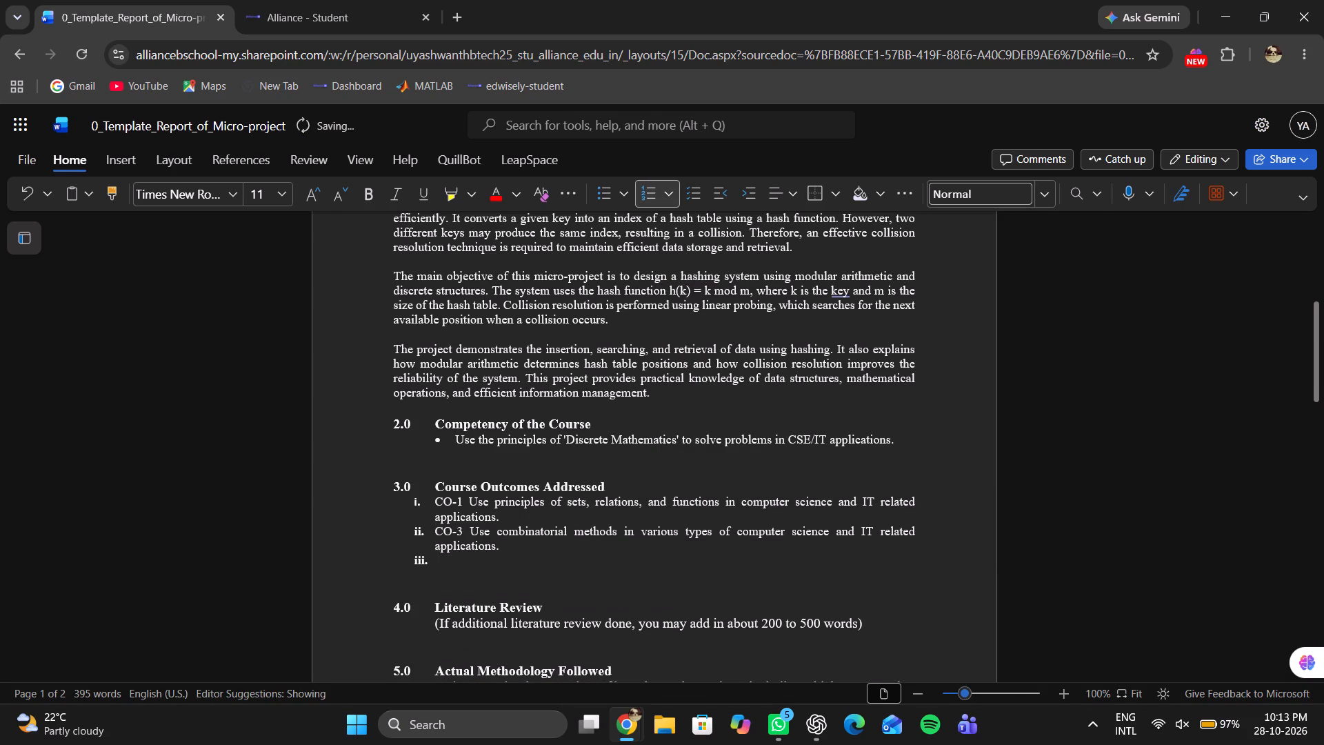
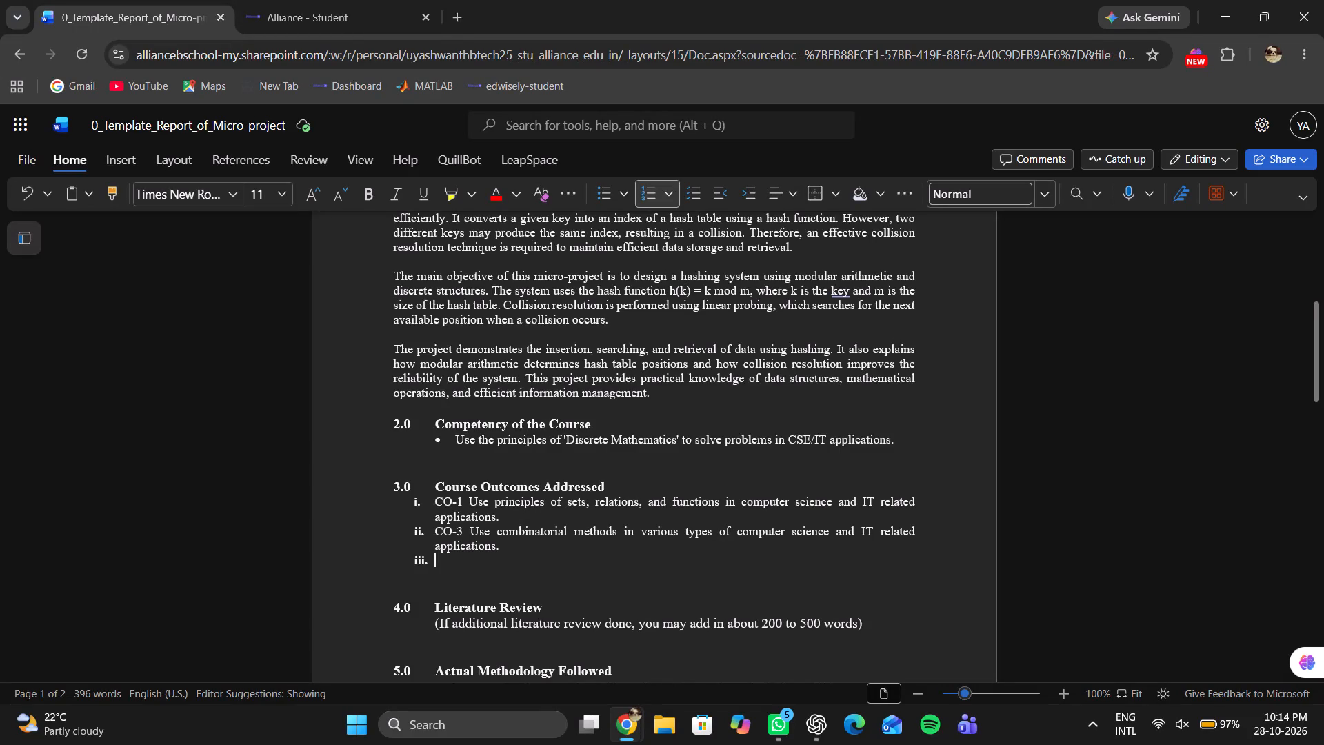
Paste "CO-5 Use principles of group theory in computer science and IT related applications." as item iii under Course Outcomes Addressed.
key(ctrl+v)
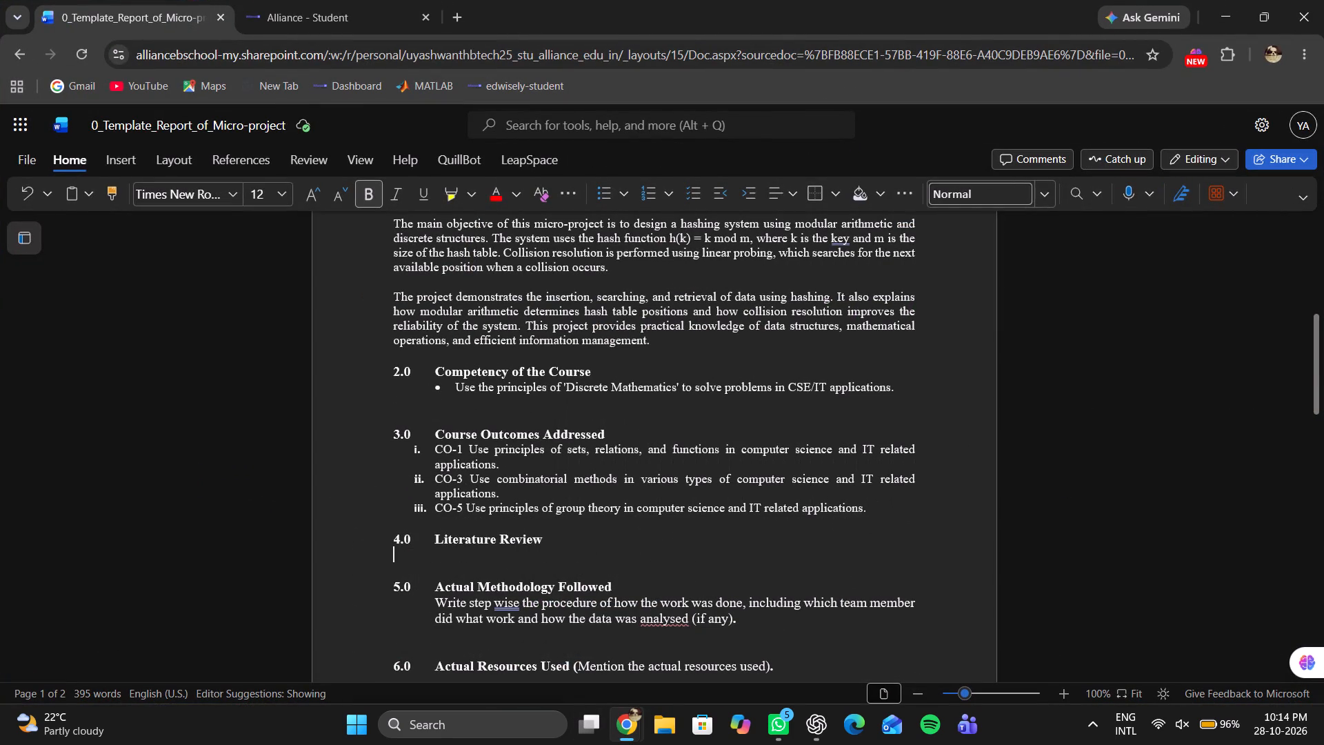
key(ctrl+v)
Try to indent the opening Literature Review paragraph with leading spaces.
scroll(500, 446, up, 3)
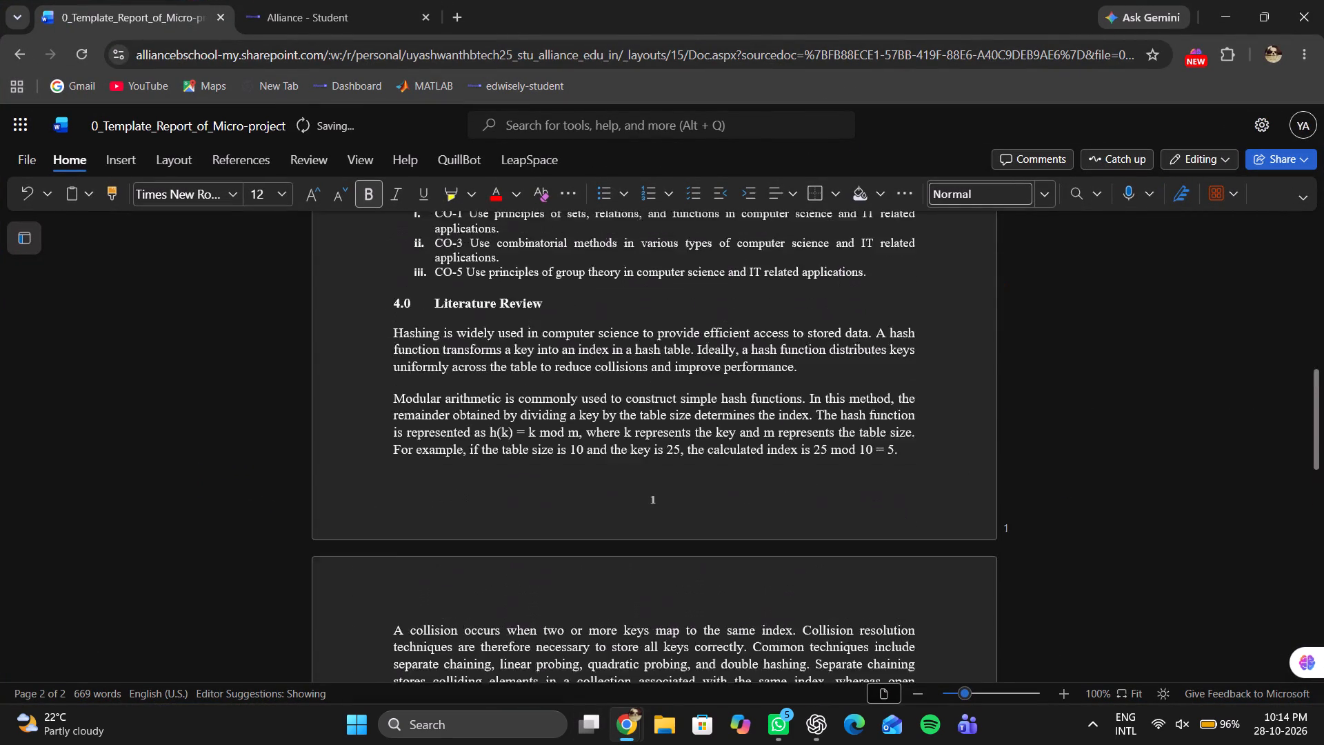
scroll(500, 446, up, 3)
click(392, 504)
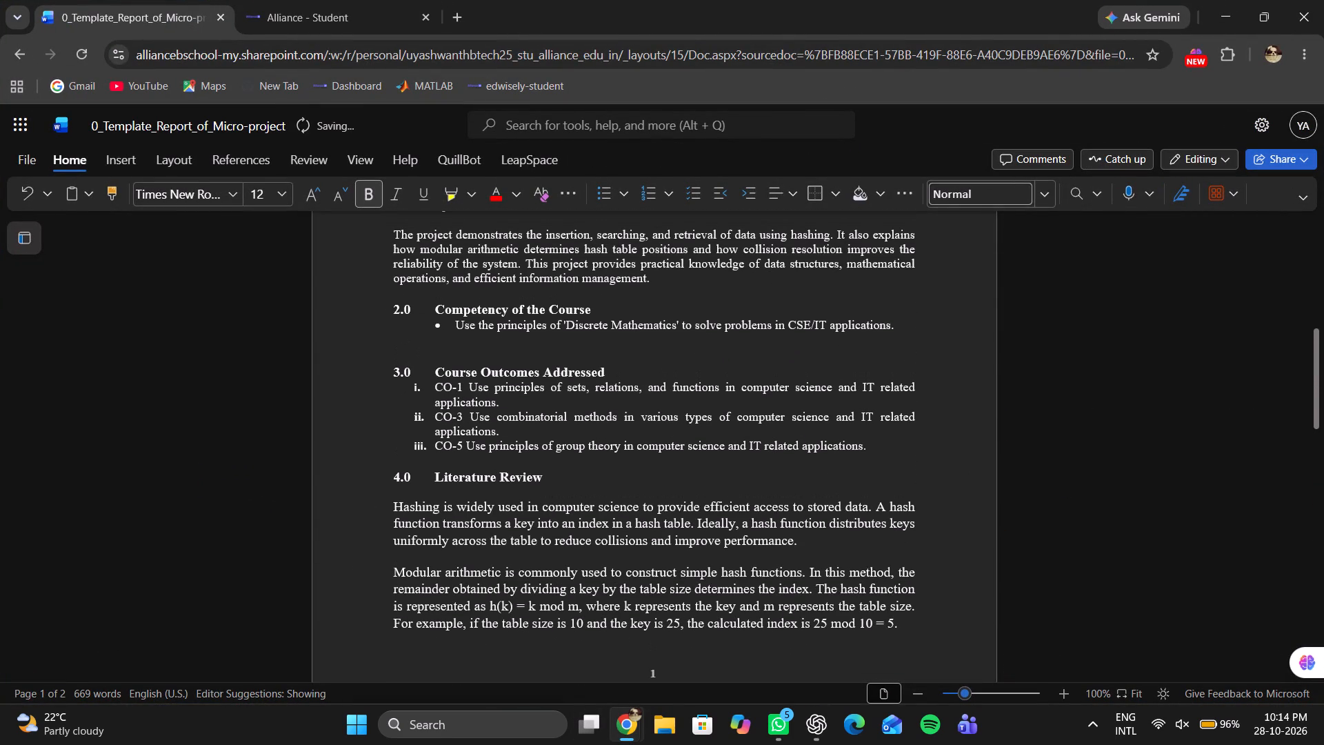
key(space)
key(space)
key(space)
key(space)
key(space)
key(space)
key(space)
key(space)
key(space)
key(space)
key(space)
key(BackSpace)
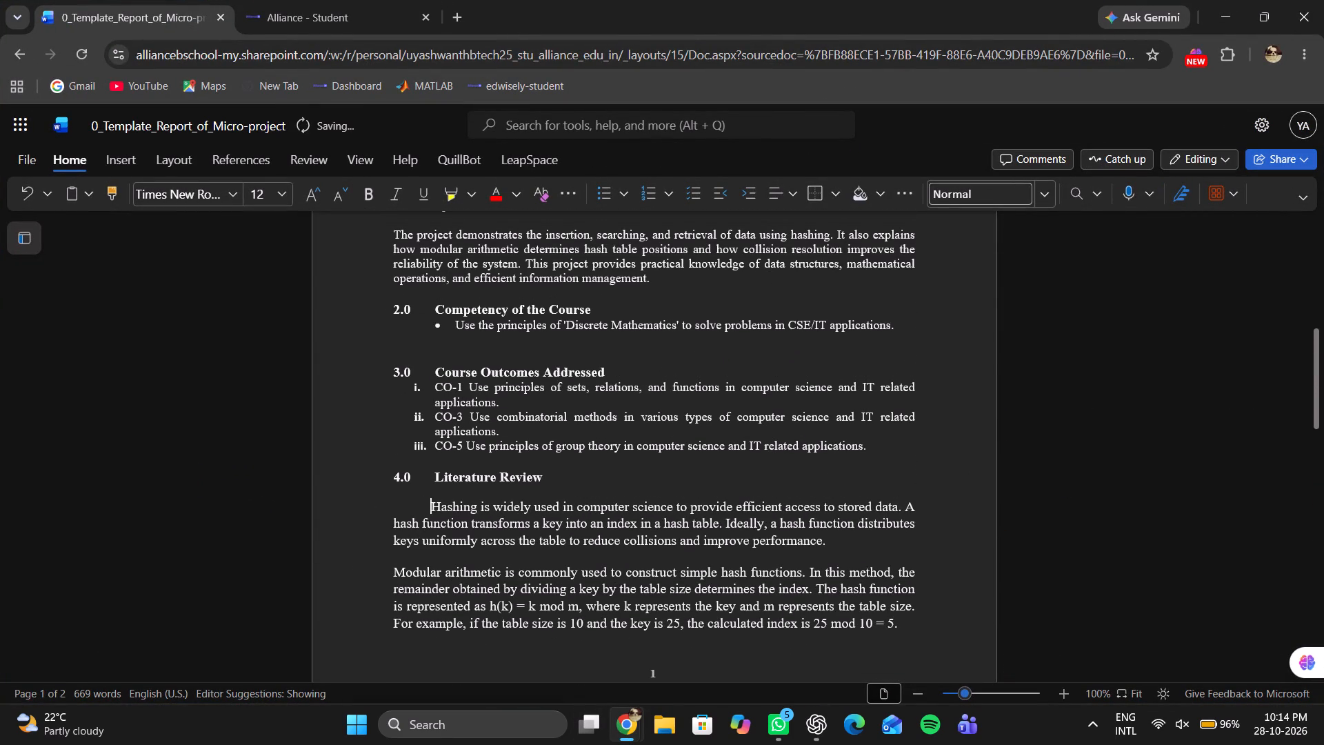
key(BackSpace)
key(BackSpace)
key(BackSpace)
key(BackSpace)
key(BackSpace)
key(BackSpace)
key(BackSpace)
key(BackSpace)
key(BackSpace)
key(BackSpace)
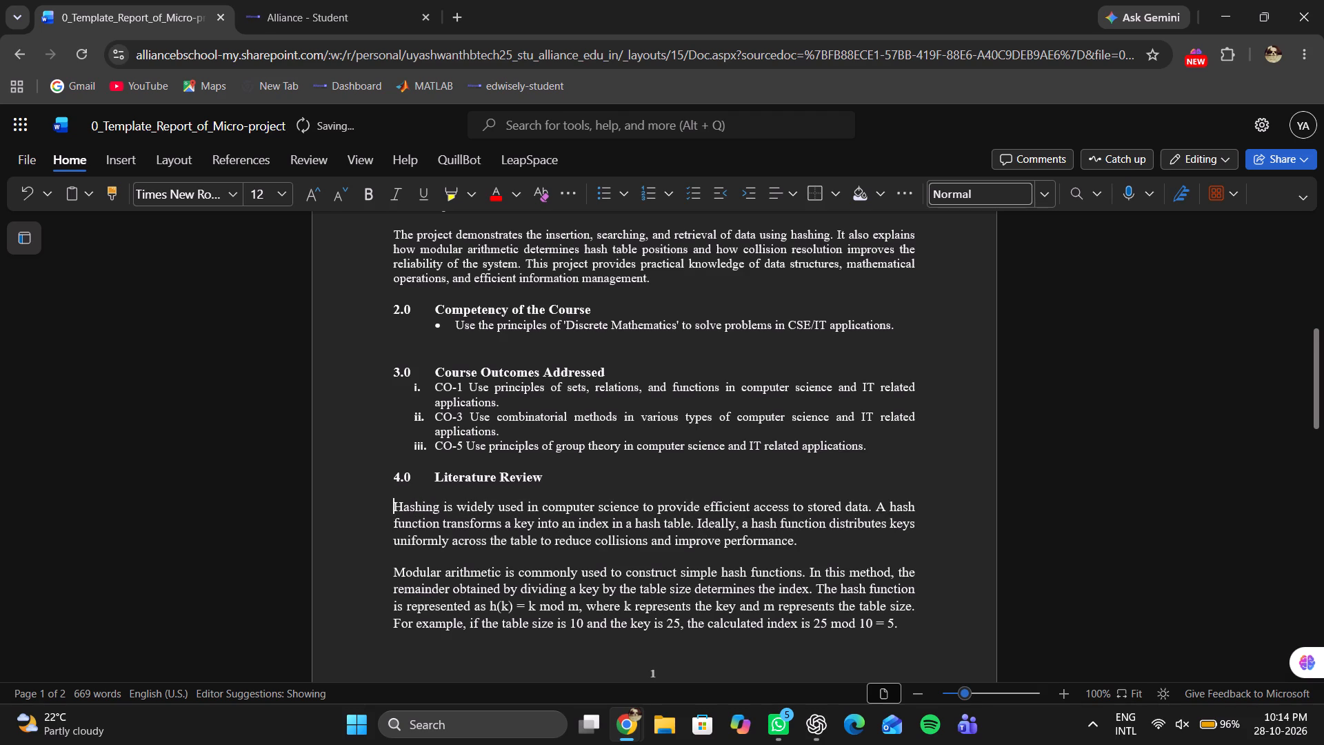
Close the gap under the Literature Review heading and indent its opening paragraph with spaces to align with the heading text.
key(BackSpace)
key(Return)
key(space)
key(space)
key(space)
key(space)
key(space)
key(space)
key(space)
key(space)
key(space)
key(space)
key(space)
key(space)
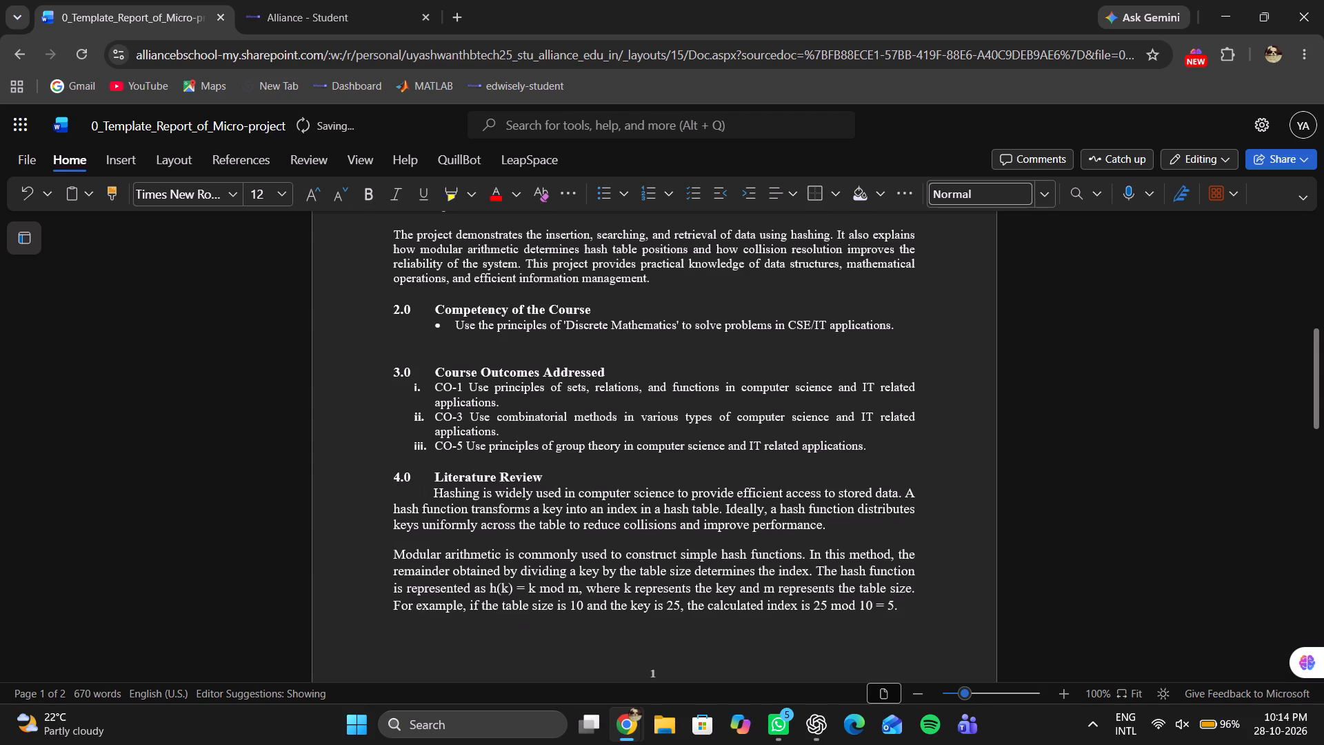
Check the font size of the three course outcomes and look through the remaining report sections.
drag(433, 383, 878, 458)
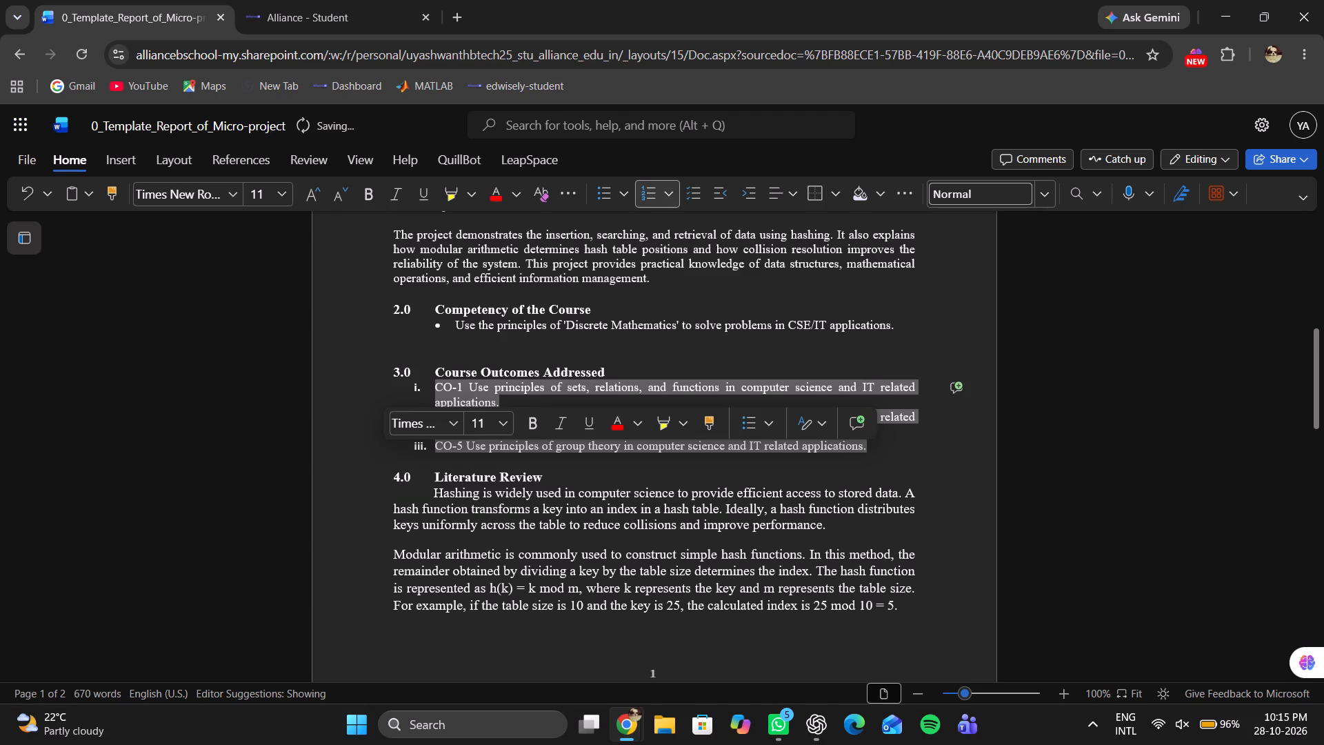
click(1032, 448)
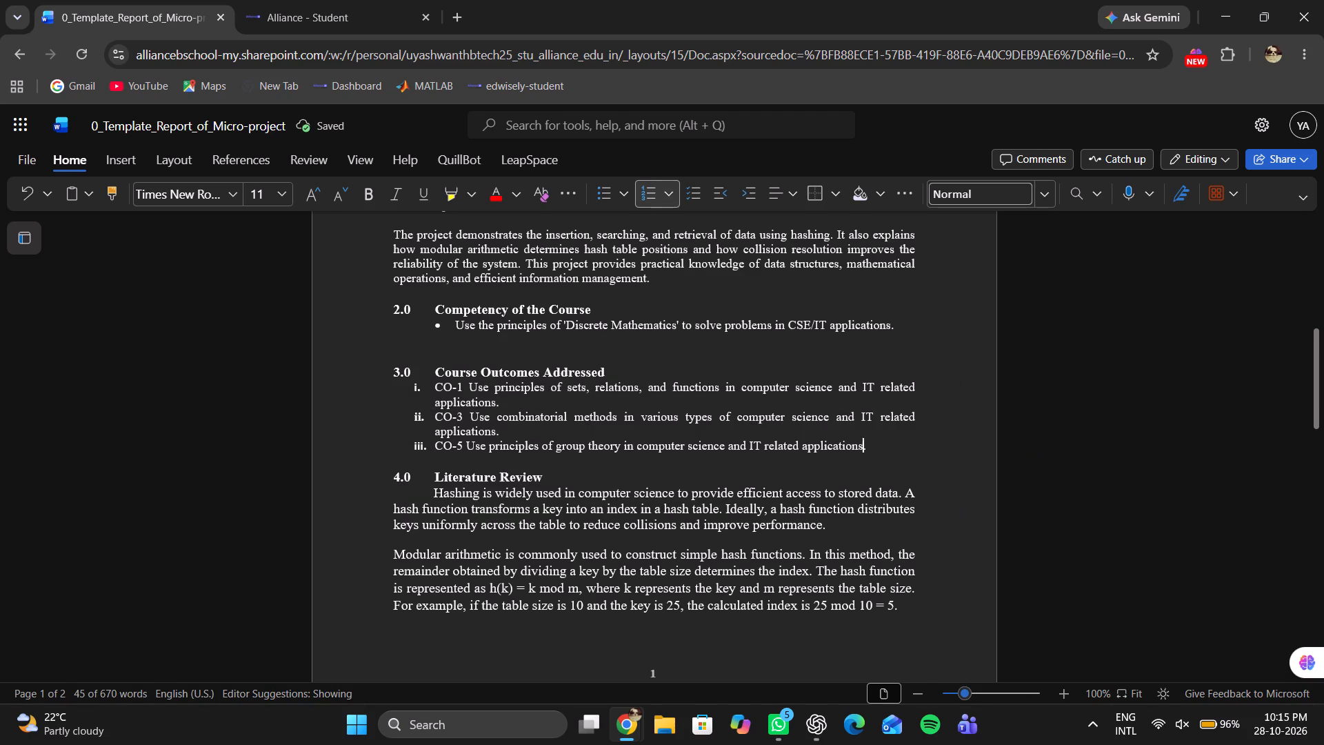
scroll(632, 582, down, 1)
scroll(591, 530, down, 1)
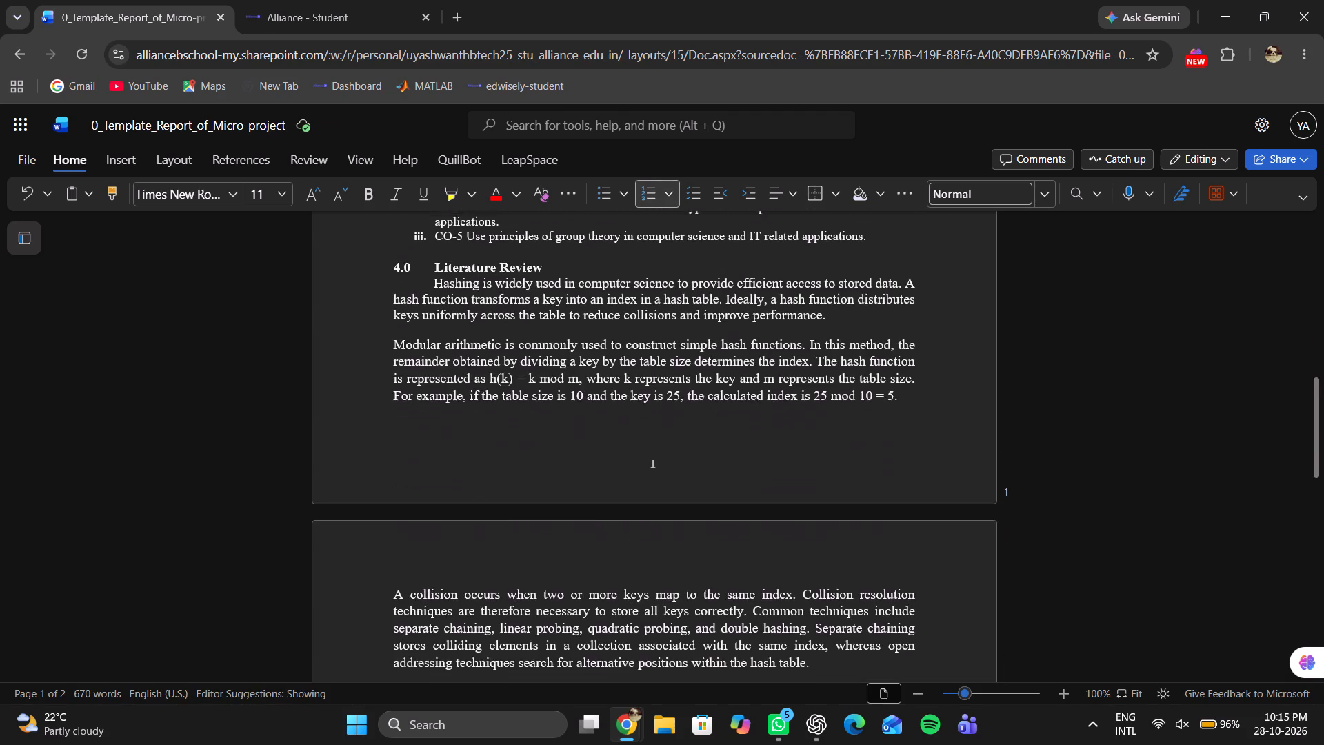
scroll(591, 530, down, 1)
scroll(591, 530, up, 2)
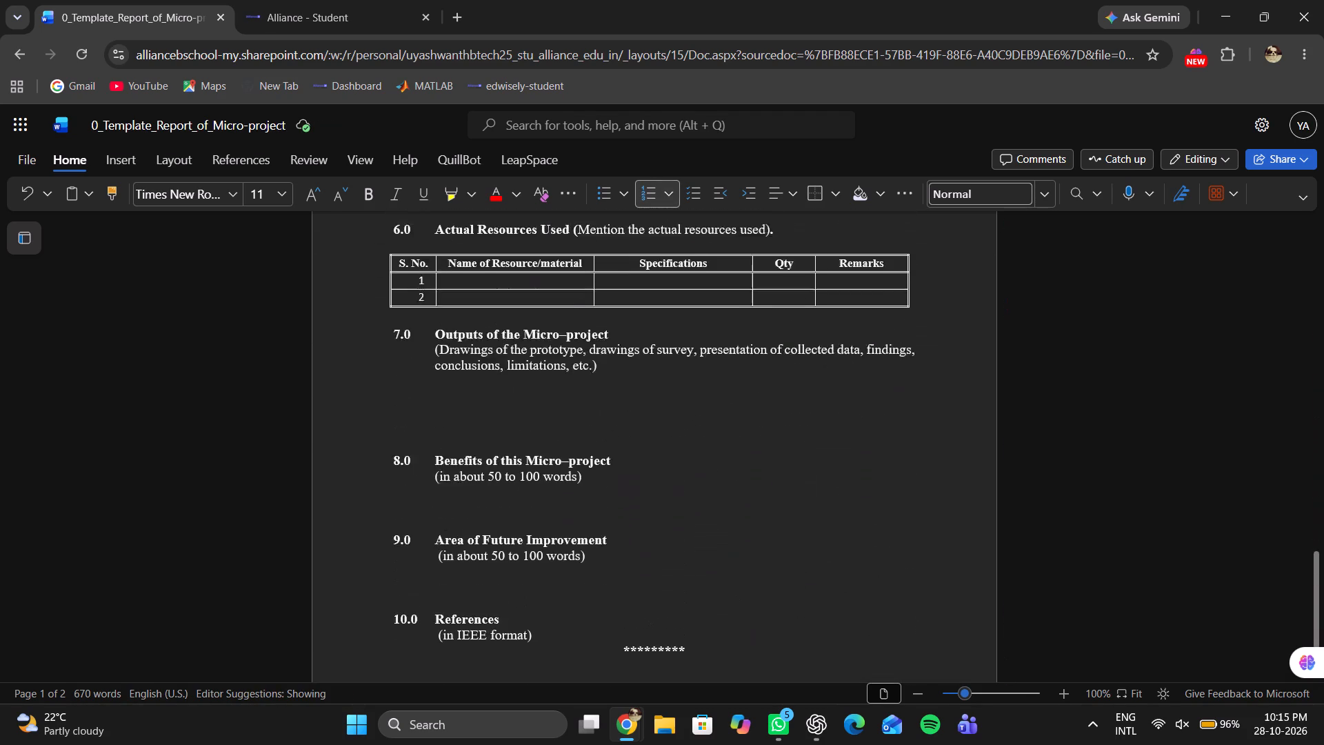
scroll(591, 530, up, 7)
scroll(591, 530, down, 1)
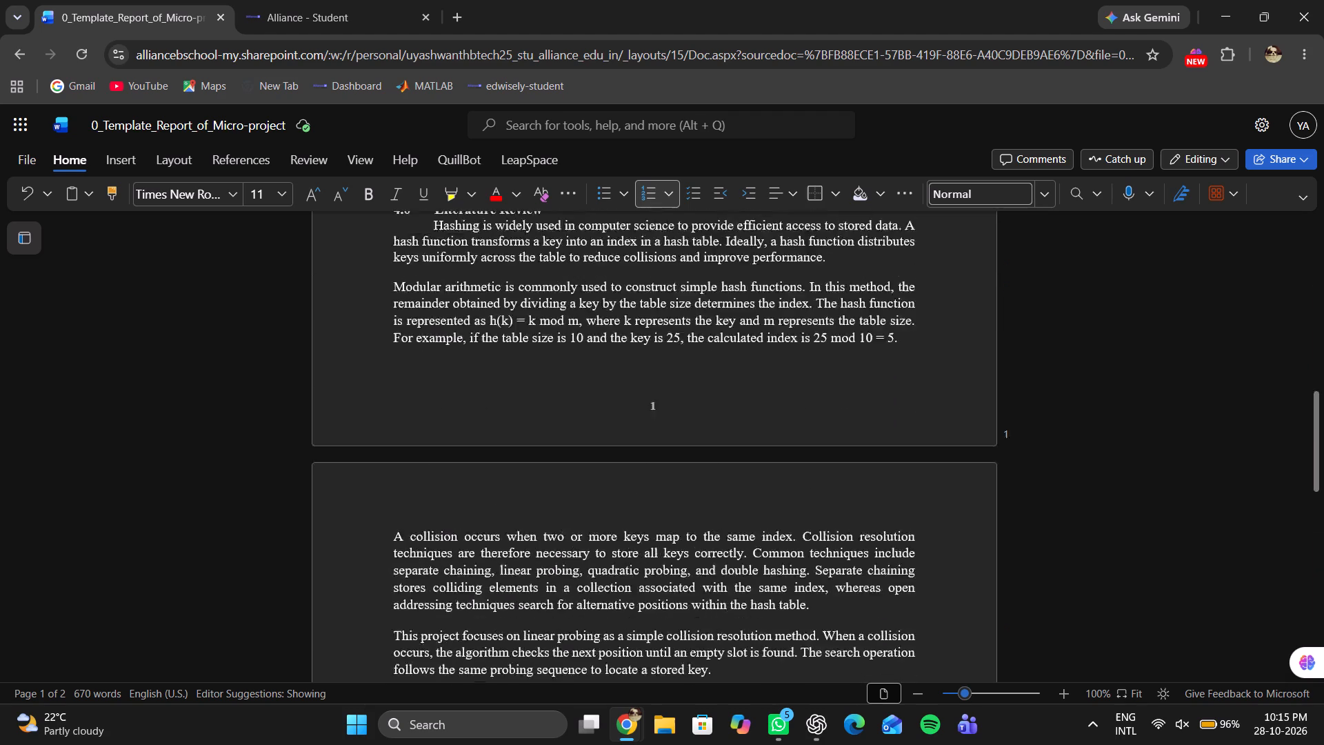
scroll(591, 530, down, 1)
Set the first two Literature Review paragraphs, on hashing and modular arithmetic, to font size 11.
scroll(563, 606, up, 2)
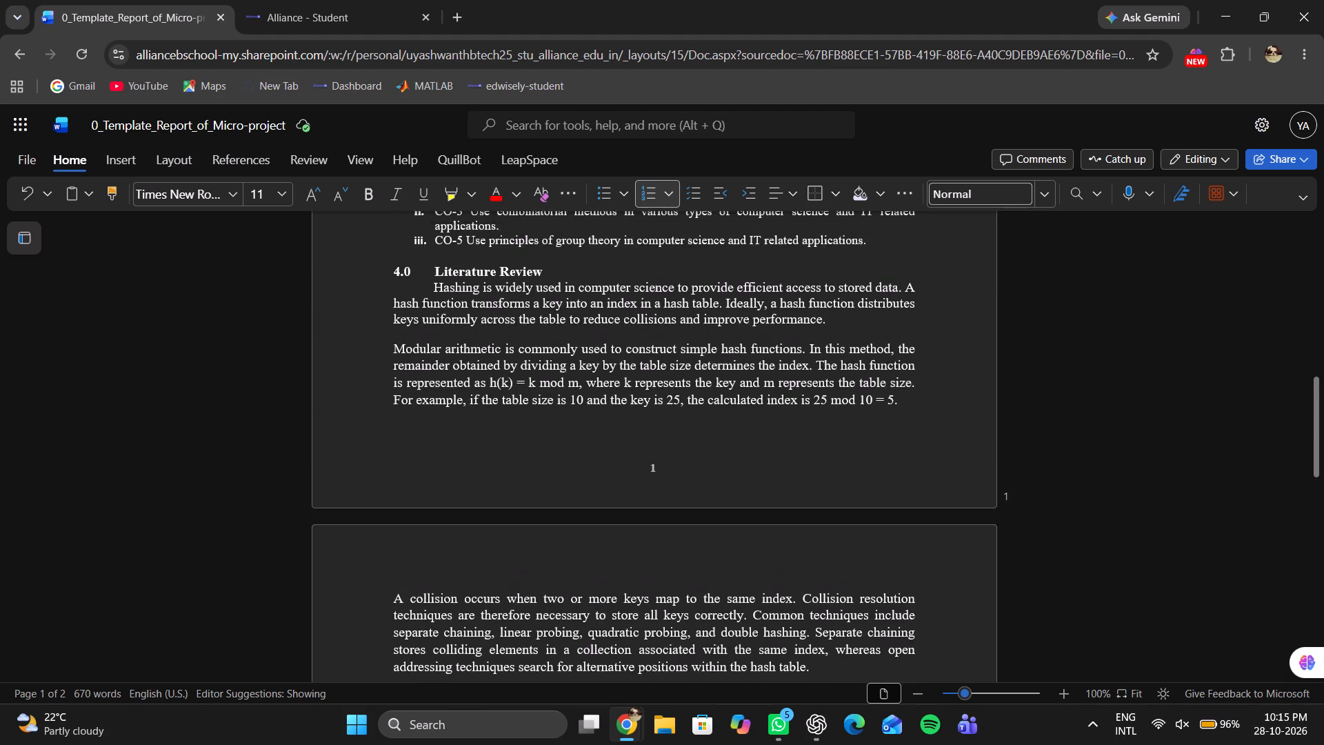
scroll(563, 606, up, 2)
drag(430, 341, 902, 491)
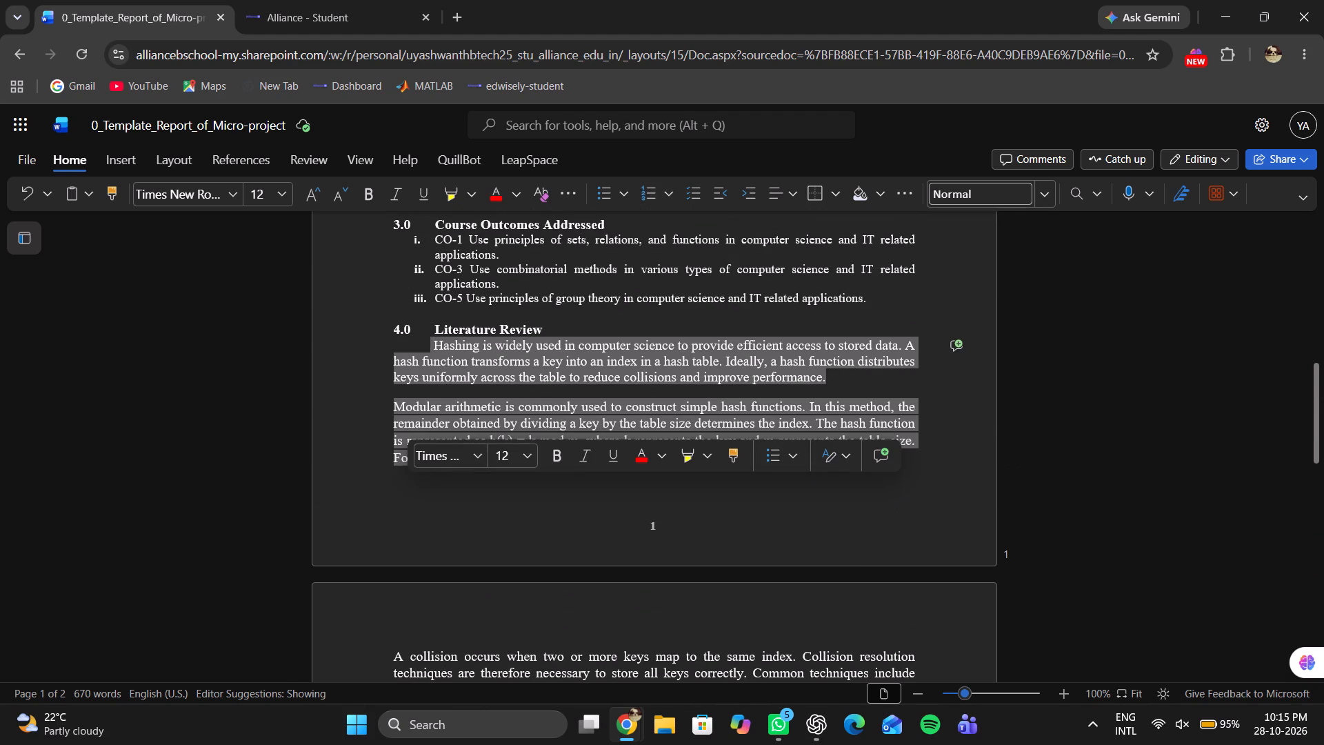
click(523, 461)
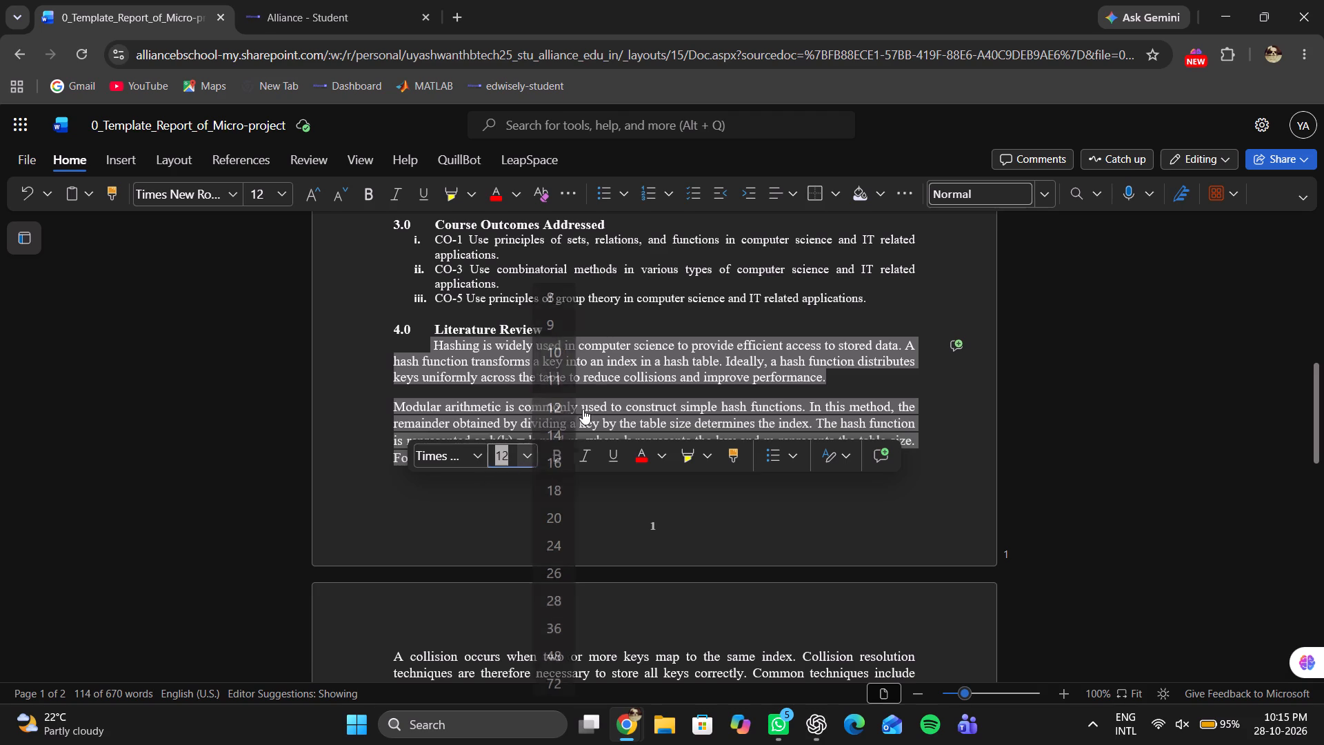
click(561, 380)
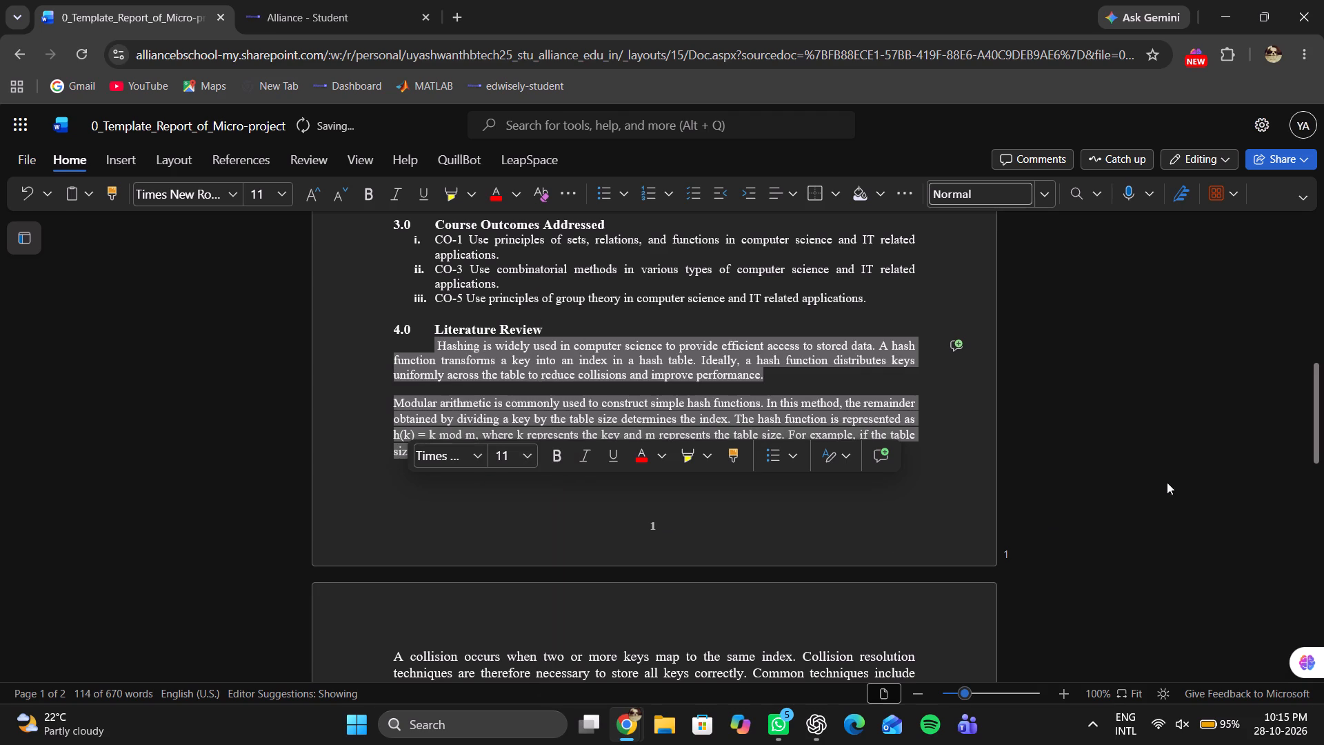
click(1067, 467)
Set the remaining three Literature Review paragraphs on page 2 to font size 11.
scroll(890, 526, down, 2)
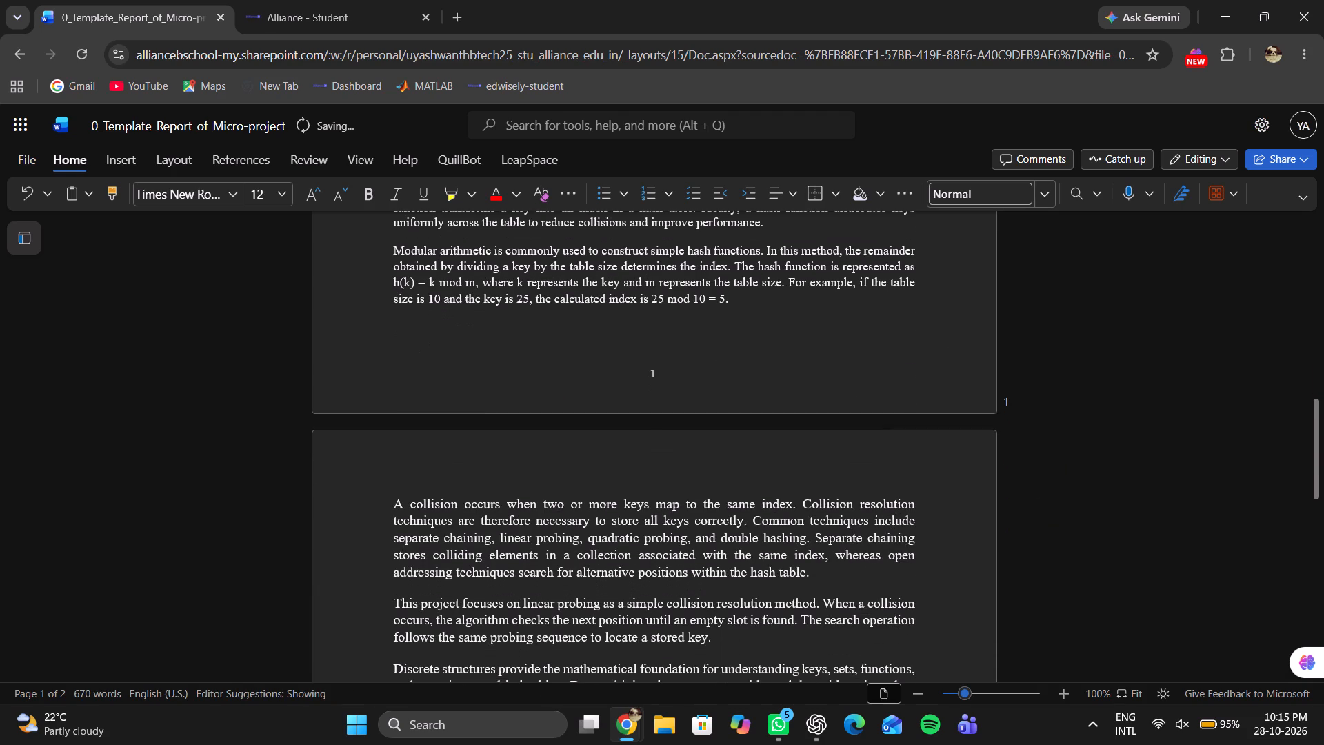
scroll(485, 493, down, 1)
drag(380, 418, 798, 530)
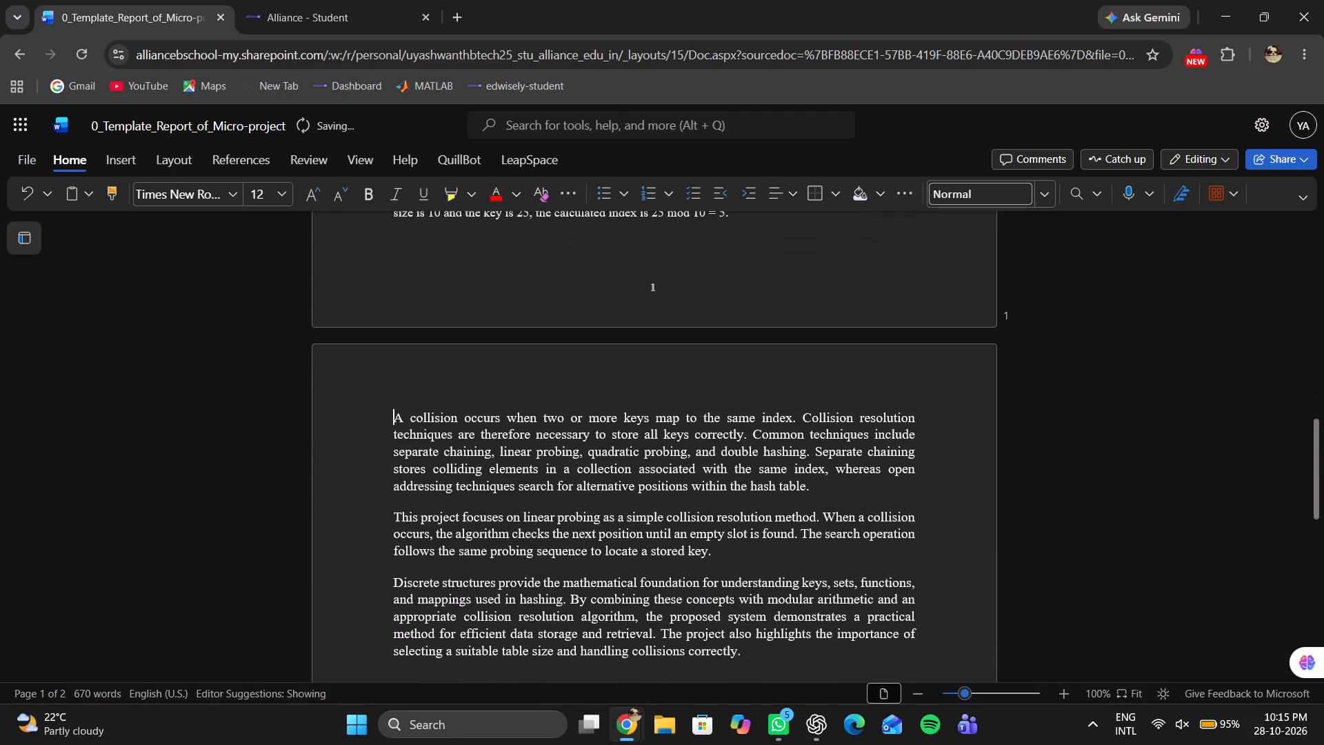
drag(798, 530, 800, 649)
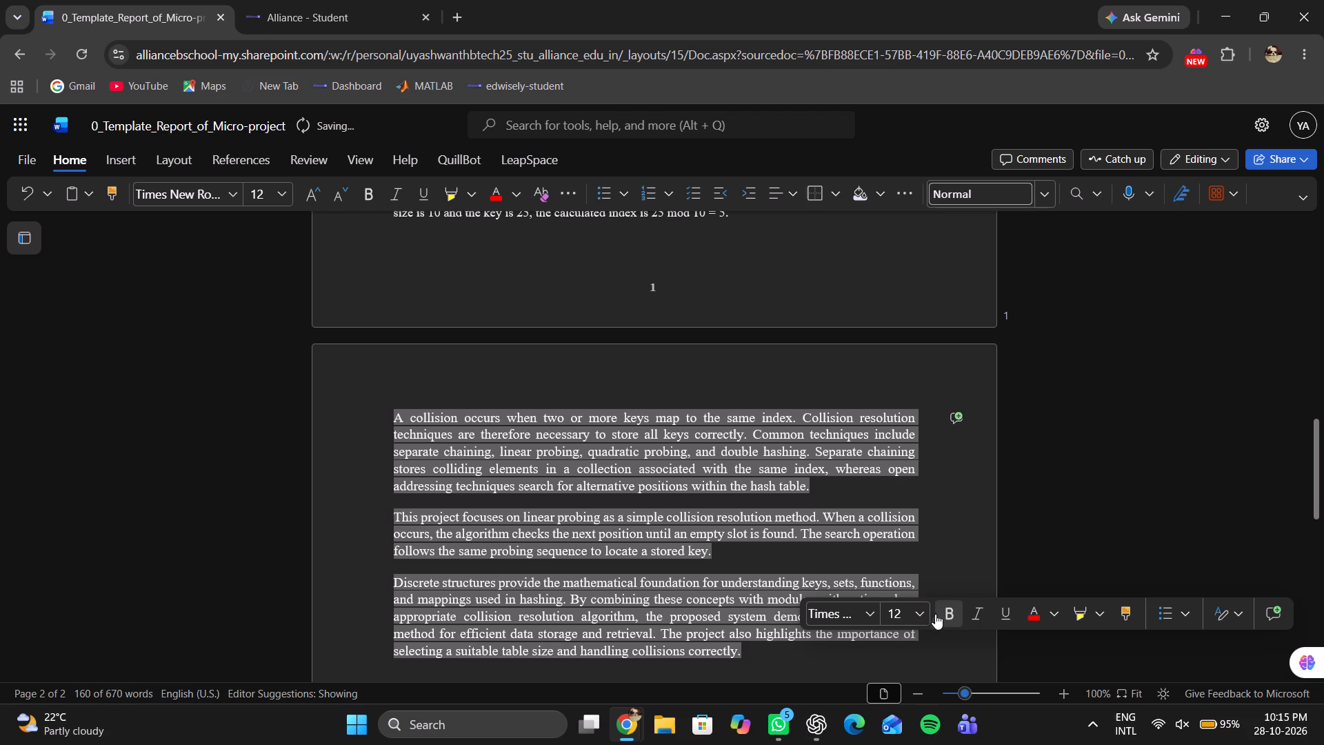
click(925, 615)
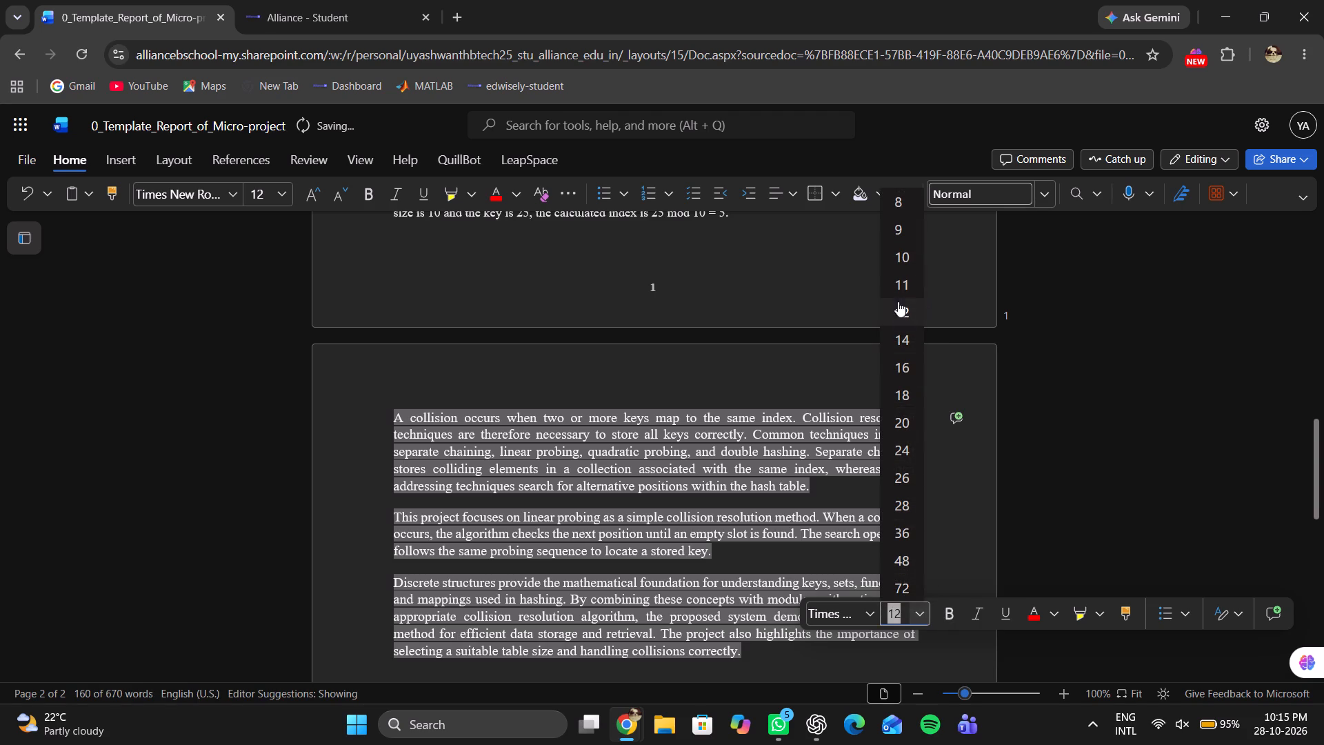
click(896, 280)
click(1045, 379)
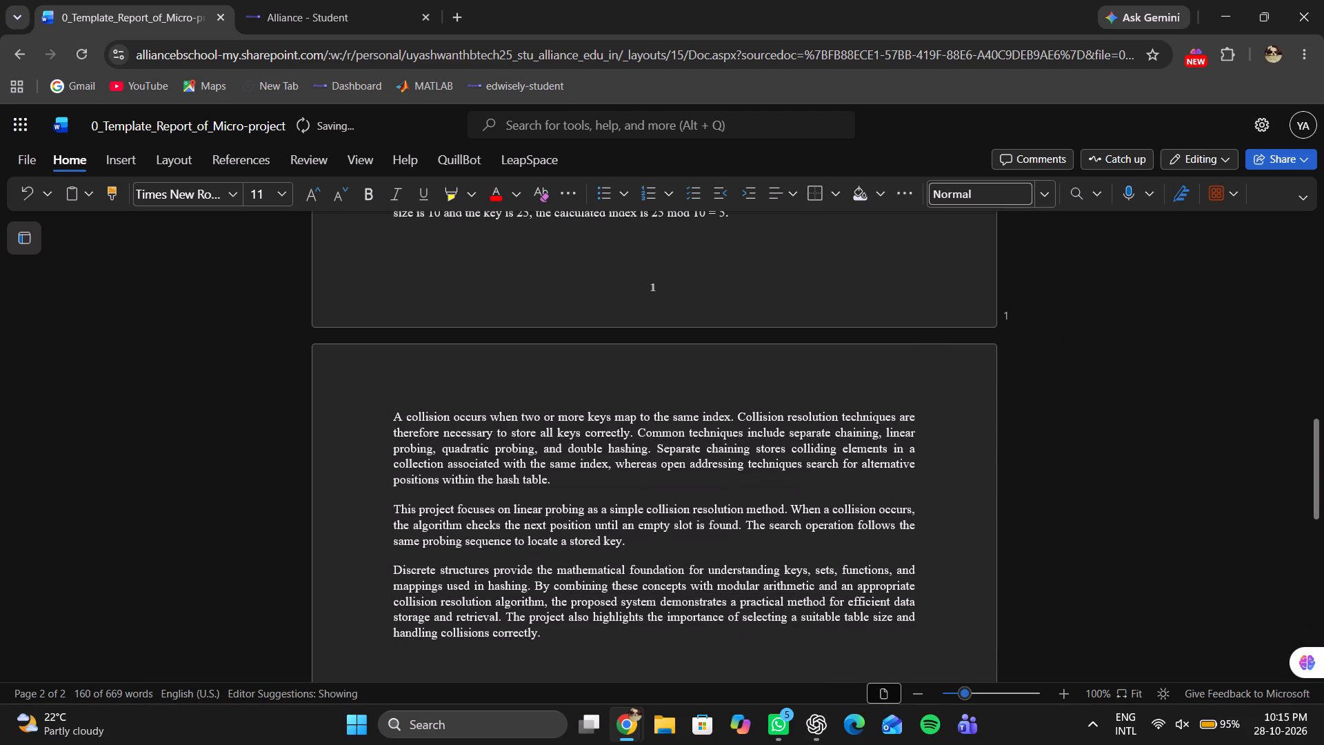
Remove one leading space before "Hashing" so the first Literature Review line aligns with the heading text.
scroll(788, 387, up, 1)
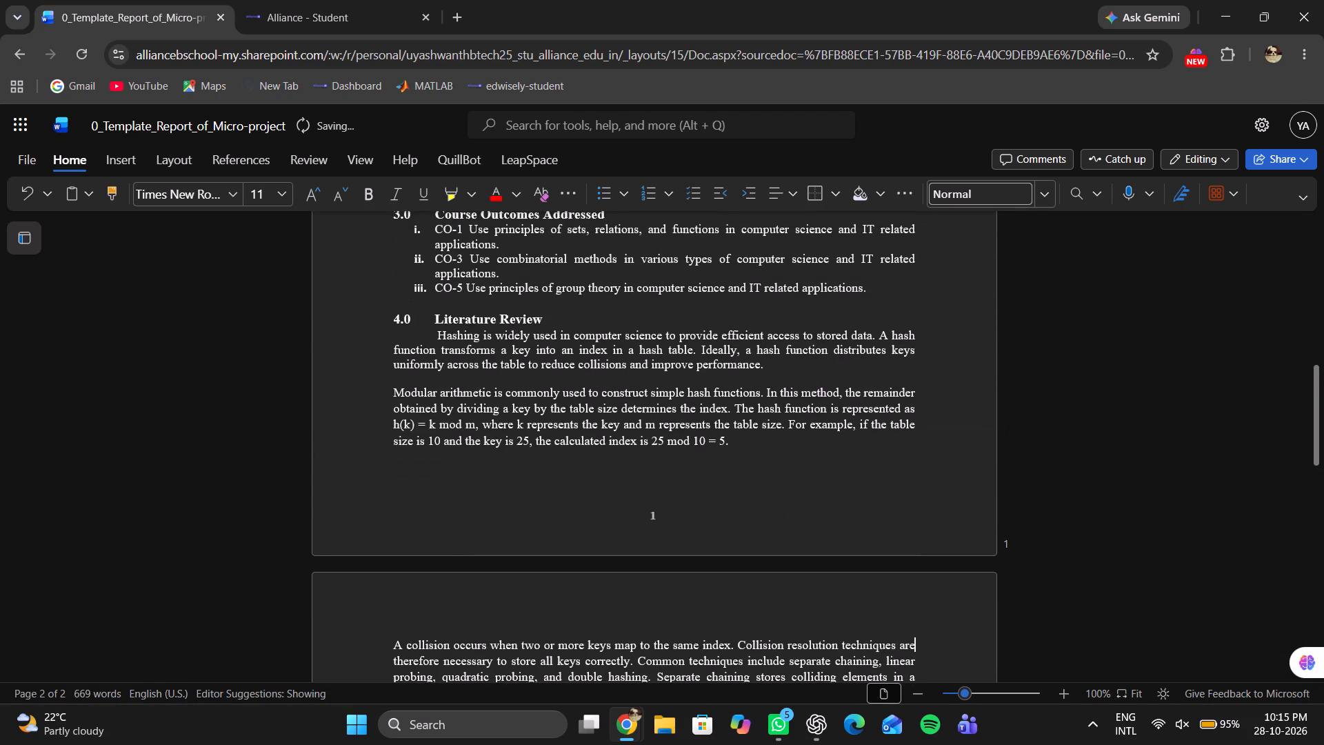
scroll(788, 387, up, 1)
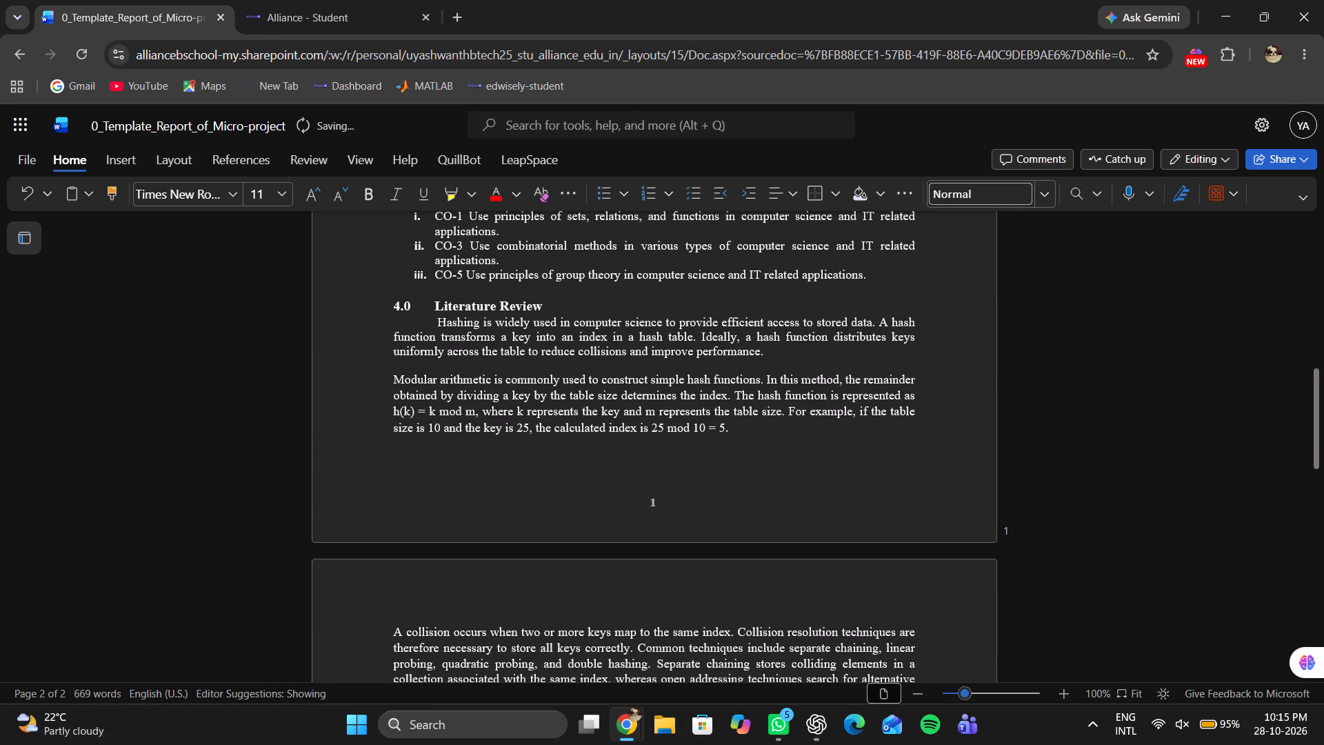
click(434, 318)
key(Right)
key(BackSpace)
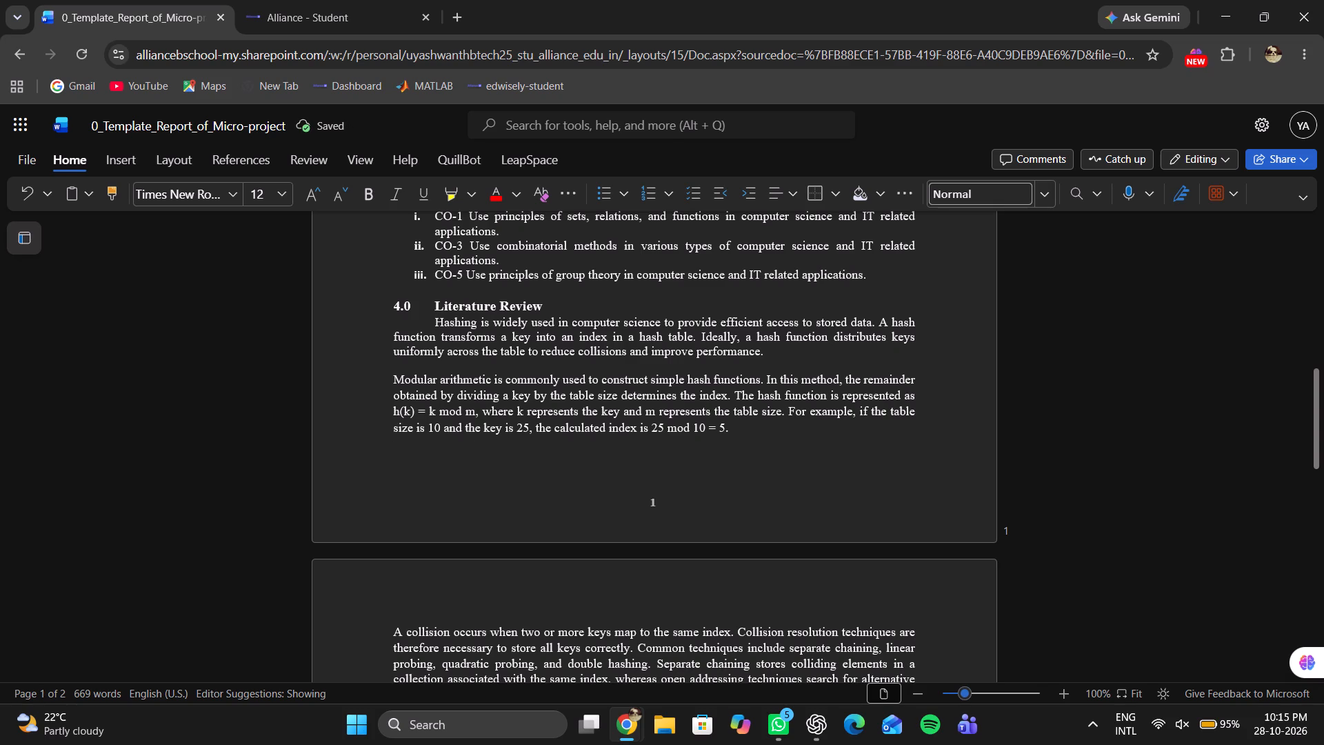
Check the font sizes of the university name, course code line and Rationale heading, and look through the sections already filled in.
scroll(1073, 389, up, 15)
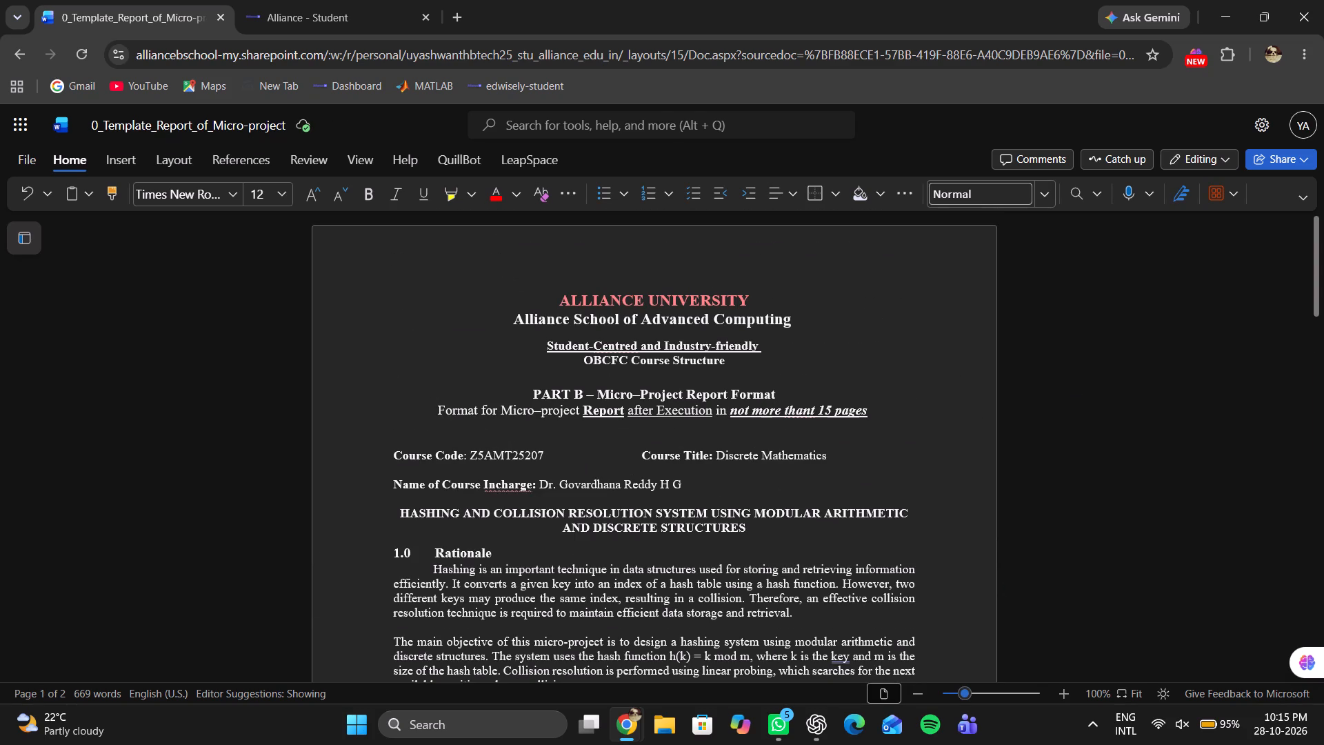
drag(556, 298, 625, 295)
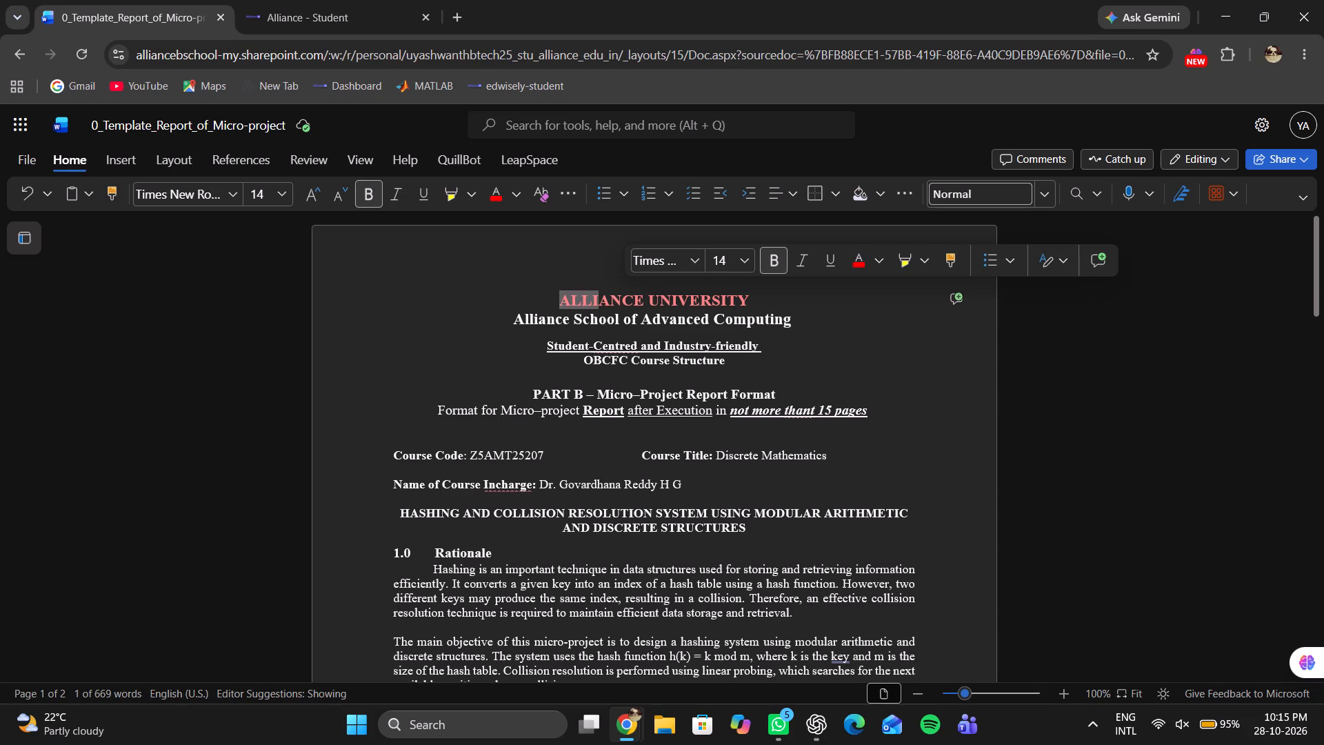
scroll(585, 418, down, 1)
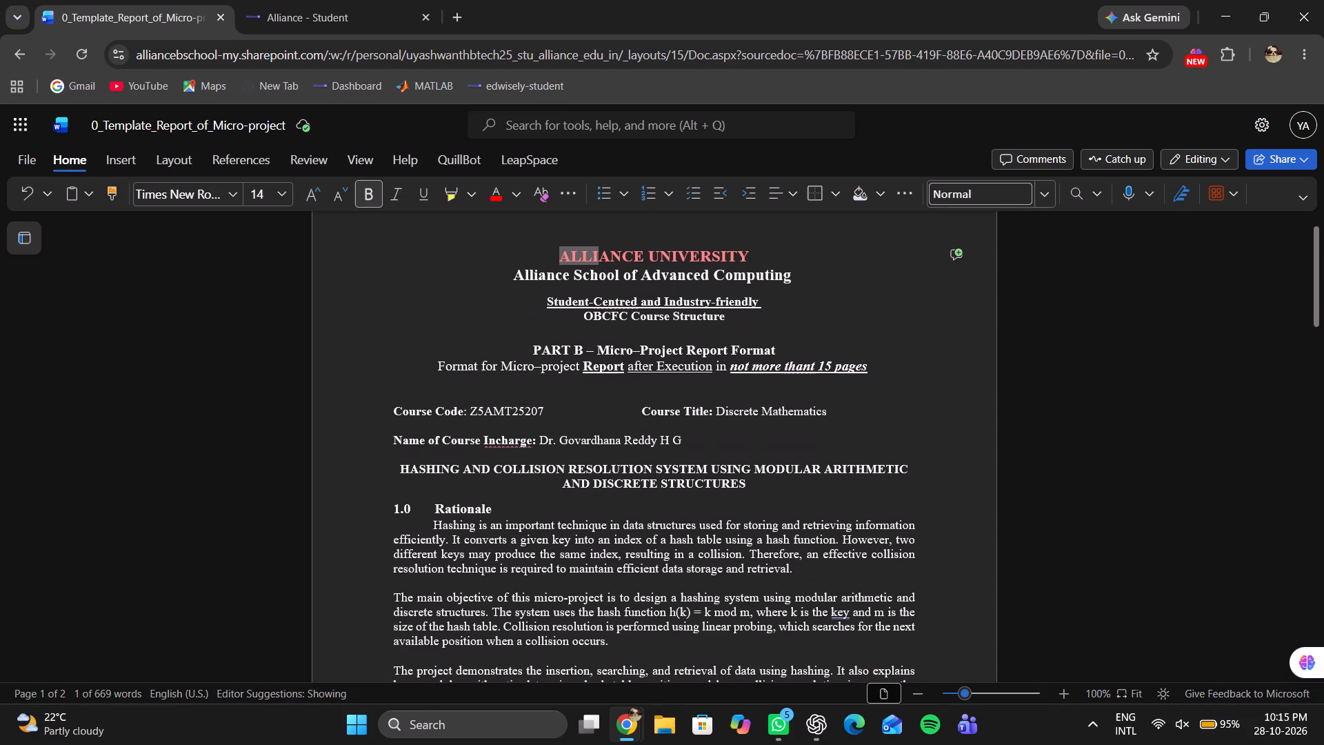
drag(385, 419, 421, 413)
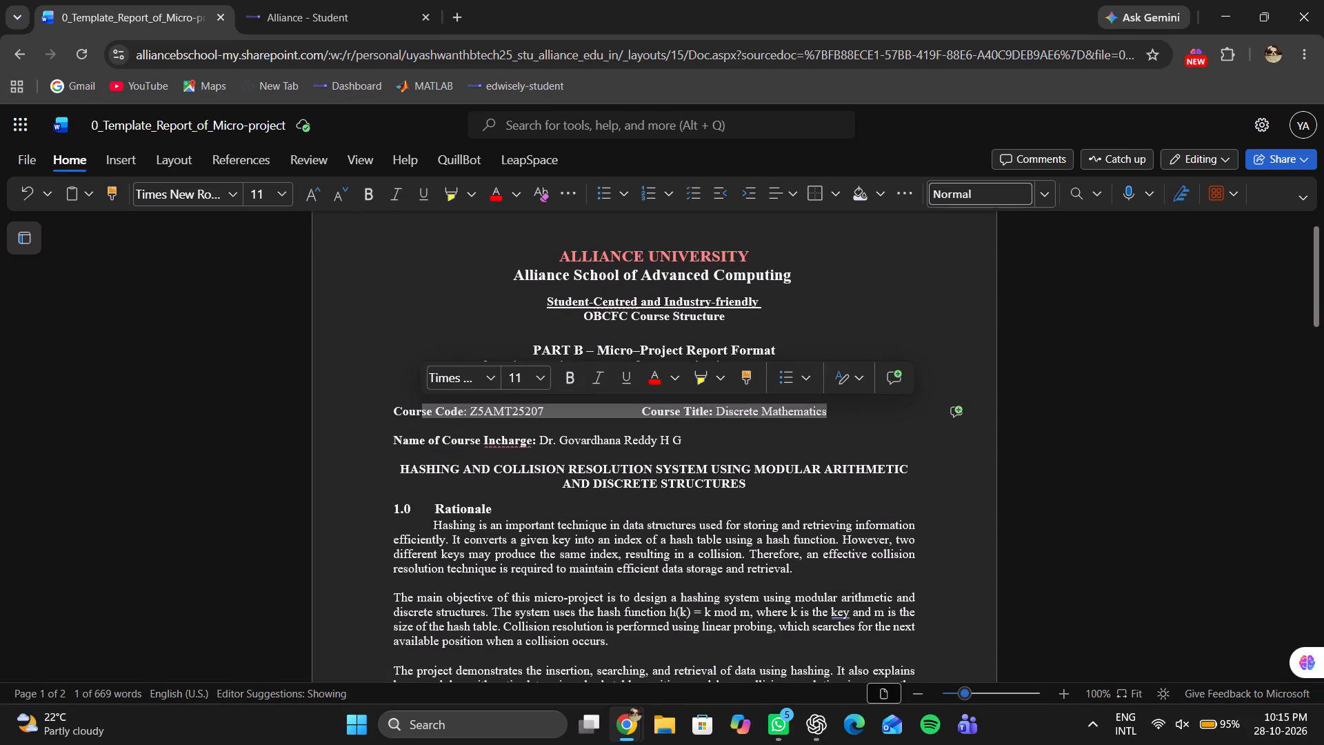
click(264, 397)
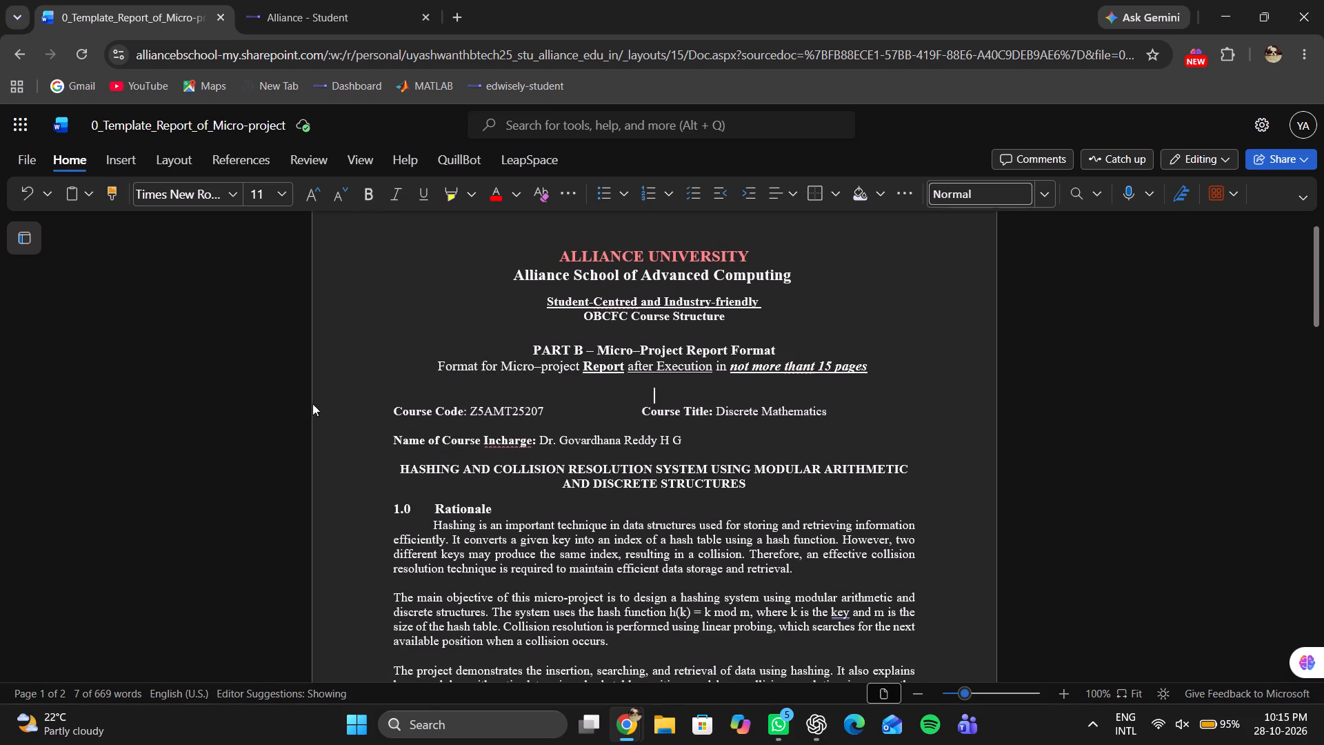
scroll(810, 440, down, 1)
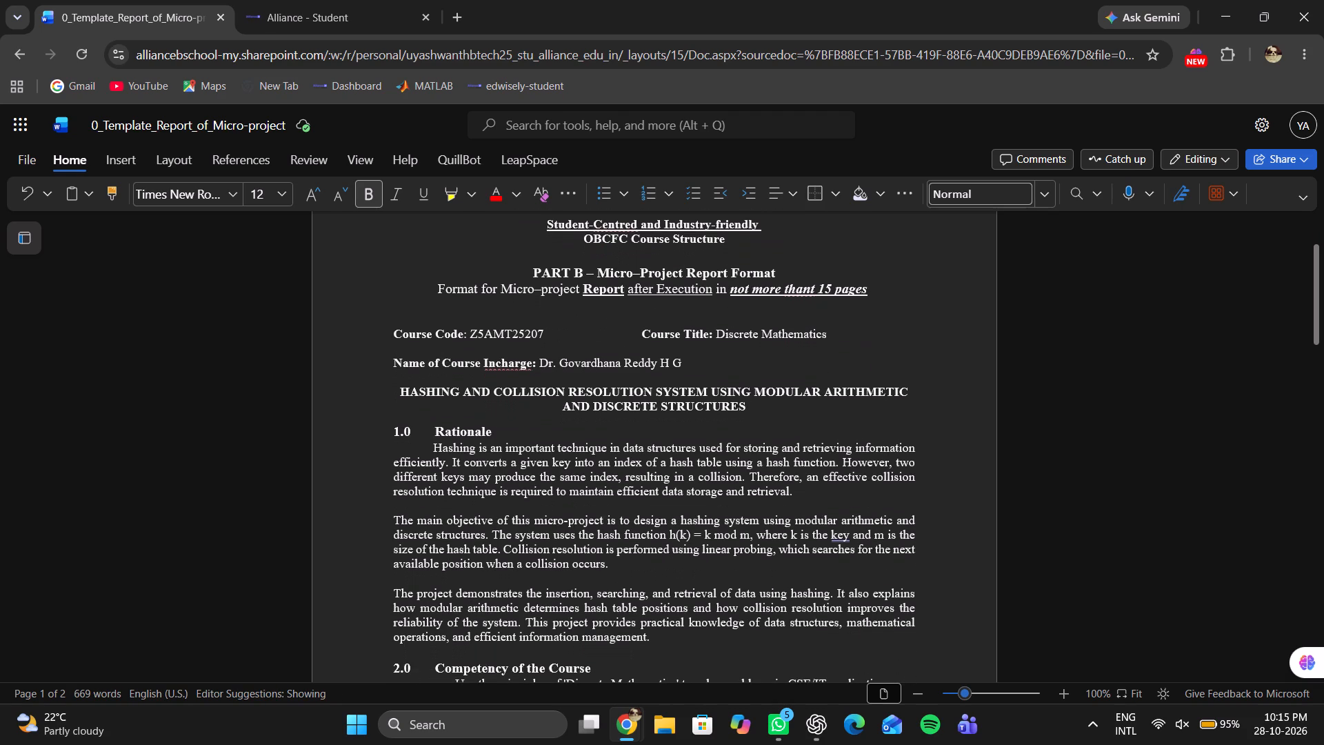
scroll(810, 440, down, 1)
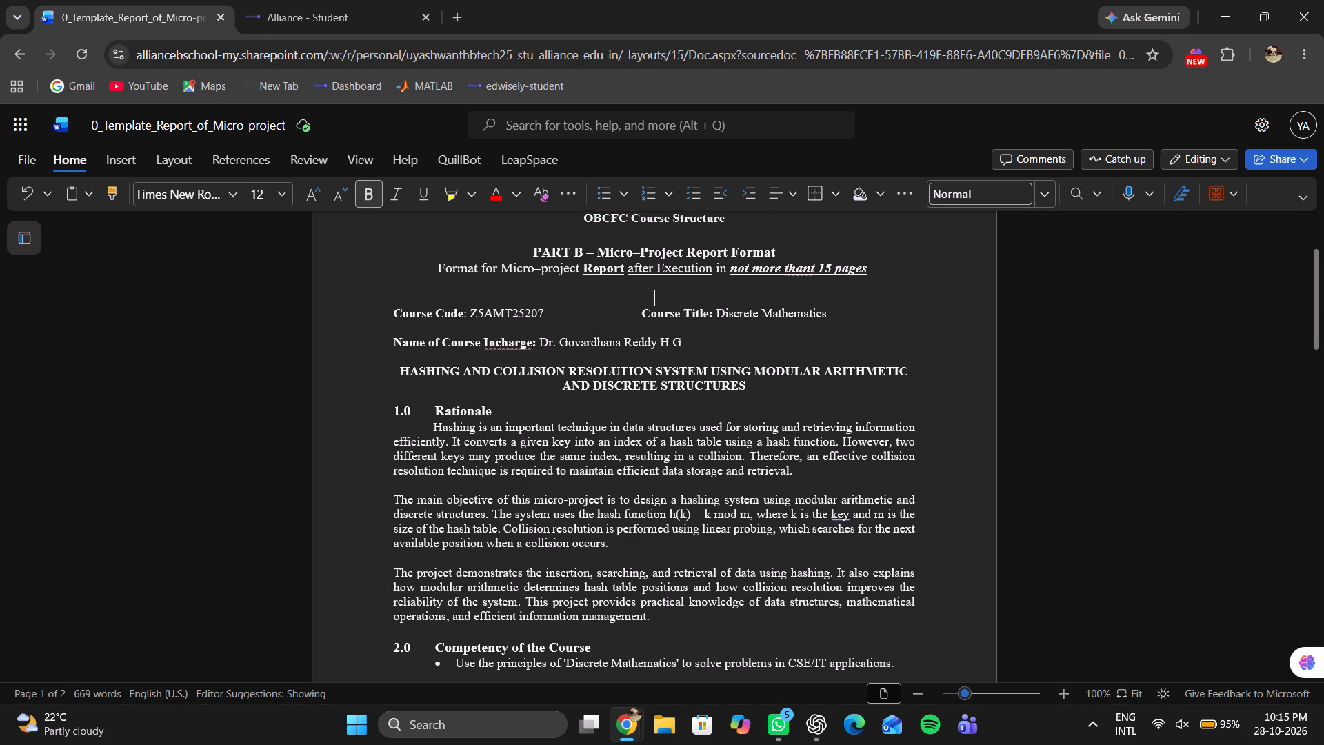
scroll(810, 440, down, 3)
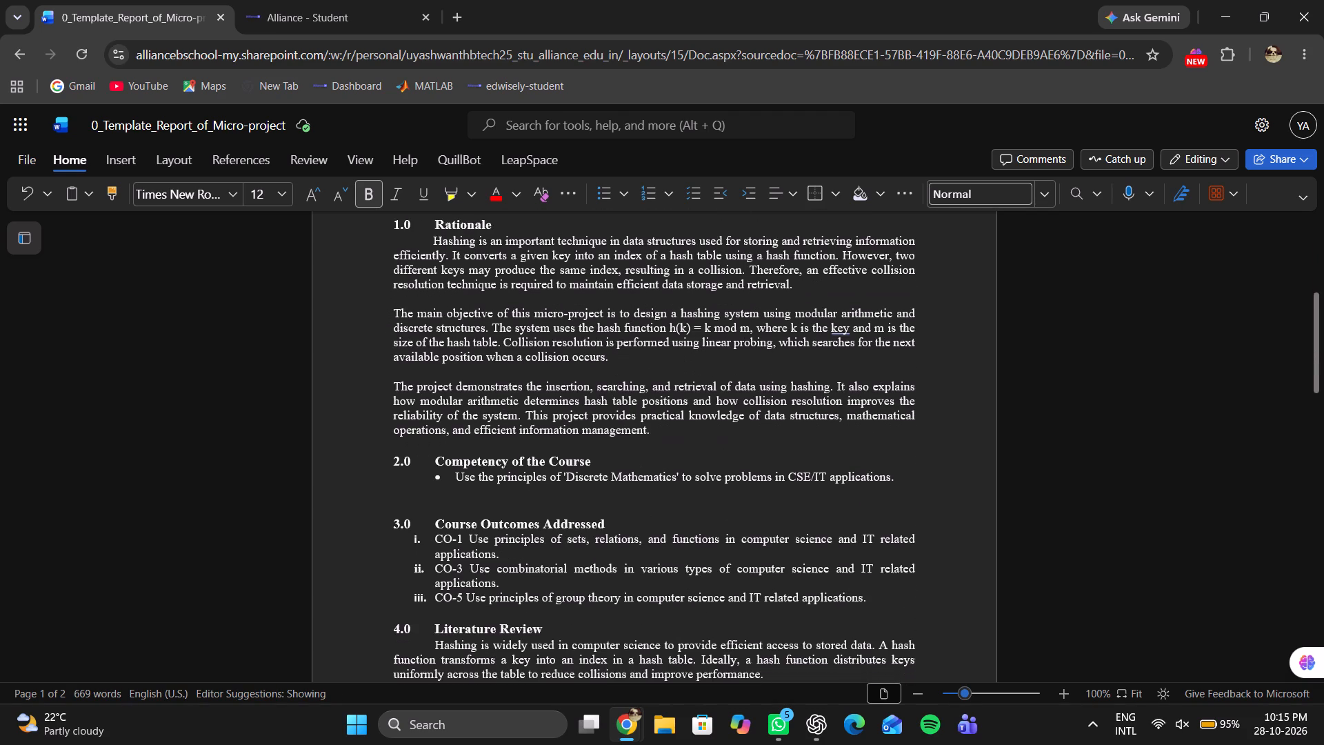
scroll(810, 440, down, 5)
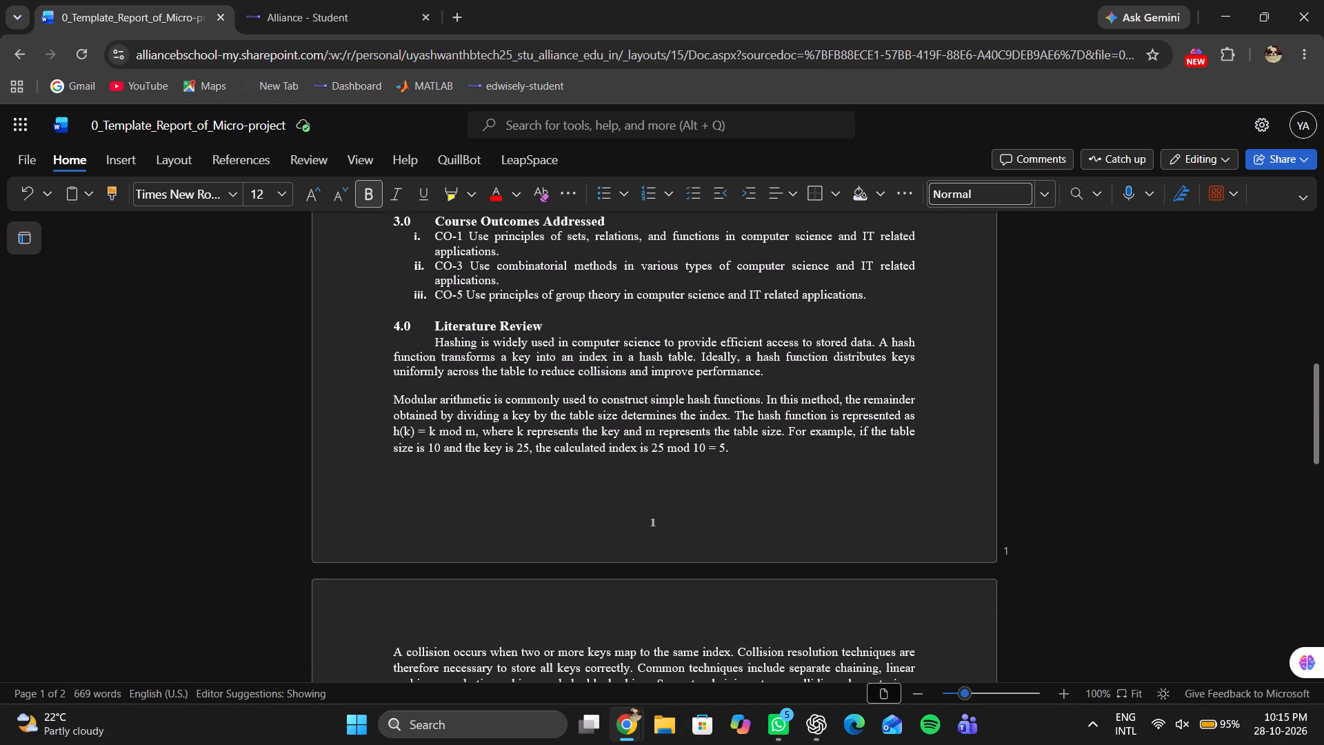
scroll(810, 440, down, 2)
scroll(810, 440, up, 1)
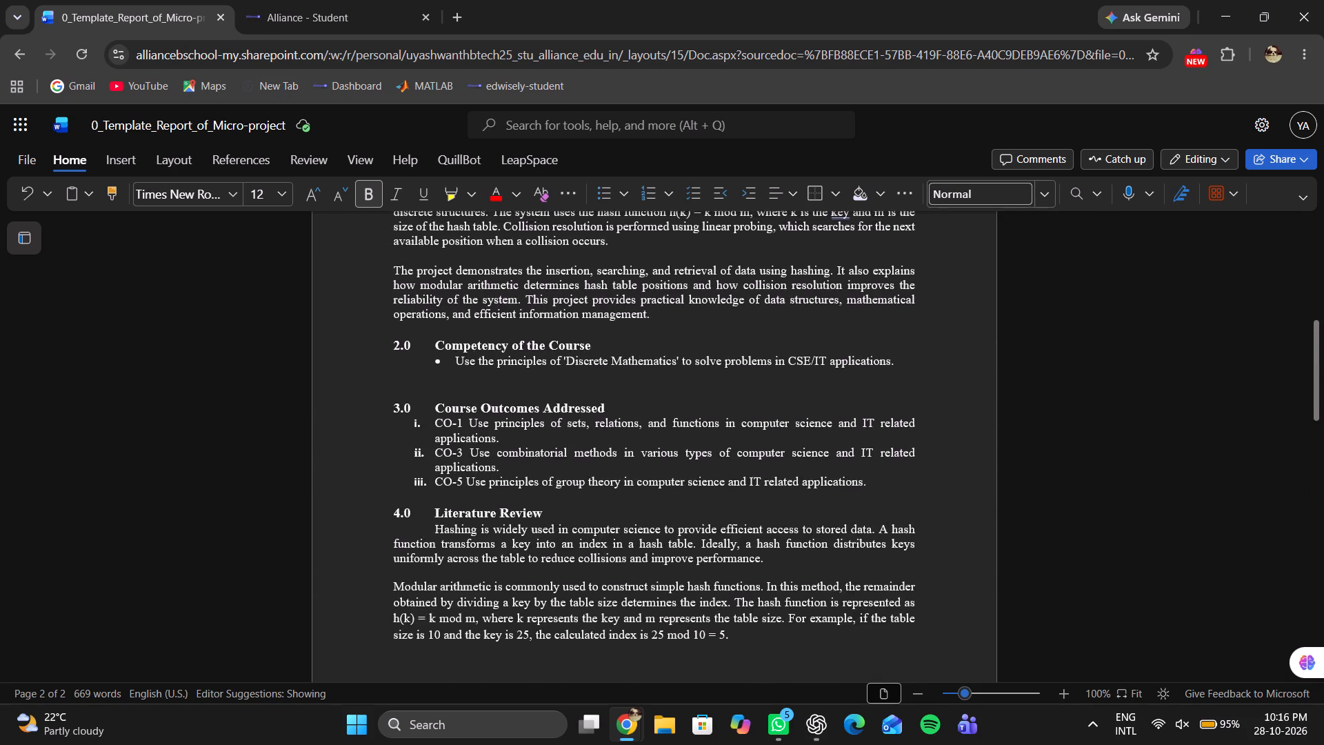
scroll(810, 440, up, 3)
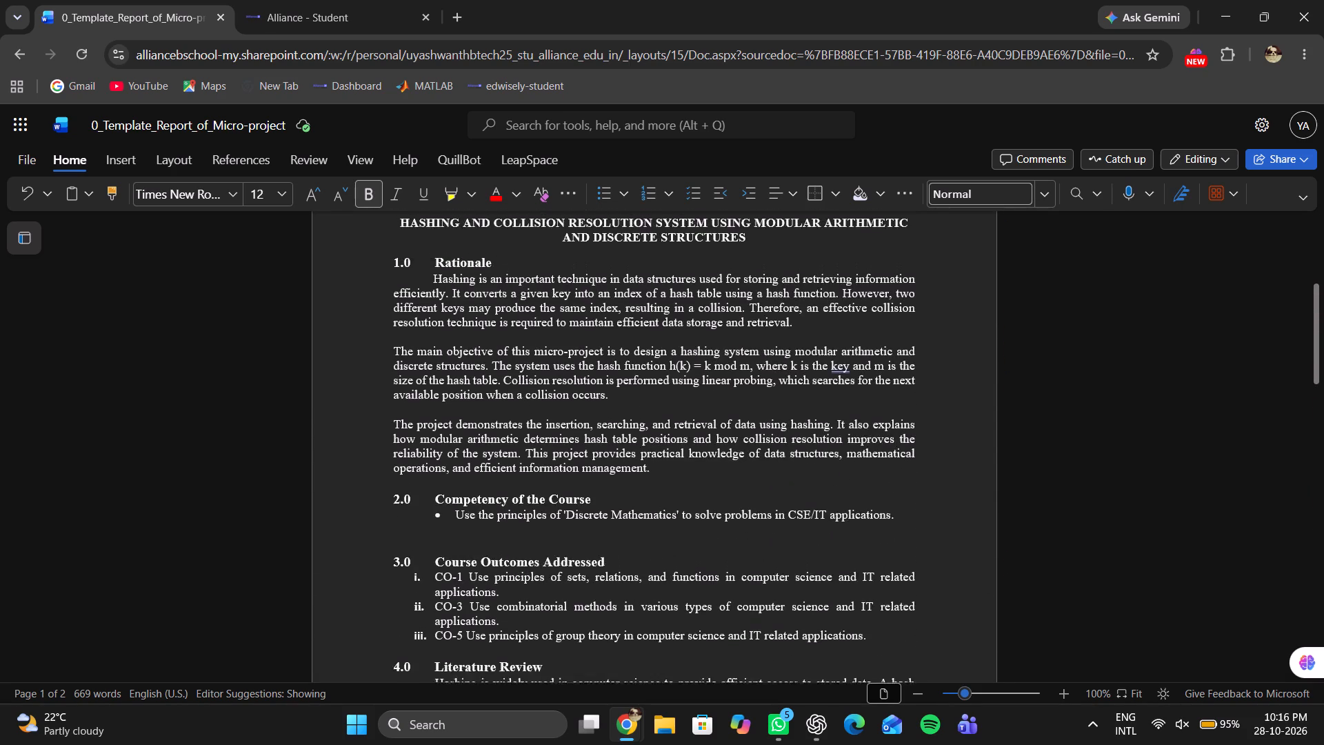
scroll(810, 440, up, 1)
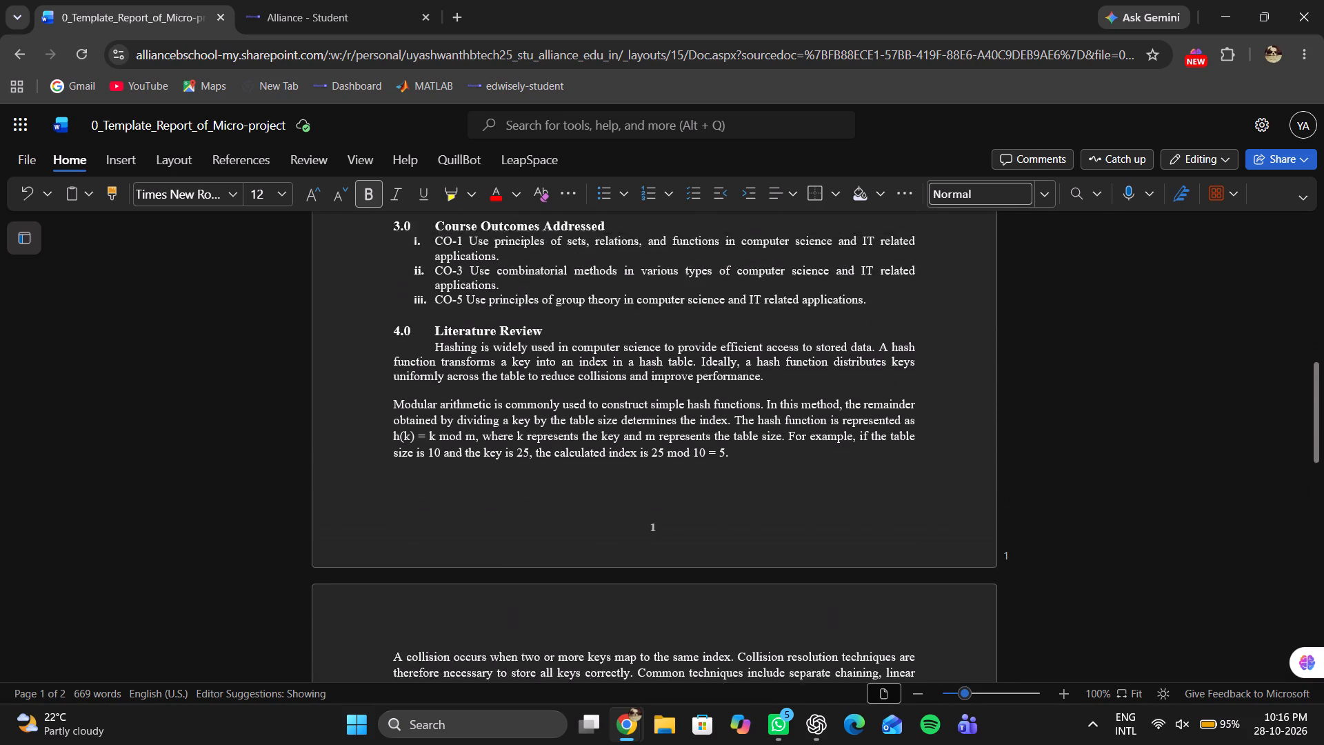
scroll(810, 440, up, 1)
drag(467, 284, 483, 282)
click(292, 311)
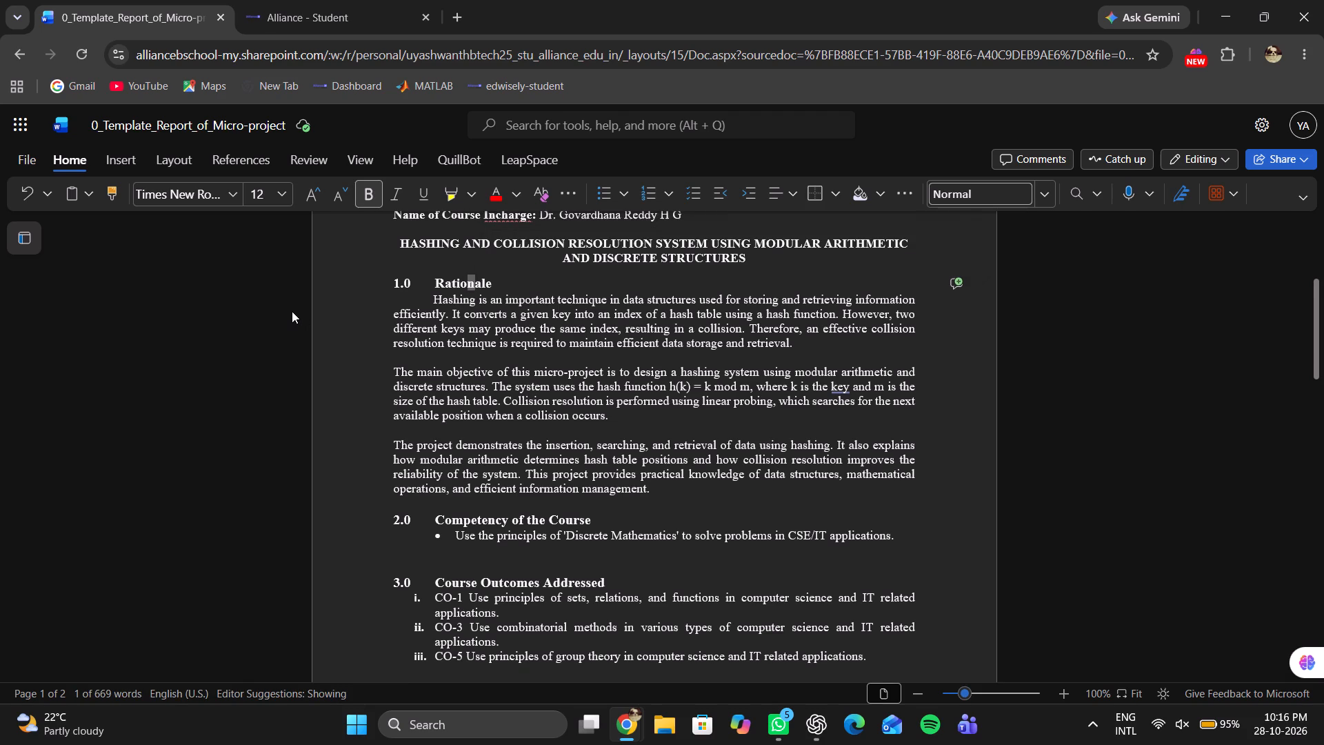
Set the project title above the Rationale section, "Hashing and Collision Resolution System Using Modular Arithmetic and Discrete Structures", to font size 12.
scroll(454, 334, up, 1)
drag(463, 284, 503, 299)
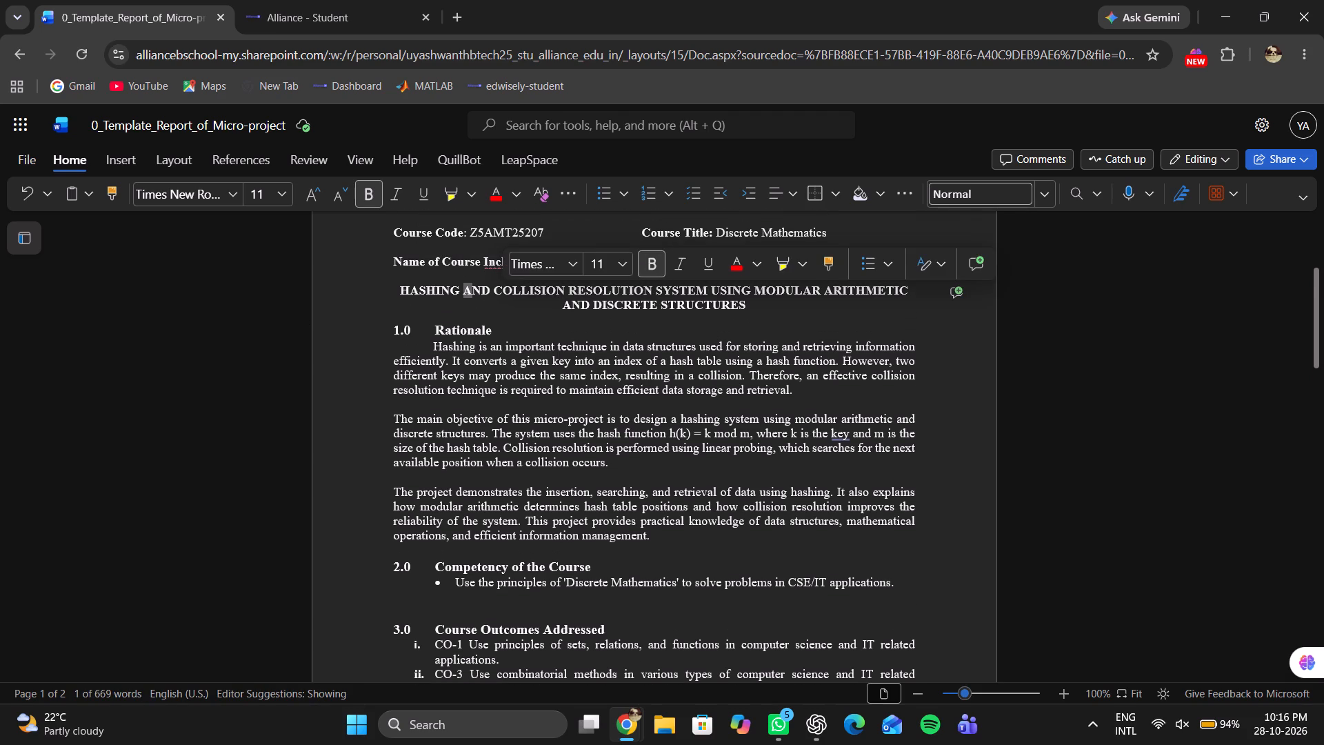
drag(394, 287, 650, 306)
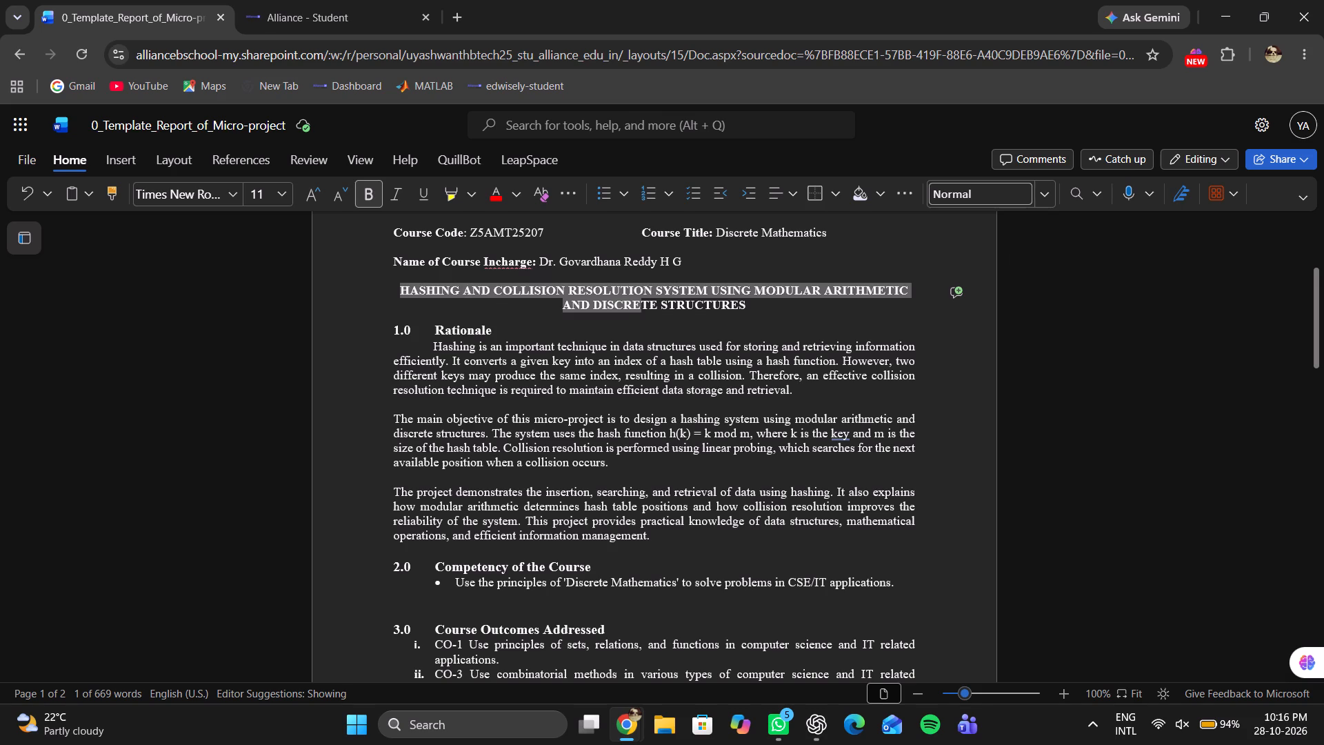
drag(650, 306, 745, 312)
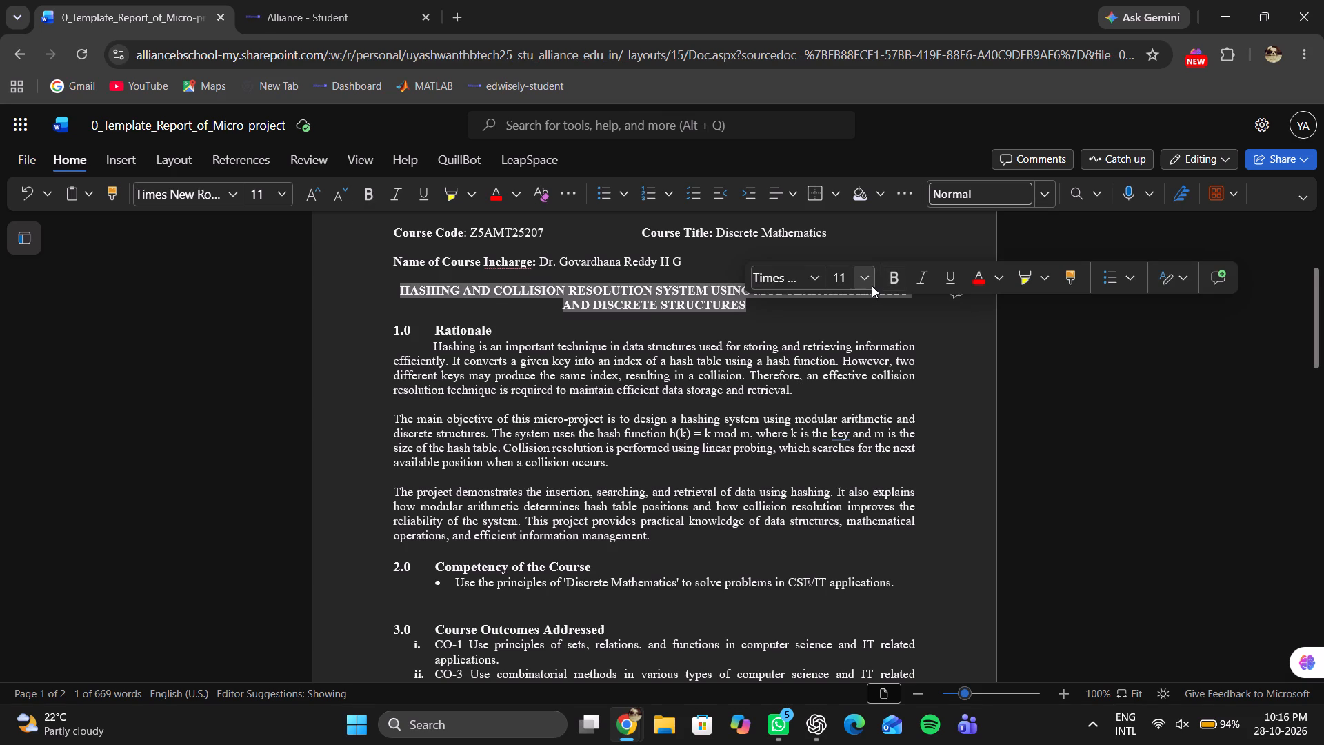
click(865, 285)
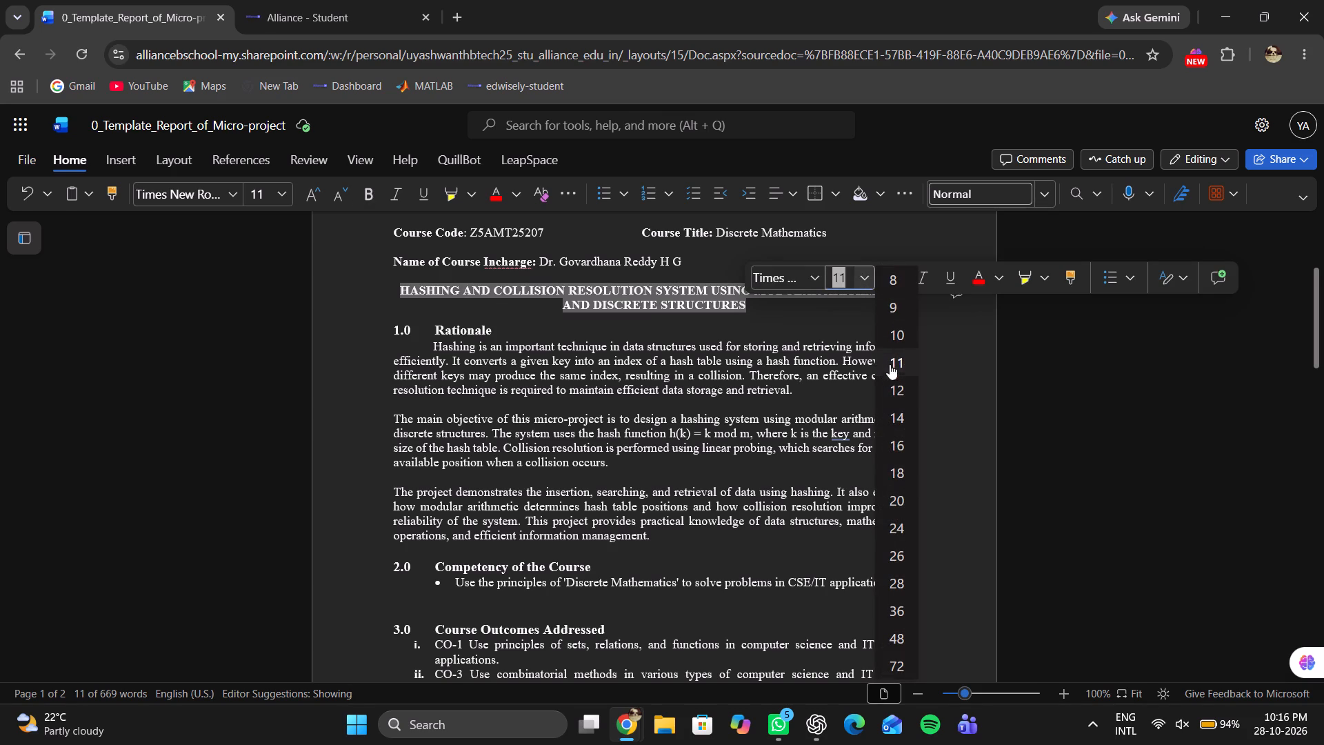
click(899, 385)
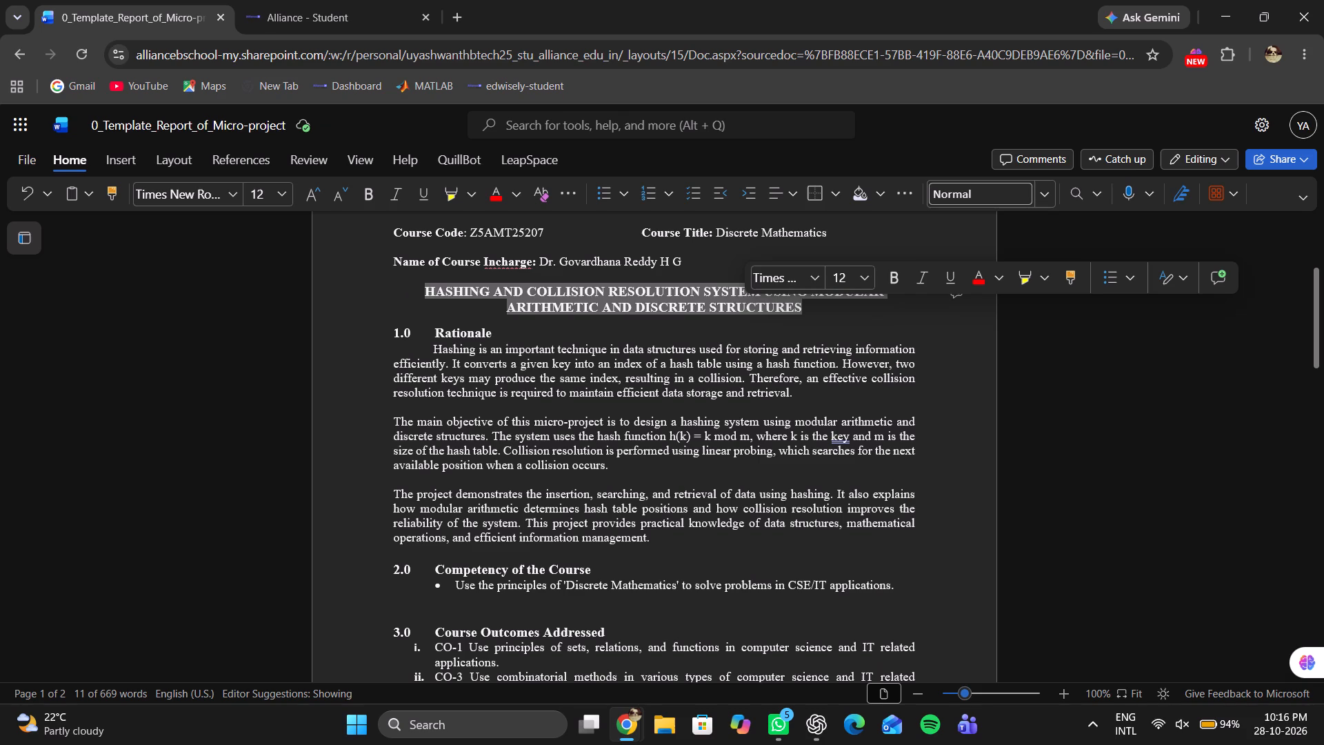
Set all three paragraphs of the Rationale section to font size 12.
click(429, 347)
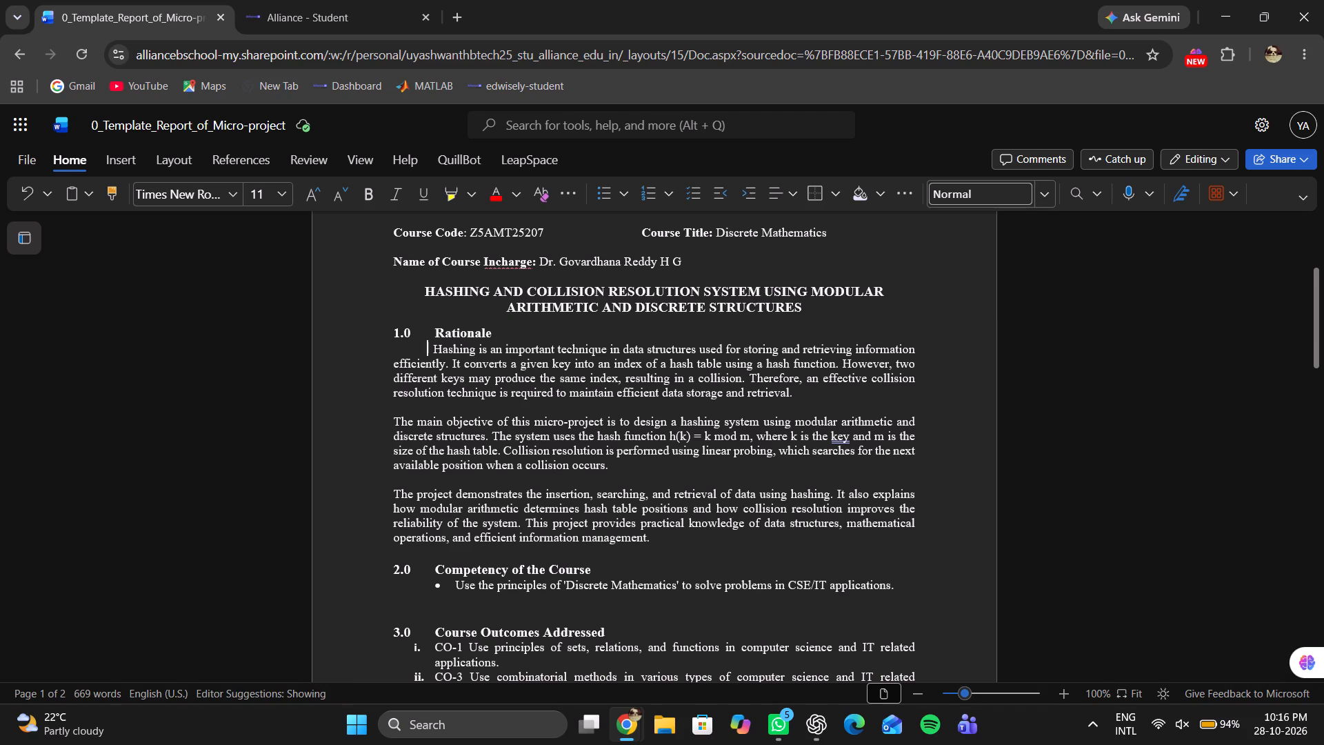
drag(430, 346, 565, 401)
drag(565, 401, 654, 546)
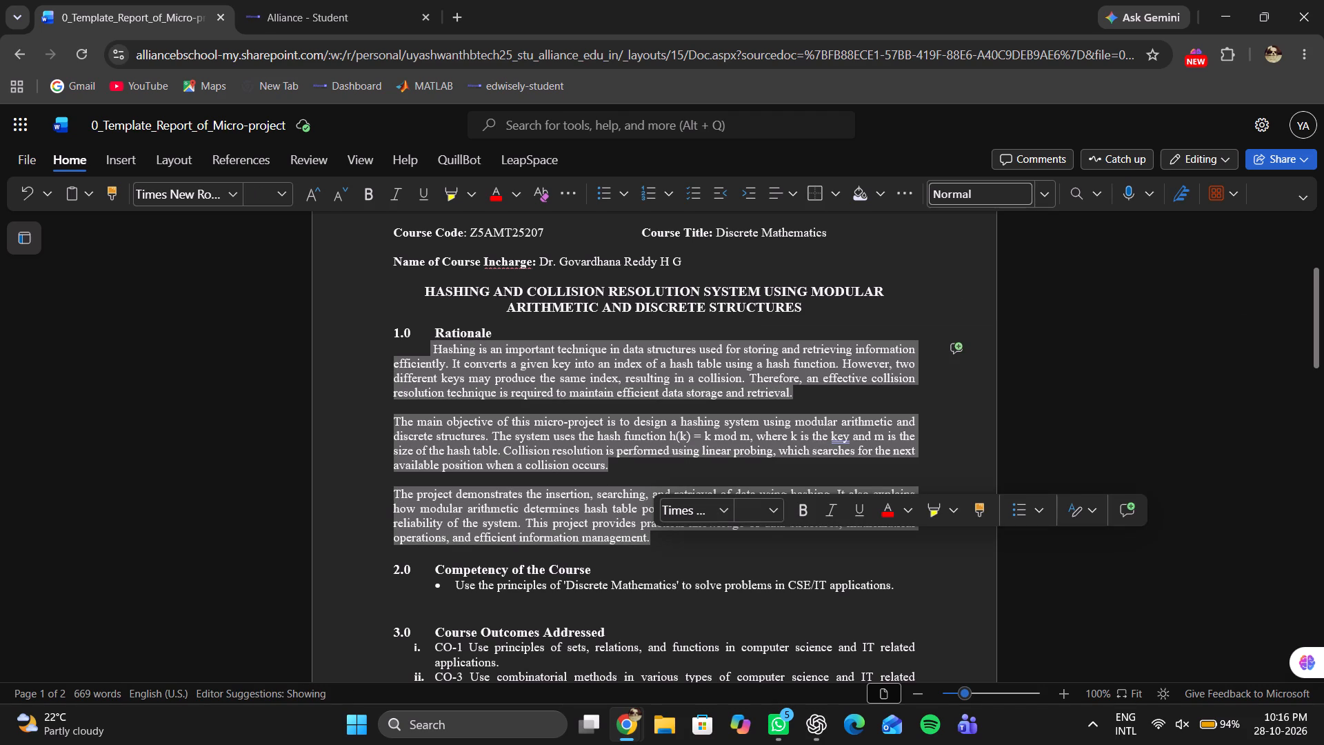
click(774, 509)
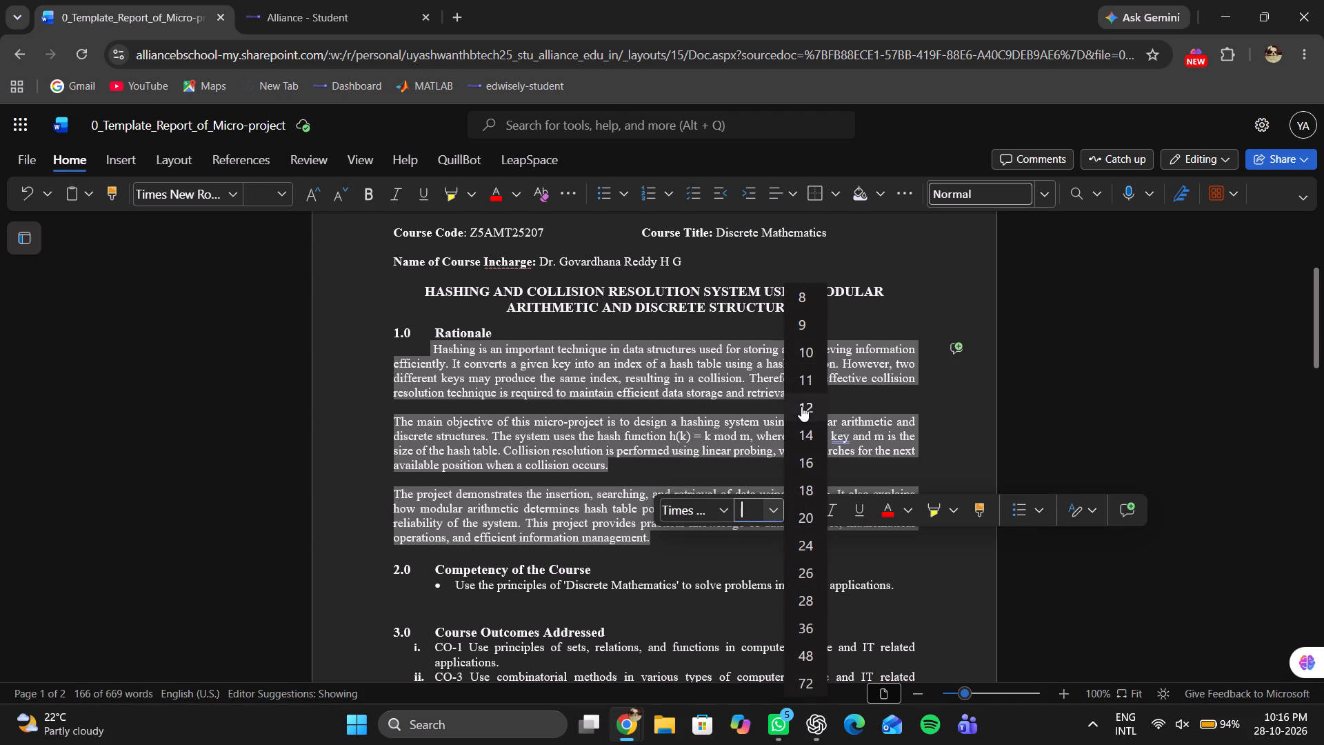
click(801, 406)
click(1041, 435)
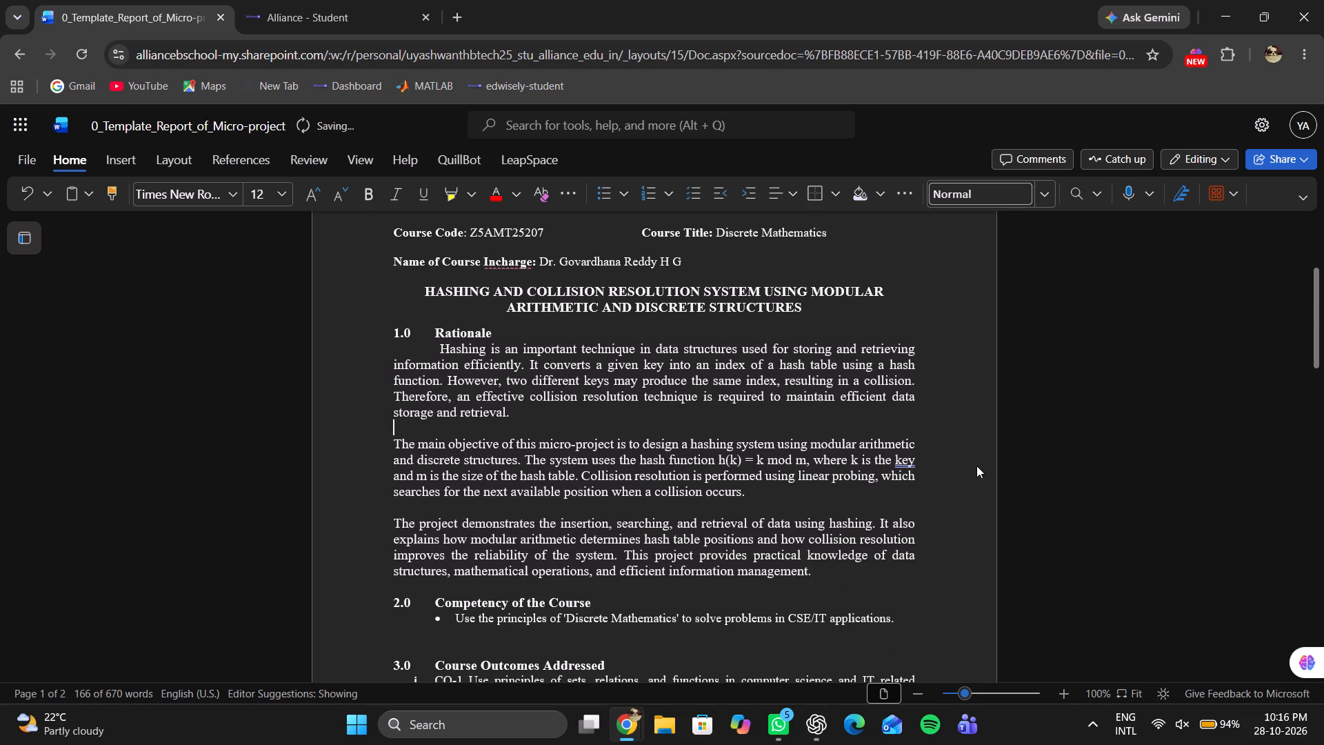
Remove the extra leading spaces before "Hashing" so the first Rationale line aligns with the heading text.
scroll(908, 483, down, 2)
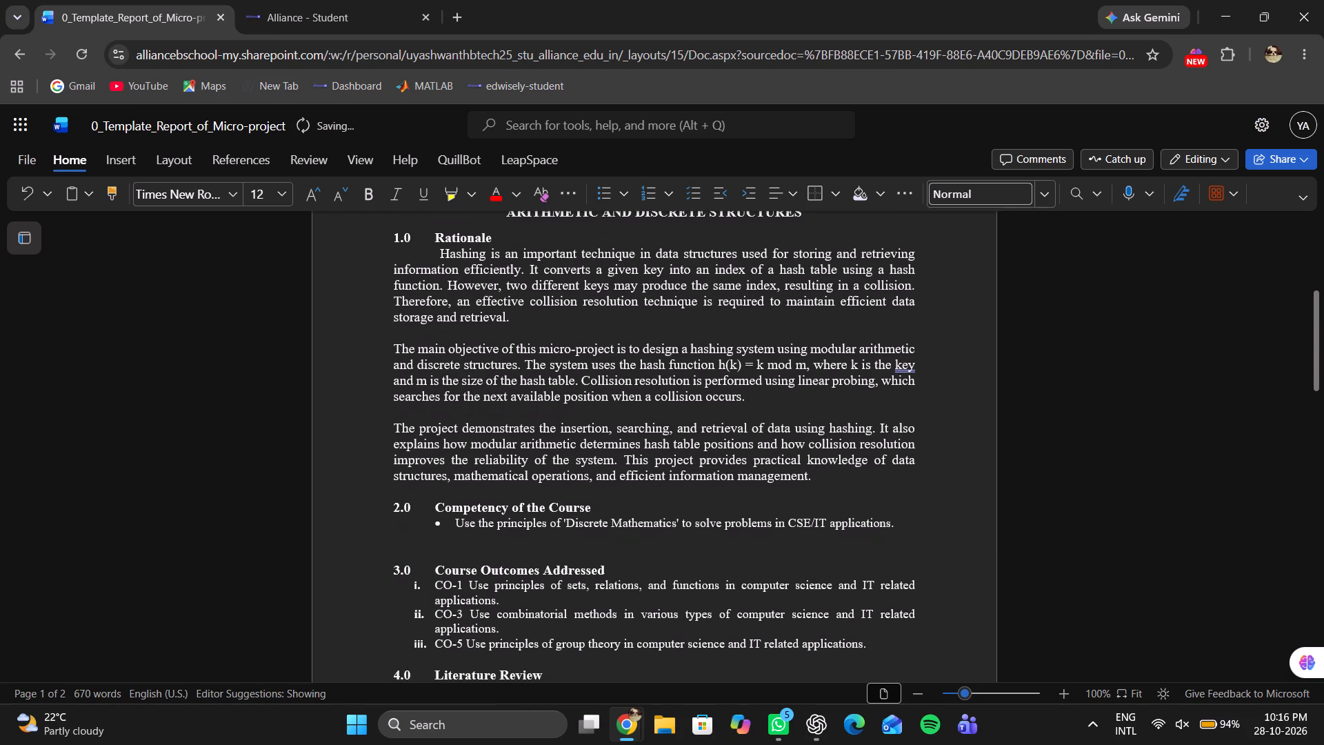
click(434, 256)
key(Right)
key(Right)
key(BackSpace)
key(BackSpace)
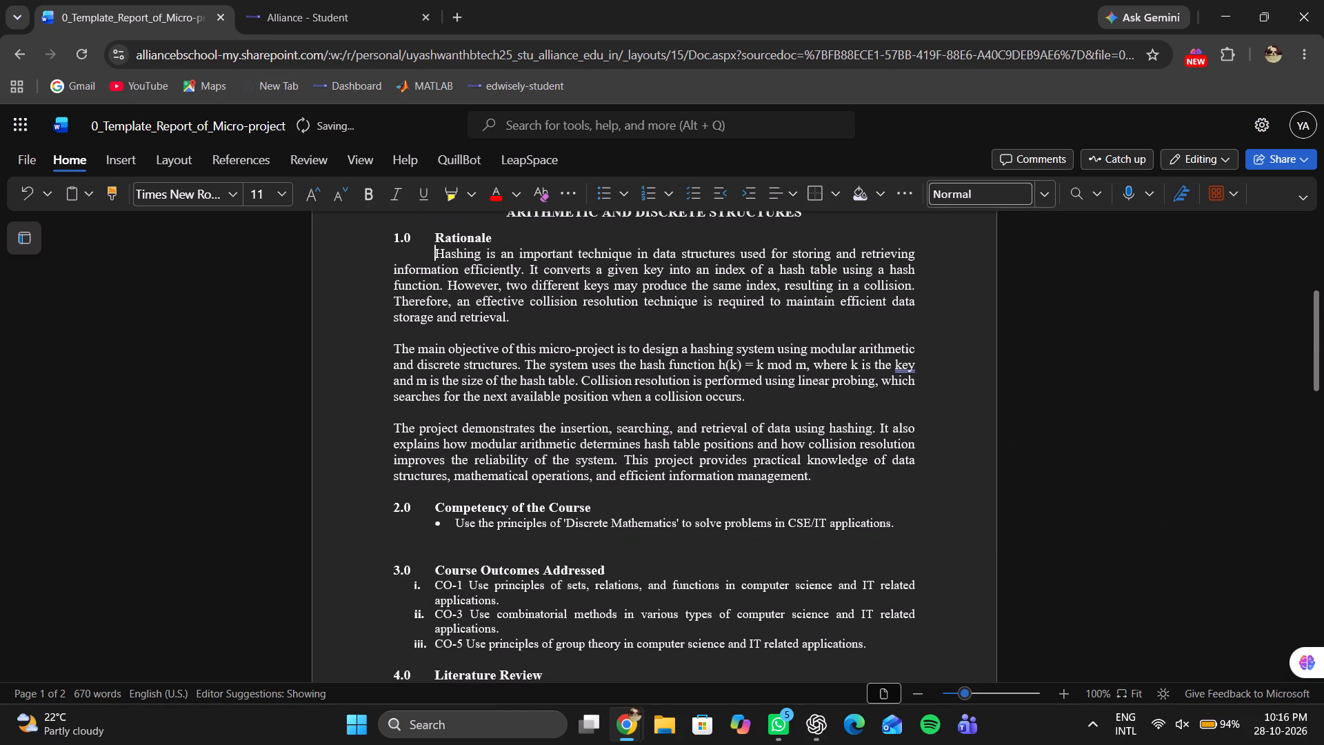
Compare with the "Competency of the Course" heading's font size and set the bullet under it to font size 12.
scroll(767, 328, down, 2)
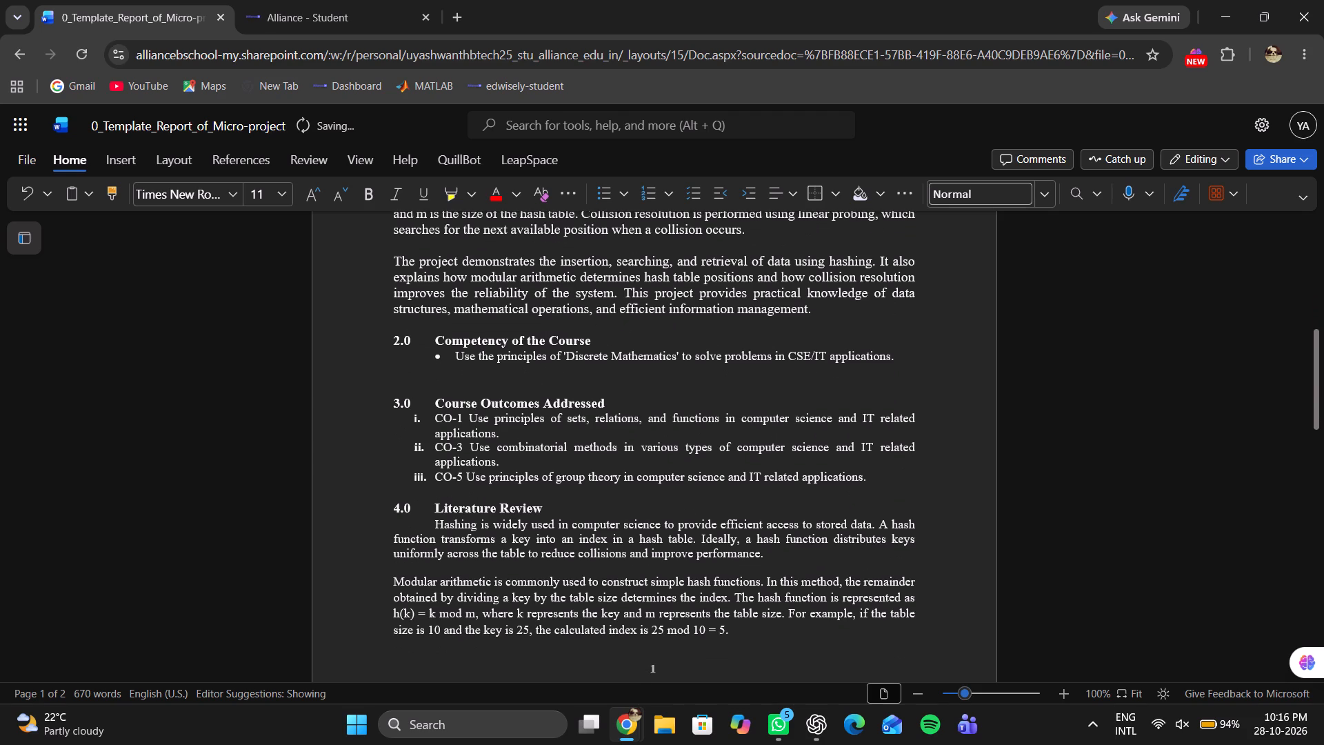
drag(438, 345, 470, 335)
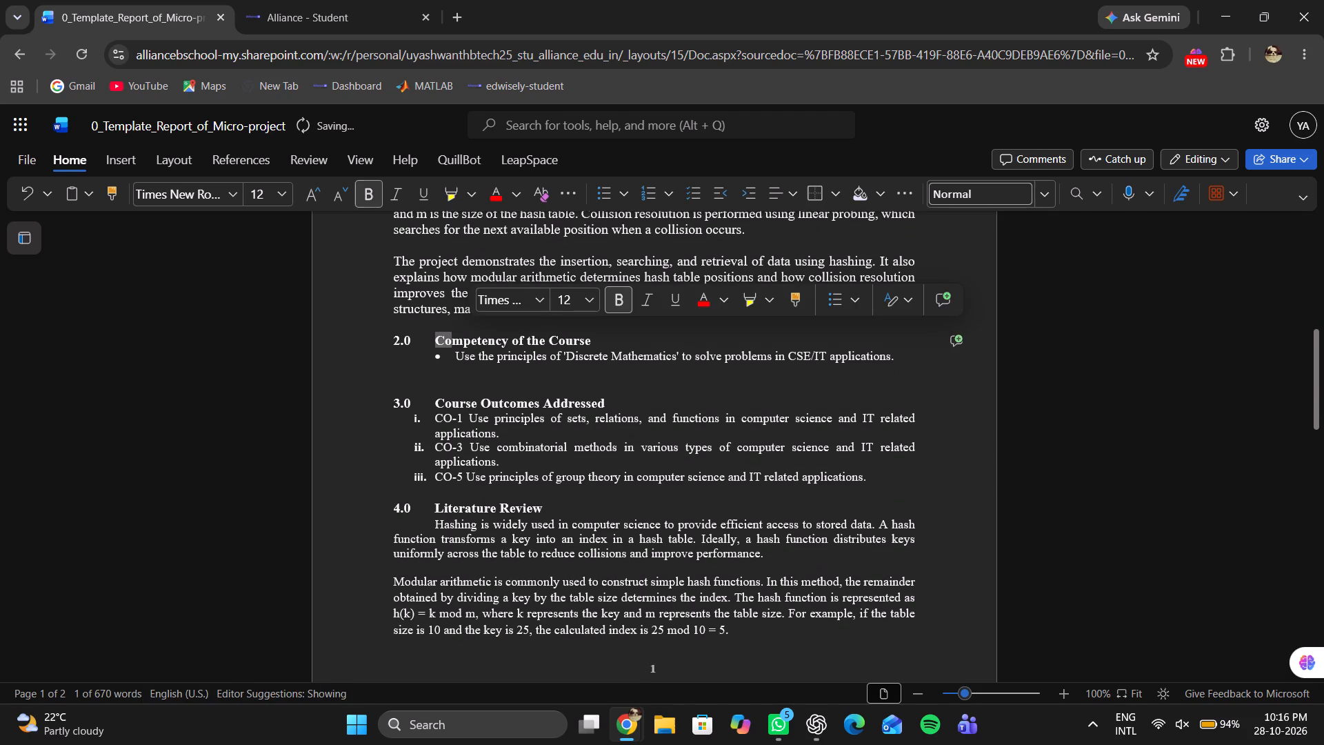
double_click(602, 355)
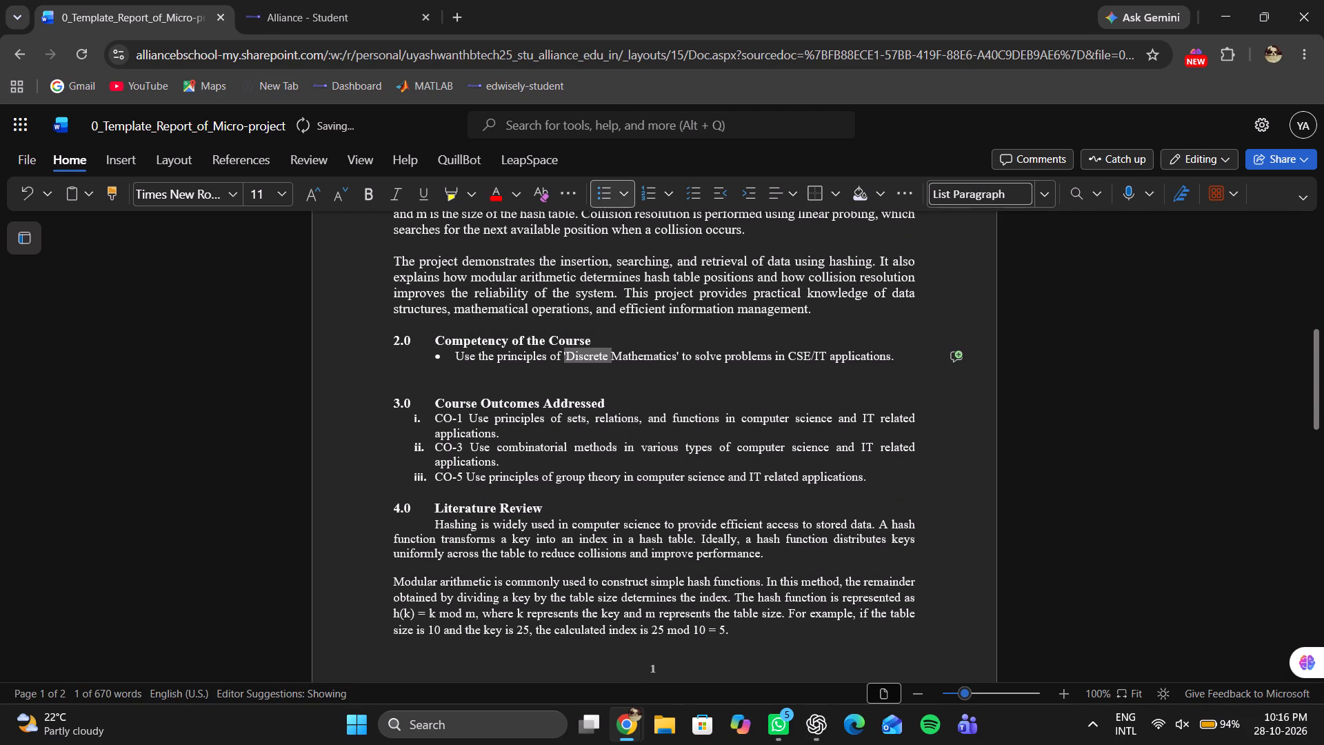
click(602, 355)
triple_click(602, 355)
click(719, 319)
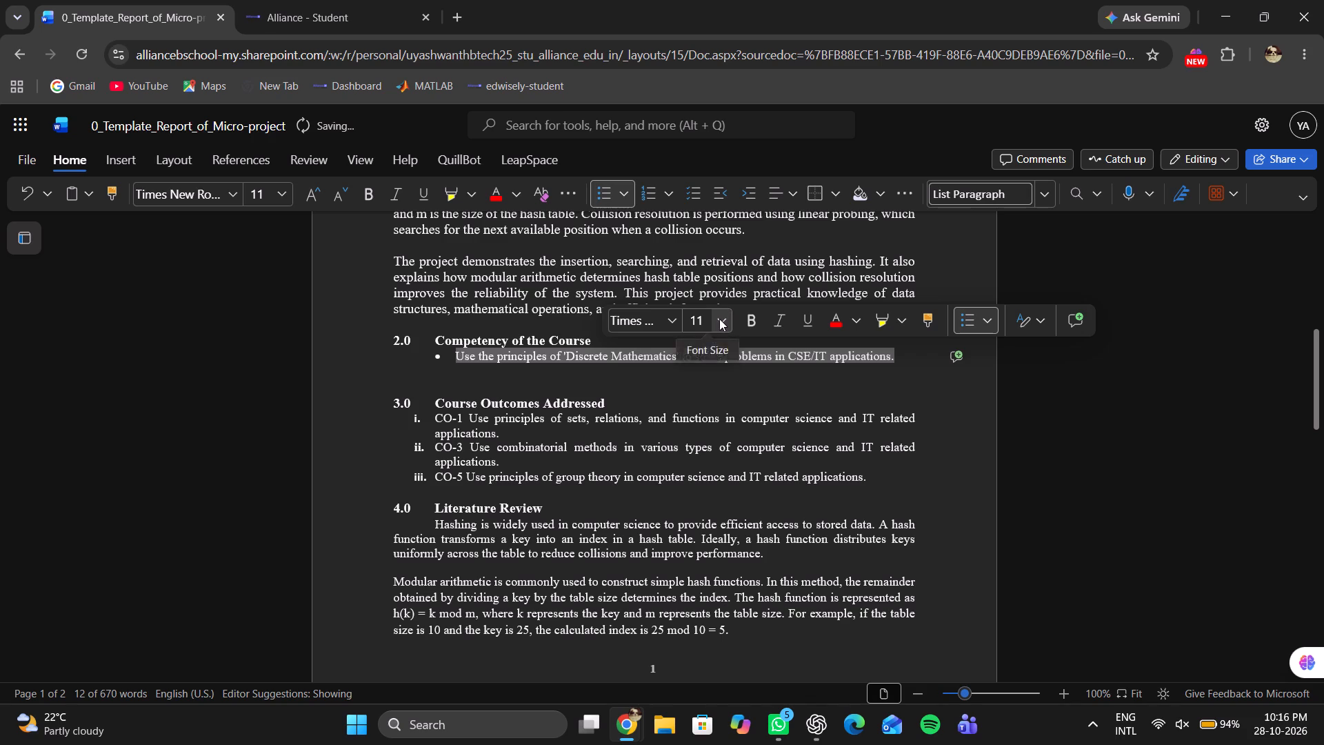
click(748, 403)
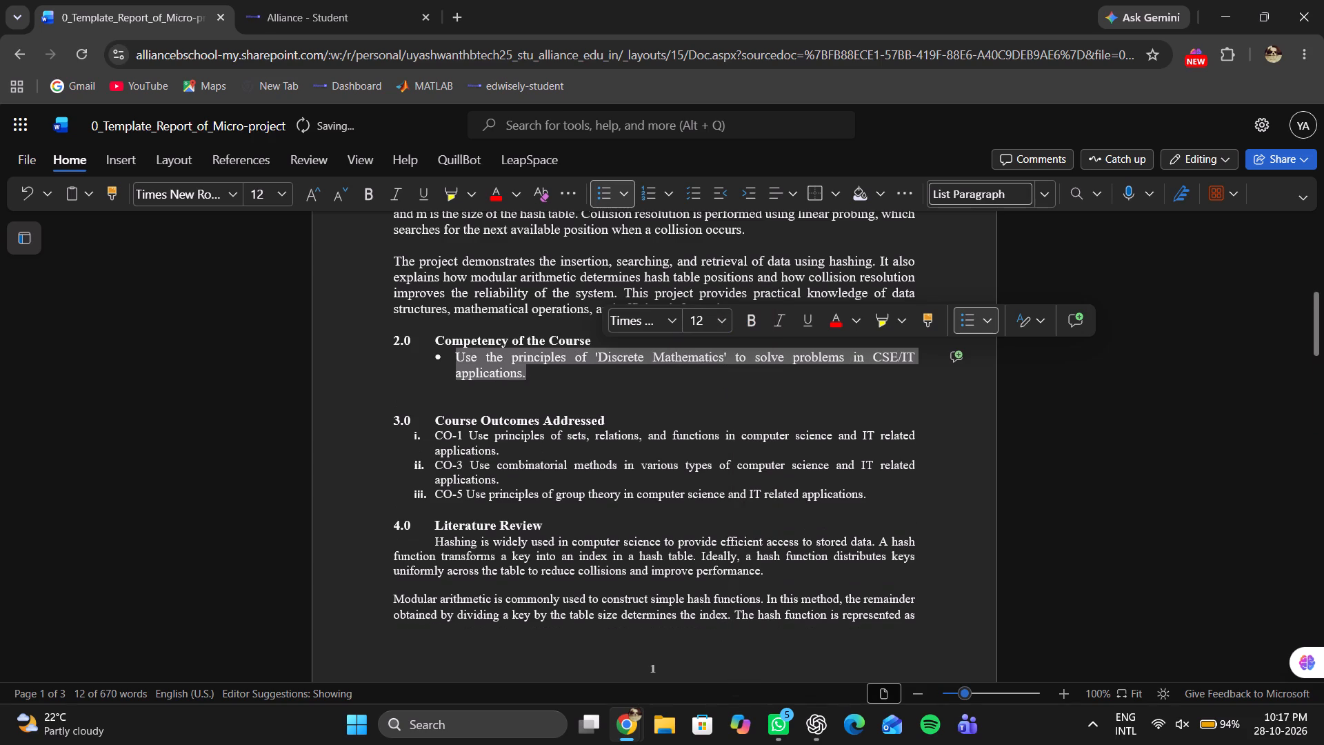
Reduce the gap between the "Competency of the Course" bullet and the "Course Outcomes Addressed" heading to a single unbulleted blank line.
click(543, 412)
key(Up)
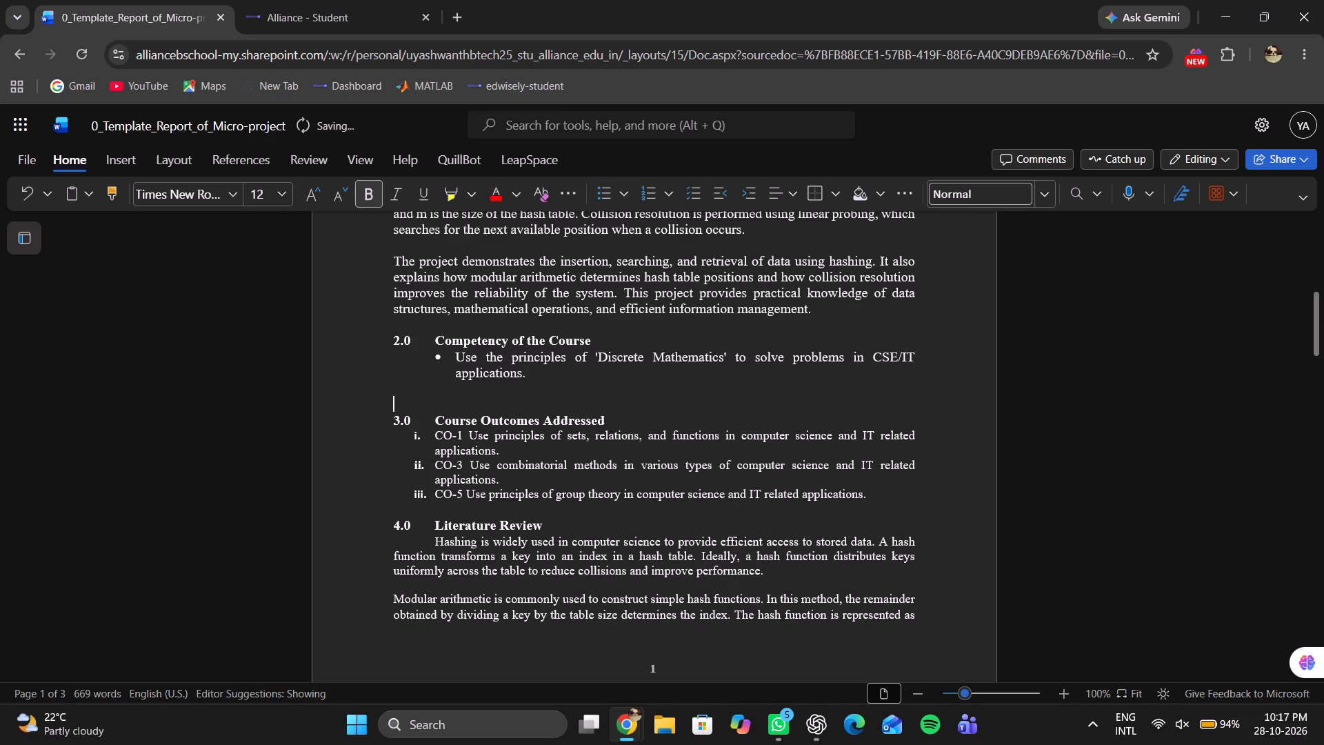
key(BackSpace)
key(BackSpace)
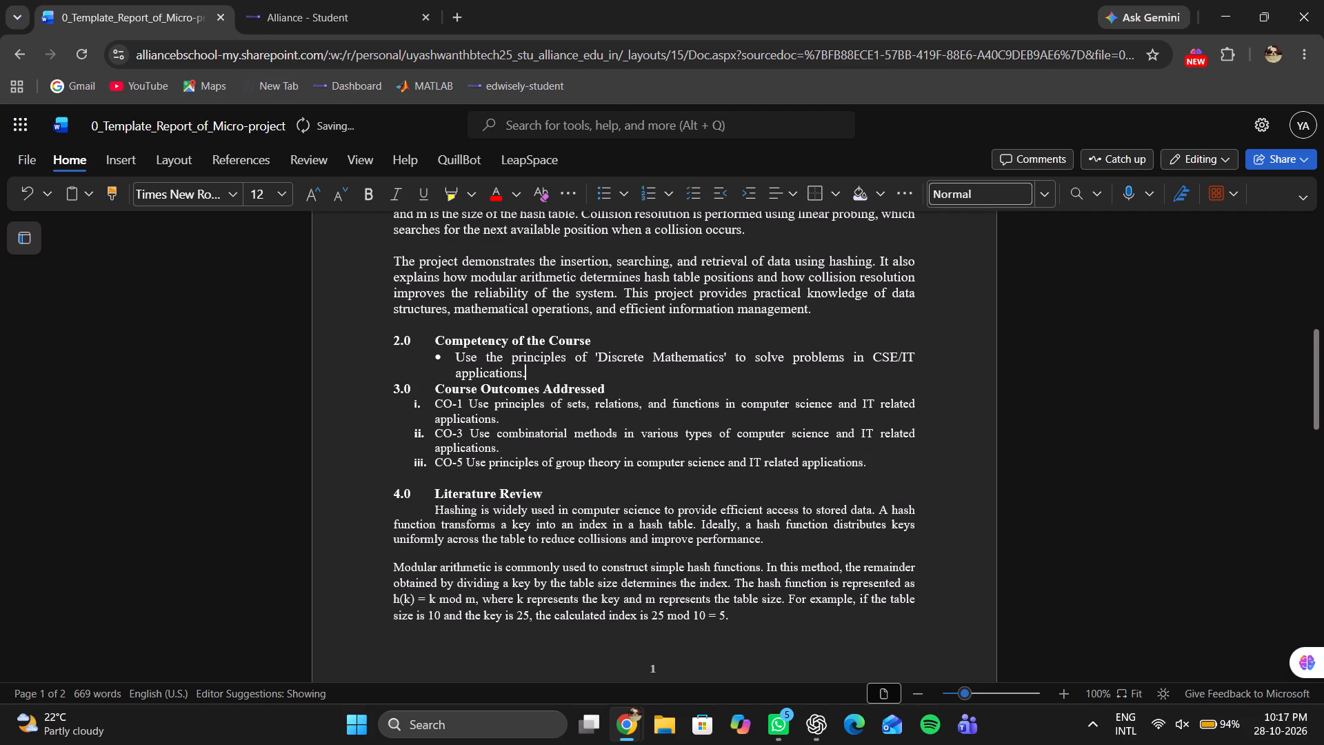
key(Return)
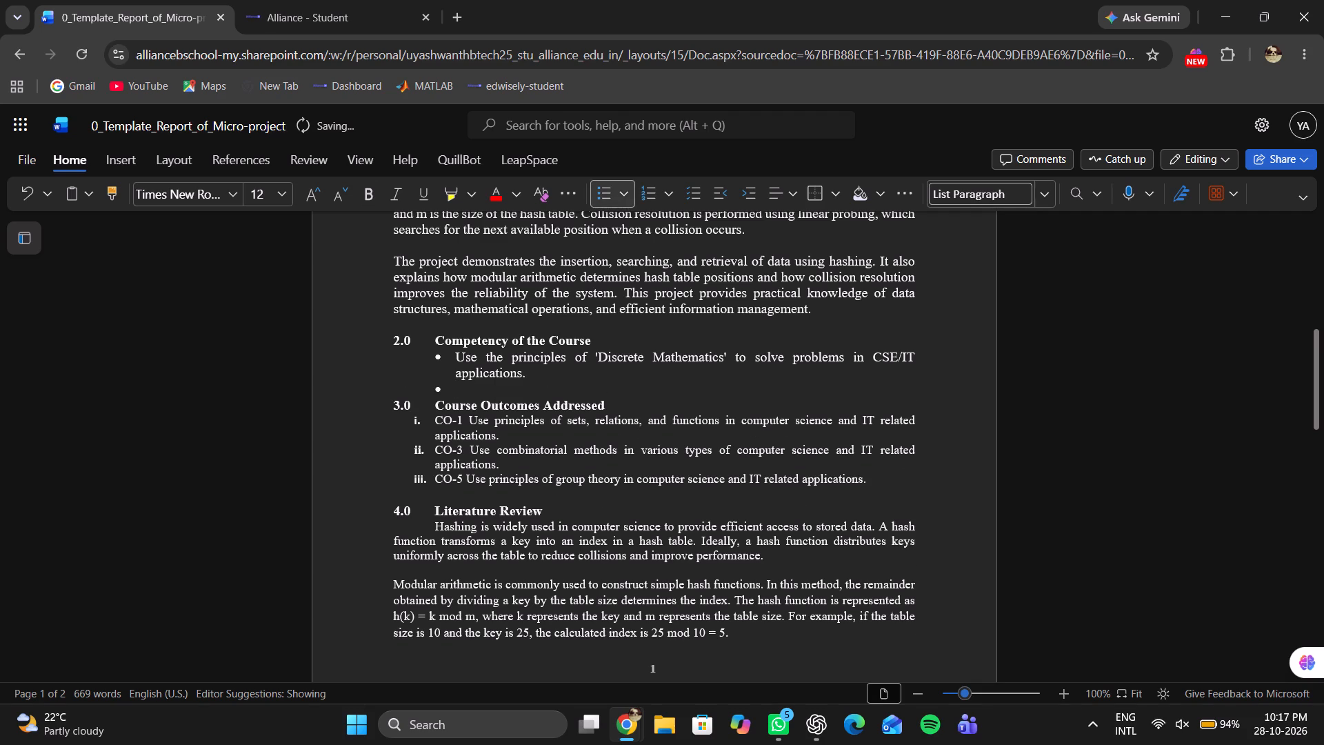
key(BackSpace)
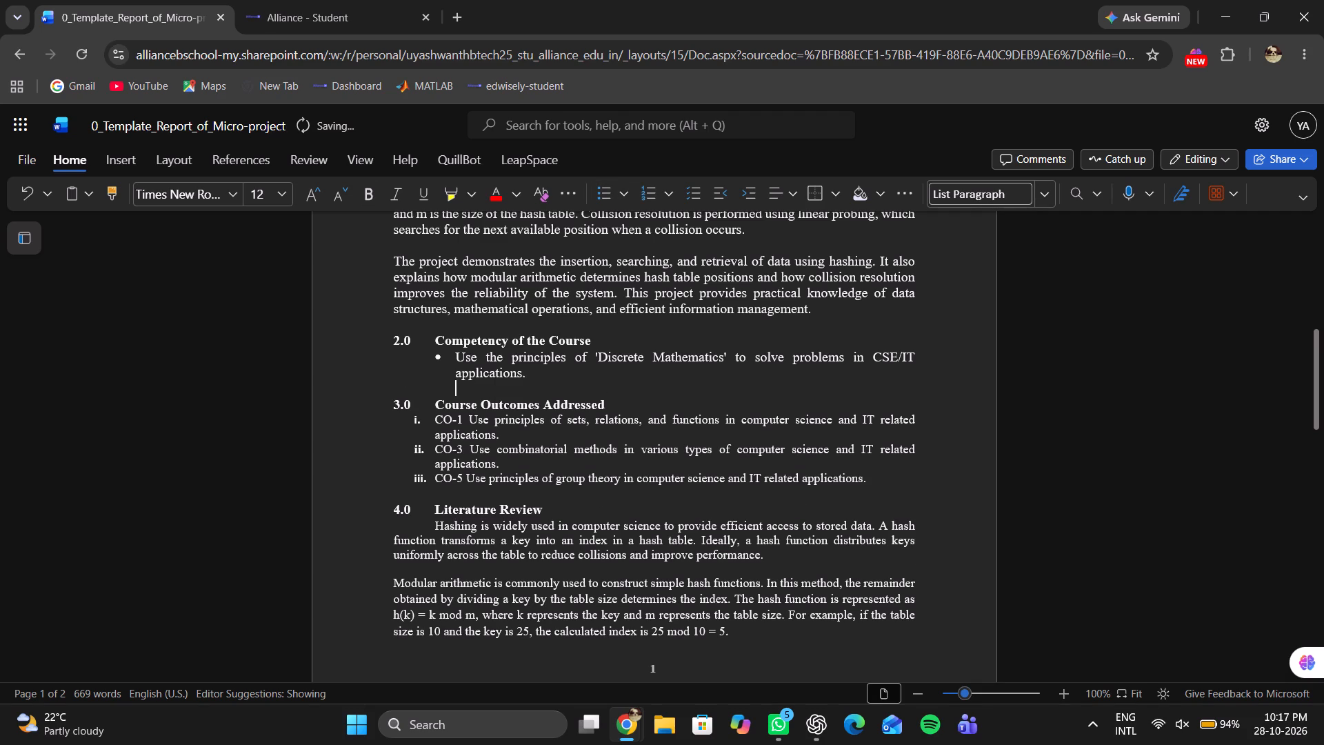
Set the three CO-1, CO-3 and CO-5 list items under "Course Outcomes Addressed" to font size 12.
drag(430, 415, 855, 488)
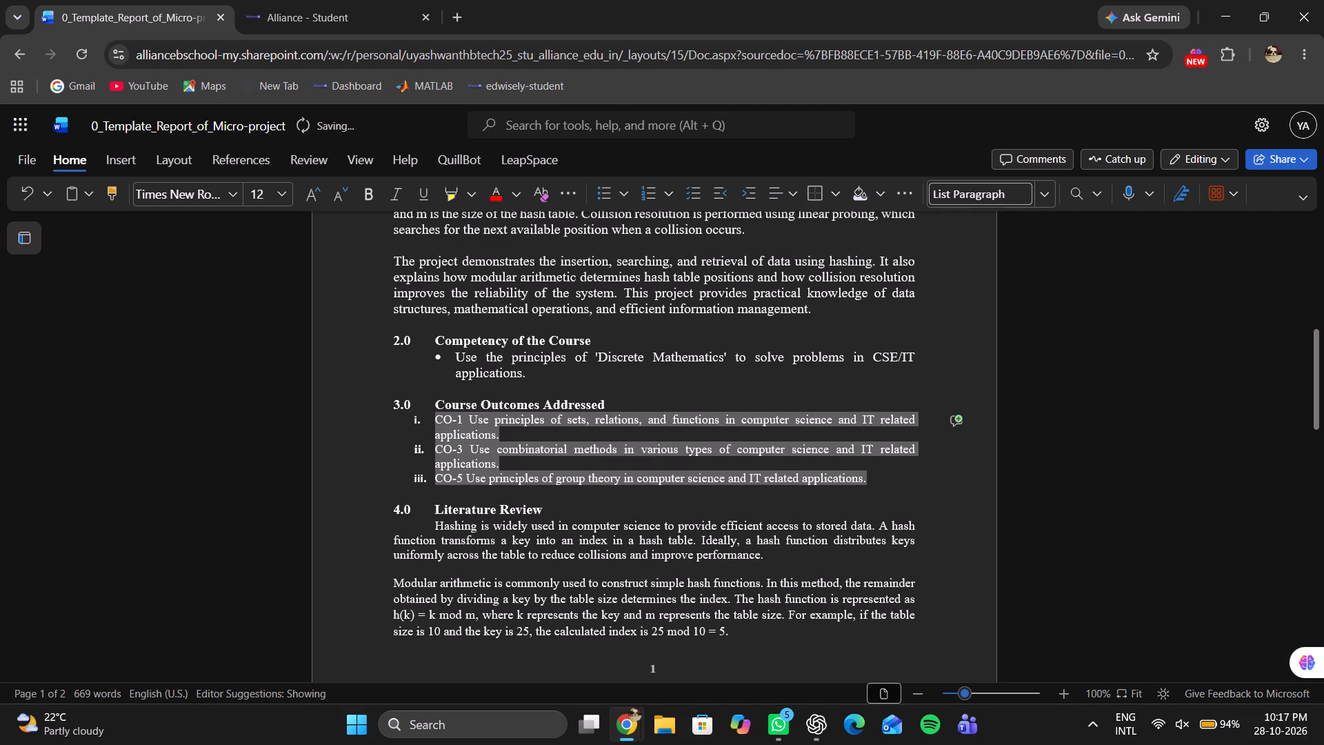
drag(855, 488, 906, 490)
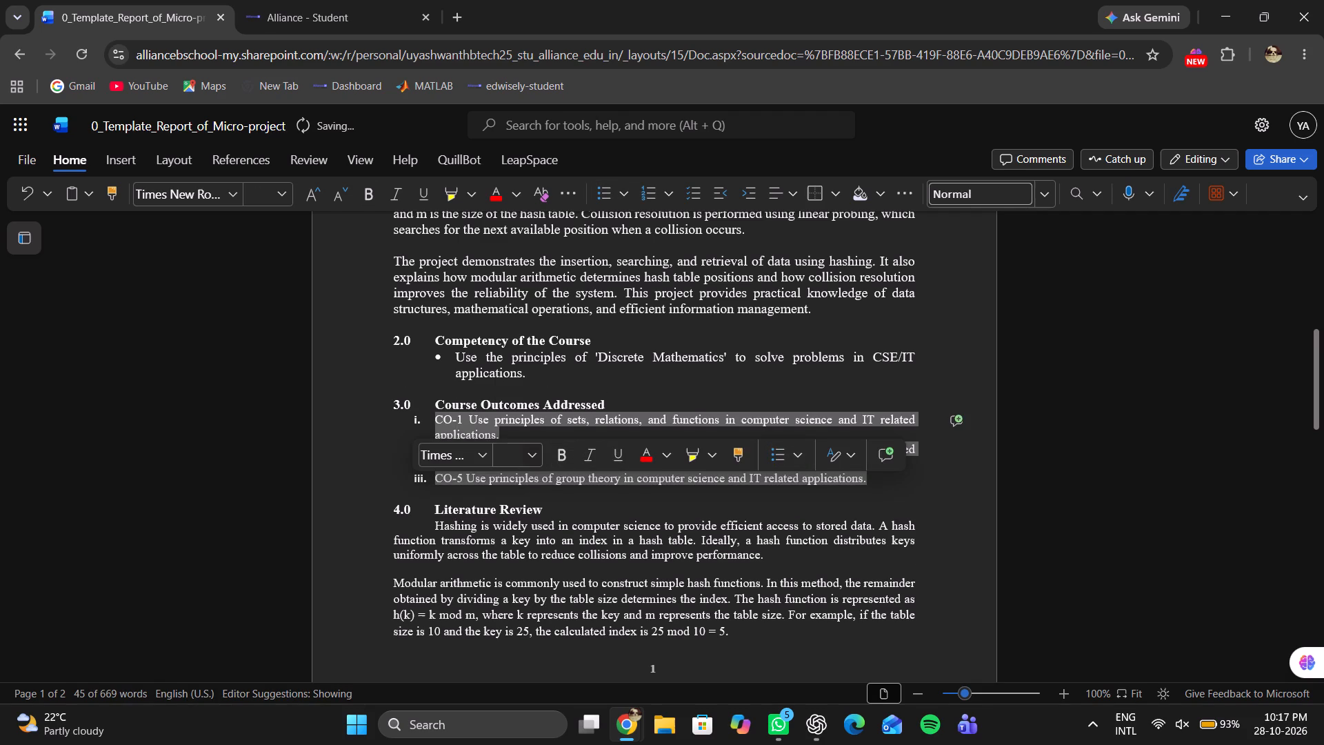
click(541, 456)
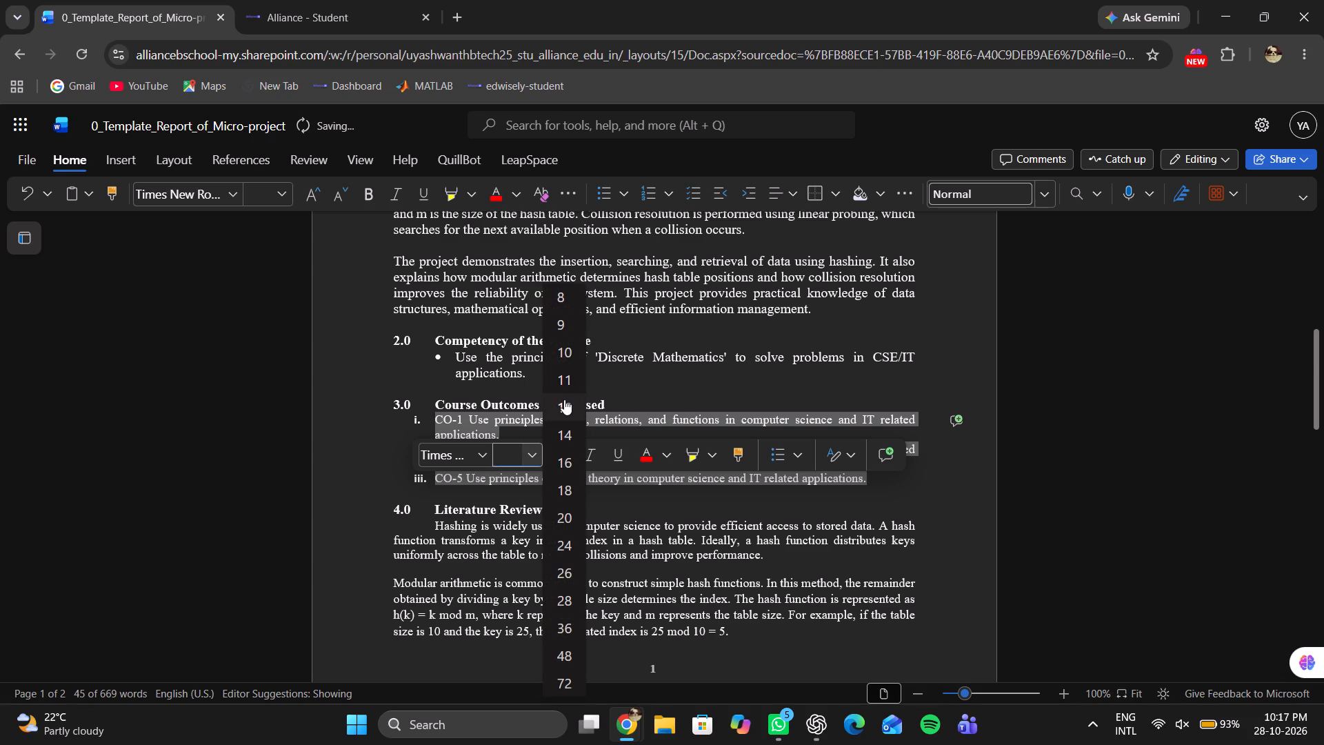
click(564, 399)
click(1050, 402)
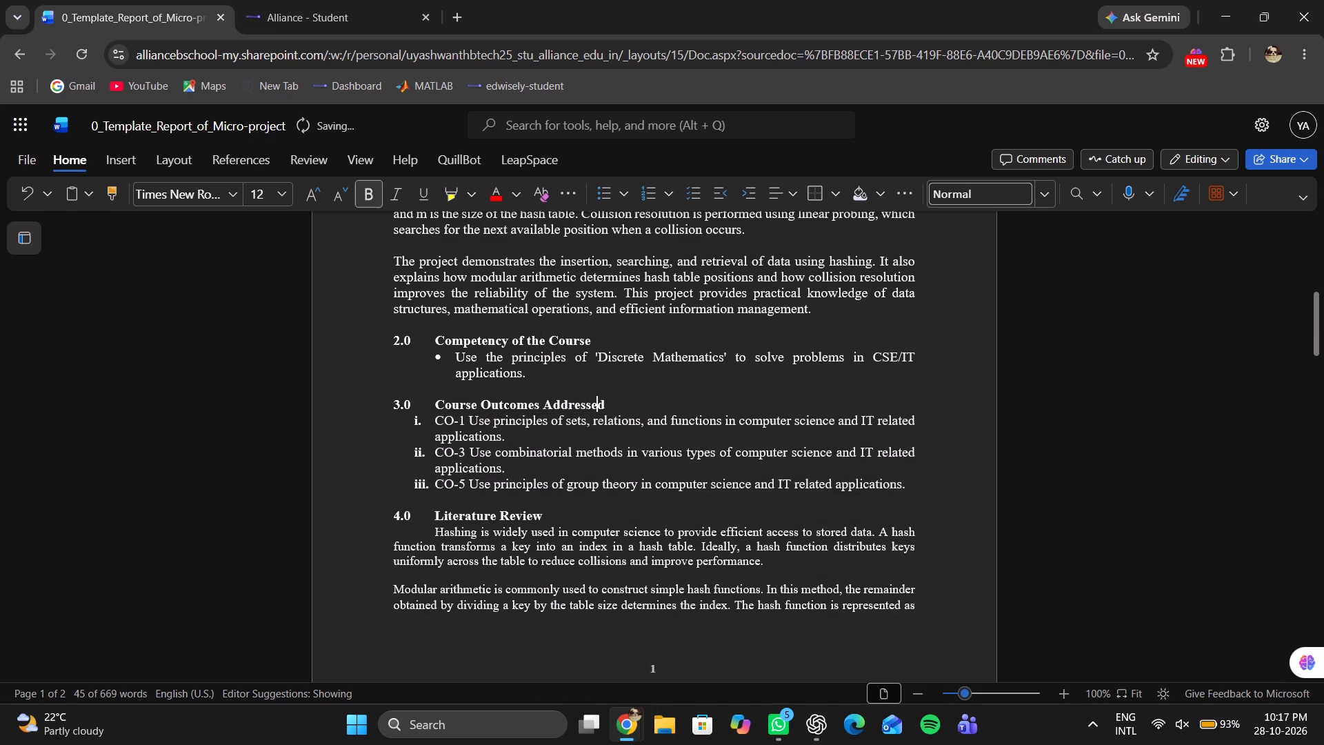
Set the first Literature Review paragraph, starting "Hashing is widely used", to font size 12.
scroll(636, 484, down, 1)
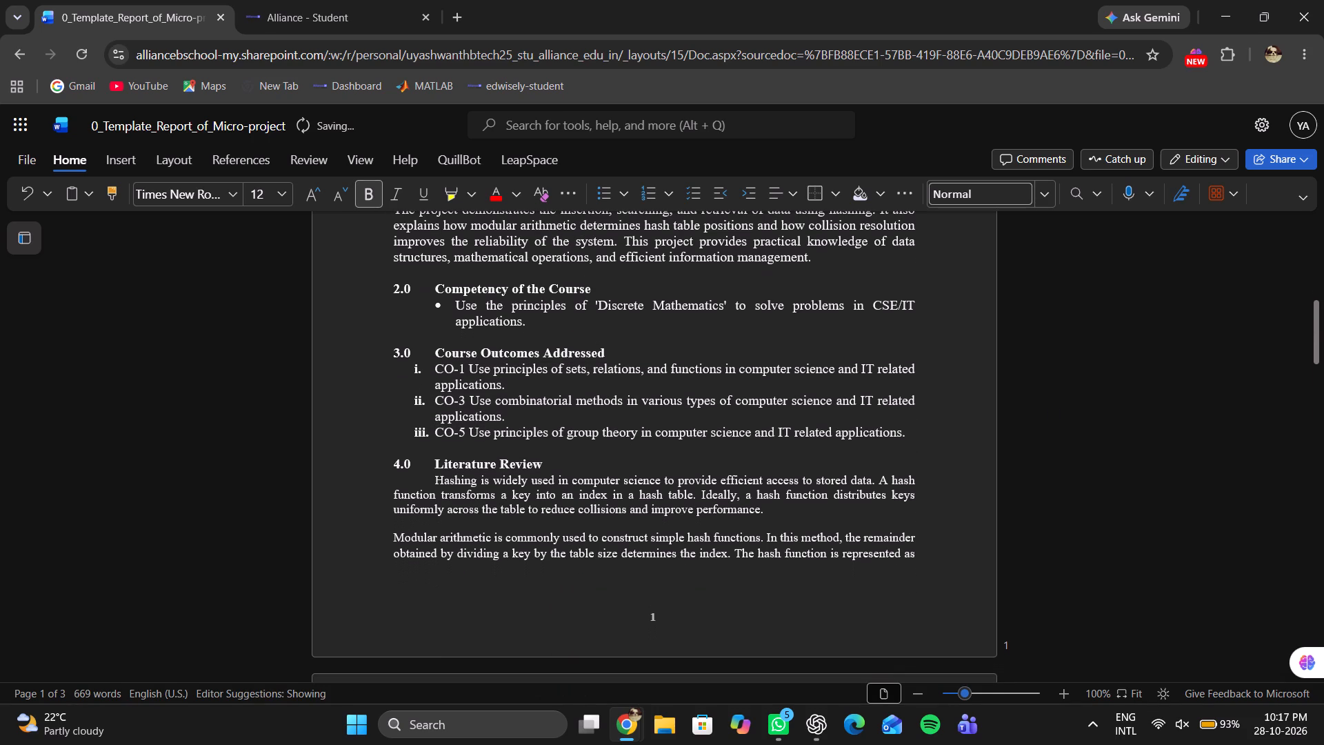
scroll(608, 464, down, 1)
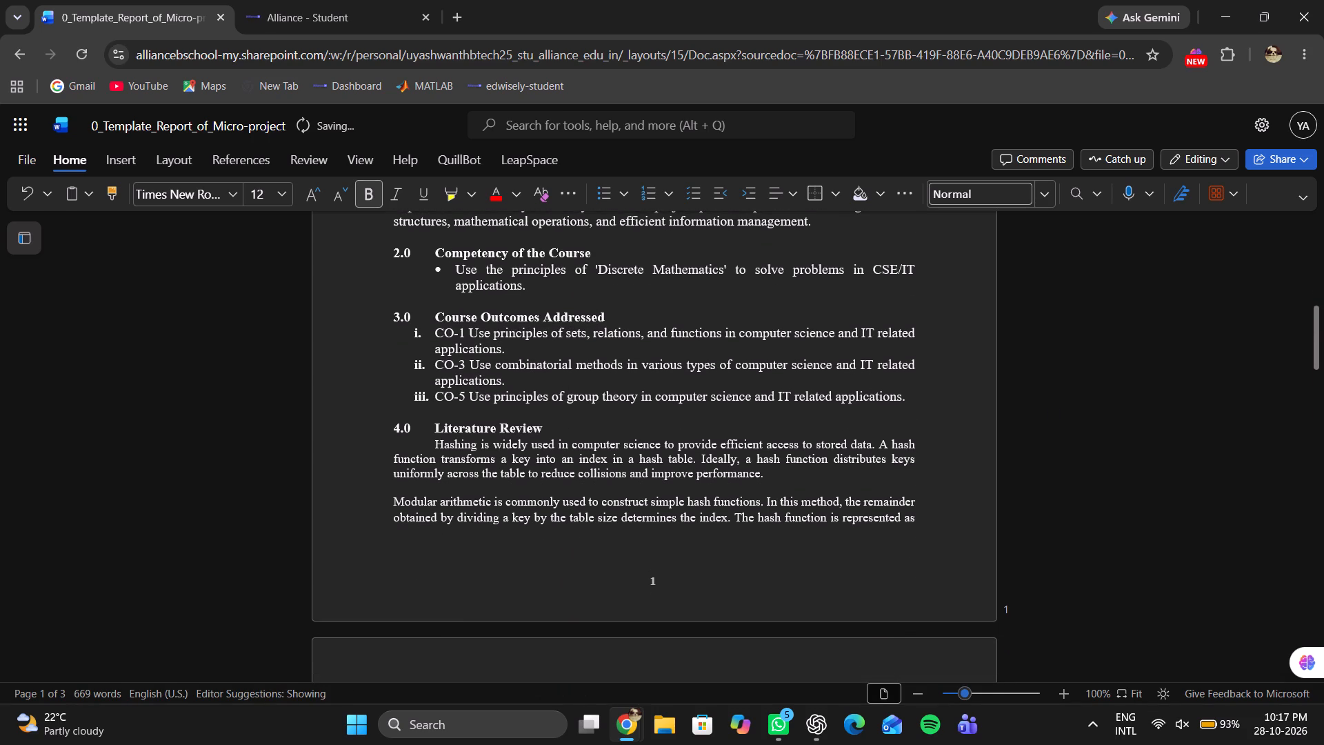
drag(430, 439, 972, 517)
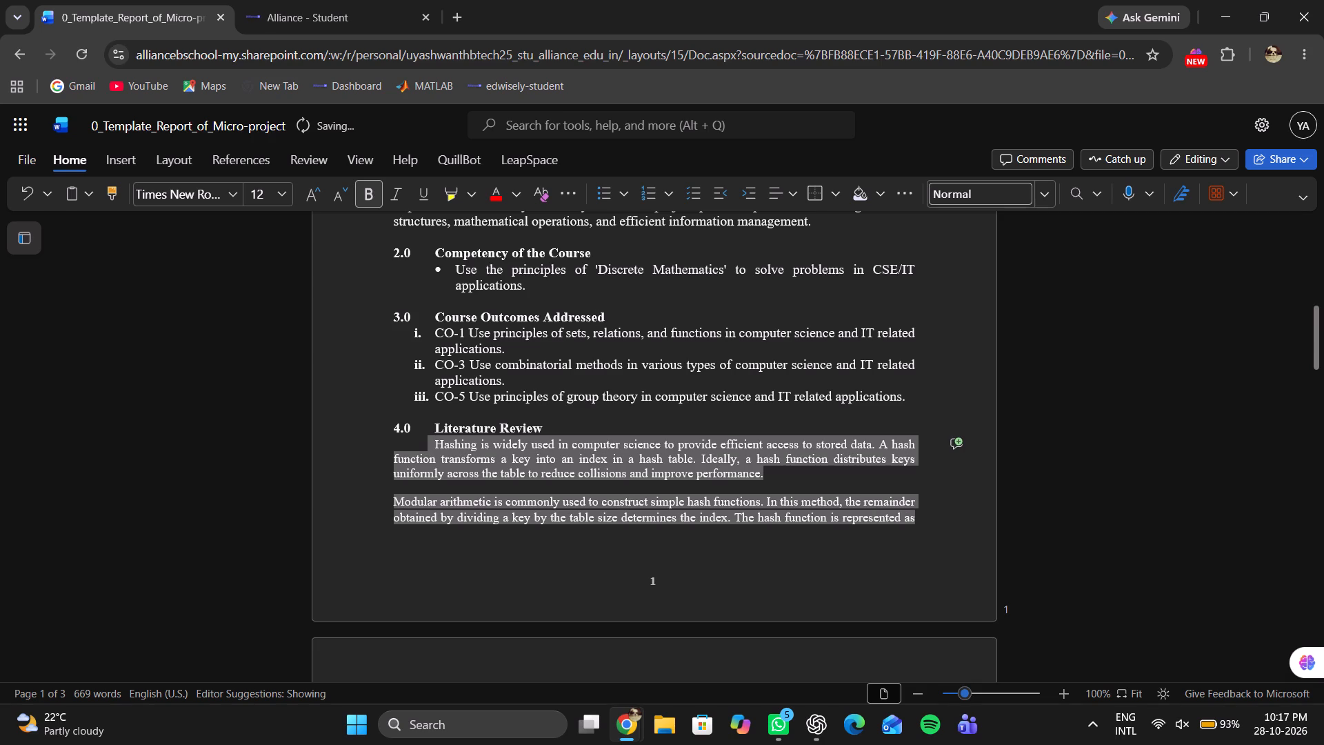
drag(972, 517, 994, 517)
click(955, 544)
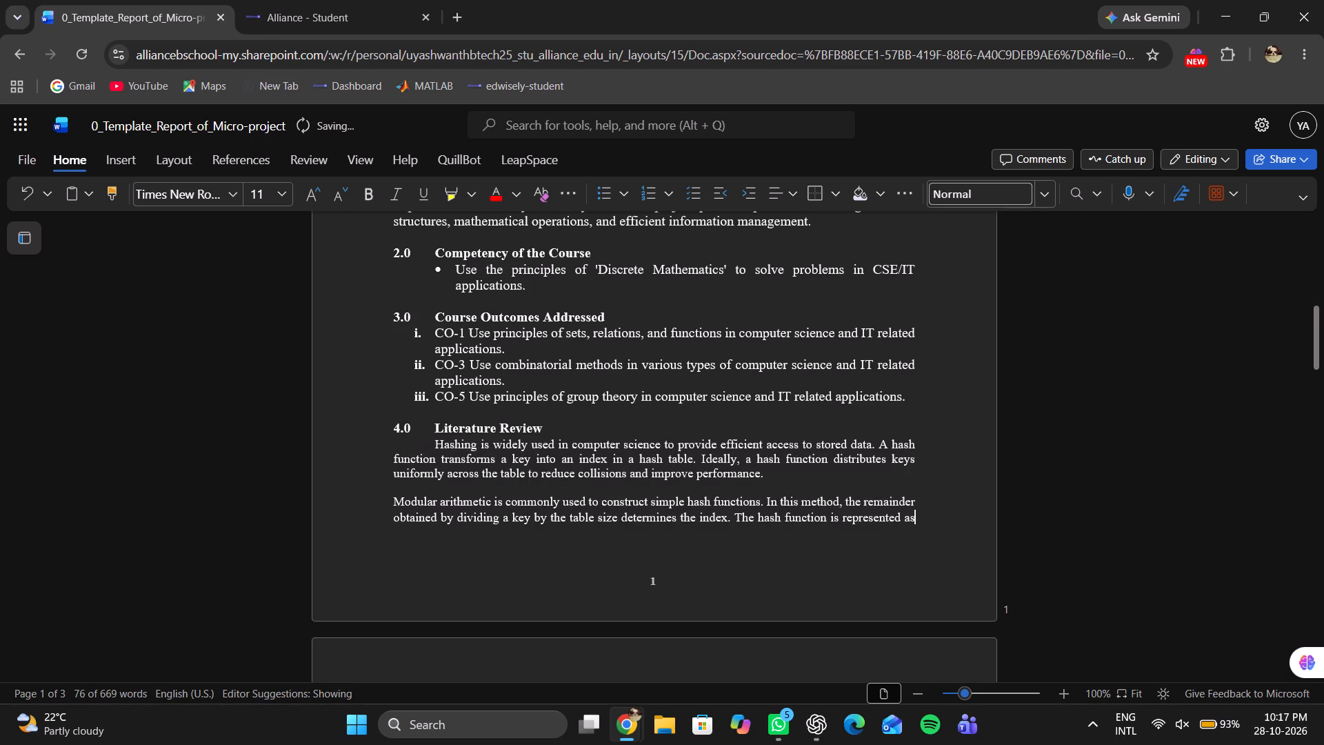
drag(434, 441, 801, 477)
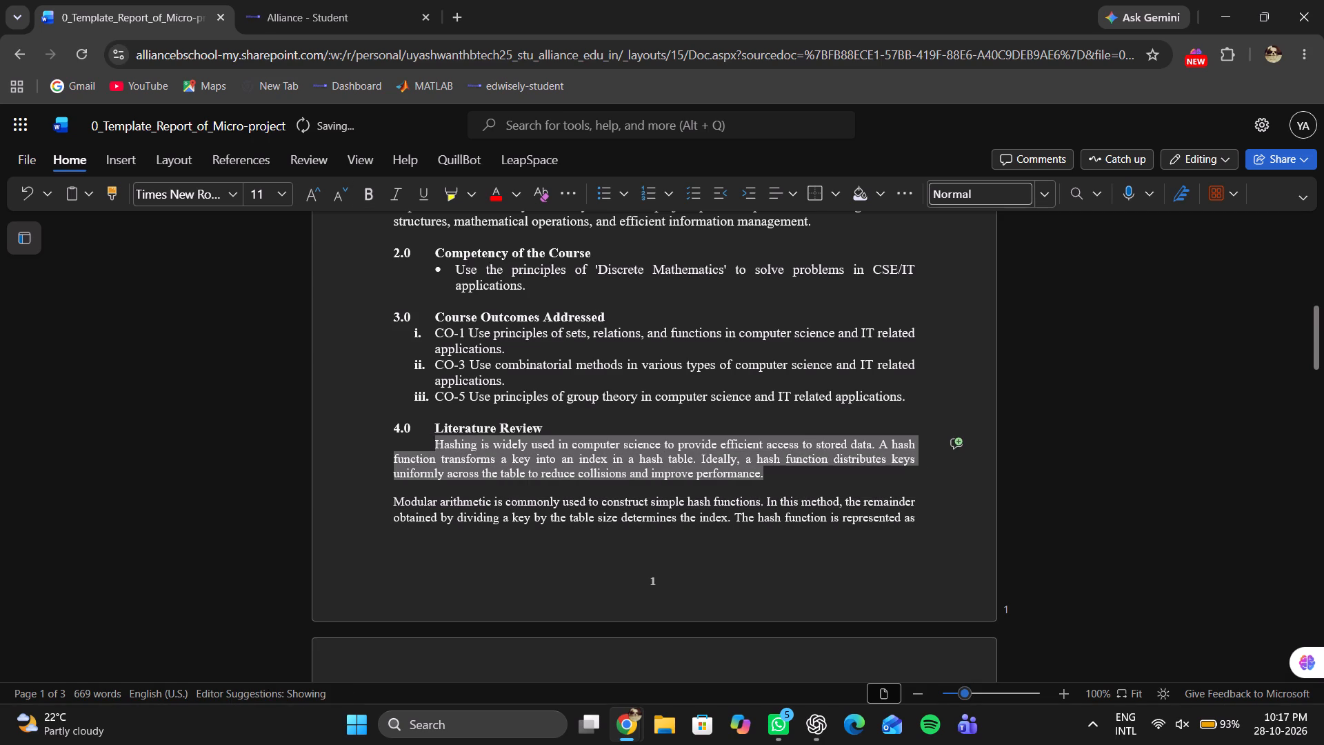
click(914, 443)
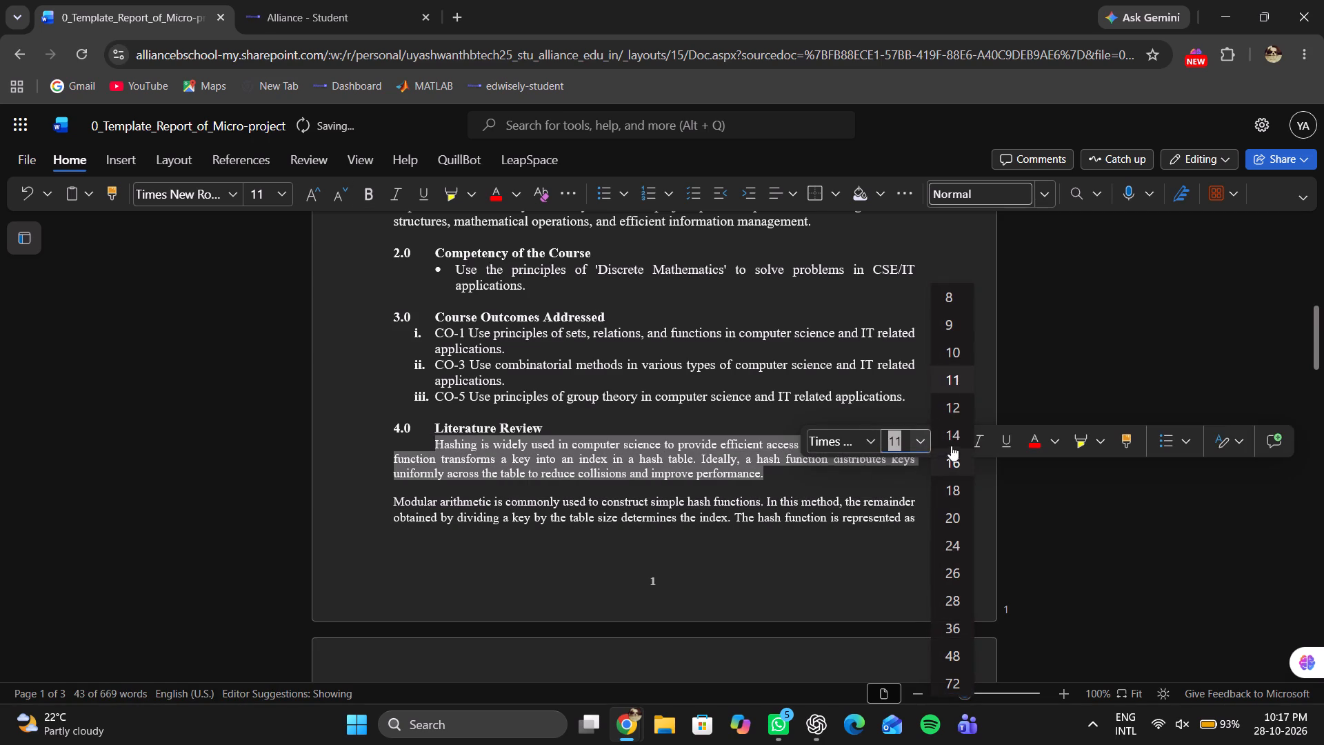
click(950, 413)
click(1083, 537)
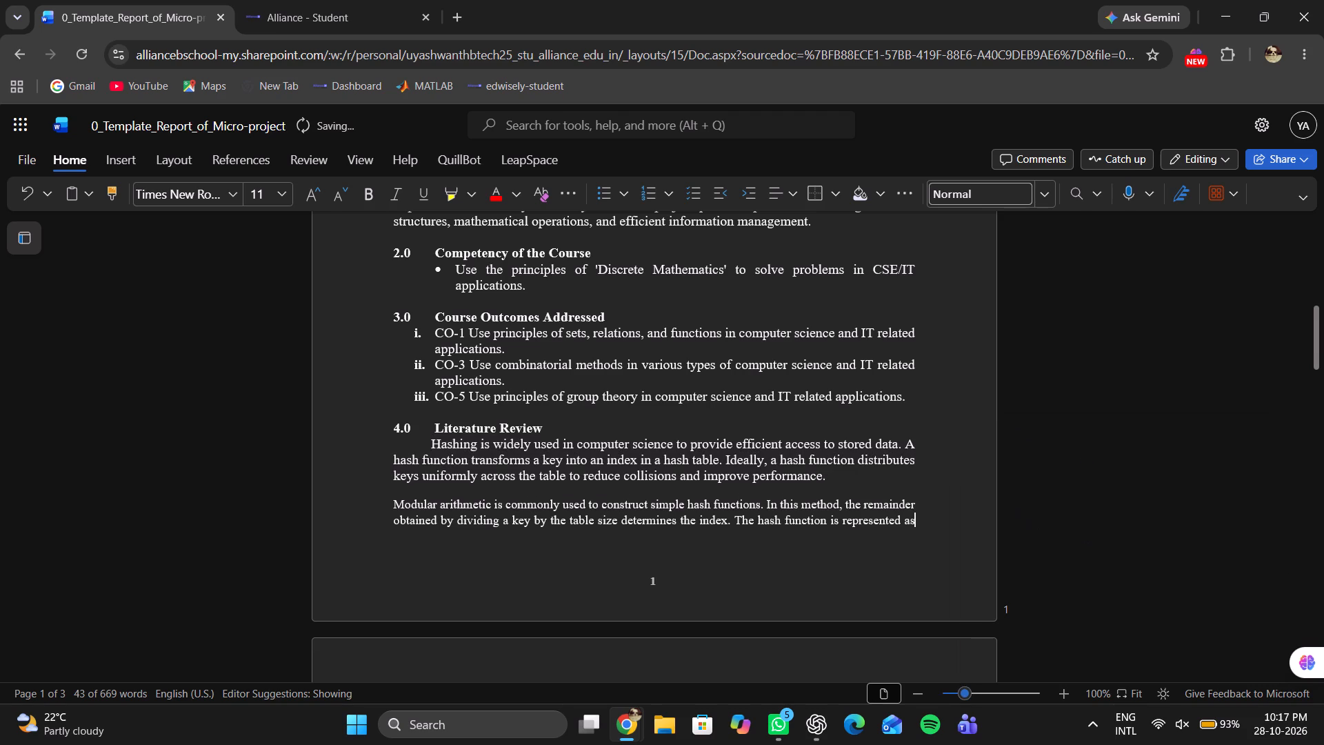
Add a space before "Hashing" so the first Literature Review line aligns with the heading text.
scroll(965, 517, down, 1)
click(429, 405)
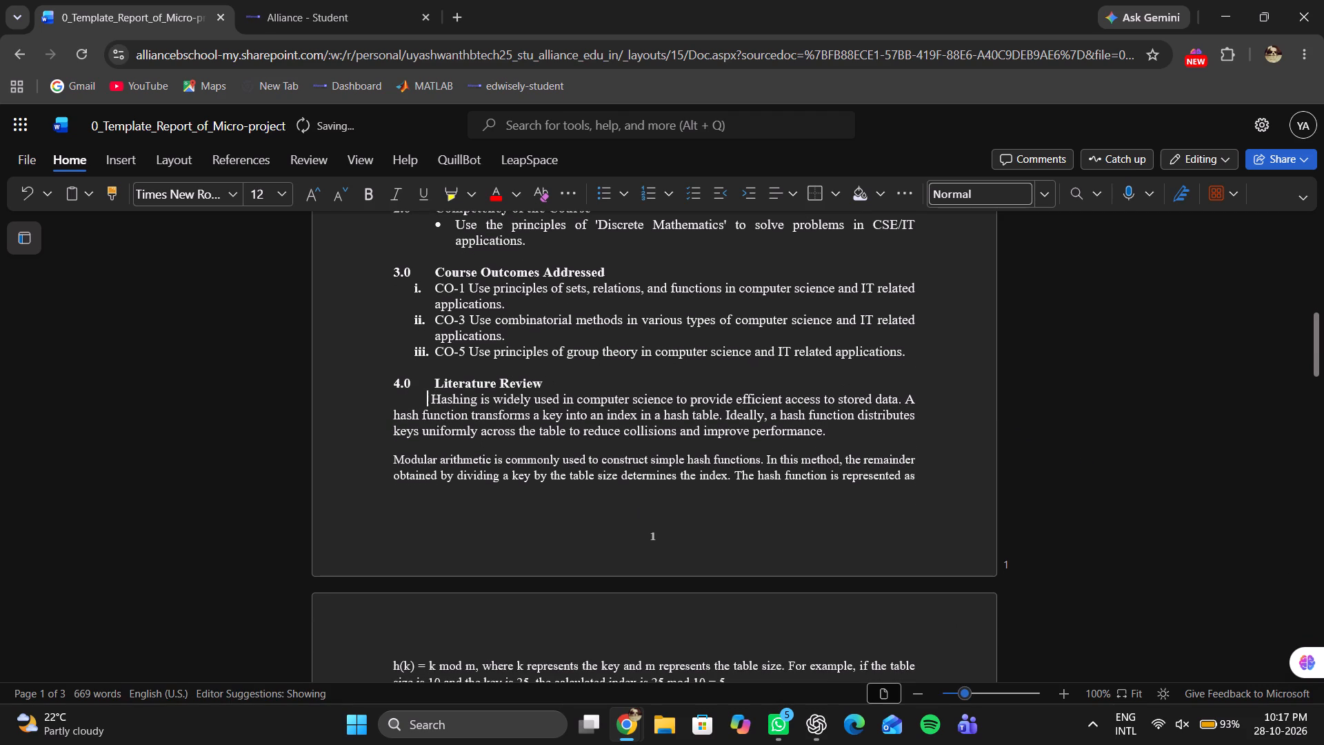
key(space)
Set the second Literature Review paragraph, starting "Modular arithmetic is commonly used", to font size 12.
scroll(429, 405, down, 1)
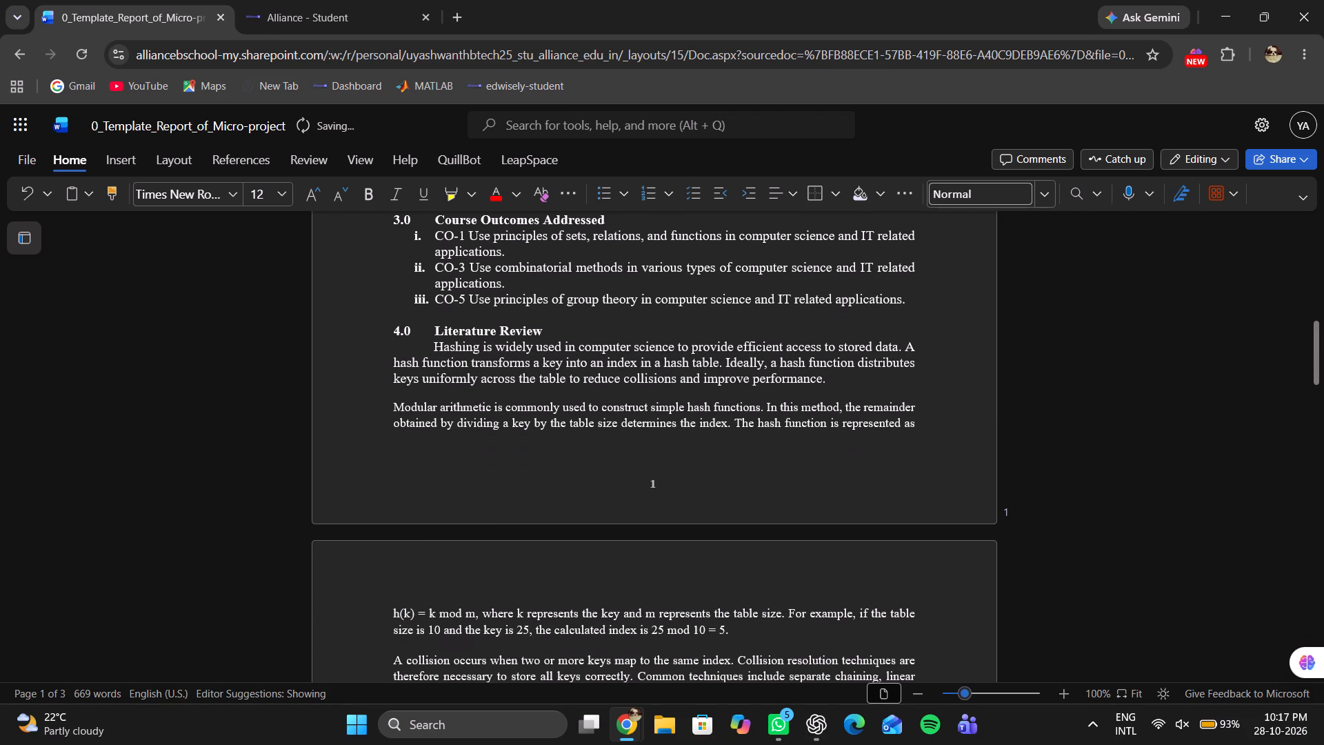
click(386, 403)
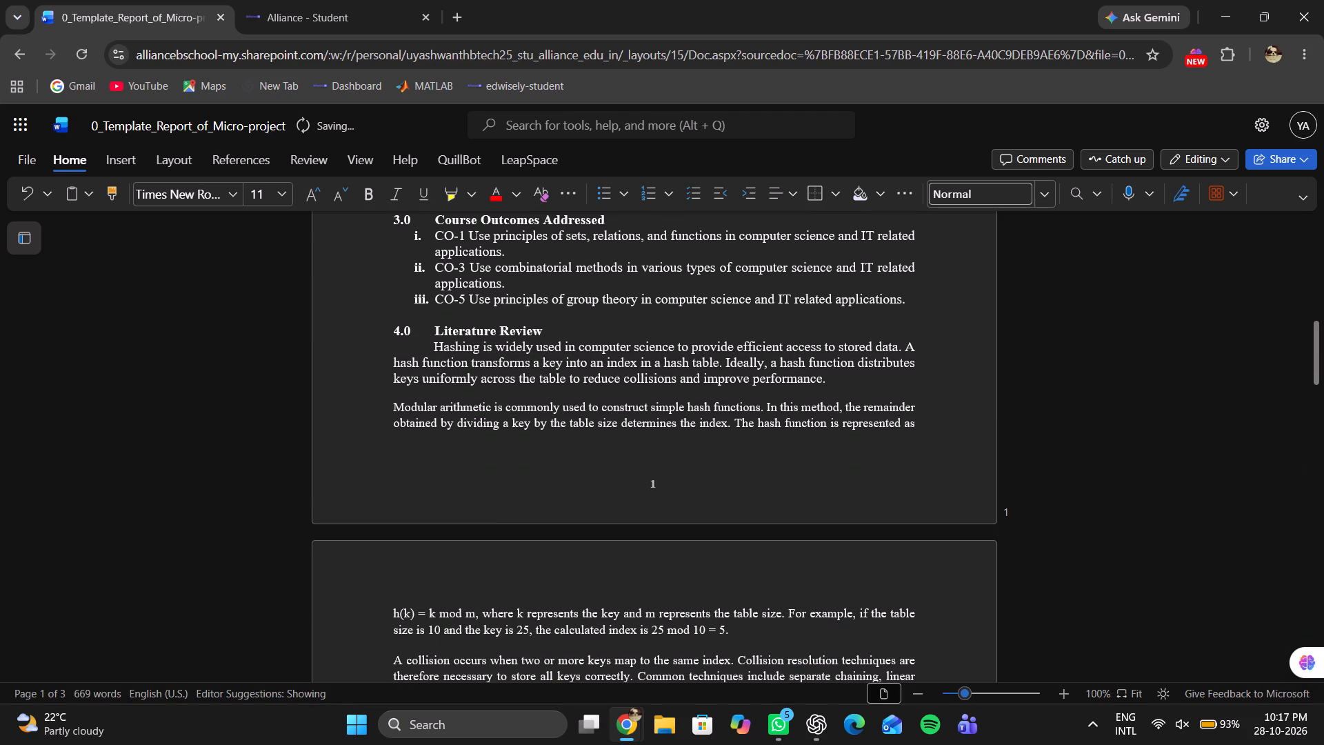
triple_click(811, 419)
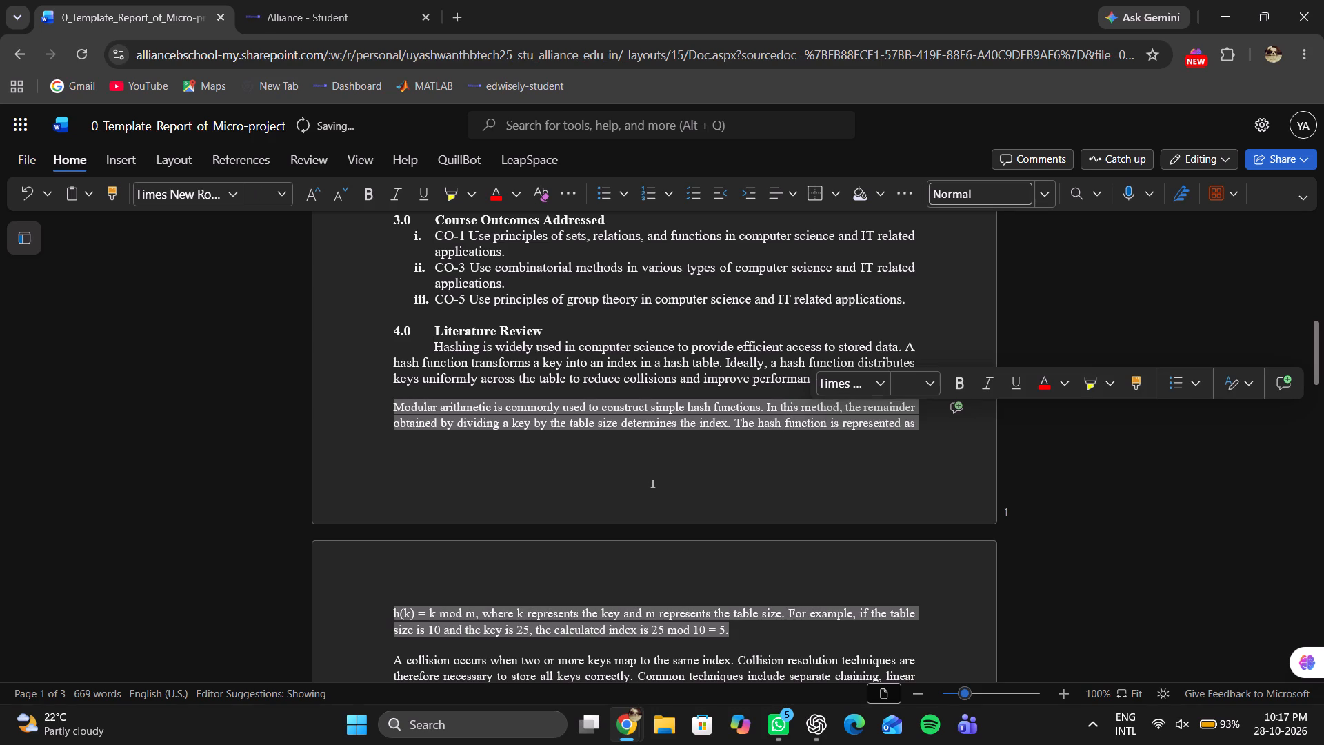
click(936, 381)
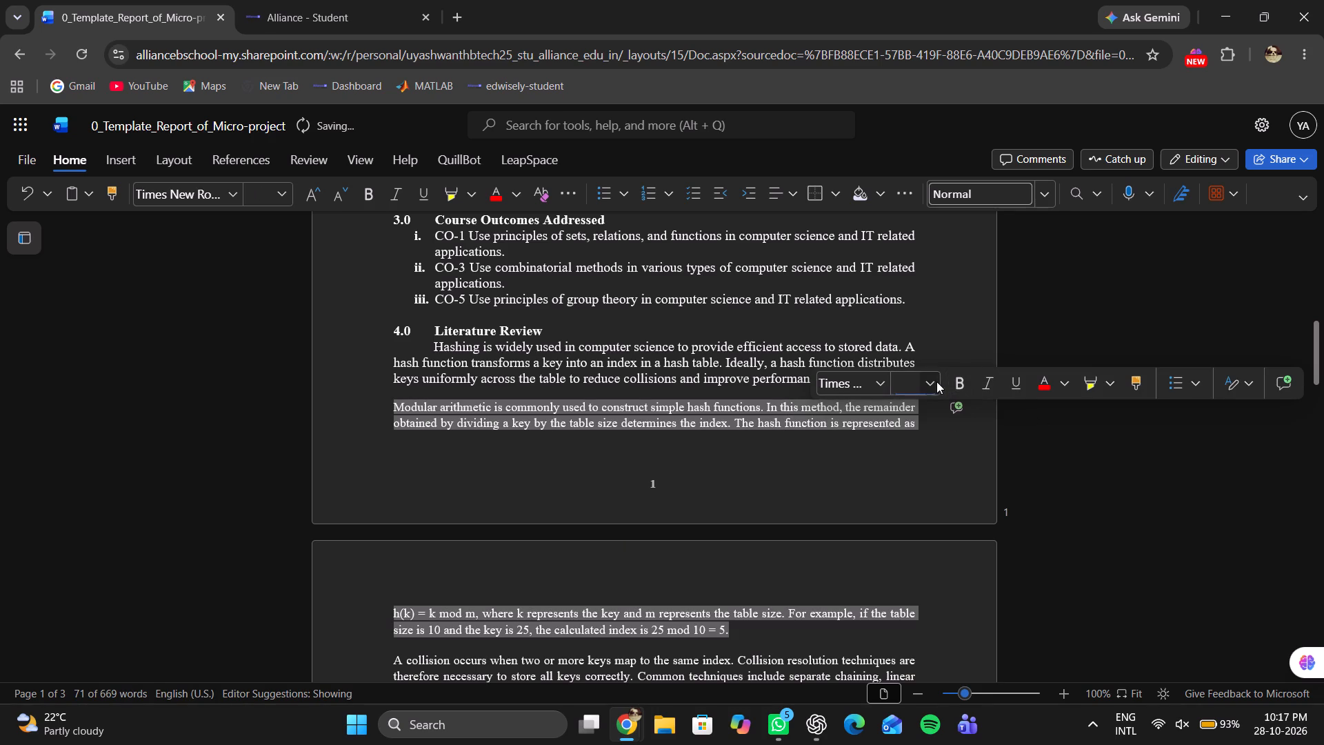
click(964, 407)
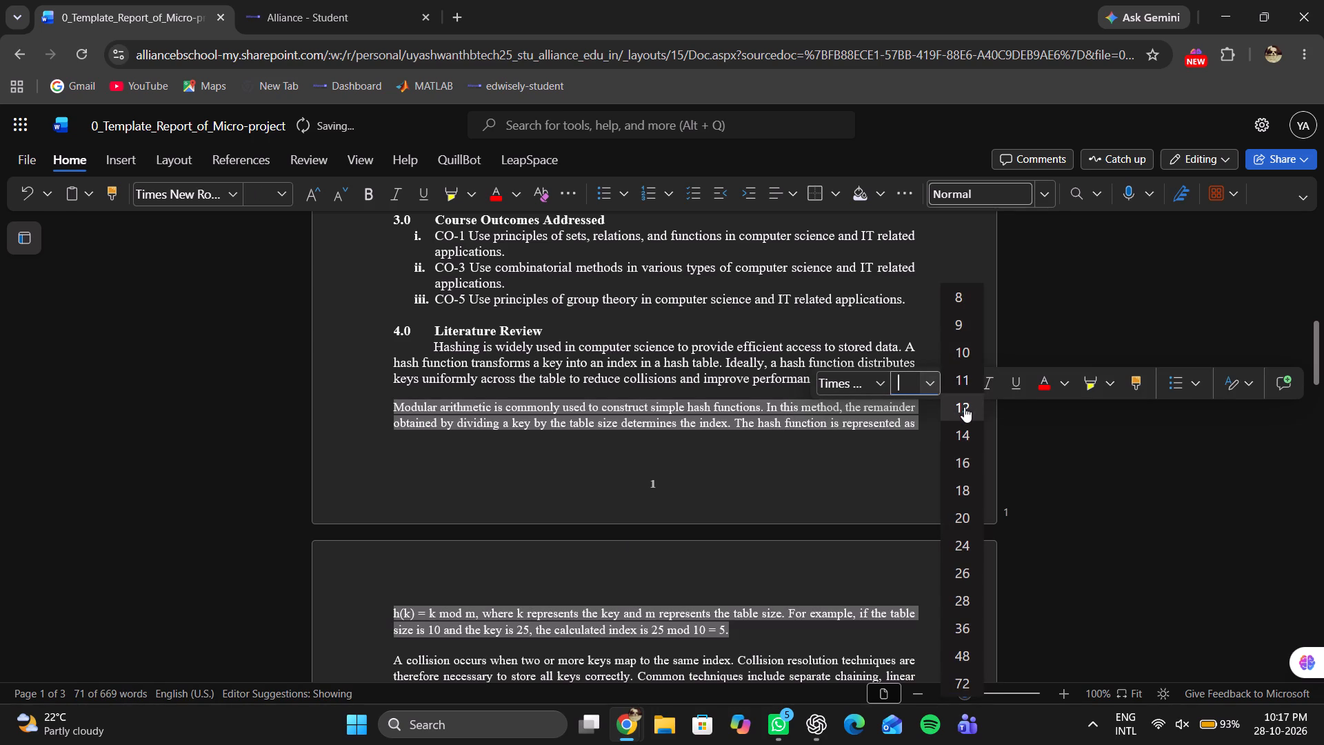
click(1096, 472)
Set the Literature Review paragraph starting "A collision occurs when two or more keys" to font size 12.
scroll(920, 460, down, 1)
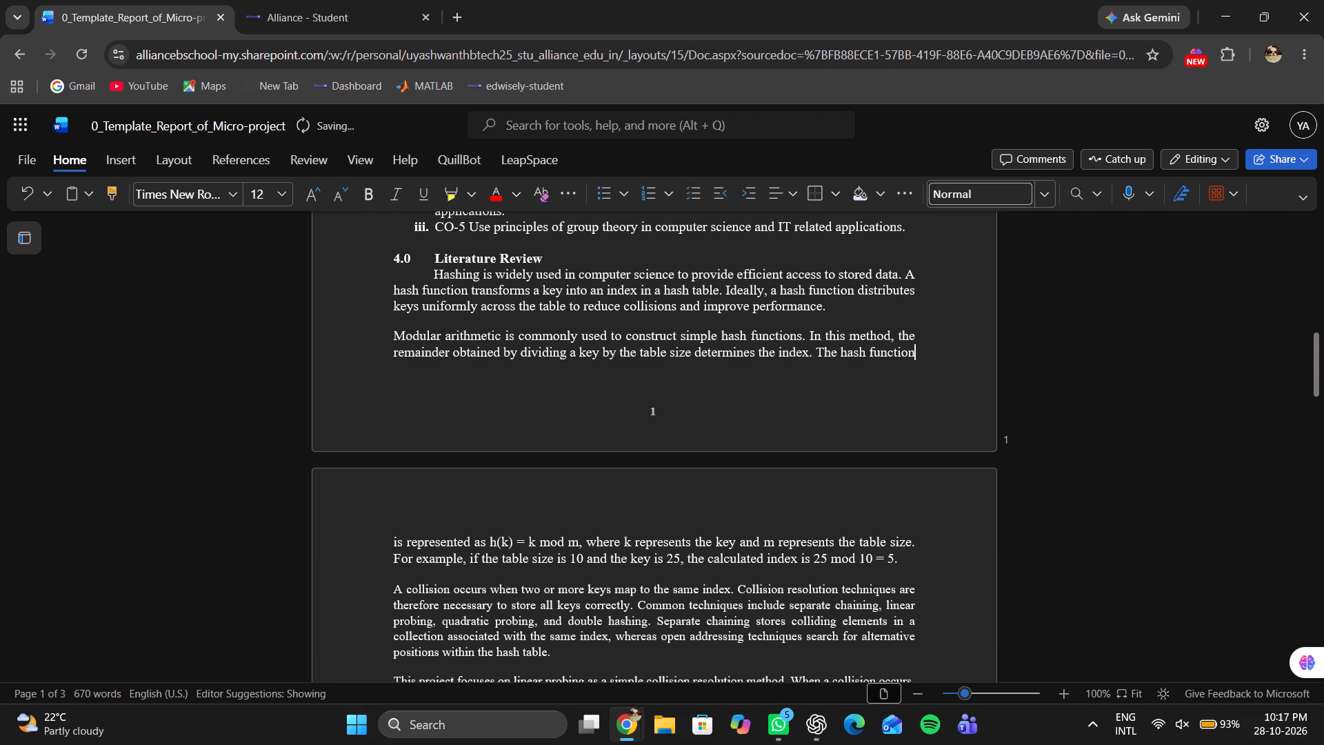
scroll(810, 439, down, 2)
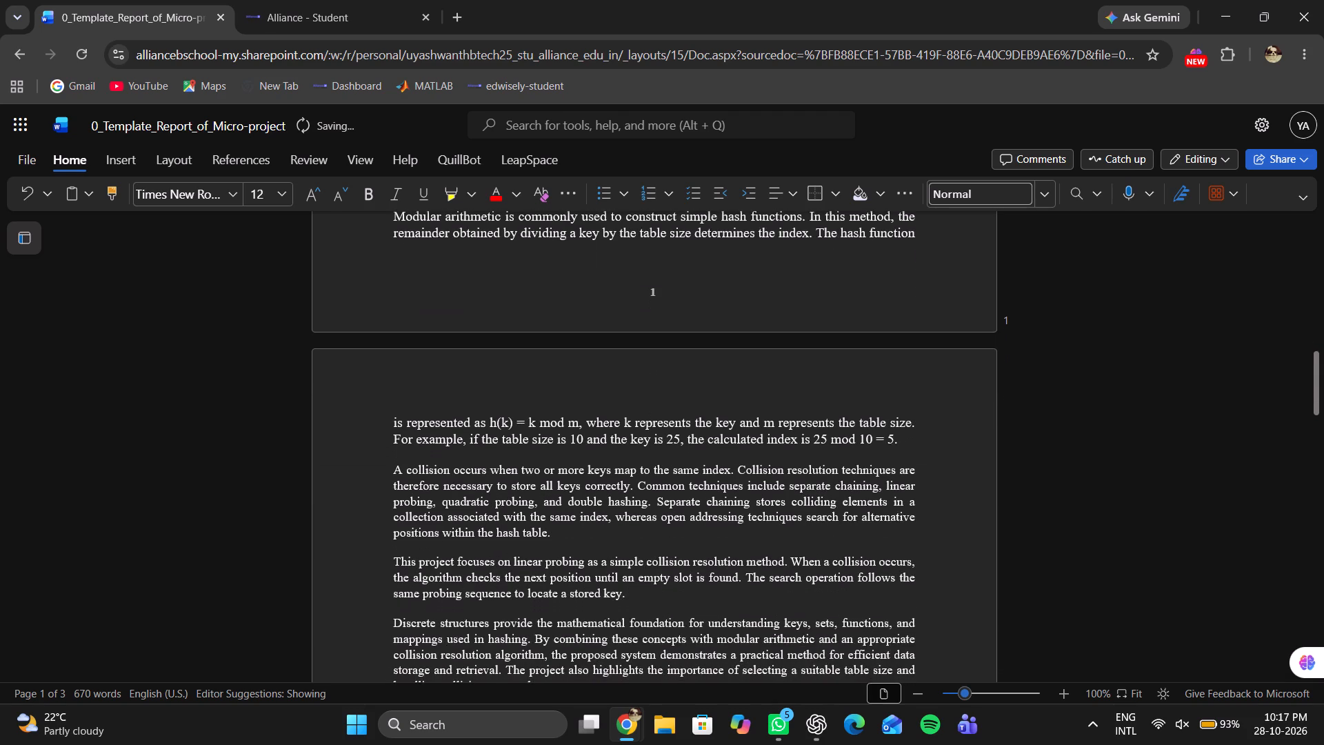
scroll(810, 439, down, 1)
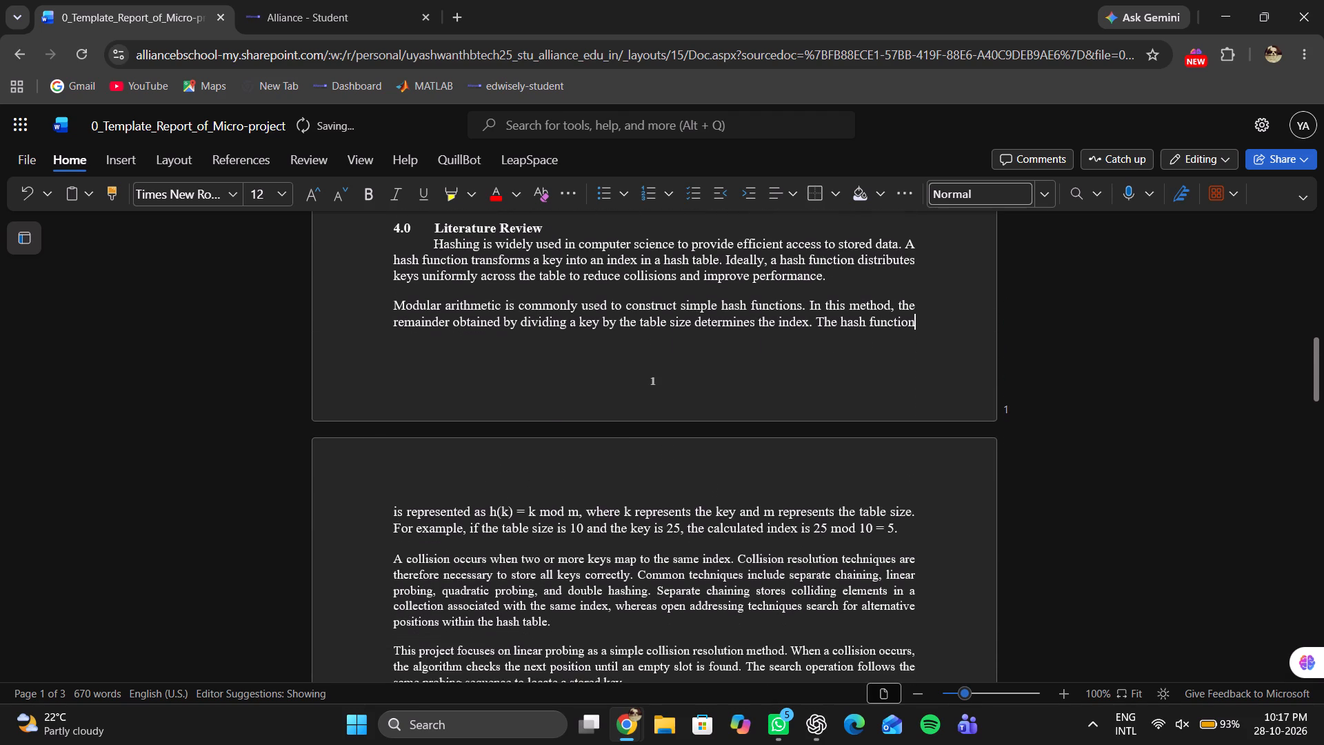
scroll(810, 439, down, 1)
scroll(716, 489, down, 1)
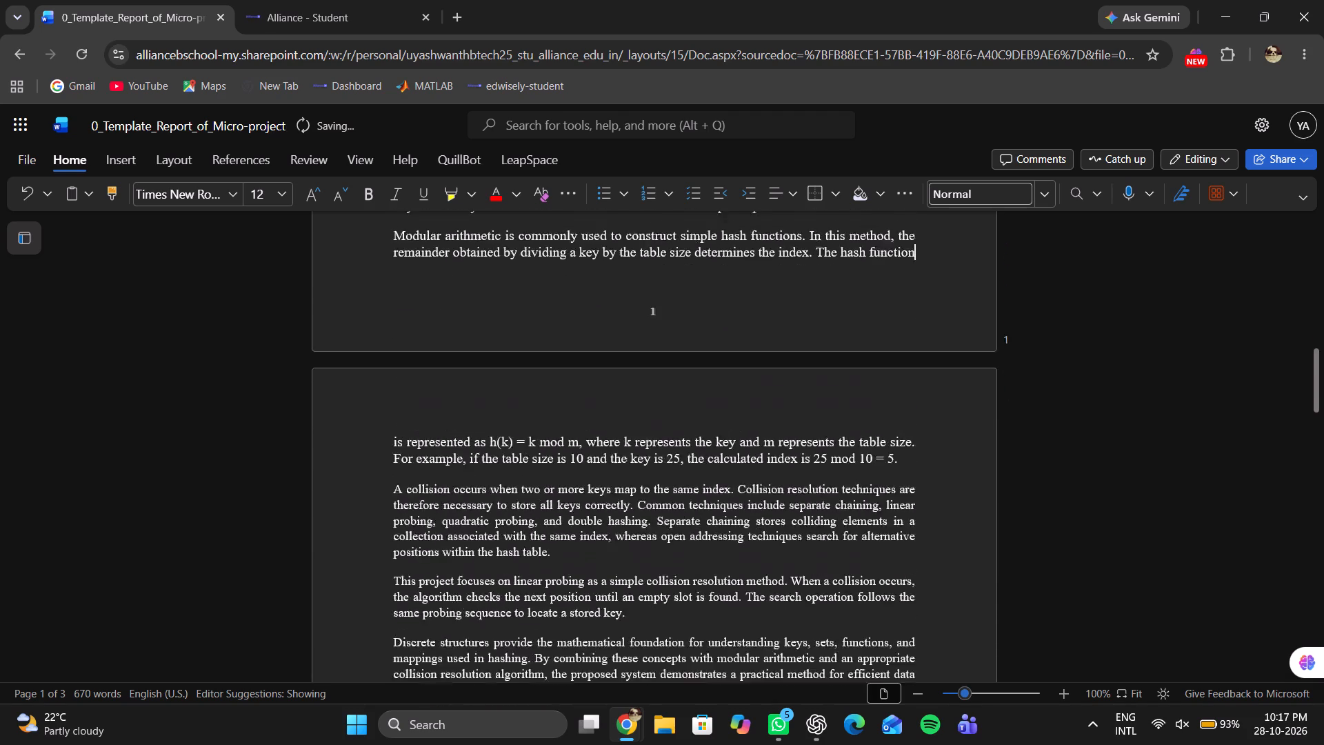
scroll(716, 489, down, 1)
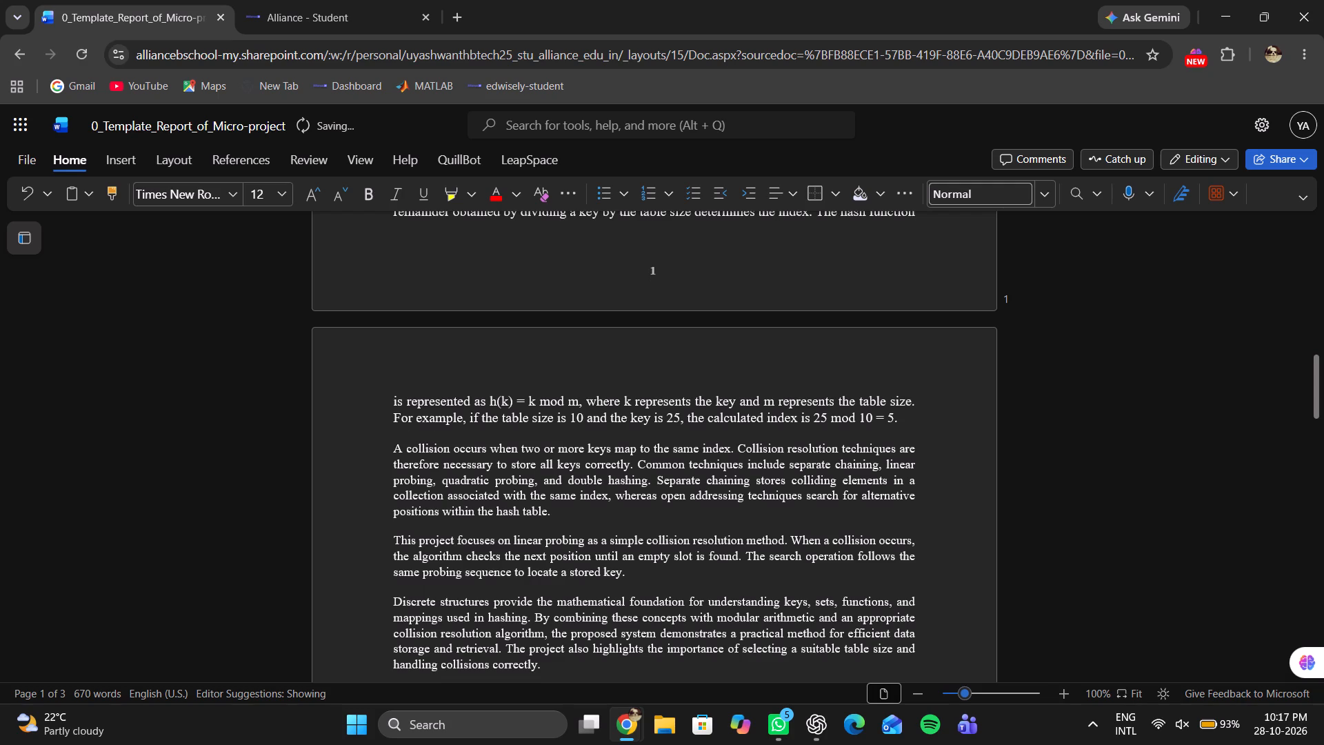
drag(519, 476, 620, 489)
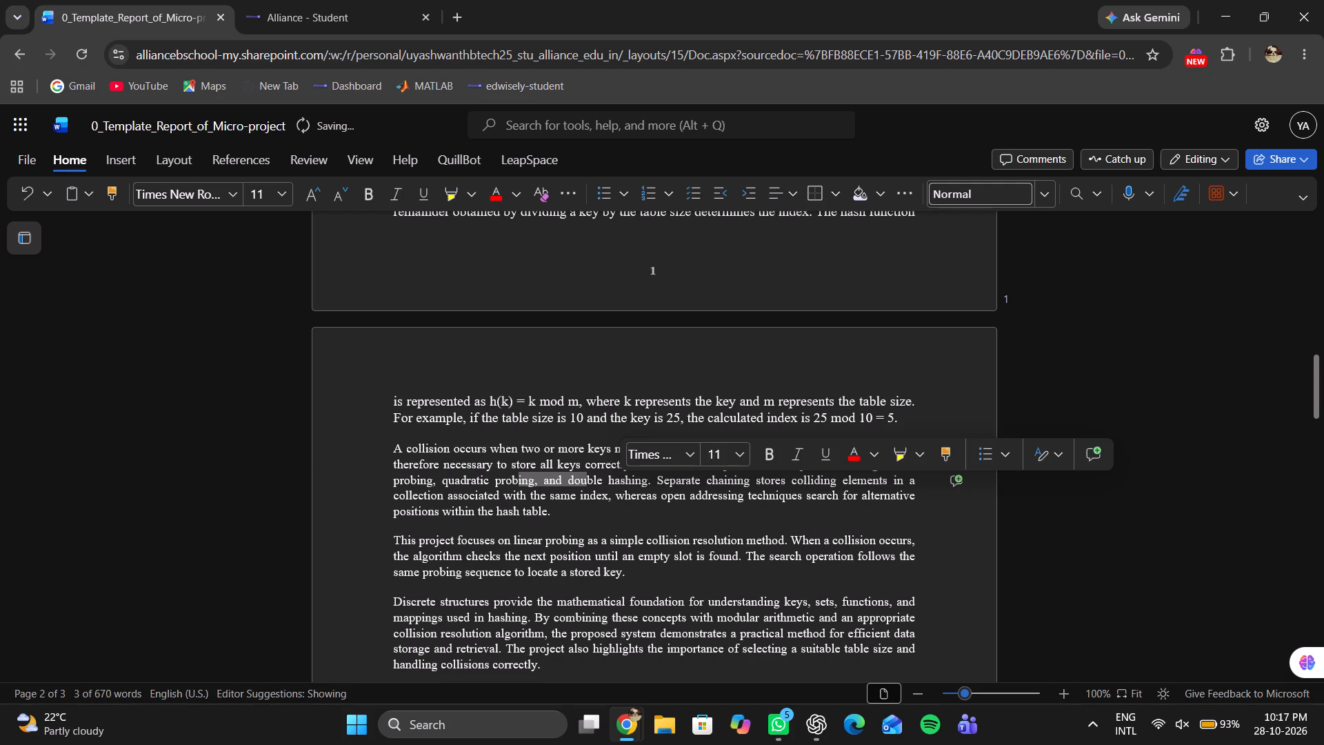
triple_click(422, 456)
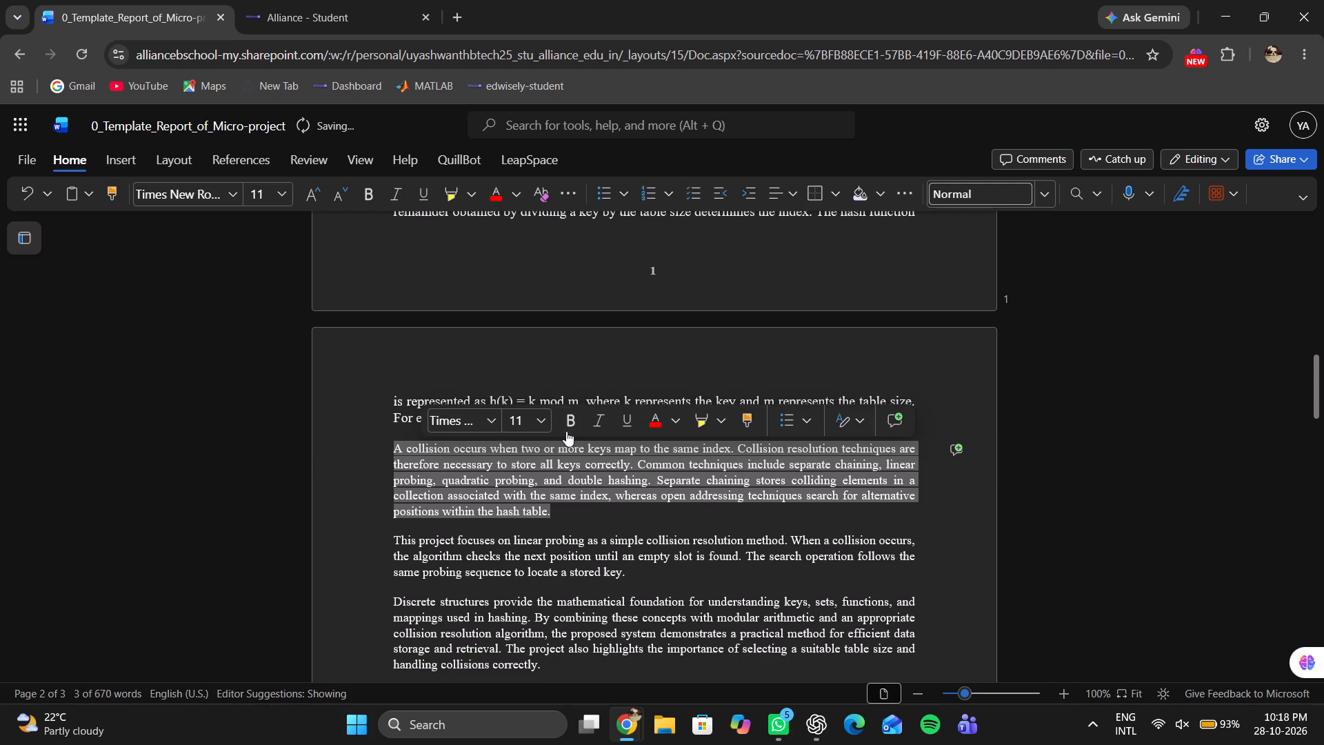
click(548, 427)
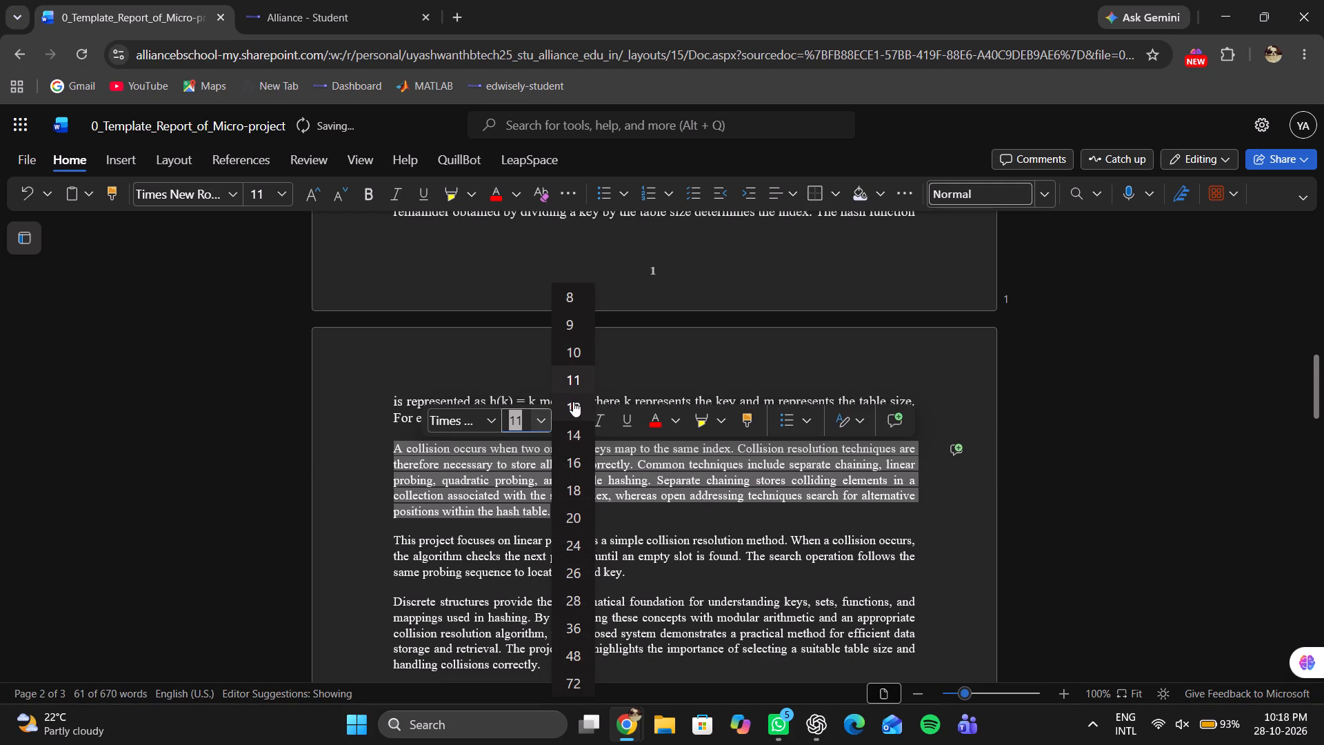
click(573, 401)
click(988, 455)
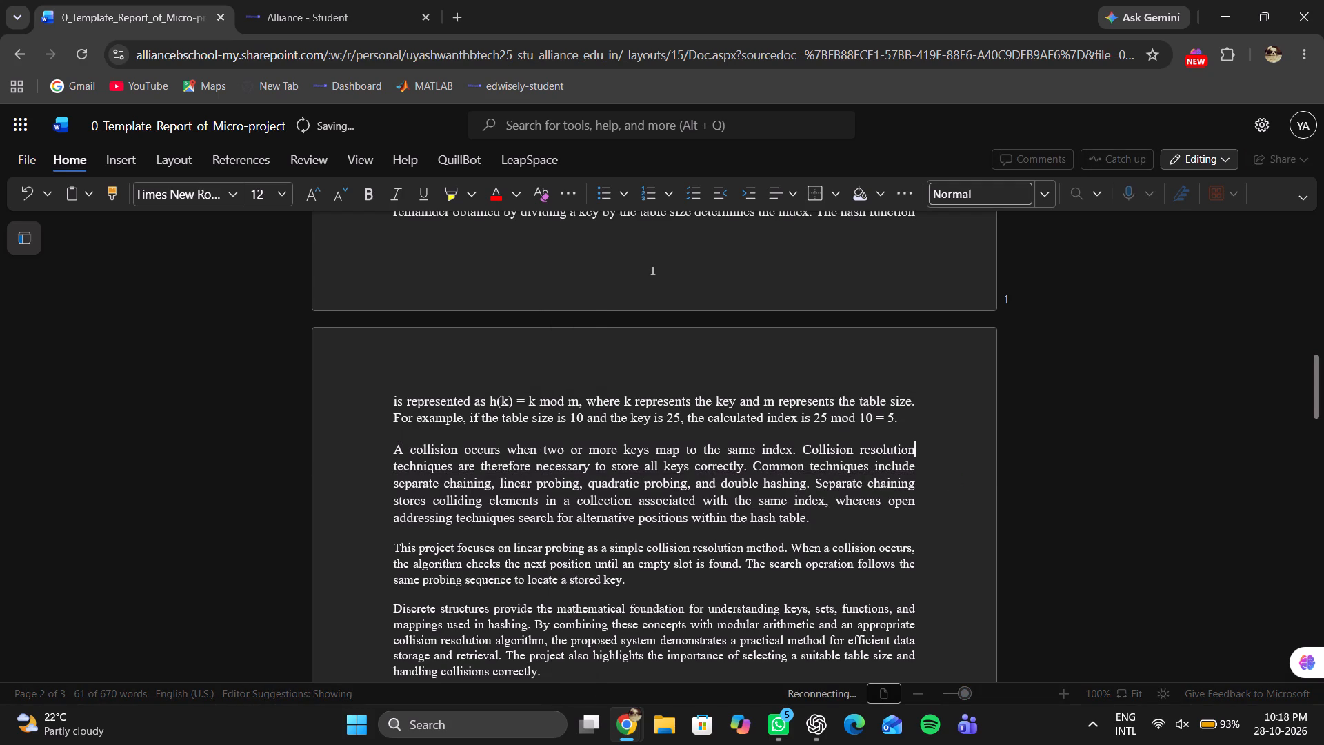
Set the Literature Review paragraph starting "This project focuses on linear probing" to font size 12.
triple_click(792, 419)
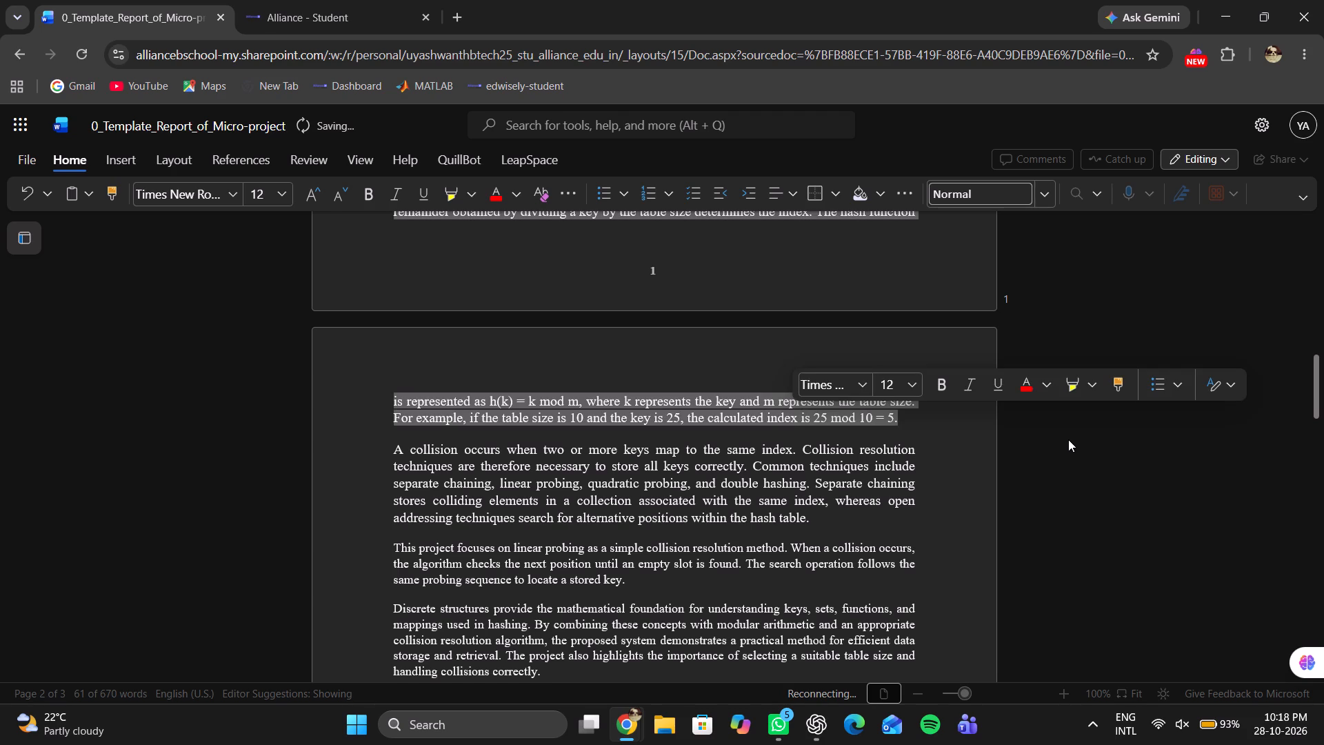
click(1072, 443)
scroll(798, 477, down, 1)
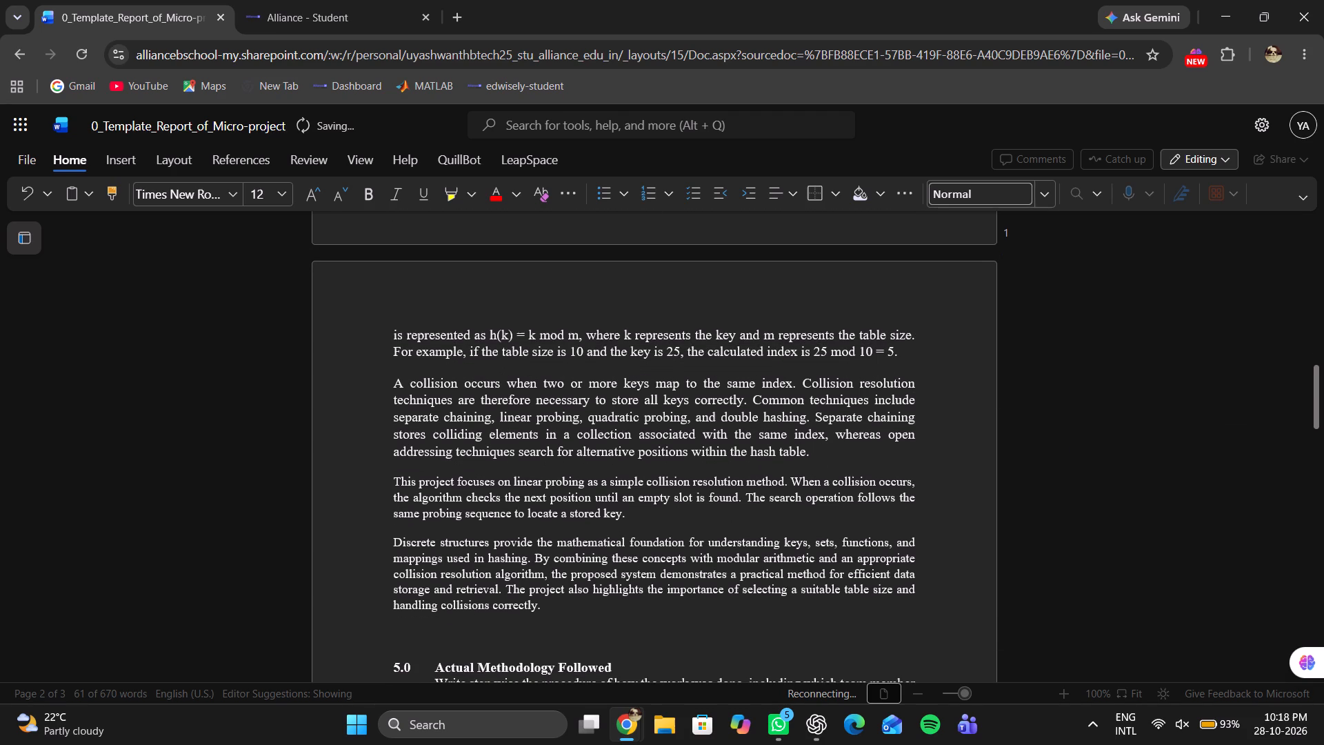
triple_click(716, 486)
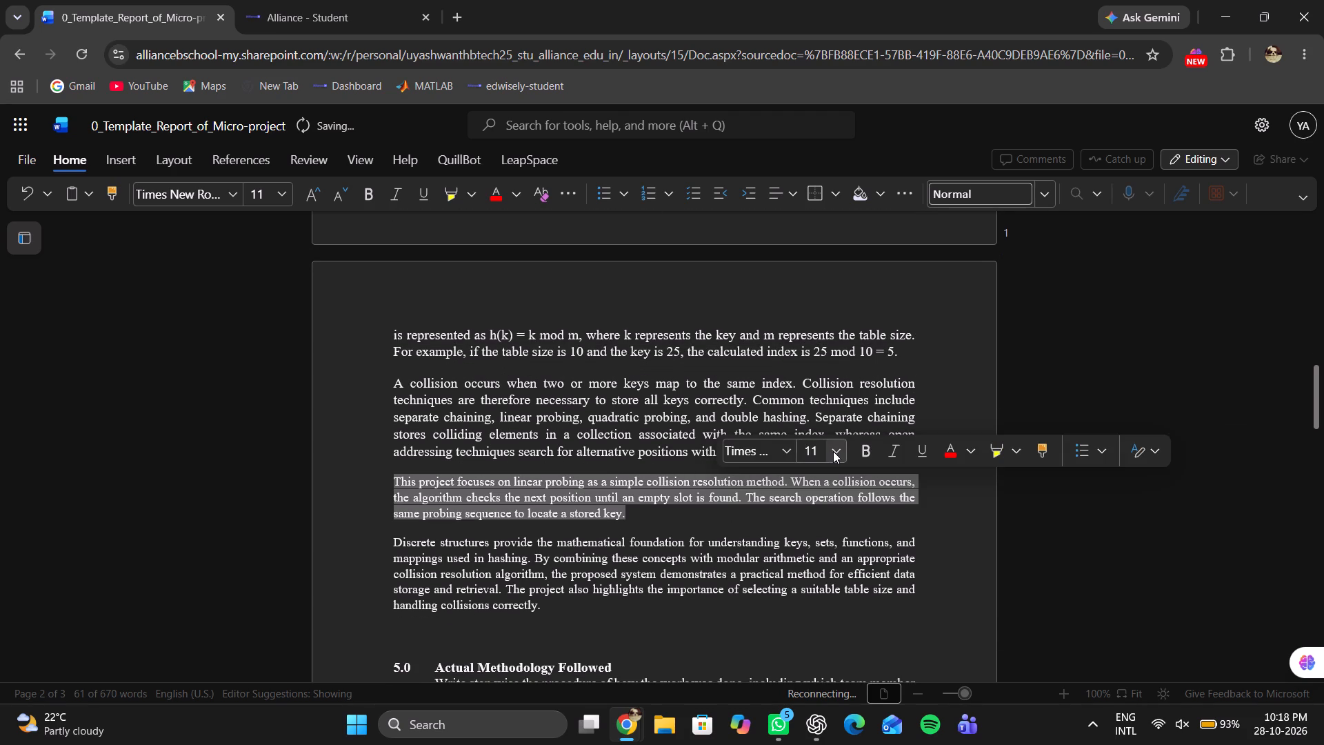
click(833, 451)
click(873, 410)
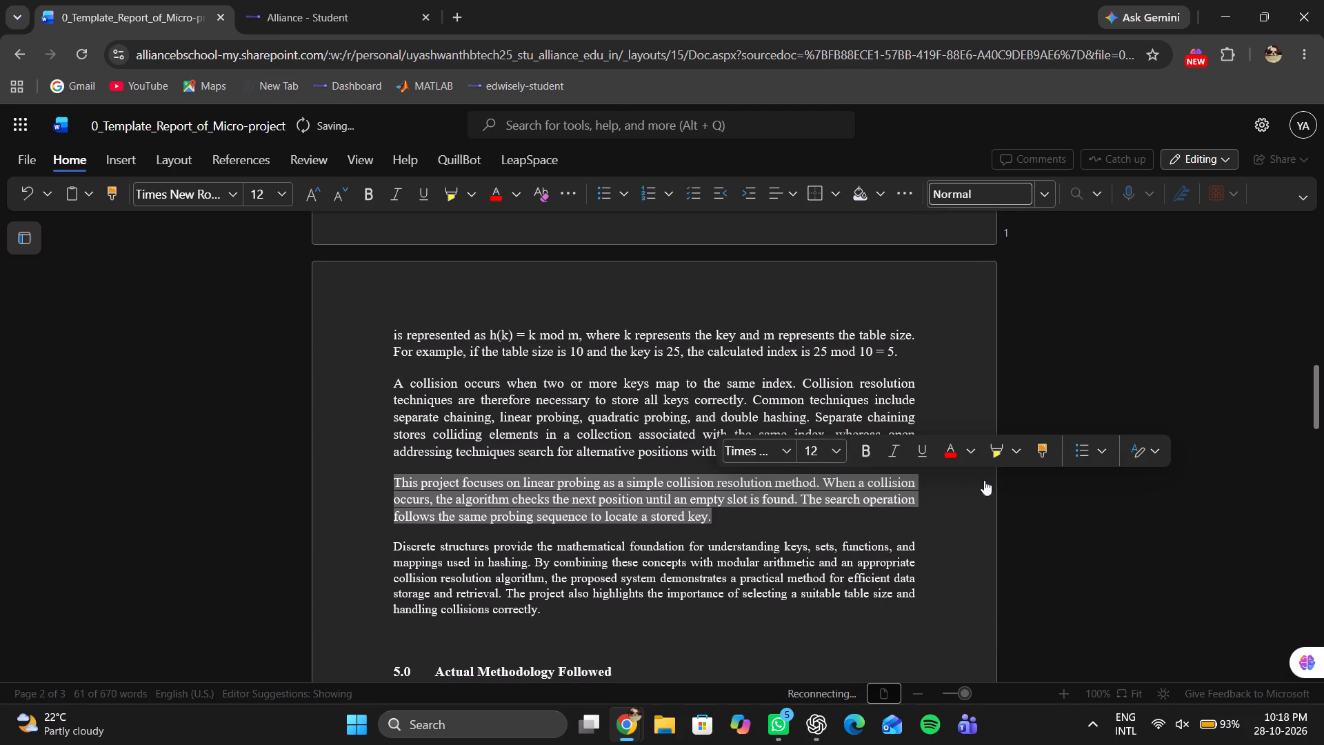
click(1030, 510)
scroll(874, 508, down, 1)
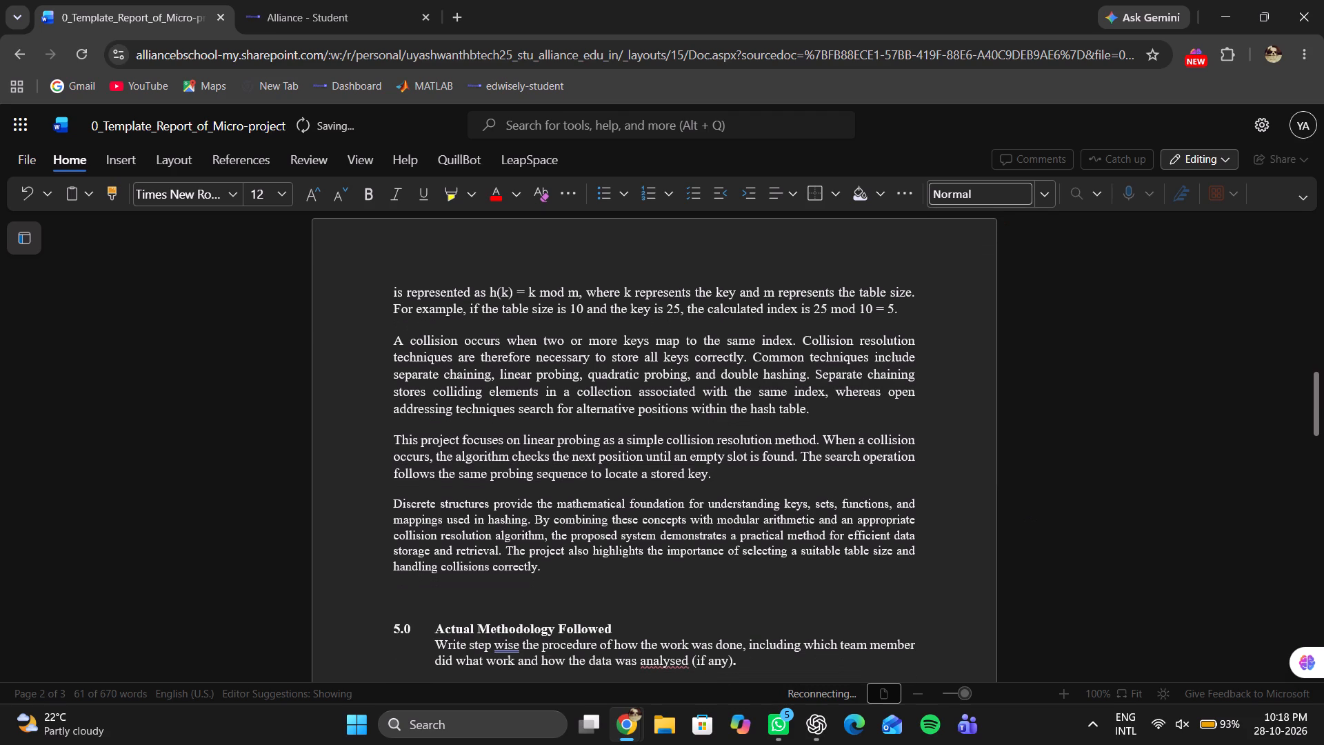
Set the Literature Review paragraph starting "Discrete structures provide the mathematical foundation" to font size 12.
triple_click(752, 530)
click(866, 500)
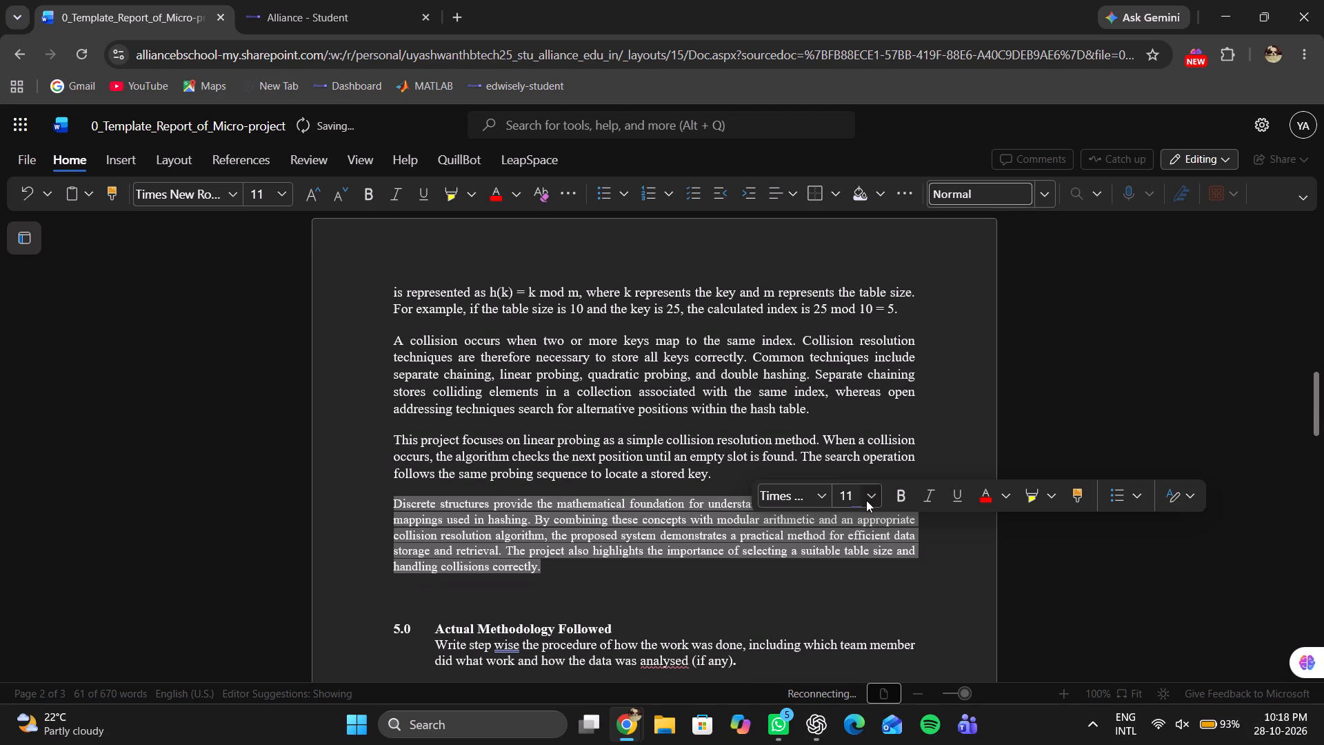
click(898, 404)
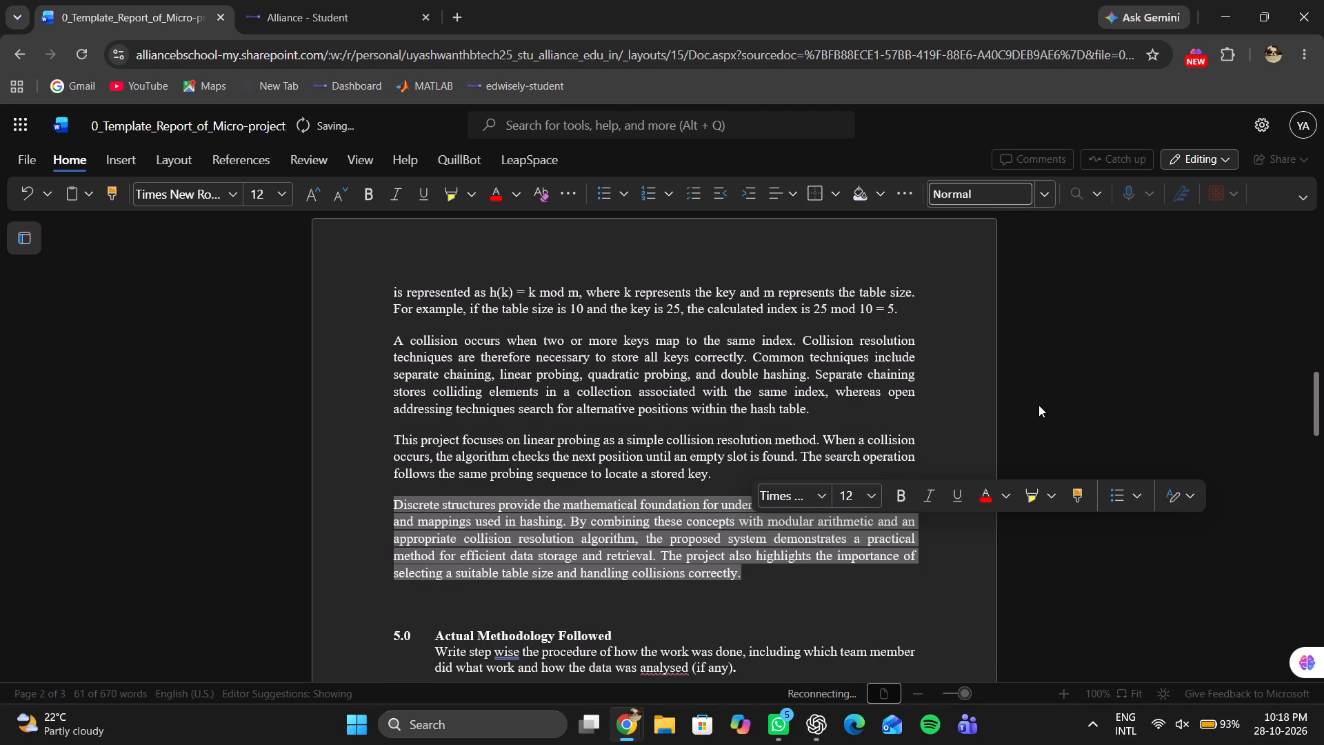
click(1039, 405)
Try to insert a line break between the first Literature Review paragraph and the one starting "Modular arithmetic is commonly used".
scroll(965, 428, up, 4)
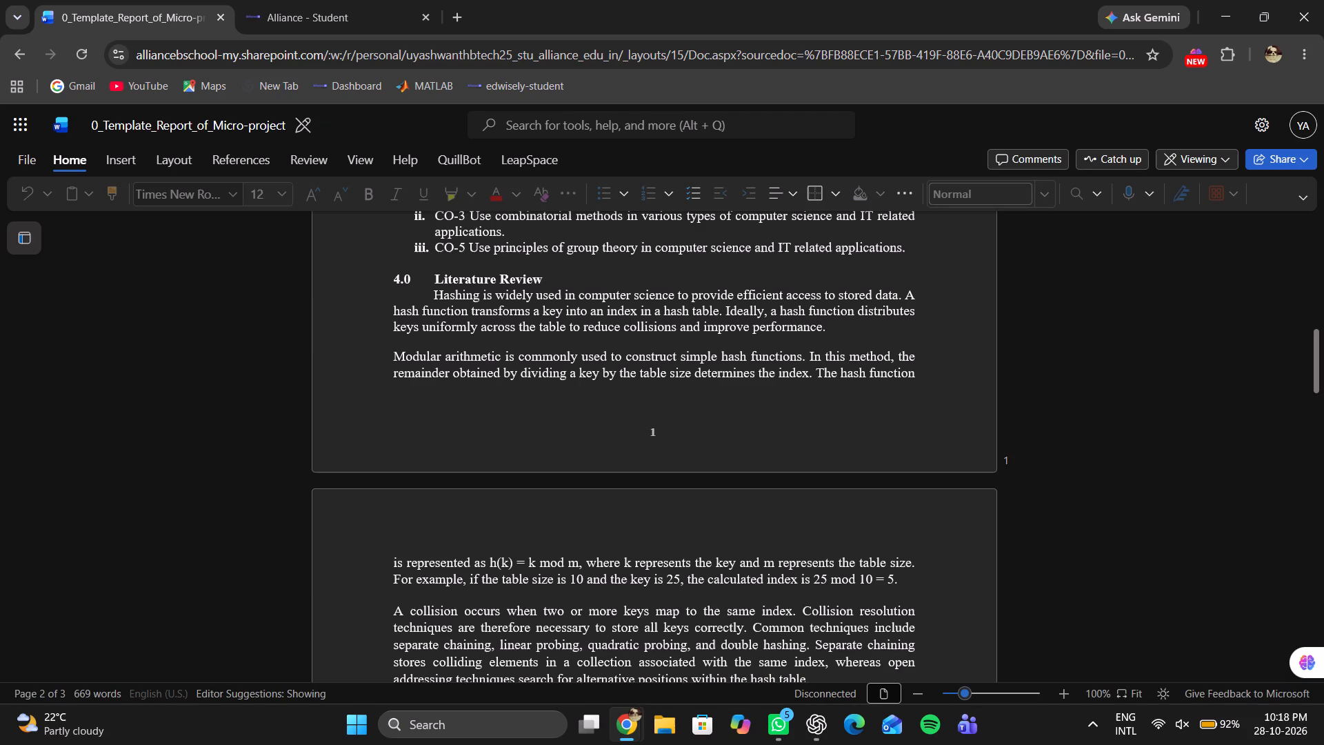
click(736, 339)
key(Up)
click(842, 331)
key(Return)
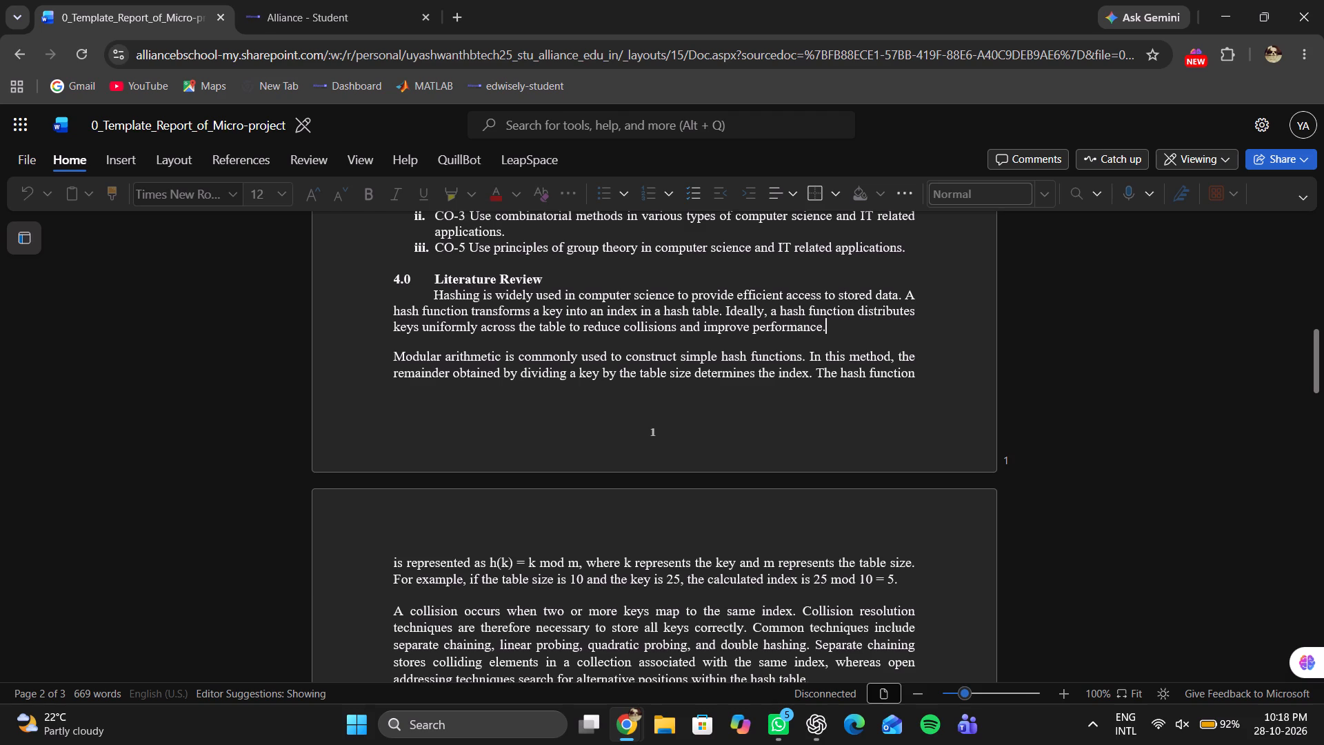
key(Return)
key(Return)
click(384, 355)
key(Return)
Check the document's save status and file location, and close the details.
scroll(614, 346, up, 1)
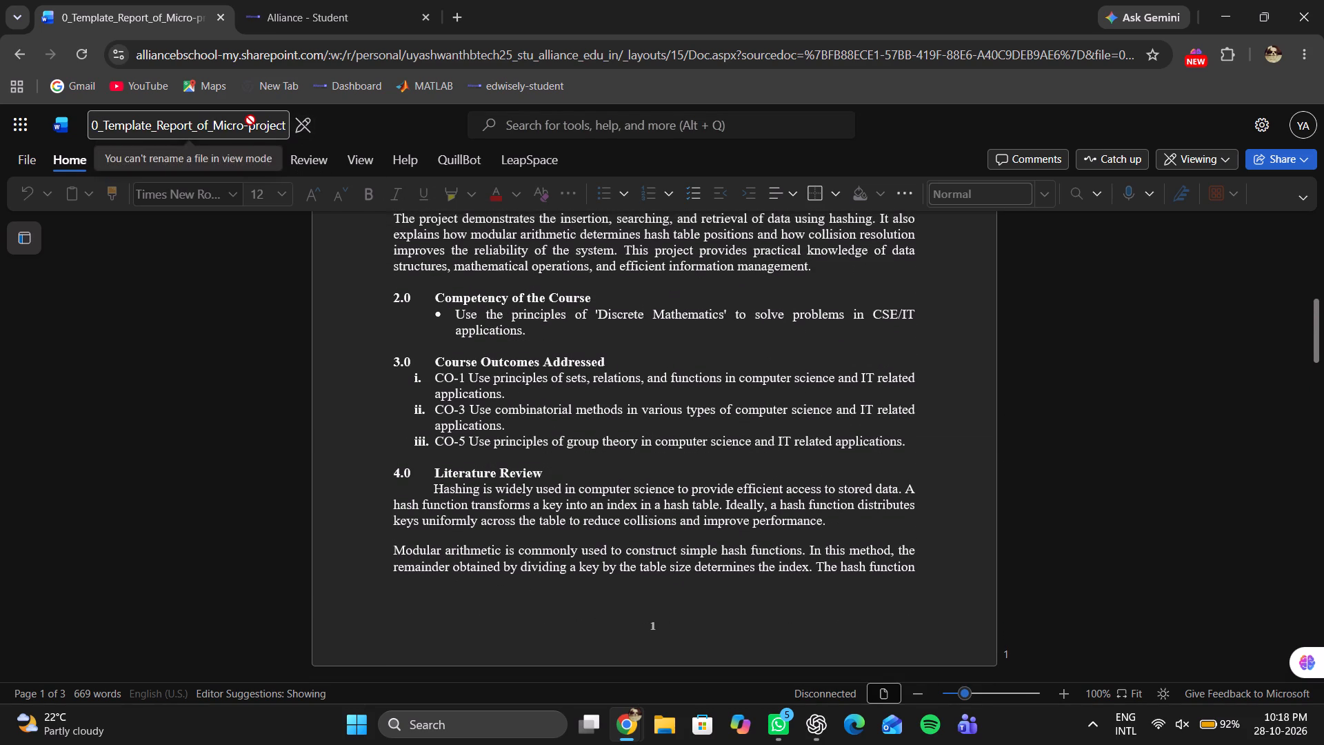
click(301, 131)
click(301, 131)
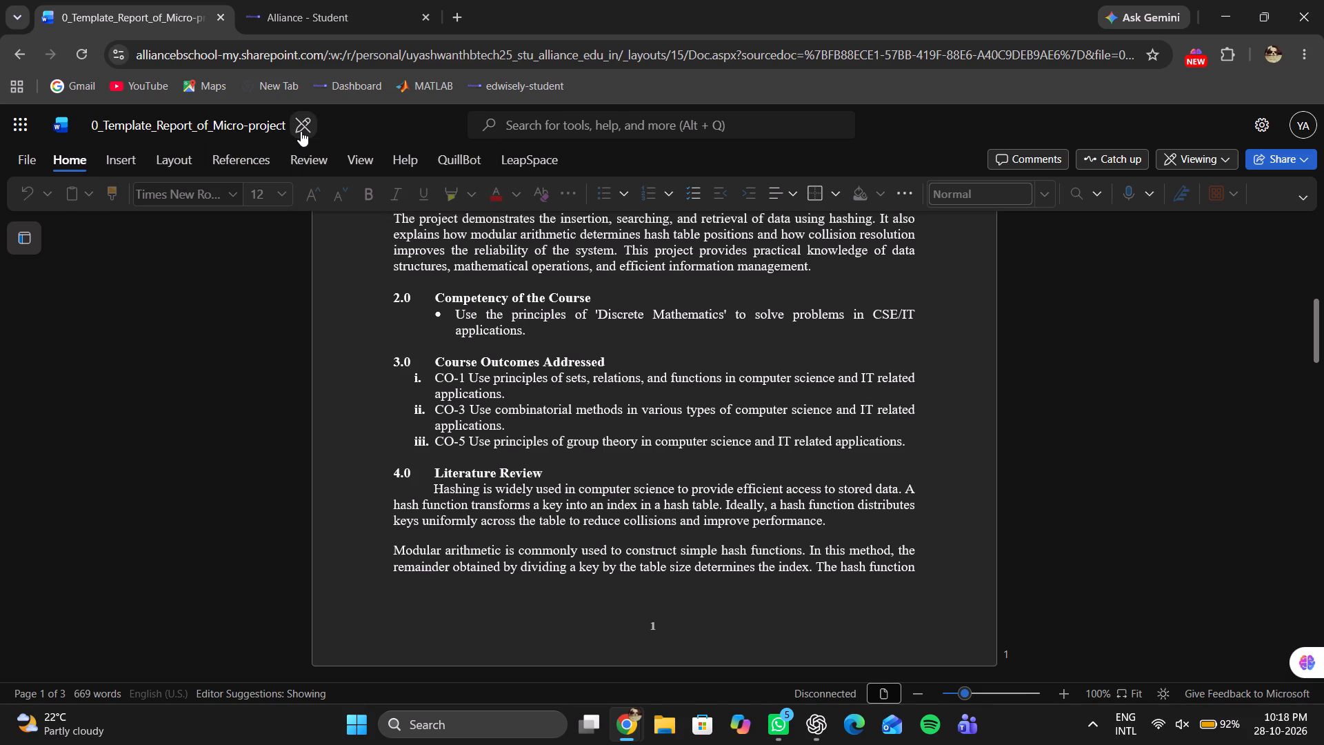
click(301, 131)
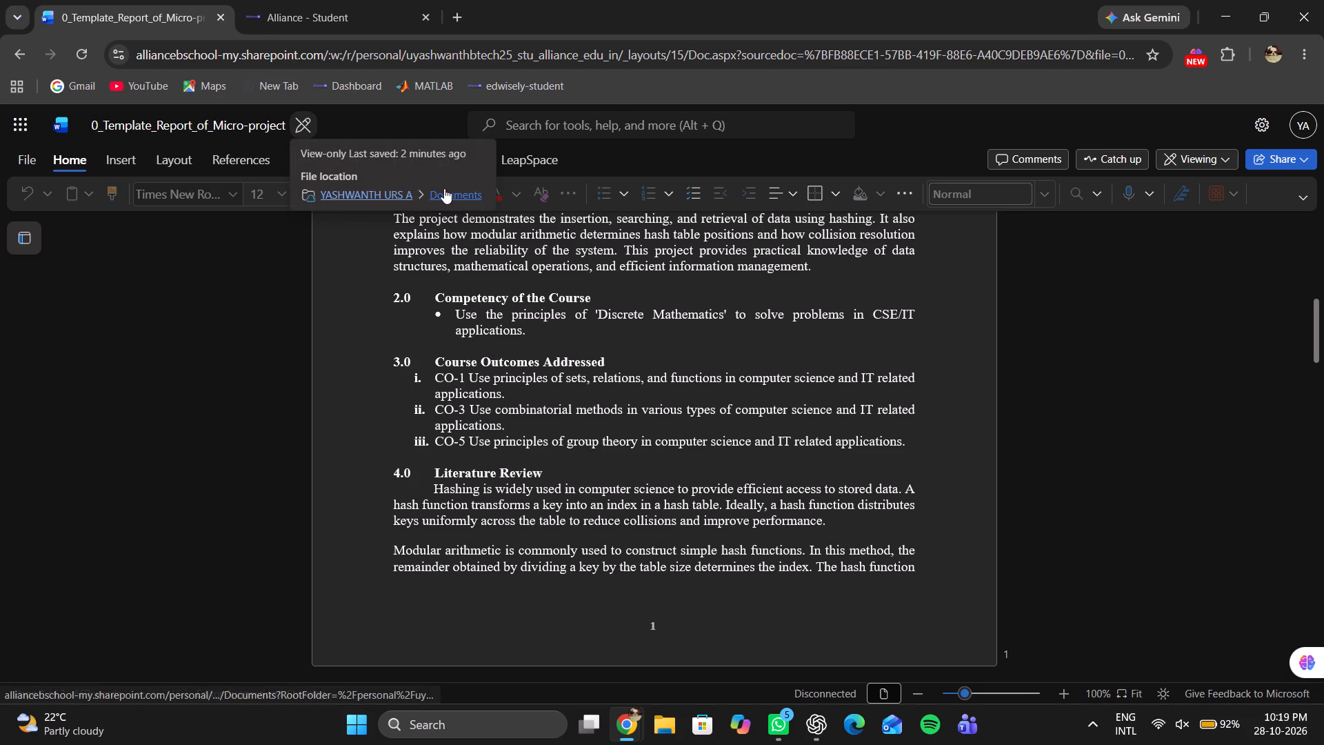
click(232, 307)
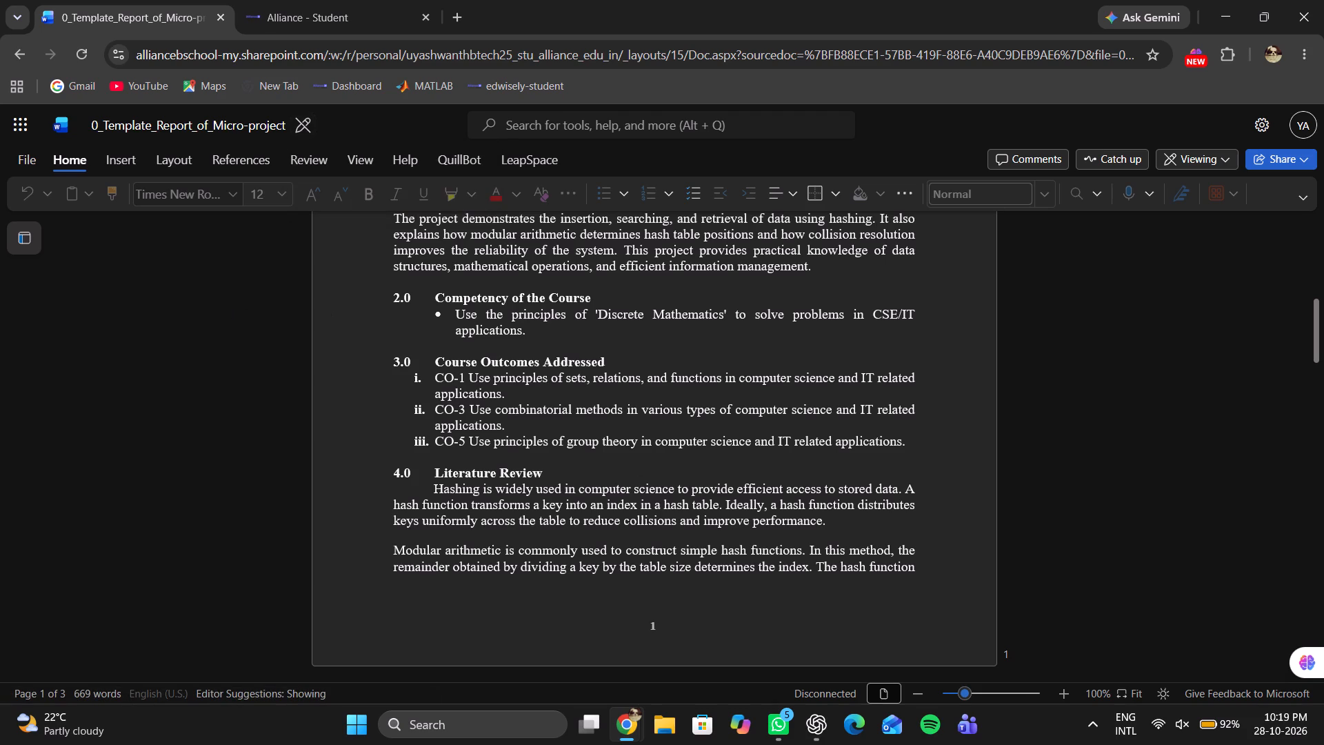
scroll(663, 295, down, 2)
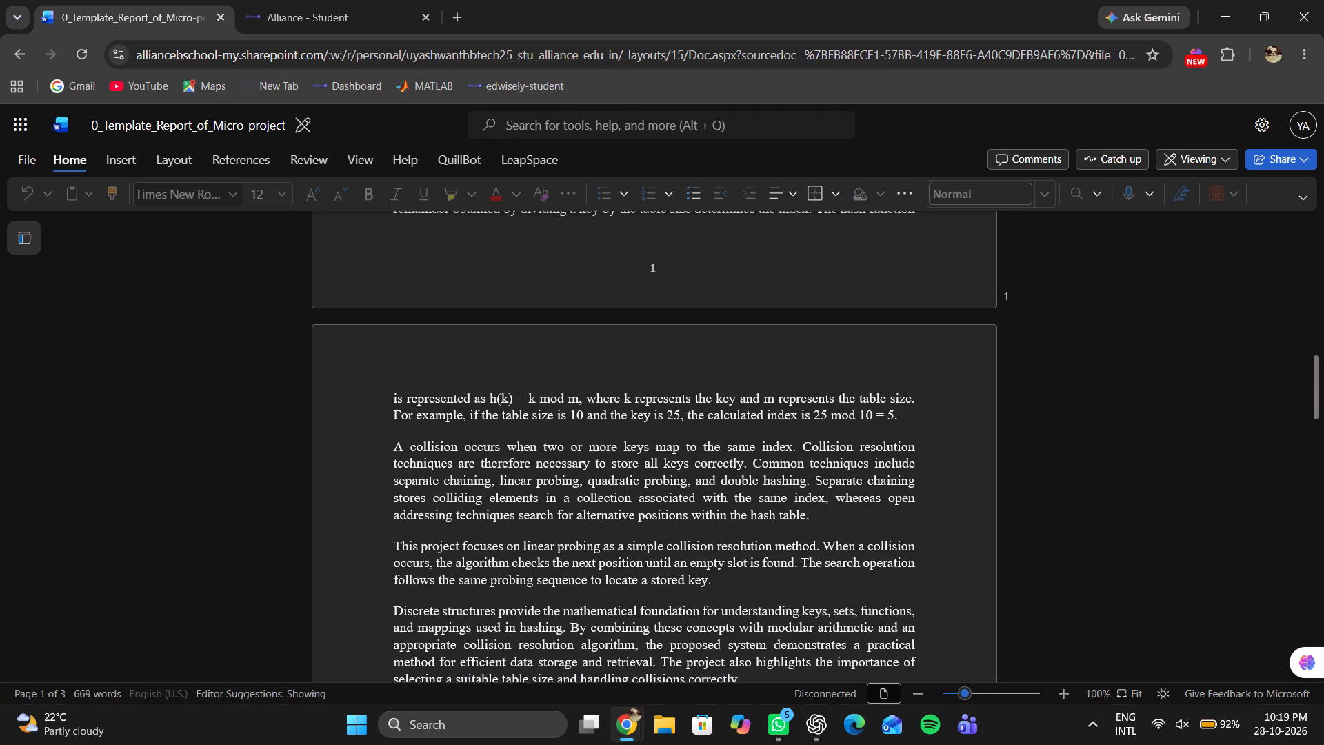
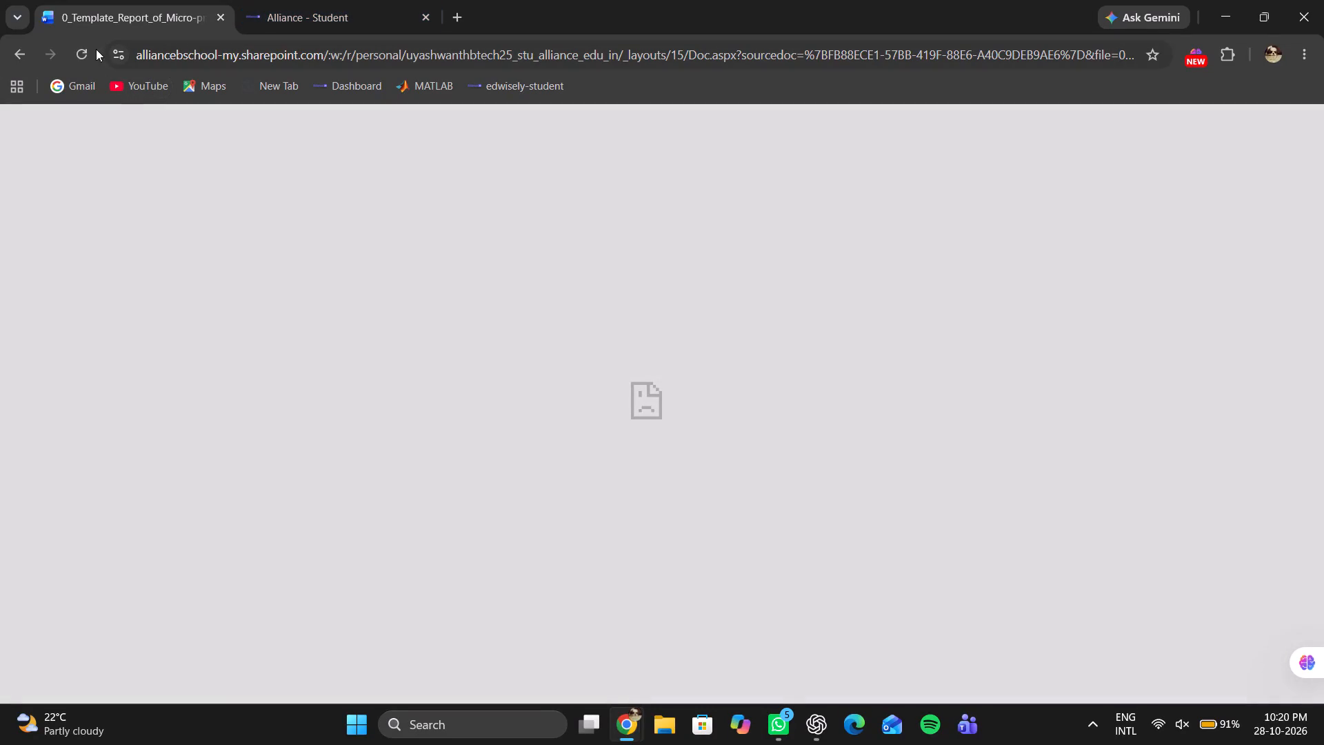
Reload the page of the 0_Template_Report_of_Micro-project document.
click(92, 49)
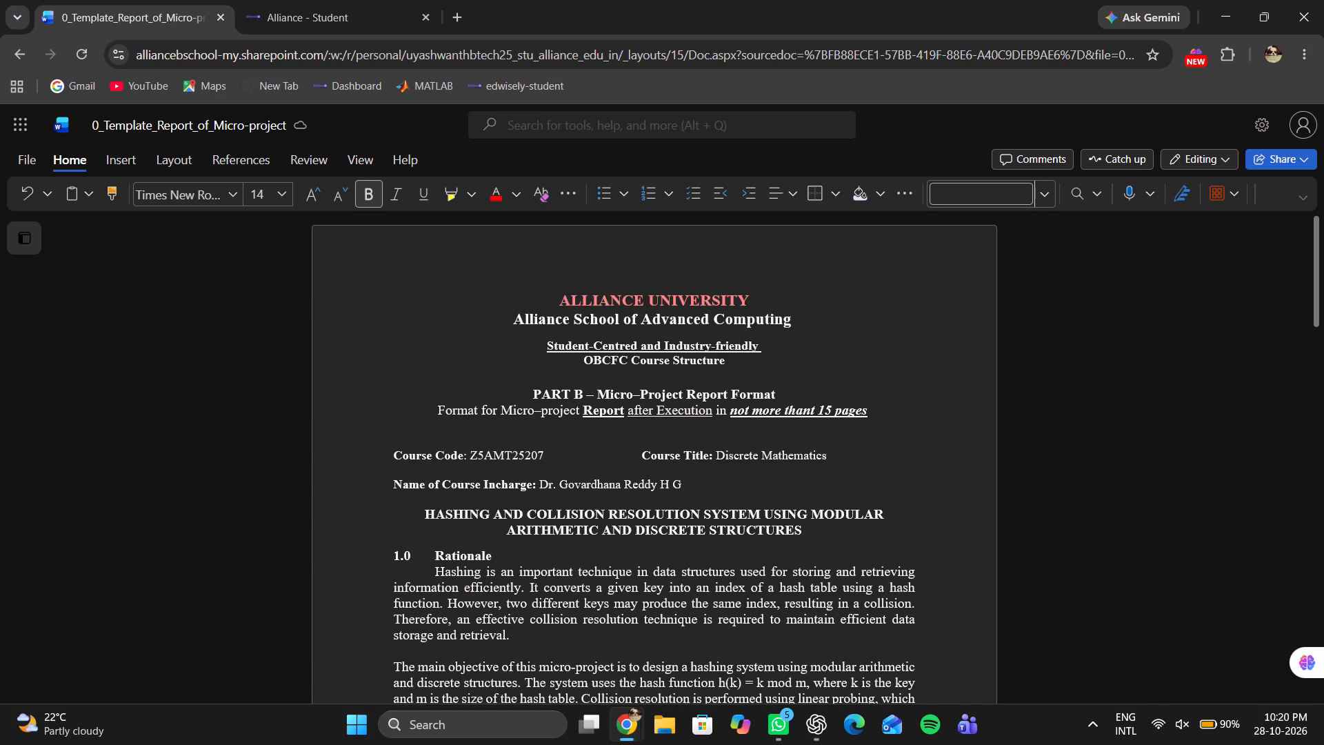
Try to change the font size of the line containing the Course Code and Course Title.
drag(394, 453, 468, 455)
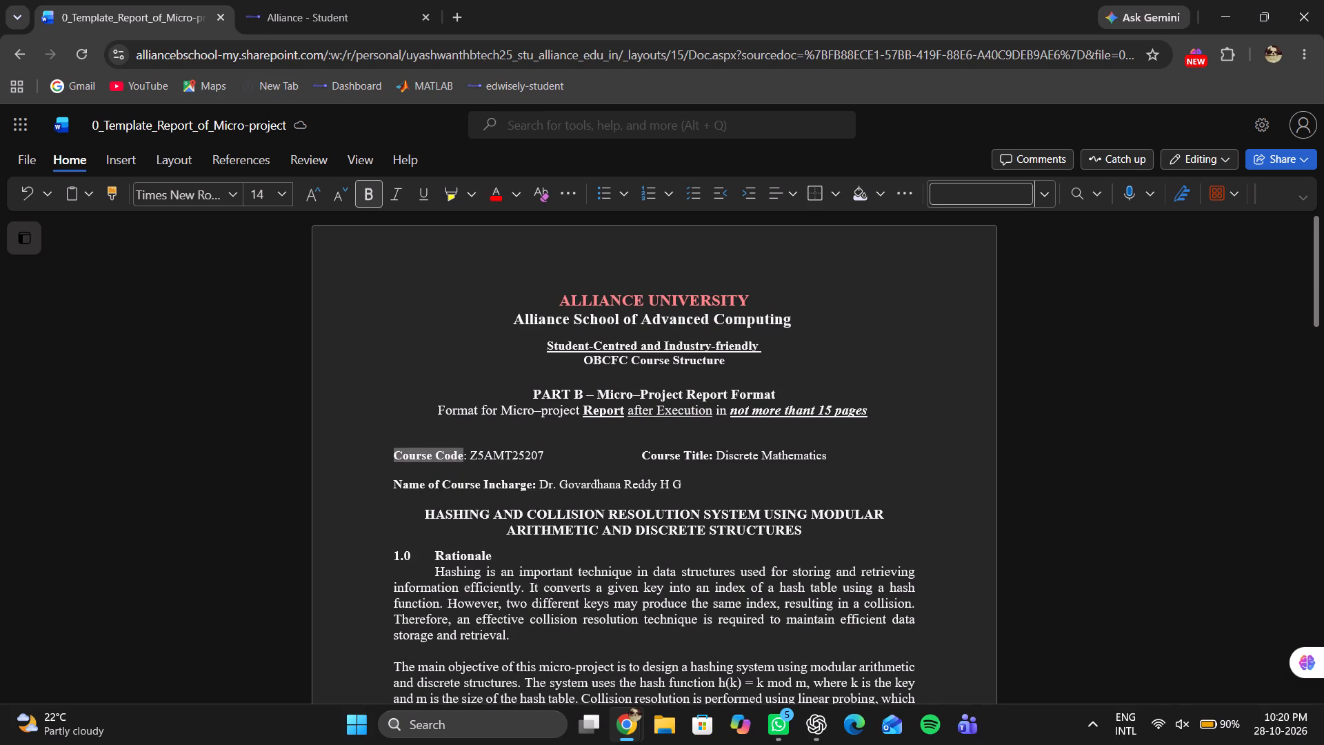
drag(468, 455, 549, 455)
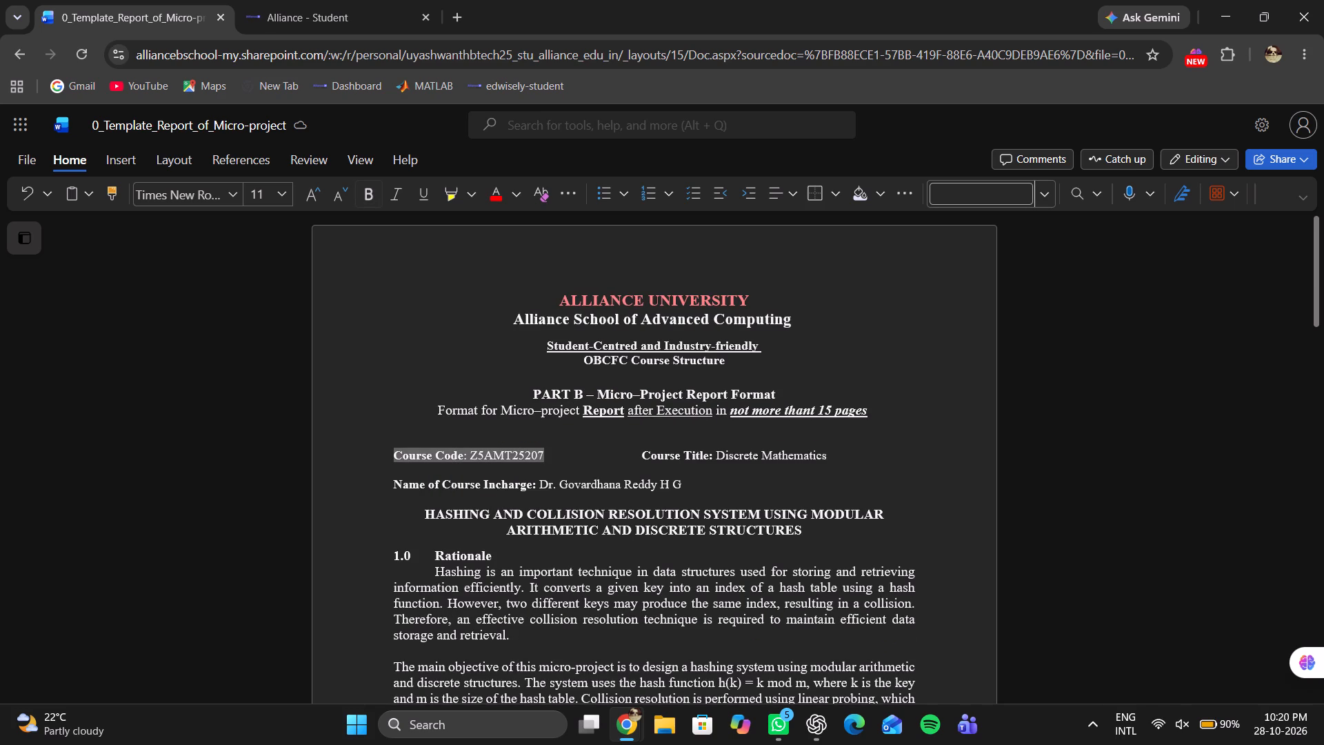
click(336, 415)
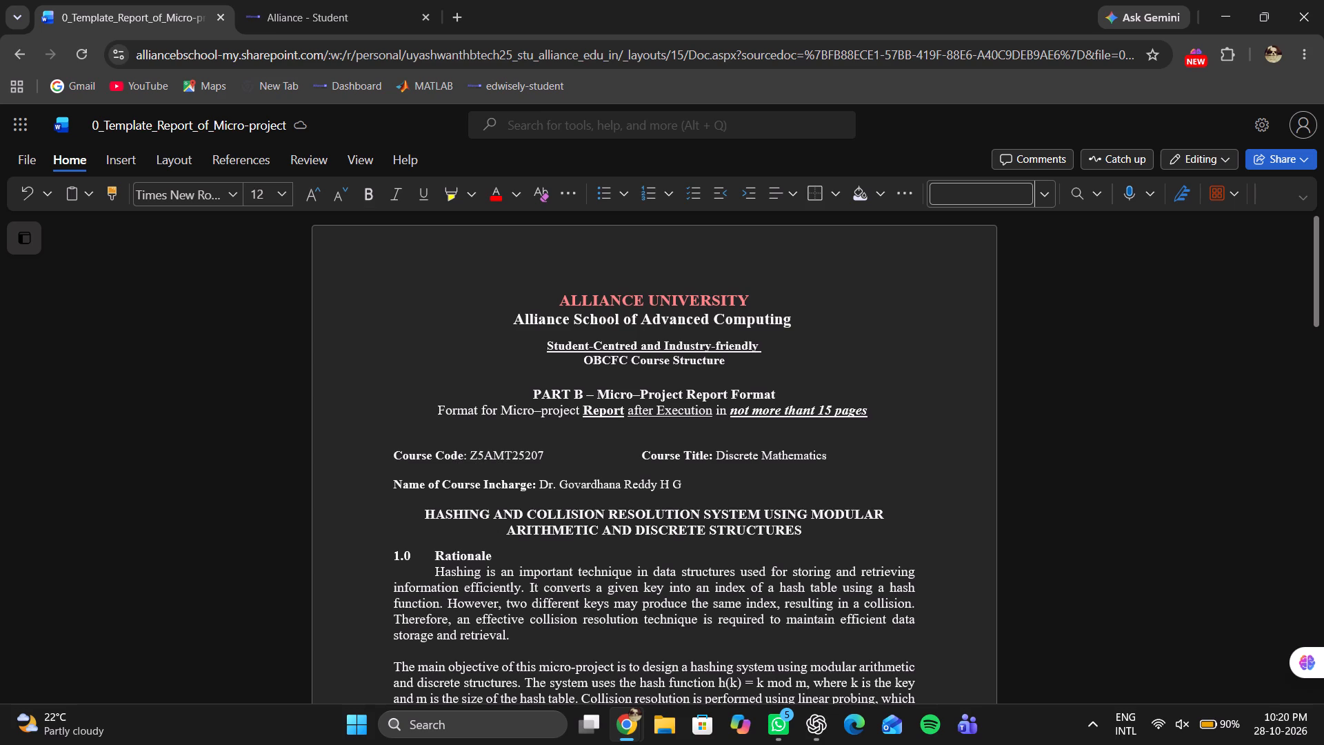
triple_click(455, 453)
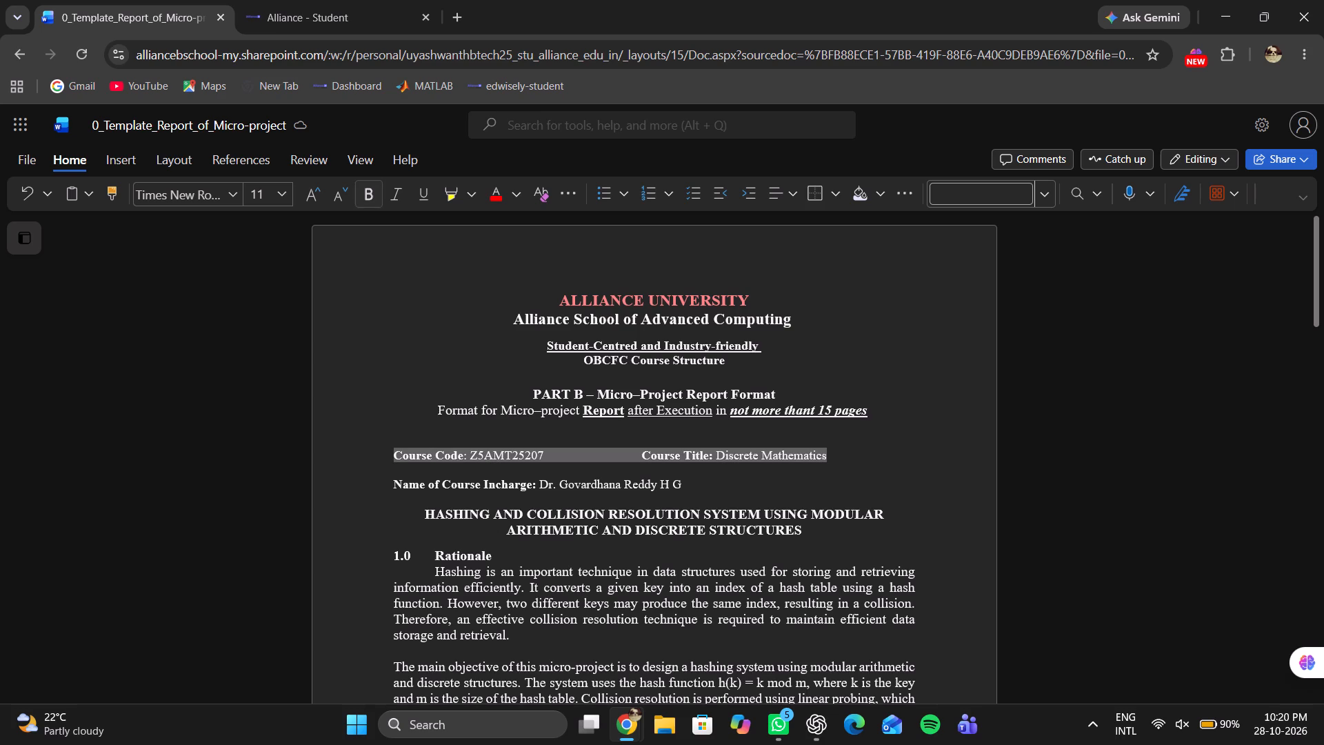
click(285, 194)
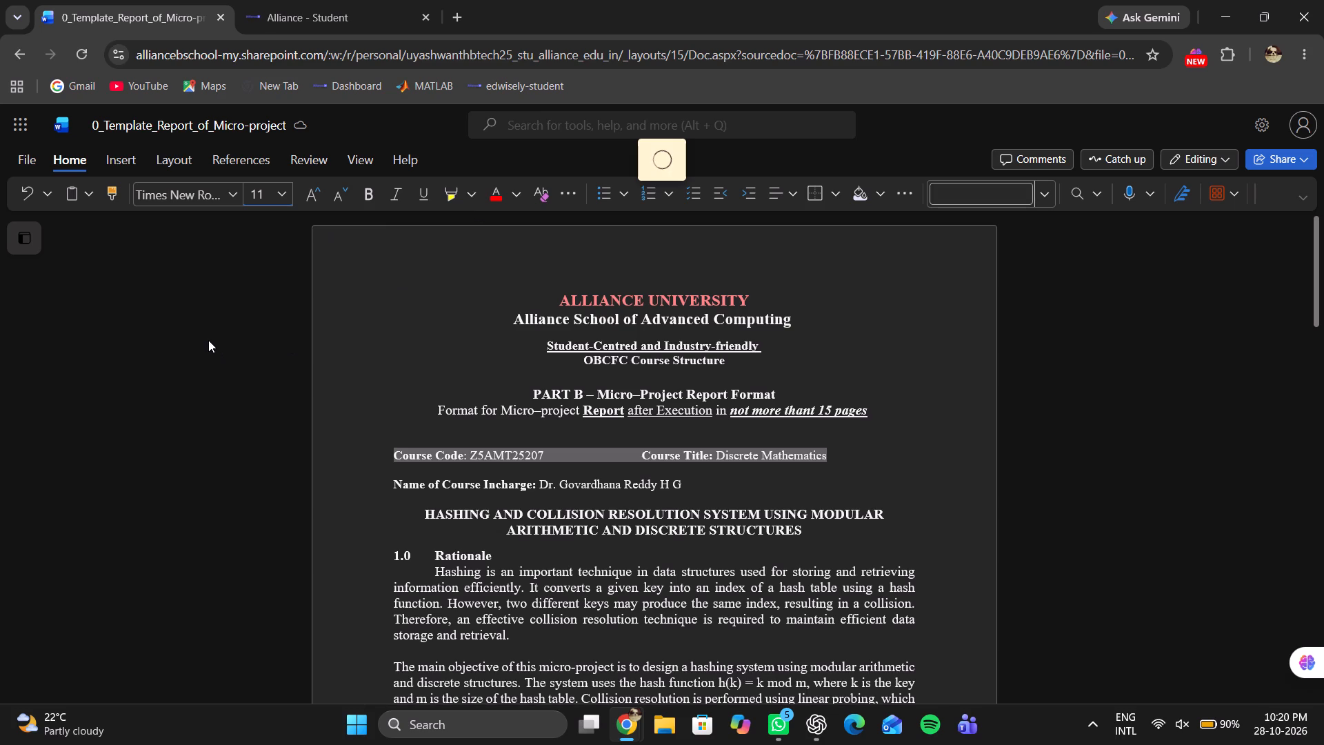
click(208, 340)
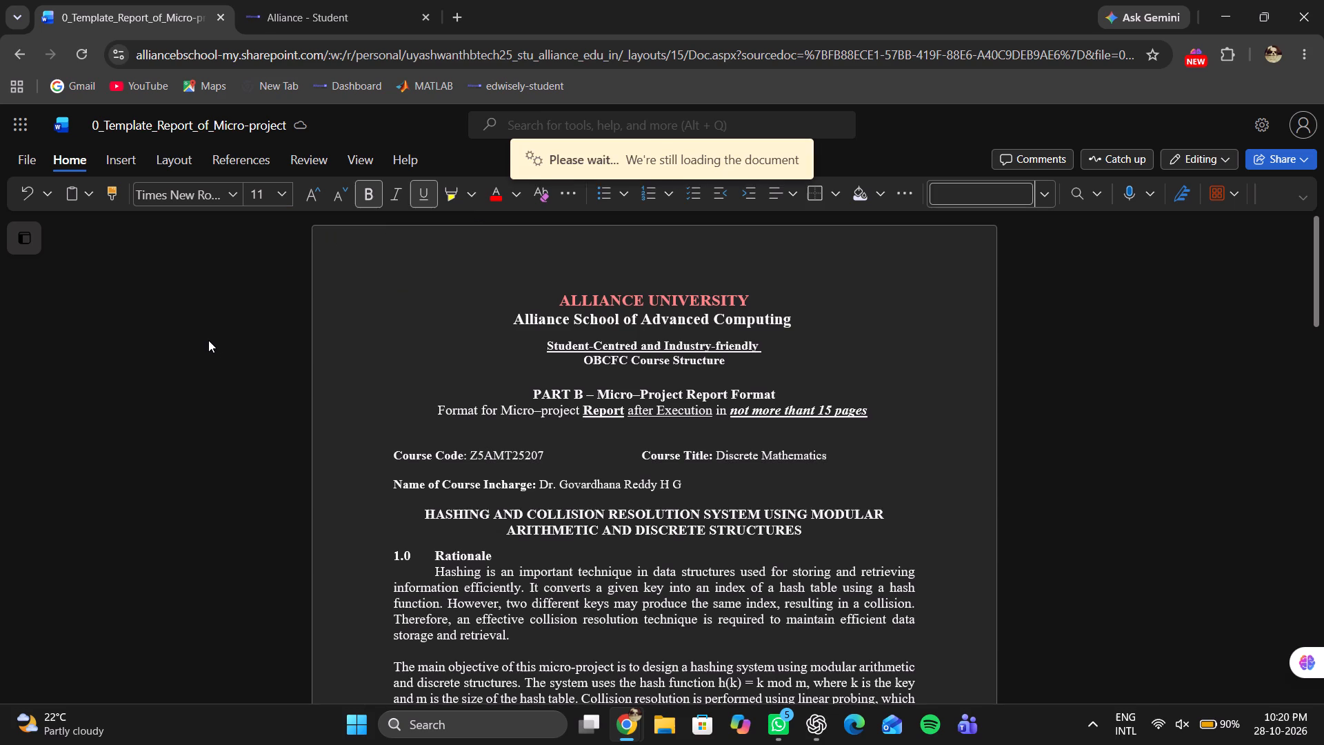
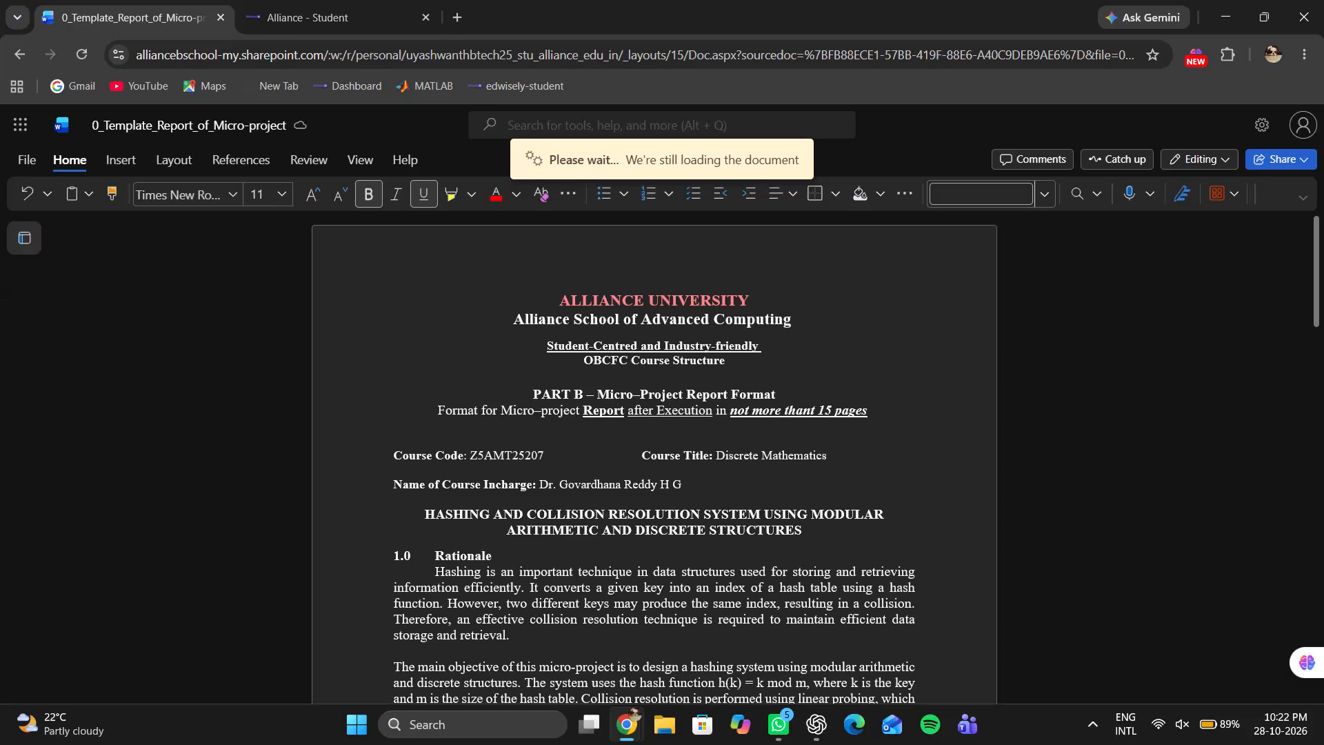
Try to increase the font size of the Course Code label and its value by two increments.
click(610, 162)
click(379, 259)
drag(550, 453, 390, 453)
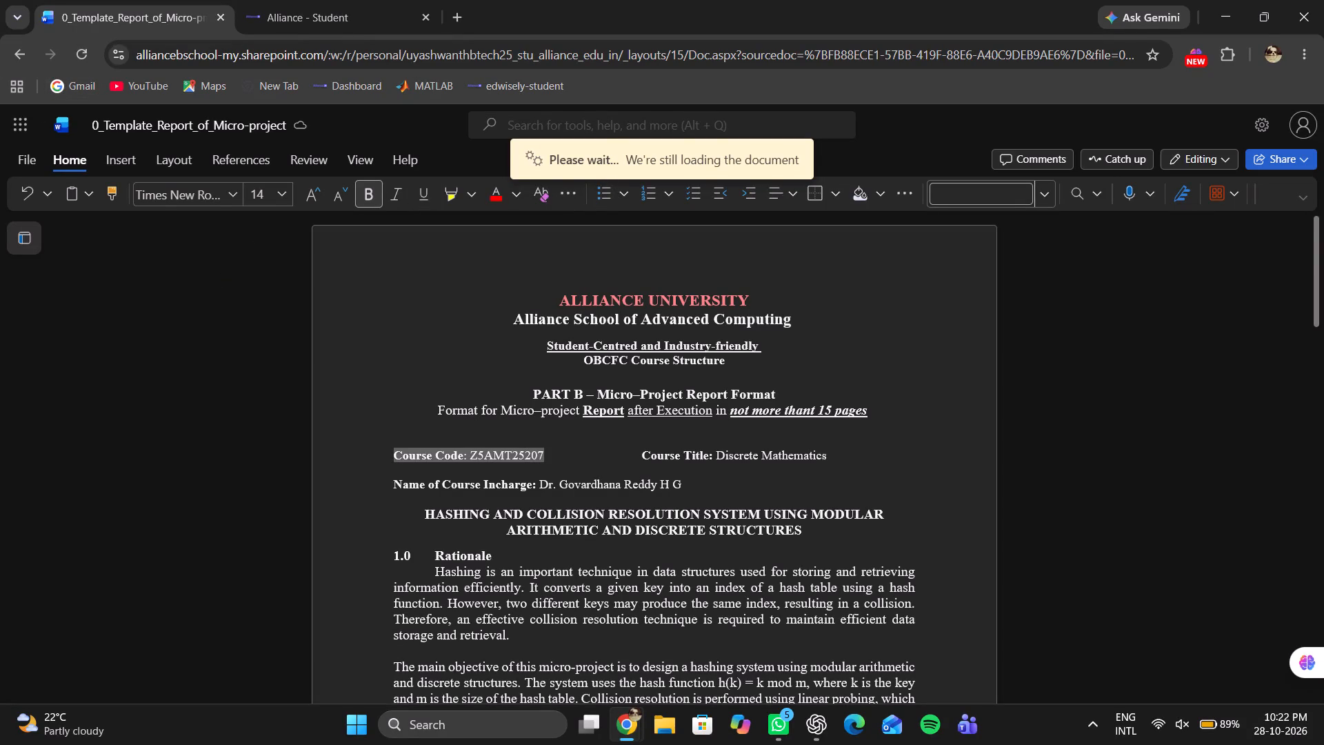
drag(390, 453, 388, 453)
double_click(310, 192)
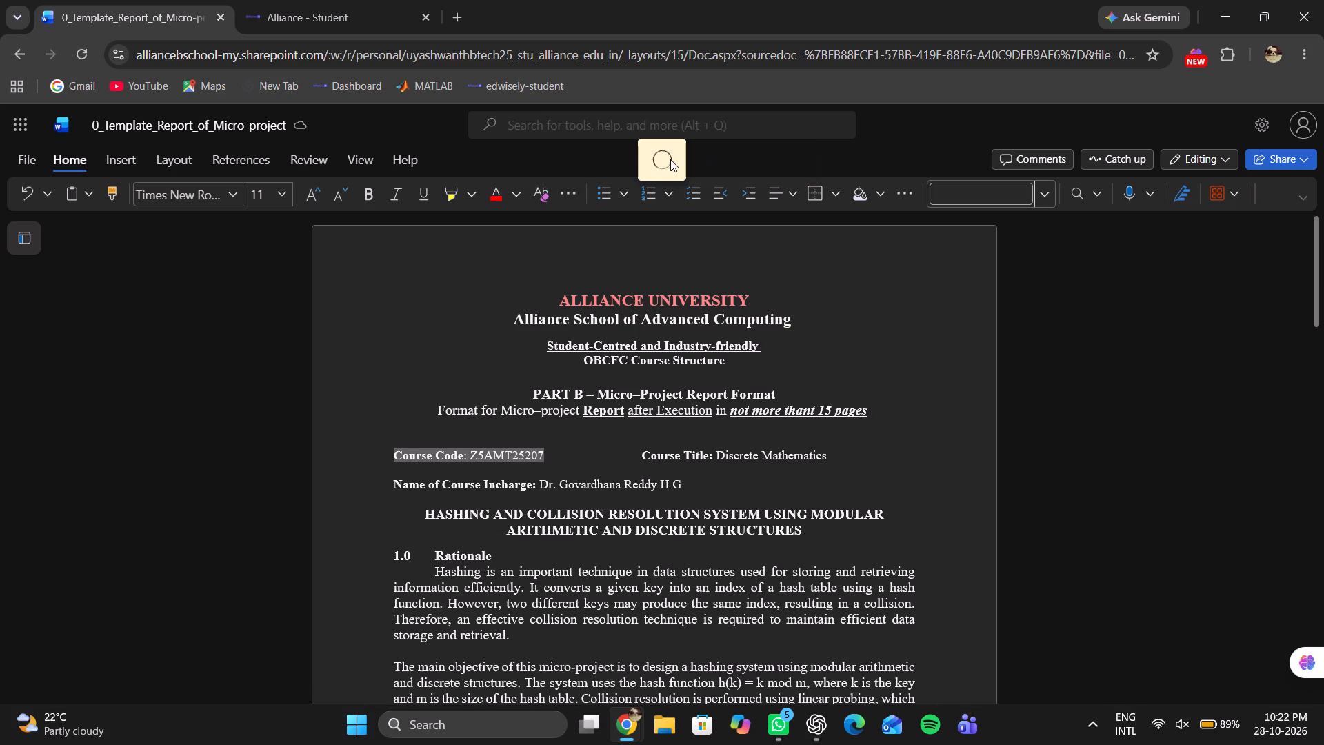
Reload the page of the 0_Template_Report_of_Micro-project document.
click(65, 47)
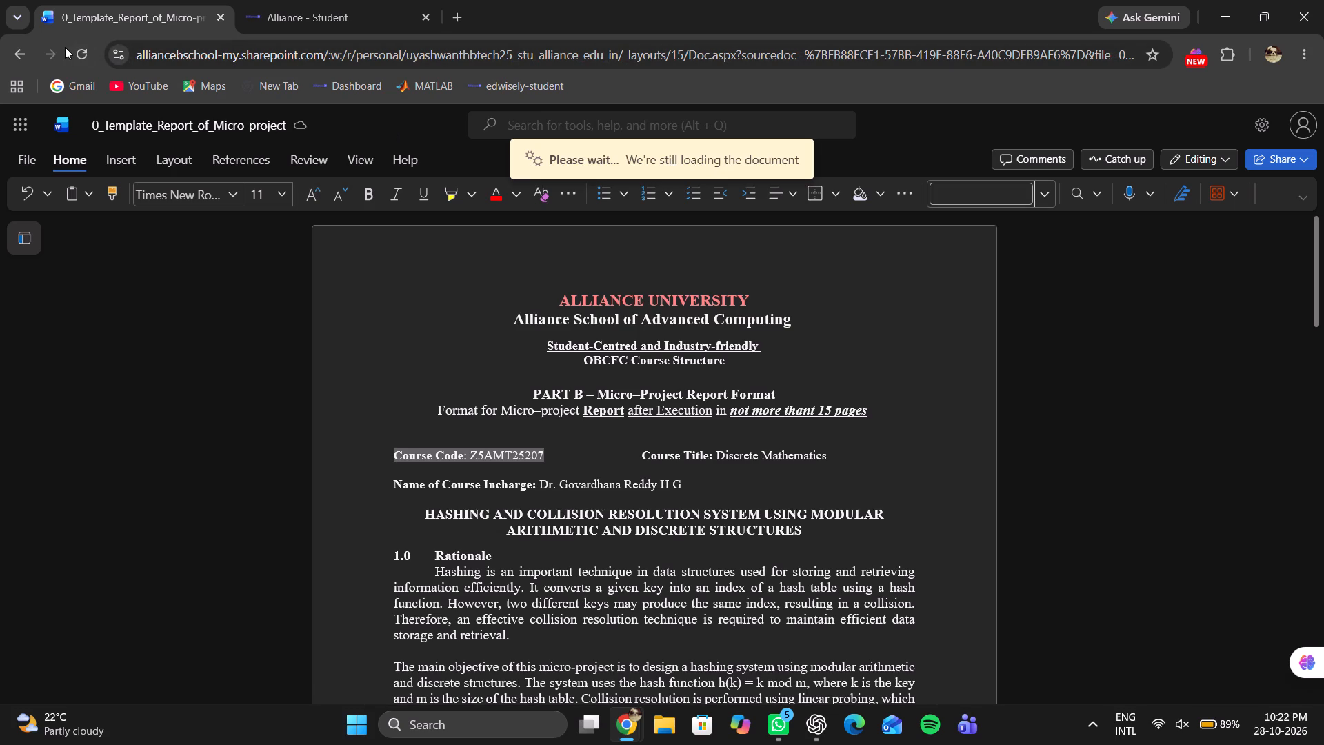
click(74, 47)
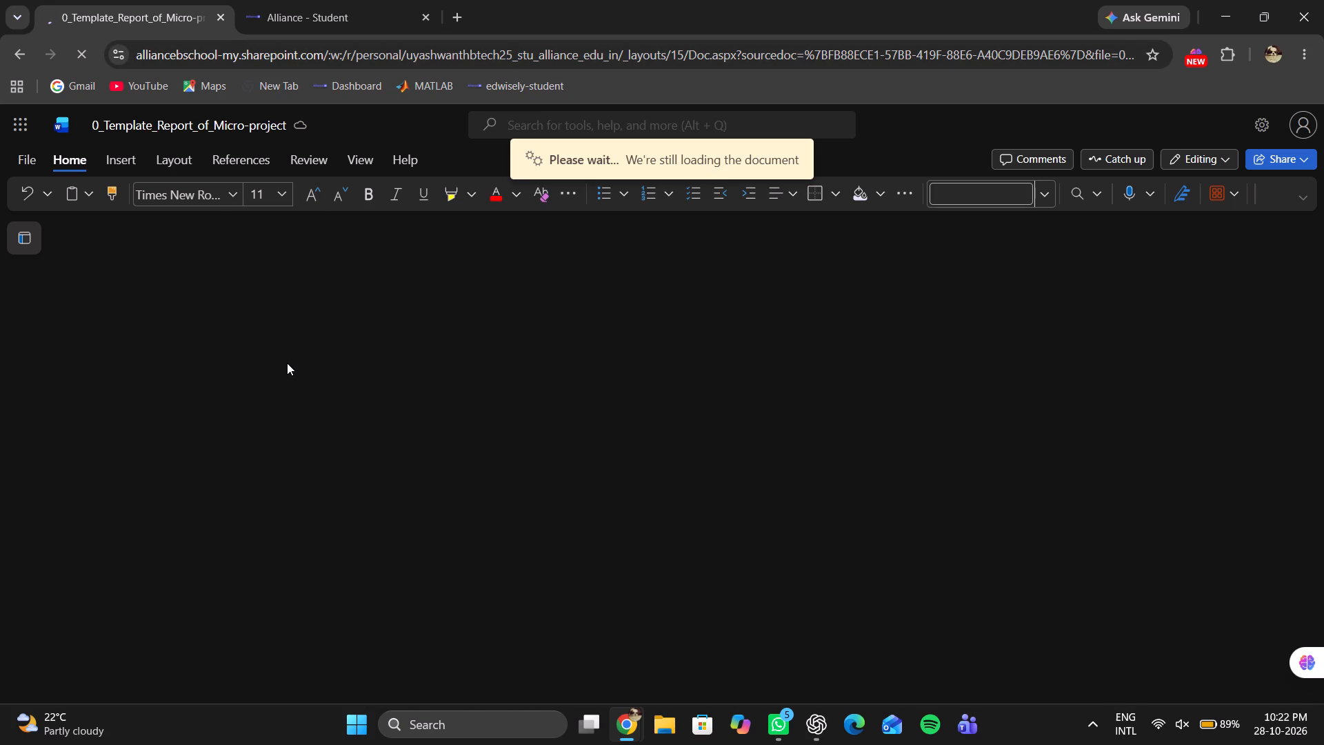
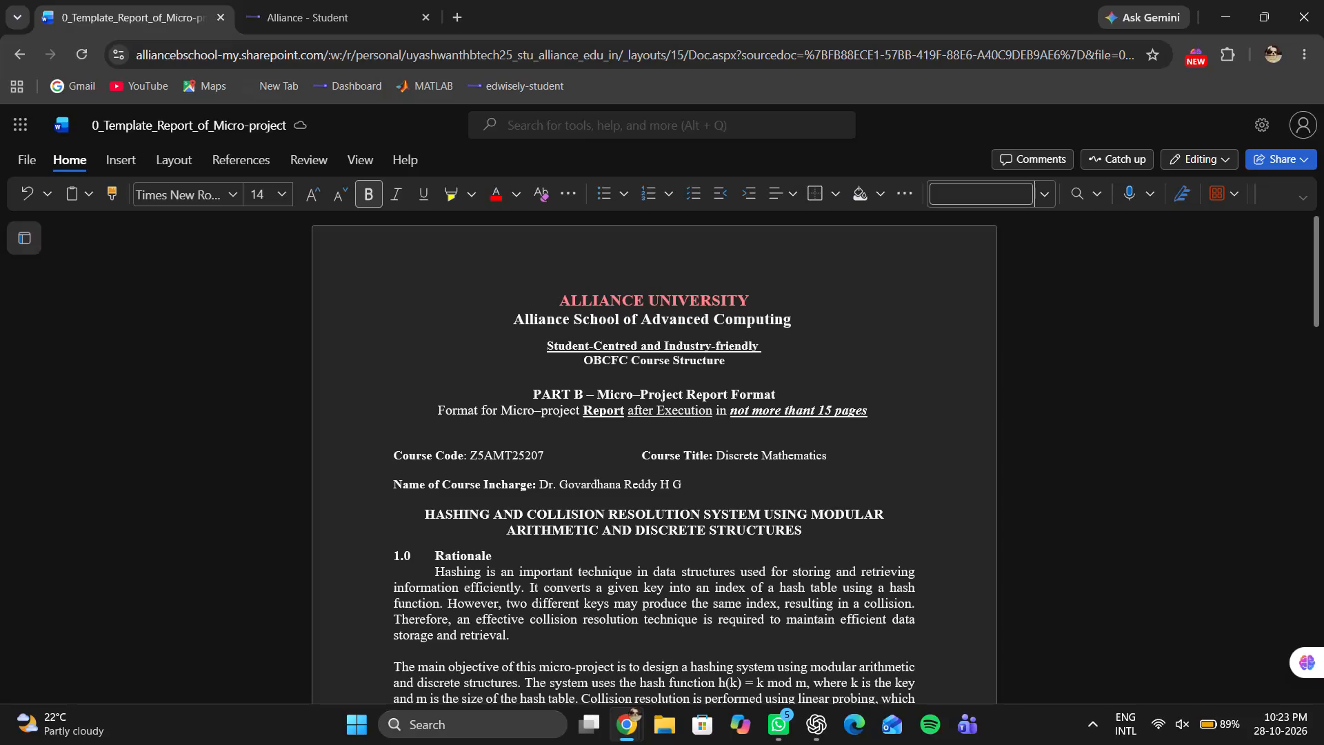
Set the line with the Course Code and Course Title to font size 12 and check parts of it.
double_click(419, 455)
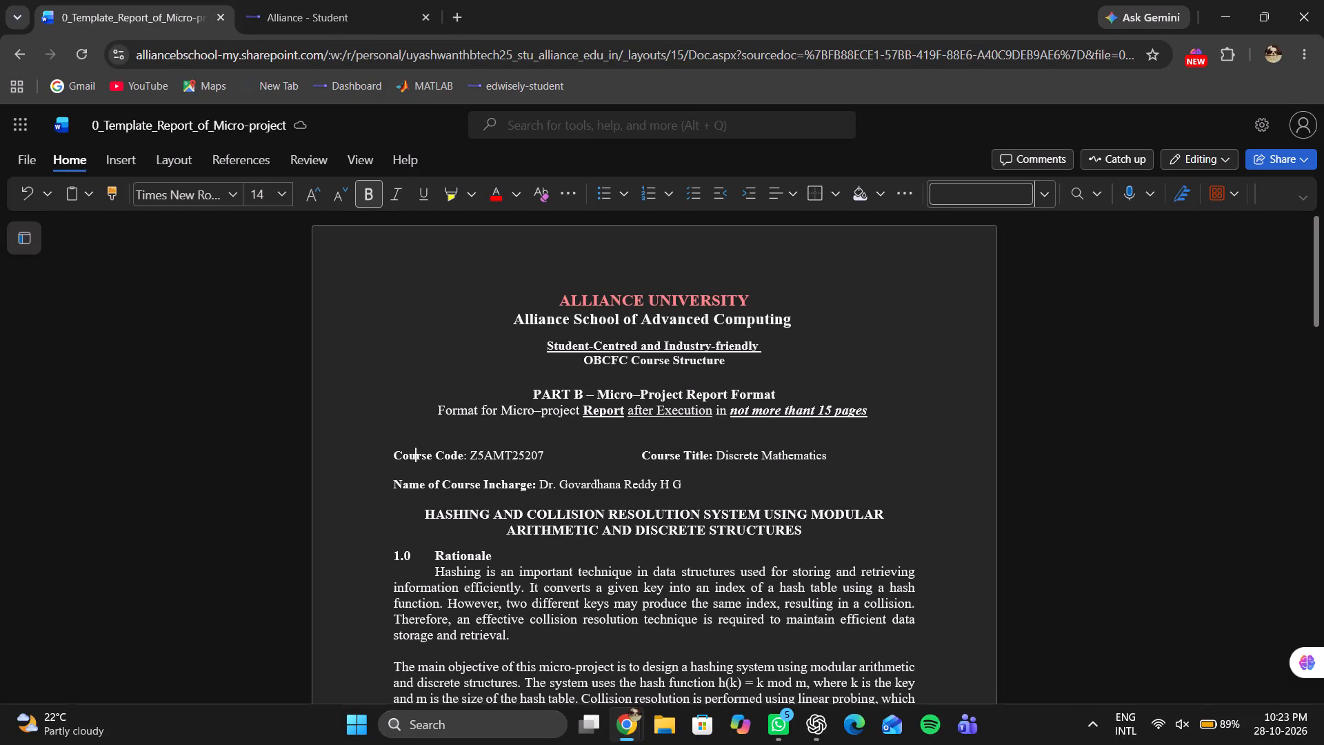
click(419, 455)
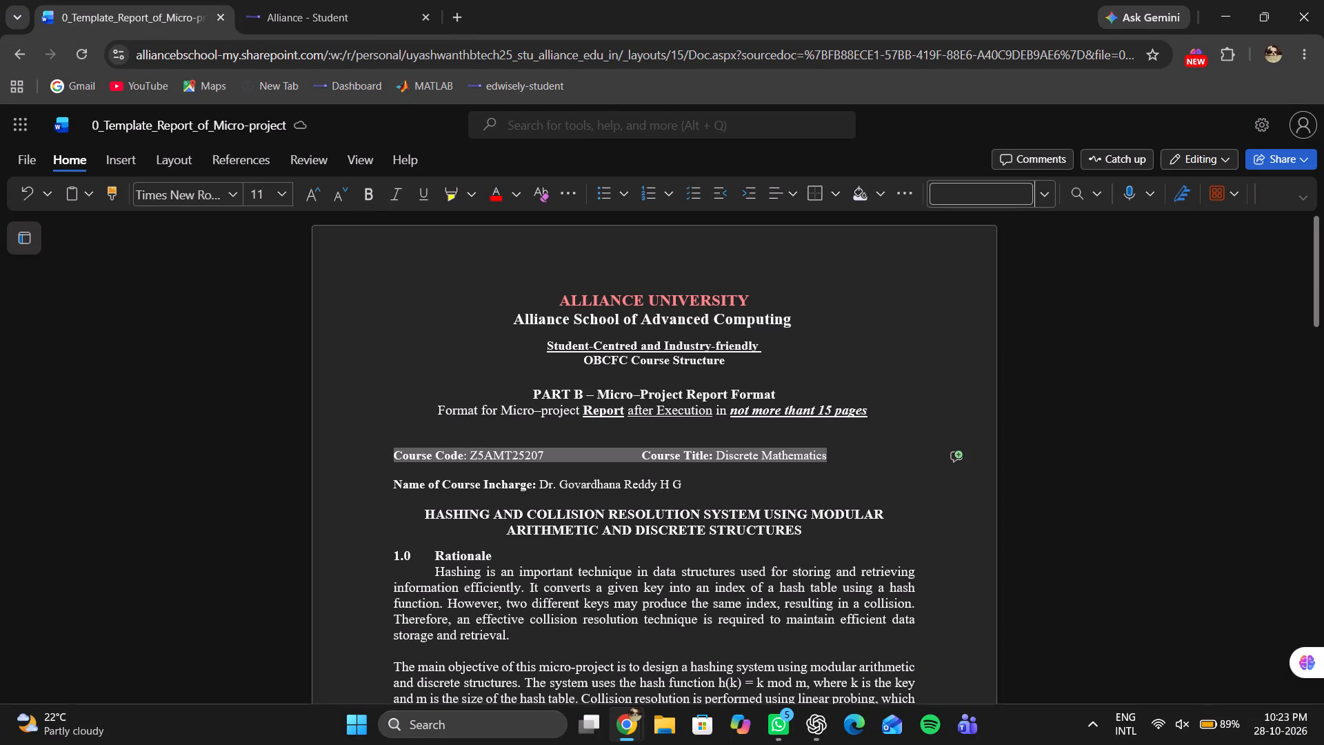
click(323, 189)
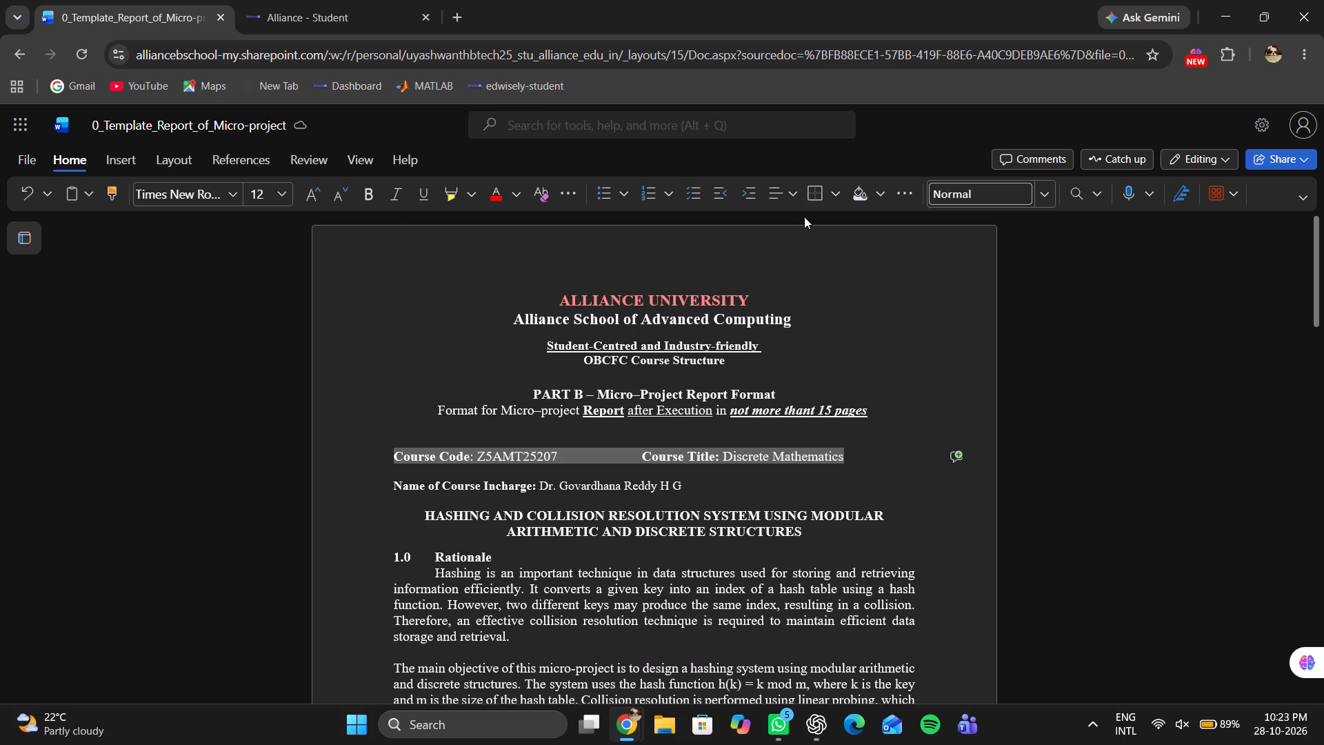
click(312, 192)
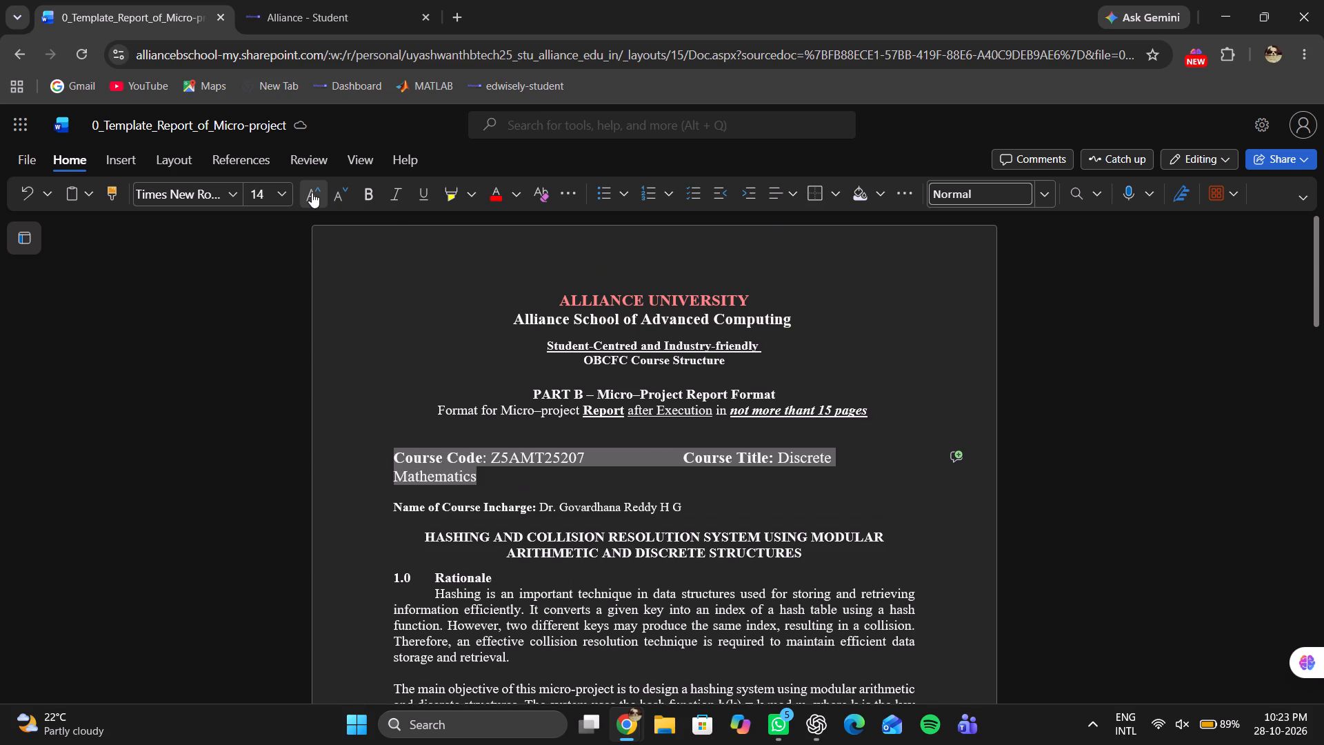
click(282, 194)
click(261, 319)
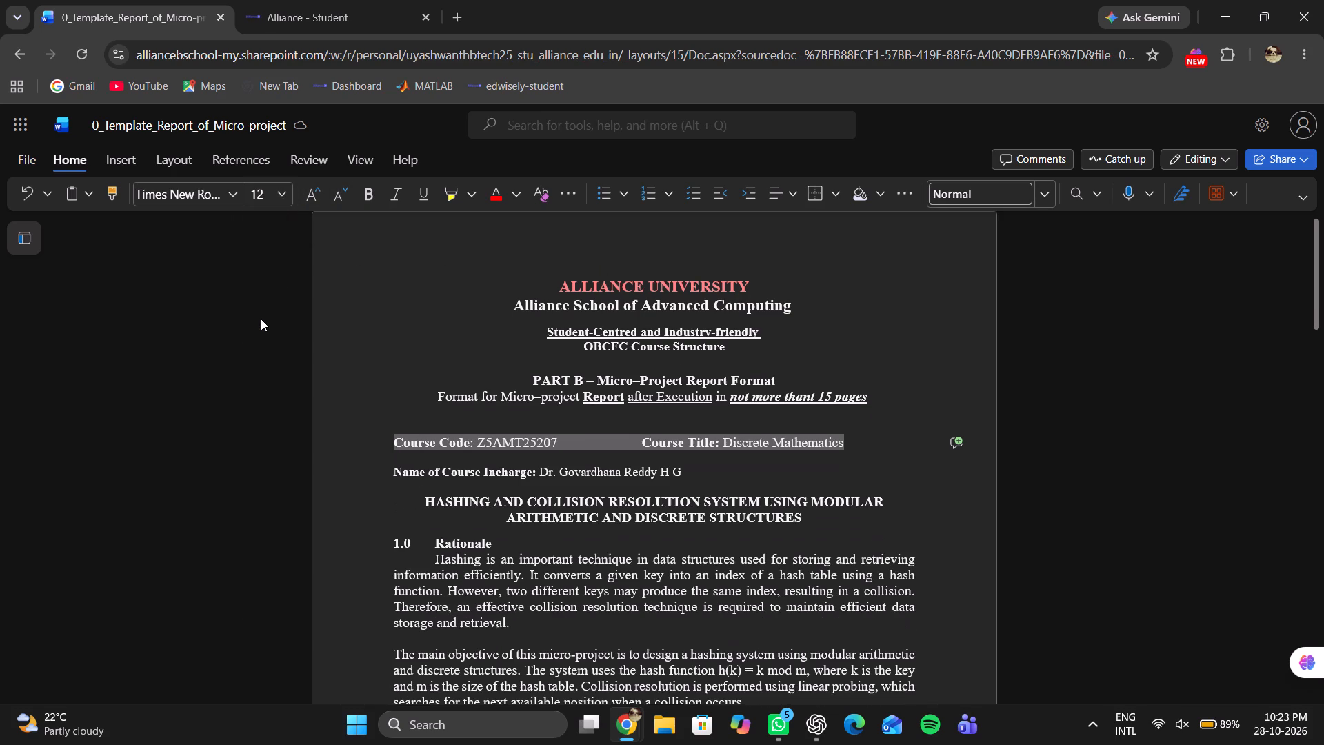
click(1016, 421)
drag(792, 448, 810, 445)
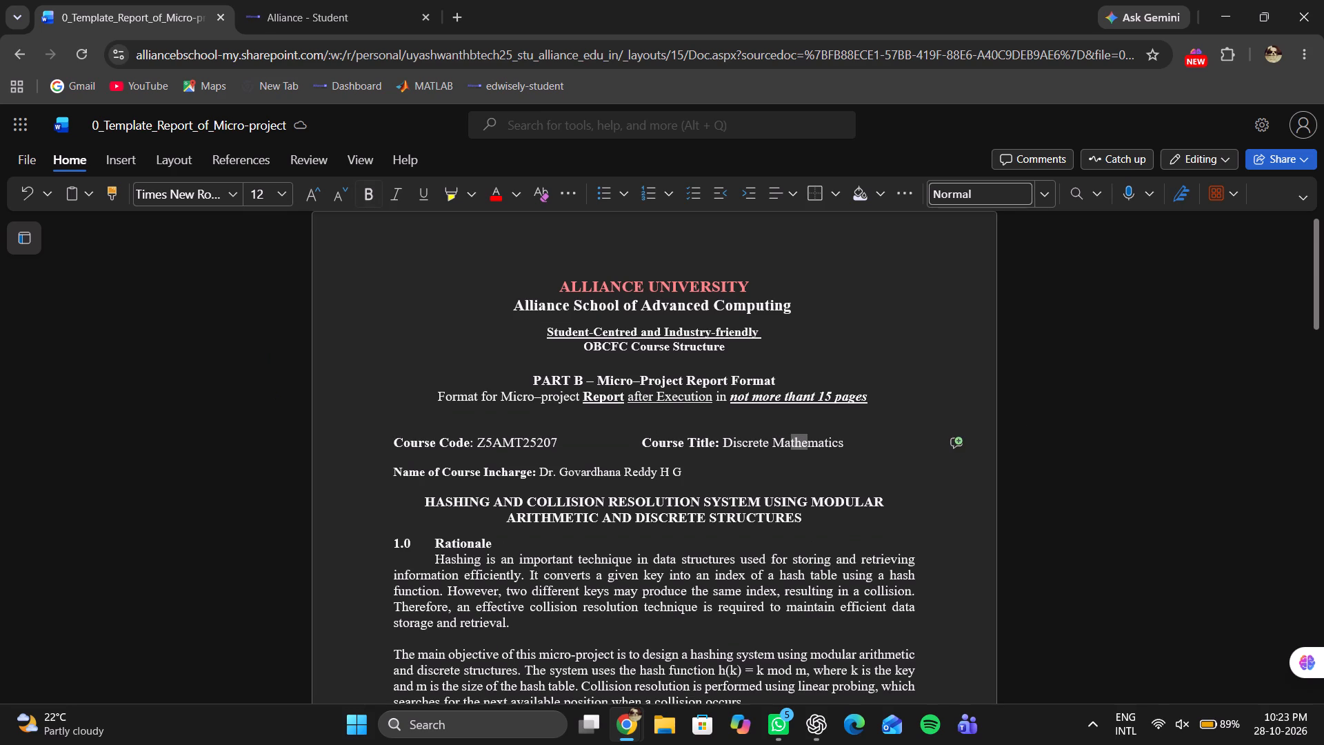
drag(530, 445, 550, 441)
drag(663, 434, 679, 435)
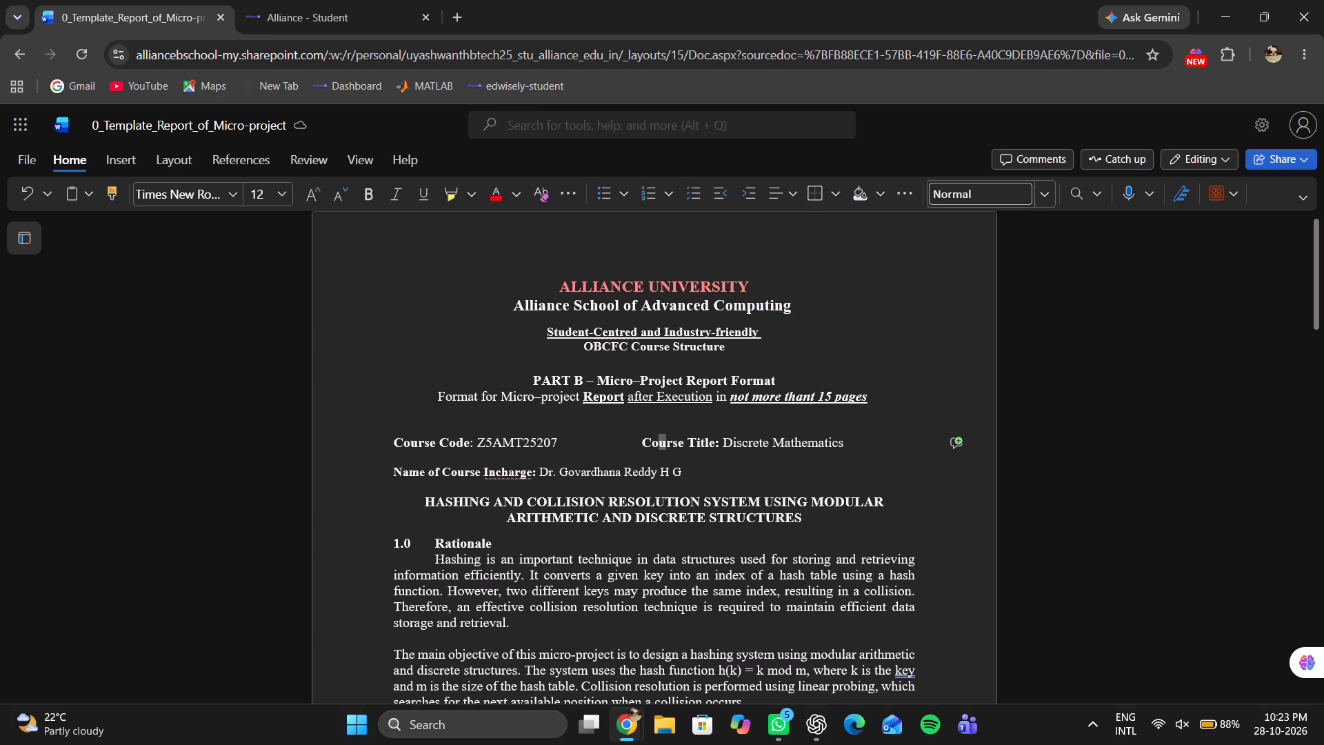
drag(679, 435, 681, 435)
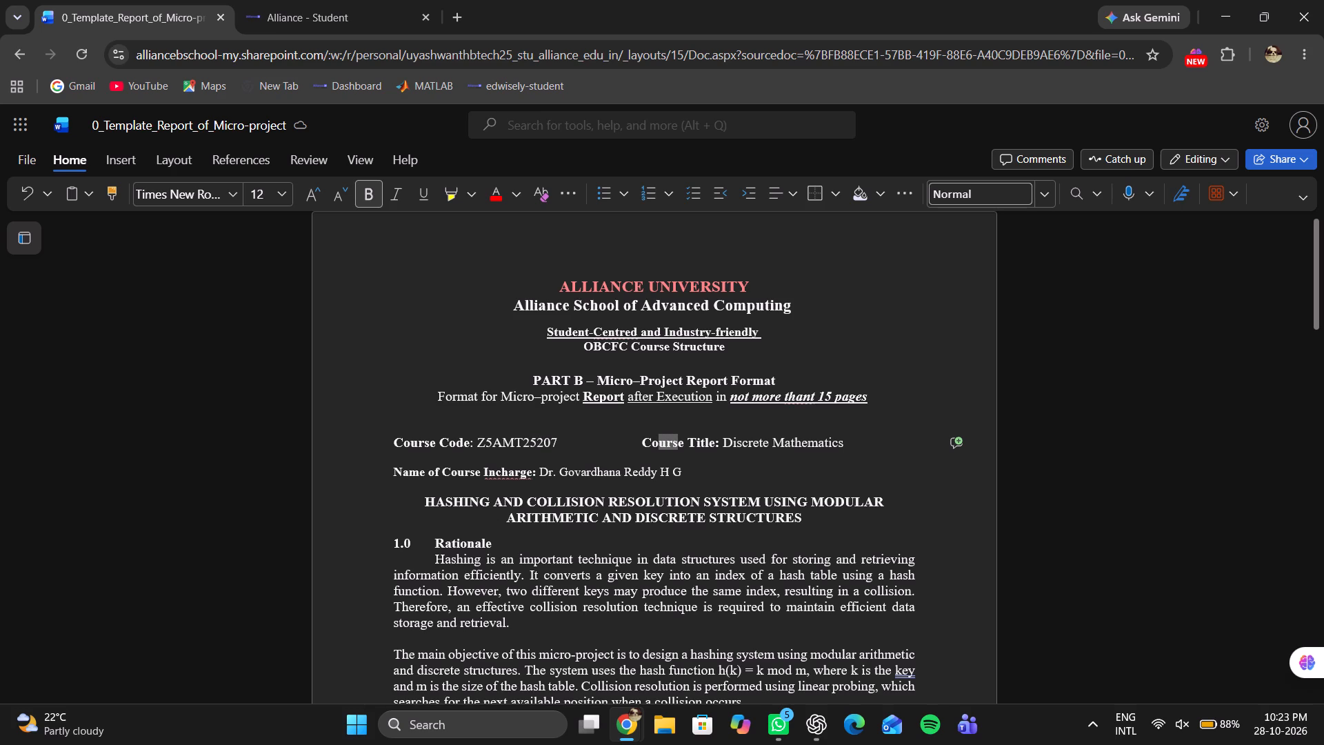
Set the Name of Course Incharge line to font size 12.
triple_click(402, 475)
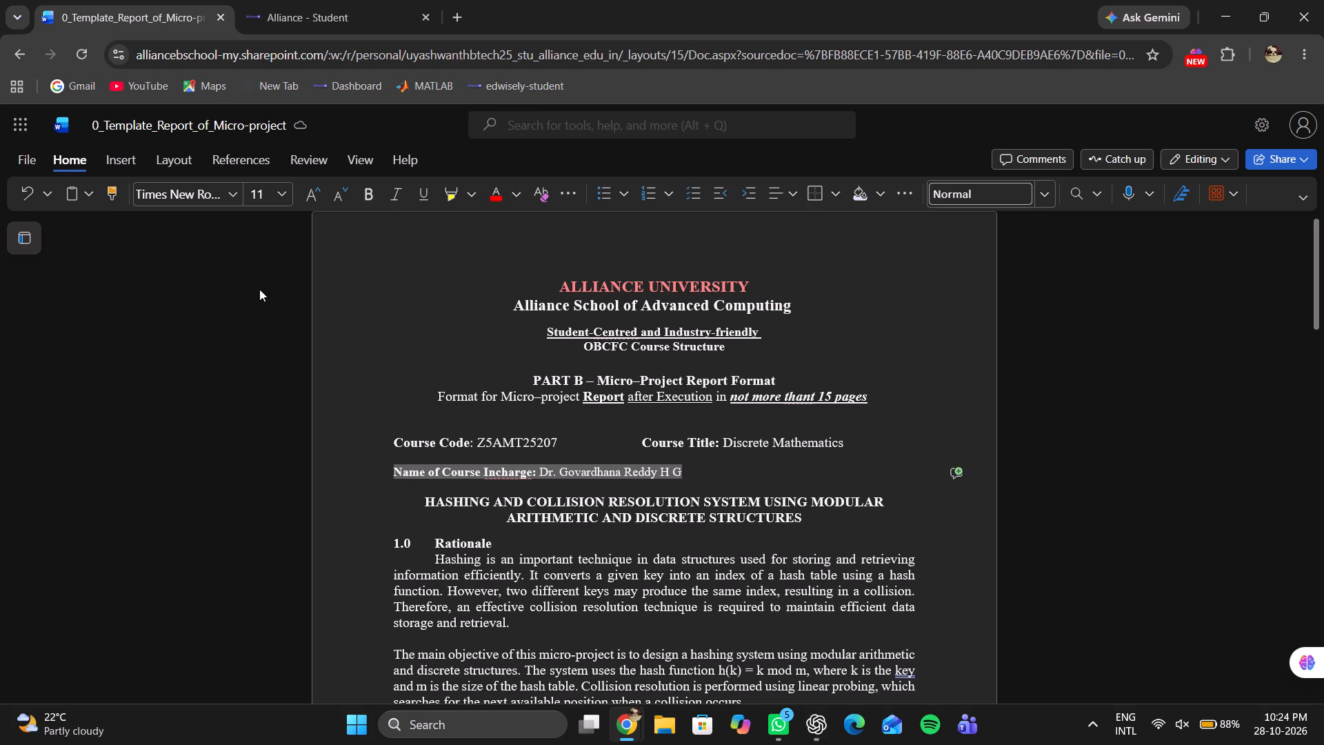
click(286, 199)
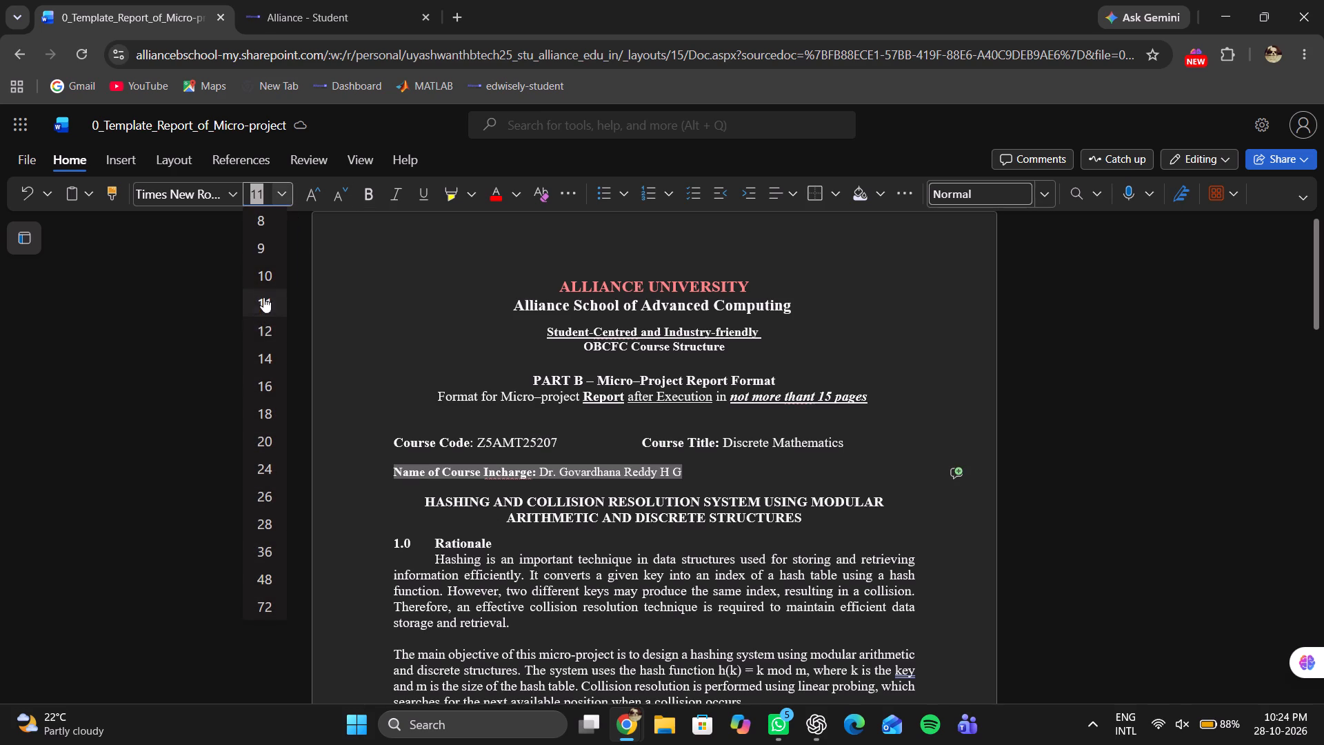
click(263, 325)
click(1033, 337)
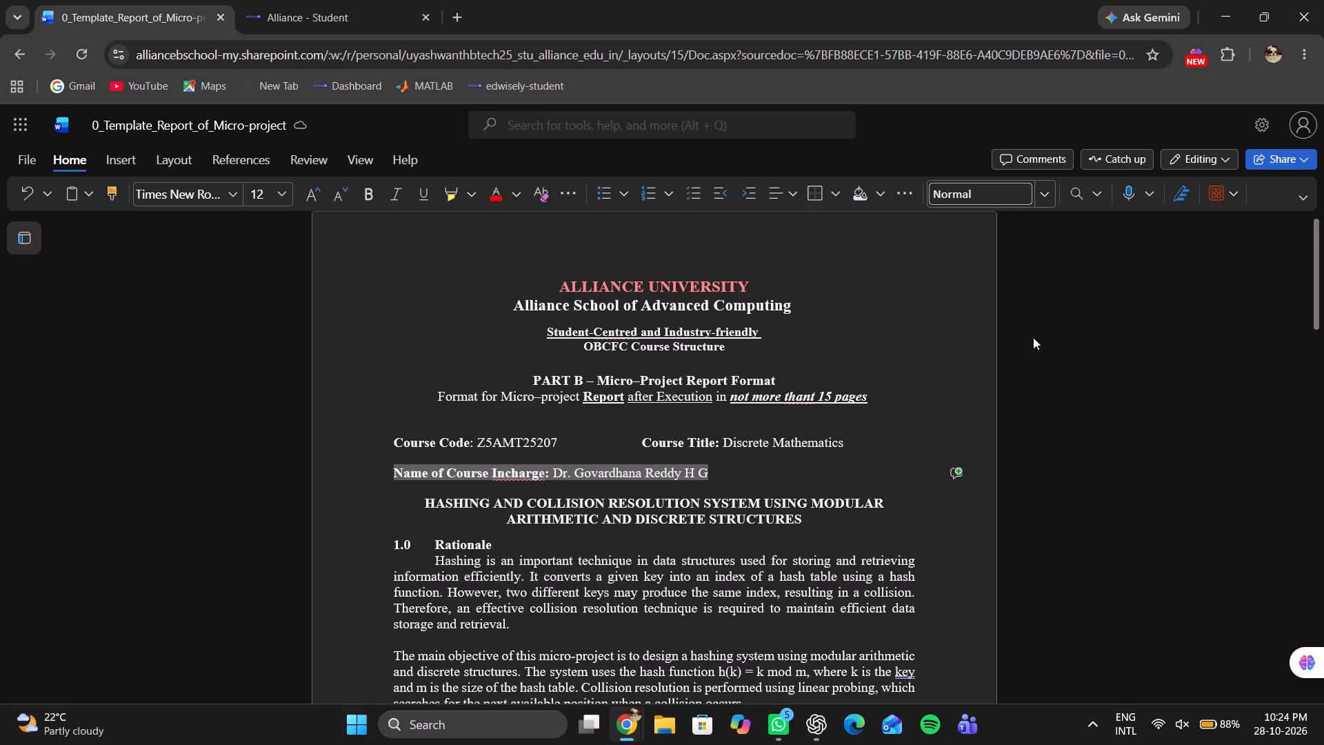
Check the font size of the project title, the Rationale heading and the first Rationale paragraph.
scroll(1033, 337, down, 2)
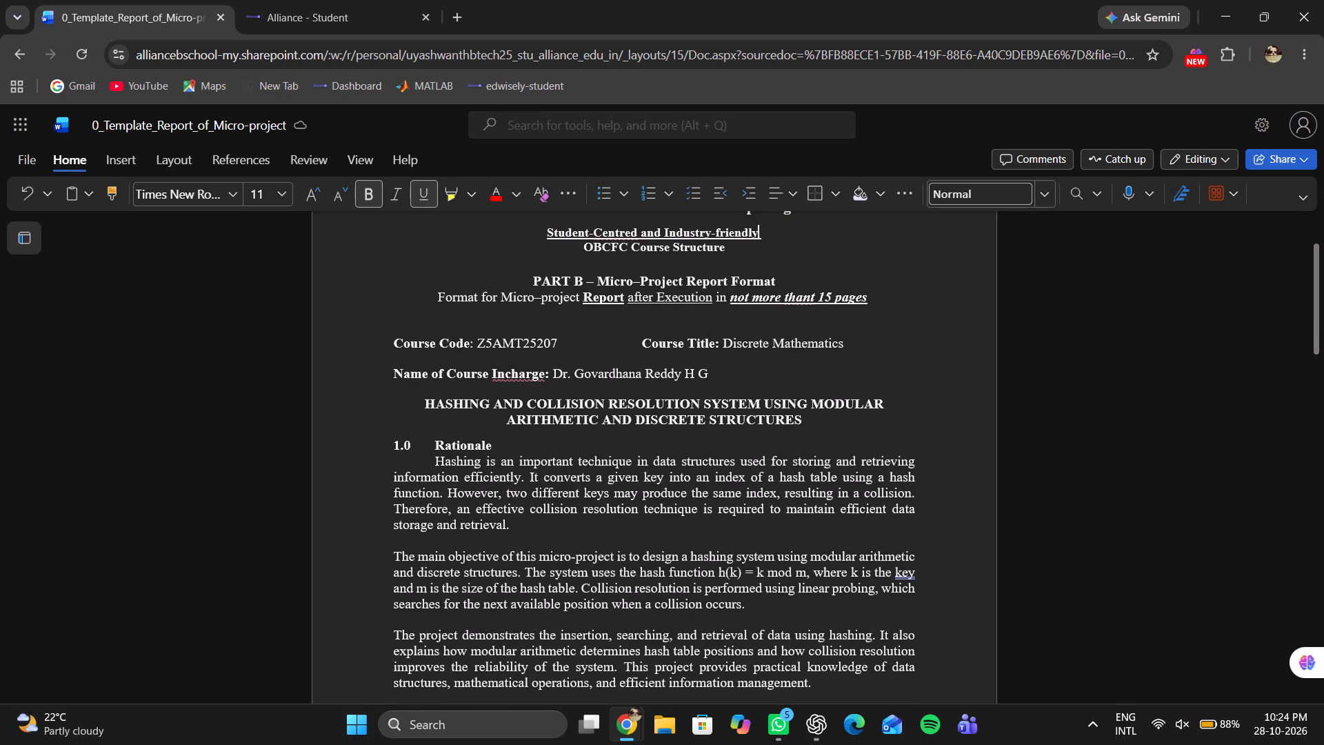
double_click(705, 404)
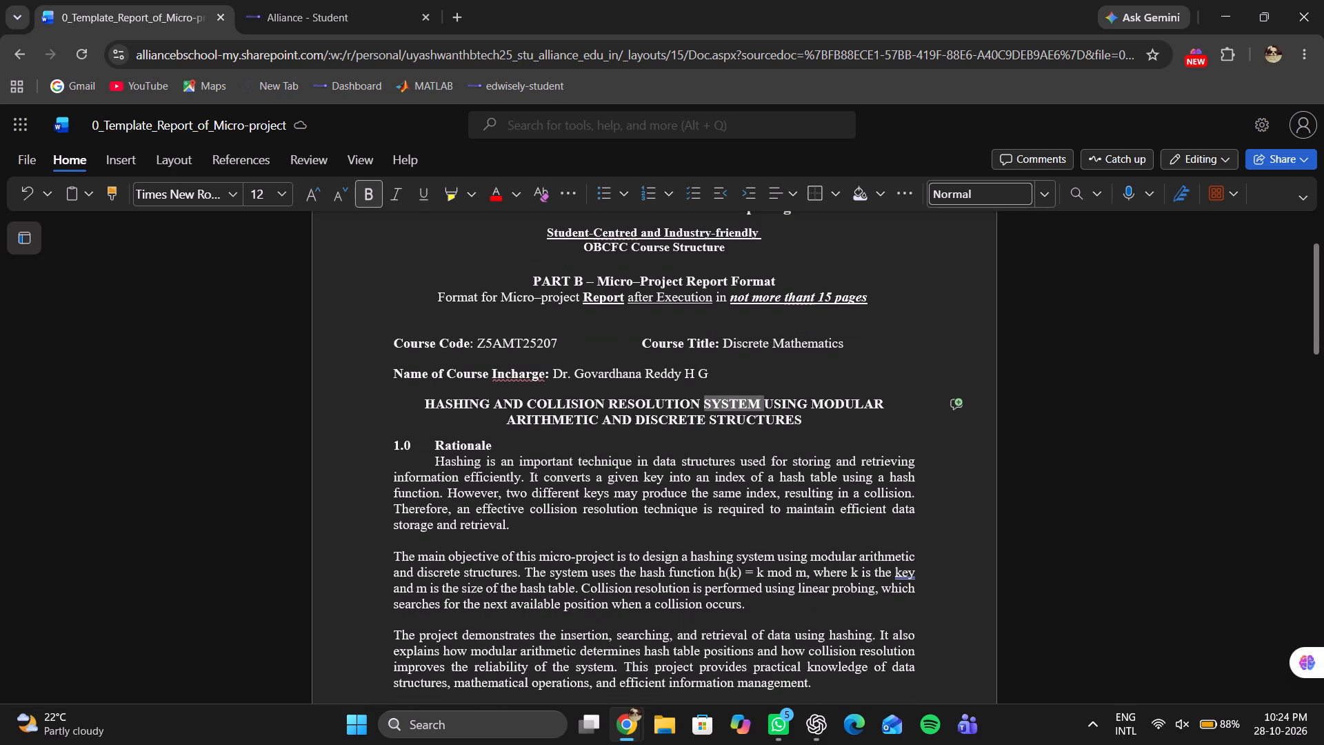
double_click(705, 404)
triple_click(743, 404)
click(1072, 356)
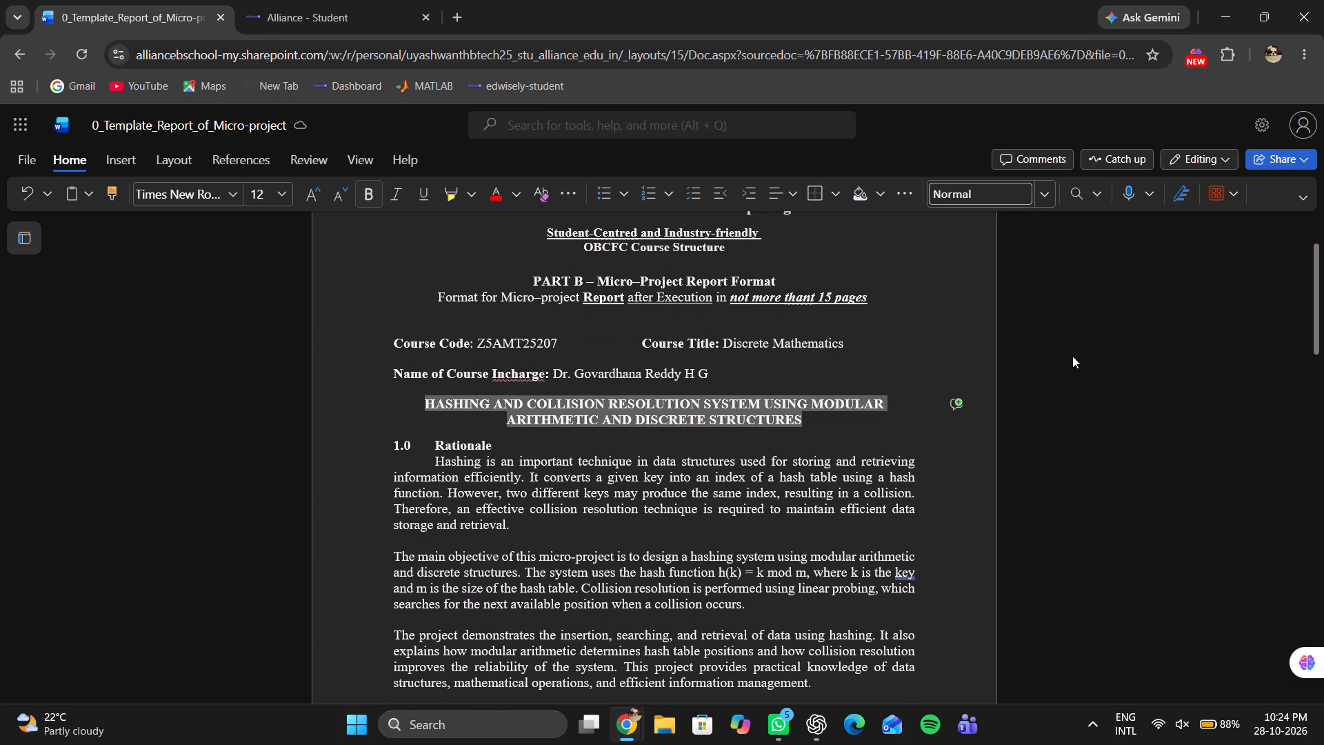
scroll(605, 493, down, 1)
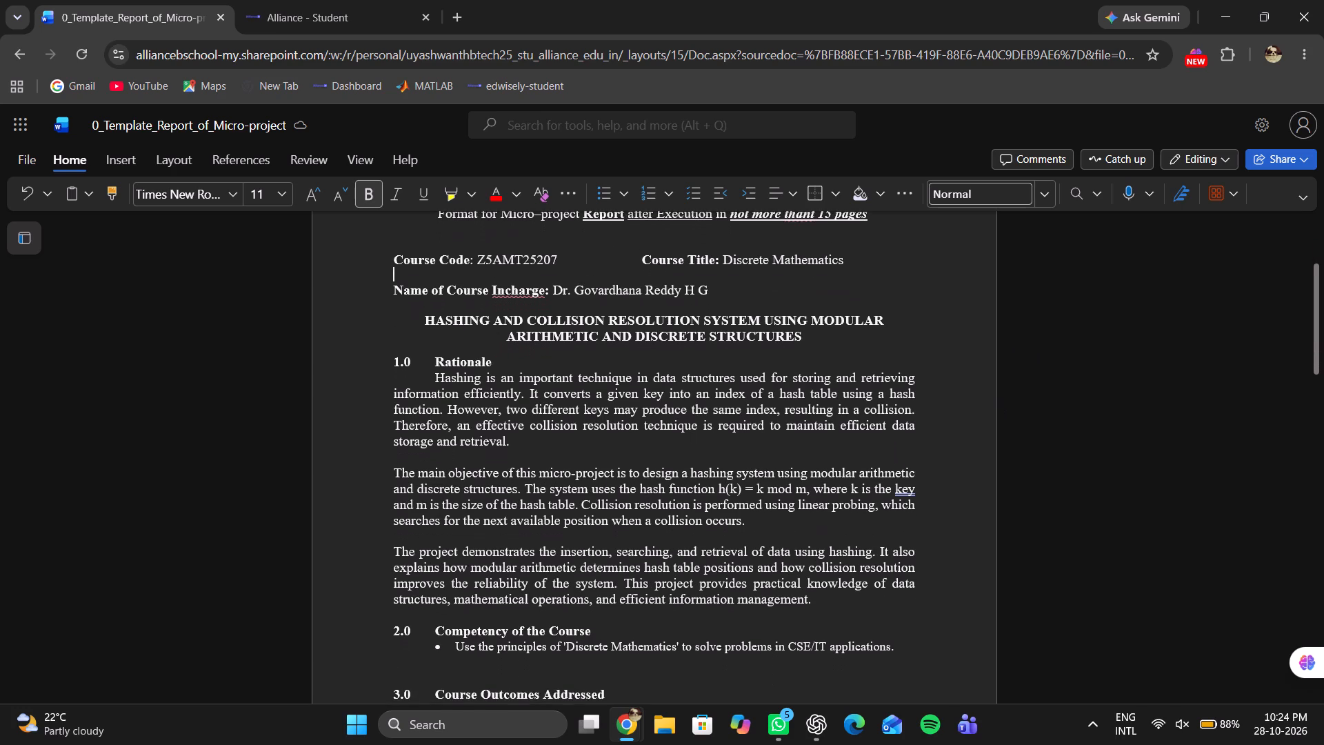
double_click(465, 366)
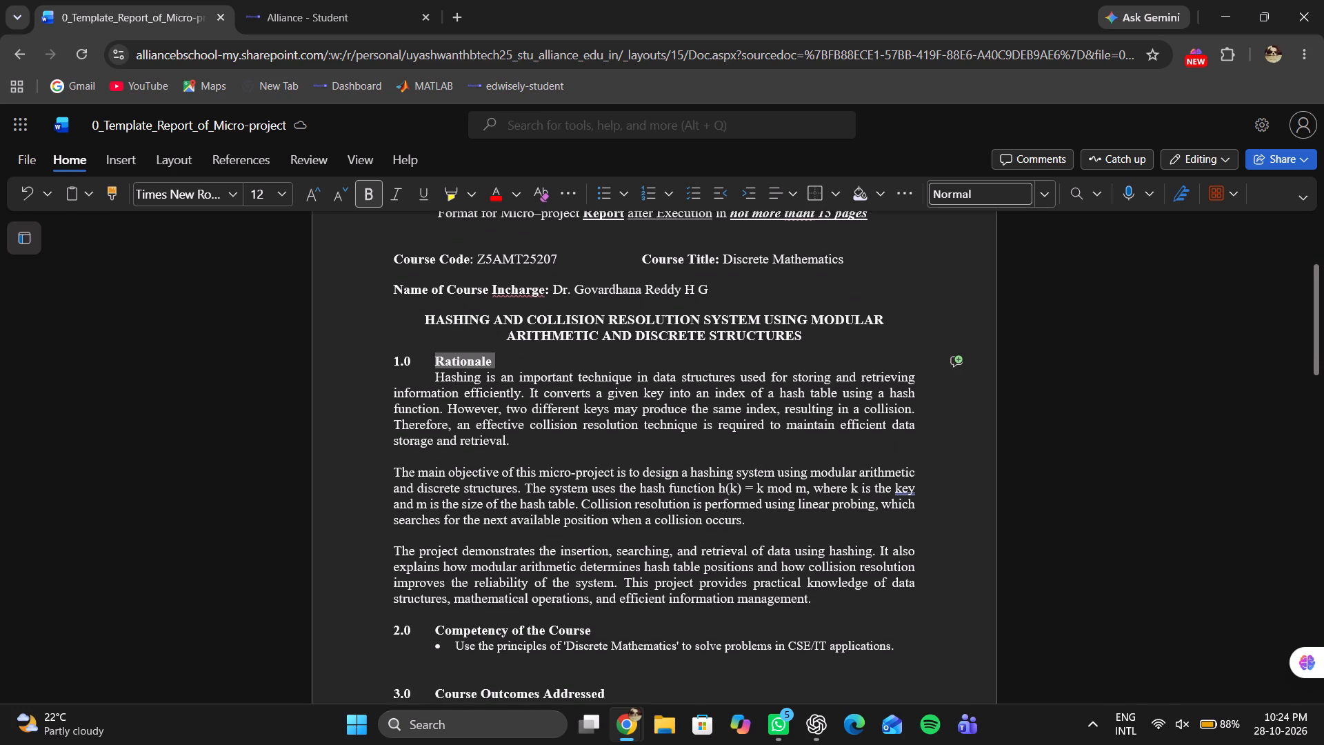
triple_click(488, 401)
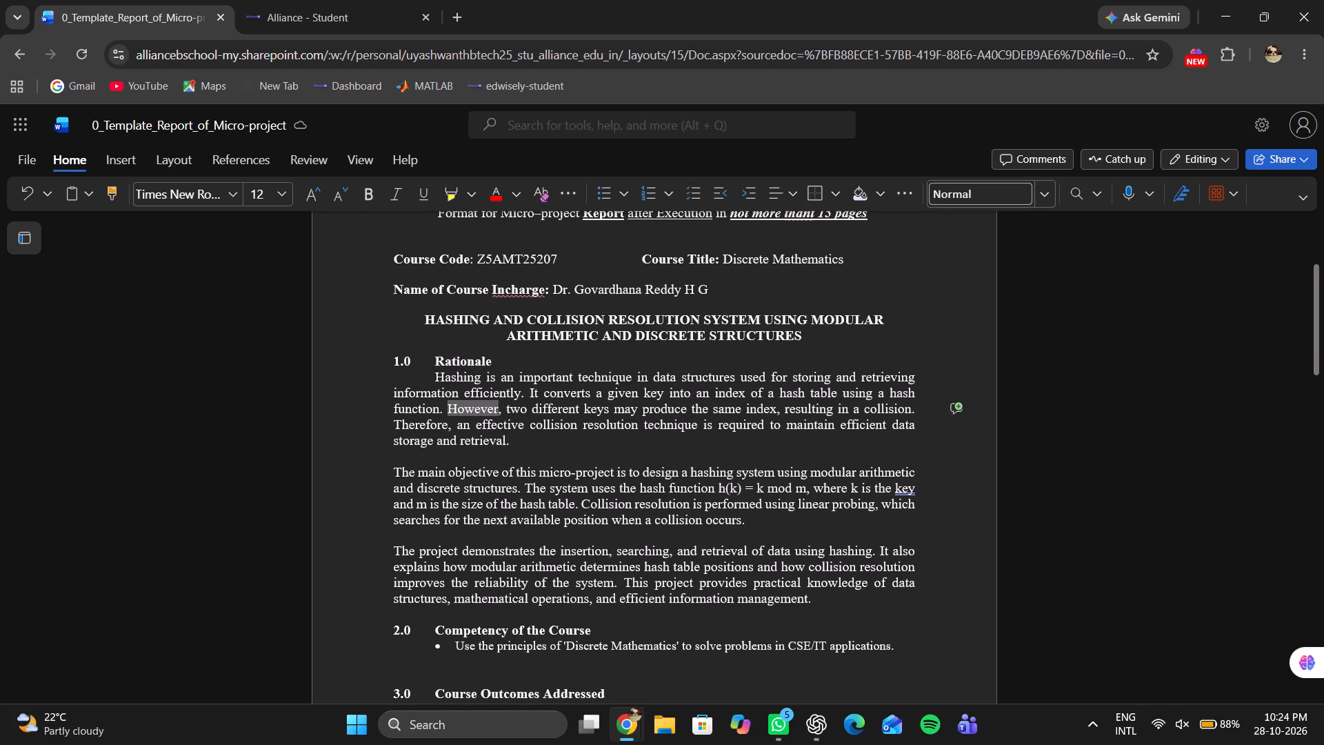
scroll(488, 401, down, 1)
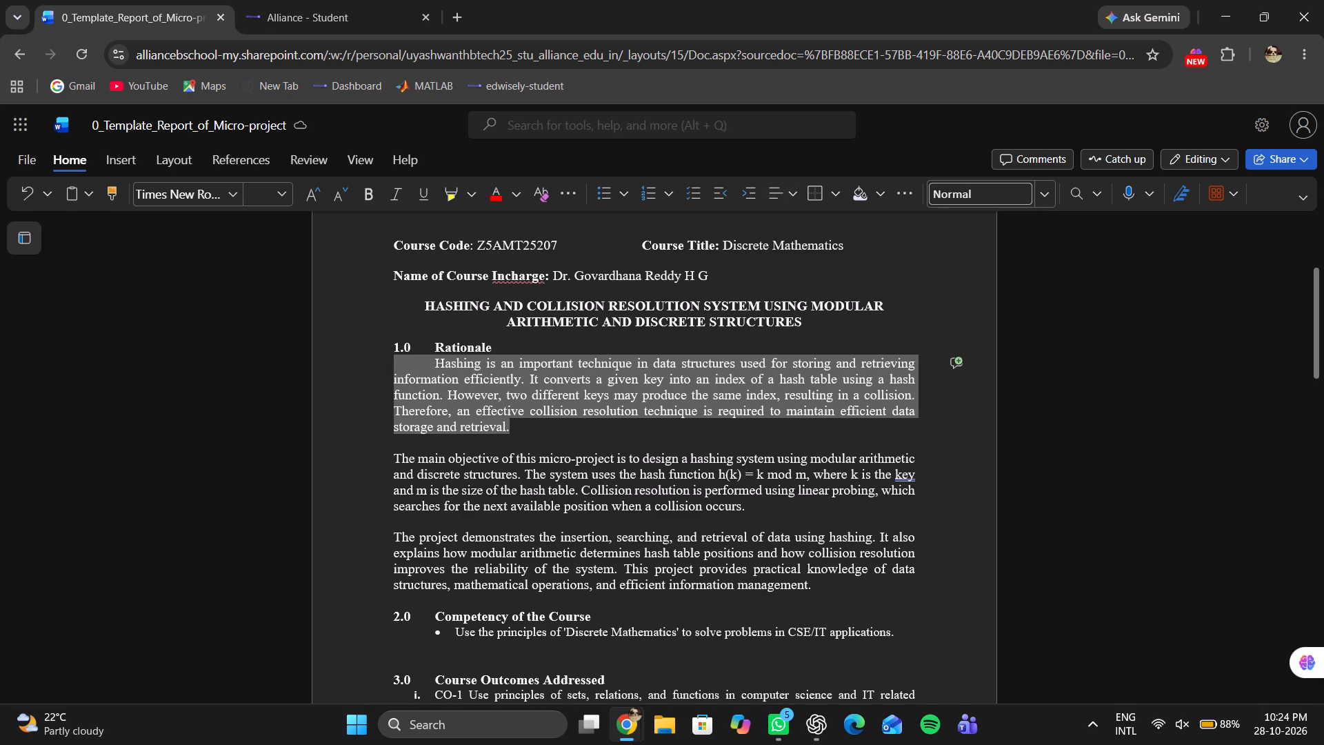
click(361, 412)
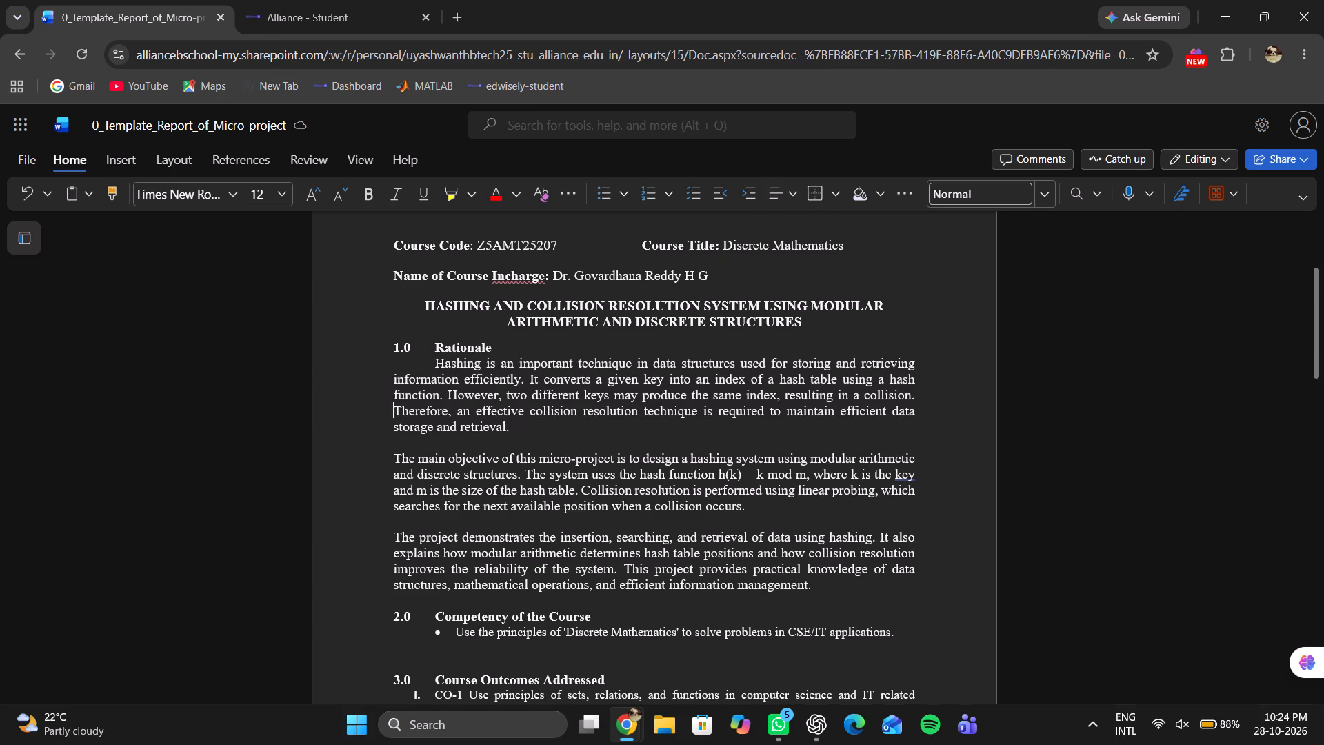
Left-align the three body paragraphs of section 1.0 Rationale.
drag(430, 359, 812, 595)
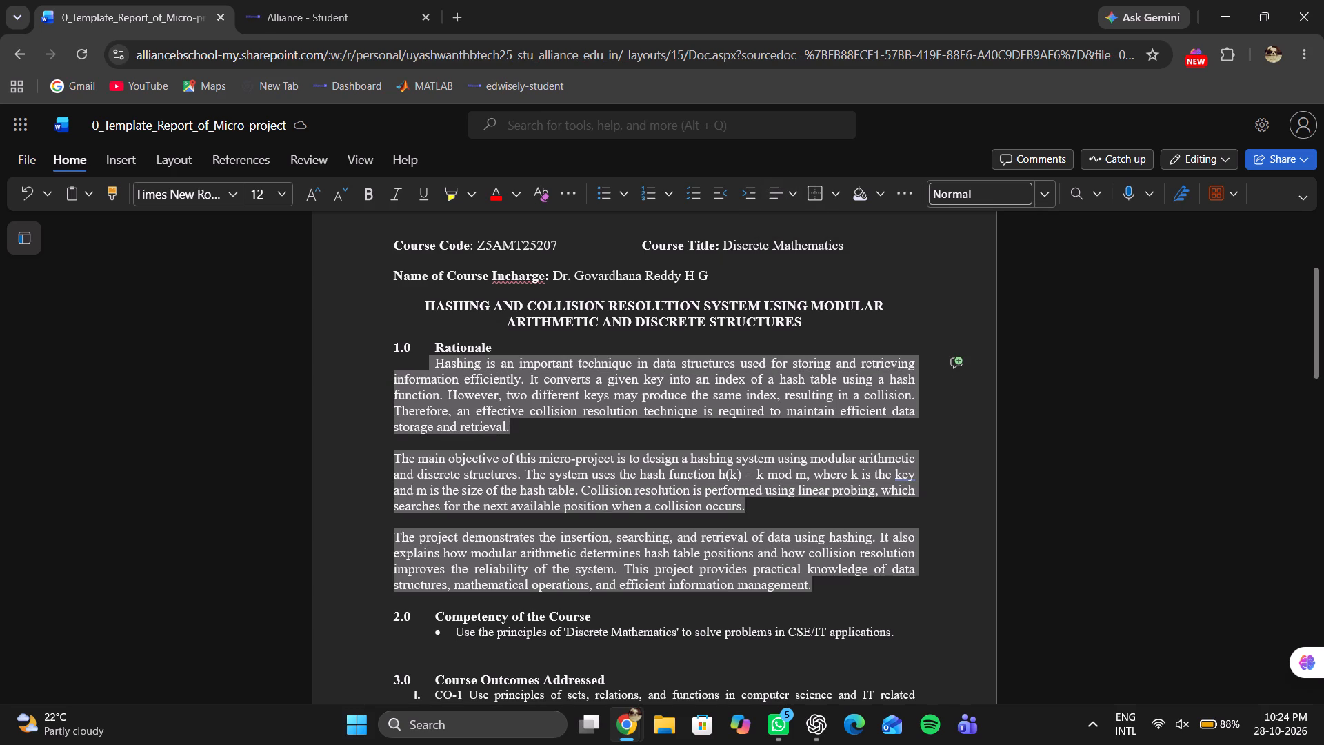
drag(812, 595, 815, 597)
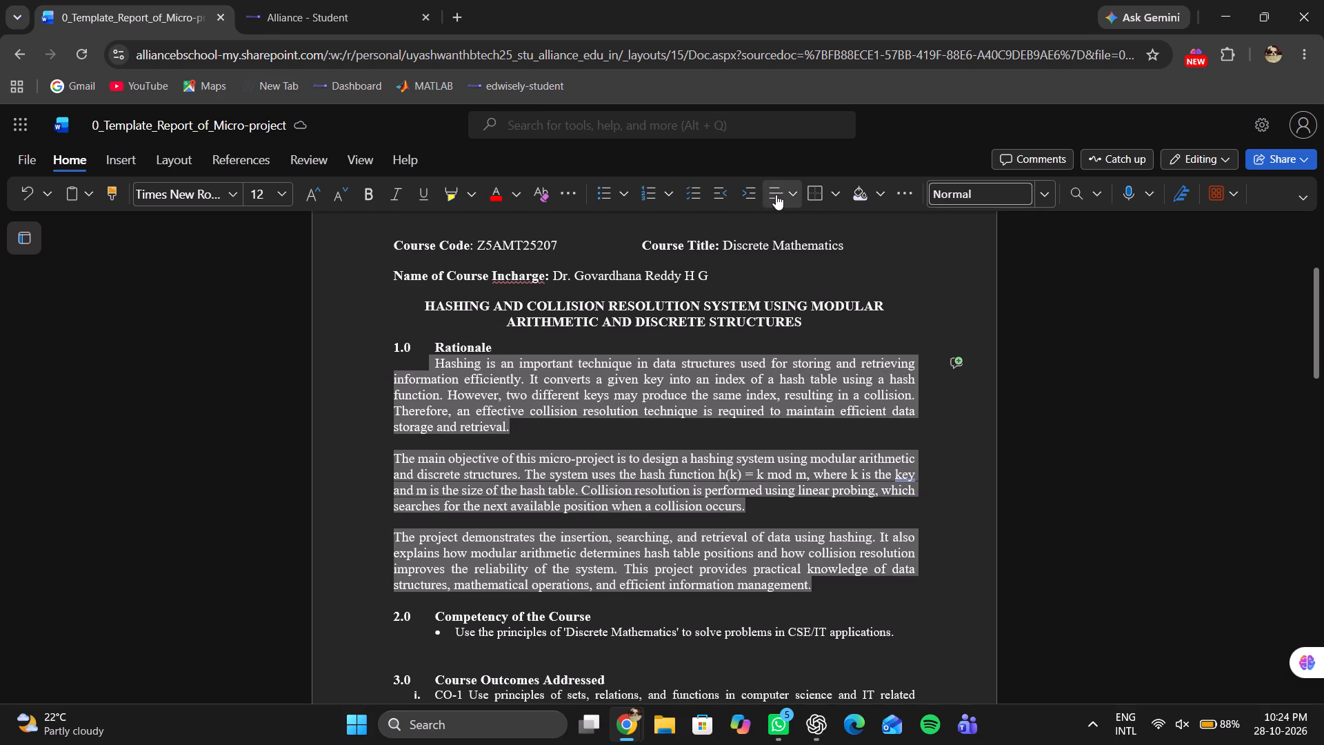
click(776, 195)
click(775, 256)
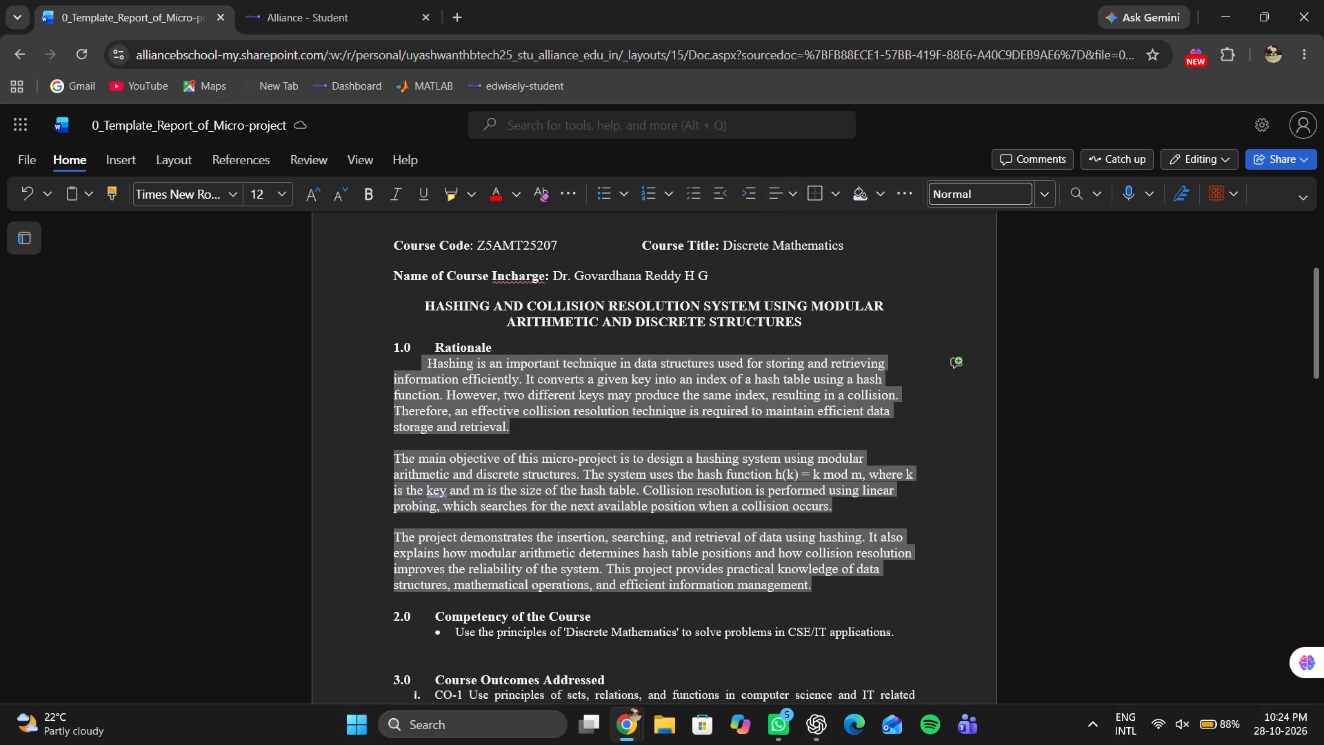
click(1019, 297)
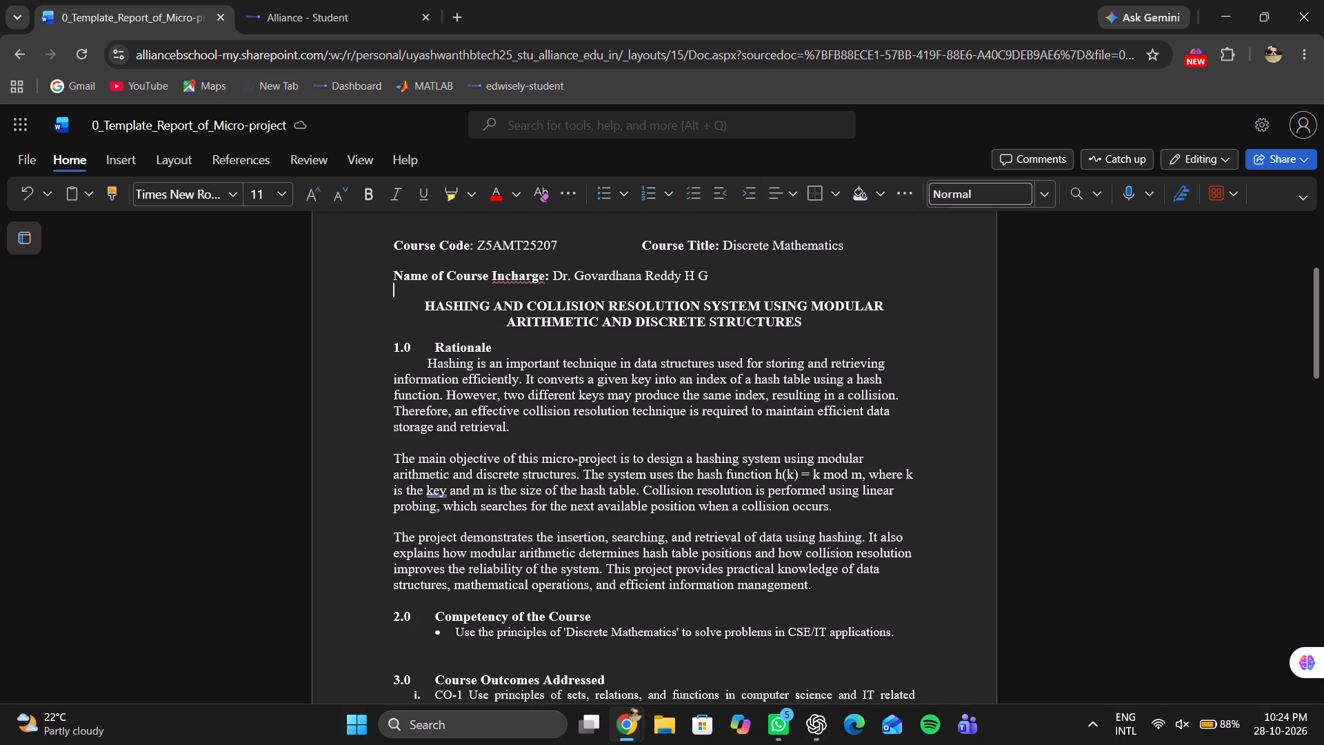
Adjust the leading spaces of the first Rationale paragraph so "Hashing" lines up under the Rationale heading text.
click(422, 363)
key(space)
key(space)
key(space)
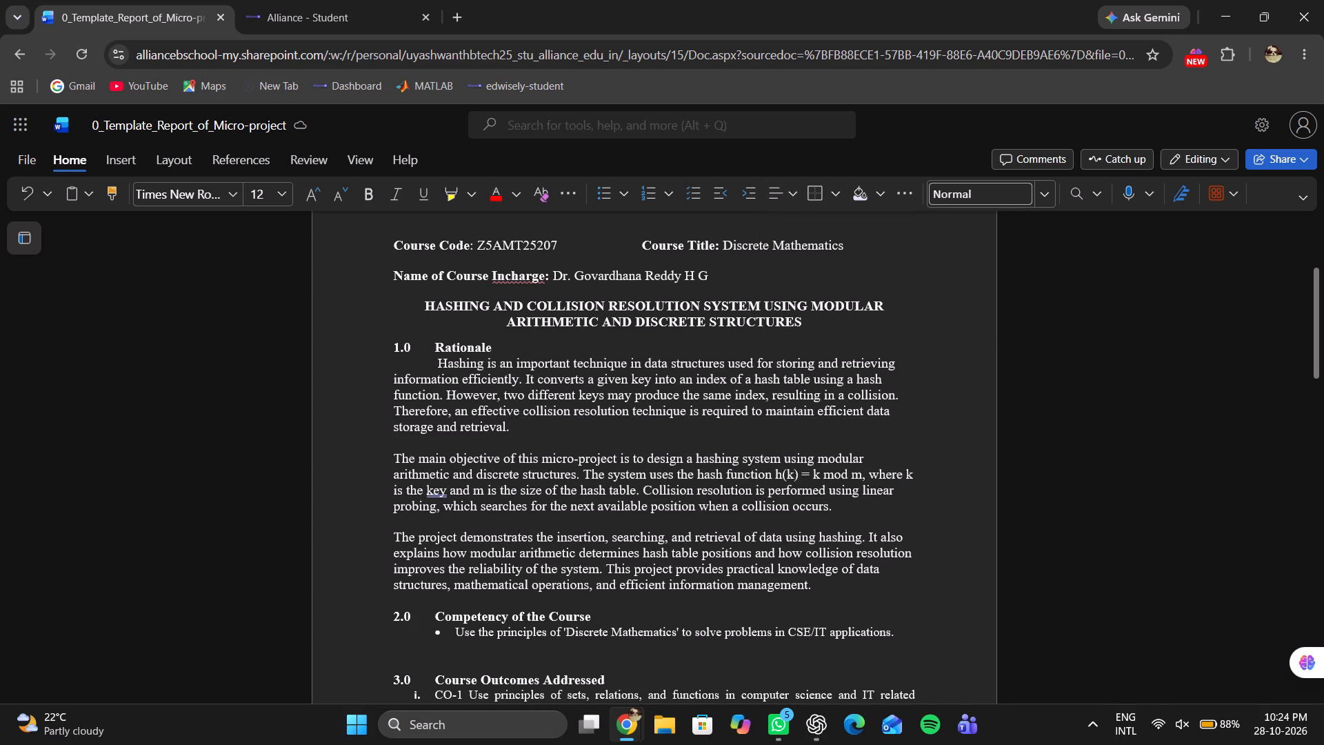
key(BackSpace)
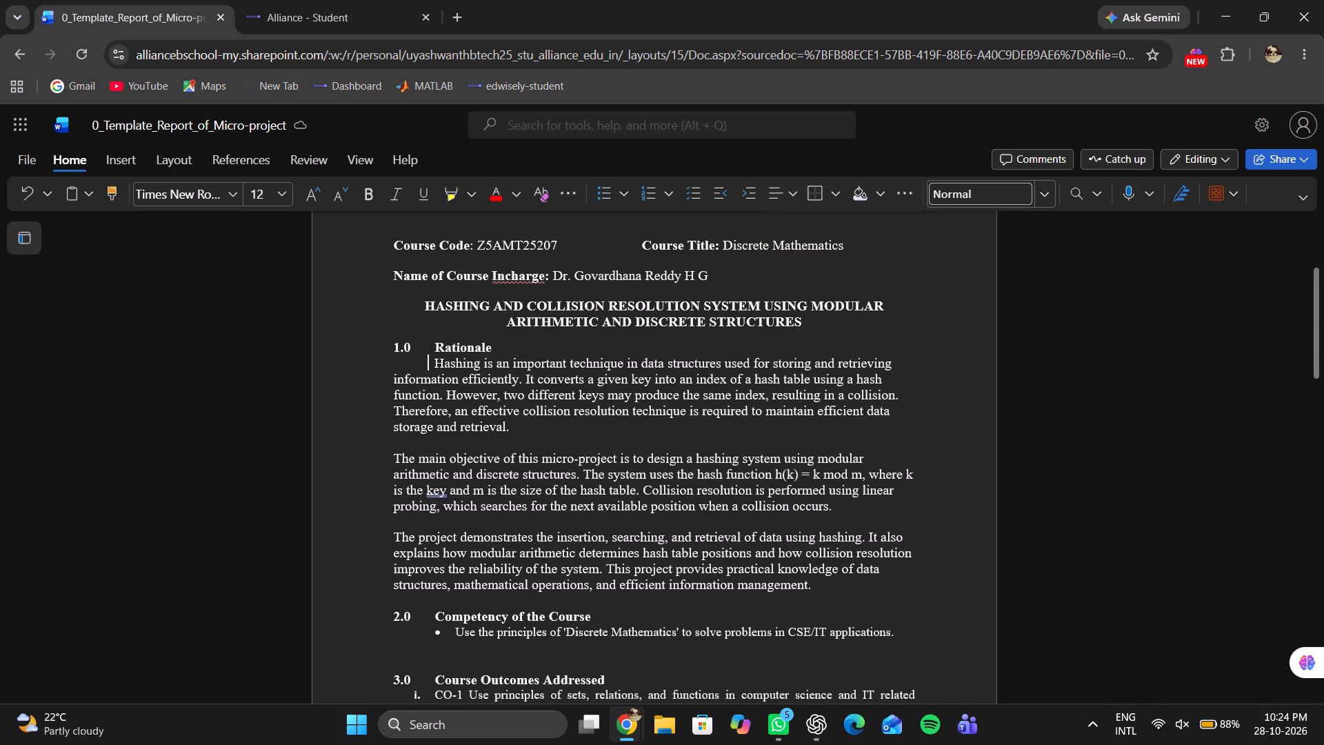
key(Right)
key(BackSpace)
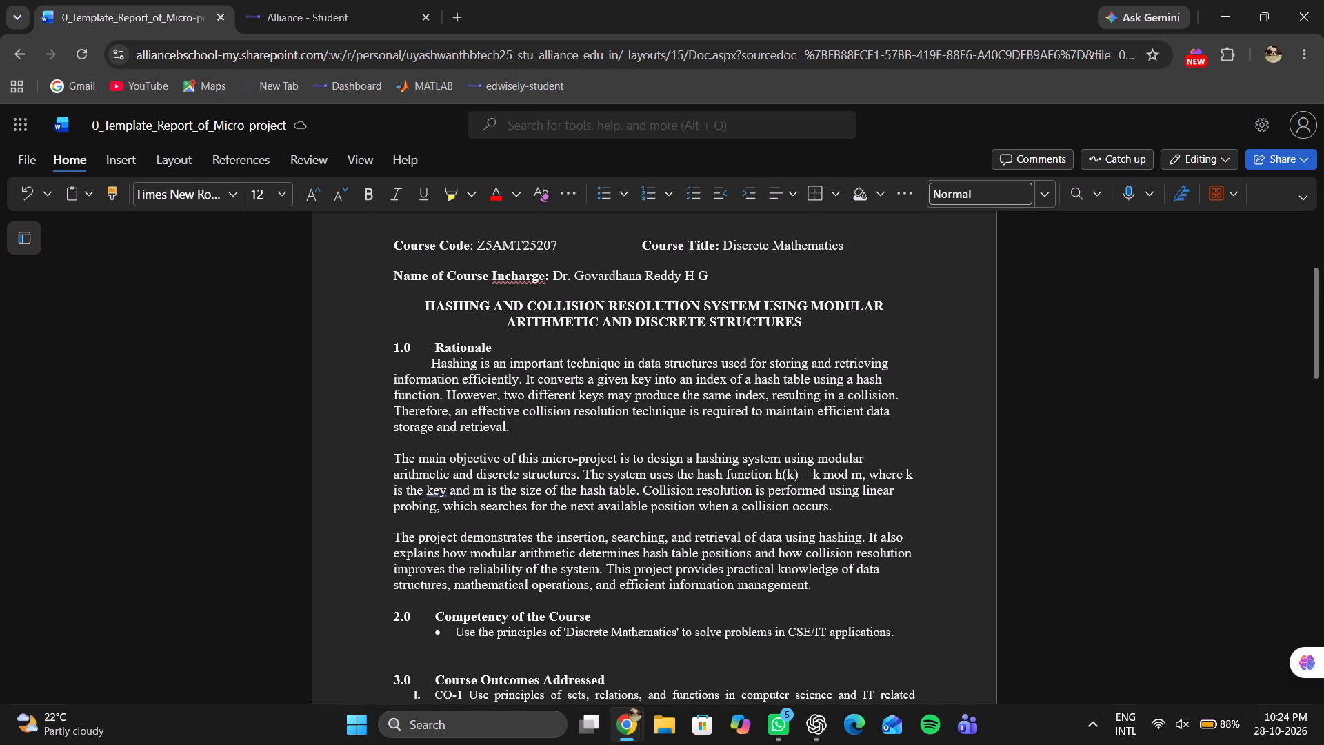
key(Right)
key(BackSpace)
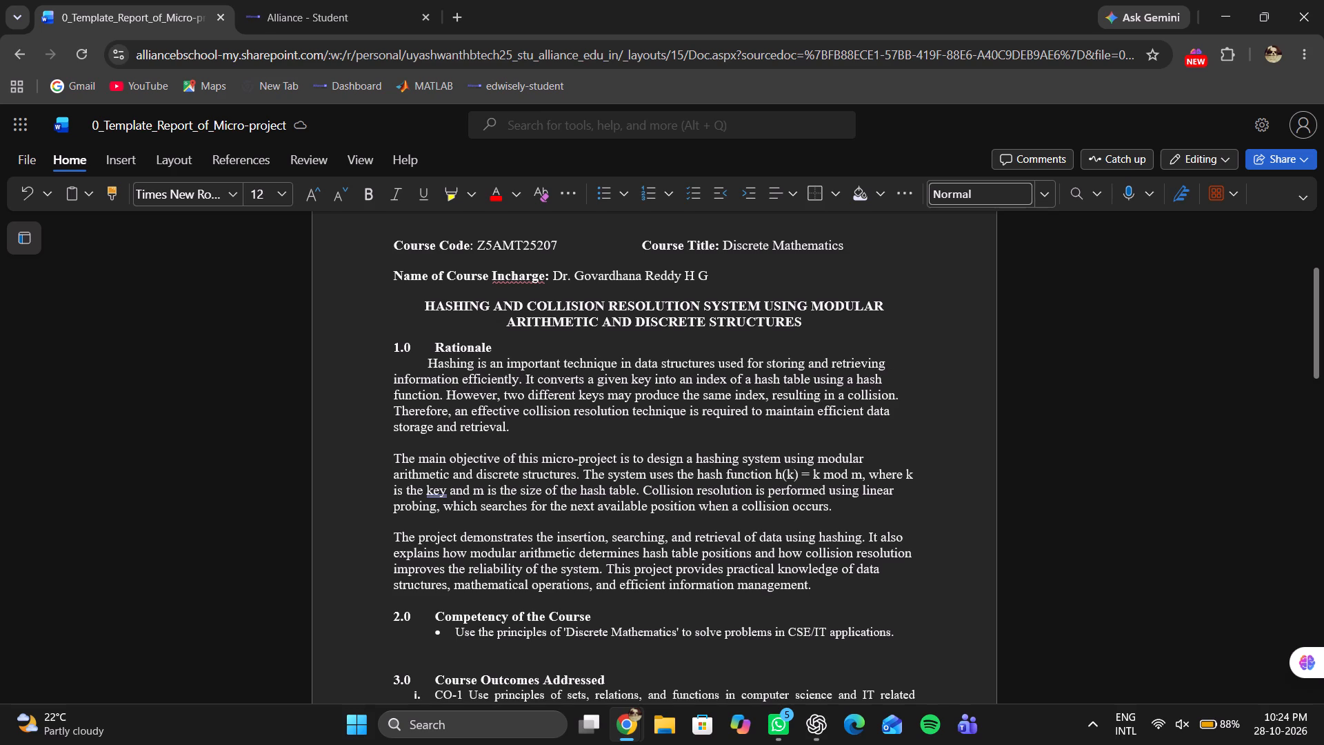
key(space)
key(space)
key(BackSpace)
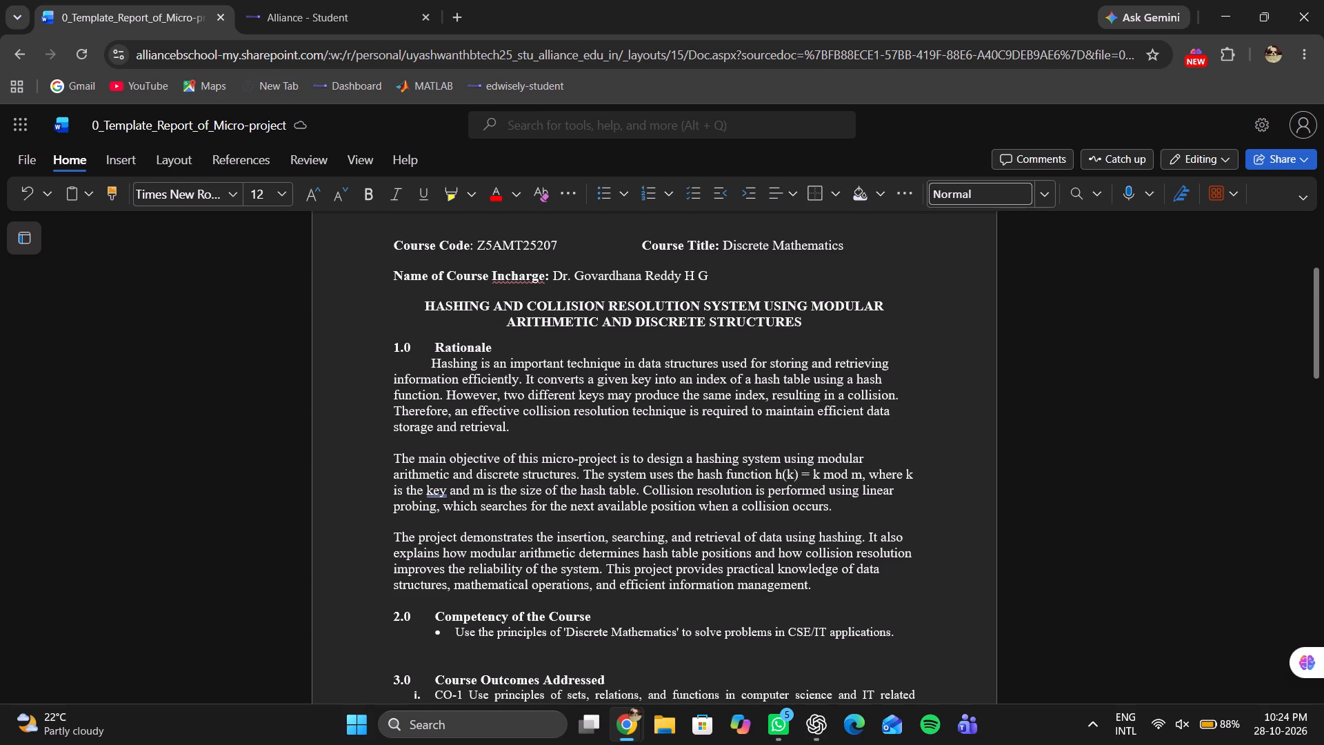
key(space)
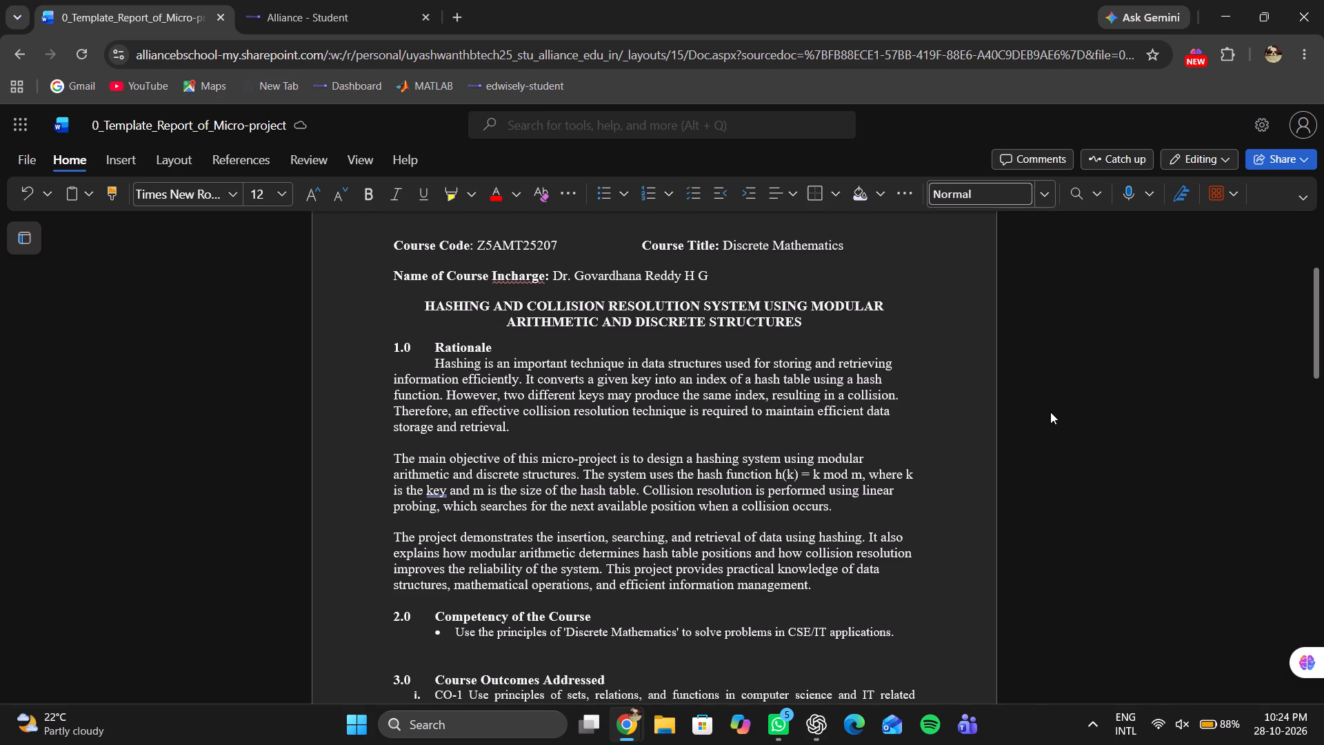
click(1050, 412)
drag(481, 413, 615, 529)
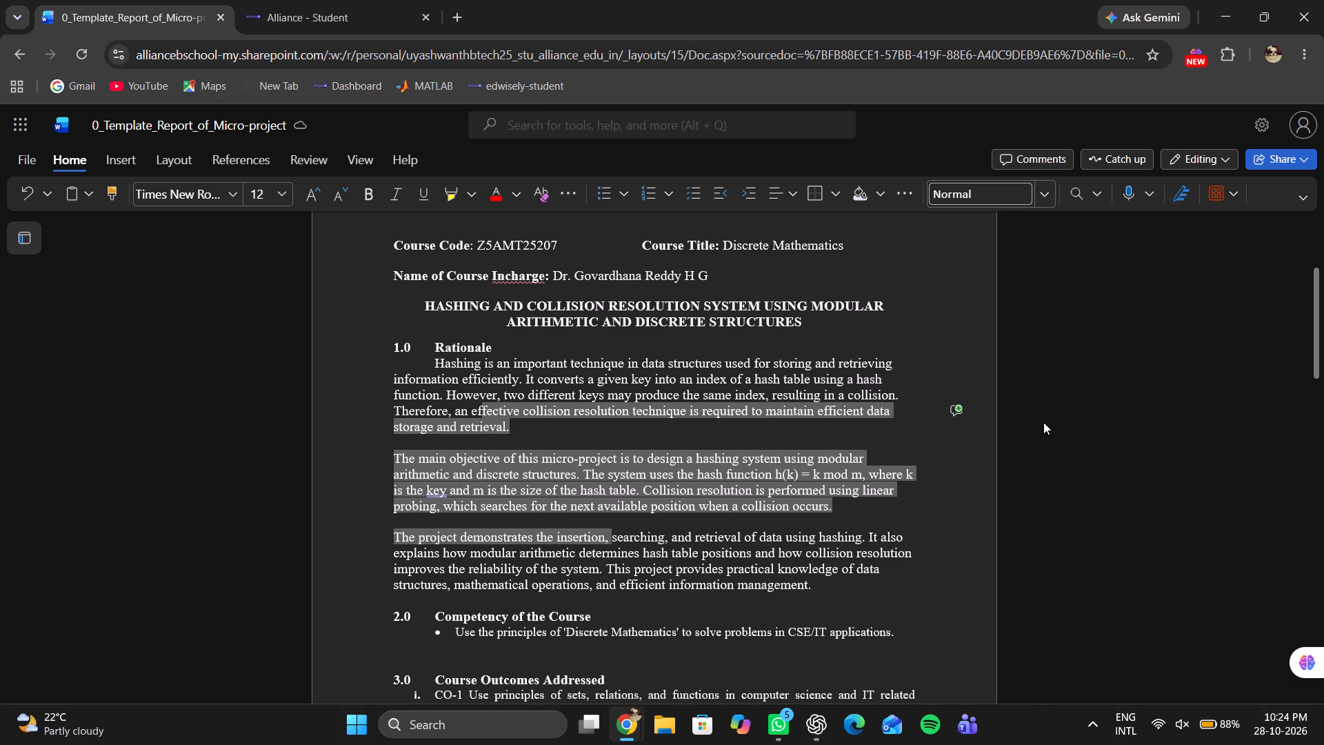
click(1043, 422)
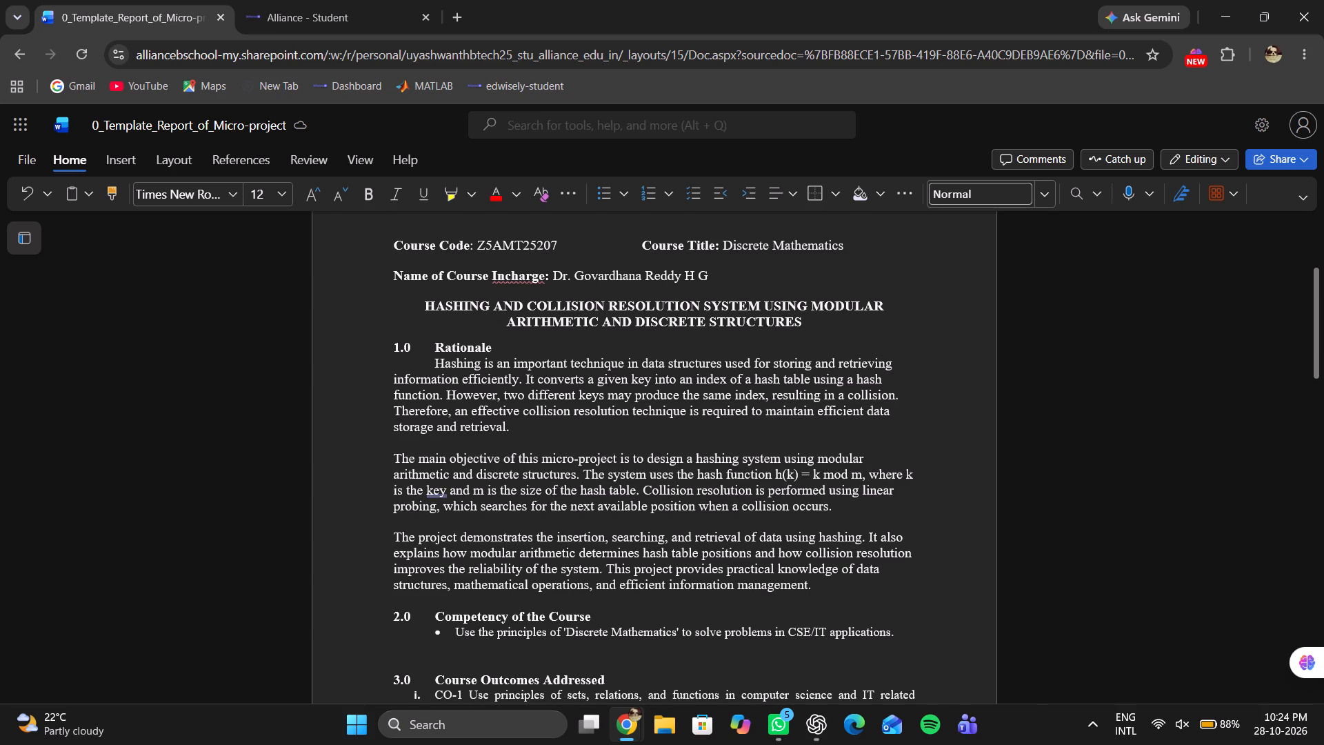
Apply font size 12 to the three body paragraphs of section 1.0 Rationale, keeping them non-bold.
drag(428, 360, 800, 599)
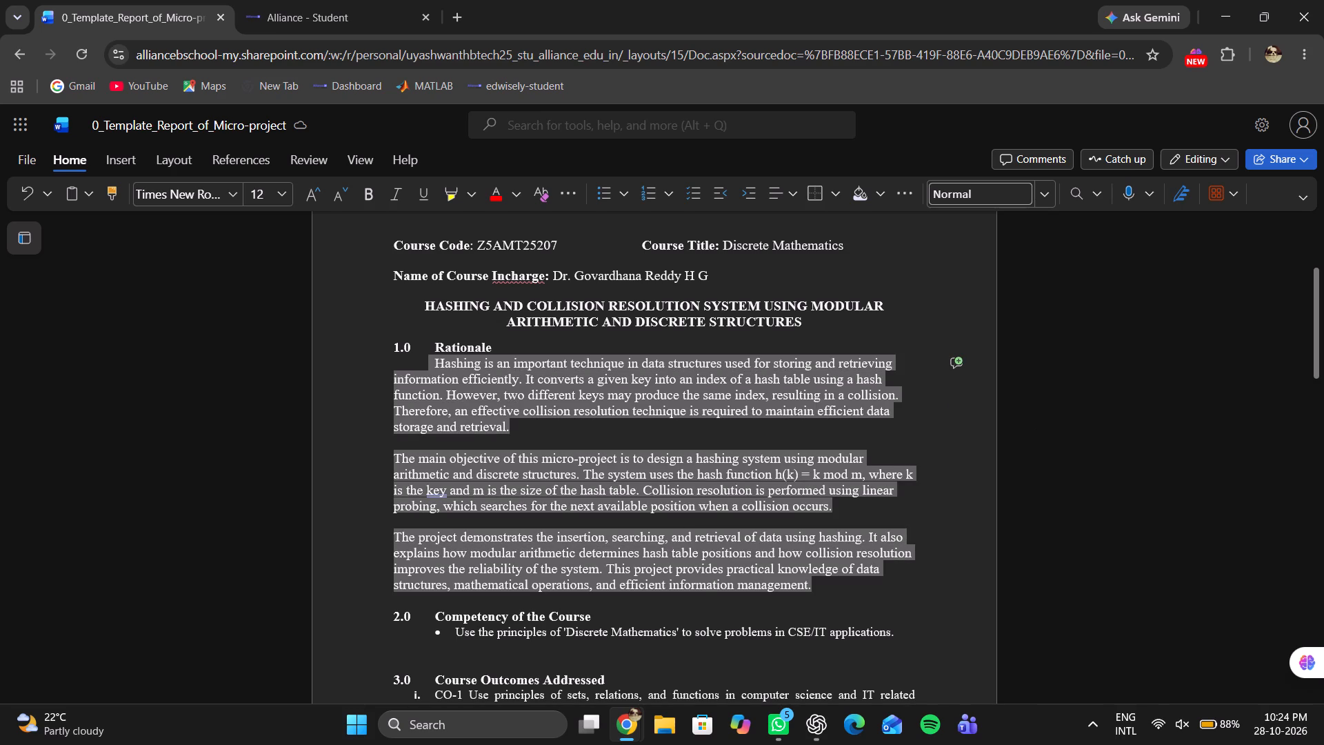
drag(800, 599, 825, 598)
click(370, 201)
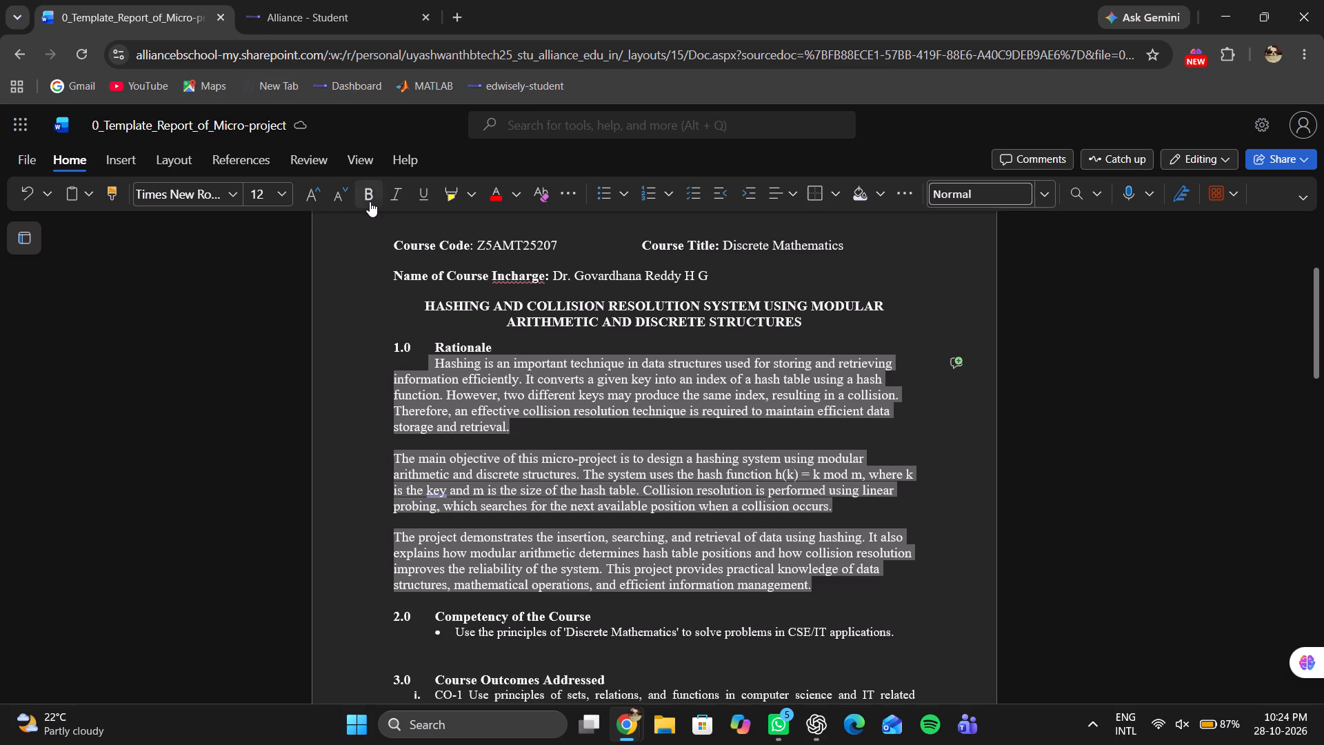
click(370, 201)
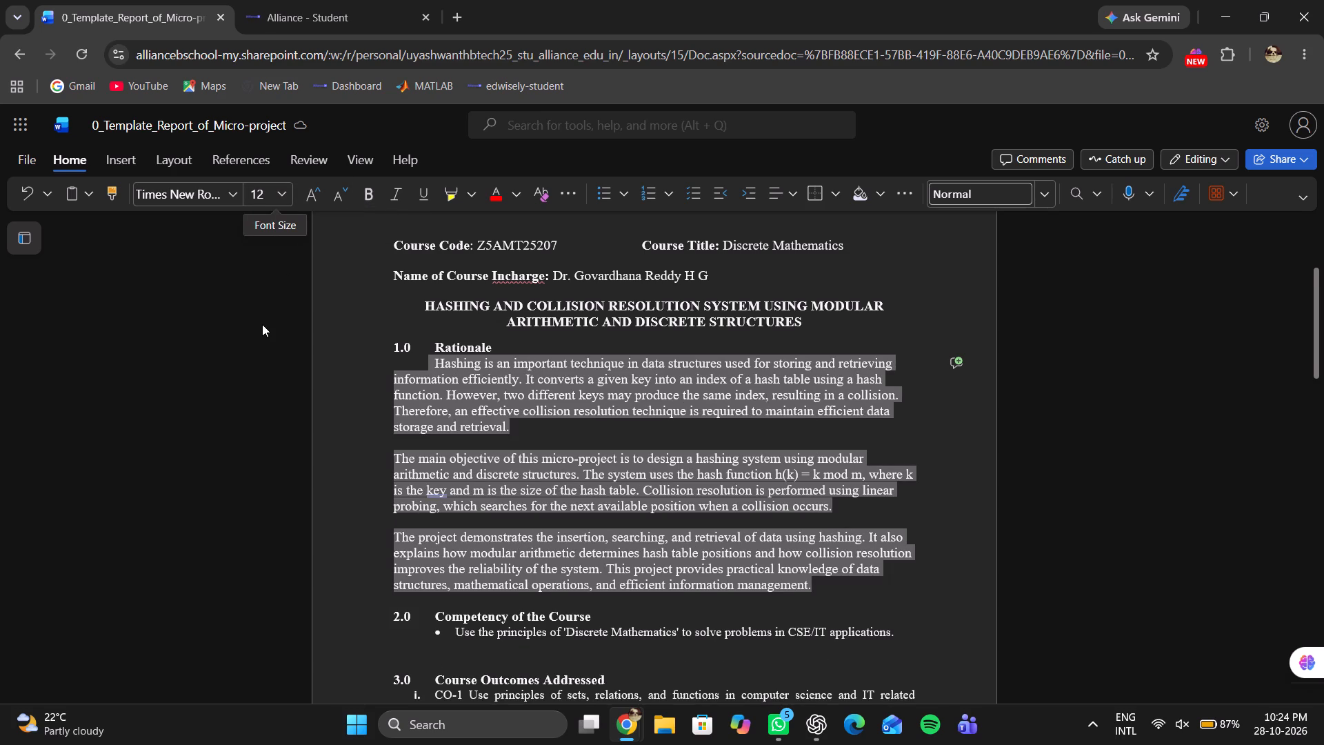
click(279, 197)
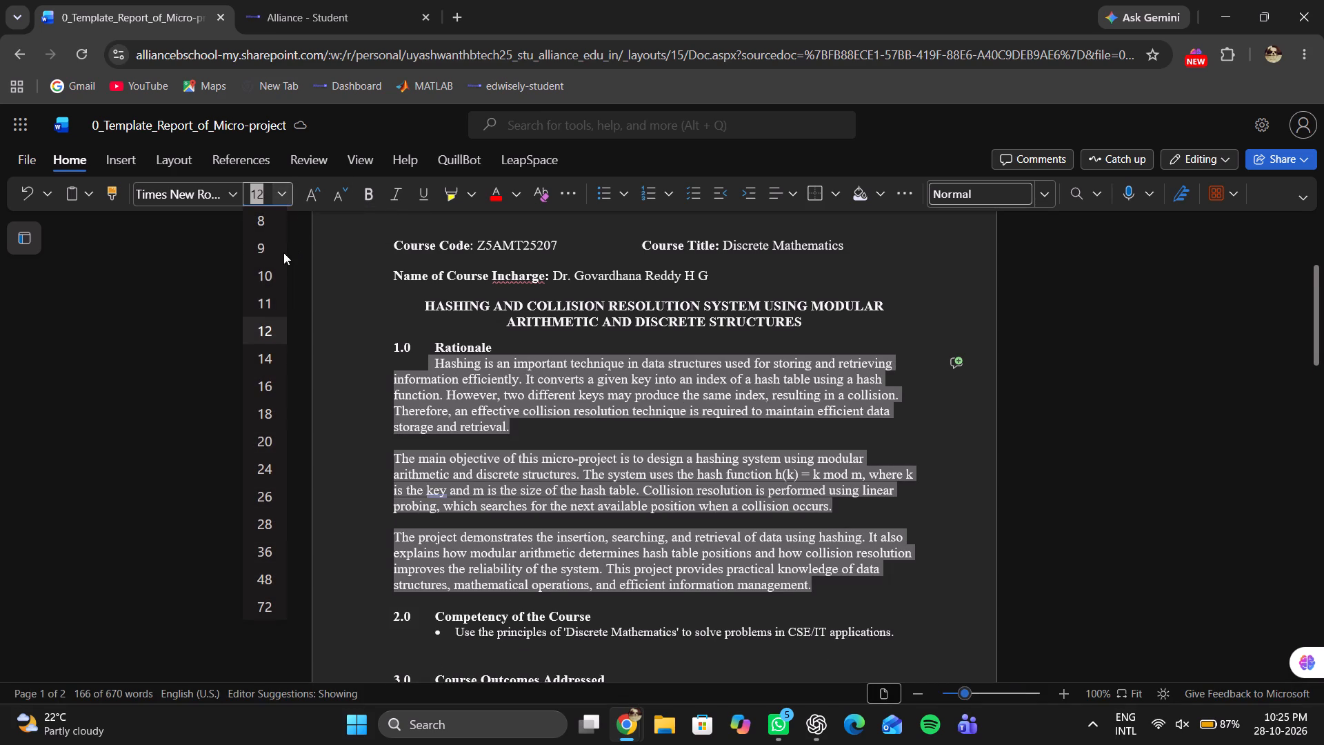
click(257, 335)
click(257, 335)
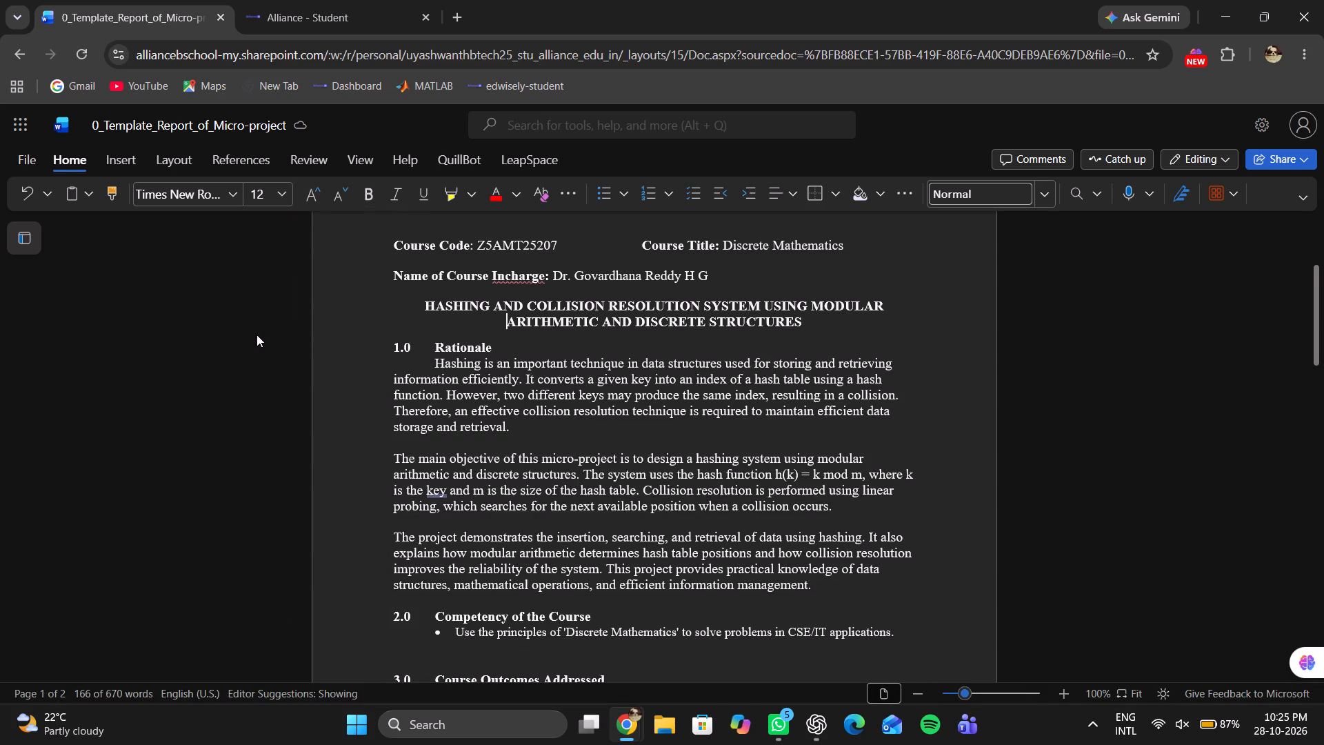
Check the 2.0 Competency of the Course heading's font size and set the bullet below it to size 12.
scroll(792, 471, down, 1)
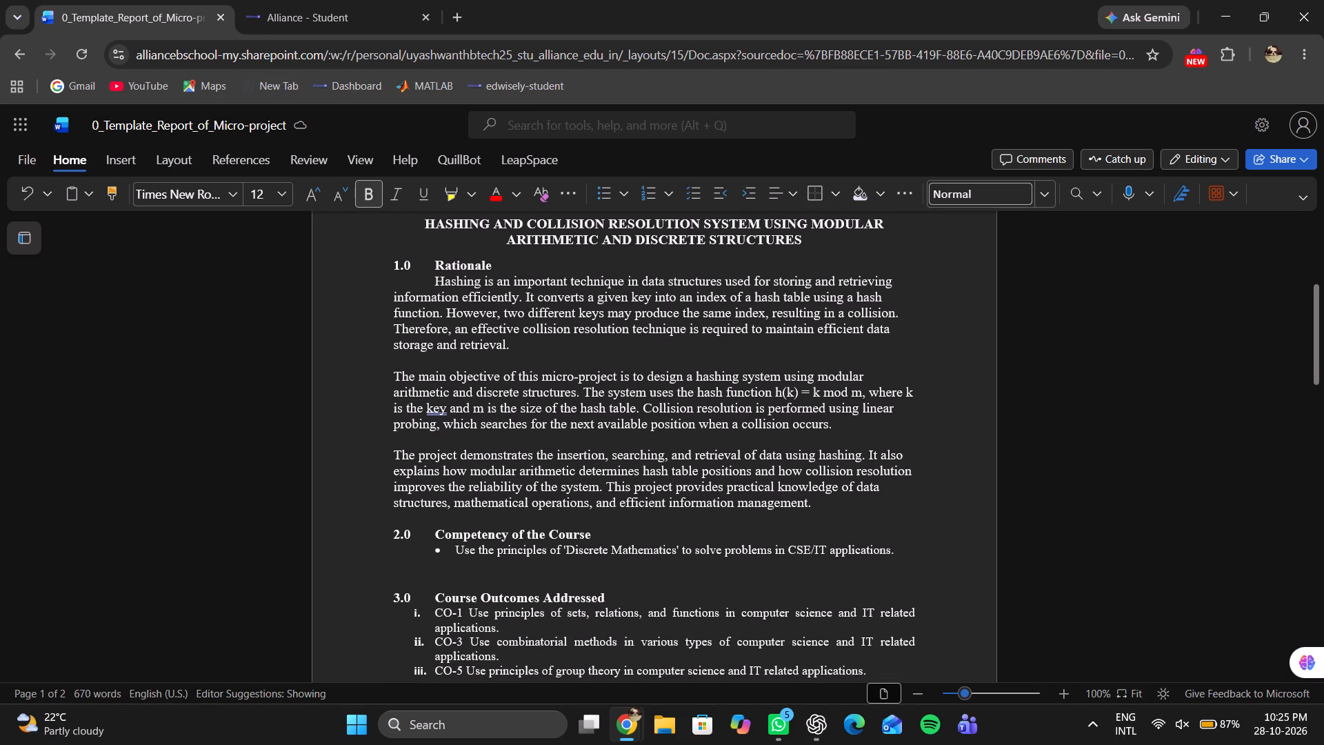
scroll(792, 471, down, 4)
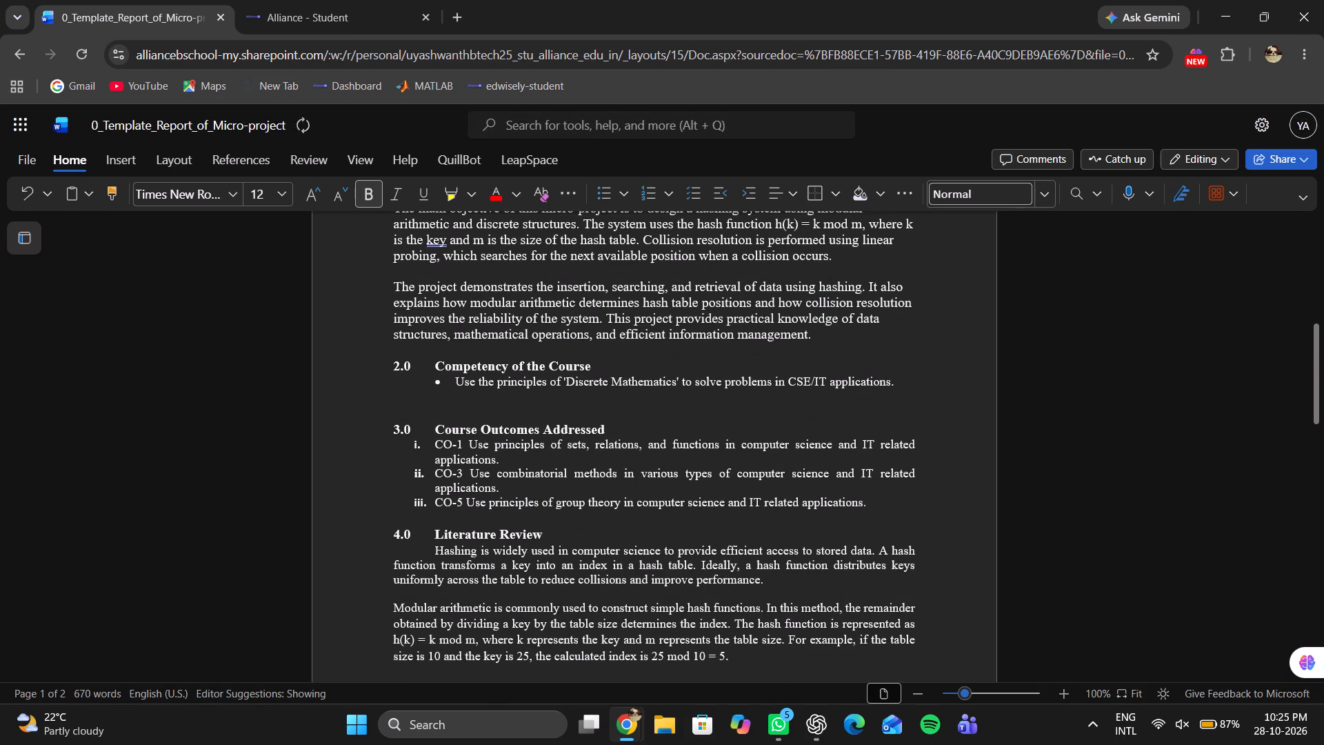
triple_click(510, 359)
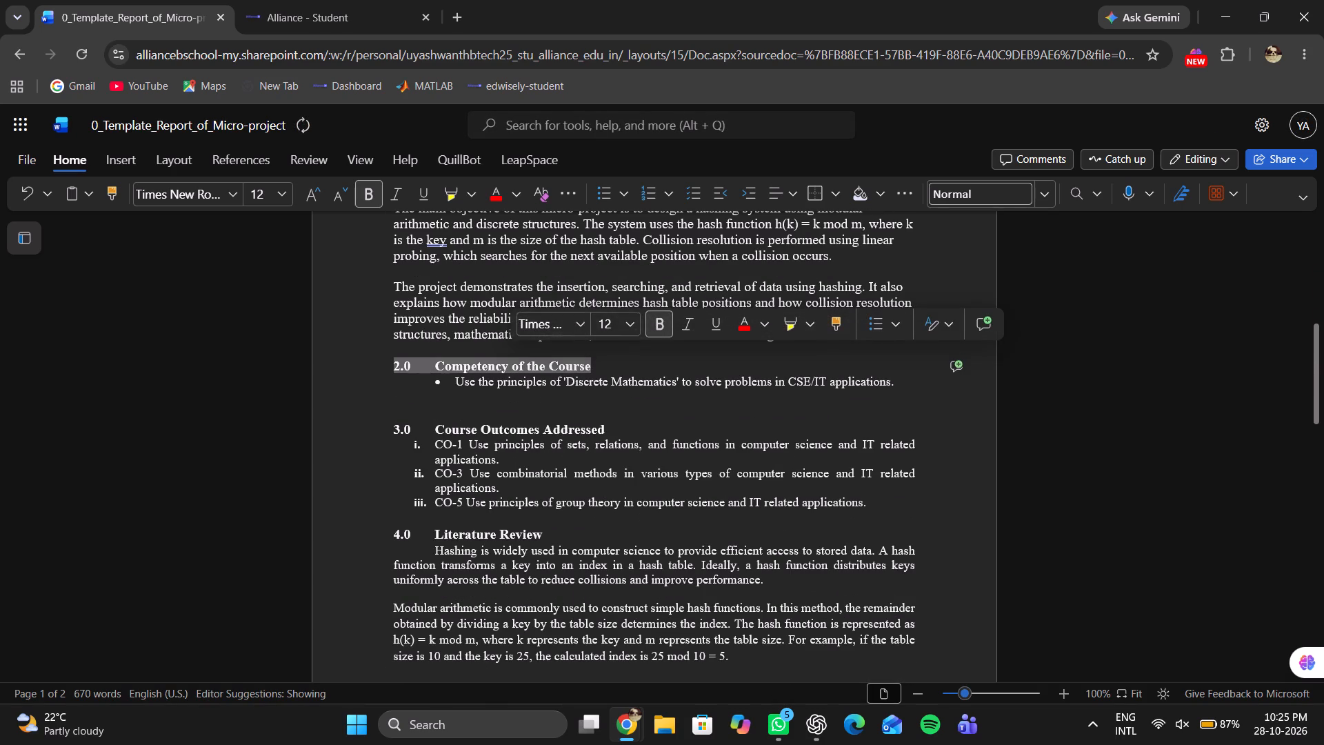
click(330, 415)
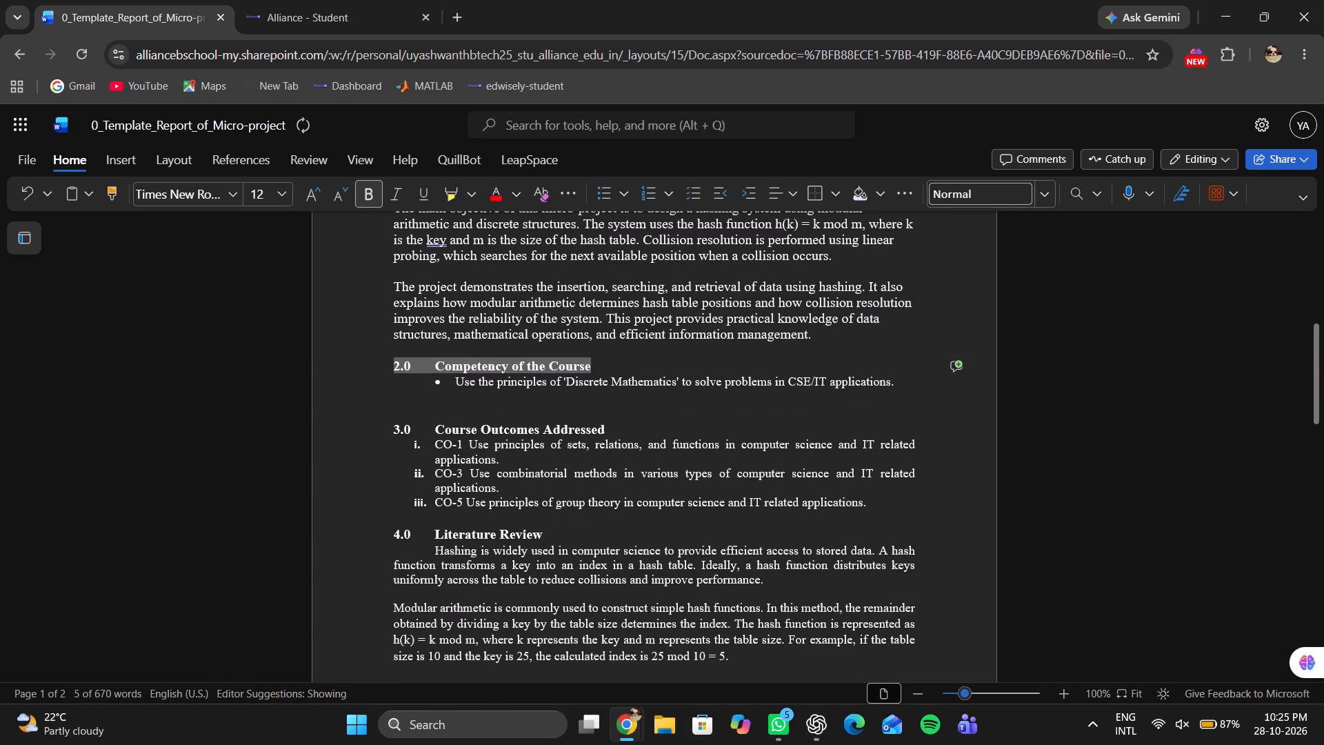
triple_click(591, 387)
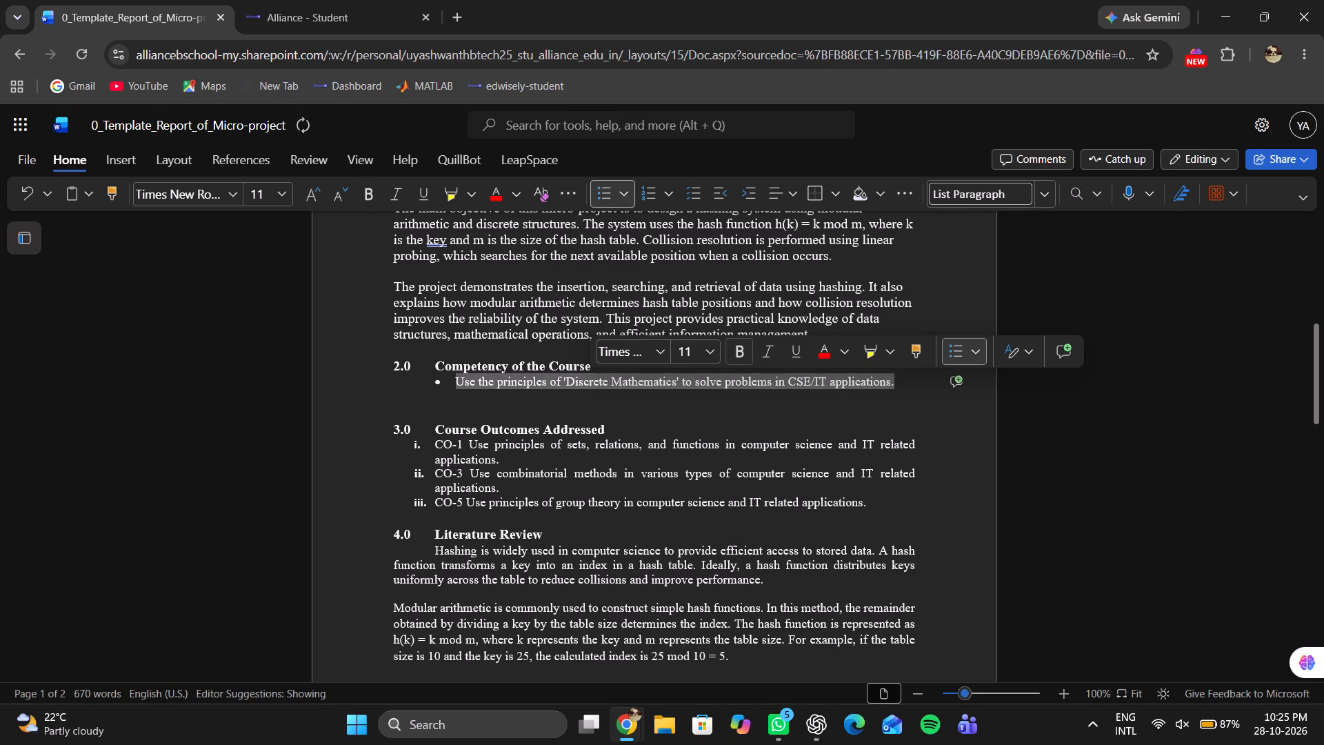
click(705, 351)
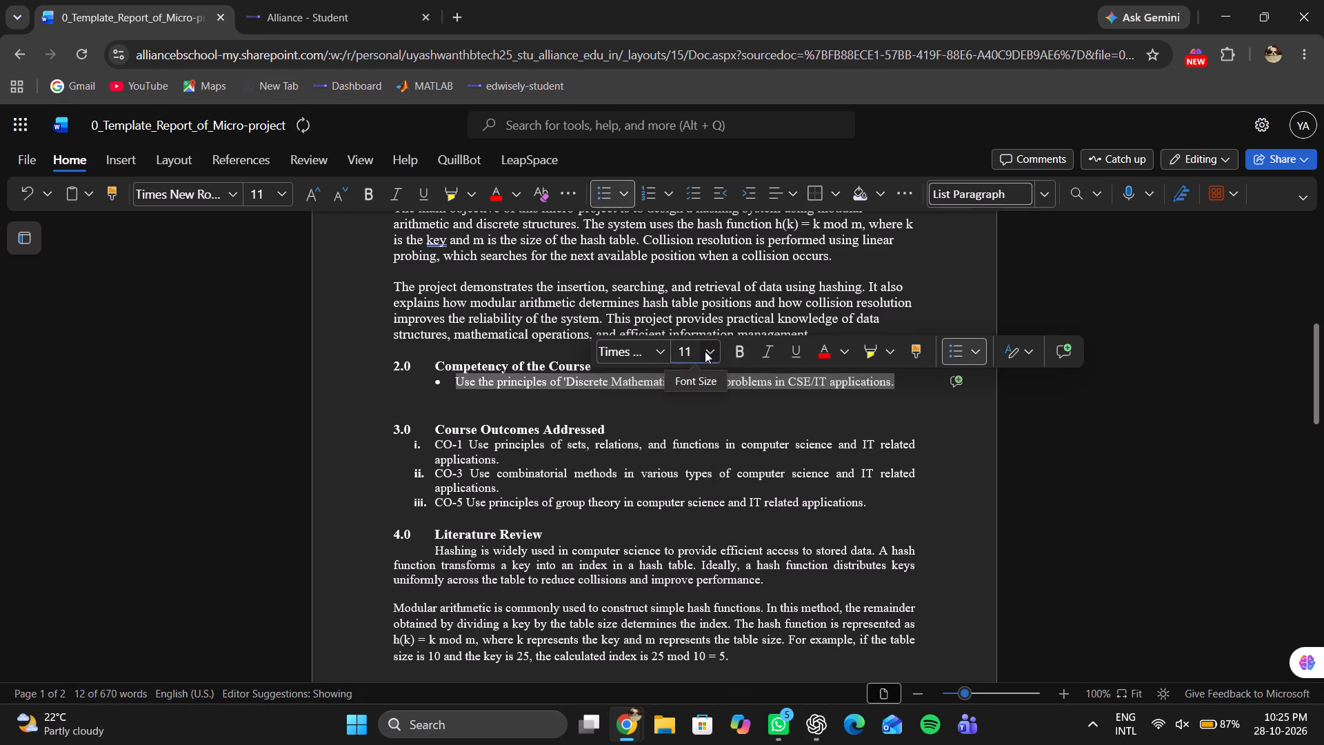
click(741, 407)
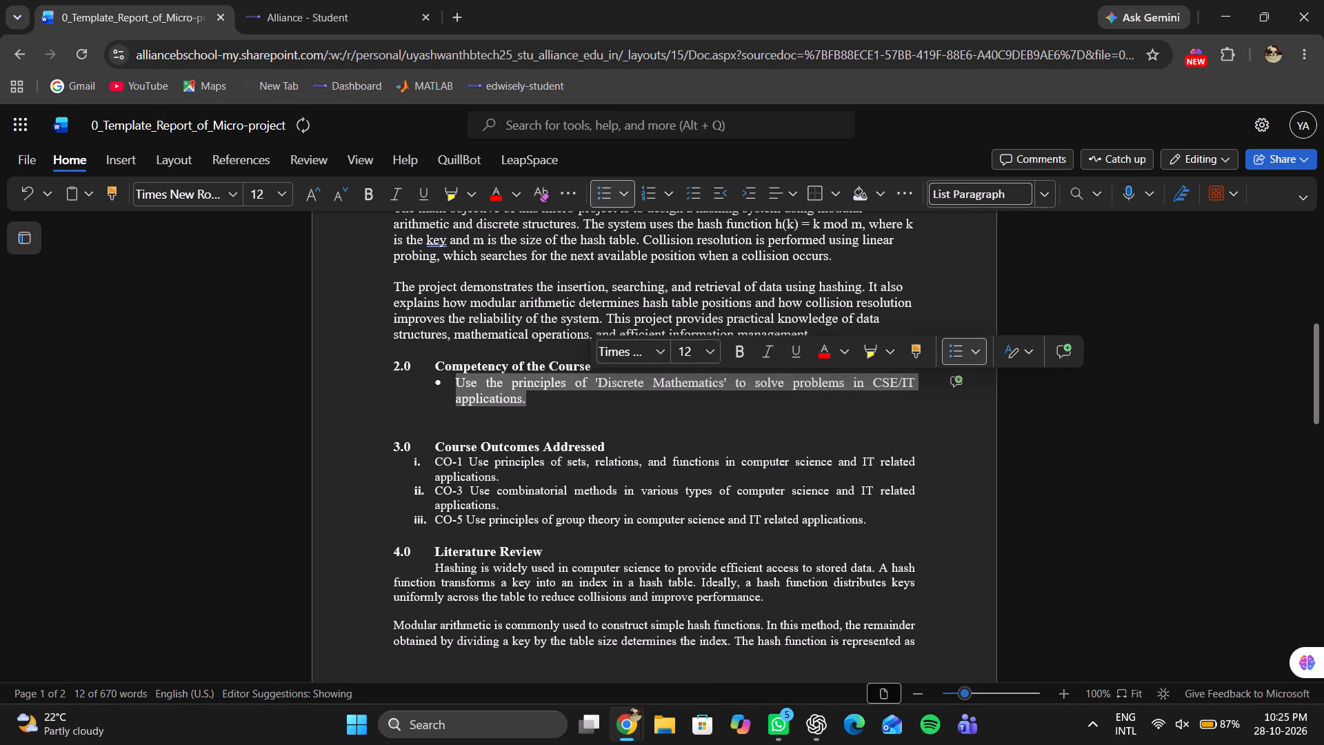
Delete one extra blank line between the Competency of the Course bullet and the 3.0 Course Outcomes Addressed heading.
click(1185, 412)
key(BackSpace)
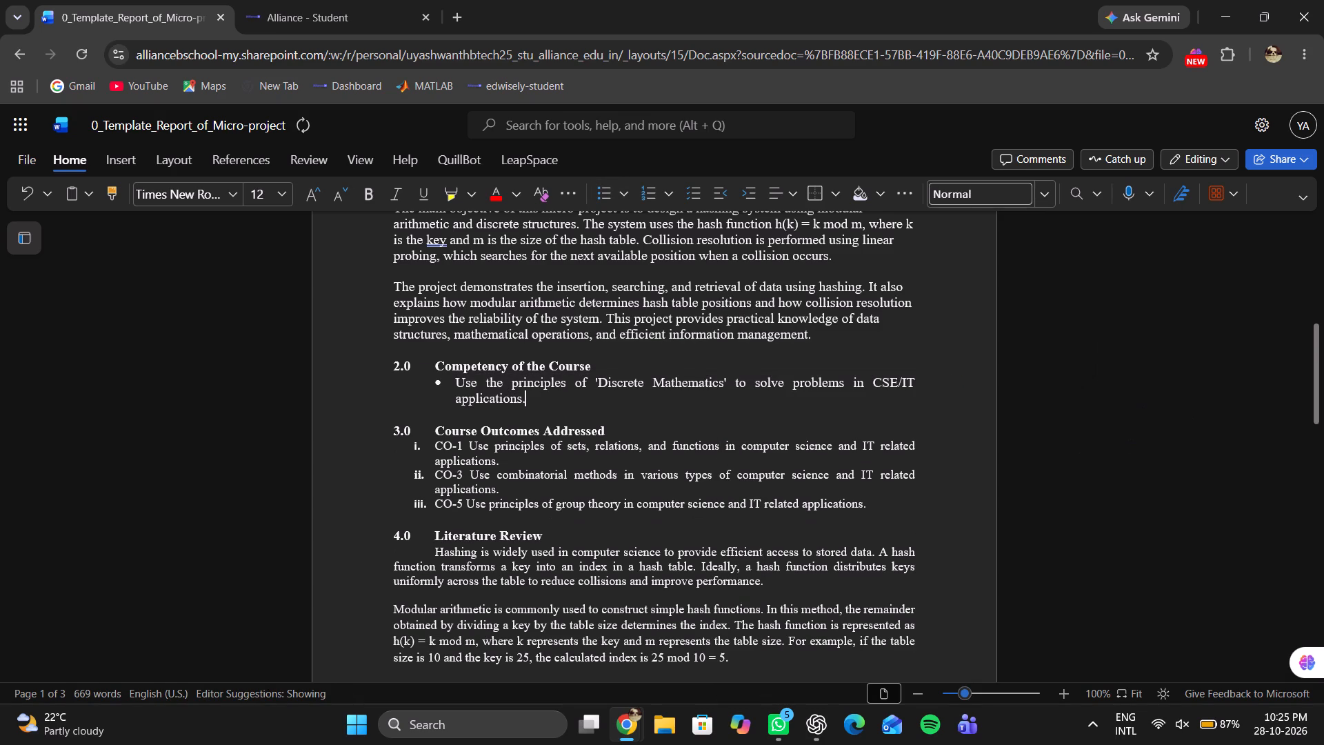
Set the CO-1, CO-3 and CO-5 items under 3.0 Course Outcomes Addressed to font size 12.
scroll(745, 492, down, 1)
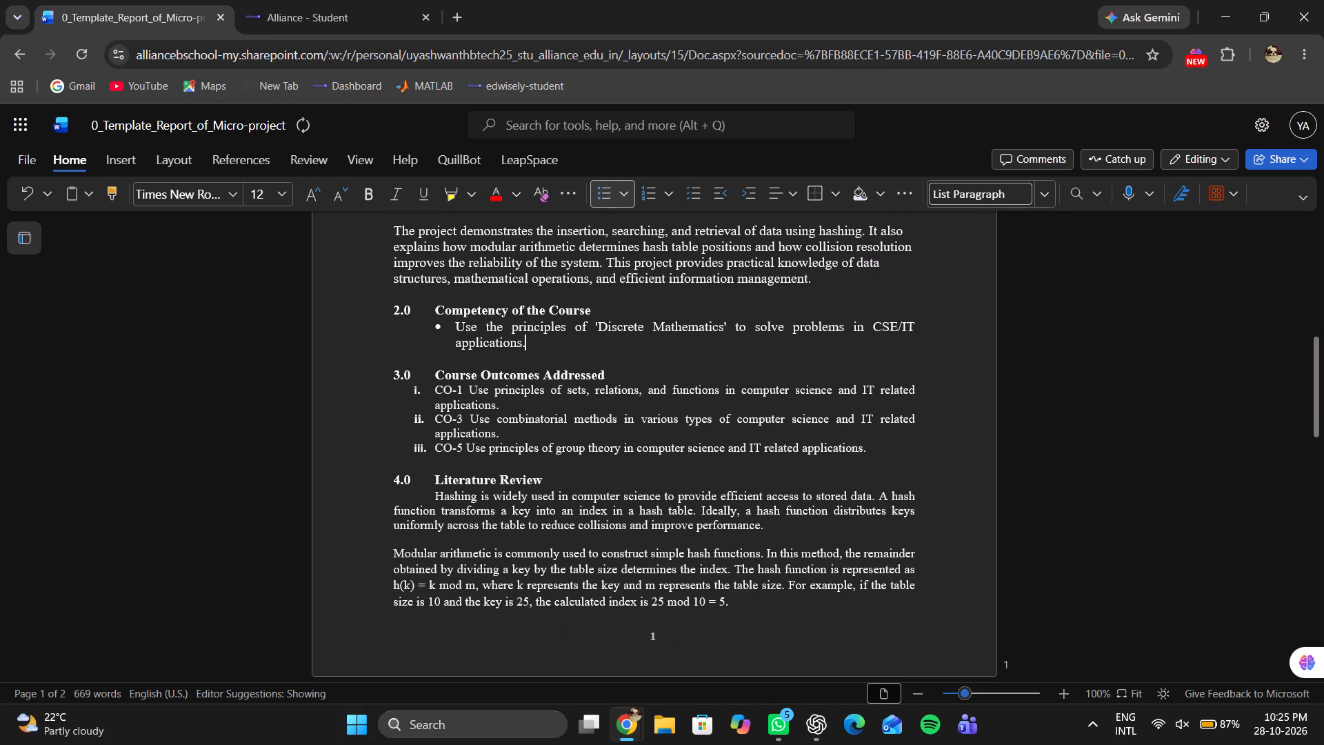
drag(430, 390, 605, 466)
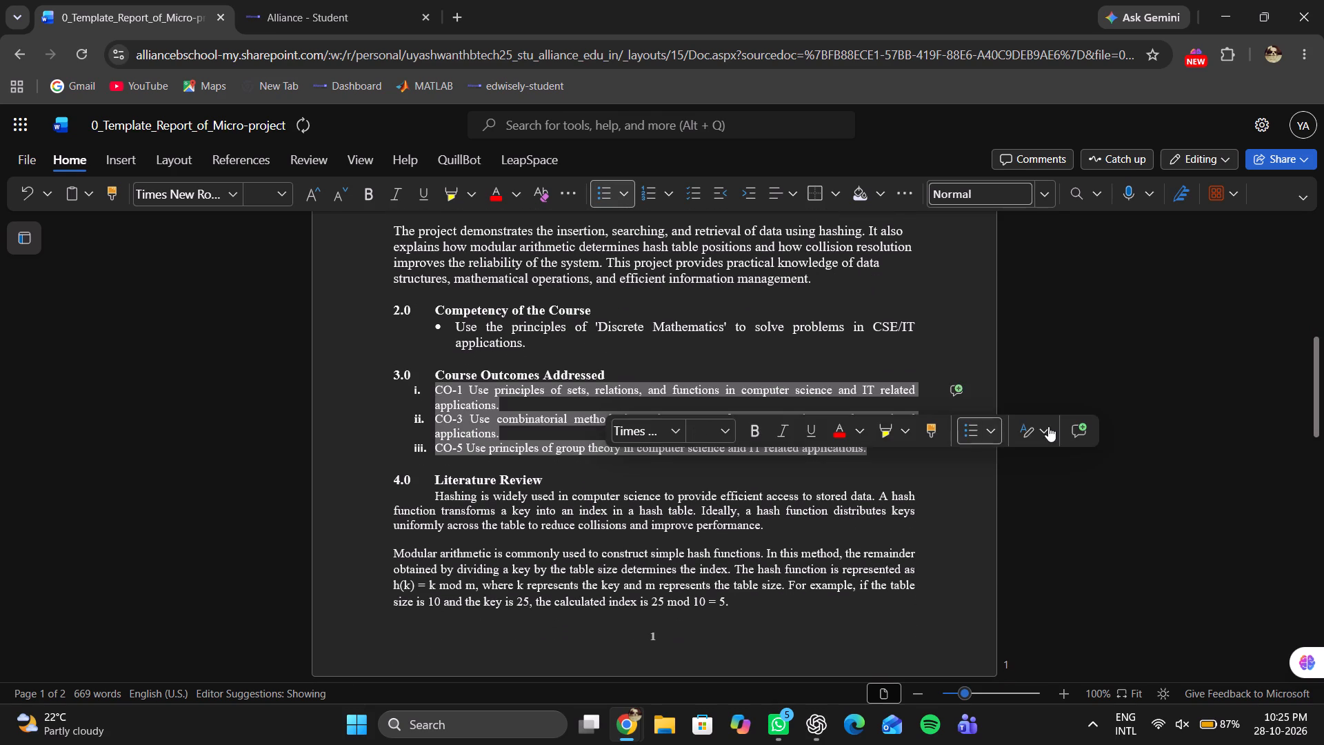
click(726, 433)
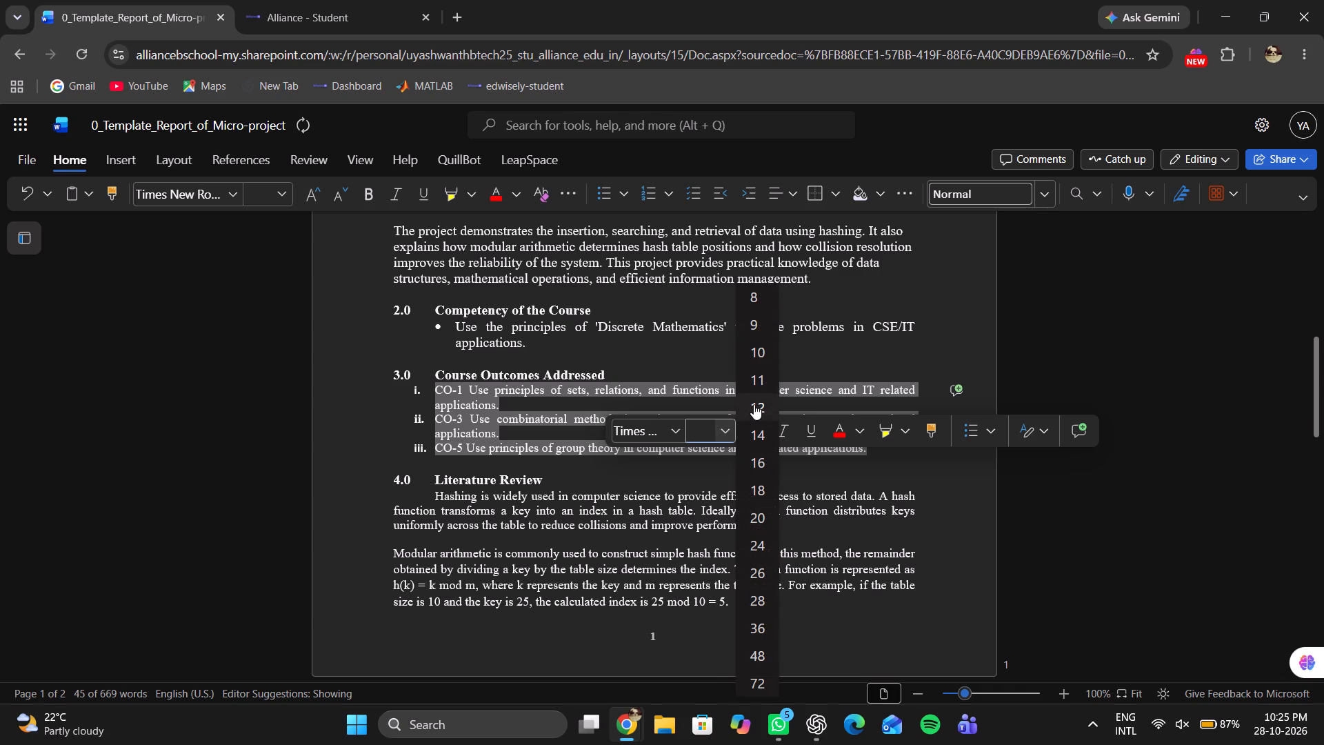
click(754, 404)
click(1206, 326)
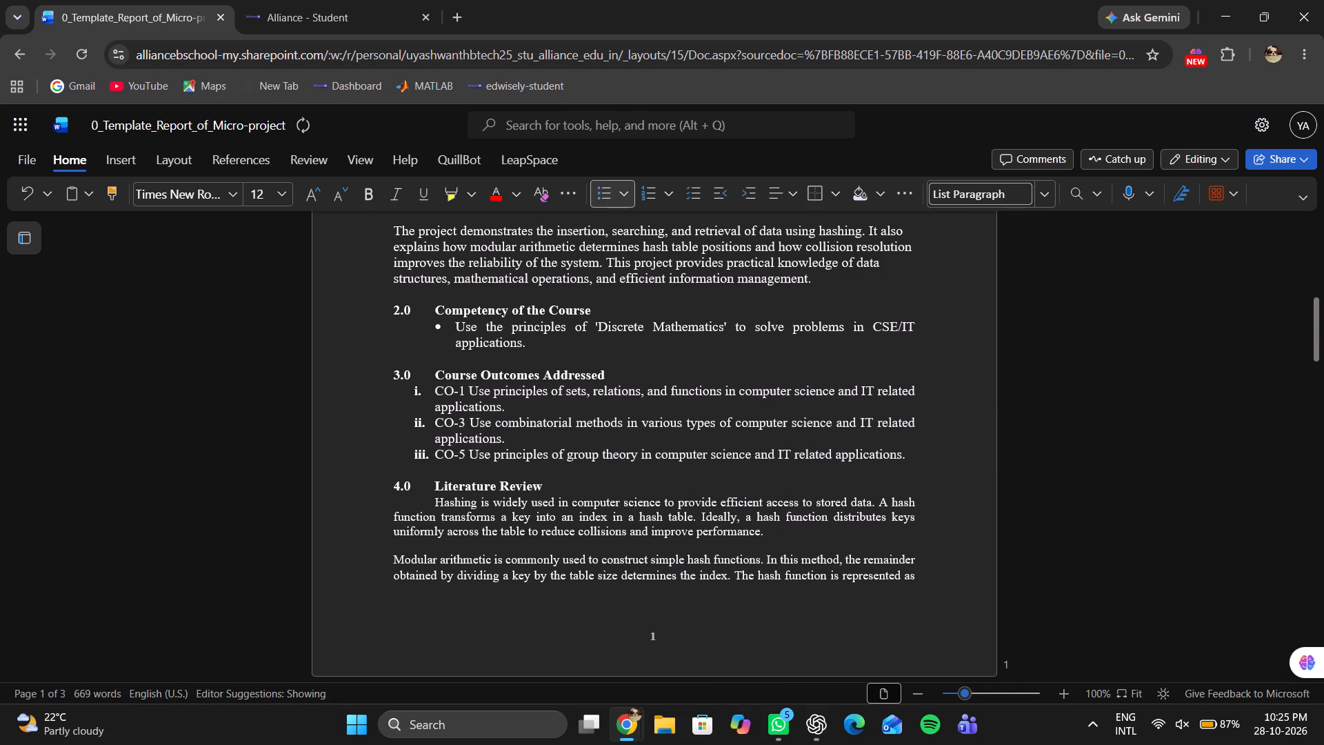
click(536, 326)
drag(536, 326, 543, 326)
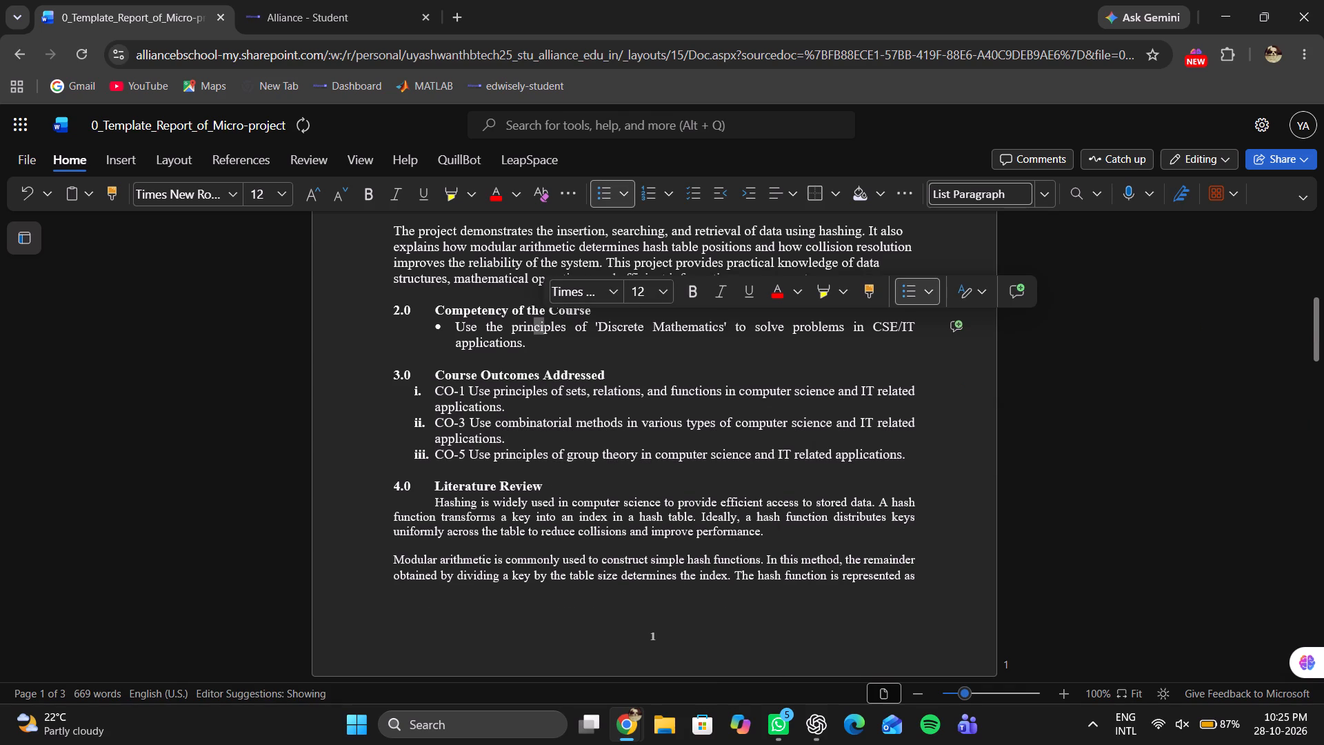
click(1109, 401)
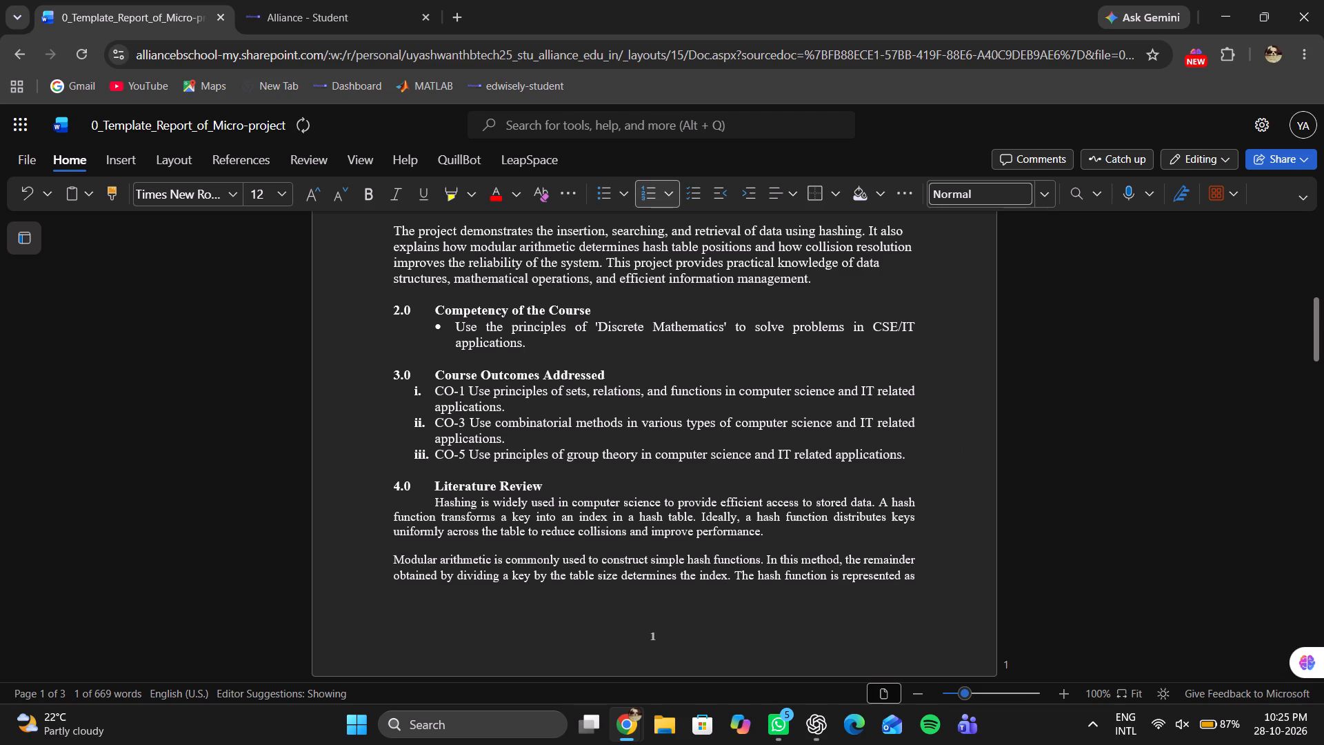
Check the 4.0 Literature Review heading's font size and set its first paragraph, starting "Hashing is widely used", to size 12.
scroll(569, 466, down, 1)
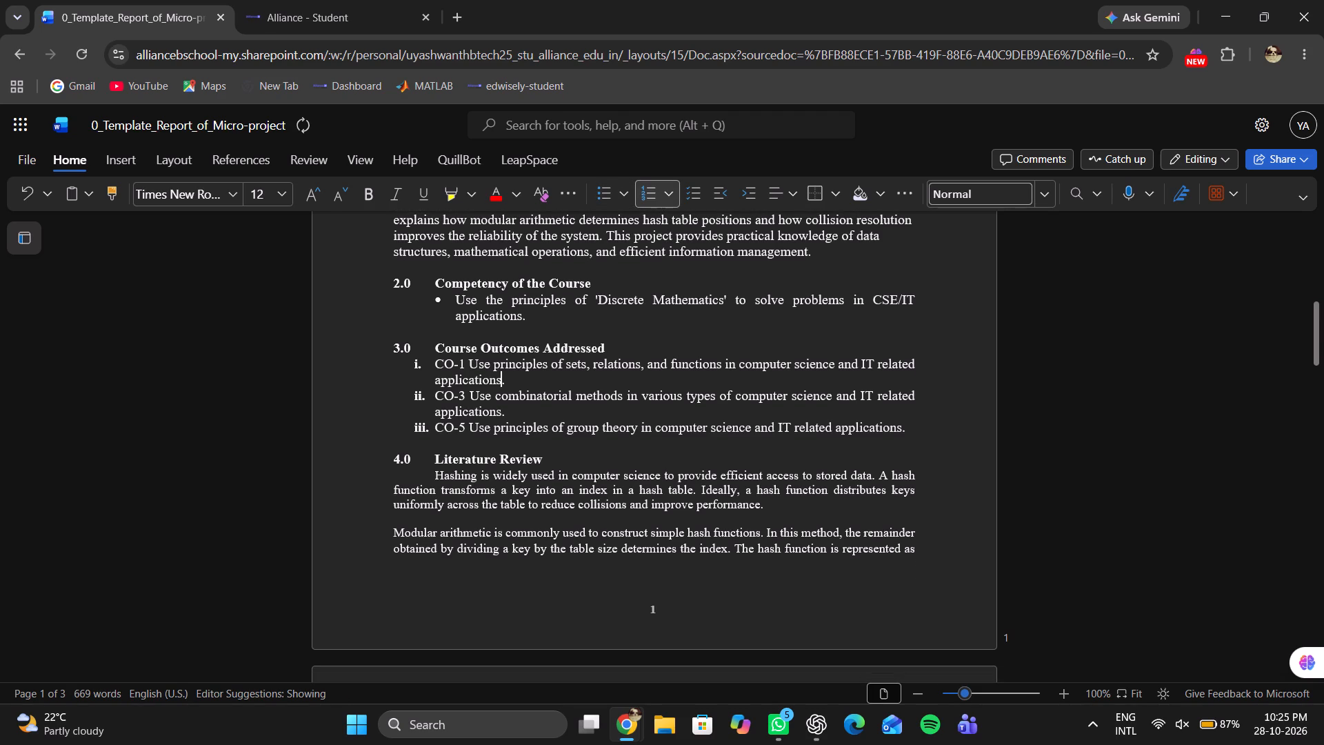
double_click(457, 457)
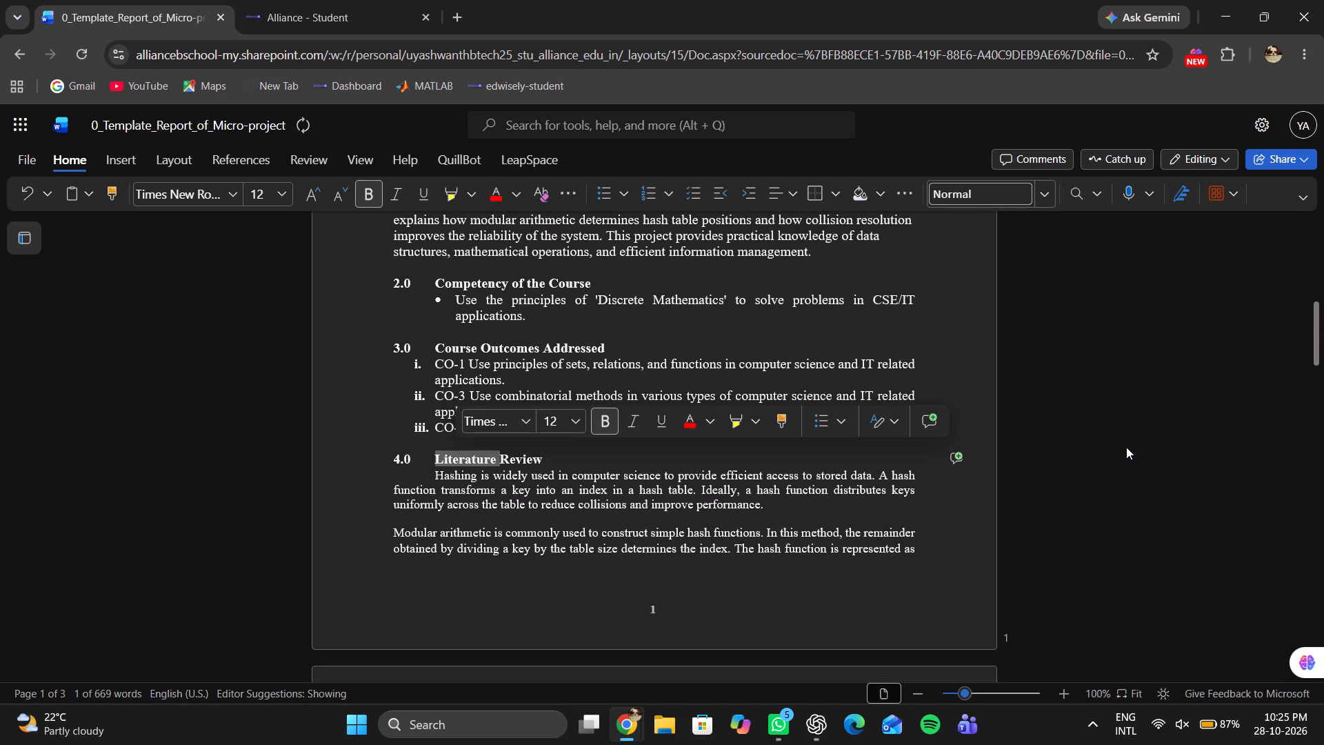
click(1054, 457)
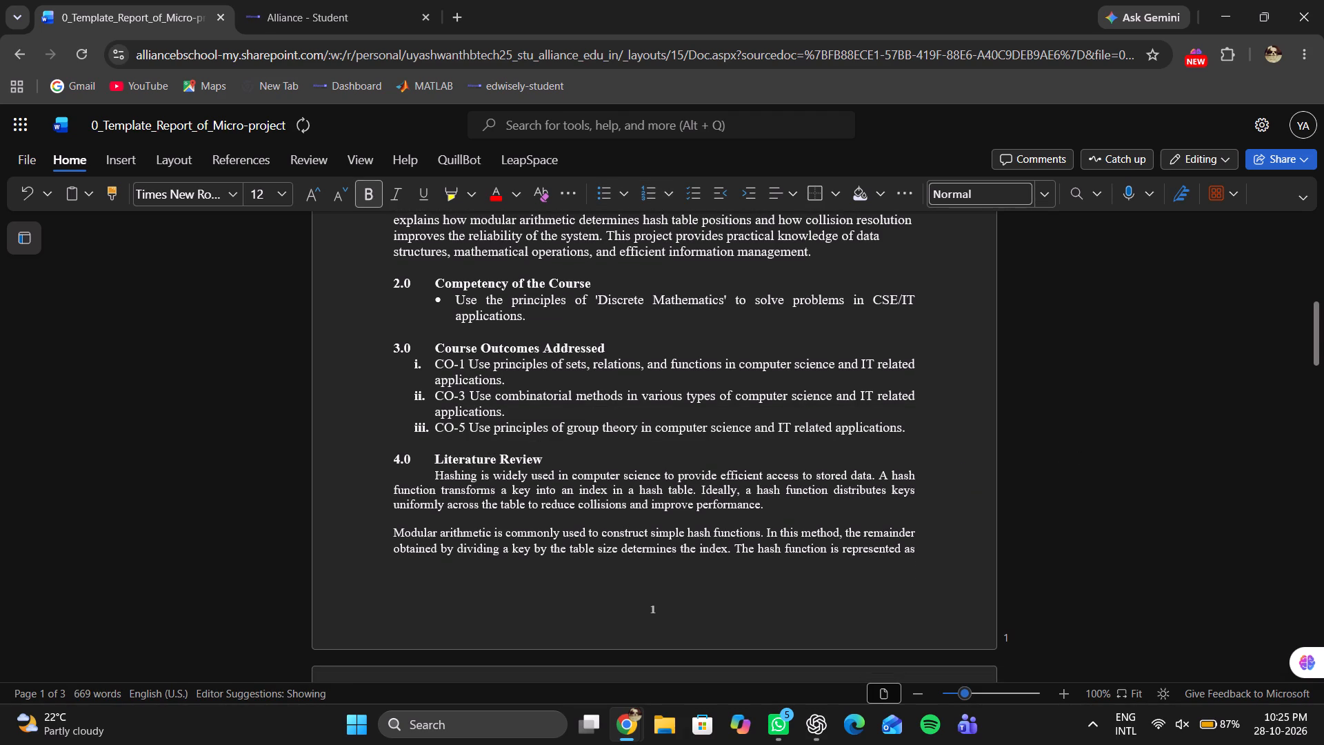
drag(432, 473, 784, 570)
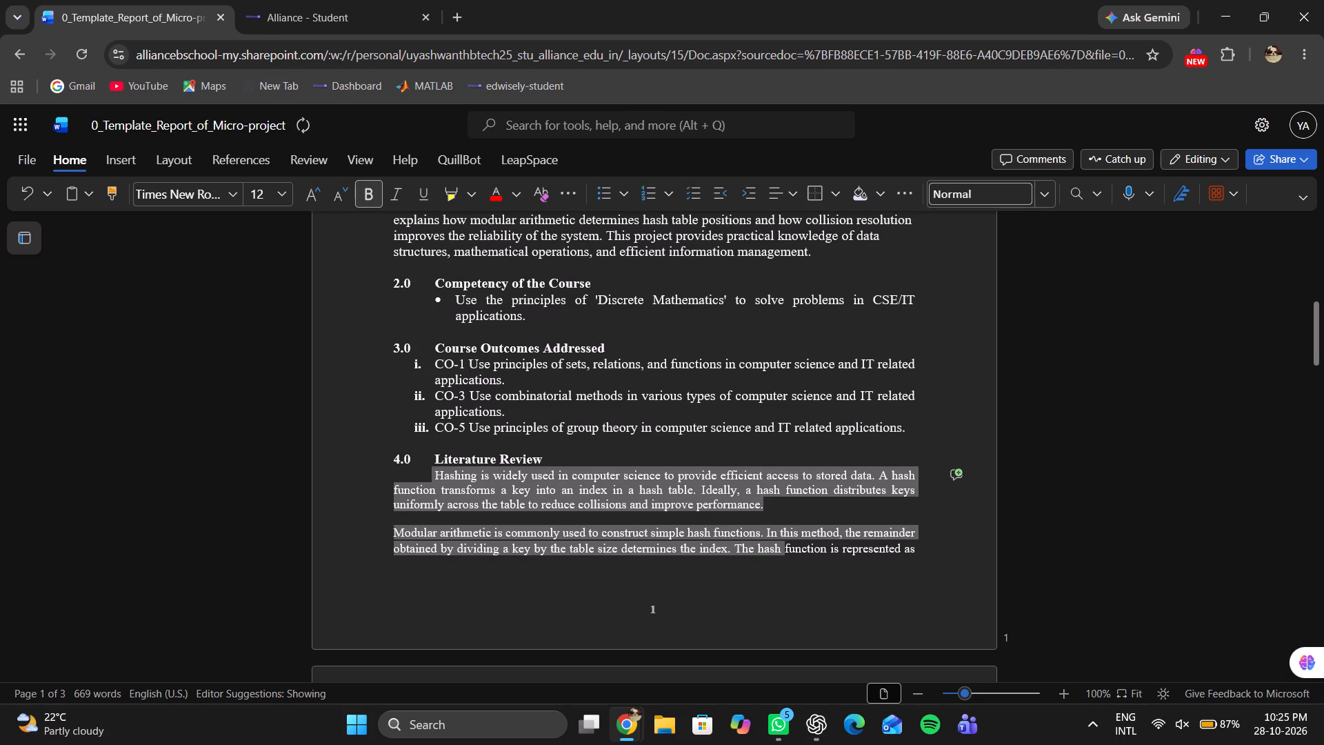
drag(784, 570, 768, 508)
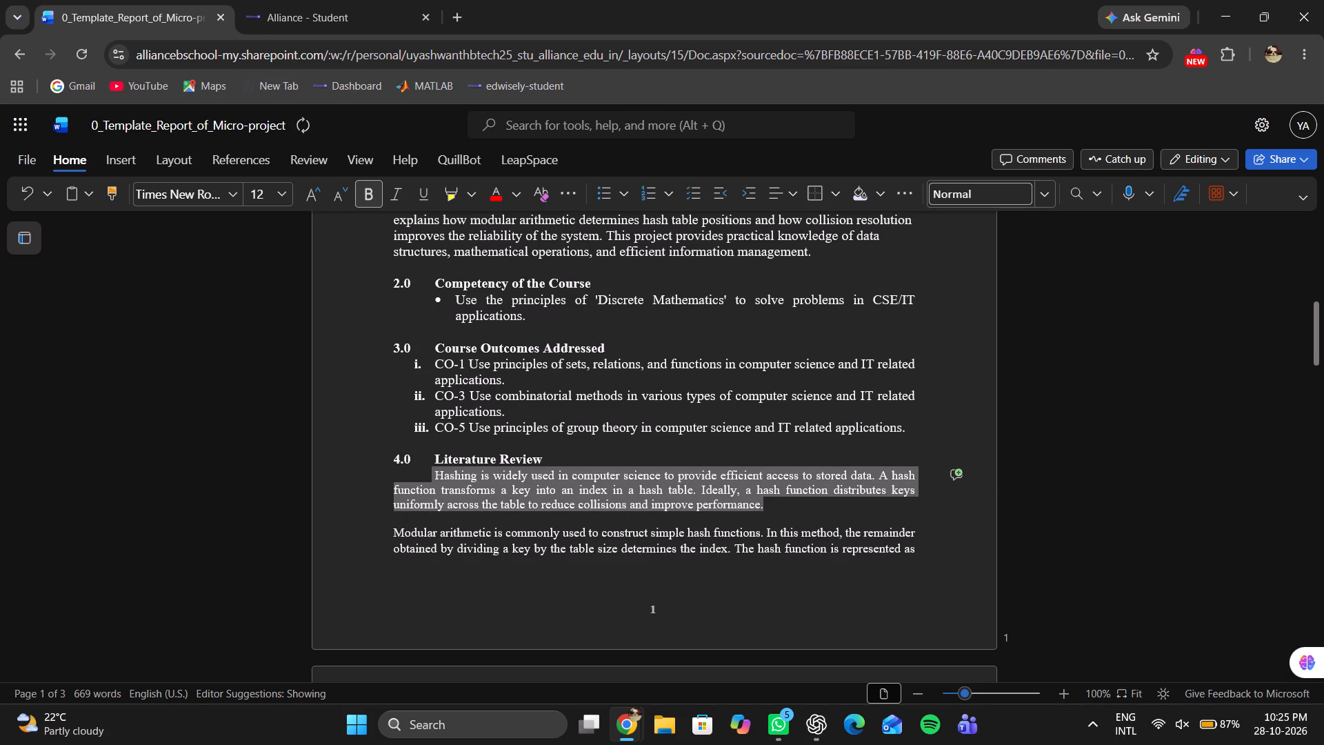
click(895, 475)
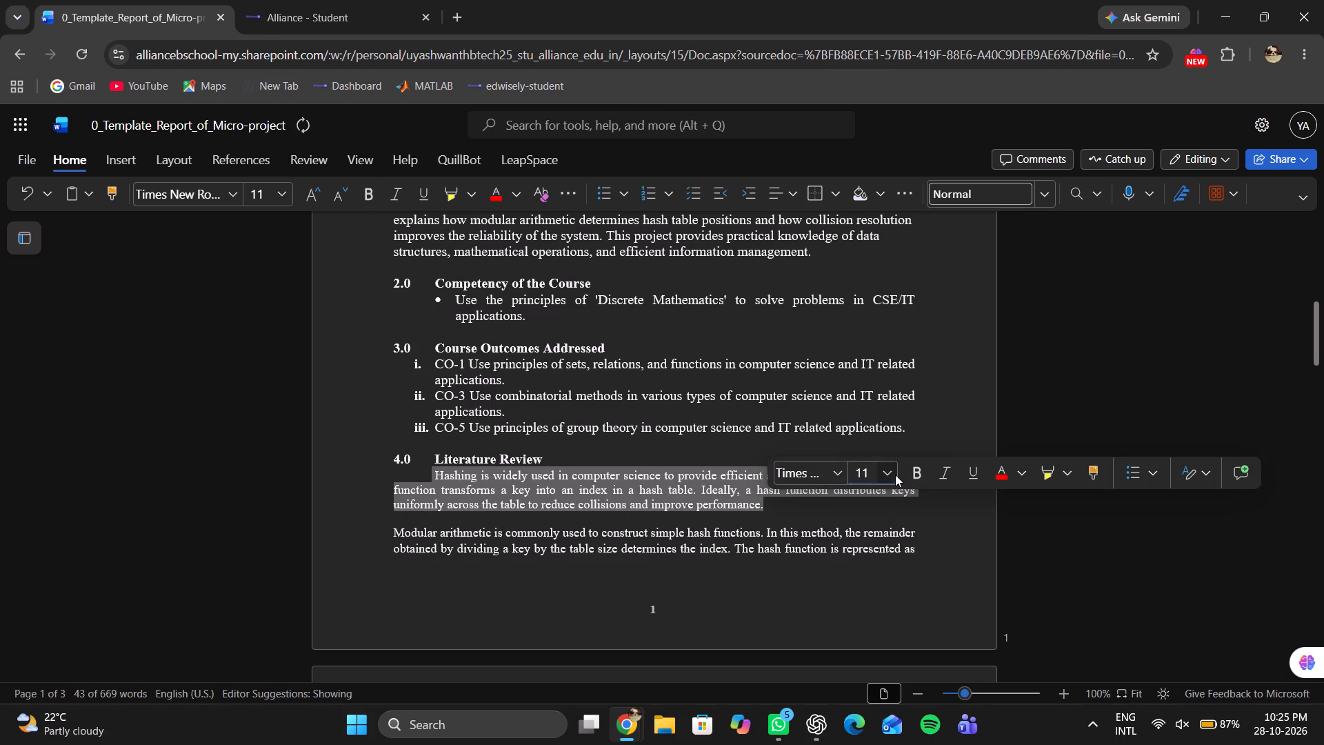
click(912, 401)
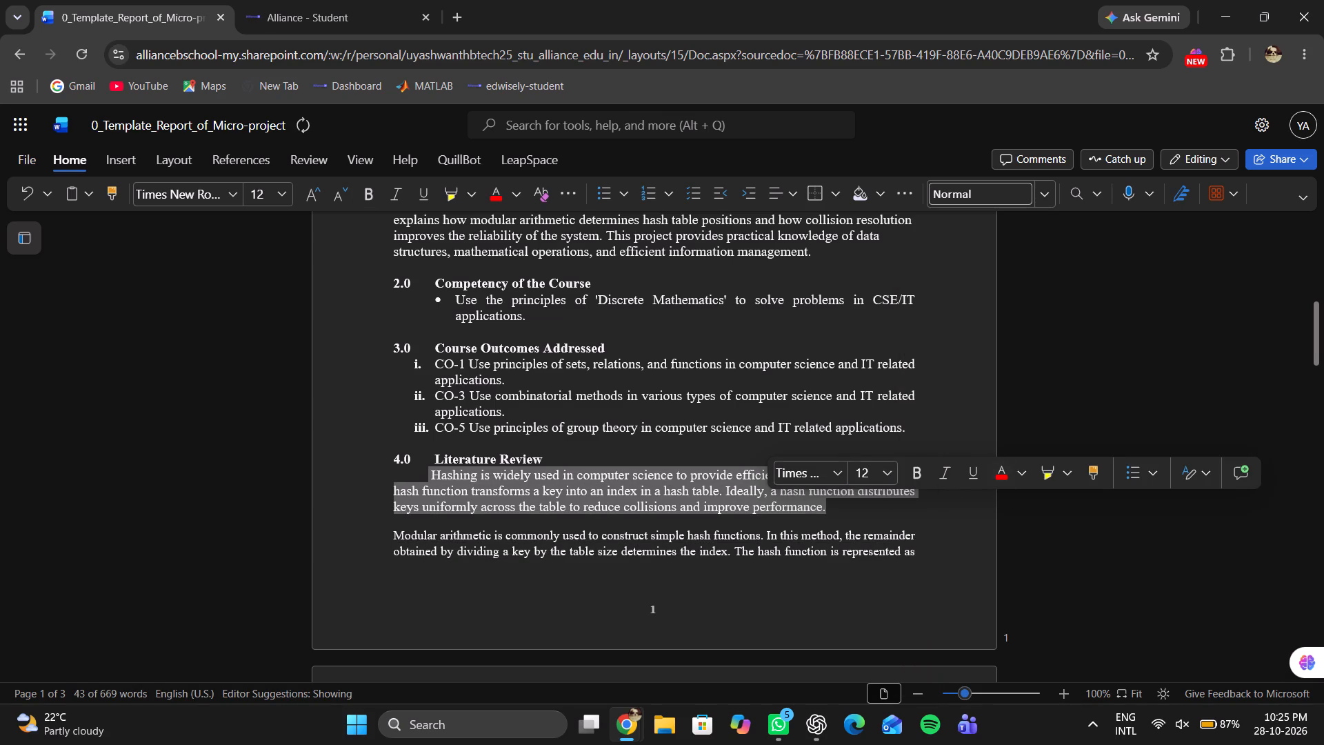
click(1048, 545)
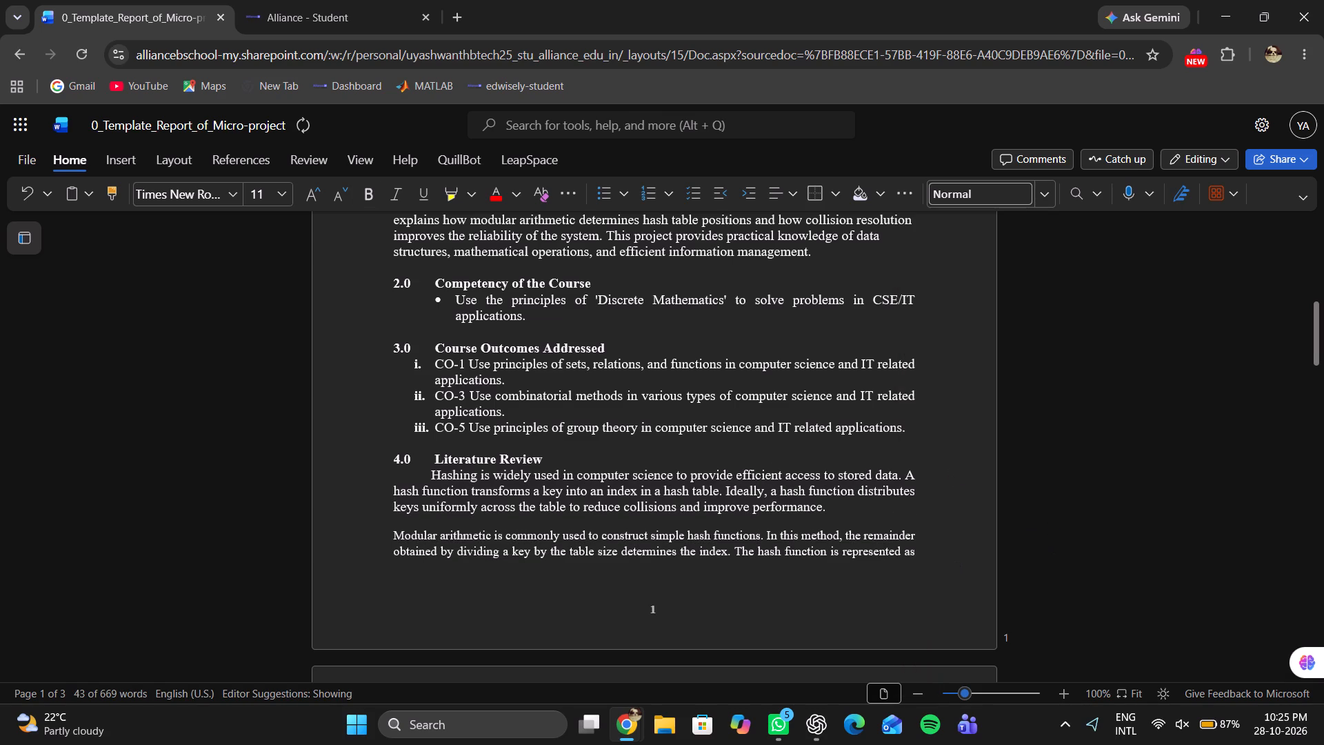
Add a leading space before "Hashing" in the first Literature Review paragraph so it lines up under the heading text.
click(432, 474)
key(space)
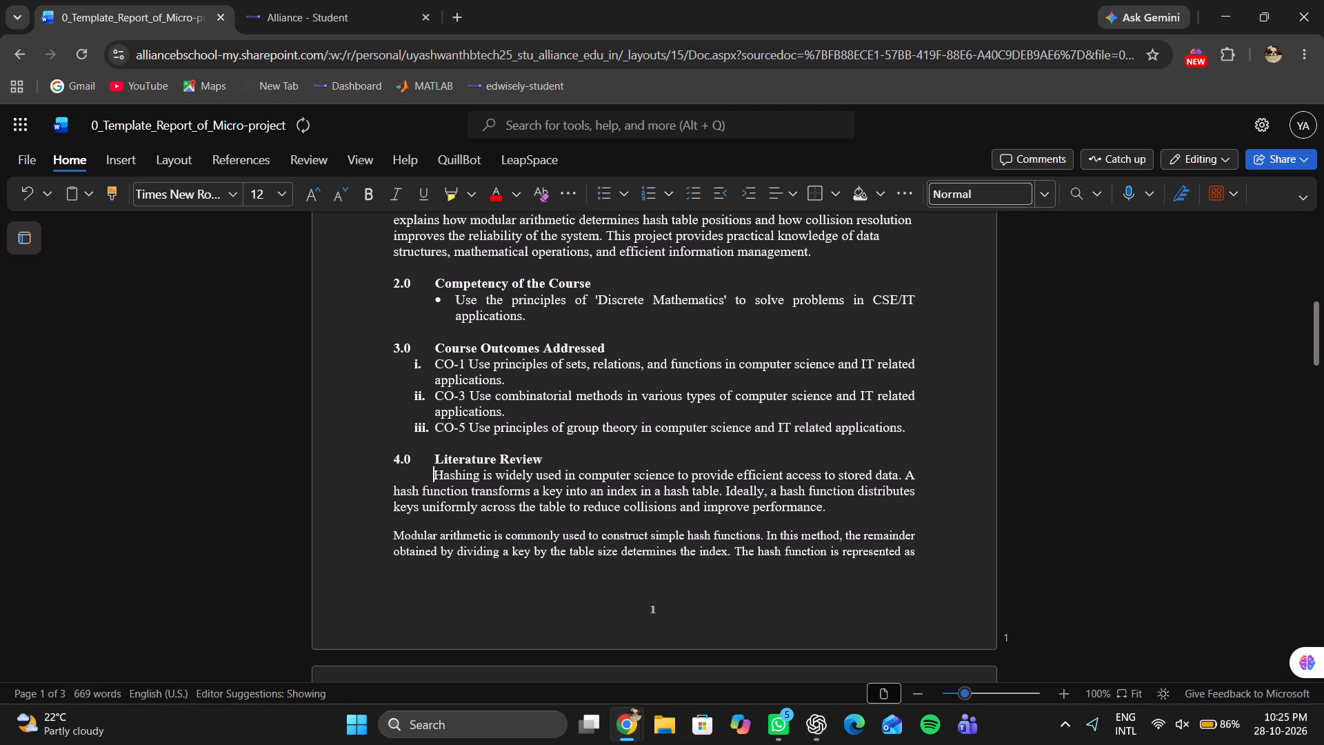
Set the second Literature Review paragraph, from "Modular arithmetic" to "25 mod 10 = 5", to font size 12.
drag(381, 532, 483, 553)
drag(483, 553, 739, 519)
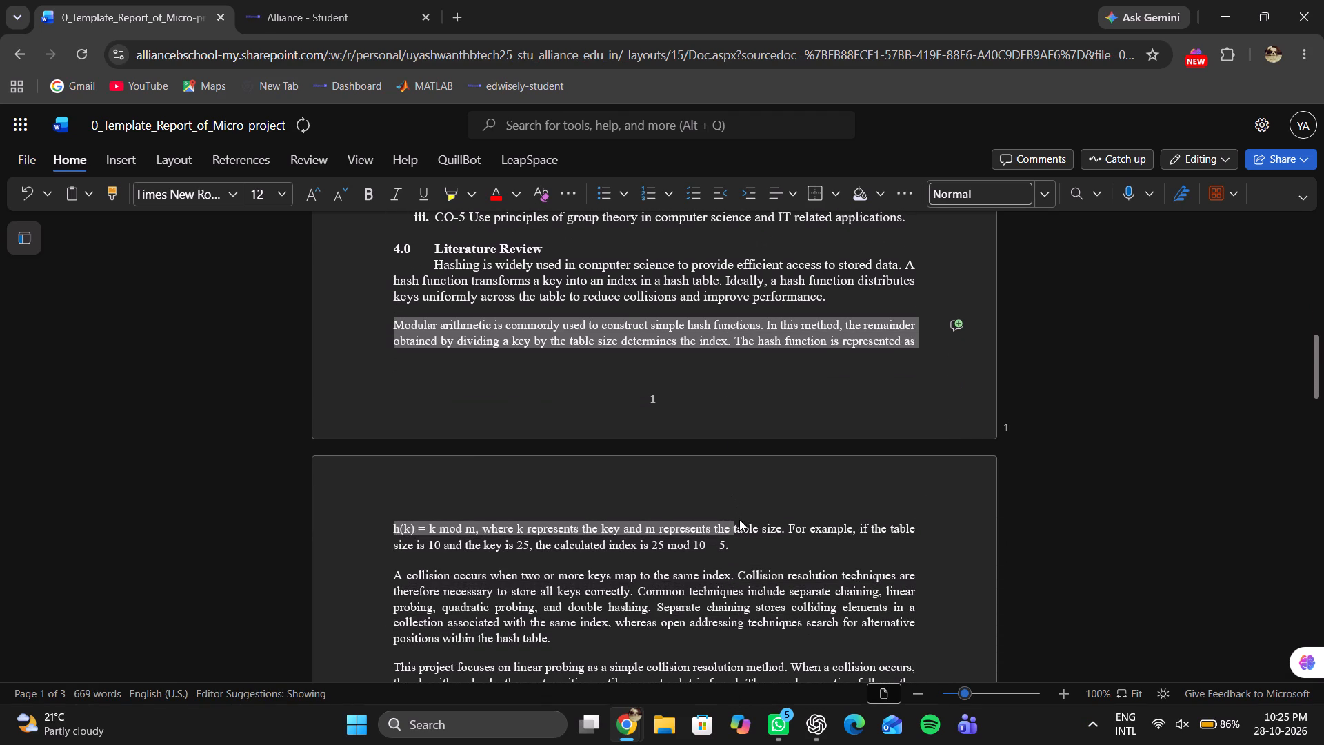
drag(739, 519, 744, 544)
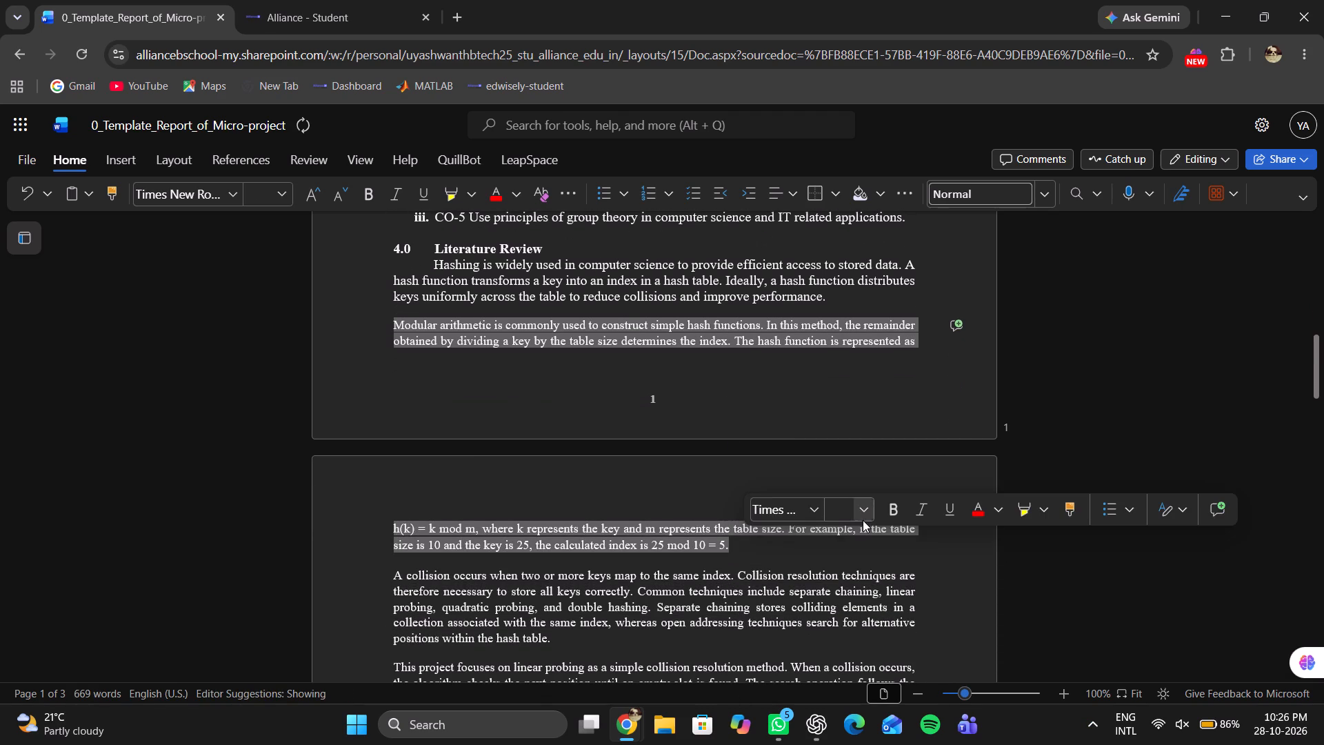
click(863, 520)
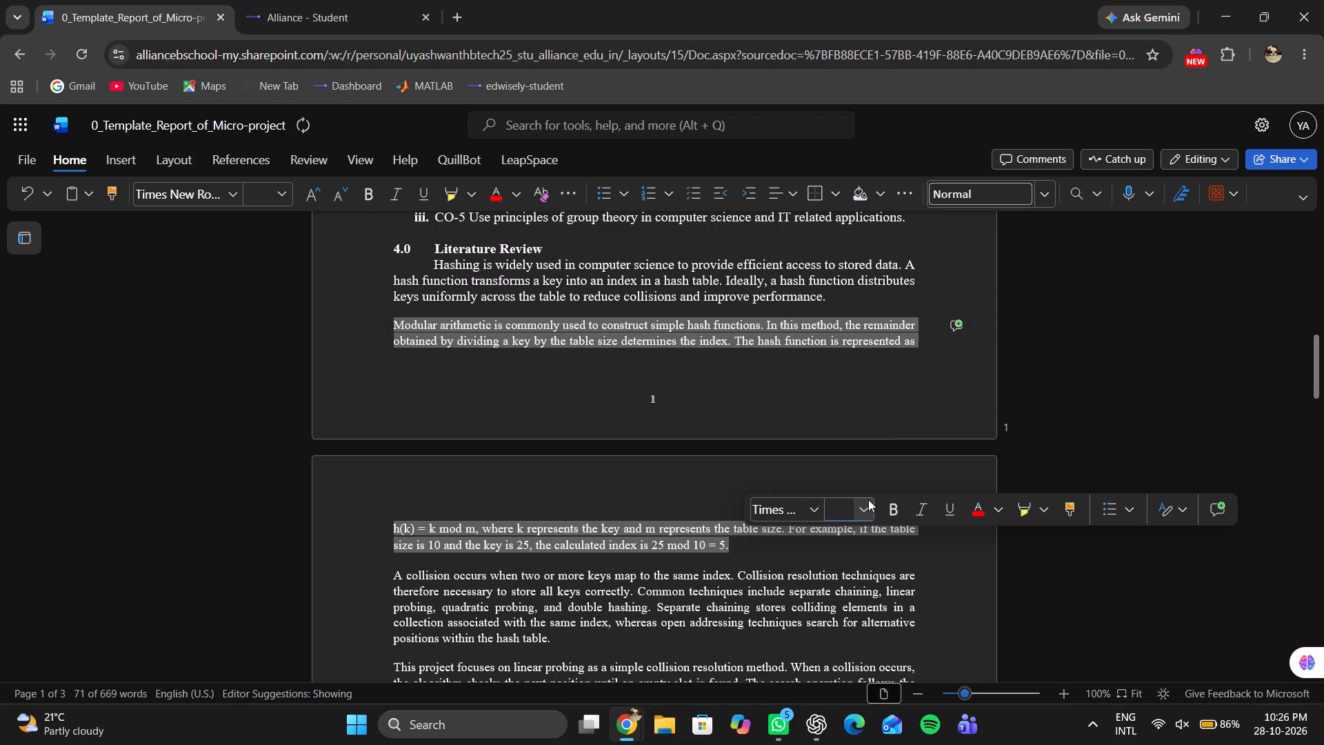
click(867, 506)
click(895, 404)
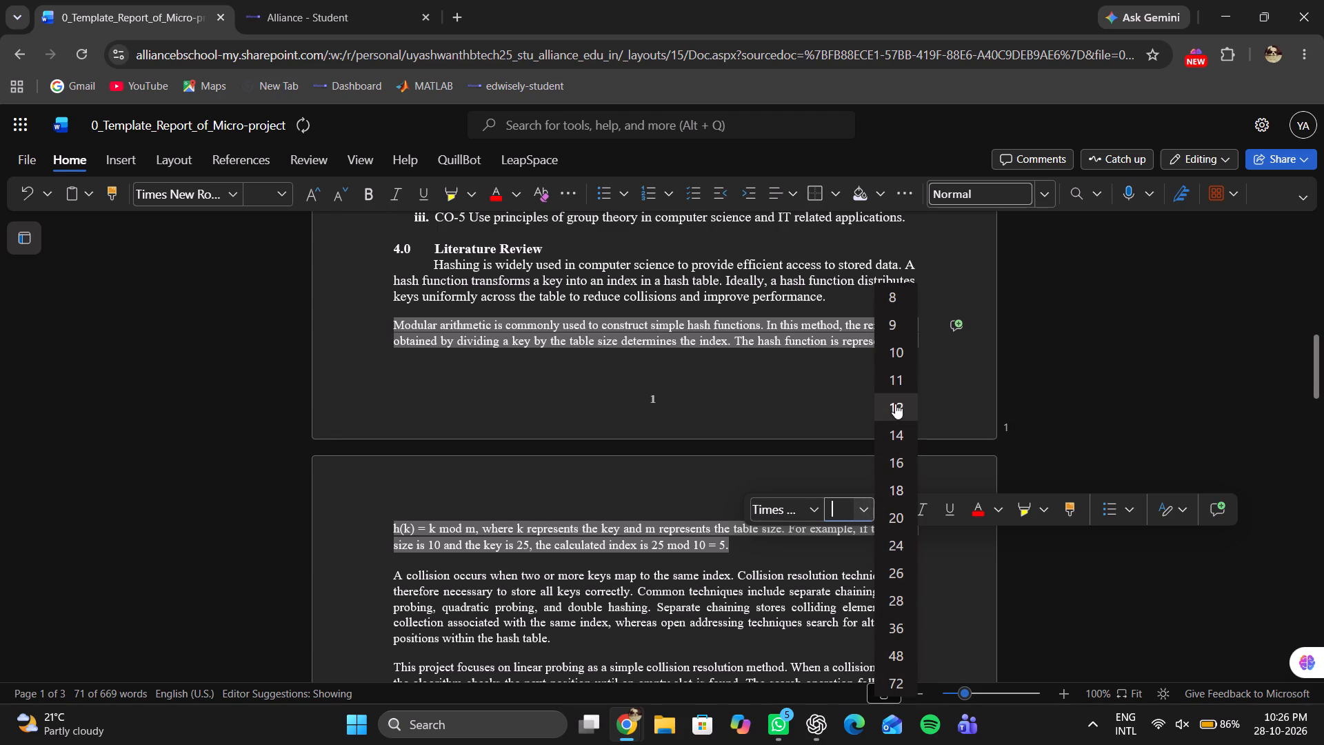
click(1096, 423)
scroll(587, 513, up, 1)
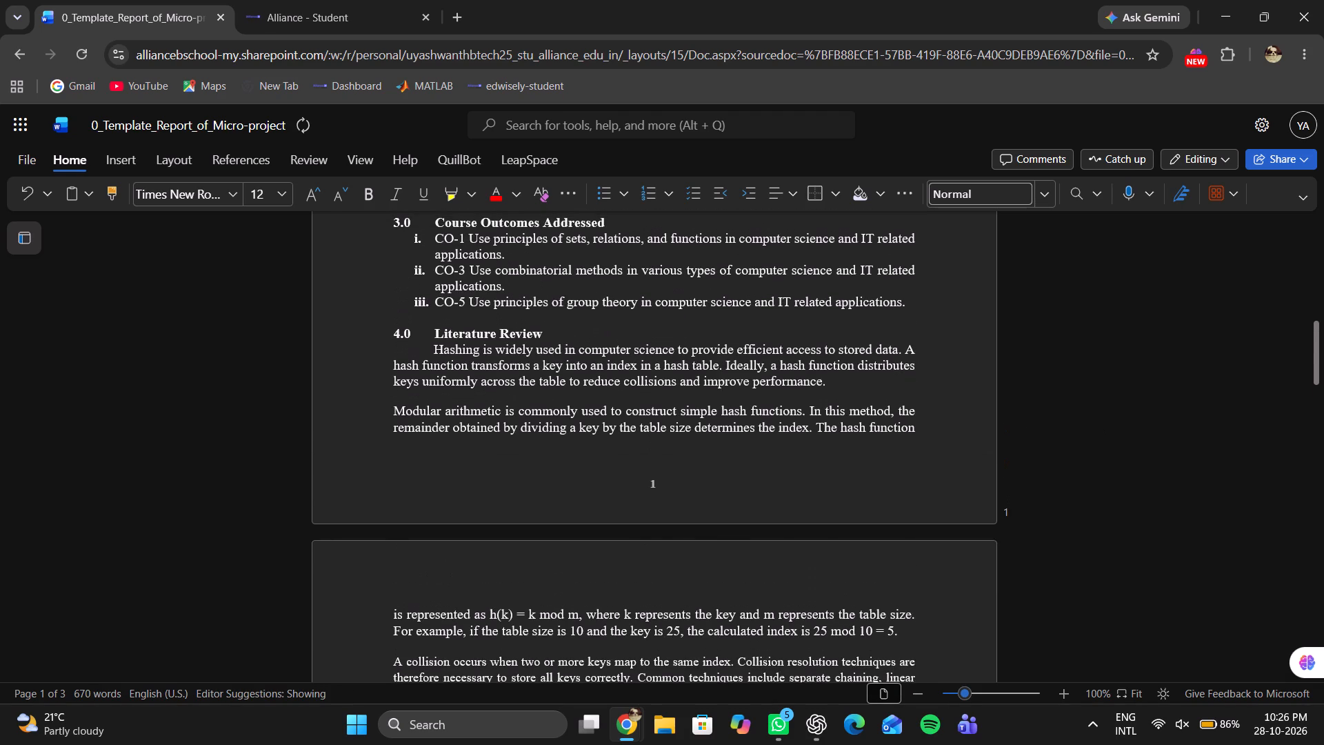
scroll(785, 471, down, 2)
scroll(785, 471, up, 1)
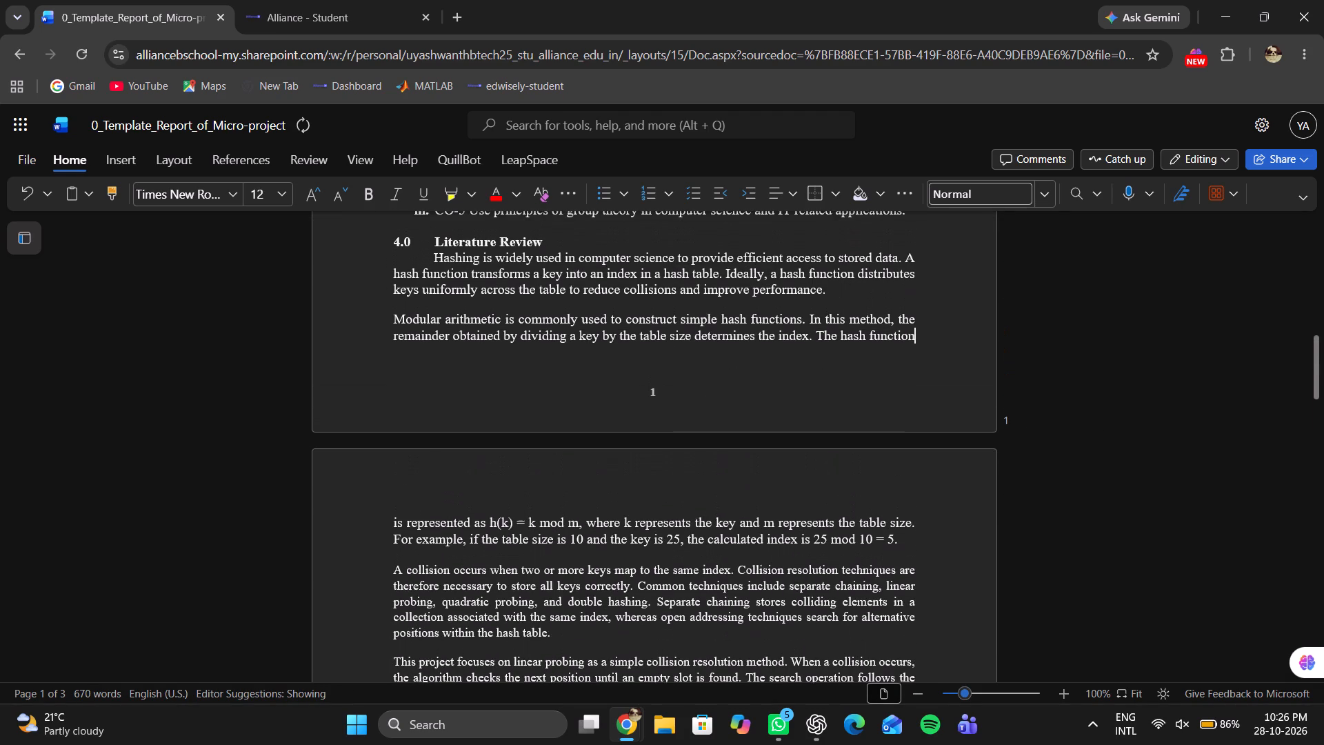
Set the last three Literature Review paragraphs, from "A collision occurs" to "handling collisions correctly", to font size 12.
scroll(785, 471, up, 1)
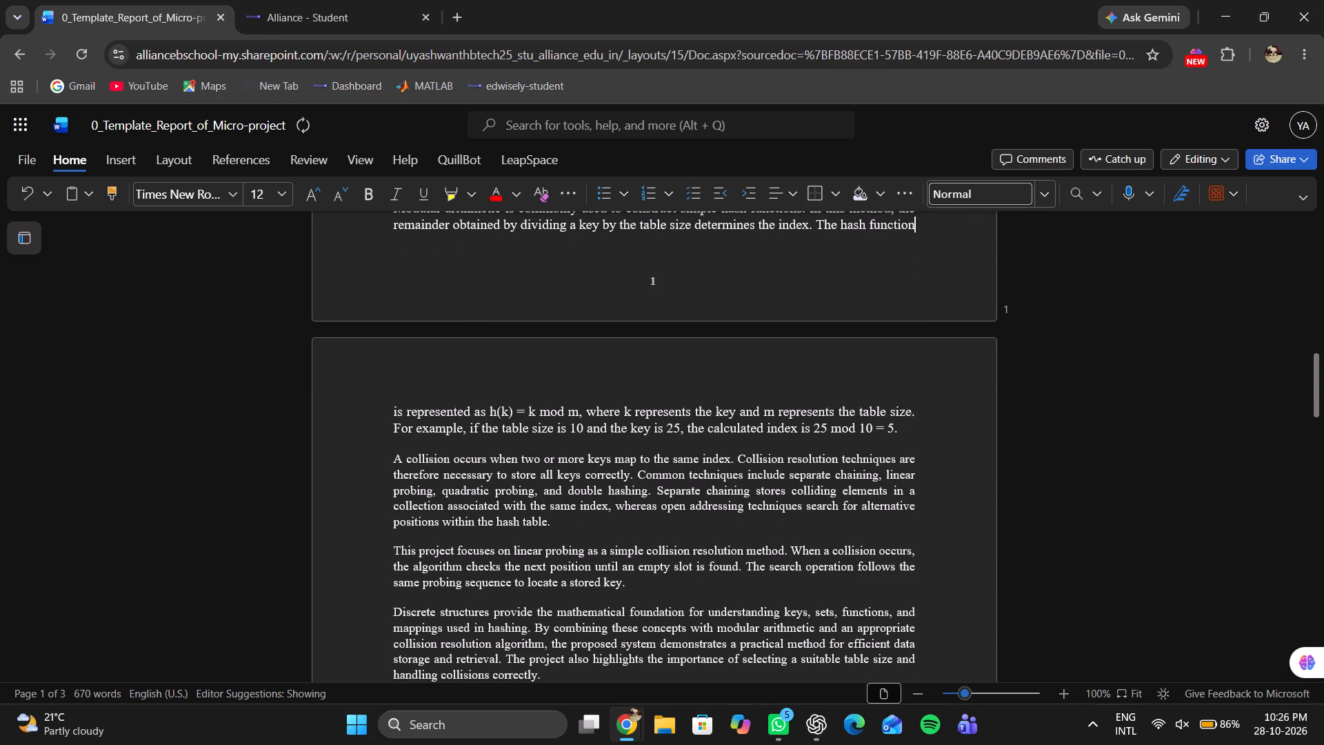
drag(381, 461, 574, 676)
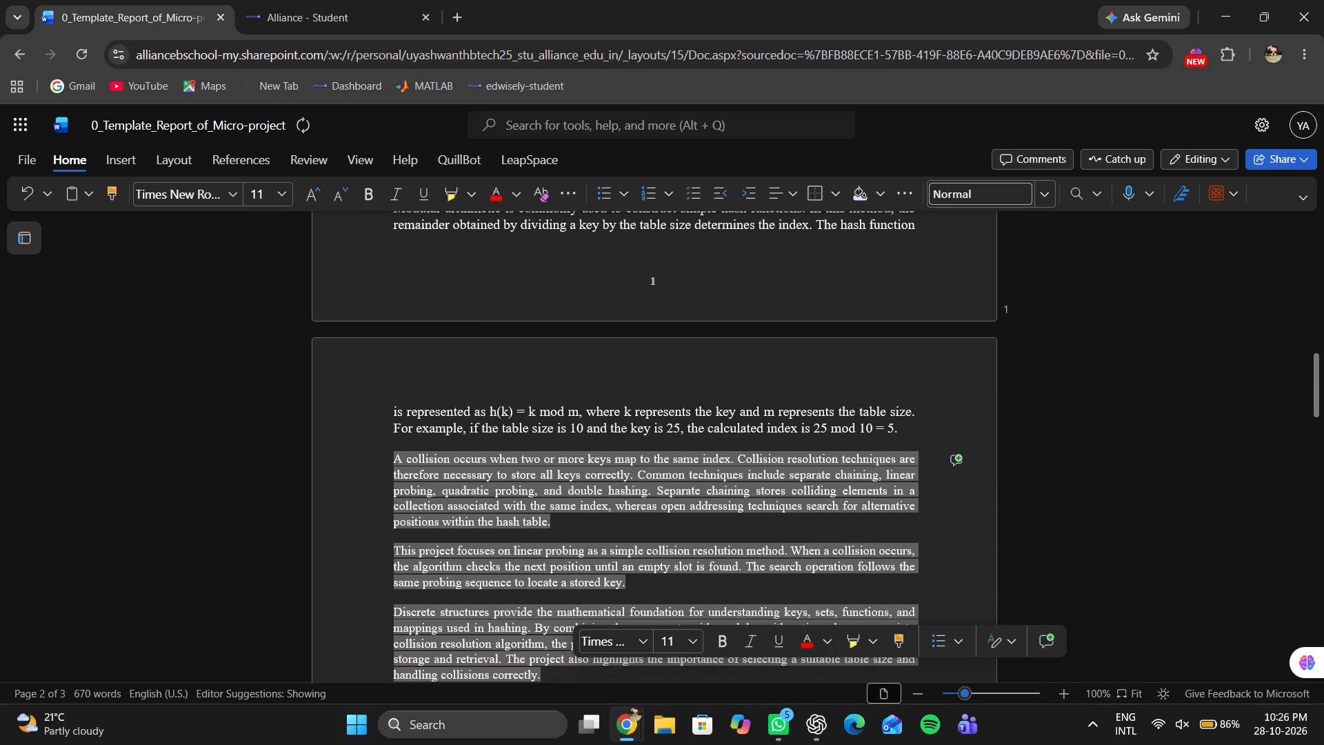
click(690, 645)
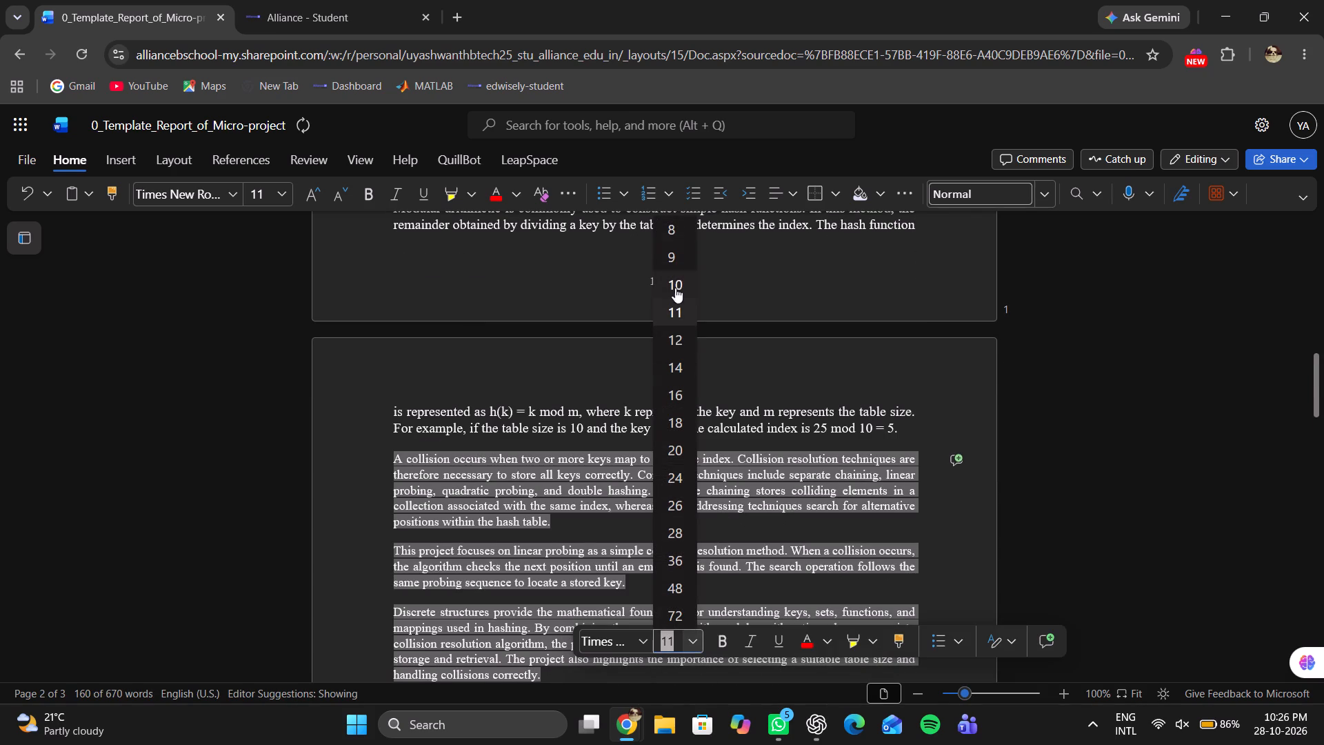
click(677, 344)
click(1023, 374)
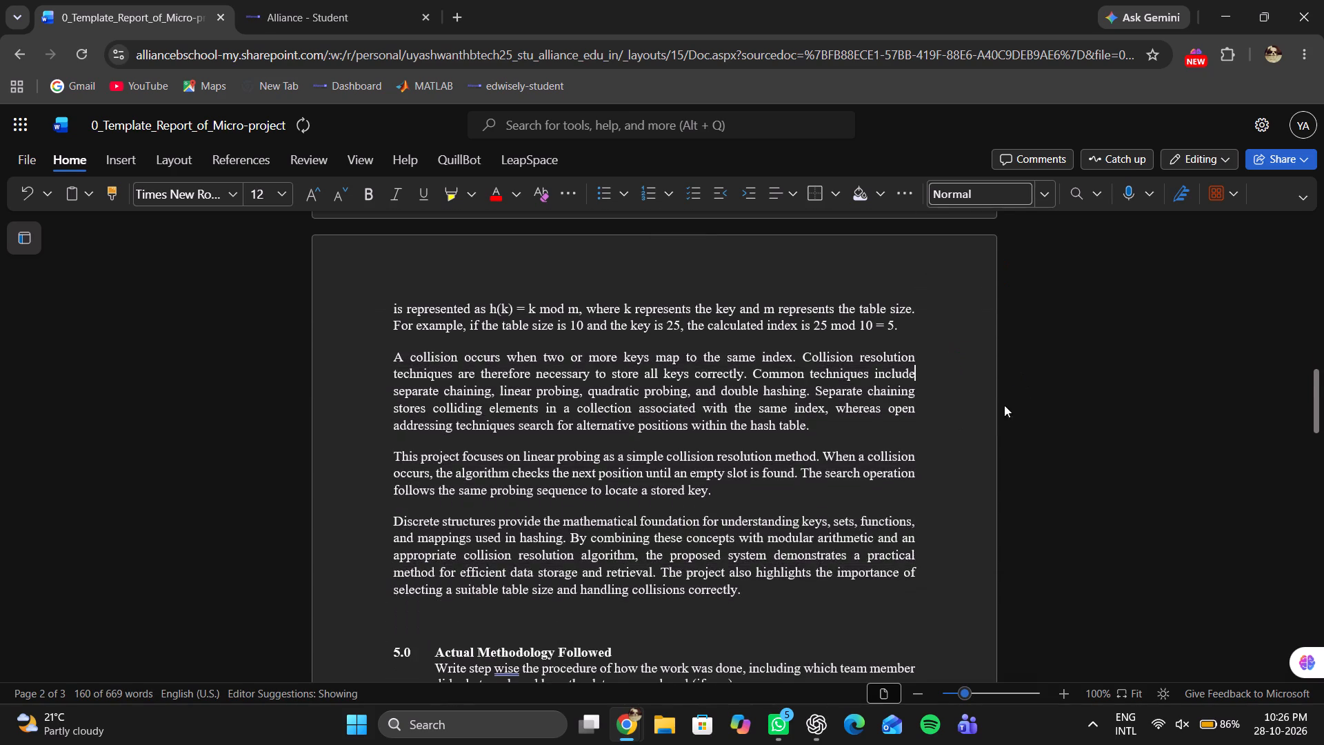
Review the Literature Review text across both pages for consistent size and alignment.
scroll(725, 402, up, 2)
drag(606, 510, 632, 517)
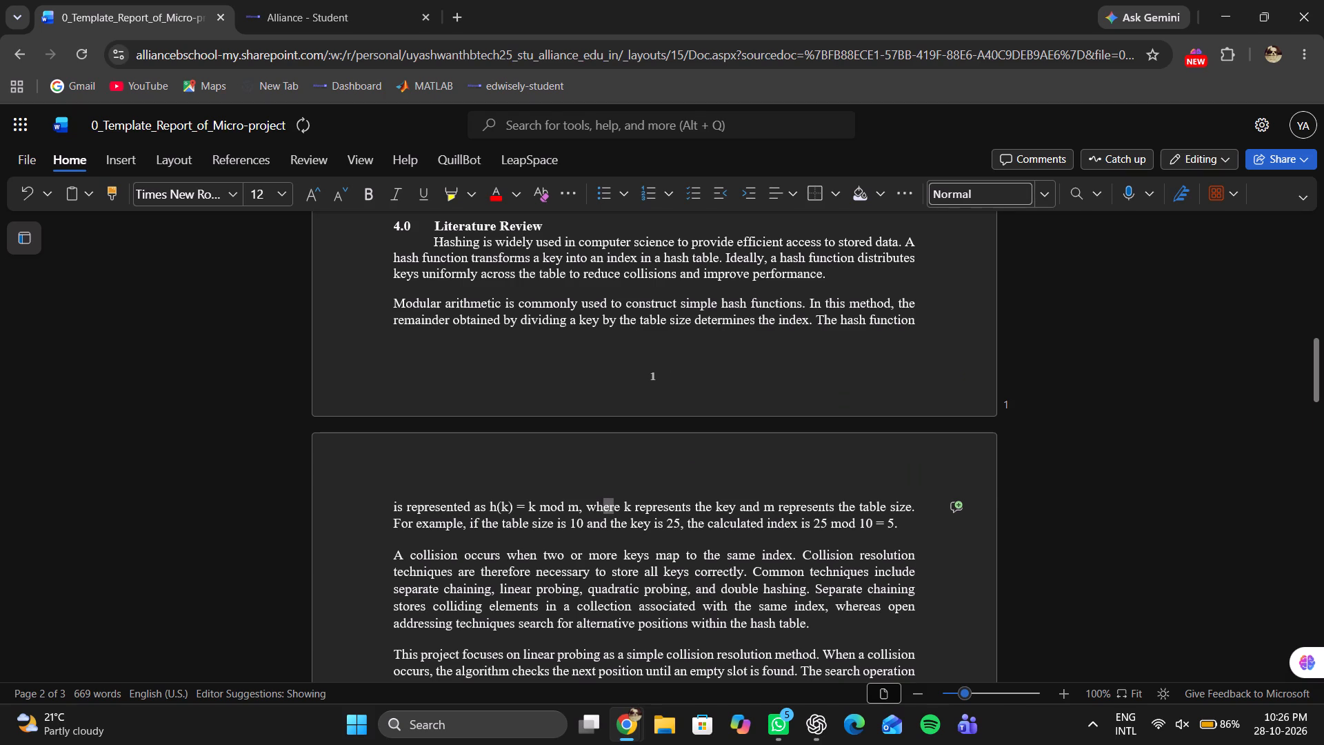
click(1162, 317)
scroll(798, 426, up, 1)
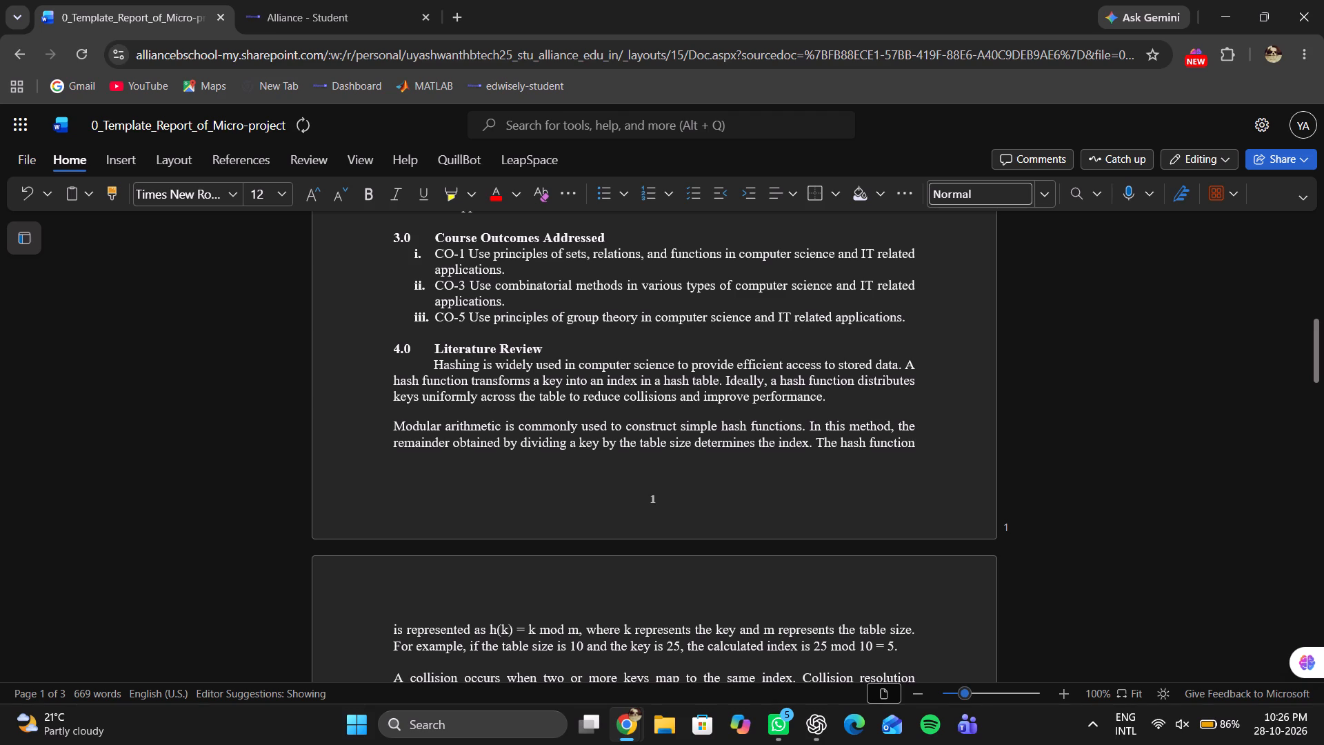
scroll(680, 408, down, 5)
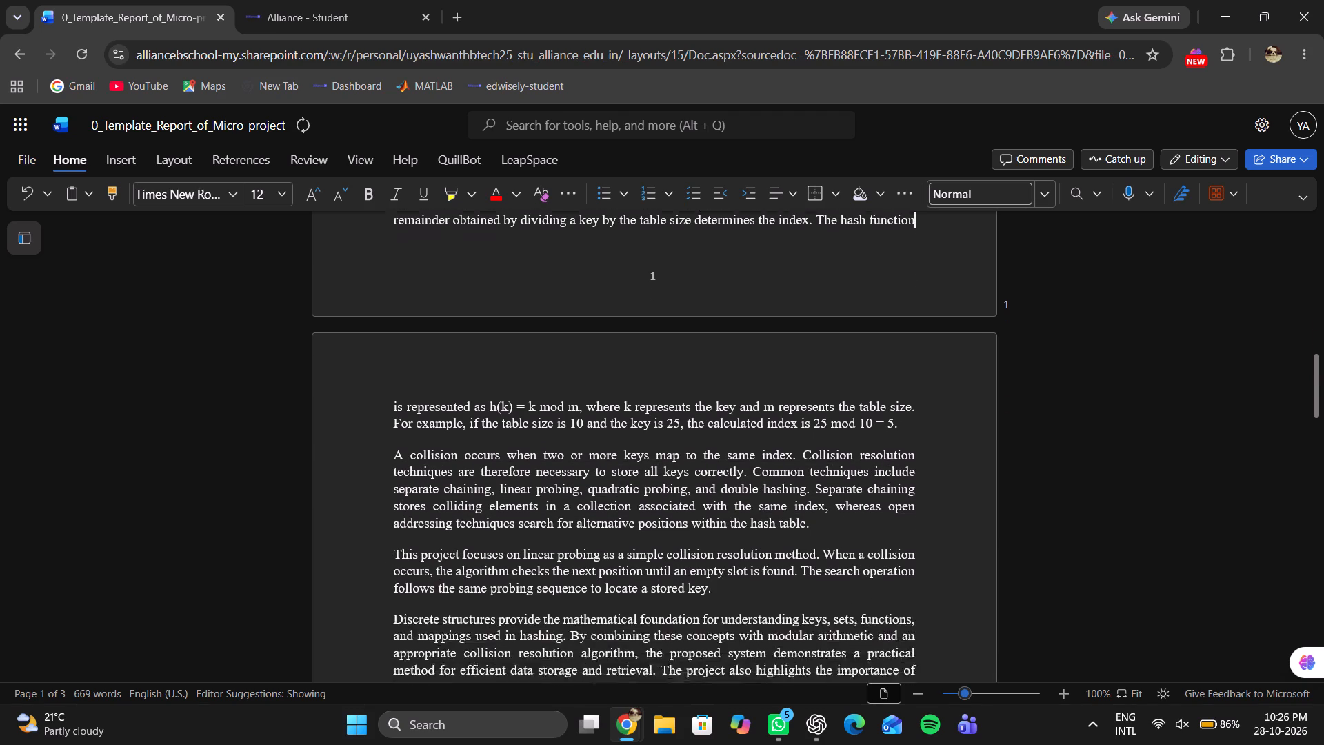
scroll(680, 408, down, 2)
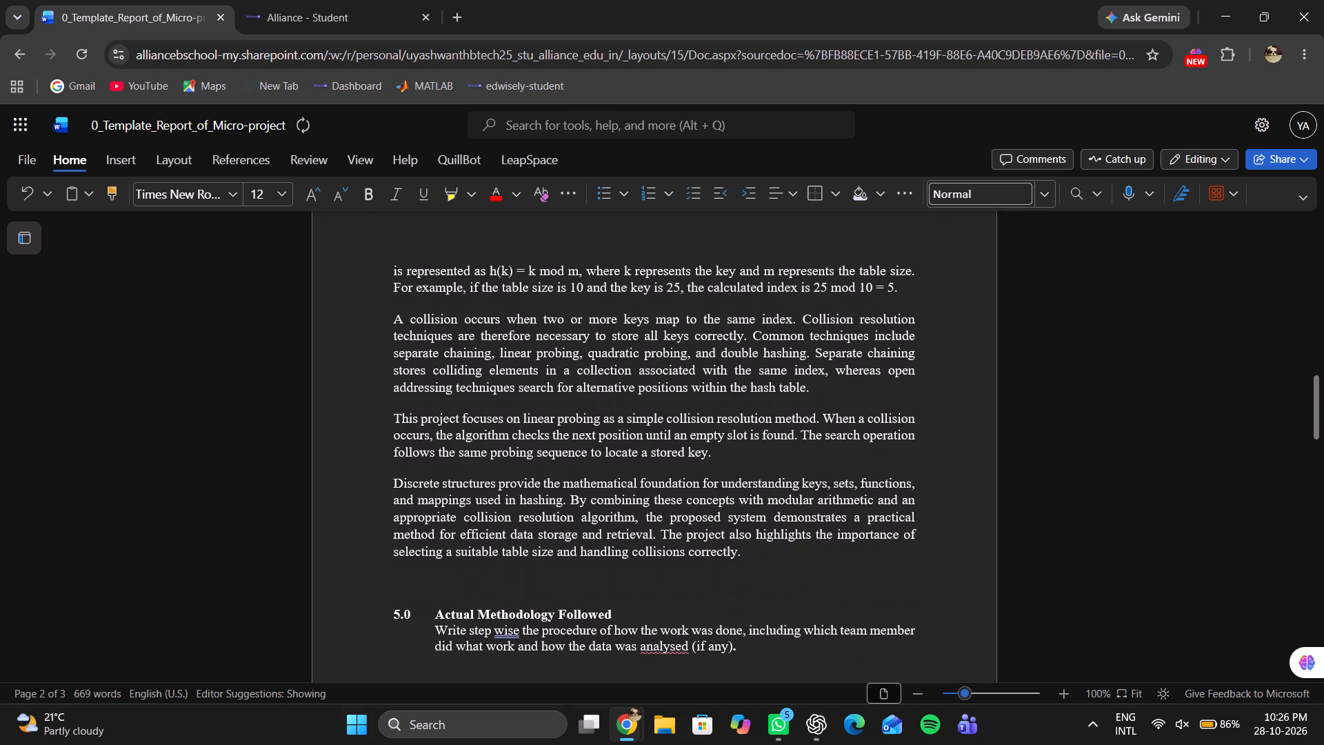
Set all Literature Review body paragraphs, from "Hashing is widely used" to "handling collisions correctly", to font size 12 and left-align them.
scroll(556, 388, up, 4)
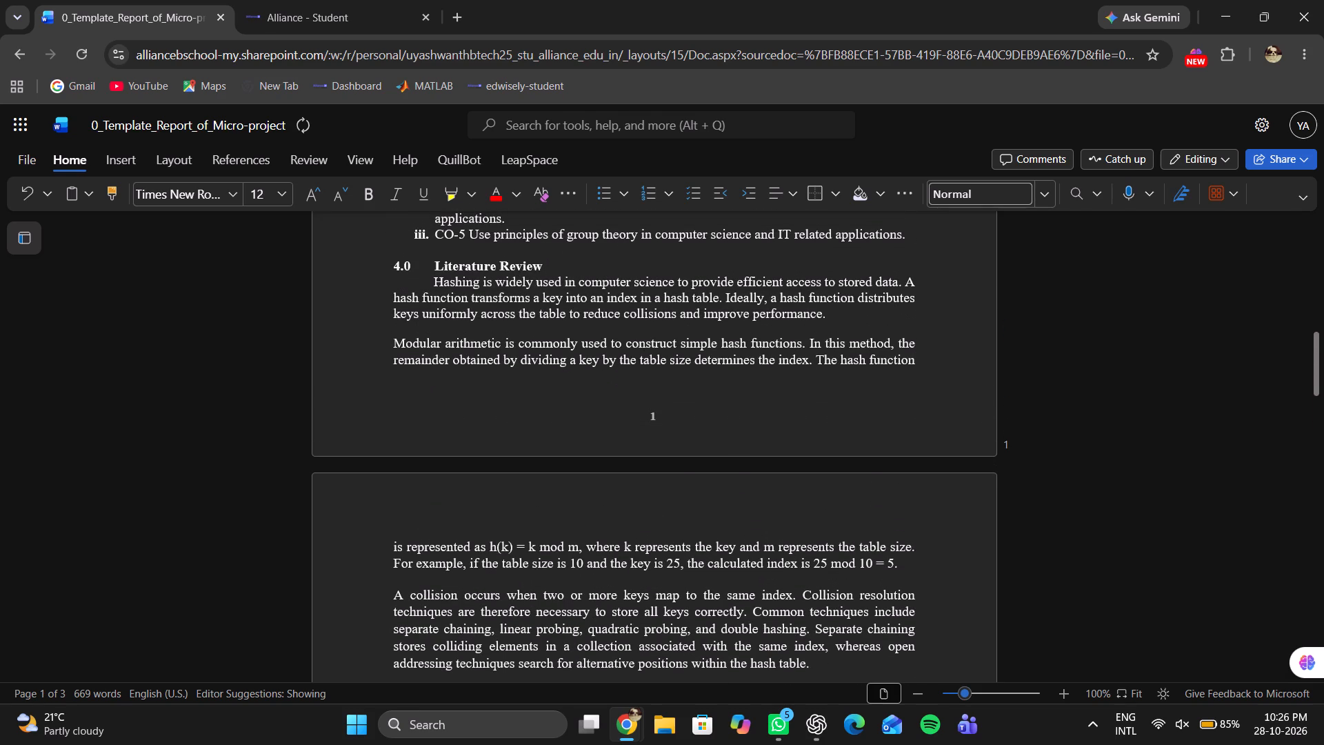
drag(427, 280, 768, 421)
drag(768, 421, 786, 424)
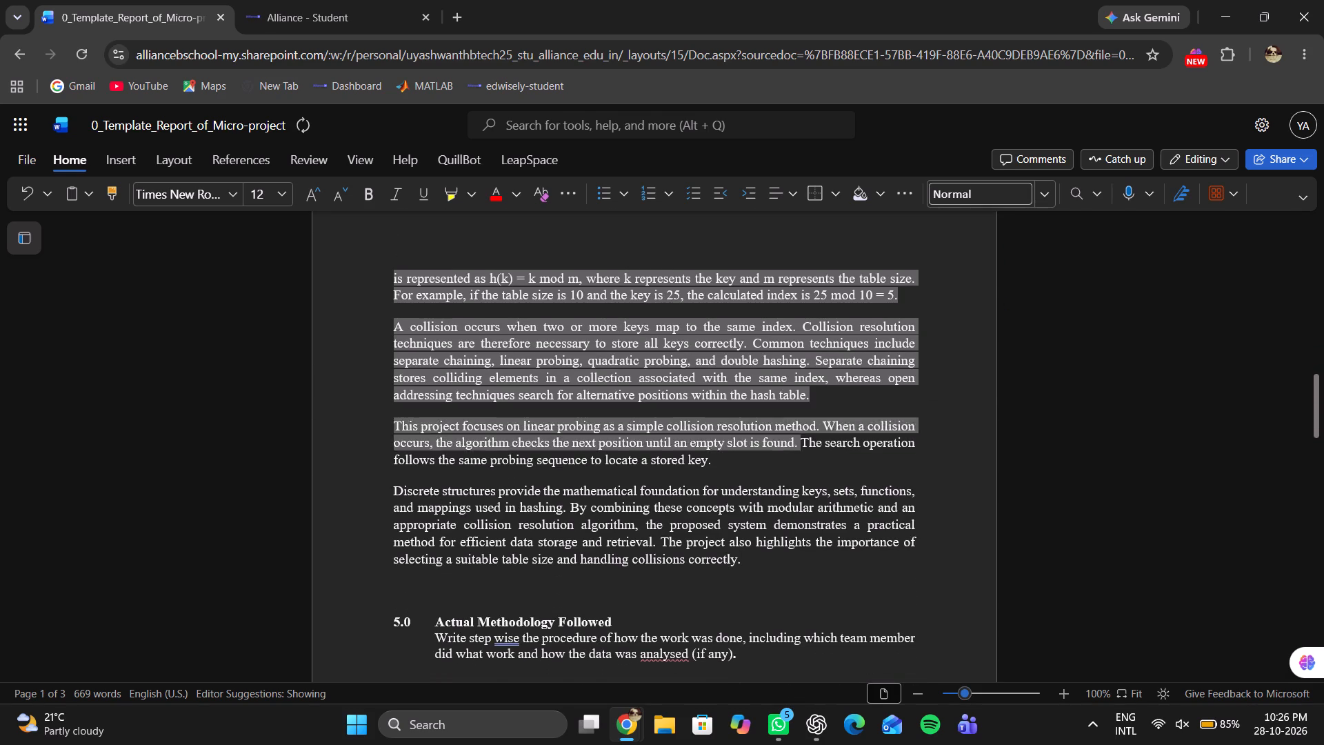
drag(786, 424, 749, 559)
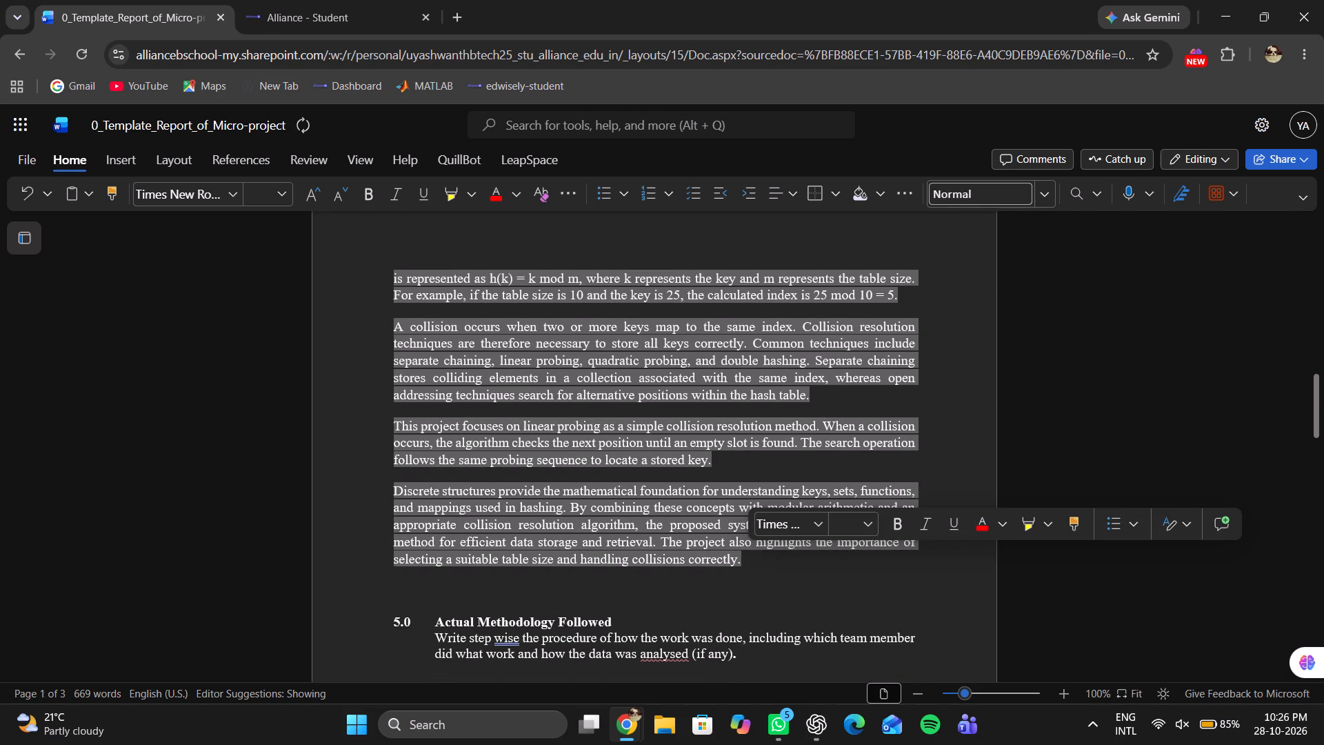
click(869, 527)
click(903, 417)
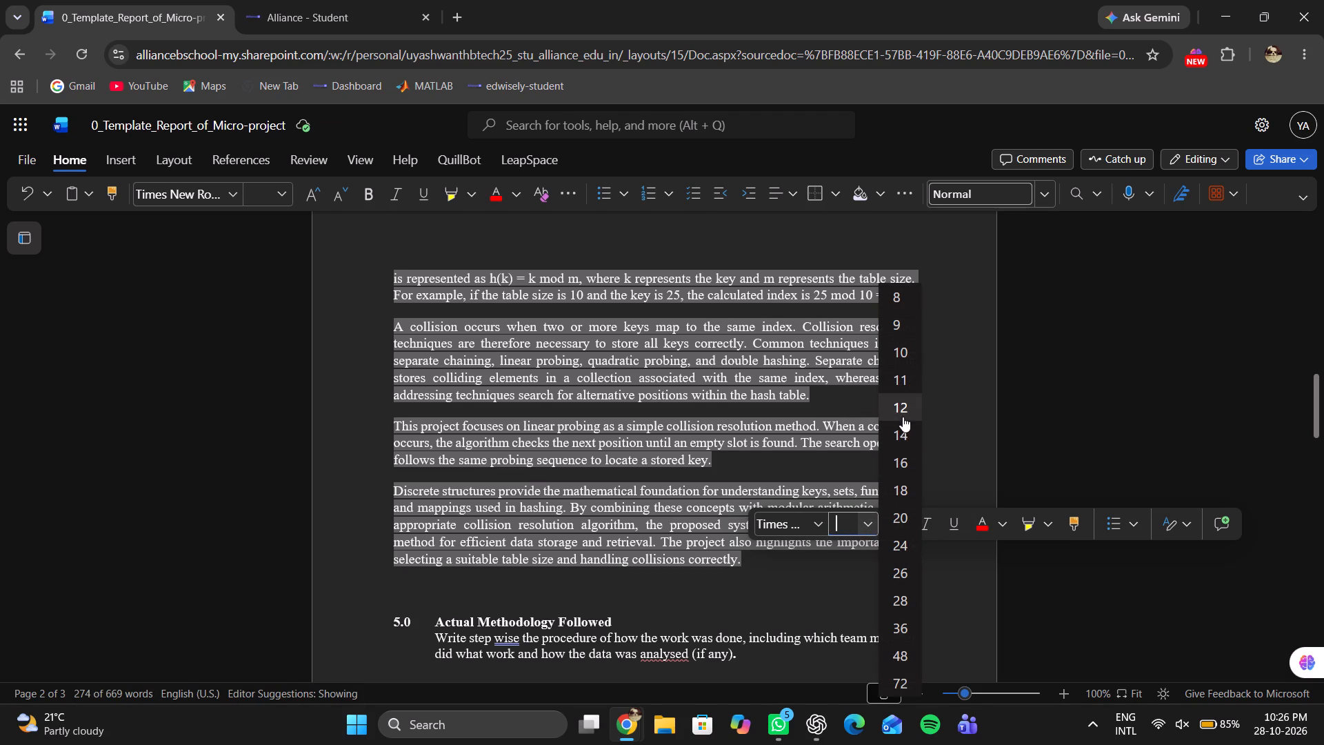
click(788, 192)
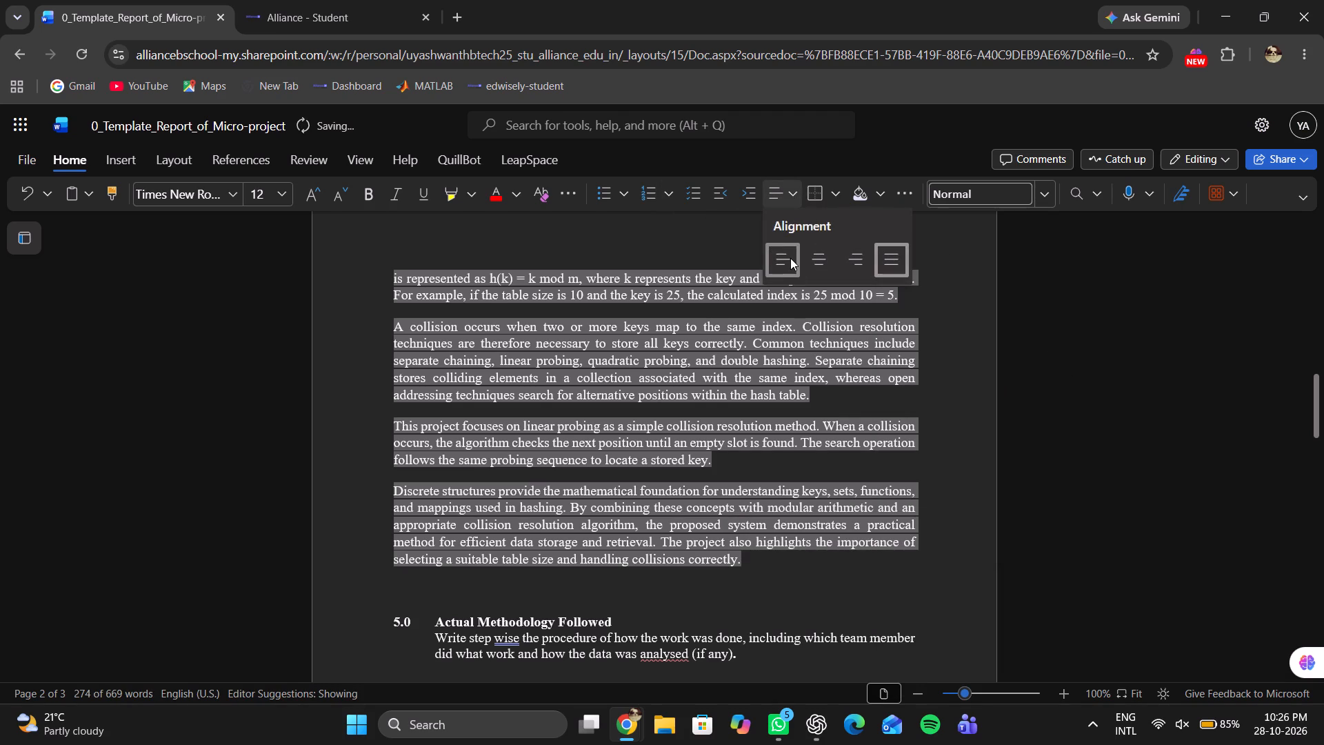
click(790, 258)
click(1036, 310)
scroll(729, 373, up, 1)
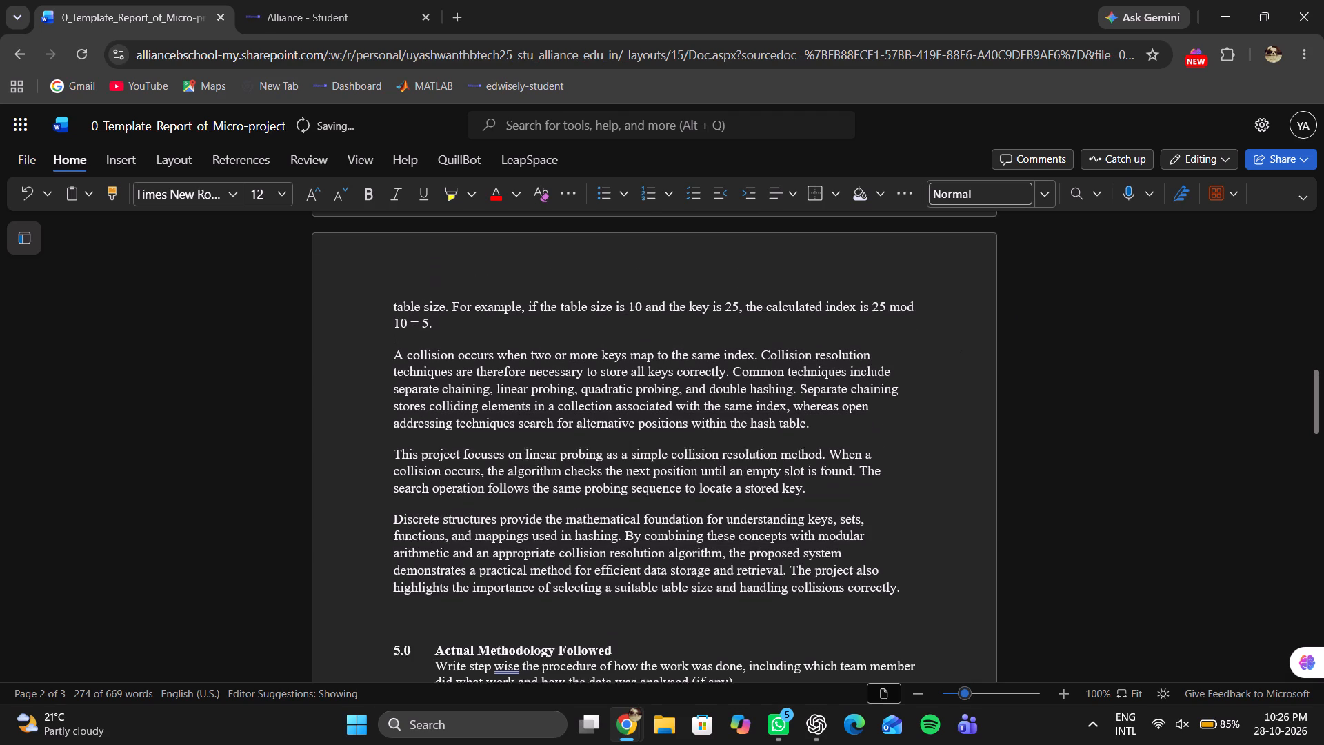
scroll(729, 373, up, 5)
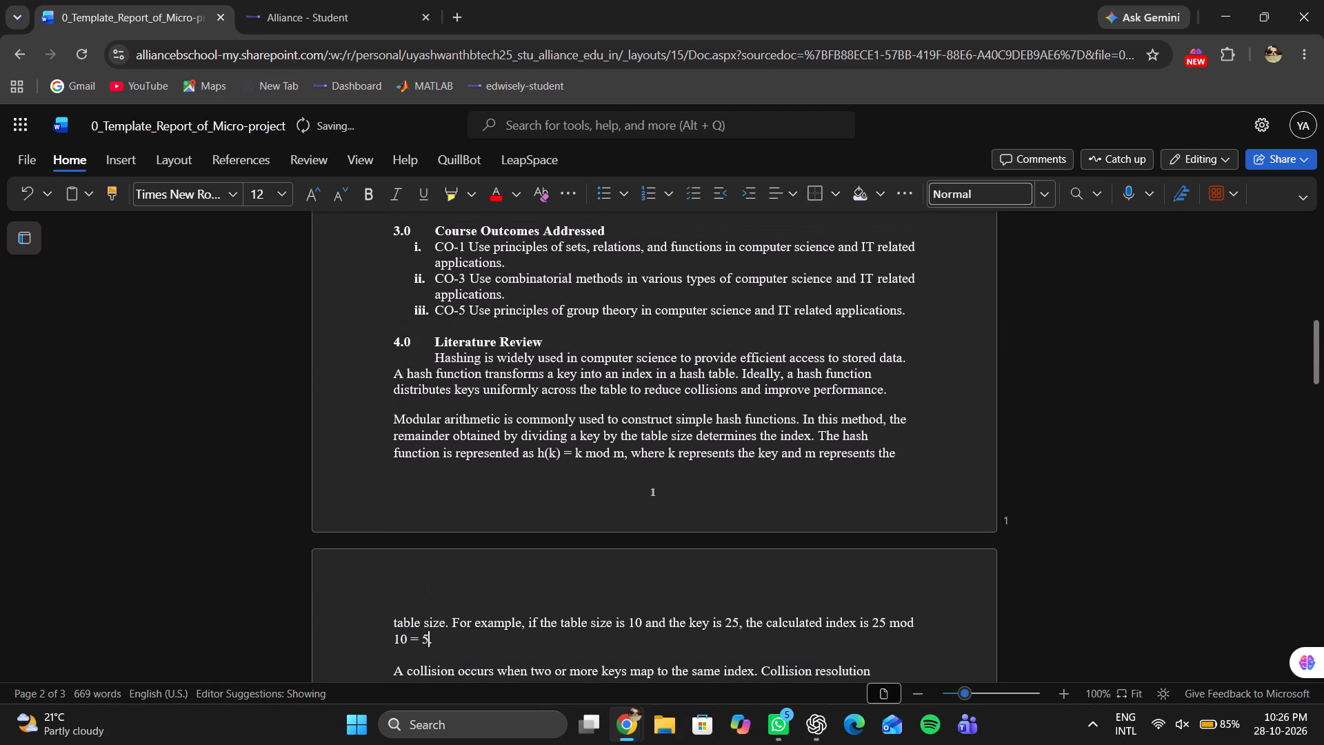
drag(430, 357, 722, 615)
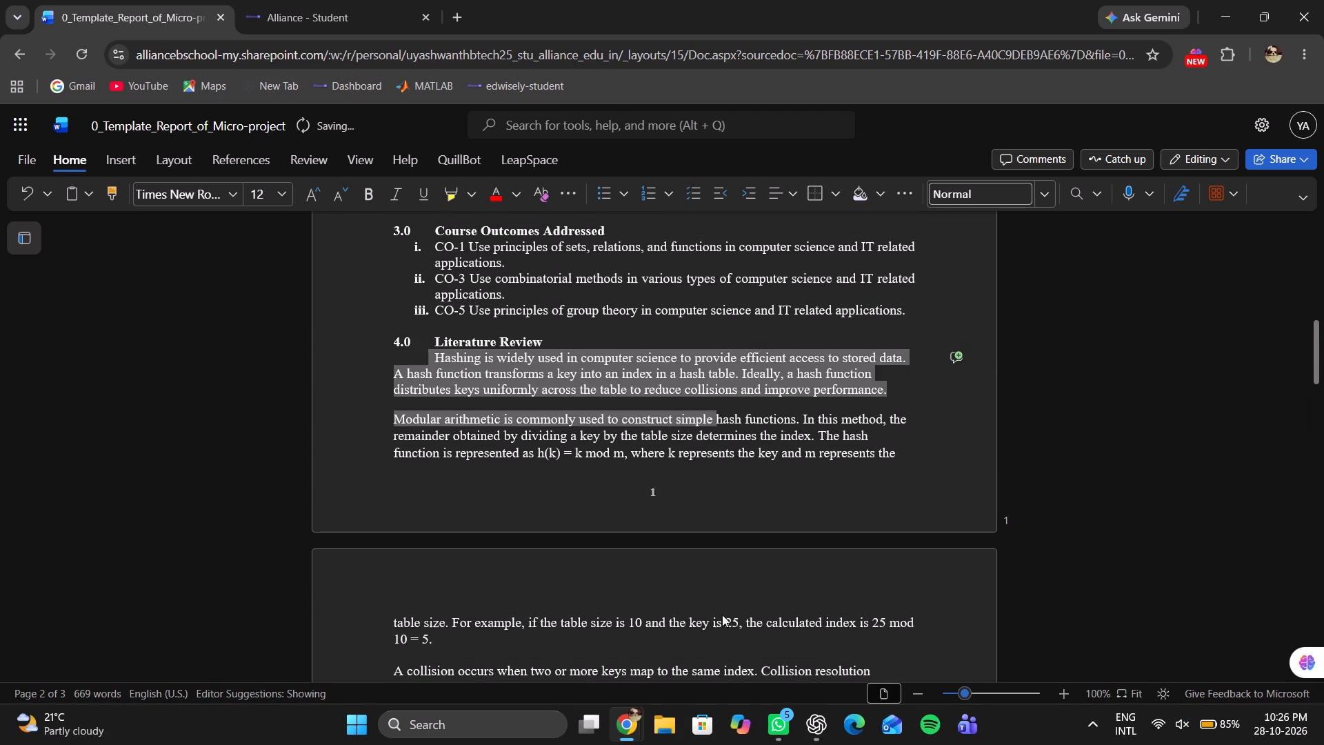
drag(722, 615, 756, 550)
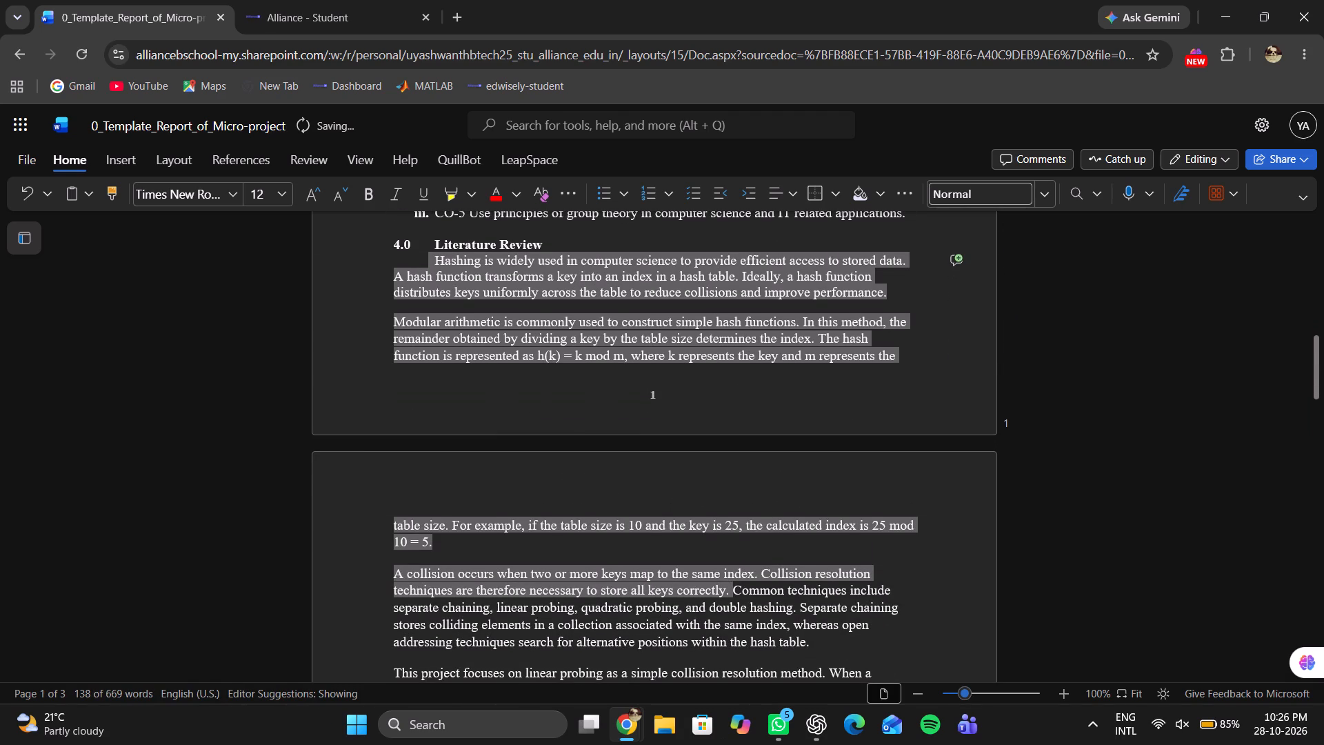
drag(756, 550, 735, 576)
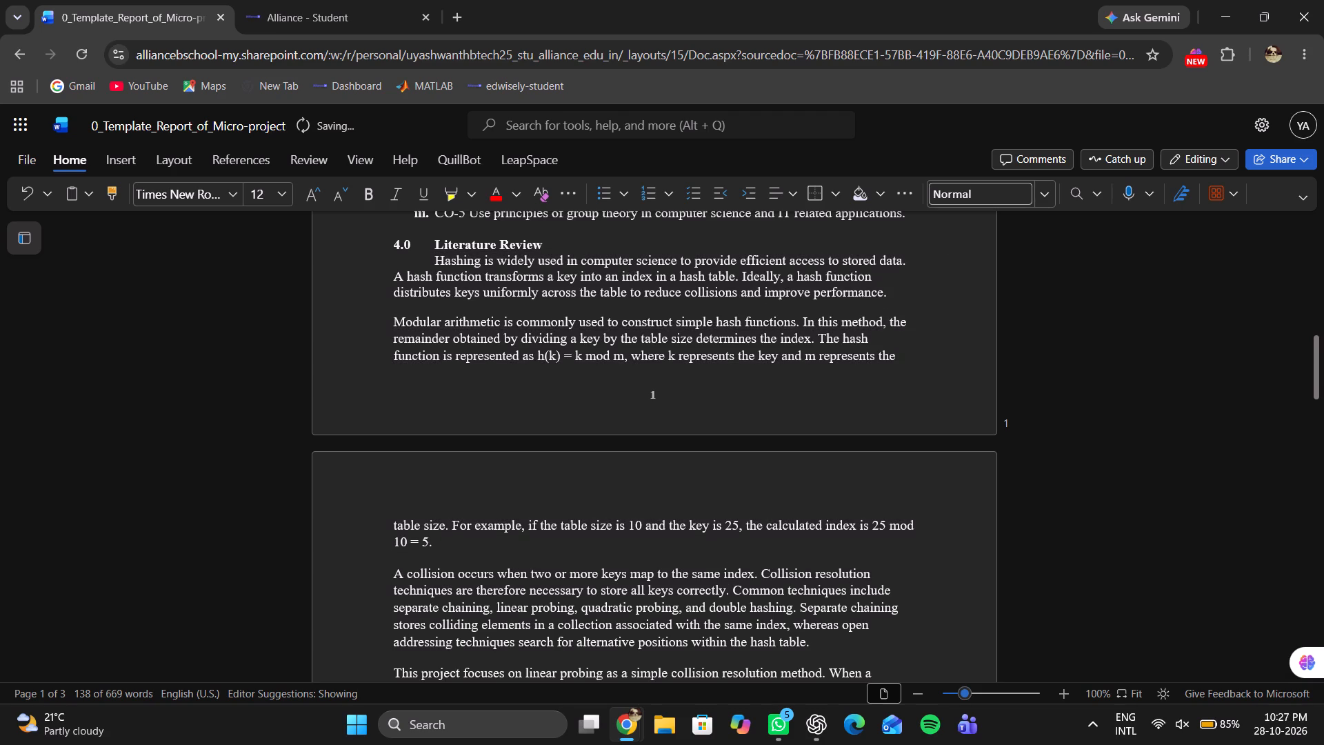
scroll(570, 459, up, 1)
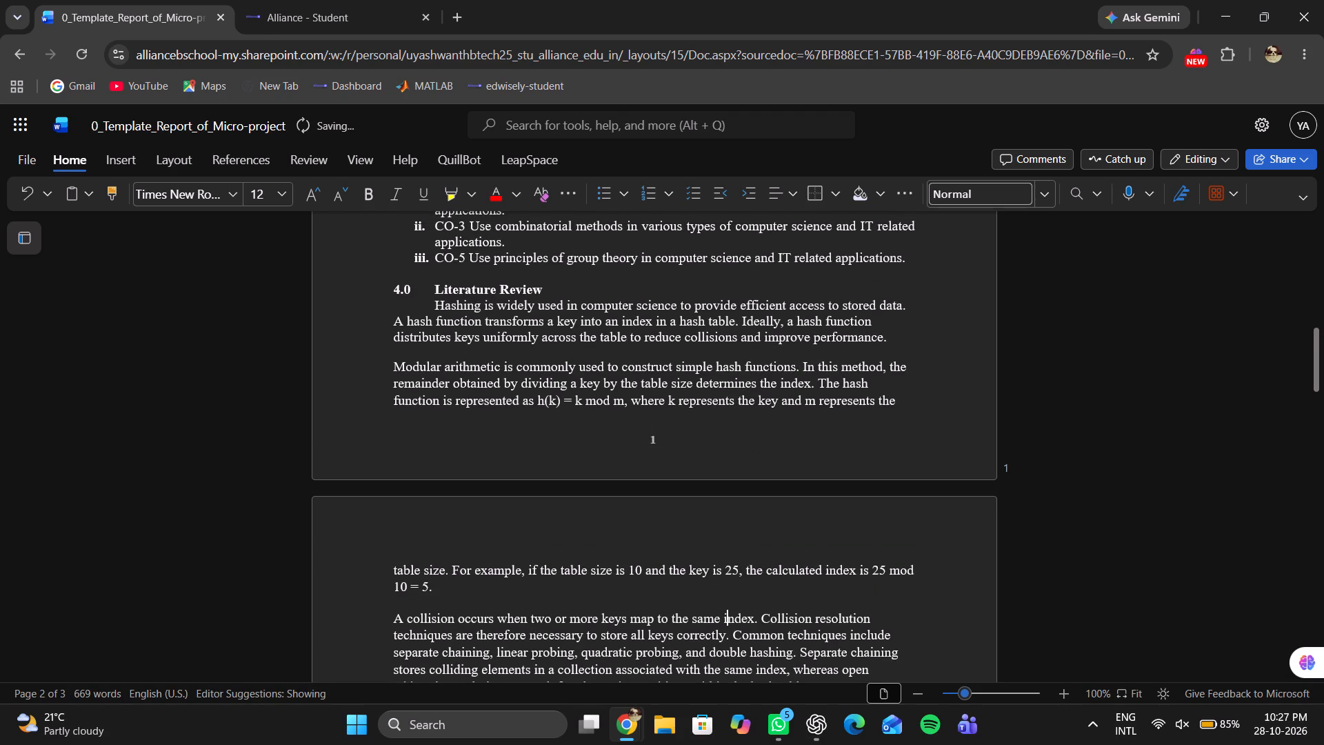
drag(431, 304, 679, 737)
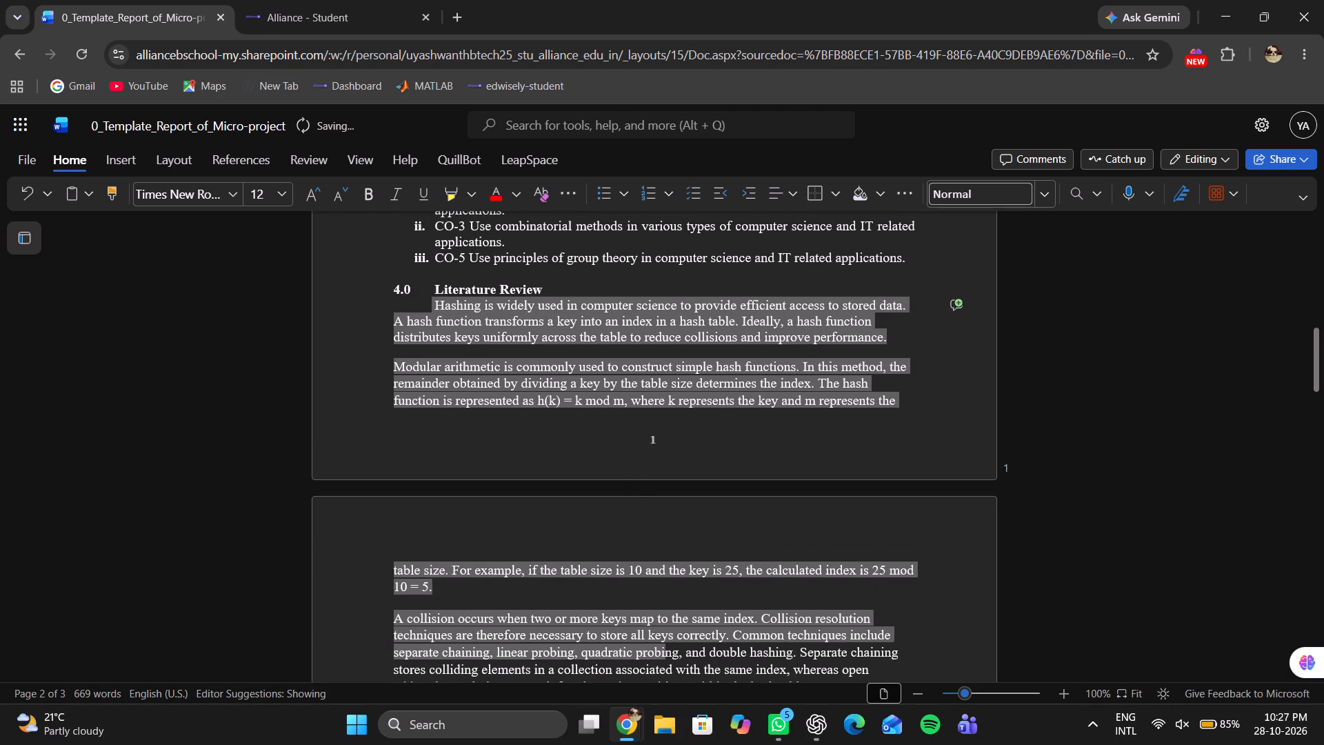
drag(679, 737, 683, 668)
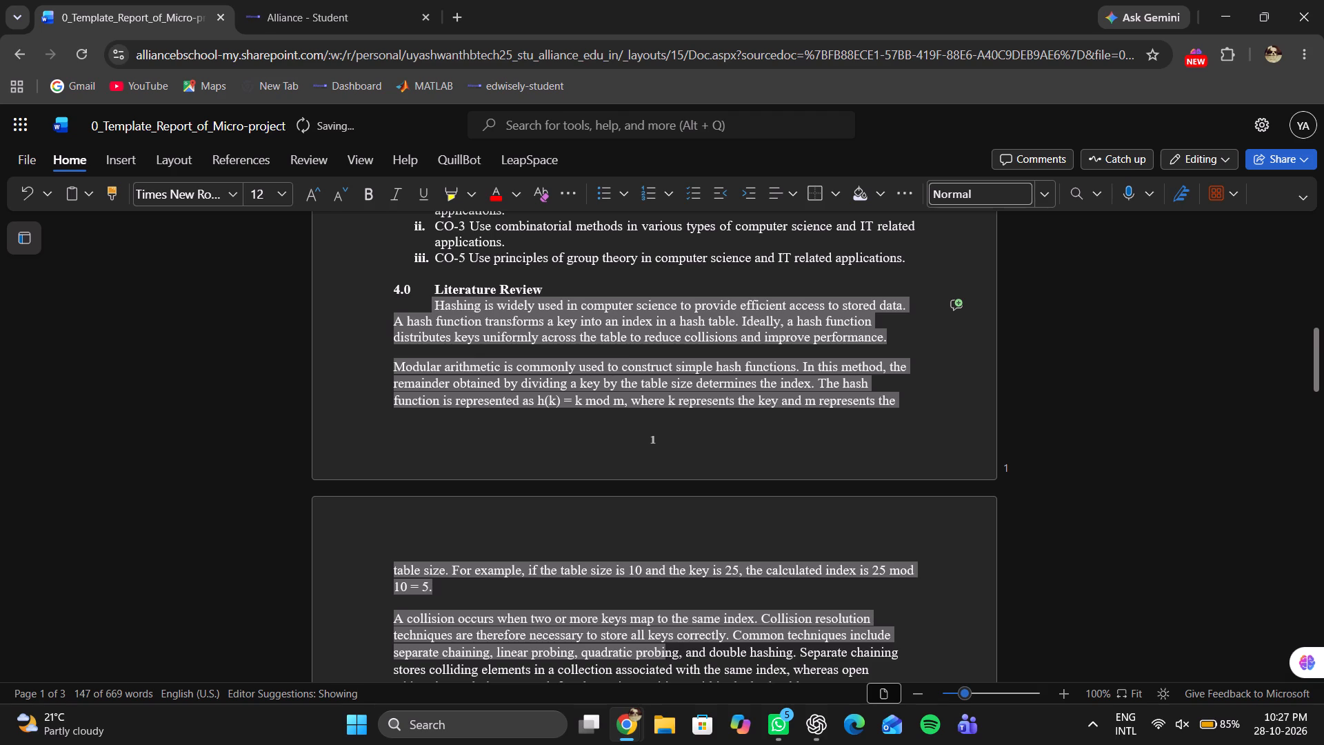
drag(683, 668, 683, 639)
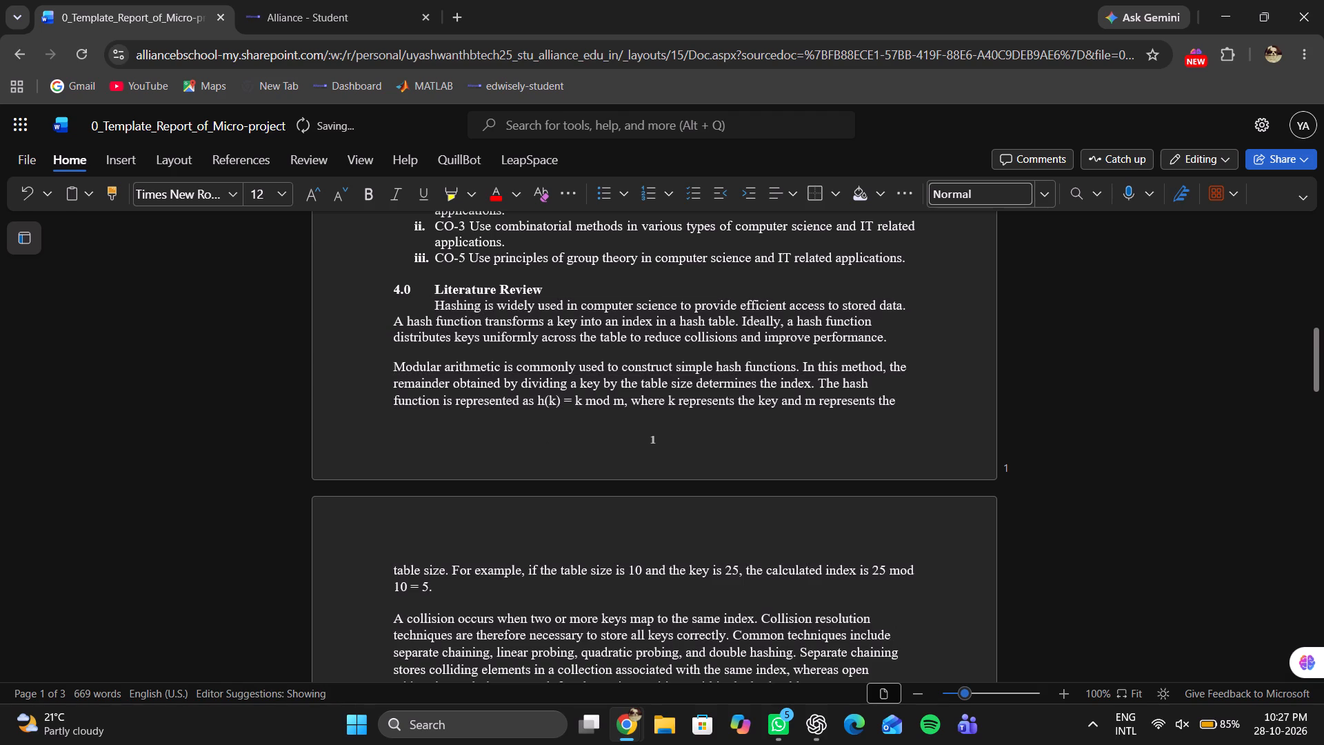
Check the font size of the Literature Review paragraphs one at a time.
triple_click(508, 350)
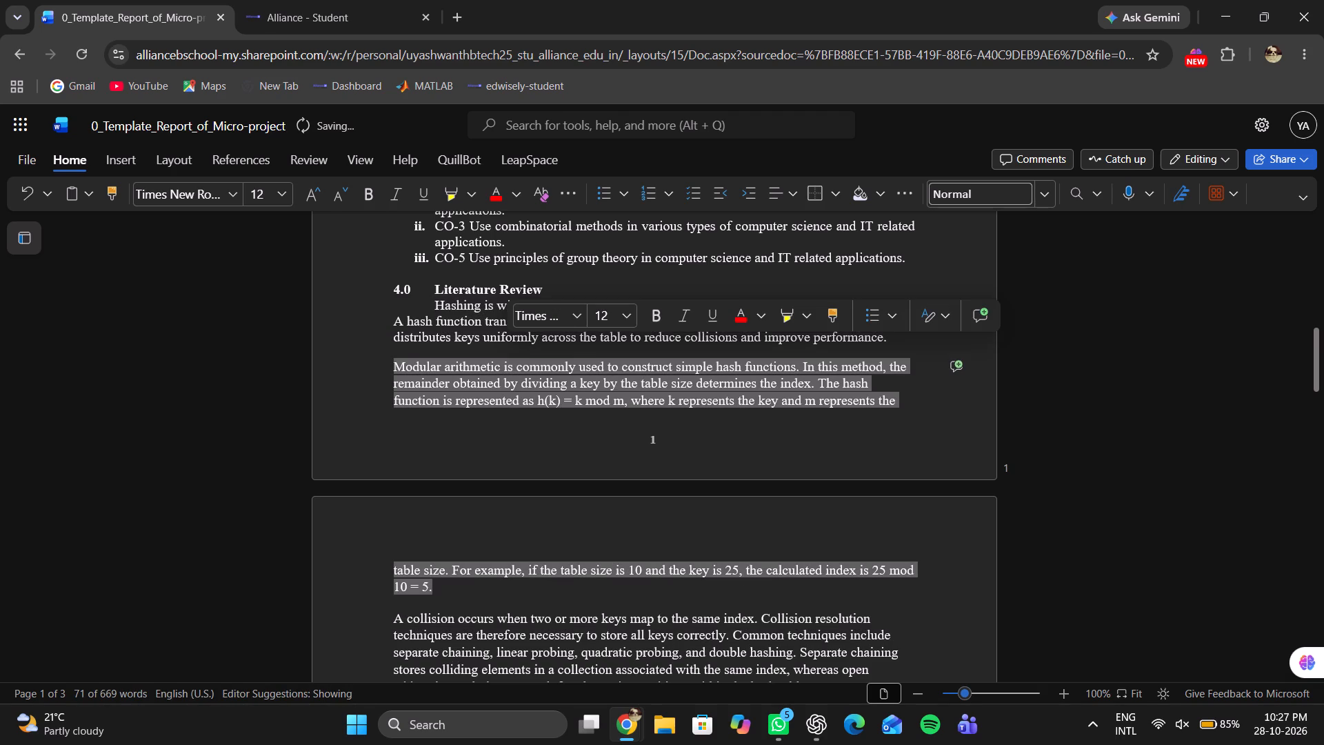
click(1050, 386)
triple_click(739, 337)
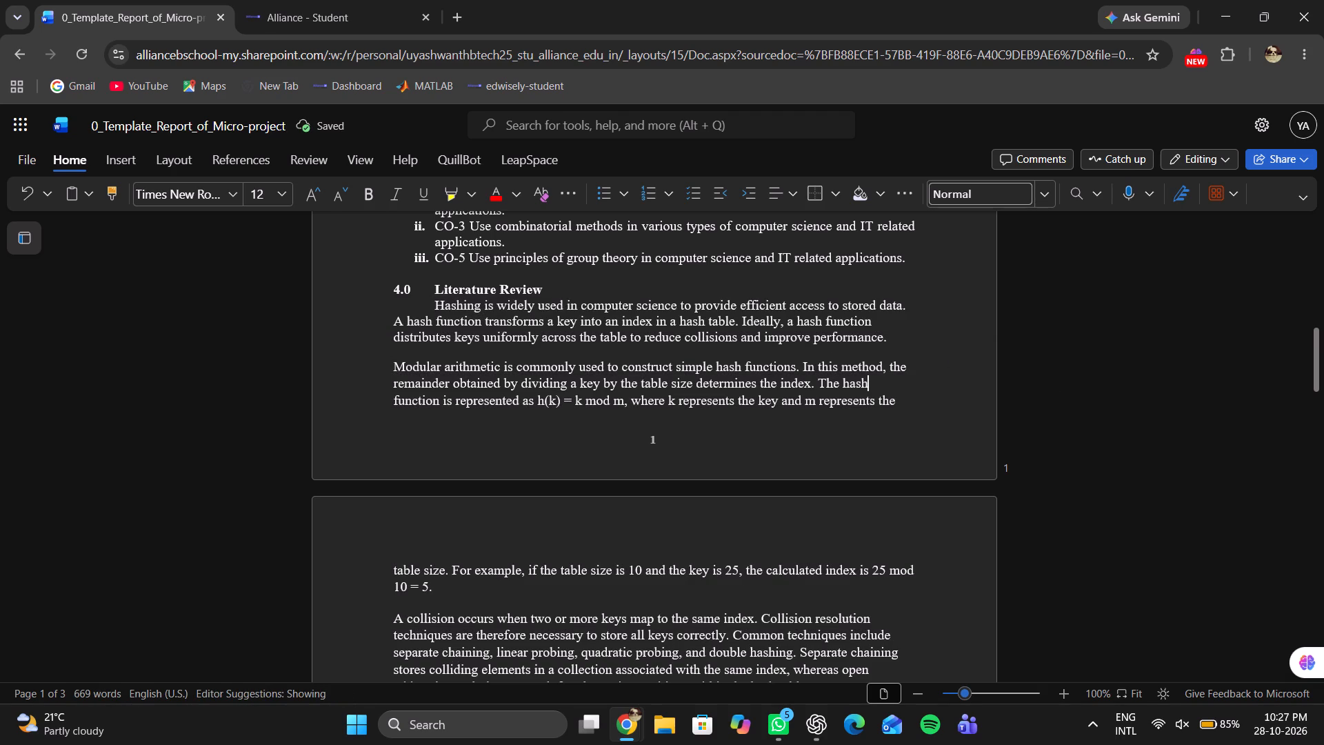
click(1150, 336)
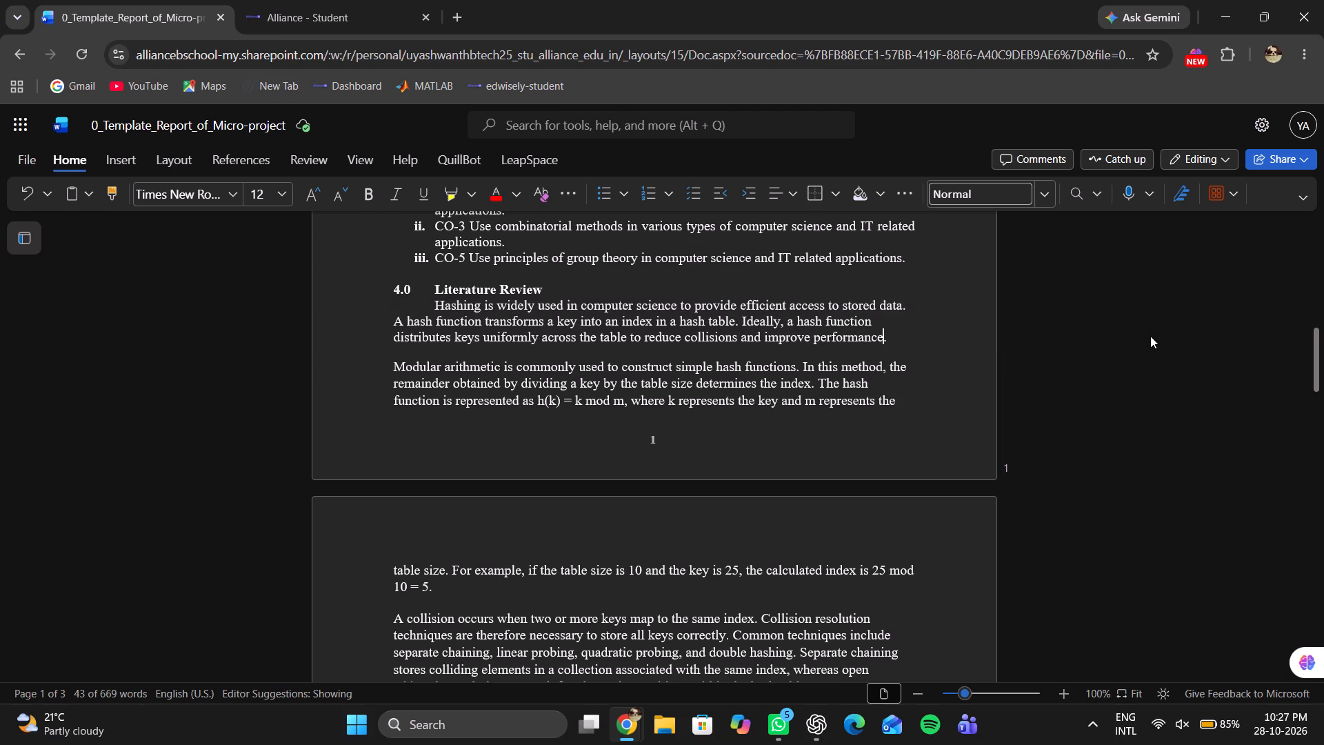
scroll(877, 424, down, 1)
triple_click(648, 603)
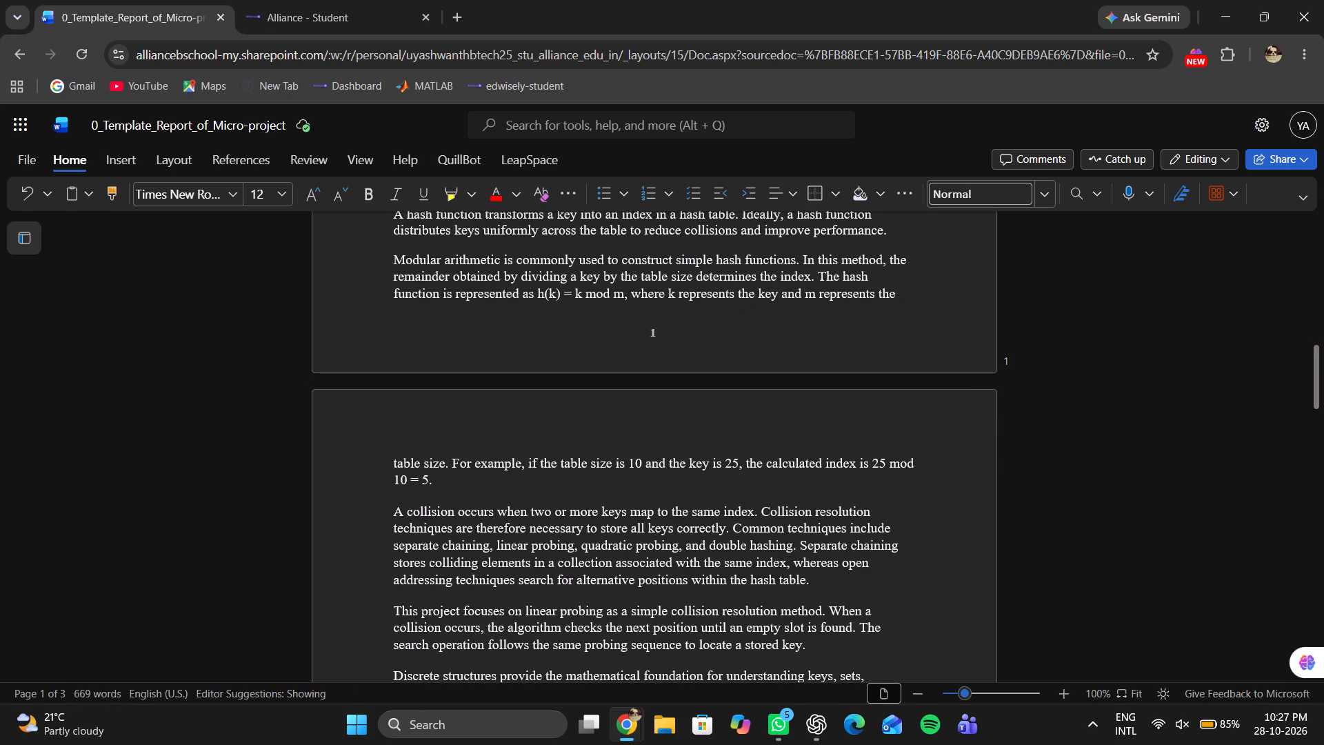
triple_click(608, 538)
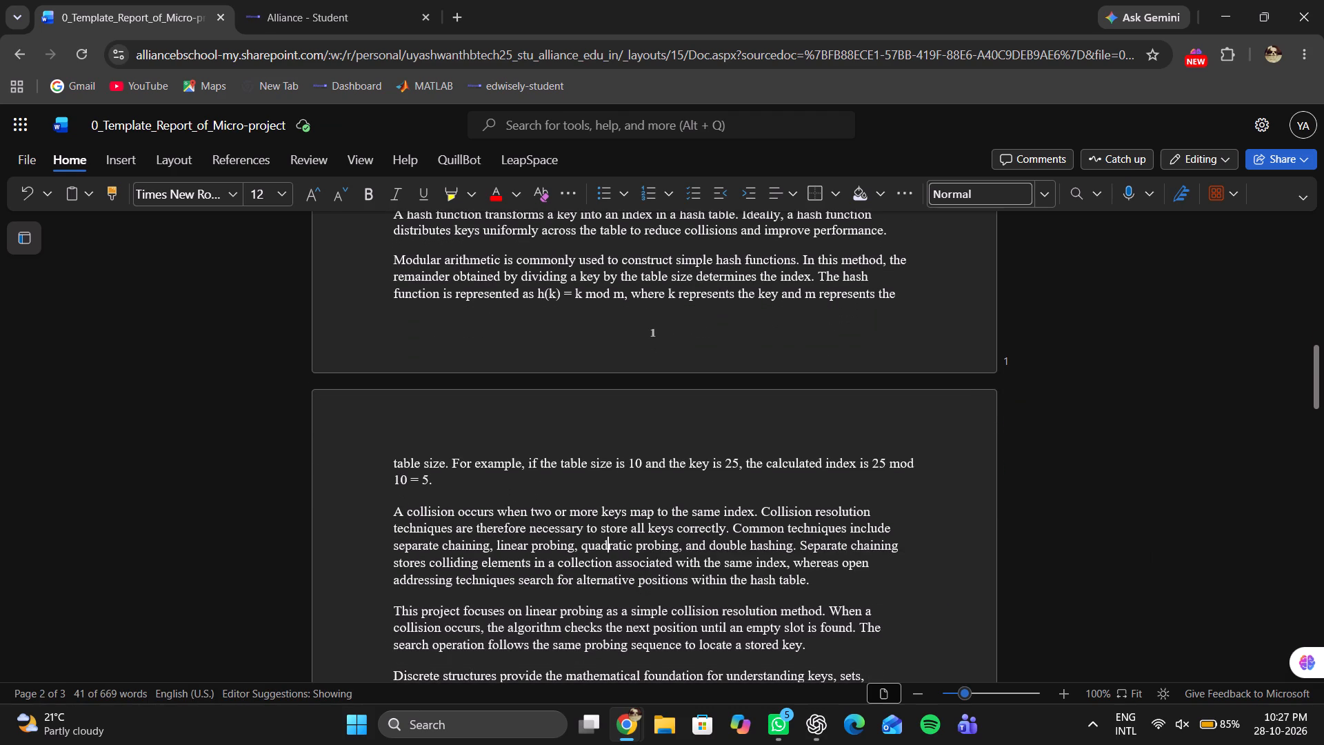
click(1163, 530)
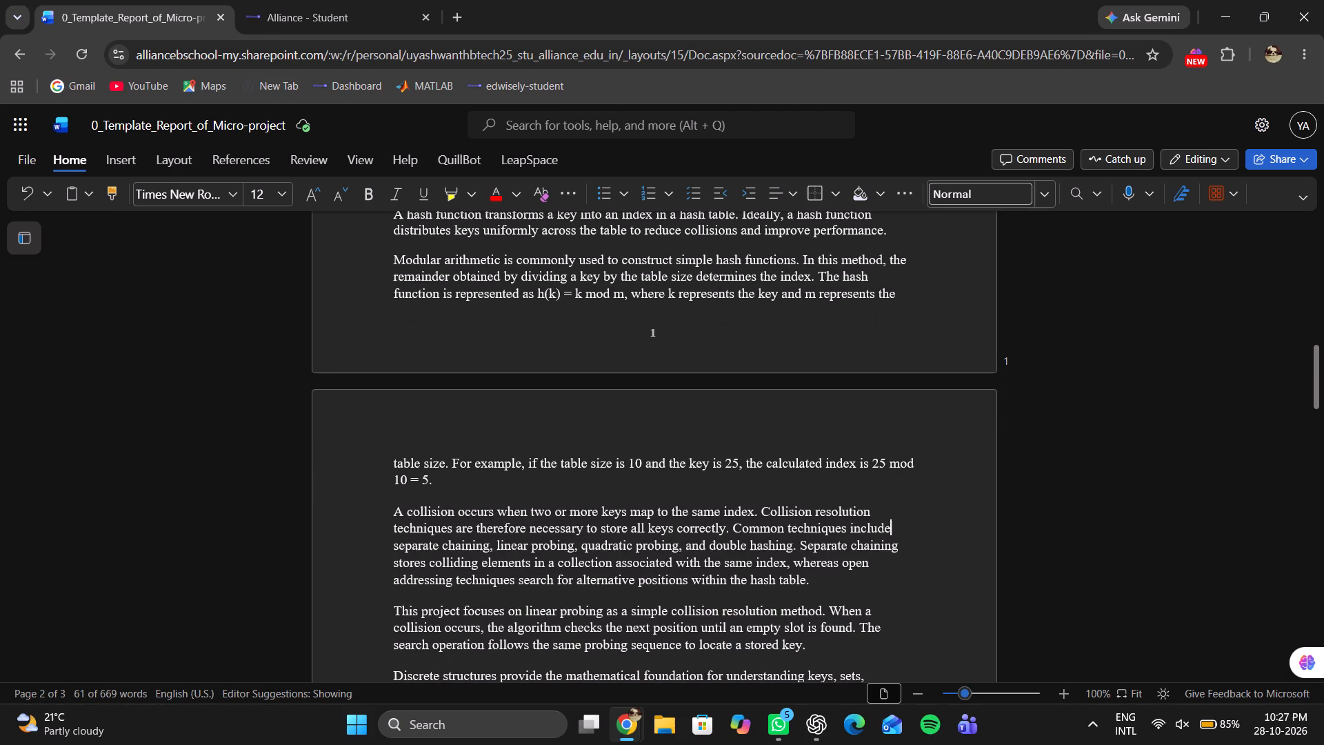
scroll(865, 546, down, 2)
triple_click(699, 582)
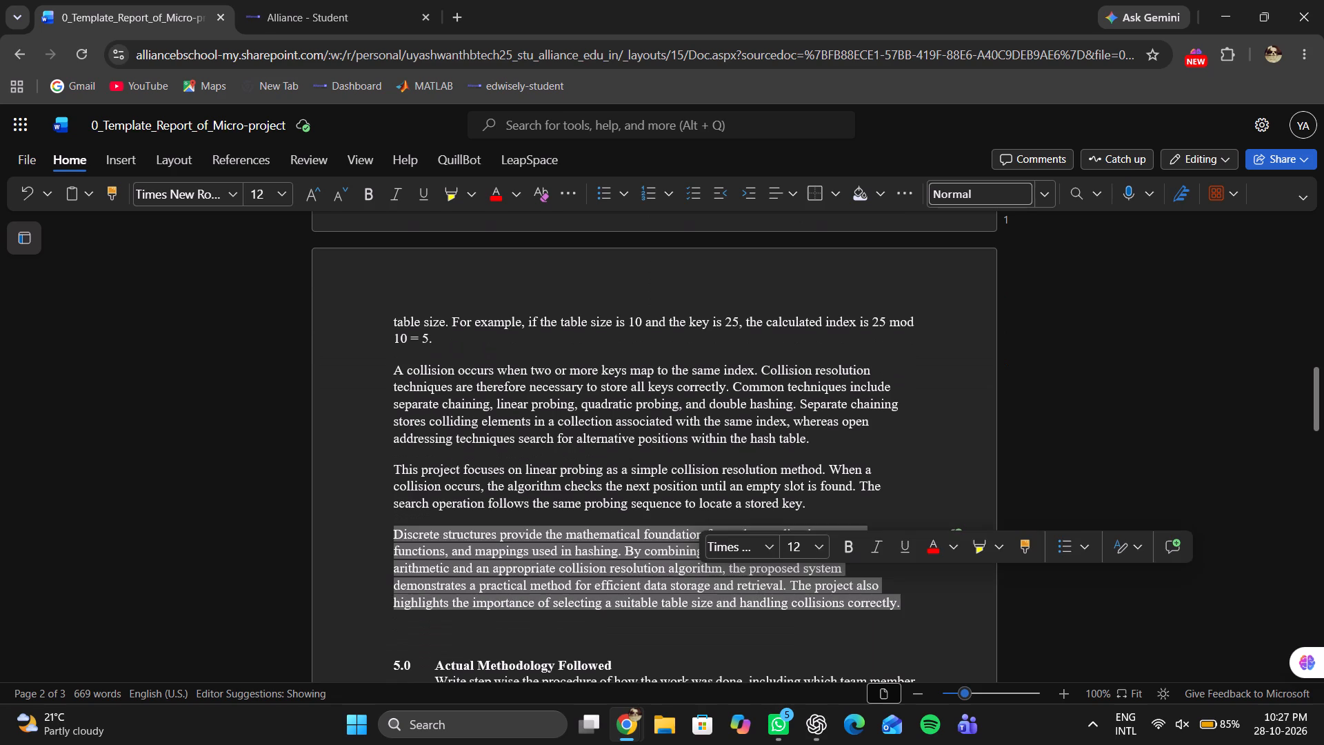
click(1147, 593)
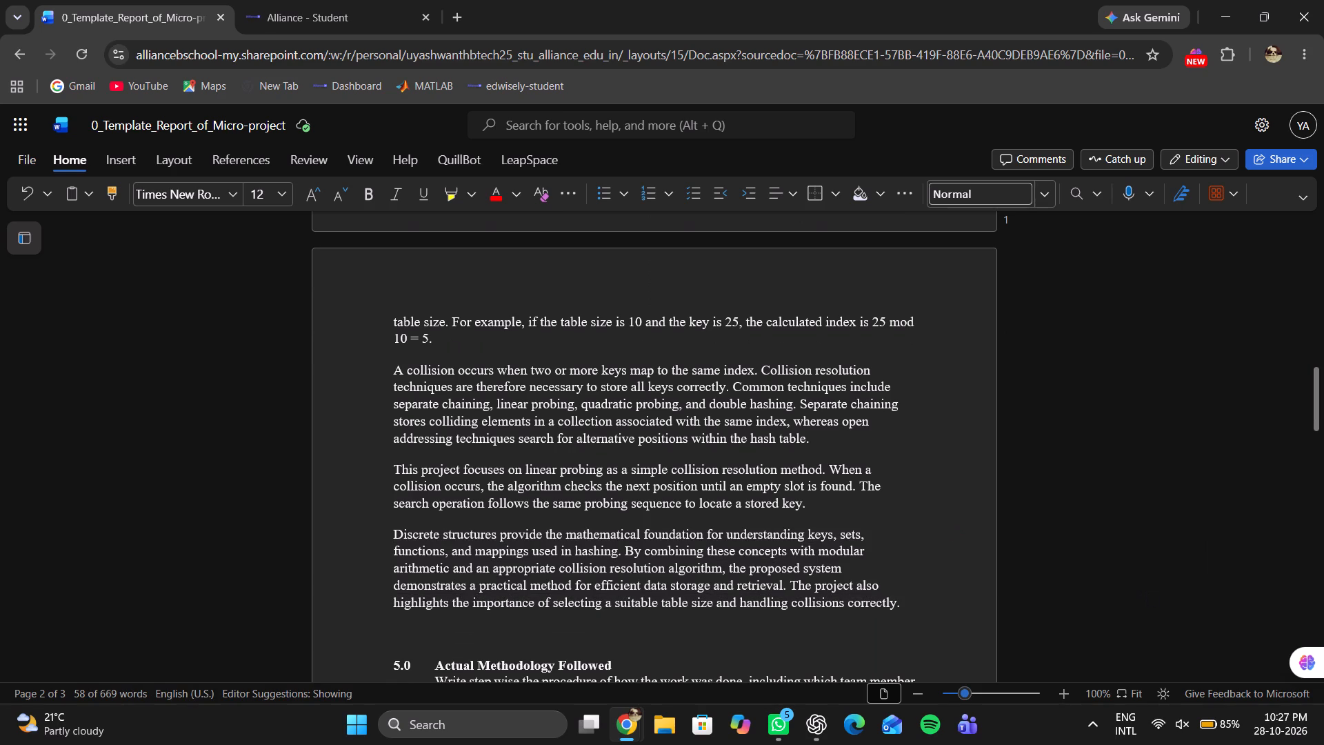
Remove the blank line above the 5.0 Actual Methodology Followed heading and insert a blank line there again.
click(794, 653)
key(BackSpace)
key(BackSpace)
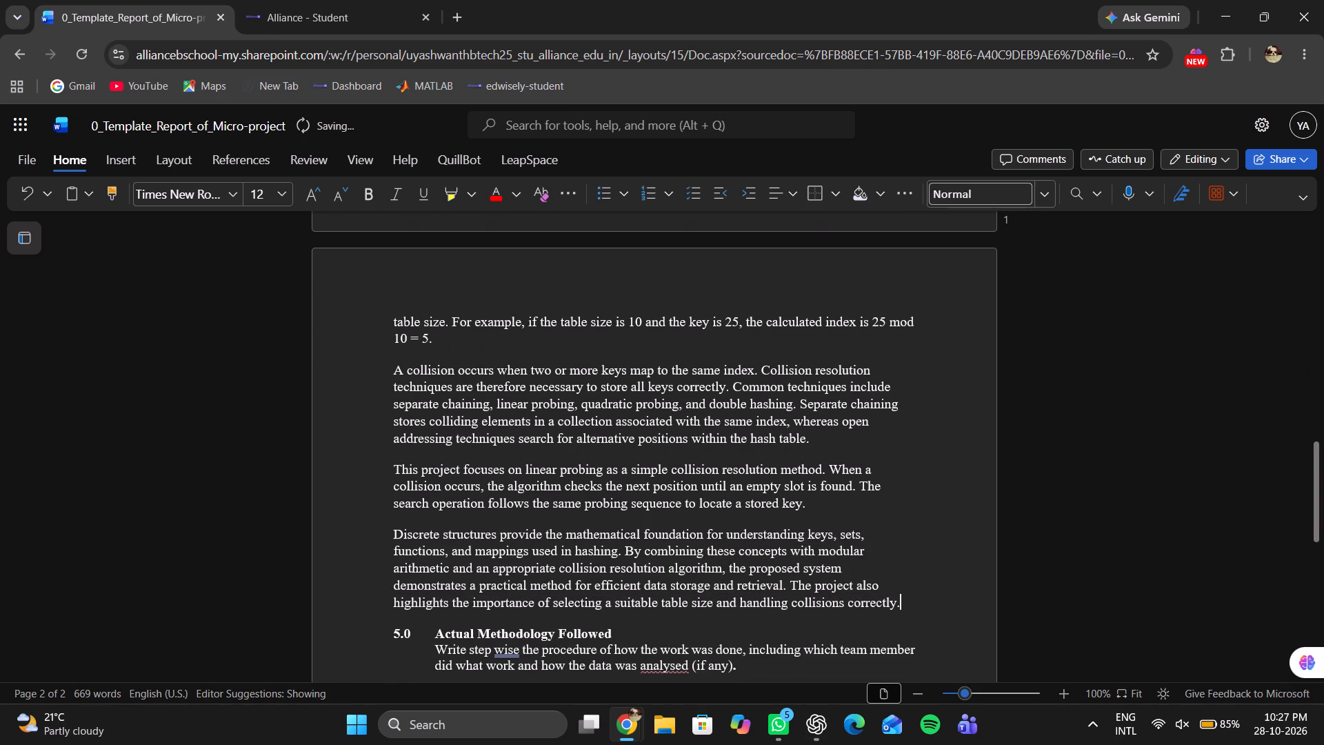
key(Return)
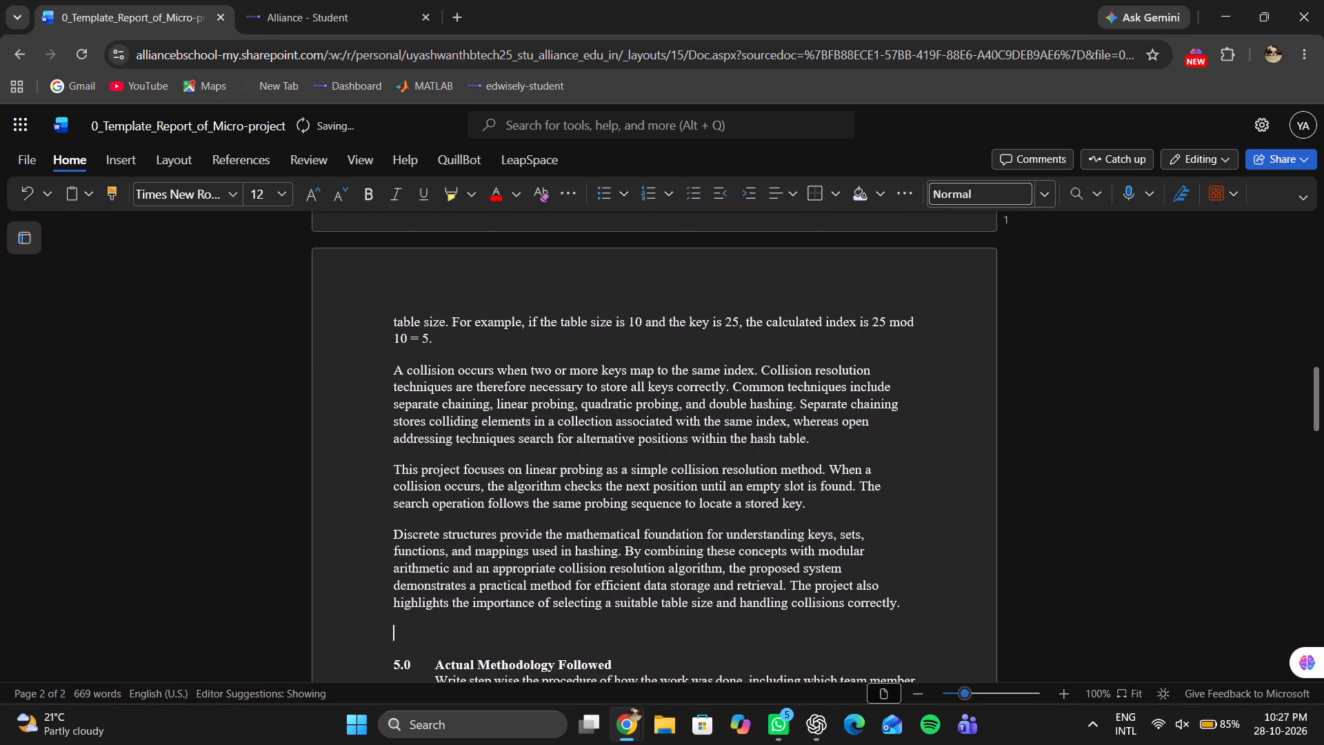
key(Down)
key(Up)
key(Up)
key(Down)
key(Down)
Examine the spacing between the end of the Literature Review and the 5.0 Actual Methodology Followed heading.
scroll(887, 657, down, 2)
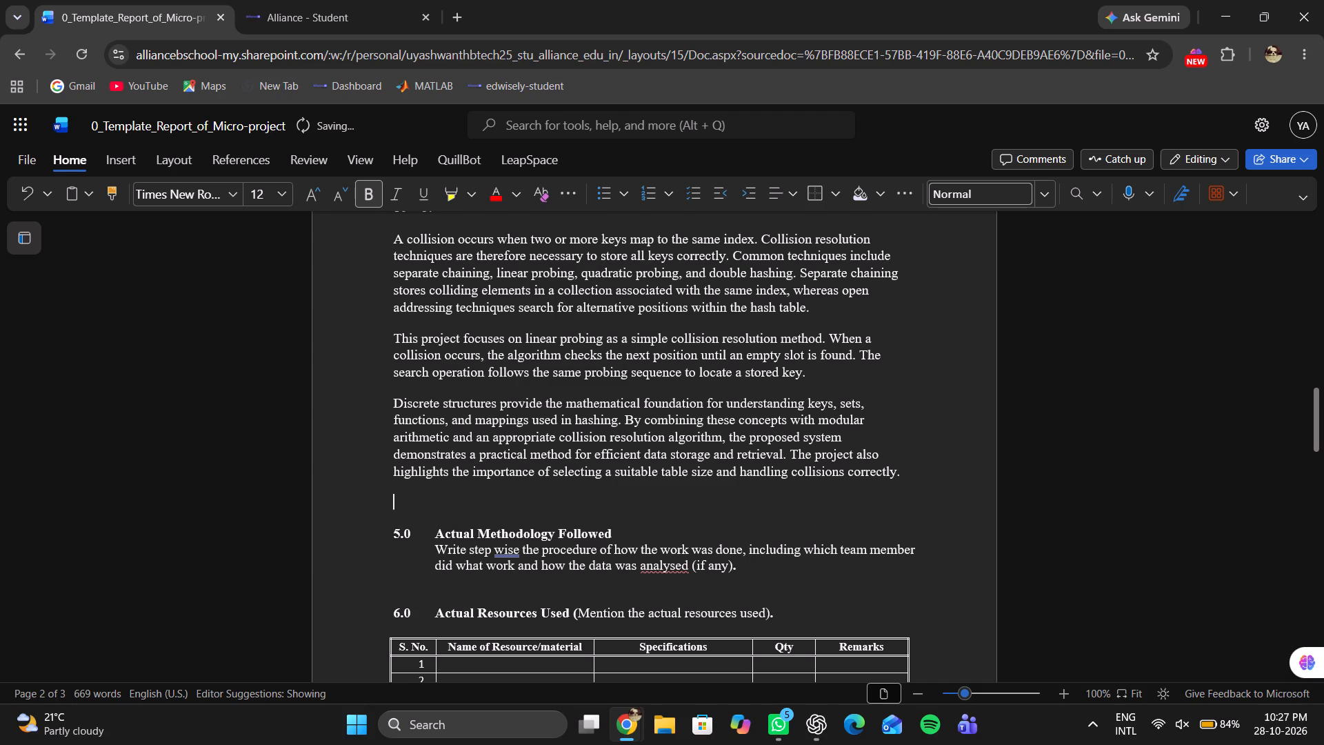
key(Up)
key(Down)
key(Down)
scroll(470, 541, up, 2)
scroll(470, 541, down, 1)
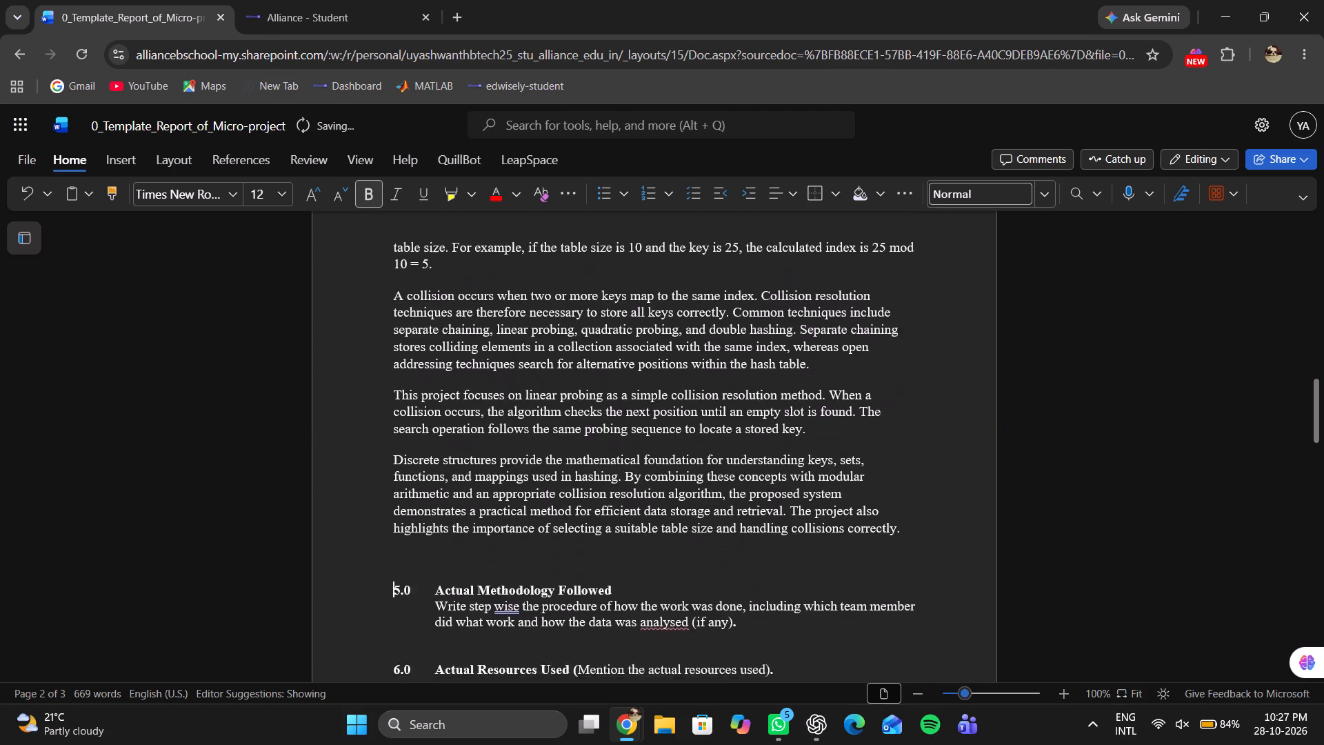
scroll(470, 541, down, 1)
scroll(470, 541, up, 2)
drag(457, 496, 581, 484)
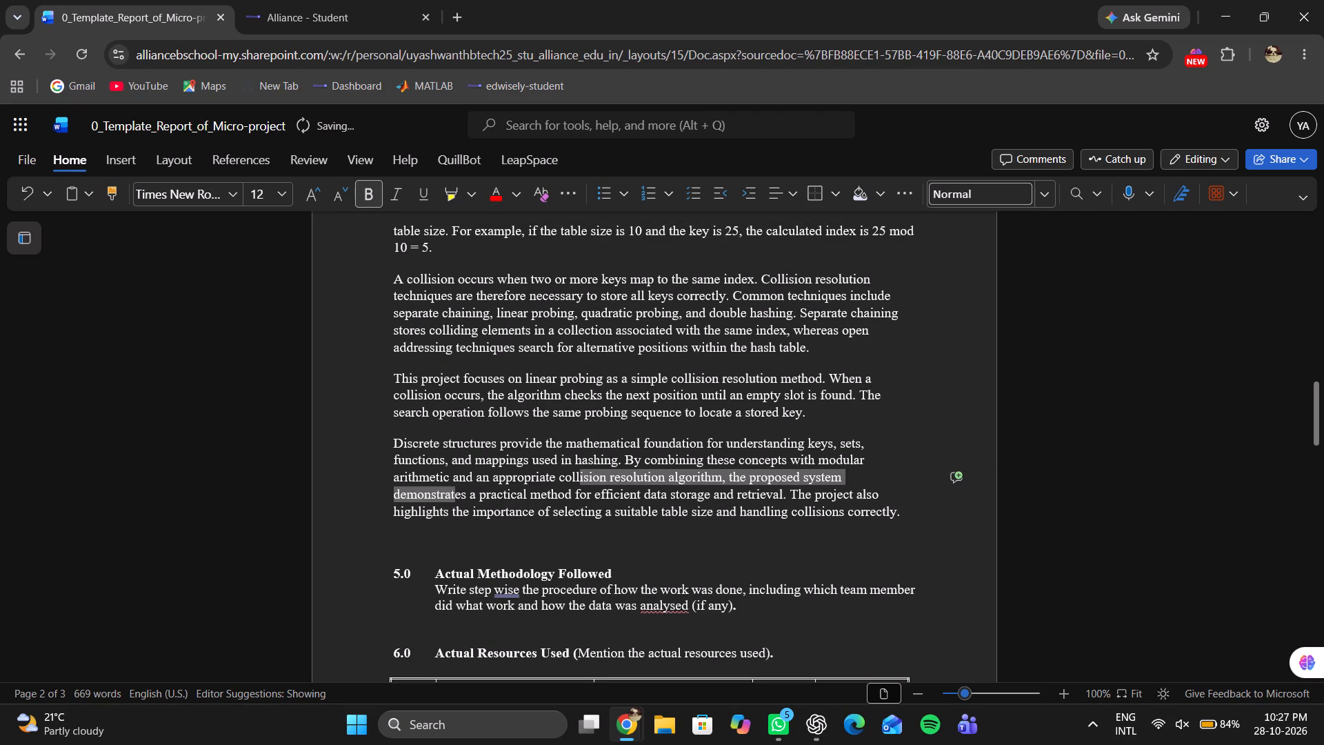
click(1225, 462)
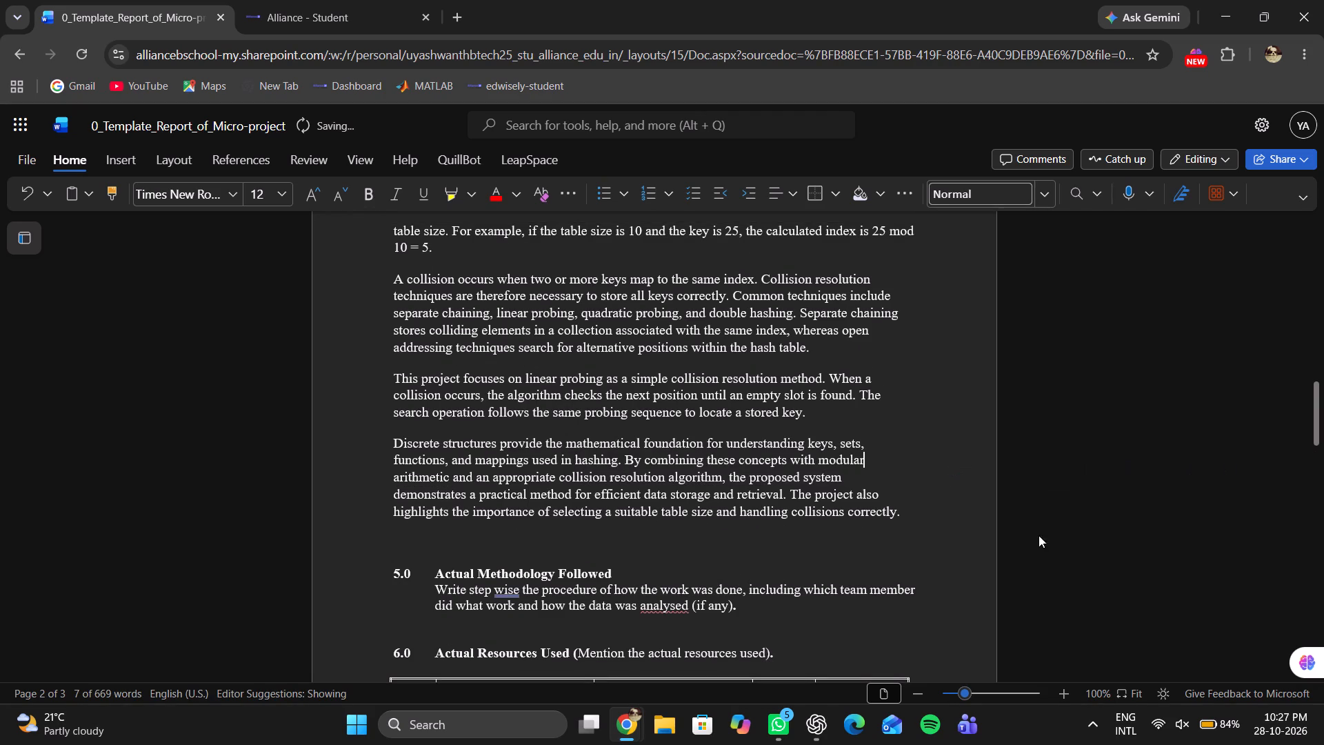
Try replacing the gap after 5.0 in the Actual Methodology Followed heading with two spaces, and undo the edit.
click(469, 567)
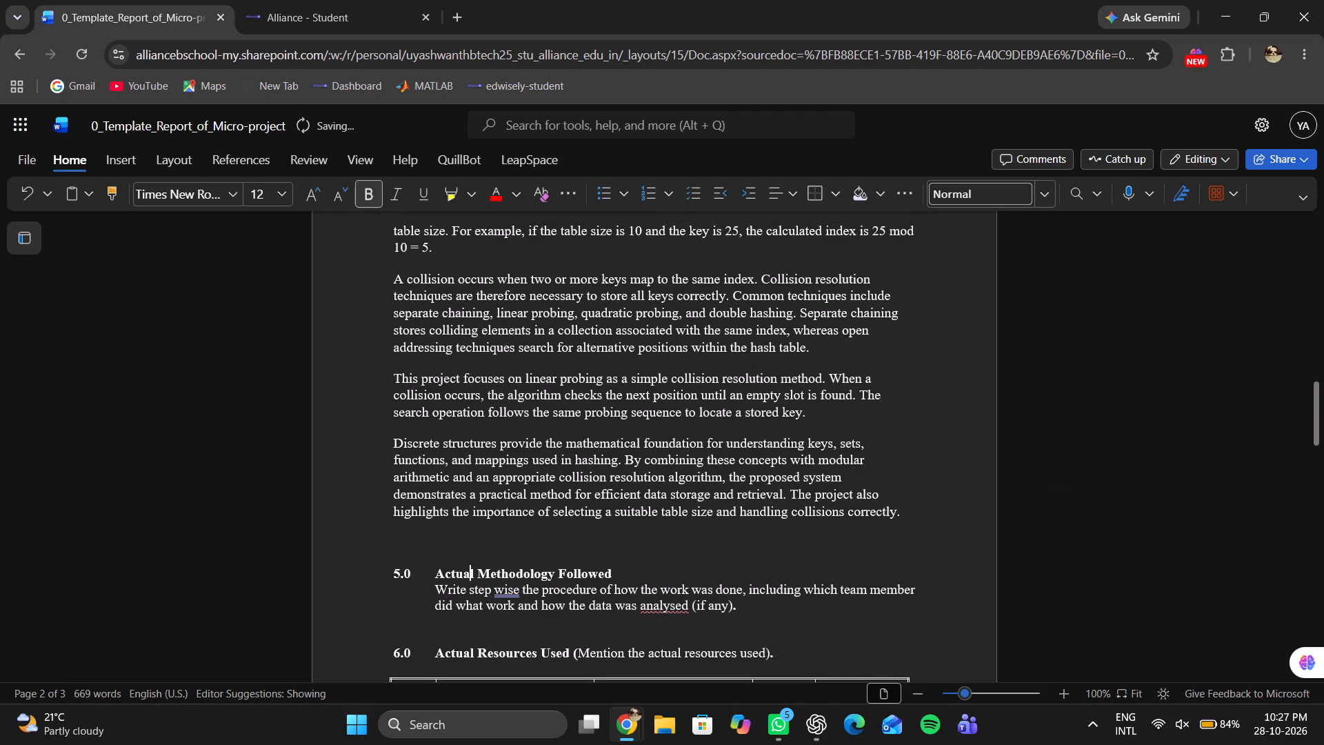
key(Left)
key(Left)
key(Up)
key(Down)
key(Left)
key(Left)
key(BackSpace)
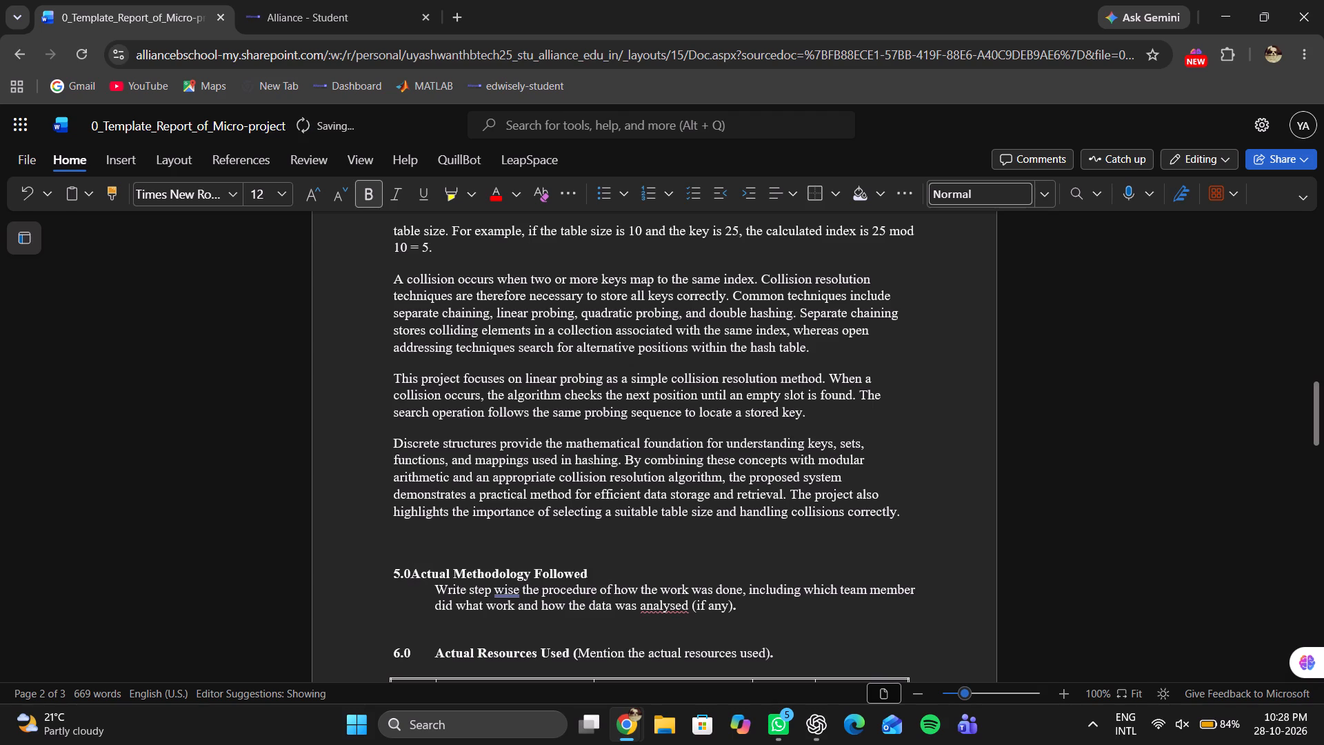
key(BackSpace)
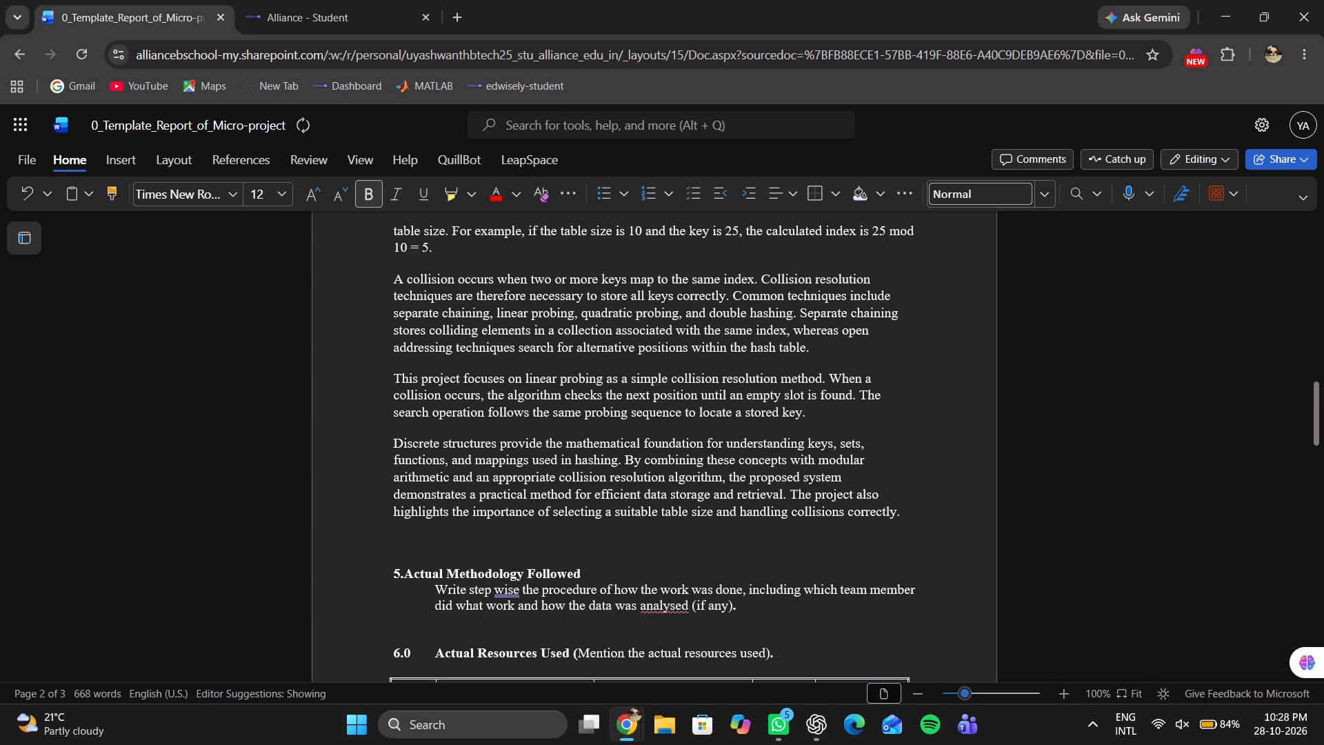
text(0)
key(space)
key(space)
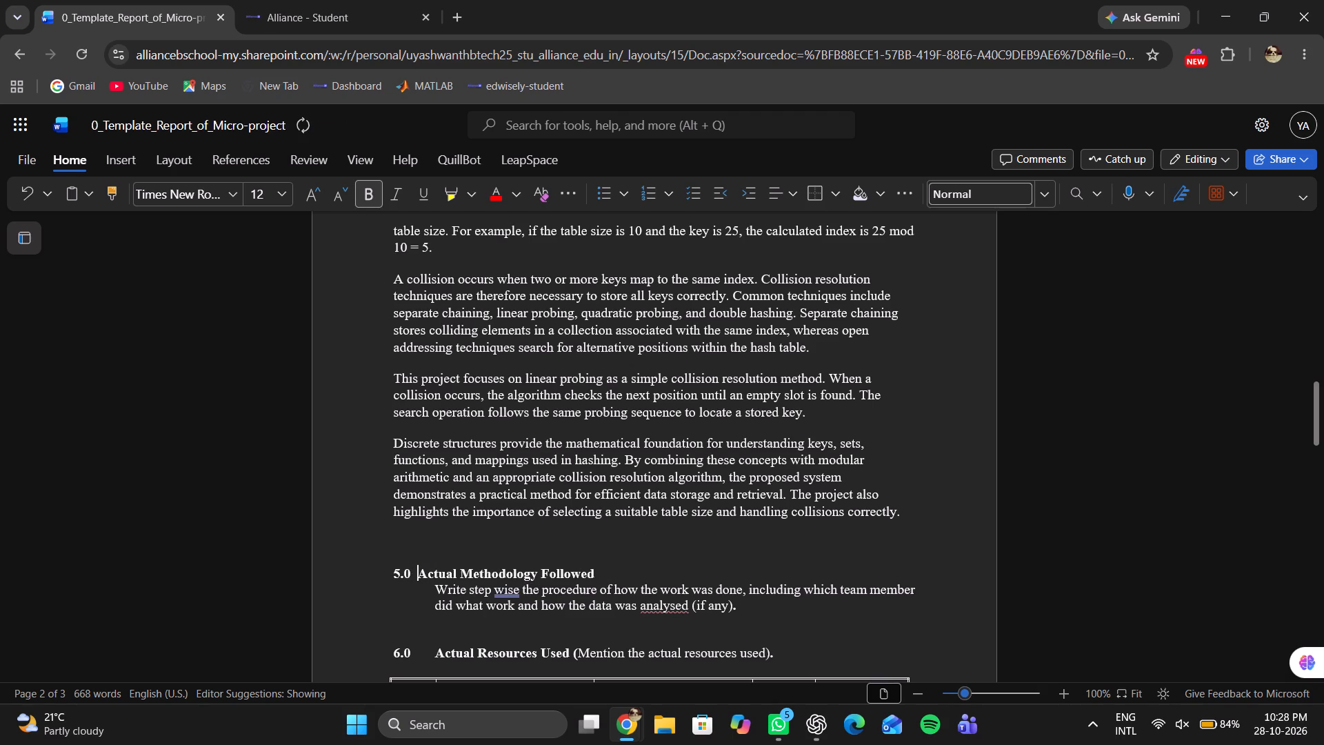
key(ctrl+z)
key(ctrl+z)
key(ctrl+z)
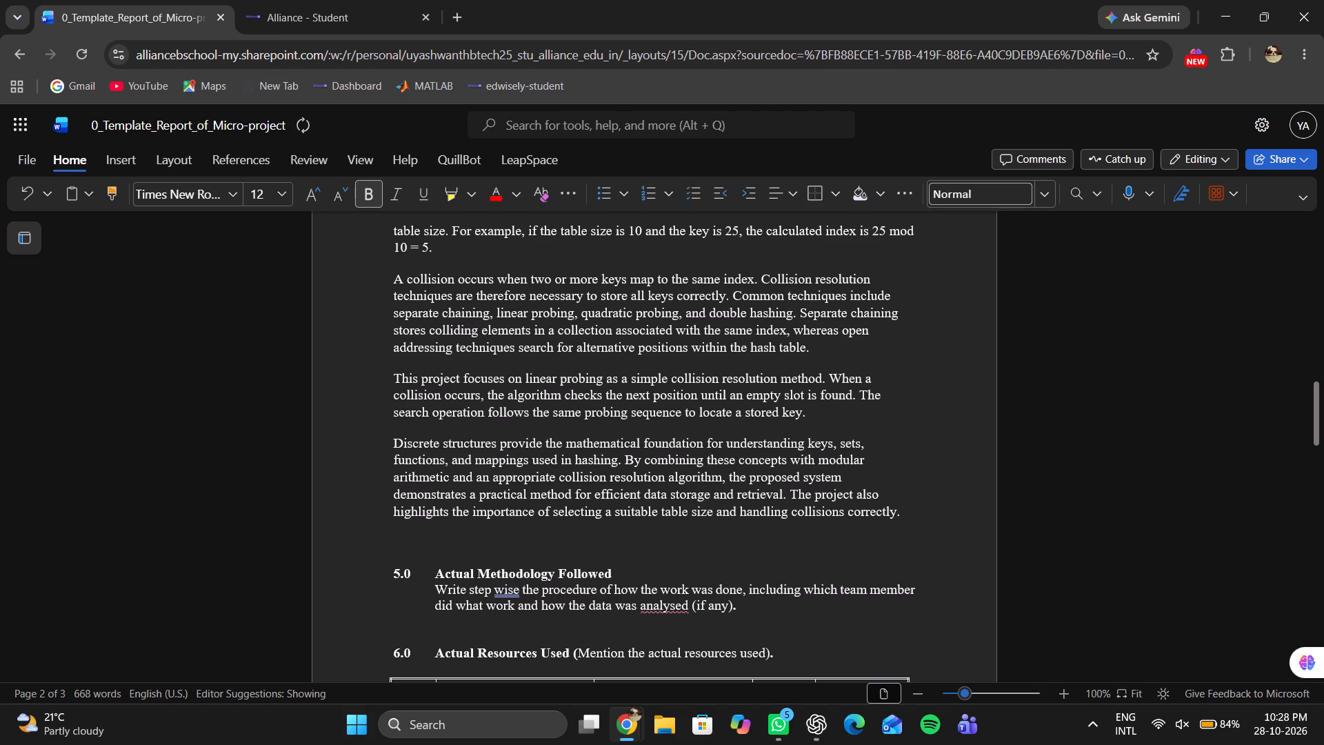
scroll(572, 588, down, 1)
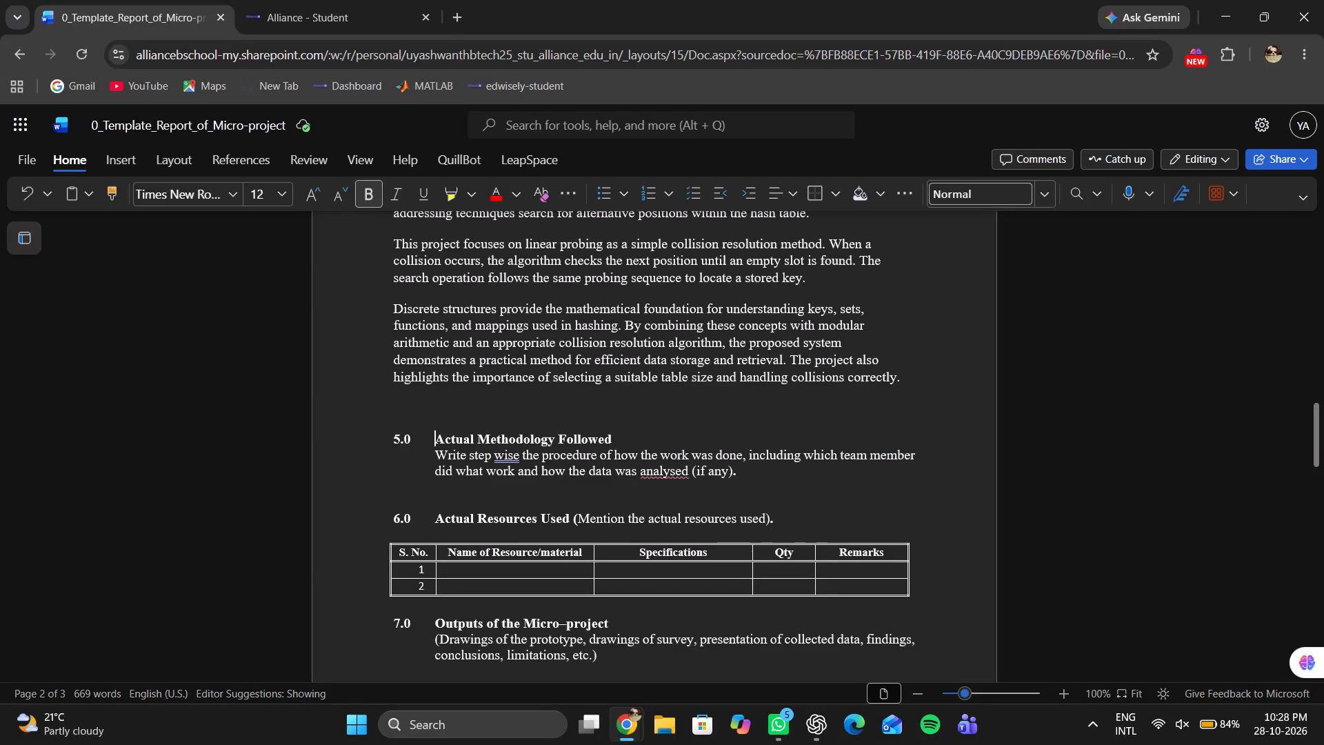
drag(749, 471, 453, 452)
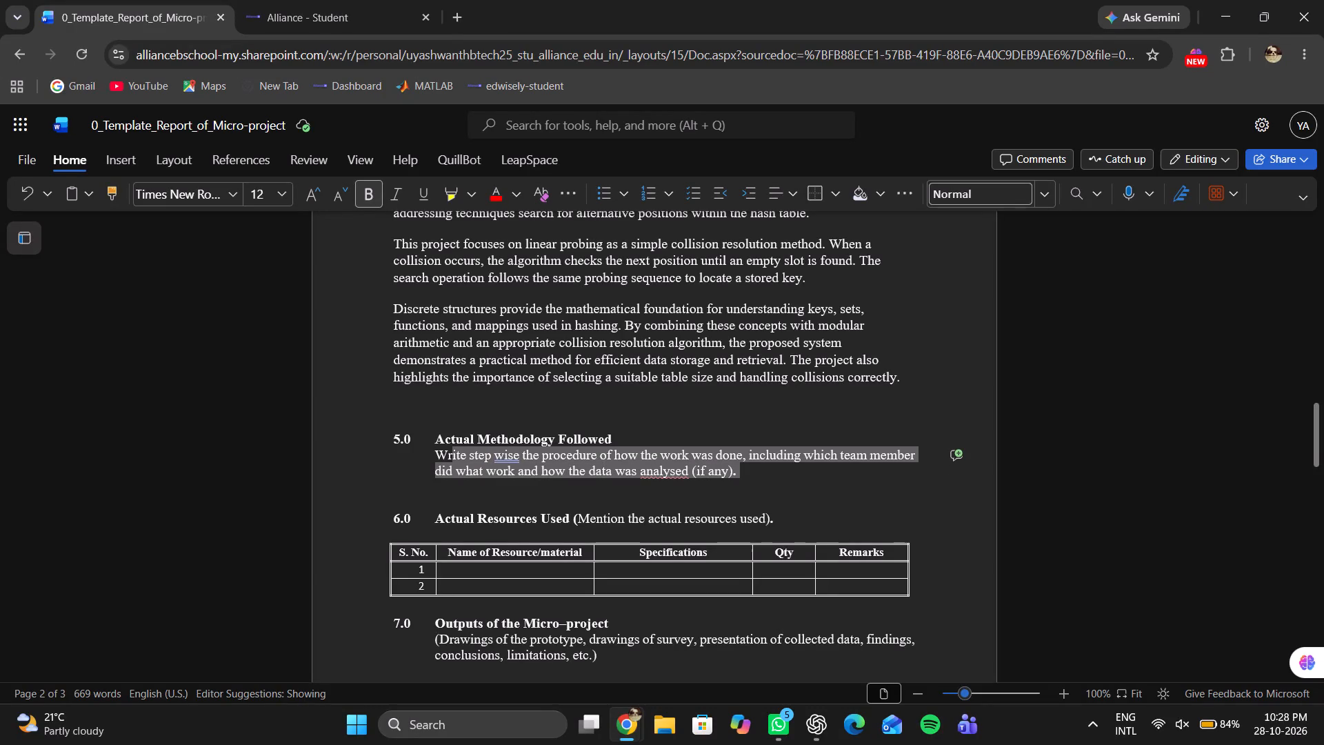
drag(453, 452, 436, 459)
key(Return)
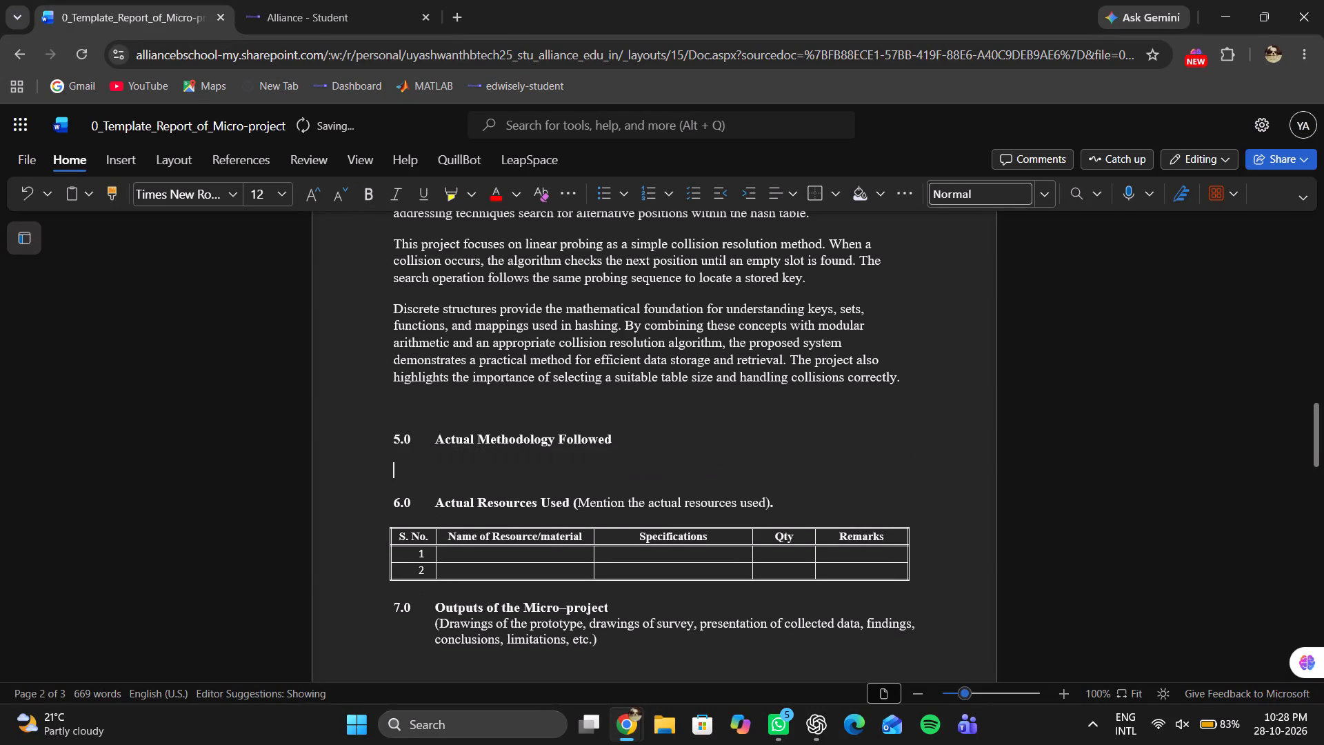
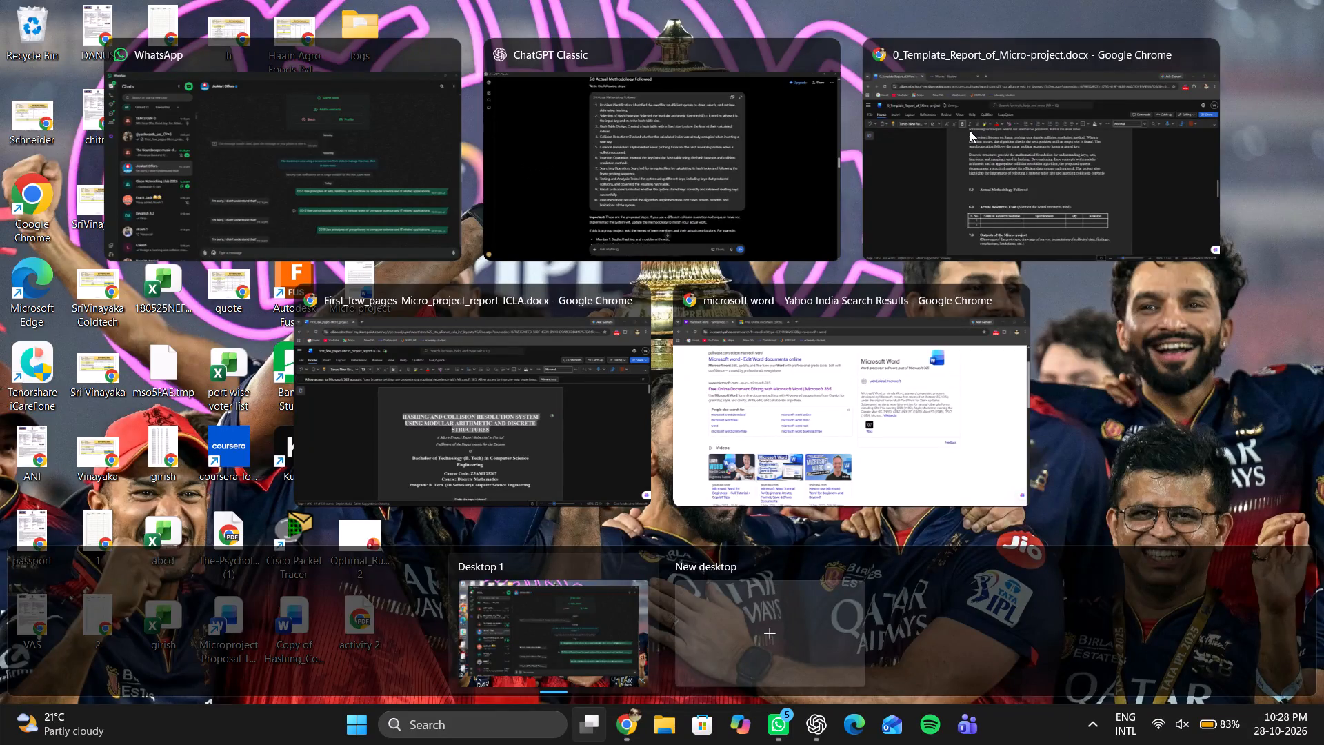
Return to the Word report and remove the extra empty line below the 5.0 Actual Methodology Followed heading.
click(970, 130)
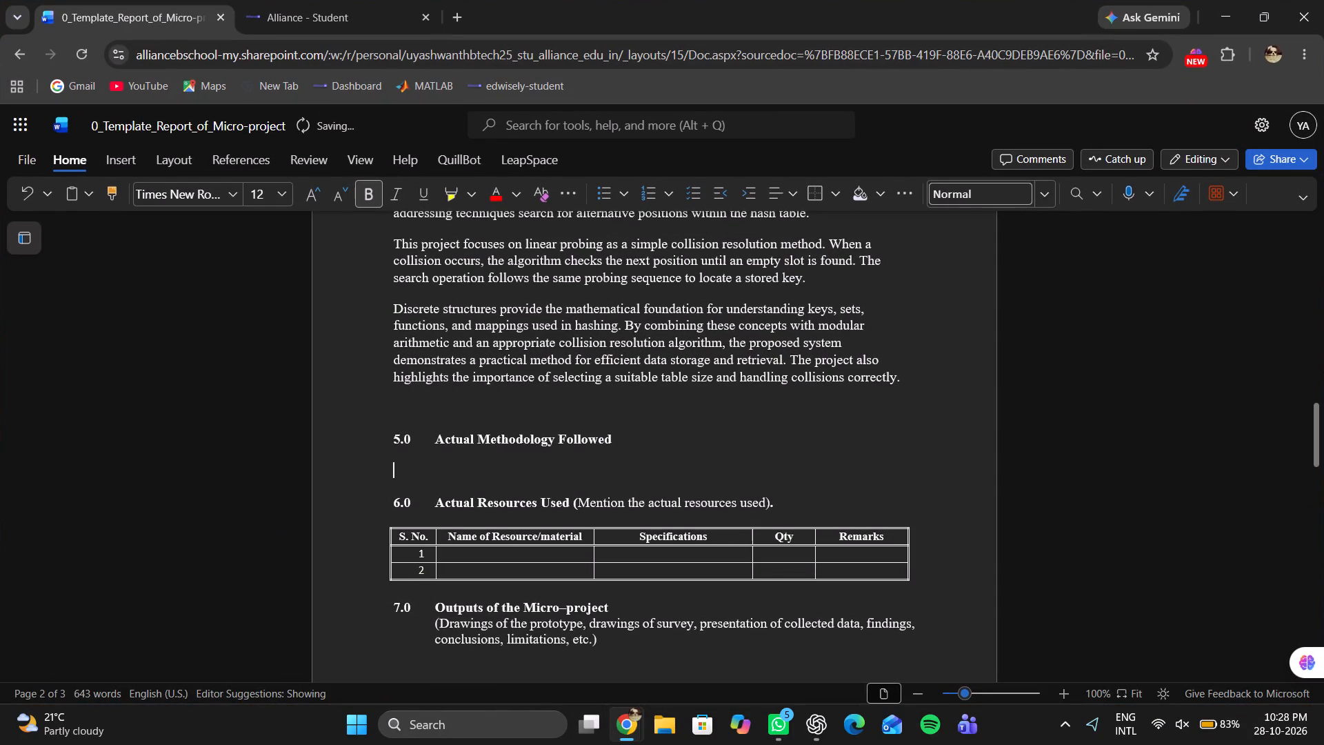
key(BackSpace)
key(Up)
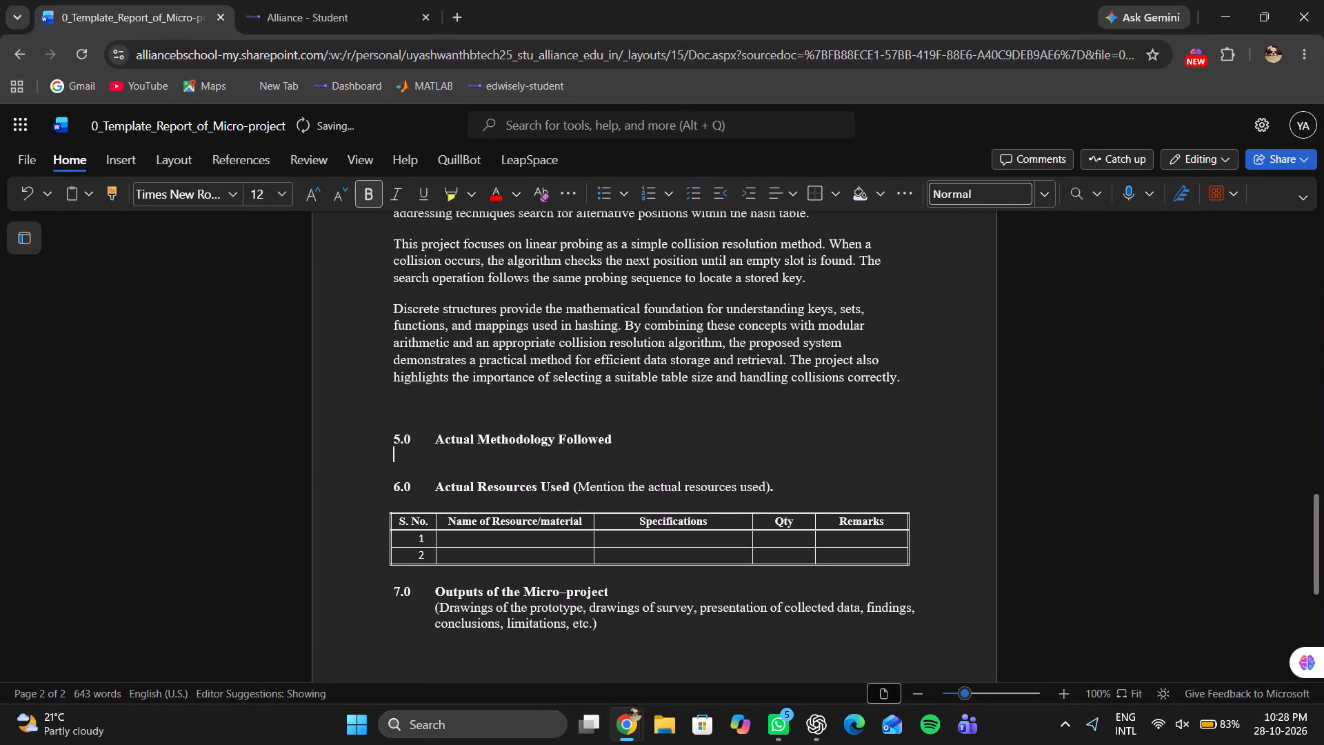
key(Up)
key(Down)
key(Up)
key(Up)
key(Down)
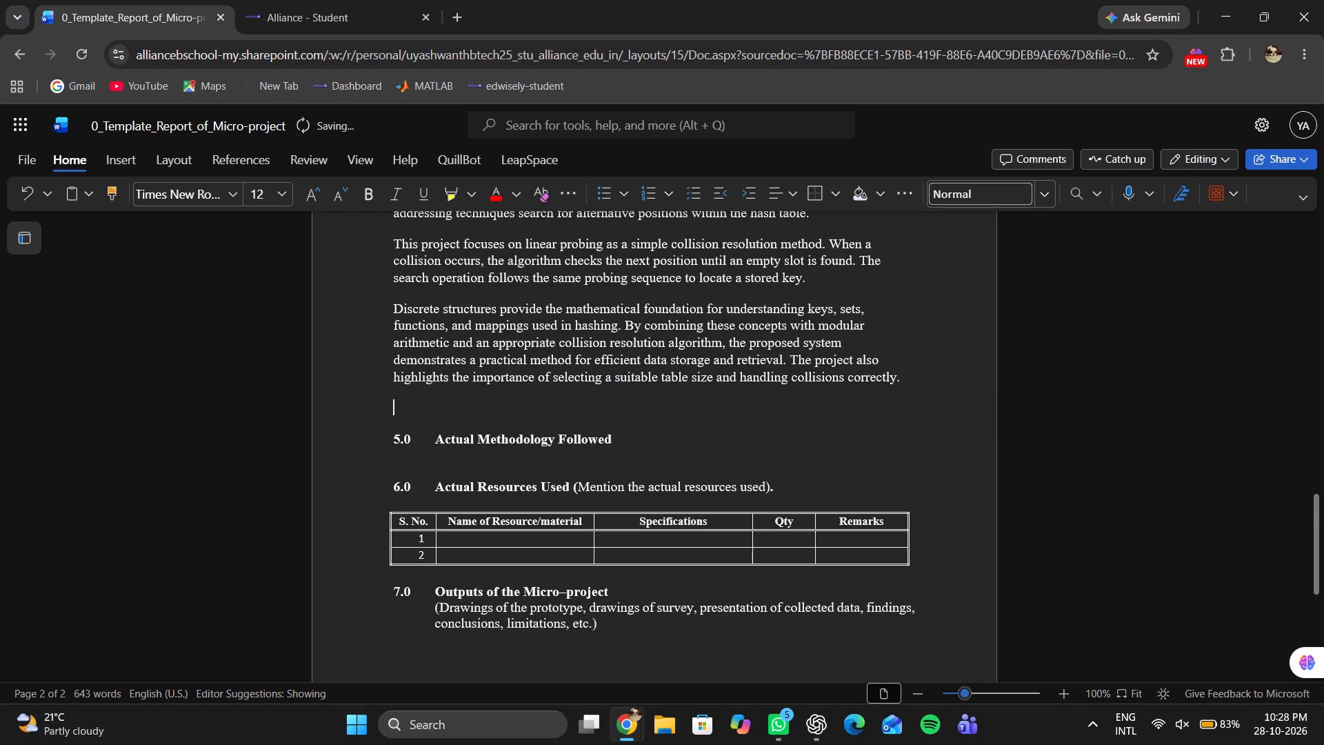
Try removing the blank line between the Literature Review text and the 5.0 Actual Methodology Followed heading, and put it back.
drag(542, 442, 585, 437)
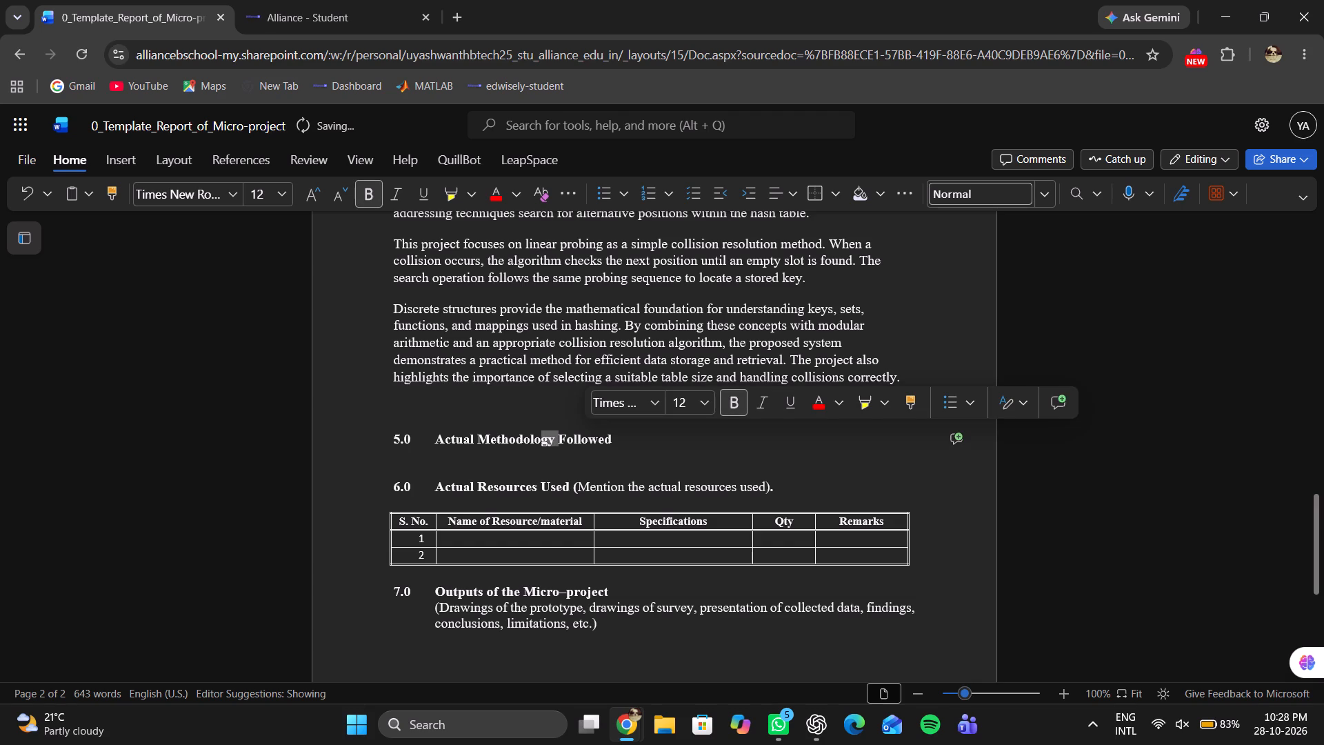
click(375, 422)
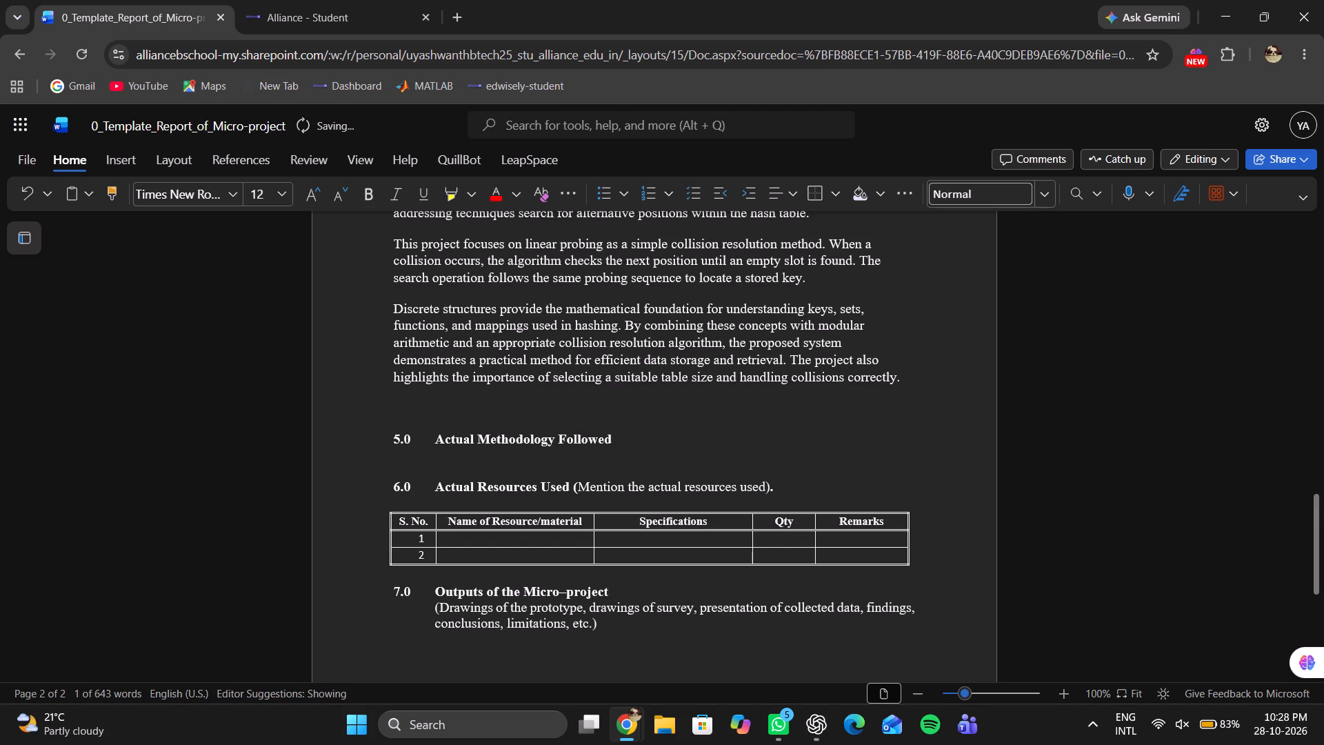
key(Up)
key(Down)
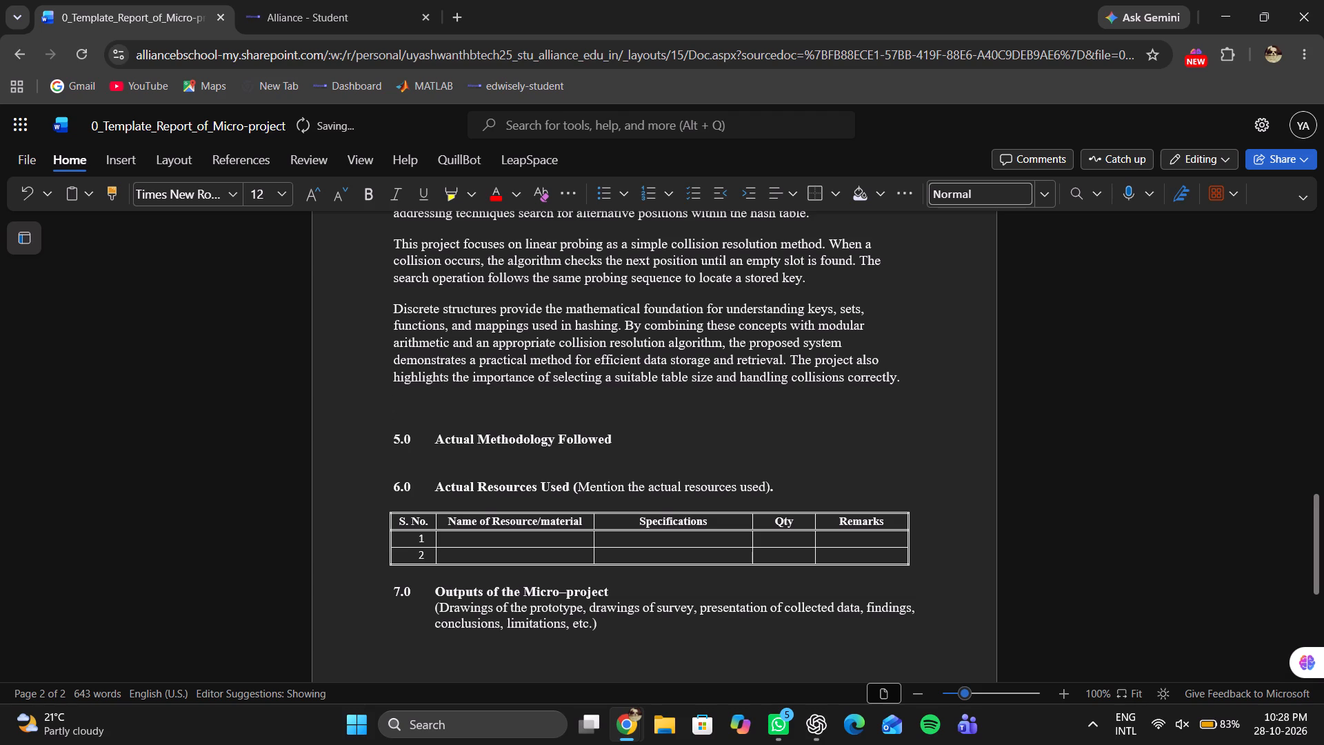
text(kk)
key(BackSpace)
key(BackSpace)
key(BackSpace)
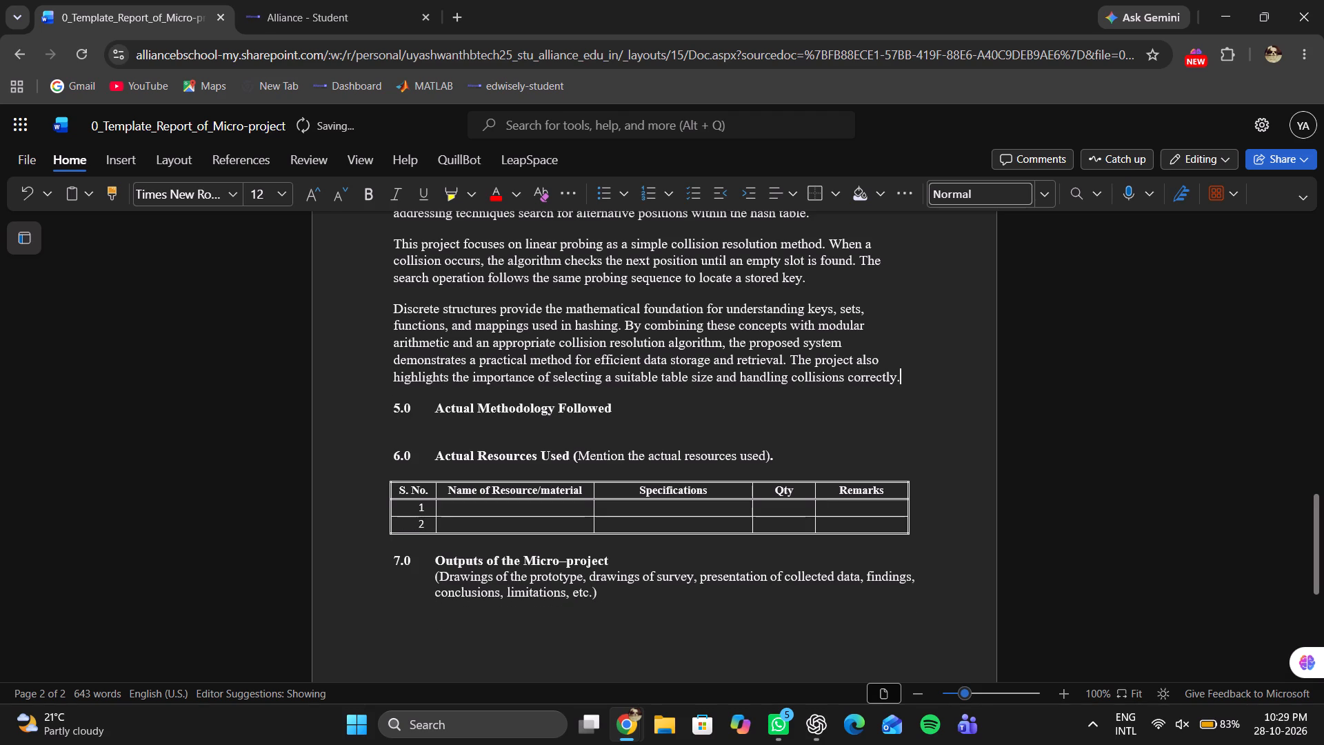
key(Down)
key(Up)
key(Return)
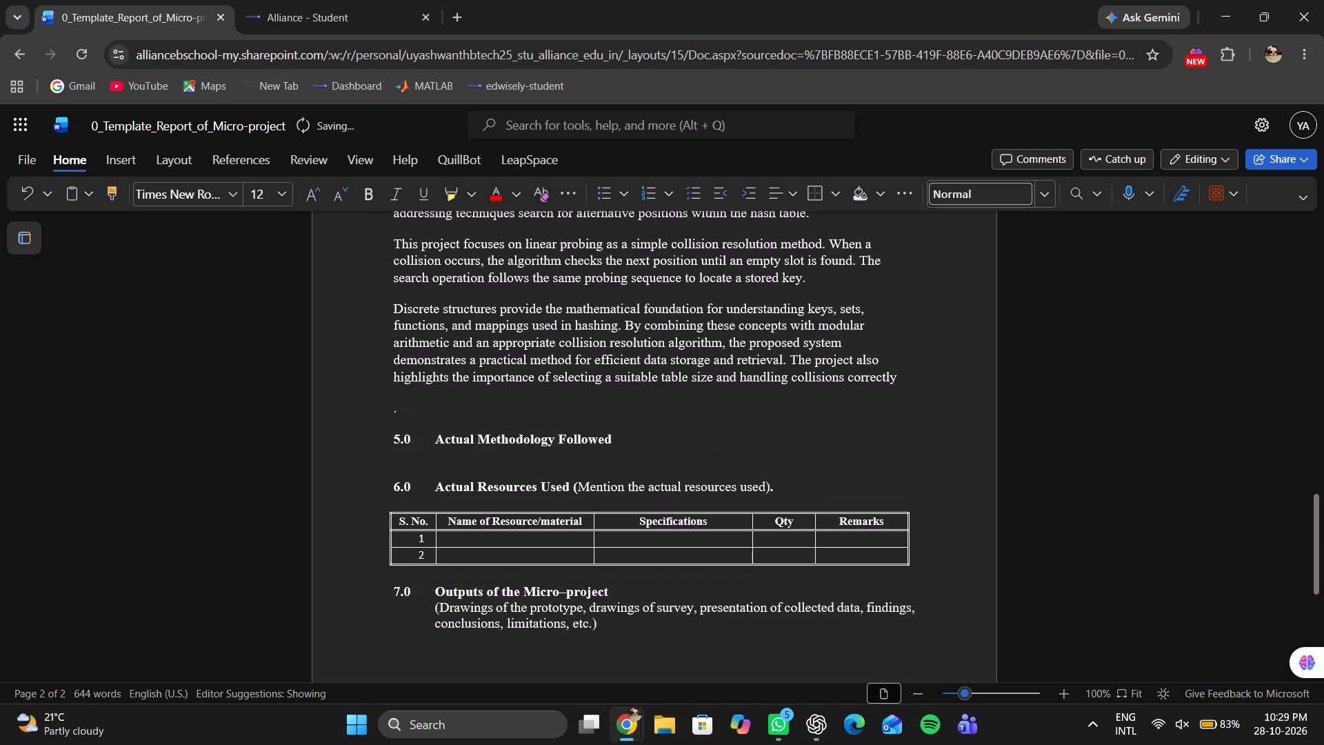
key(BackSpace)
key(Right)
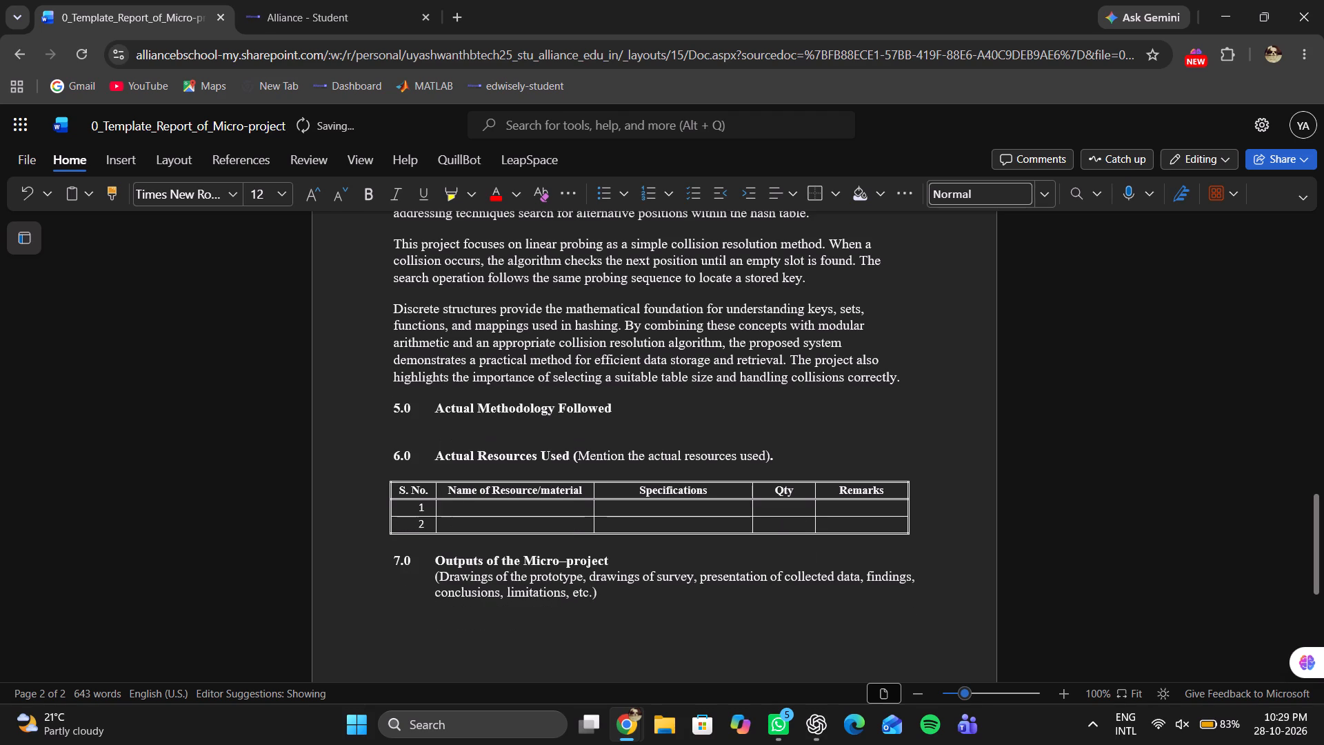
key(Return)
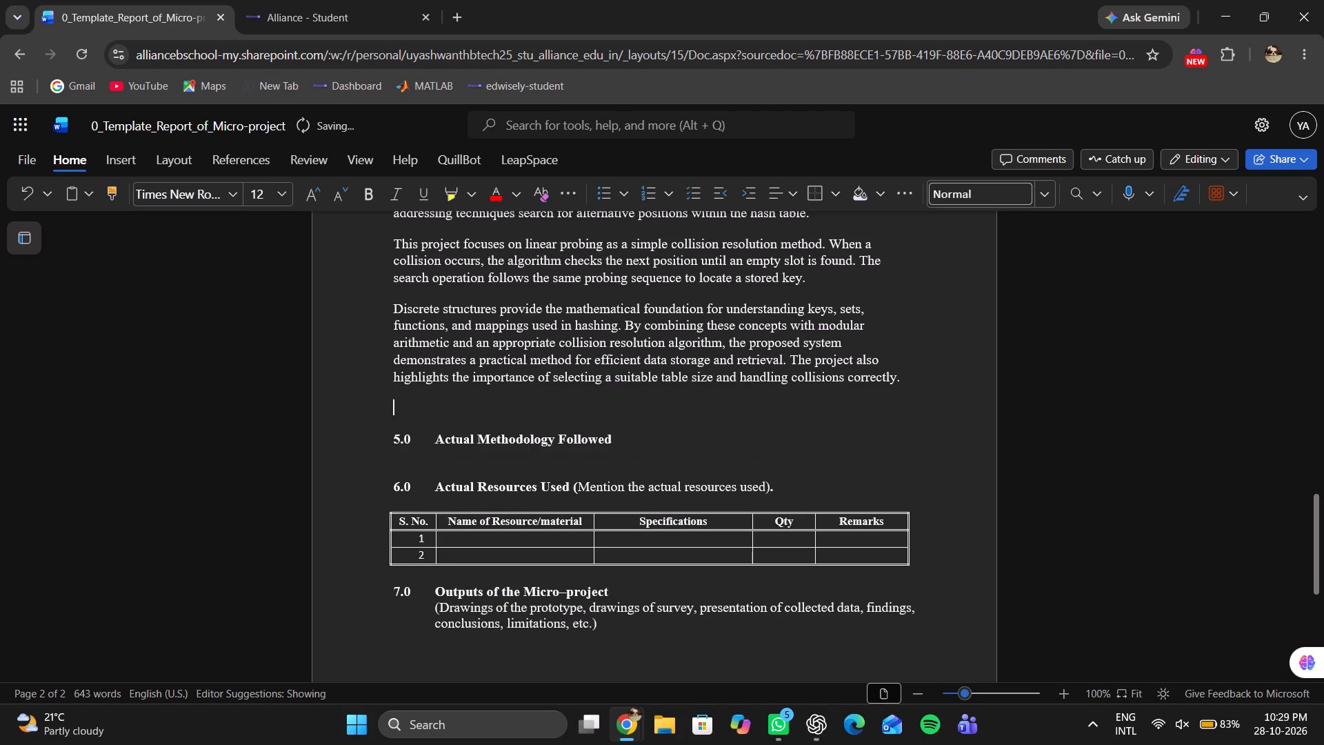
Add a line directly under the 5.0 Actual Methodology Followed heading, indent it with spaces, and paste the copied ten-step methodology there.
click(443, 457)
click(625, 441)
key(Return)
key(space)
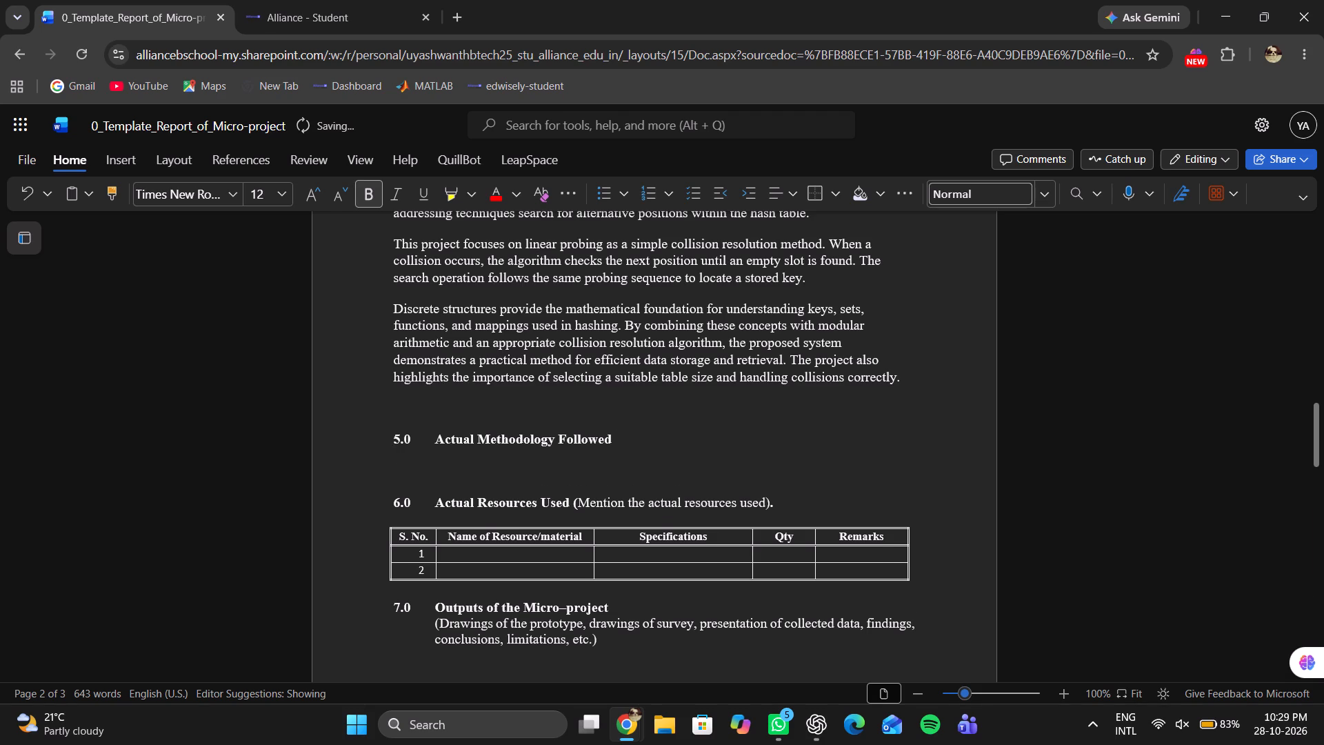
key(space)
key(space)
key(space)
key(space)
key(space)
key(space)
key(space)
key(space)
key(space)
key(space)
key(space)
click(351, 195)
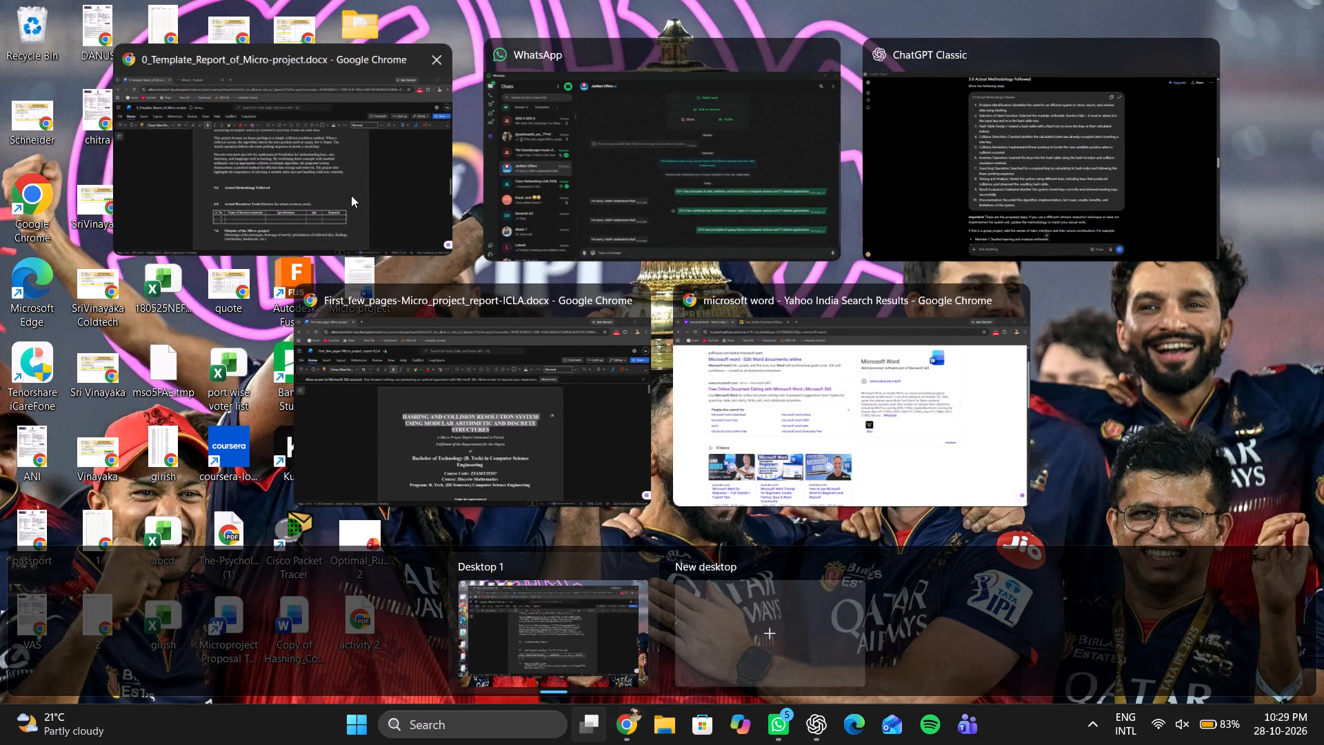
key(ctrl+v)
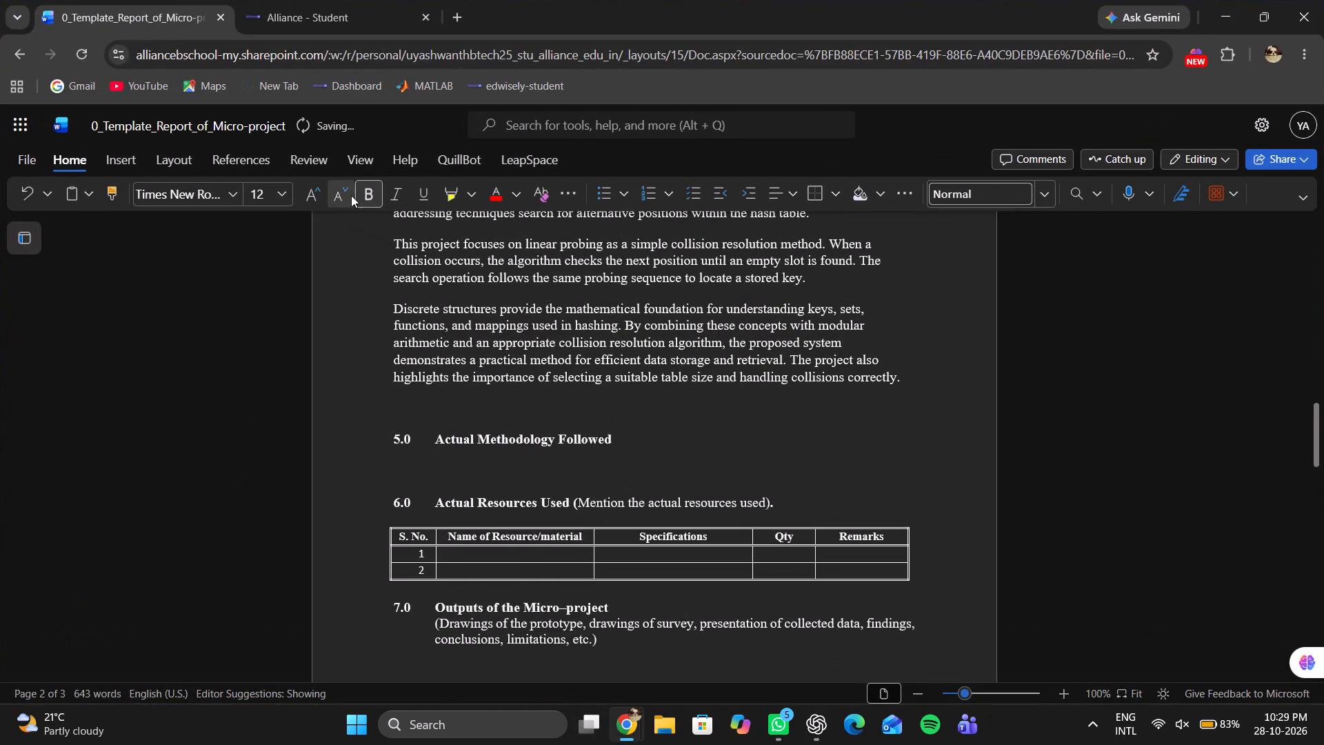
Remove the extra leading spaces before "Problem Identification" in the first methodology item, and undo the last deletion.
scroll(555, 346, up, 1)
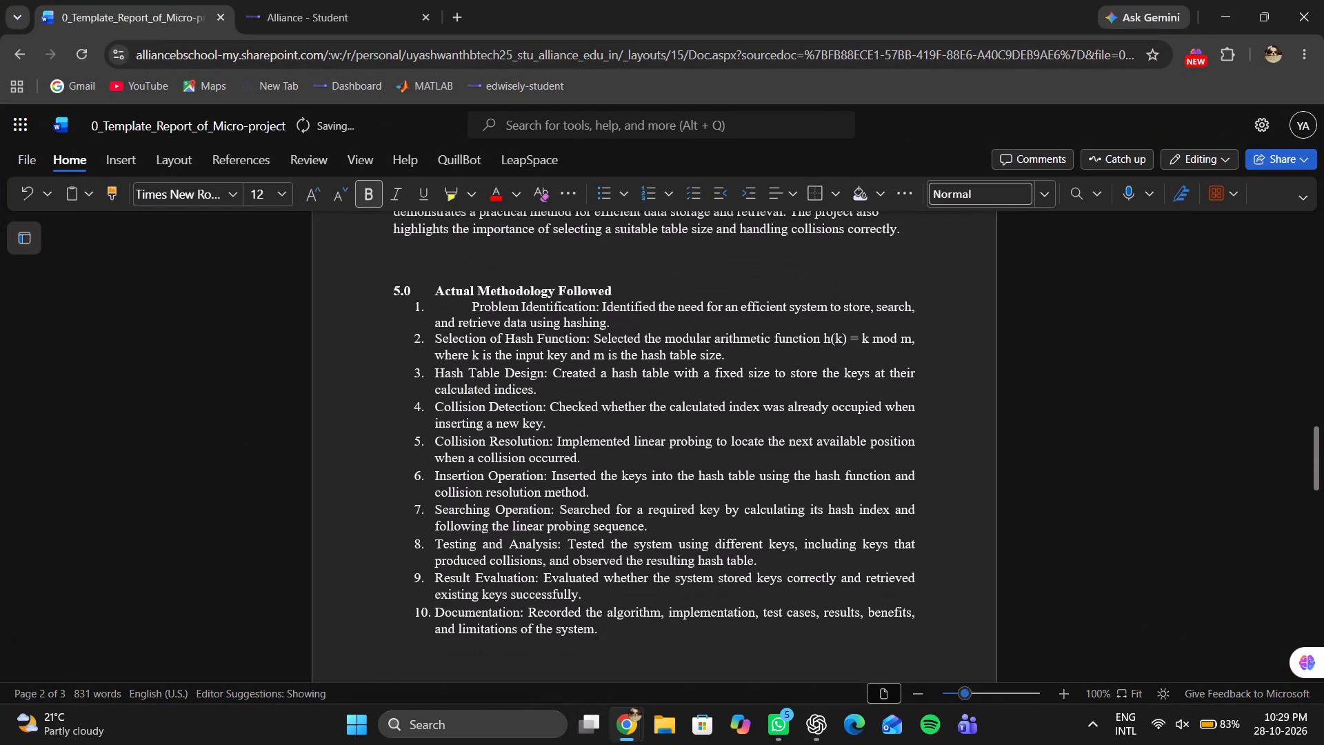
scroll(555, 346, up, 1)
click(470, 308)
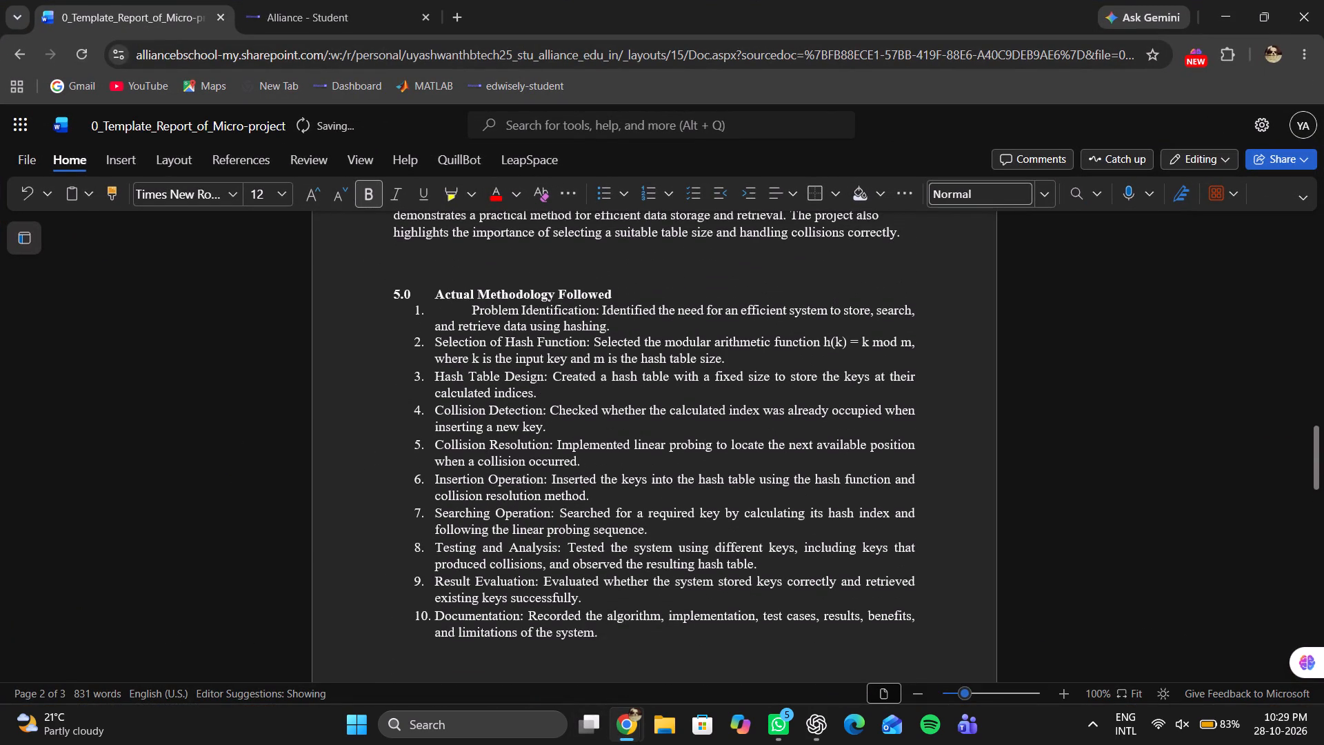
key(BackSpace)
key(BackSpace)
key(BackSpace)
key(BackSpace)
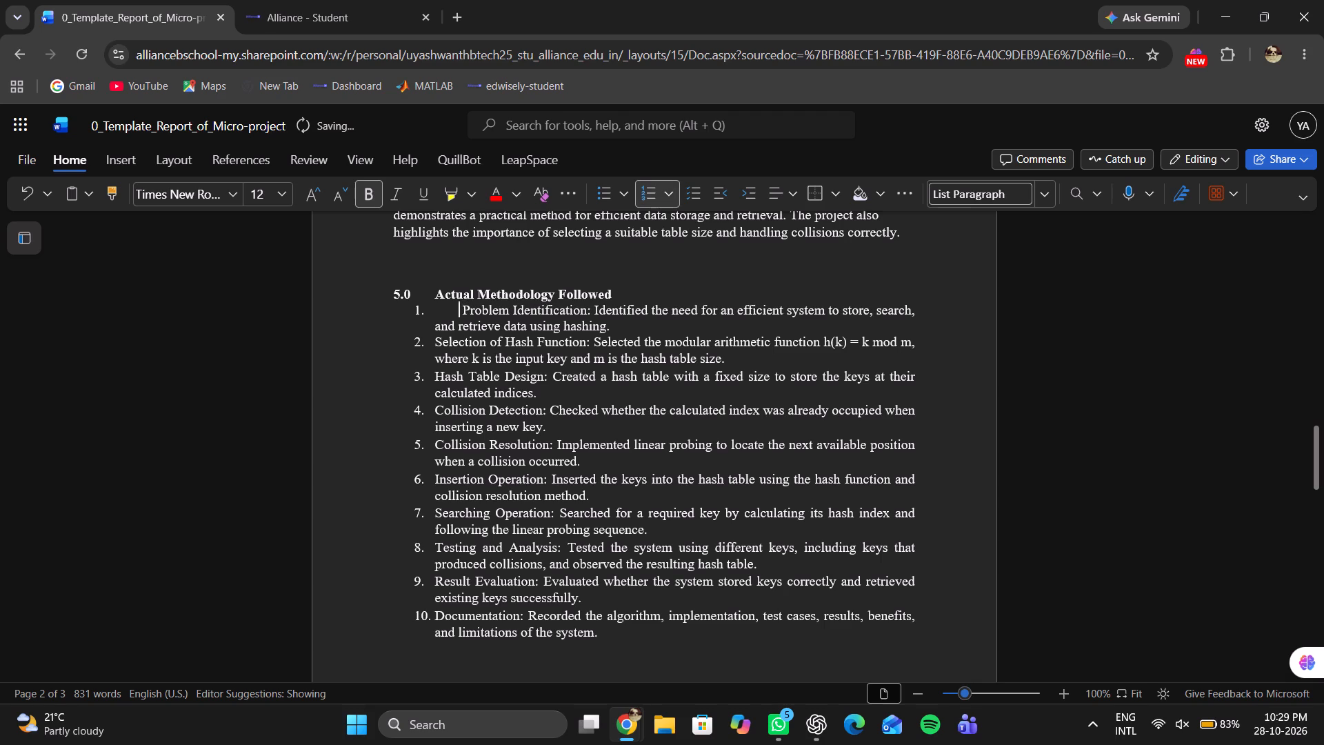
key(BackSpace)
key(BackSpace)
key(BackSpace)
key(BackSpace)
key(BackSpace)
key(BackSpace)
key(BackSpace)
key(BackSpace)
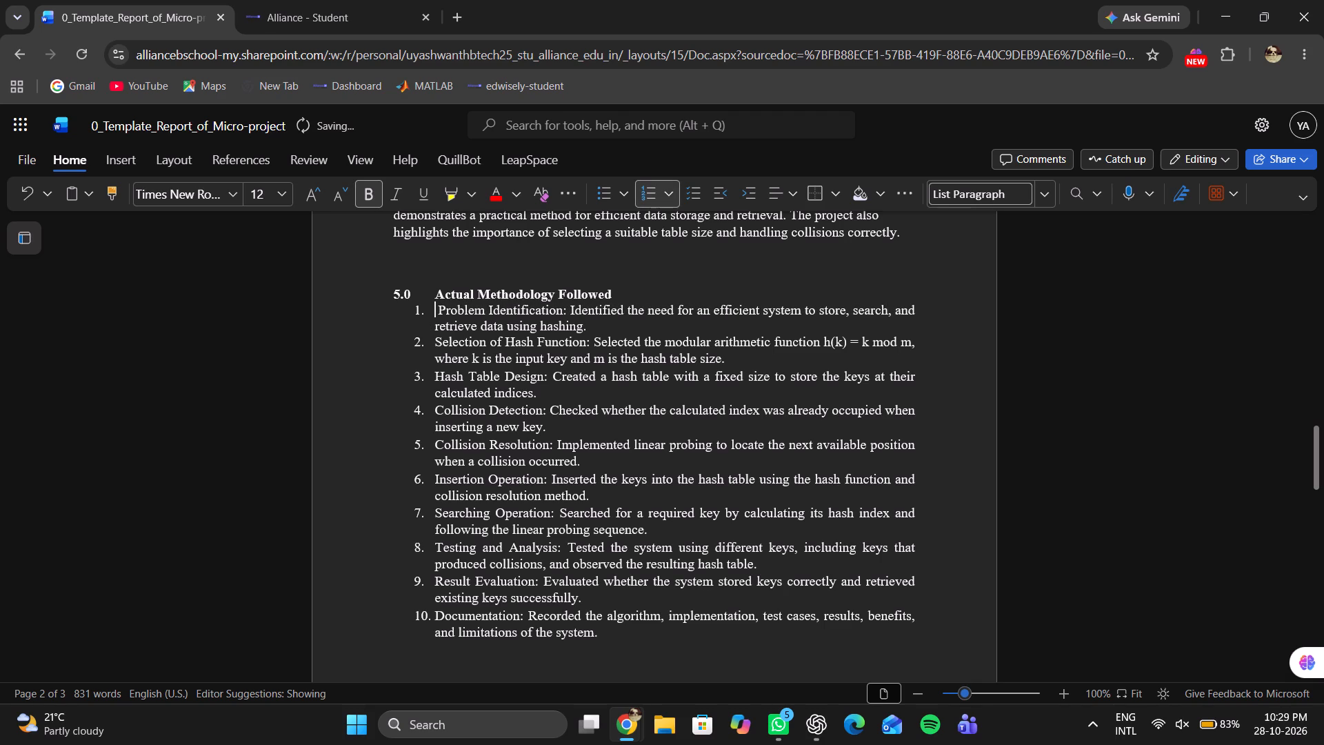
key(ctrl+z)
Delete the single remaining space before "Problem Identification" so the first item lines up with the other methodology steps.
scroll(523, 466, up, 1)
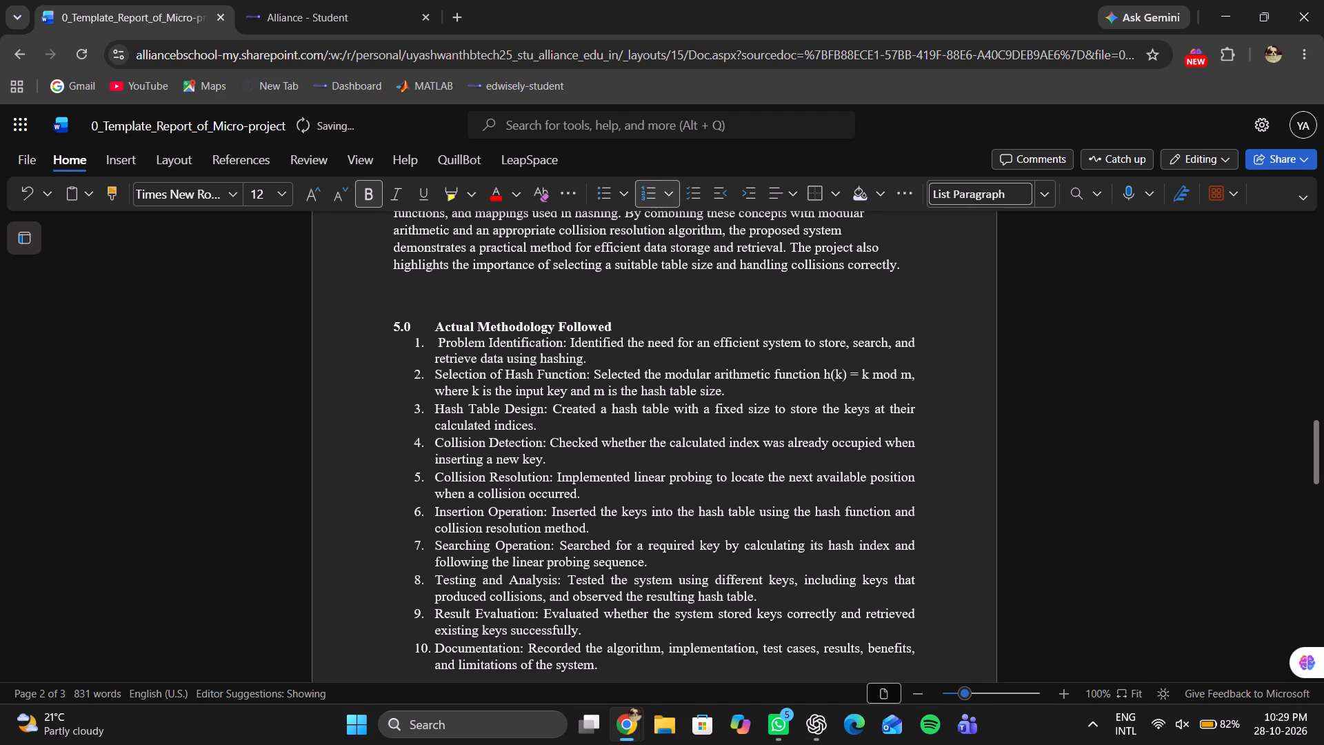
scroll(445, 428, up, 4)
scroll(445, 428, down, 1)
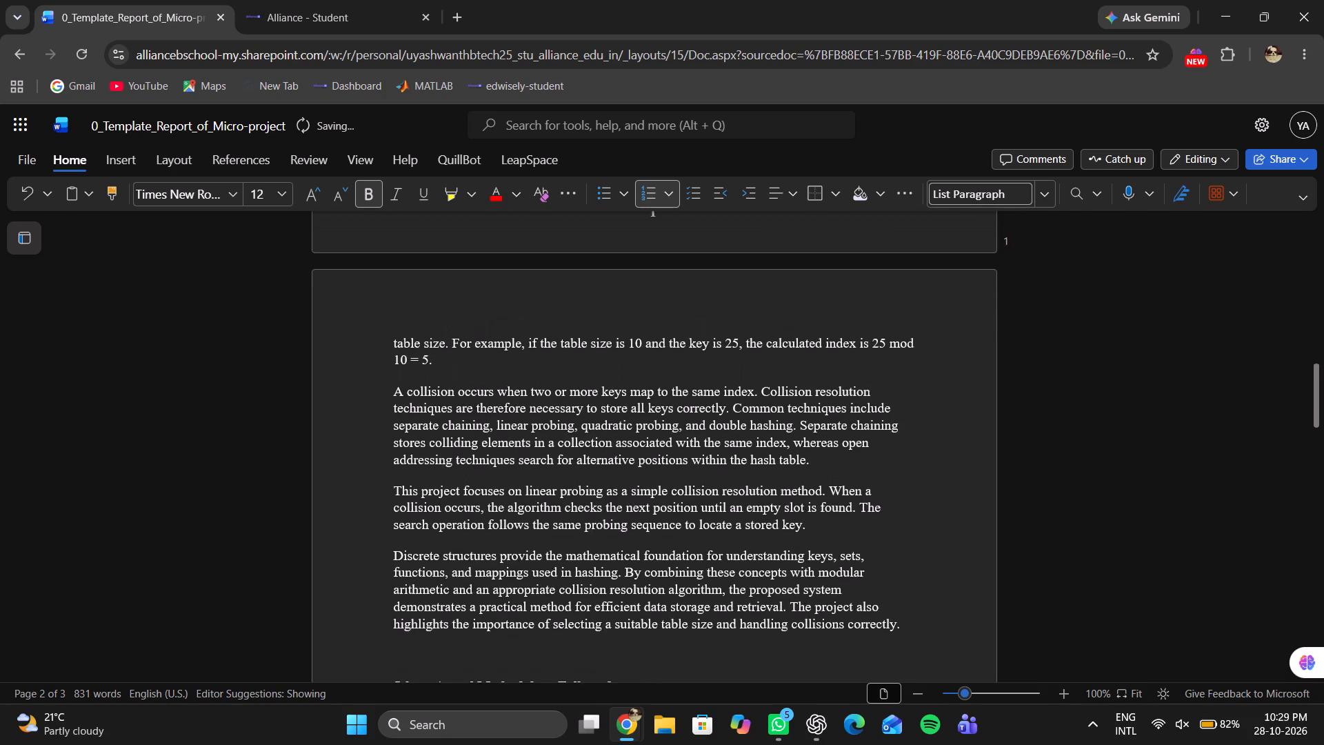
scroll(445, 428, down, 1)
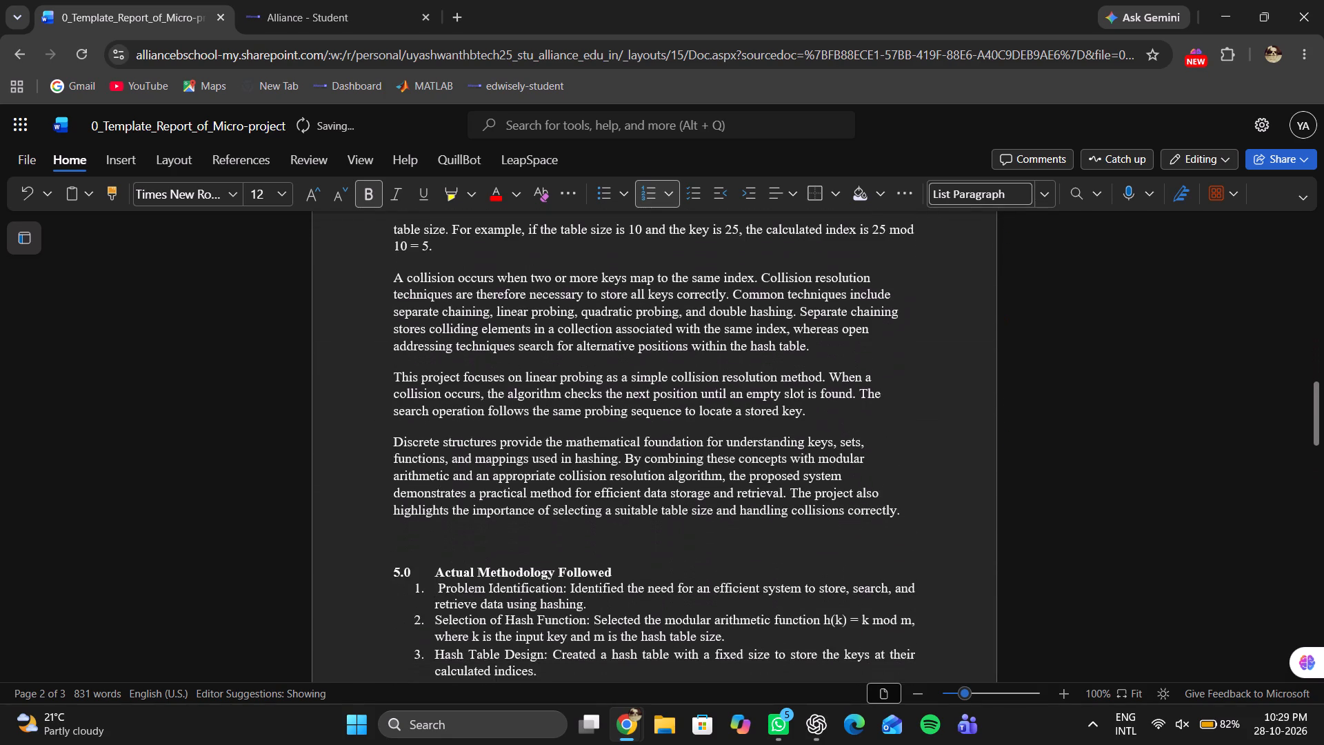
scroll(445, 428, down, 3)
scroll(445, 428, up, 2)
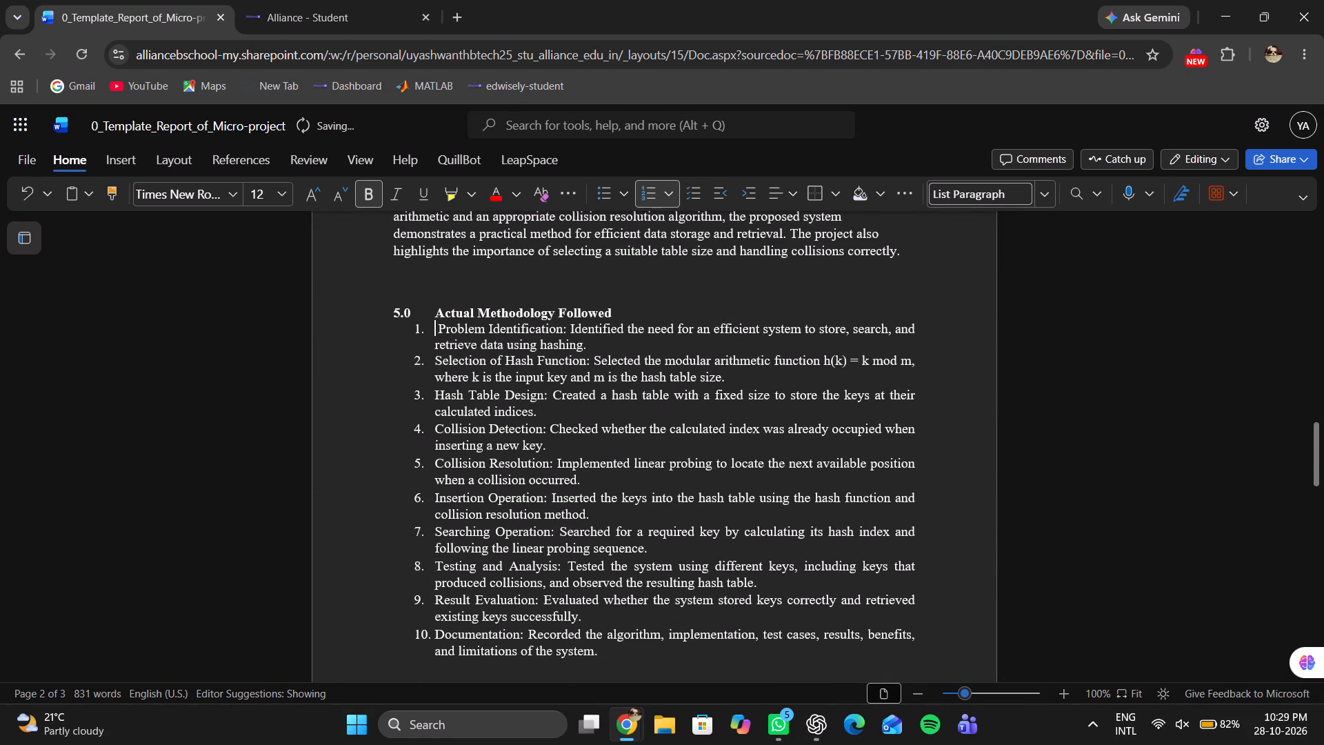
key(Right)
key(BackSpace)
Left-align all ten numbered steps under 5.0 Actual Methodology Followed.
drag(432, 330, 696, 655)
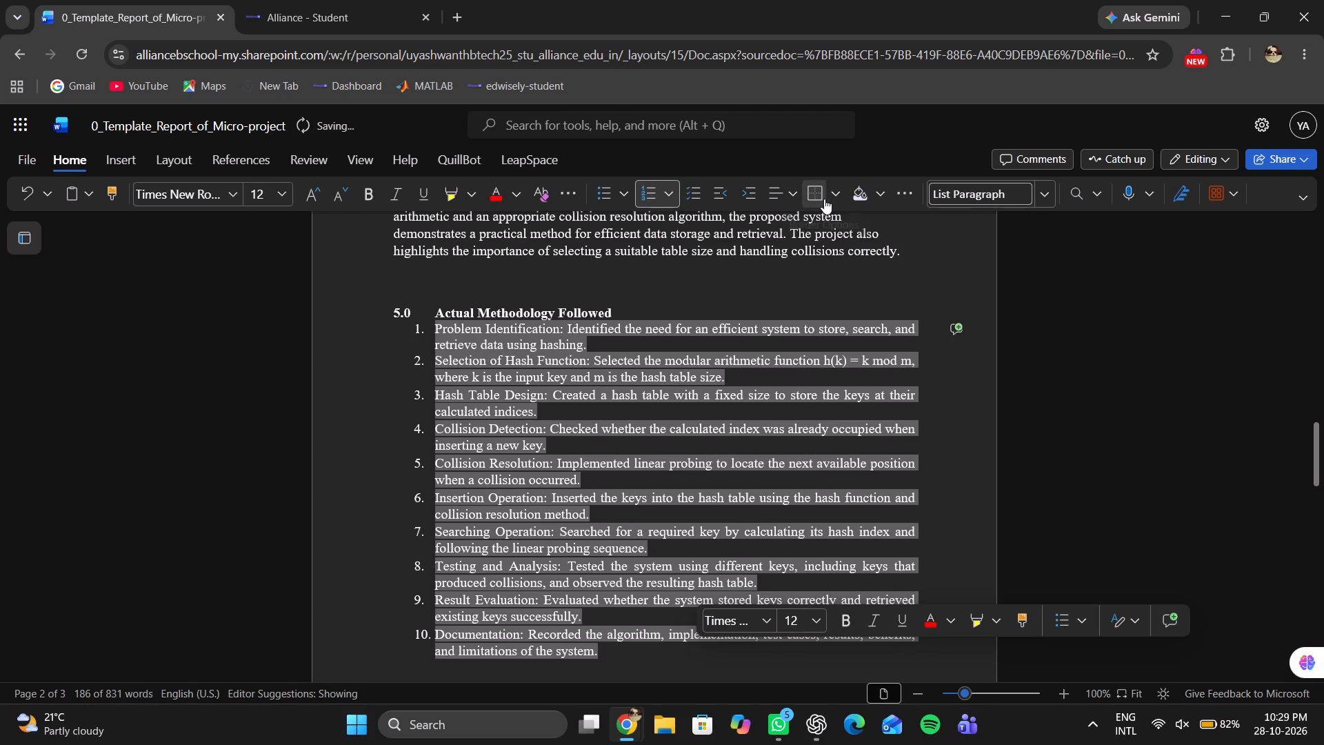
click(794, 195)
click(787, 261)
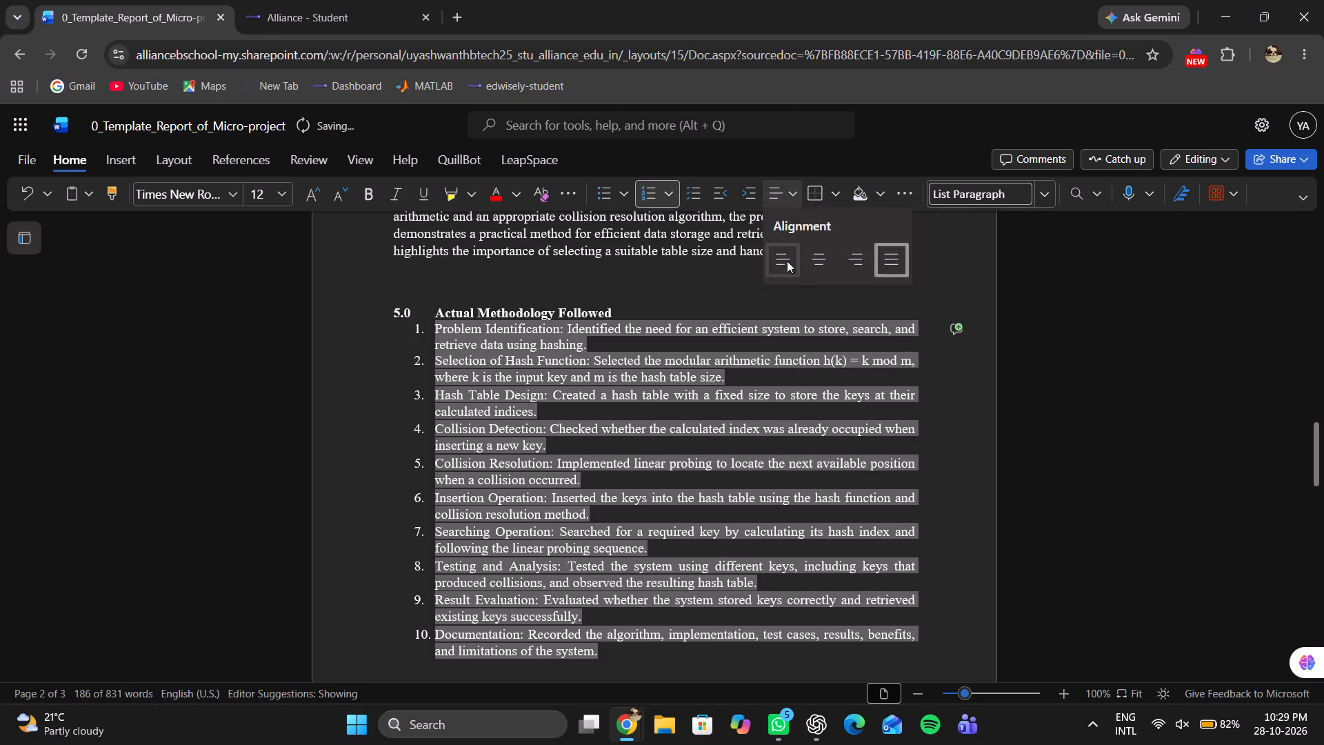
click(982, 310)
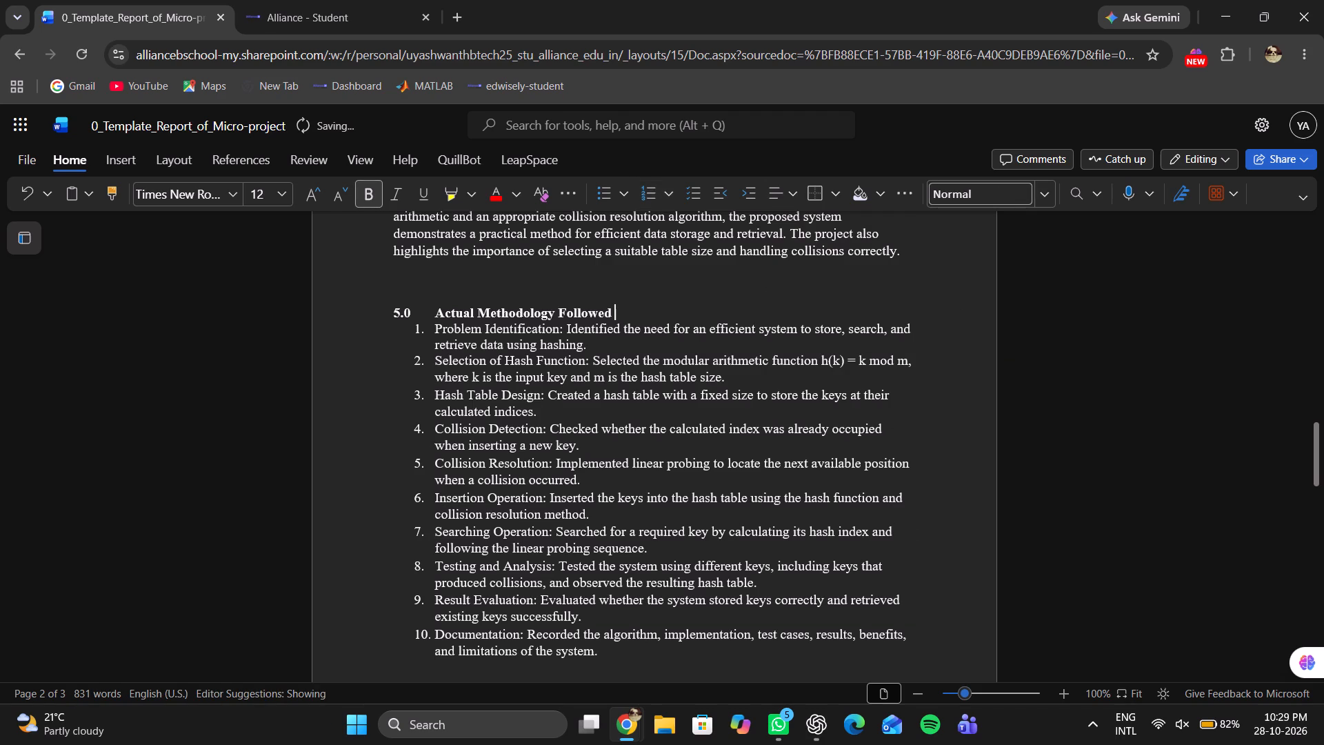
scroll(671, 339, down, 1)
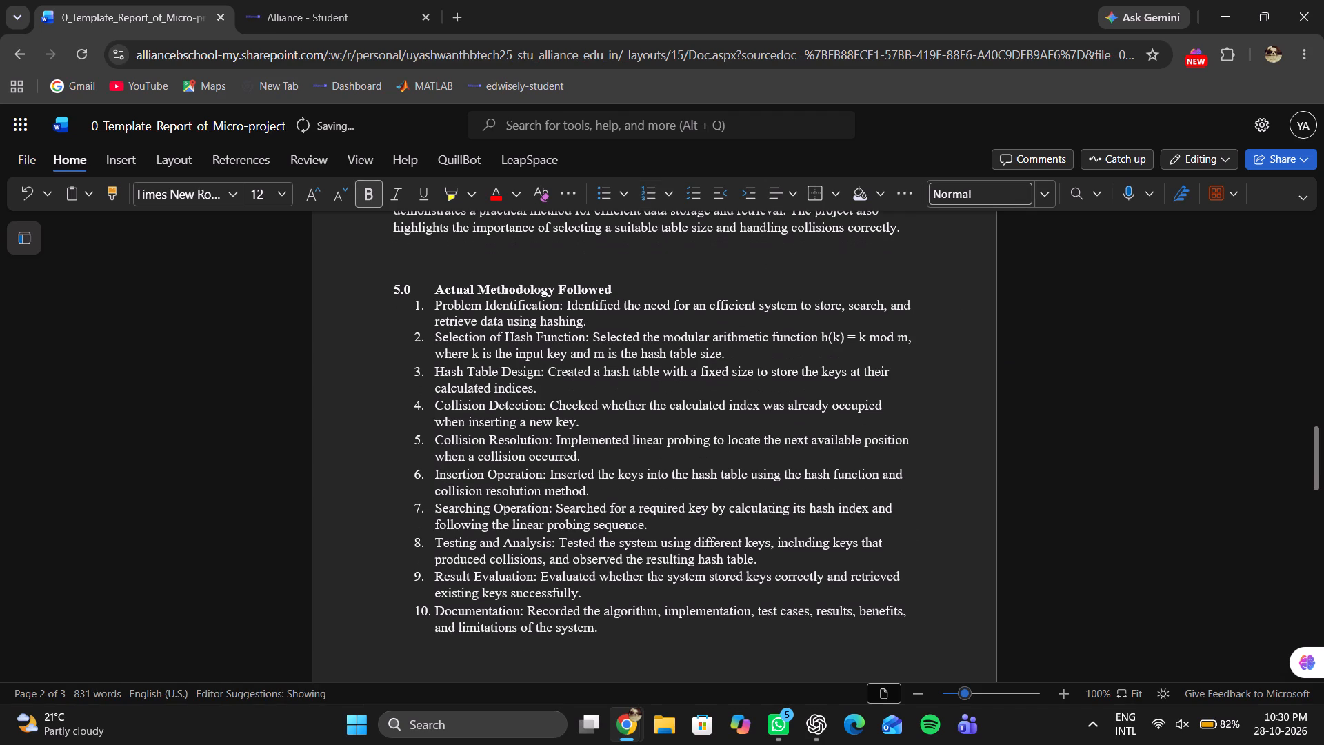
scroll(671, 339, down, 1)
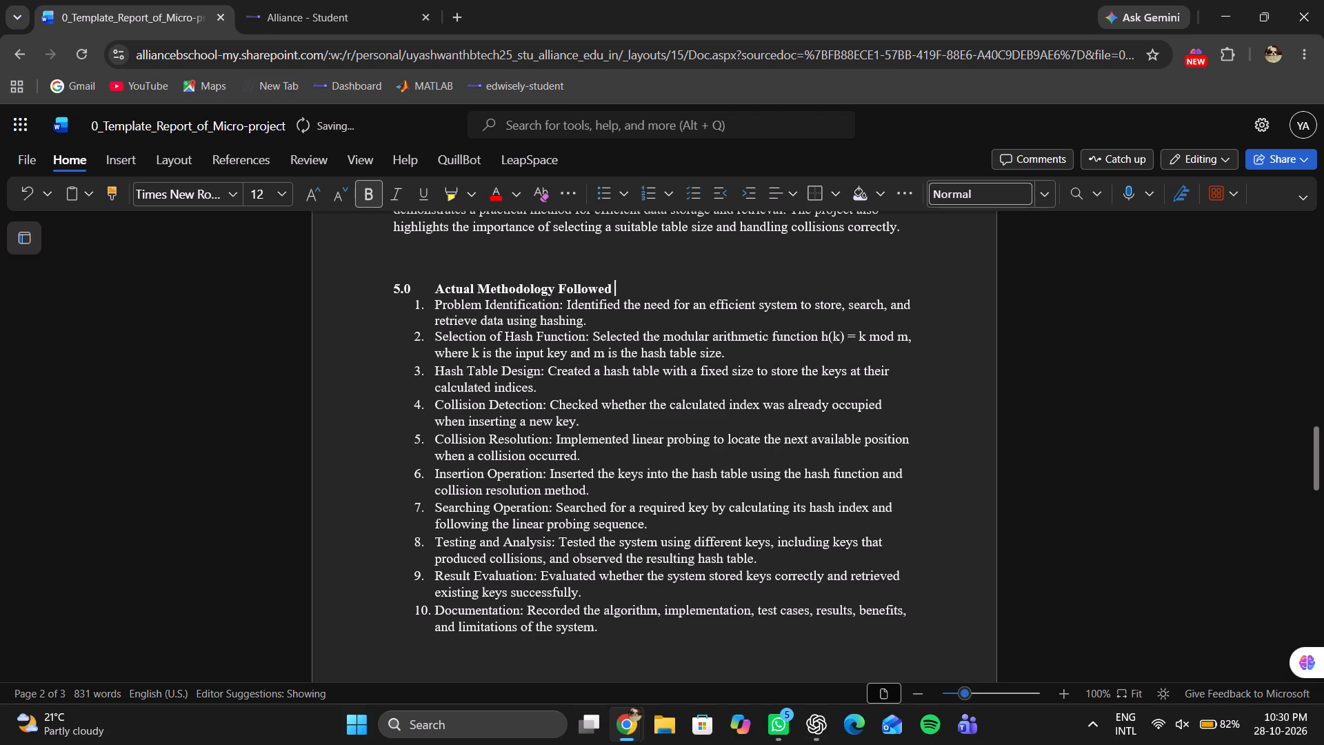
Bold the labels "Problem Identification:" and "Selection of Hash Function:" in methodology items 1 and 2.
drag(566, 305, 419, 307)
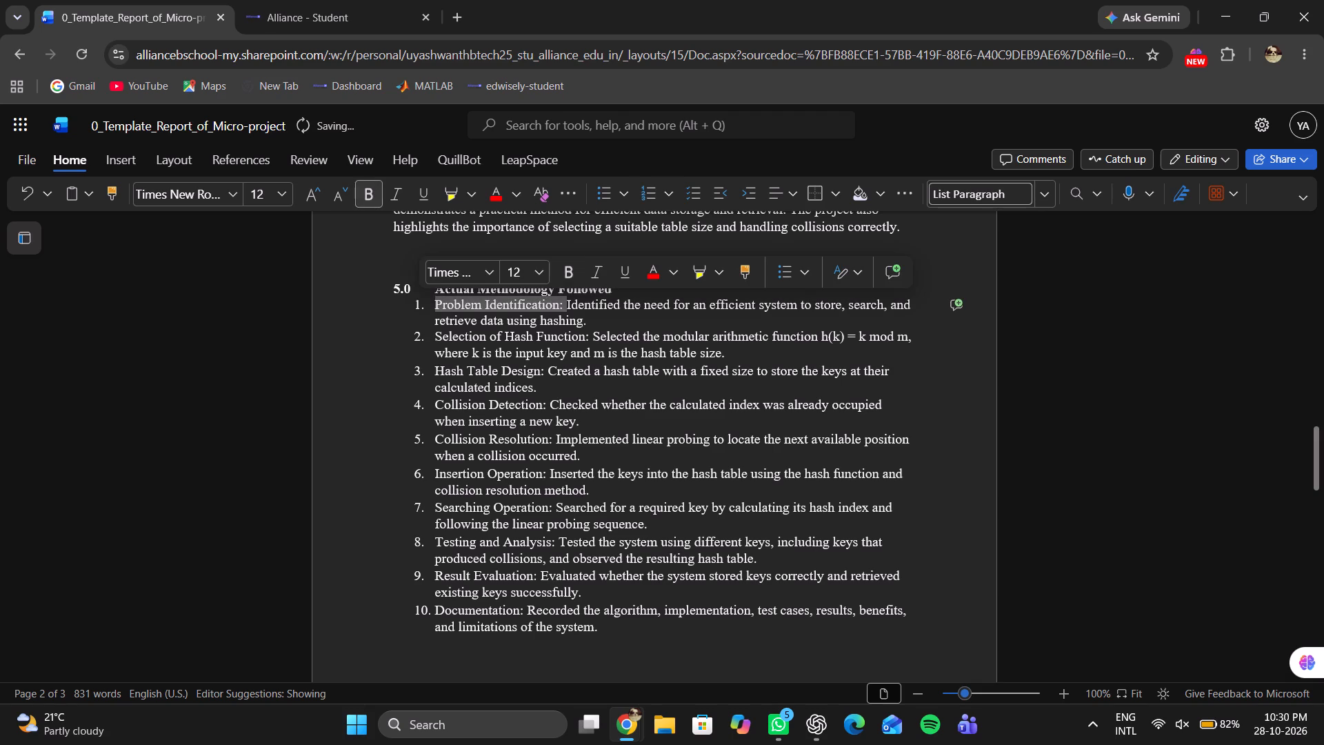
click(560, 277)
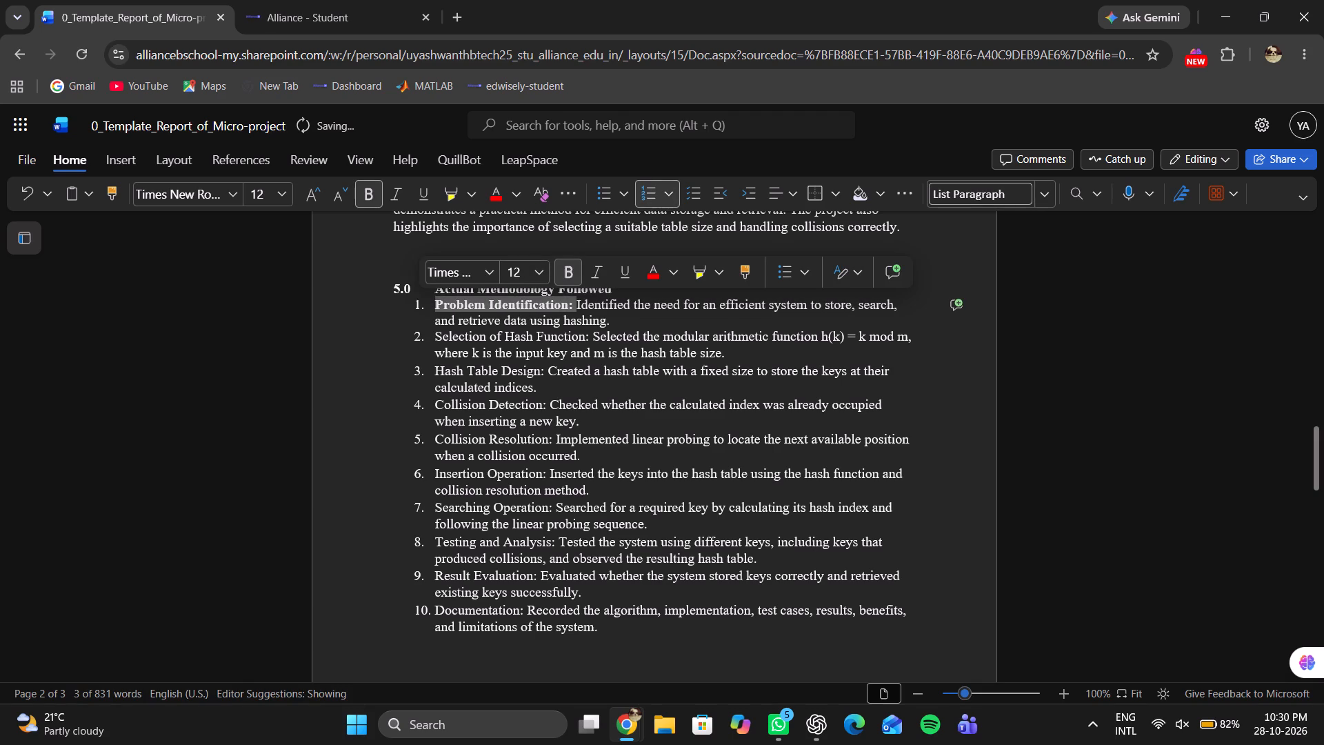
double_click(541, 334)
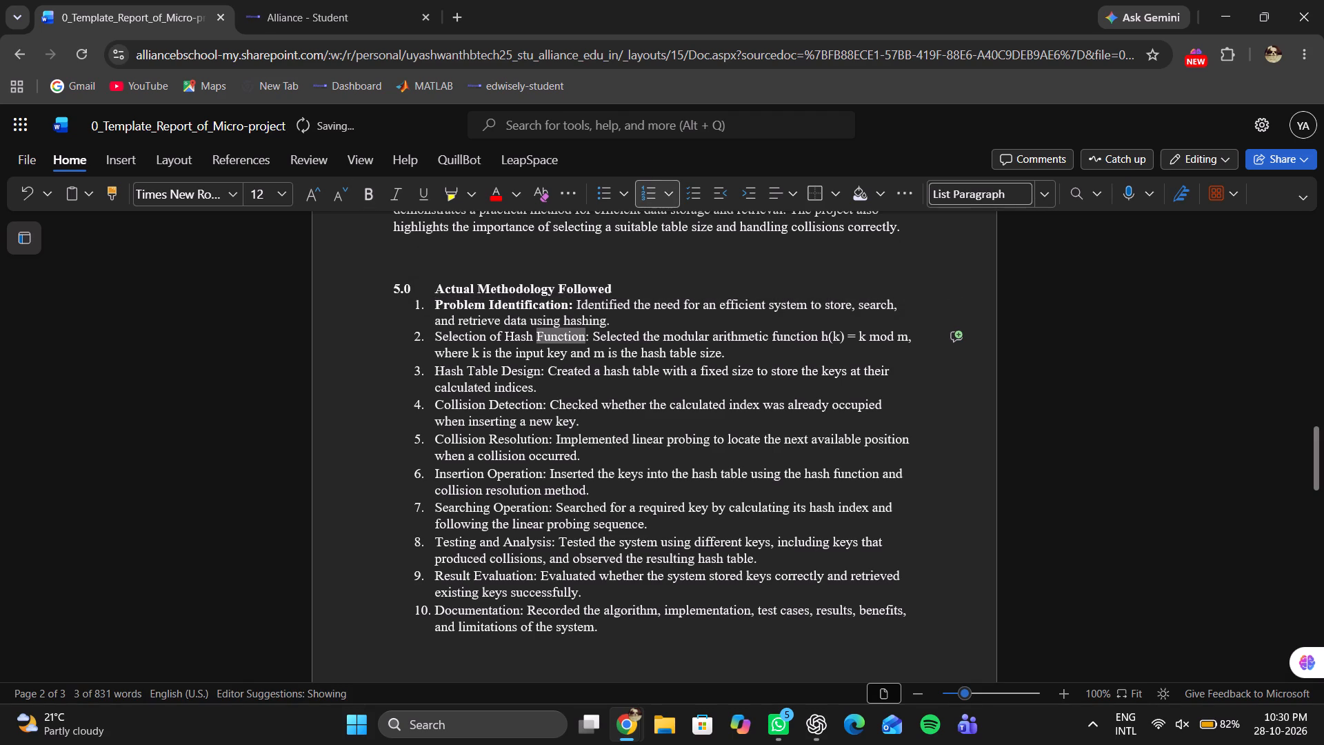
drag(589, 334, 440, 339)
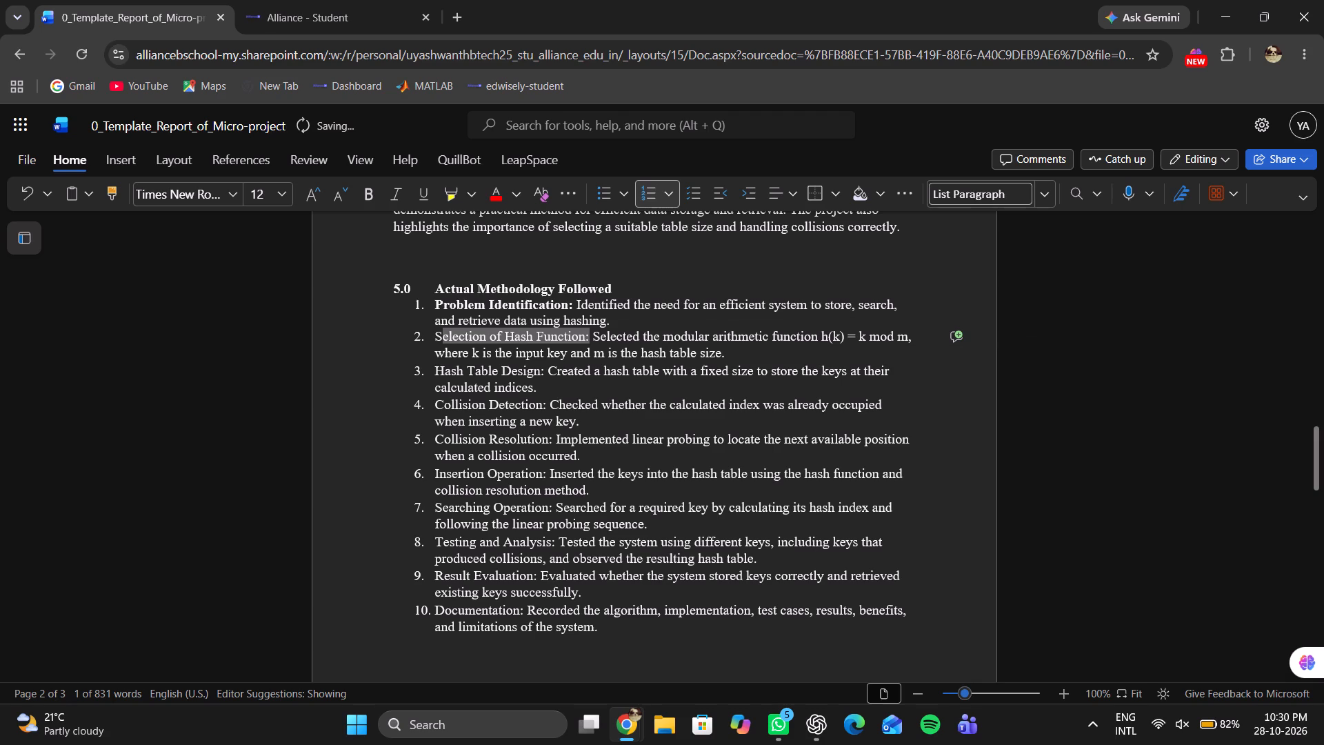
drag(440, 339, 429, 339)
click(573, 298)
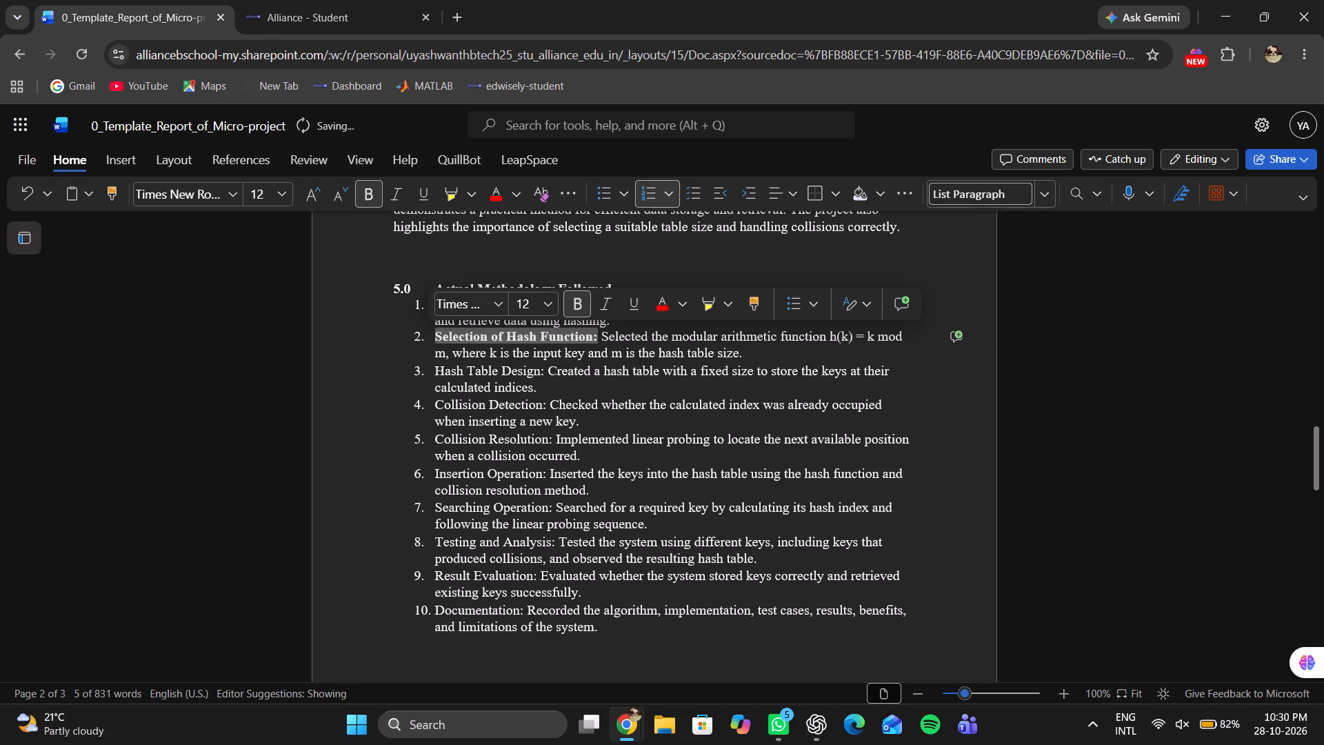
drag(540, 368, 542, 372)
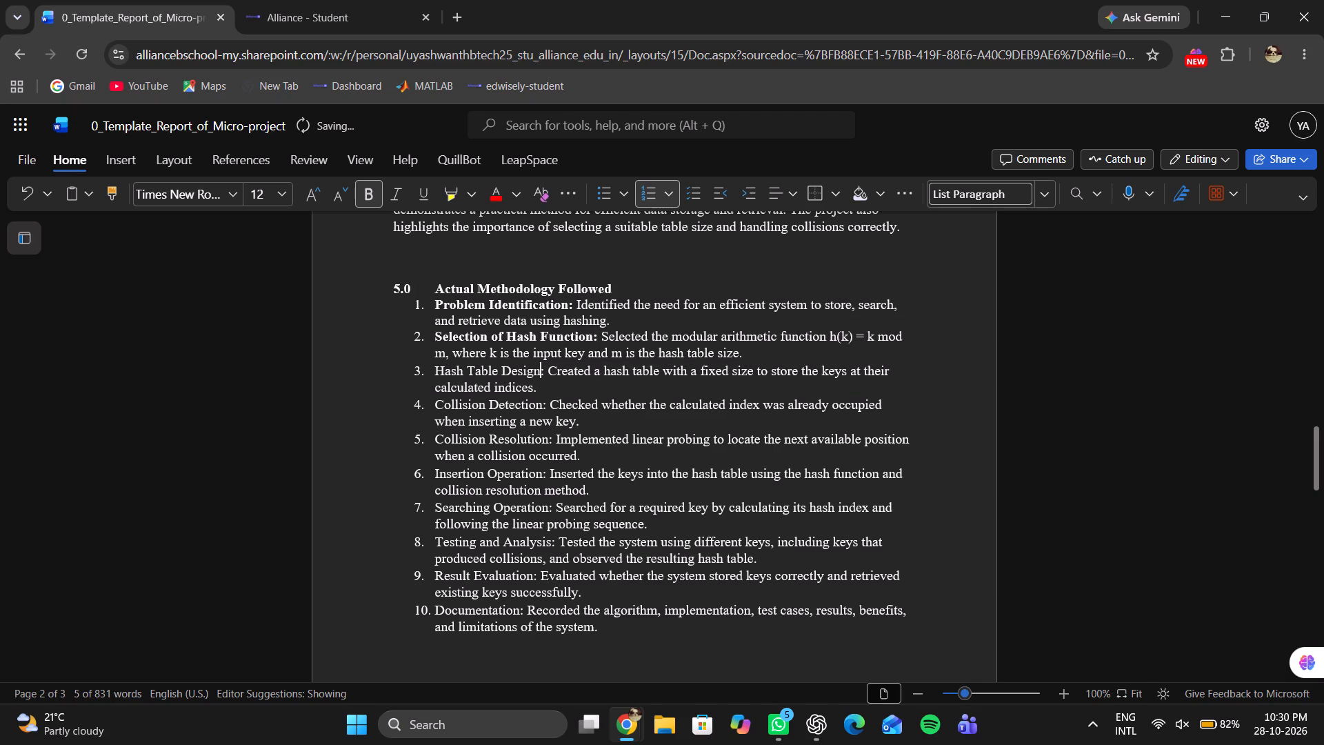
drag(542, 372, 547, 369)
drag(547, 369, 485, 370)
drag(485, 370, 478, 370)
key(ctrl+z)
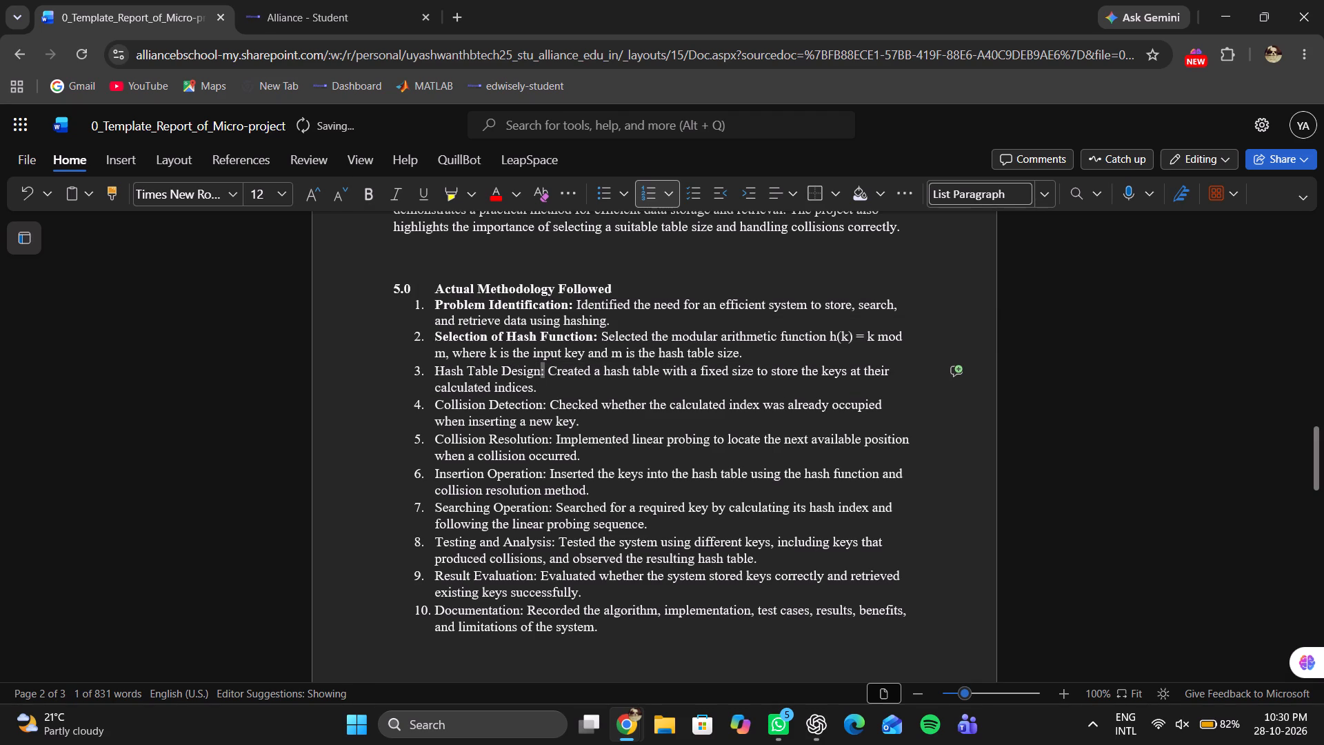
Bold the labels "Hash Table Design:", "Collision Detection:" and "Collision Resolution:" in methodology items 3 to 5.
click(547, 372)
drag(547, 372, 490, 378)
drag(490, 378, 435, 375)
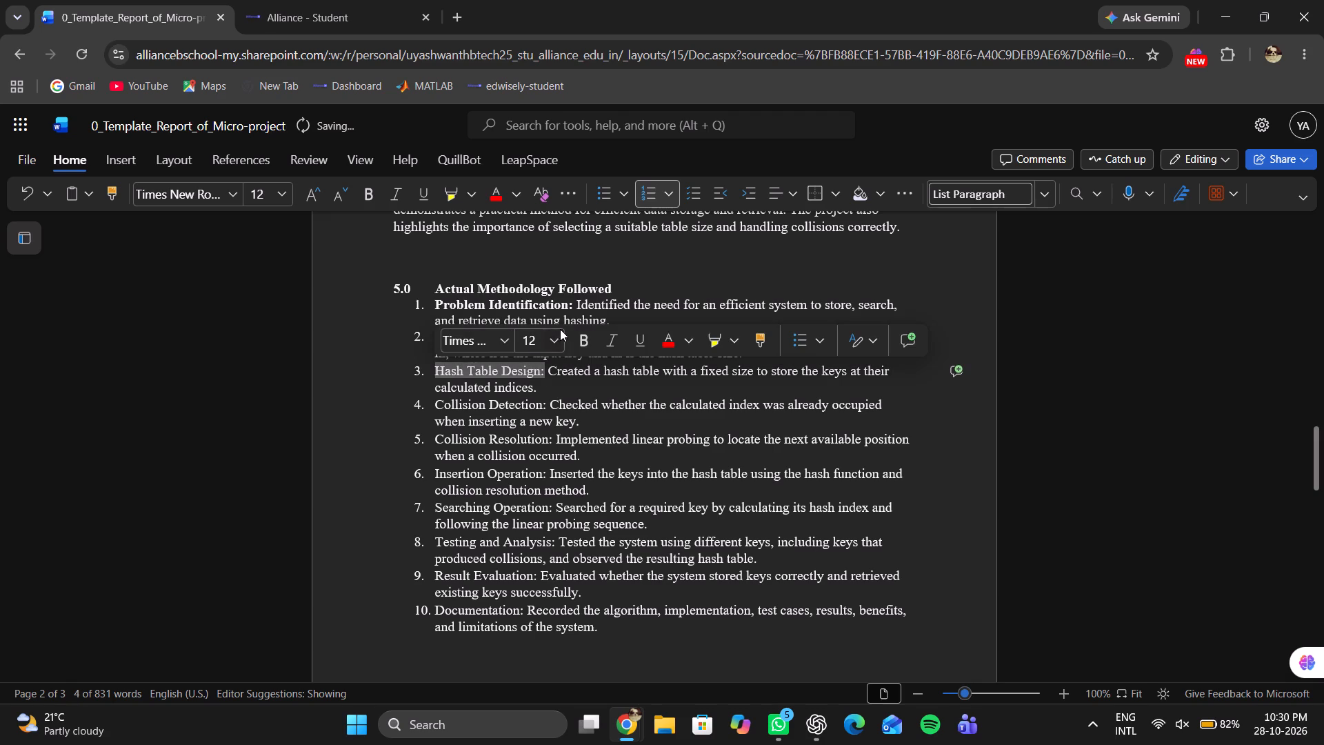
click(575, 337)
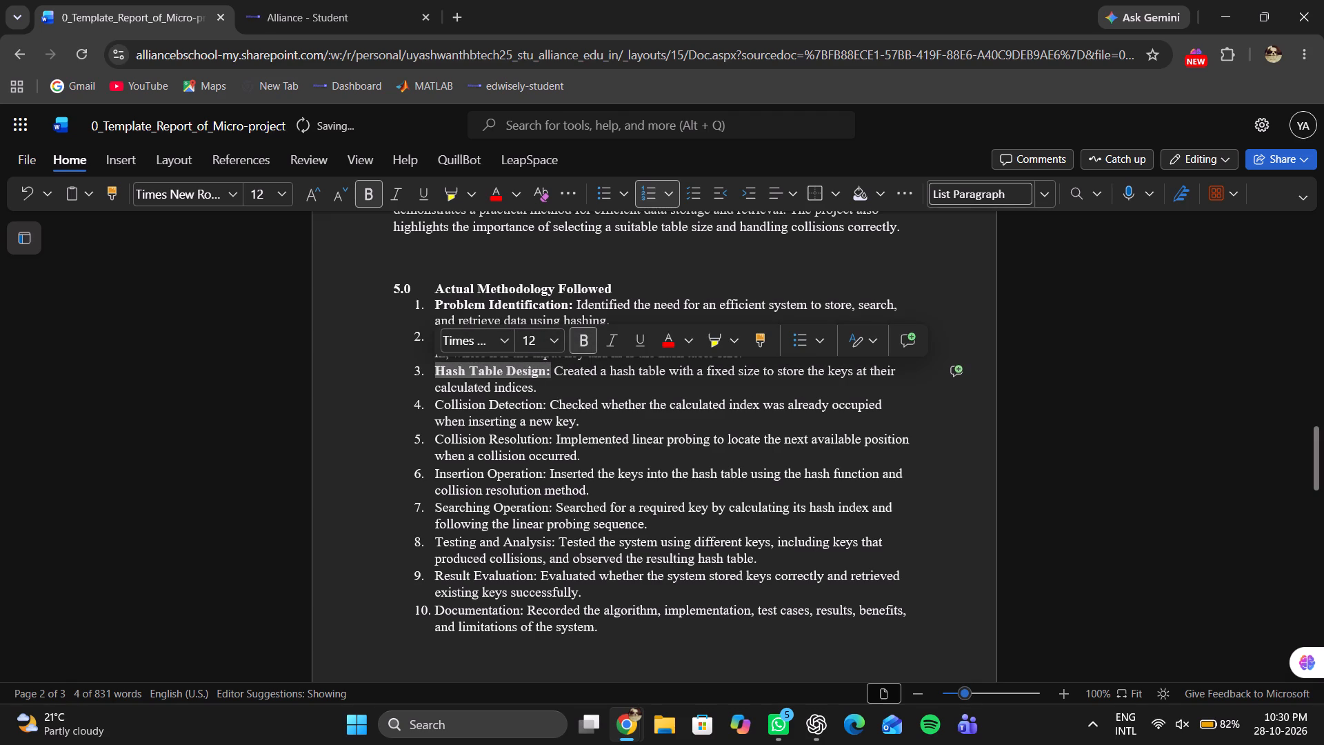
drag(548, 404, 429, 396)
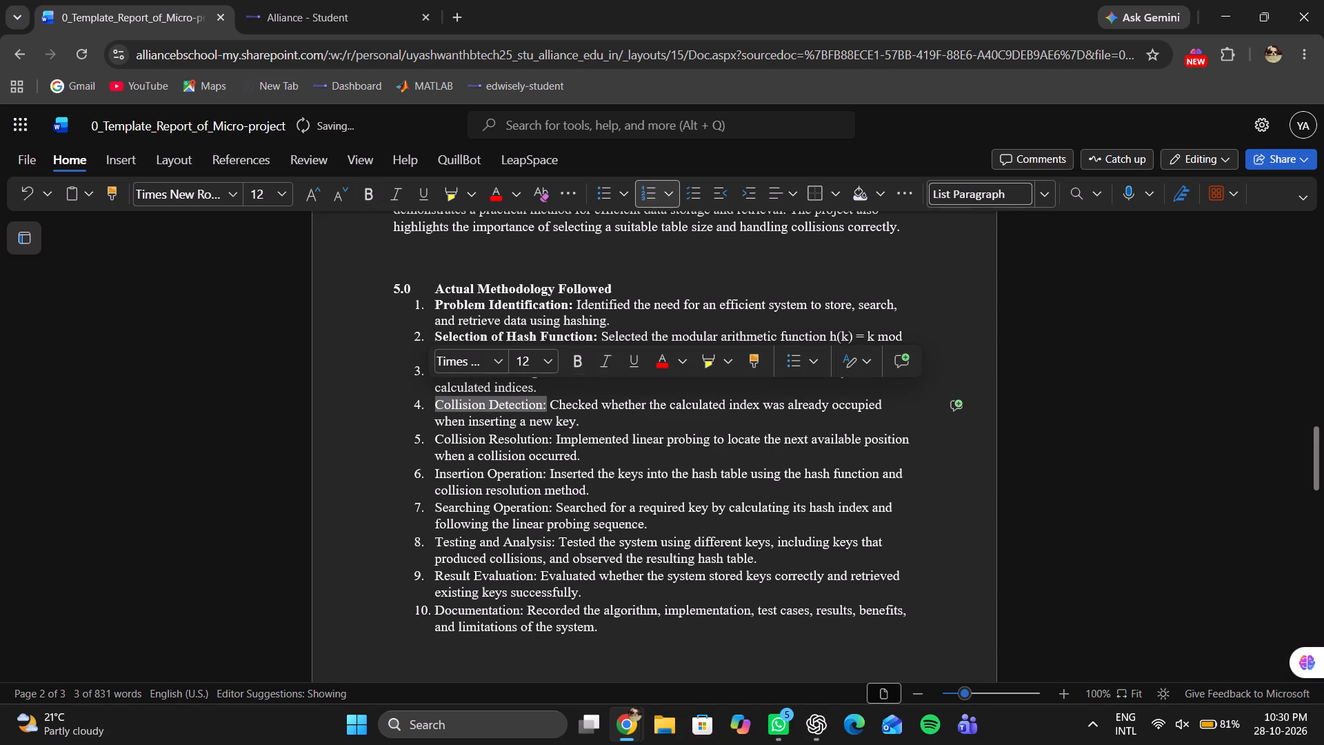
click(586, 359)
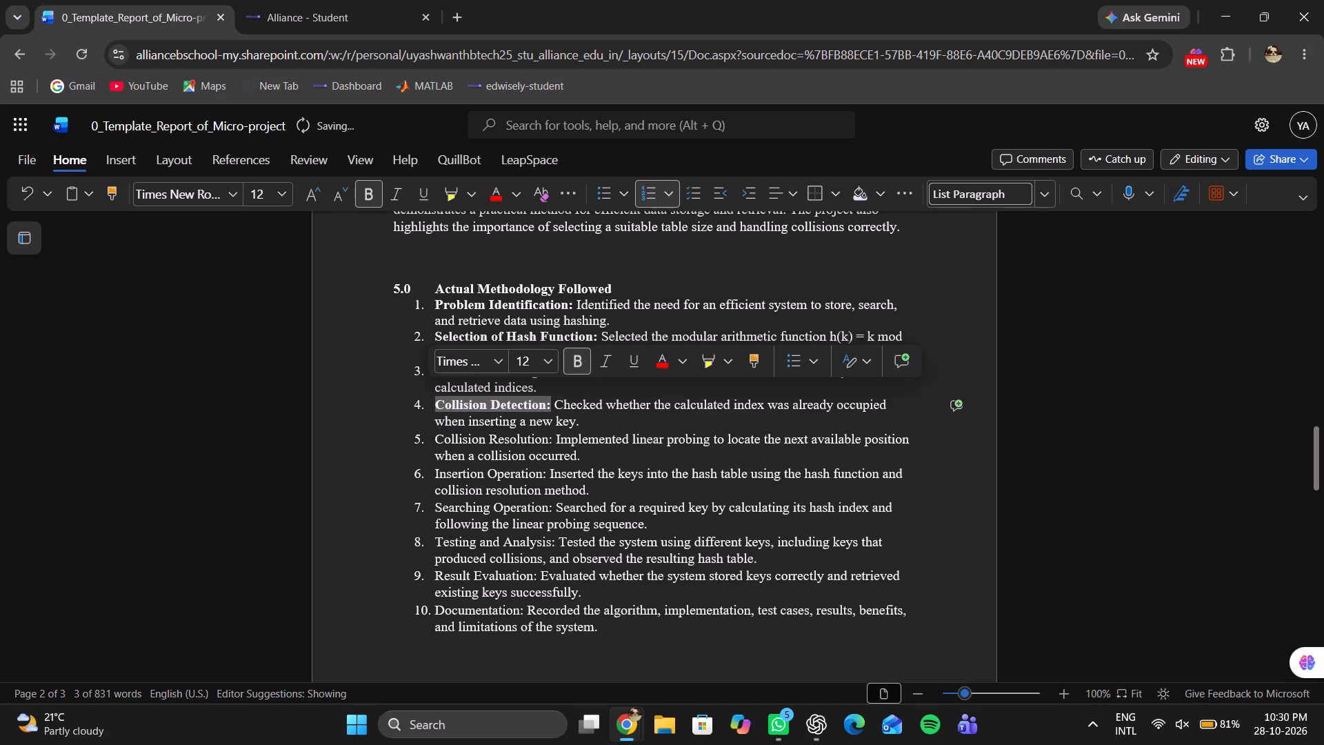
drag(552, 438, 439, 442)
click(584, 406)
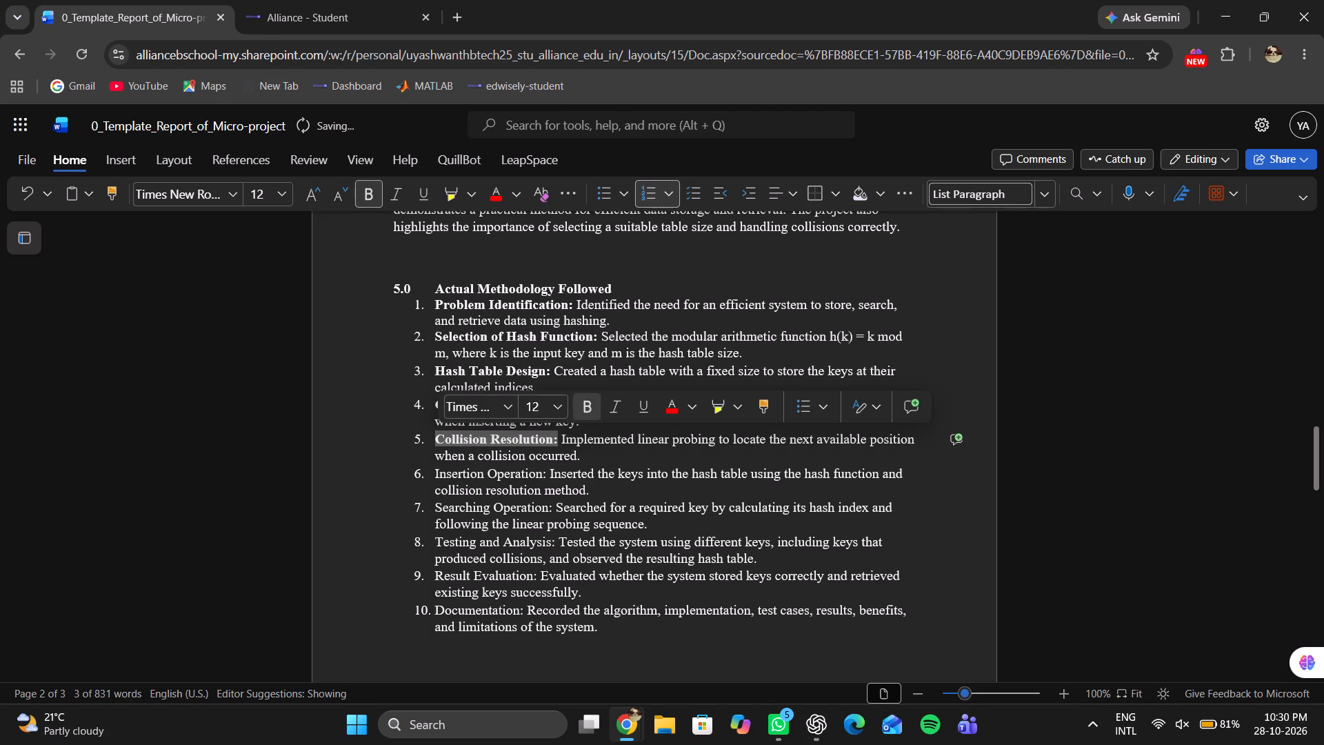
Bold the labels "Insertion Operation:" and "Searching Operation:" in methodology items 6 and 7.
drag(545, 472, 498, 466)
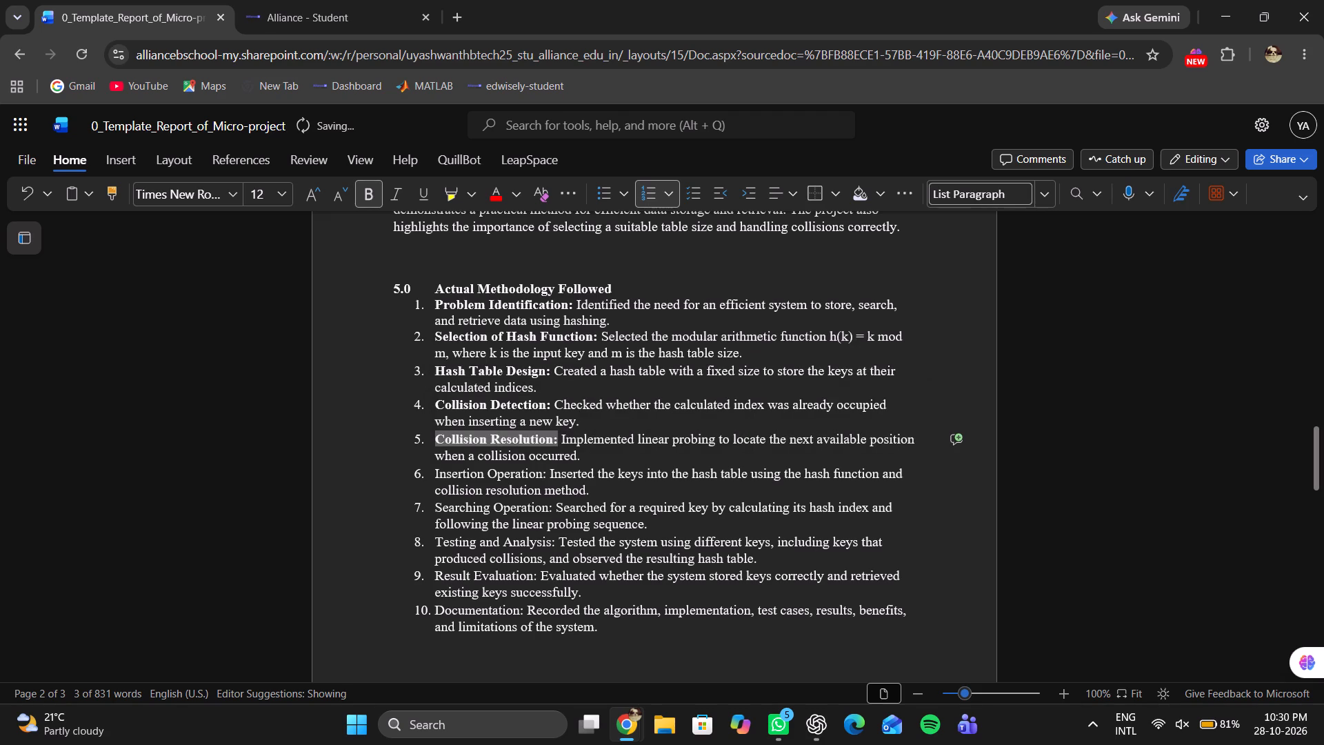
drag(498, 466, 434, 476)
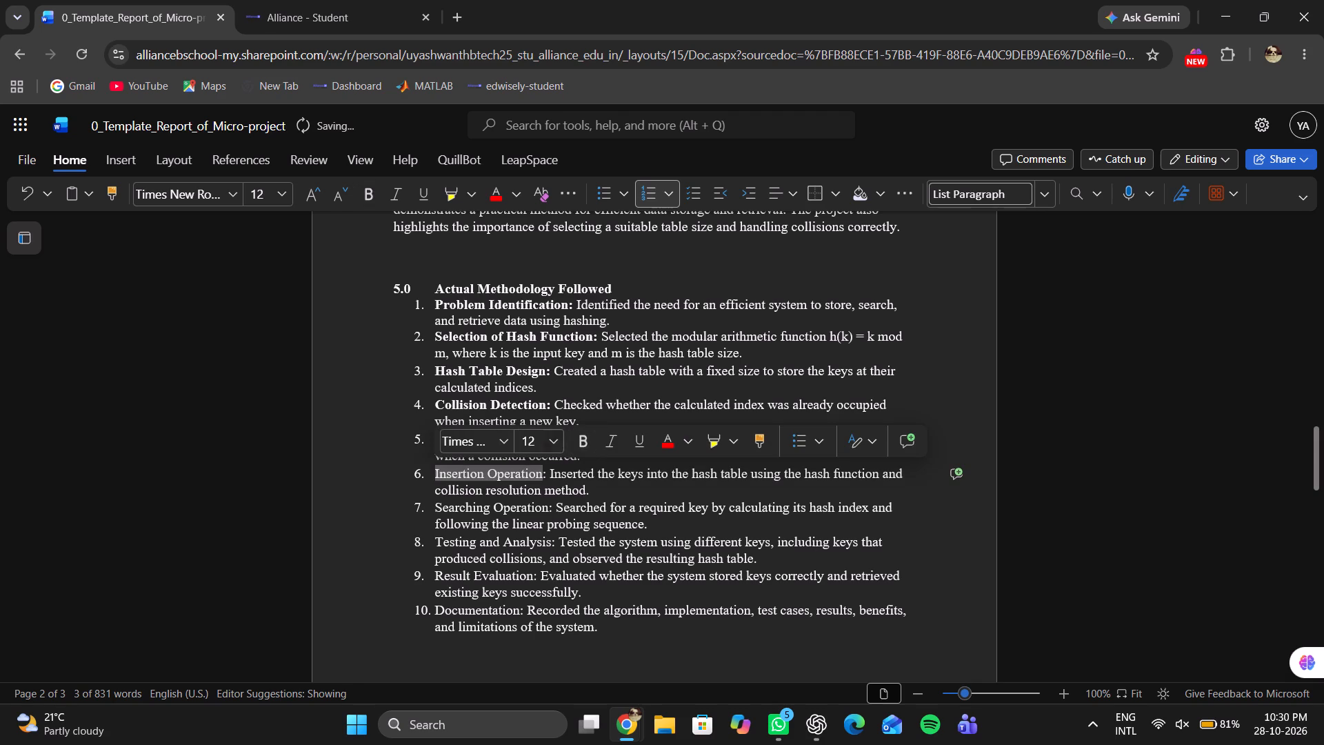
click(548, 474)
drag(548, 474, 528, 475)
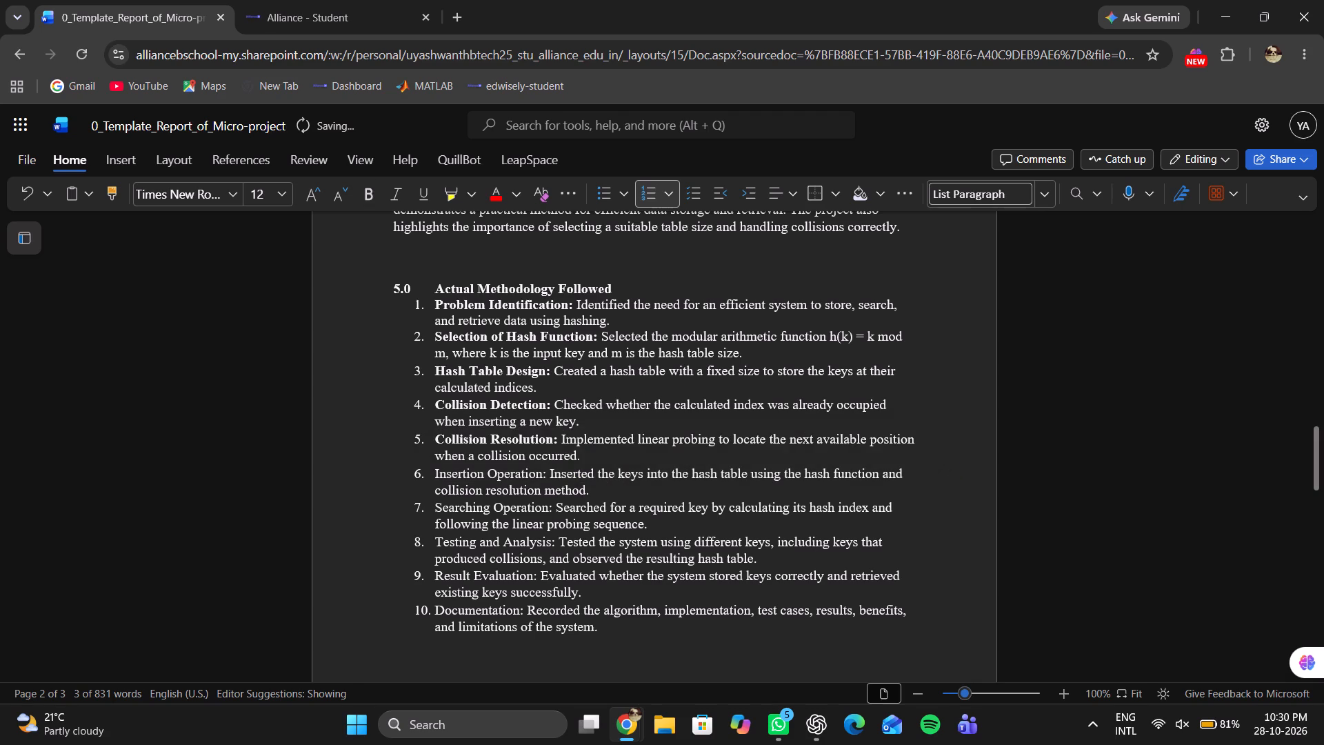
drag(528, 475, 441, 478)
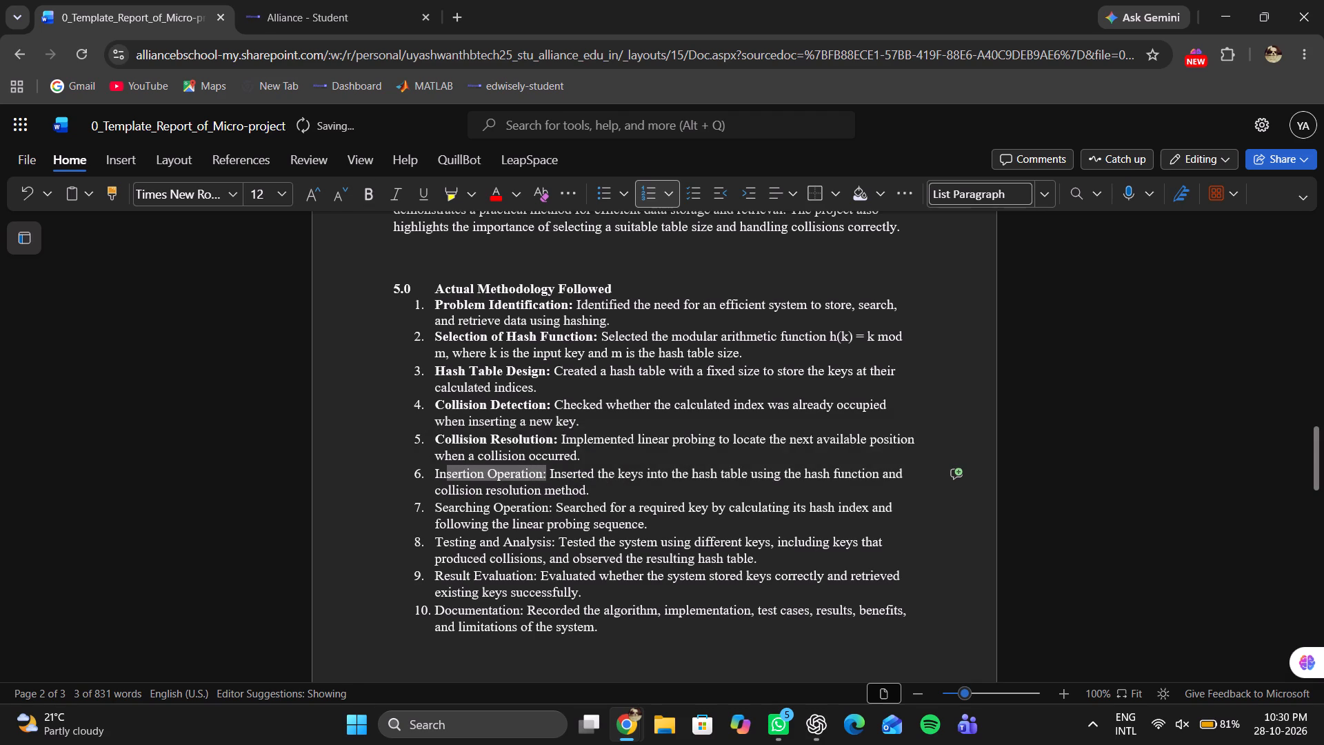
drag(441, 478, 432, 477)
click(579, 437)
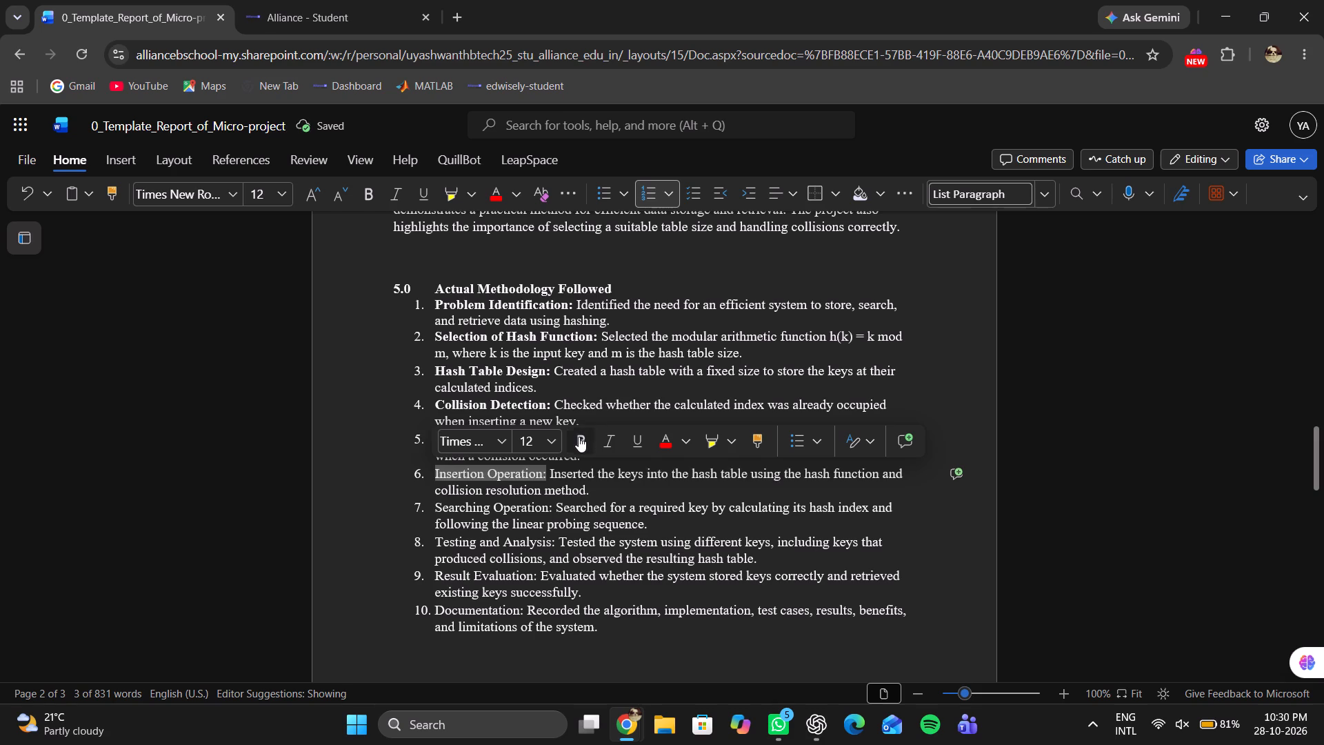
drag(554, 509, 421, 504)
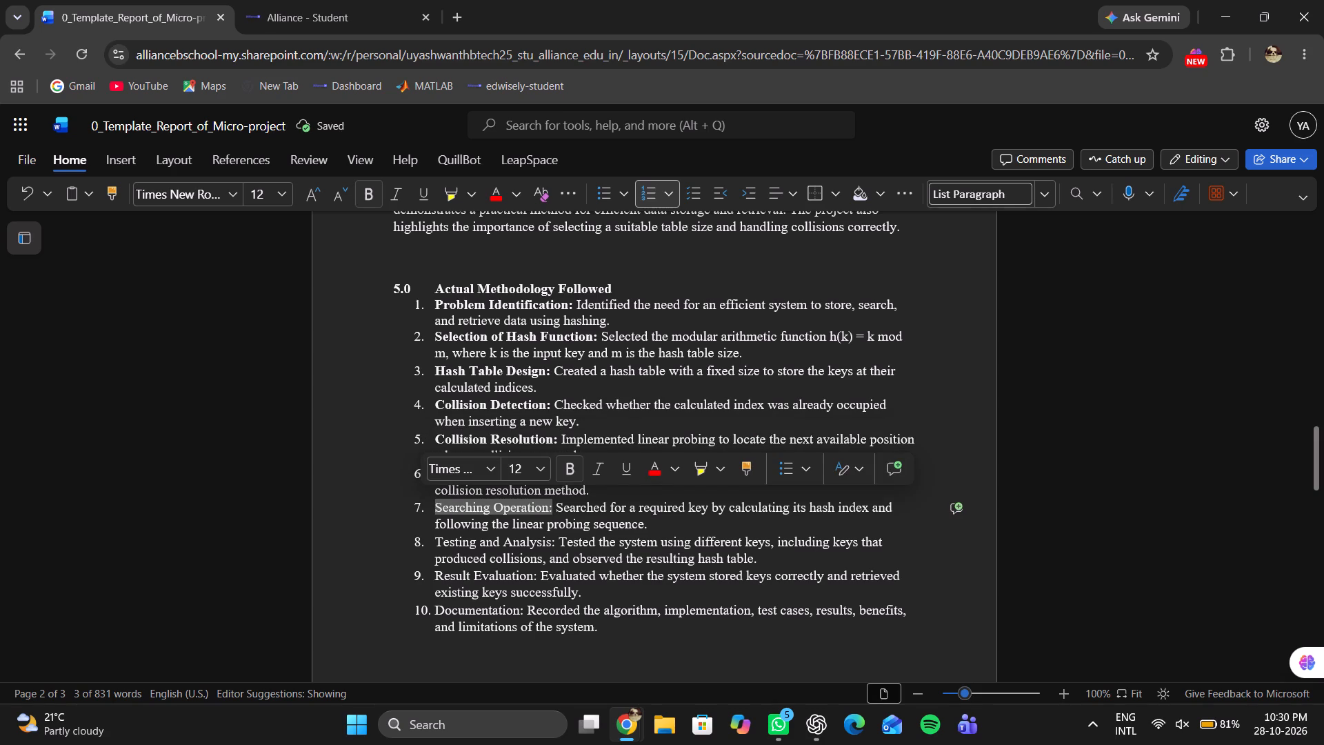
click(565, 475)
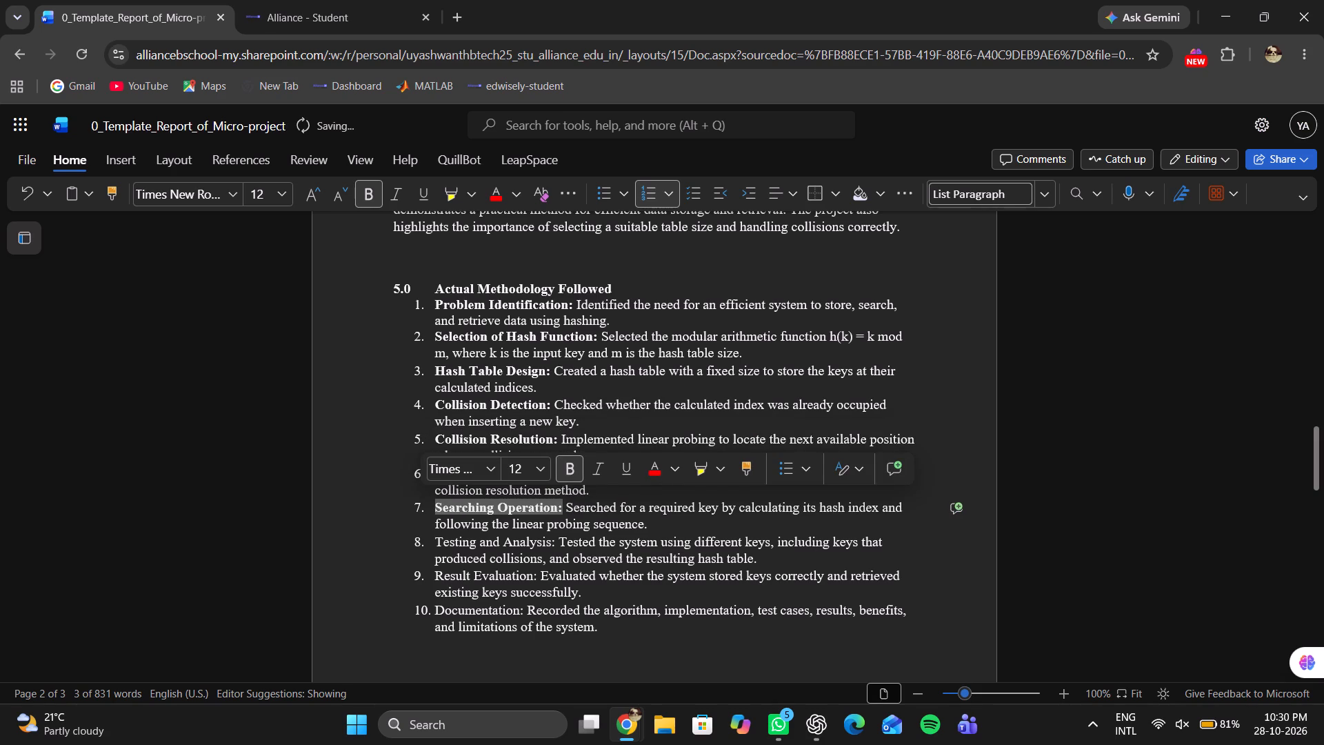
Bold the labels "Testing and Analysis:", "Result Evaluation:" and "Documentation:" in methodology items 8 to 10.
drag(557, 542, 437, 537)
click(591, 499)
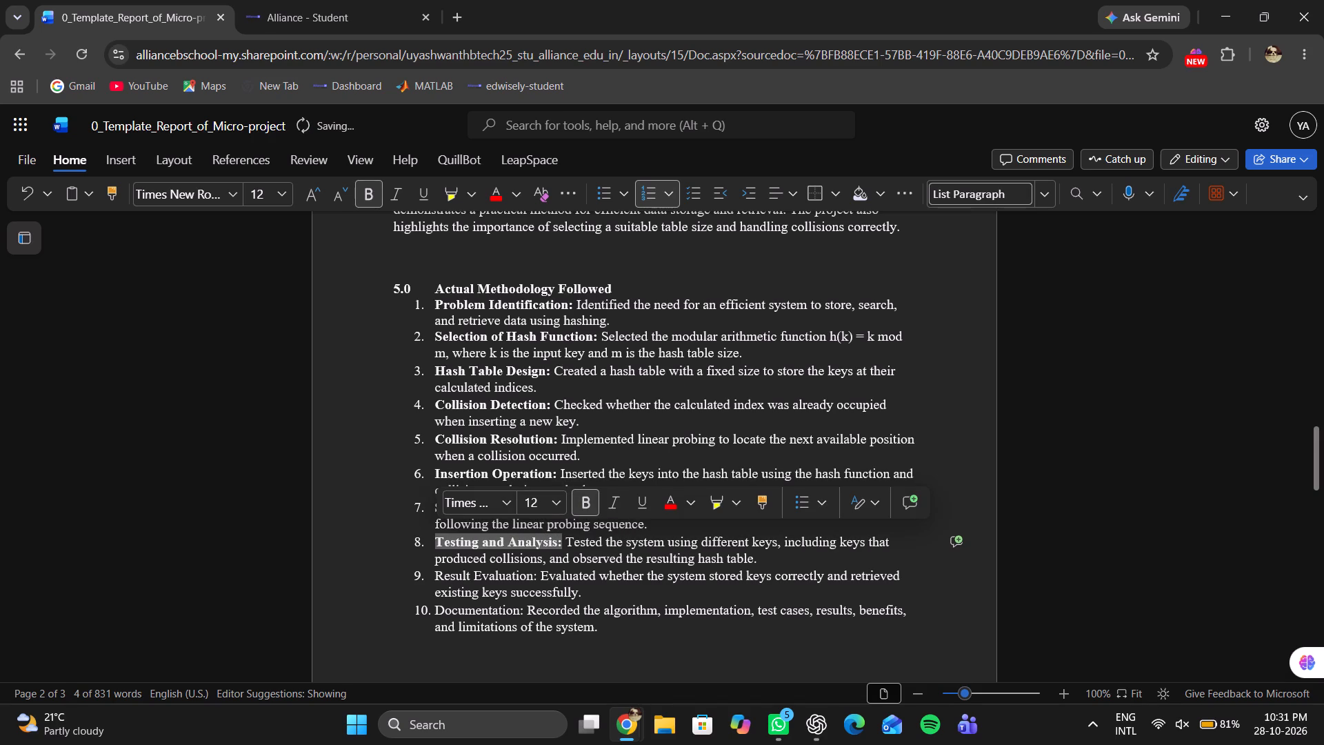
drag(539, 578, 436, 573)
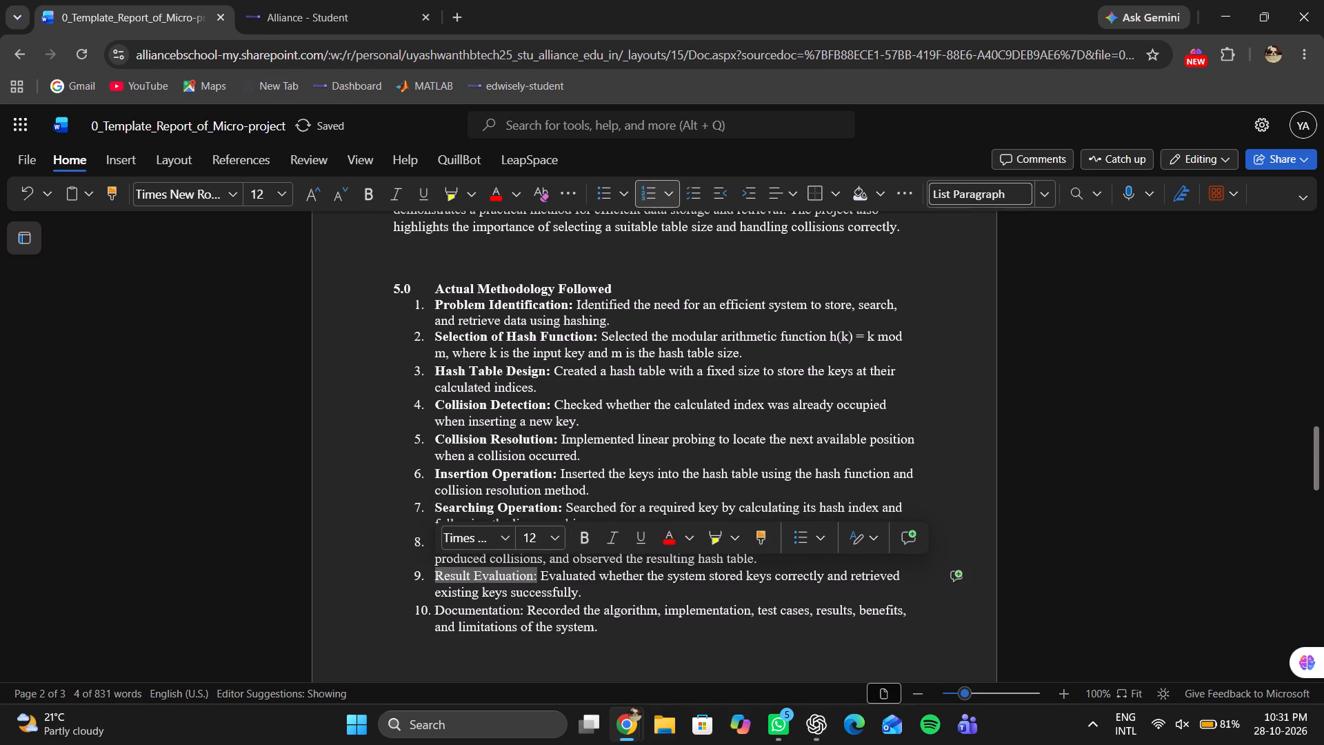
click(586, 539)
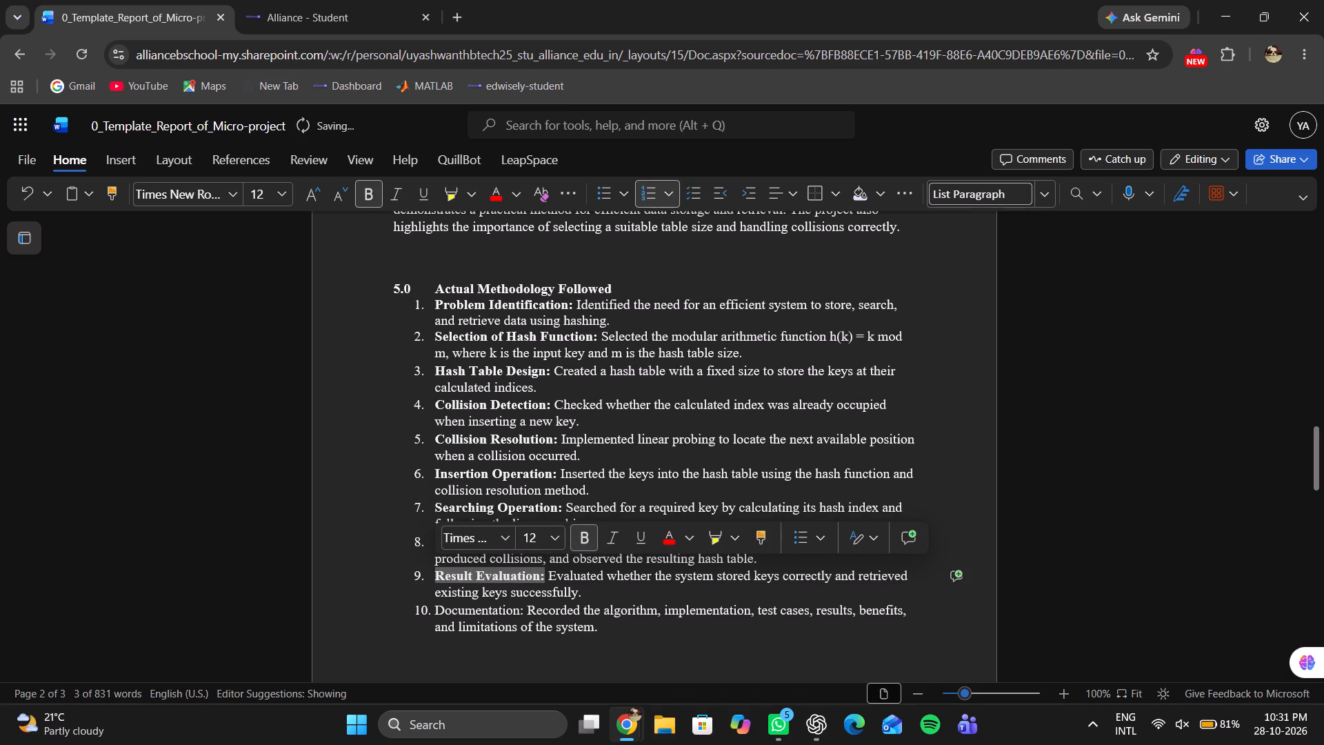
drag(523, 610, 421, 610)
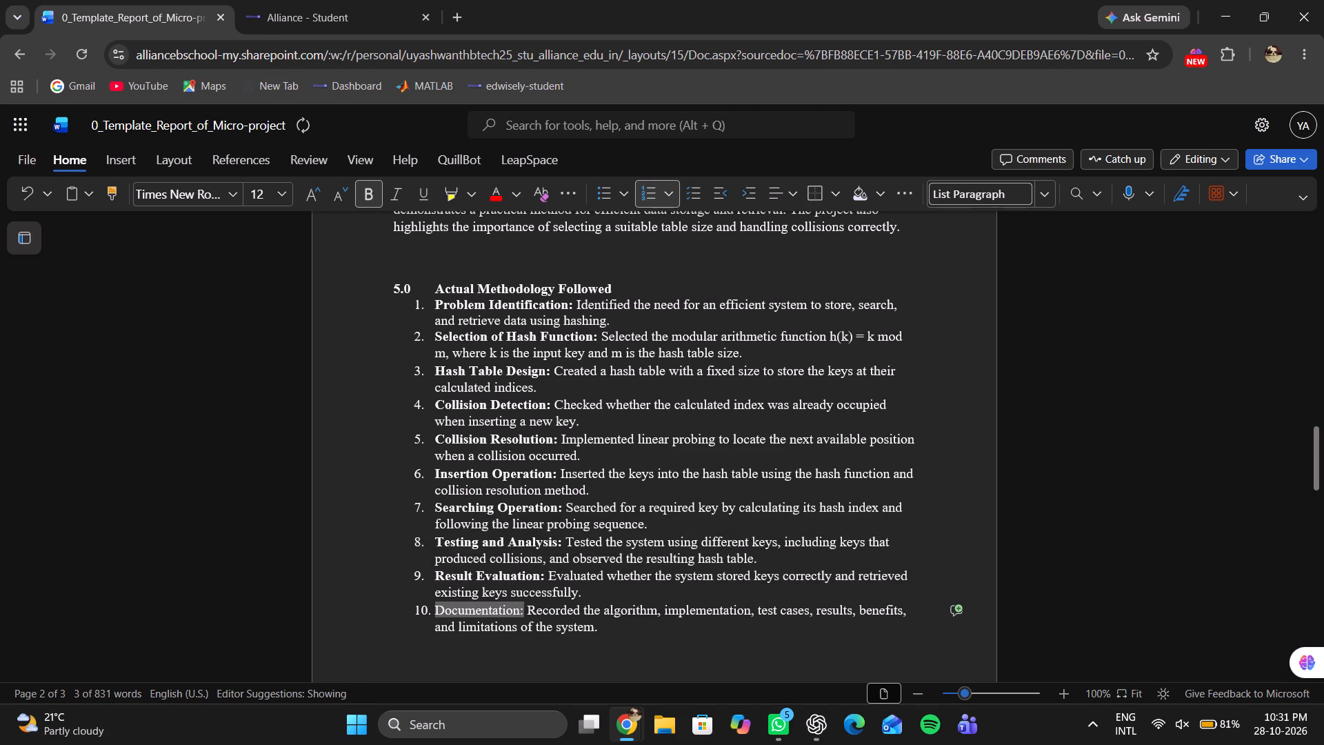
drag(421, 610, 426, 612)
click(569, 573)
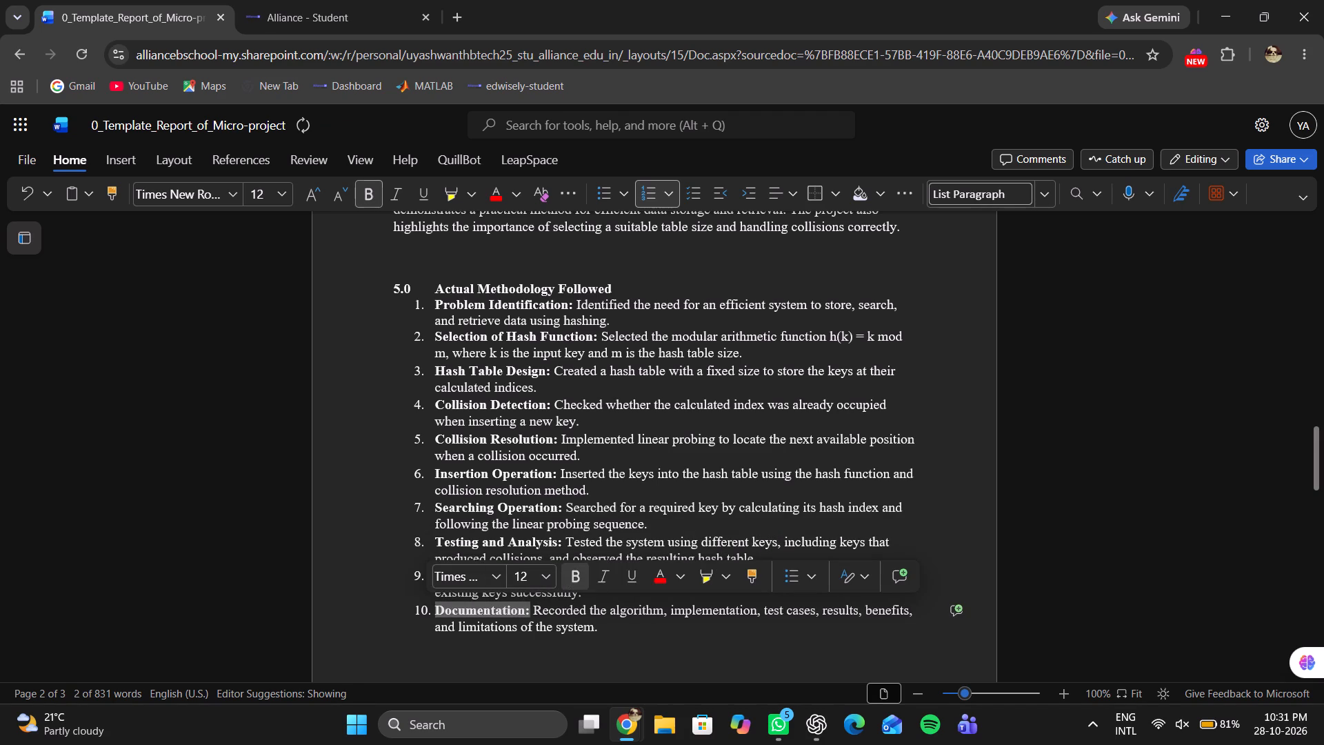
click(1084, 442)
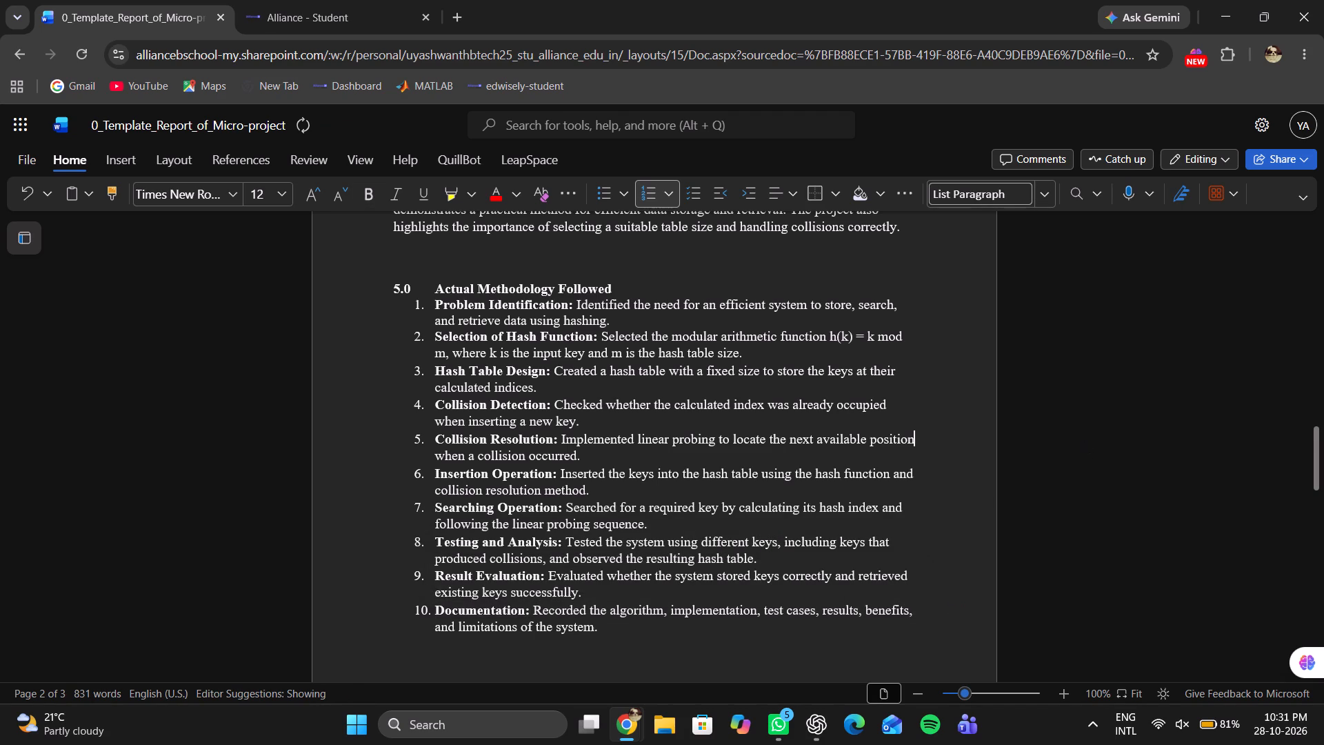
scroll(925, 521, down, 1)
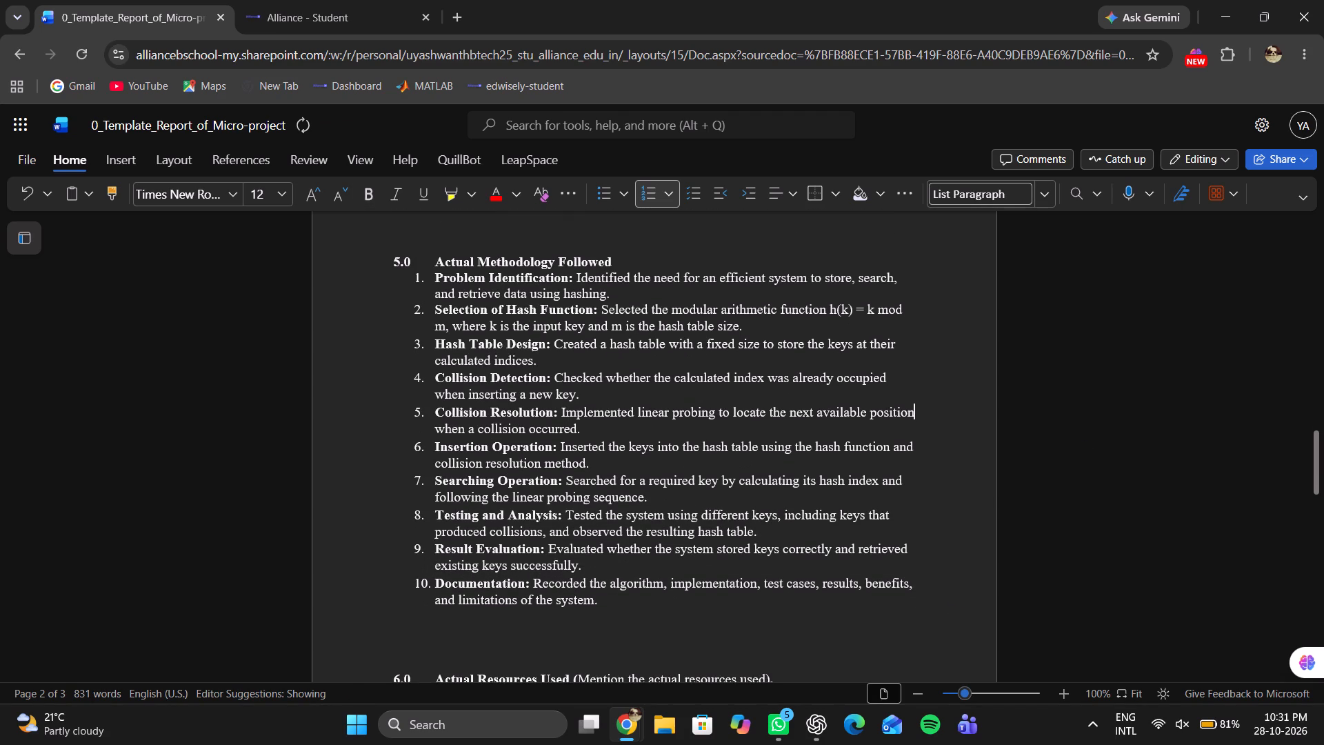
scroll(1046, 519, down, 2)
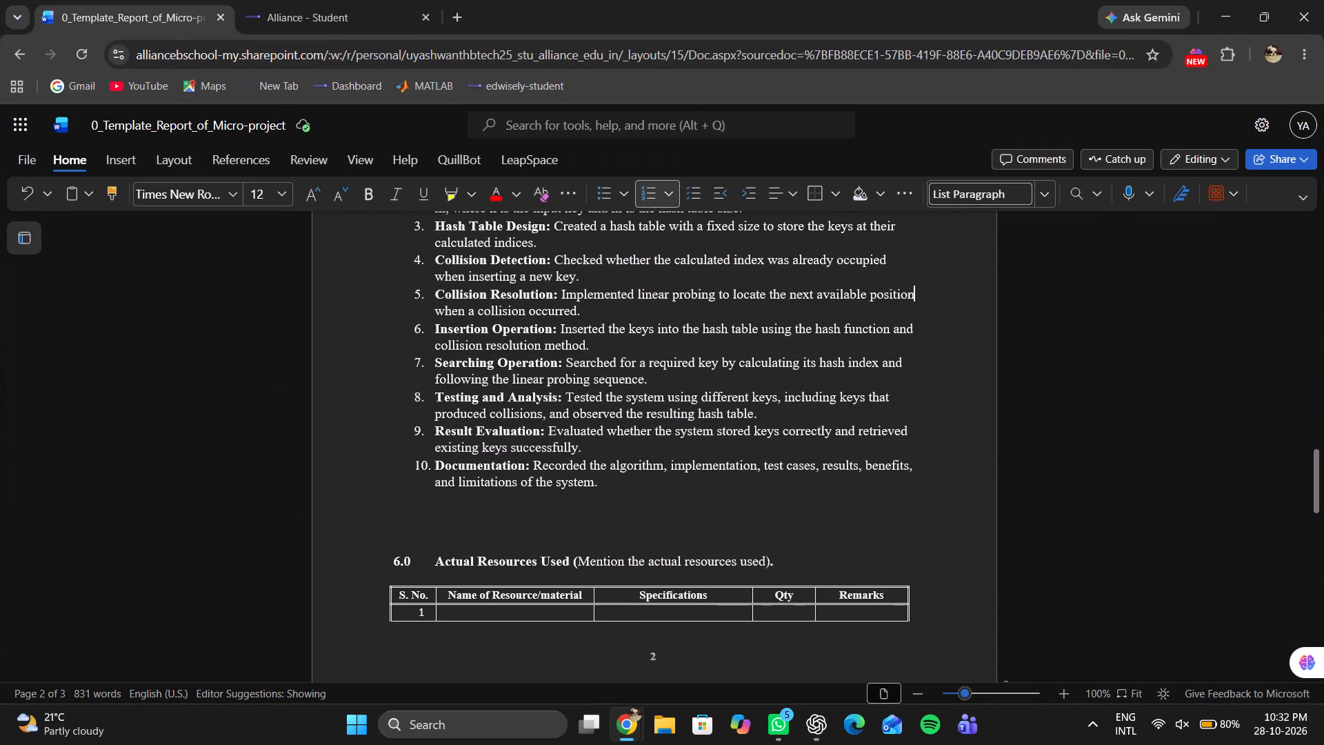
click(619, 483)
key(Return)
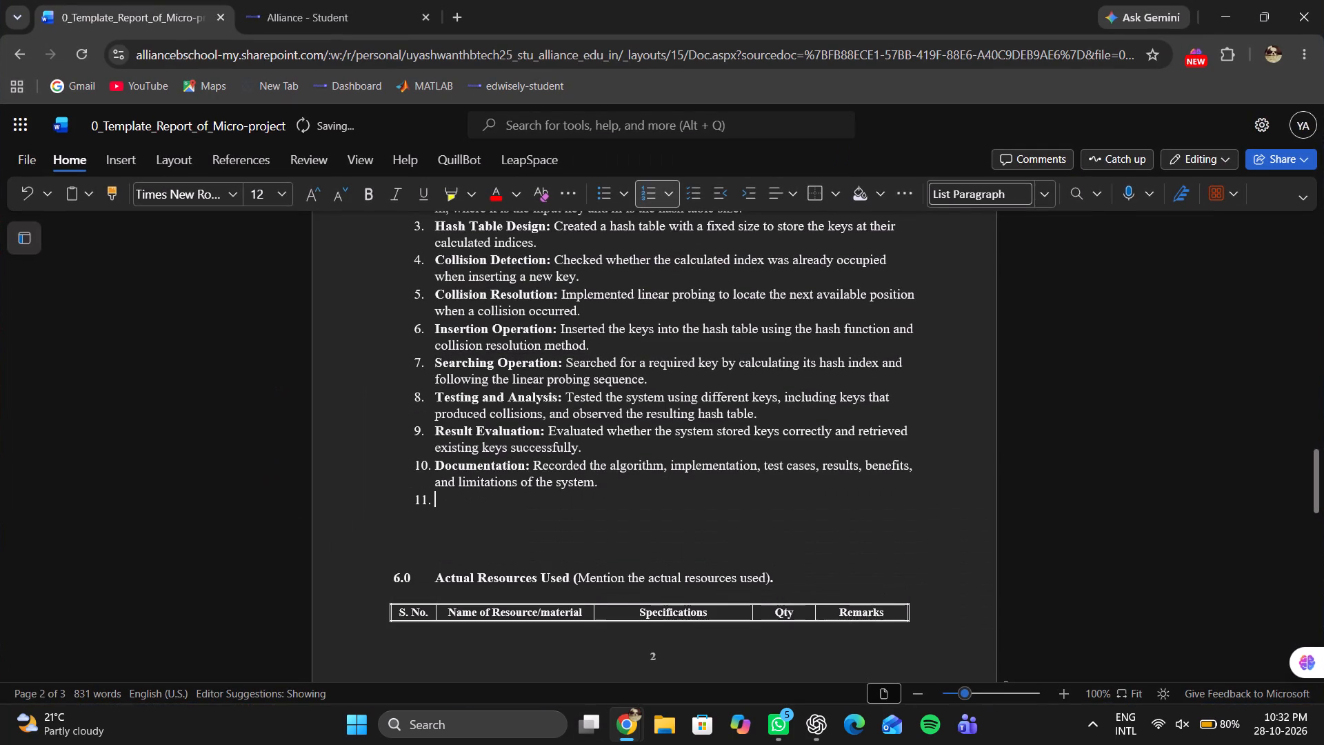
key(BackSpace)
key(ctrl+v)
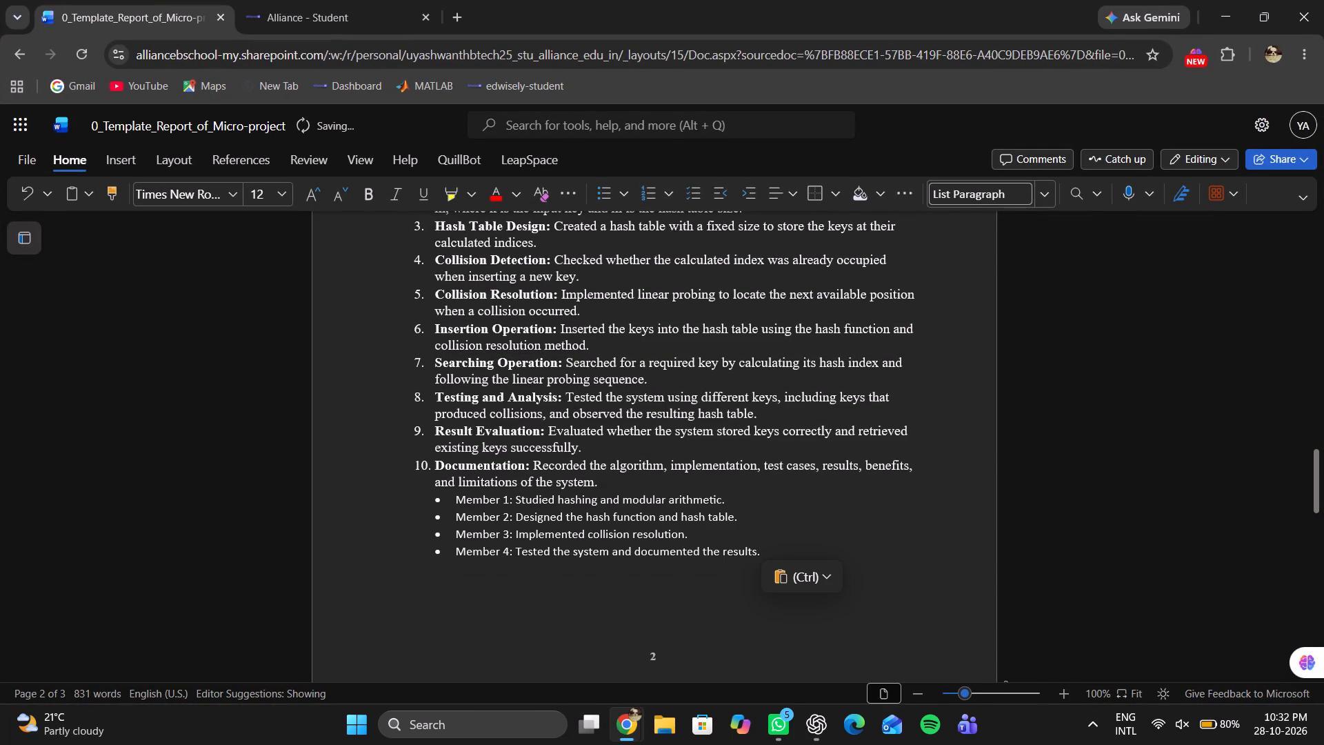
click(608, 486)
key(Return)
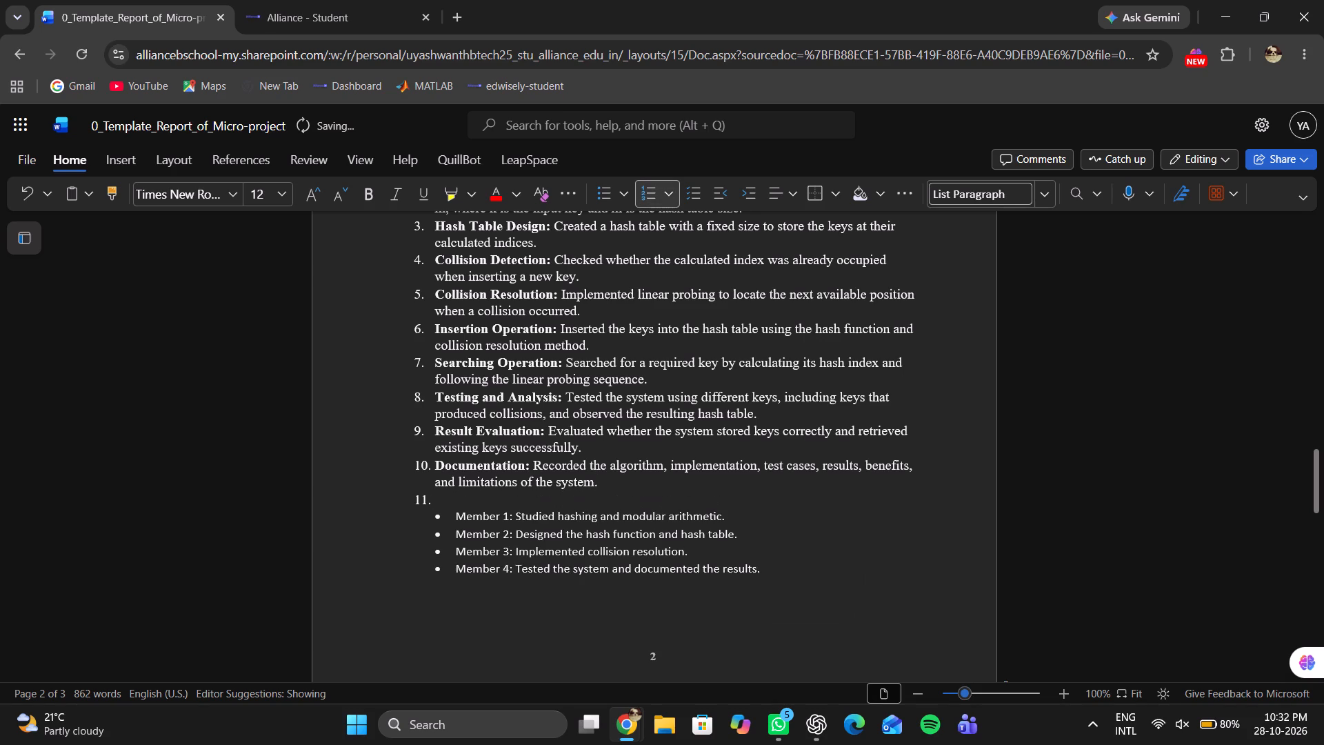
key(BackSpace)
Set the four pasted member contribution lines to Times New Roman, size 12.
drag(452, 516, 770, 581)
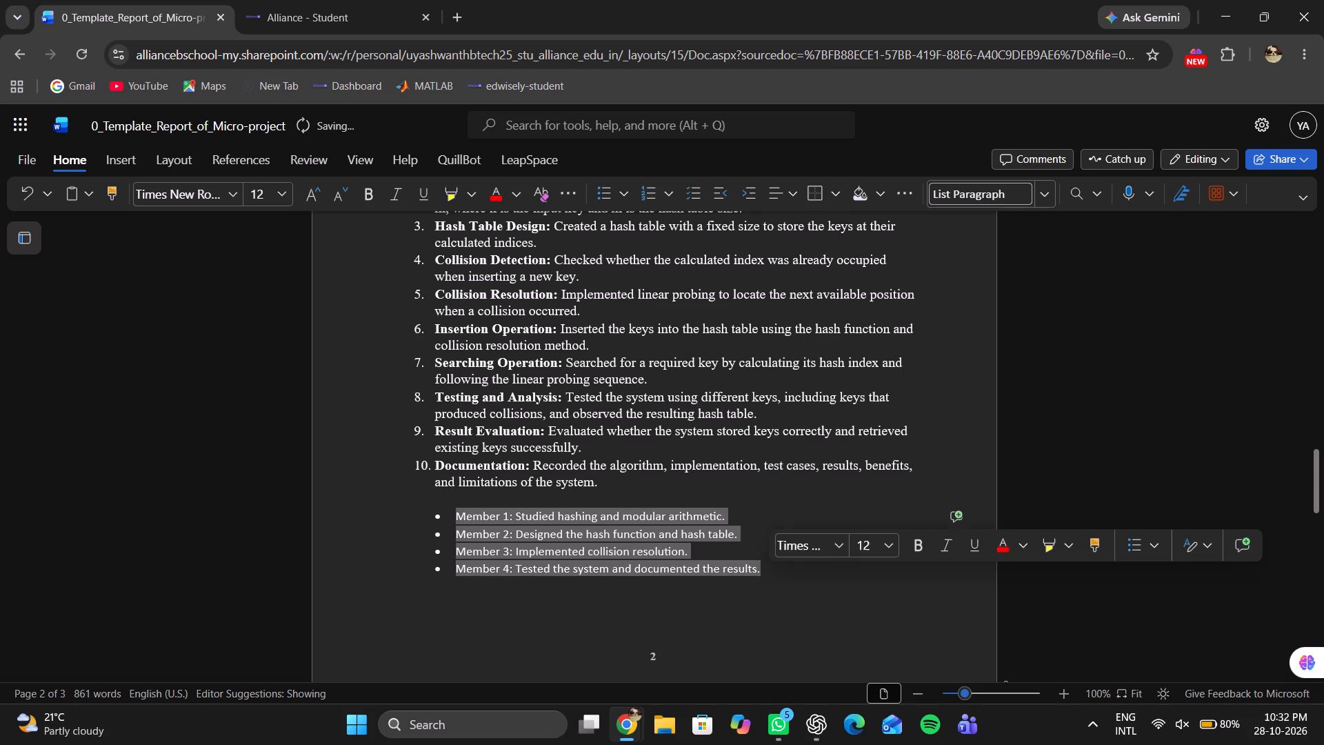
click(839, 544)
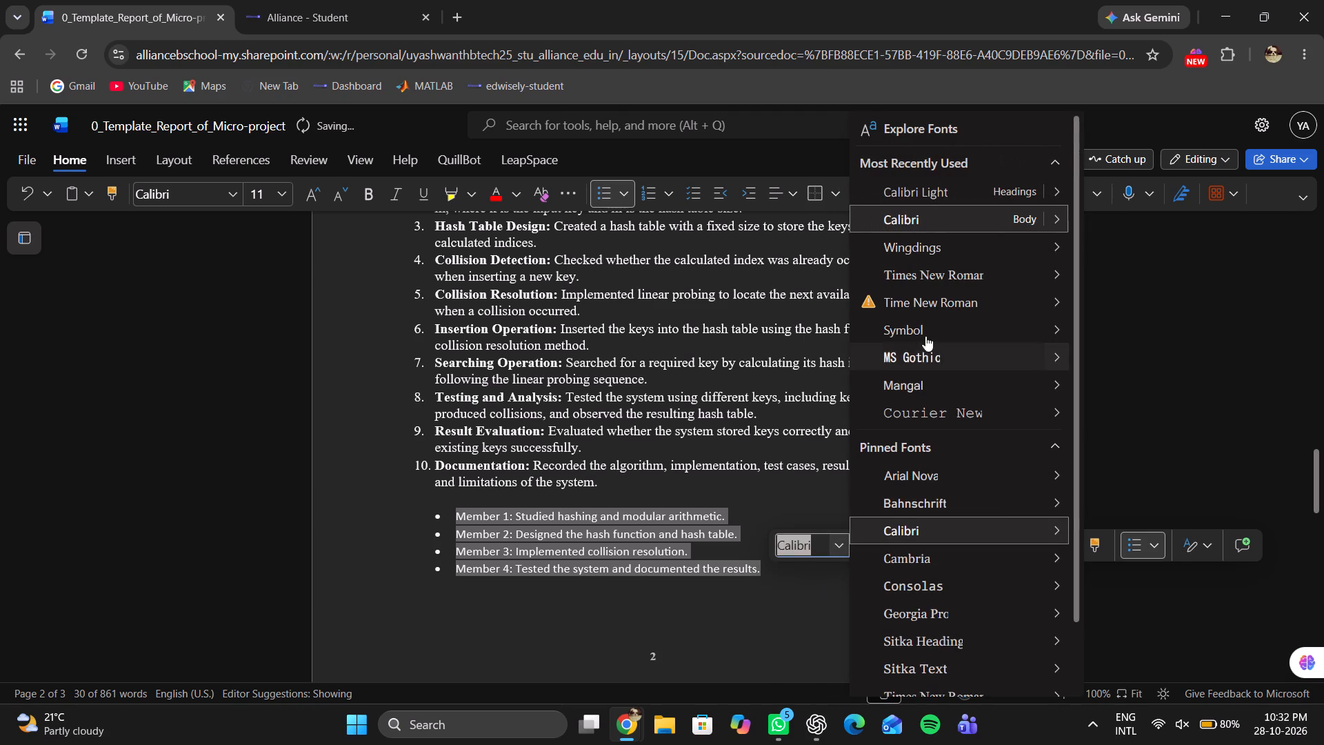
click(927, 272)
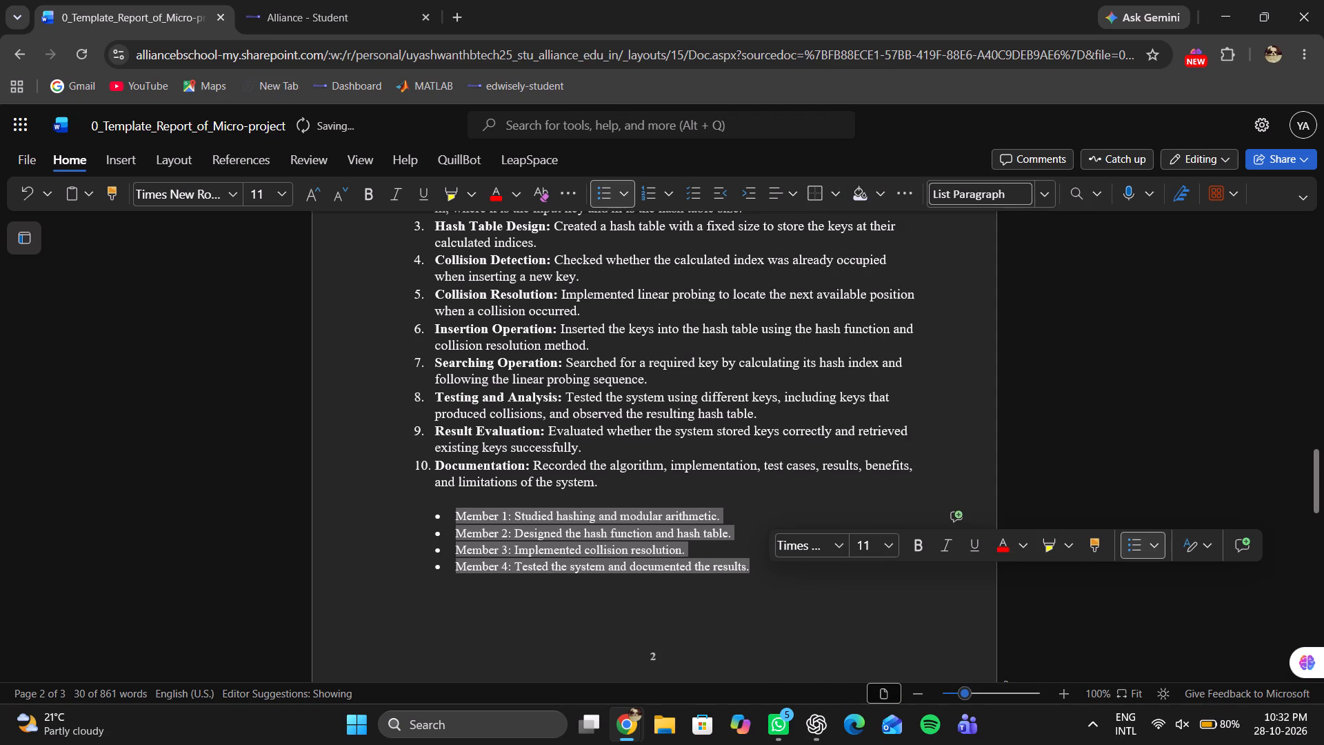
click(888, 548)
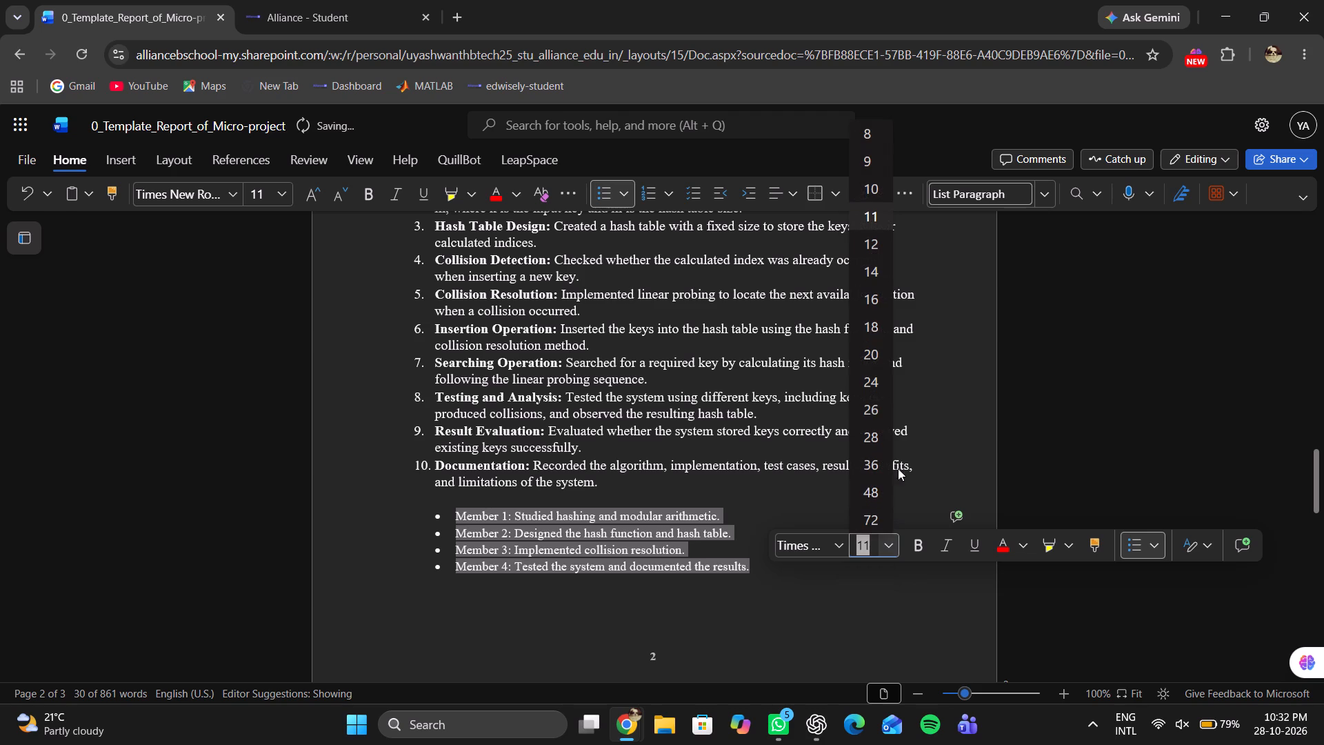
click(881, 245)
click(1054, 395)
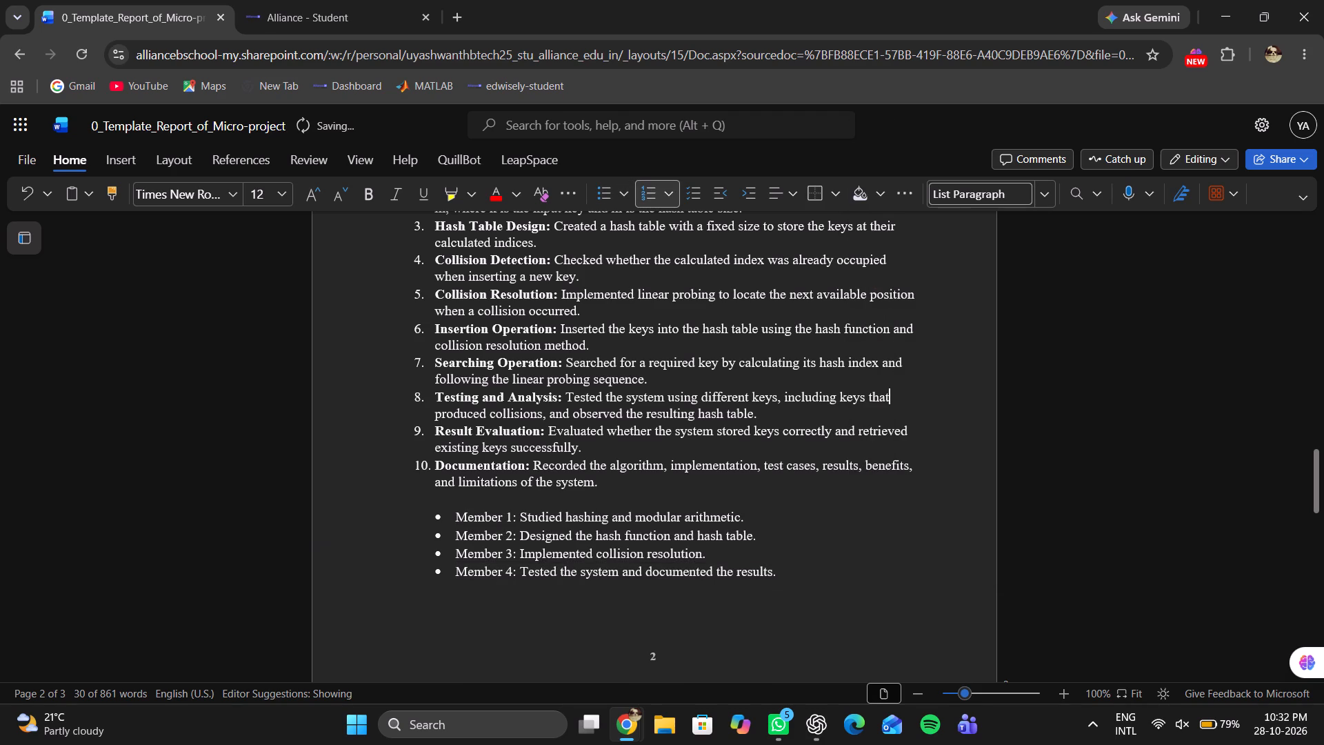
Remove the bullet from the Member 1 line and delete the extra blank line between it and methodology item 10.
click(441, 520)
key(BackSpace)
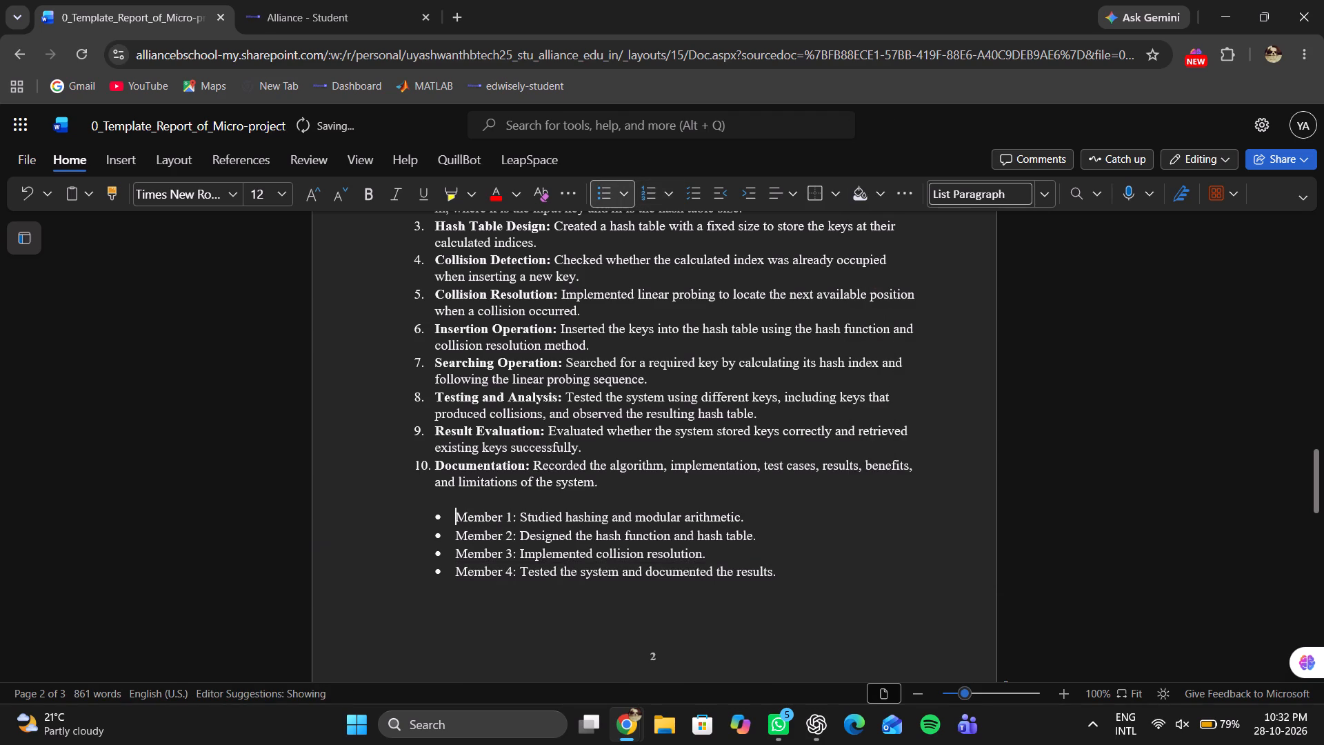
key(BackSpace)
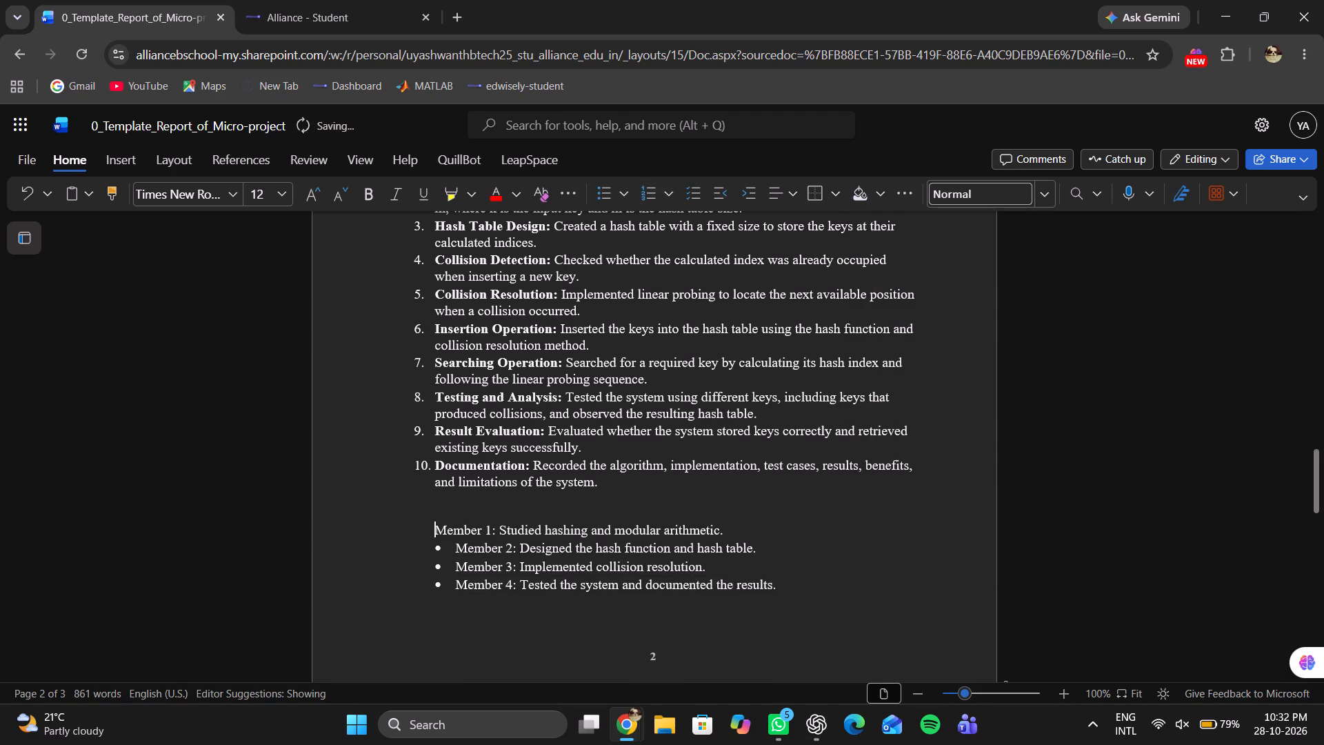
key(Down)
key(Right)
key(Left)
key(Left)
key(Up)
key(Down)
key(Up)
key(Down)
key(Up)
key(BackSpace)
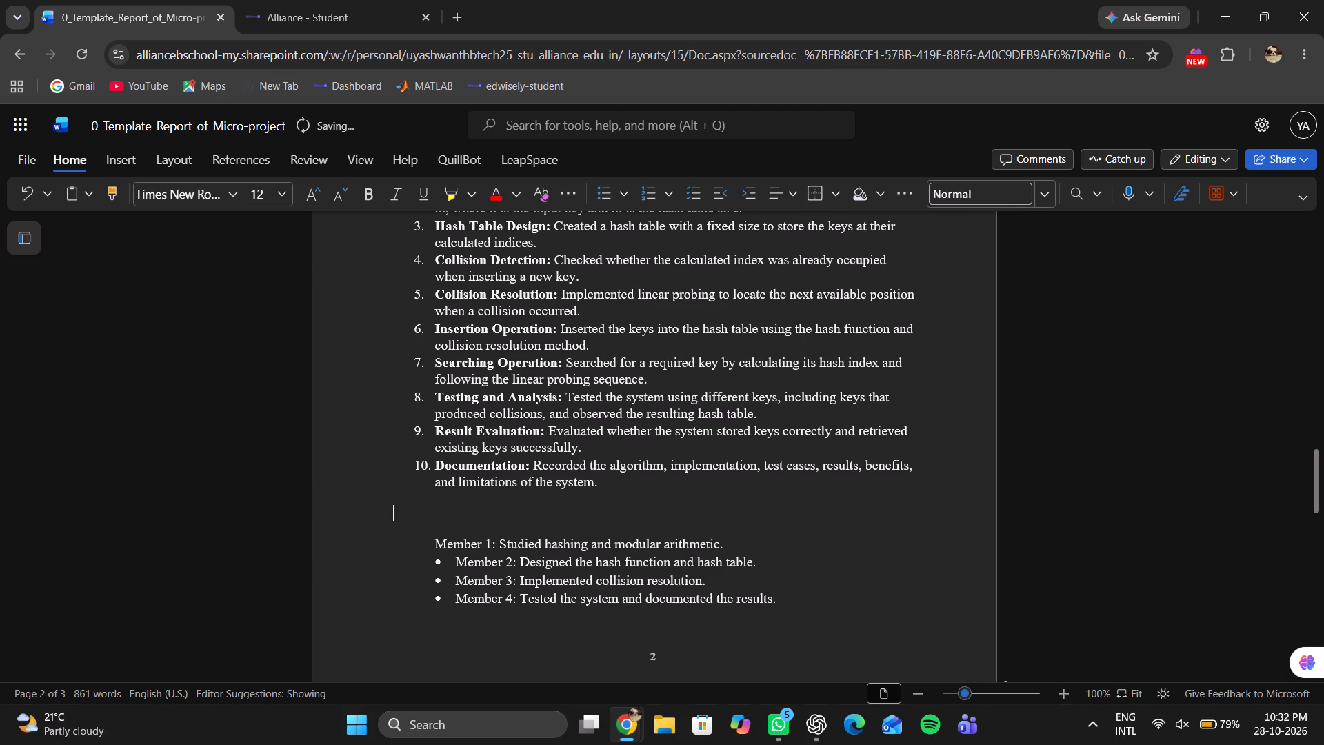
key(BackSpace)
key(Down)
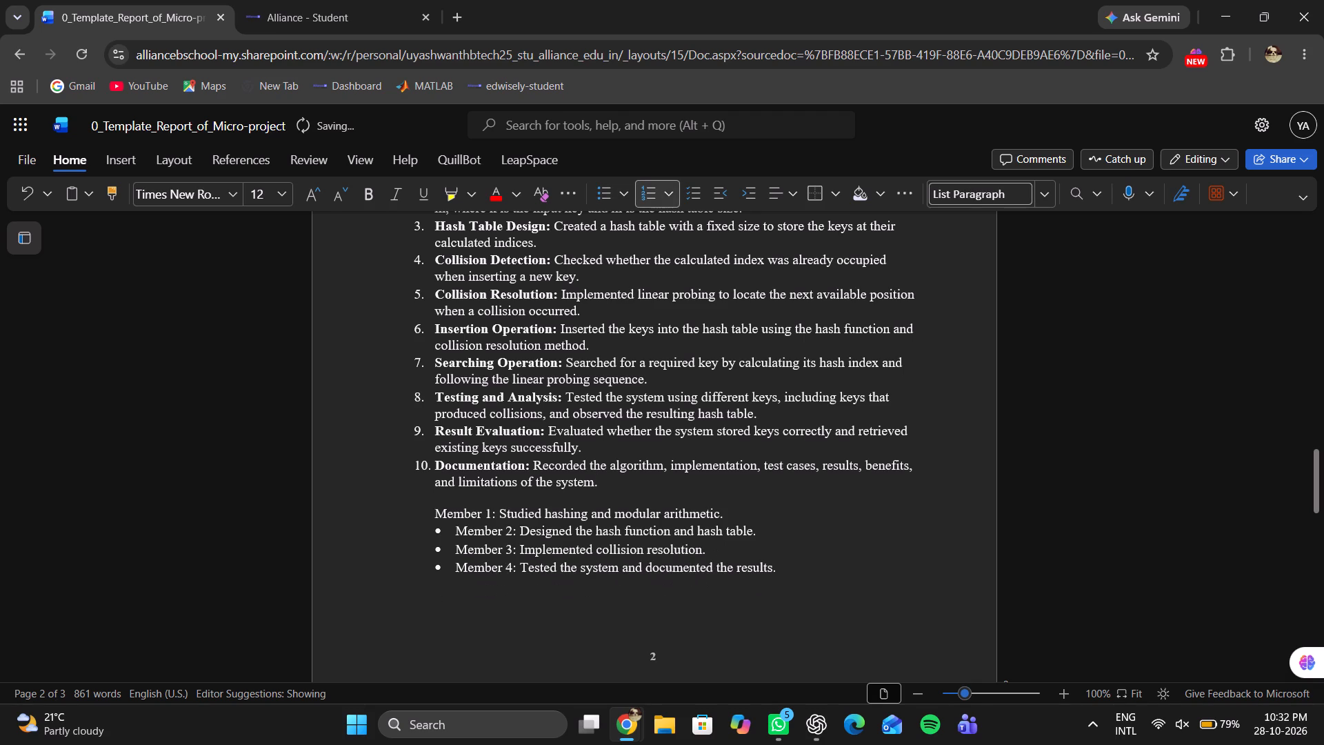
Remove the bullets from the Member 2, Member 3 and Member 4 lines, aligning them with the Member 1 line.
key(Left)
key(Left)
key(Left)
key(Left)
click(457, 529)
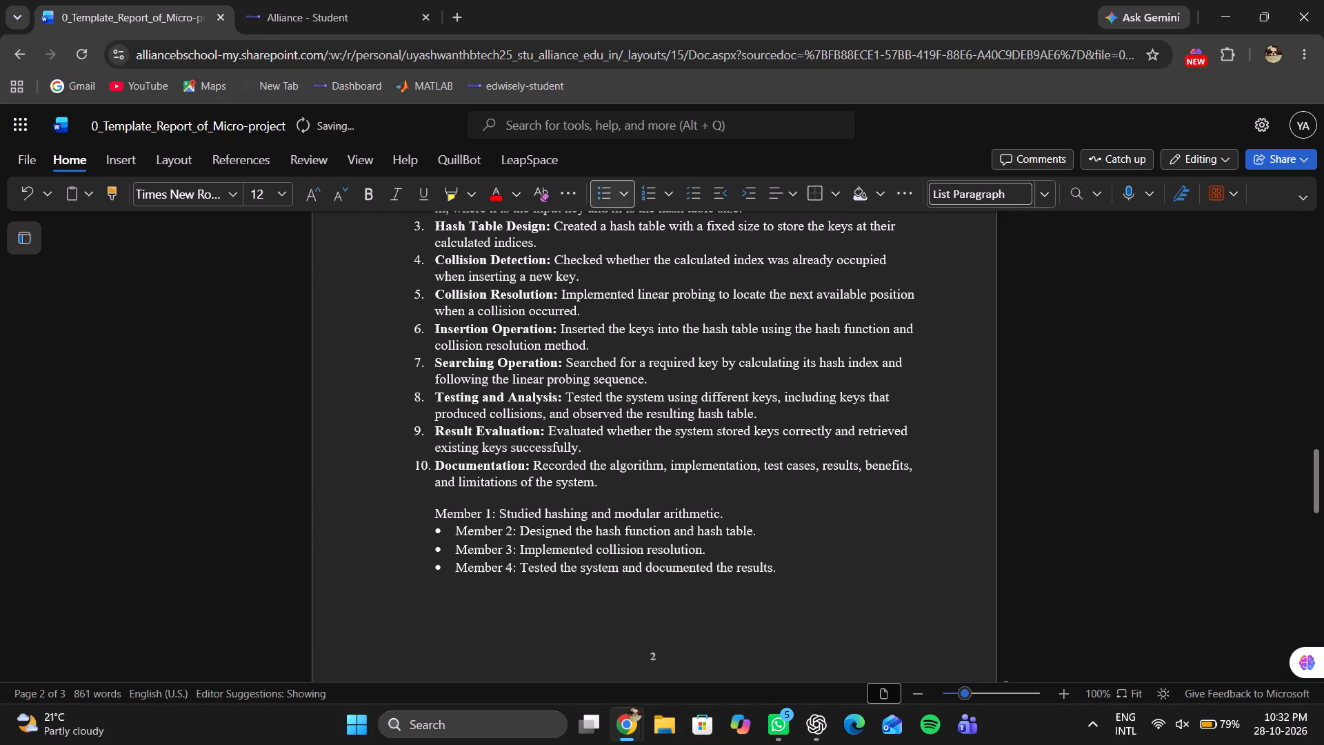
key(BackSpace)
key(BackSpace)
key(Down)
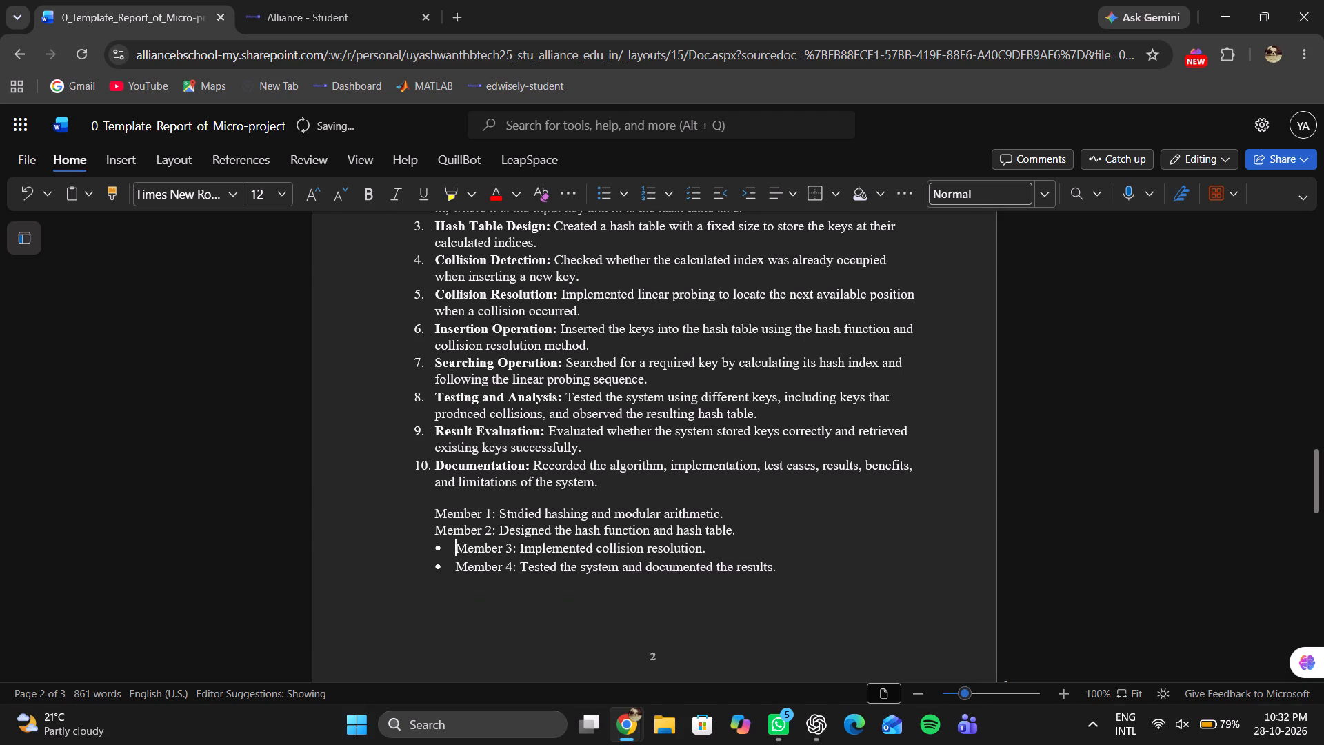
key(Right)
key(Left)
key(BackSpace)
key(BackSpace)
key(Down)
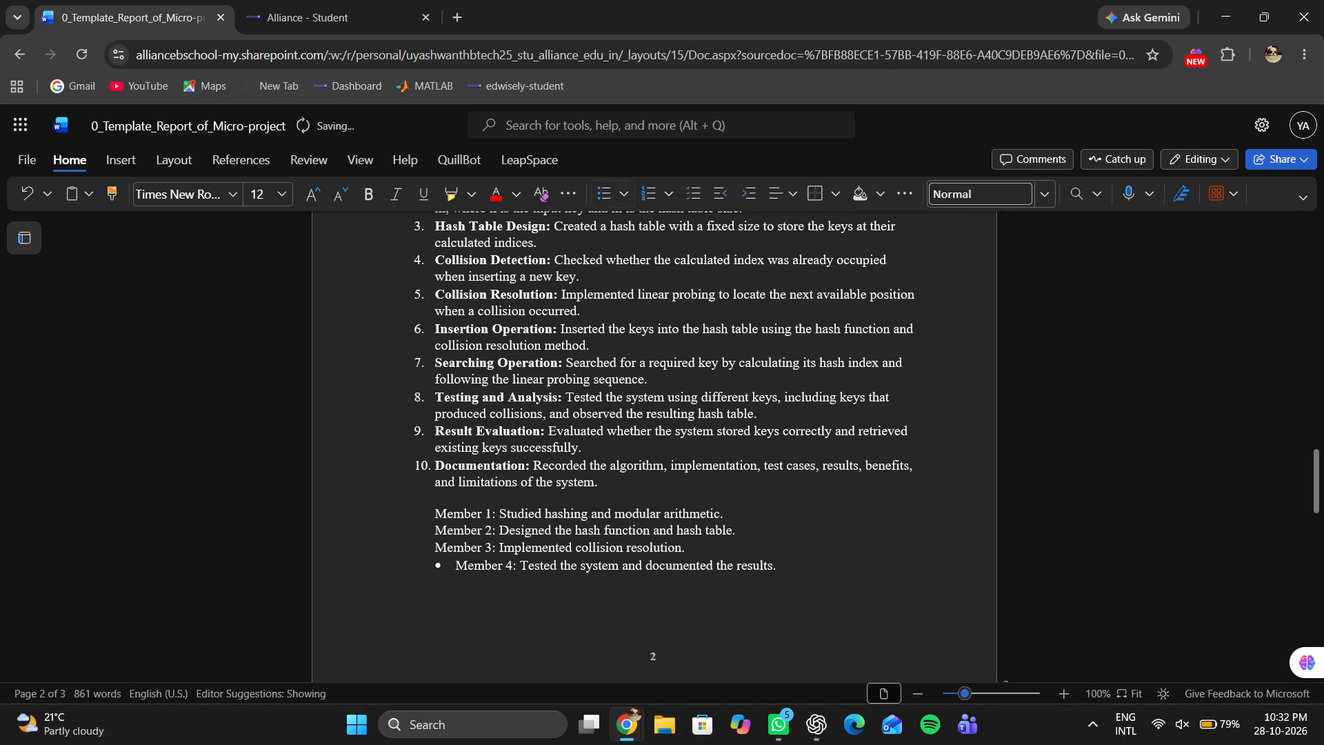
key(Right)
key(Left)
key(BackSpace)
key(BackSpace)
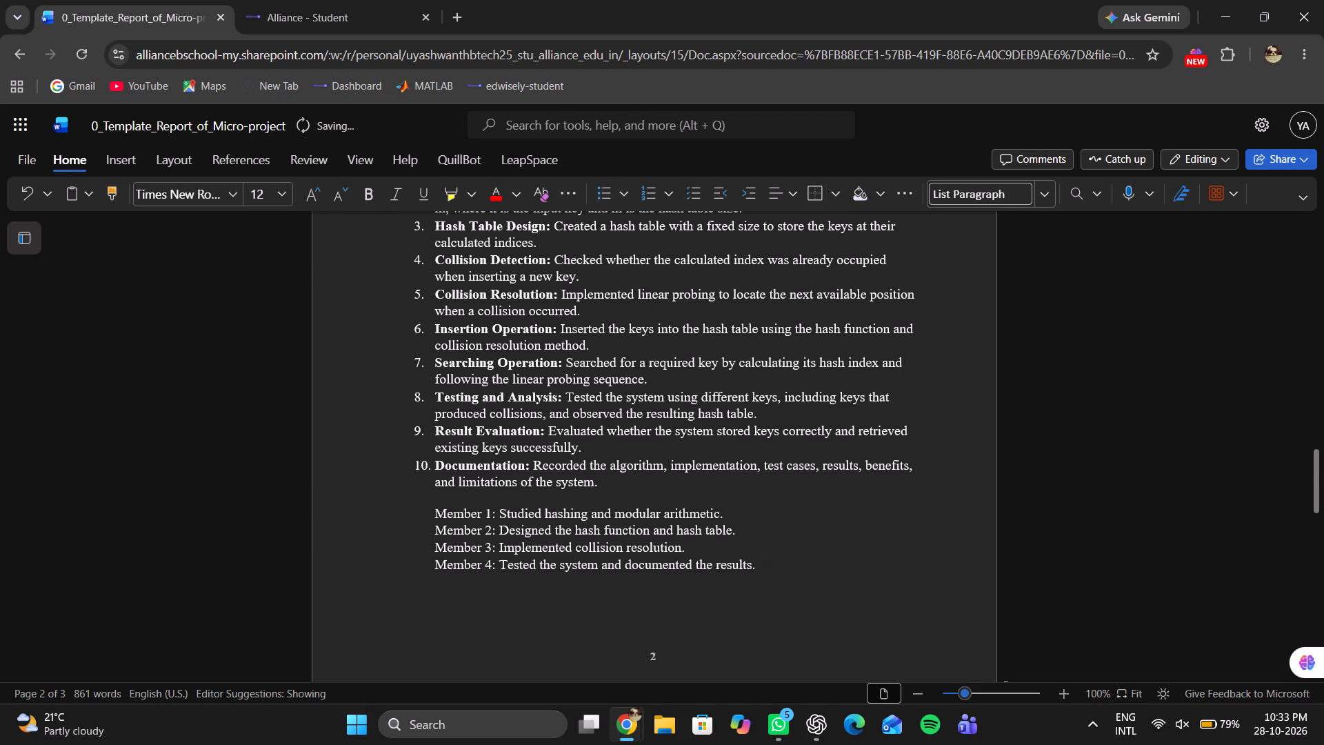
Replace the "Member 1" label with the first team member's full name, keeping the colon and contribution text.
click(492, 515)
key(BackSpace)
key(BackSpace)
key(BackSpace)
key(BackSpace)
key(BackSpace)
key(BackSpace)
key(BackSpace)
key(BackSpace)
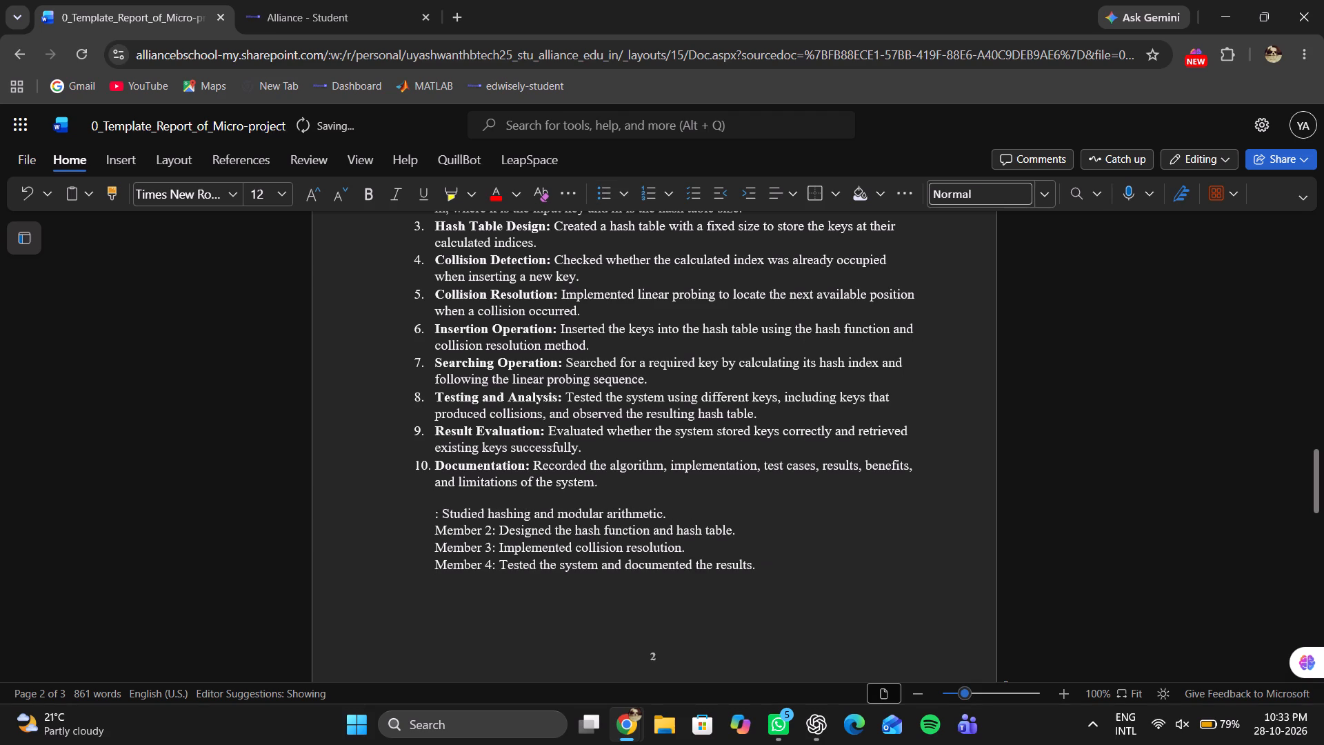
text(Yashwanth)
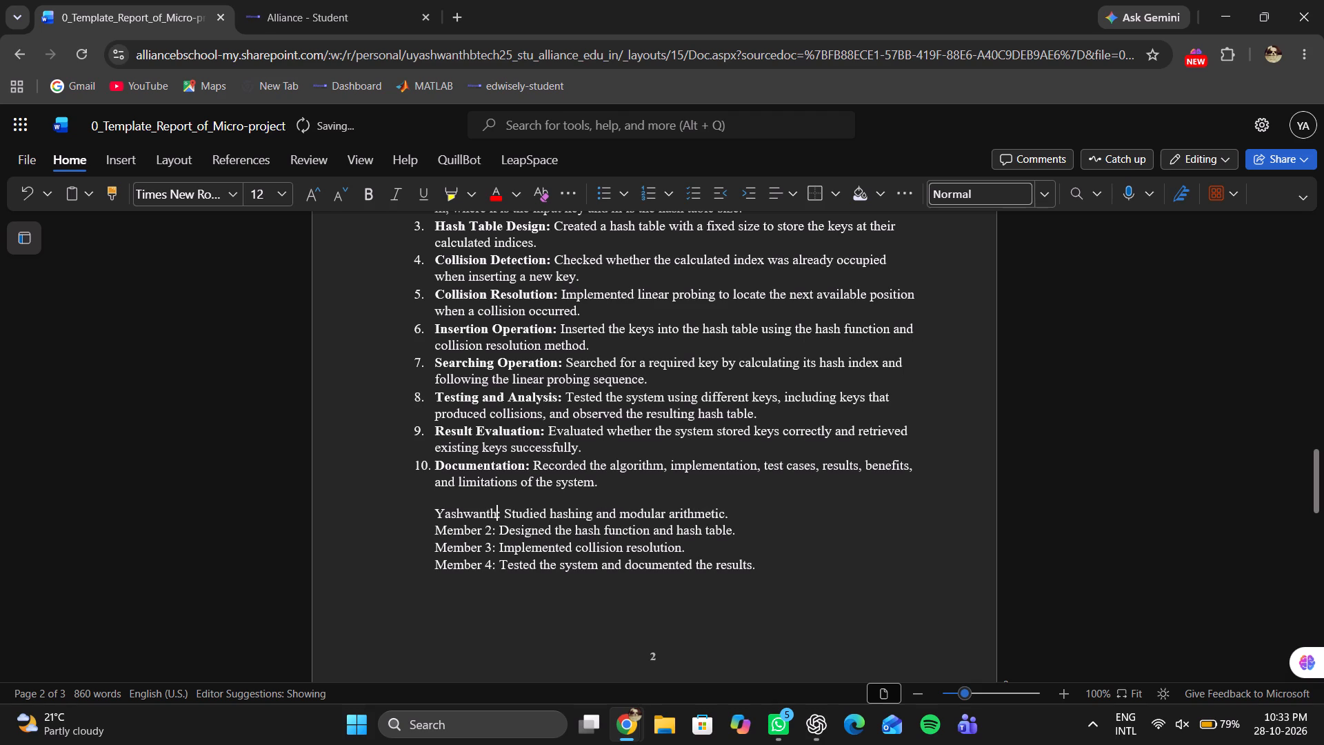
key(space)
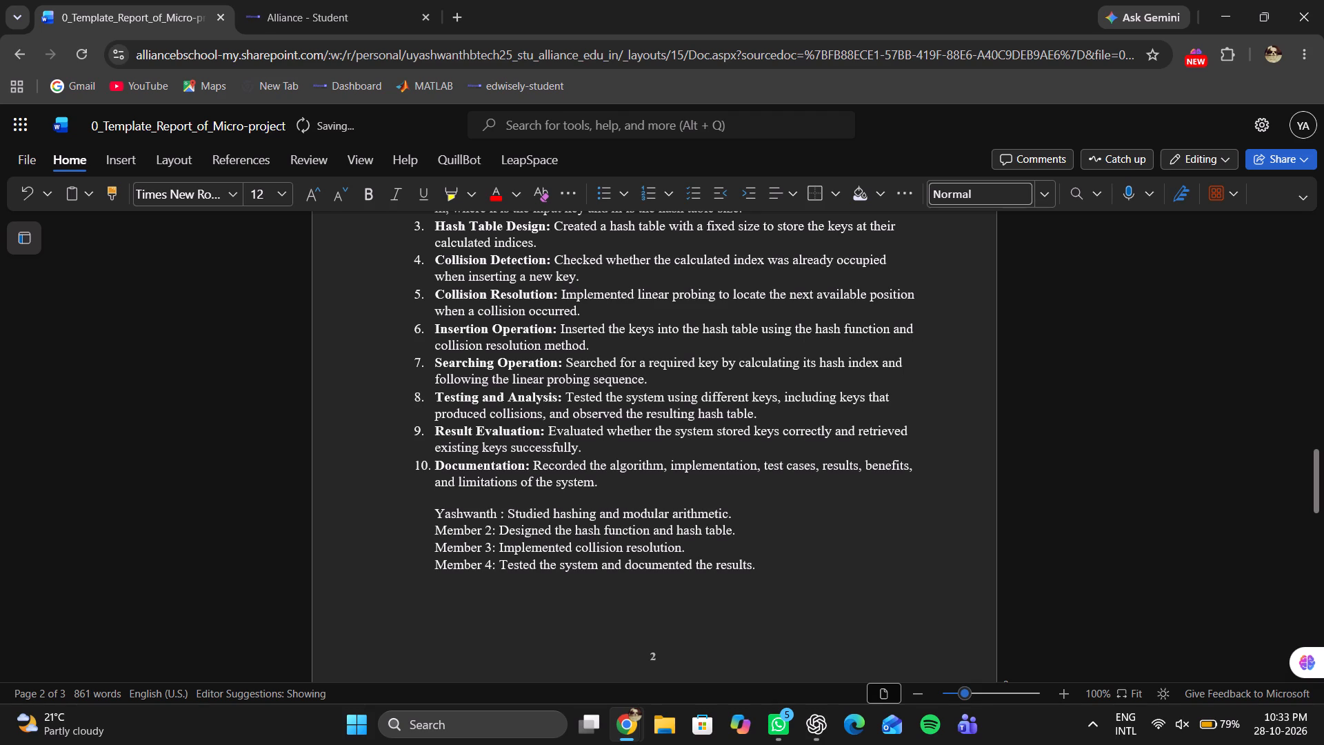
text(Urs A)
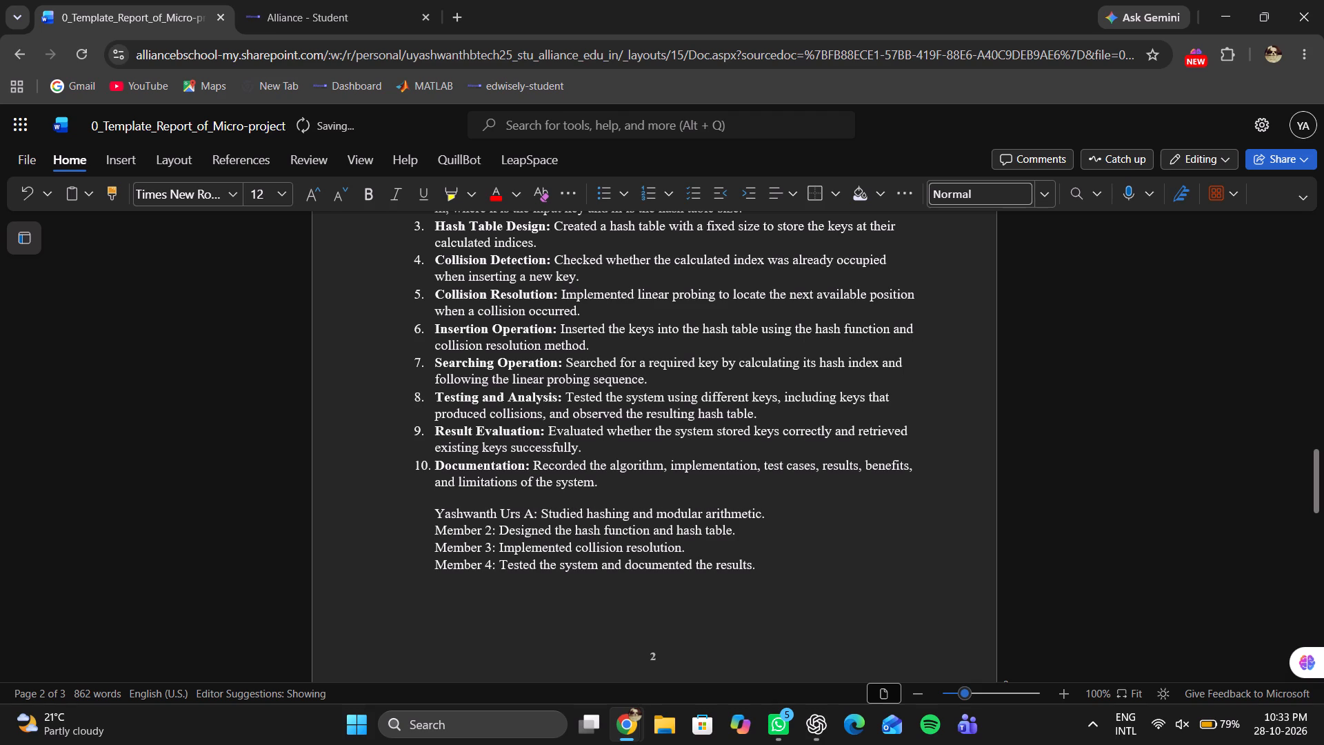
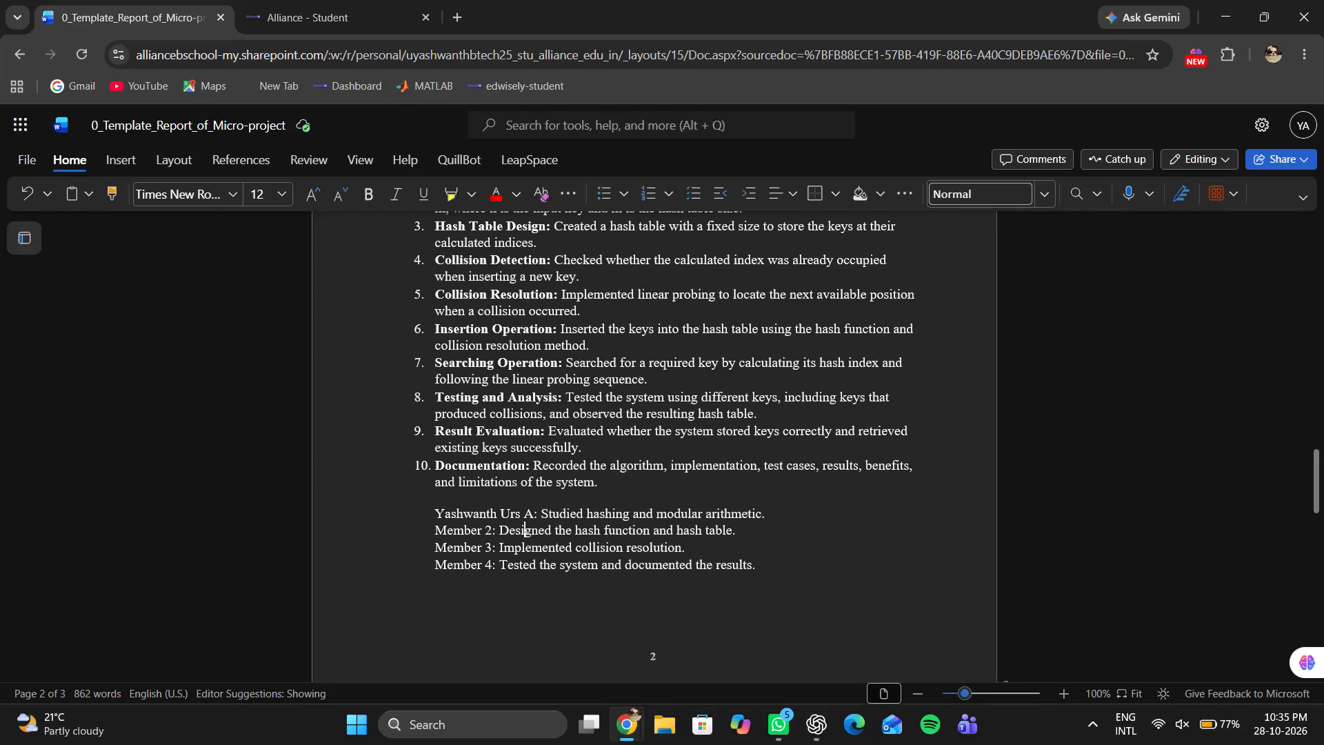
Replace the "Member 2" label with the second team member's name, keeping the colon and contribution text.
key(Left)
key(Left)
key(Left)
key(Left)
key(Left)
key(BackSpace)
key(BackSpace)
key(BackSpace)
key(BackSpace)
key(BackSpace)
key(BackSpace)
key(BackSpace)
key(BackSpace)
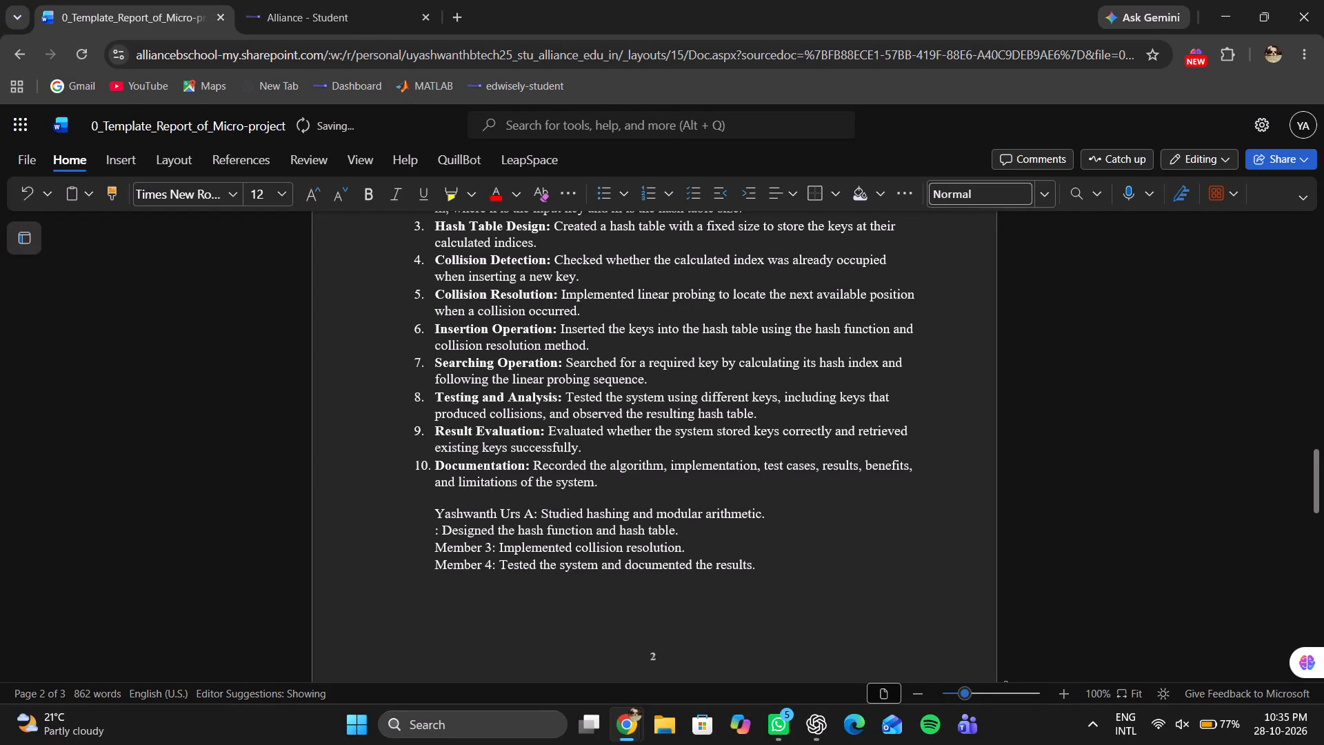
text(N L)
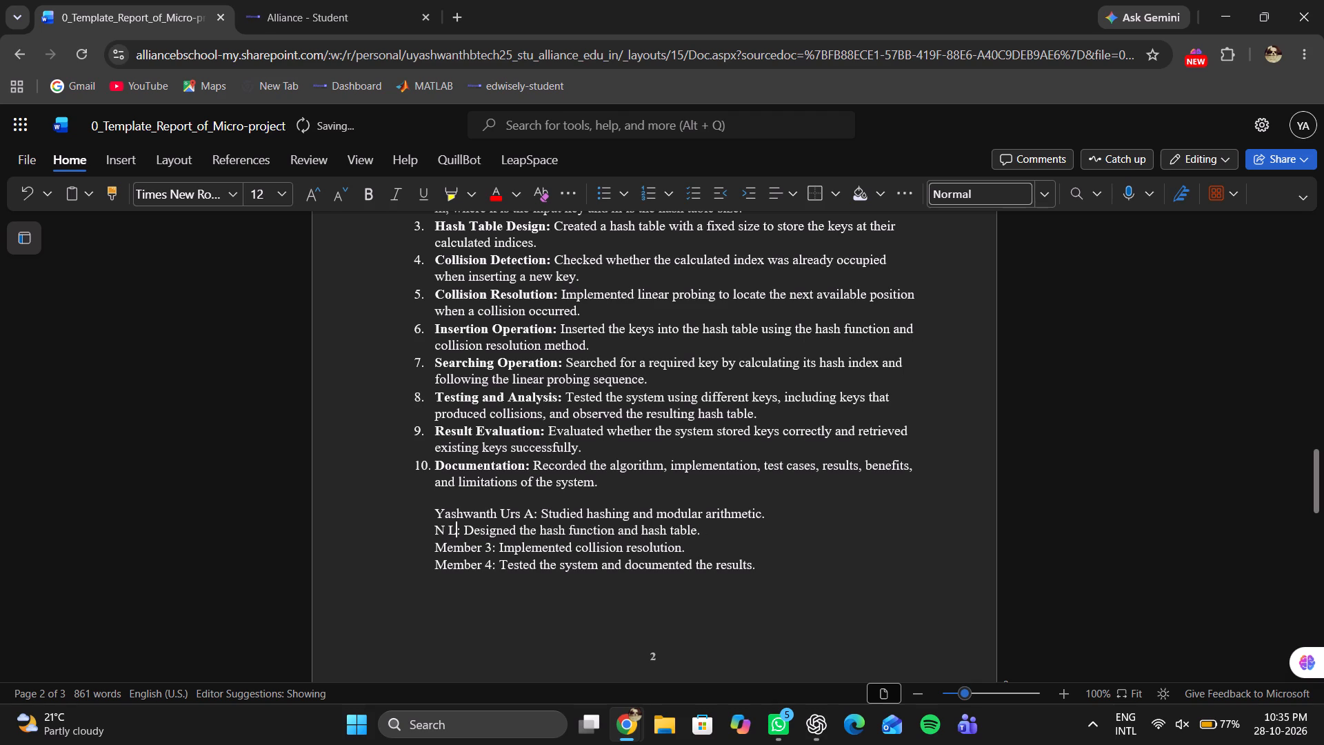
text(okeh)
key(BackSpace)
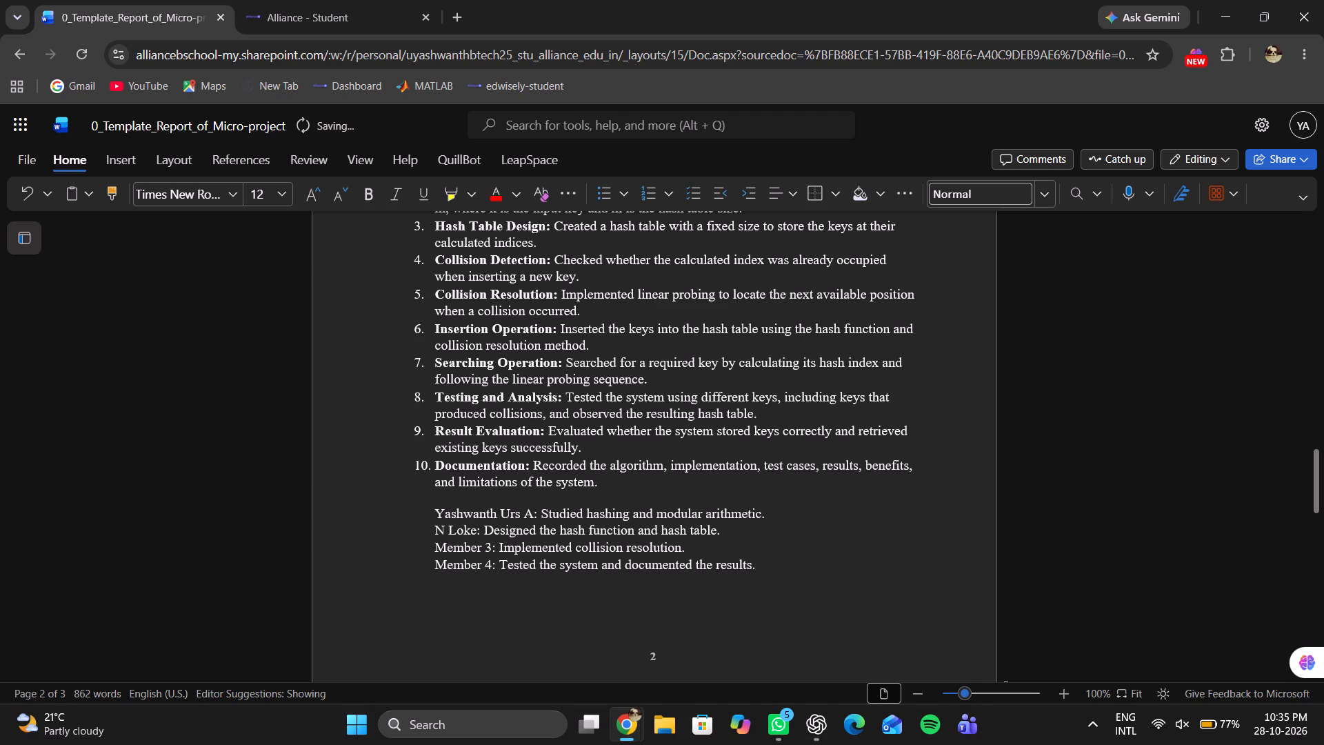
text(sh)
Replace the "Member 3" label with the third team member's name, keeping the colon and contribution text.
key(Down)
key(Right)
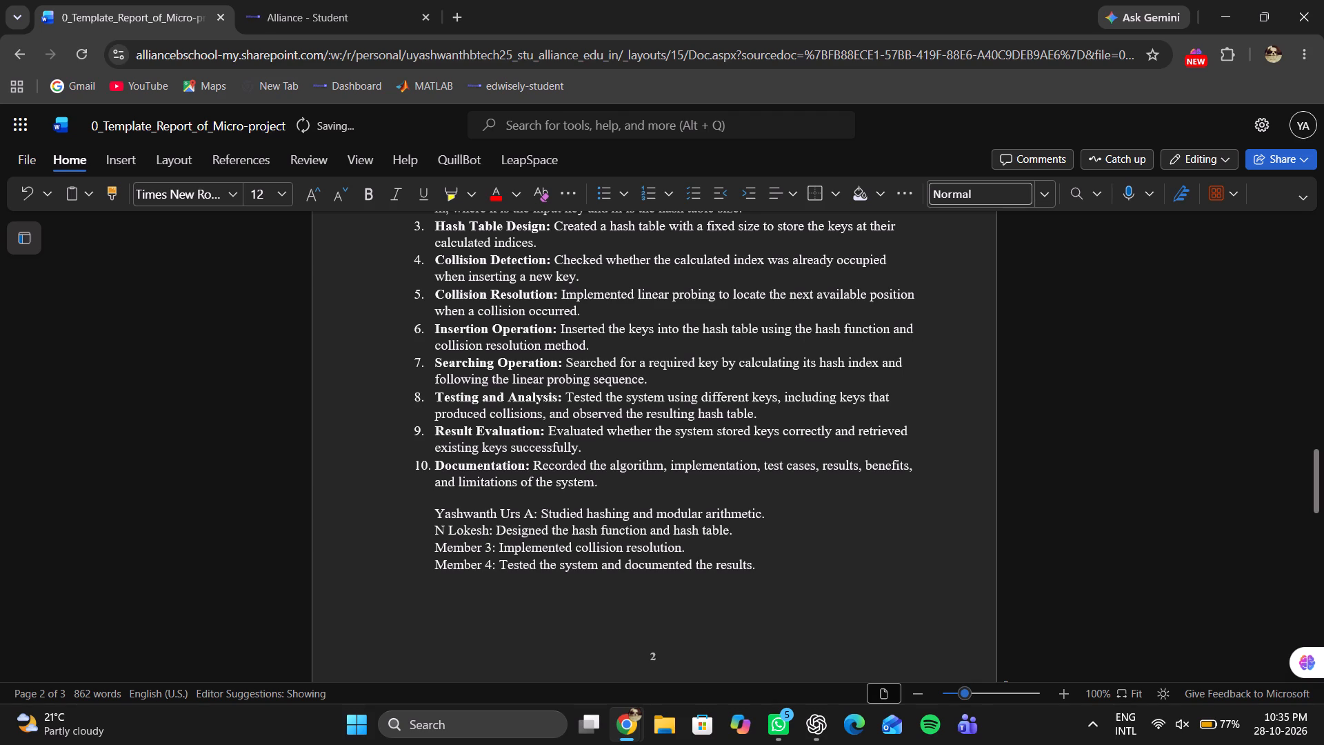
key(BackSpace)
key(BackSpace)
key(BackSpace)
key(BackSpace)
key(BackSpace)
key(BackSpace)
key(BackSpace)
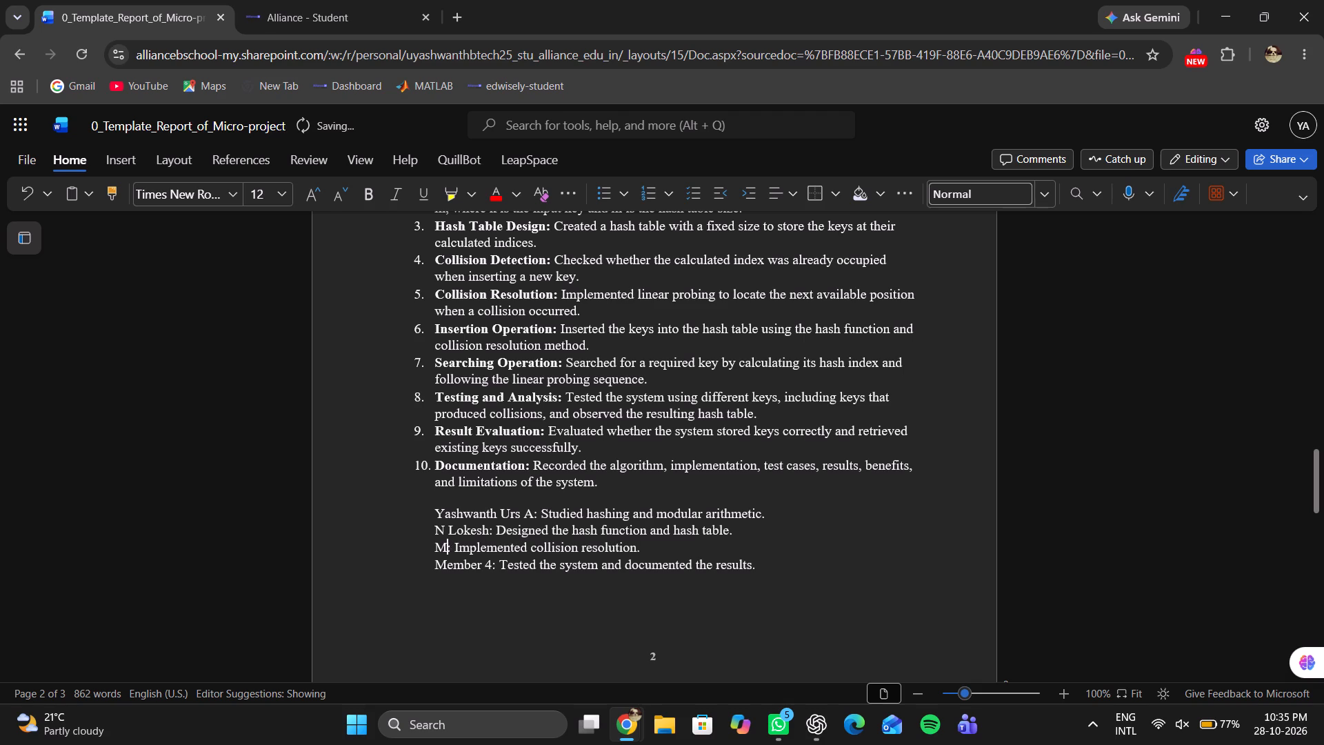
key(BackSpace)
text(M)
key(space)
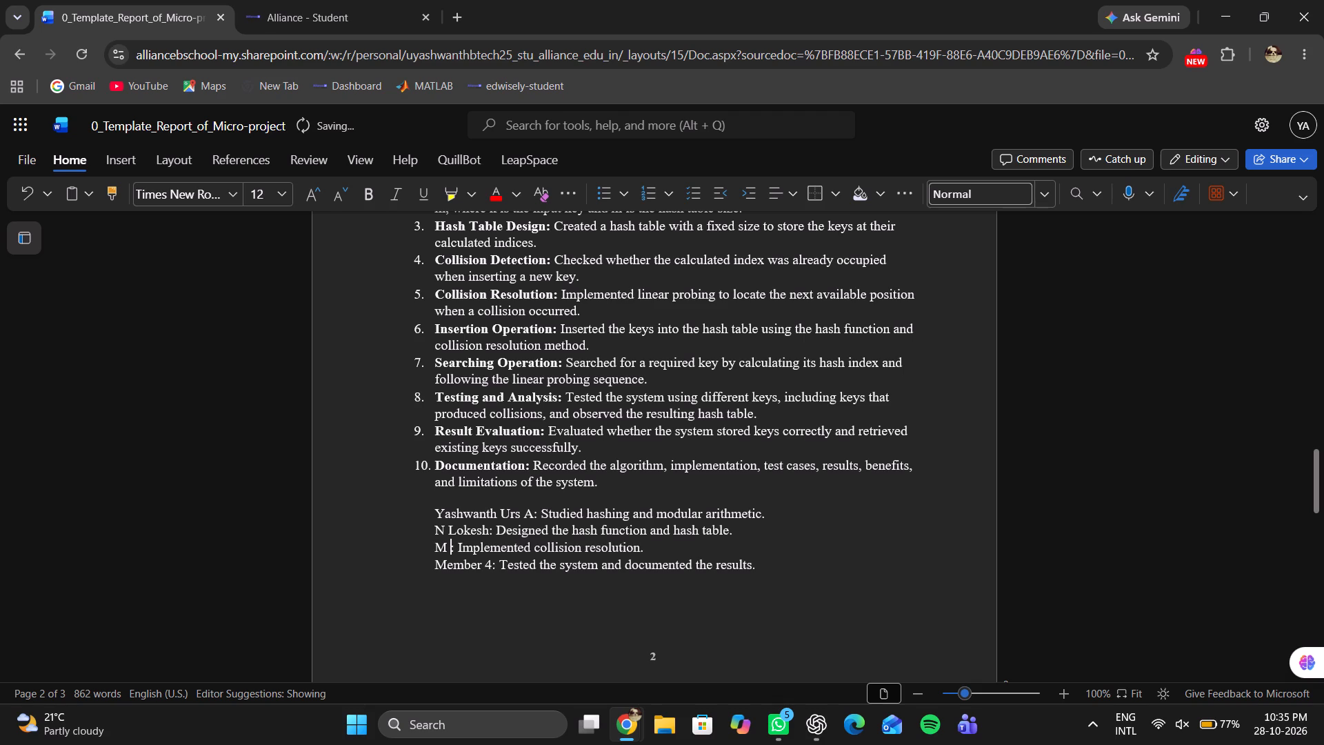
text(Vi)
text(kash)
Replace the "Member 4" label with the fourth team member's full name and capitalised initial, keeping the colon and contribution text.
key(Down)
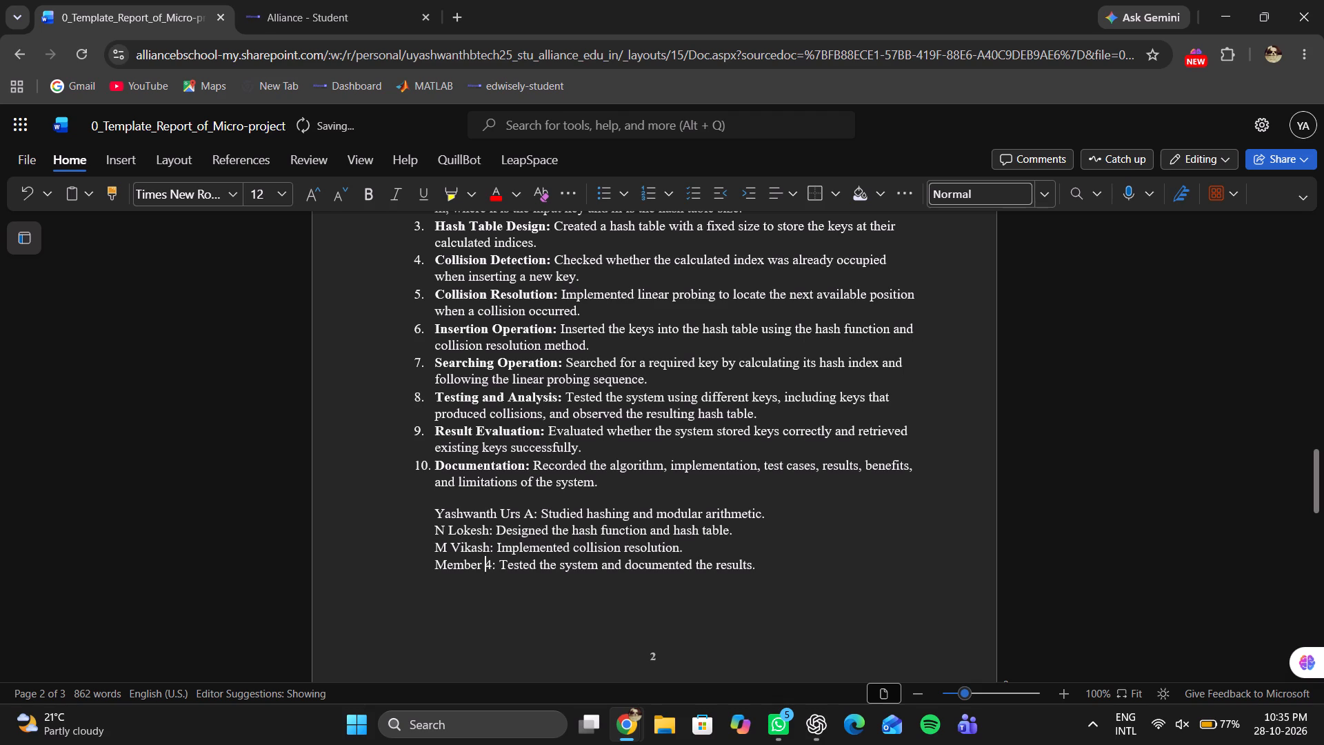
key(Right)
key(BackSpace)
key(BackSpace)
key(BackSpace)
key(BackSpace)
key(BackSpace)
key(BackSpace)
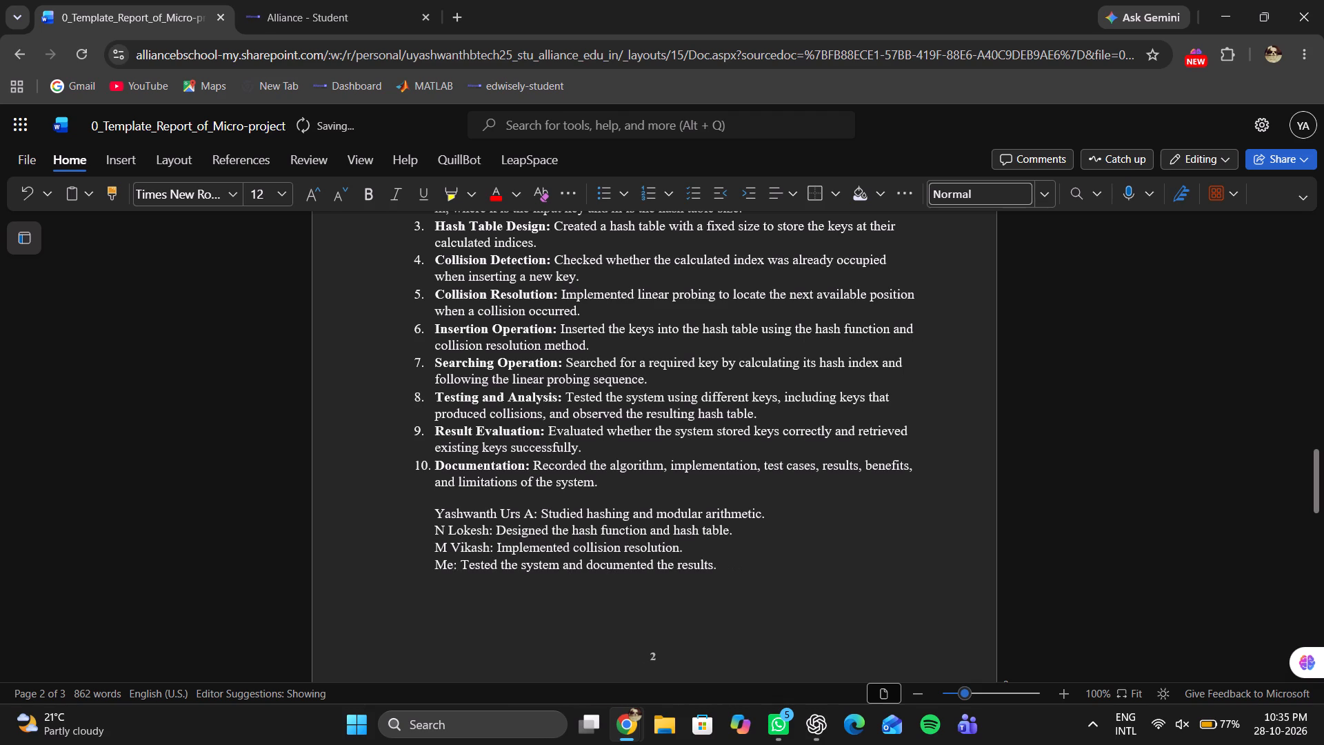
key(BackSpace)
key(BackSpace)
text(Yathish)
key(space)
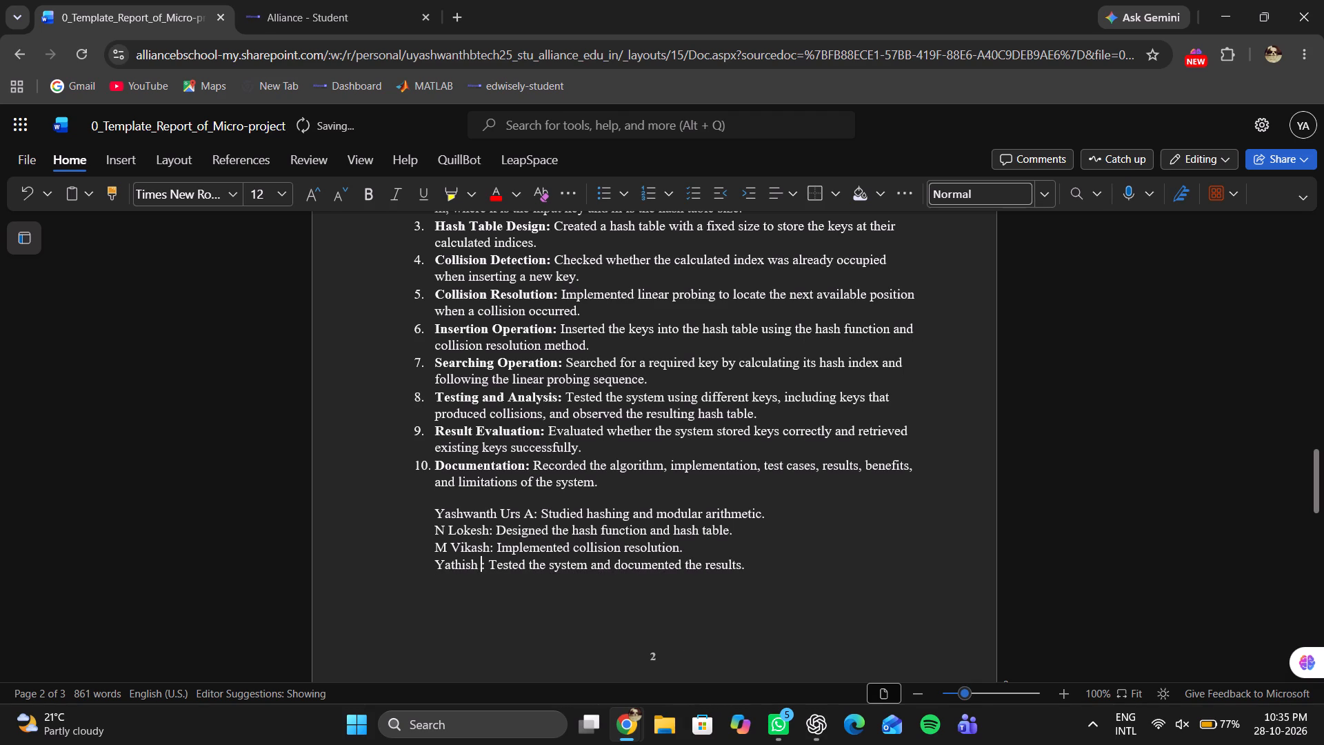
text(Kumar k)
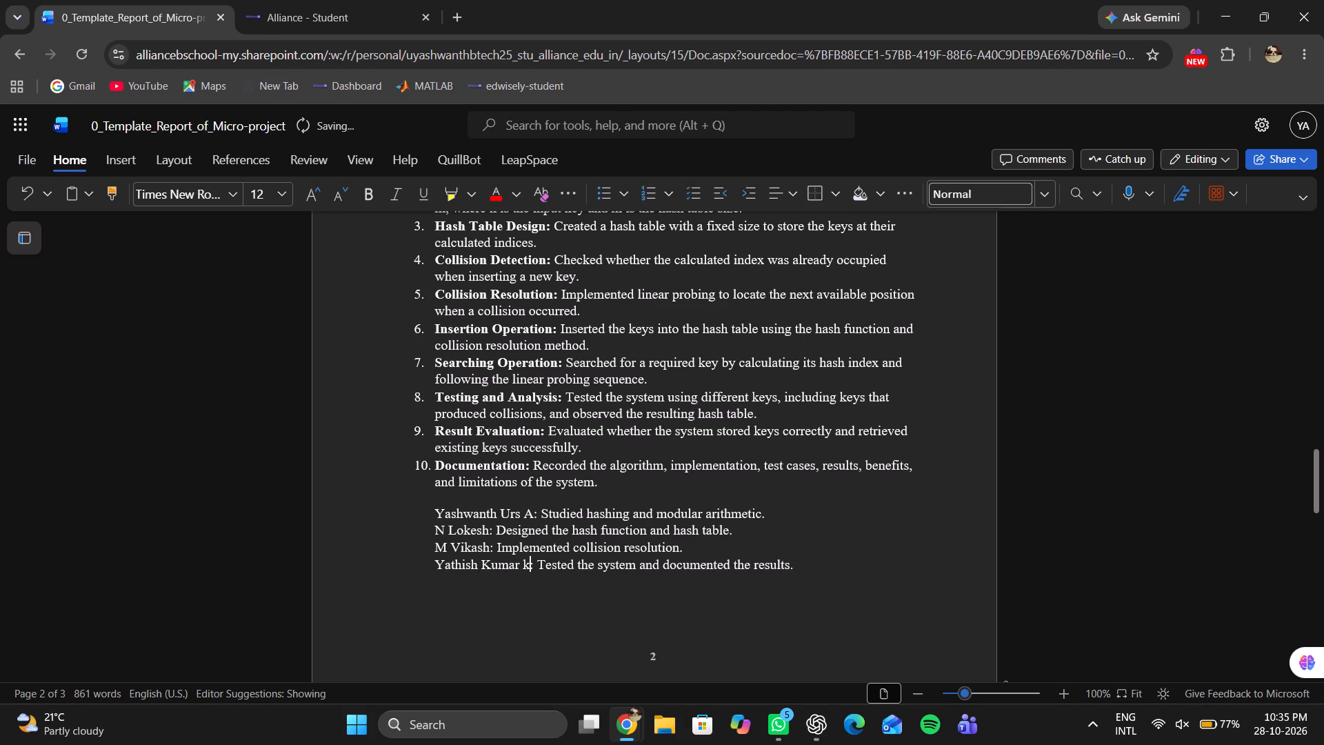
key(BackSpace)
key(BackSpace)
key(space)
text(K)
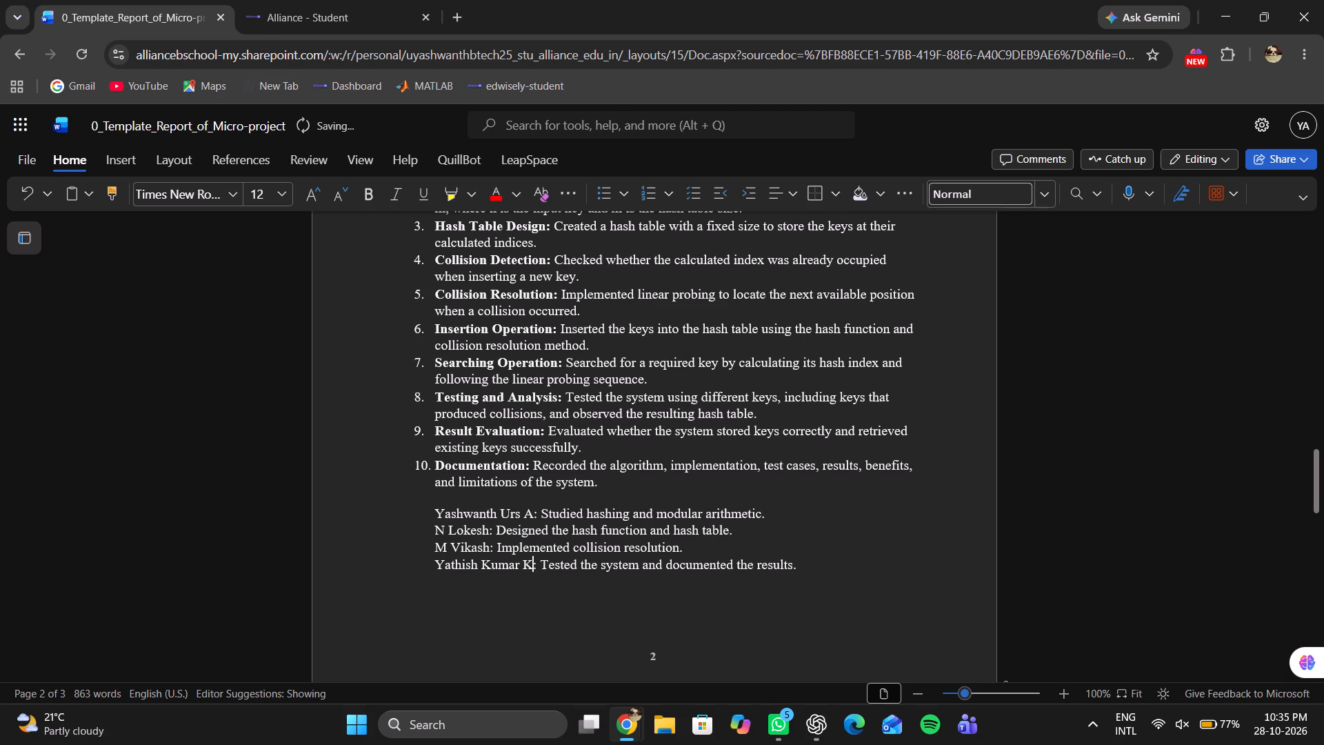
Review the methodology section and the four named contribution lines beneath it.
scroll(668, 528, down, 1)
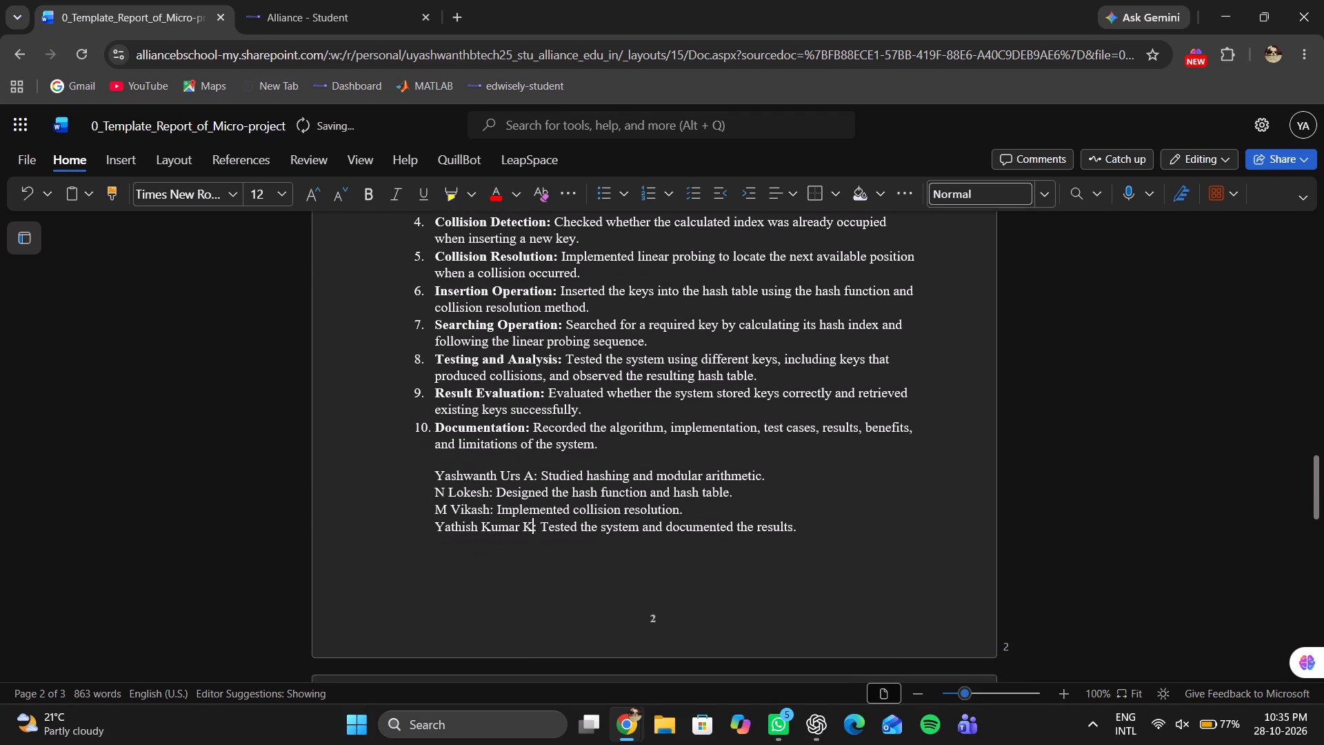
scroll(654, 476, down, 2)
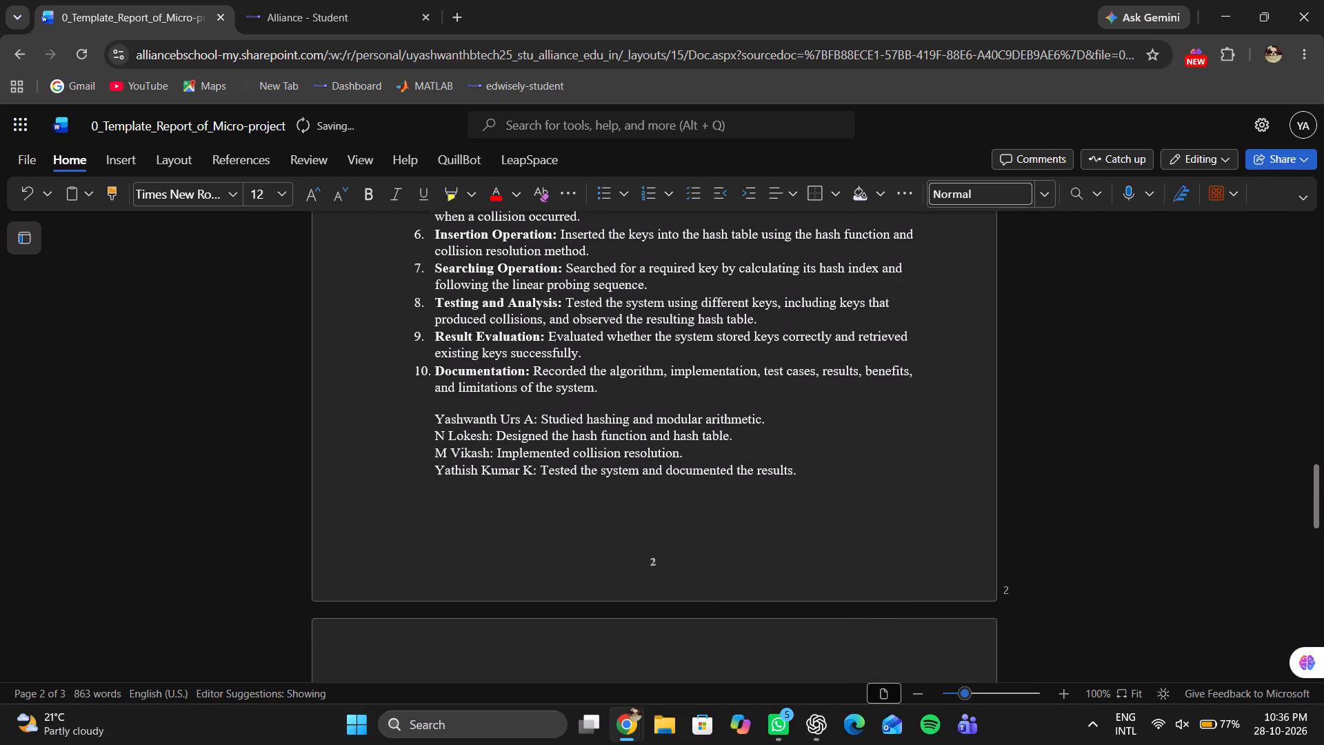
scroll(563, 473, down, 2)
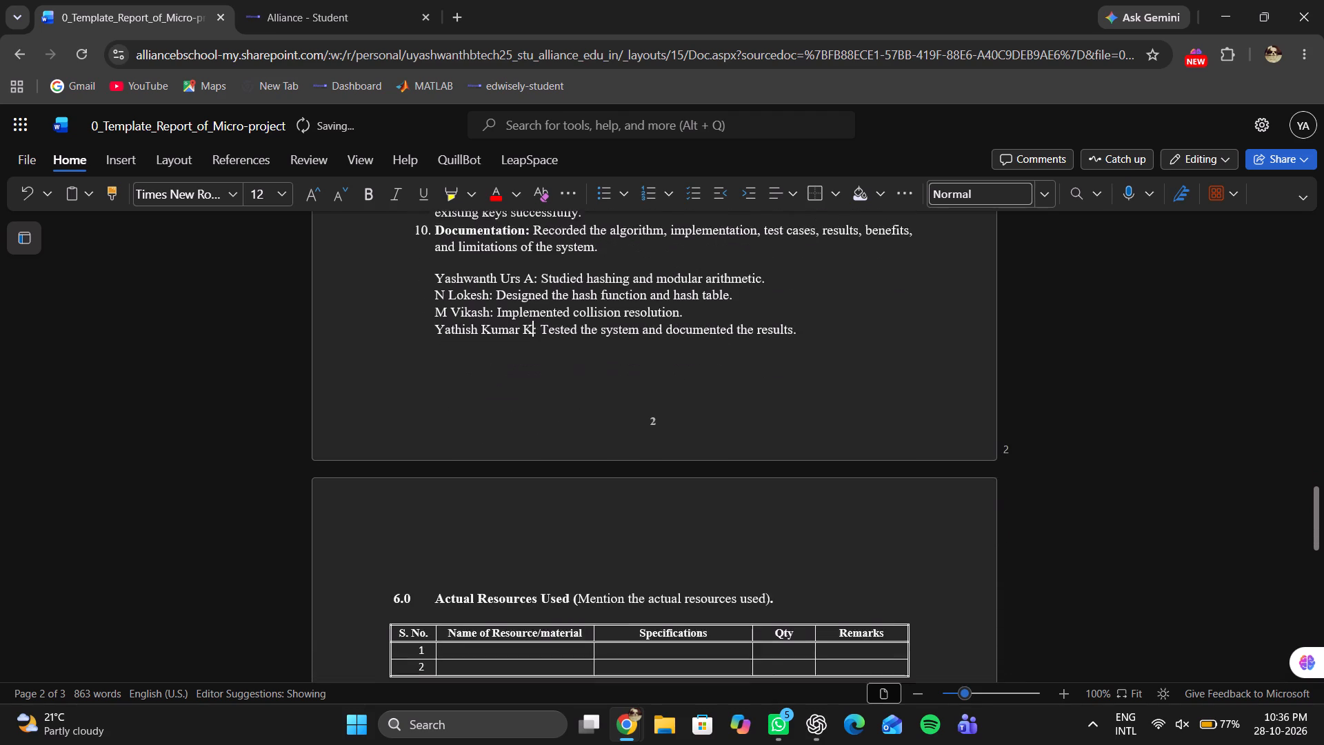
scroll(563, 473, down, 2)
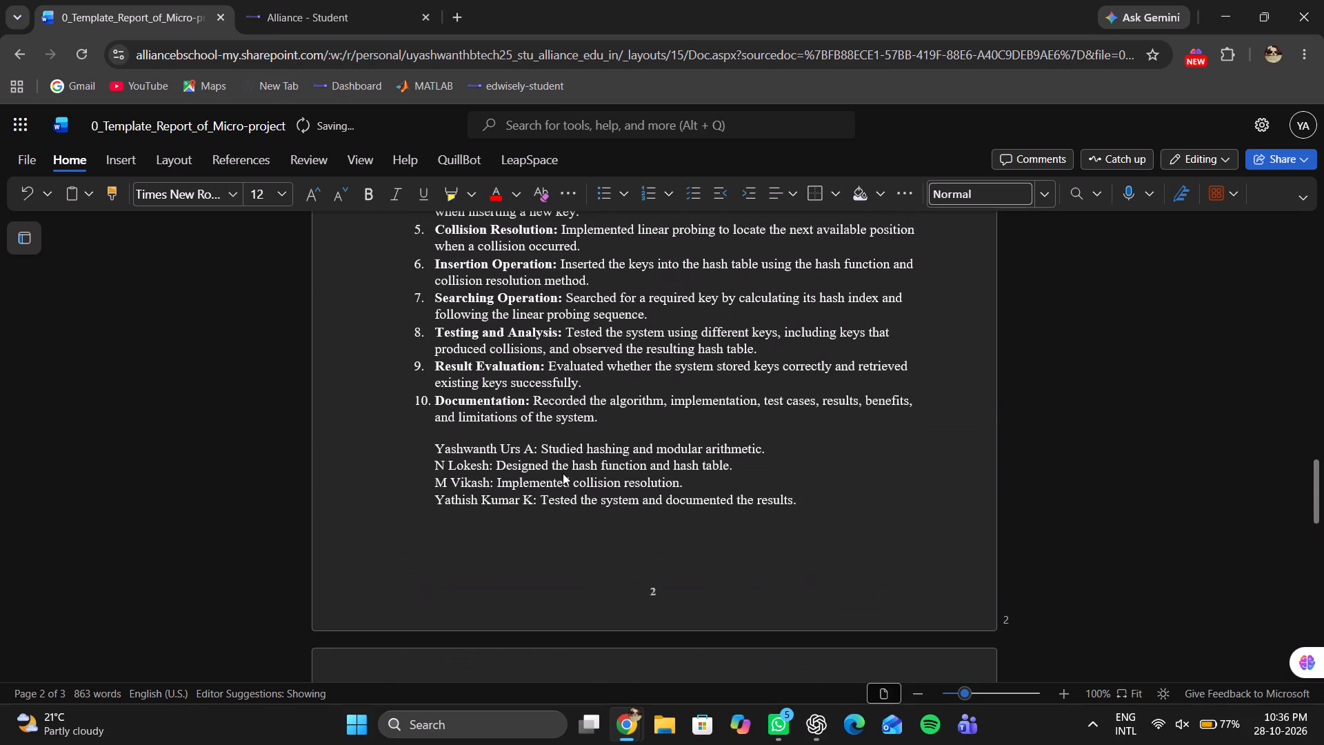
scroll(563, 473, down, 1)
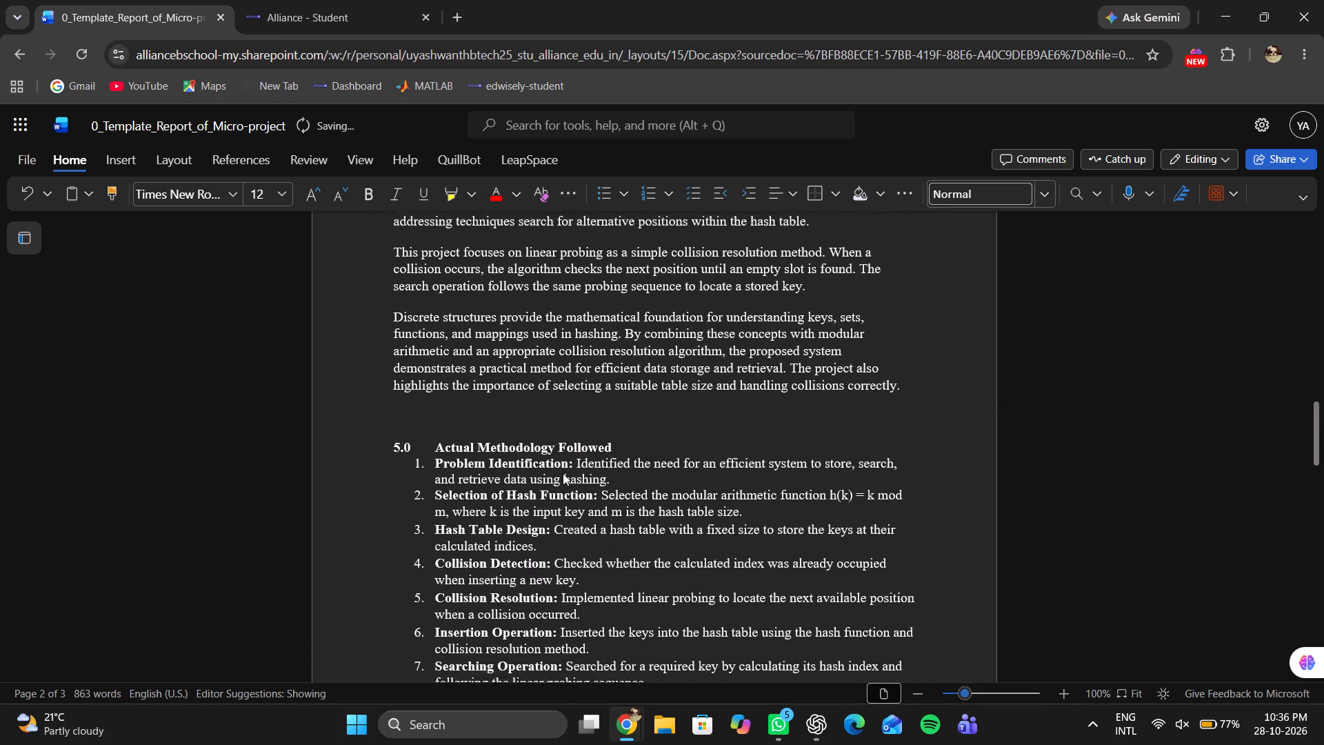
scroll(563, 473, down, 2)
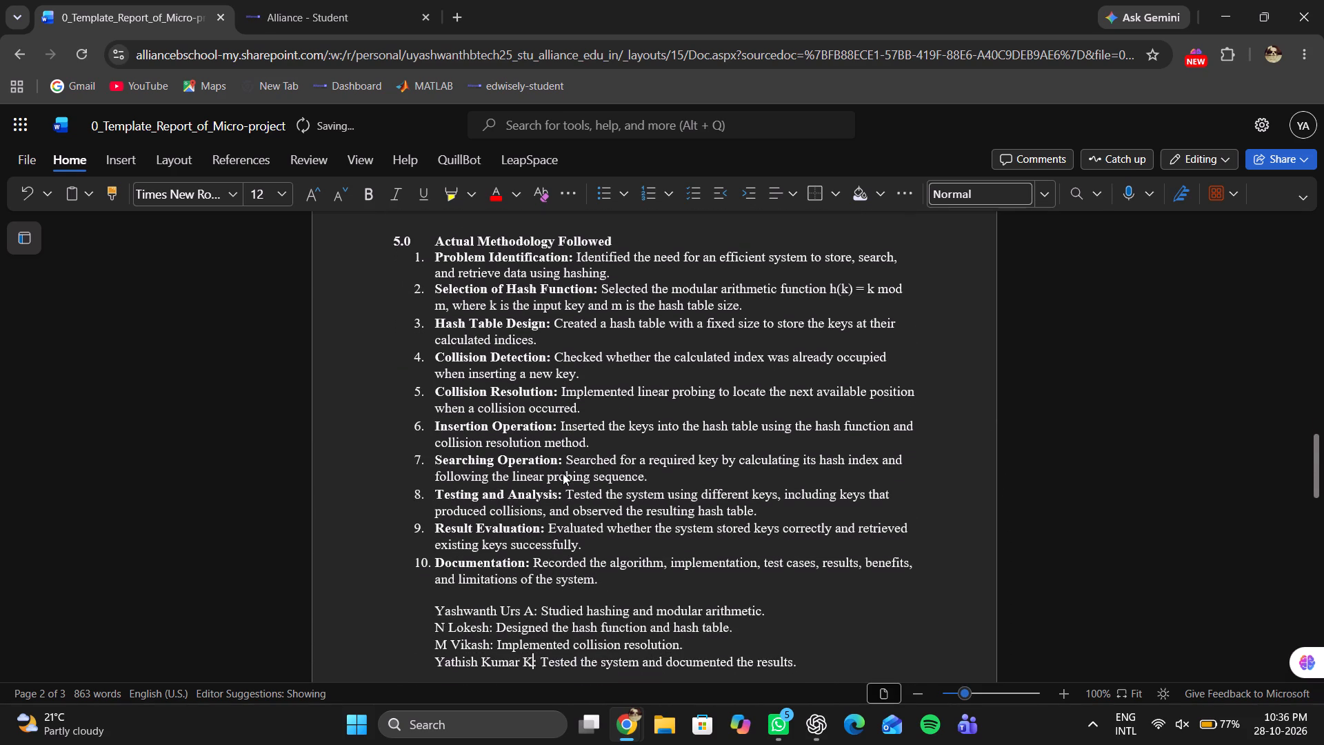
scroll(563, 473, down, 1)
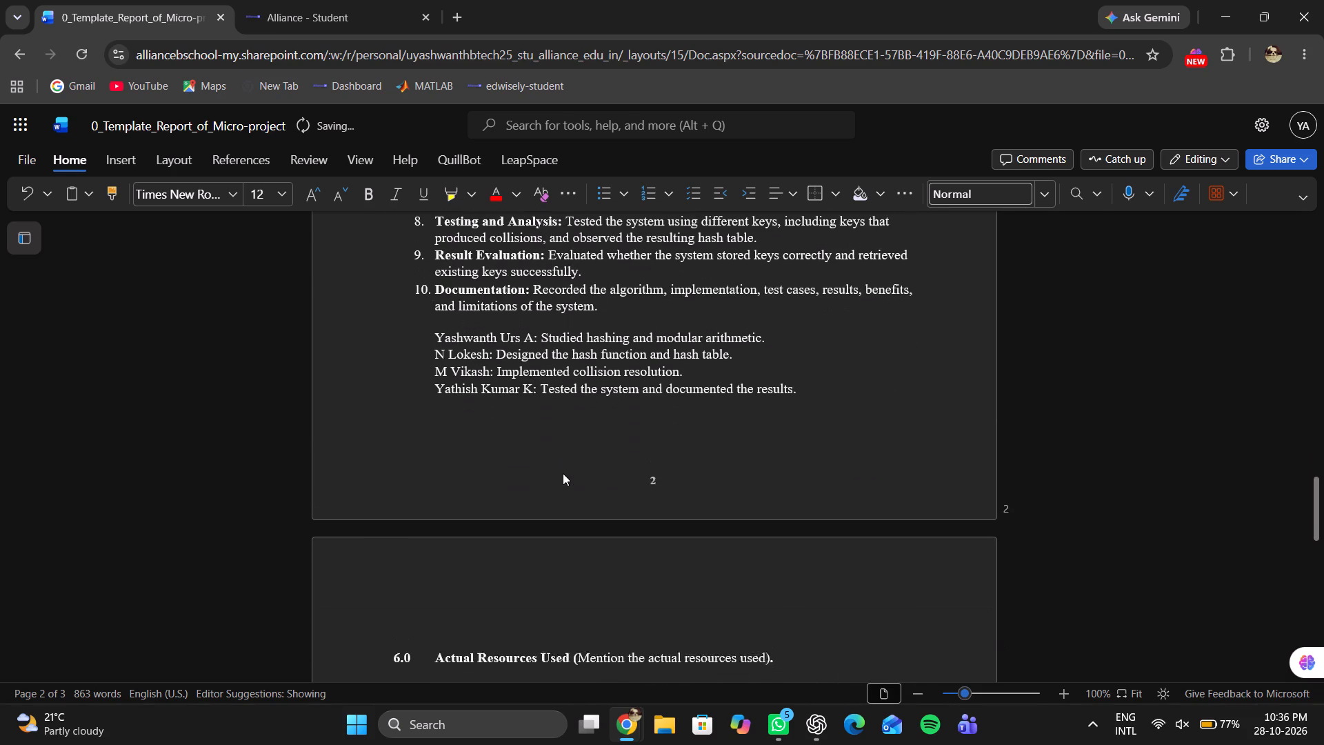
scroll(563, 473, down, 2)
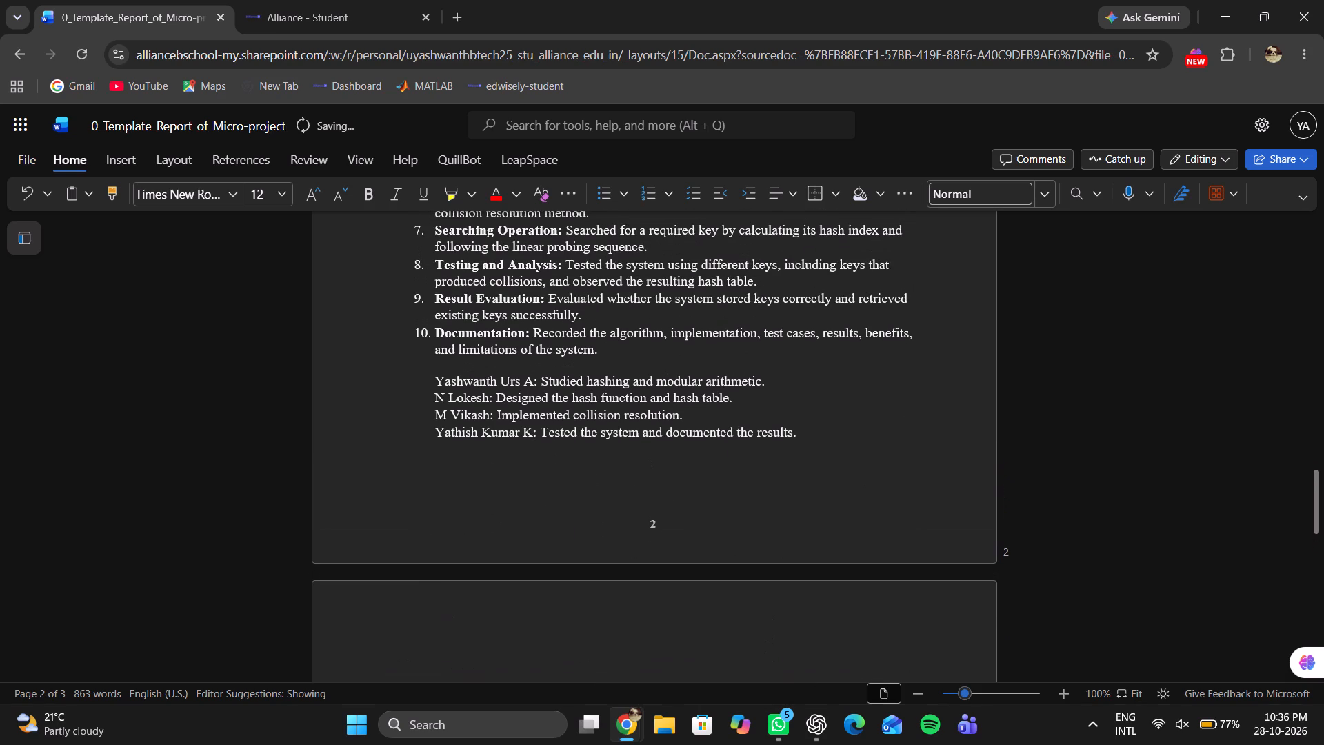
scroll(563, 473, down, 1)
drag(417, 378, 704, 461)
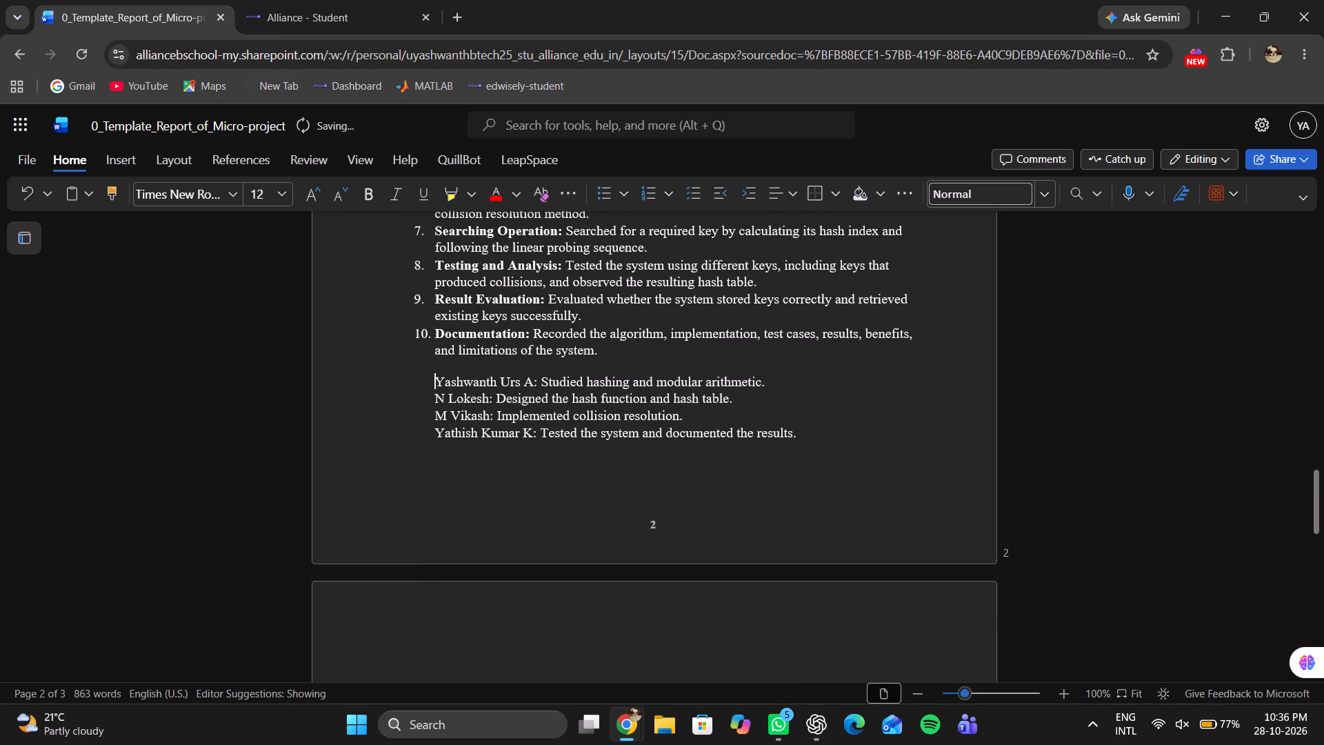
drag(704, 461, 810, 475)
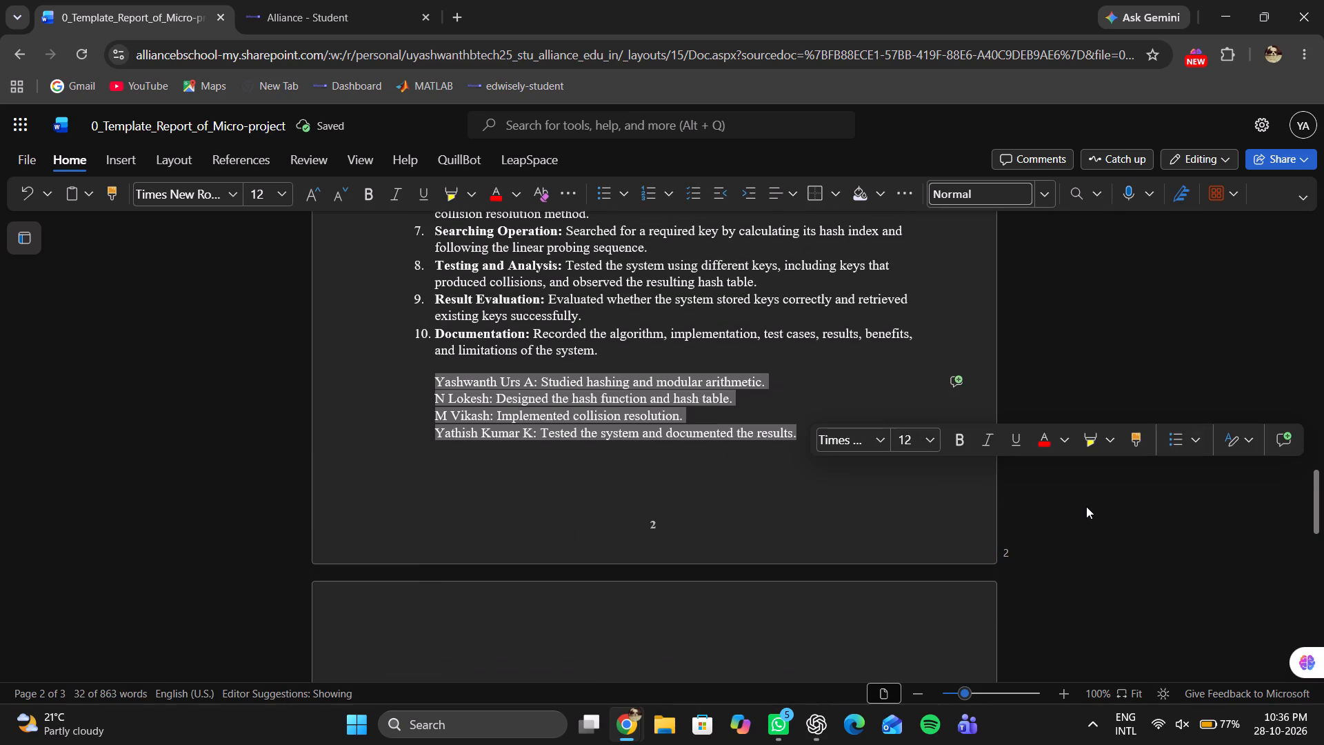
click(1087, 506)
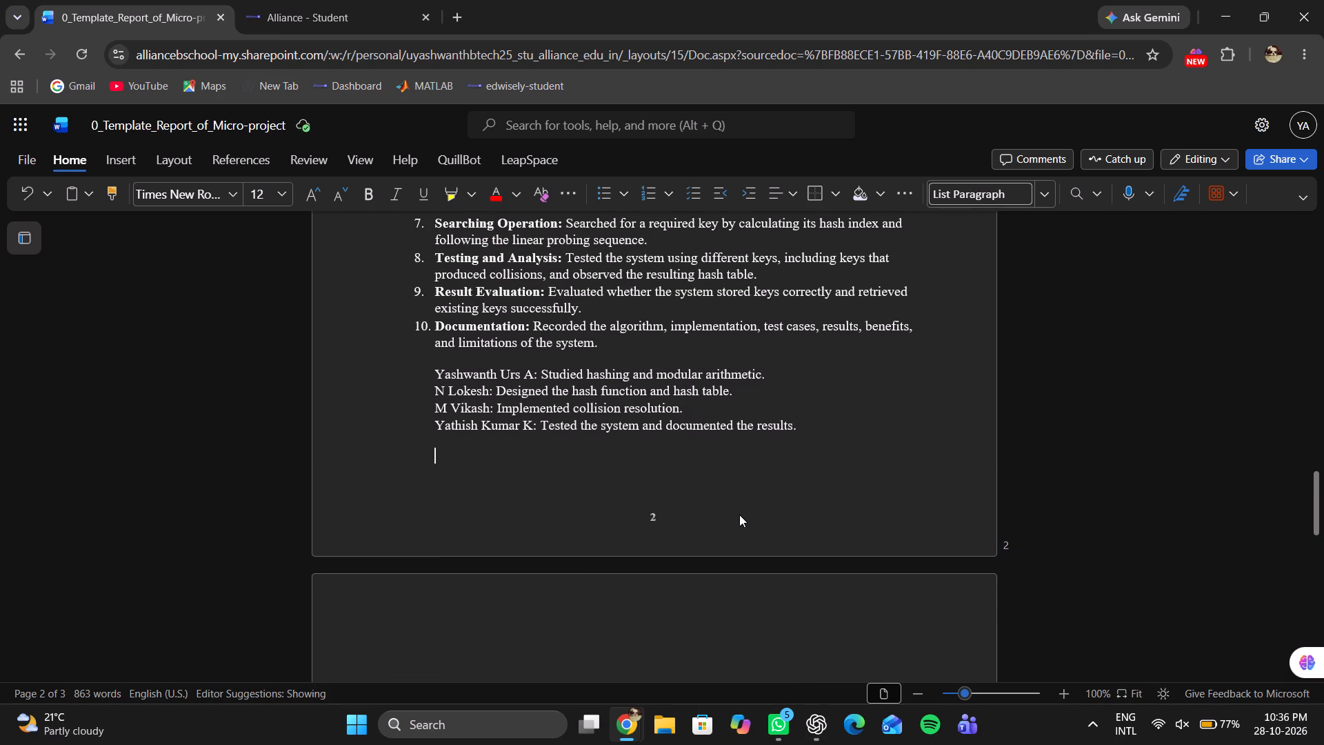
Delete the extra blank lines above the 6.0 Actual Resources Used heading on page 3.
scroll(739, 515, down, 1)
click(641, 537)
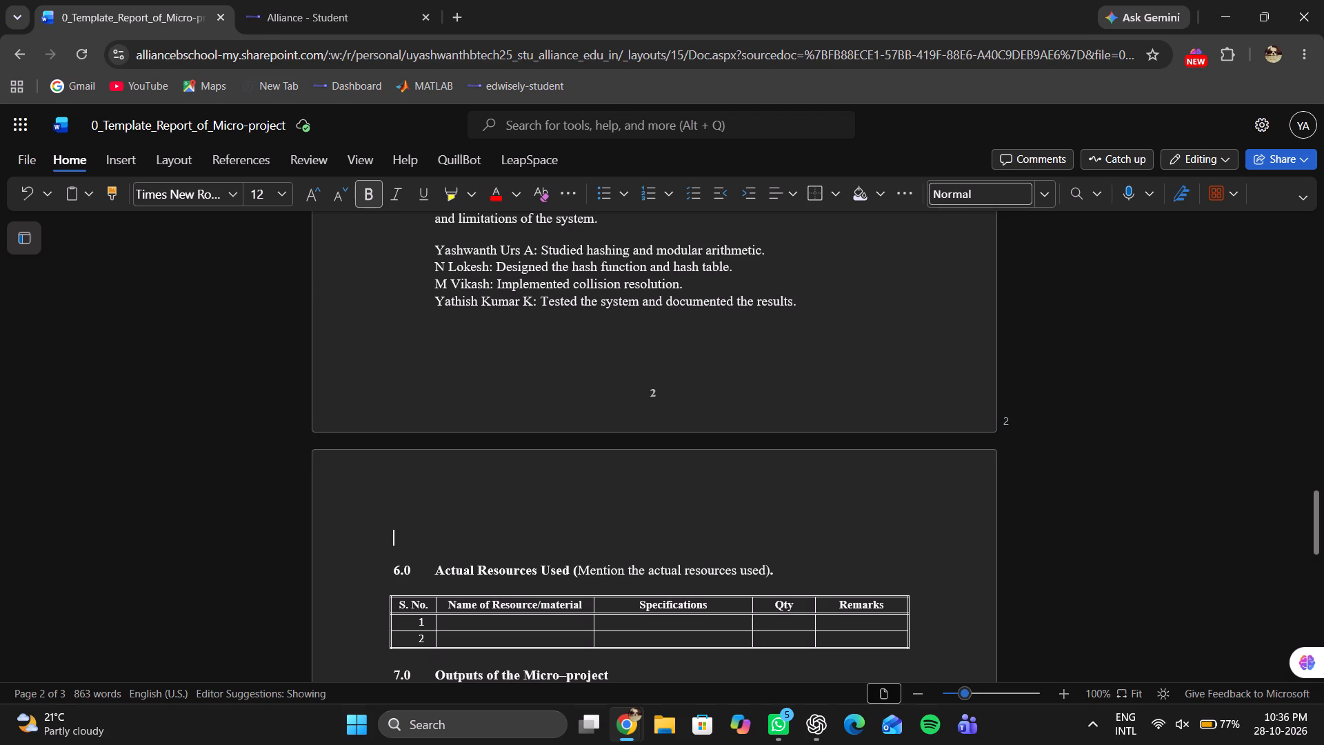
key(Down)
key(BackSpace)
key(BackSpace)
key(BackSpace)
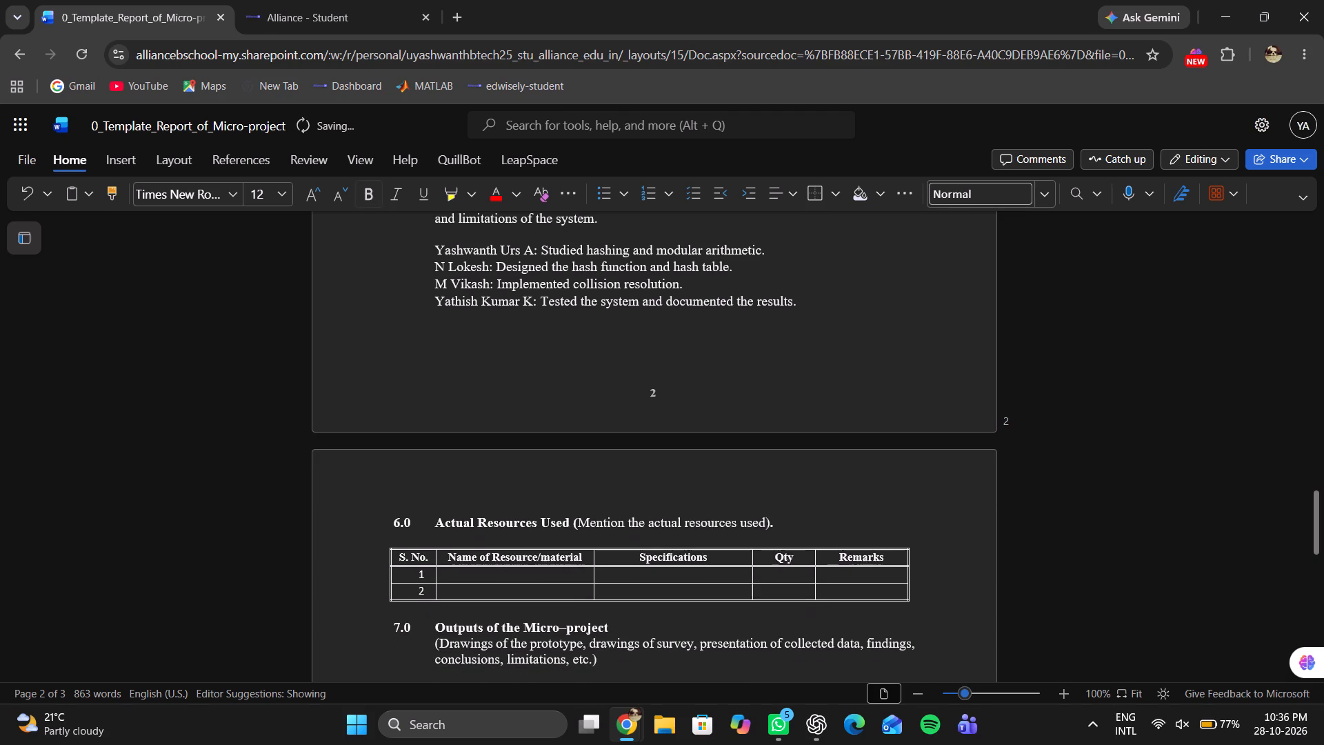
key(Up)
key(Down)
key(Down)
key(Down)
scroll(691, 558, down, 1)
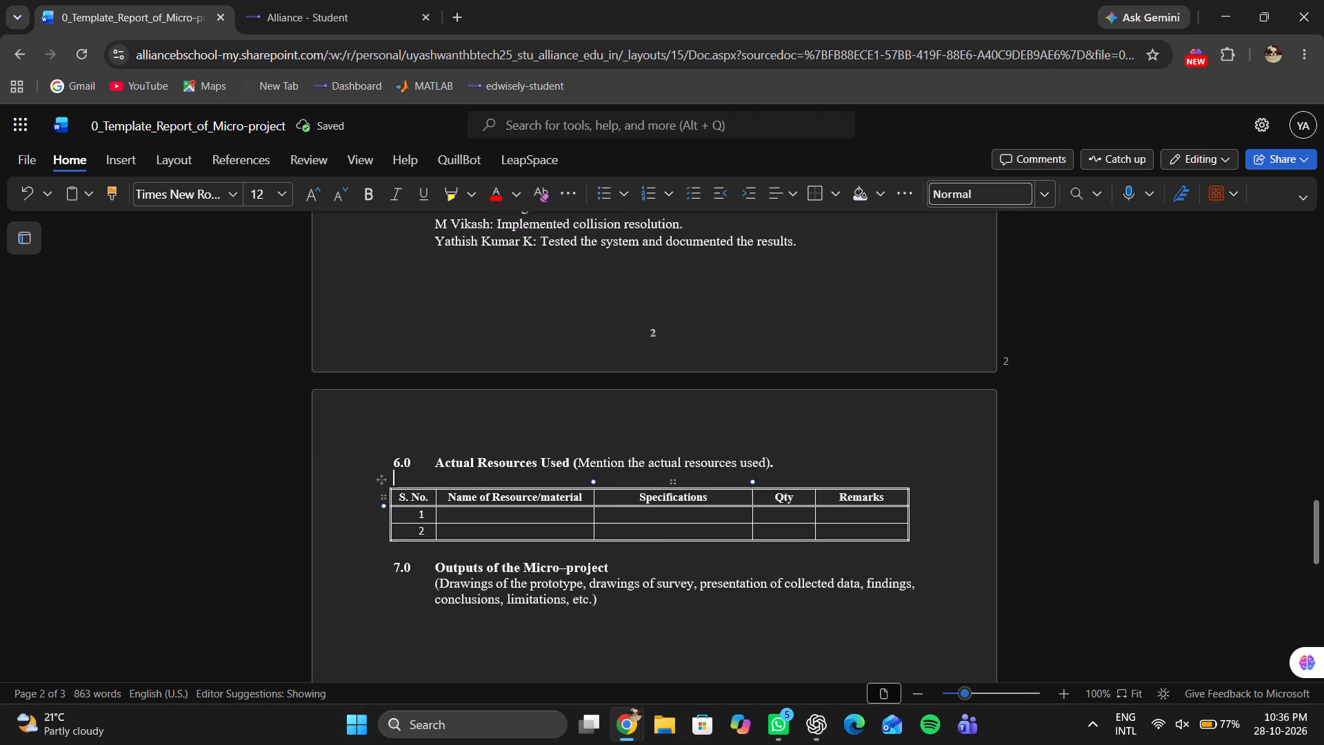
scroll(691, 558, down, 1)
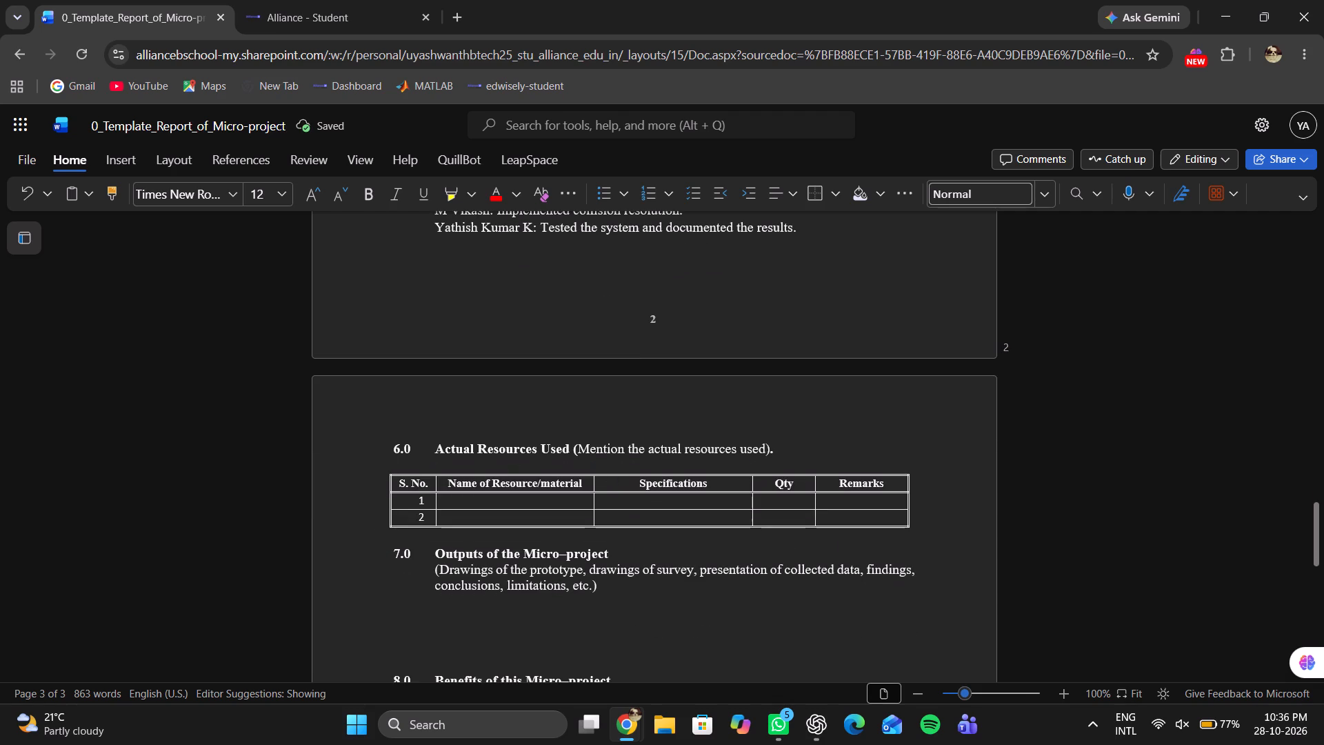
drag(776, 447, 608, 445)
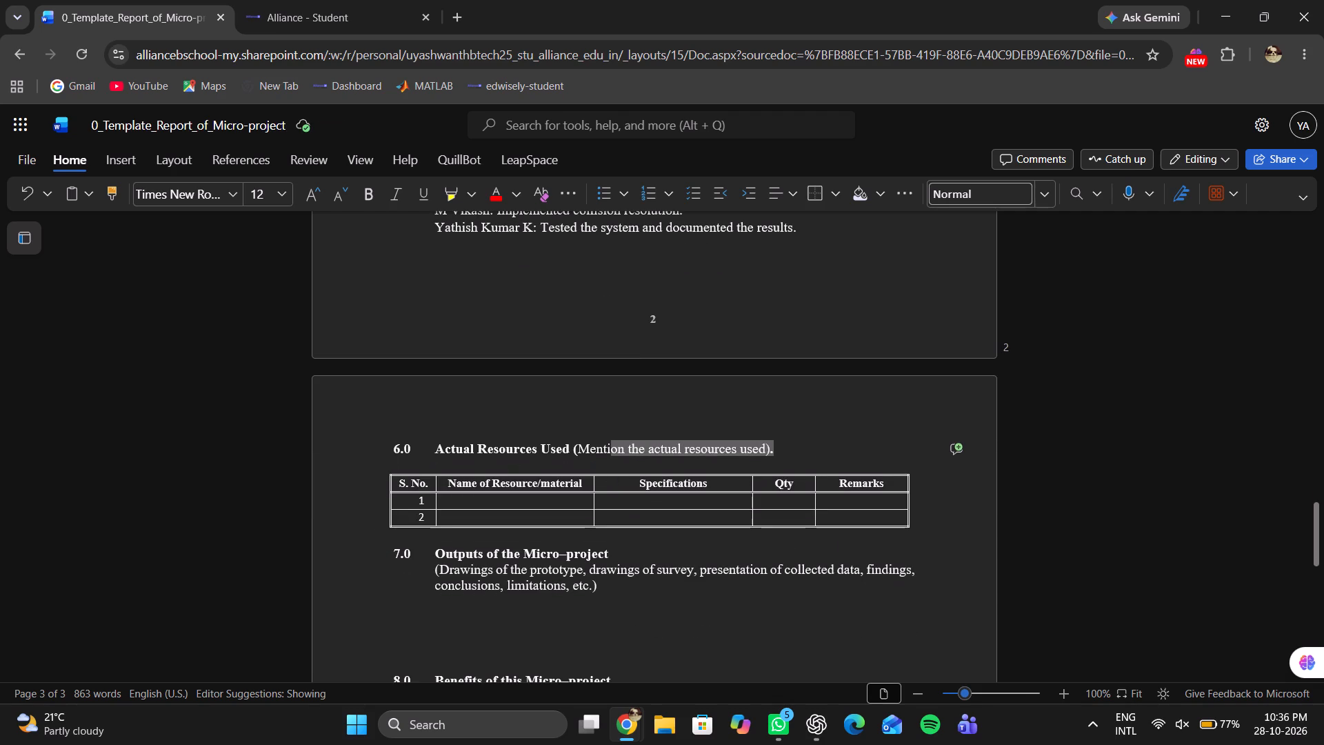
drag(608, 445, 574, 446)
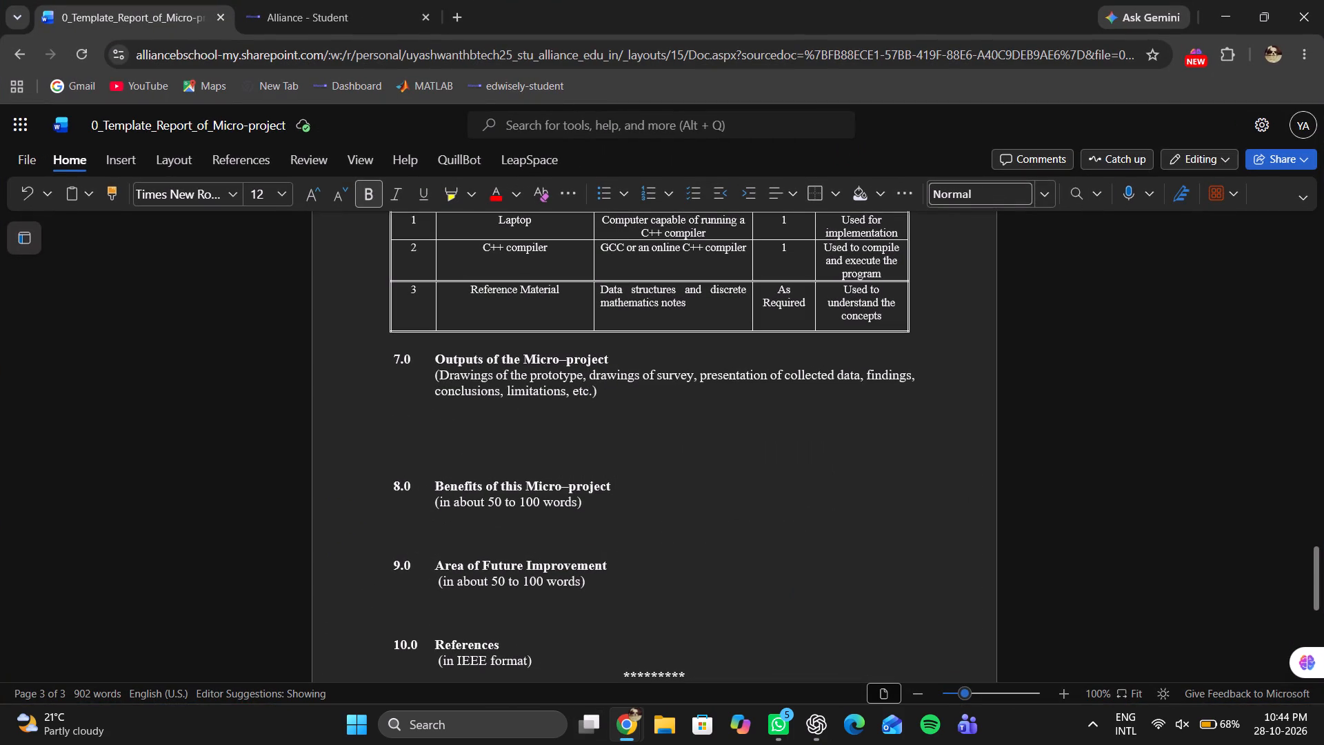
drag(608, 397, 436, 377)
key(BackSpace)
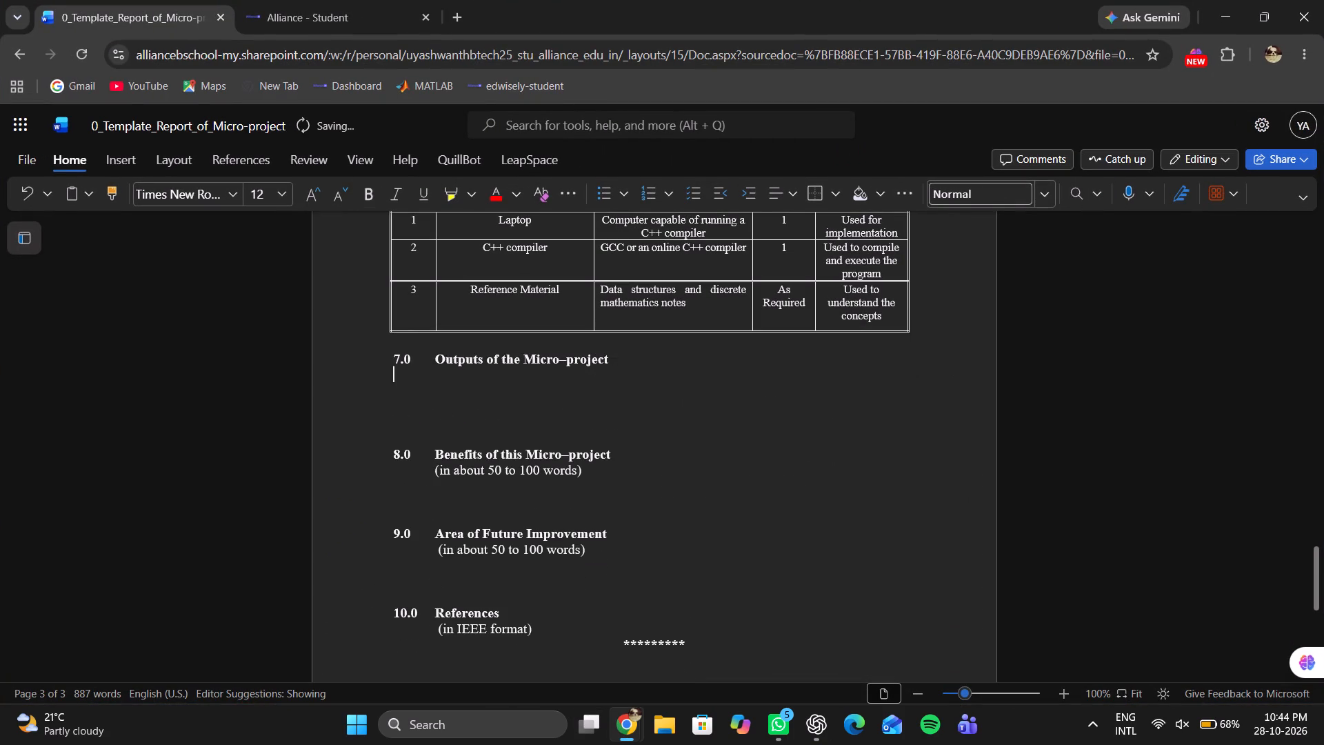
key(ctrl+v)
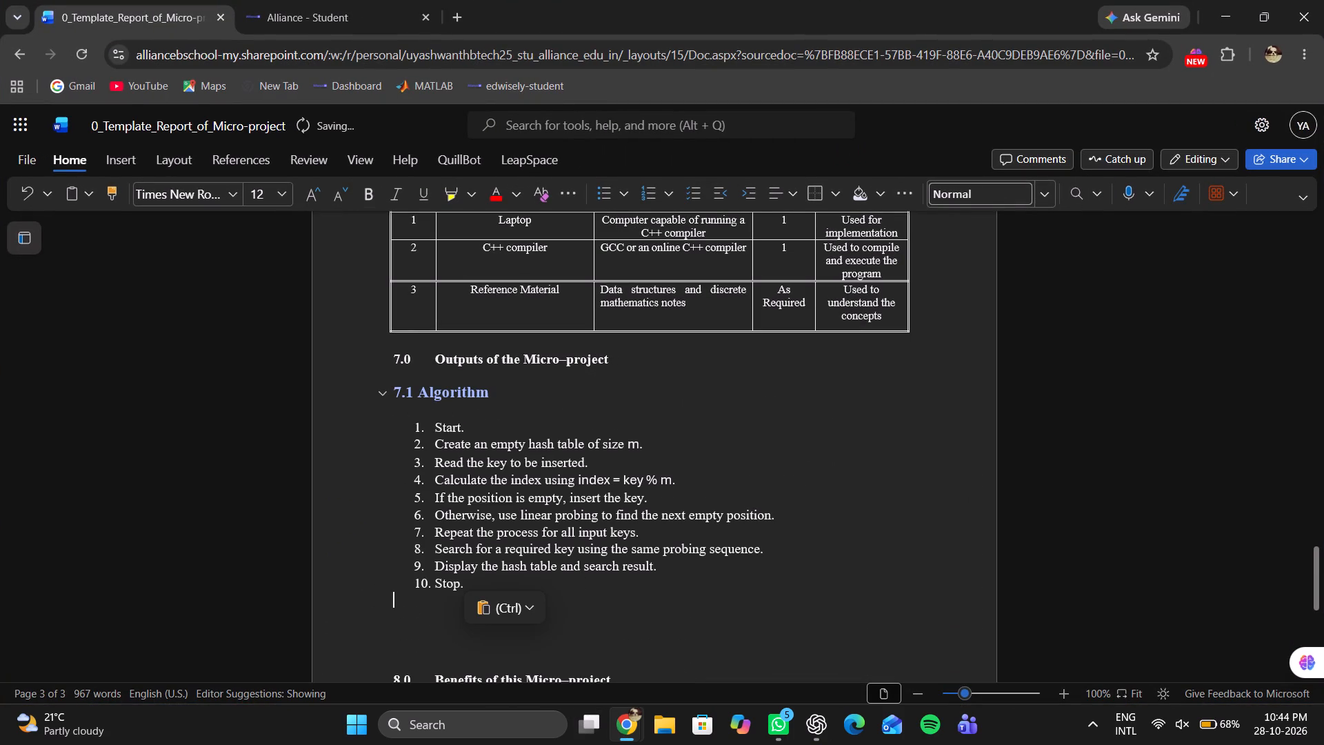
Delete the pasted "7.1 Algorithm" heading and leave one blank line between the 7.0 heading and the numbered algorithm steps.
click(501, 391)
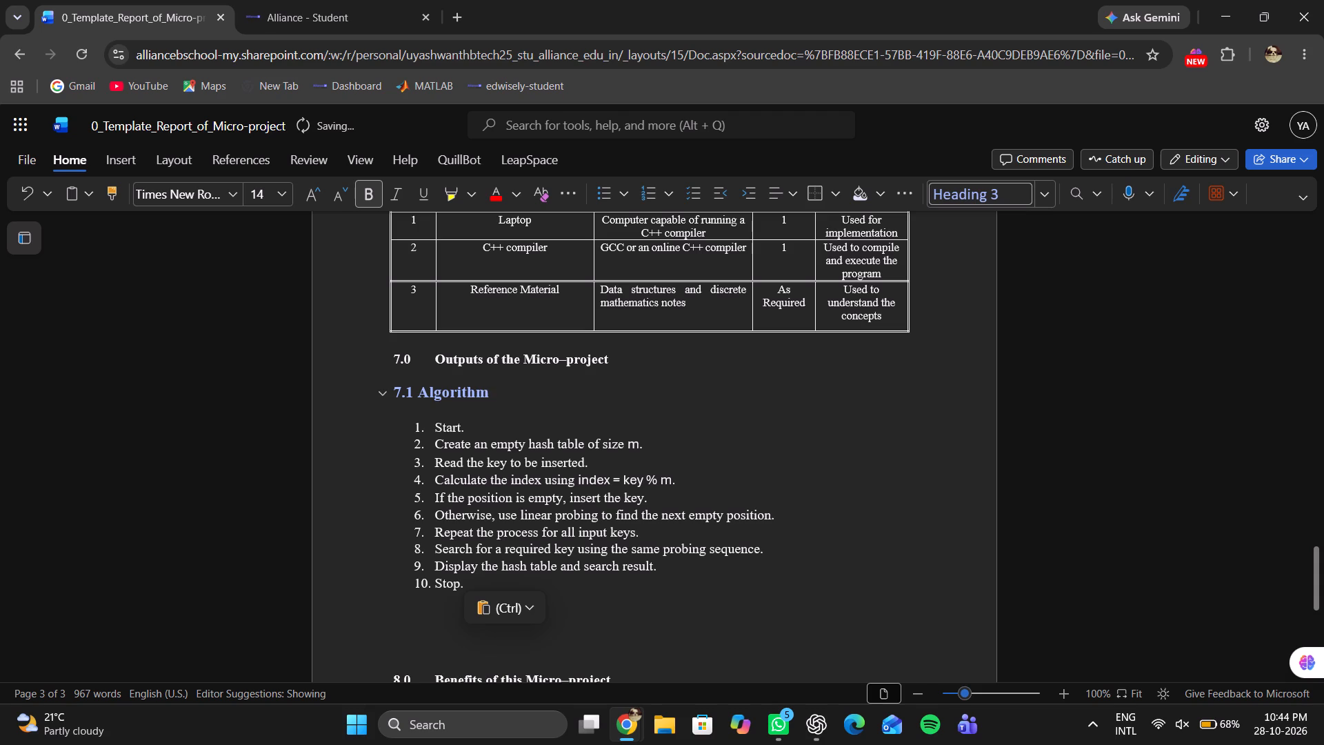
key(BackSpace)
key(BackSpace)
key(BackSpace)
key(BackSpace)
key(BackSpace)
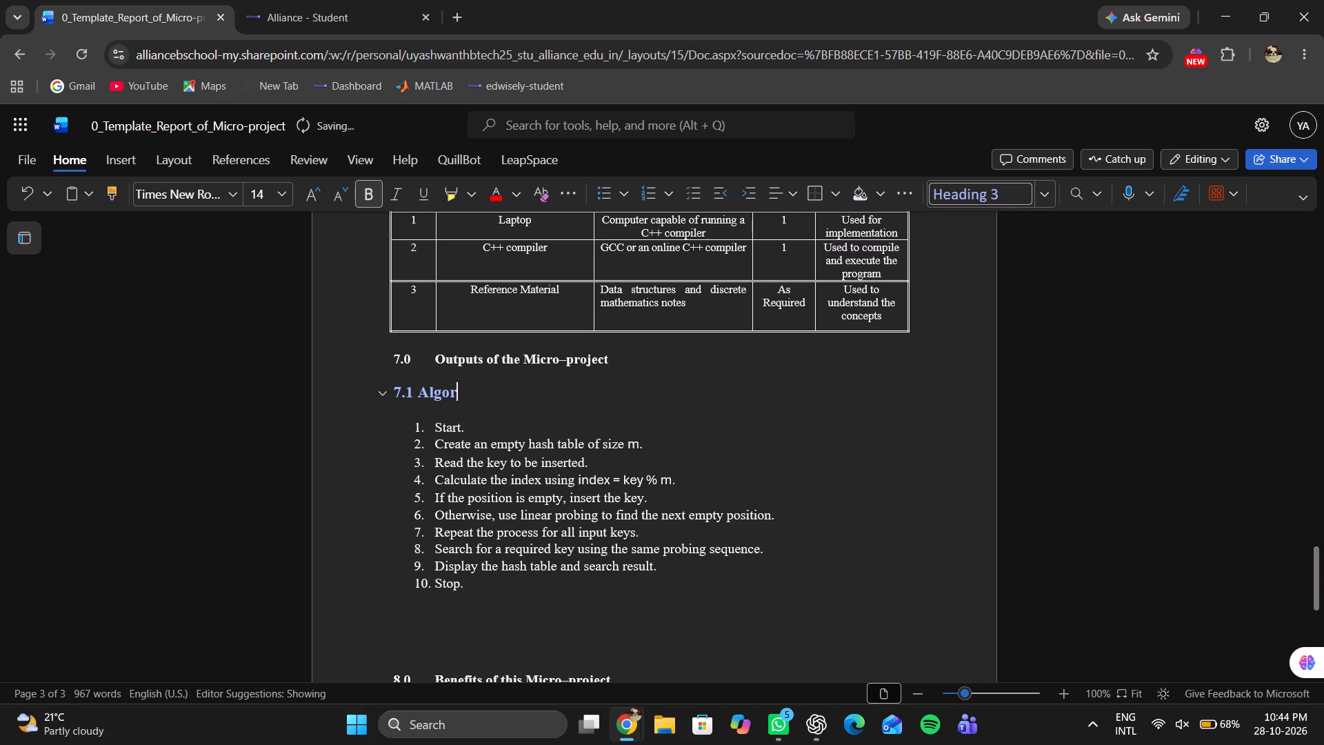
key(BackSpace)
key(BackSpace)
key(BackSpace)
key(BackSpace)
key(BackSpace)
key(BackSpace)
key(BackSpace)
key(BackSpace)
key(BackSpace)
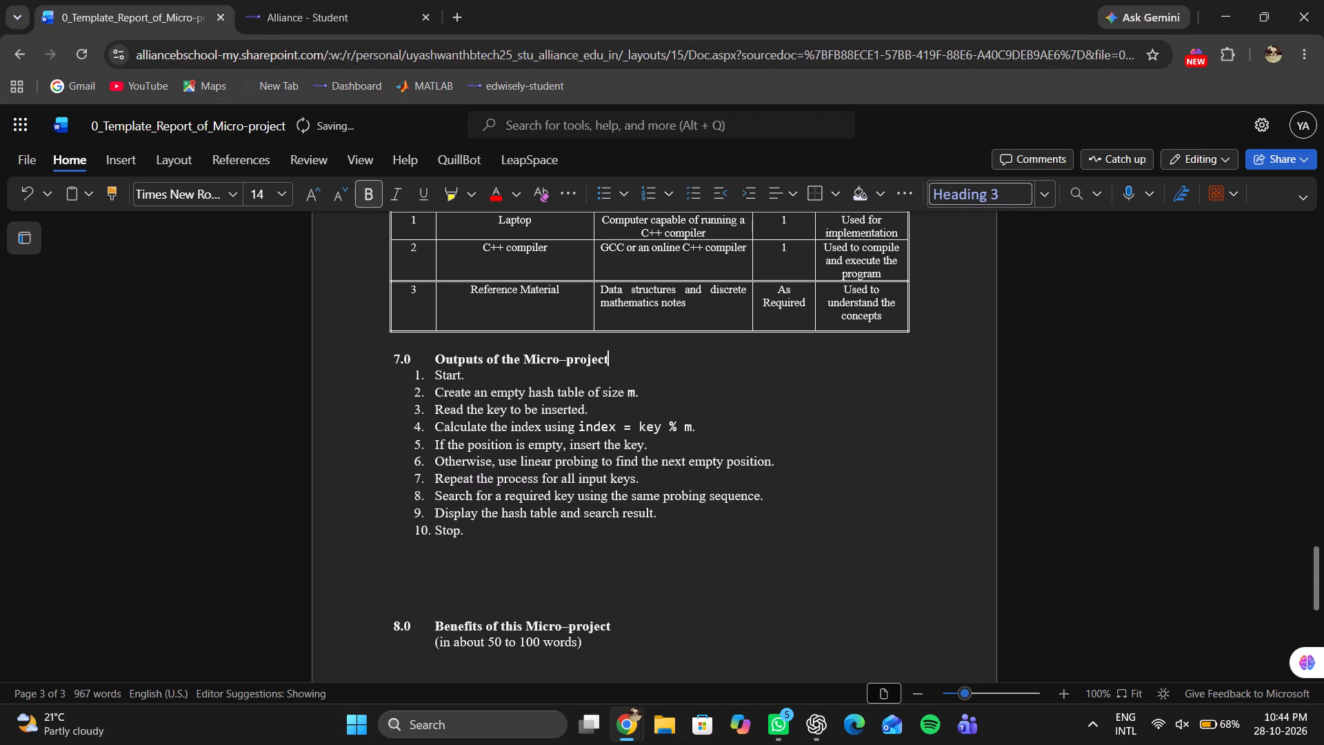
key(Return)
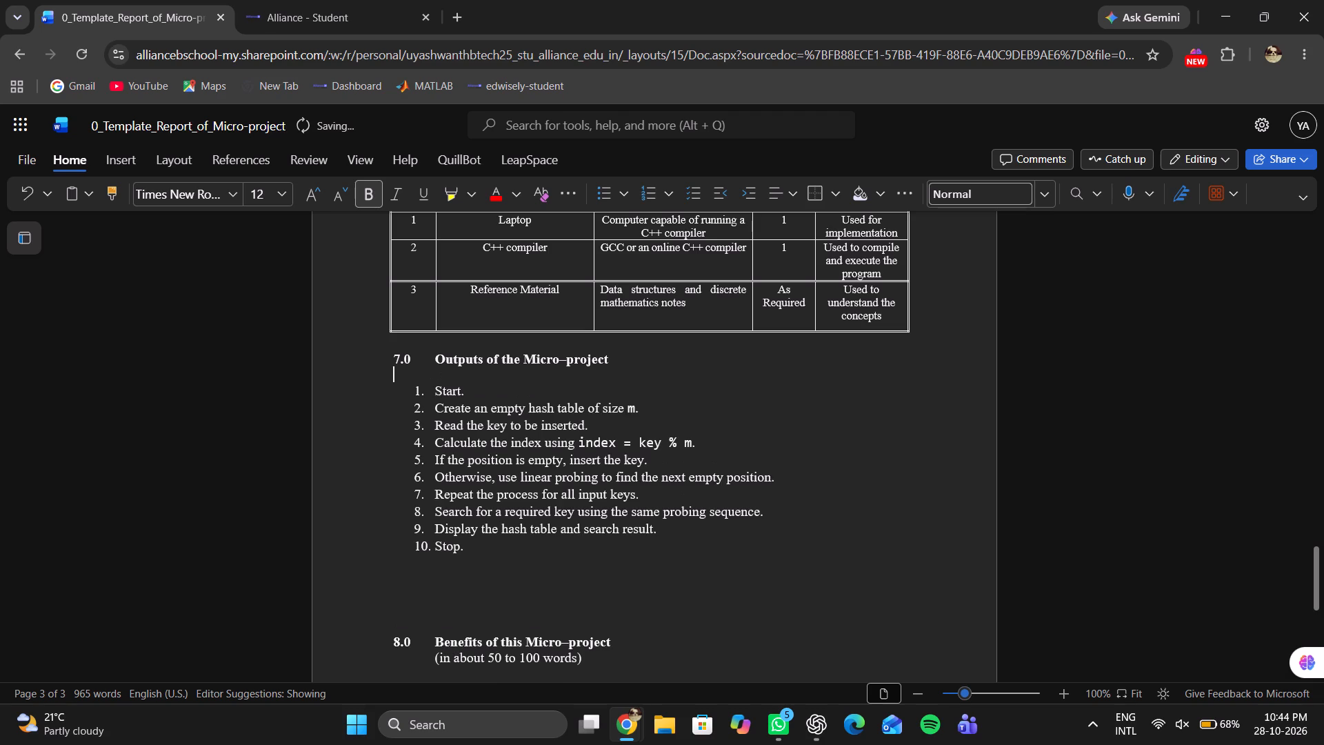
key(Return)
key(BackSpace)
Set the font of all ten algorithm steps to Time New Roman.
drag(432, 391, 488, 546)
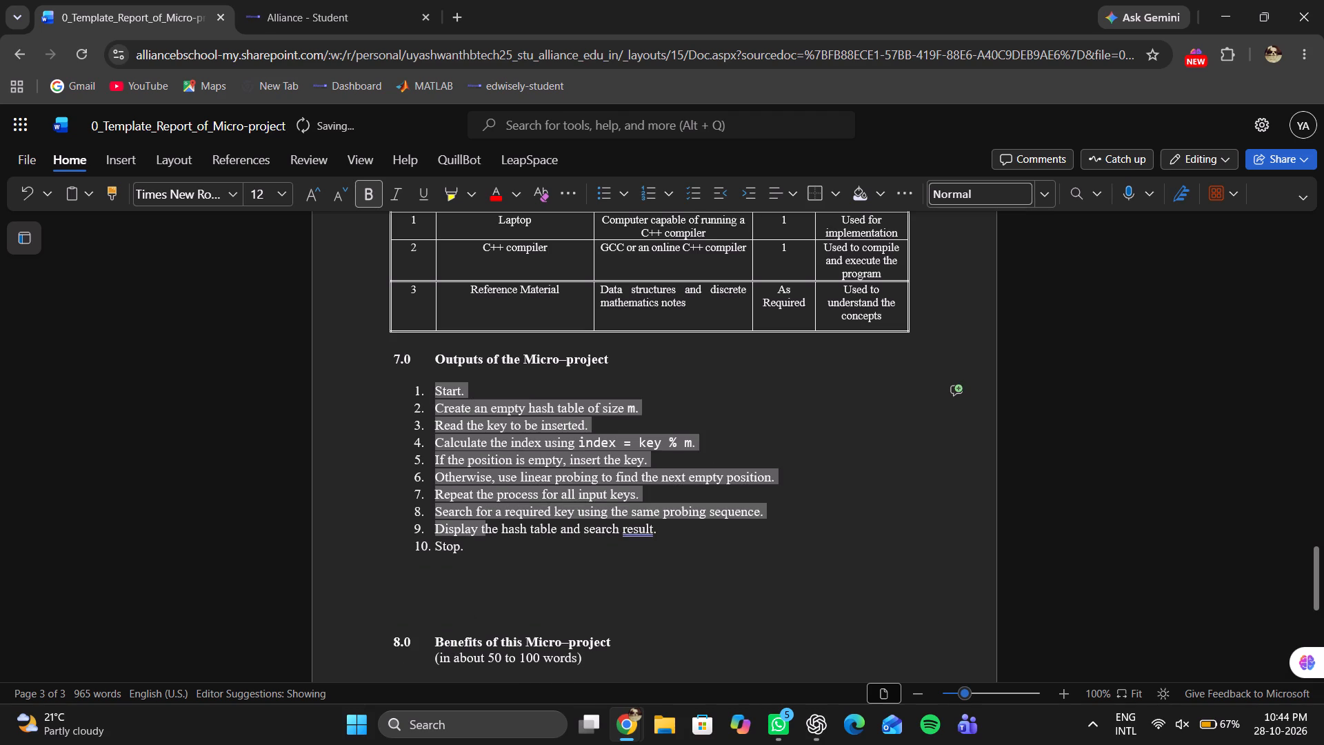
drag(488, 546, 488, 555)
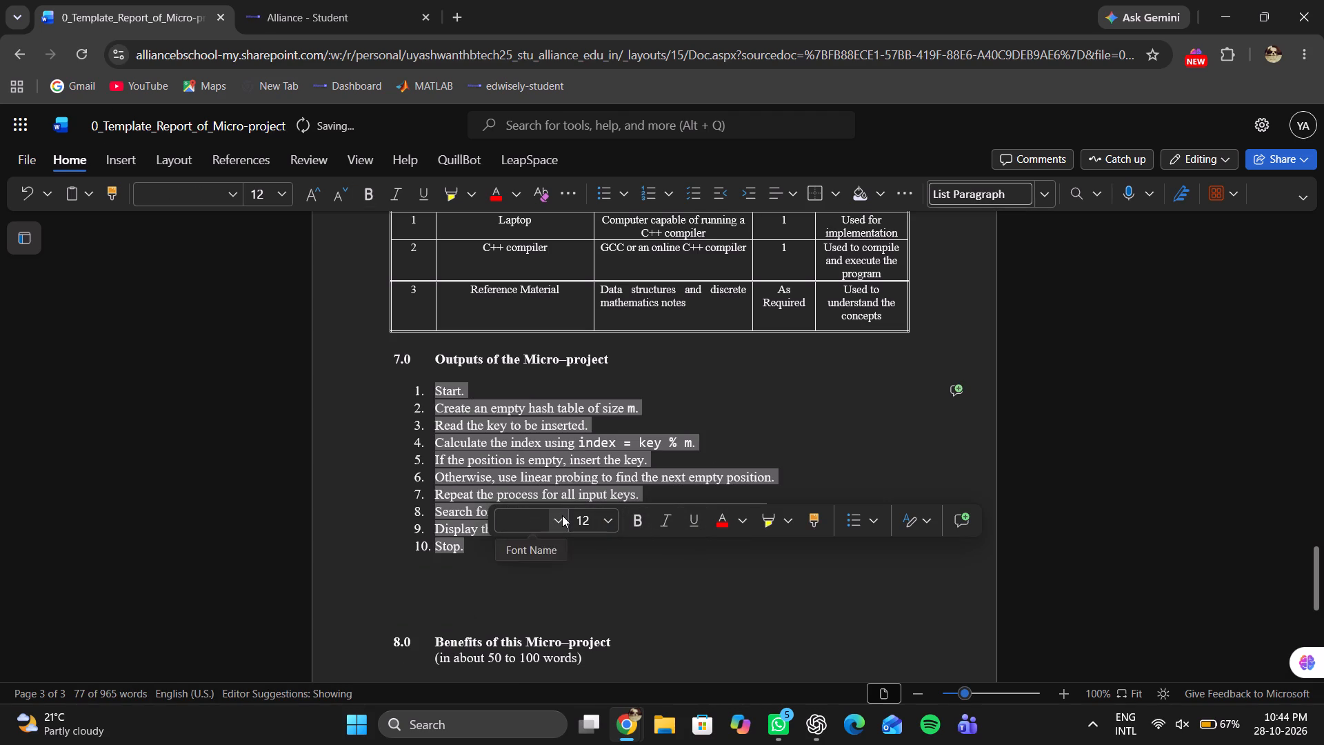
click(562, 515)
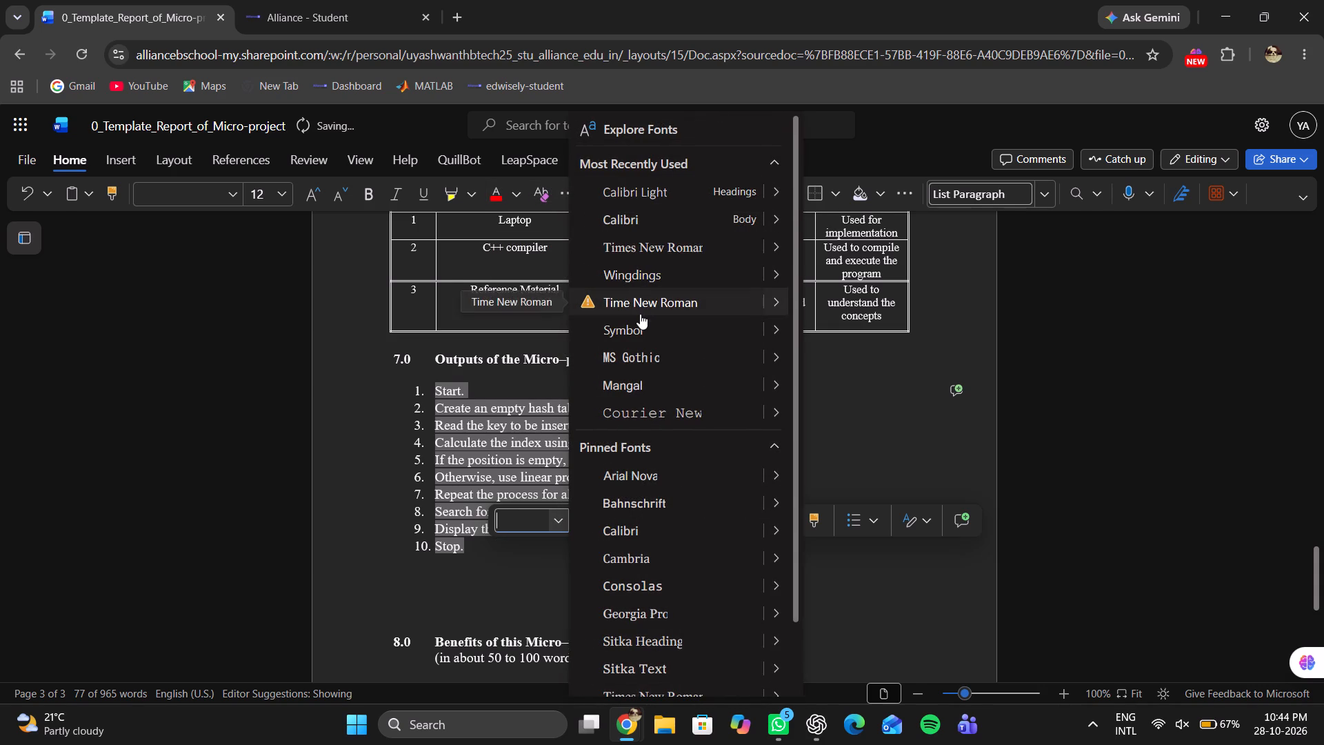
click(648, 298)
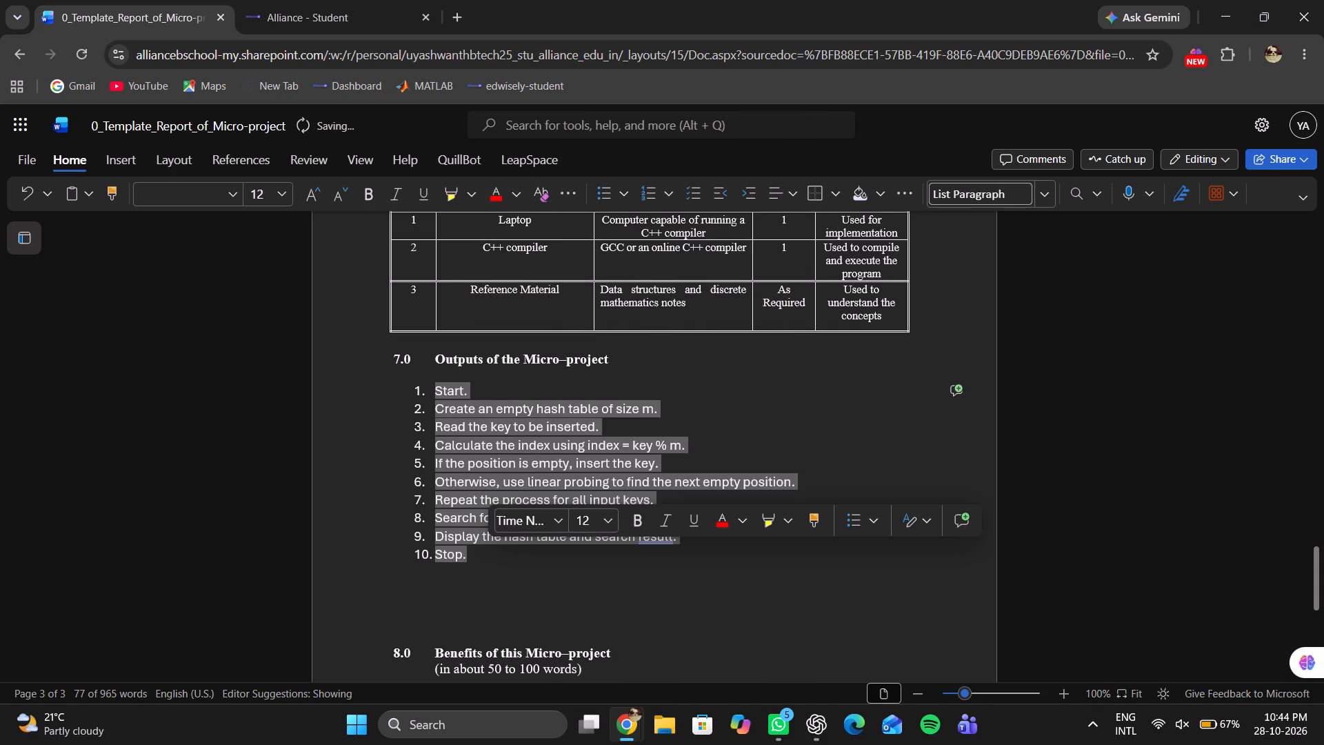
click(732, 444)
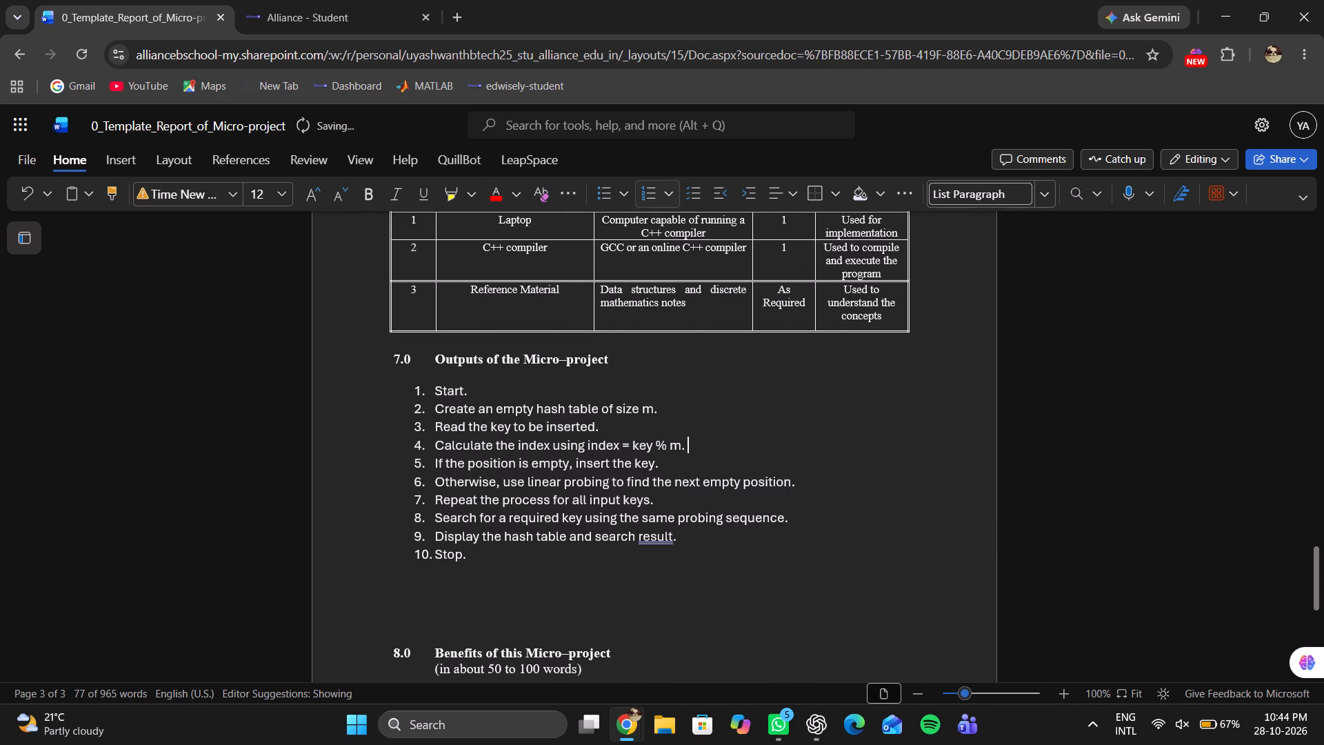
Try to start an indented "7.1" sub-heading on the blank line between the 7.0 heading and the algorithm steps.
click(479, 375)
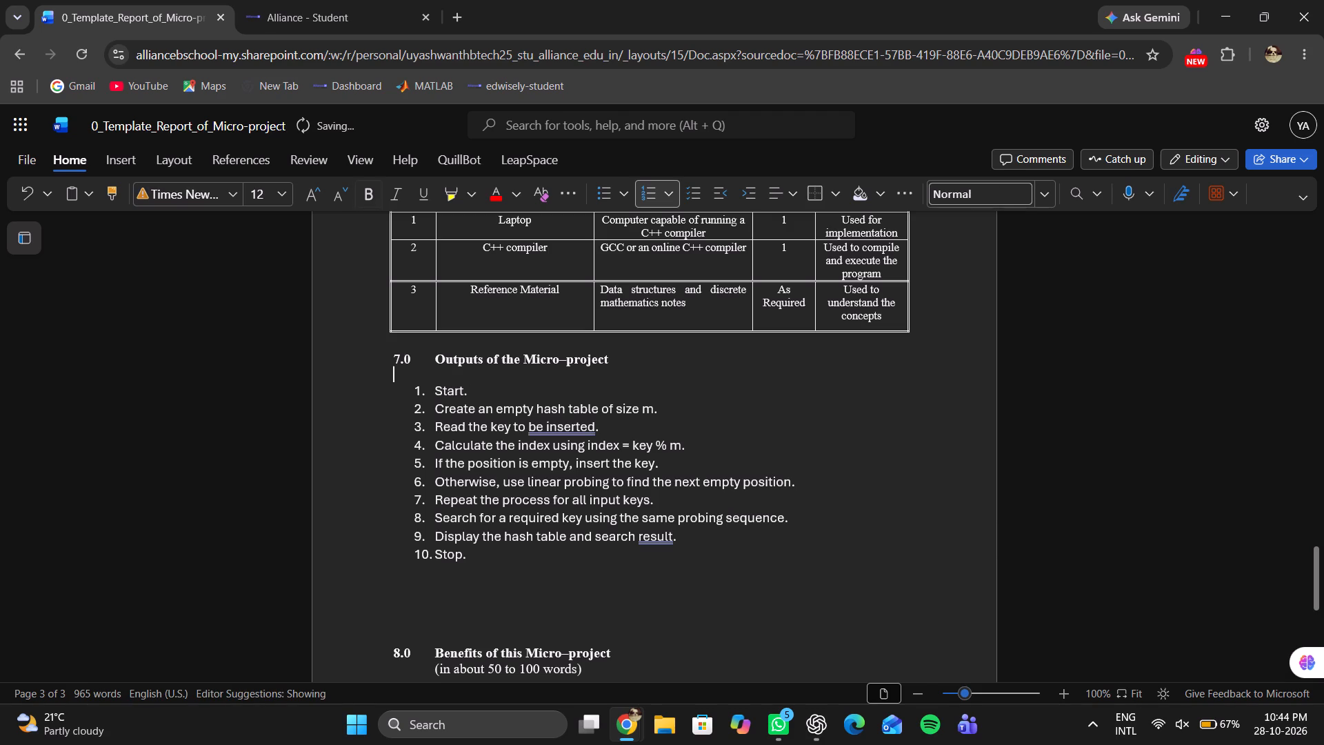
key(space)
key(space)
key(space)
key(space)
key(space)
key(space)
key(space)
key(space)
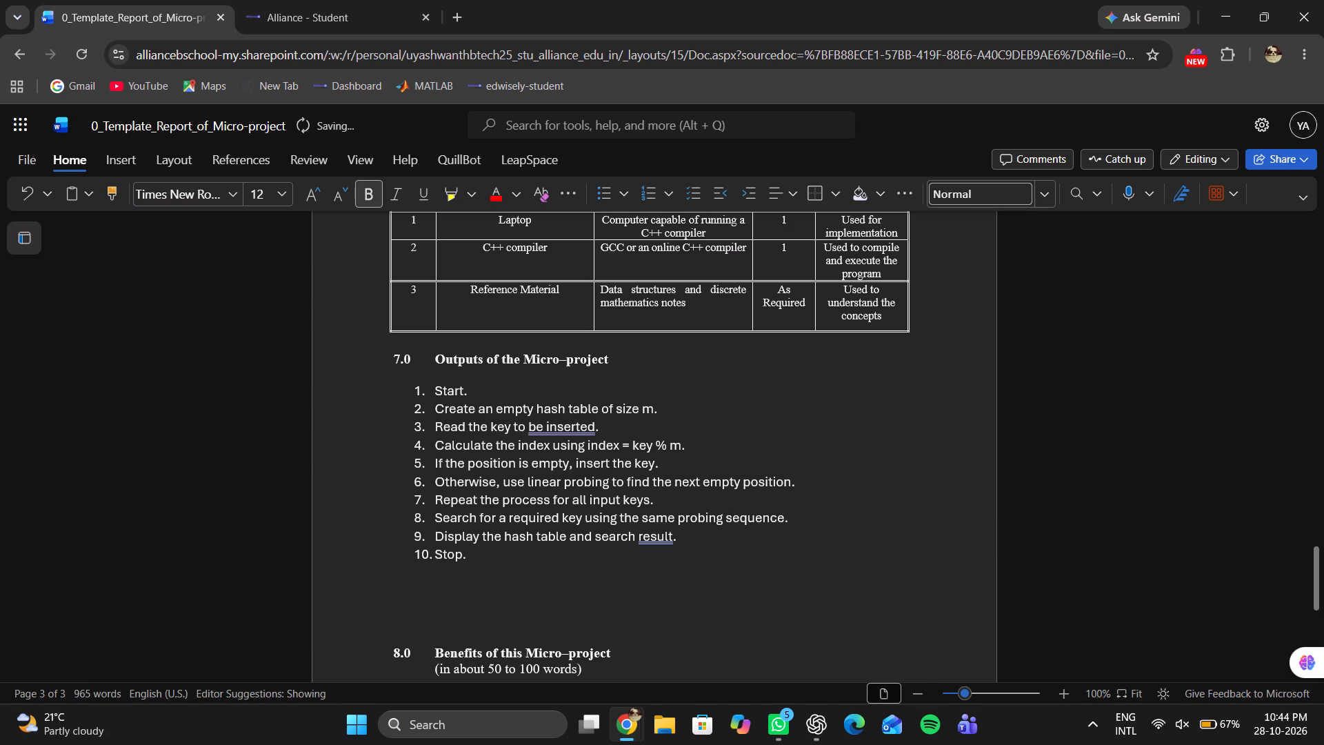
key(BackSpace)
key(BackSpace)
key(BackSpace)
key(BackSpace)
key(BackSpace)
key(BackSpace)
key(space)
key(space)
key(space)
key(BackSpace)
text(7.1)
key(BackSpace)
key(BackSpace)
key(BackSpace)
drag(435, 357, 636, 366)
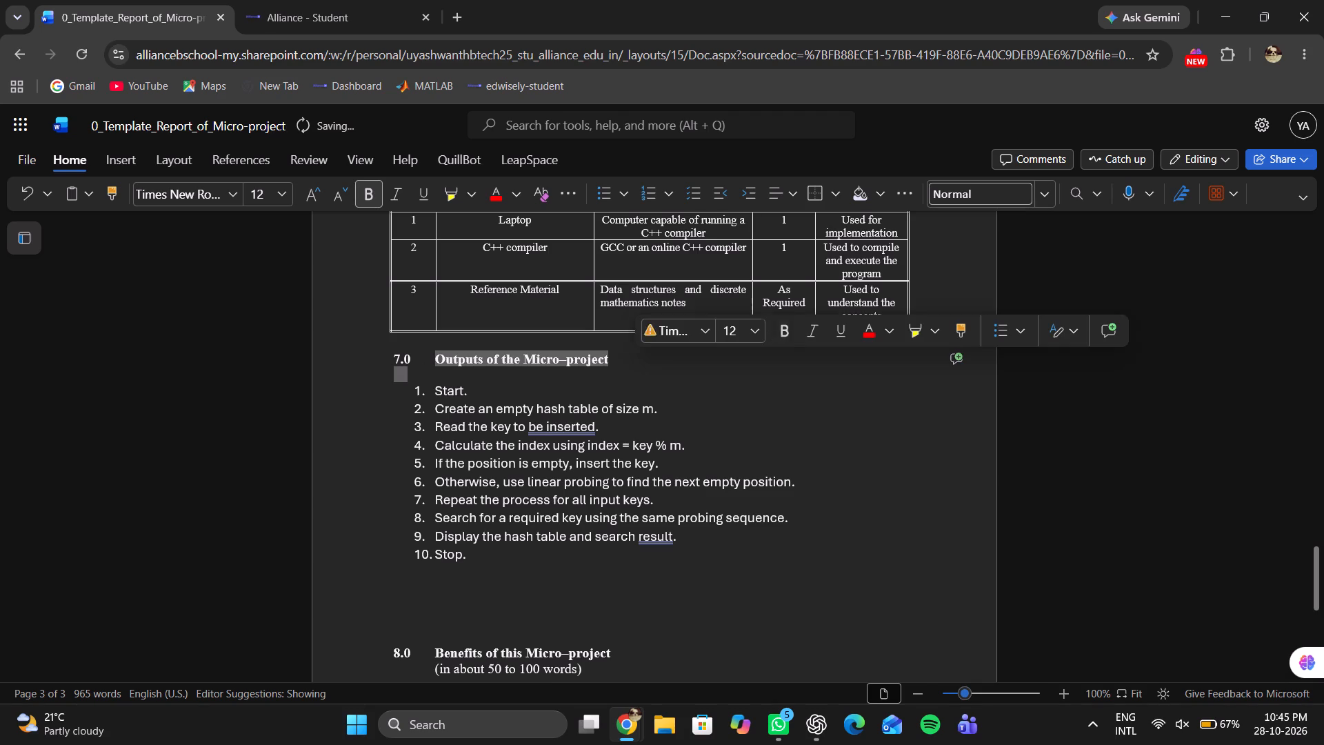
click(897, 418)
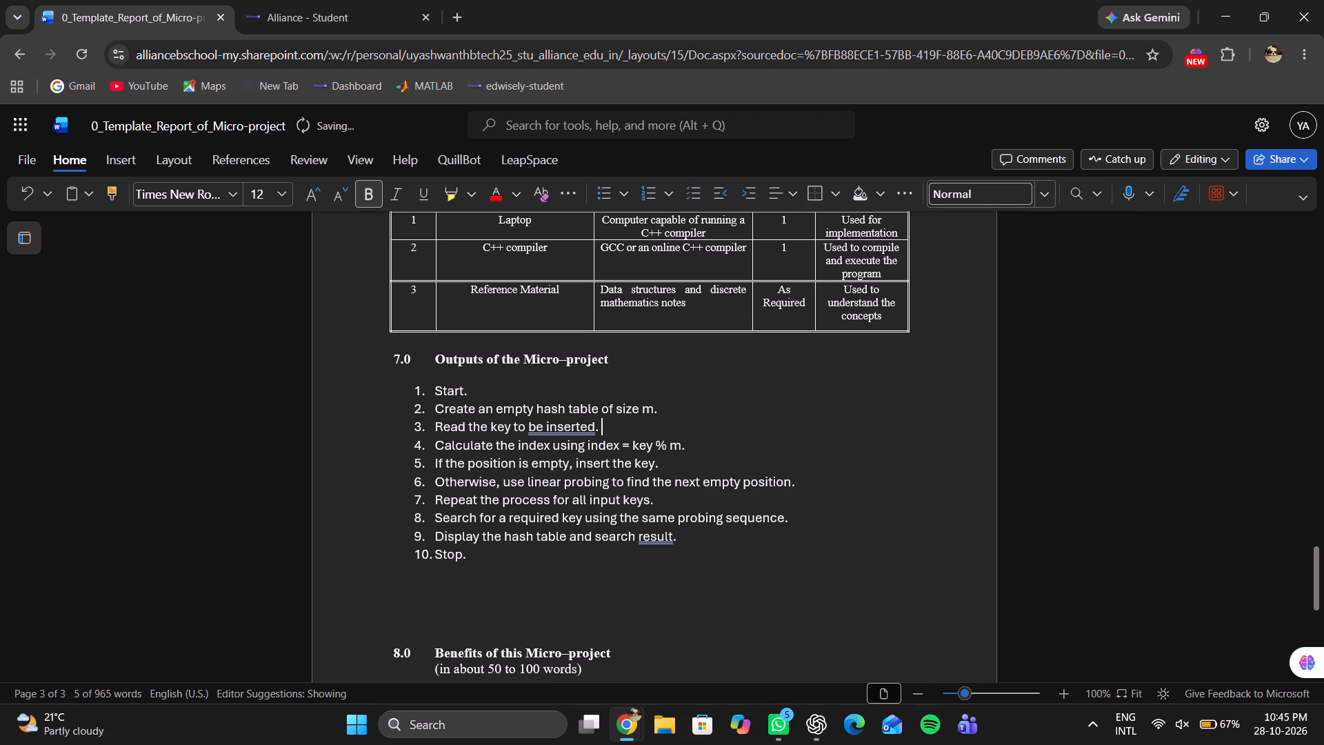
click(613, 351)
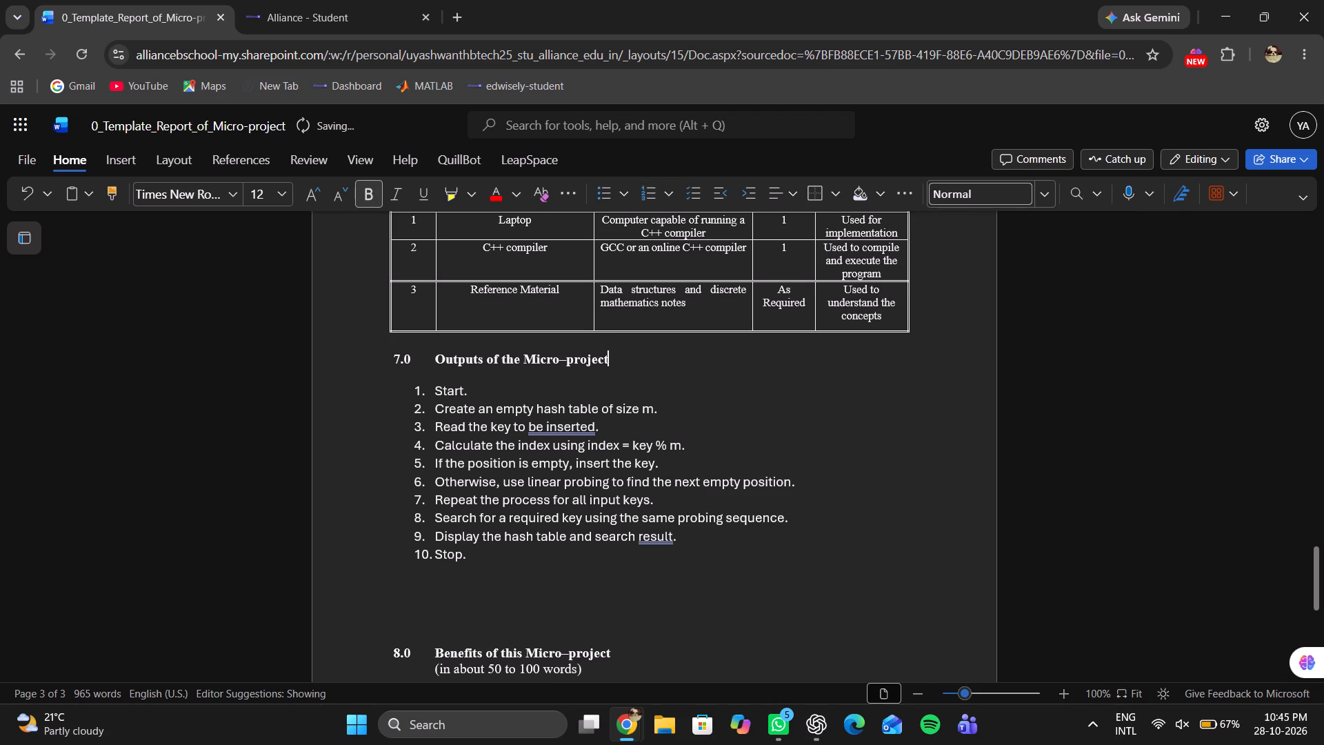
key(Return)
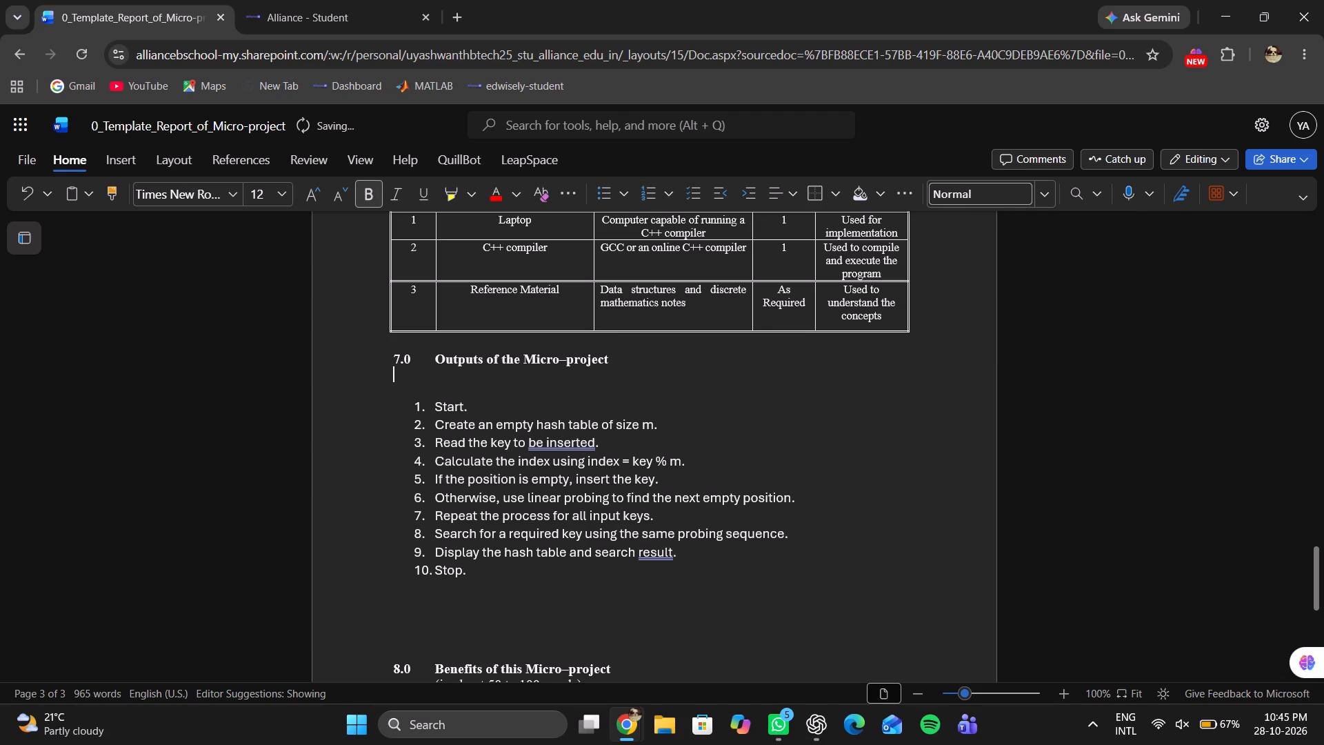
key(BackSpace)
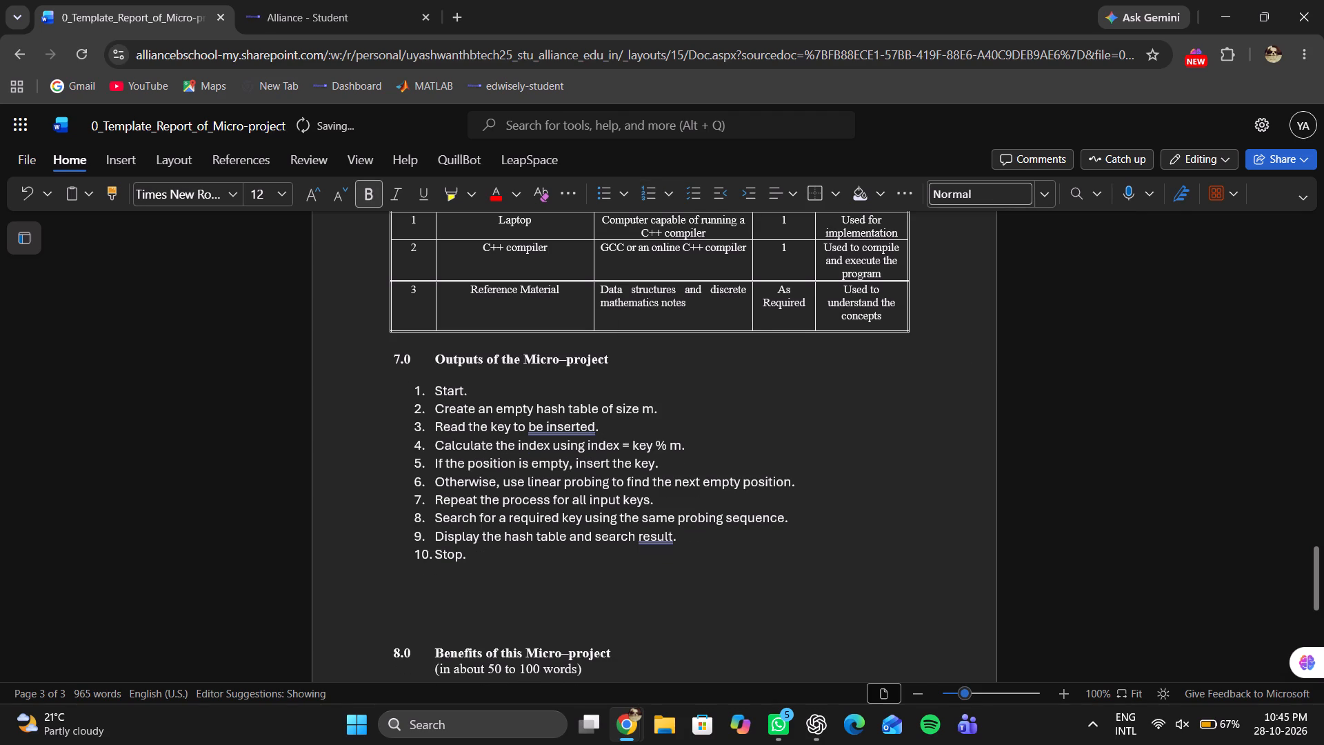
Reset the blank line under the 7.0 heading and enter the sub-heading "Algorihtm", indented with spaces to align with the heading text.
key(Down)
key(BackSpace)
key(BackSpace)
key(BackSpace)
key(BackSpace)
key(Return)
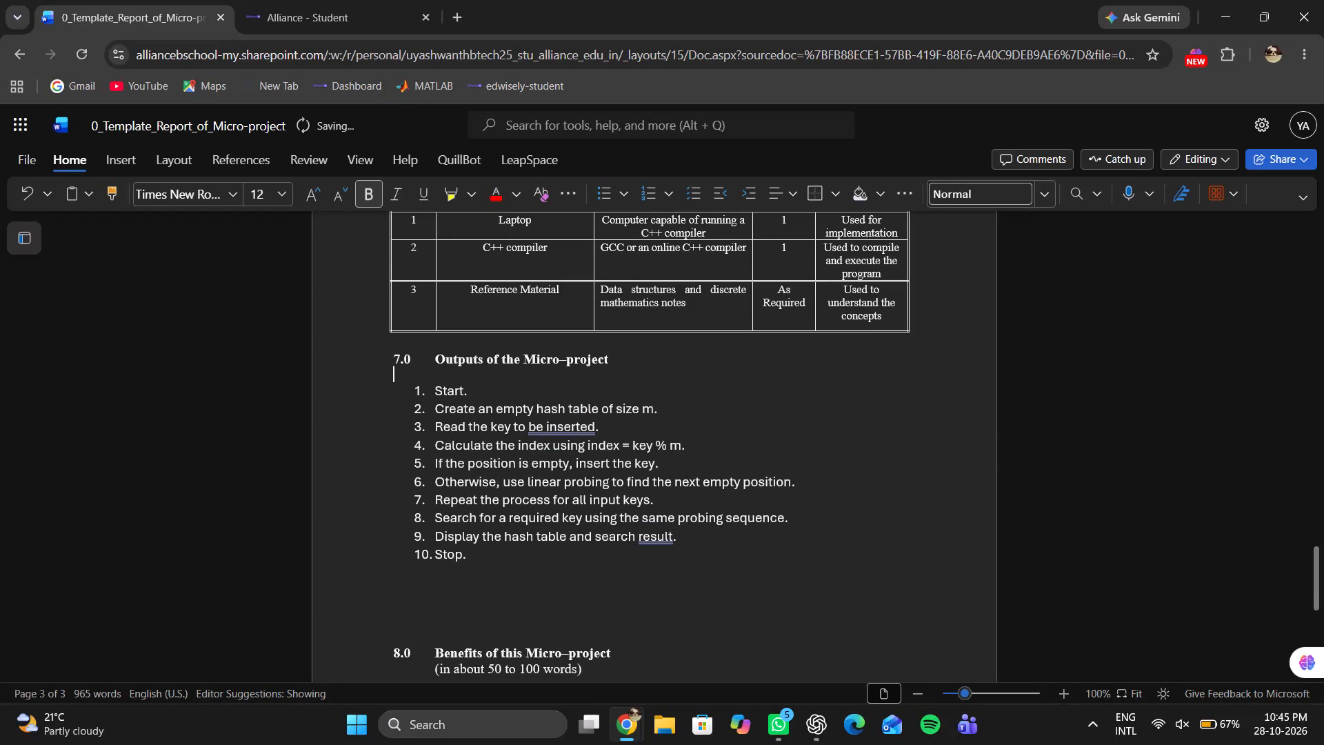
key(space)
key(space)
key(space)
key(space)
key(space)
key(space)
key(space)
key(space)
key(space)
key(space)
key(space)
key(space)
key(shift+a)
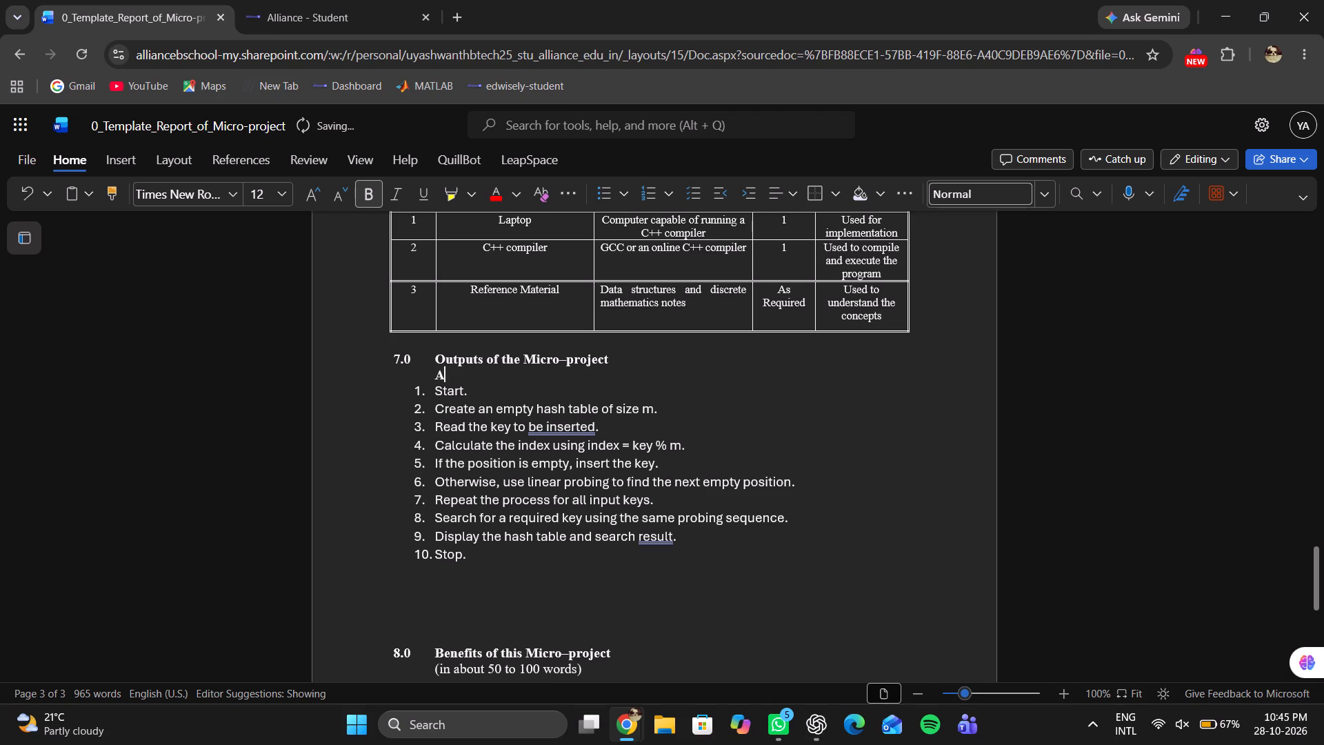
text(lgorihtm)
drag(504, 374, 437, 373)
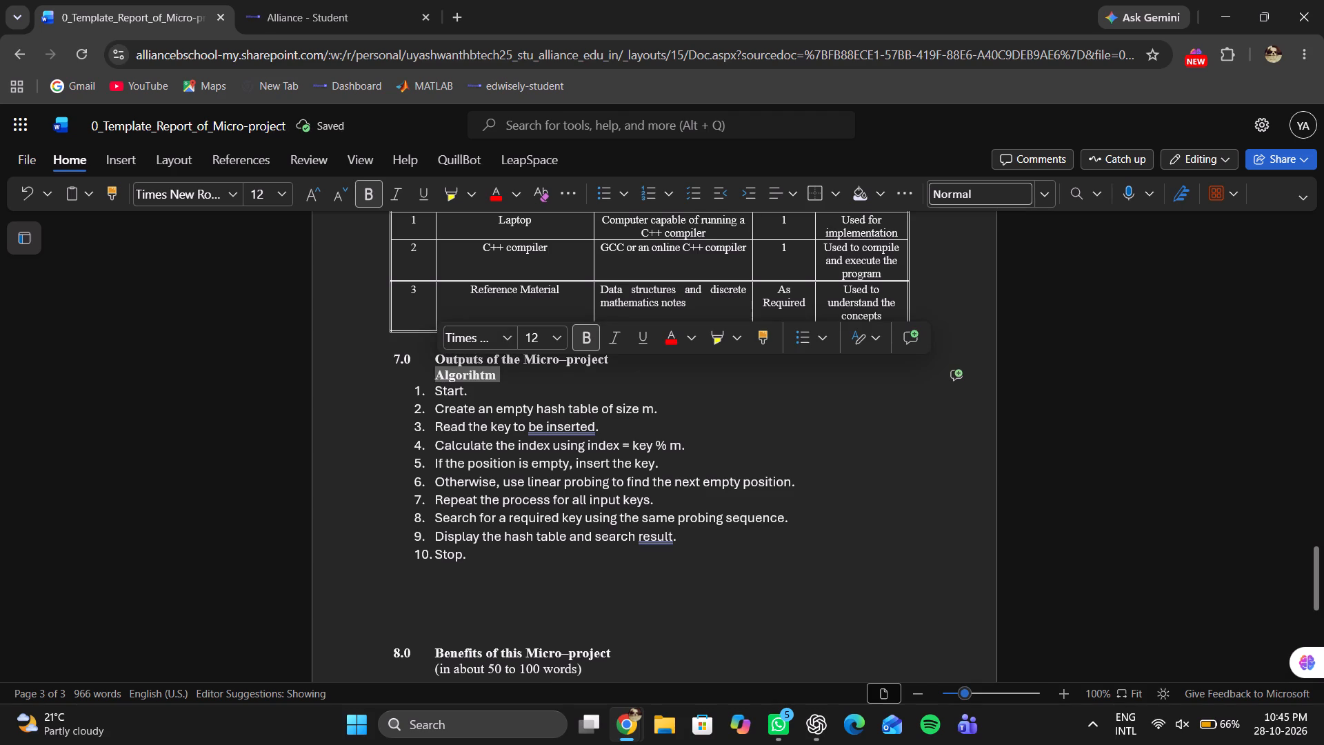
click(1000, 442)
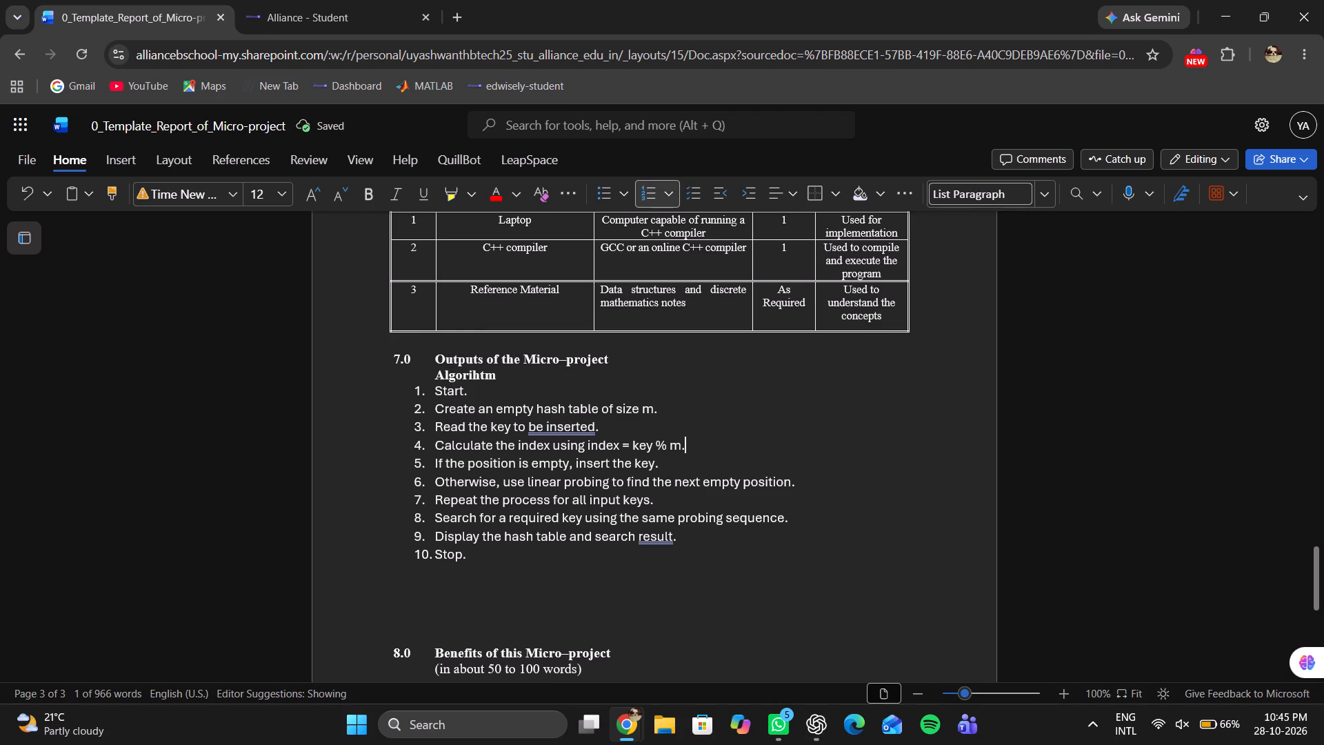
Change the font of all ten algorithm steps to Times New Roman.
drag(430, 395, 695, 521)
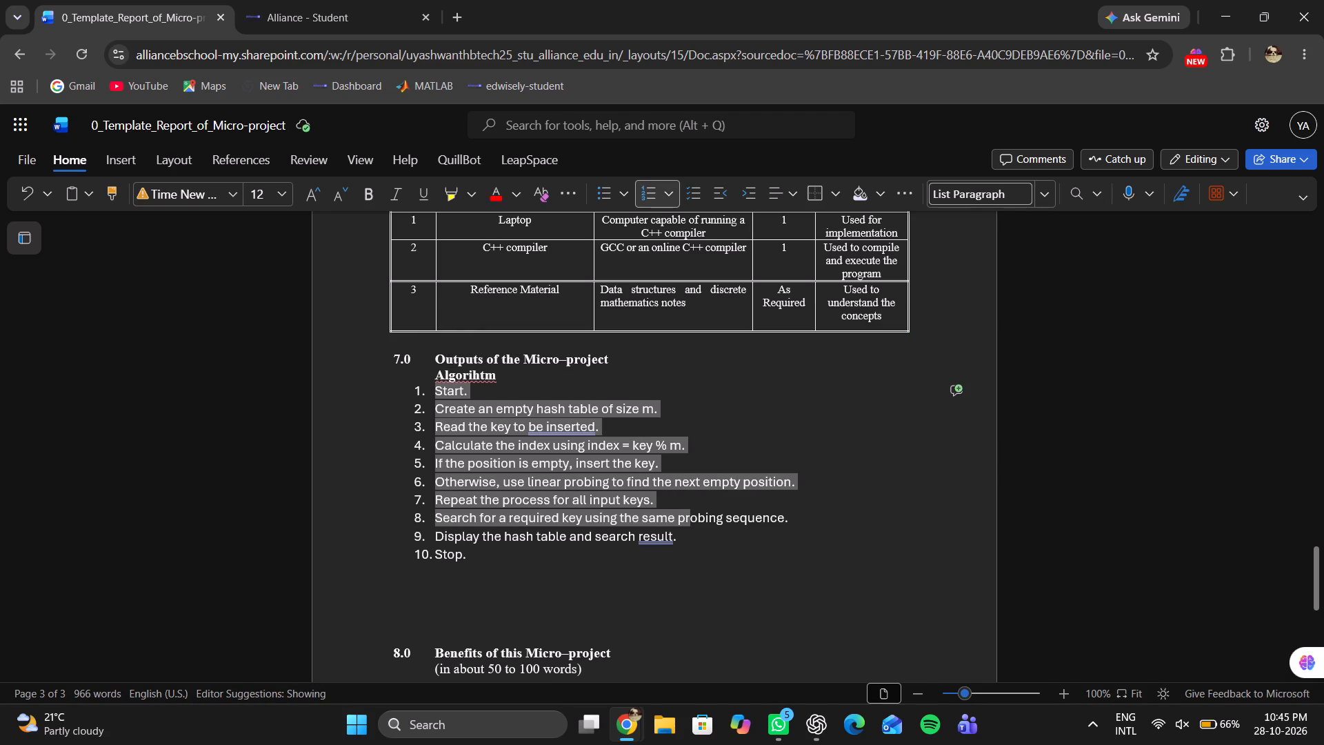
drag(695, 521, 701, 559)
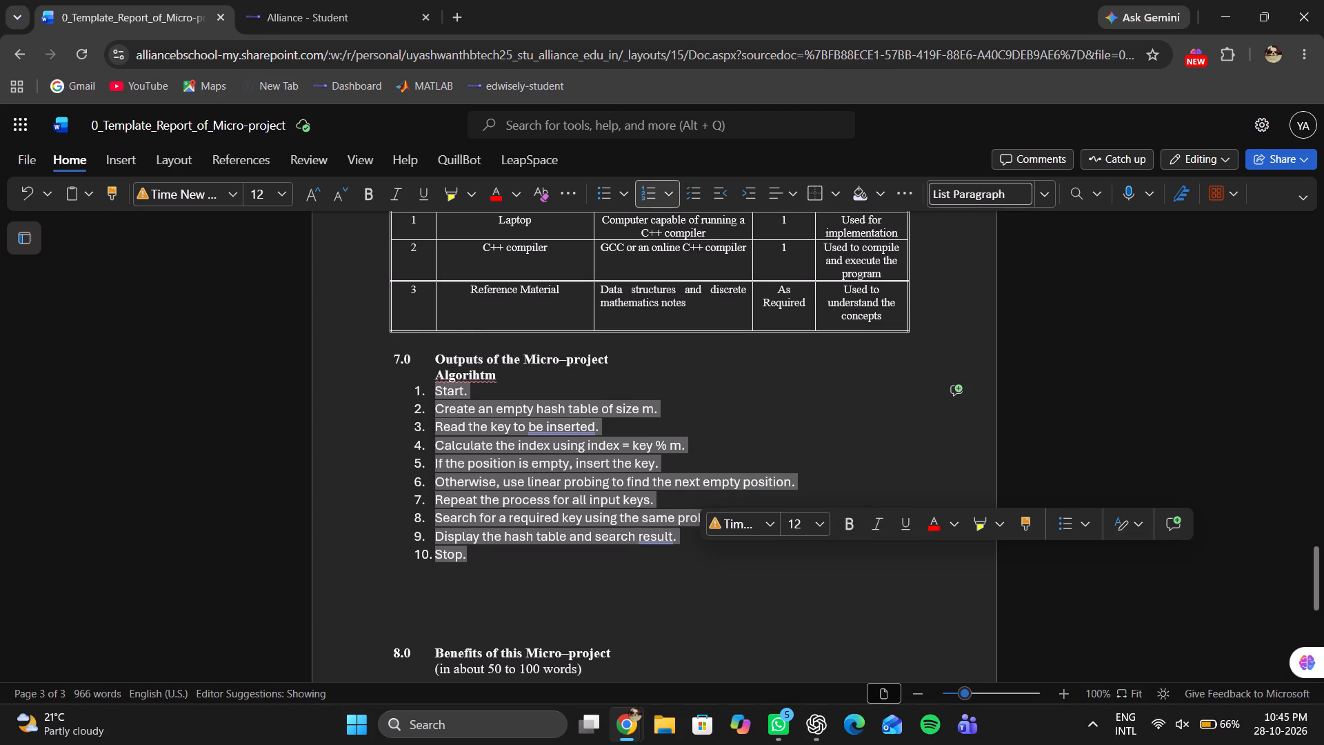
click(771, 524)
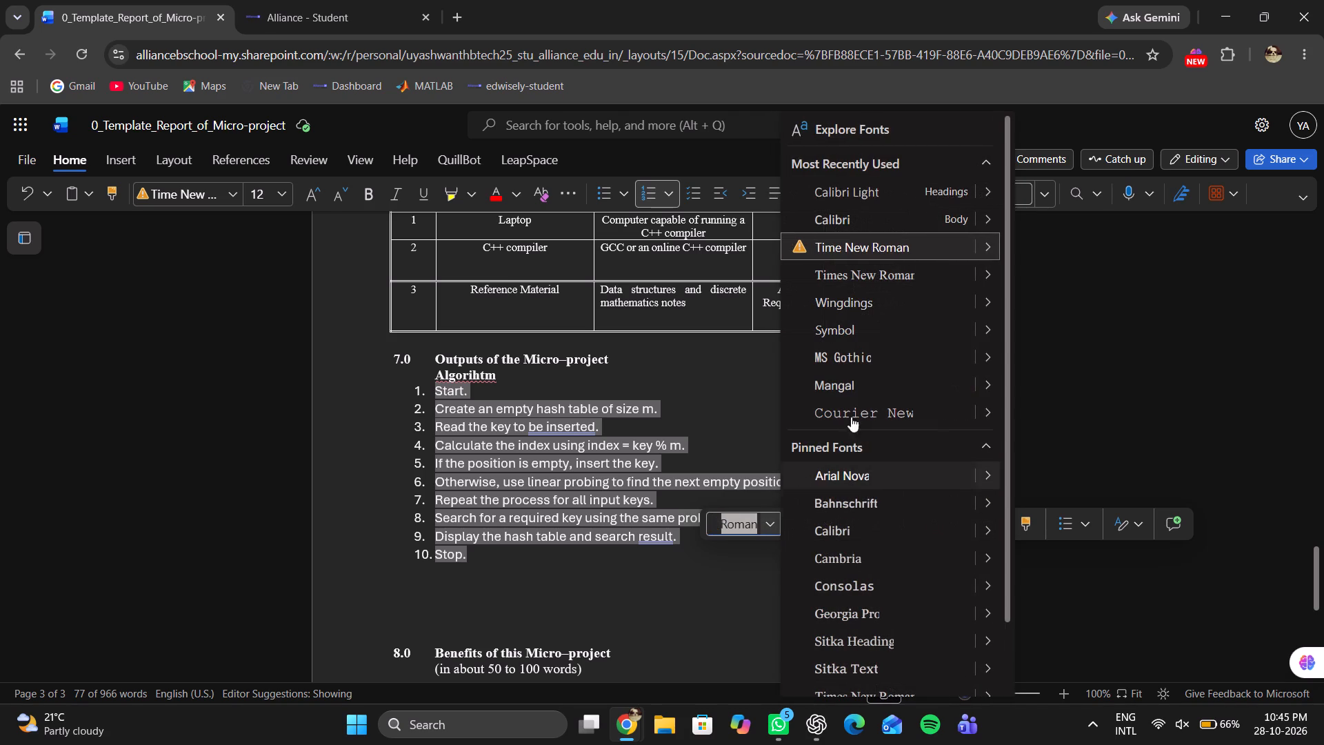
click(852, 275)
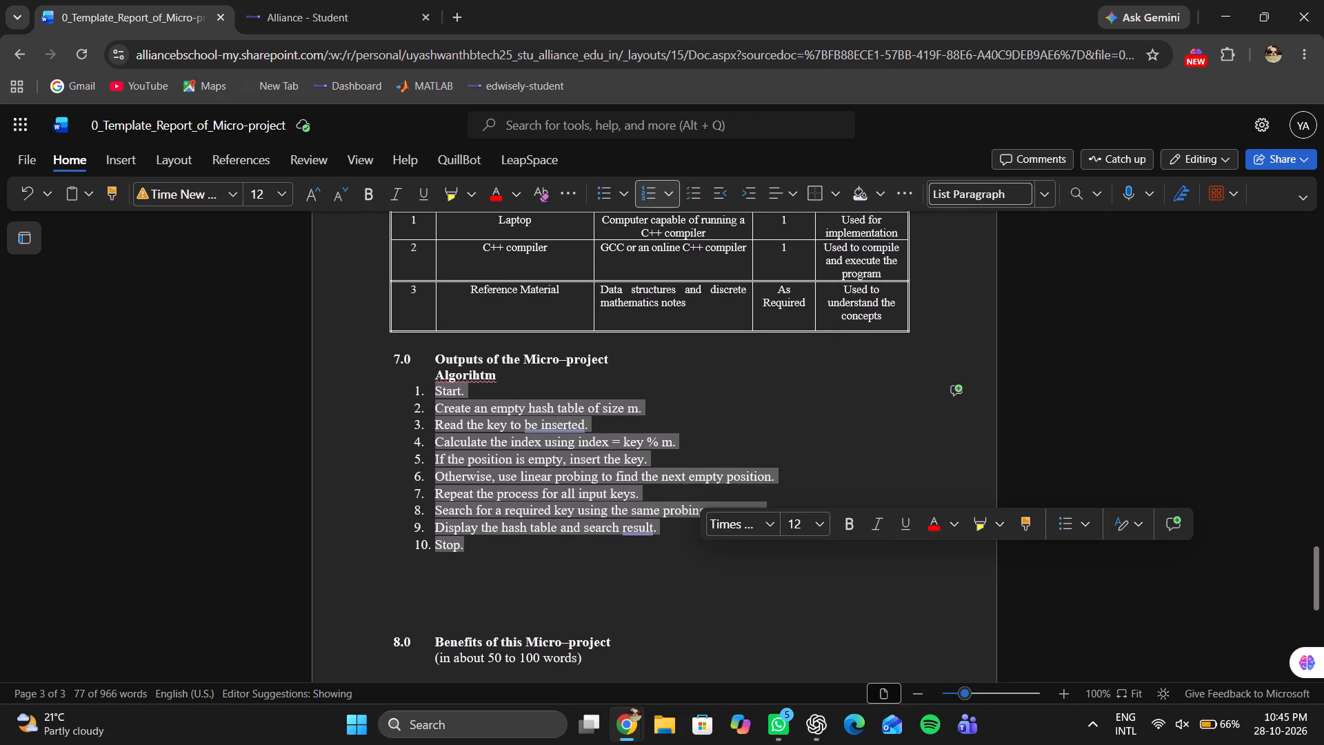
click(1072, 301)
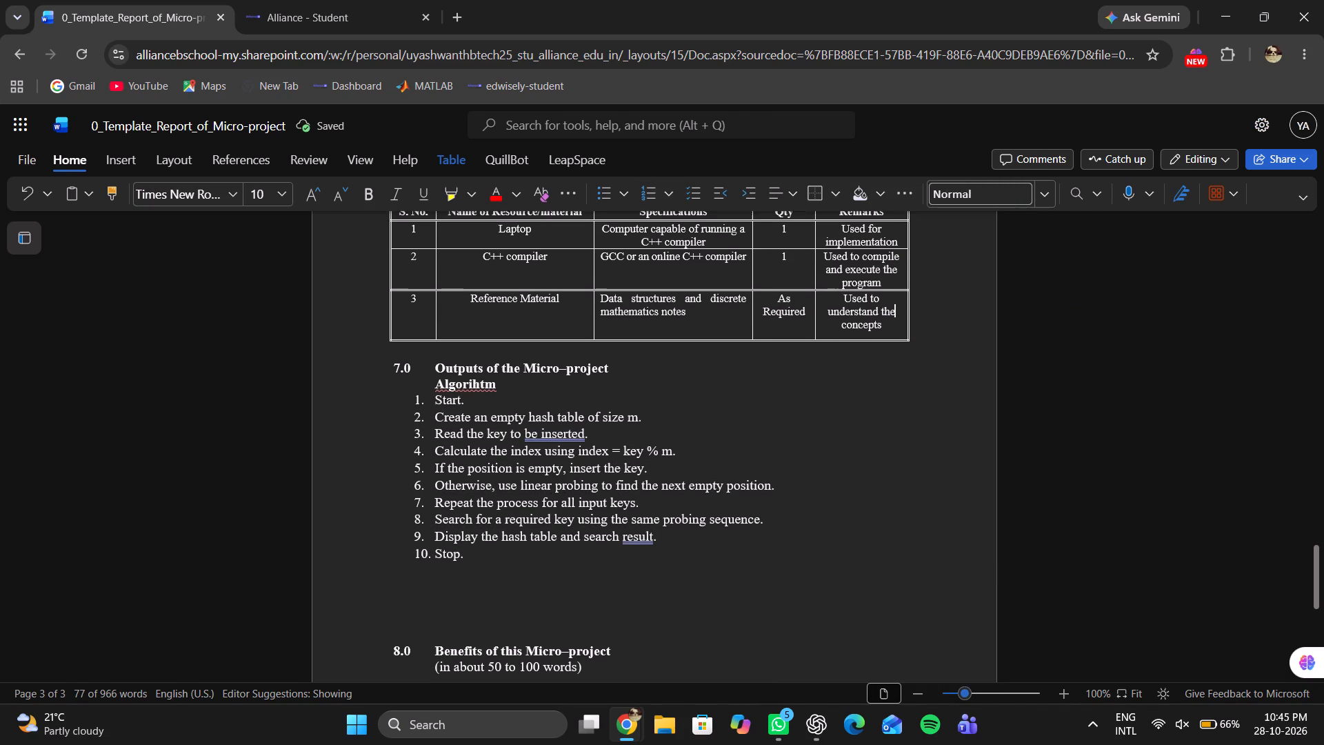
Ignore once the grammar suggestions on "be inserted" in algorithm step 3 and "result" in step 9.
right_click(565, 437)
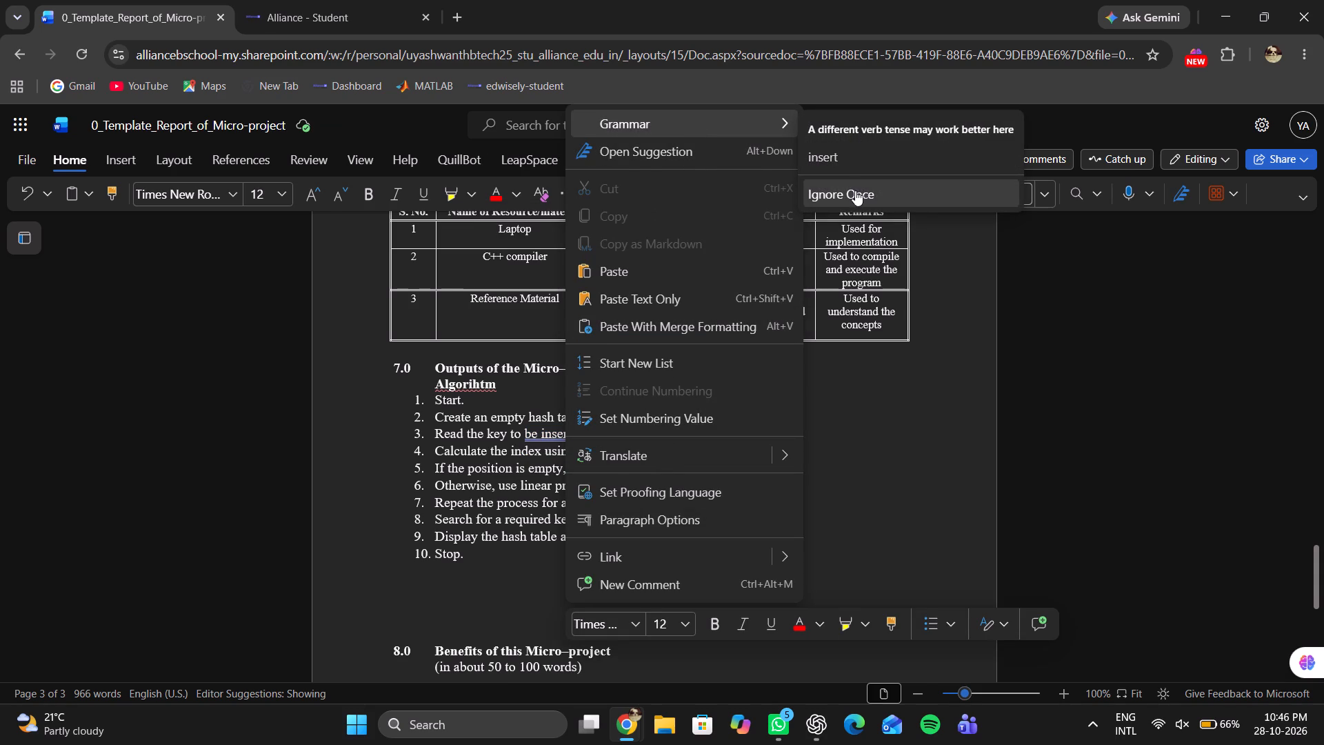
click(855, 190)
right_click(637, 537)
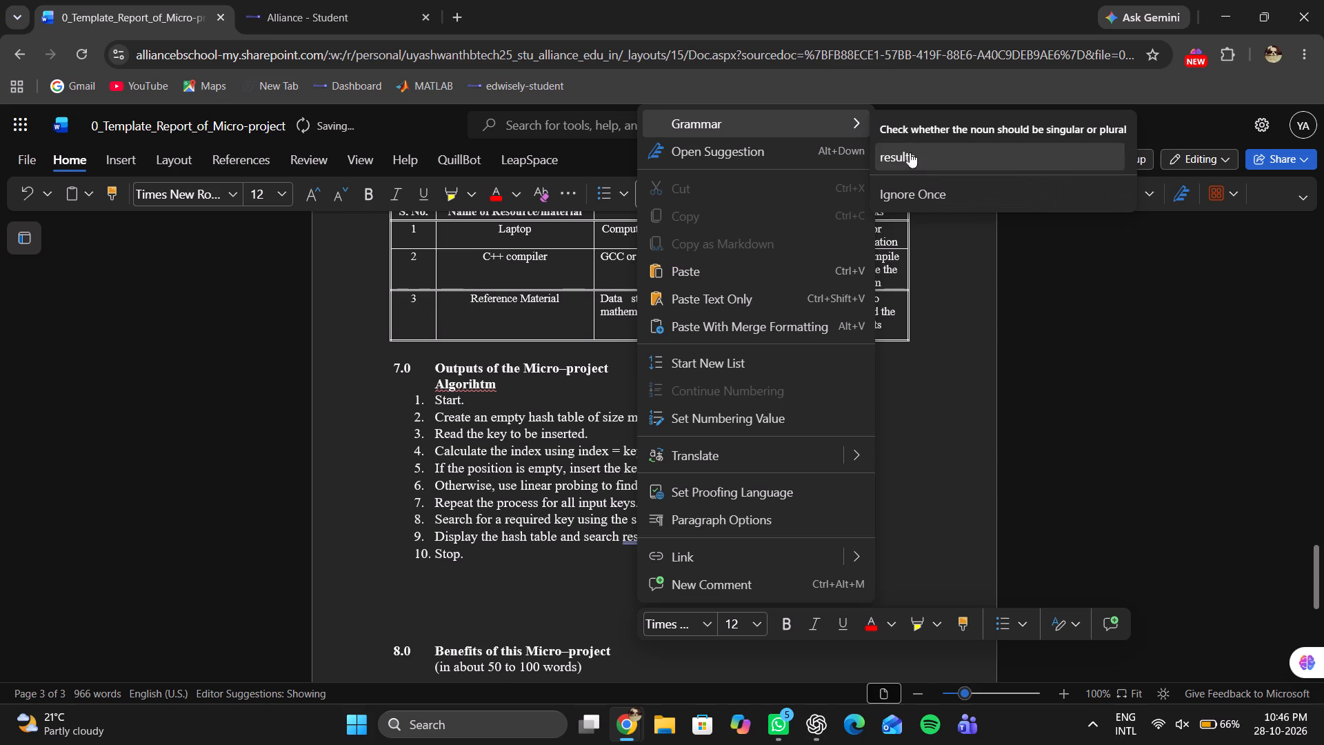
click(914, 190)
Add the sub-heading "C++ code:" after a blank line under the algorithm steps, indented with spaces to align with the step text.
scroll(906, 479, down, 1)
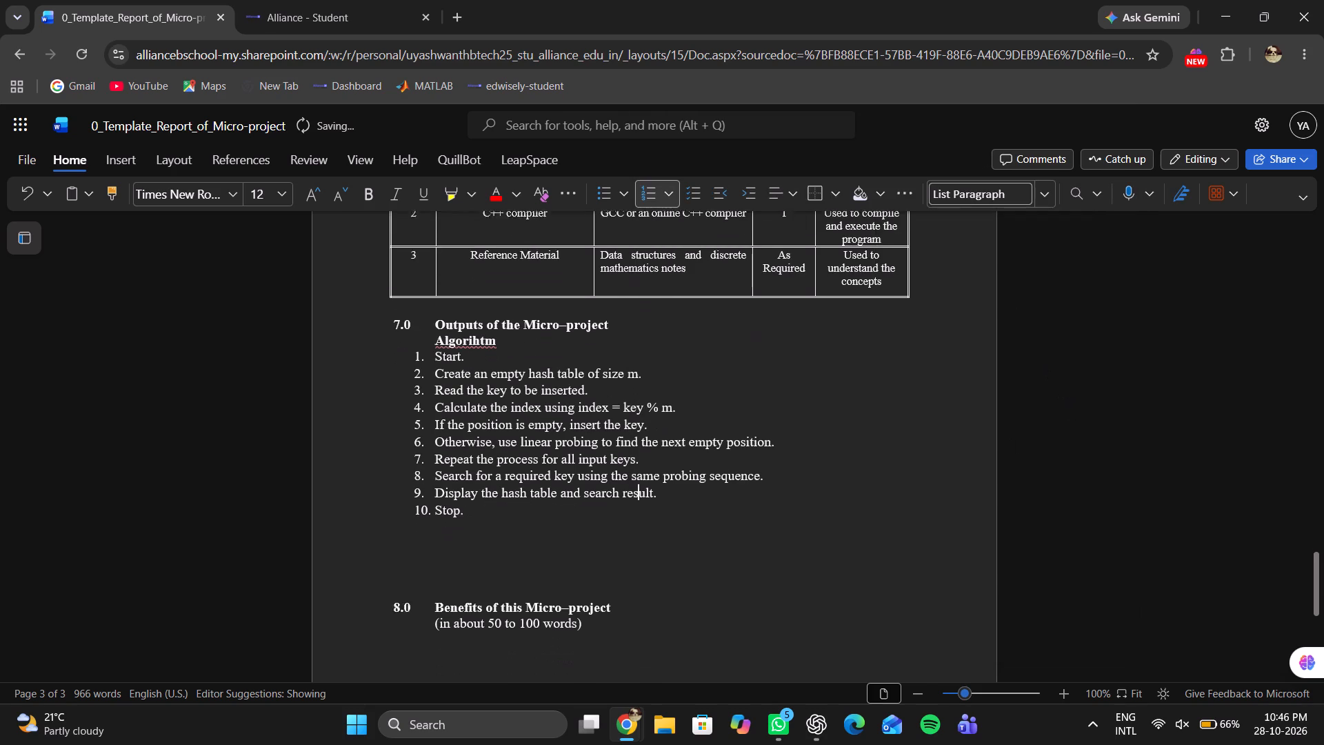
scroll(906, 479, down, 1)
key(Down)
key(Down)
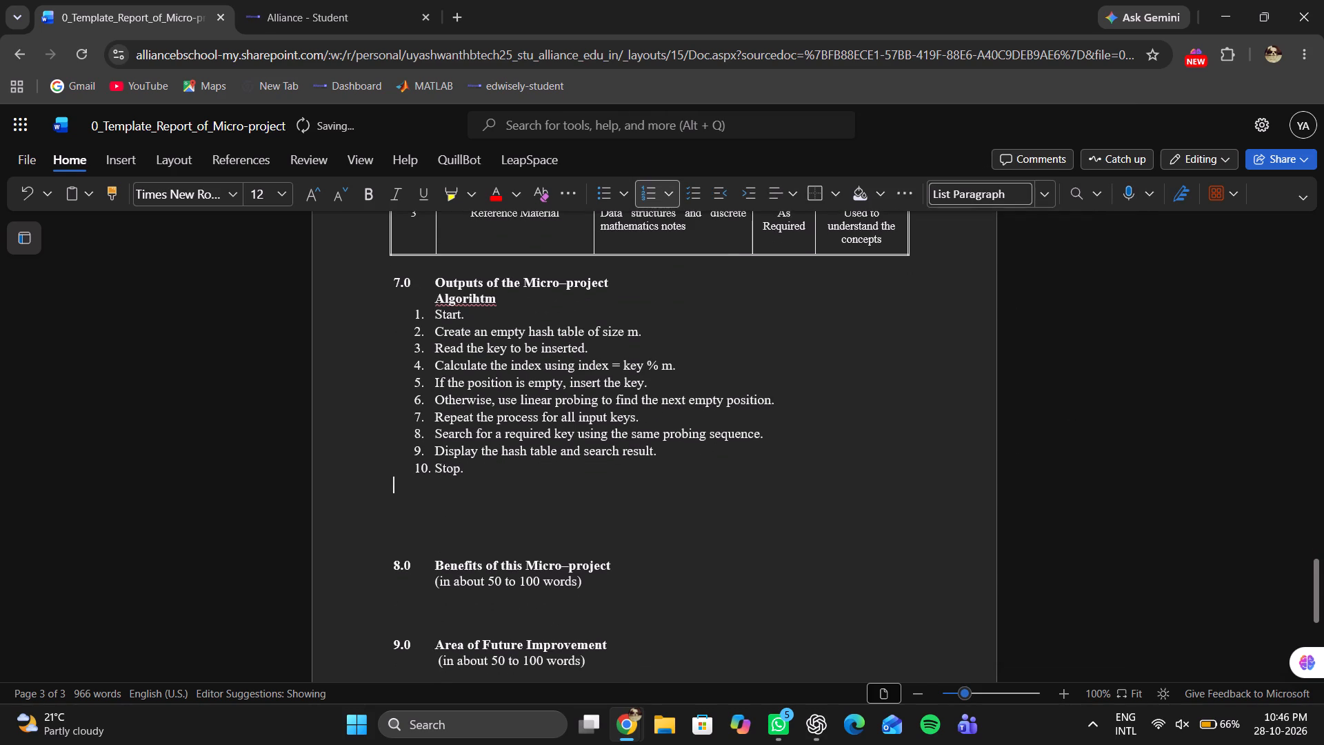
key(Return)
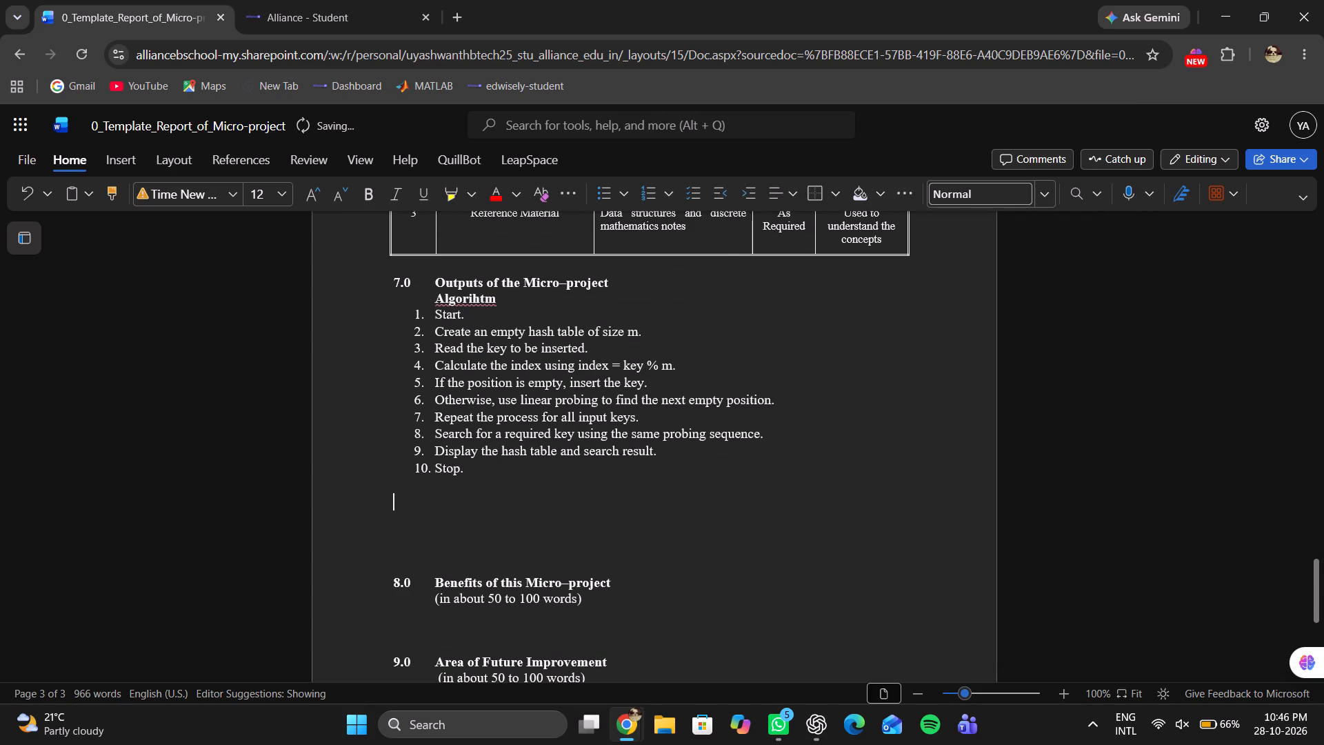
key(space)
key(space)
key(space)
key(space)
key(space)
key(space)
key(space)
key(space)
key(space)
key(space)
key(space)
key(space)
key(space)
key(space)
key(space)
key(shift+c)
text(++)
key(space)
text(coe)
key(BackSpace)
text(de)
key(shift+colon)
Make the "C++ code:" sub-heading bold.
drag(499, 506, 437, 506)
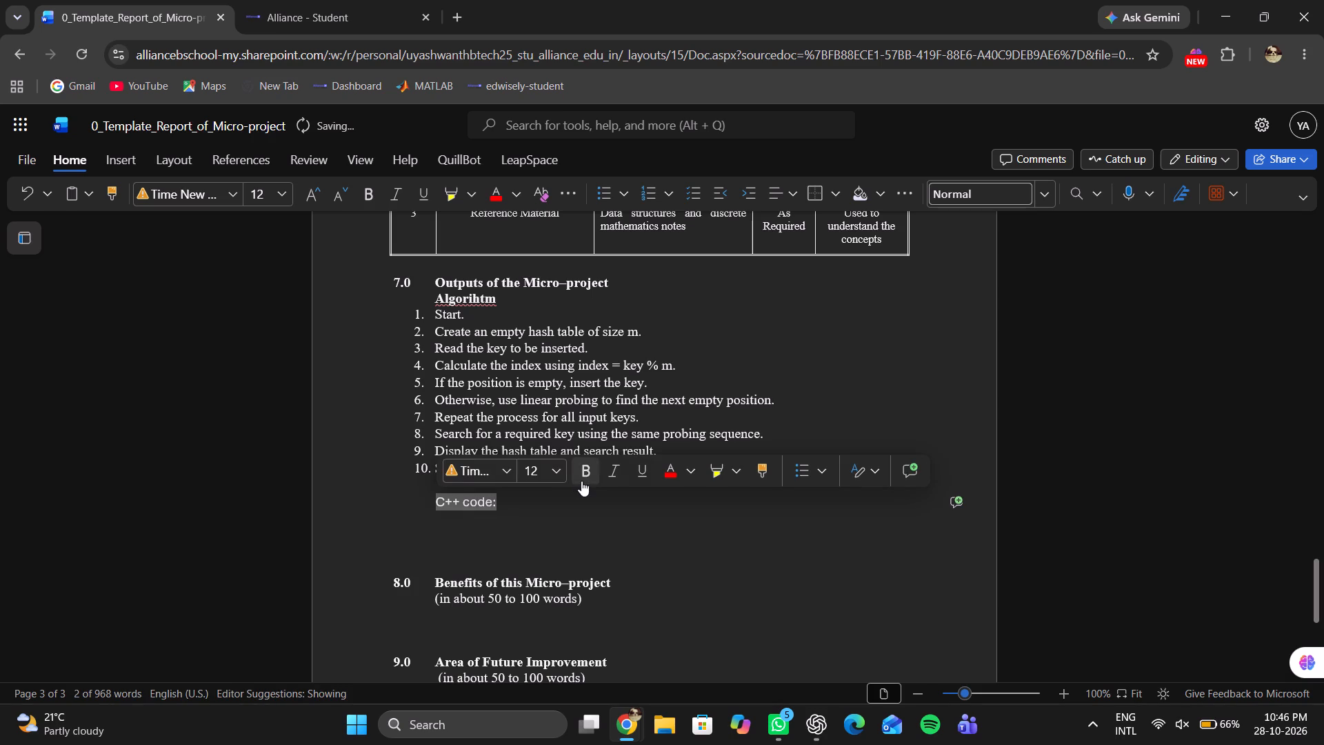
click(583, 479)
click(724, 542)
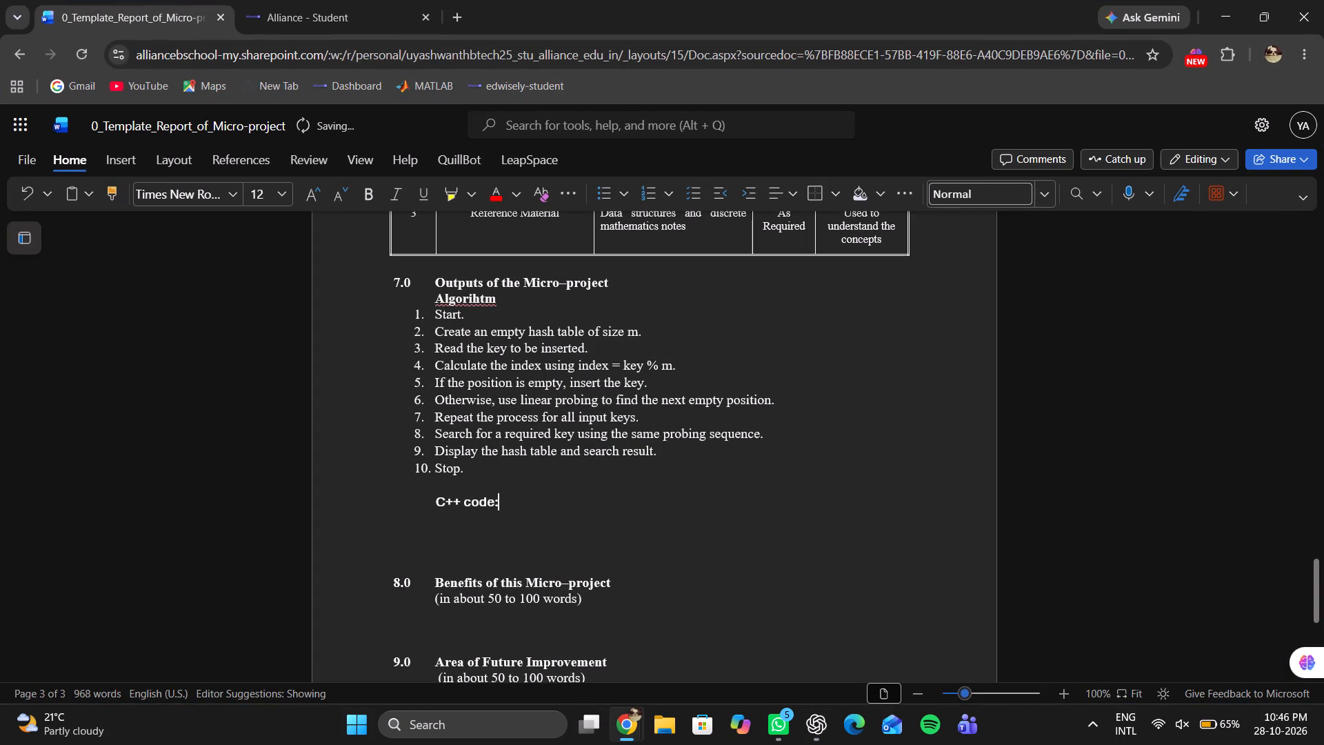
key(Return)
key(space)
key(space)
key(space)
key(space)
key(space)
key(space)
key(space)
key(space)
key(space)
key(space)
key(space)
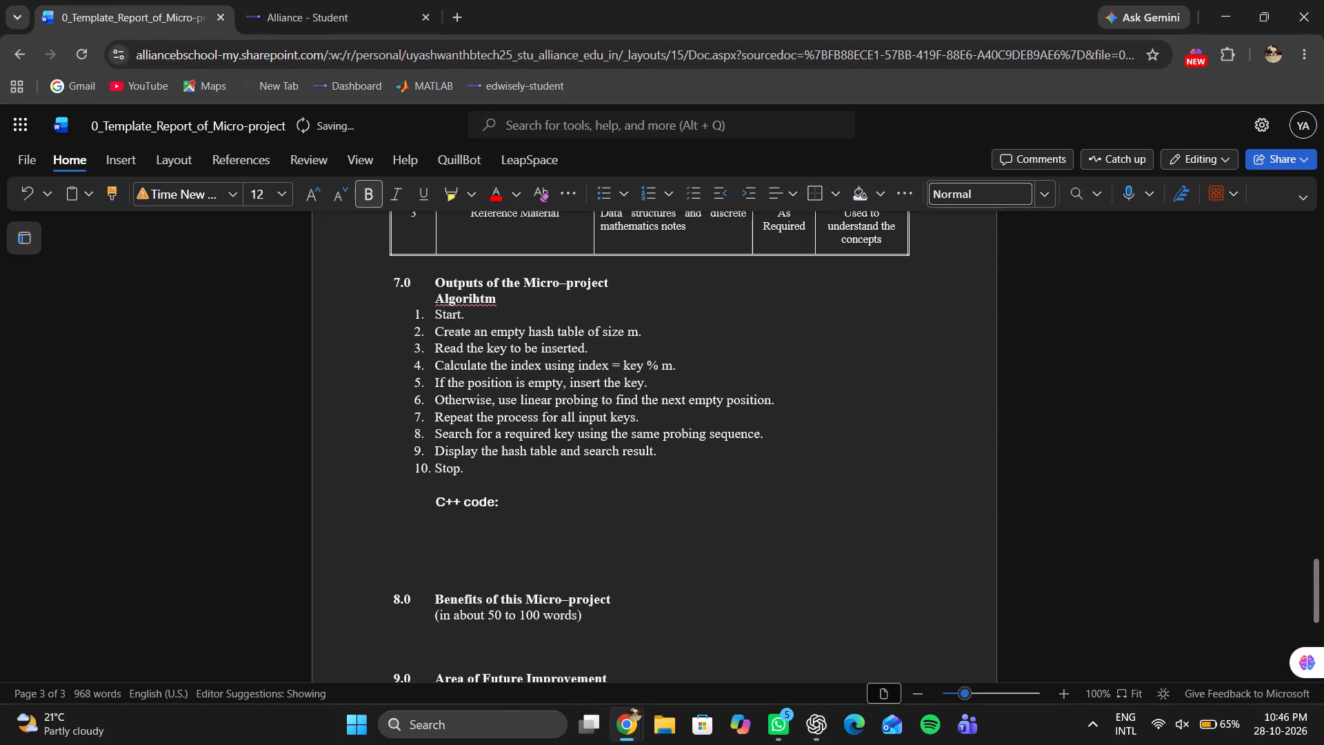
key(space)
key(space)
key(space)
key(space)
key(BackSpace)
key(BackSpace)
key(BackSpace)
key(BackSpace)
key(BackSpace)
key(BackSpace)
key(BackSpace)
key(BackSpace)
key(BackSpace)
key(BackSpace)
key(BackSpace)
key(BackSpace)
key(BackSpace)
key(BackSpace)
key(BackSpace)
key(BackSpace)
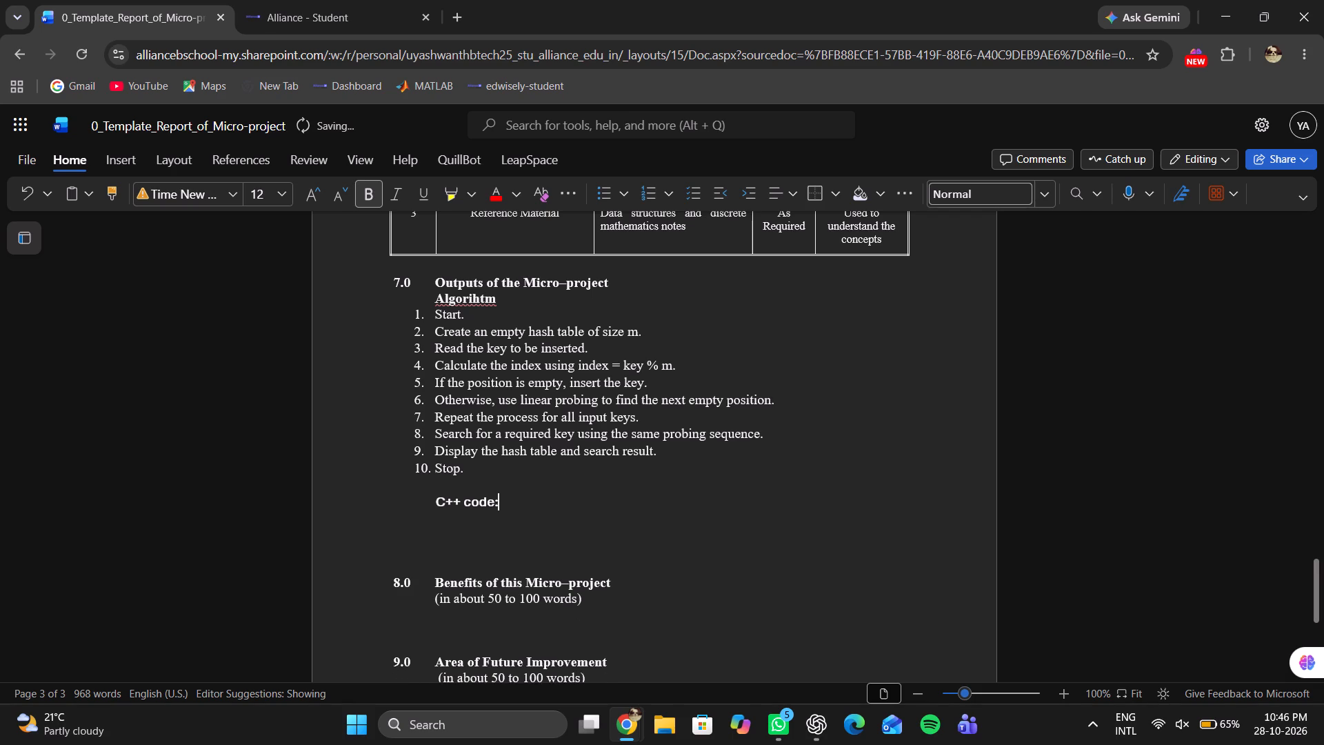
Reword the "C++ code:" sub-heading as "C++ program:".
key(BackSpace)
key(BackSpace)
key(BackSpace)
key(BackSpace)
key(BackSpace)
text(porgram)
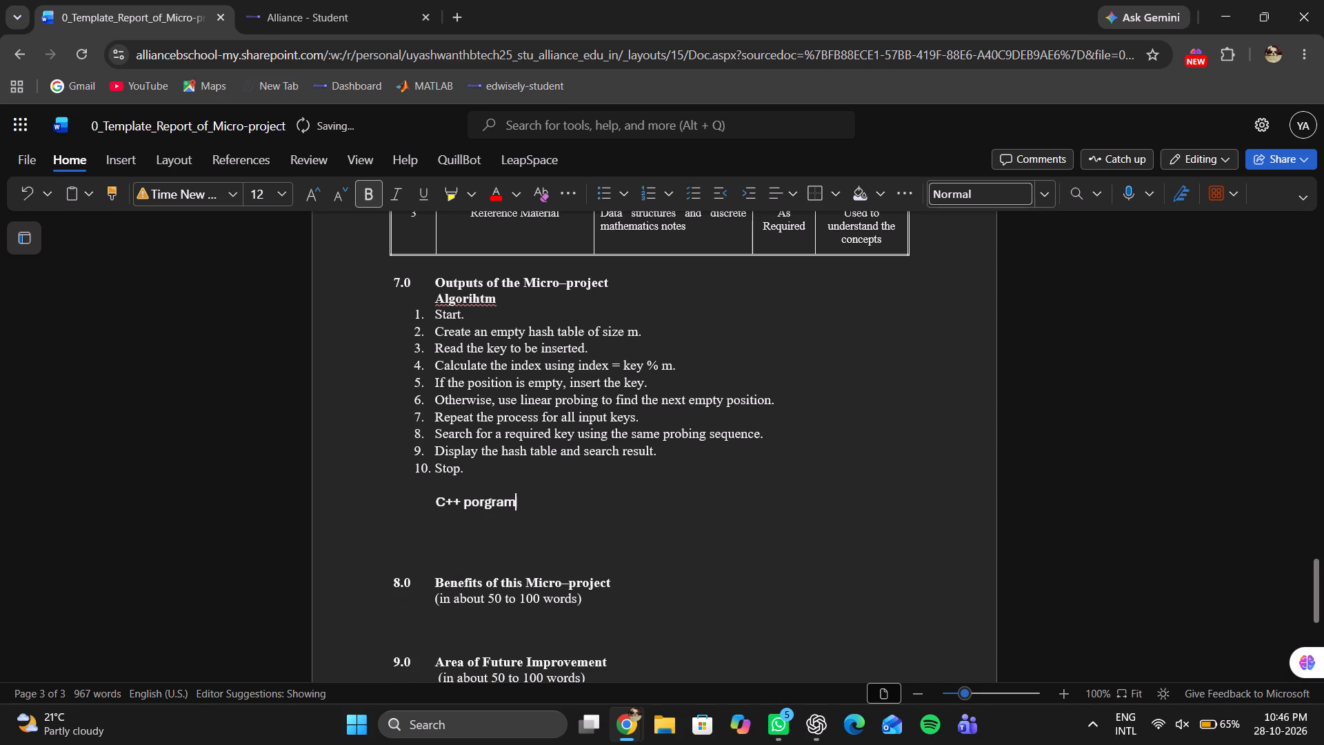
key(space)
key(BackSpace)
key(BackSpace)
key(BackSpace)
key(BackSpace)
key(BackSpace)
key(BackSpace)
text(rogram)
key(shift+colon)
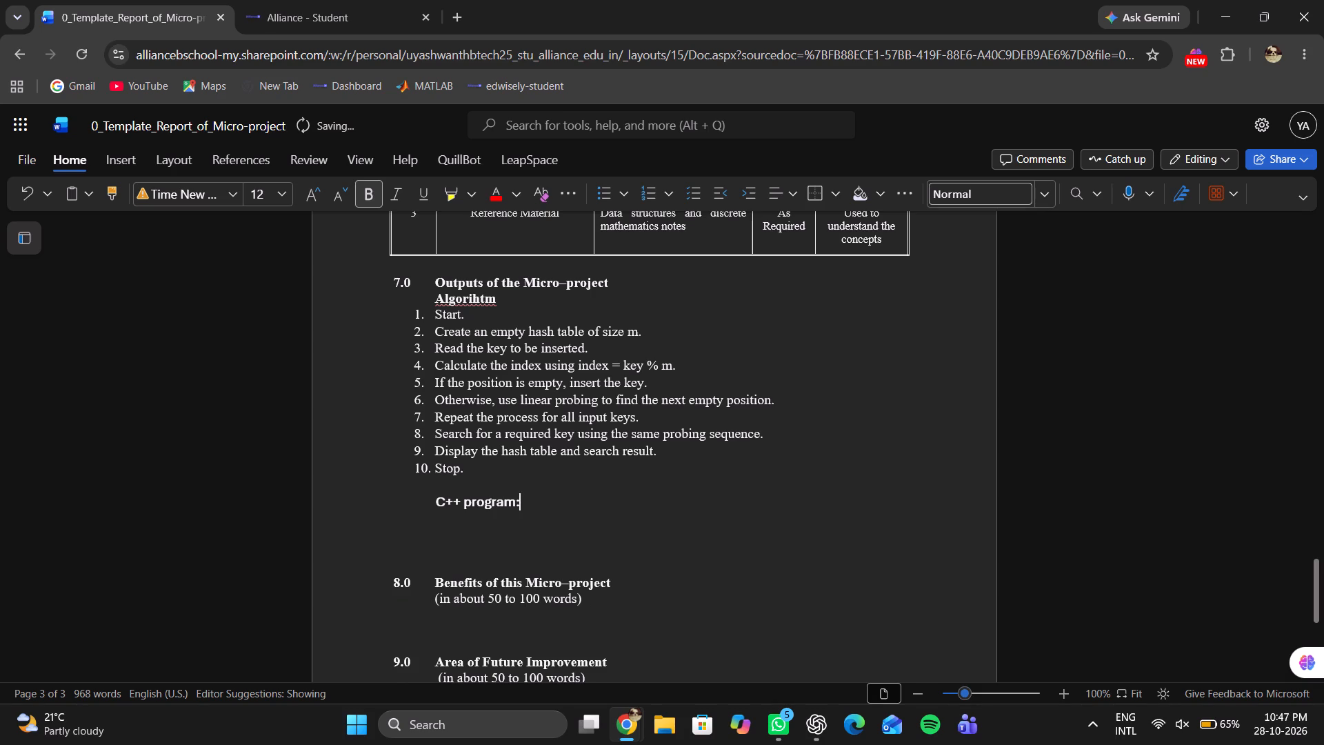
Paste the copied C++ program on a new line below the "C++ program:" sub-heading.
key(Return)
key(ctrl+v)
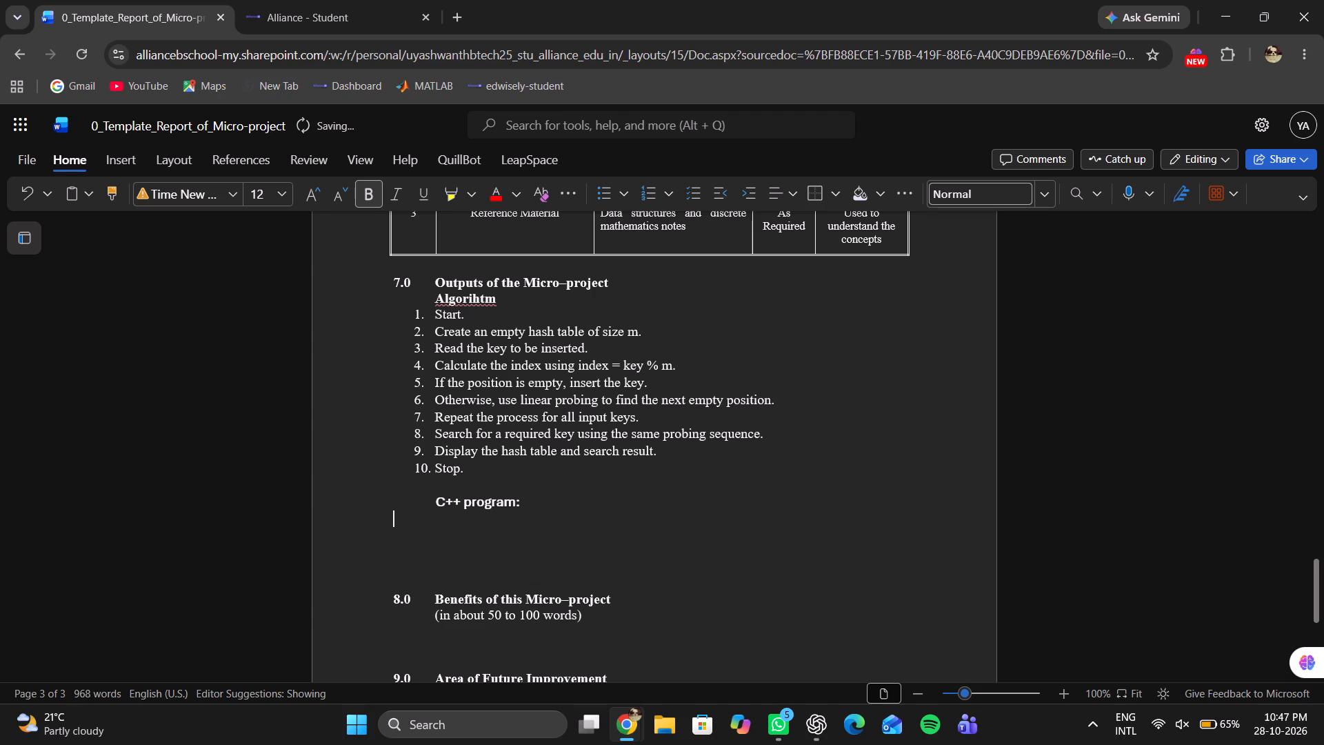
Review the pasted C++ program from its last lines back up to the "C++ program:" sub-heading.
scroll(505, 542, up, 2)
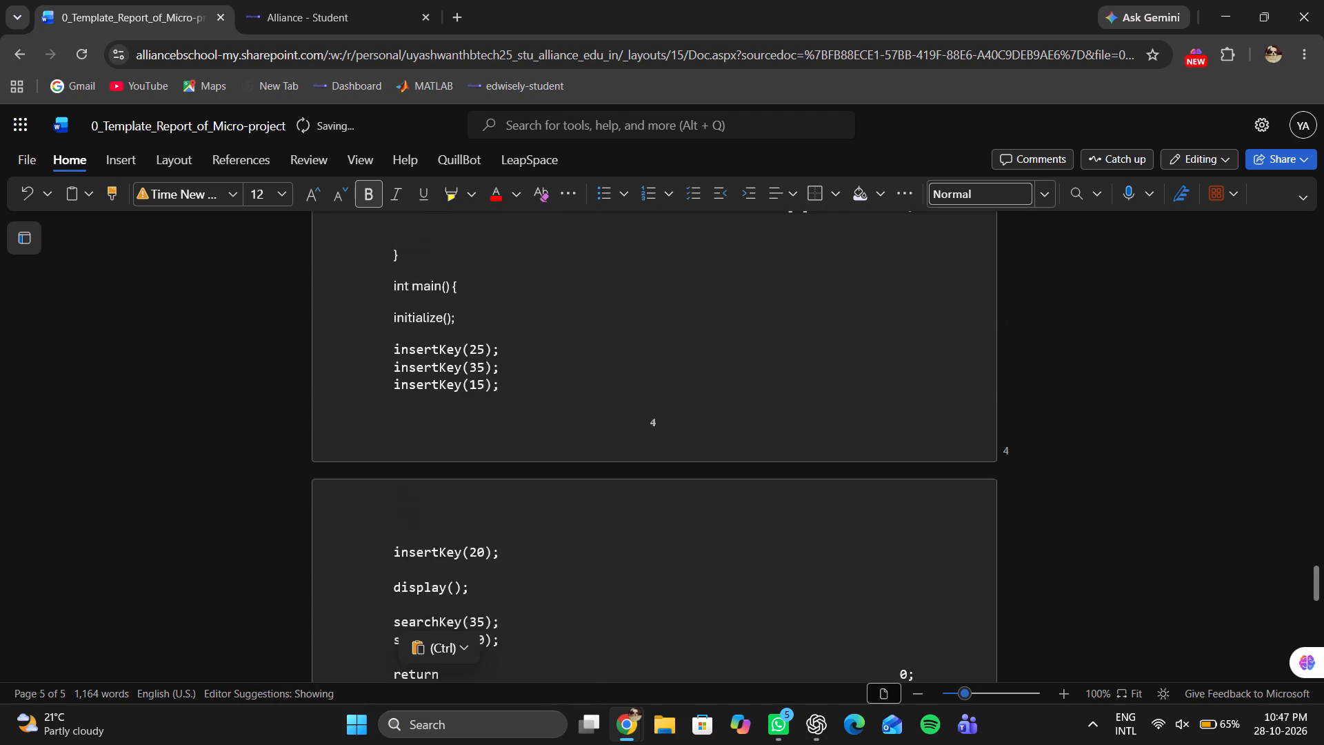
scroll(505, 542, up, 6)
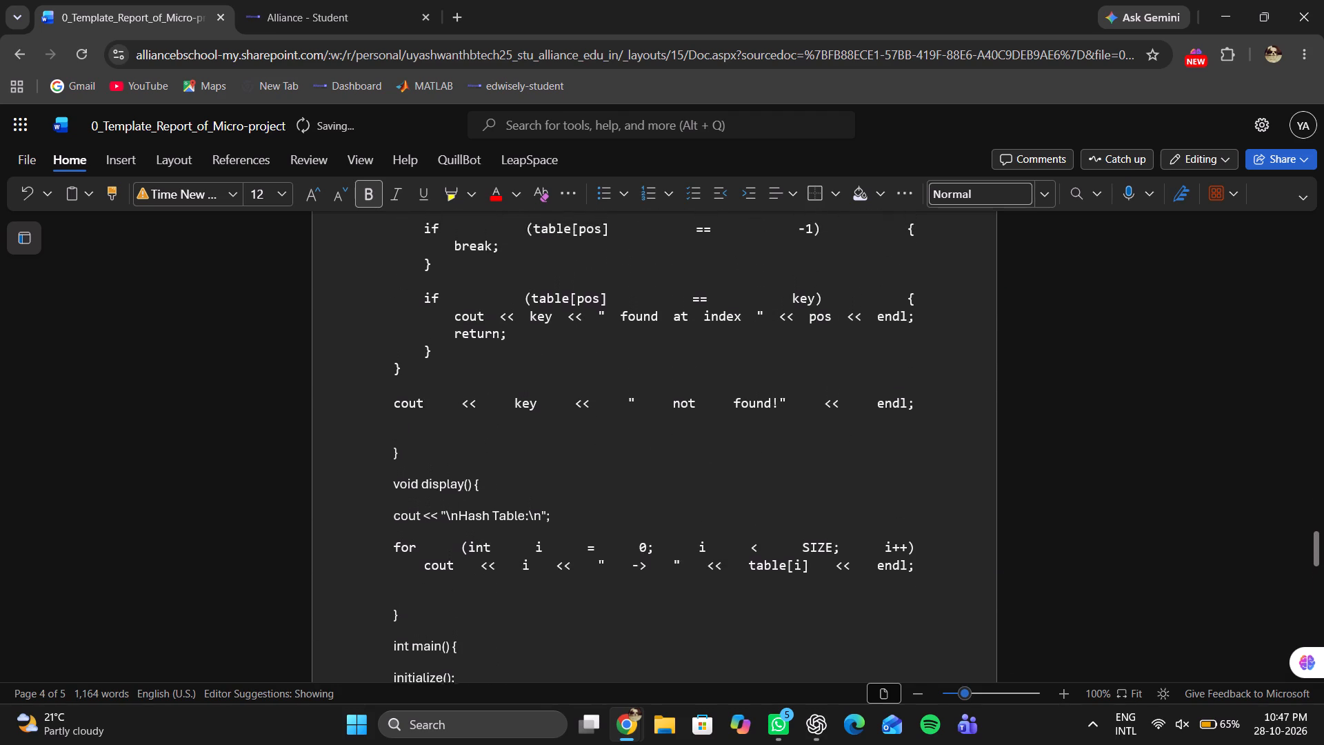
scroll(505, 542, up, 4)
scroll(505, 542, down, 3)
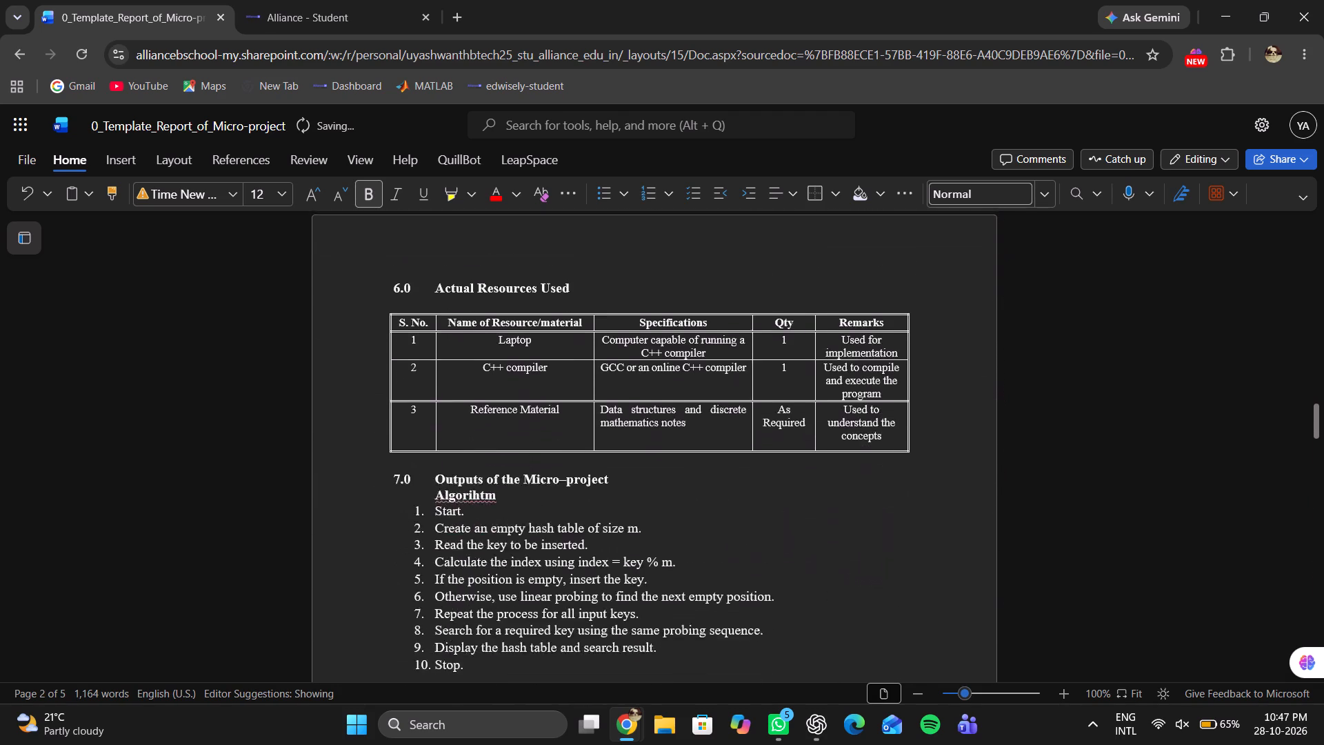
scroll(505, 542, down, 3)
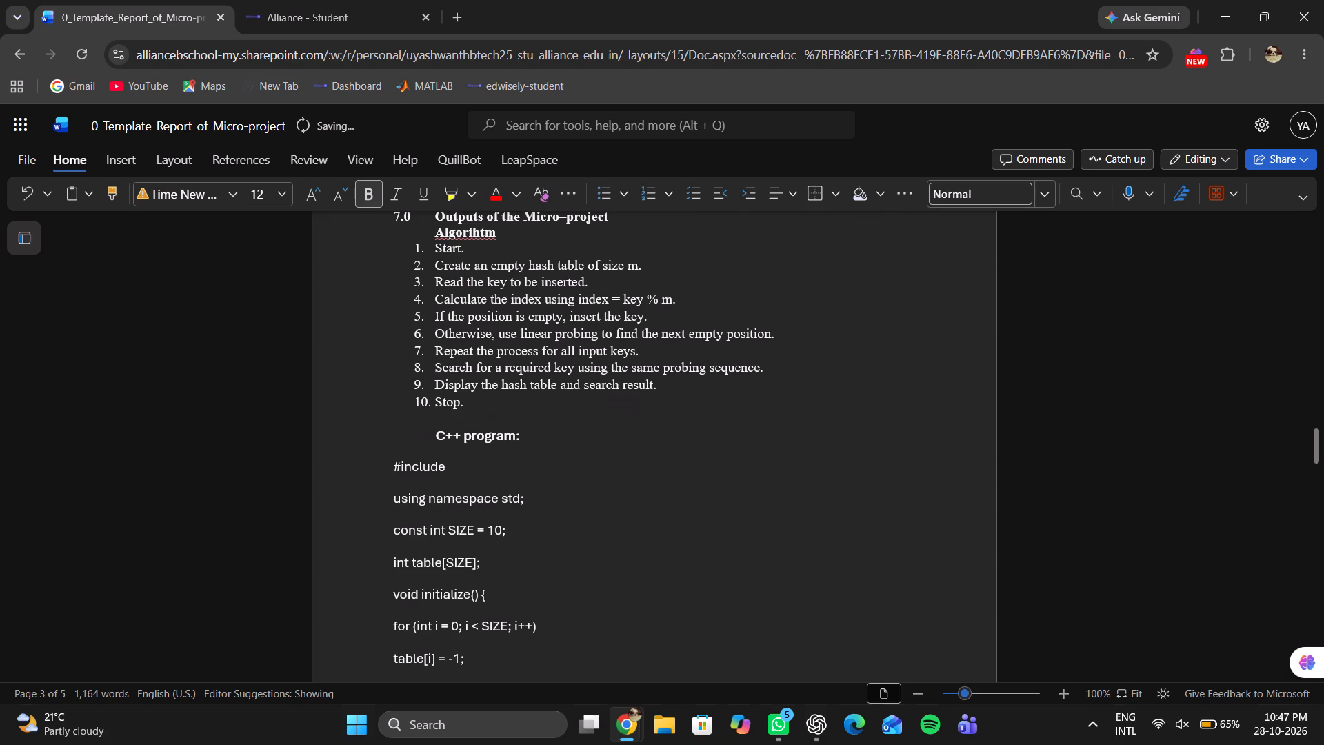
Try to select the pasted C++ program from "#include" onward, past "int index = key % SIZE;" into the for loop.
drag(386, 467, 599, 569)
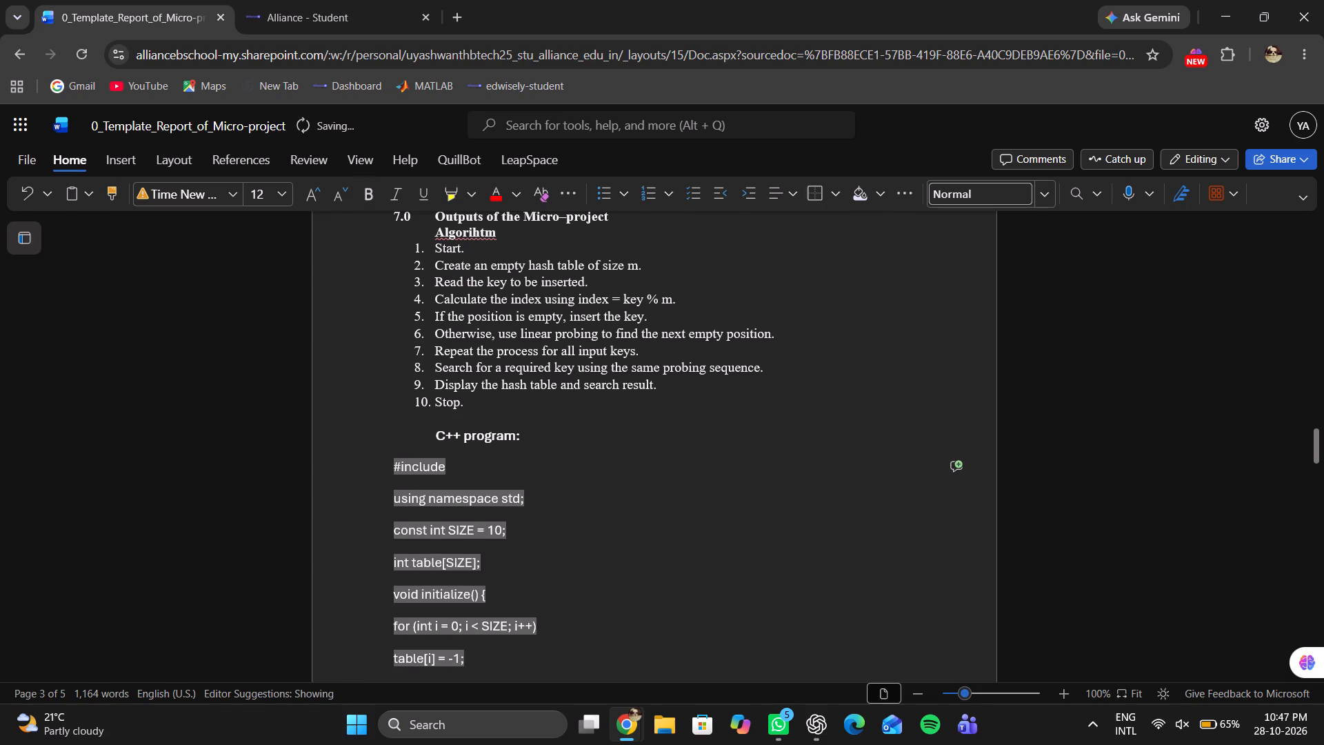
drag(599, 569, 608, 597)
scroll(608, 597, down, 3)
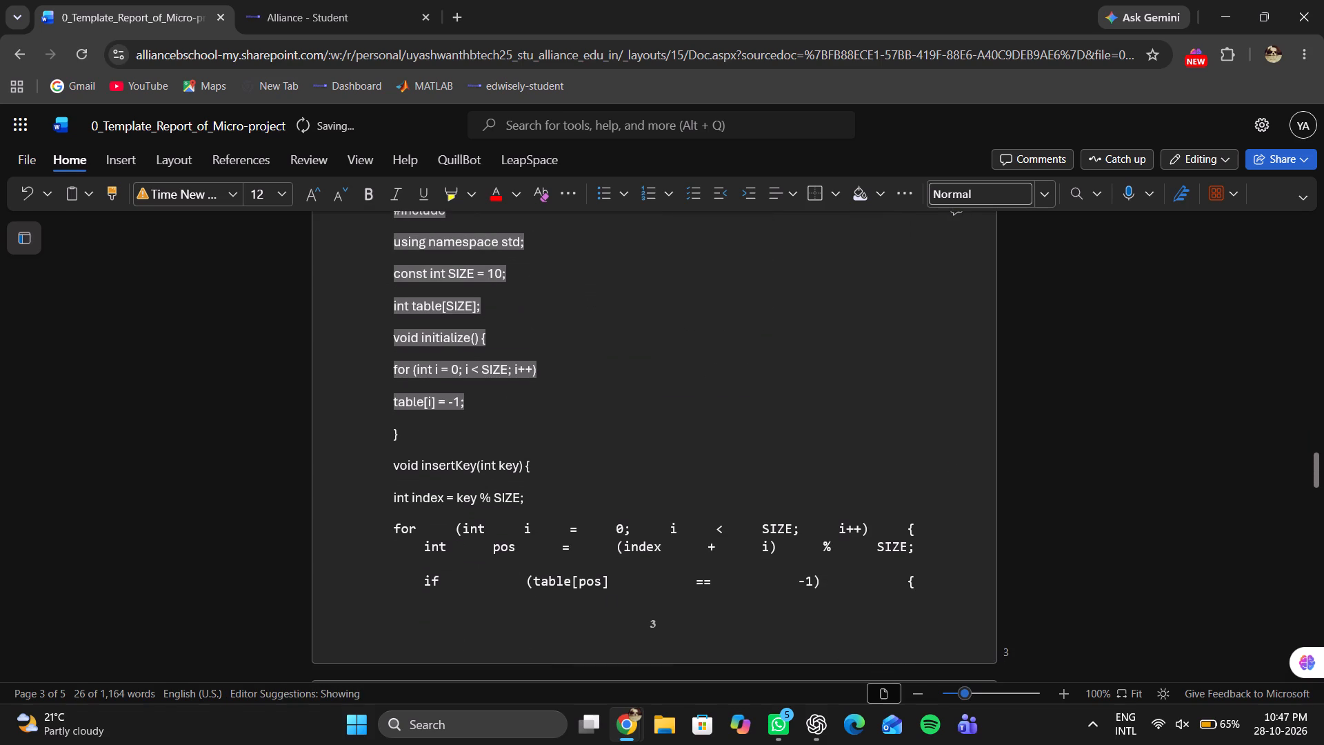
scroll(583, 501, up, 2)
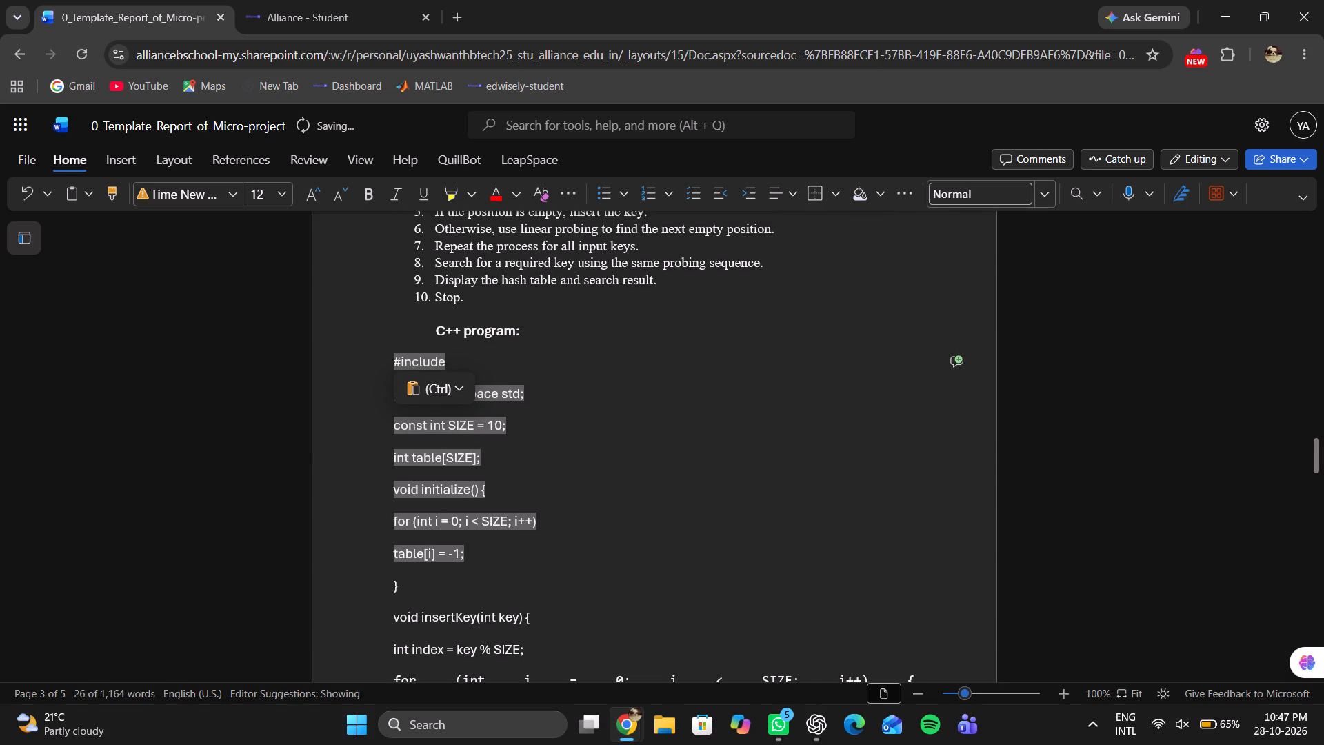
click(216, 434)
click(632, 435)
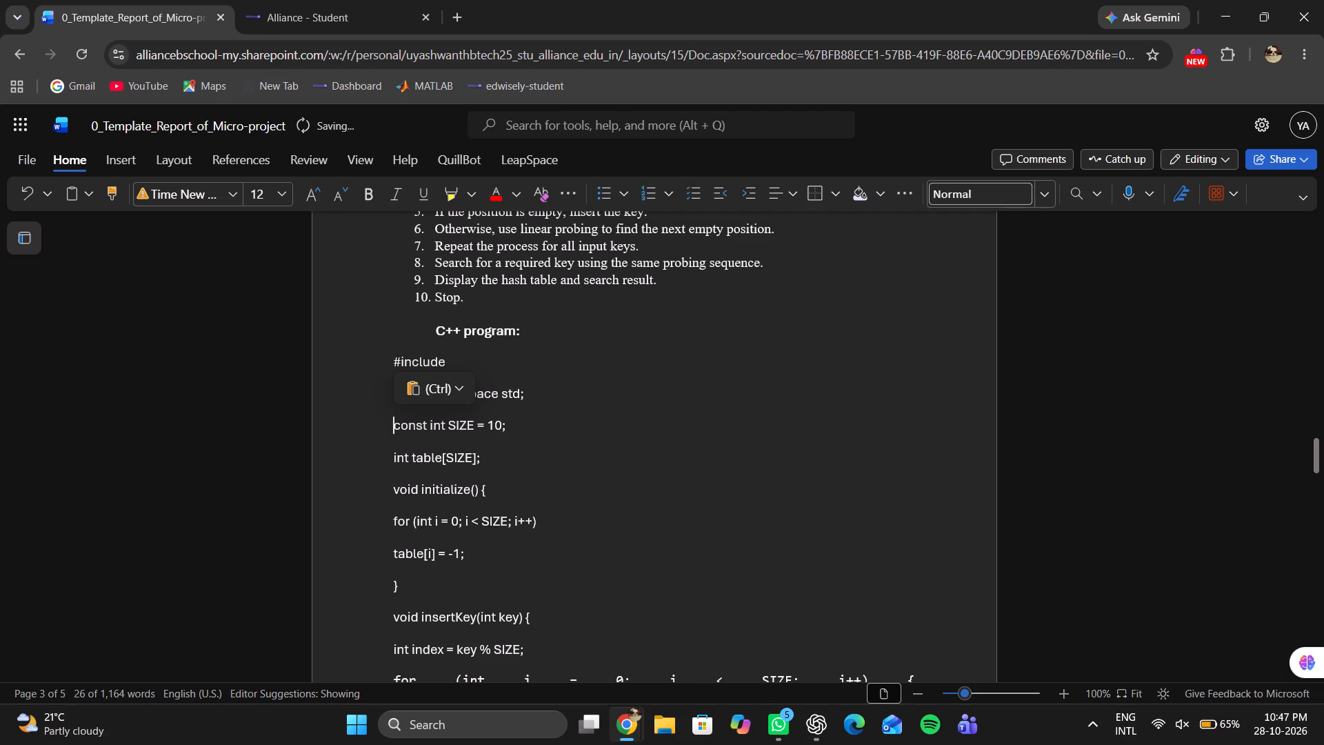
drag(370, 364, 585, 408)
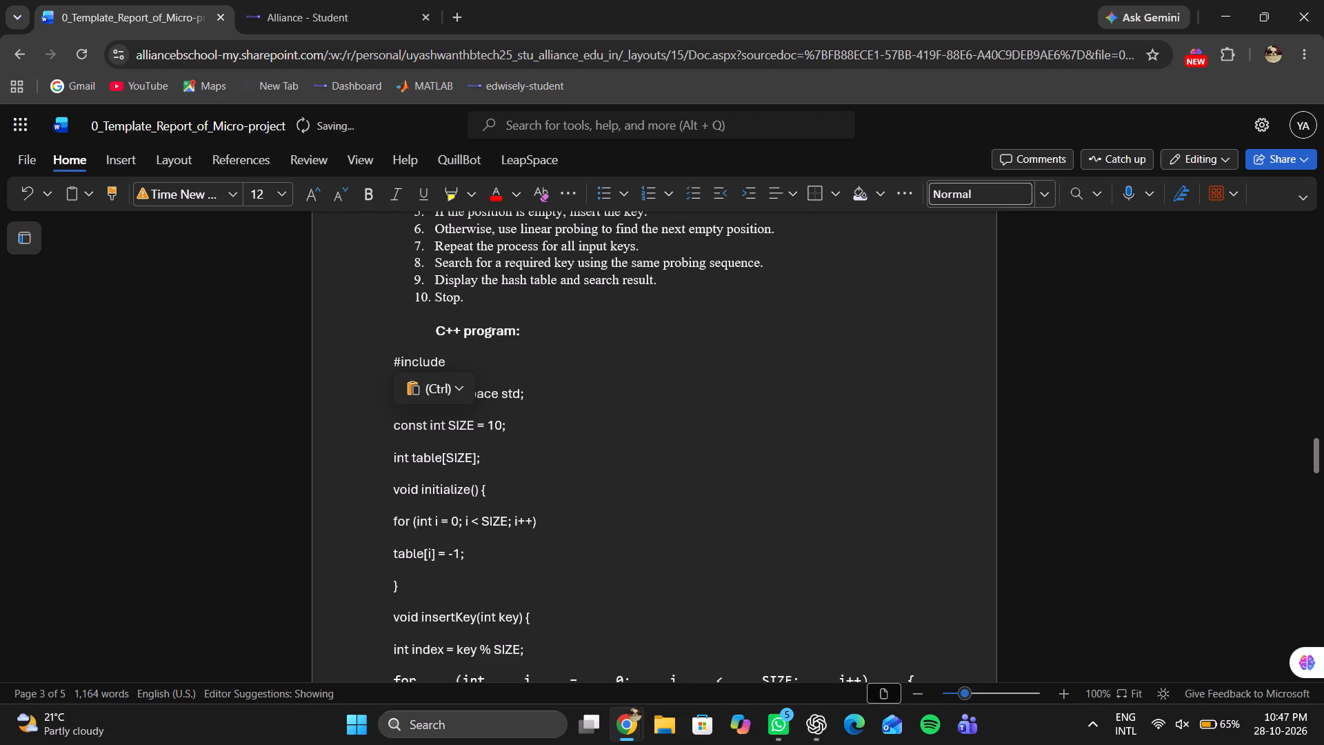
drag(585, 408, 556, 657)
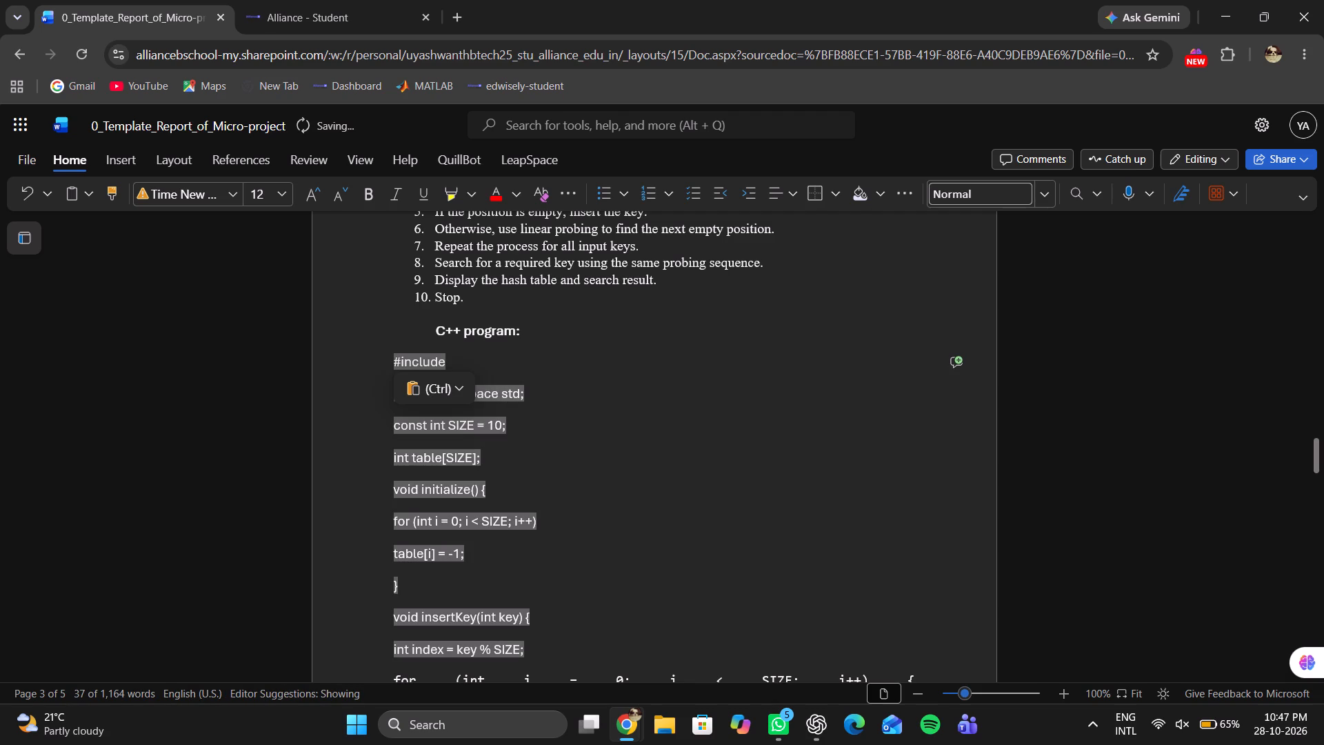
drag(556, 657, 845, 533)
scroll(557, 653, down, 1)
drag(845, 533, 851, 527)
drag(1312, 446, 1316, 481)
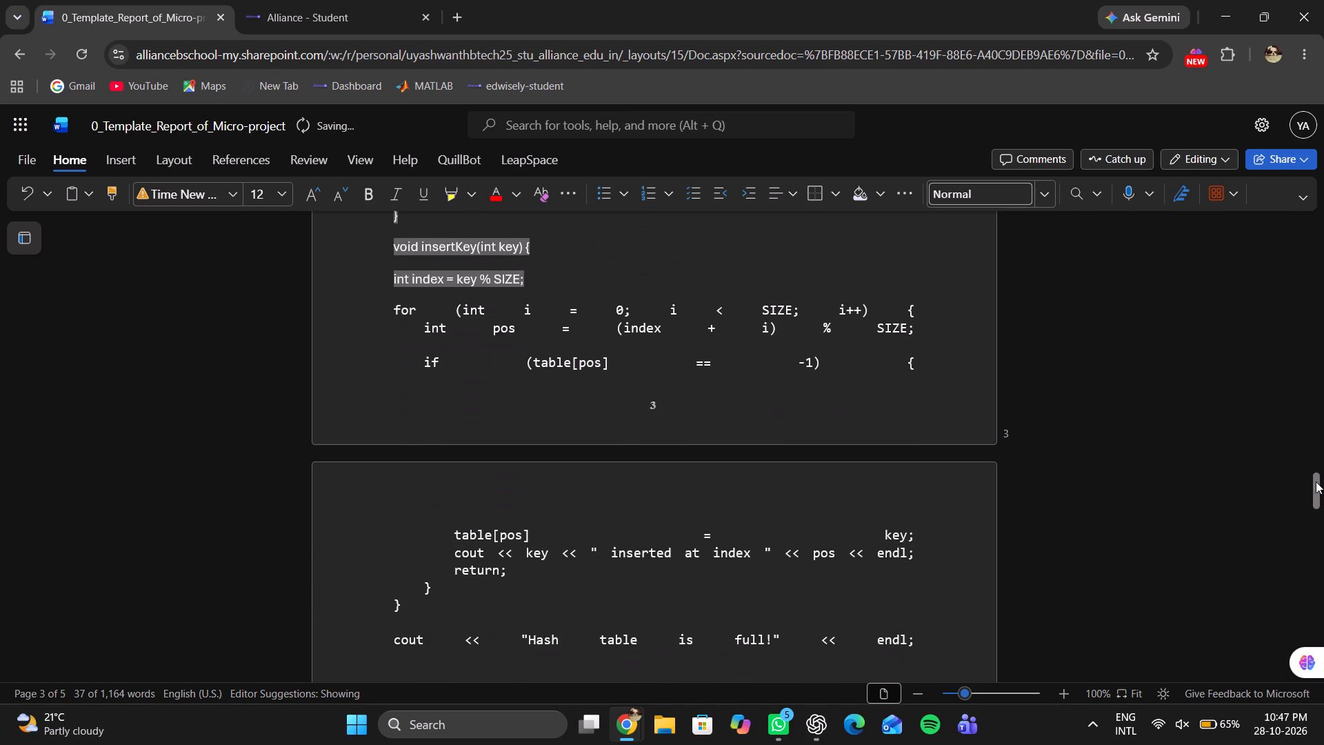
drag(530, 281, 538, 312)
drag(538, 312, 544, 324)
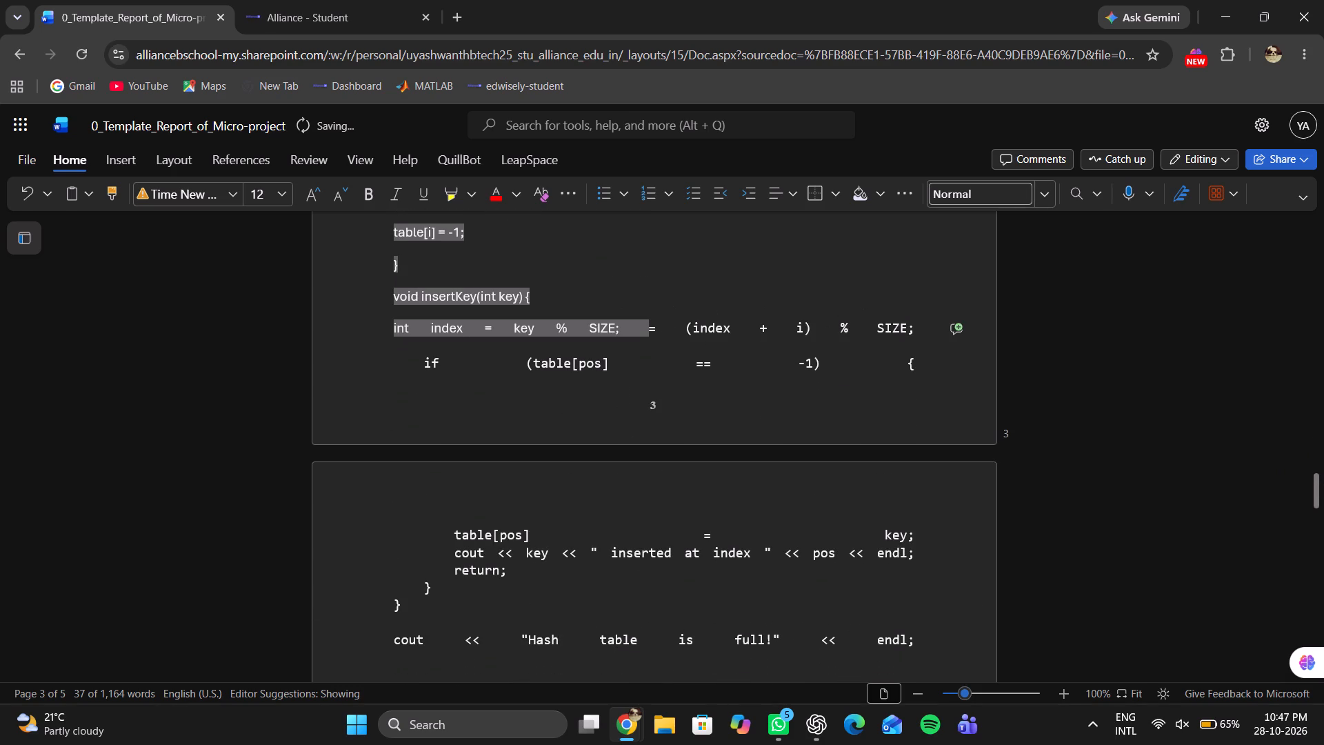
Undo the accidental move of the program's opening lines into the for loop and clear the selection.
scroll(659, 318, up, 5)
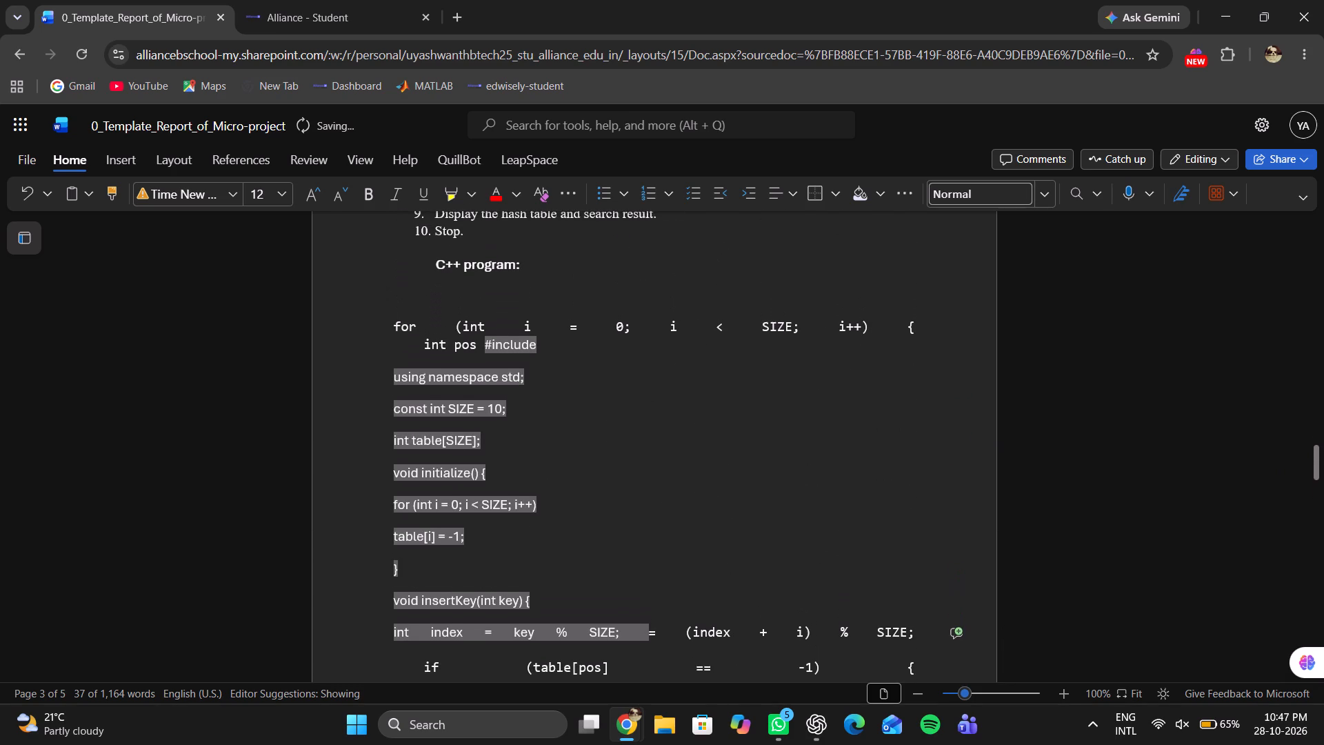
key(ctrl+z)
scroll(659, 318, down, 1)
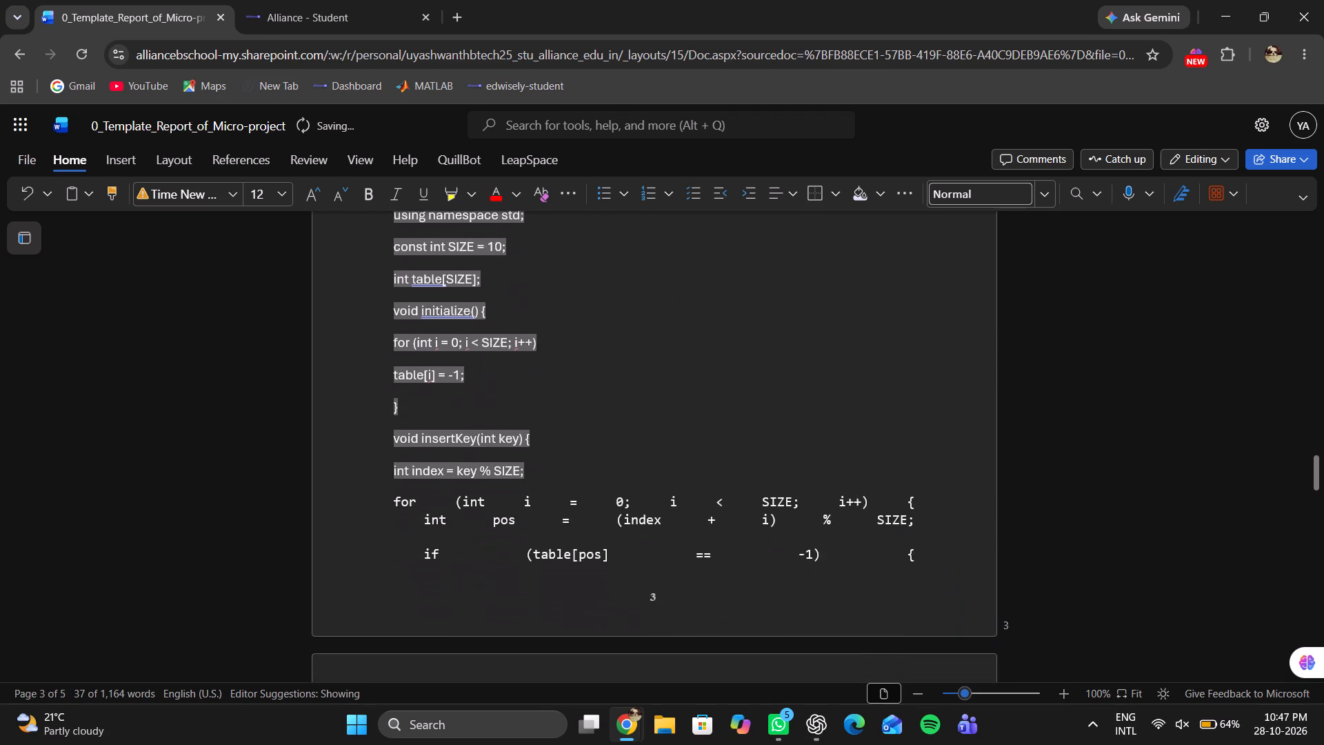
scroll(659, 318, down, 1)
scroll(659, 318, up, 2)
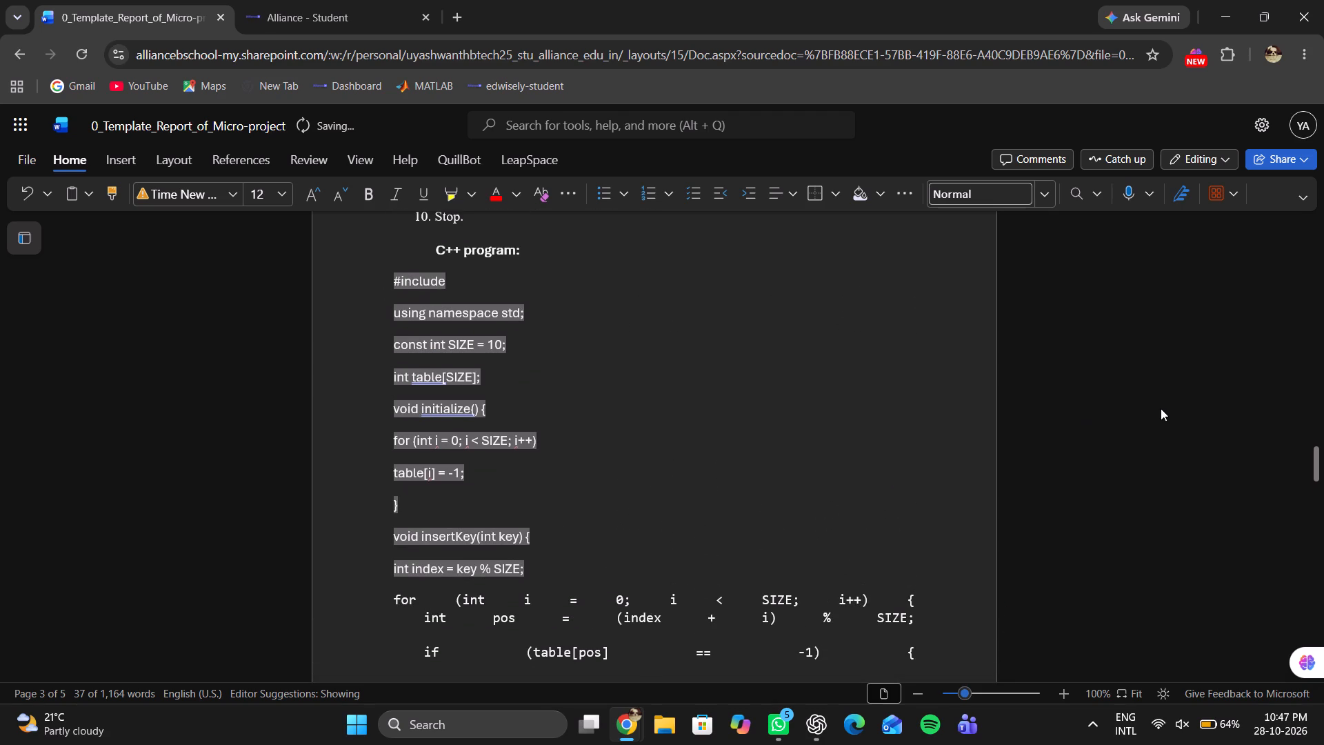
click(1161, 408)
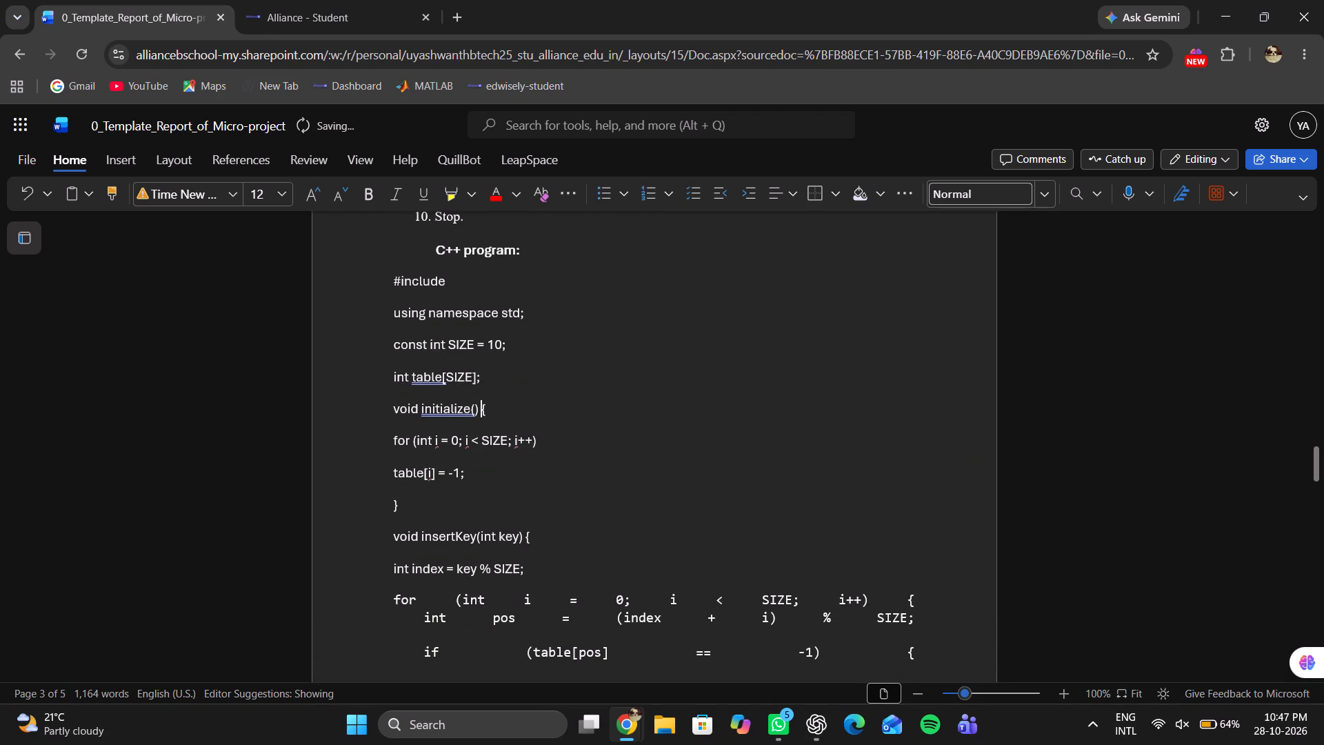
Left-align the for loop block below "int index = key % SIZE;" in the insertKey function.
drag(388, 599, 947, 655)
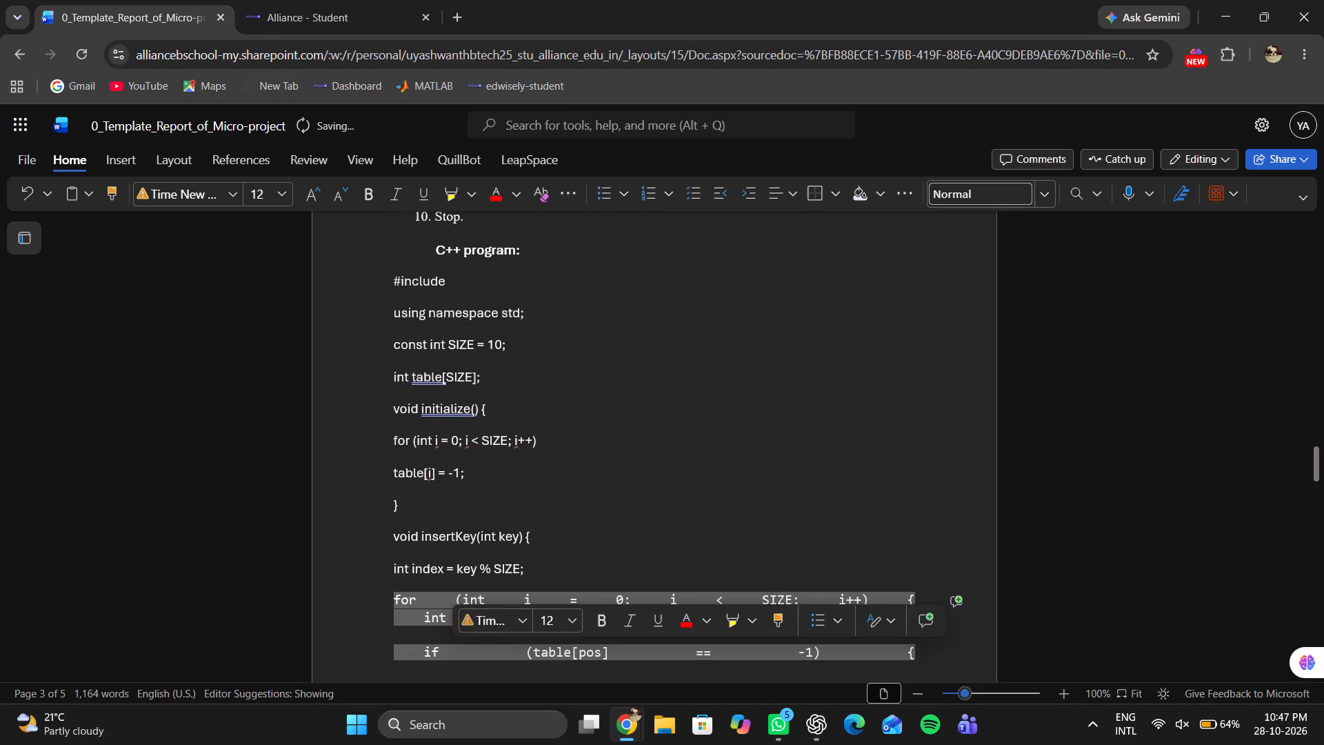
click(779, 195)
click(790, 255)
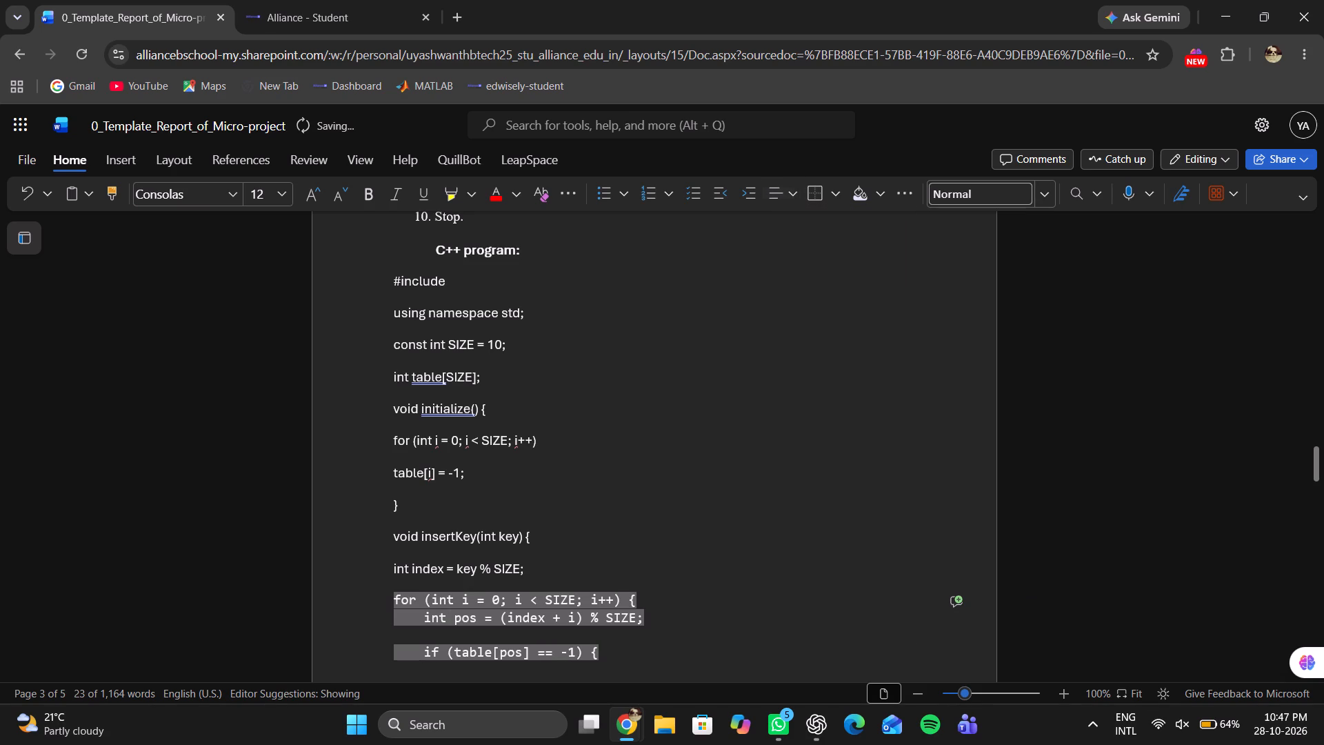
click(1218, 365)
Left-align the program's opening lines from "#include" through "int index = key % SIZE;".
scroll(898, 410, up, 1)
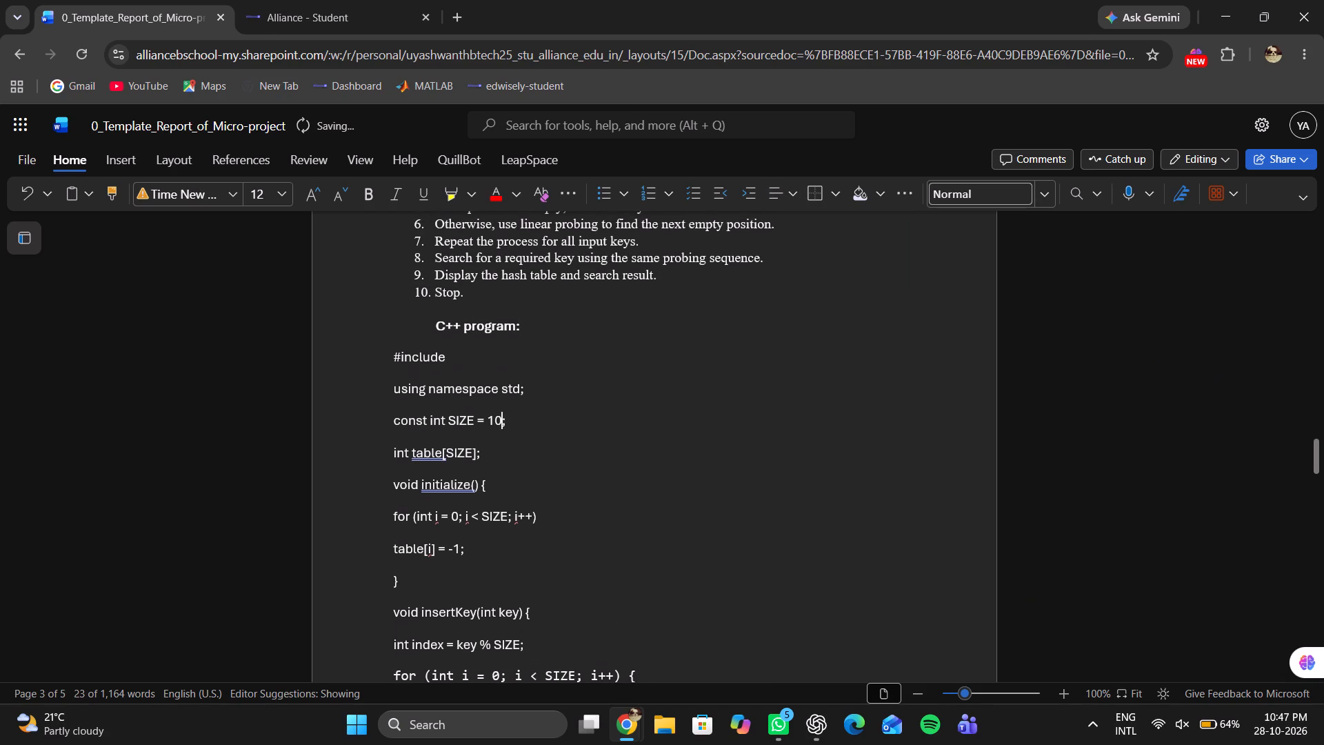
drag(386, 359, 581, 614)
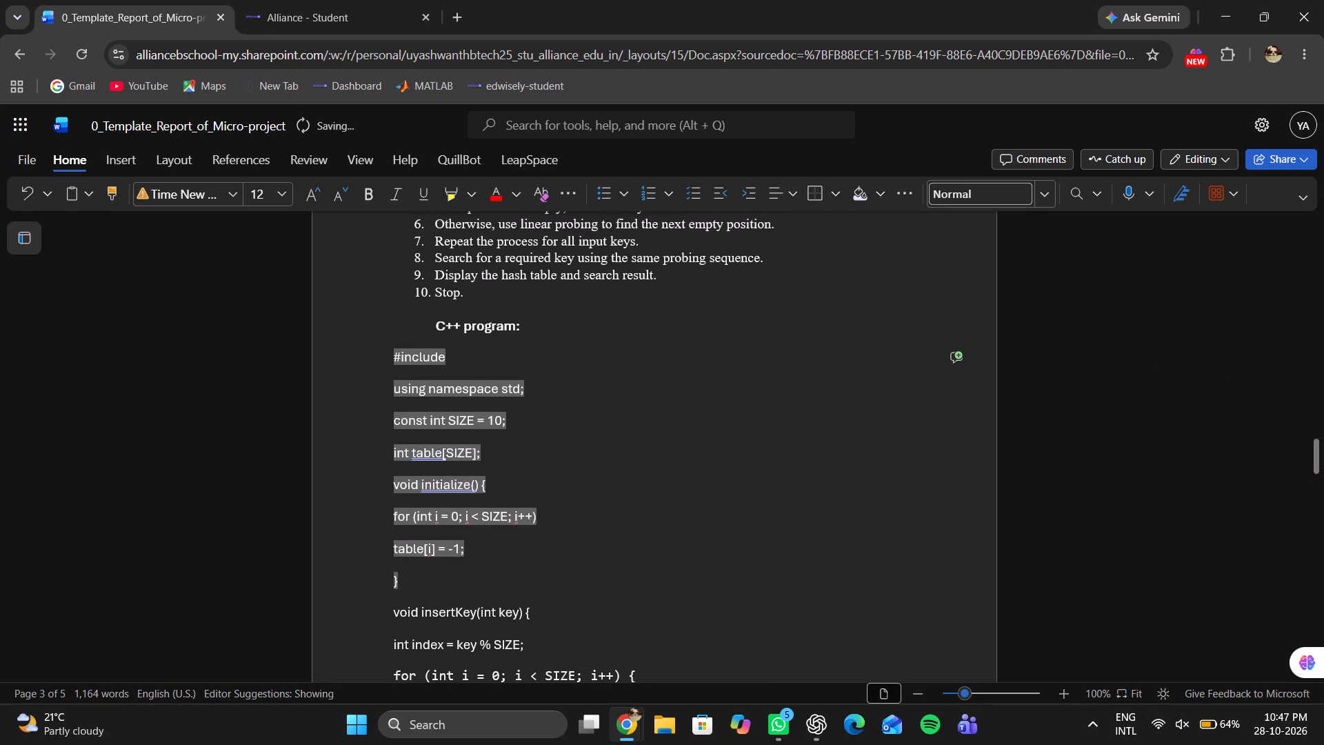
drag(581, 614, 582, 646)
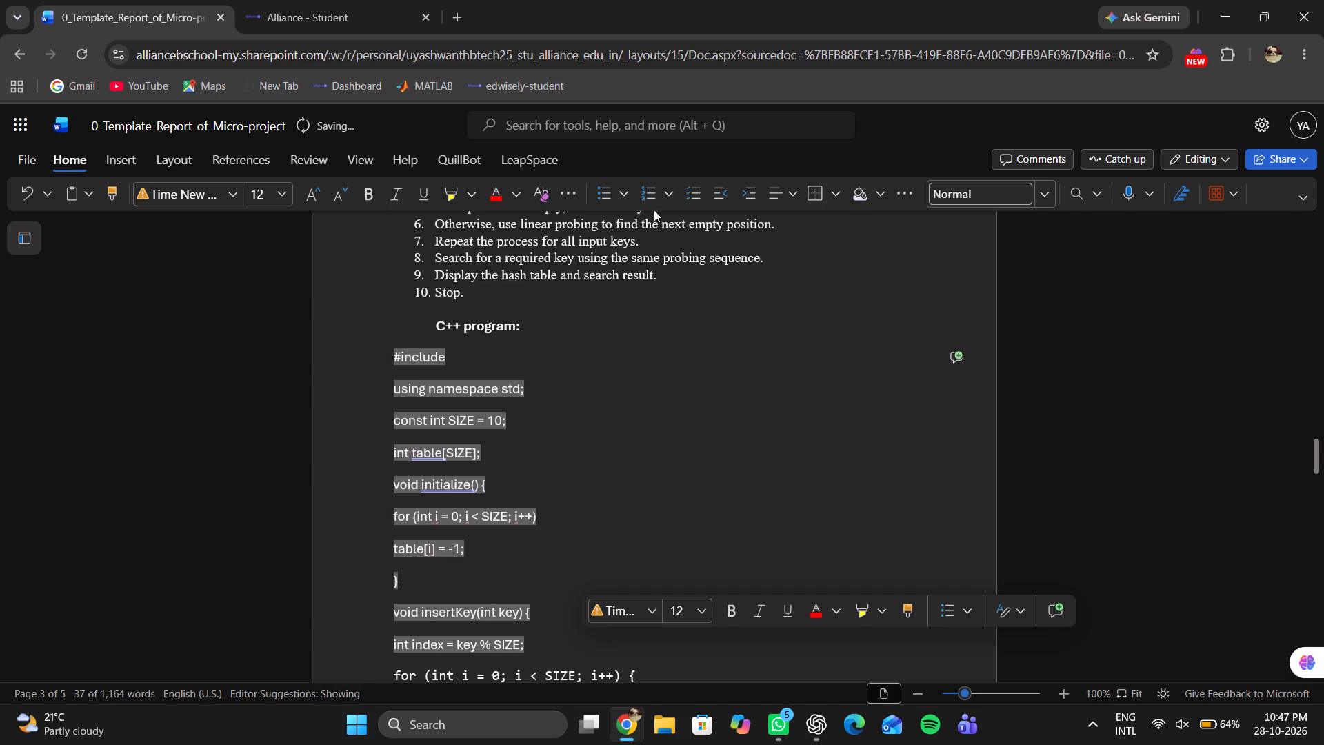
click(779, 182)
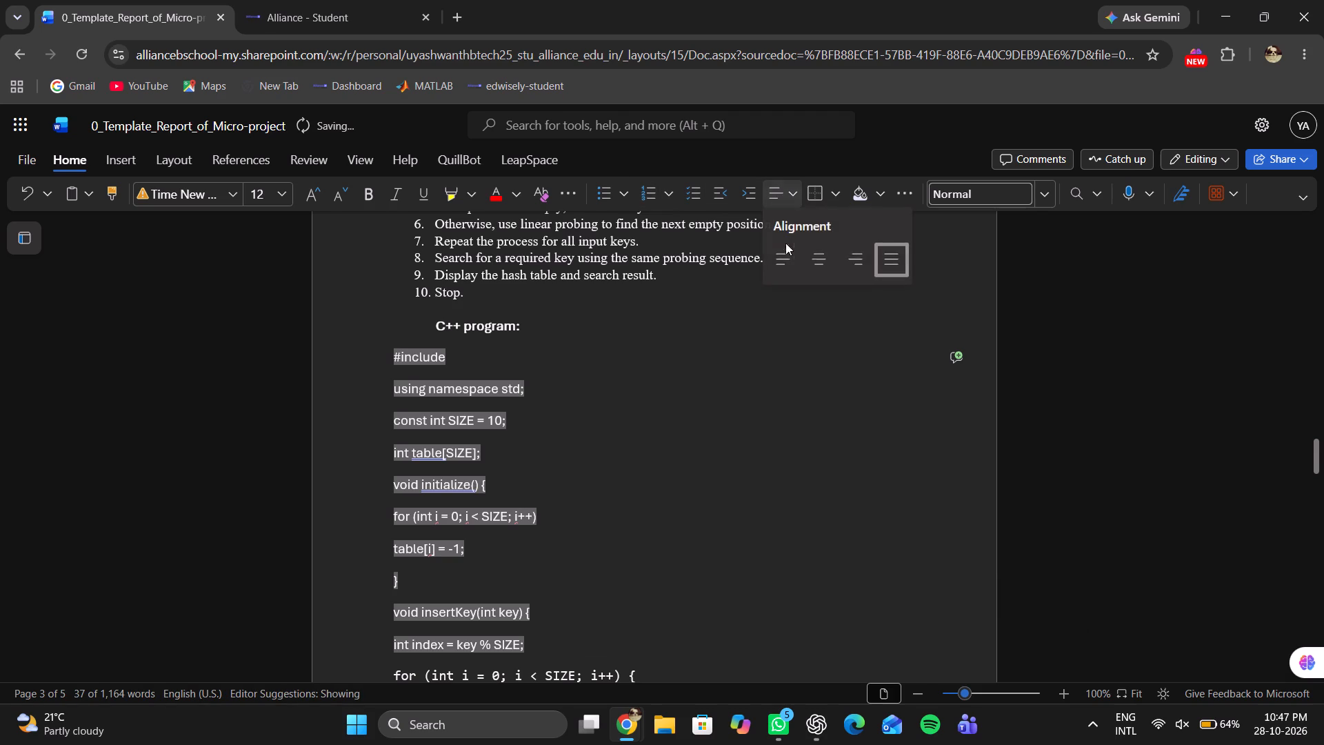
click(786, 254)
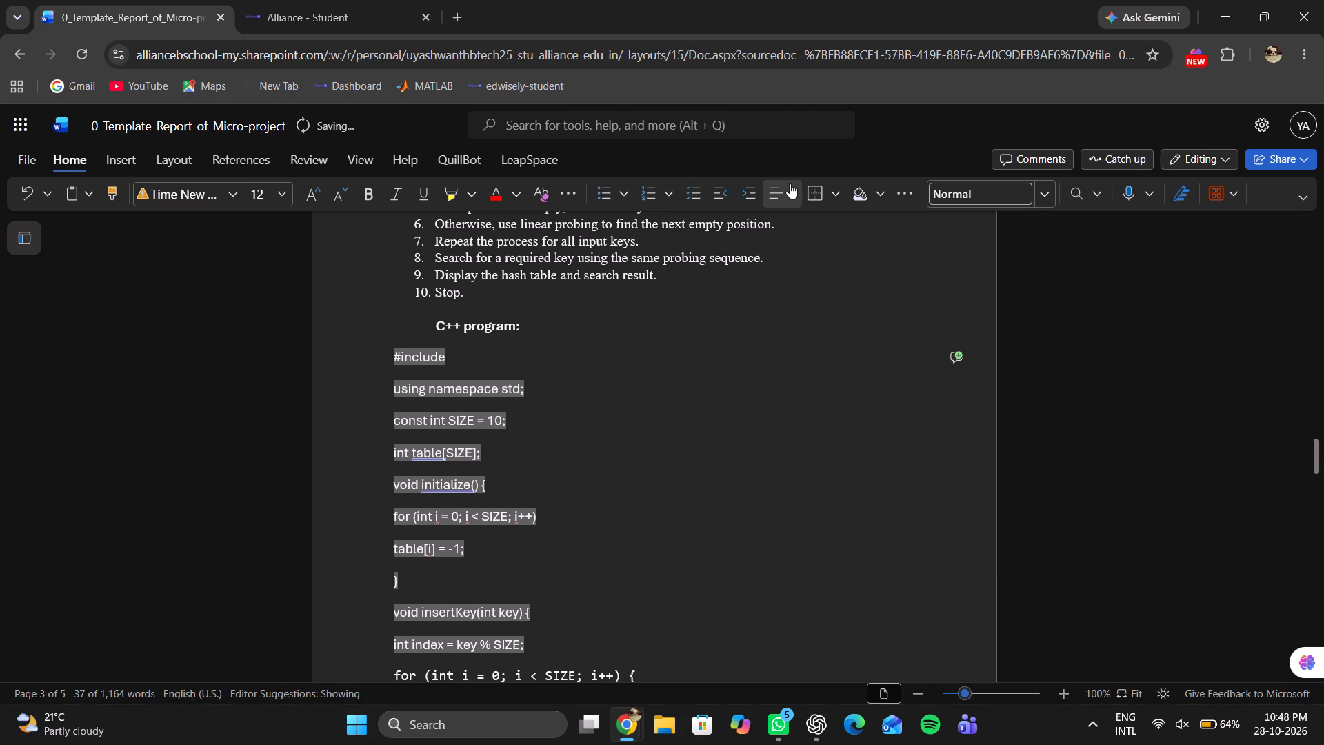
click(790, 183)
click(786, 266)
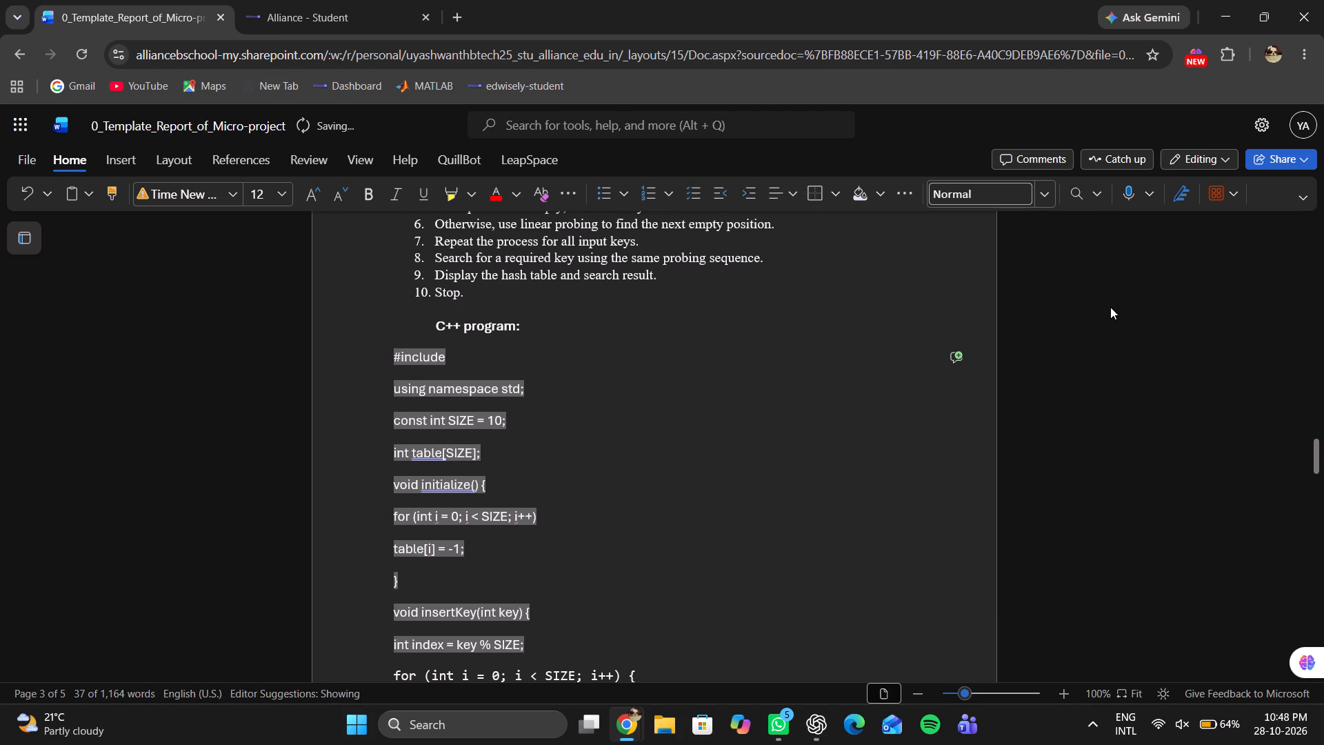
click(1110, 307)
Set the font of the program lines from "#include" through "int index = key % SIZE;" to Times New Roman.
scroll(656, 517, down, 1)
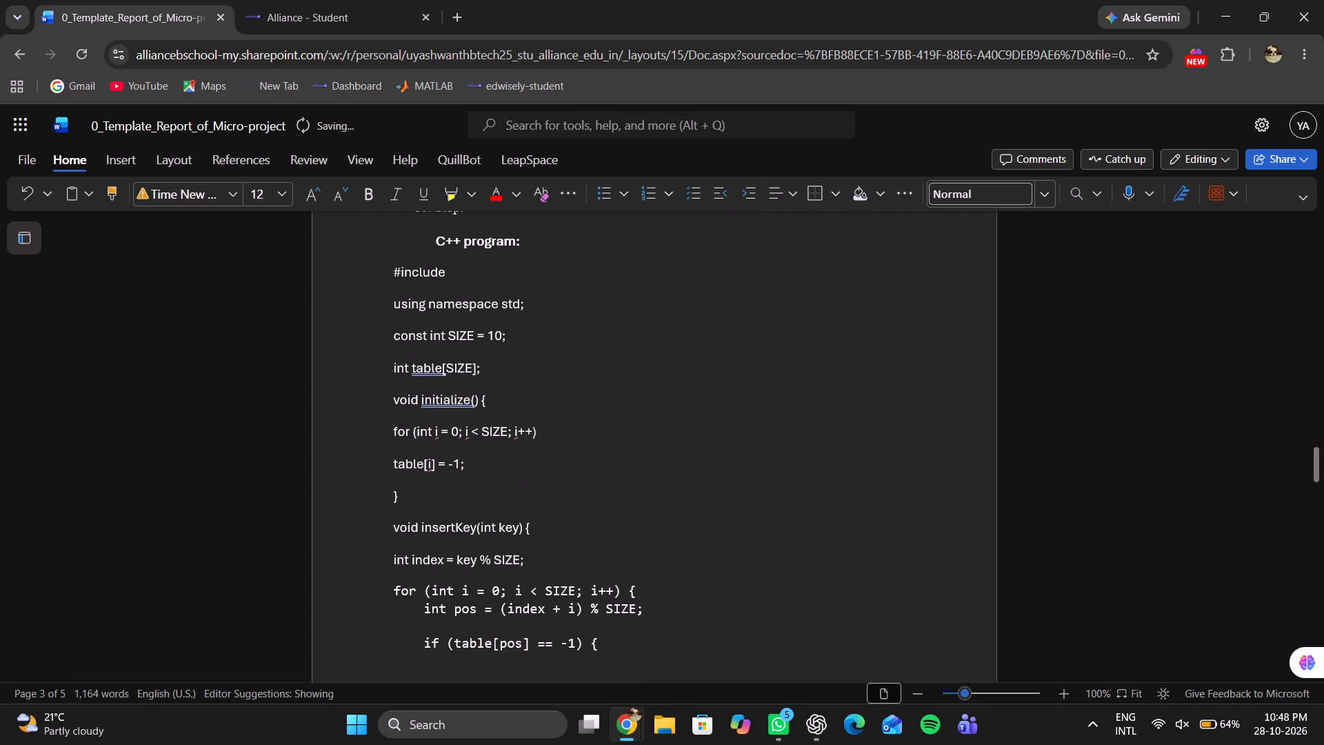
scroll(656, 517, down, 2)
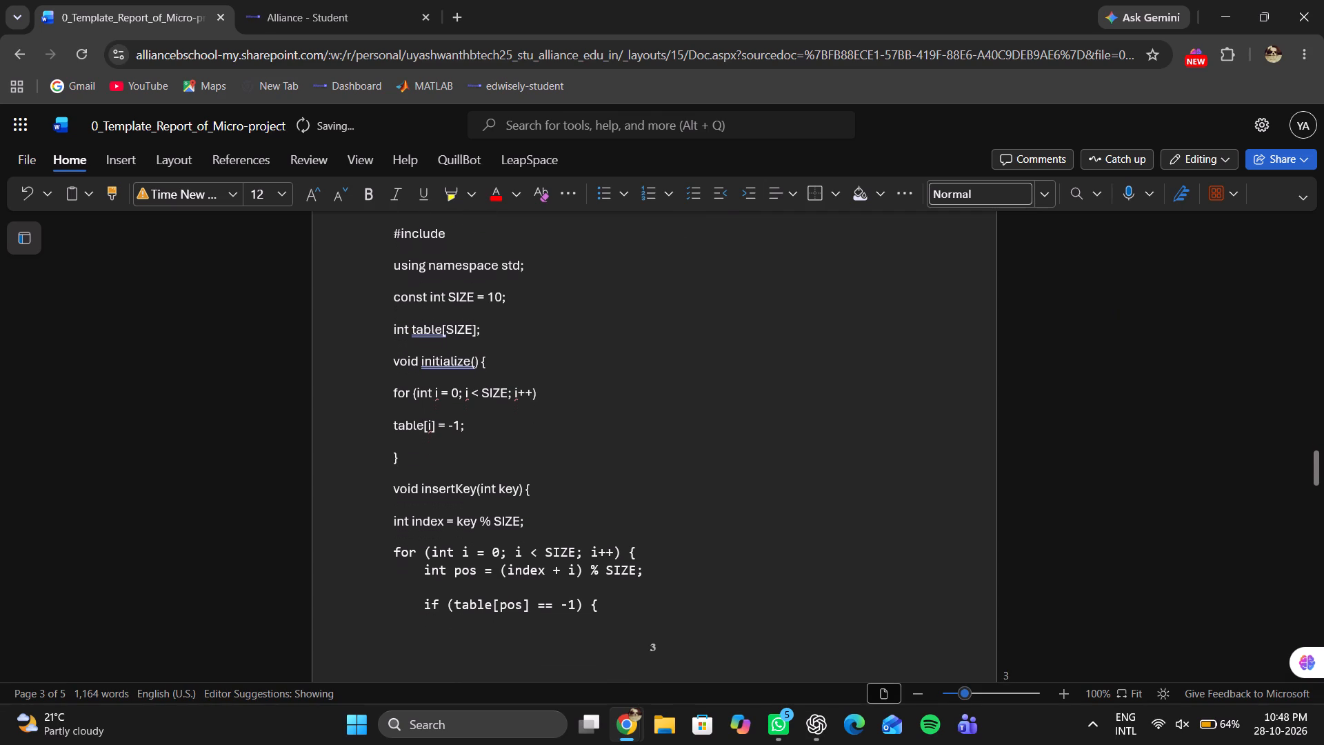
scroll(656, 517, down, 2)
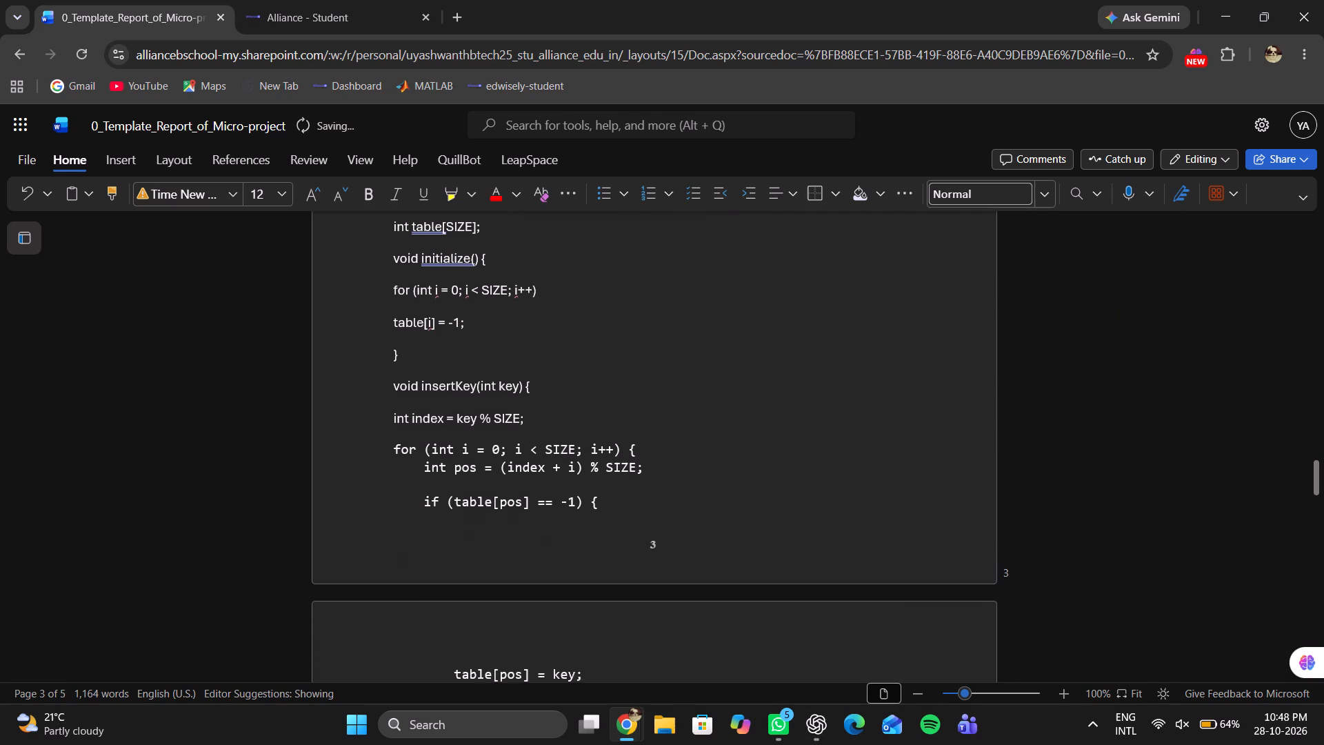
scroll(656, 517, down, 1)
drag(423, 423, 443, 435)
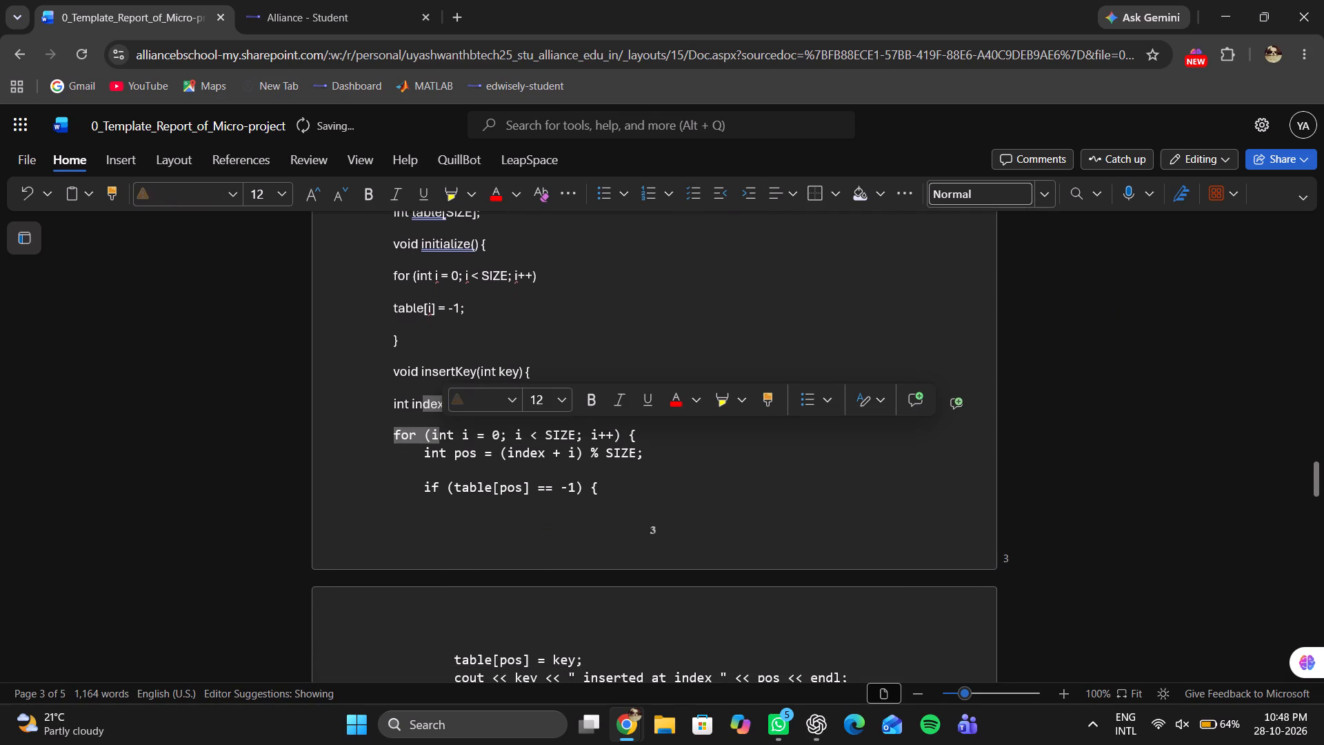
click(217, 453)
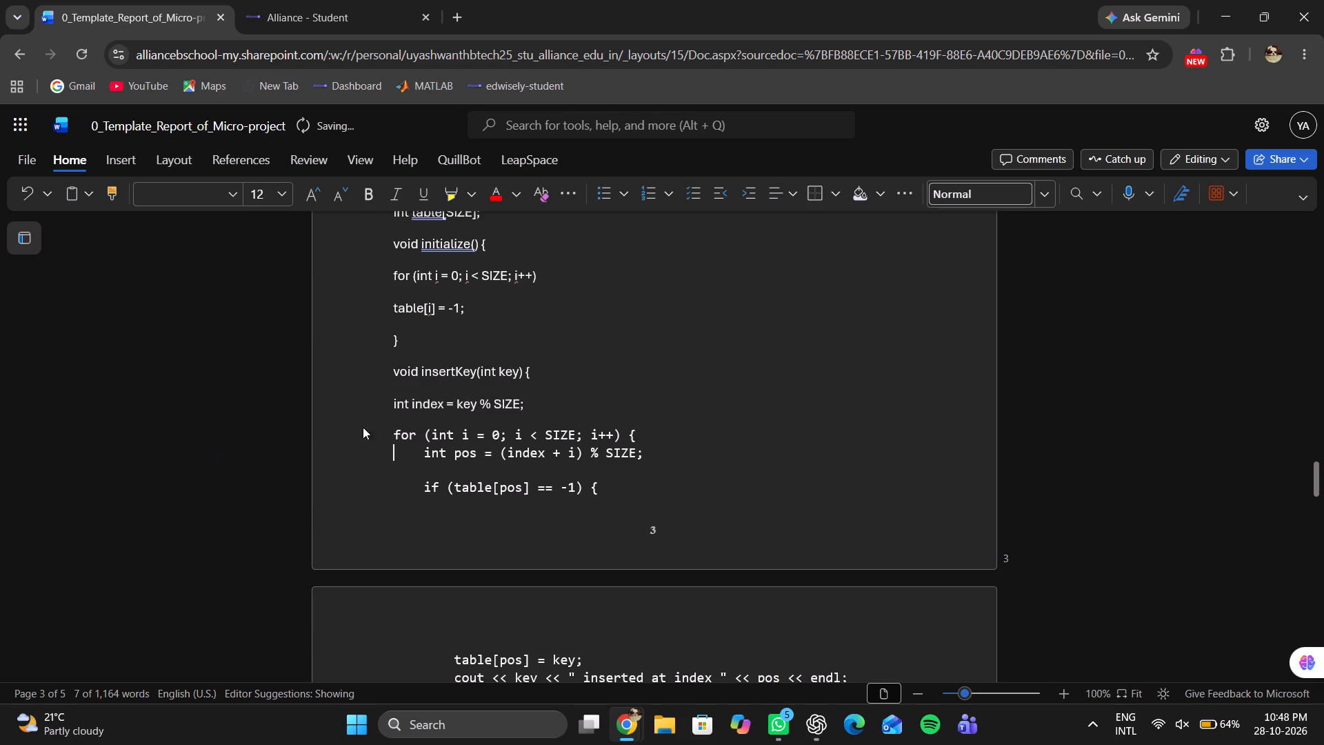
scroll(448, 419, up, 4)
drag(375, 319, 544, 601)
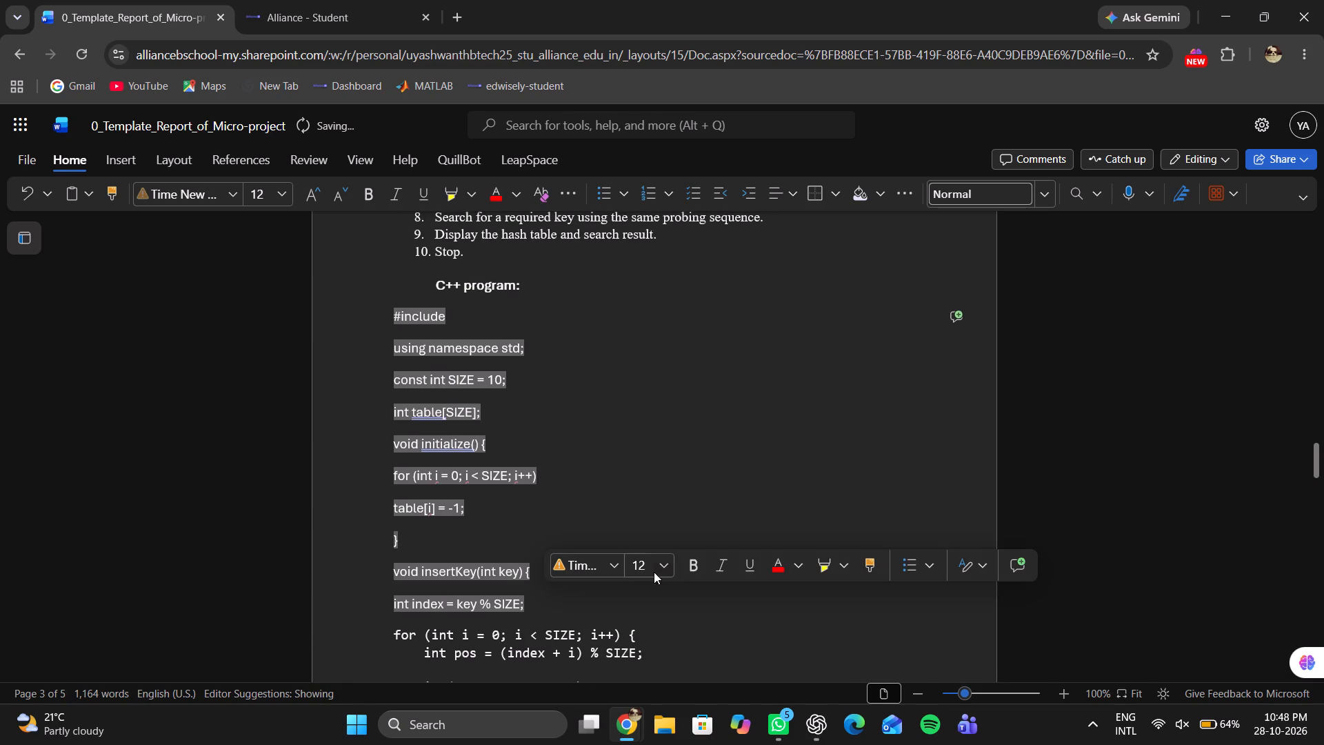
click(617, 570)
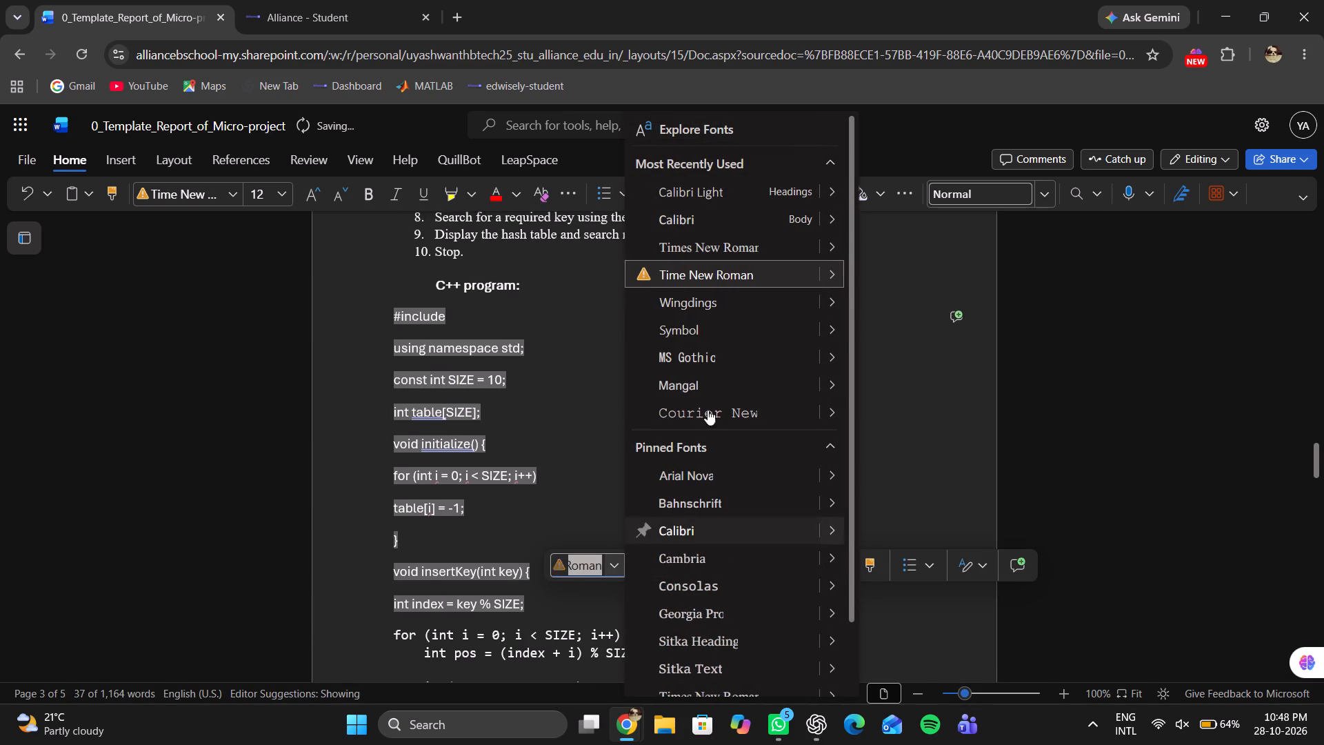
click(725, 244)
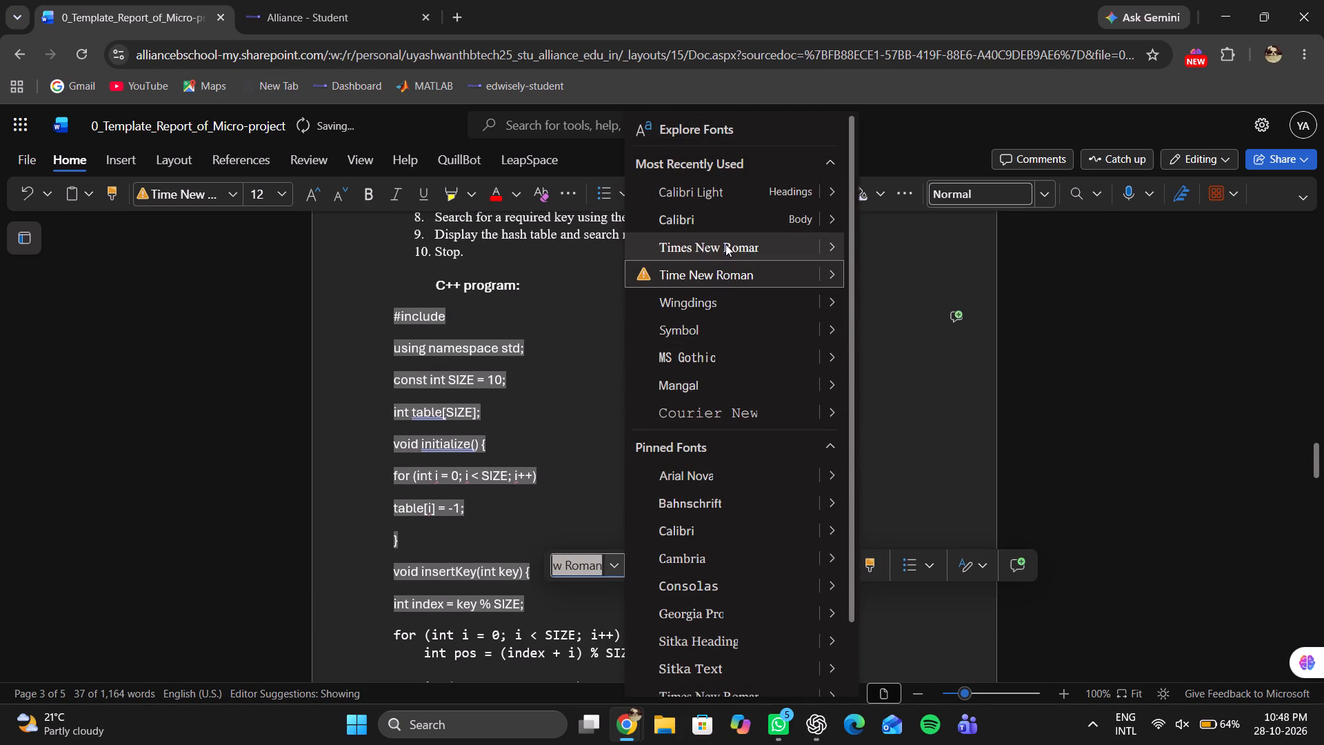
Ignore the grammar suggestion on "initialize()" in section 7.0's C++ program.
click(997, 461)
scroll(675, 532, down, 1)
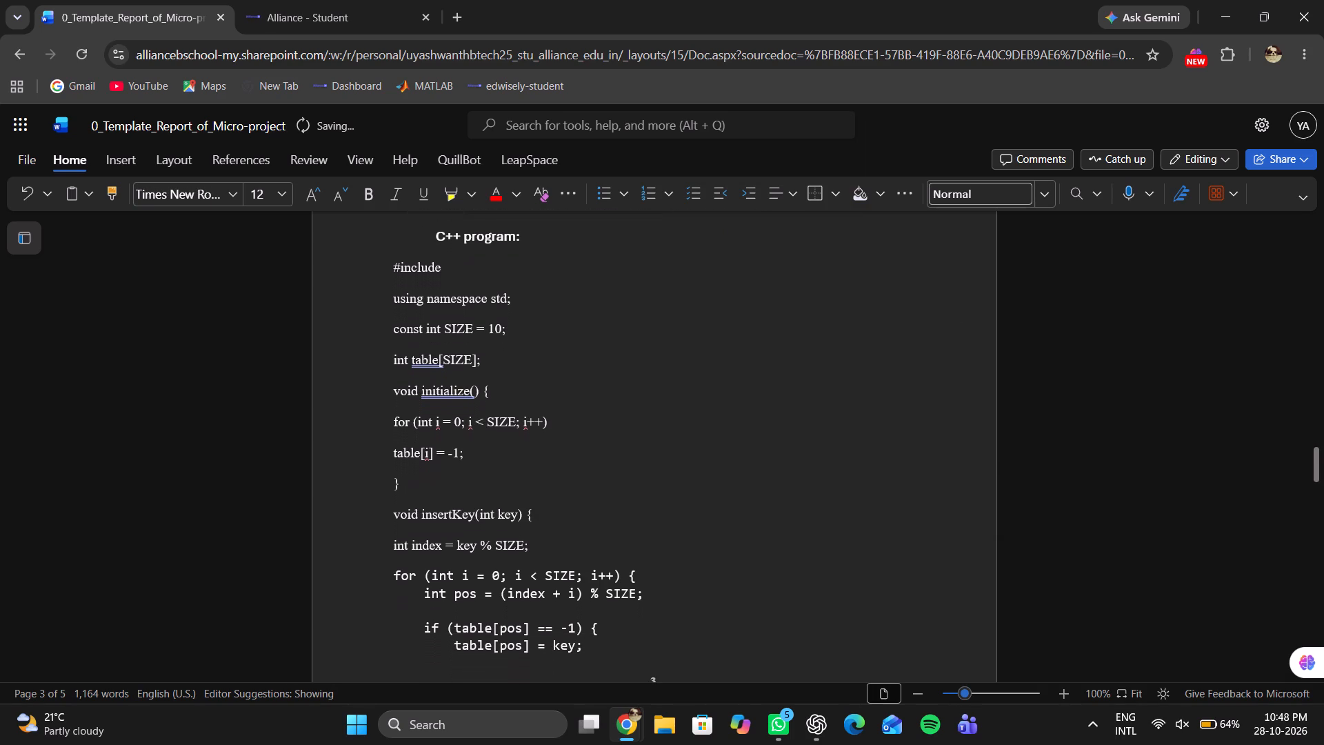
right_click(429, 351)
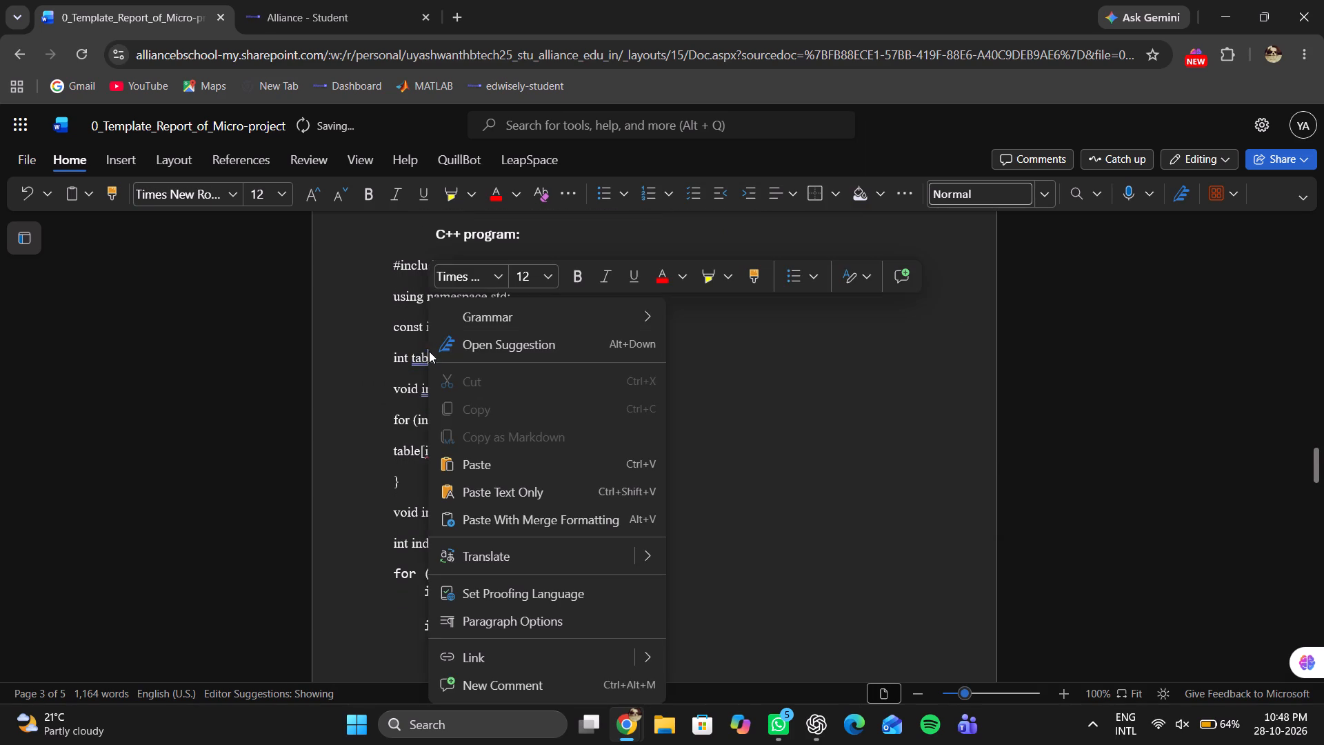
click(742, 388)
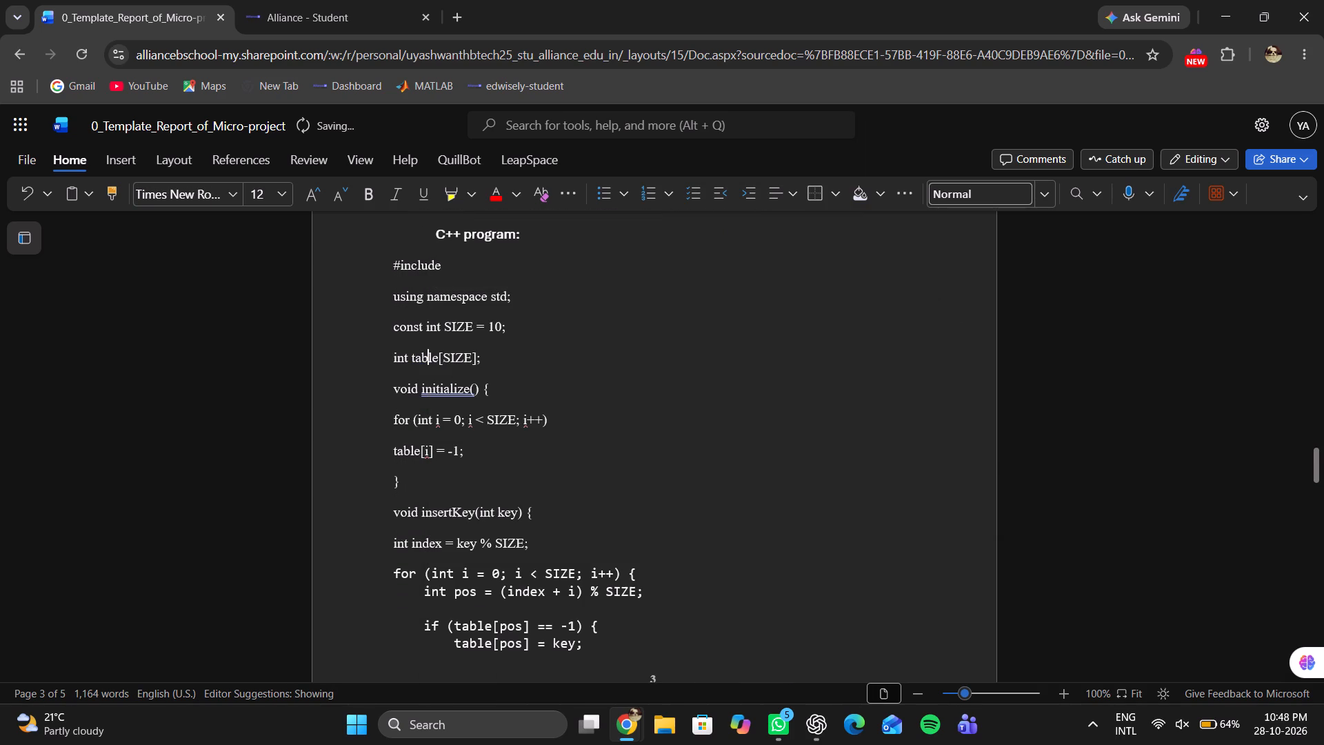
click(464, 399)
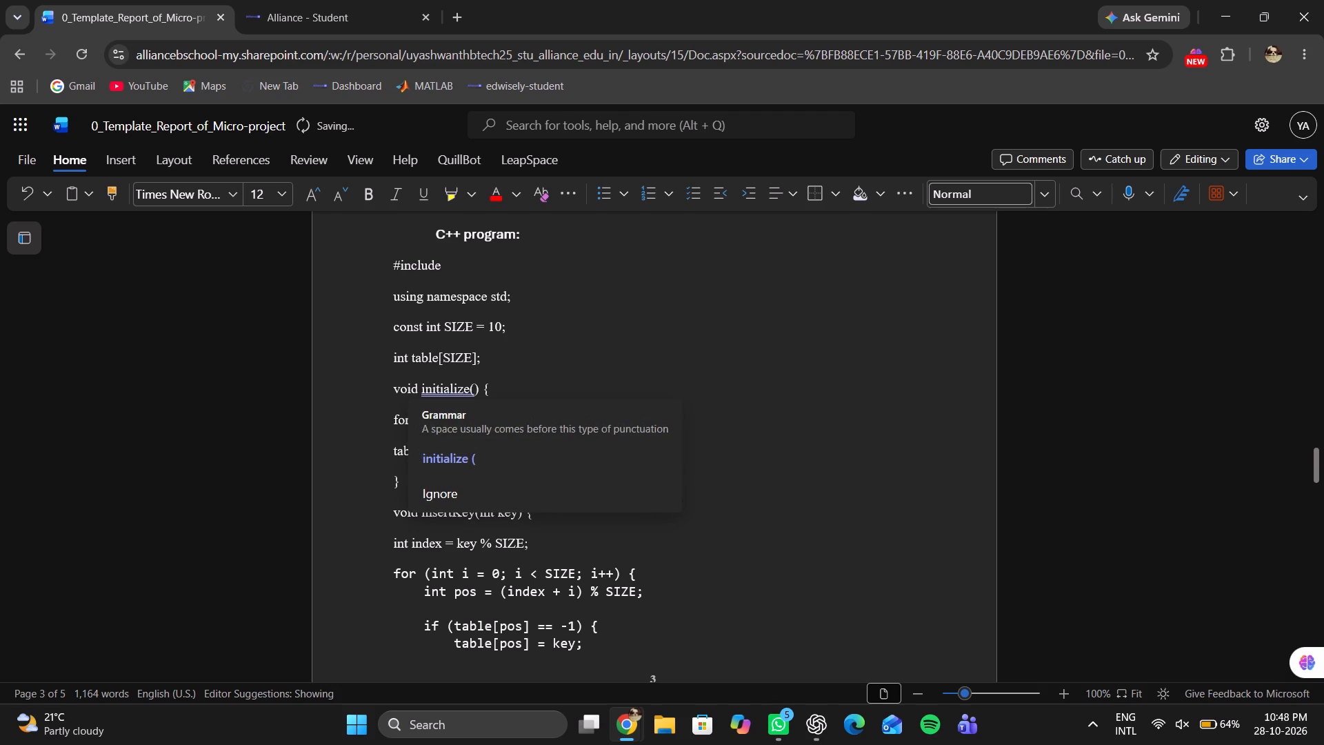
click(444, 492)
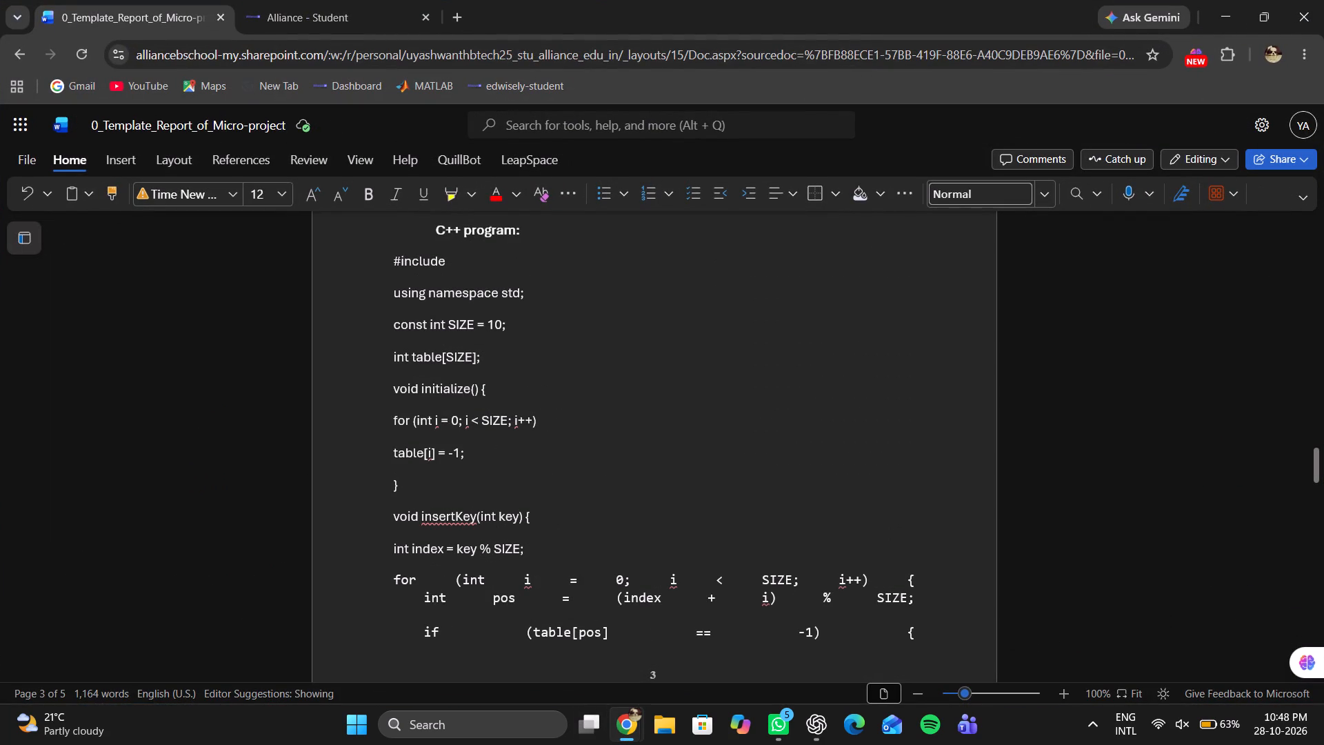
scroll(680, 287, up, 1)
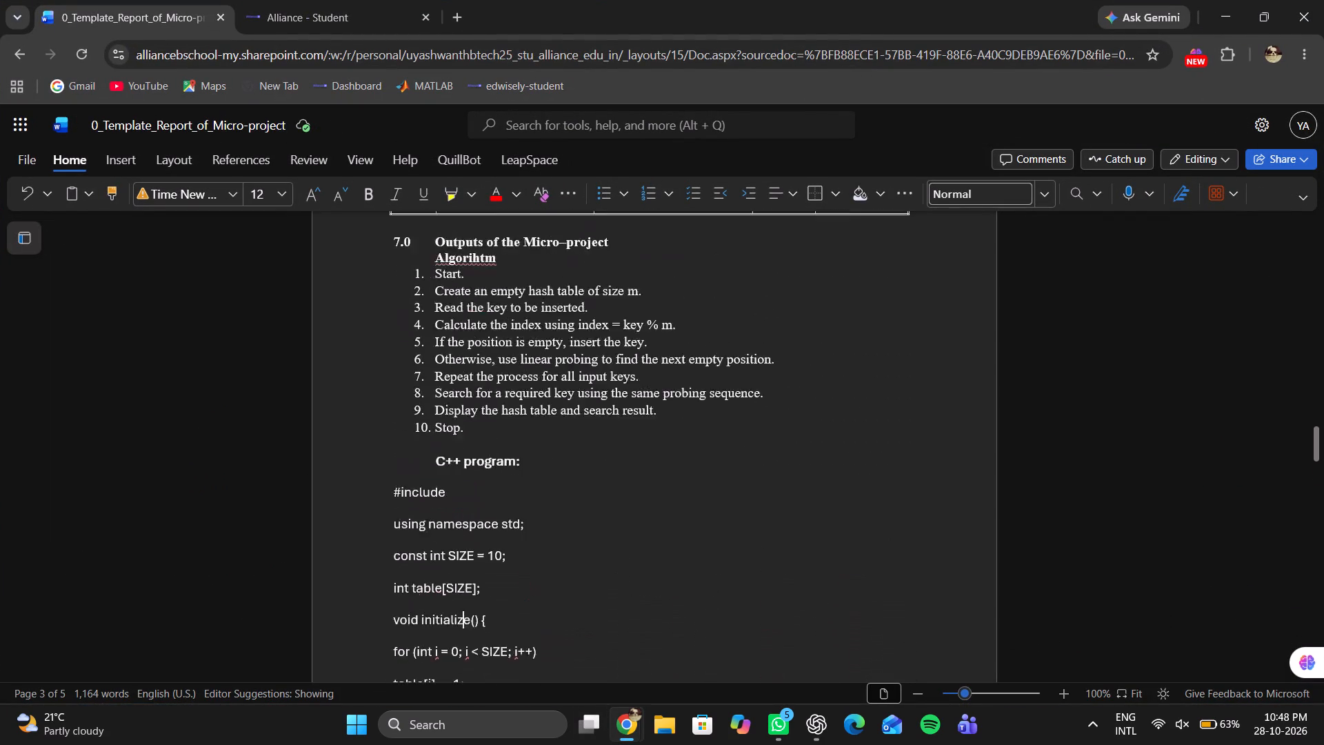
scroll(680, 287, up, 1)
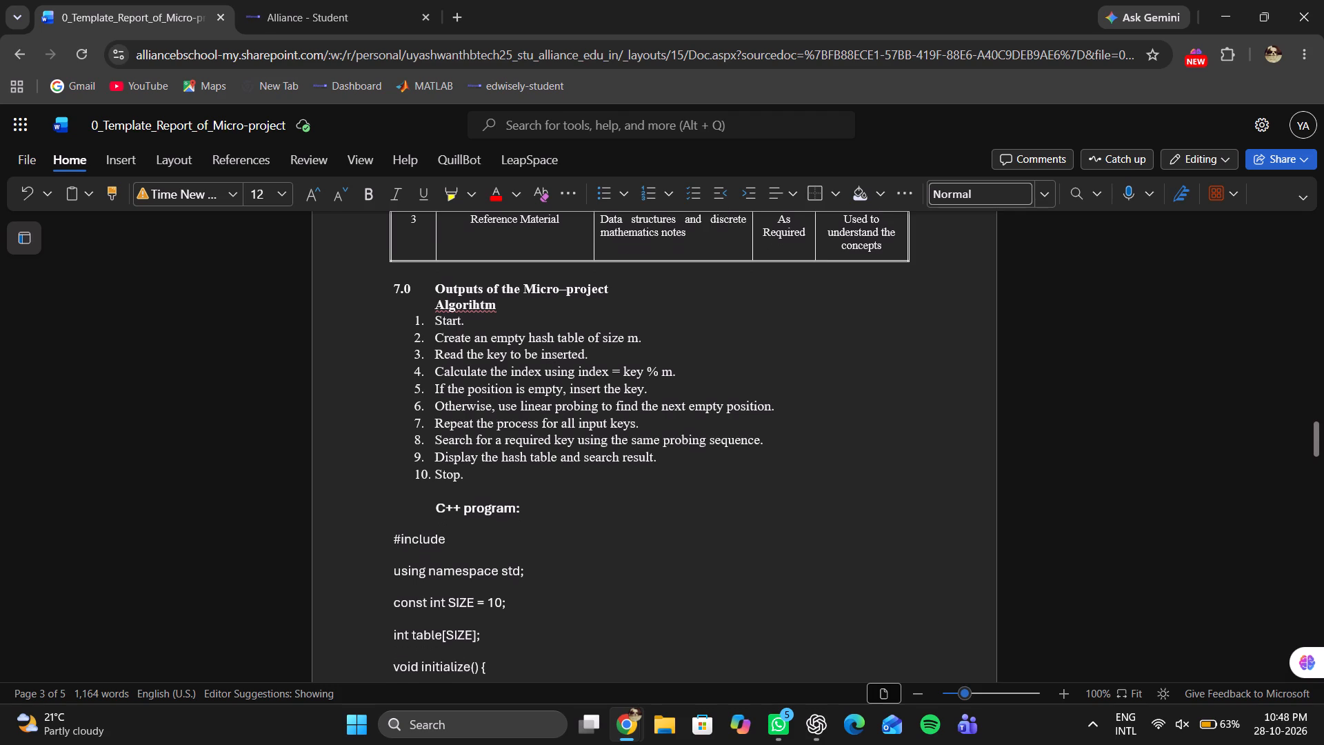
scroll(680, 287, up, 1)
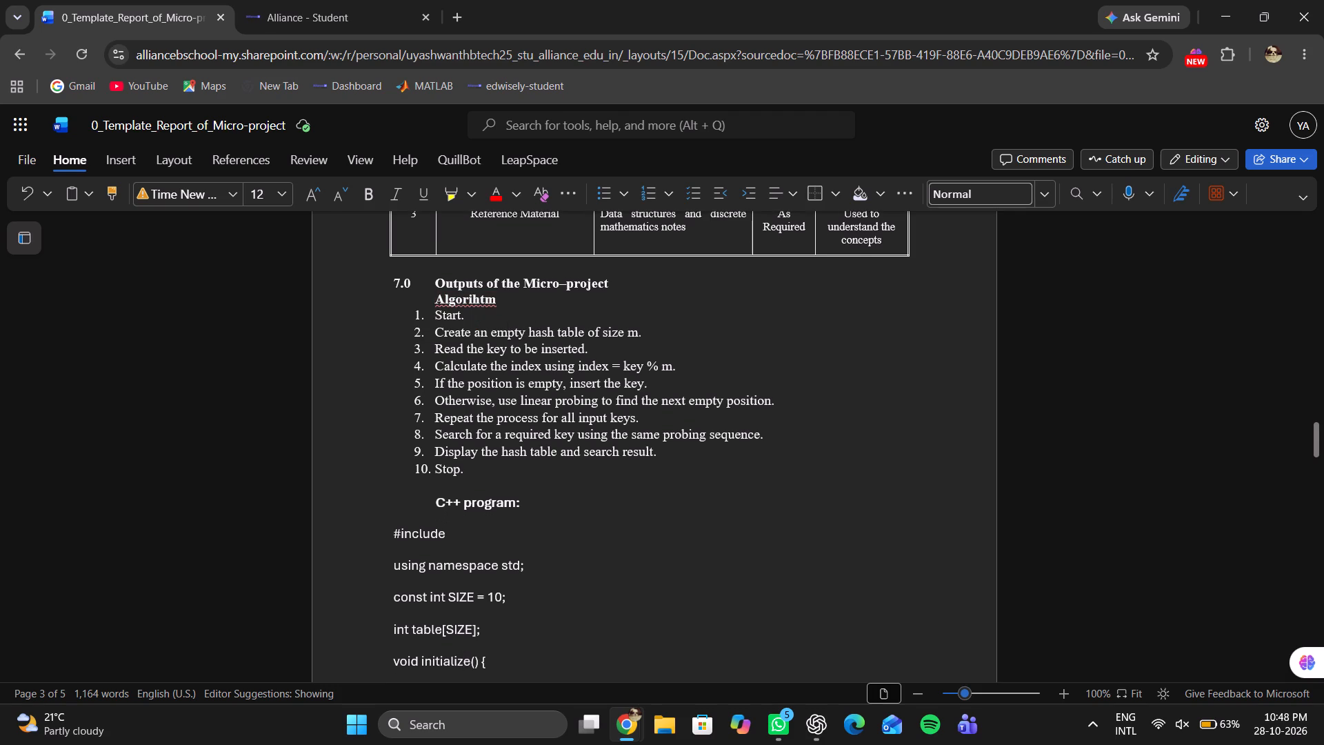
click(466, 299)
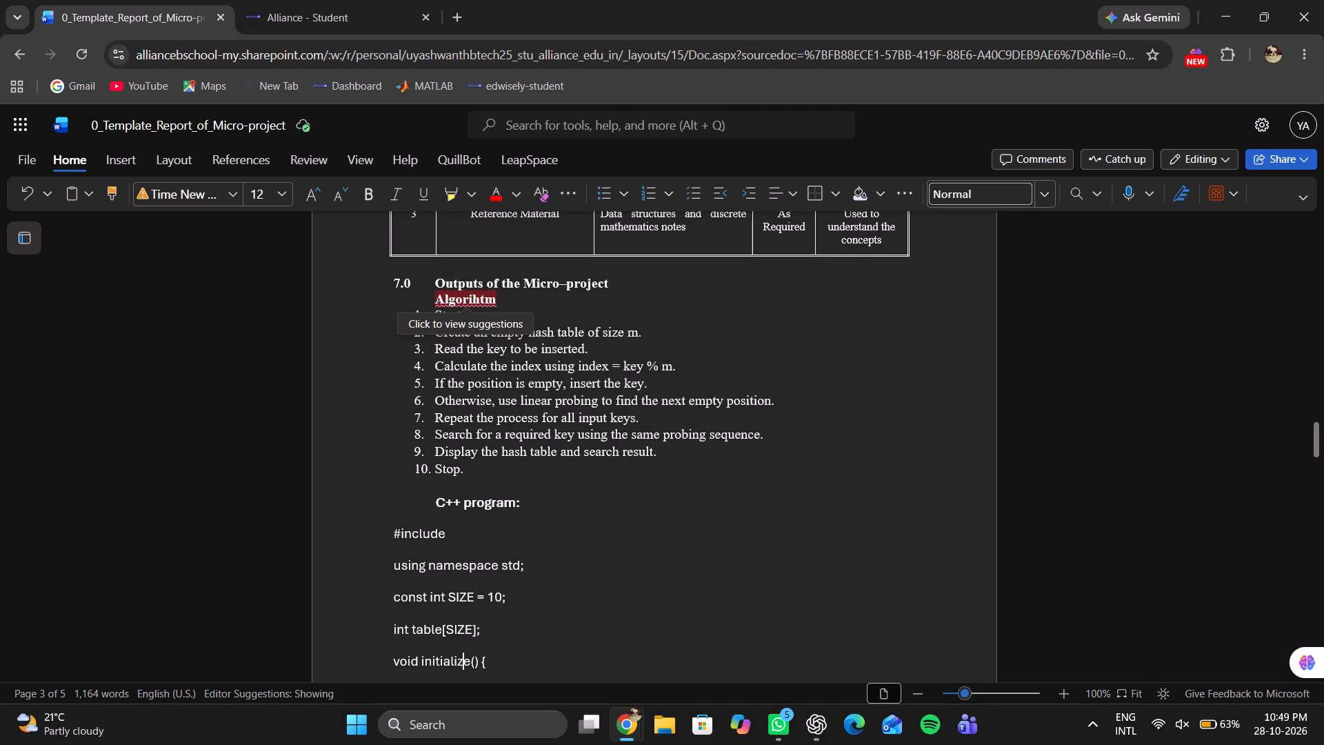
key(Right)
key(Right)
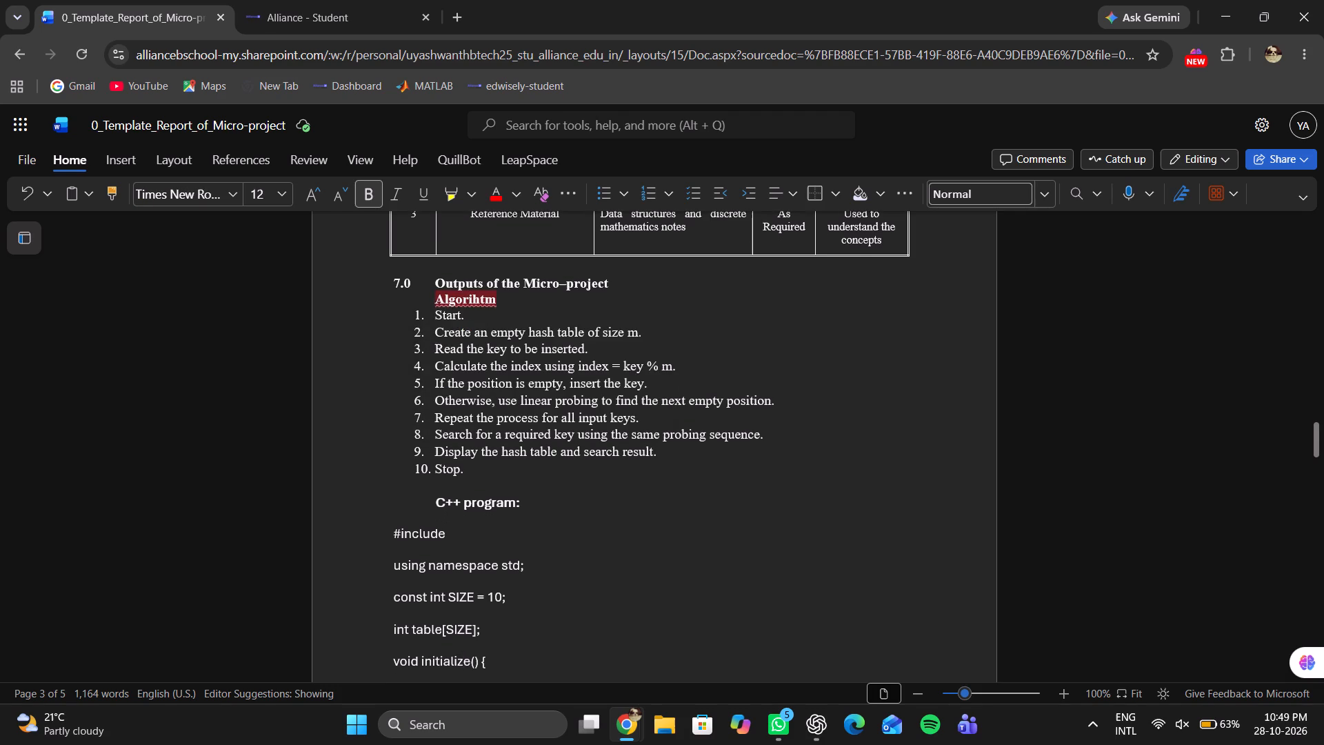
key(Right)
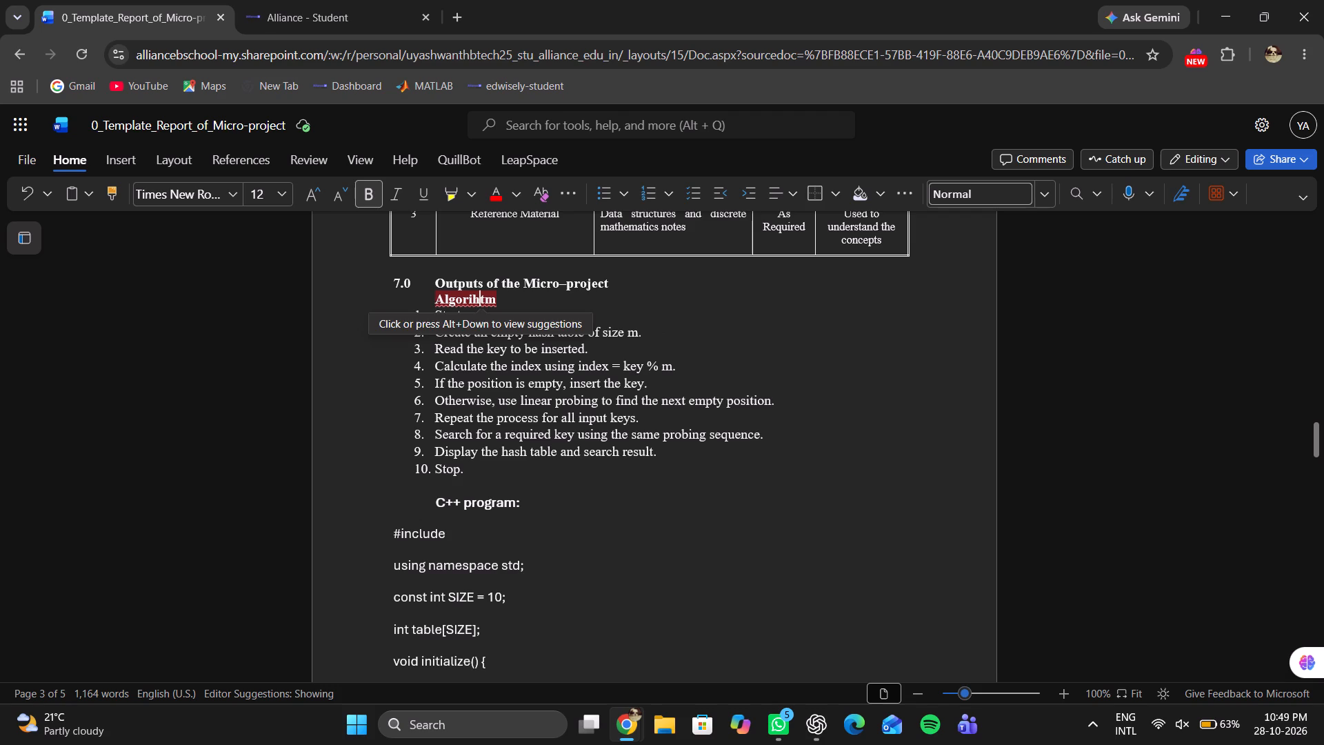
key(BackSpace)
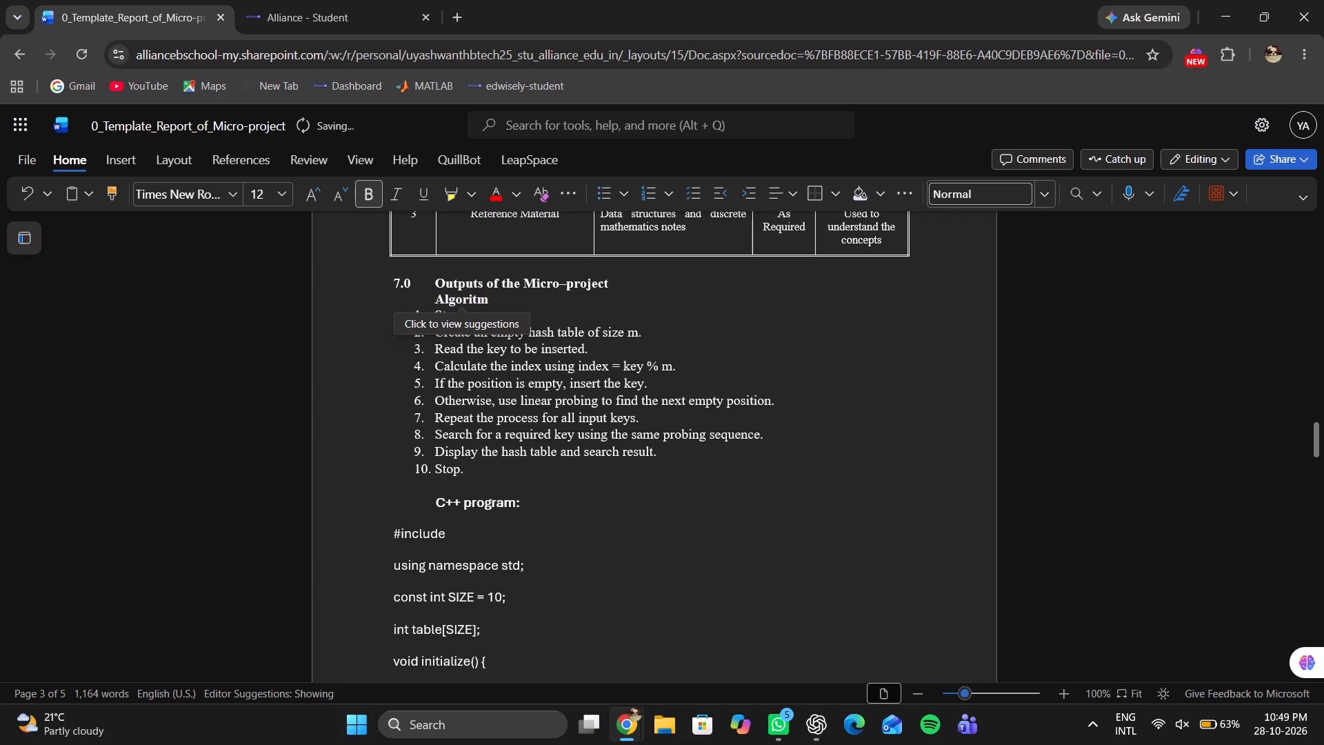
key(Right)
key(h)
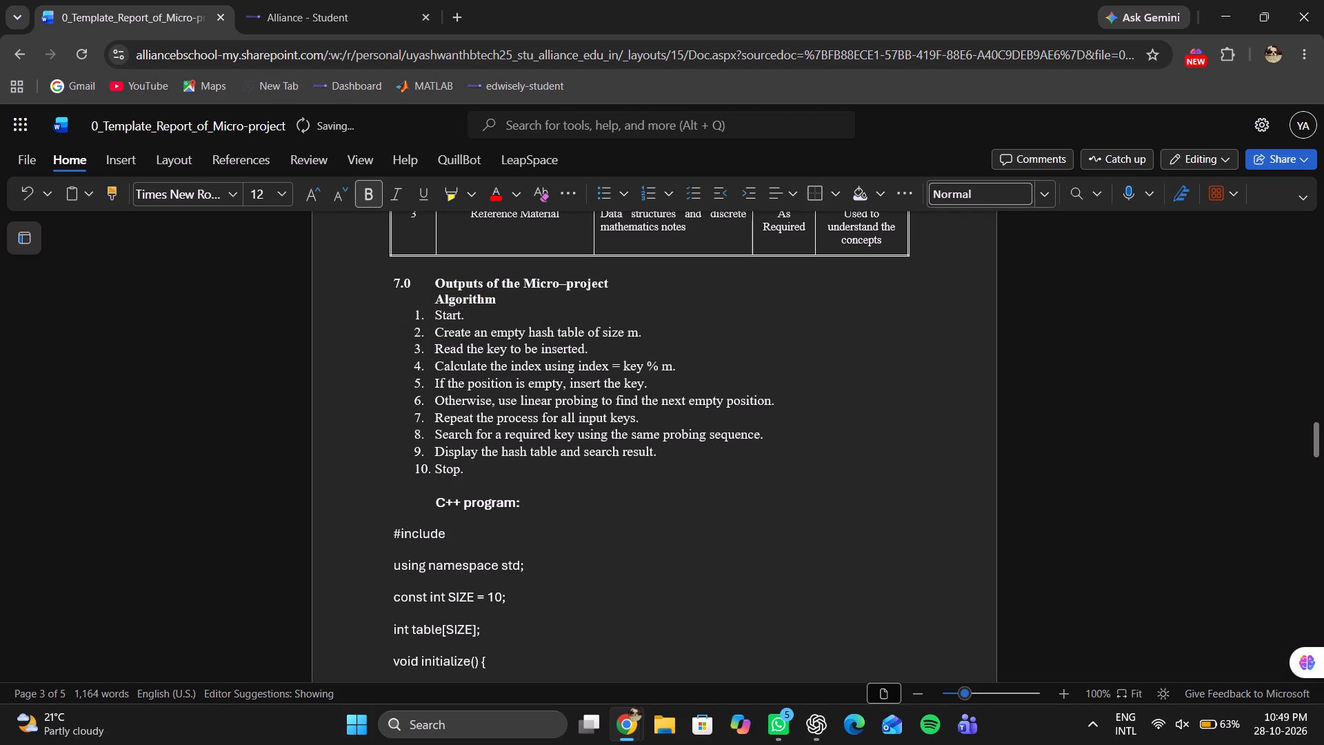
Set the font of the "C++ program:" subheading in section 7.0 to Times New Roman.
scroll(783, 357, down, 1)
scroll(783, 357, up, 1)
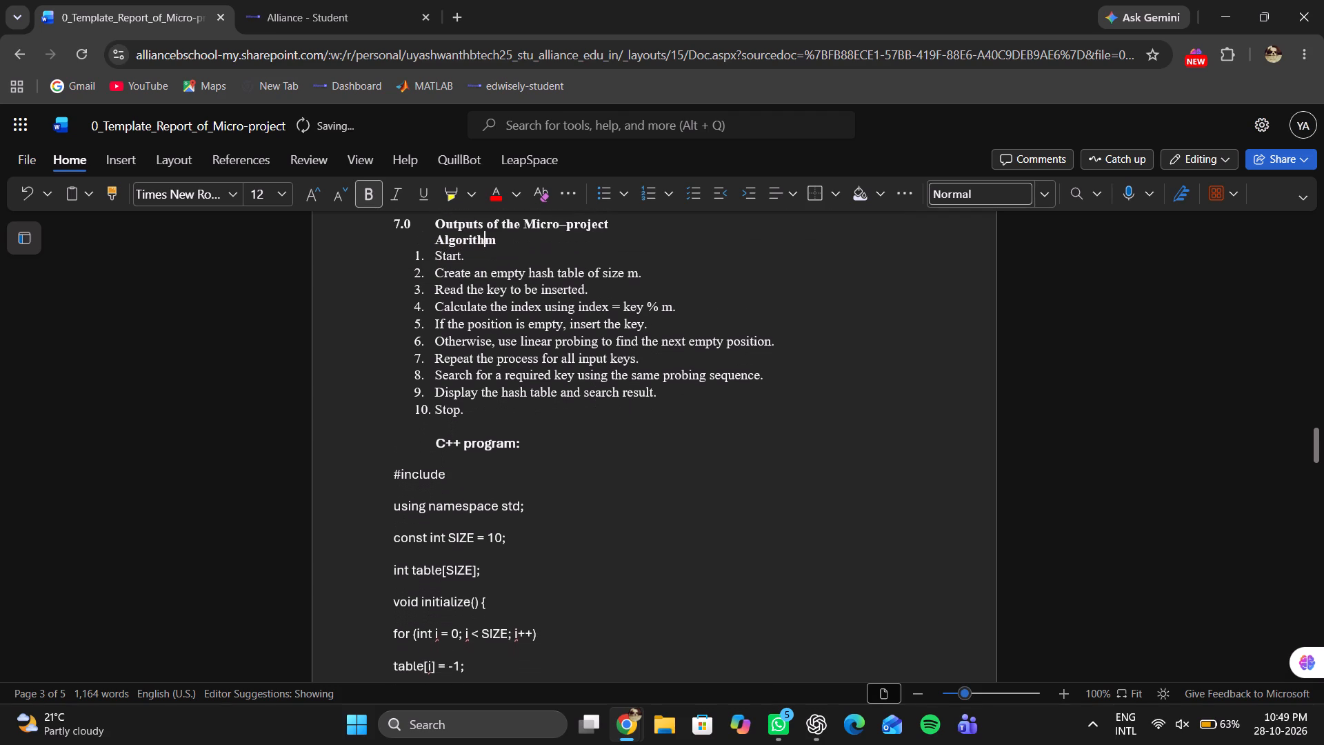
scroll(783, 357, up, 1)
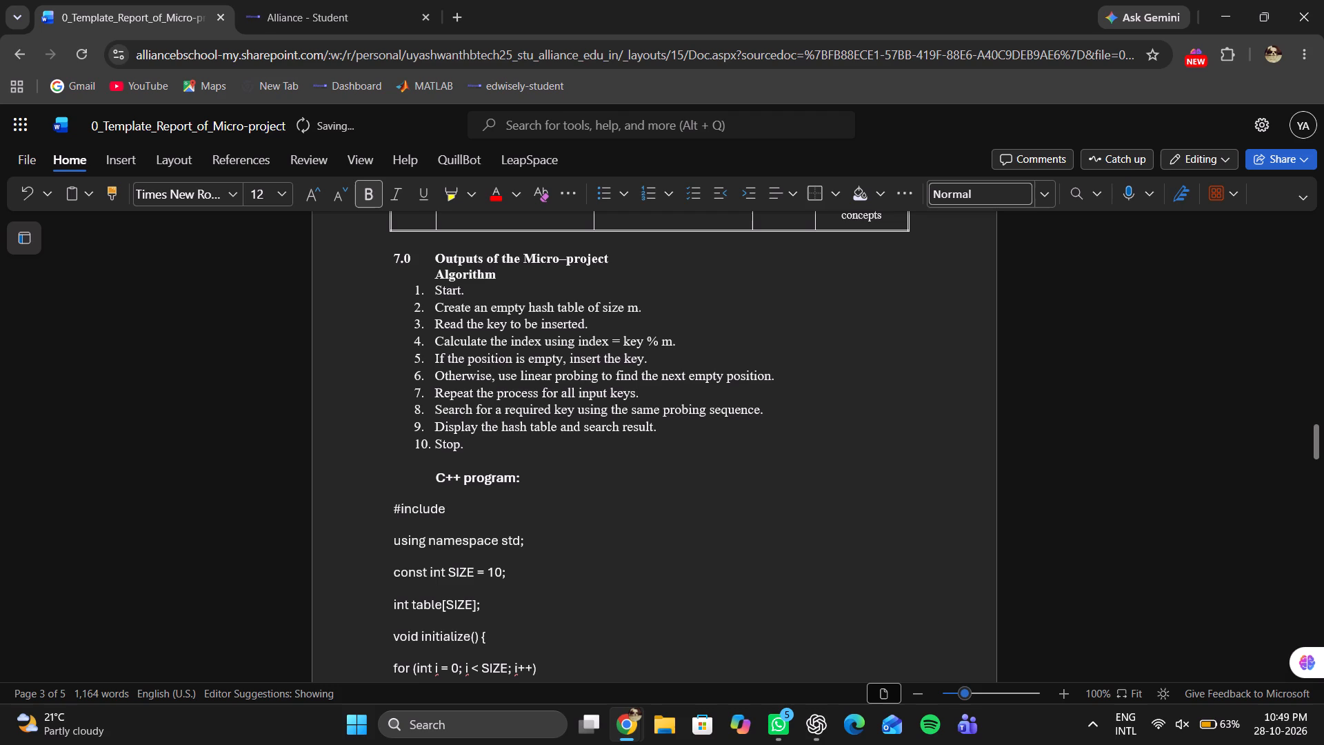
drag(428, 474, 520, 481)
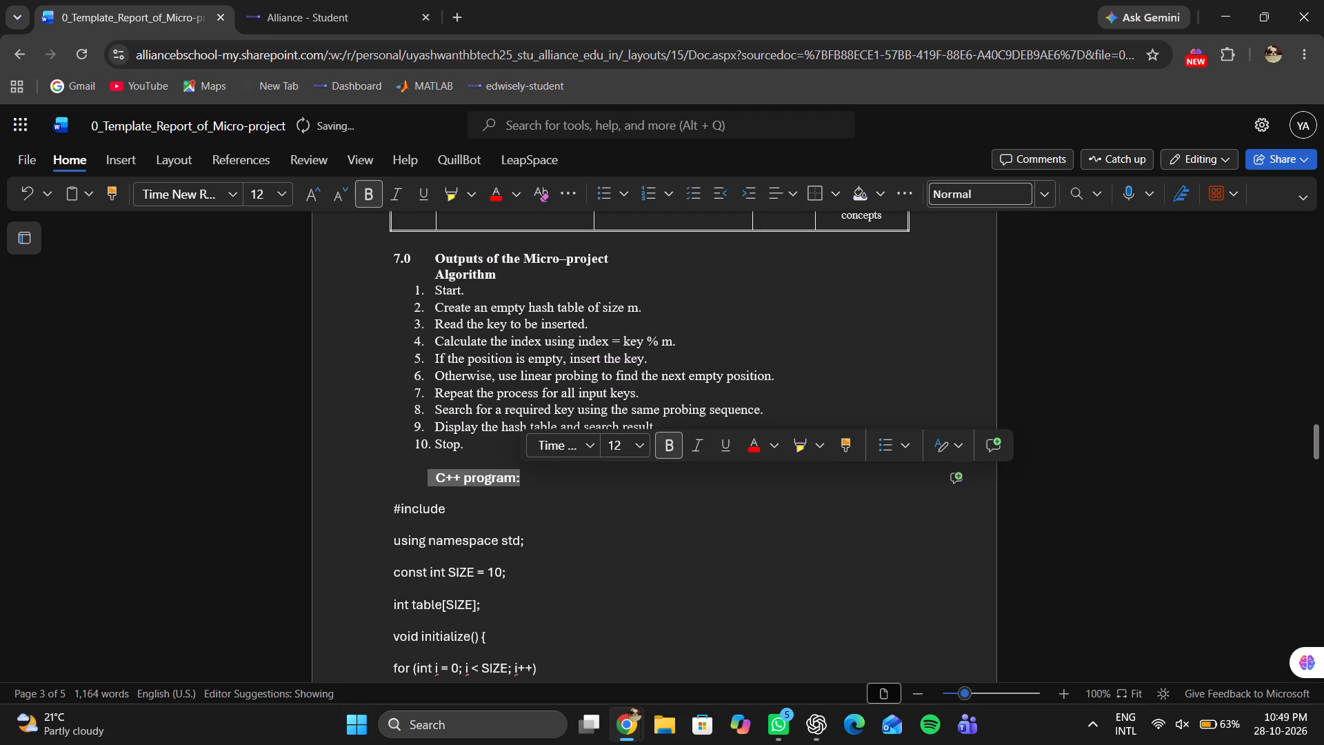
click(592, 448)
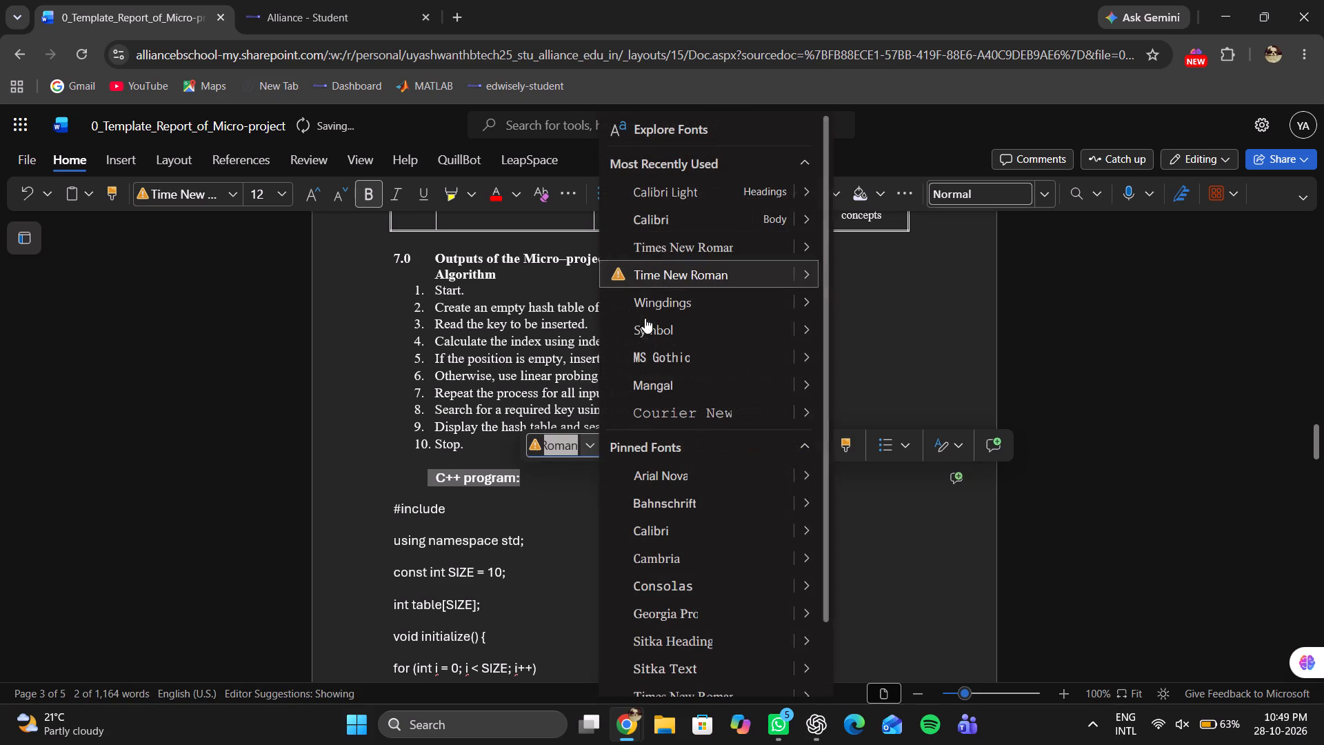
click(659, 250)
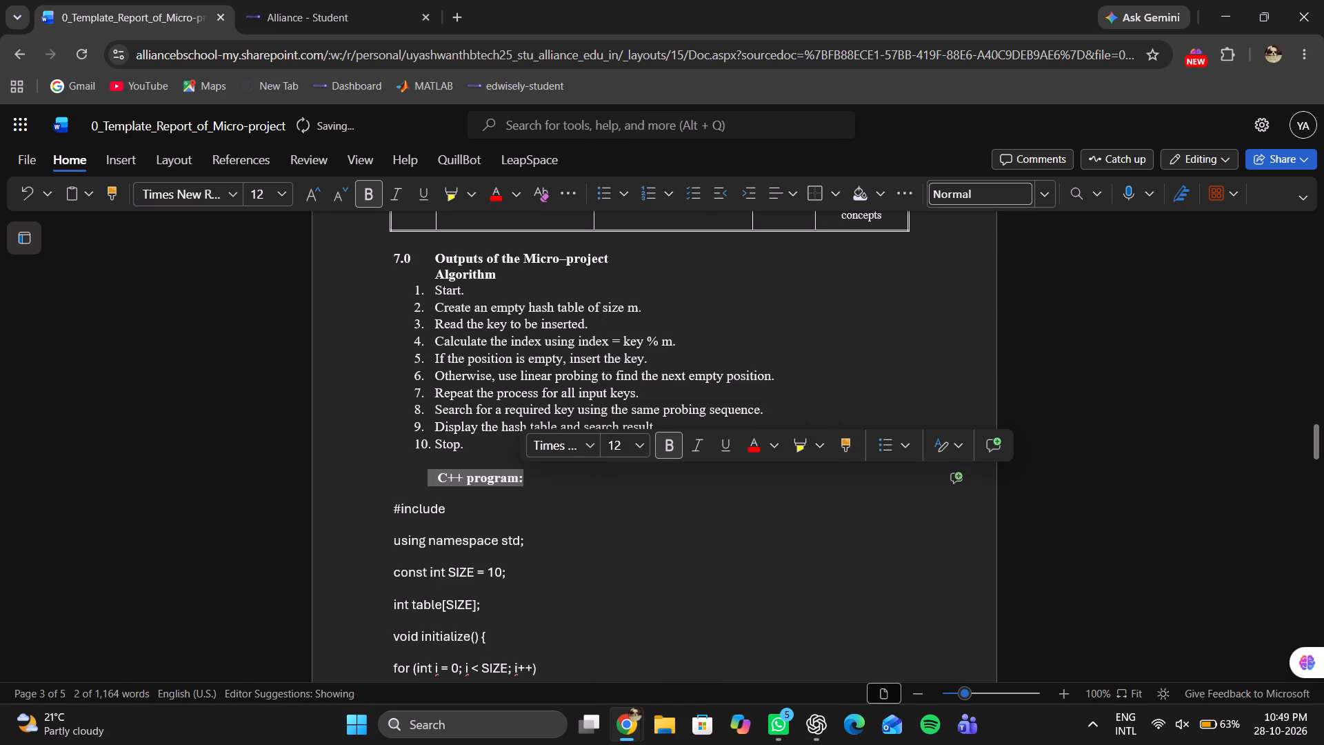
click(625, 508)
Review the report's formatting, from section 7.0's program listing and from section 1.0 down to section 6.0.
scroll(625, 508, down, 1)
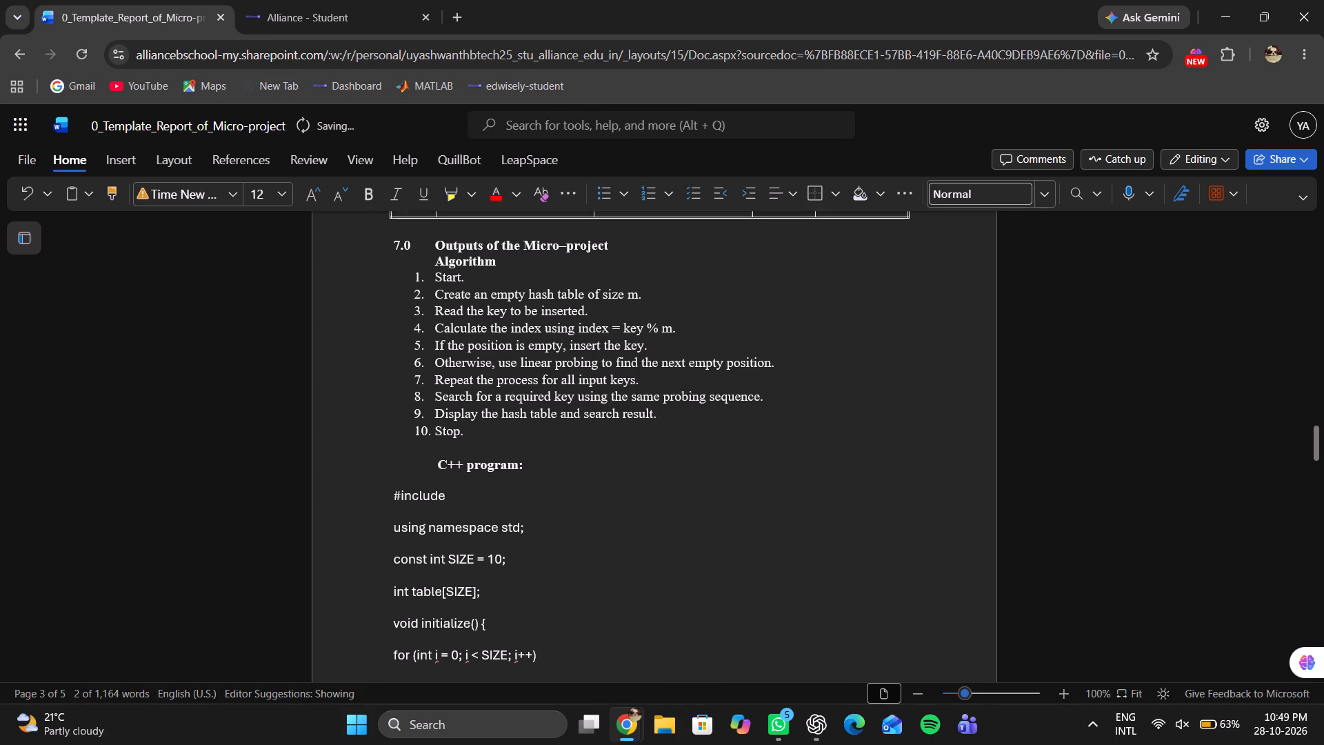
scroll(625, 508, down, 3)
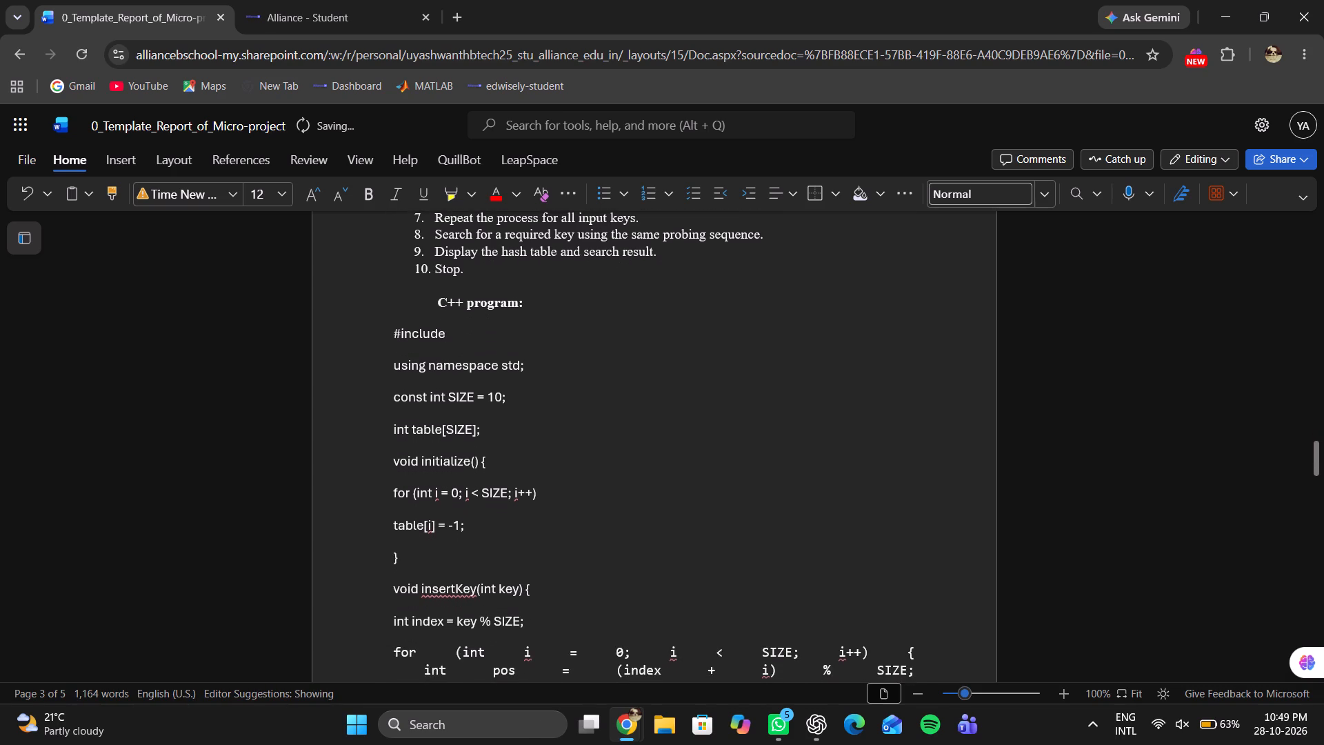
scroll(625, 508, down, 5)
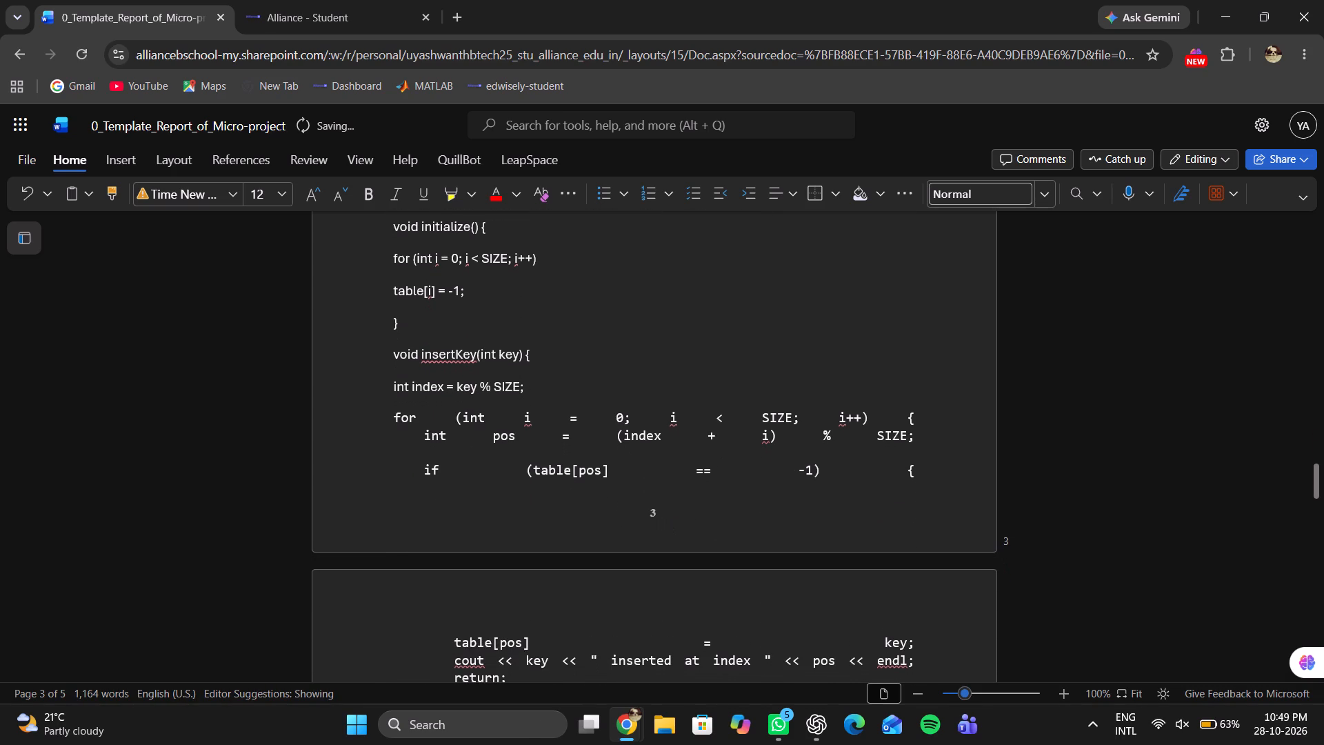
scroll(579, 447, up, 19)
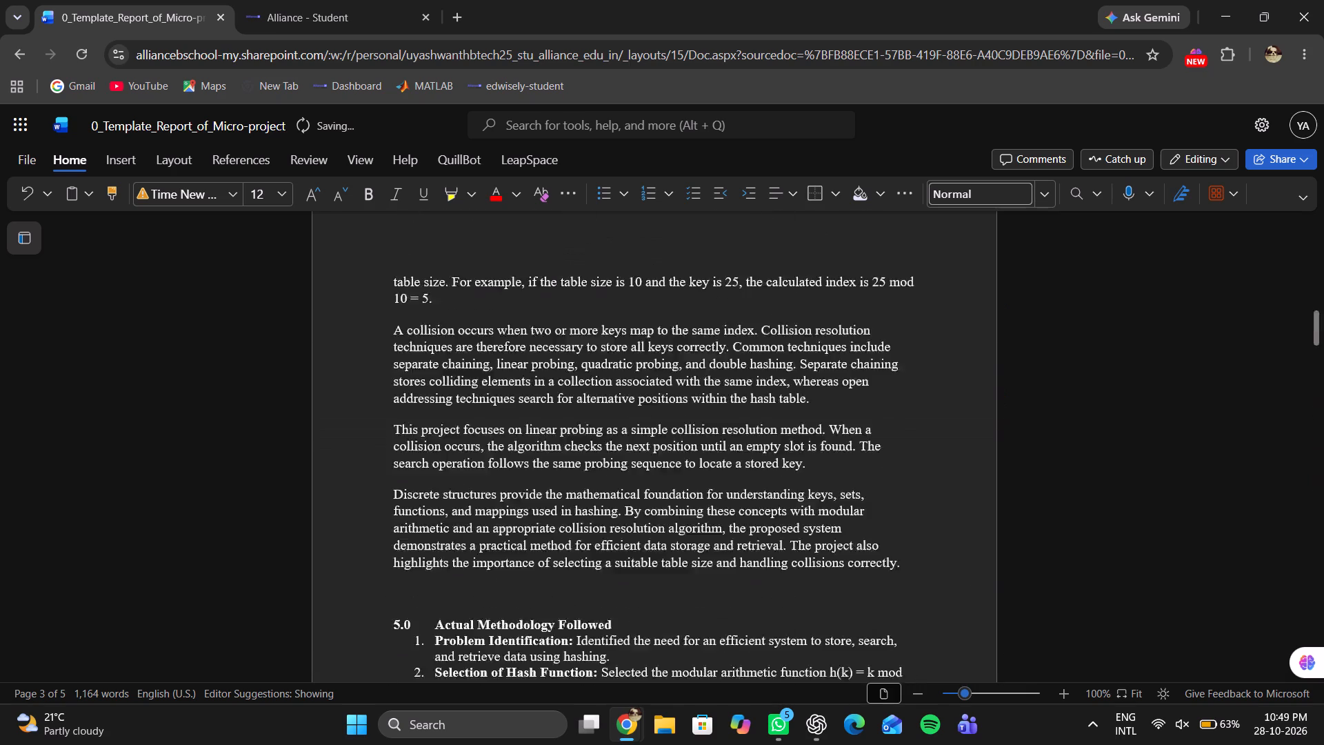
scroll(579, 447, up, 2)
scroll(579, 447, down, 4)
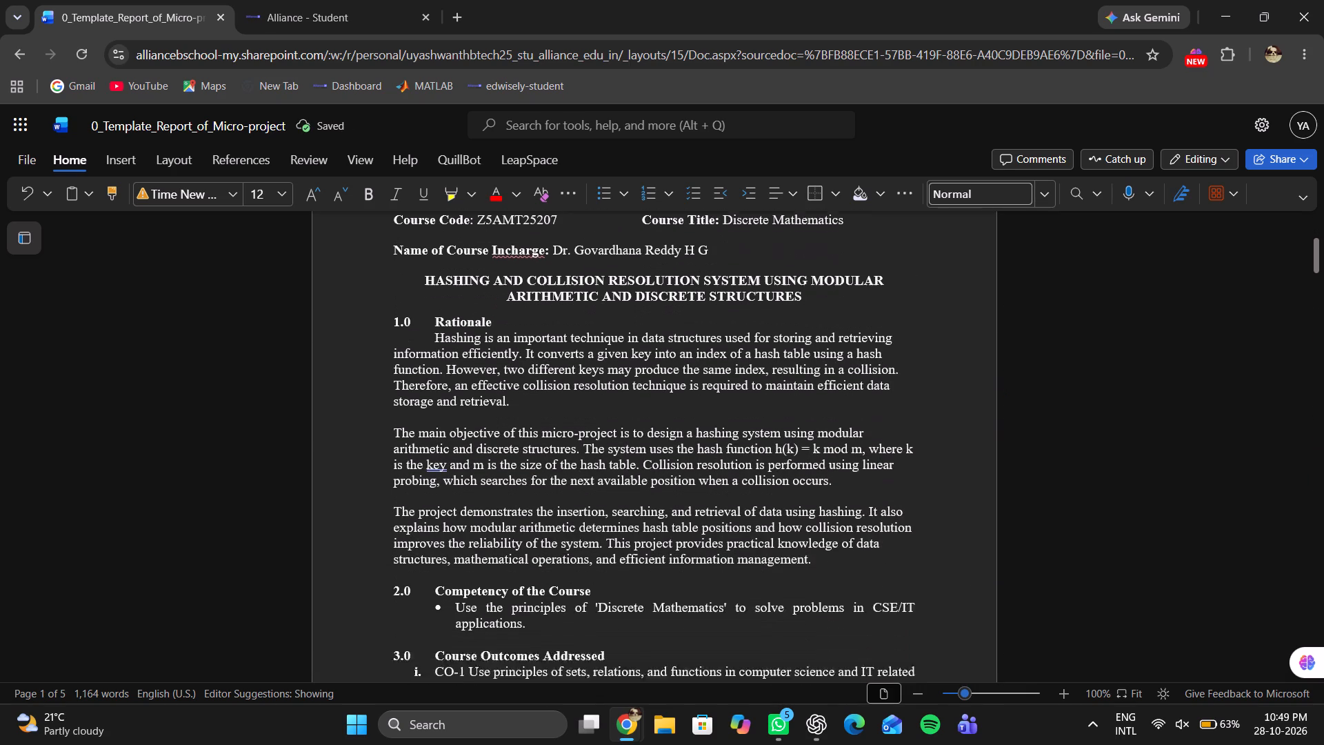
scroll(579, 447, down, 4)
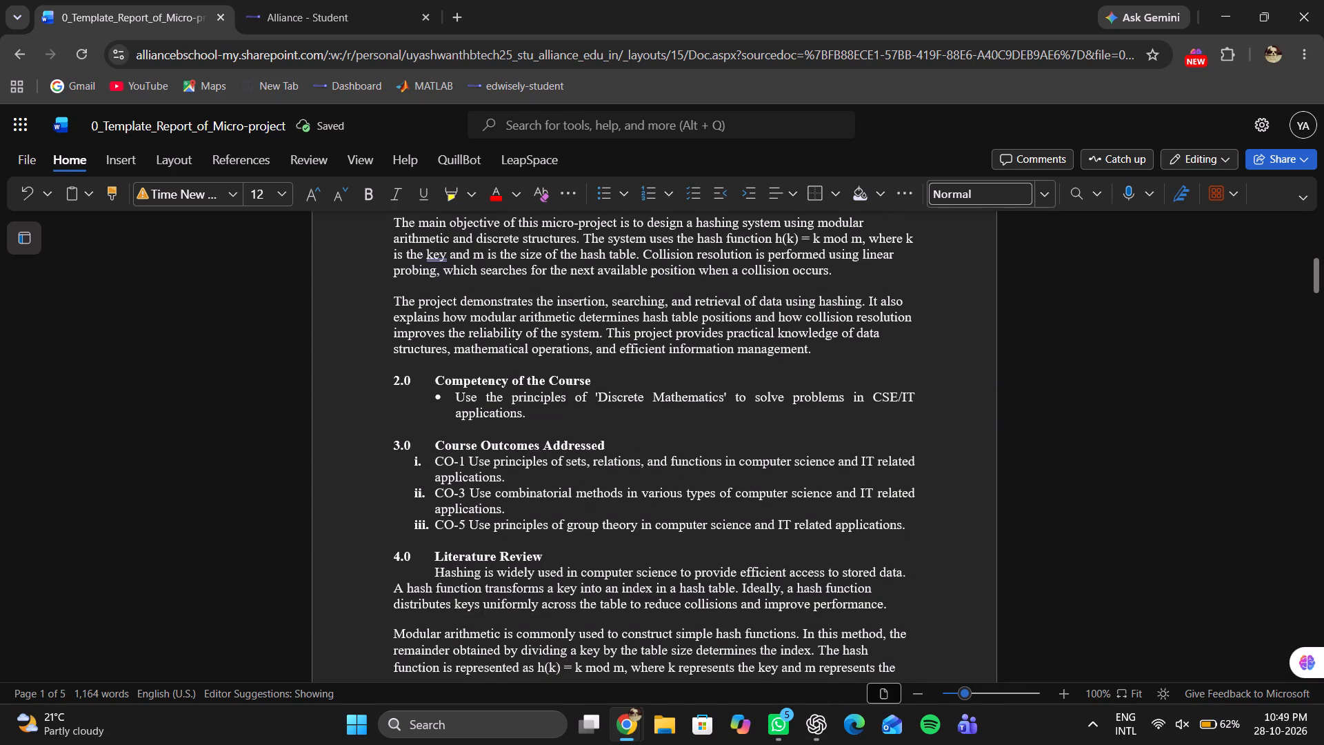
scroll(579, 447, down, 6)
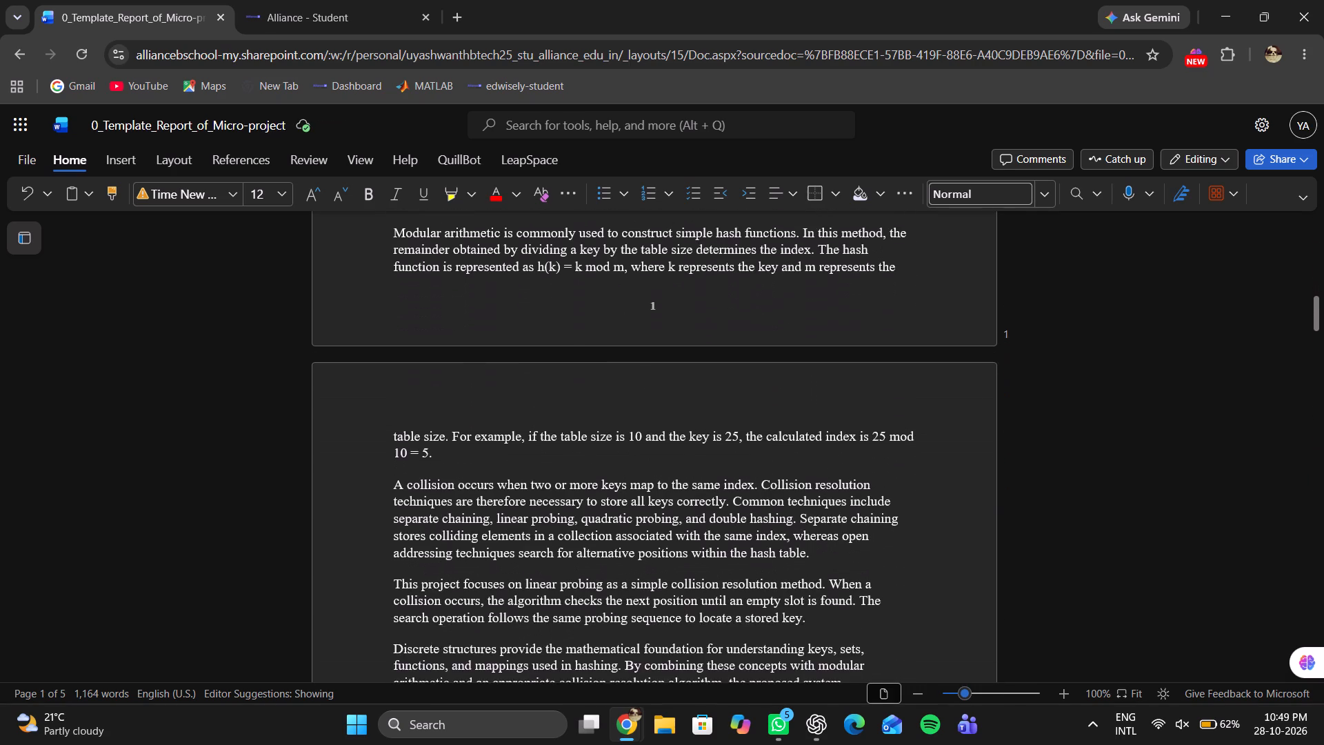
scroll(579, 447, down, 7)
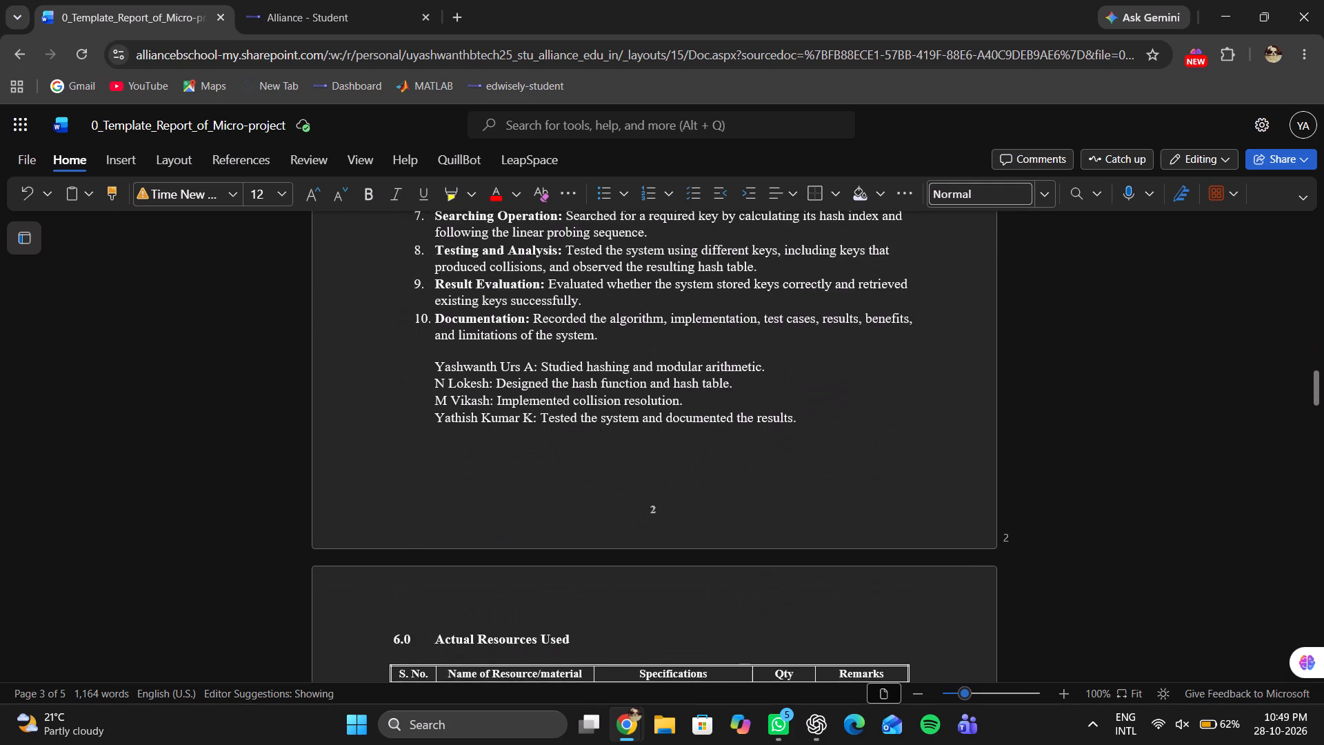
scroll(579, 447, down, 2)
Check the font of the team members' contribution lines in section 5.0 and of the ten algorithm steps in section 7.0.
scroll(579, 447, up, 1)
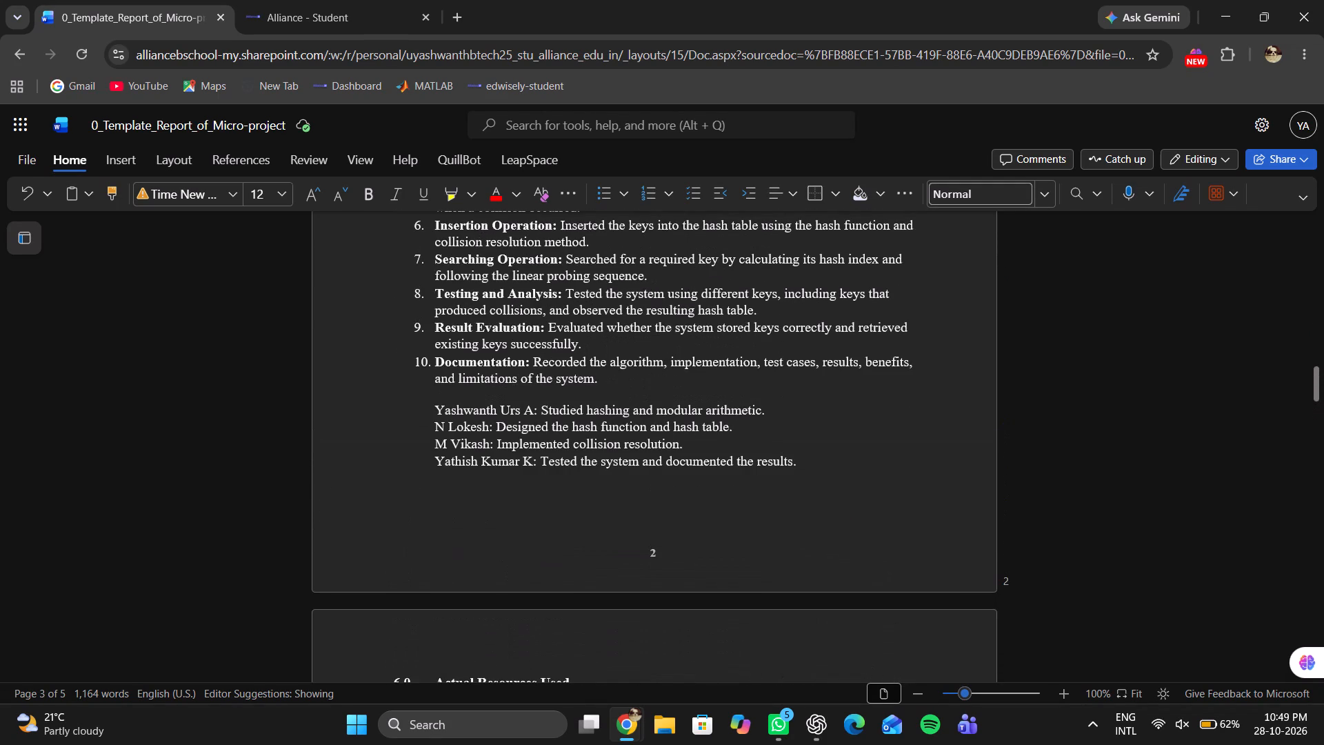
drag(431, 404, 677, 483)
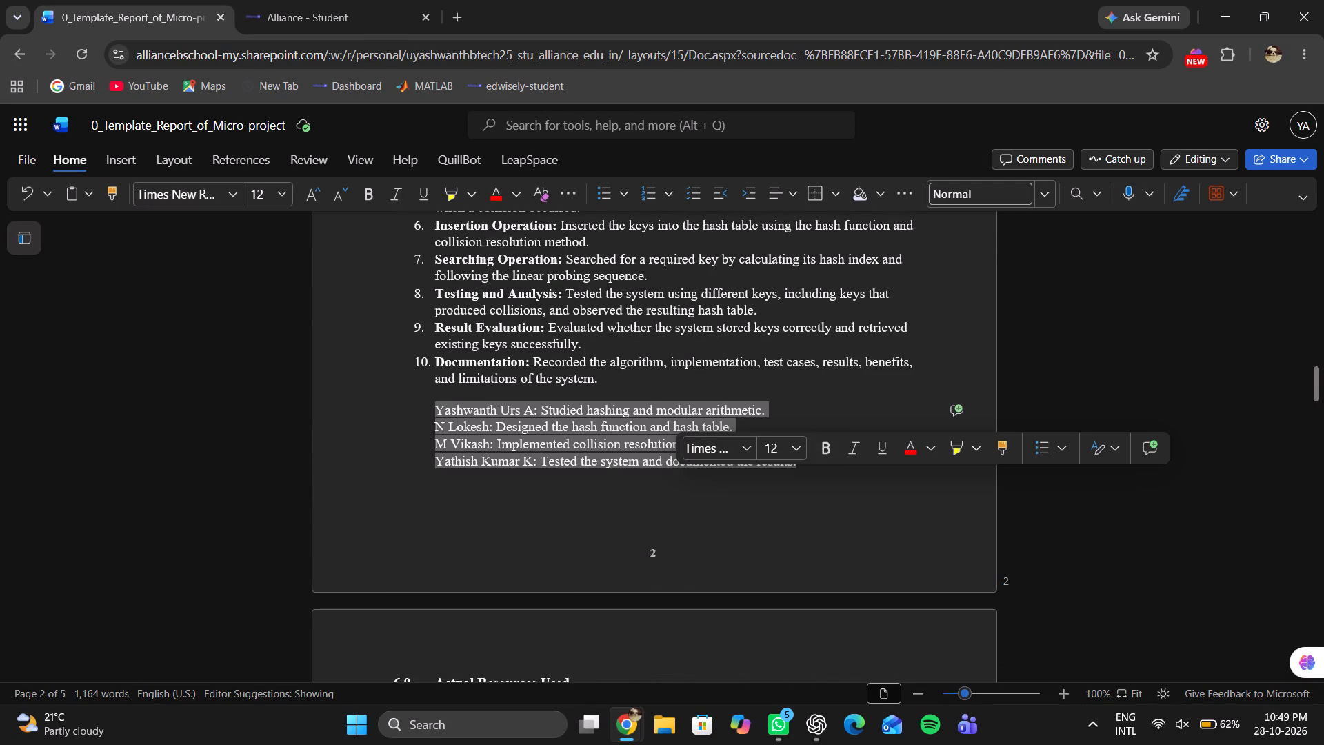
click(832, 524)
scroll(832, 524, down, 4)
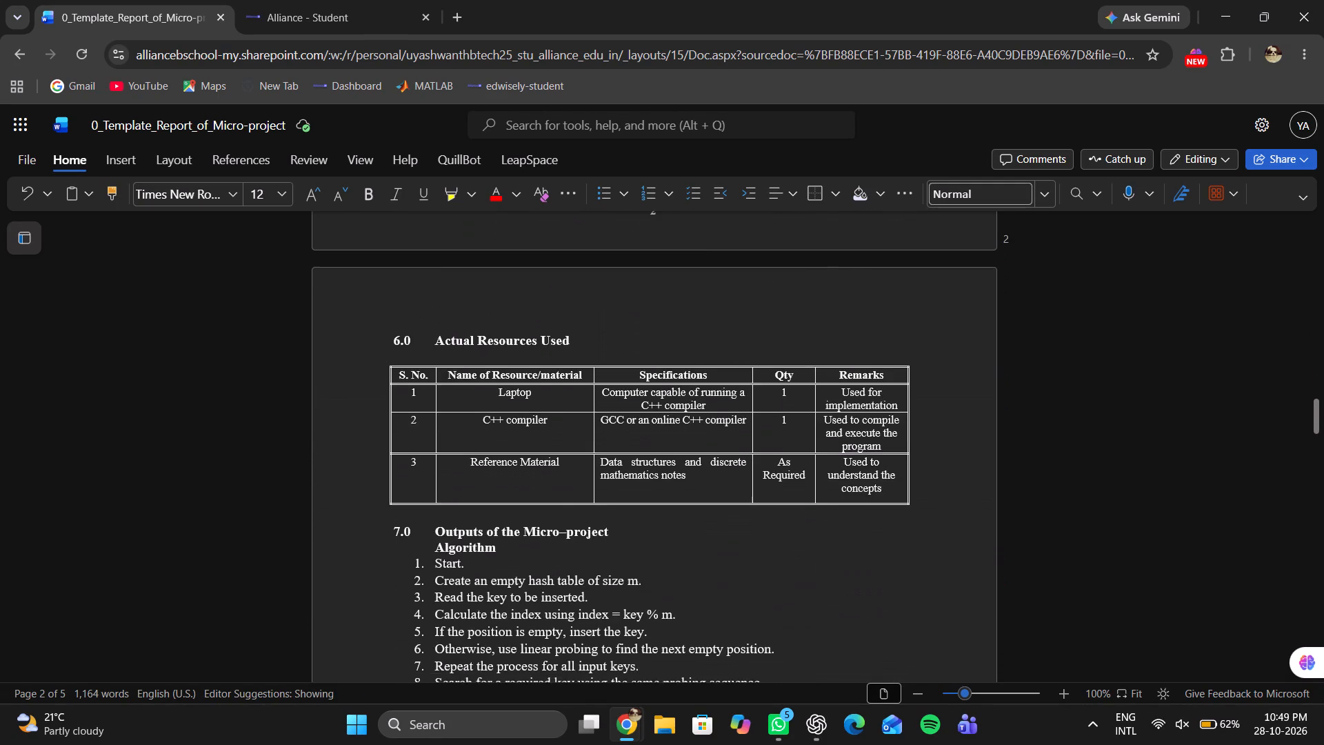
scroll(832, 524, down, 2)
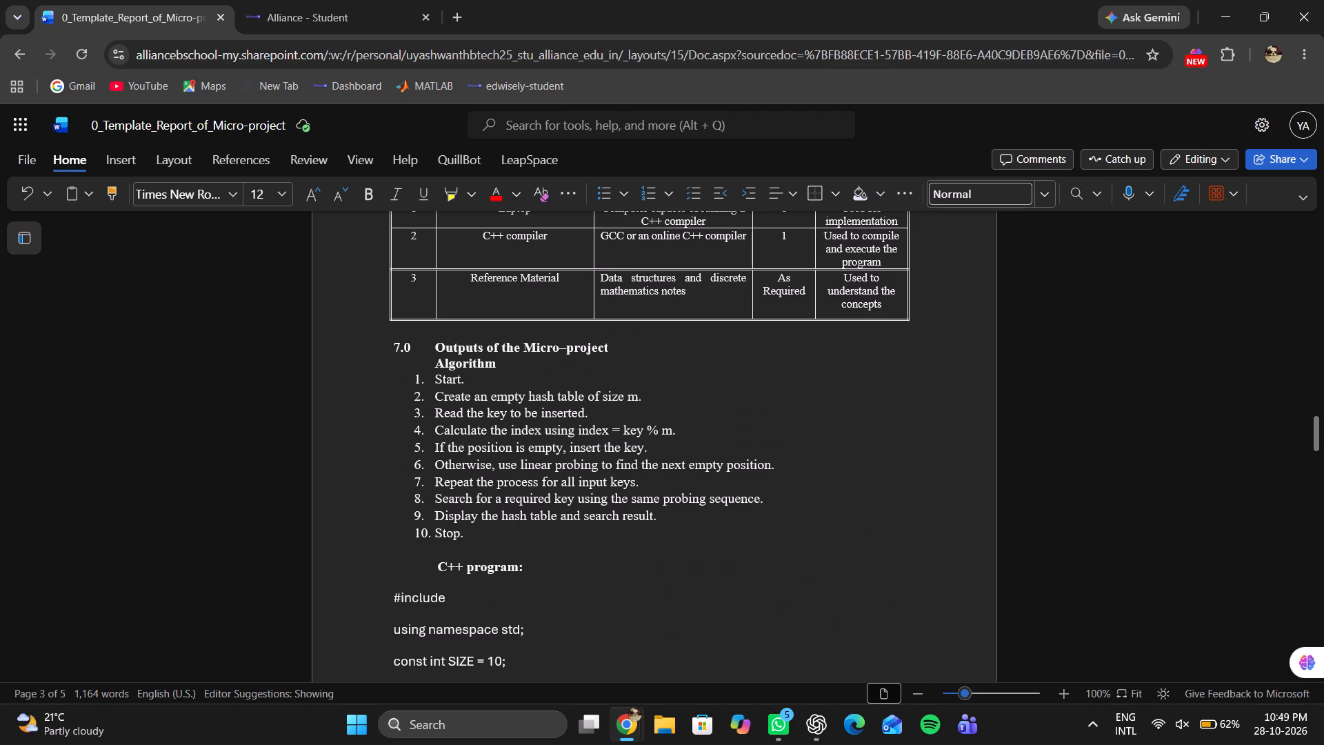
drag(432, 377, 490, 539)
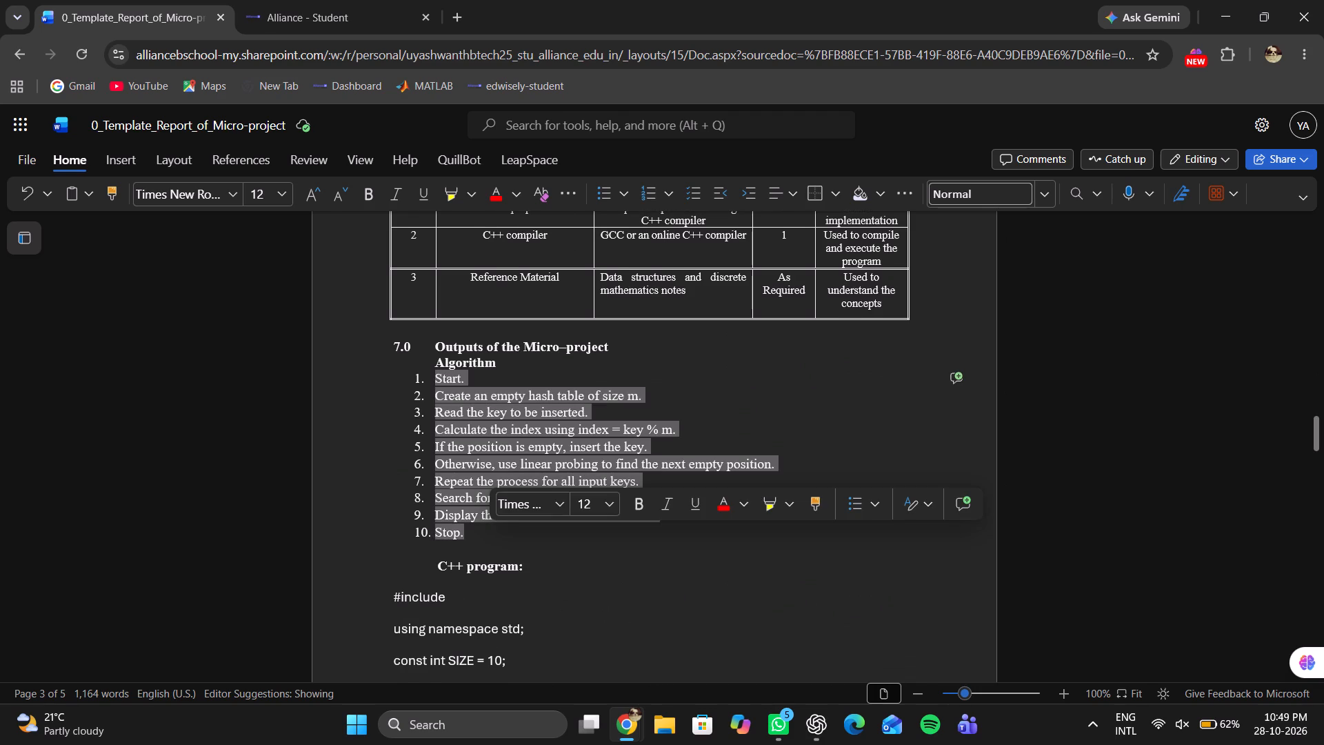
click(947, 526)
scroll(867, 528, down, 1)
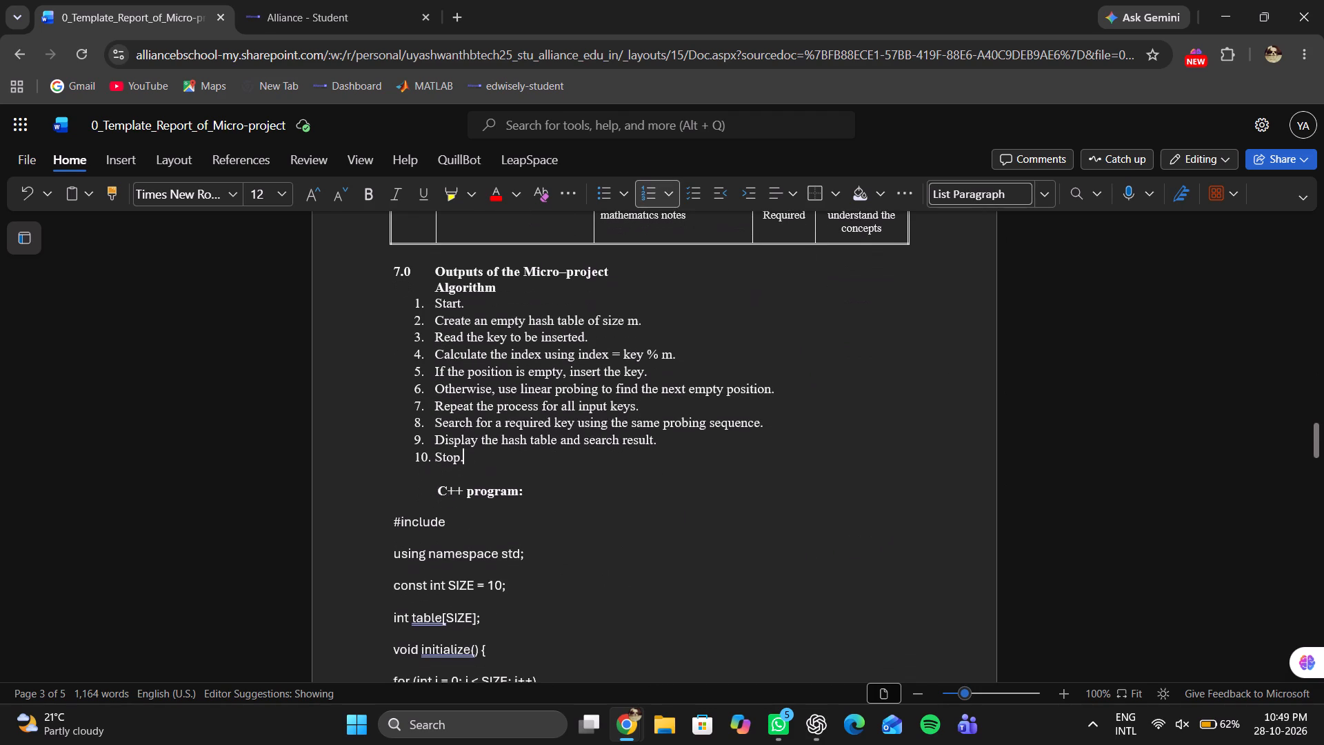
Left-align the opening lines of the C++ program, from "#include" to the closing brace of initialize().
scroll(648, 555, down, 2)
drag(385, 406, 385, 407)
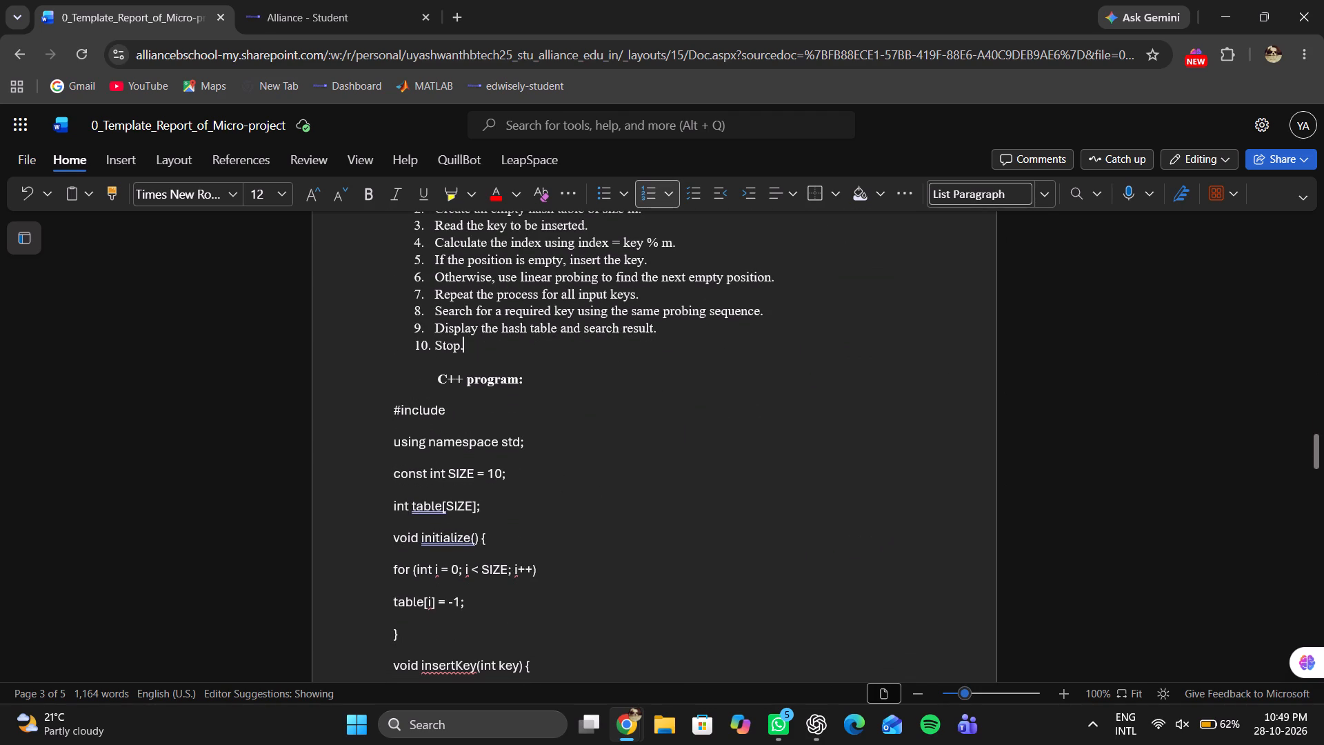
drag(385, 407, 521, 644)
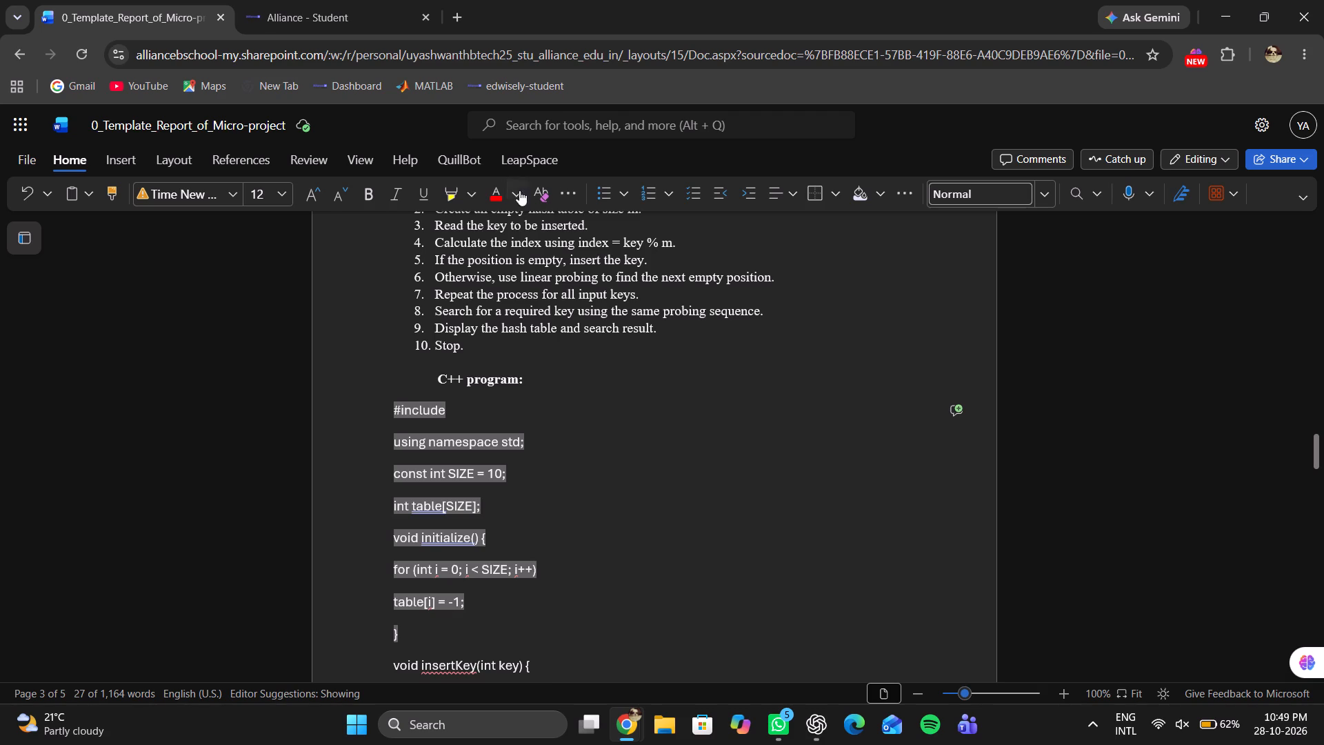
click(797, 193)
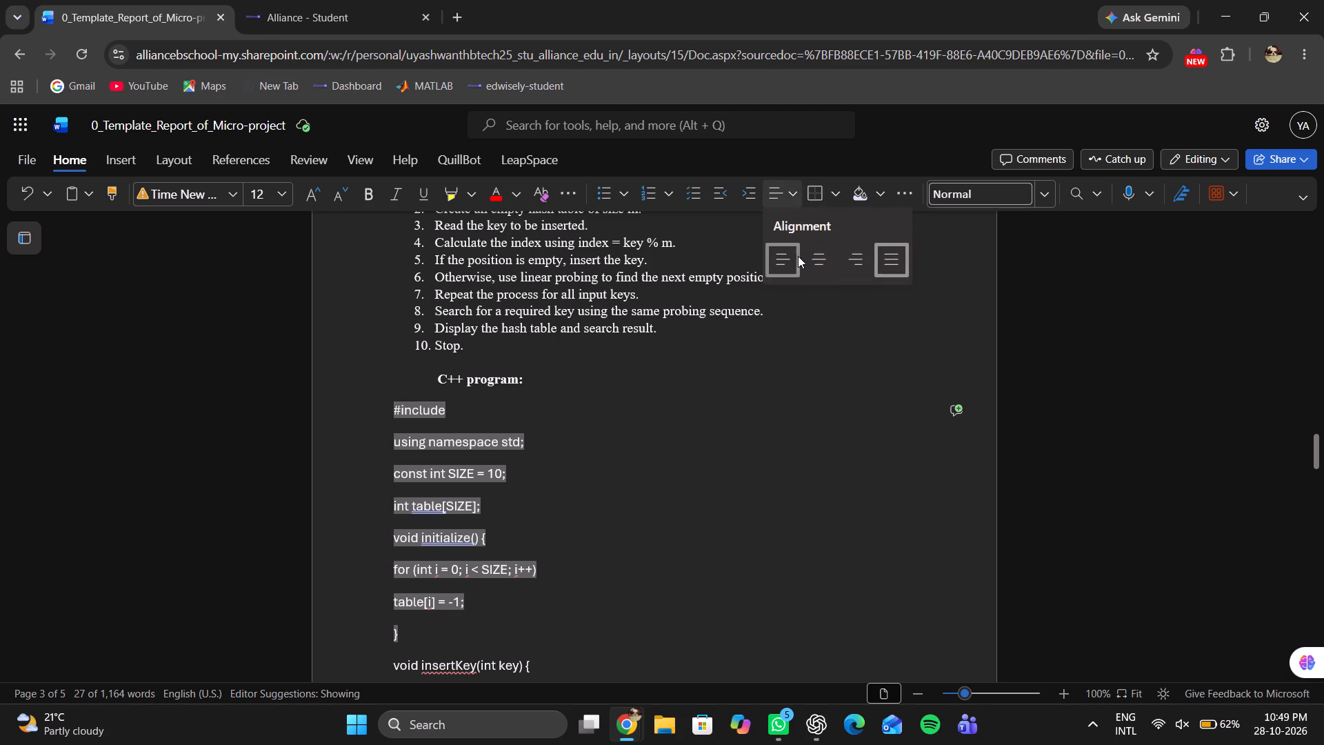
click(796, 256)
Left-align the program lines from "void insertKey(int key) {" to "if (table[pos] == -1)" and set their font to Times New Roman.
scroll(683, 437, down, 2)
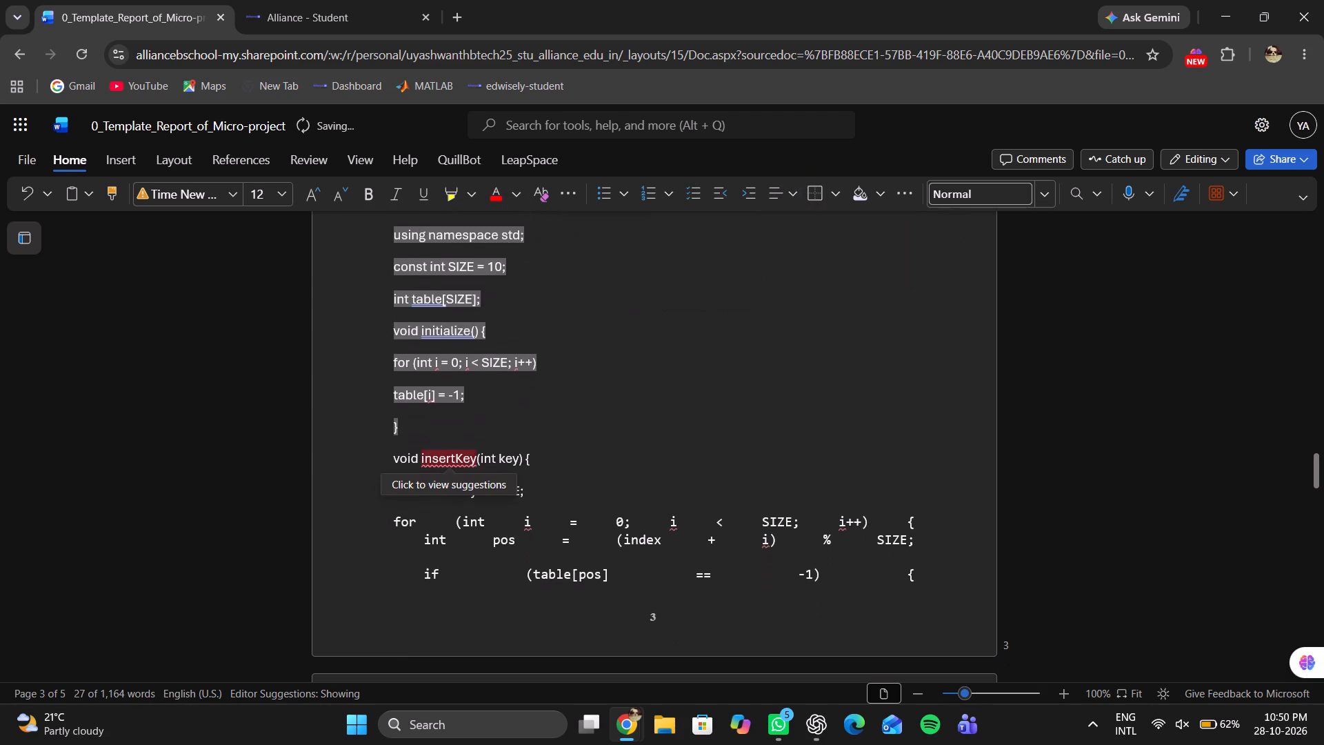
drag(377, 465, 554, 499)
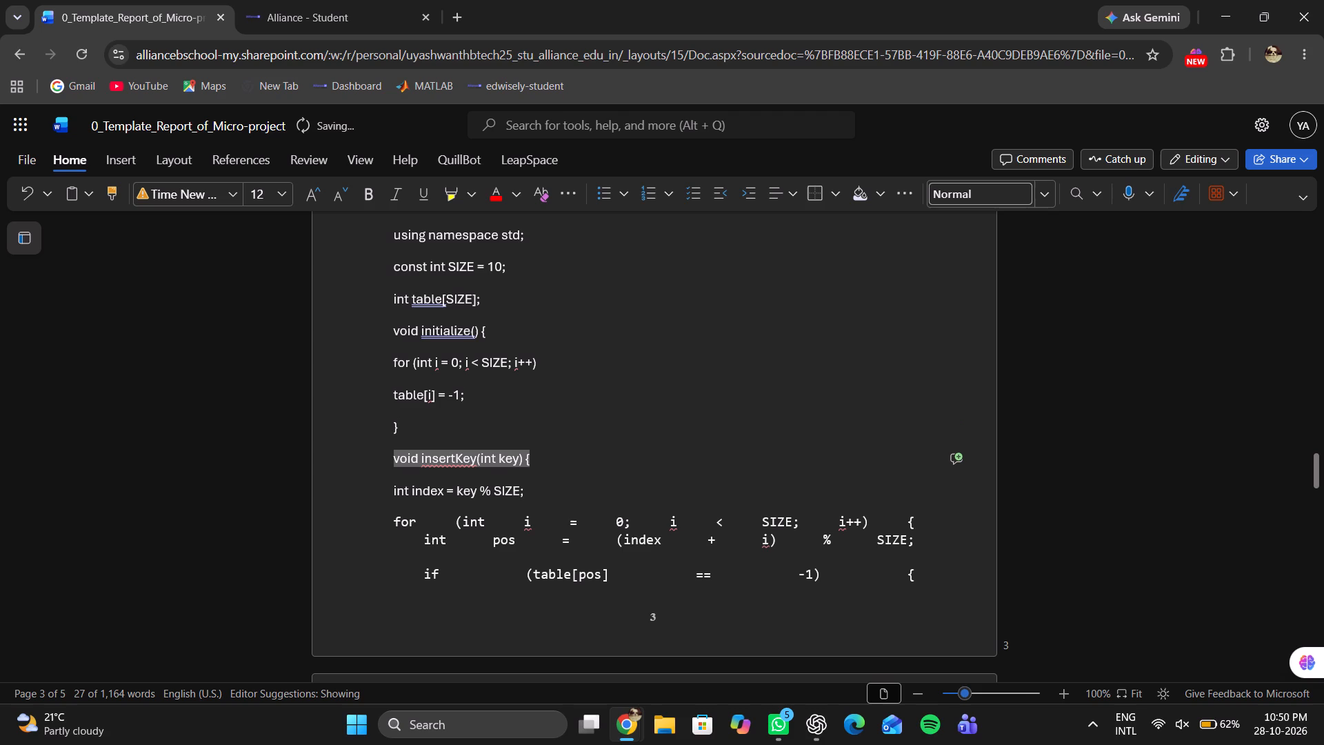
drag(554, 499, 810, 579)
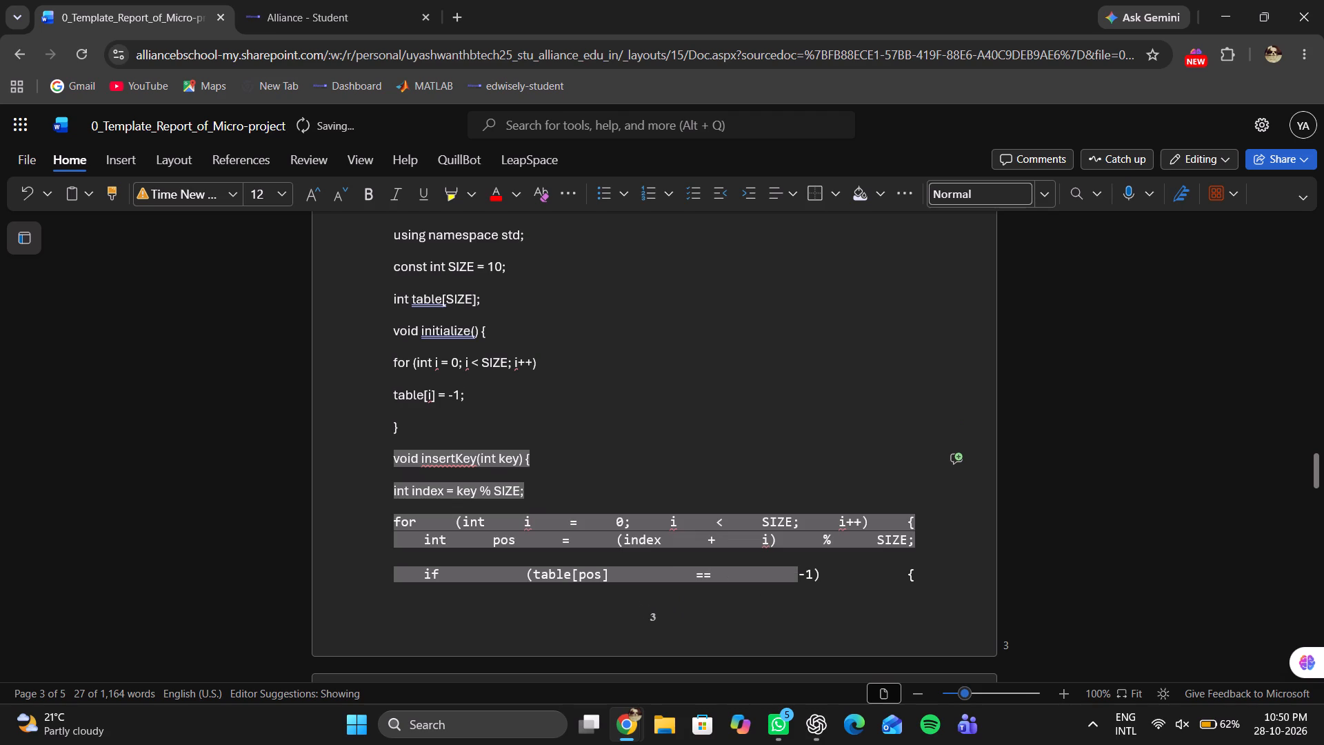
drag(810, 579, 985, 595)
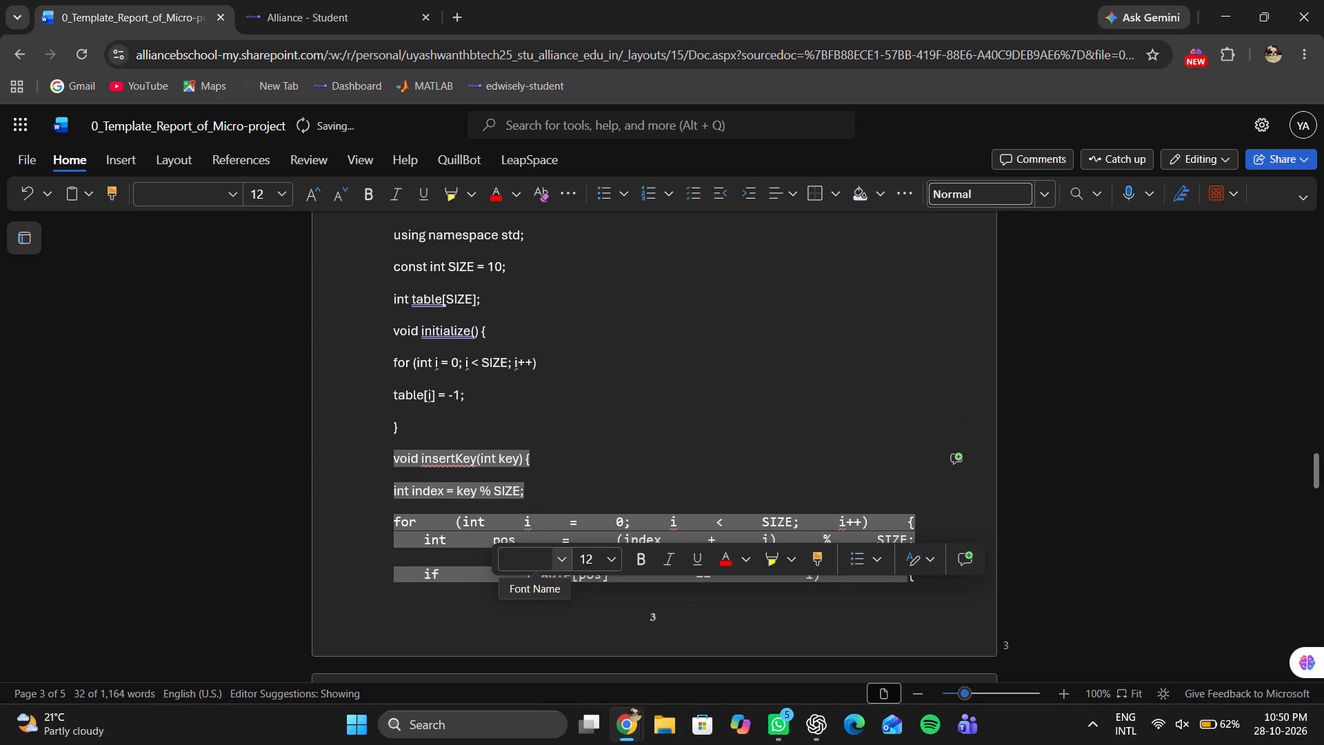
click(793, 195)
click(783, 260)
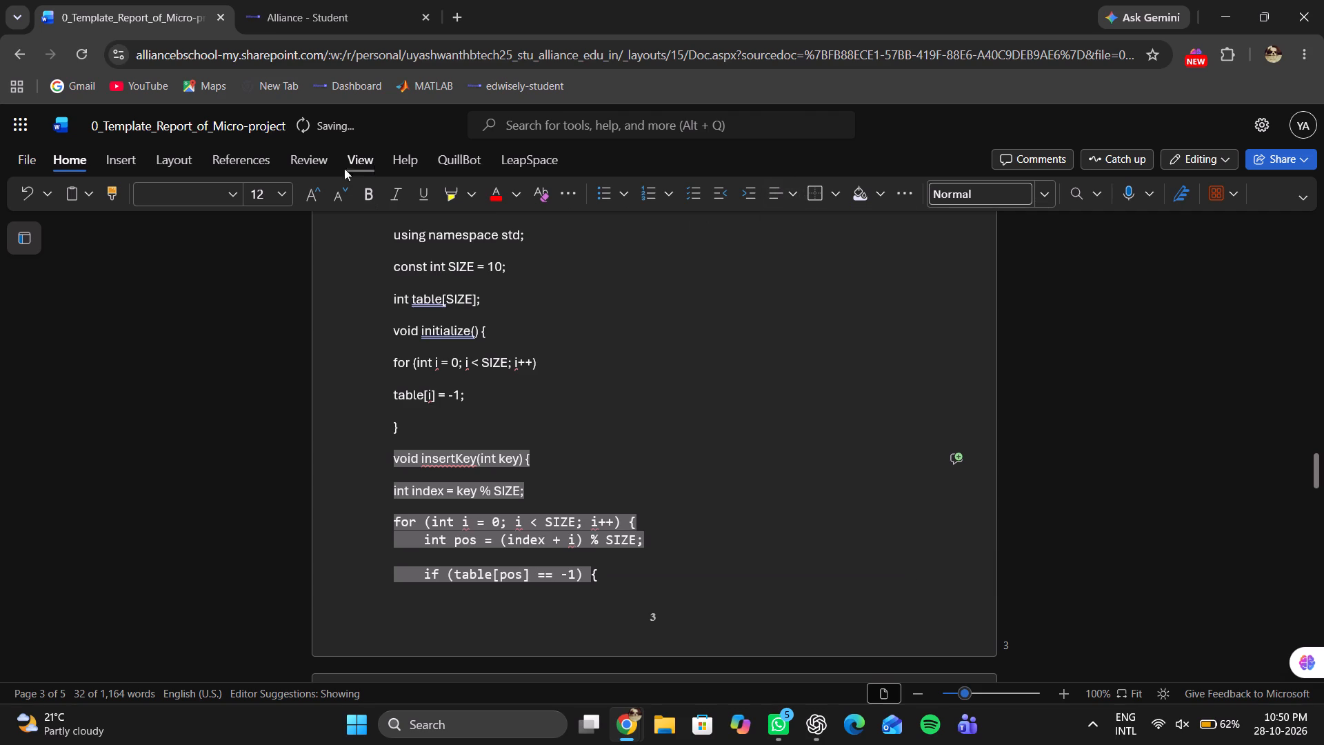
click(229, 192)
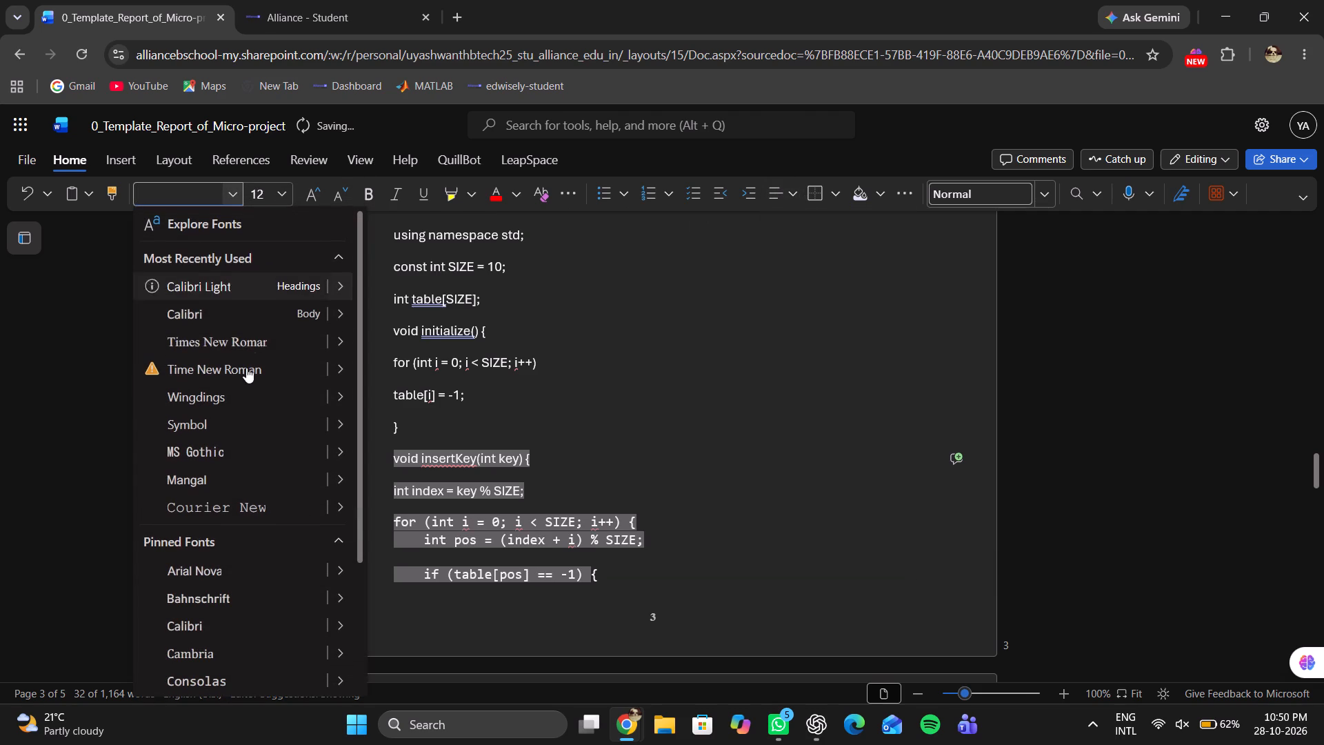
click(214, 342)
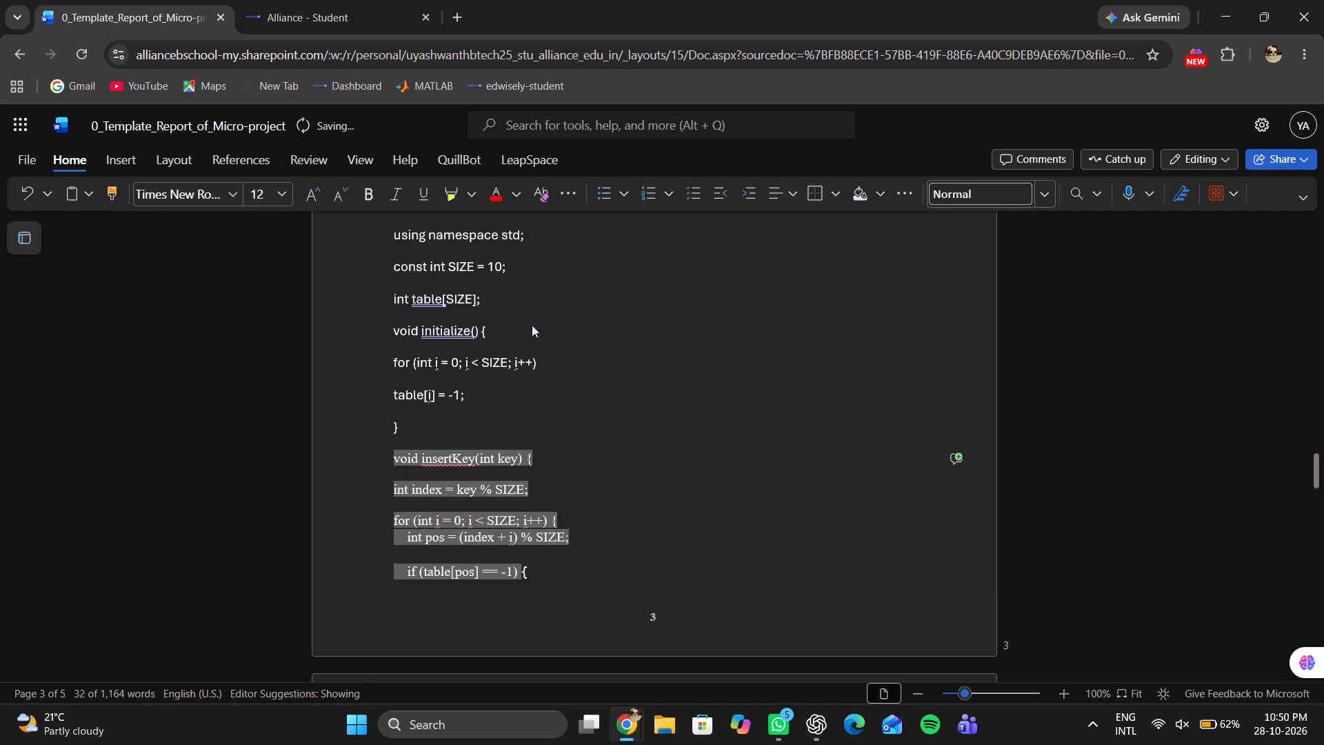
click(836, 324)
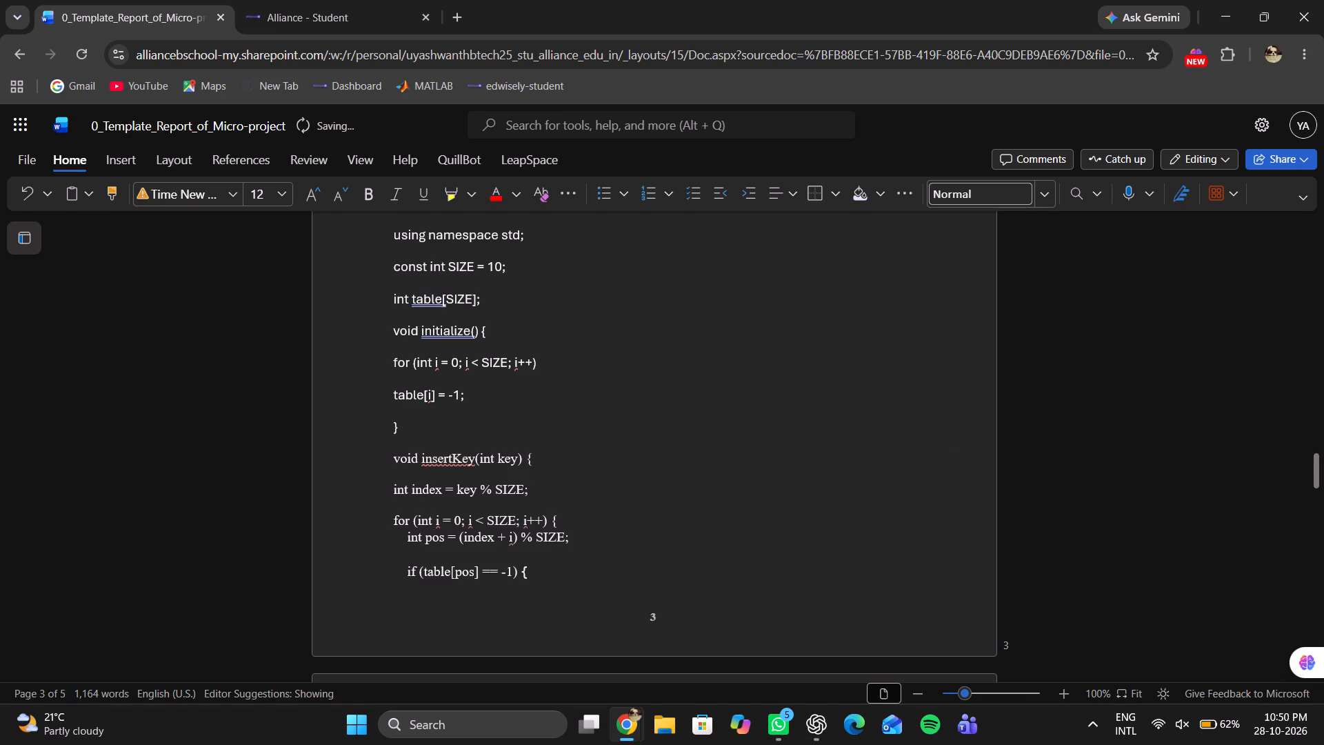
Set the font of the program lines from "#include" to "table[i] = -1;" to Times New Roman.
scroll(392, 271, up, 1)
drag(390, 273, 464, 475)
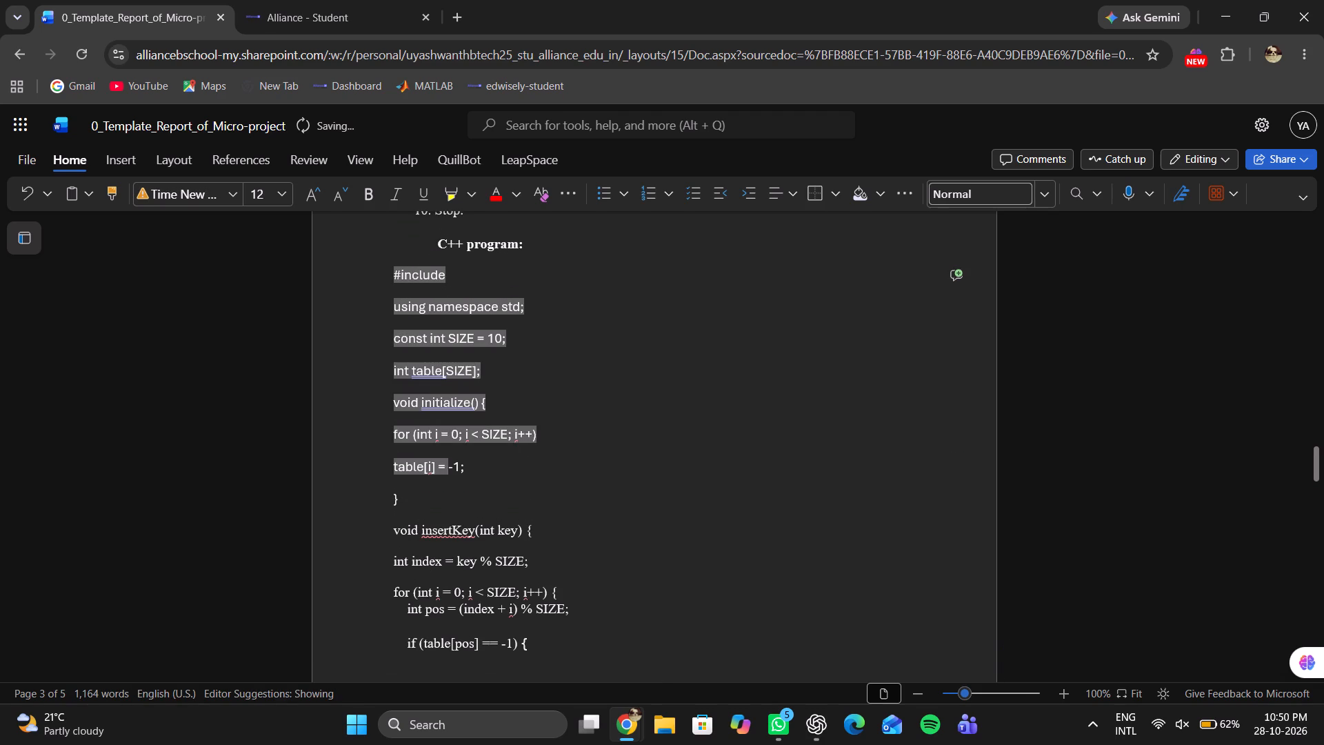
drag(464, 475, 487, 476)
click(561, 443)
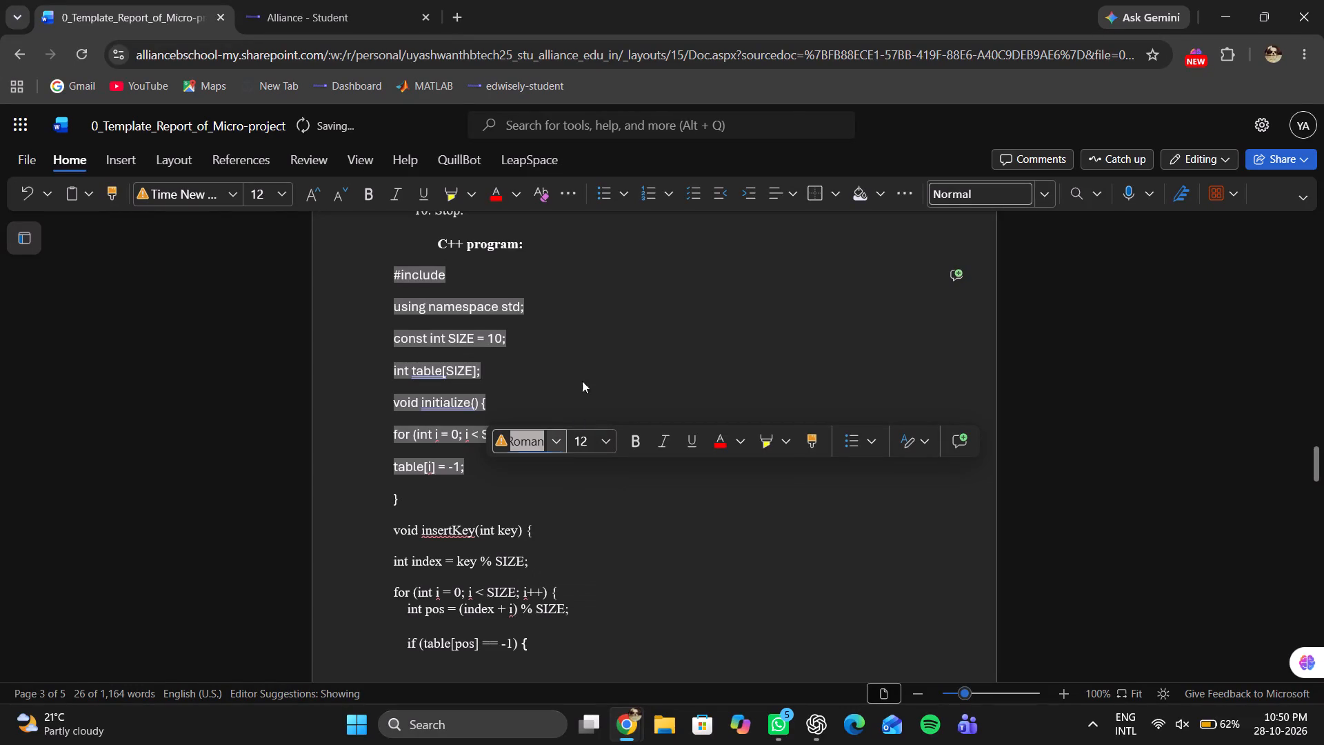
click(612, 243)
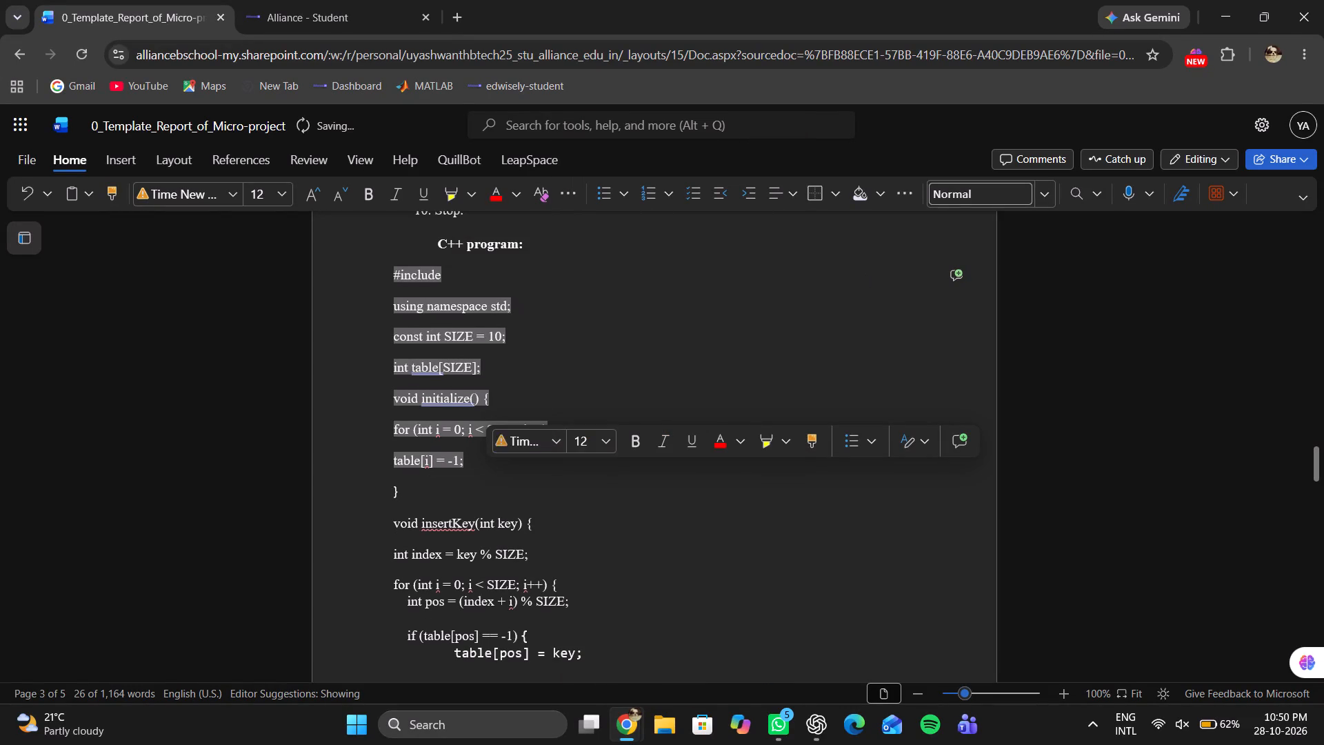
click(1105, 279)
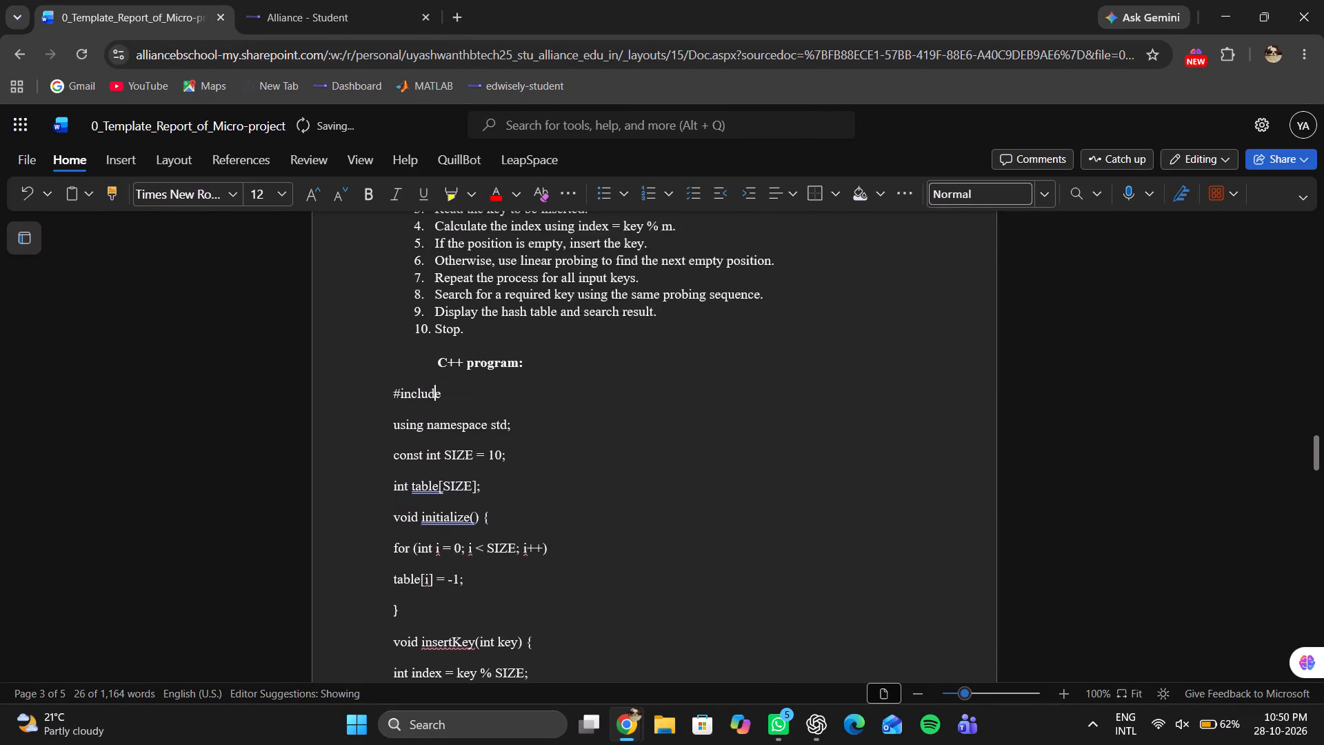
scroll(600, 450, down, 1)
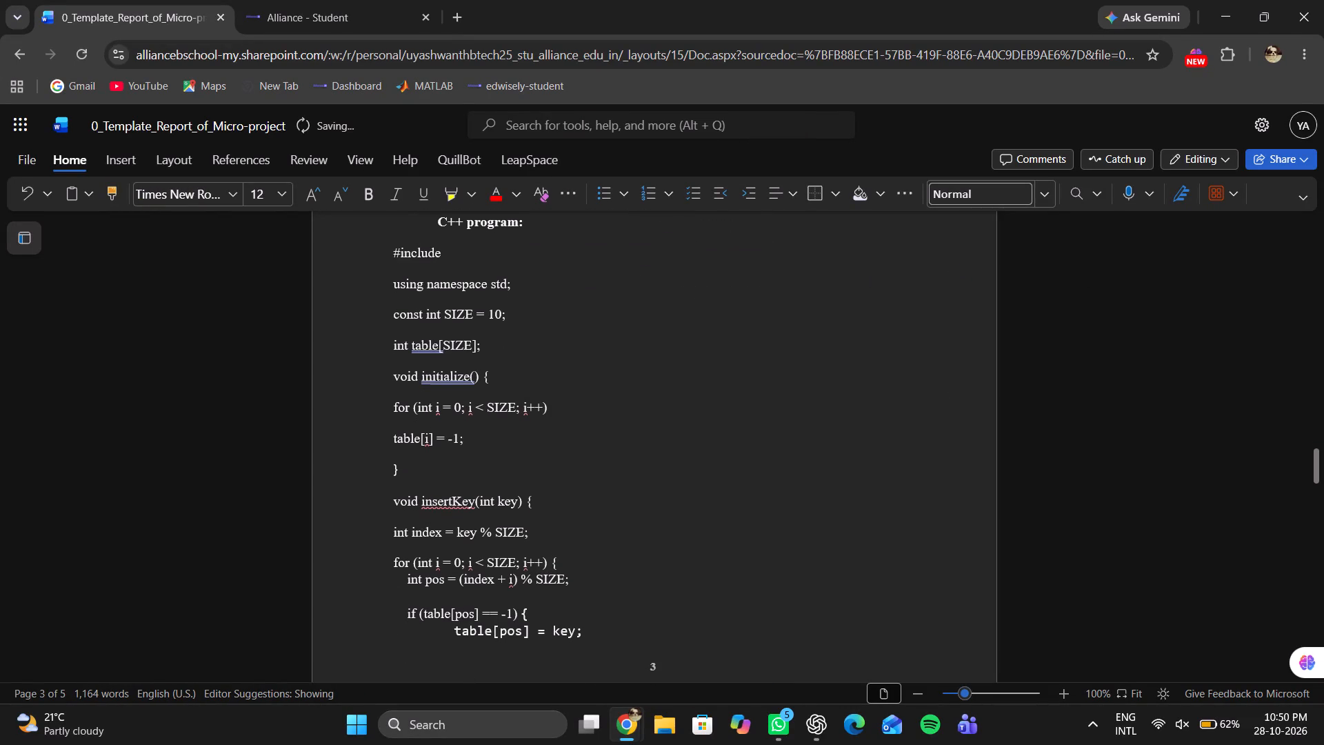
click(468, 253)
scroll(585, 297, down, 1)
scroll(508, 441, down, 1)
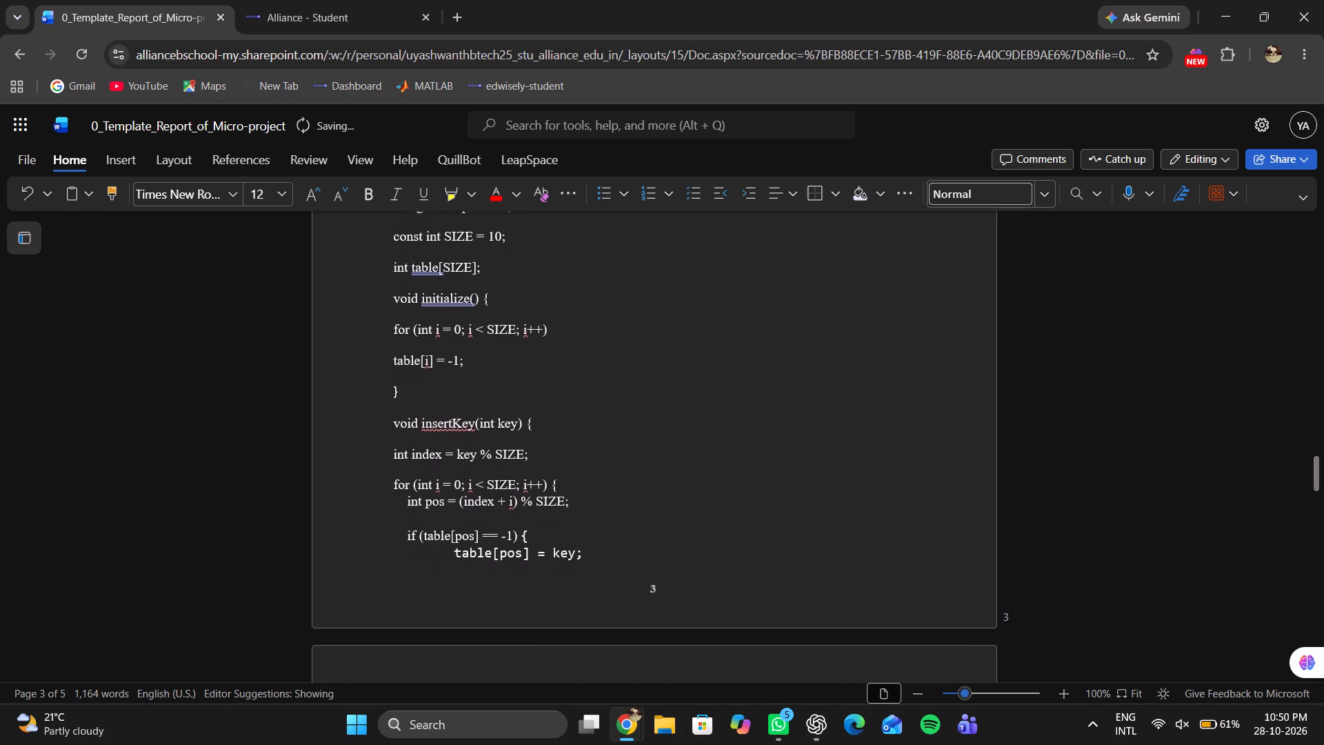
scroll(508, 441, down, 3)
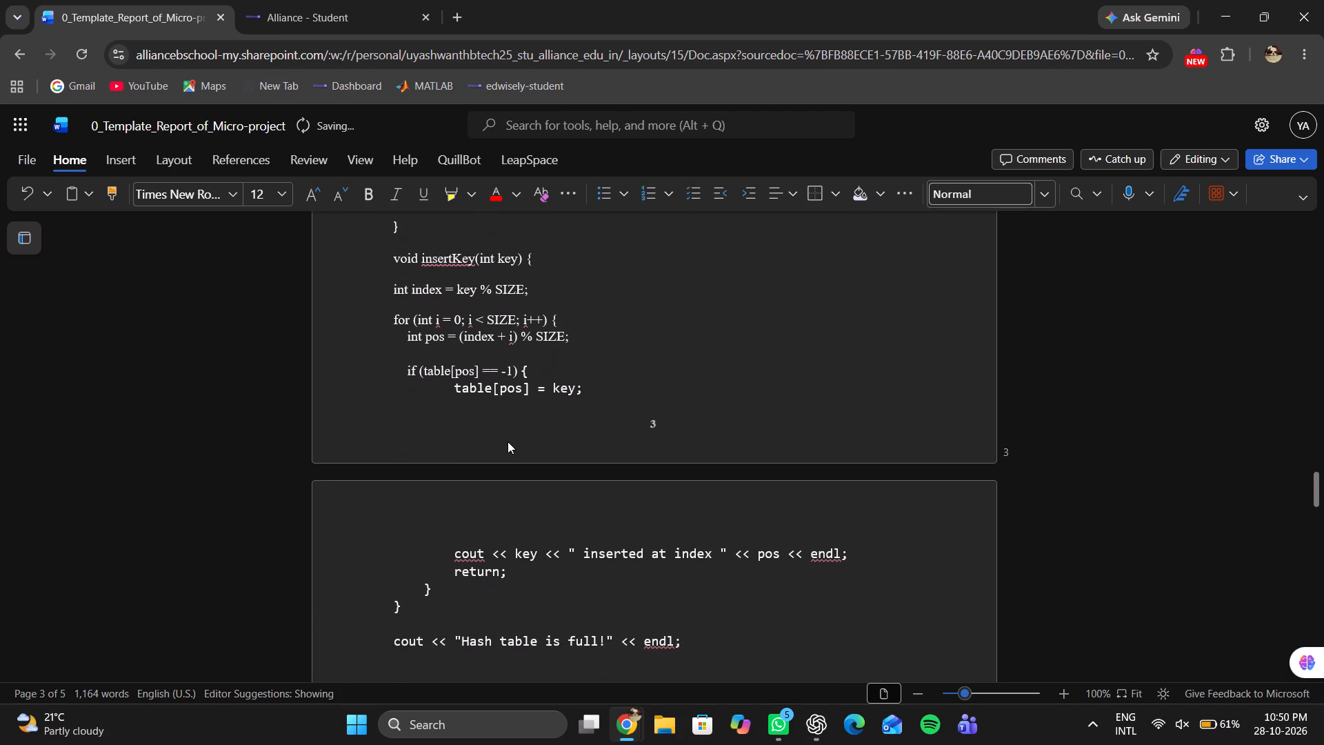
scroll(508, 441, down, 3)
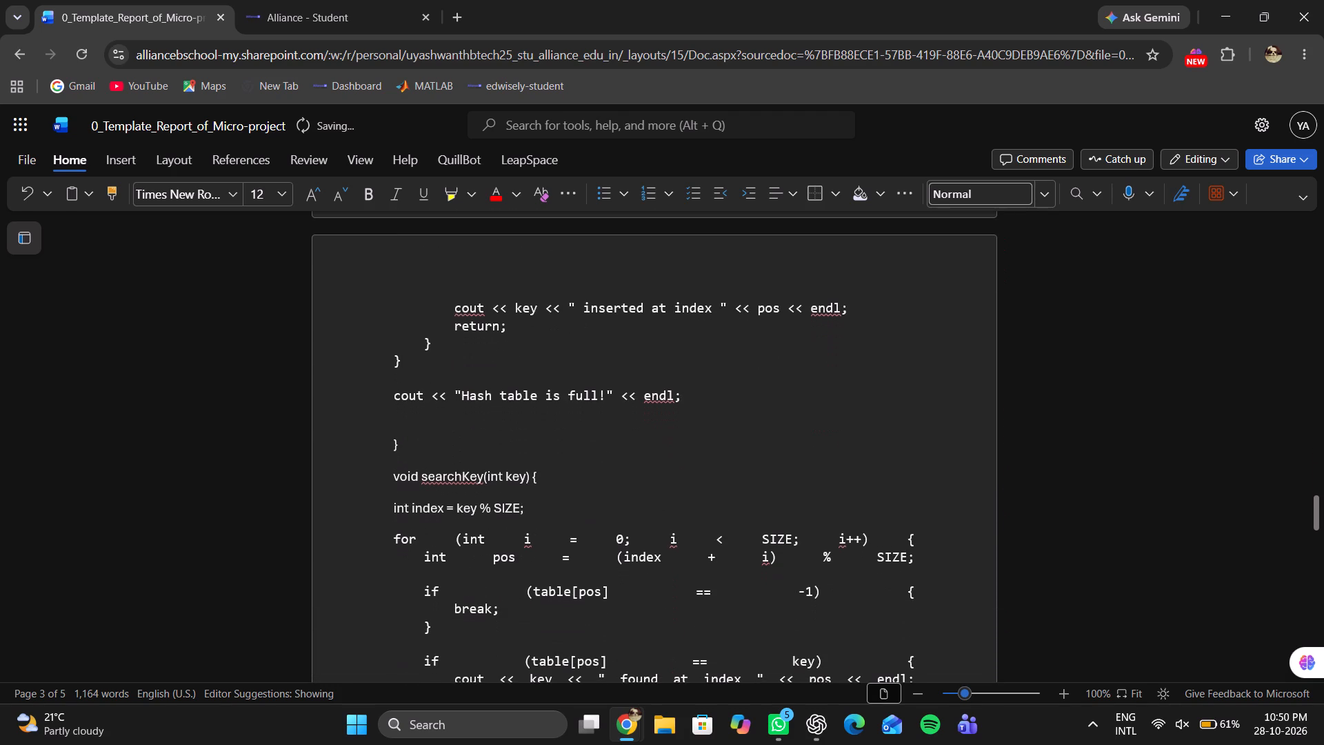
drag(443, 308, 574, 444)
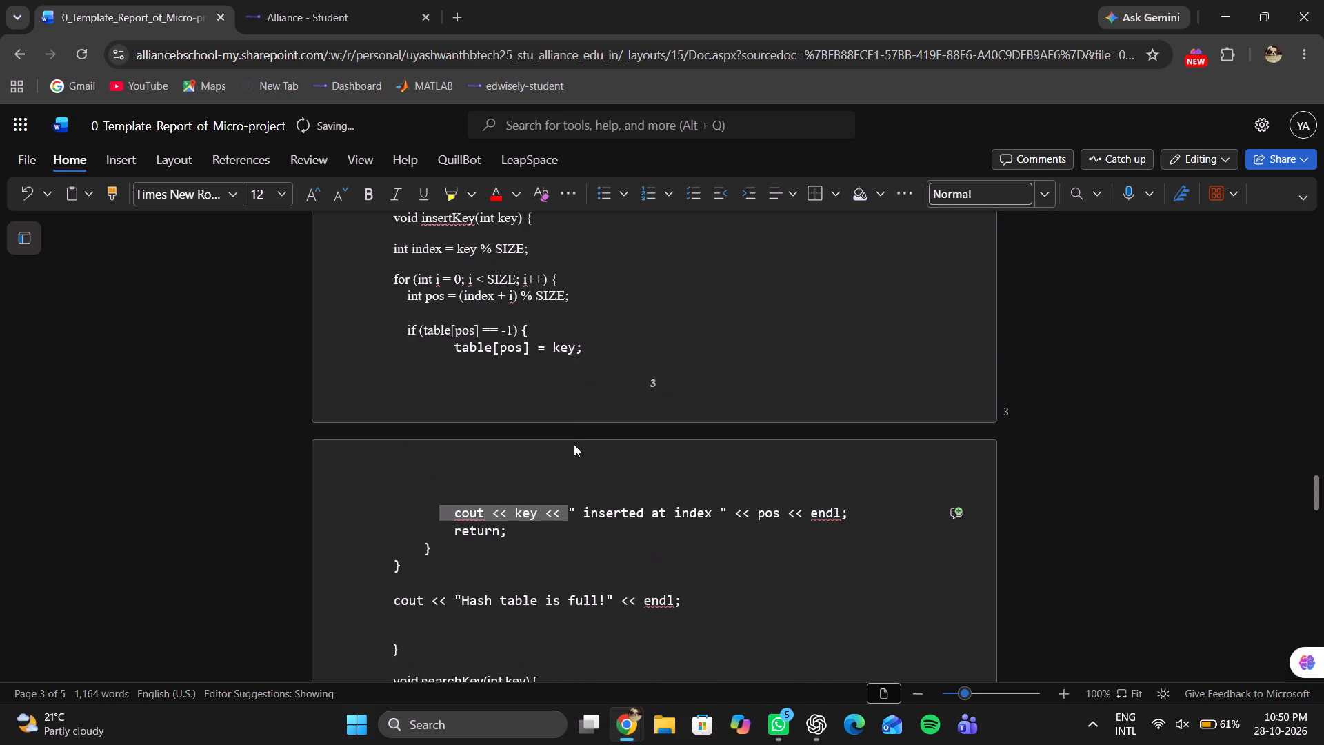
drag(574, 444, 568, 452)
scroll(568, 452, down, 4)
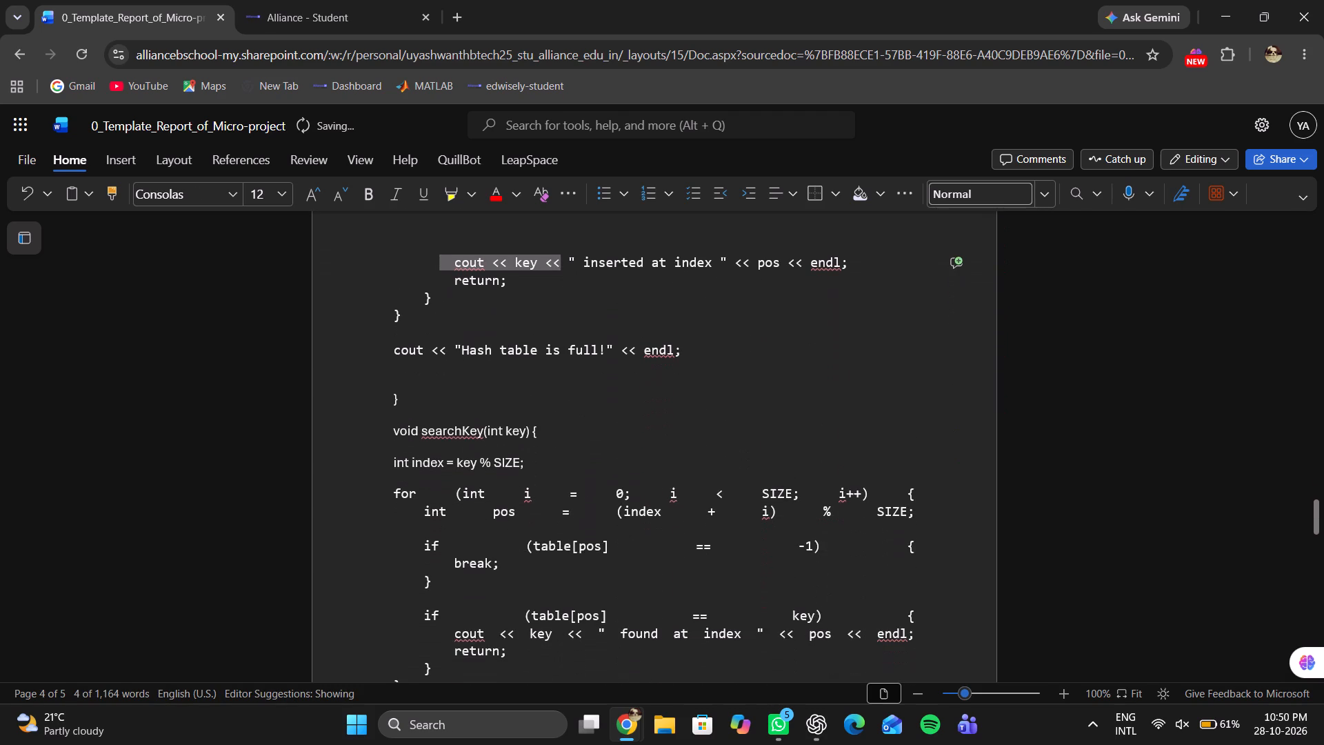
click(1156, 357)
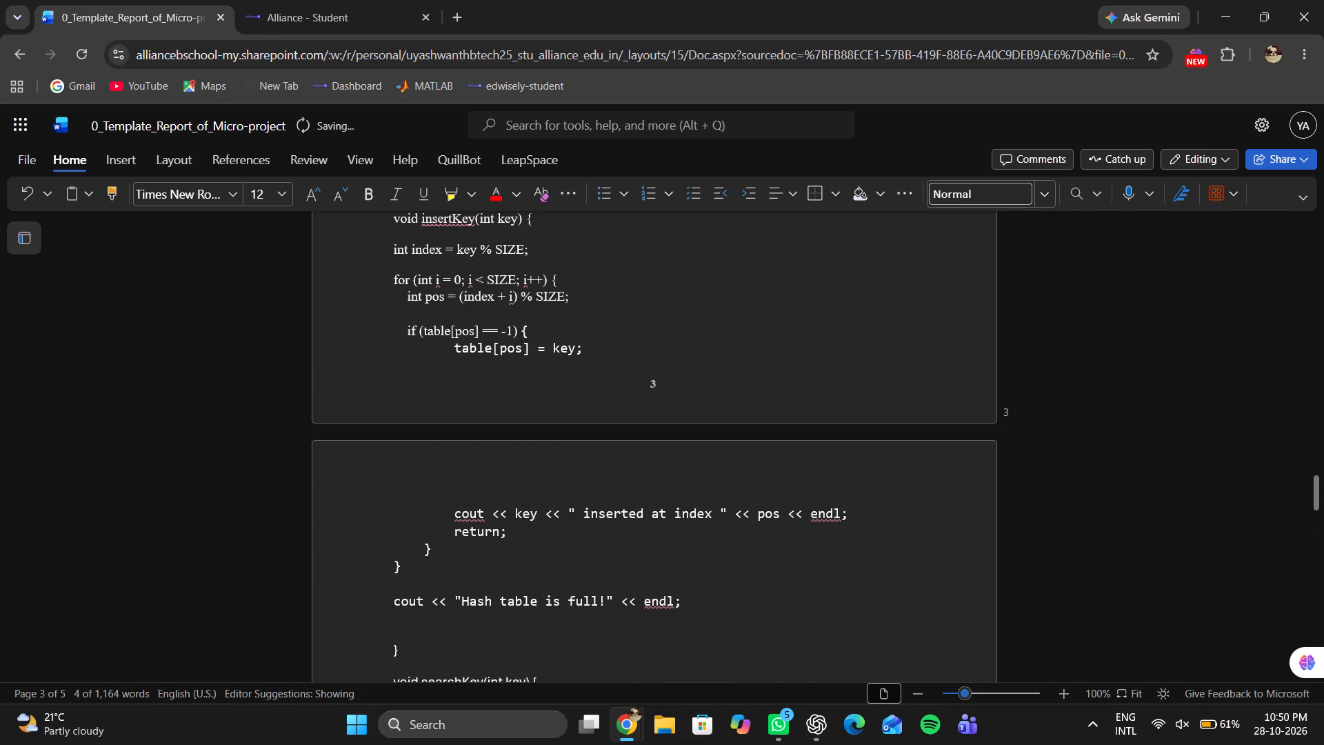
Left-align the program lines from the "inserted at index" output statement to "int index = key % SIZE" in searchKey.
scroll(400, 503, down, 4)
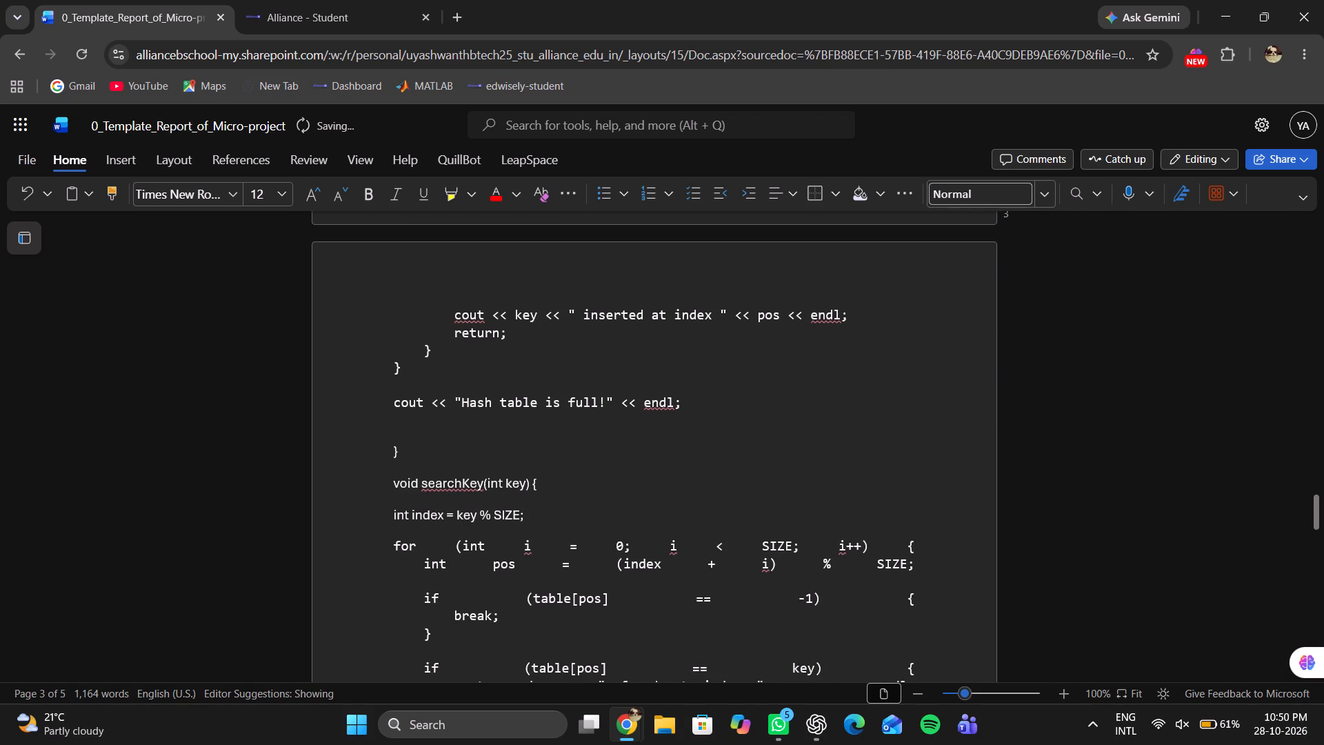
drag(445, 317, 546, 565)
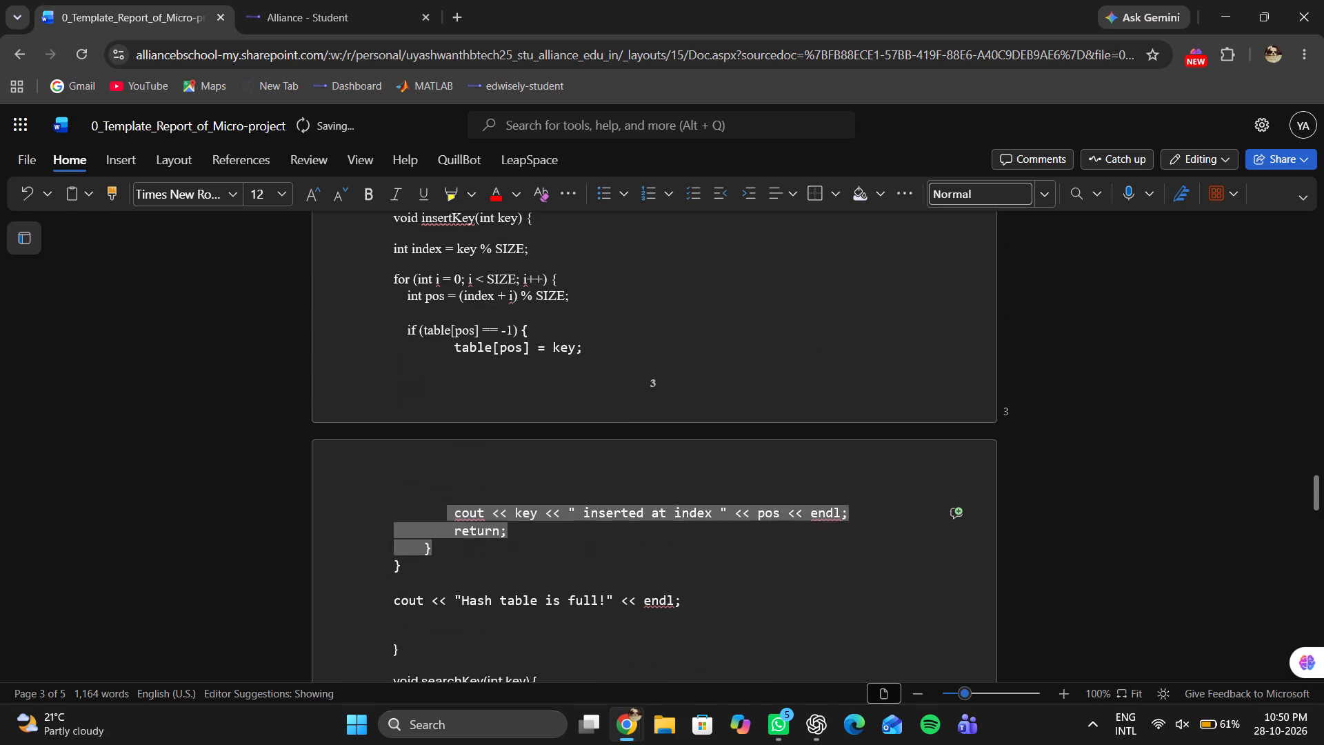
drag(546, 565, 572, 702)
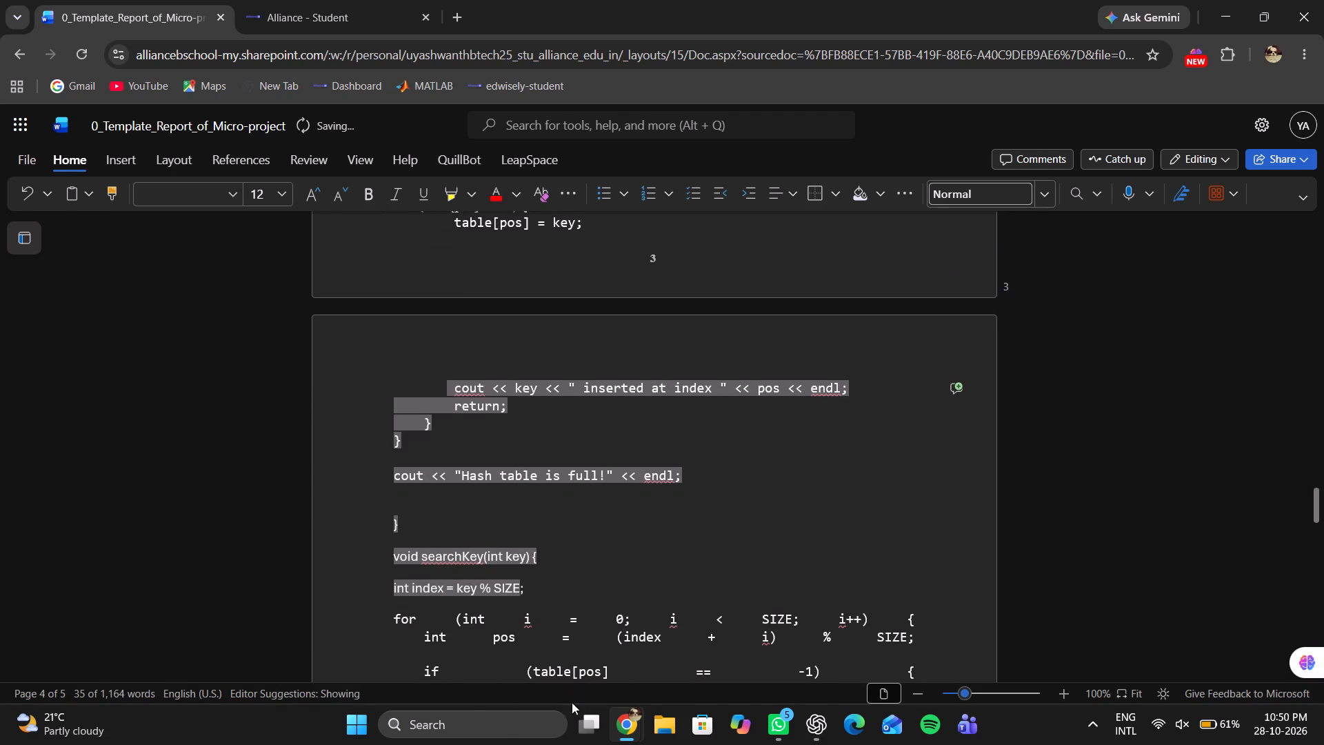
drag(572, 702, 525, 595)
drag(525, 595, 528, 591)
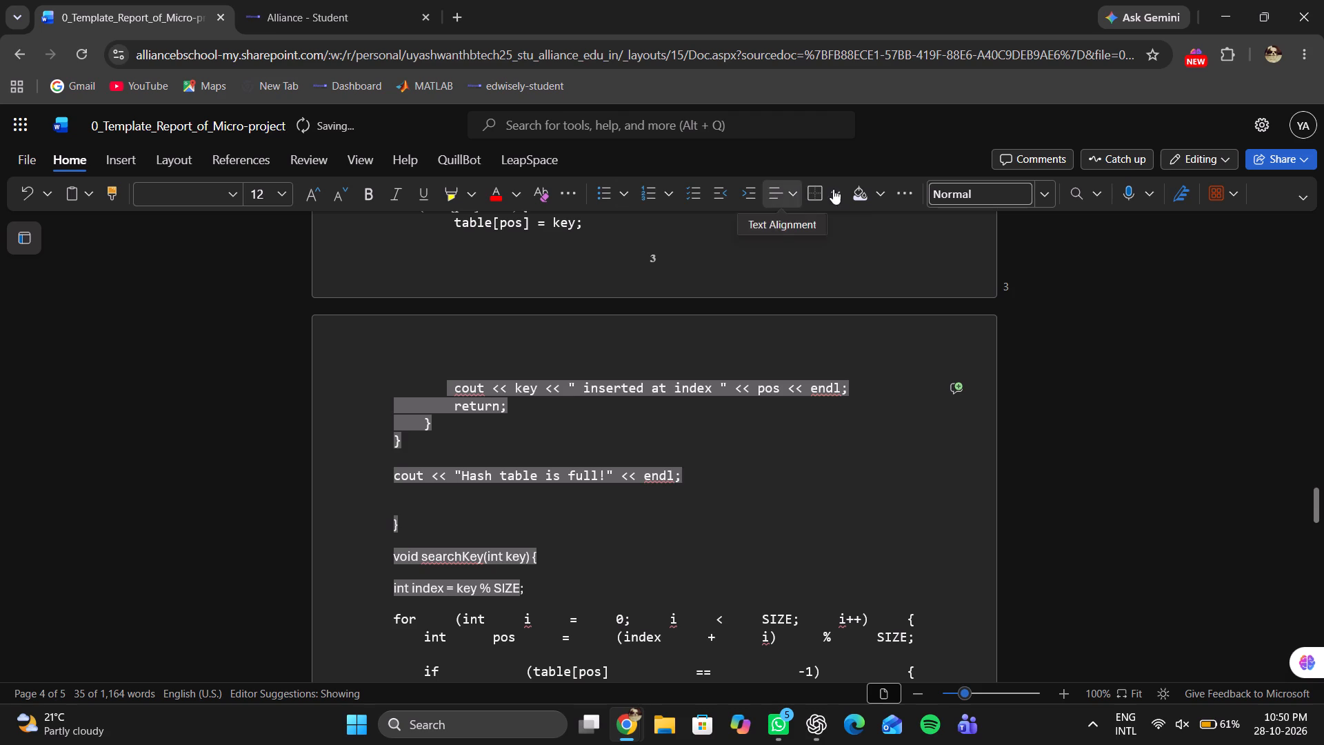
click(778, 197)
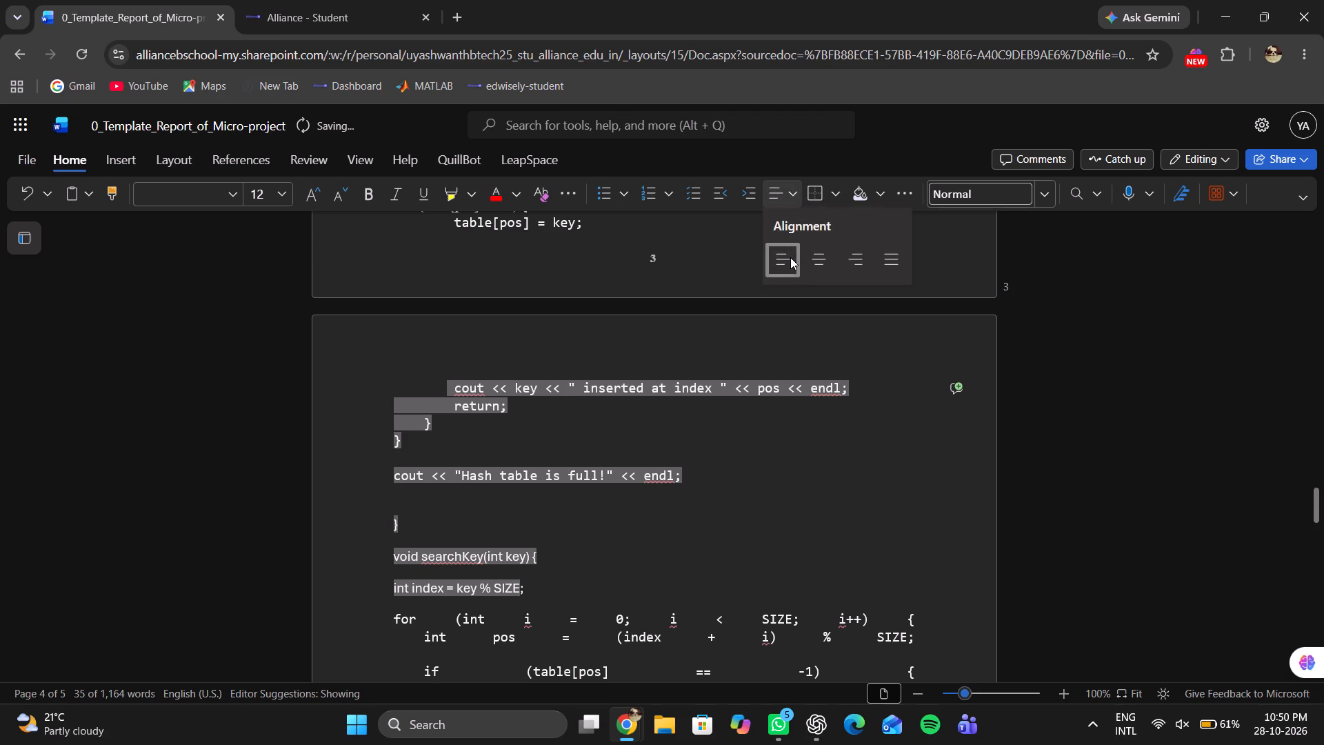
click(790, 257)
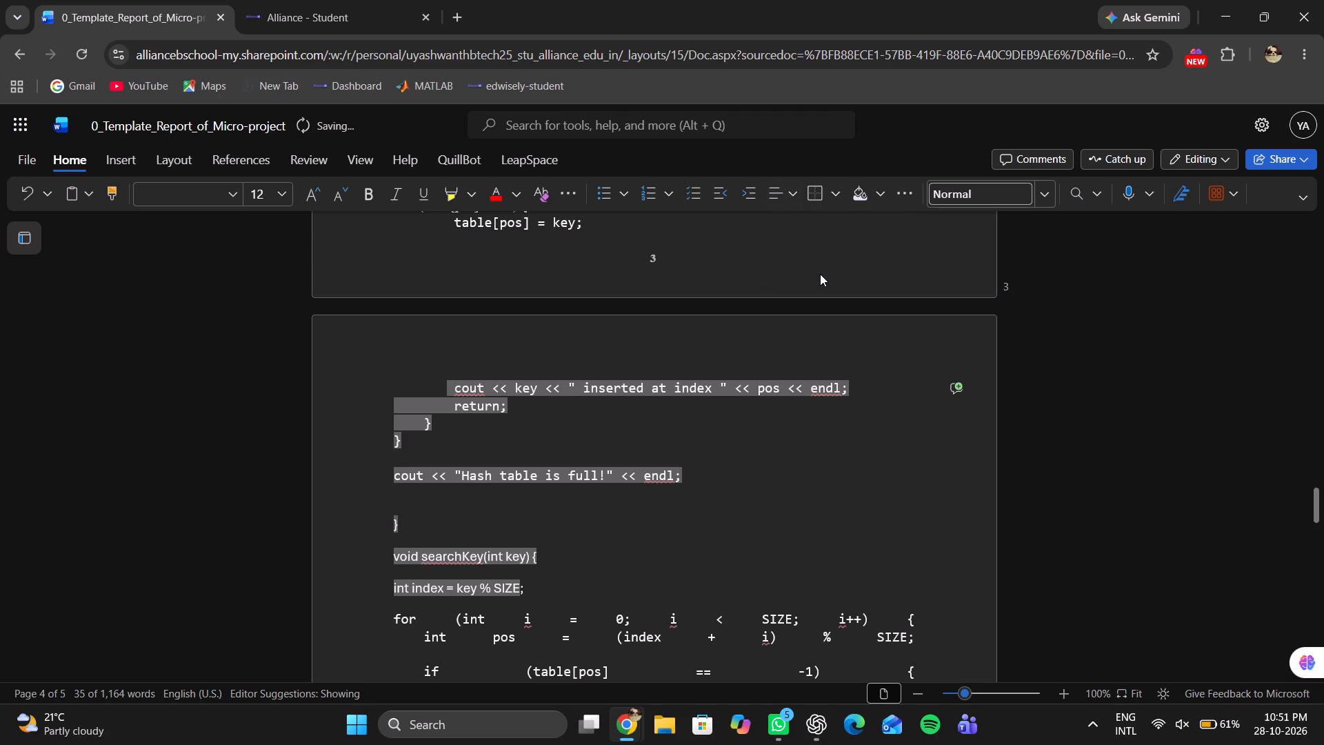
click(1089, 308)
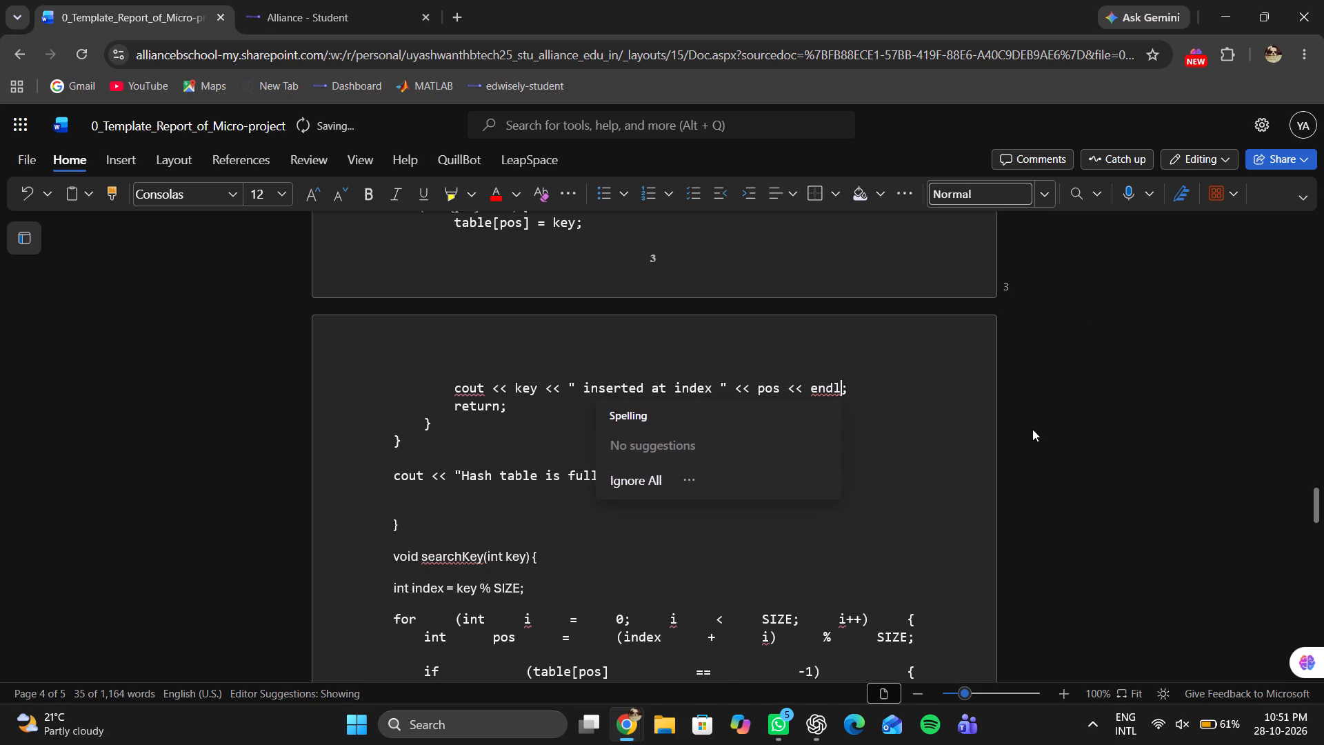
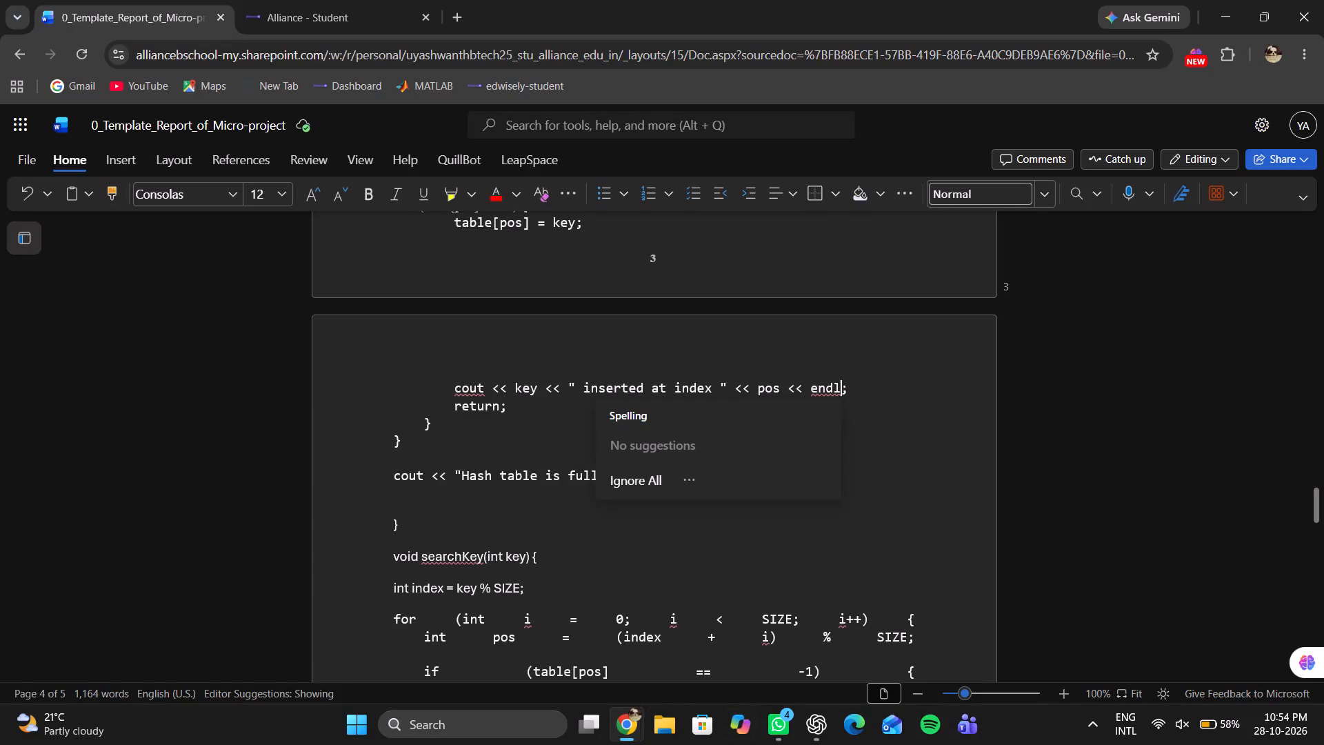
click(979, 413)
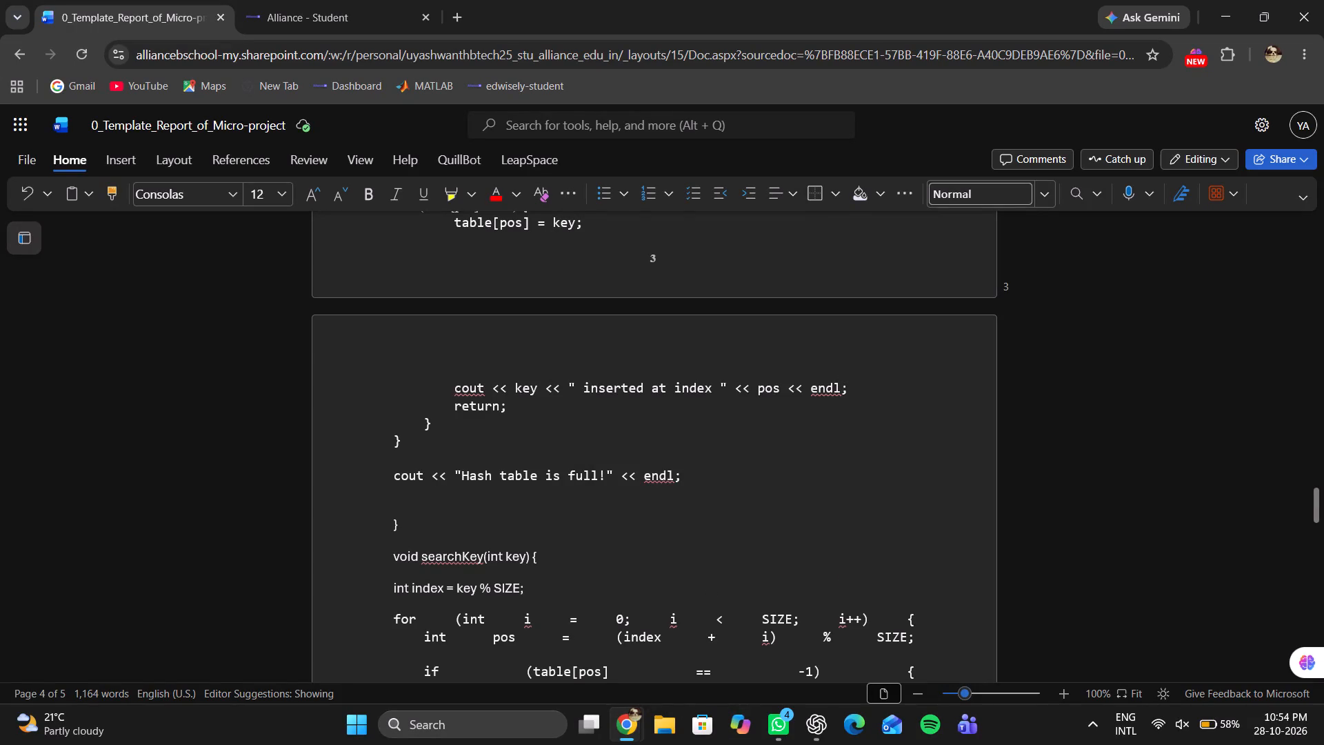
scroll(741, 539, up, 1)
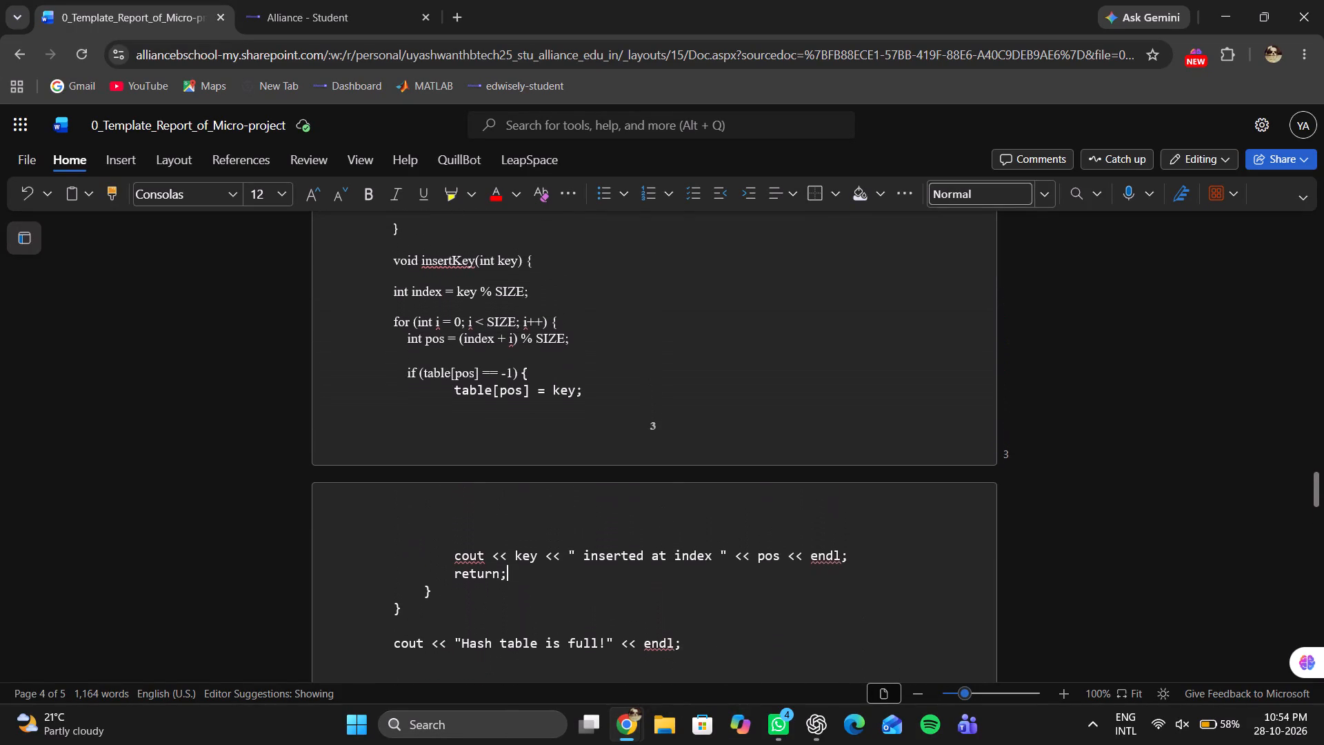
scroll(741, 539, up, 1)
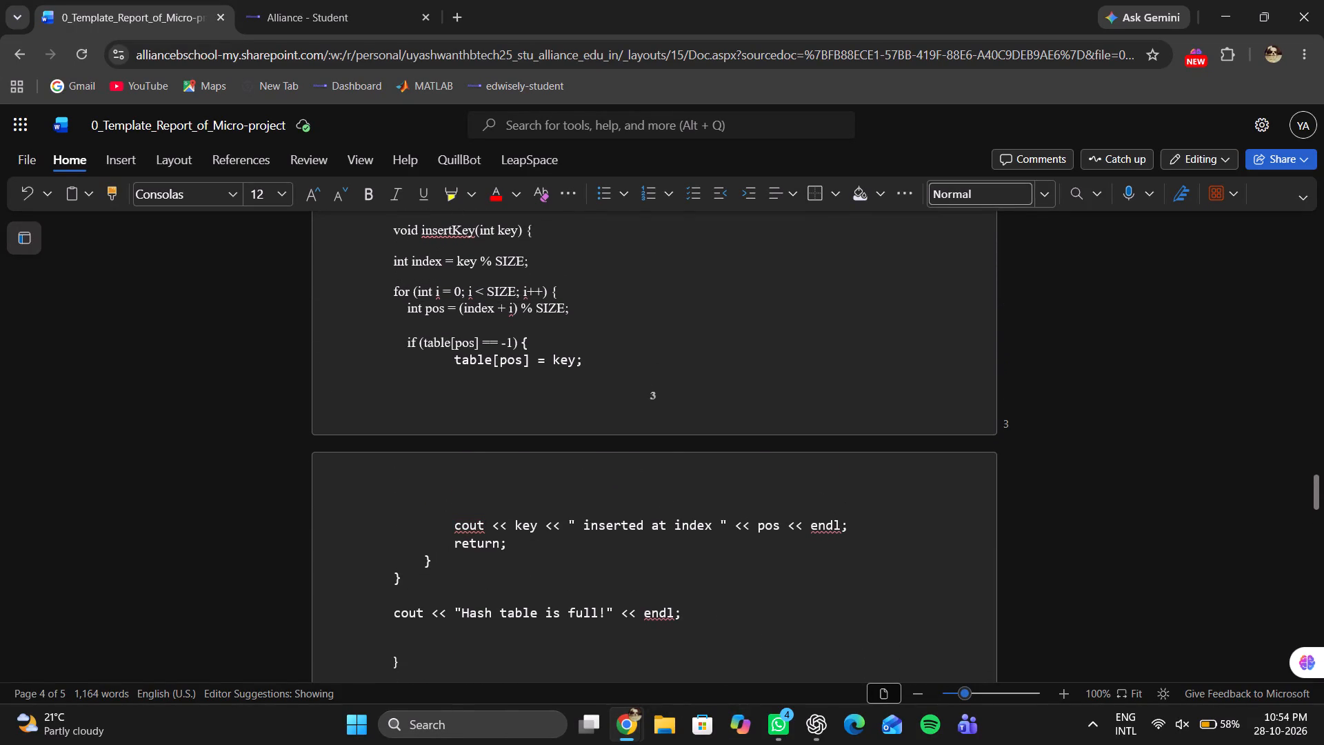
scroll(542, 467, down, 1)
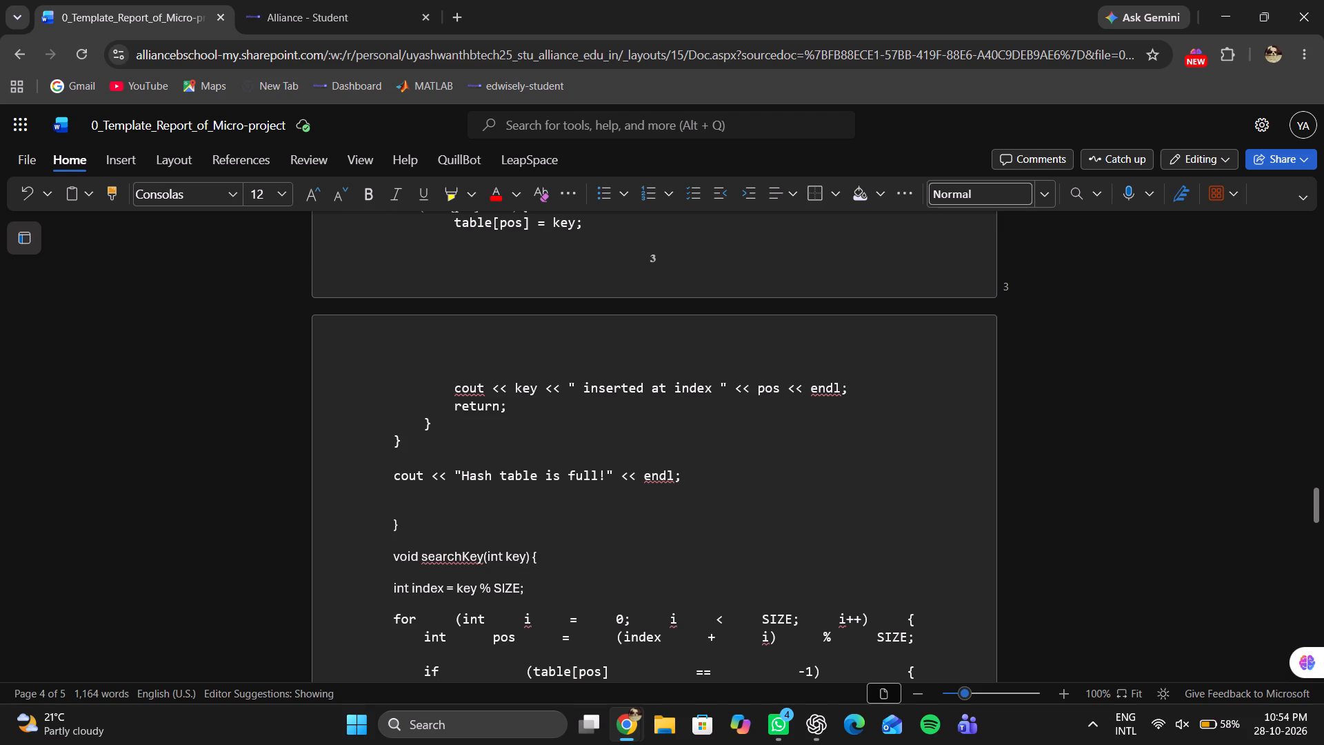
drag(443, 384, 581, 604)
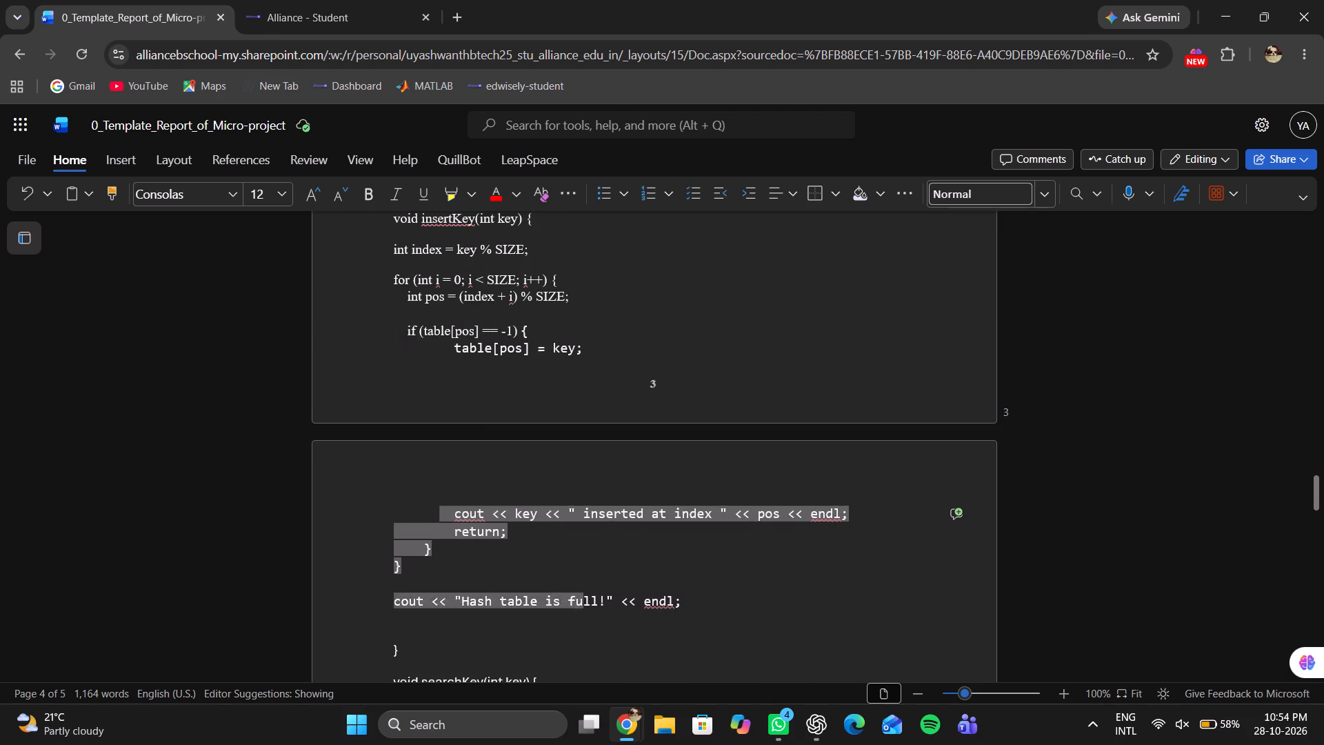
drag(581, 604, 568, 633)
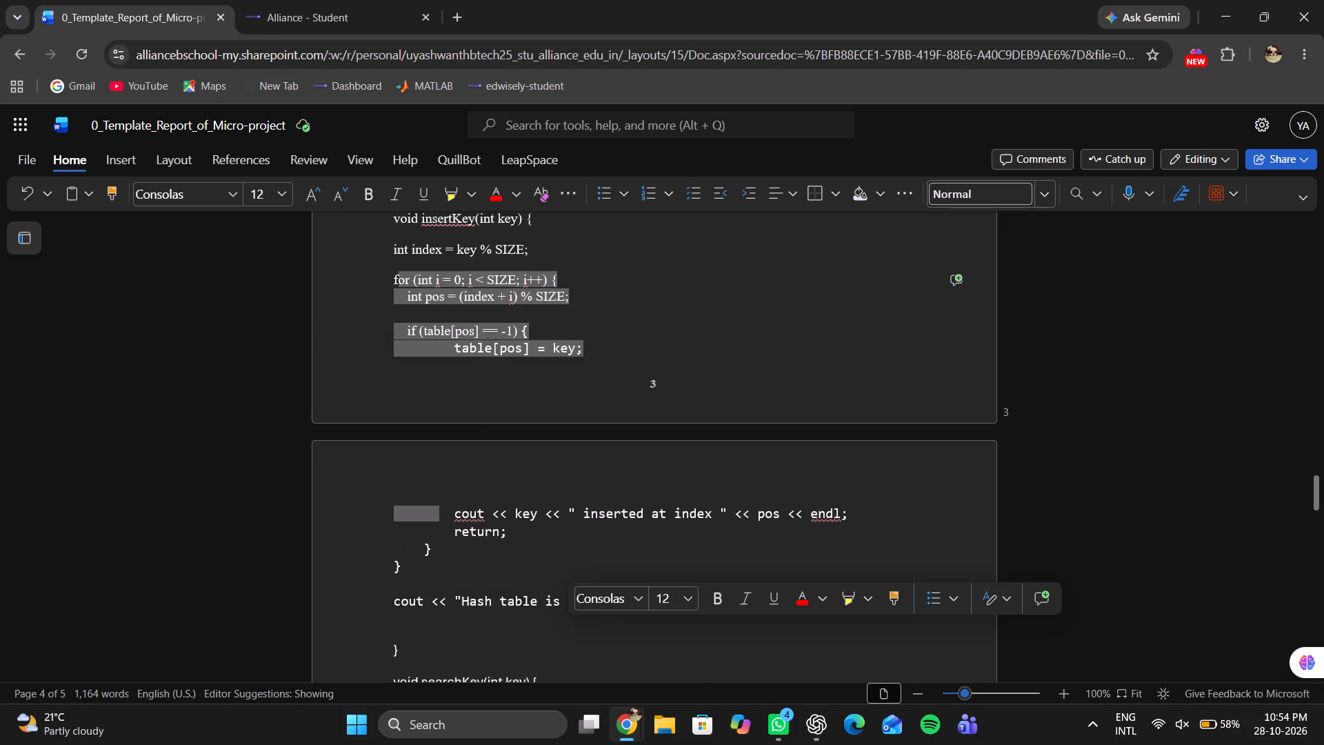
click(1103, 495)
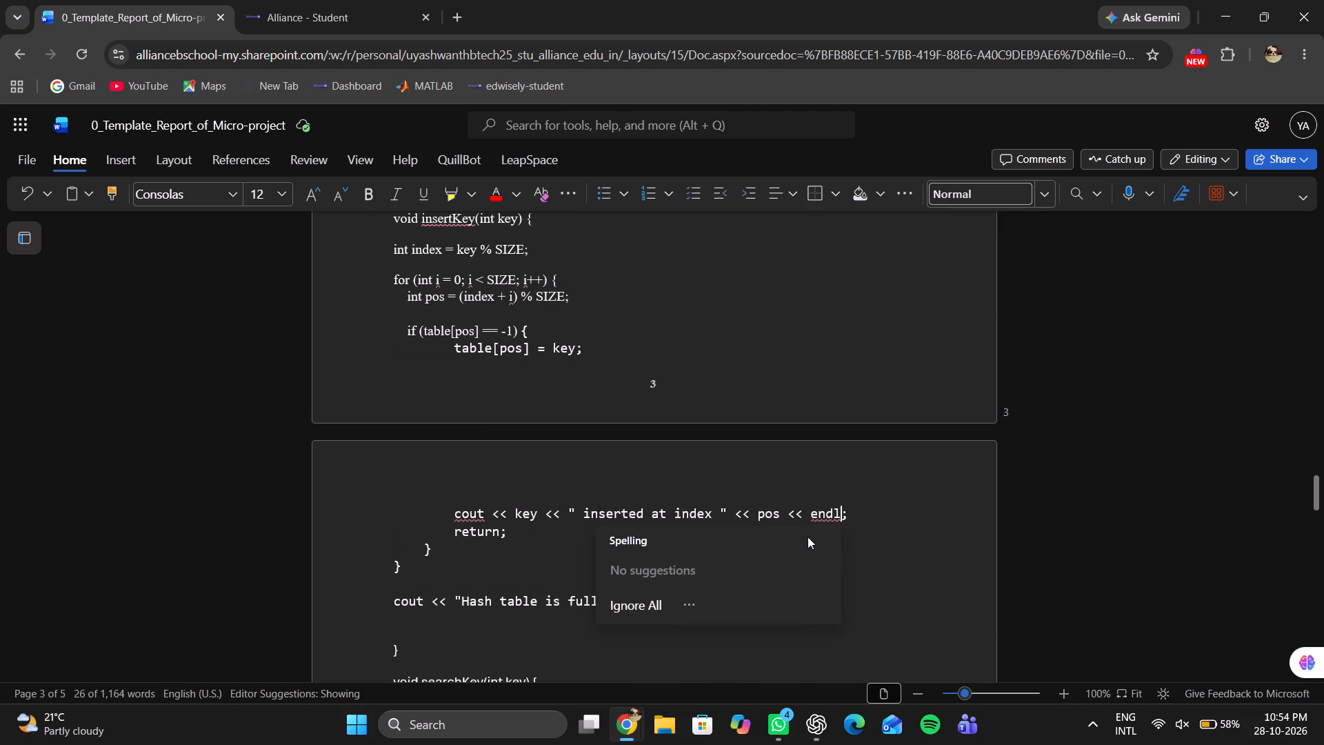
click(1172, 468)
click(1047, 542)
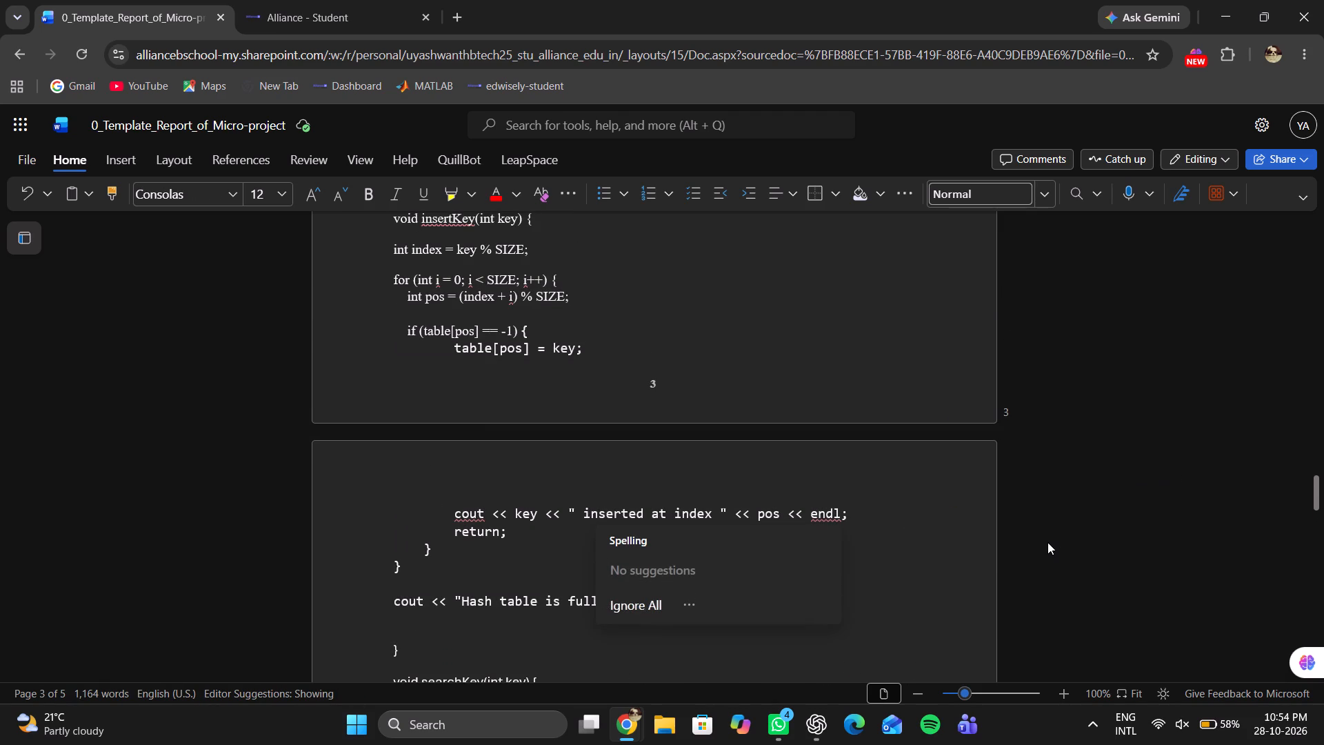
Change the code from the "inserted at index" output line through the end of searchKey's for loop to Times New Roman.
scroll(1003, 602, down, 3)
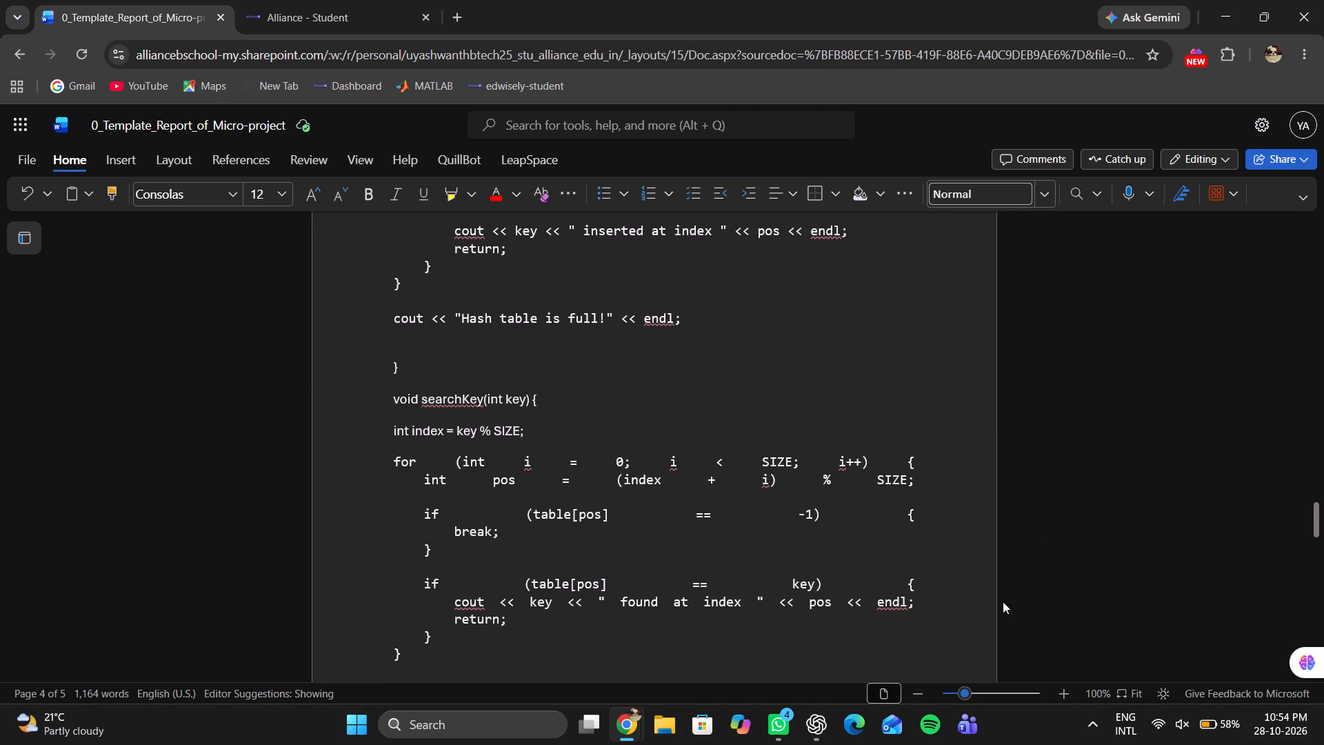
scroll(1003, 602, down, 1)
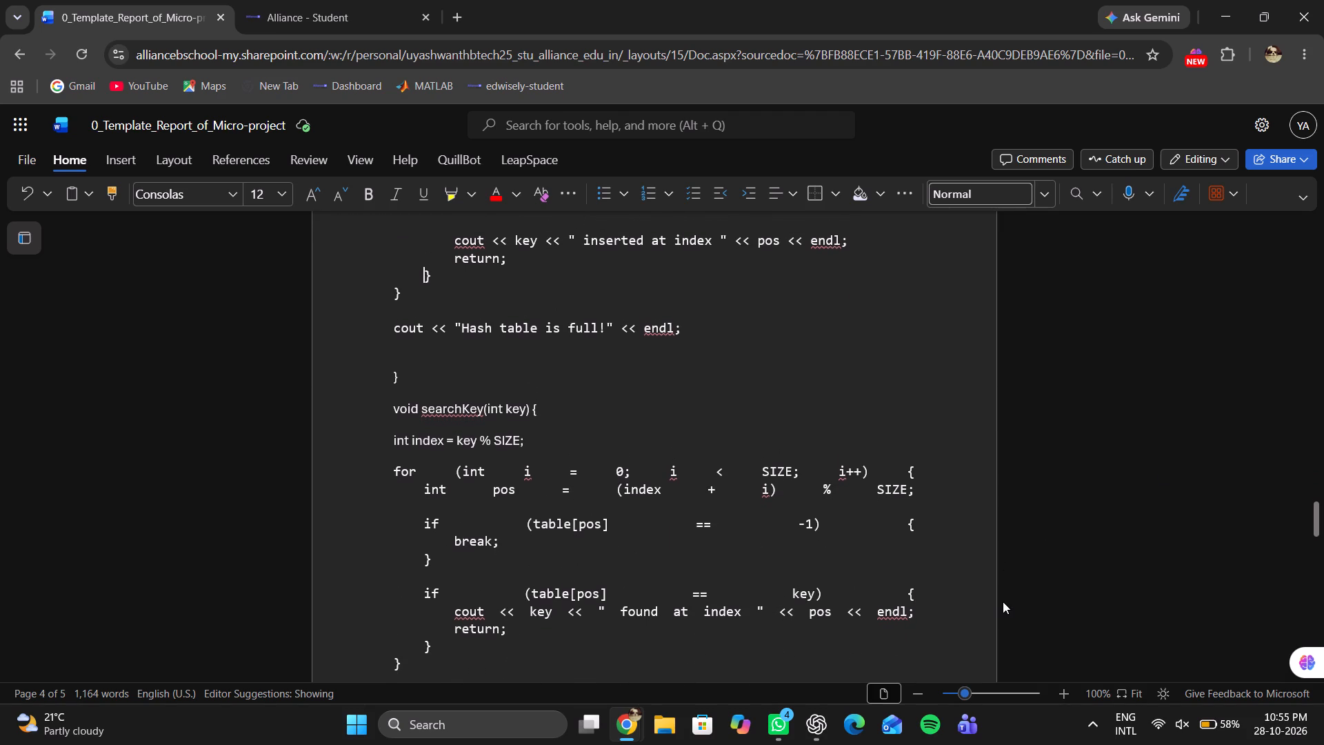
scroll(1003, 602, down, 1)
drag(414, 666, 379, 604)
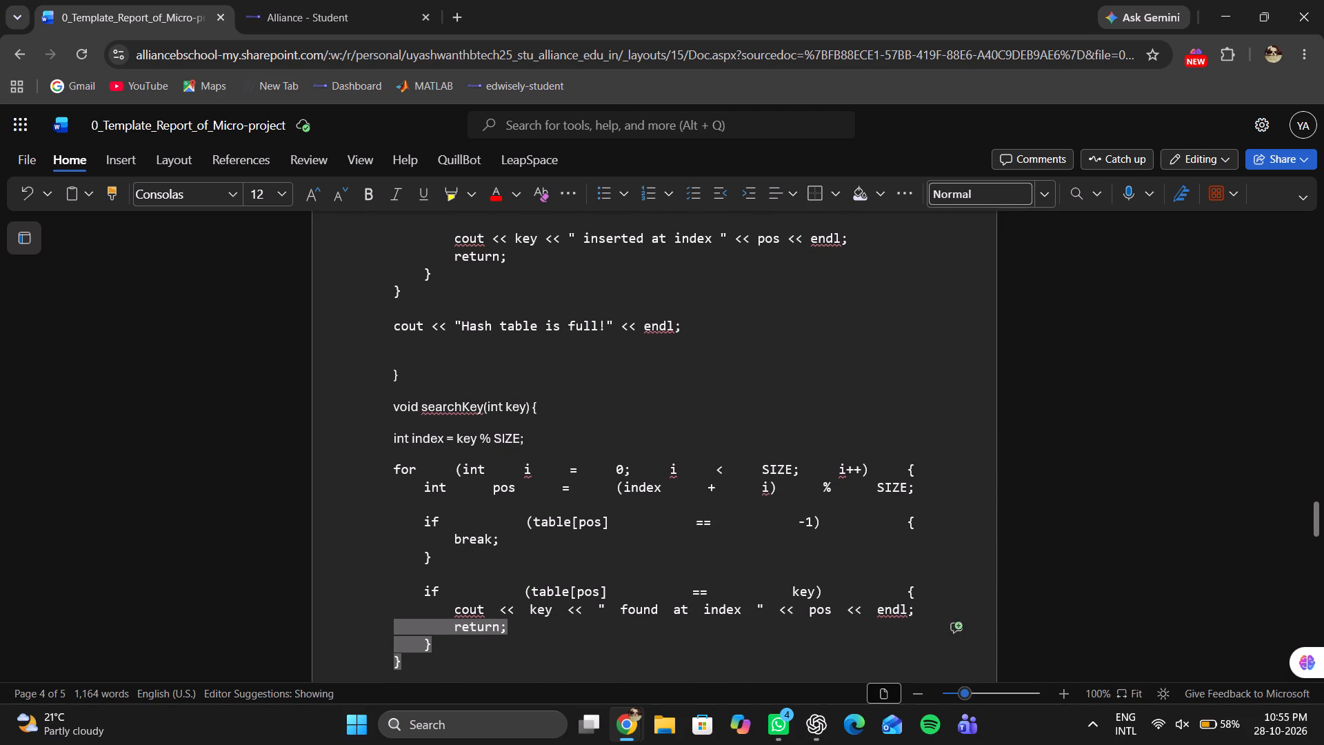
drag(379, 604, 417, 598)
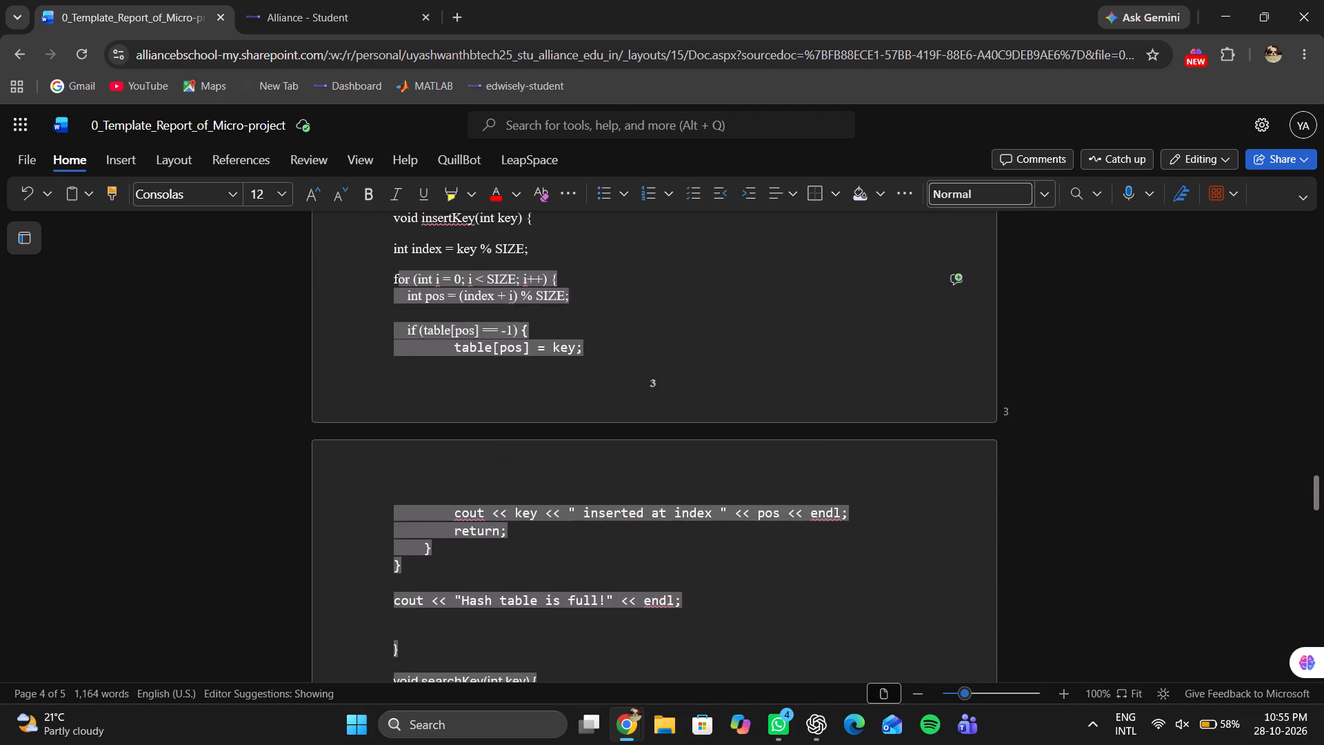
drag(417, 598, 407, 584)
drag(407, 584, 494, 515)
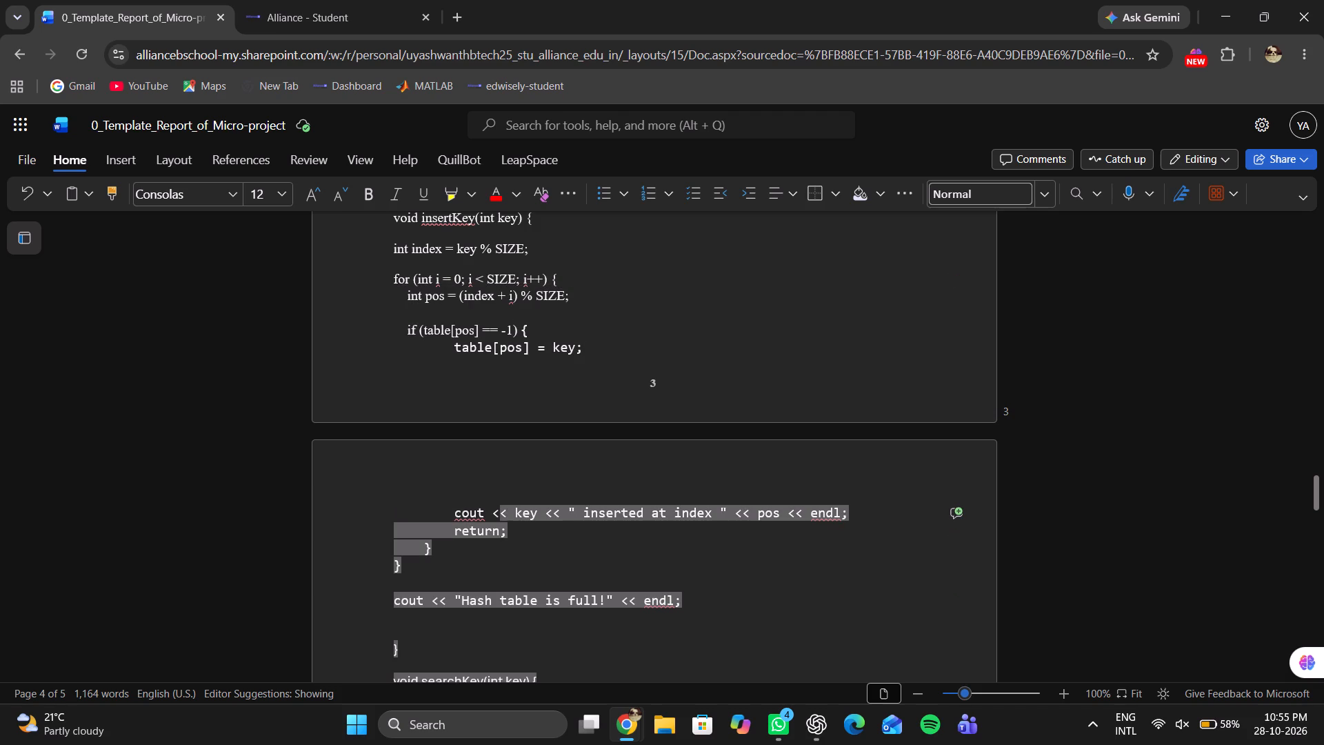
drag(494, 515, 455, 517)
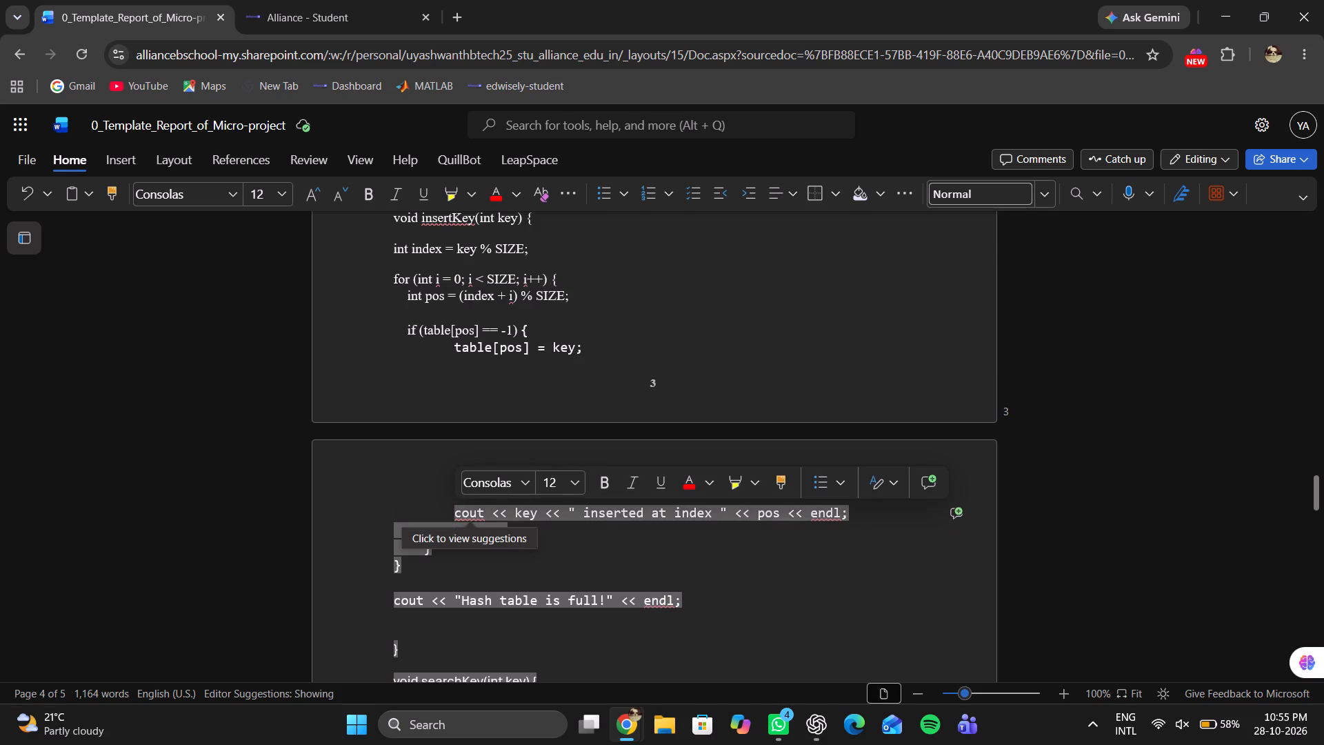
click(525, 488)
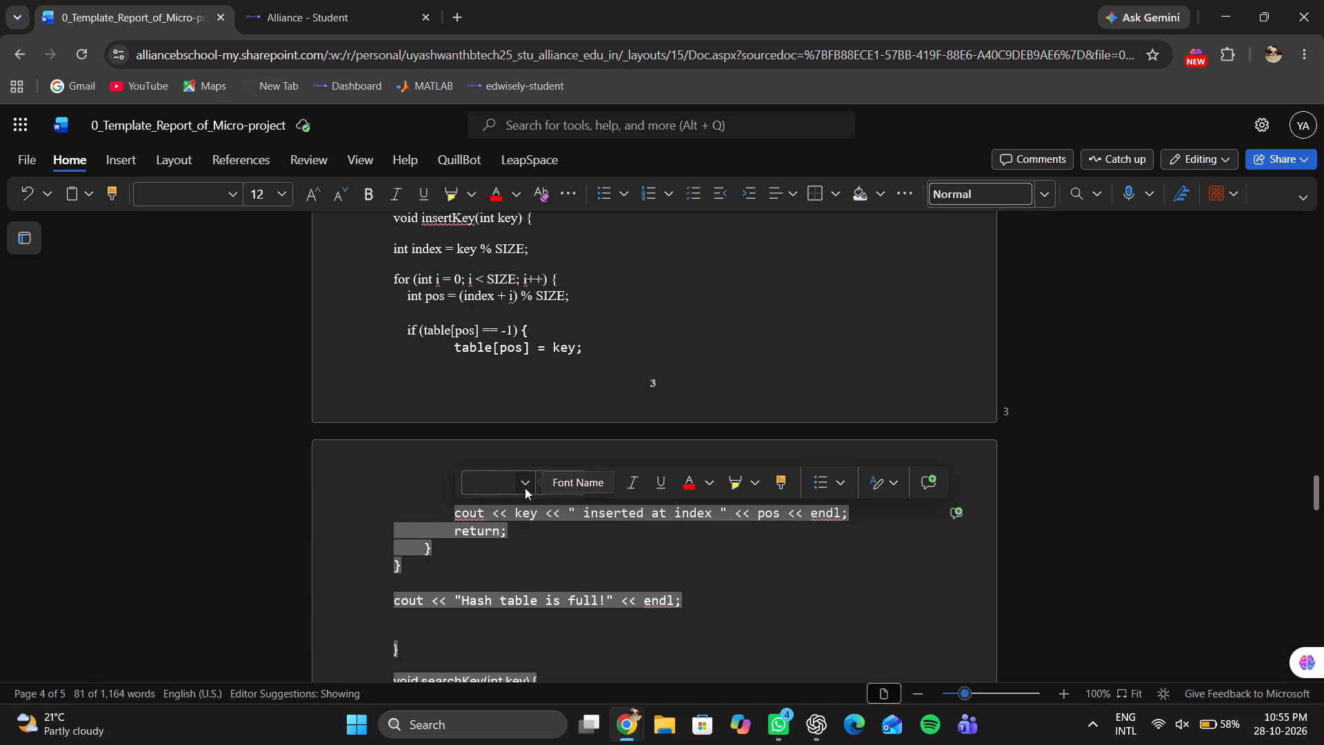
click(579, 251)
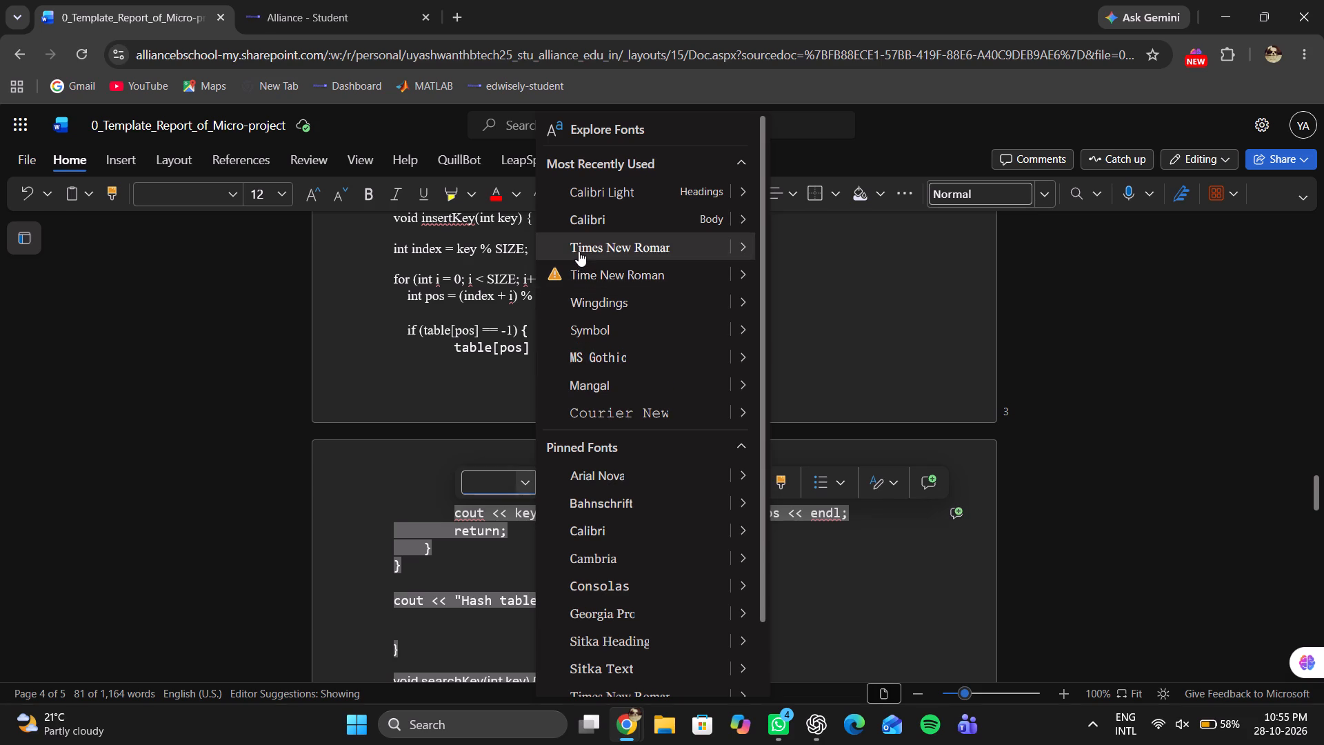
Left-align the selected insertKey and searchKey code.
click(776, 194)
click(784, 250)
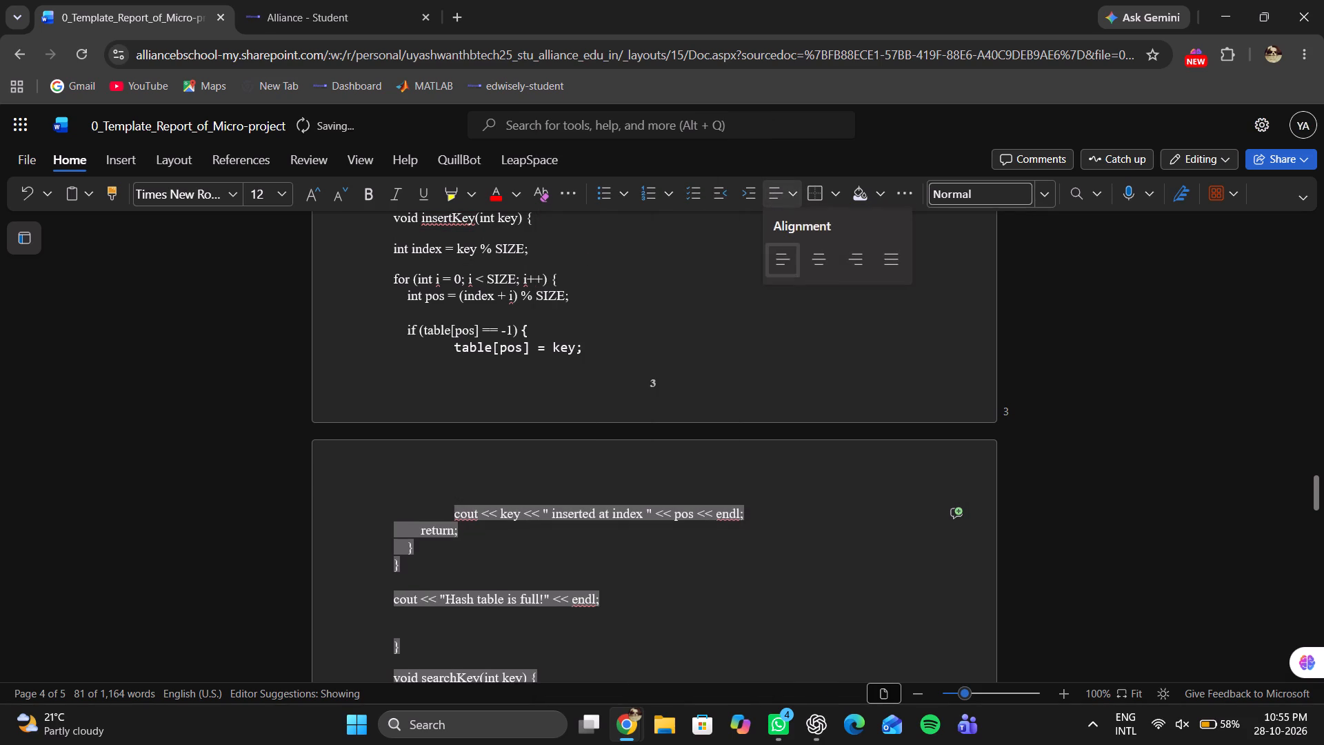
click(783, 196)
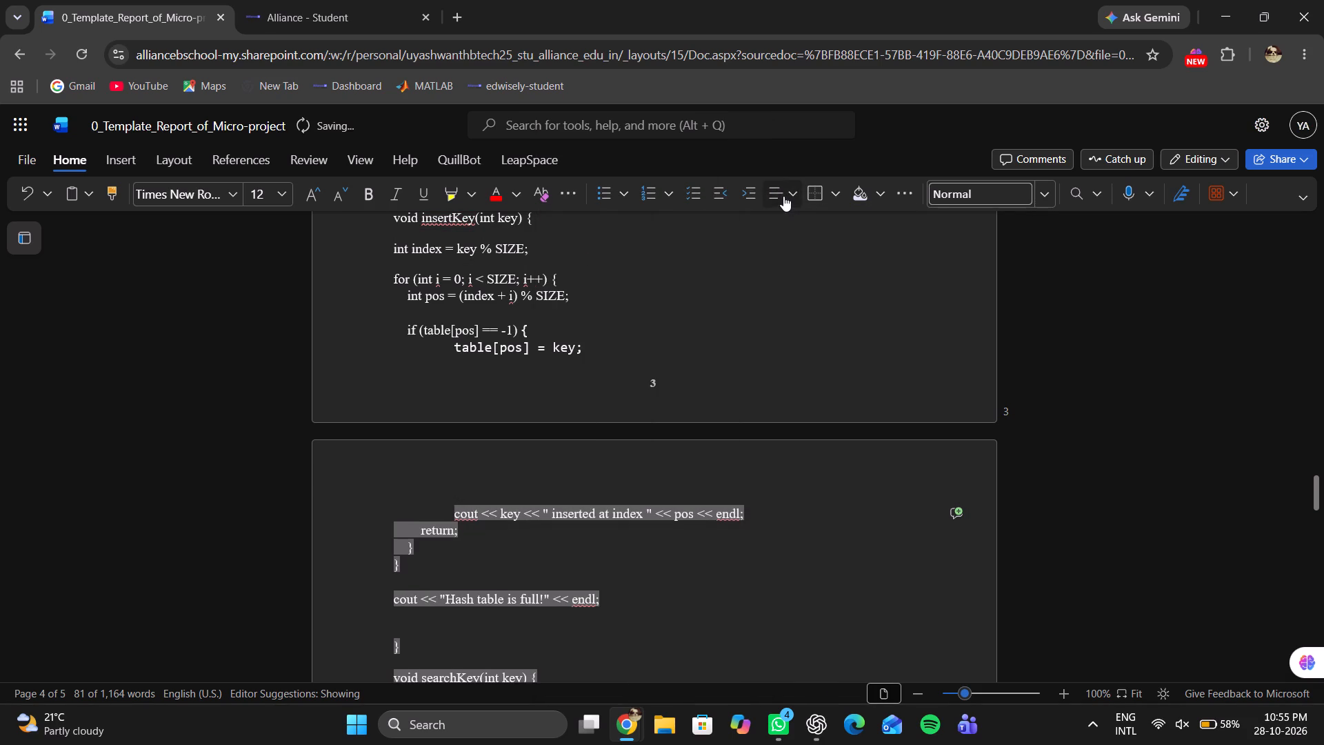
click(1092, 331)
click(1160, 374)
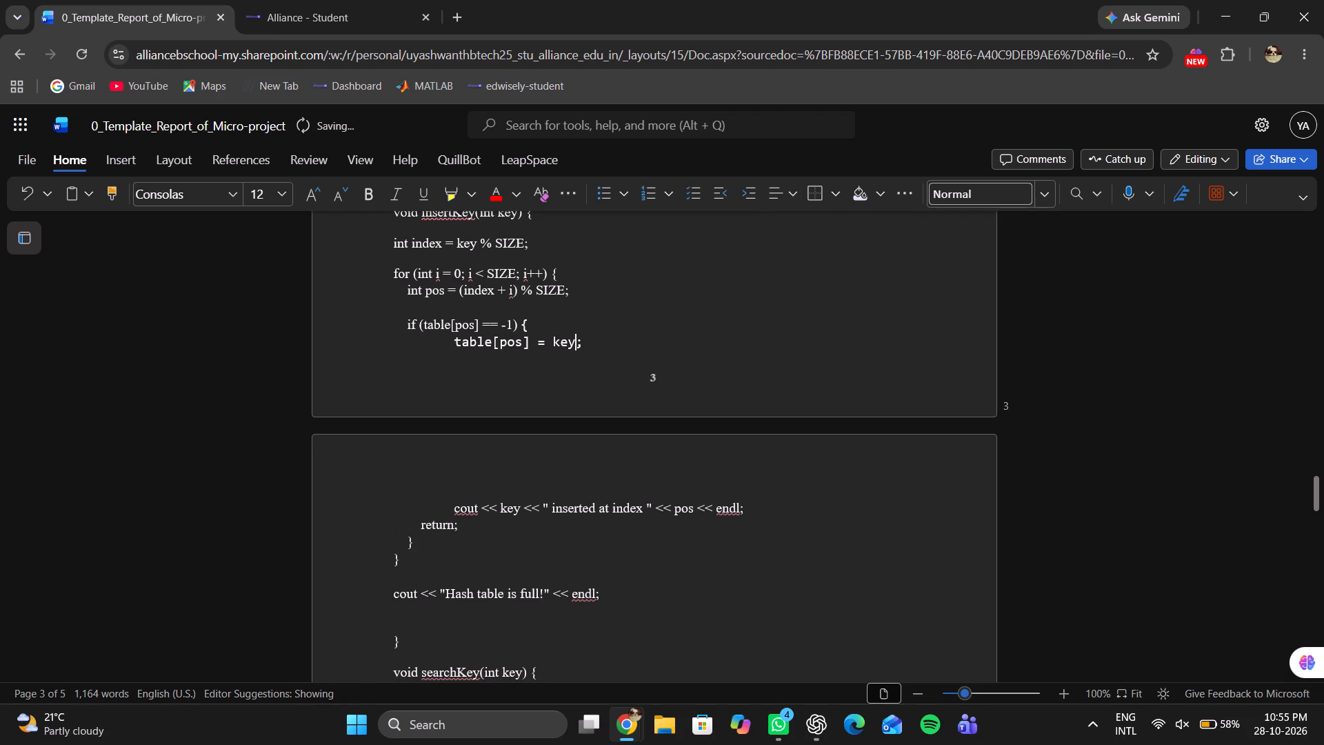
Change the line "table[pos] = key;" at the end of page 3 to Times New Roman.
drag(449, 334, 584, 343)
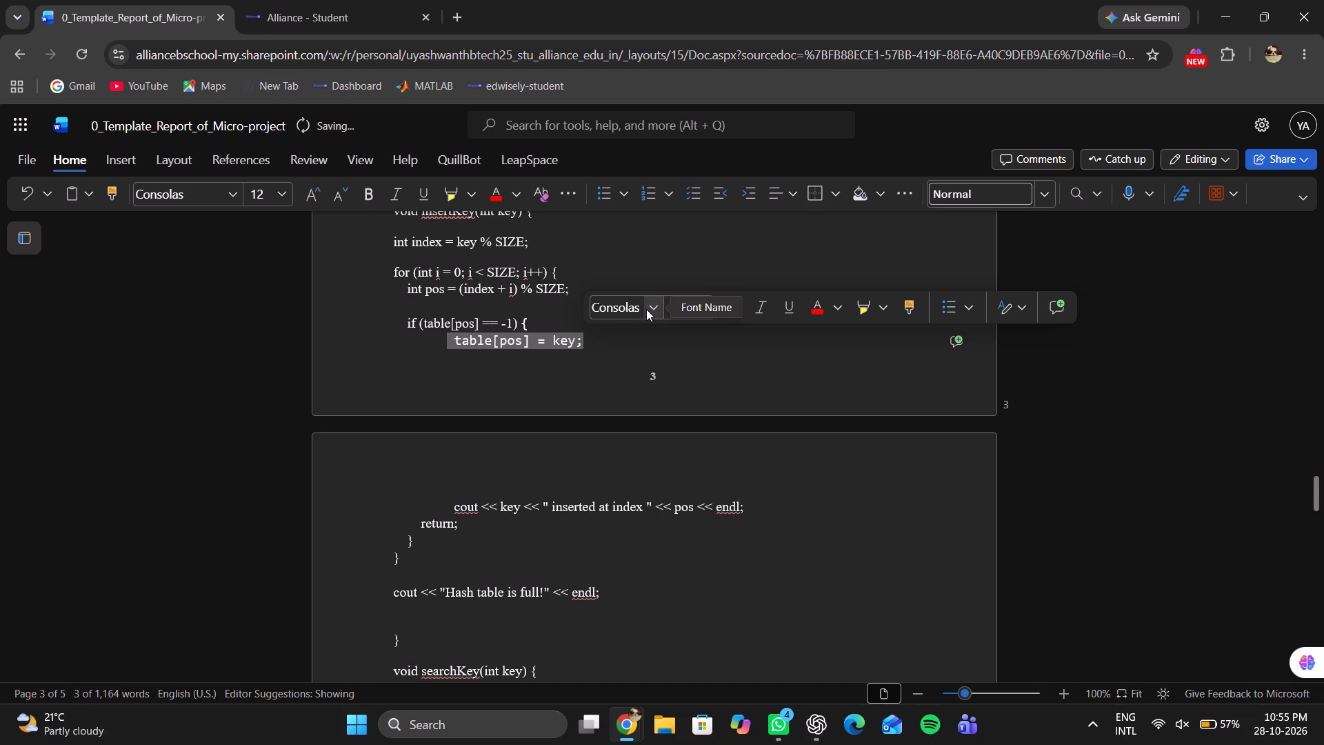
click(648, 309)
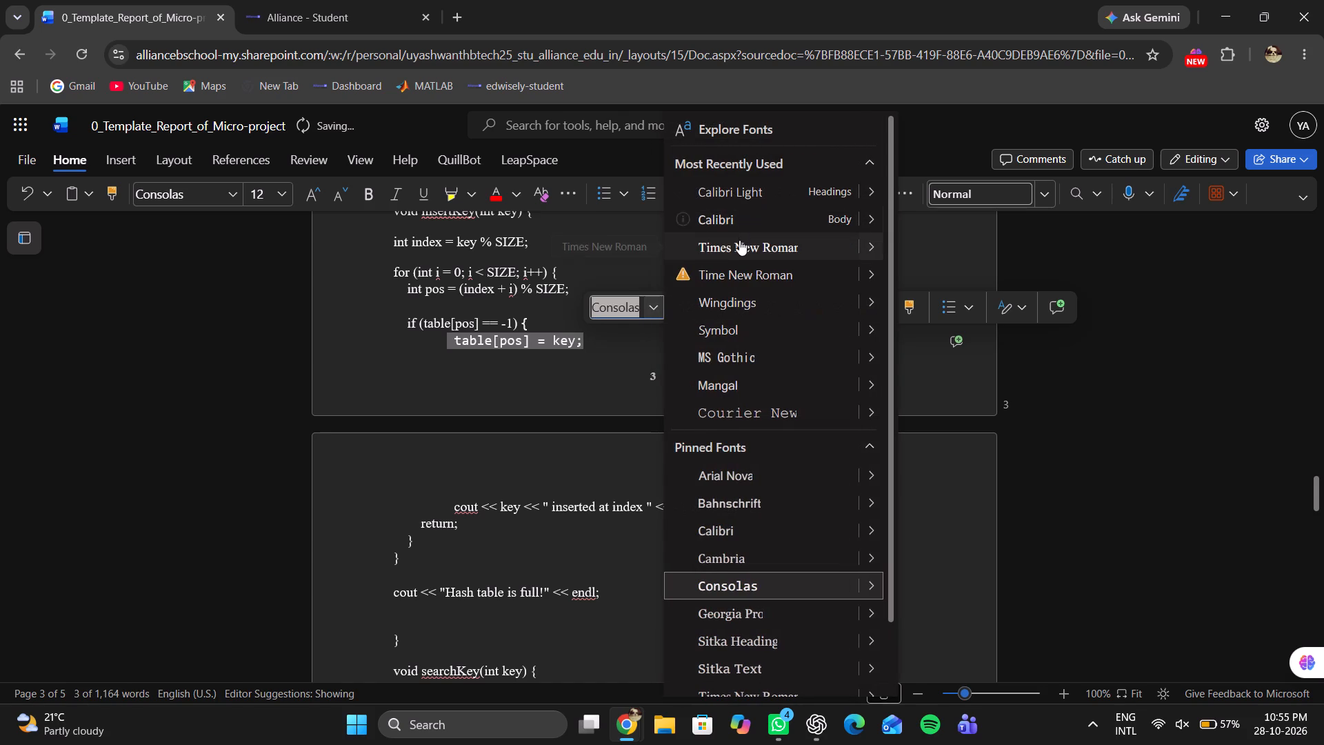
click(739, 241)
click(1111, 372)
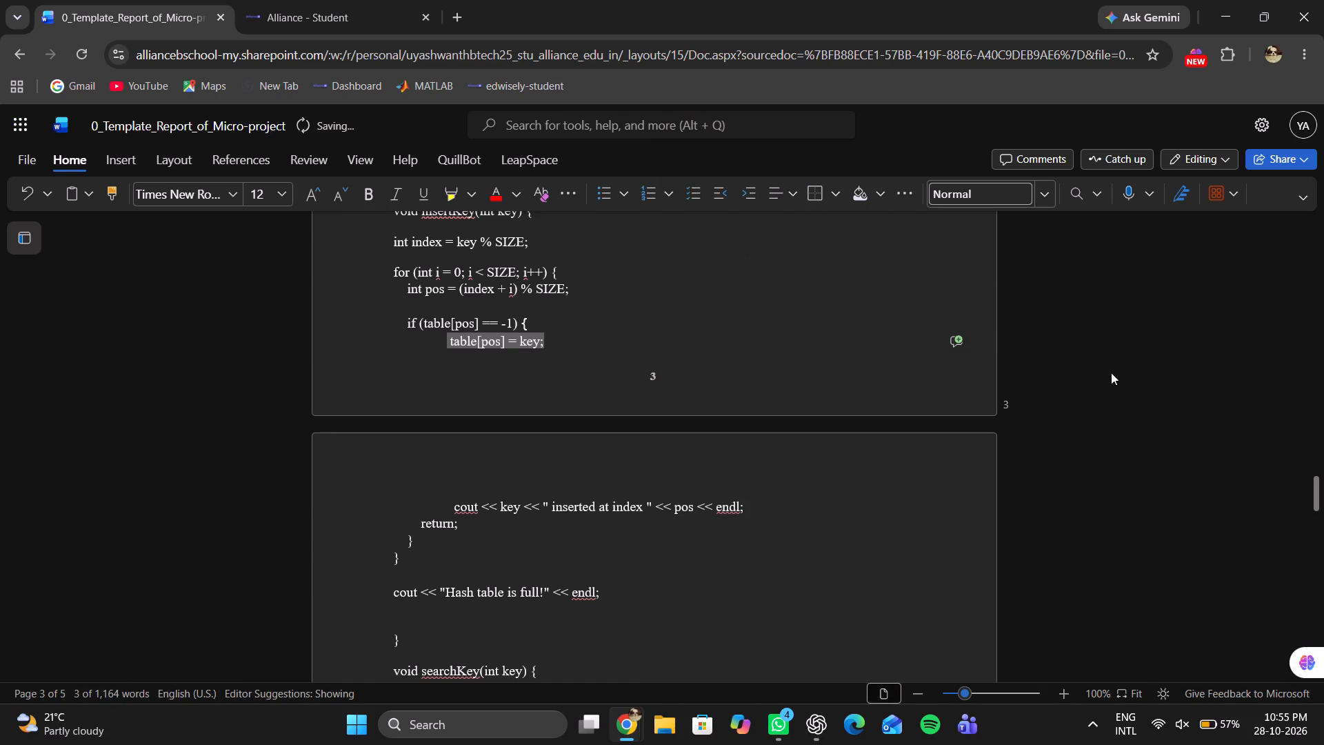
Change the code from searchKey's "not found!" output line through main's insertKey(20) call to Times New Roman.
scroll(879, 488, down, 1)
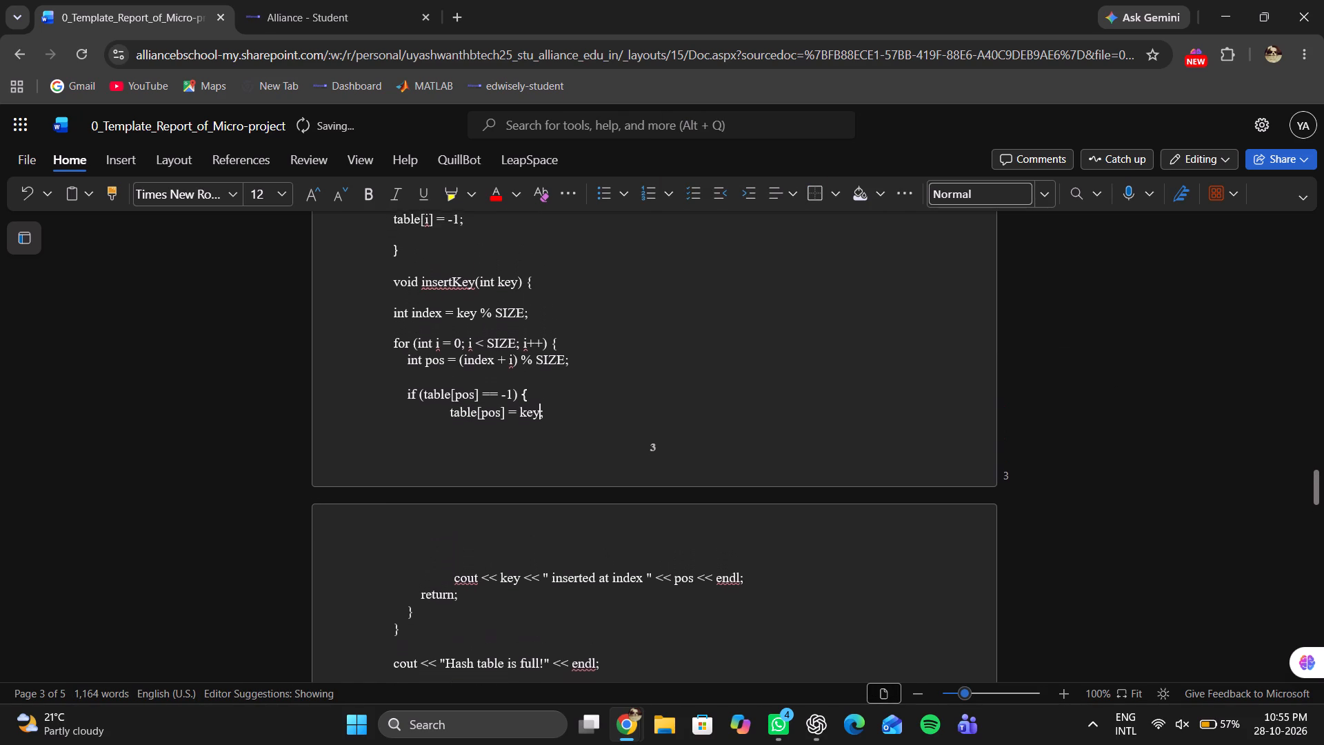
scroll(879, 488, down, 1)
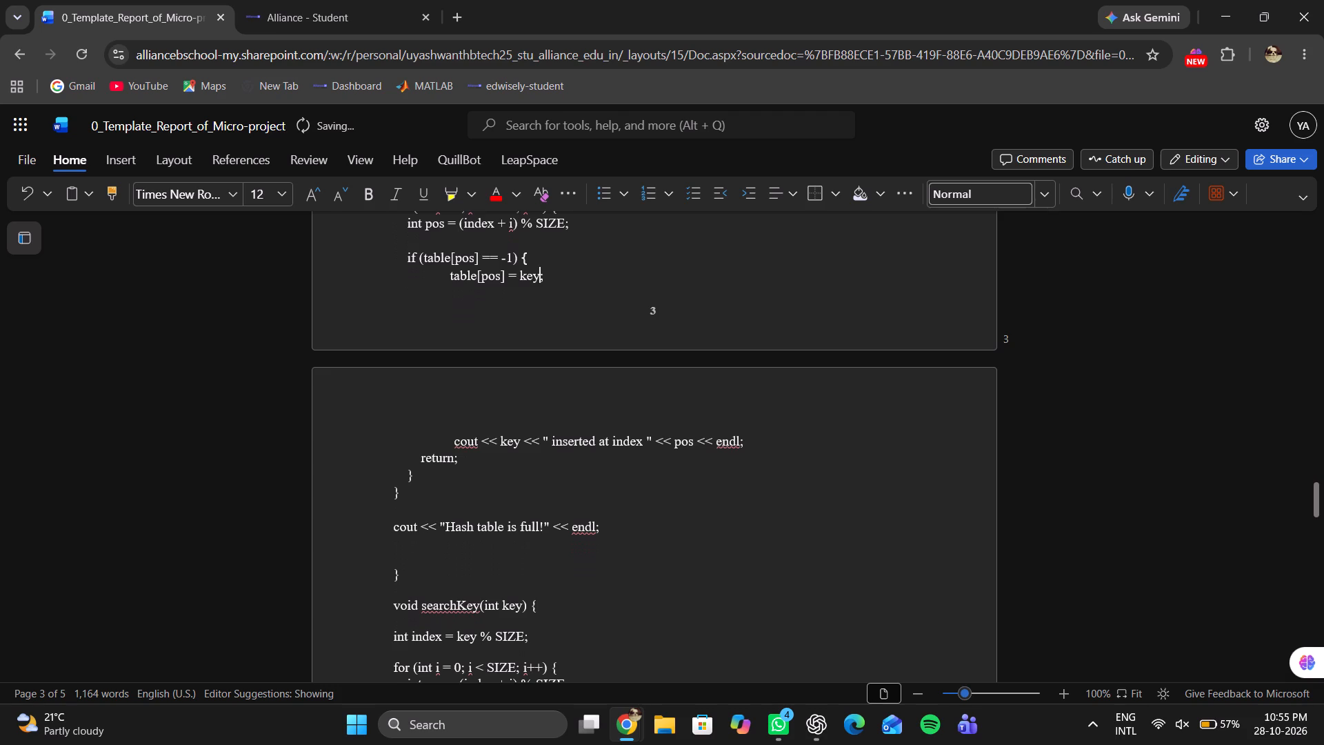
scroll(879, 488, down, 2)
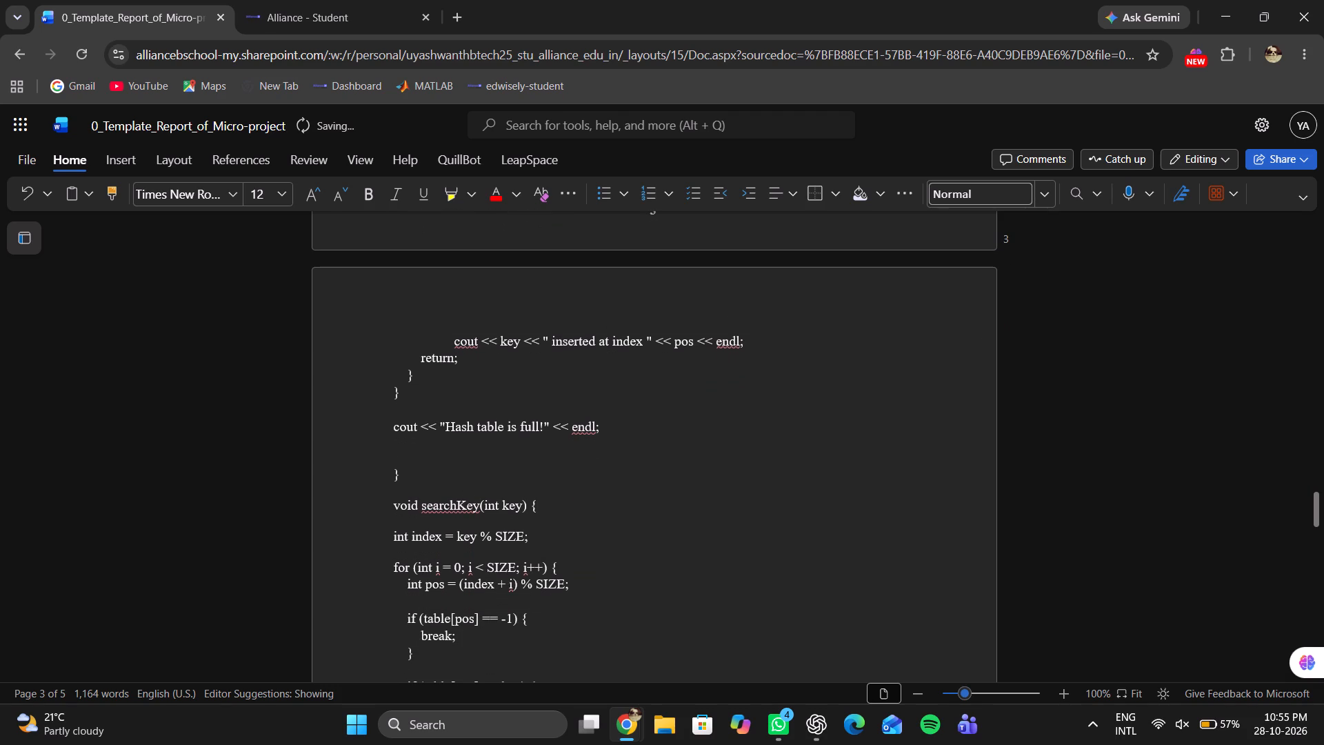
scroll(824, 510, down, 2)
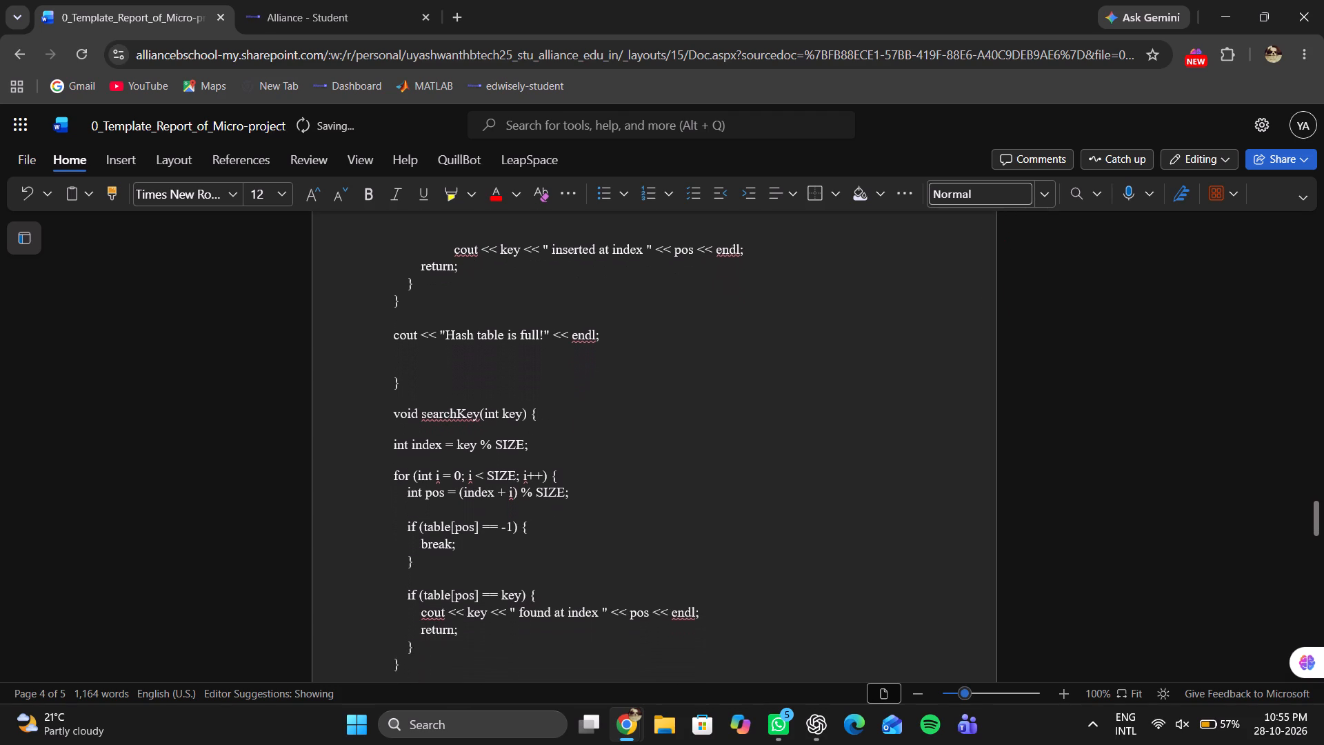
scroll(824, 510, down, 1)
scroll(725, 508, down, 1)
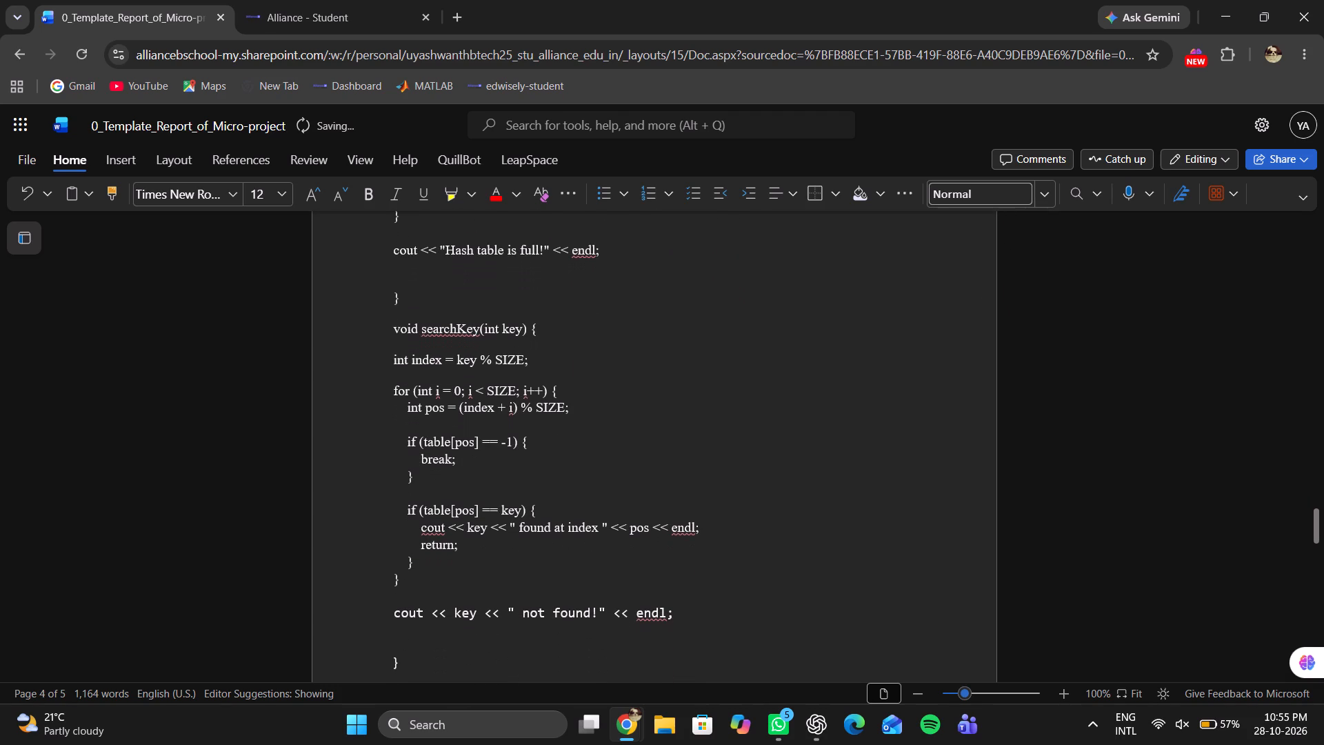
scroll(761, 508, down, 3)
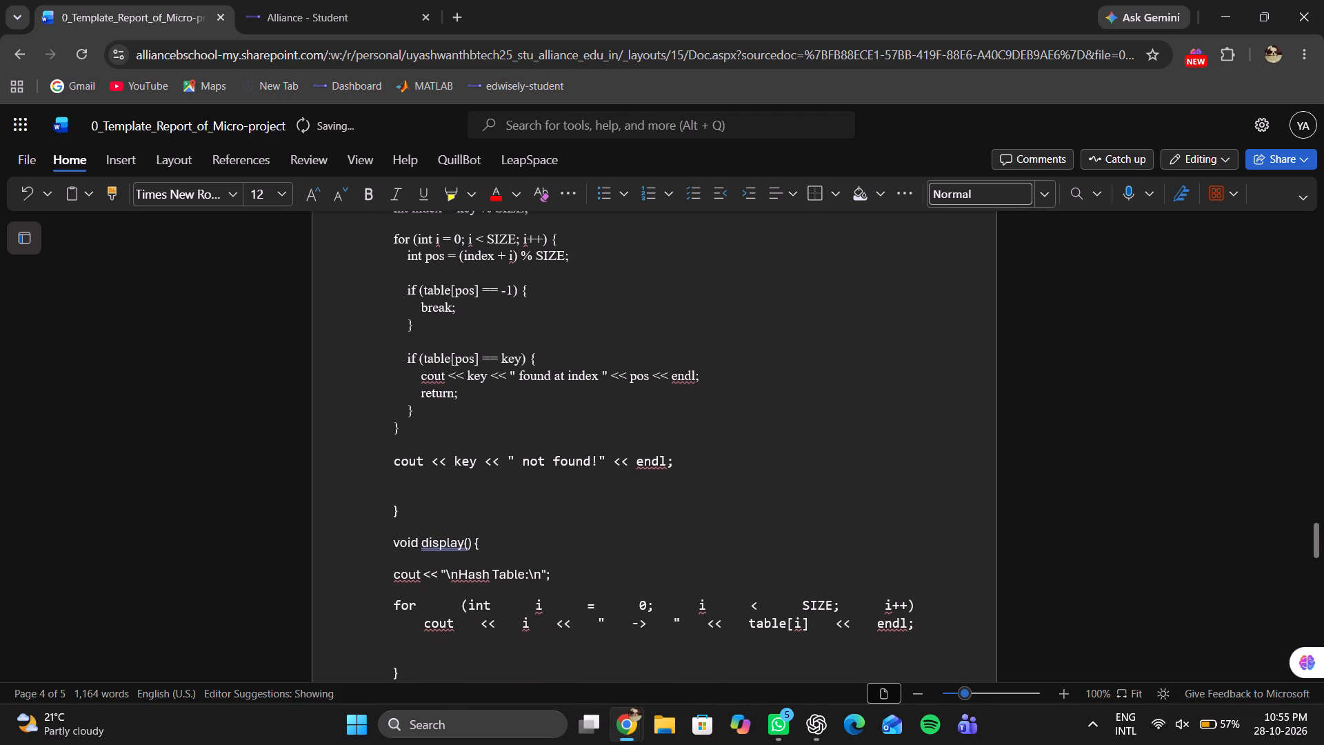
scroll(761, 508, down, 2)
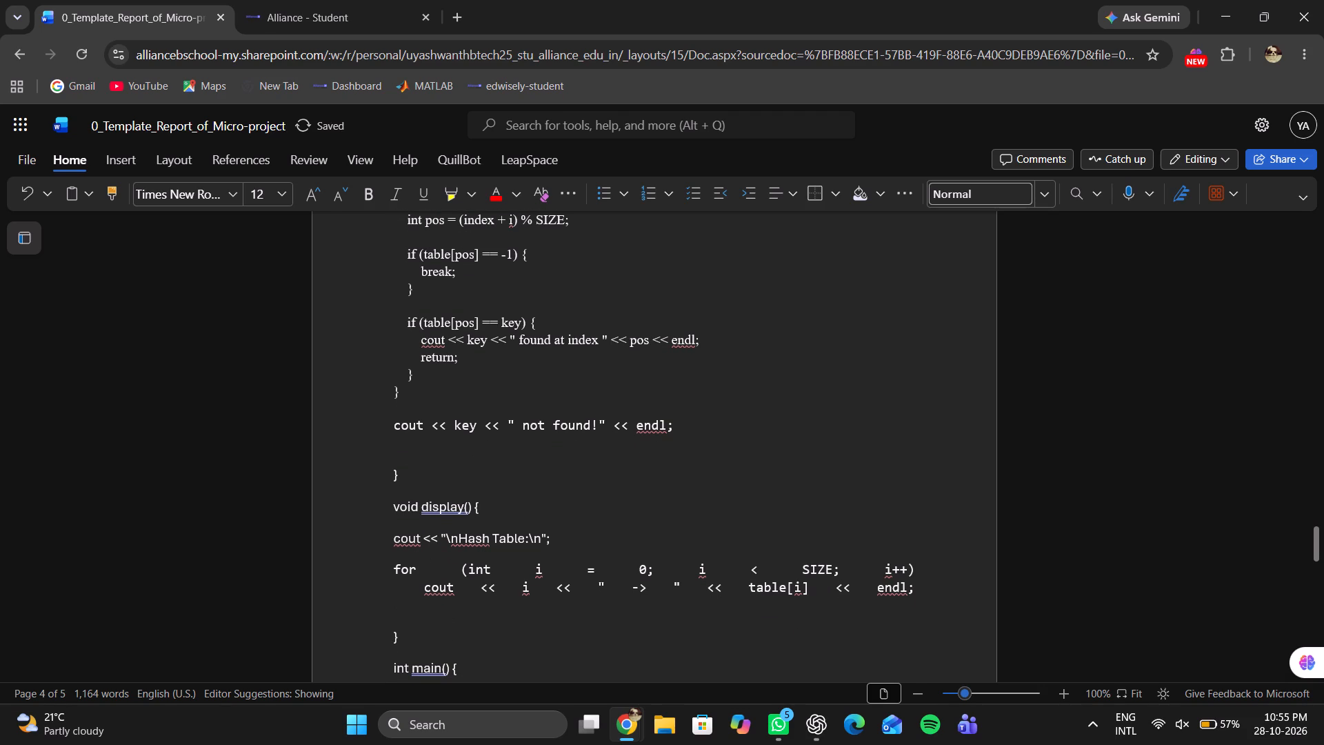
scroll(386, 427, down, 3)
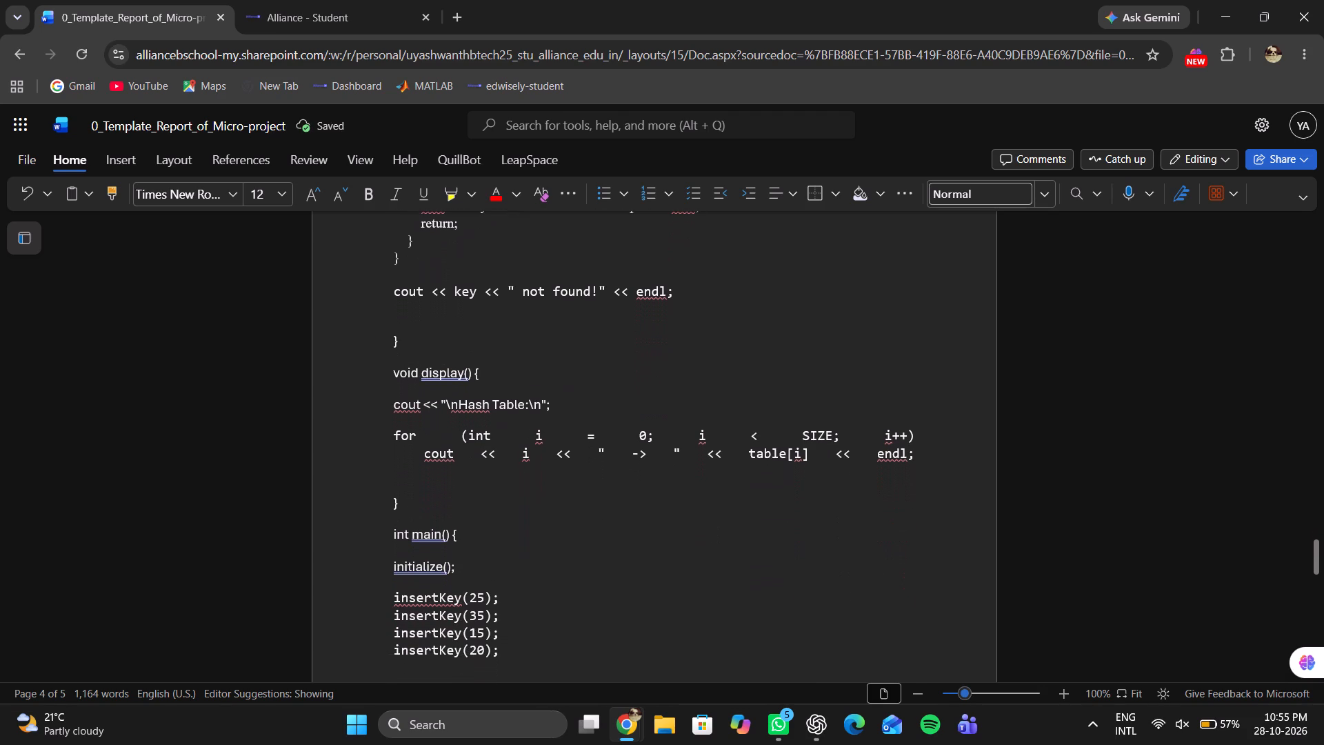
drag(391, 289, 488, 315)
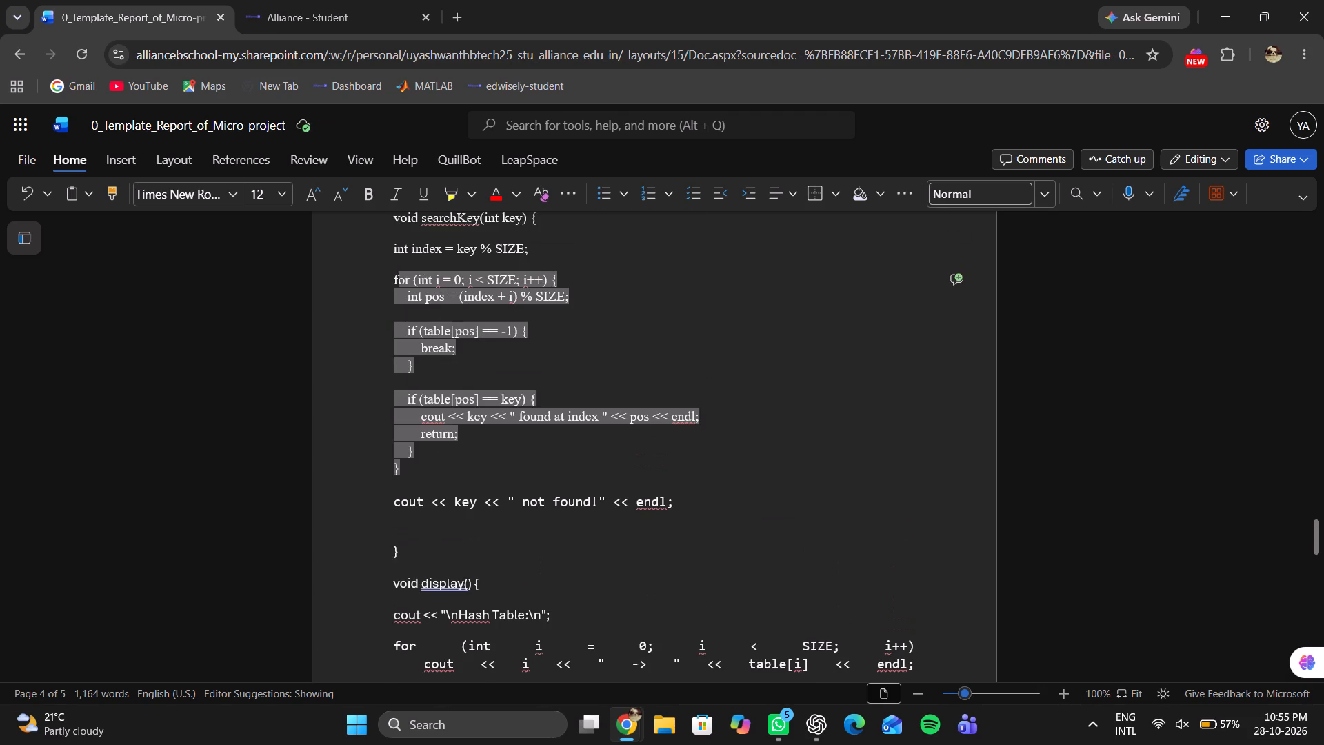
drag(488, 315, 488, 322)
click(1054, 399)
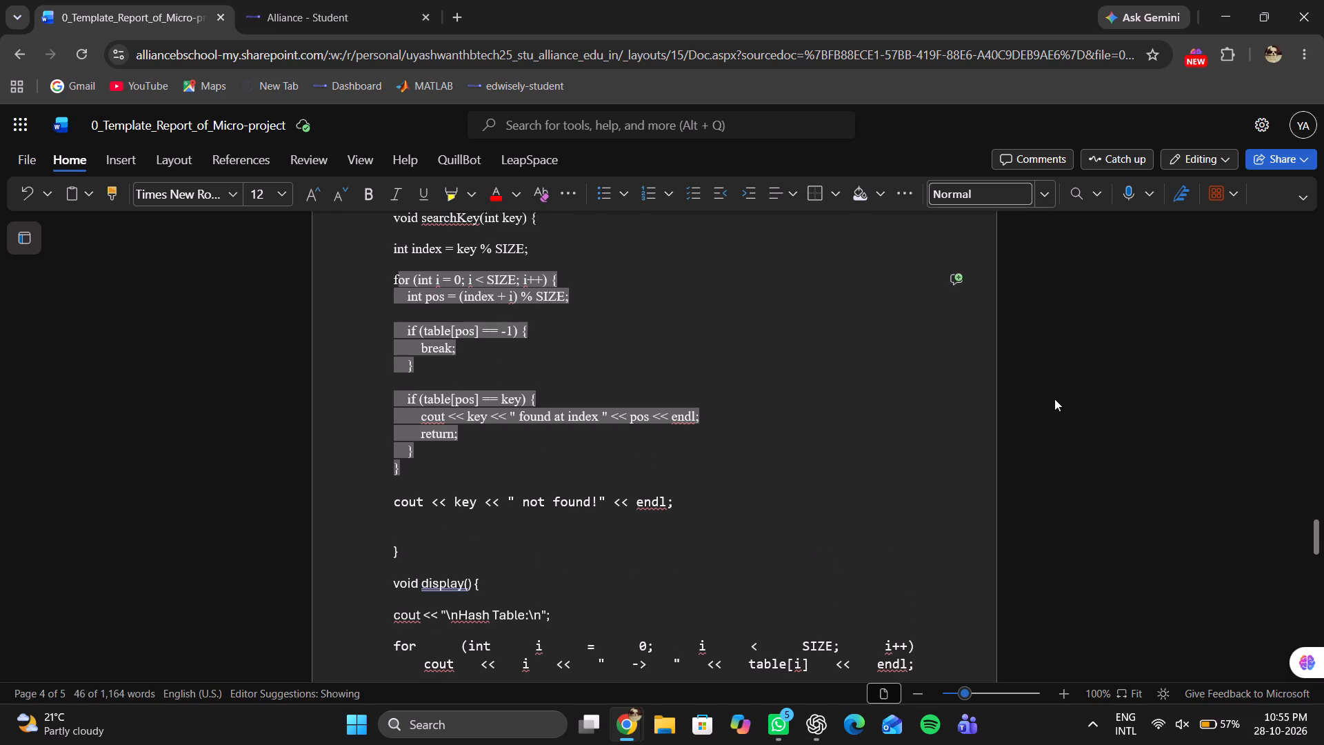
drag(394, 504, 448, 633)
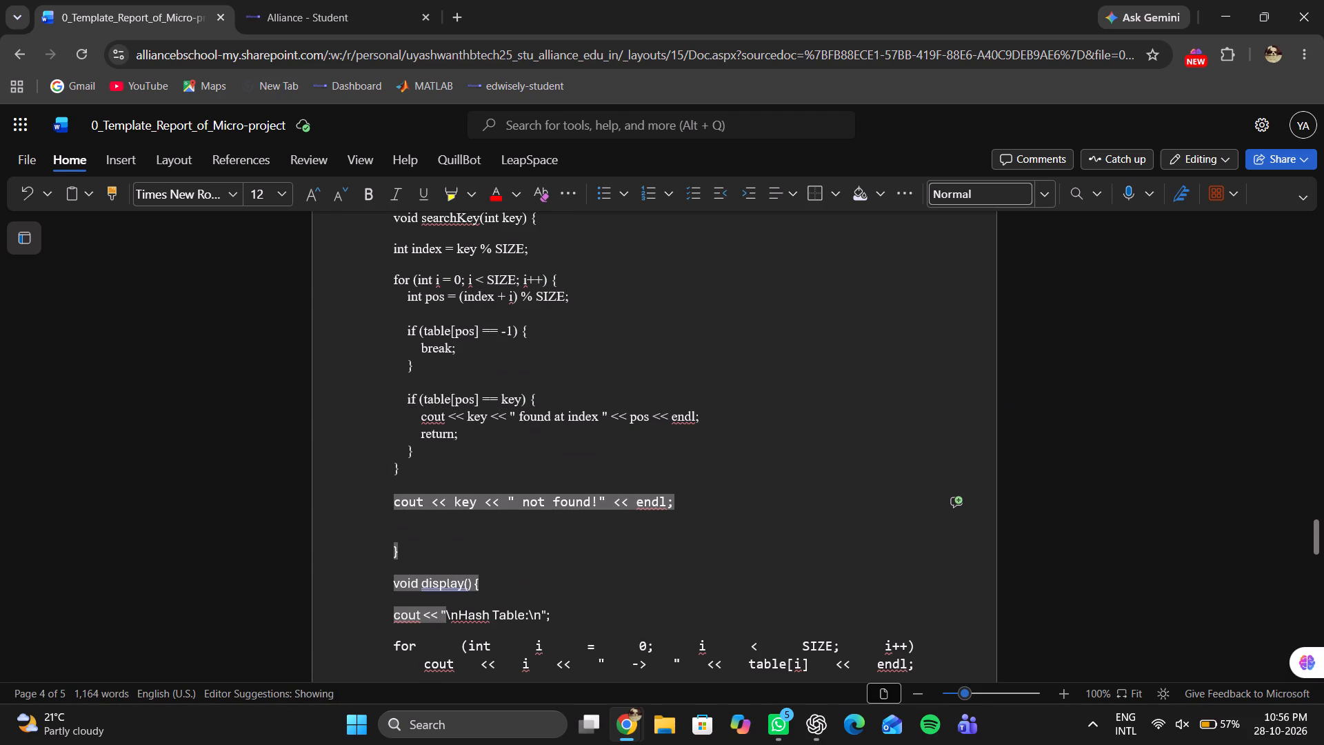
drag(448, 633, 537, 675)
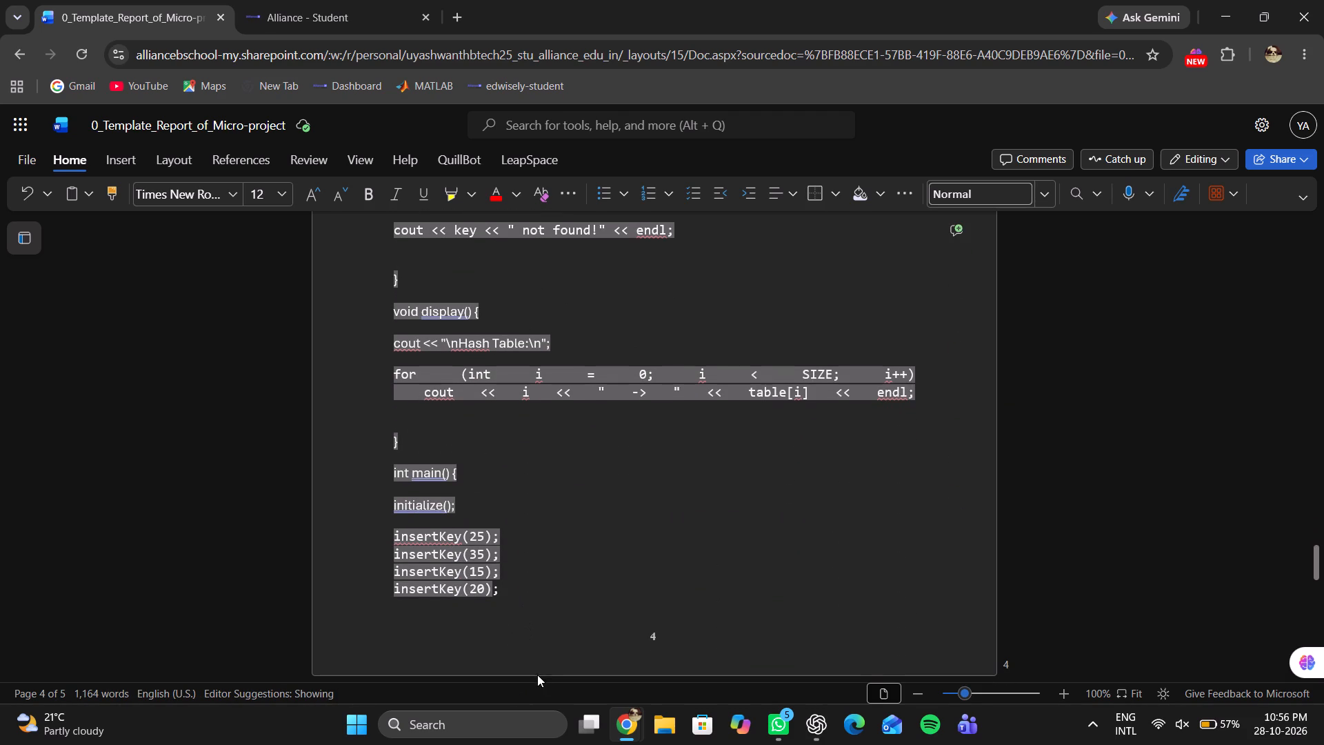
drag(537, 675, 561, 589)
drag(561, 589, 536, 590)
click(605, 559)
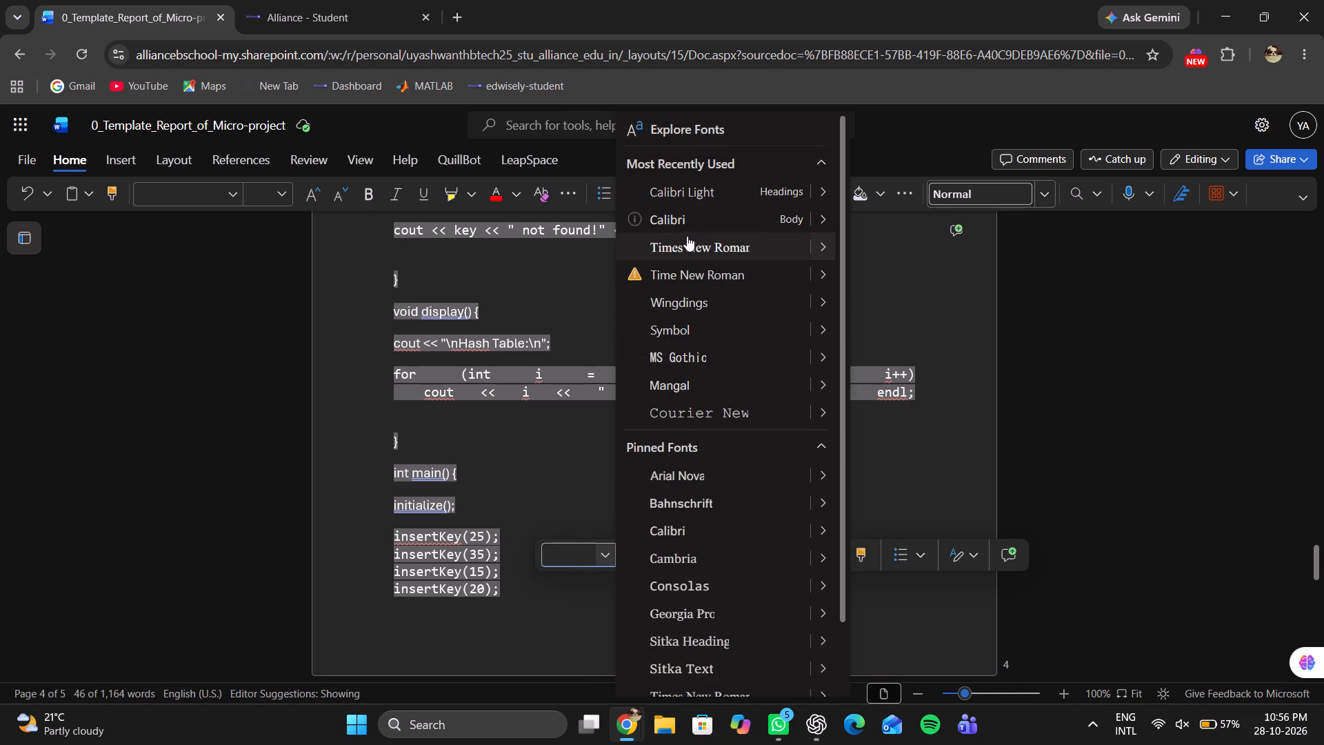
click(689, 240)
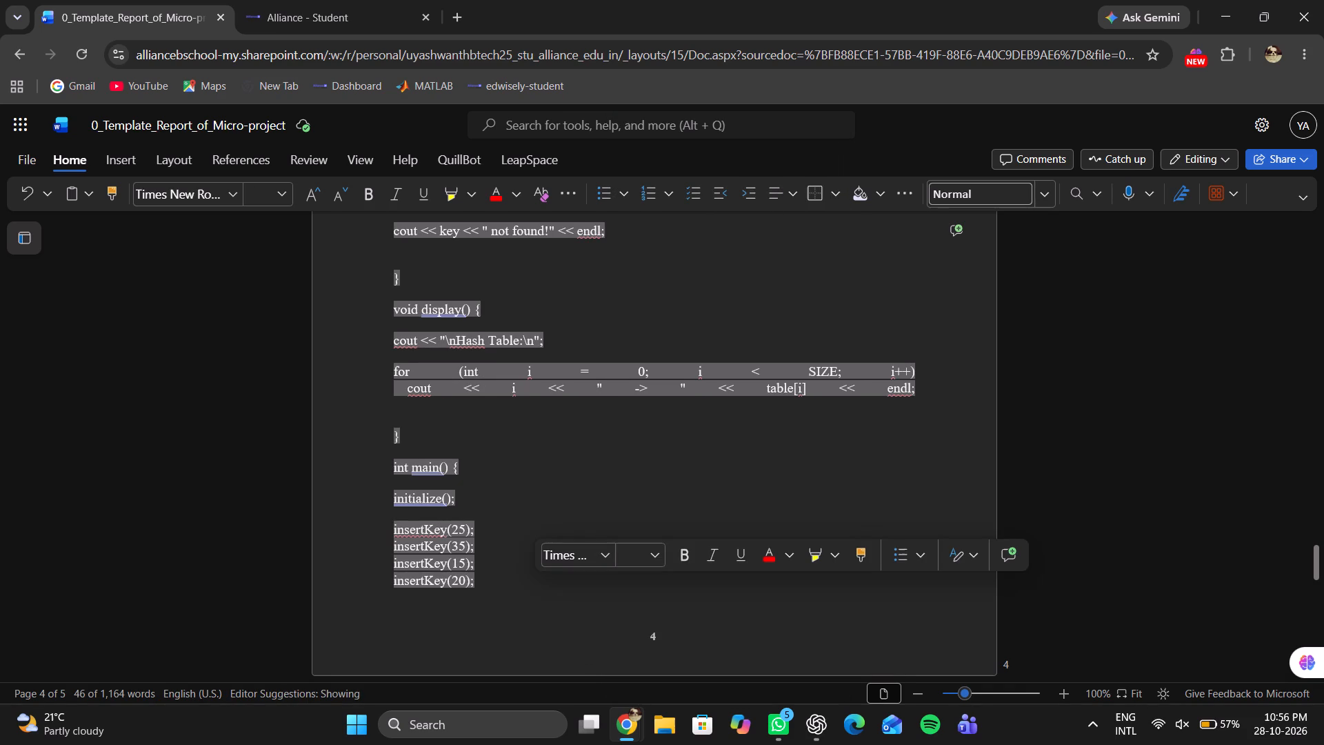
Left-align the selected display and main function code.
click(787, 195)
click(785, 255)
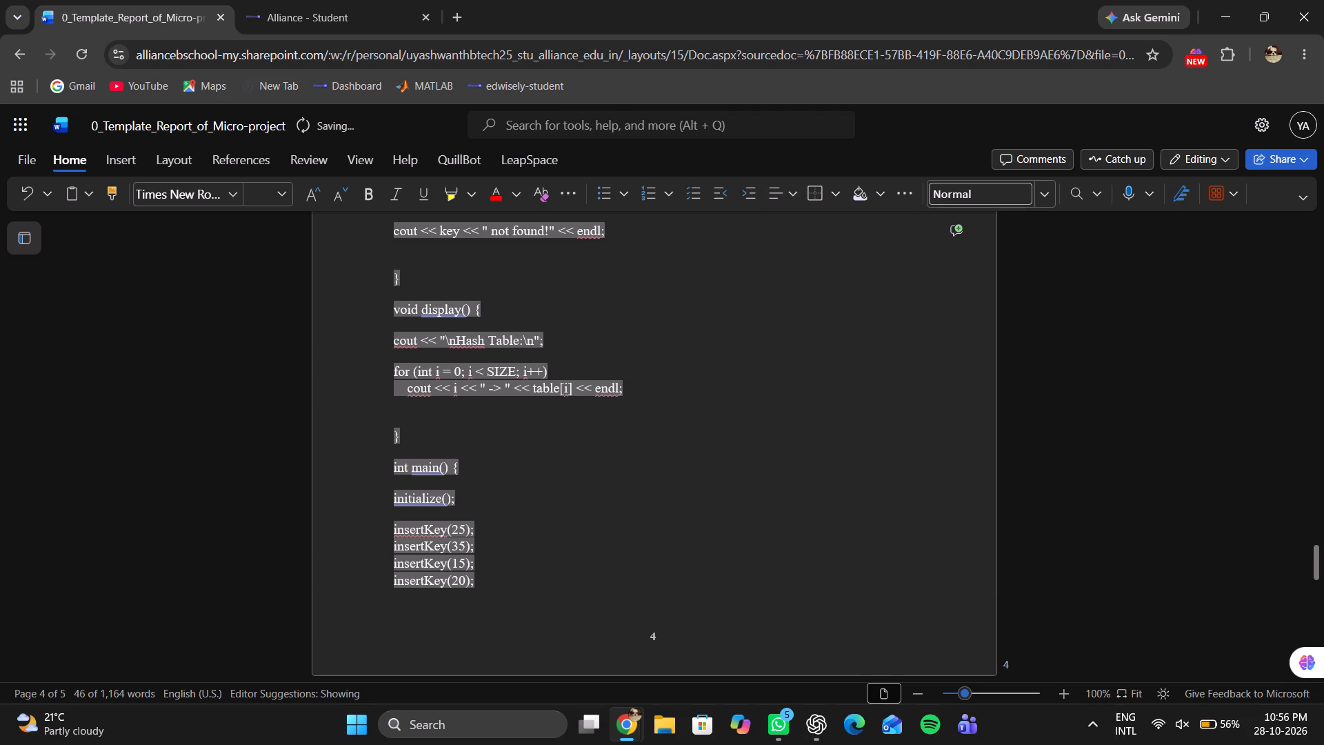
click(1007, 430)
Change the remaining main code on page 5, from display() through the closing brace, to Times New Roman.
scroll(721, 464, up, 3)
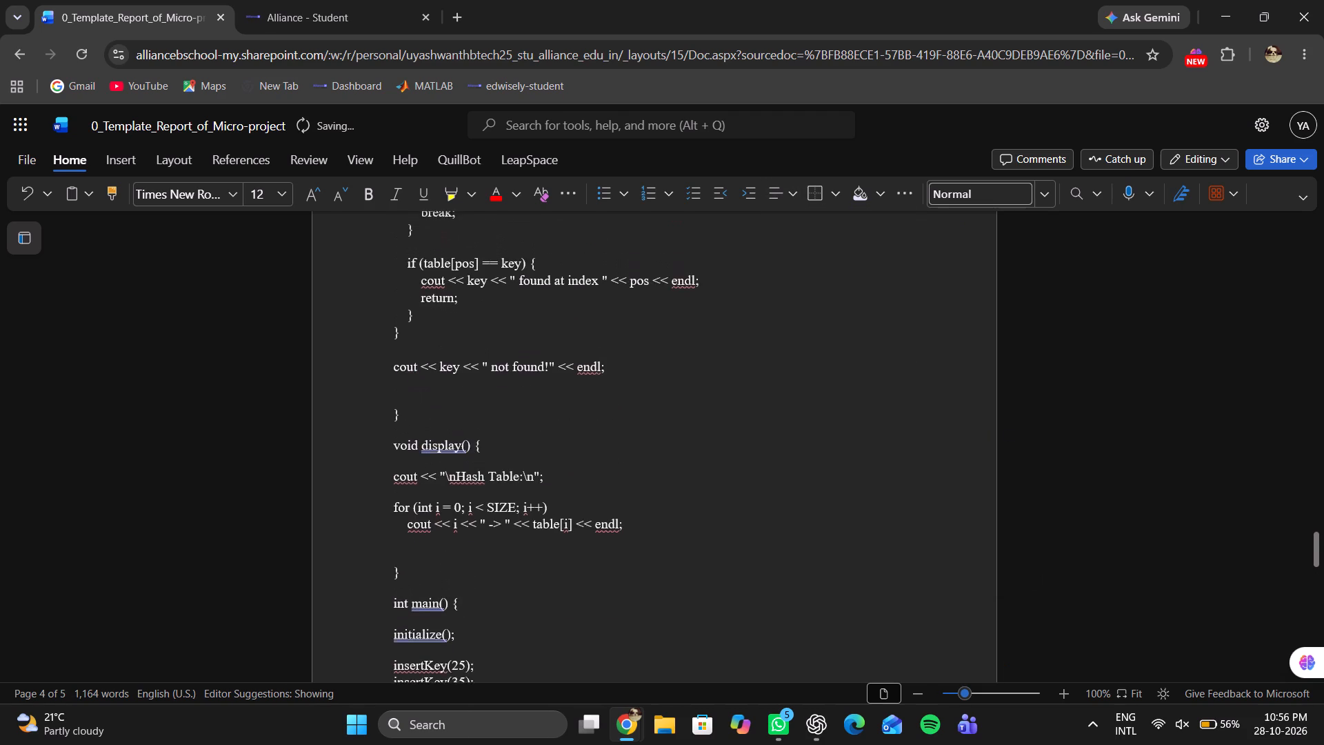
scroll(721, 464, up, 3)
scroll(721, 464, down, 3)
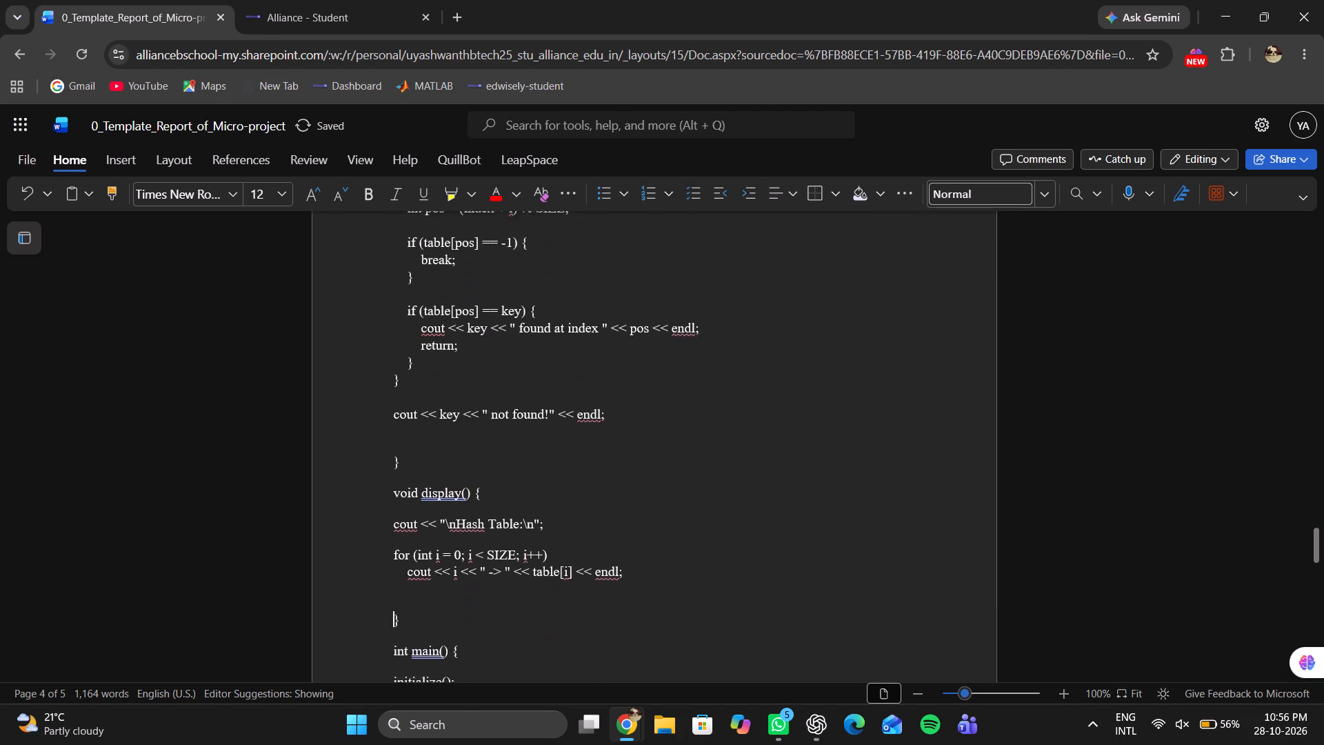
scroll(721, 464, down, 4)
scroll(721, 464, up, 3)
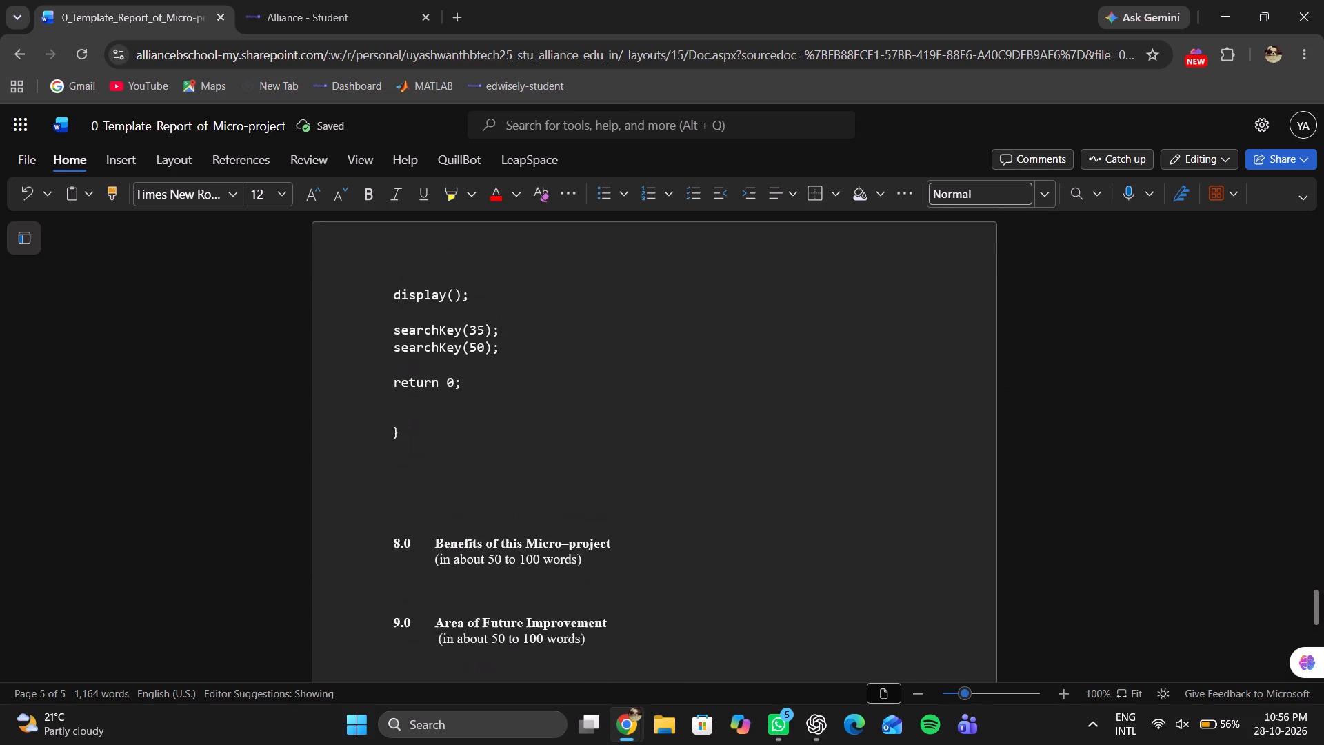
scroll(721, 464, up, 1)
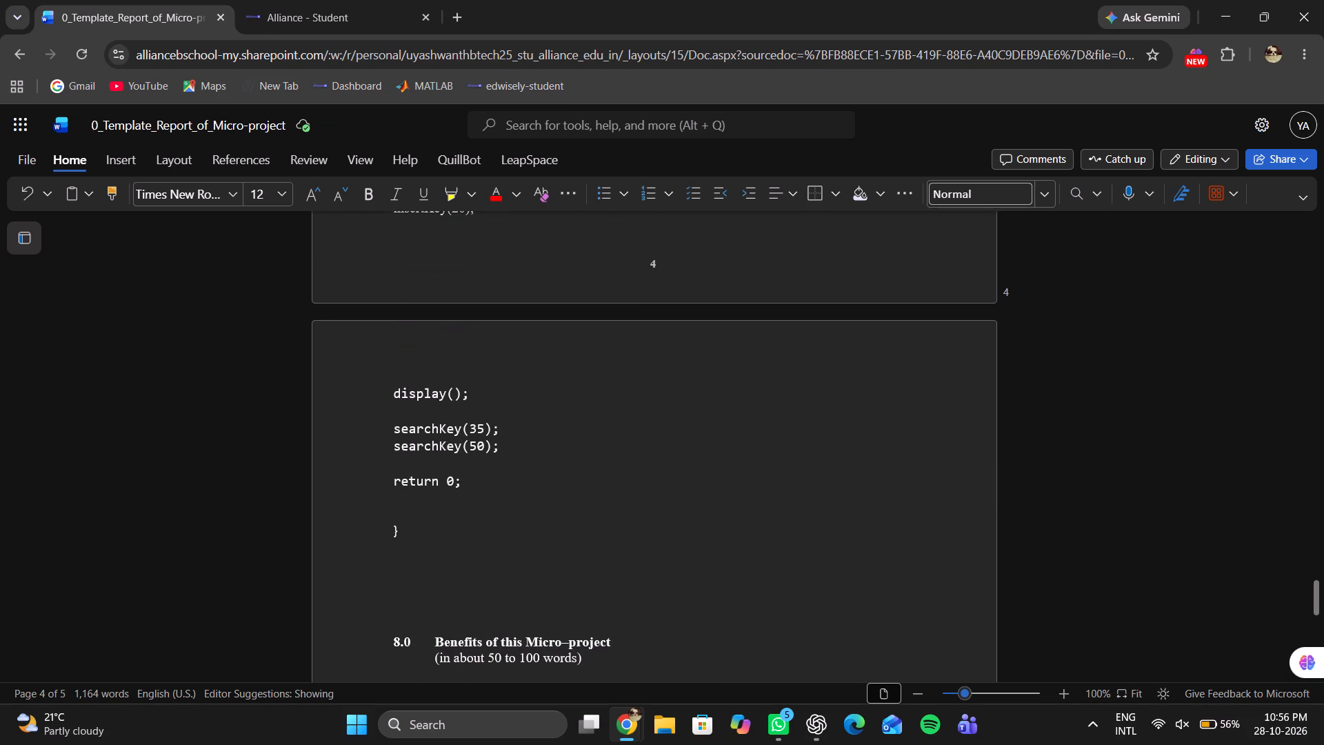
drag(381, 393, 403, 404)
click(734, 539)
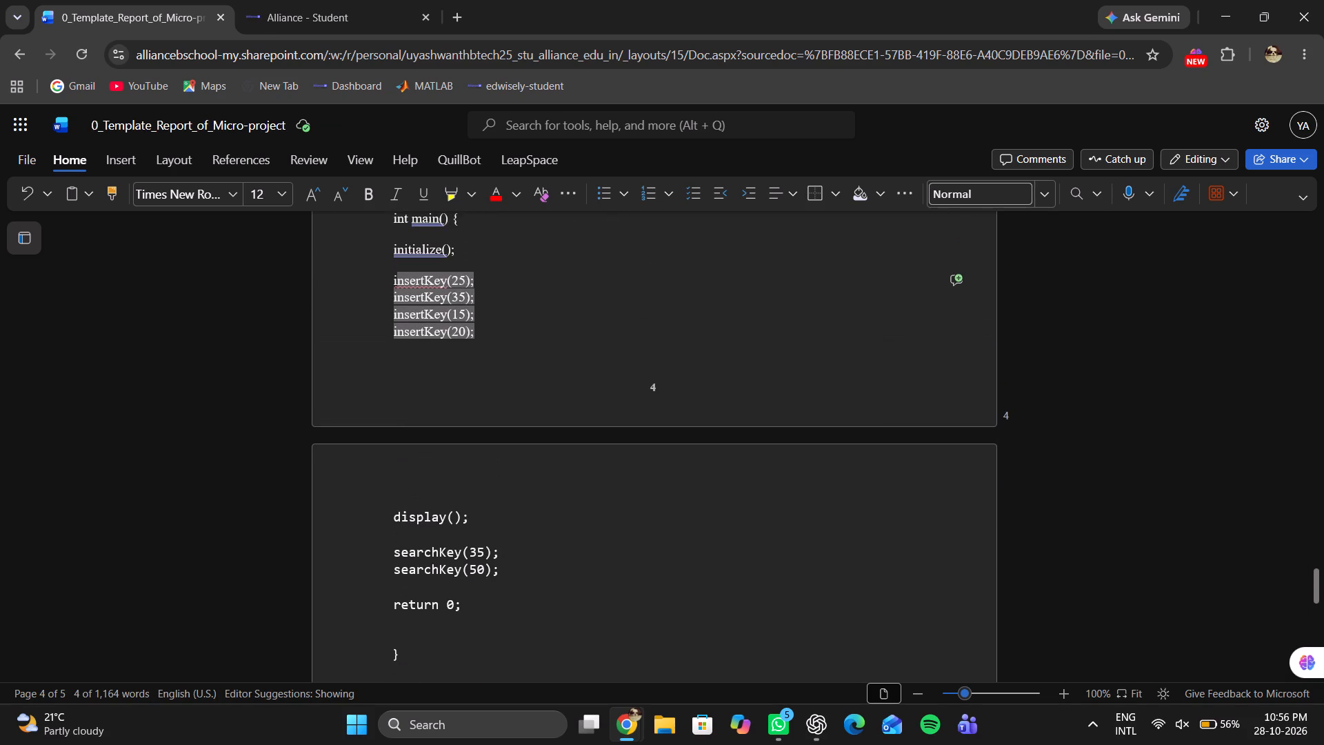
drag(392, 519, 434, 615)
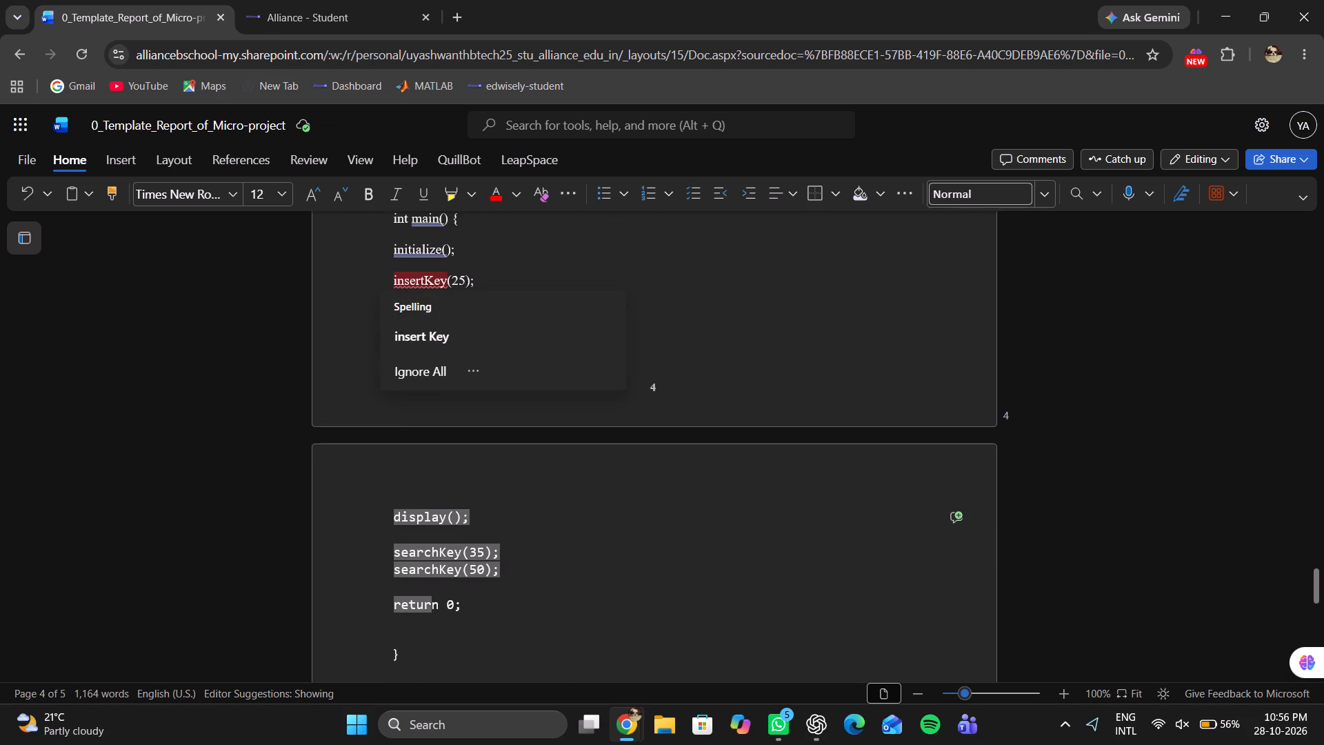
drag(434, 615, 451, 662)
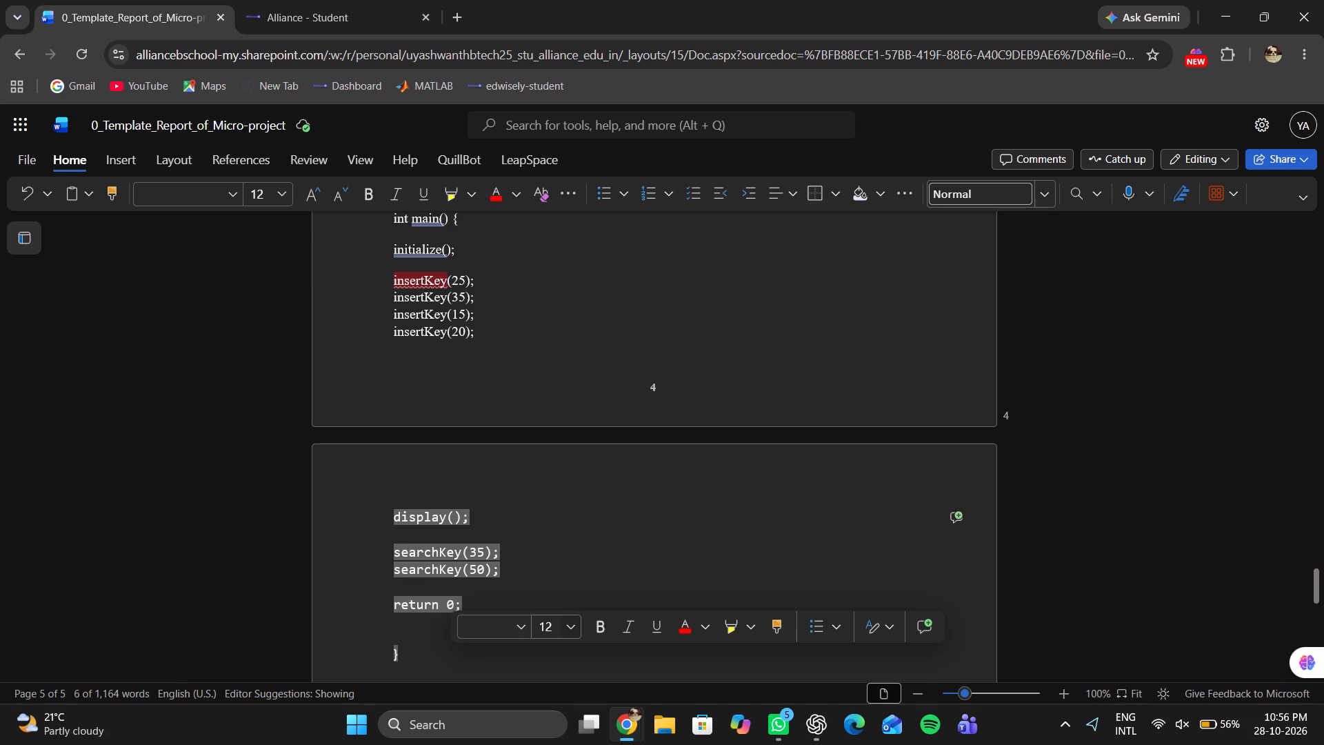
click(521, 629)
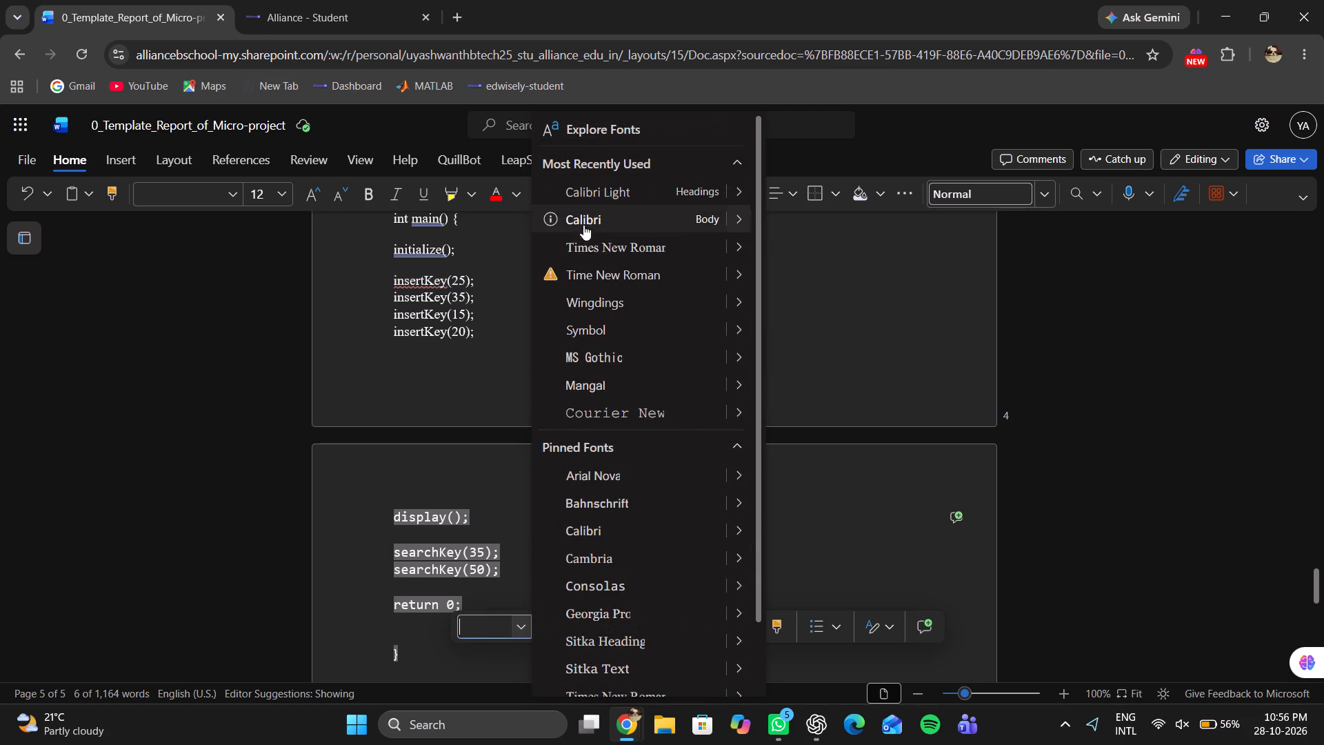
click(588, 245)
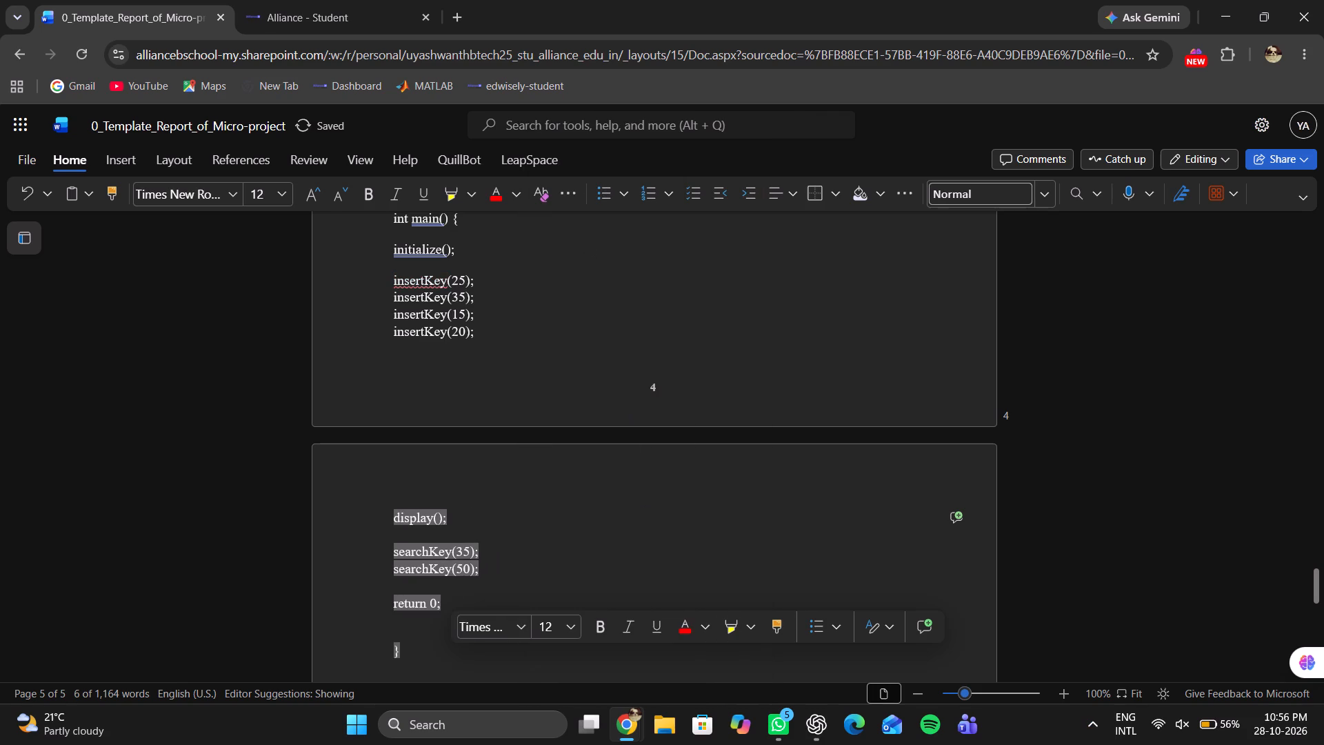
Left-align the selected closing lines of main on page 5.
click(788, 192)
click(784, 255)
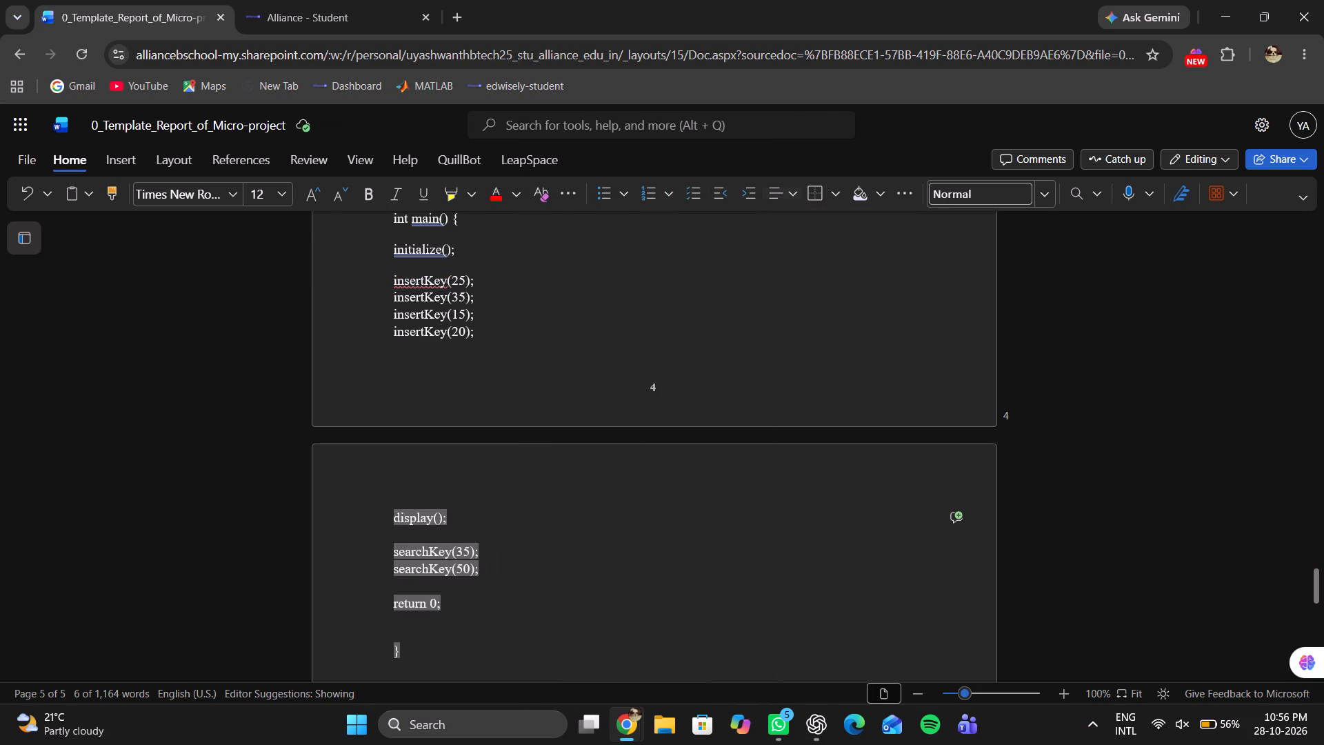
click(1092, 435)
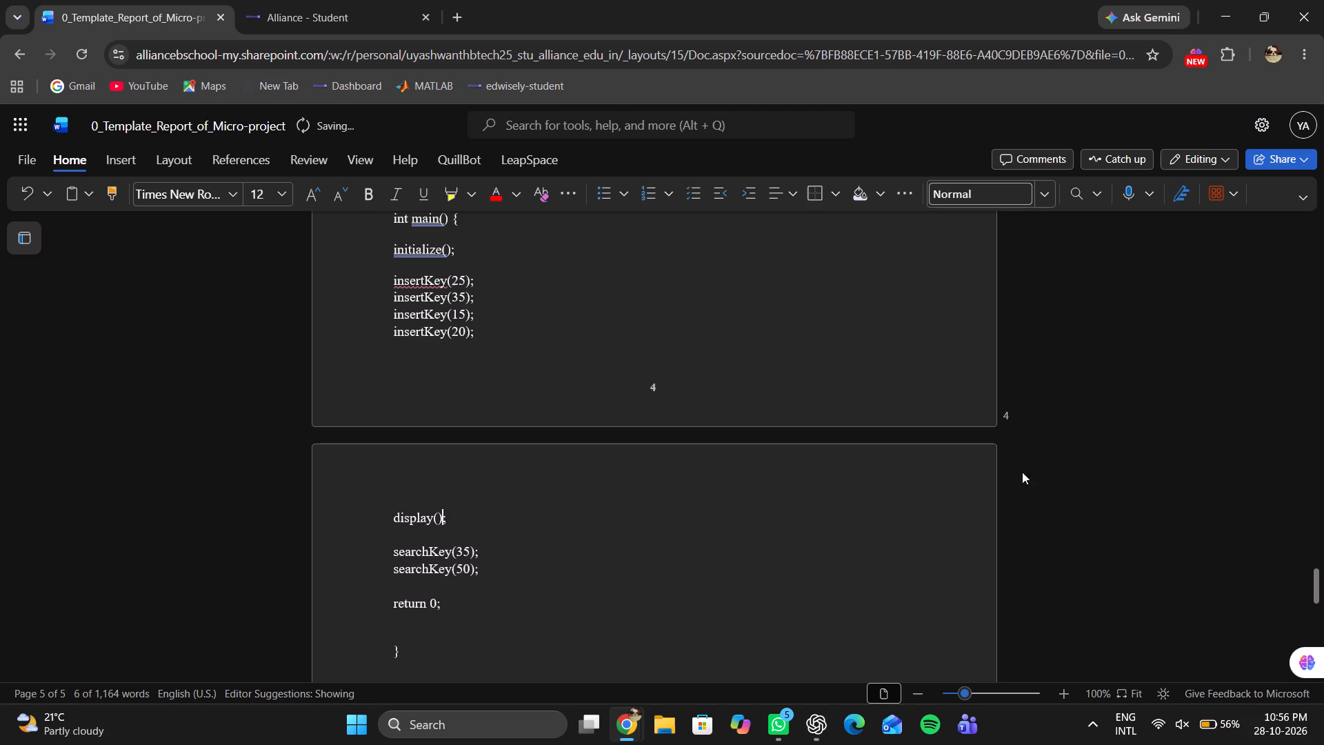
Delete the surplus blank lines between the code's closing brace and the 8.0 Benefits heading, leaving one blank line.
scroll(752, 535, down, 4)
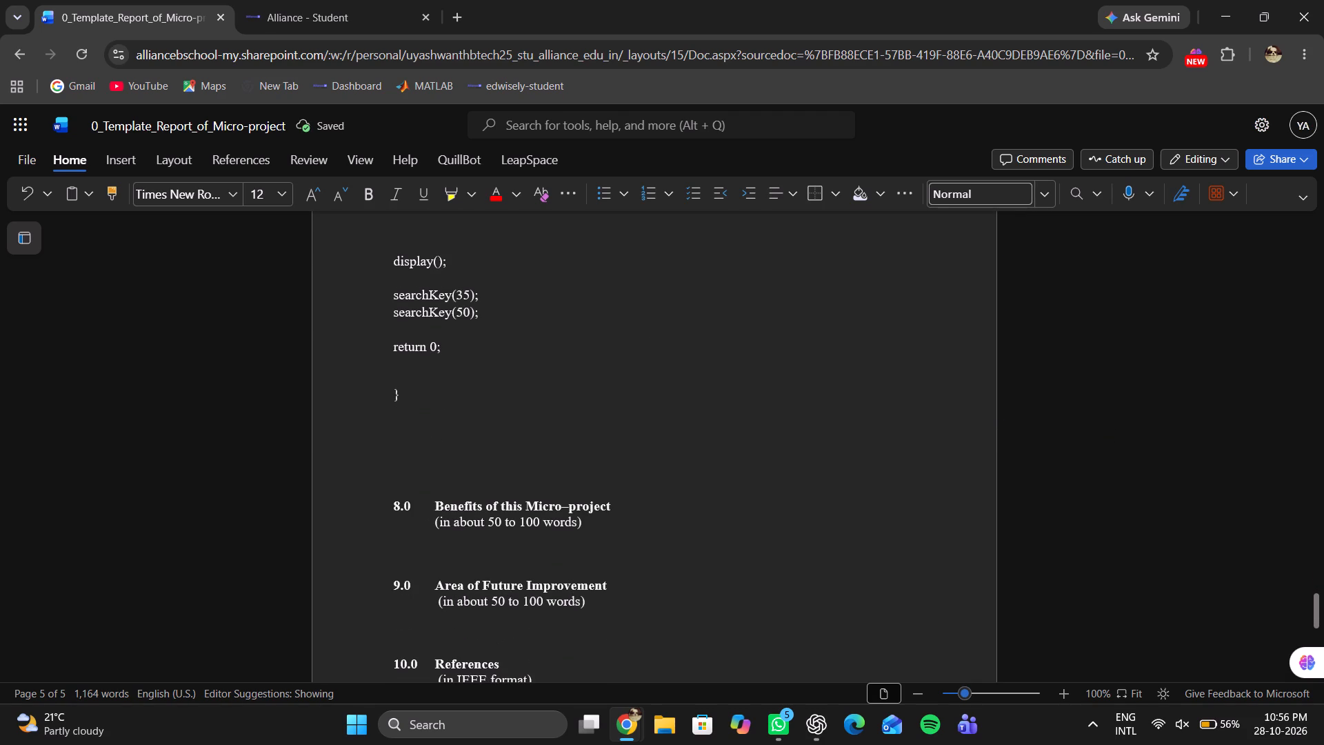
click(441, 472)
key(Down)
key(Up)
key(Down)
key(BackSpace)
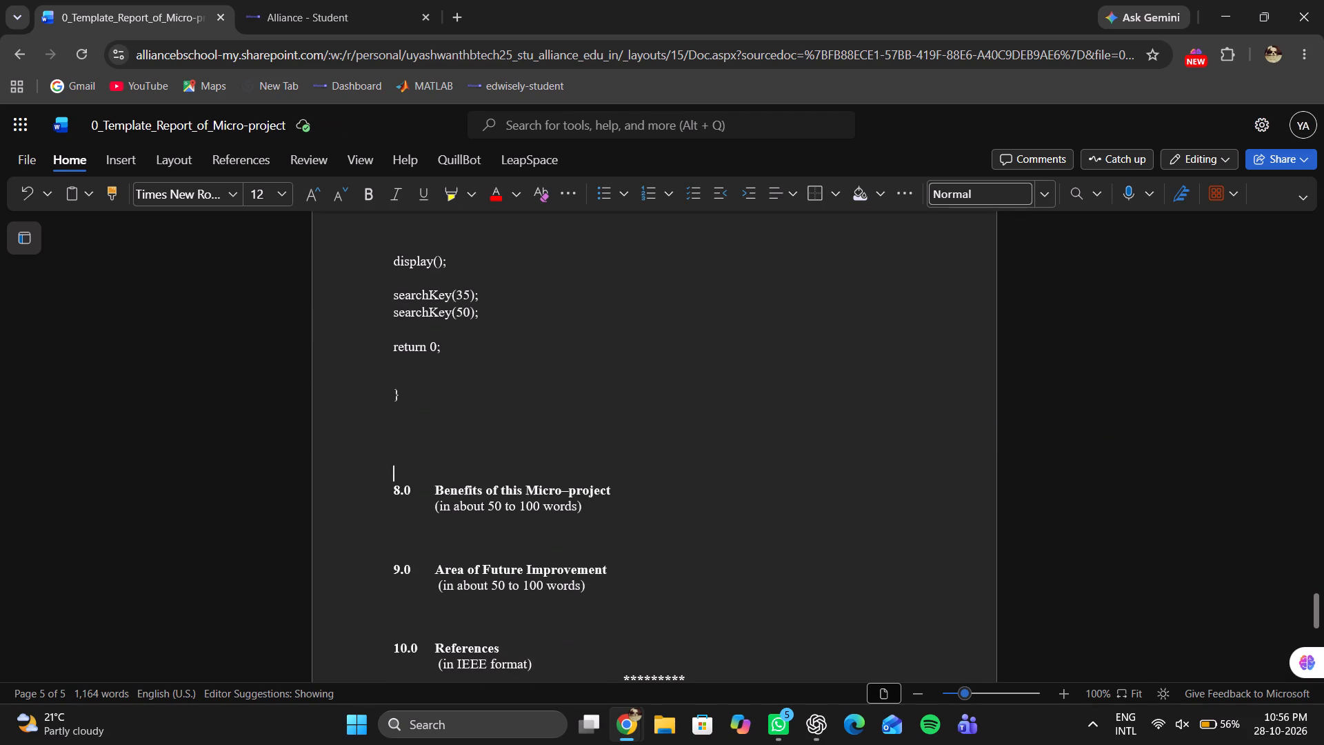
key(BackSpace)
key(BackSpace)
key(BackSpace)
key(BackSpace)
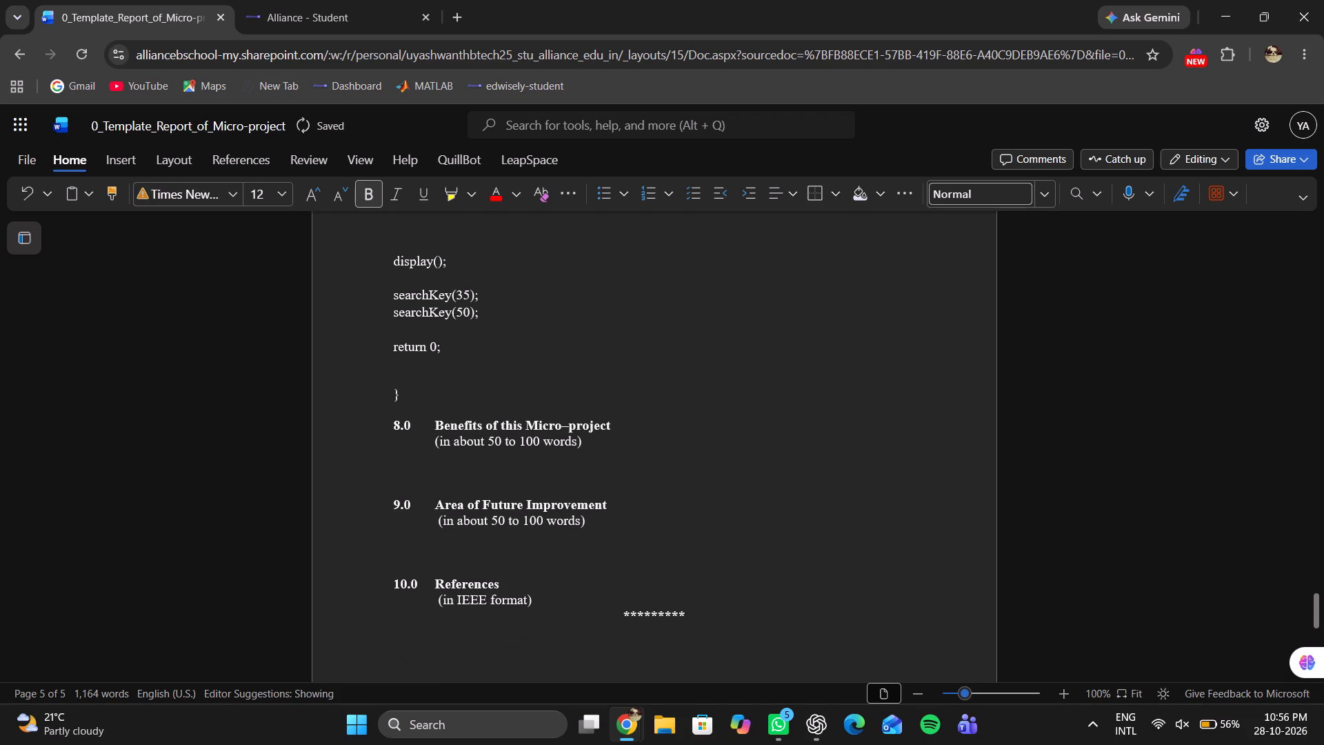
key(Return)
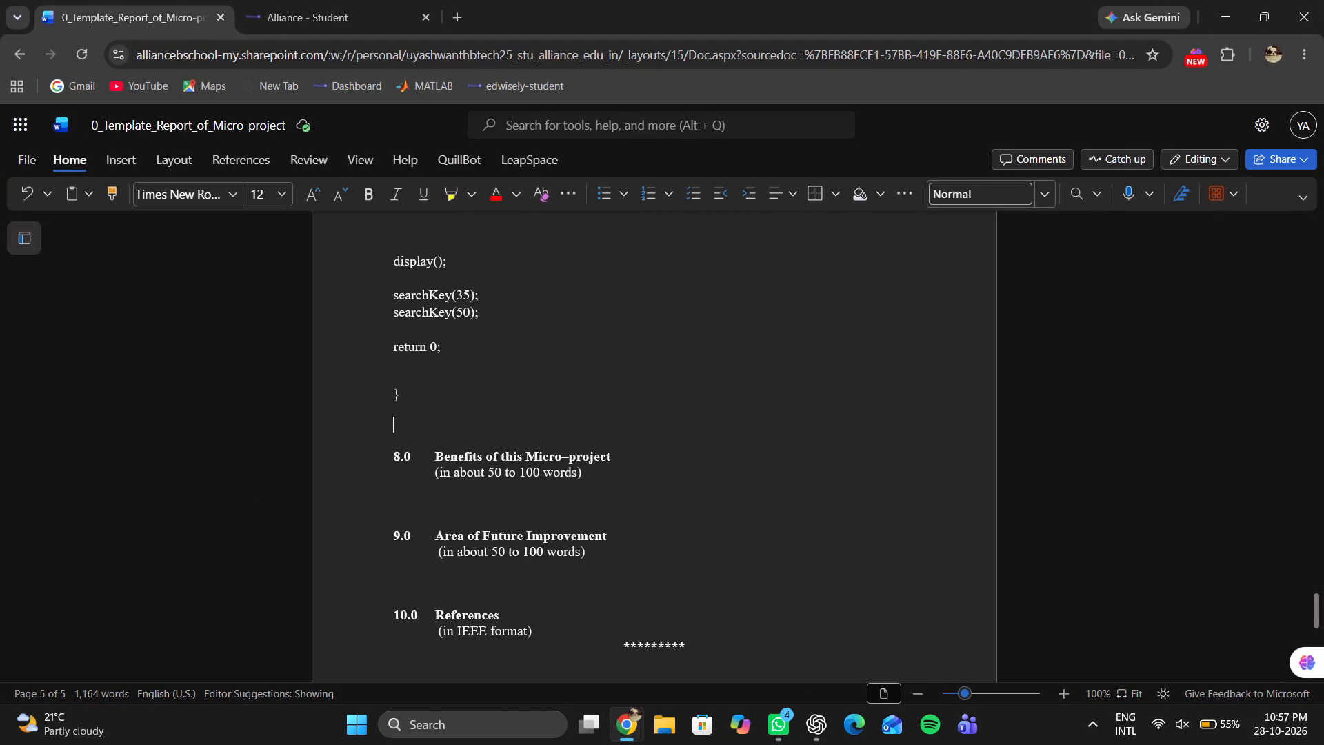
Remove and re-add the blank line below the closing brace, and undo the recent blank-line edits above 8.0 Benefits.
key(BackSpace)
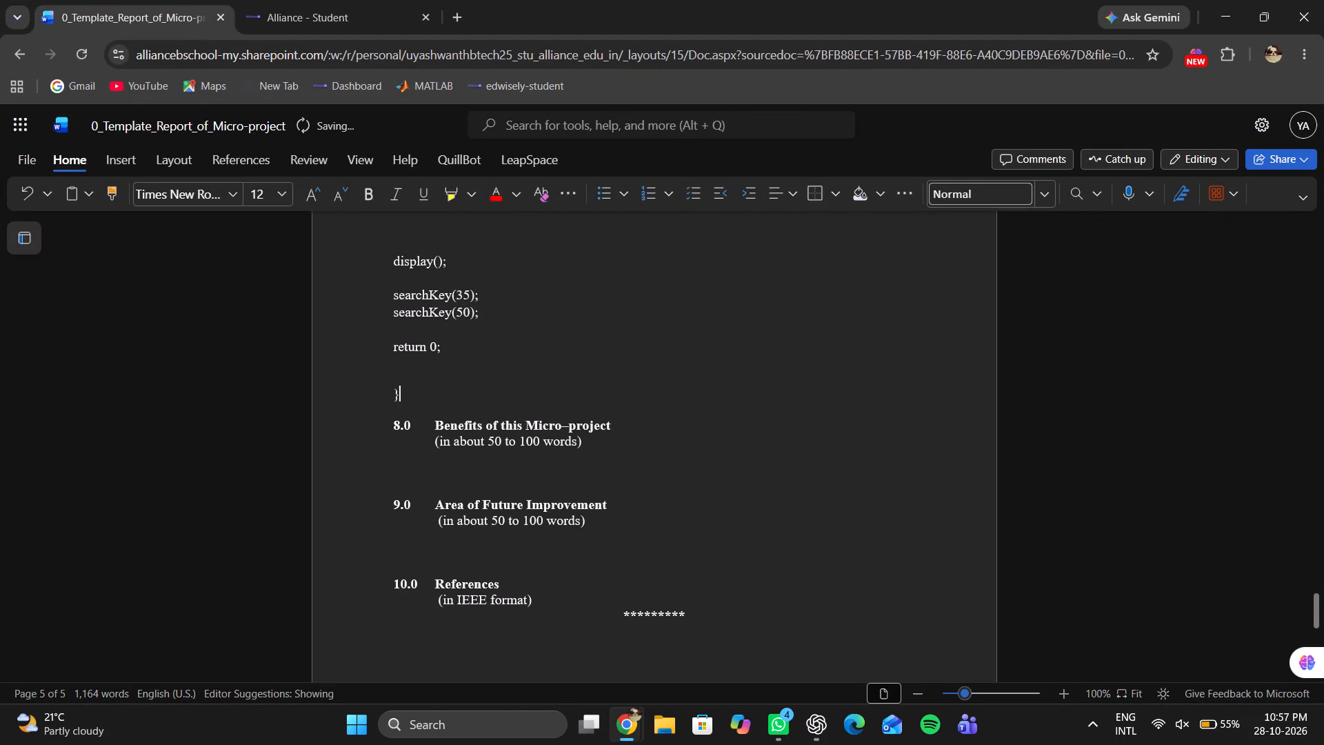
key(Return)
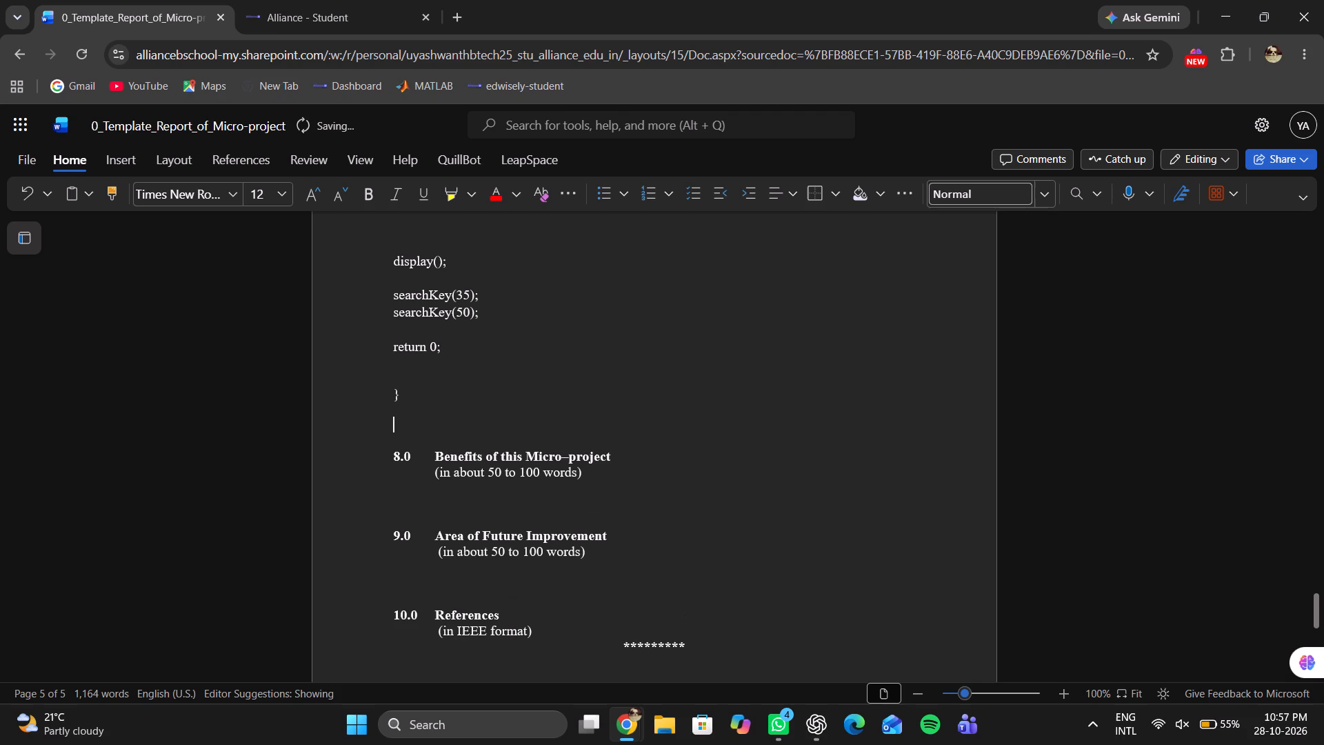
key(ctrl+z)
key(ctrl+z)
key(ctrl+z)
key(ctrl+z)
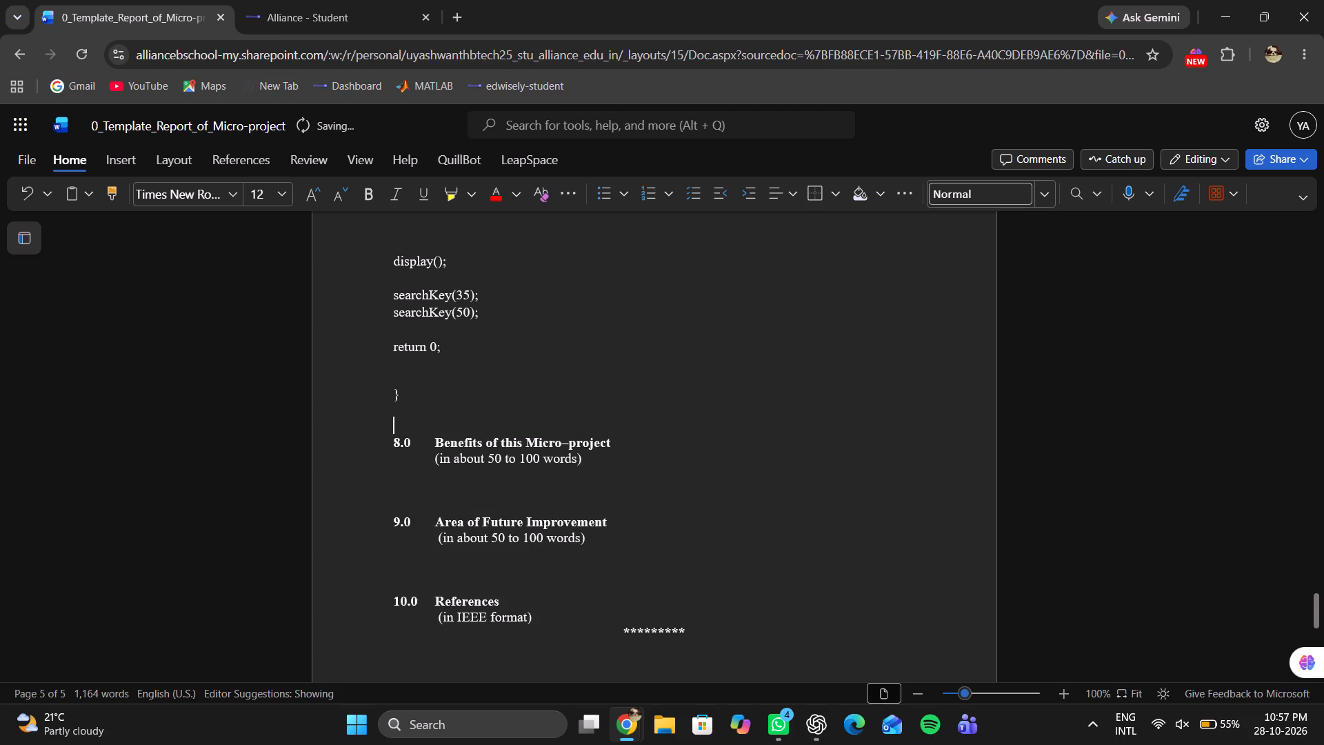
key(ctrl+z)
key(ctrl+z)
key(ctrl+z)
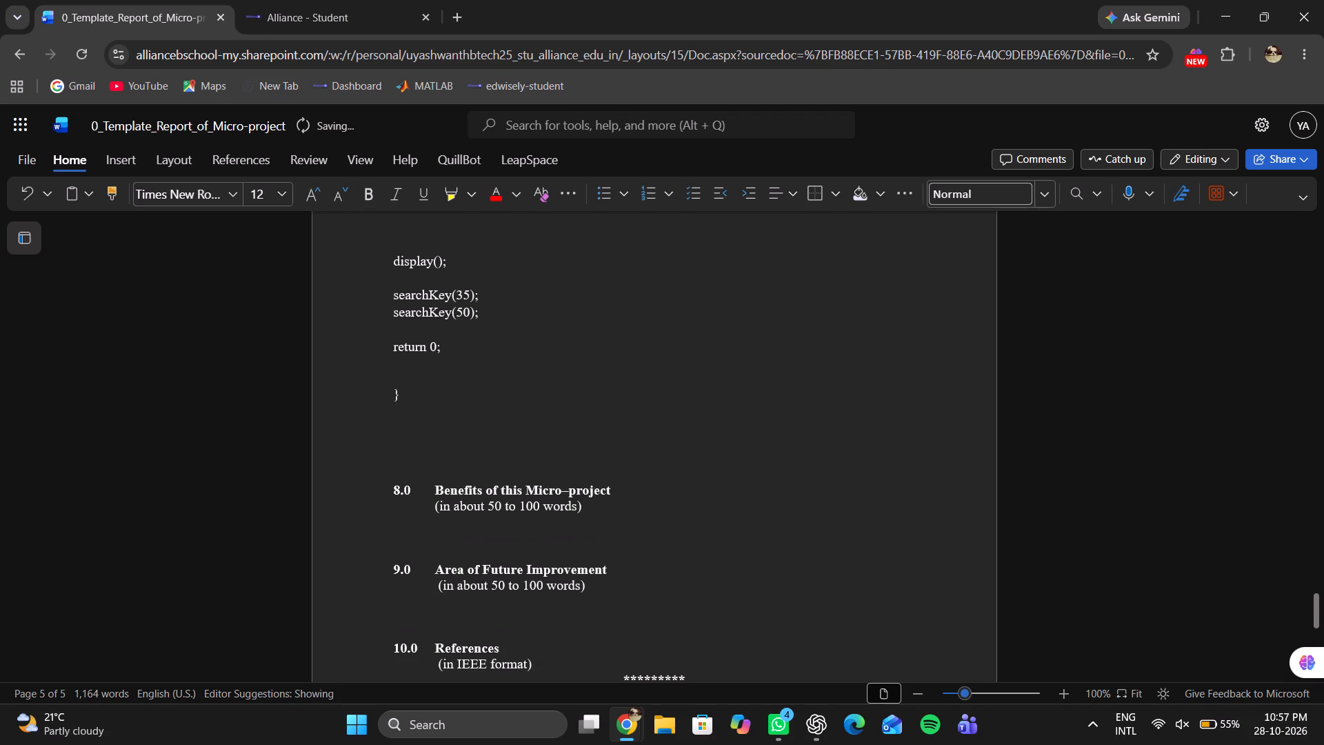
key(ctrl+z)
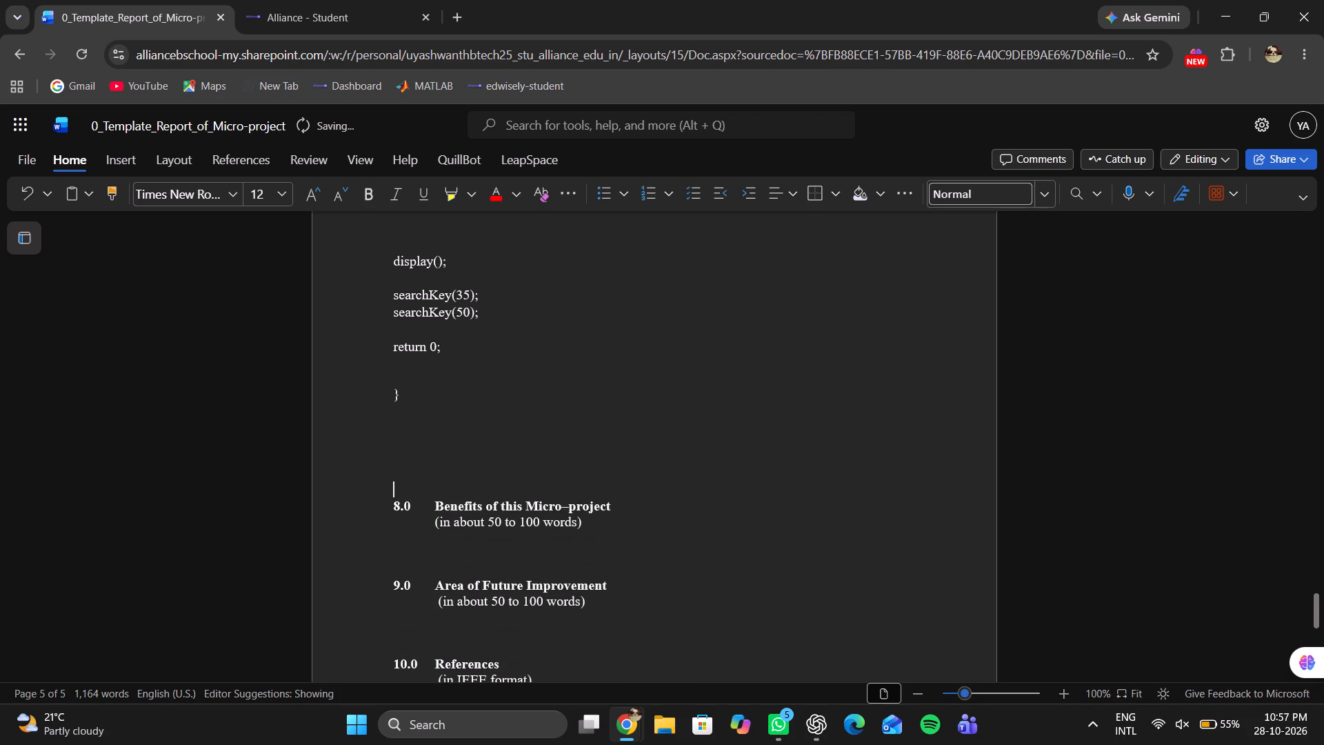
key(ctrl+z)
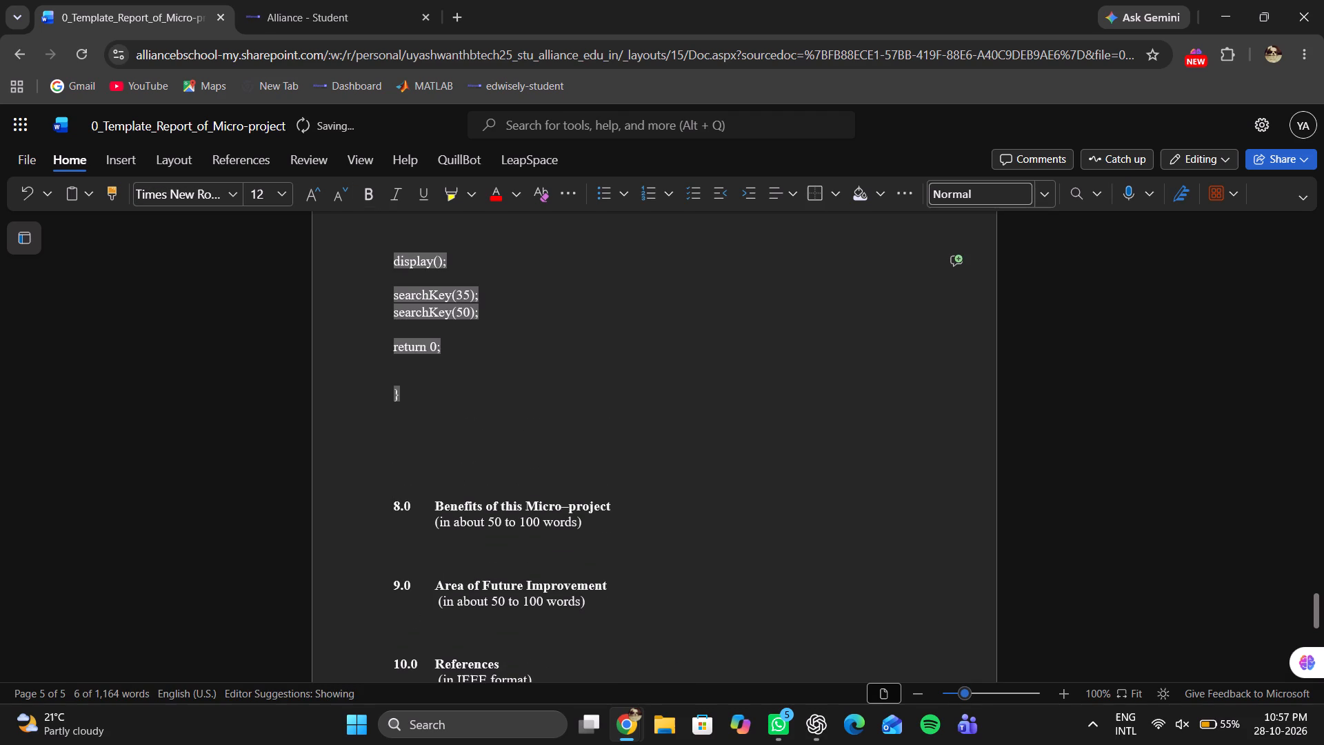
Delete the surplus blank lines between the code's closing brace and the 8.0 Benefits heading, leaving one blank line.
click(389, 484)
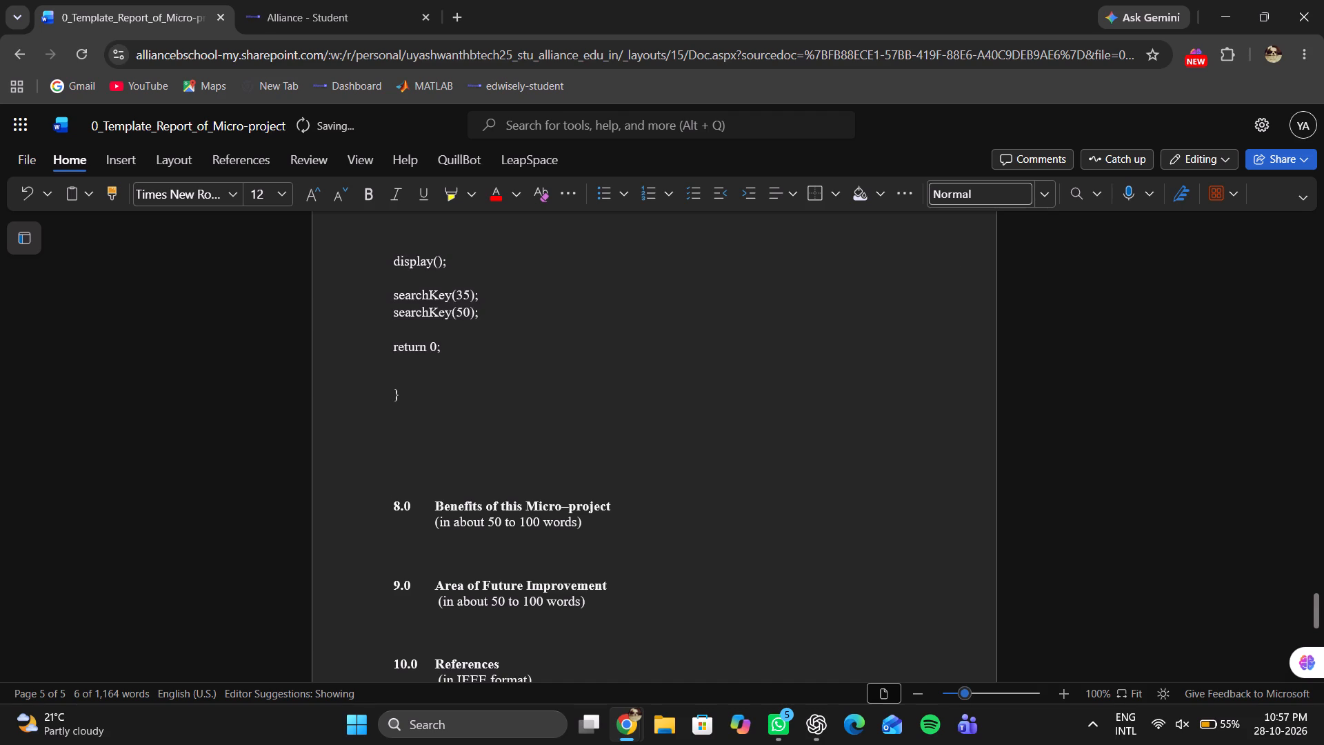
scroll(683, 429, up, 3)
scroll(683, 429, down, 2)
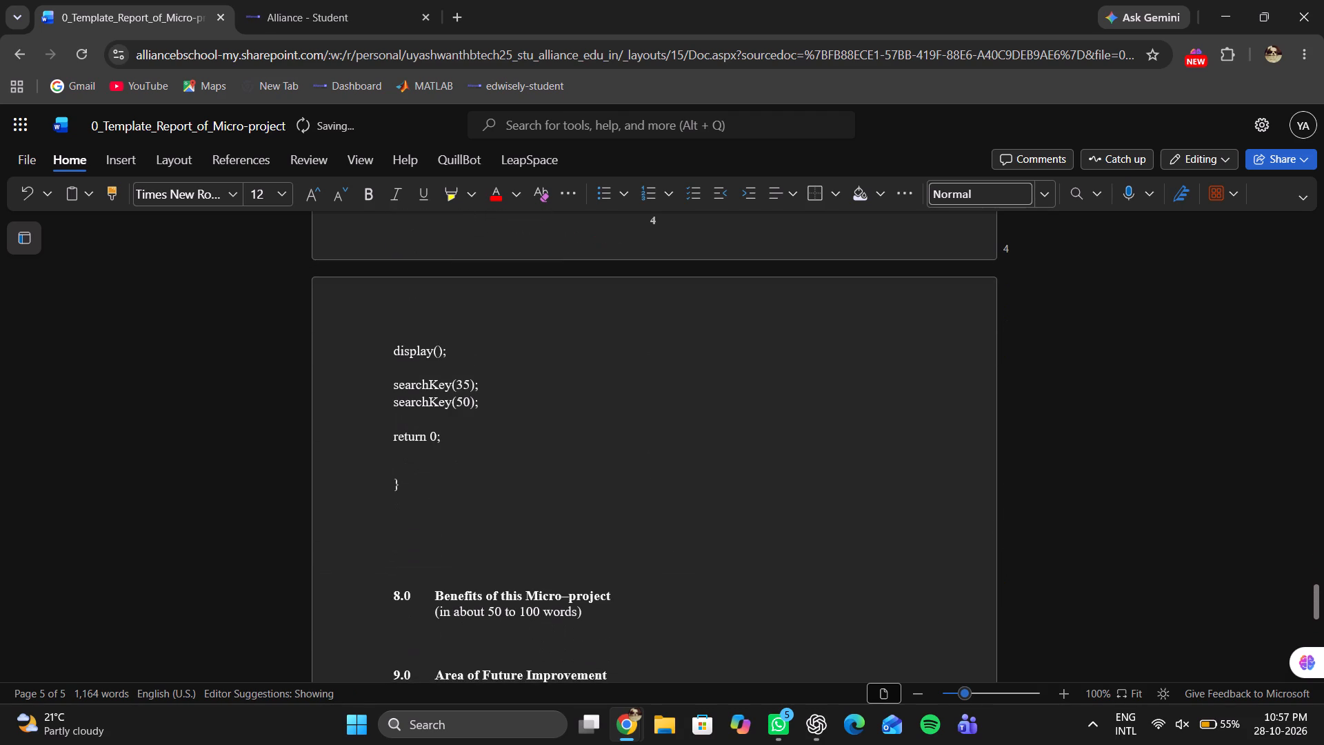
scroll(683, 429, down, 1)
key(BackSpace)
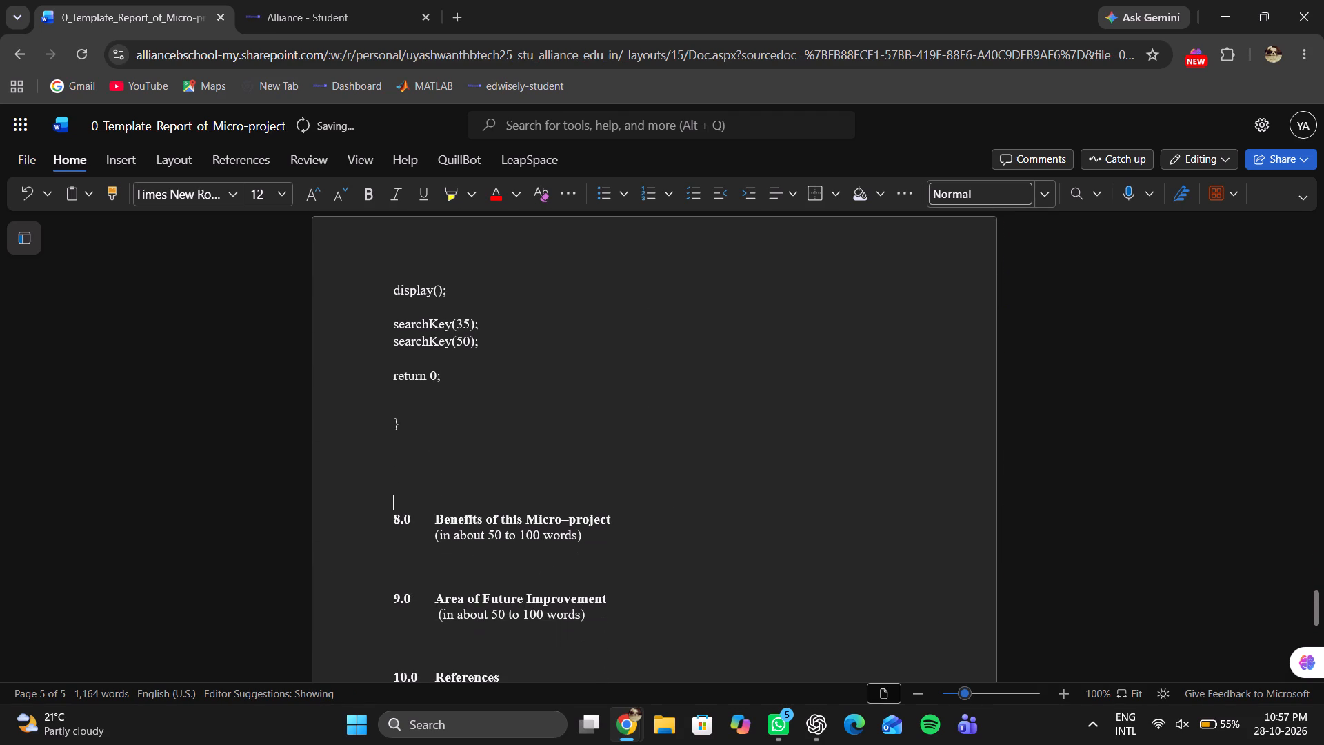
key(BackSpace)
key(BackSpace)
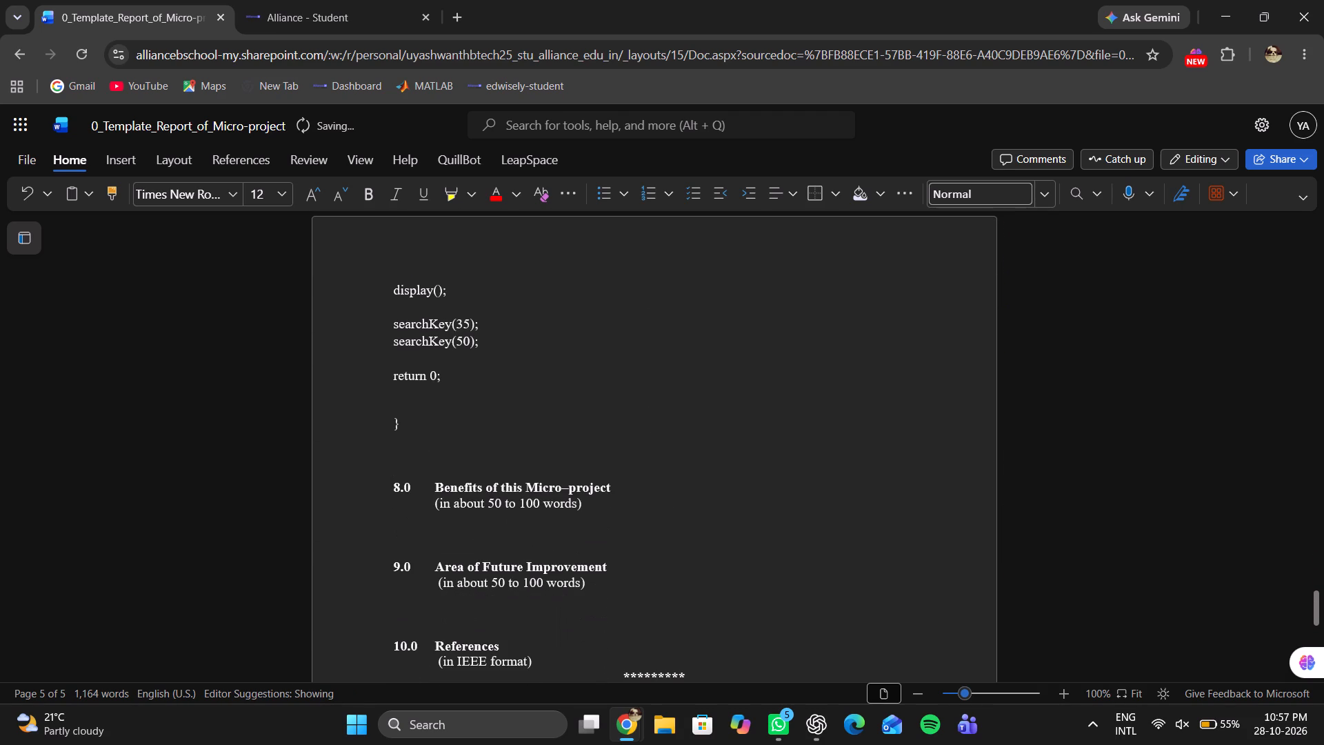
key(BackSpace)
key(BackSpace)
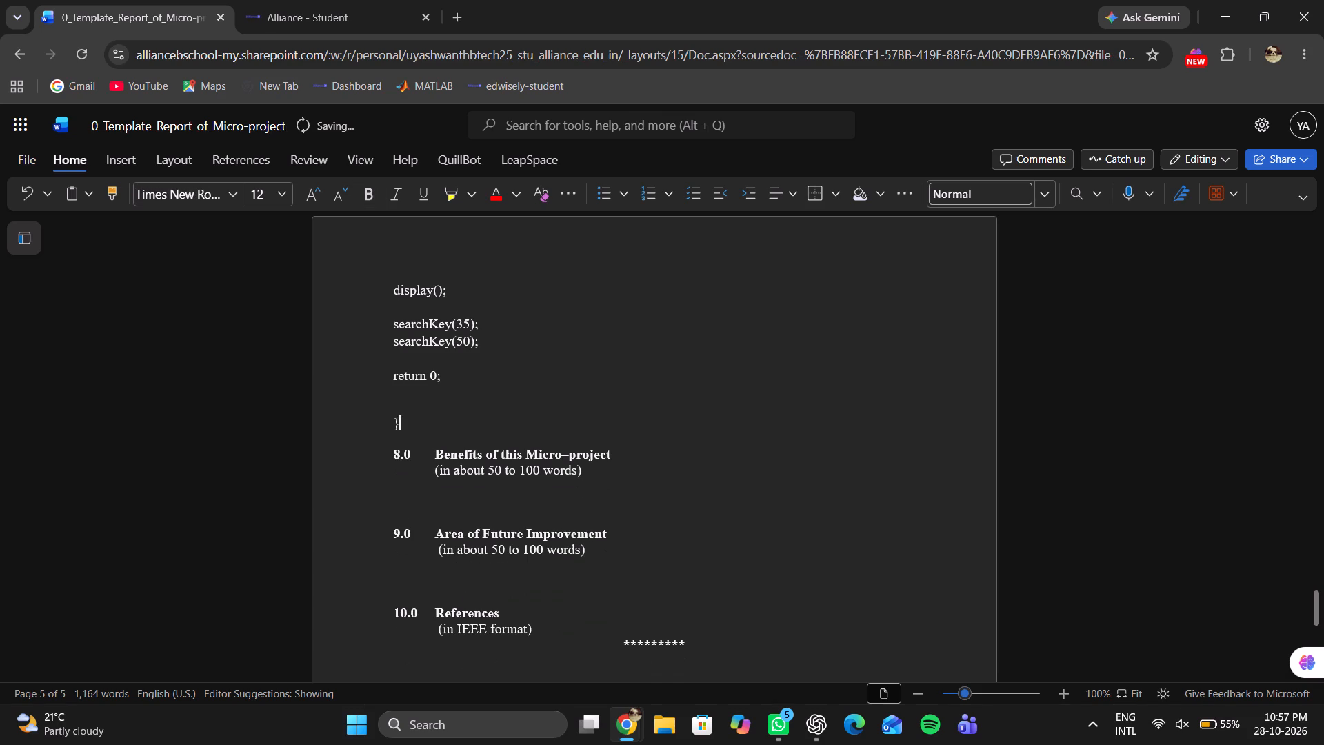
key(ctrl+z)
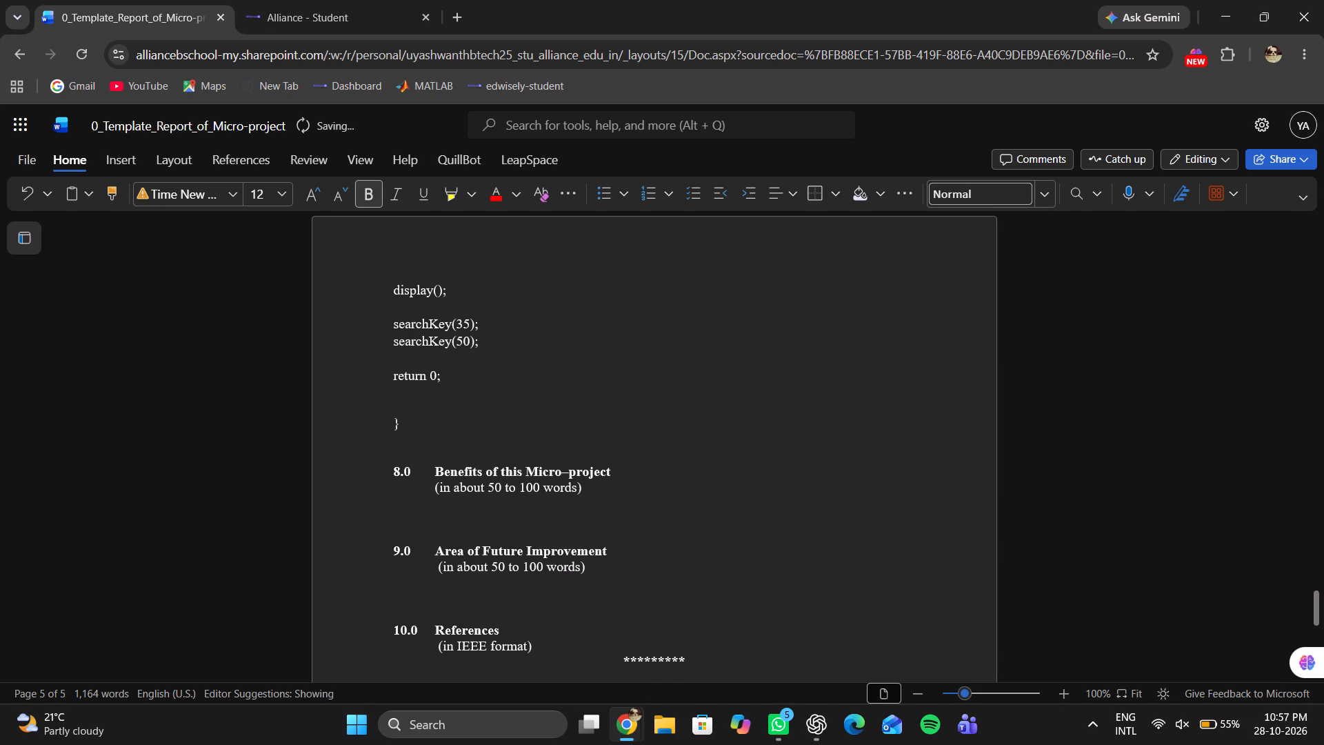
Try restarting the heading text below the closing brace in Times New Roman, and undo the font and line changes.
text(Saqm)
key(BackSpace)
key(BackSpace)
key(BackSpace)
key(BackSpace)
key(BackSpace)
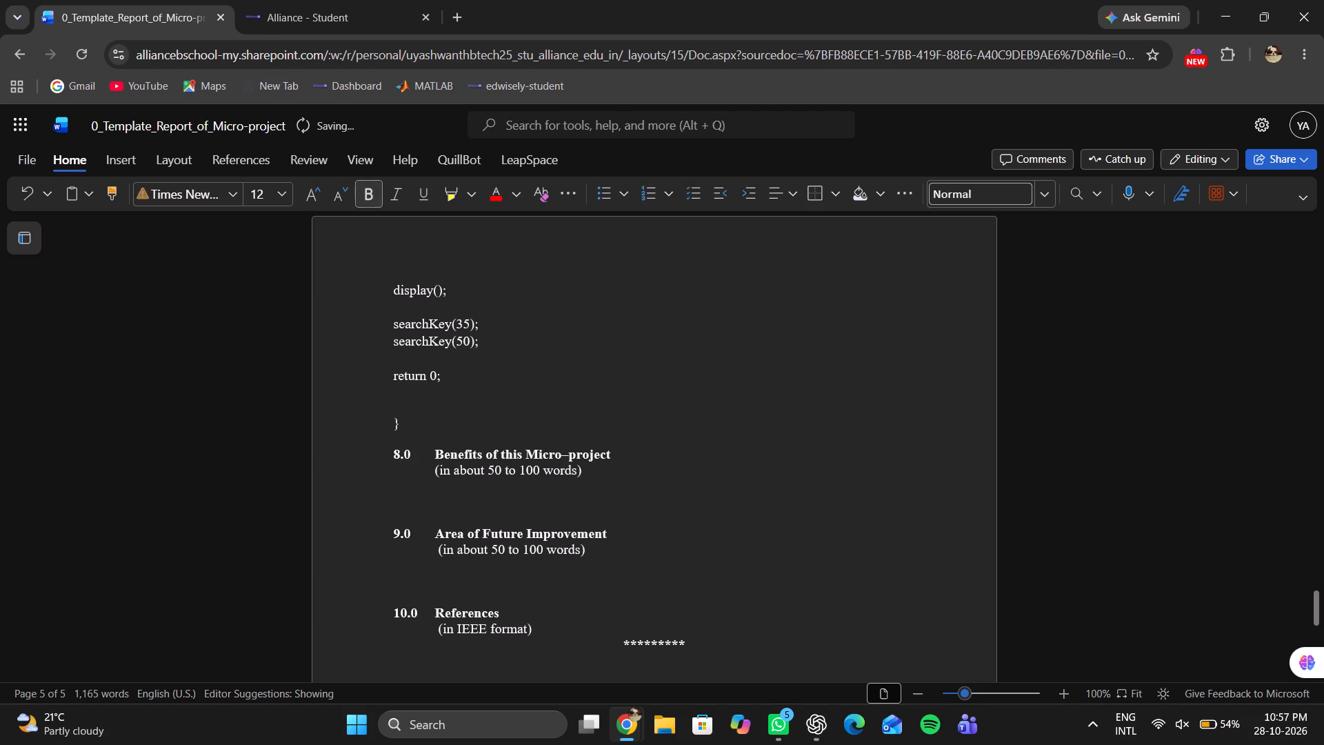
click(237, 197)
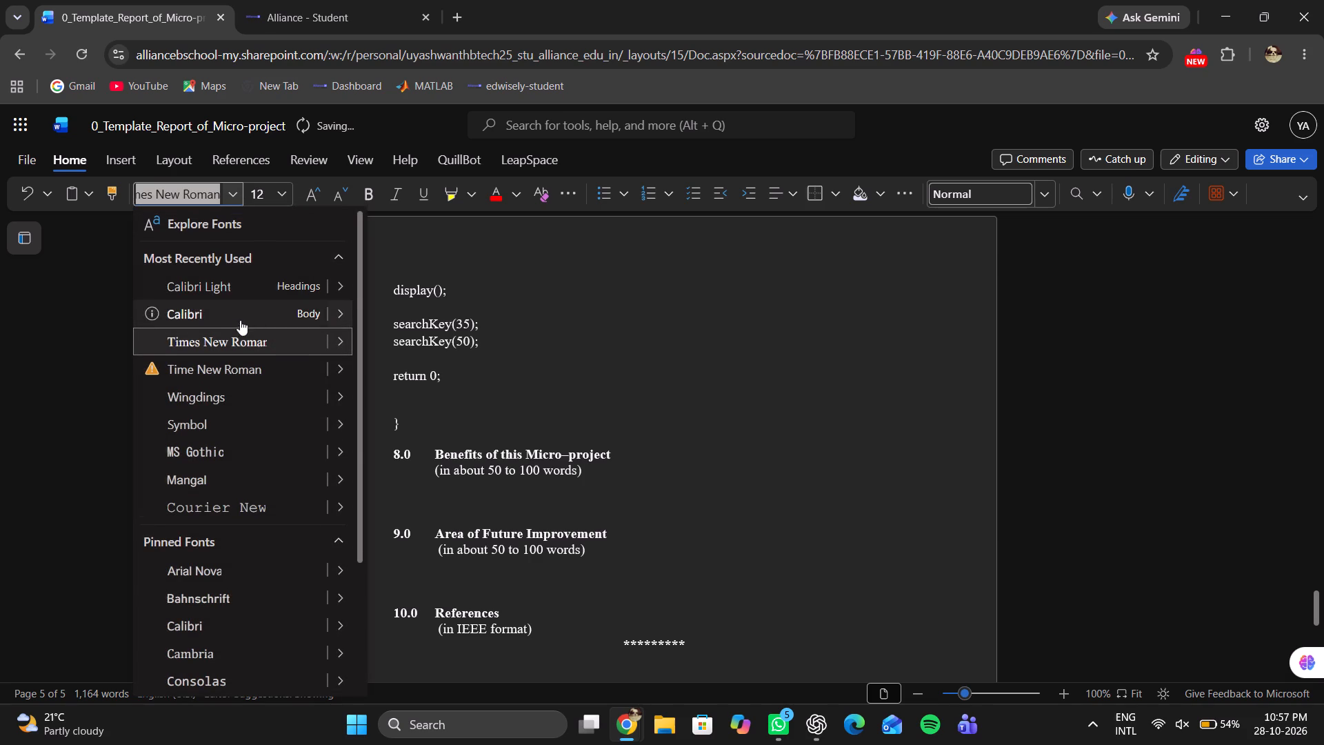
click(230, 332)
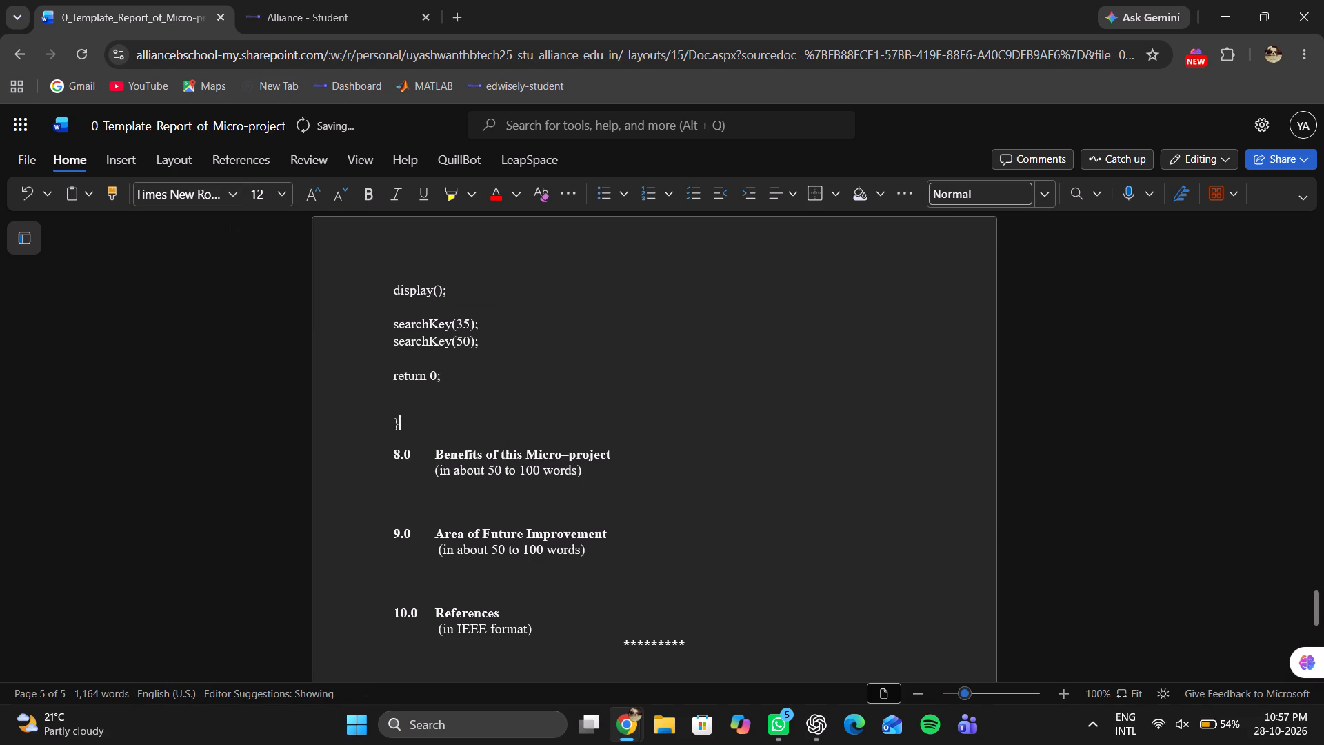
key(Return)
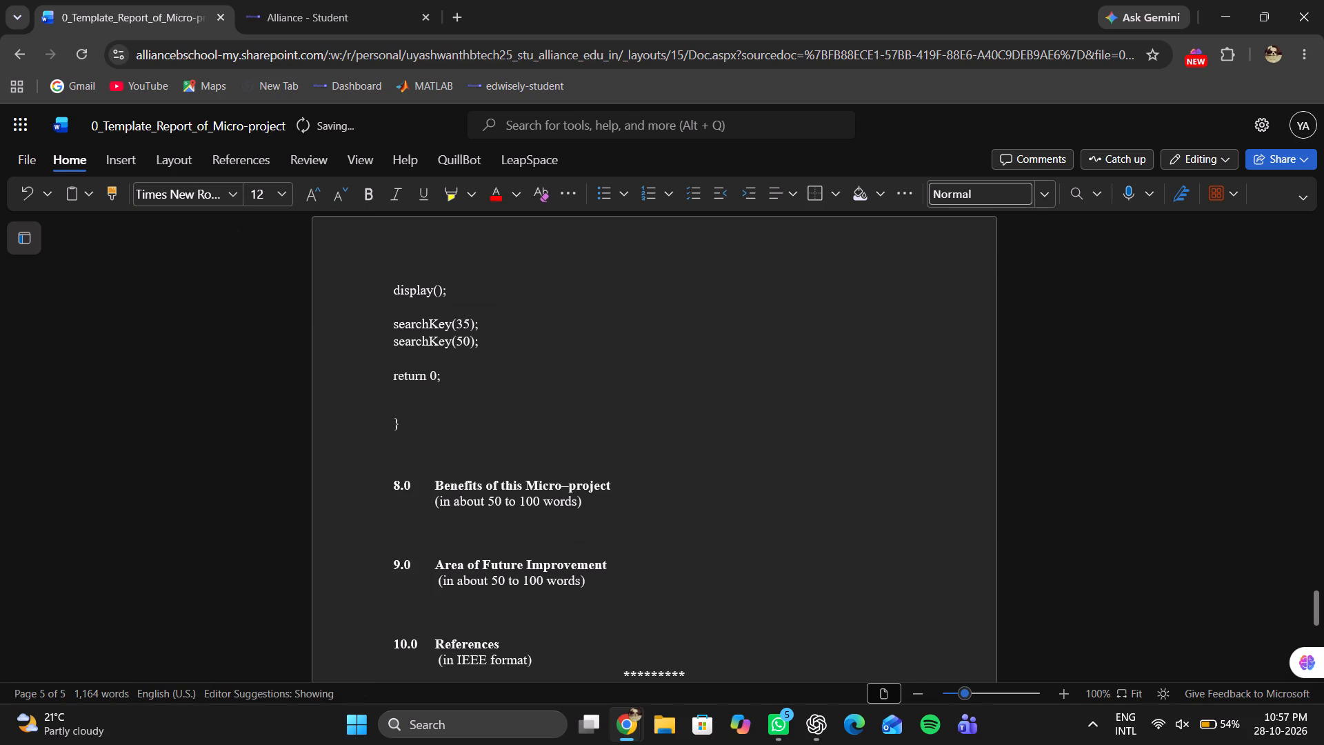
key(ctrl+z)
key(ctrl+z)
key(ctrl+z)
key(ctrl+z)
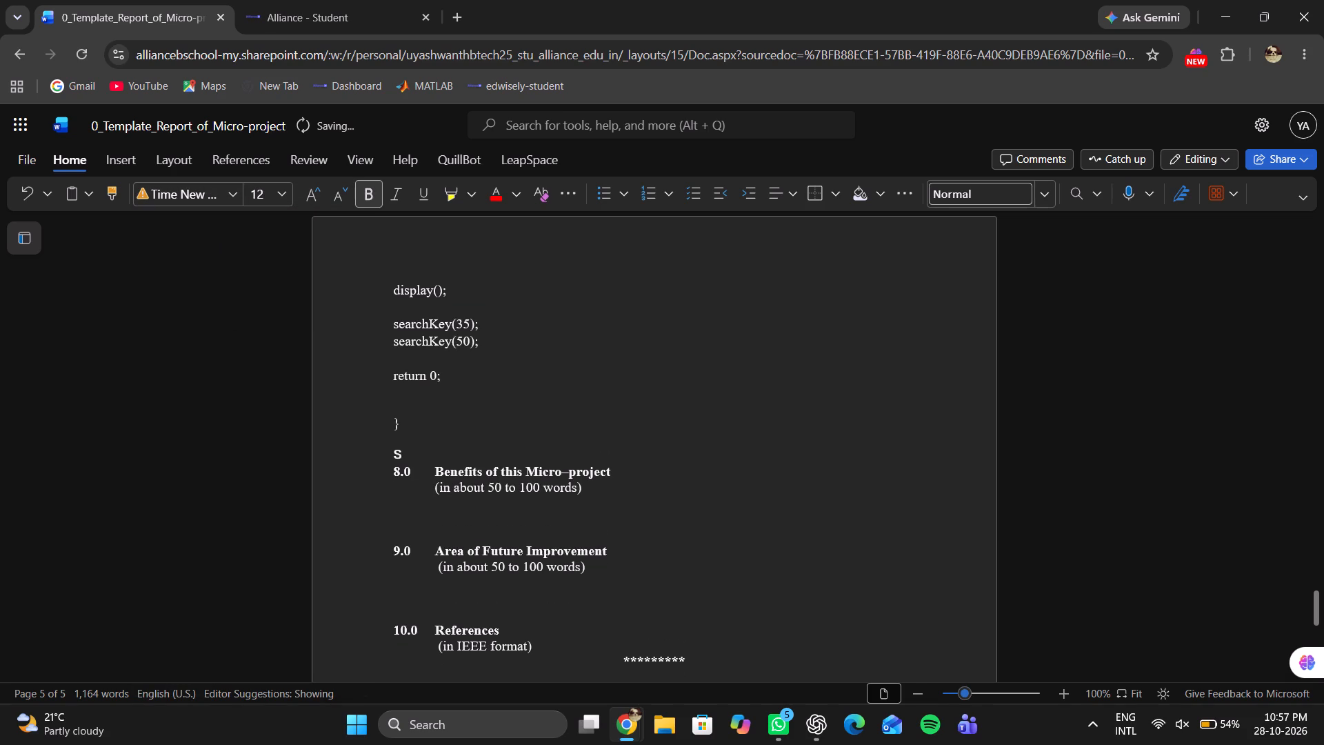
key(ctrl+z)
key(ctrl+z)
Complete the heading below the code's closing brace as "Sample Output".
key(BackSpace)
text(mple)
key(space)
text(Out)
key(space)
key(BackSpace)
text(puit)
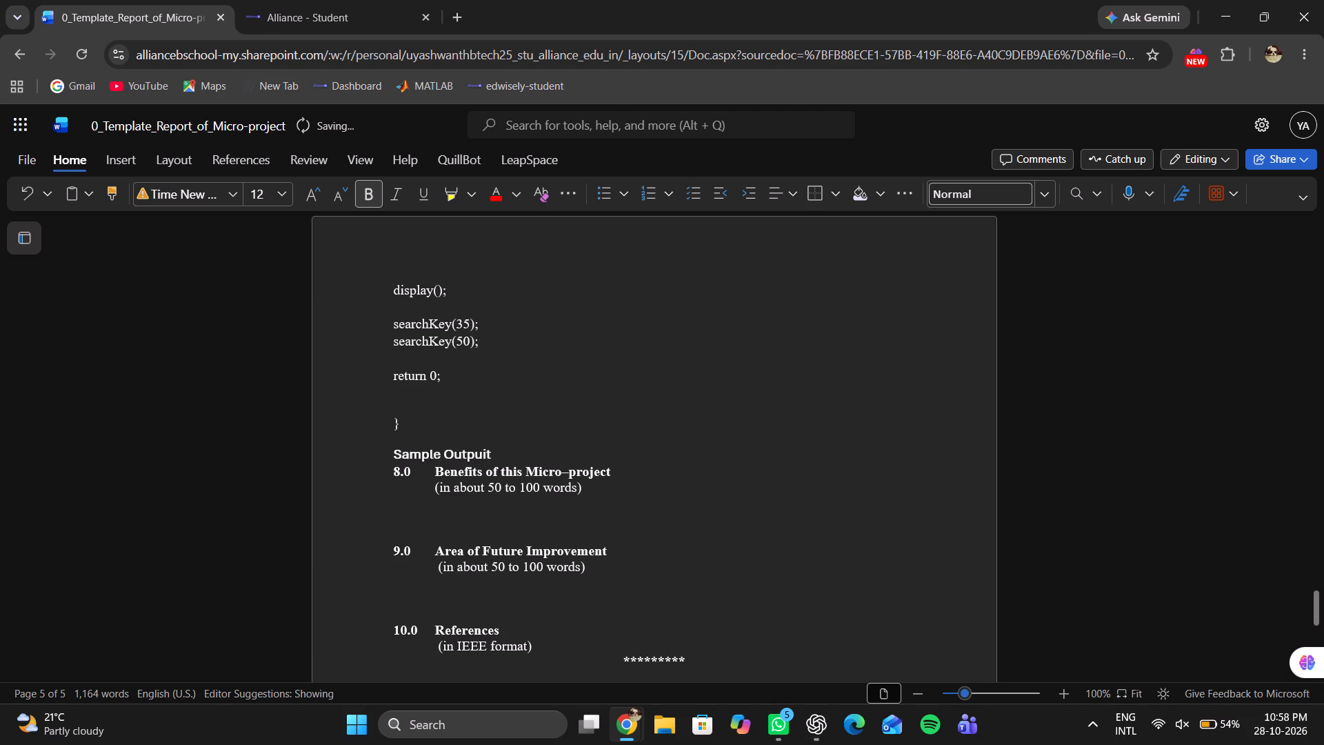
key(BackSpace)
key(BackSpace)
key(BackSpace)
text(ut)
Change the Sample Output heading's font to Times New Roman.
drag(492, 459, 427, 453)
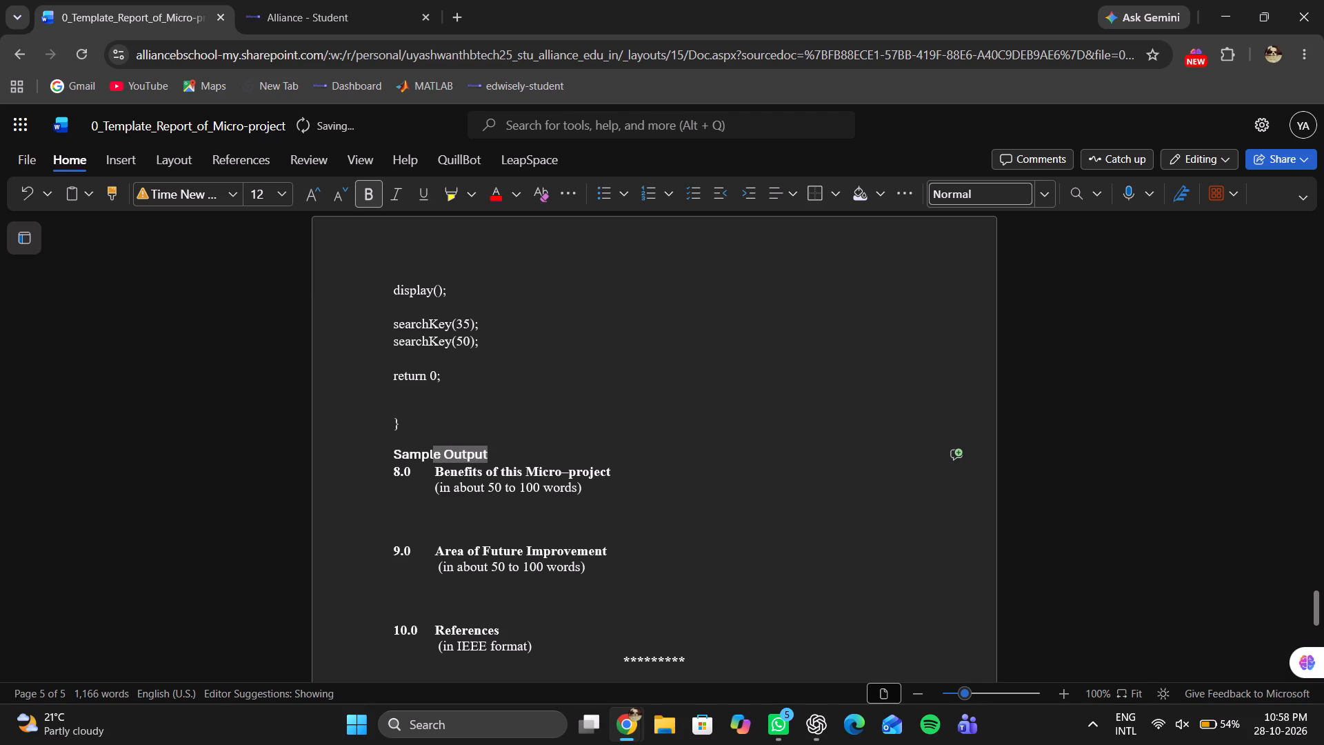
drag(427, 453, 395, 457)
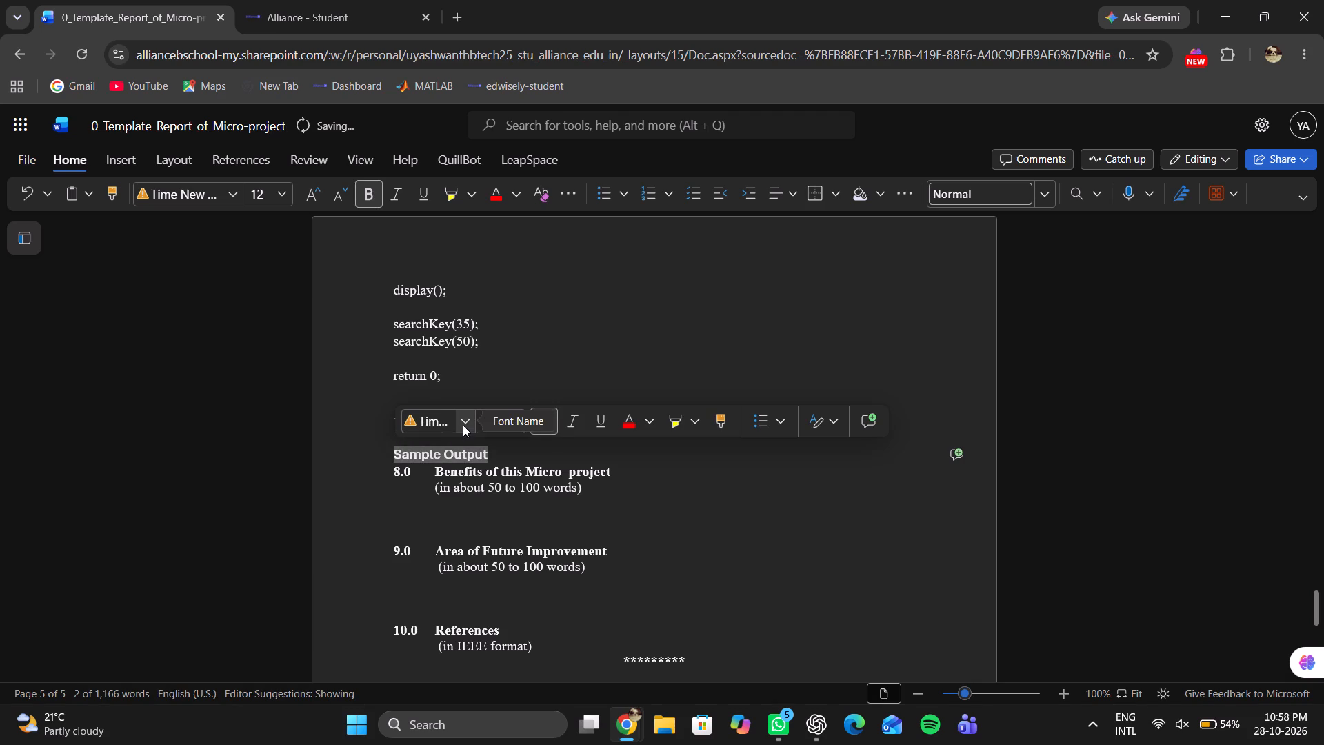
click(463, 425)
click(526, 238)
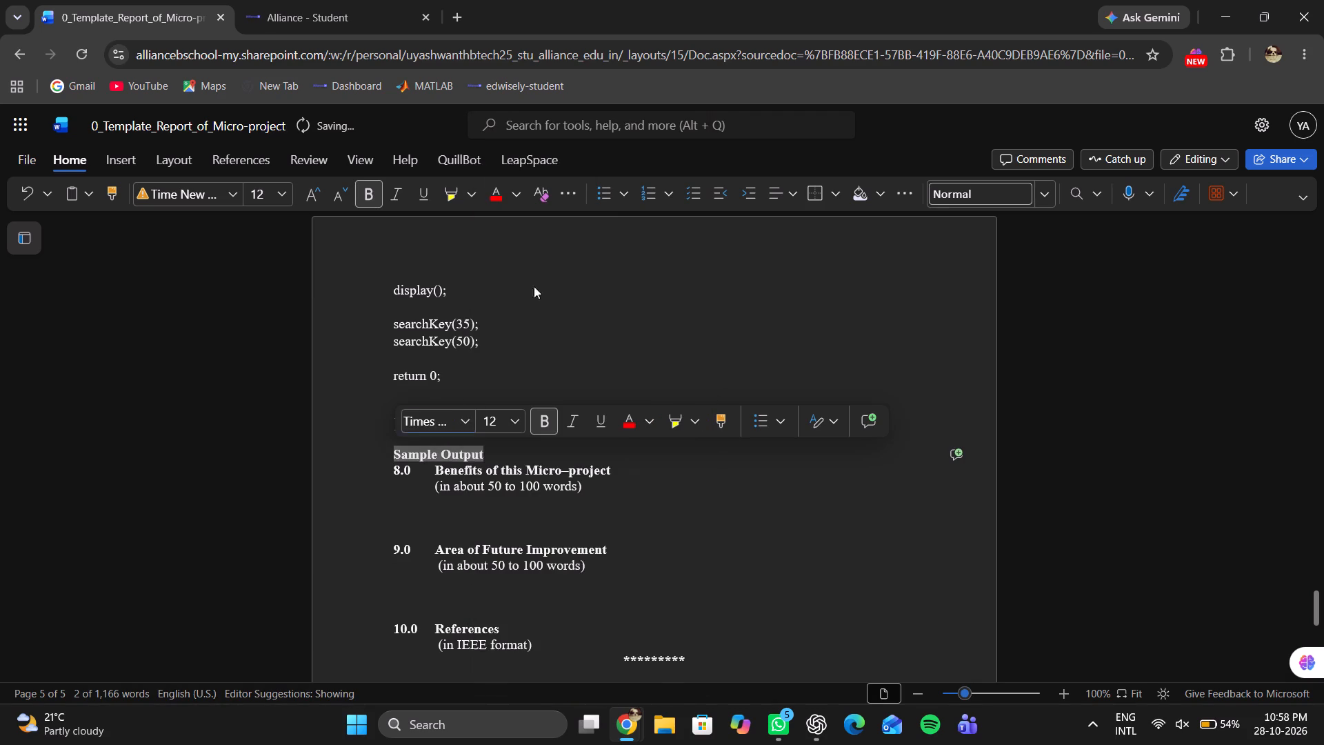
click(1147, 297)
Add a colon to the end of the Sample Output heading and start a new line below it.
click(491, 455)
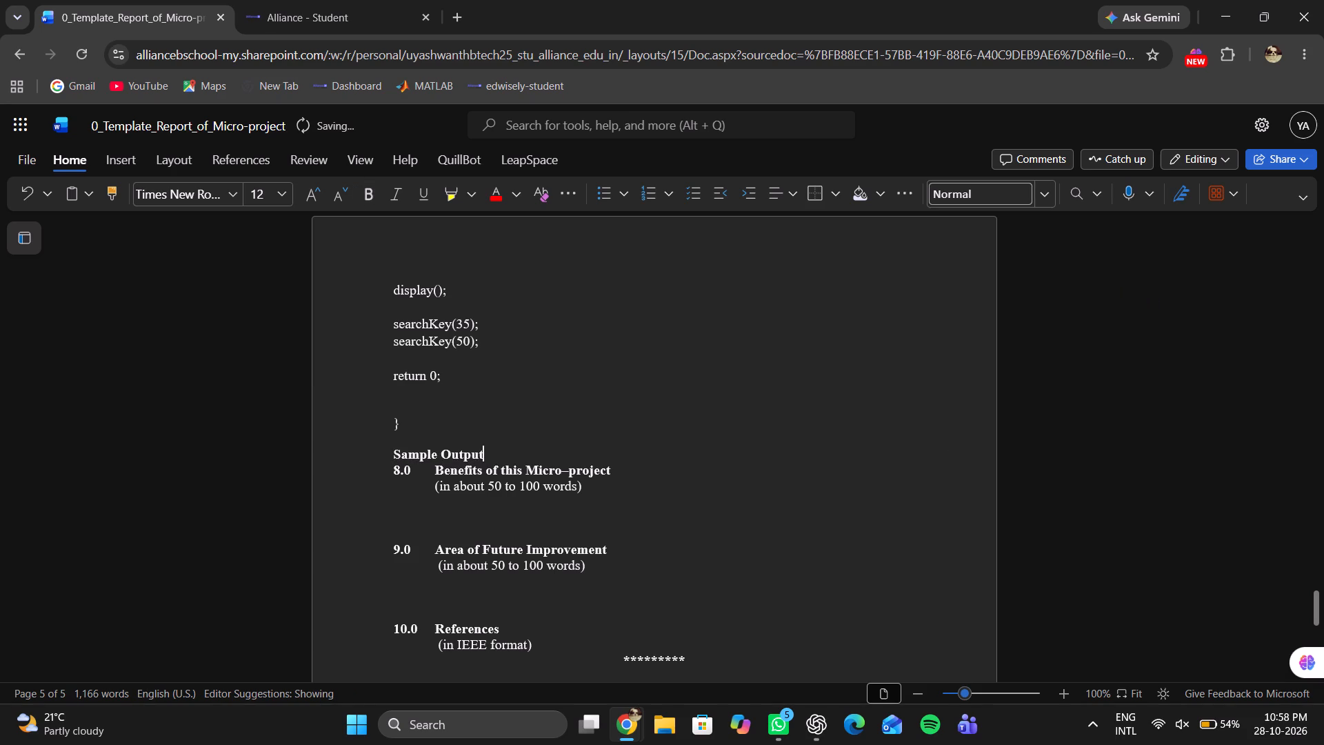
key(shift+colon)
key(Return)
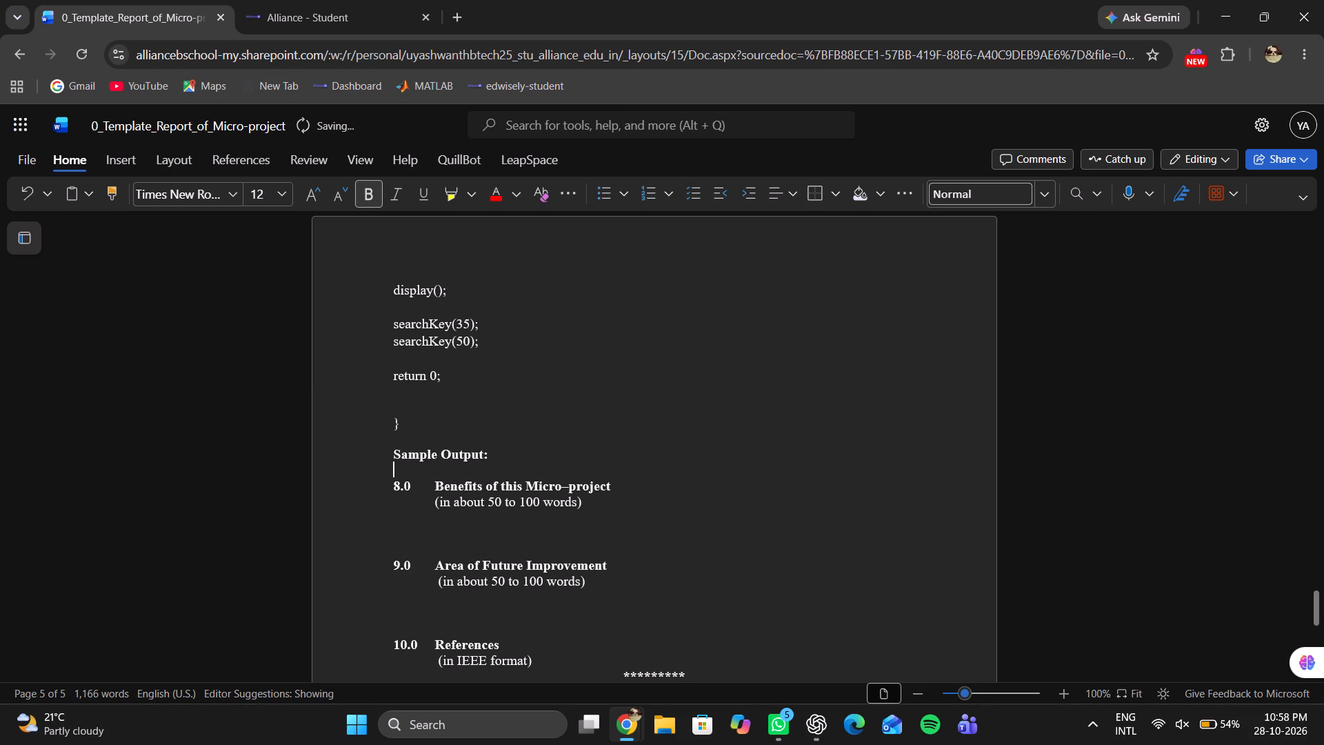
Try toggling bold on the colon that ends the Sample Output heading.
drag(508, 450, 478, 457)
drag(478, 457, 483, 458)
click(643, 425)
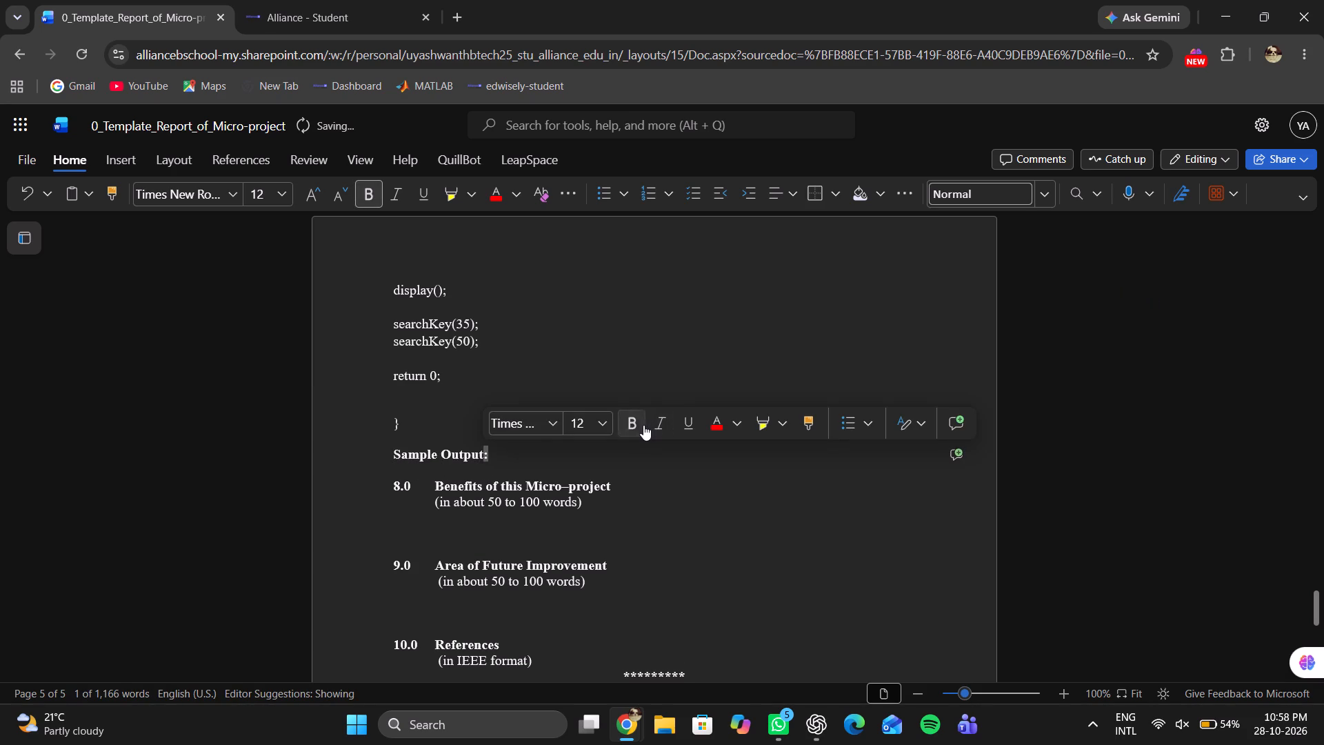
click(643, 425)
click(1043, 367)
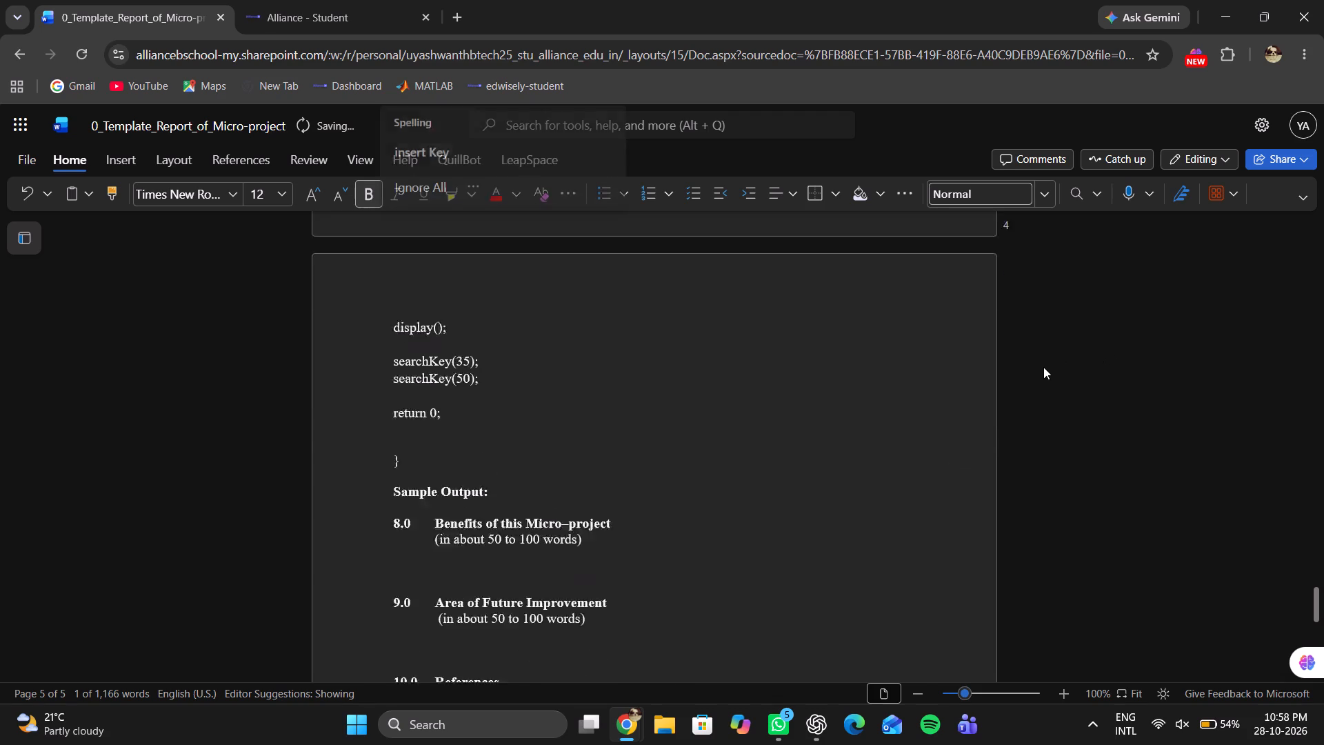
scroll(524, 535, down, 2)
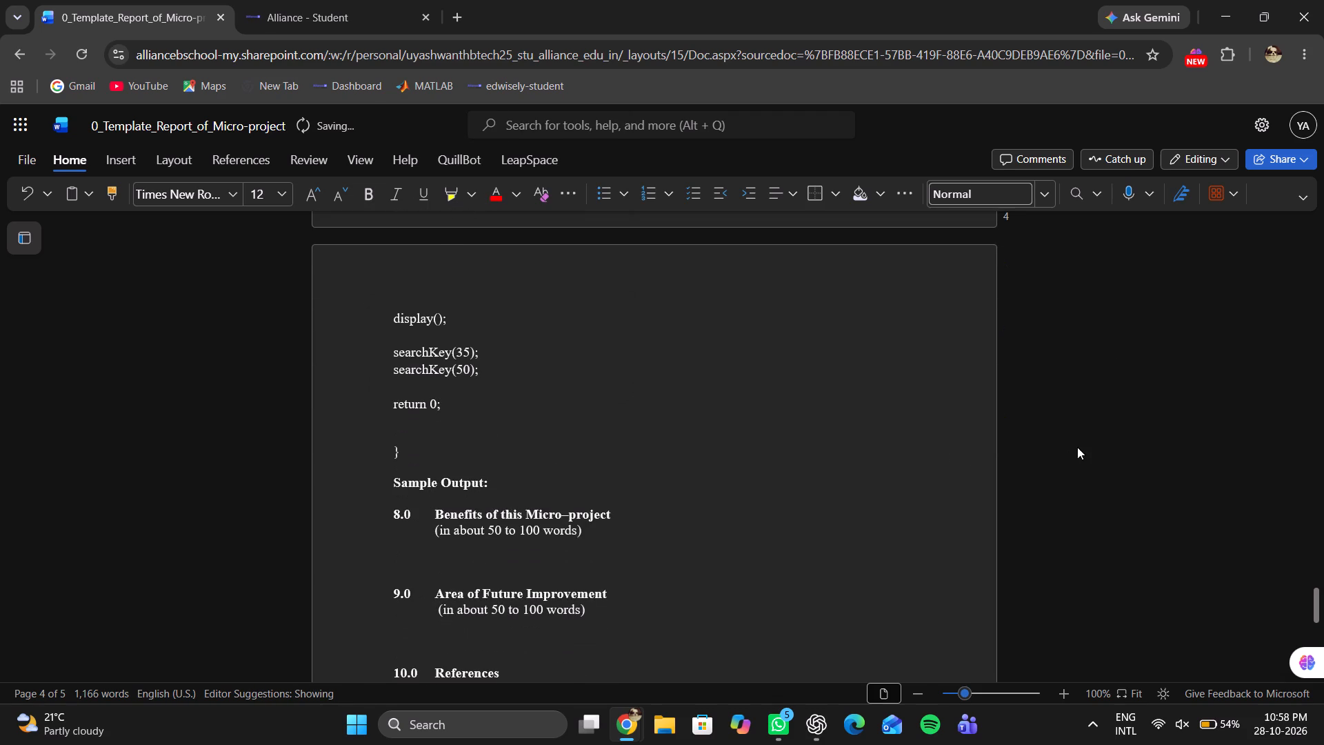
scroll(659, 522, down, 1)
click(502, 390)
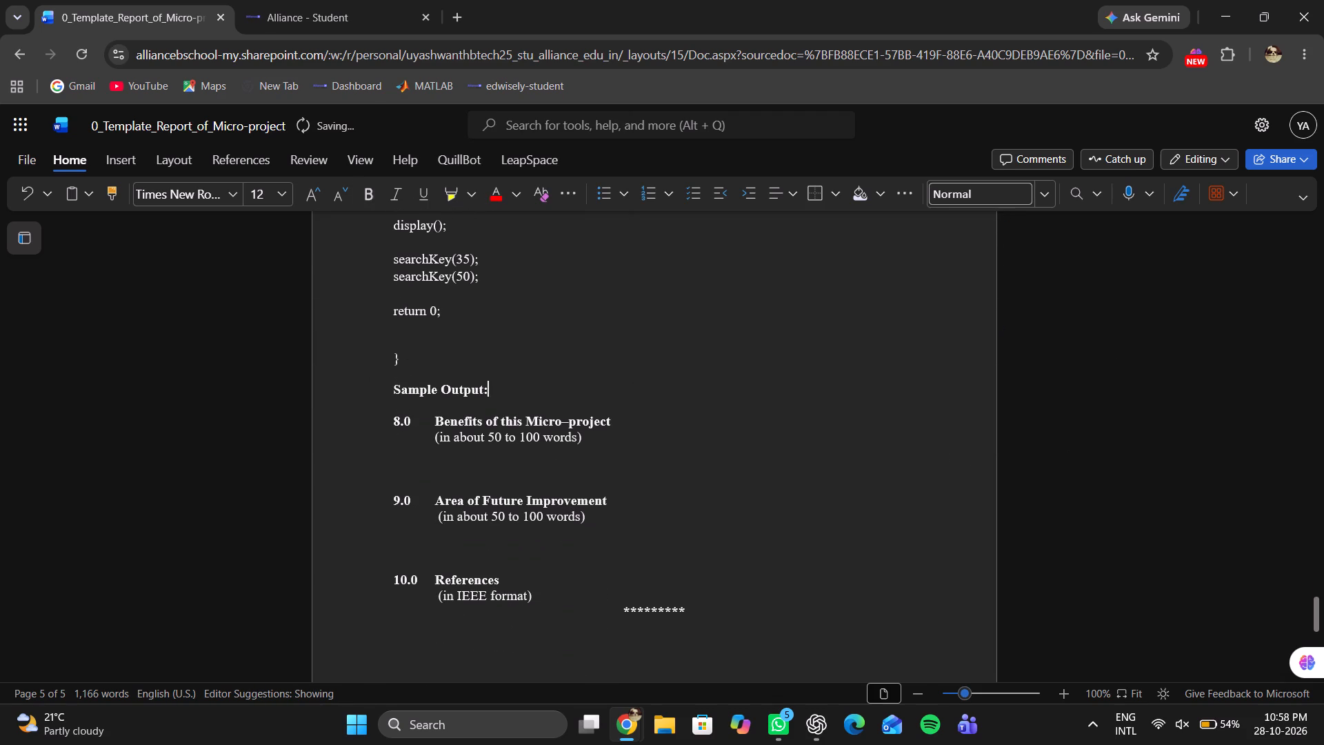
key(Return)
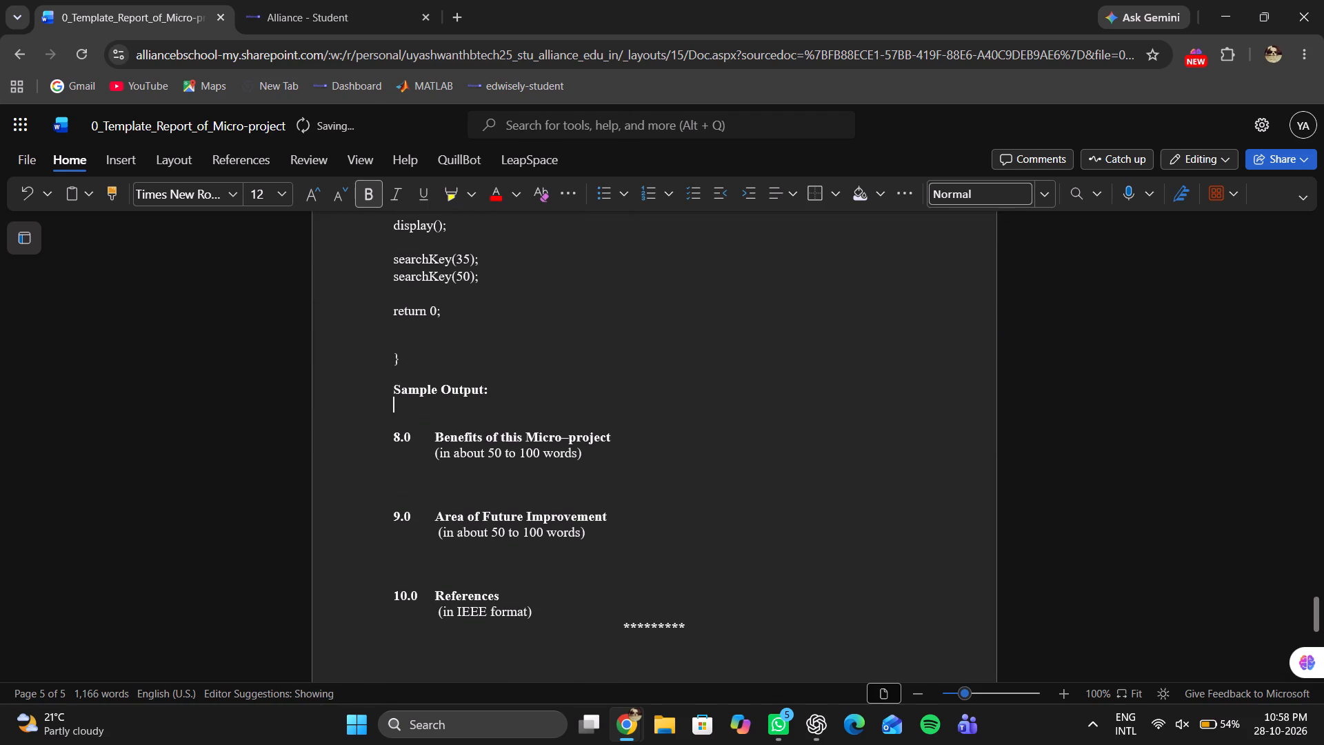
key(ctrl+v)
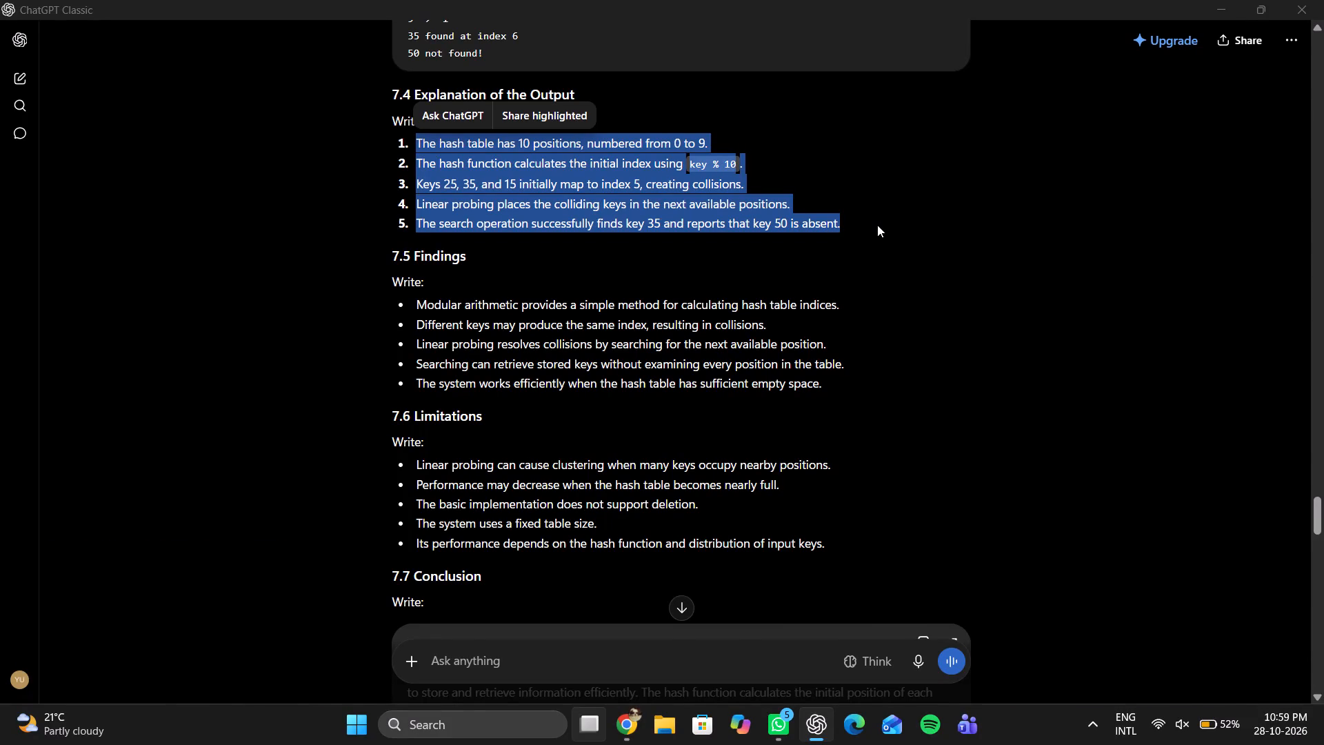
Return to the report and add the heading "Explanation:" after a blank line below "50 not found!".
click(595, 117)
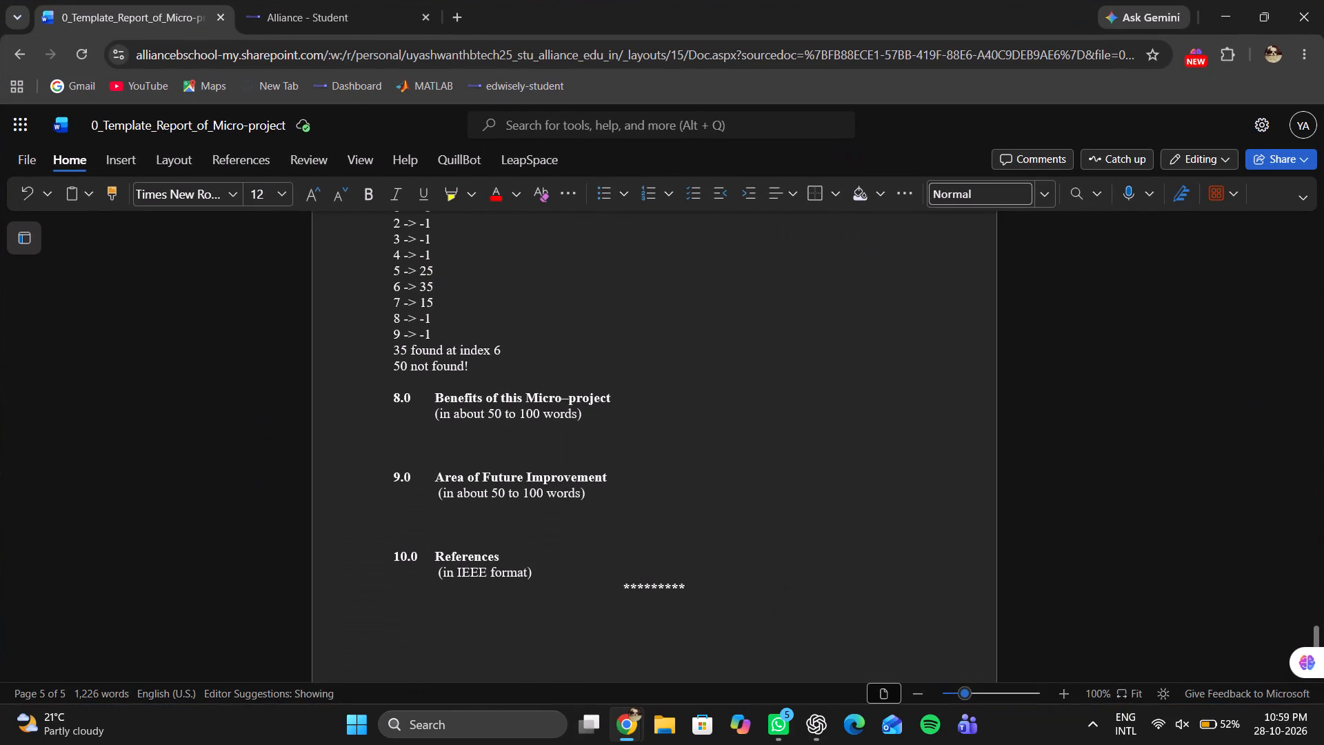
click(511, 368)
key(Return)
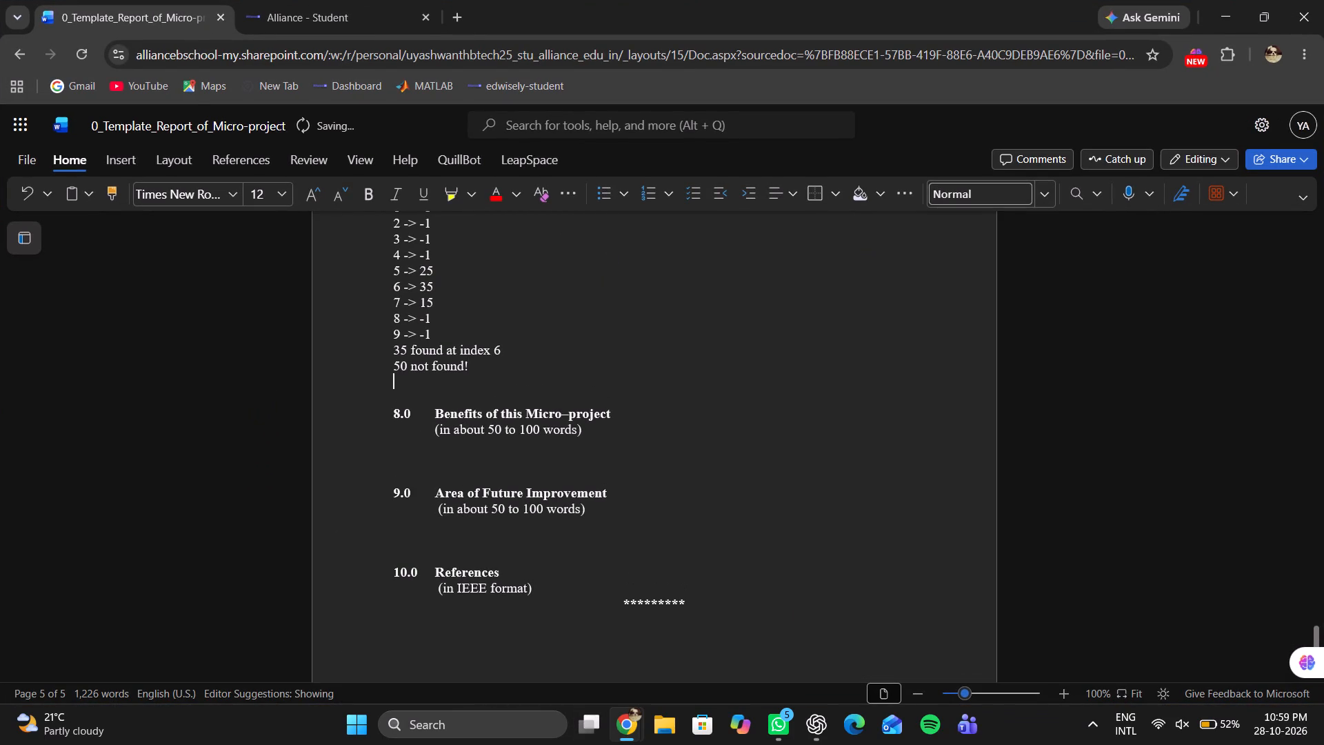
key(Return)
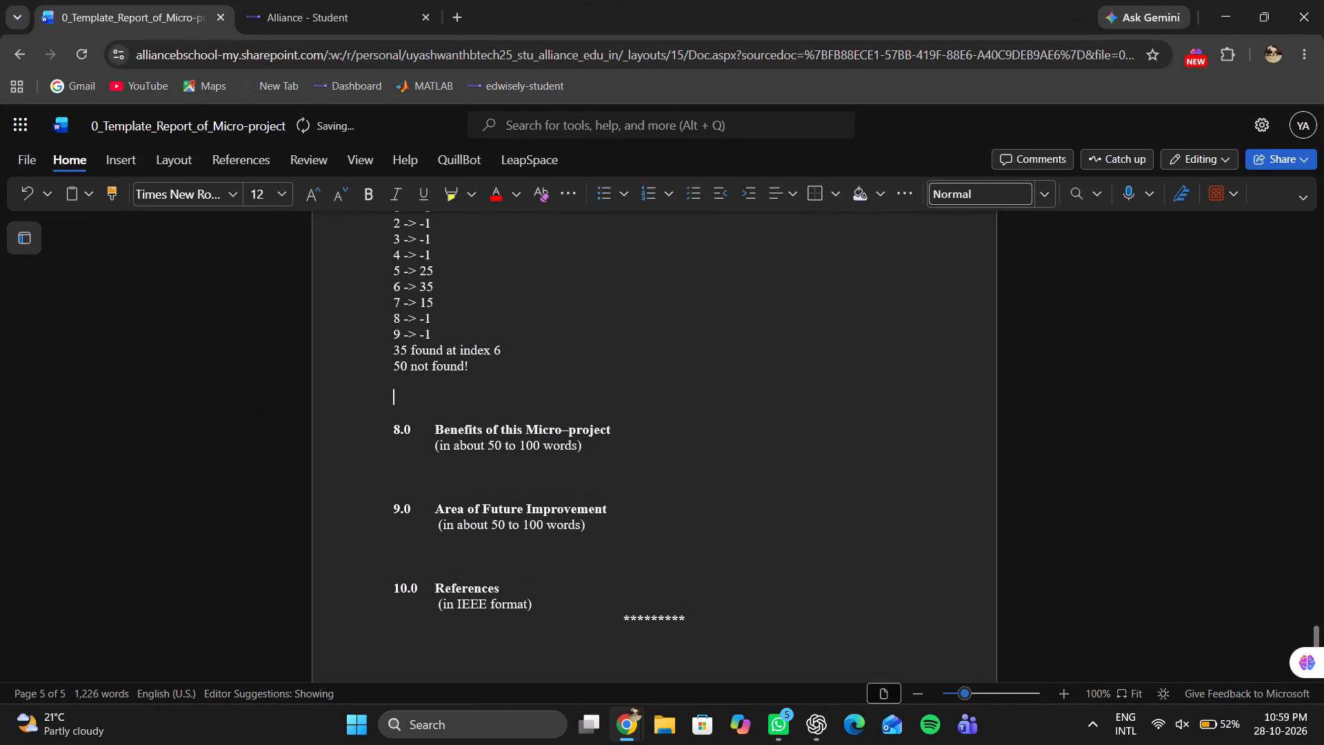
text(Ex)
text(plana)
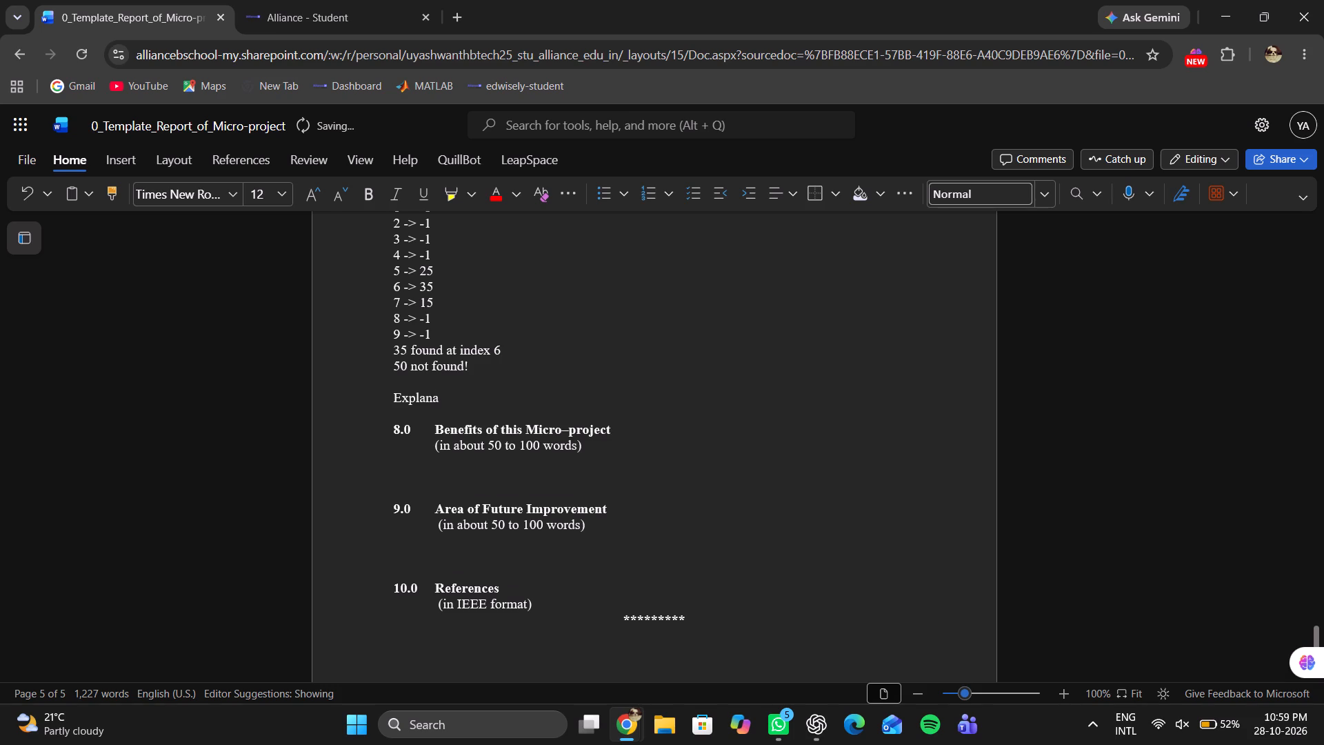
text(tion)
key(space)
key(Return)
key(BackSpace)
key(BackSpace)
key(shift+colon)
key(Return)
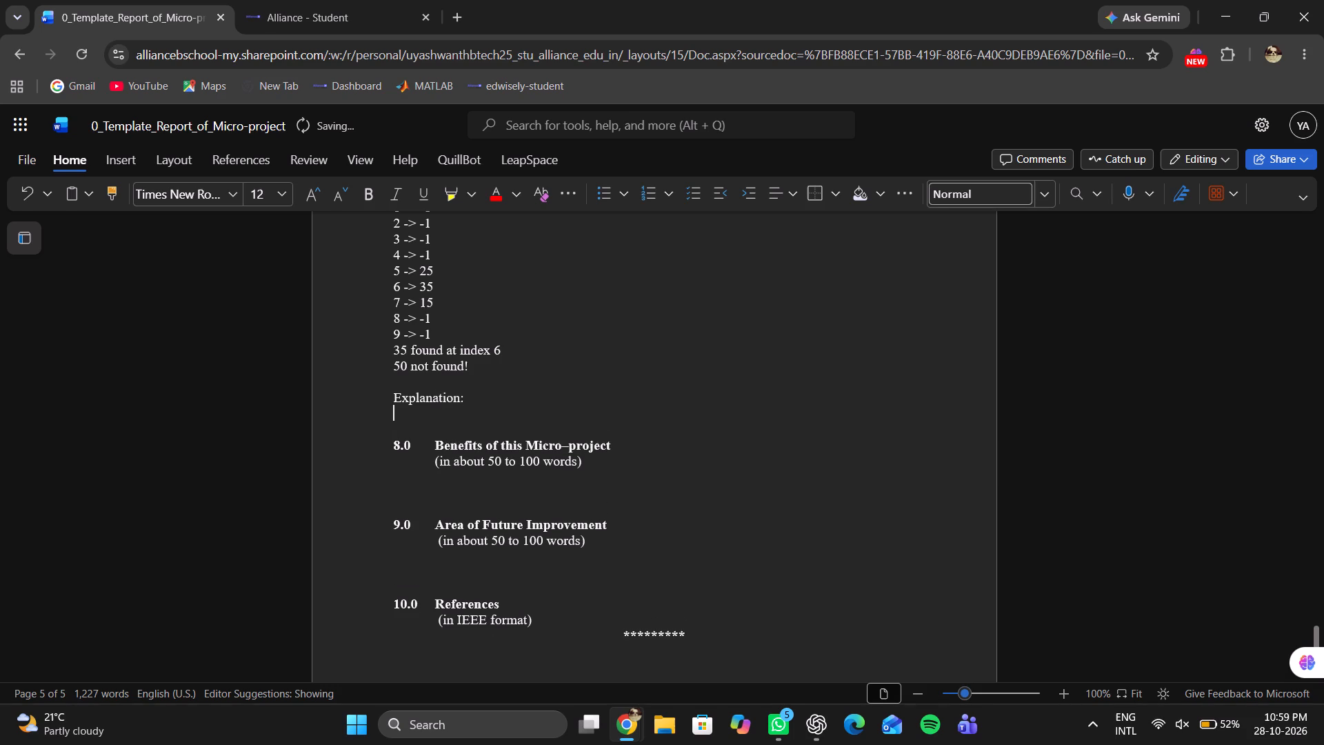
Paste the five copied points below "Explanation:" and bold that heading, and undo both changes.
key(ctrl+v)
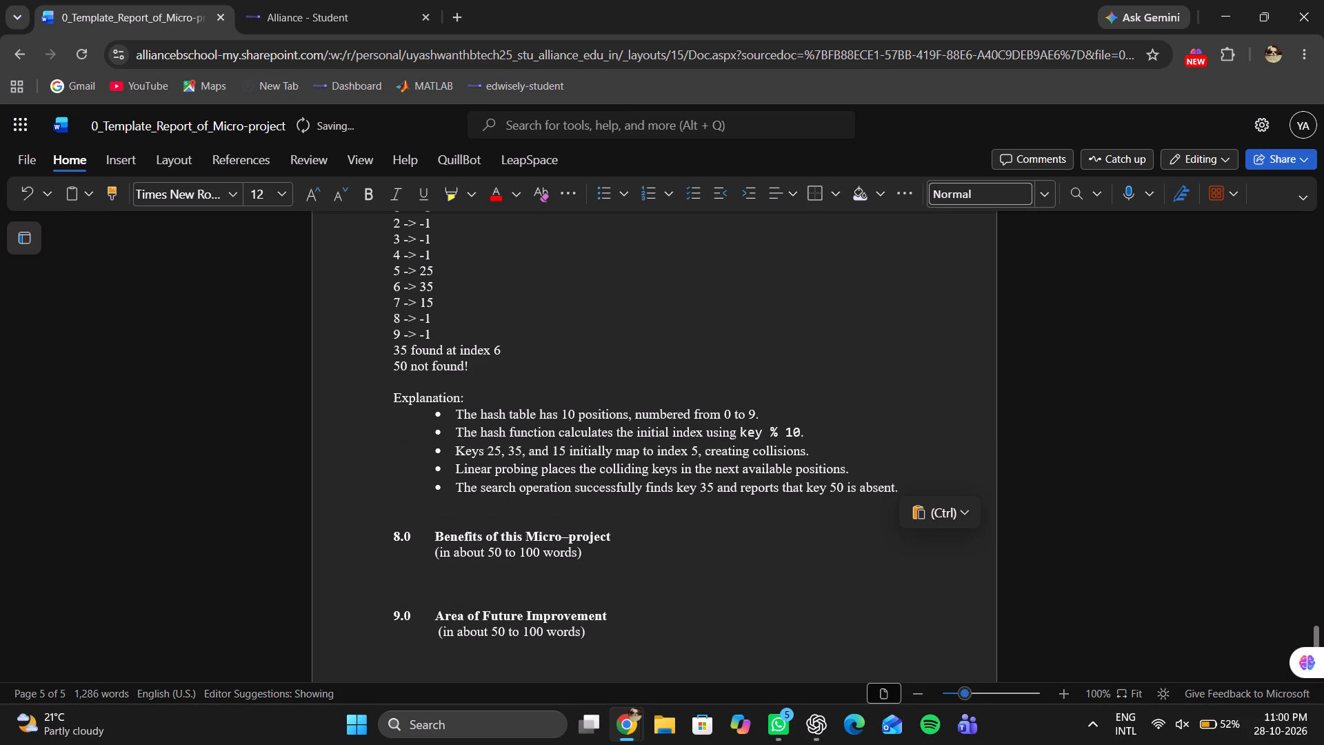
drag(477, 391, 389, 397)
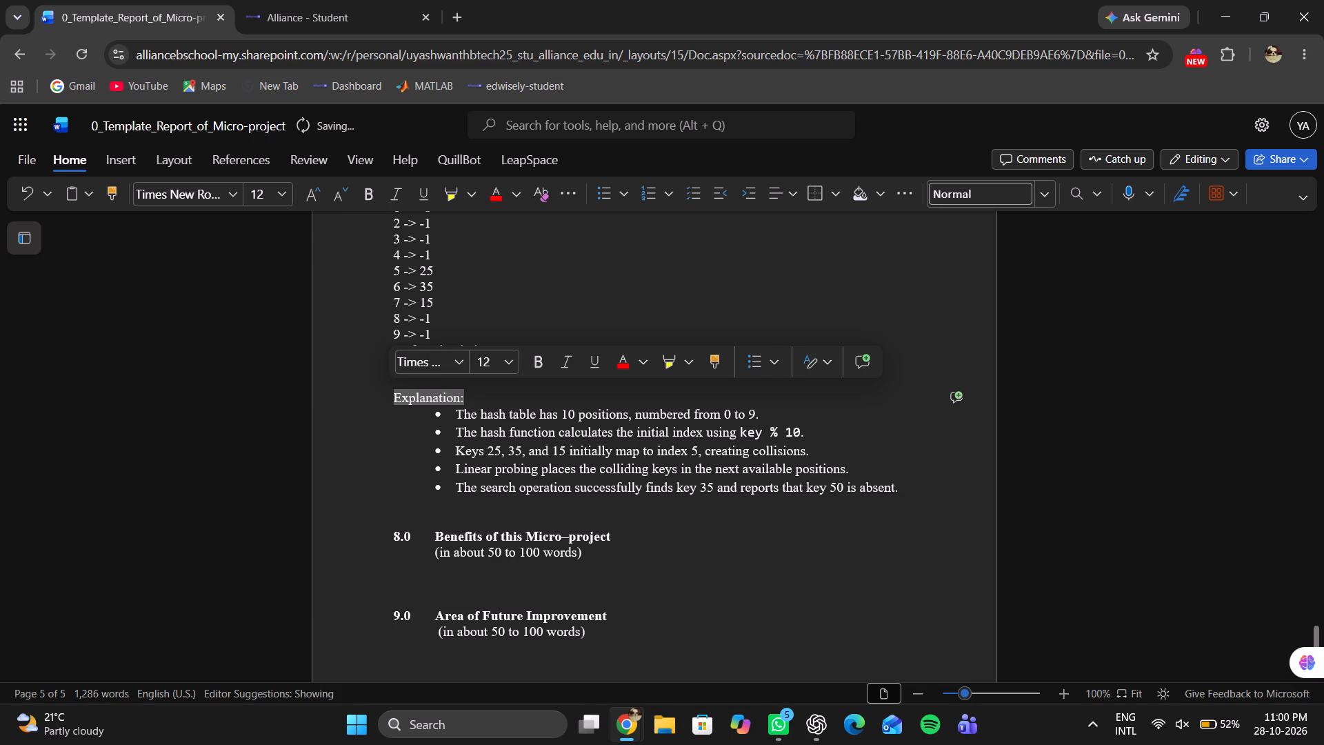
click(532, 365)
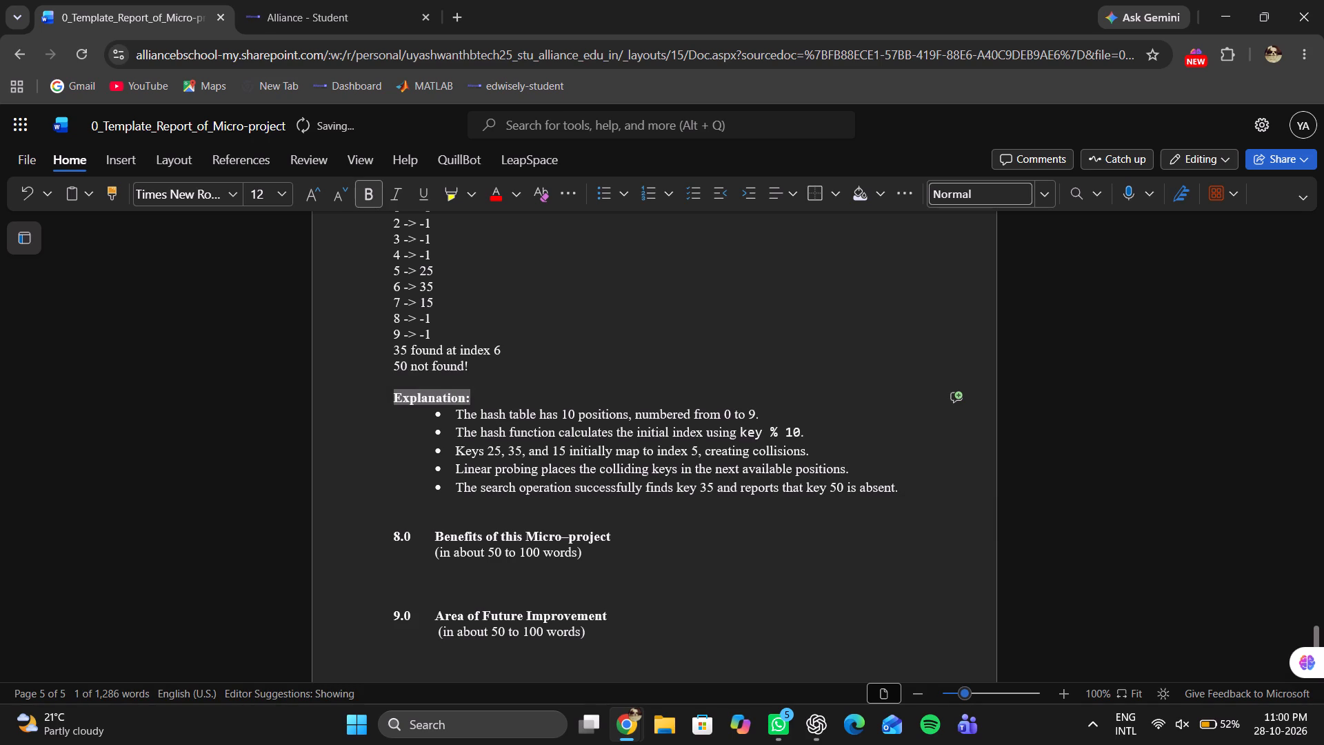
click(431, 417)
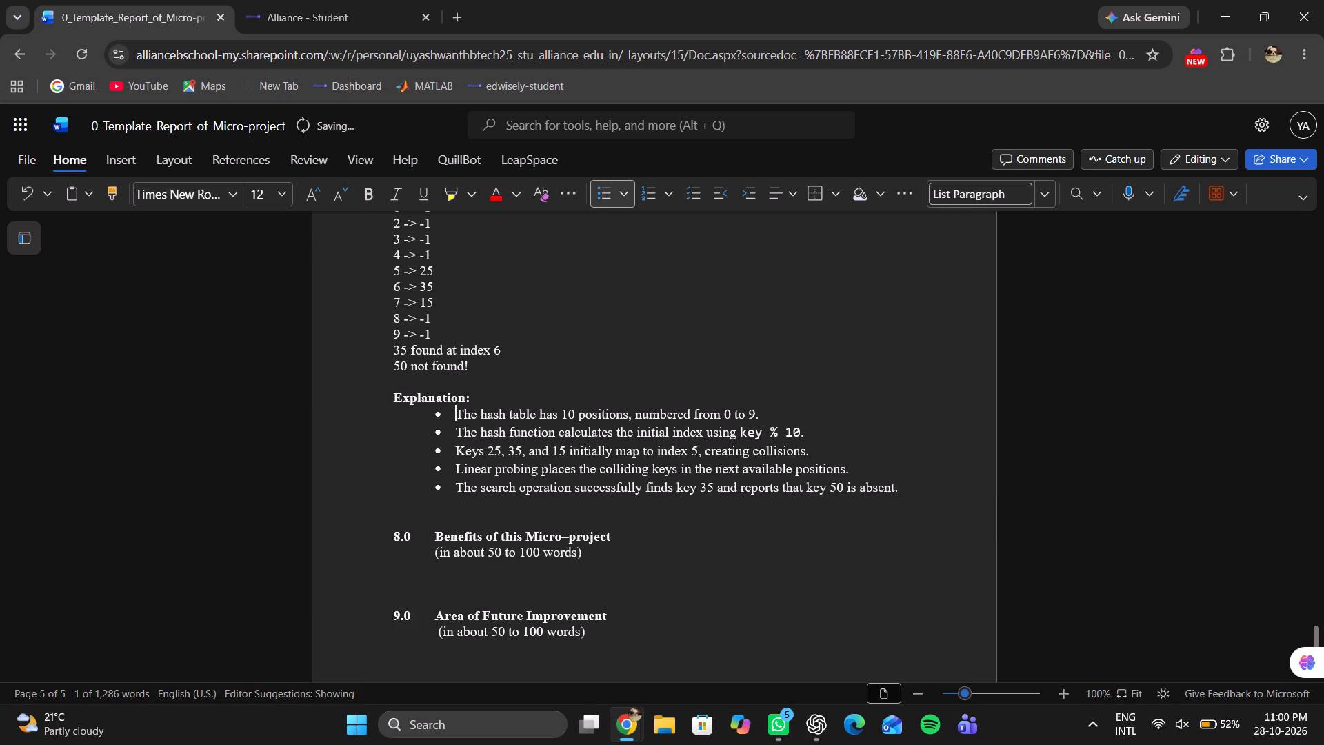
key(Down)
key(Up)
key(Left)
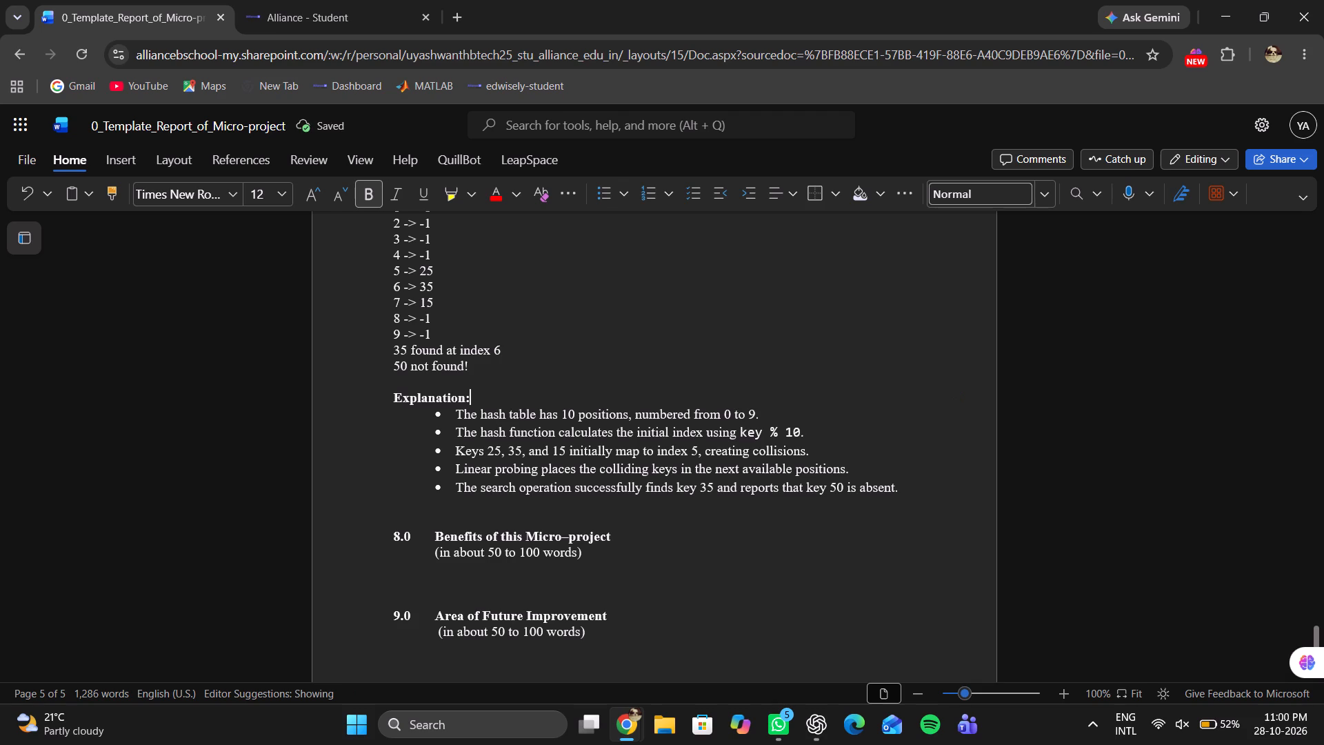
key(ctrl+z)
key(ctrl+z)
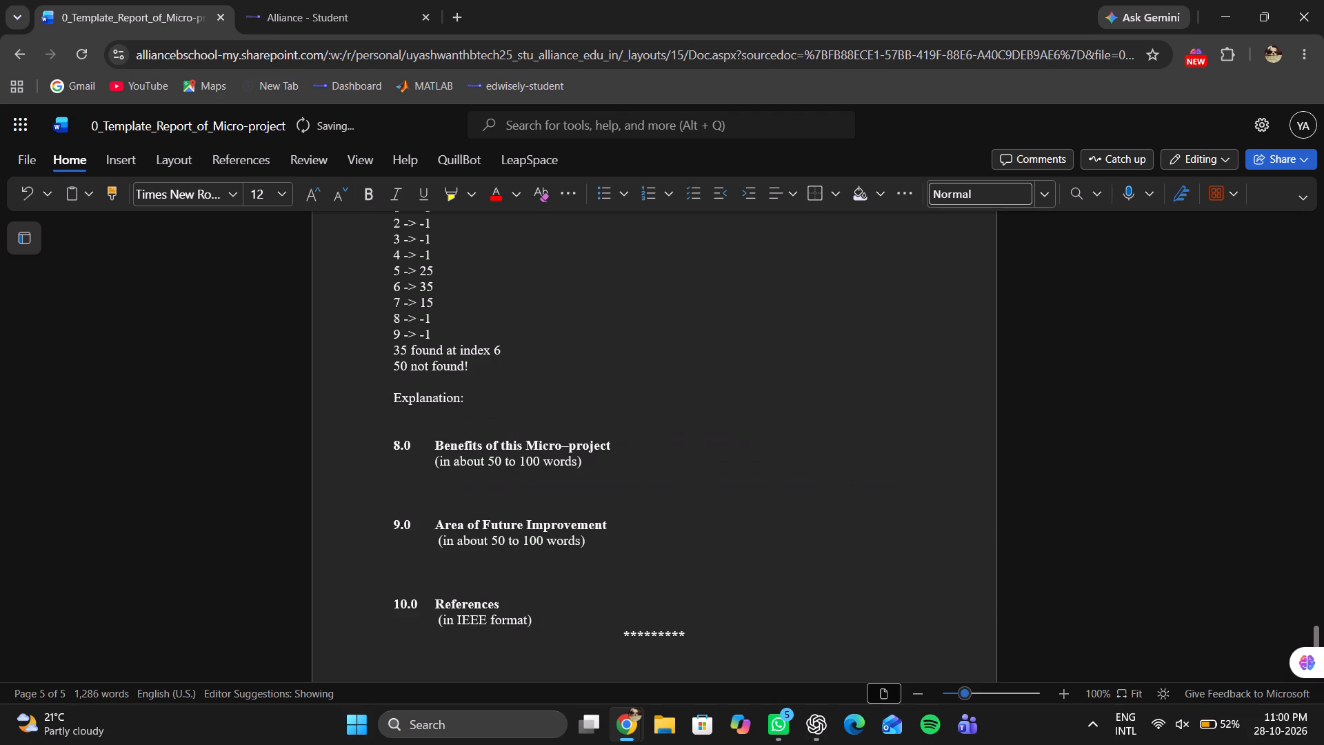
Paste the five copied explanation points below the "Explanation:" heading.
key(ctrl+v)
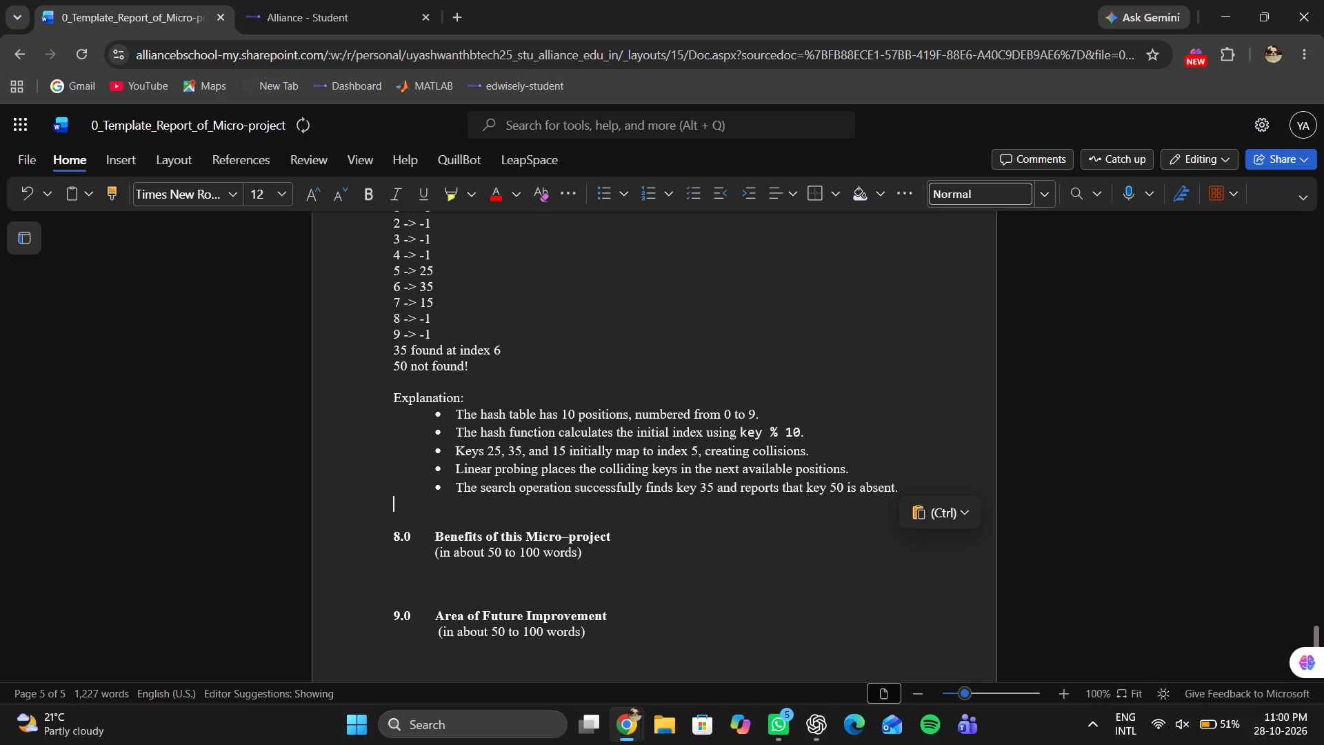
Remove the bullets and indentation from the first two explanation points, keeping each on its own line at the margin.
click(450, 419)
key(BackSpace)
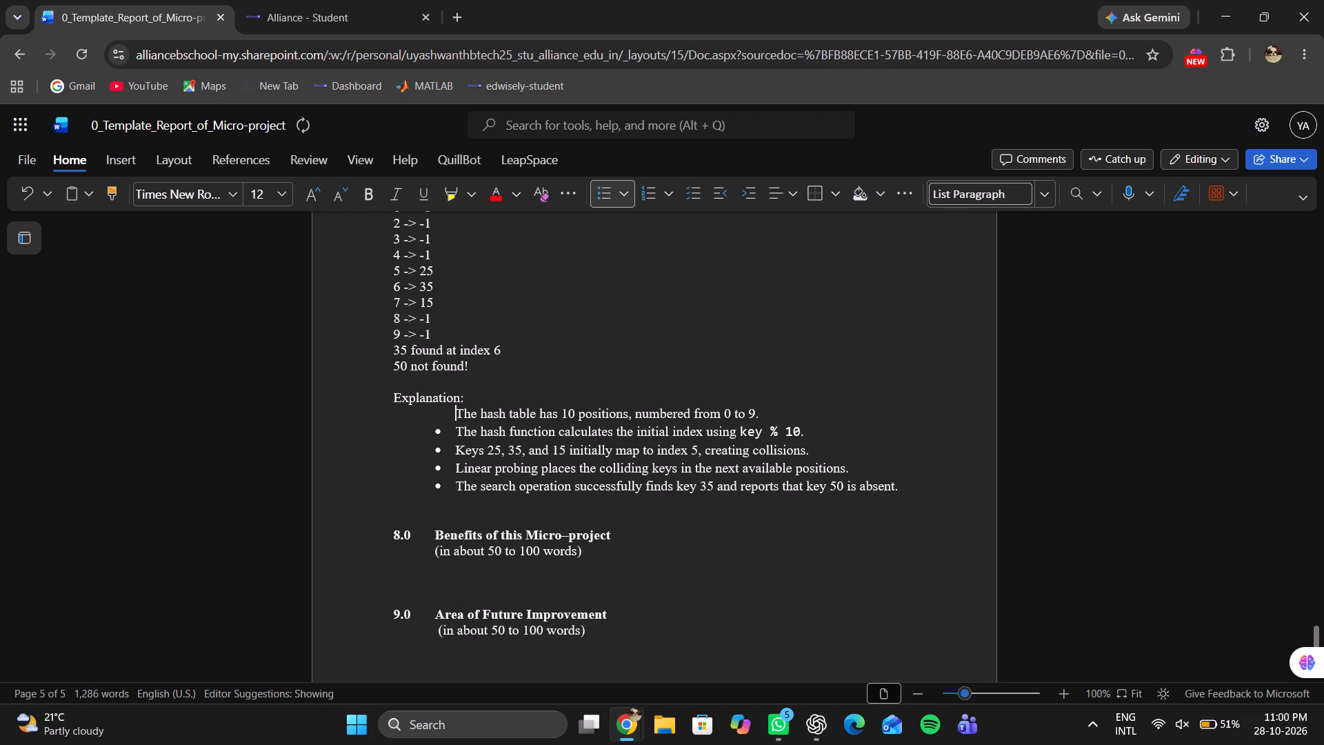
key(BackSpace)
key(BackSpace)
key(BackSpace)
key(Return)
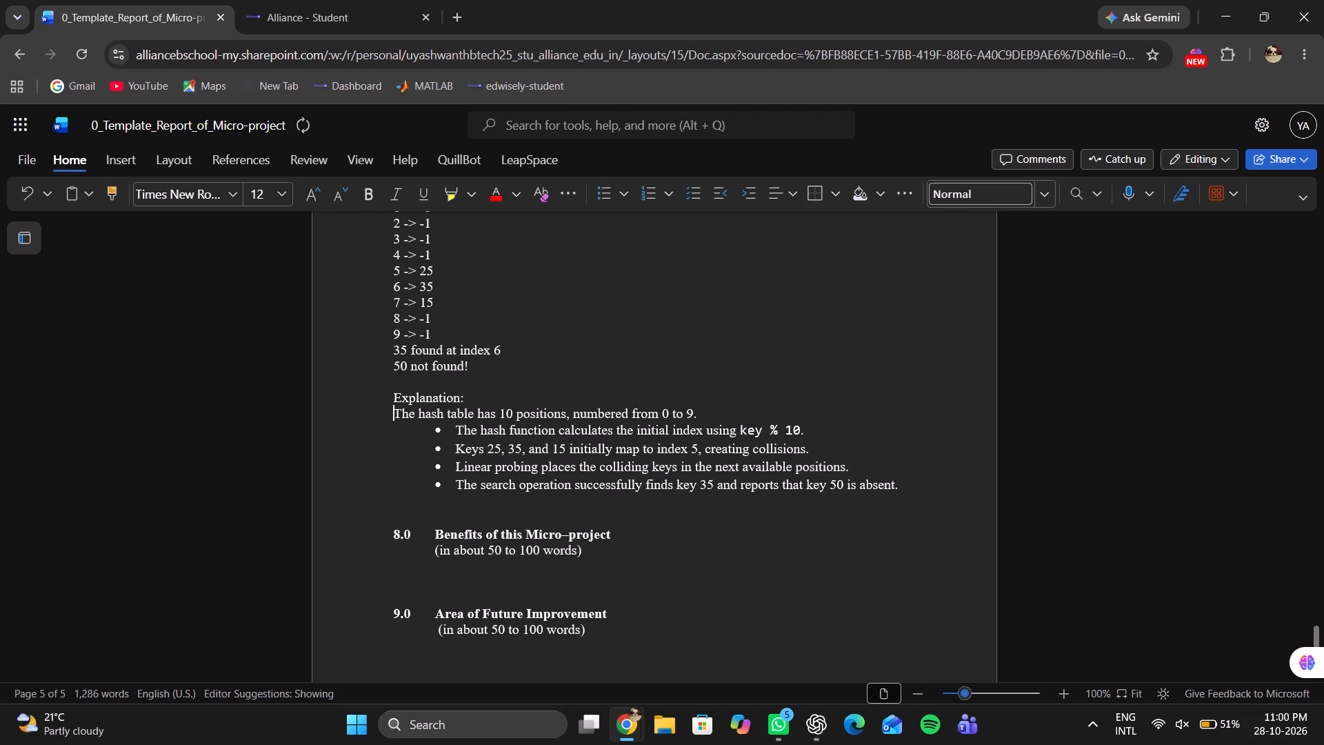
key(Down)
key(Right)
key(Left)
key(BackSpace)
key(BackSpace)
key(BackSpace)
Remove the bullets and indentation from the remaining three explanation points, from "Keys 25, 35, and 15" through the search operation line.
key(Down)
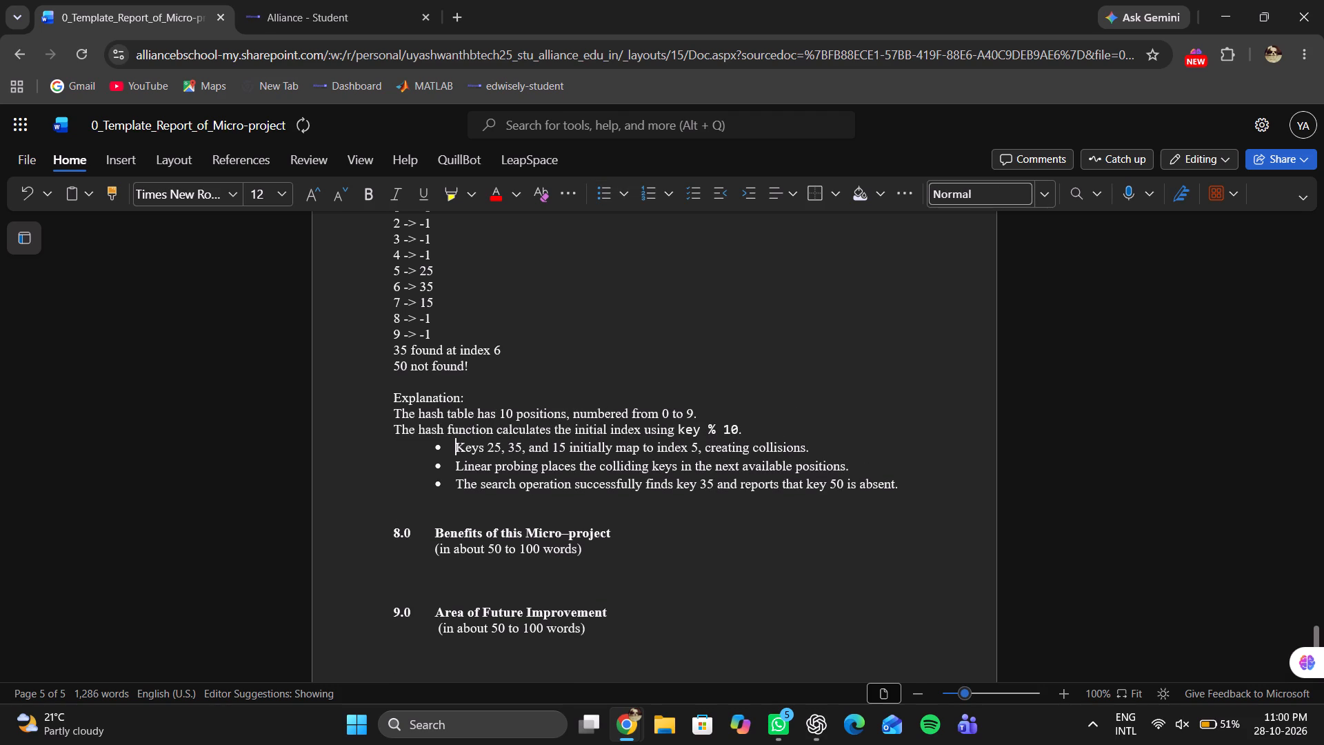
key(Right)
key(Left)
key(BackSpace)
key(BackSpace)
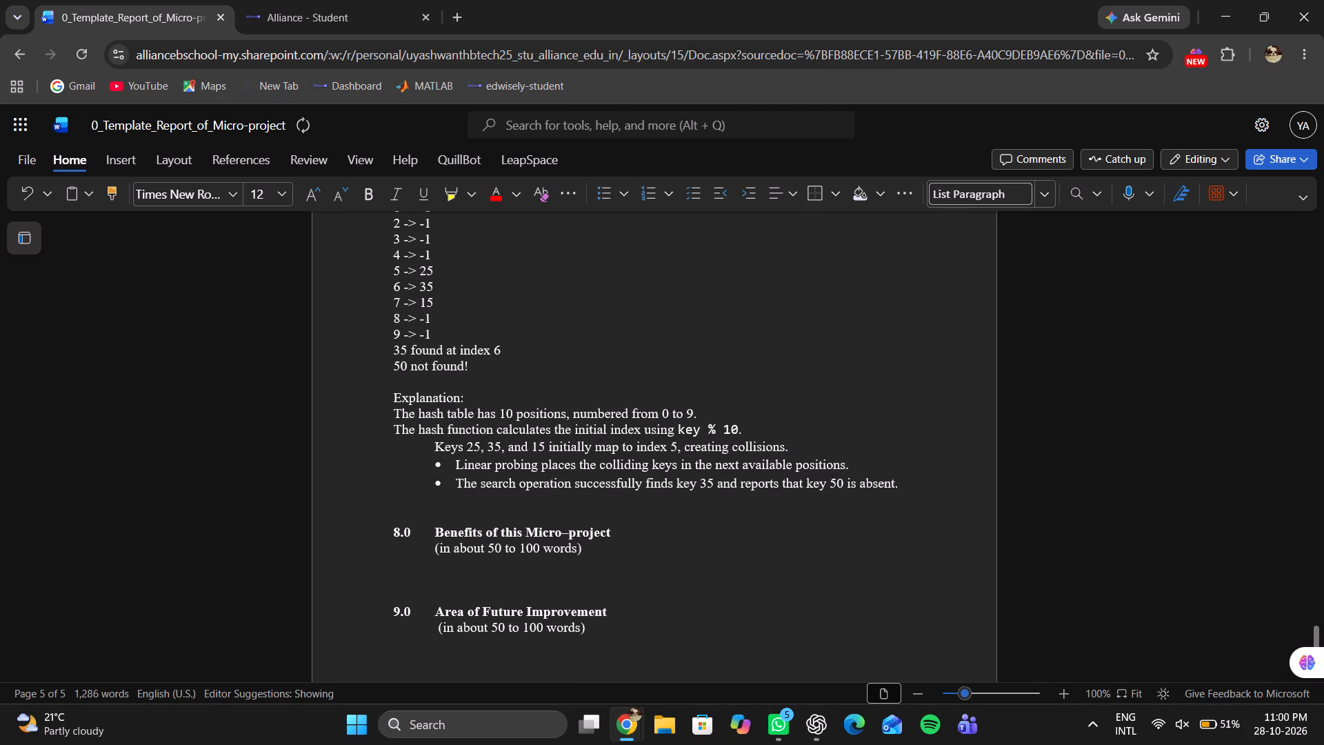
key(BackSpace)
key(Down)
key(BackSpace)
key(BackSpace)
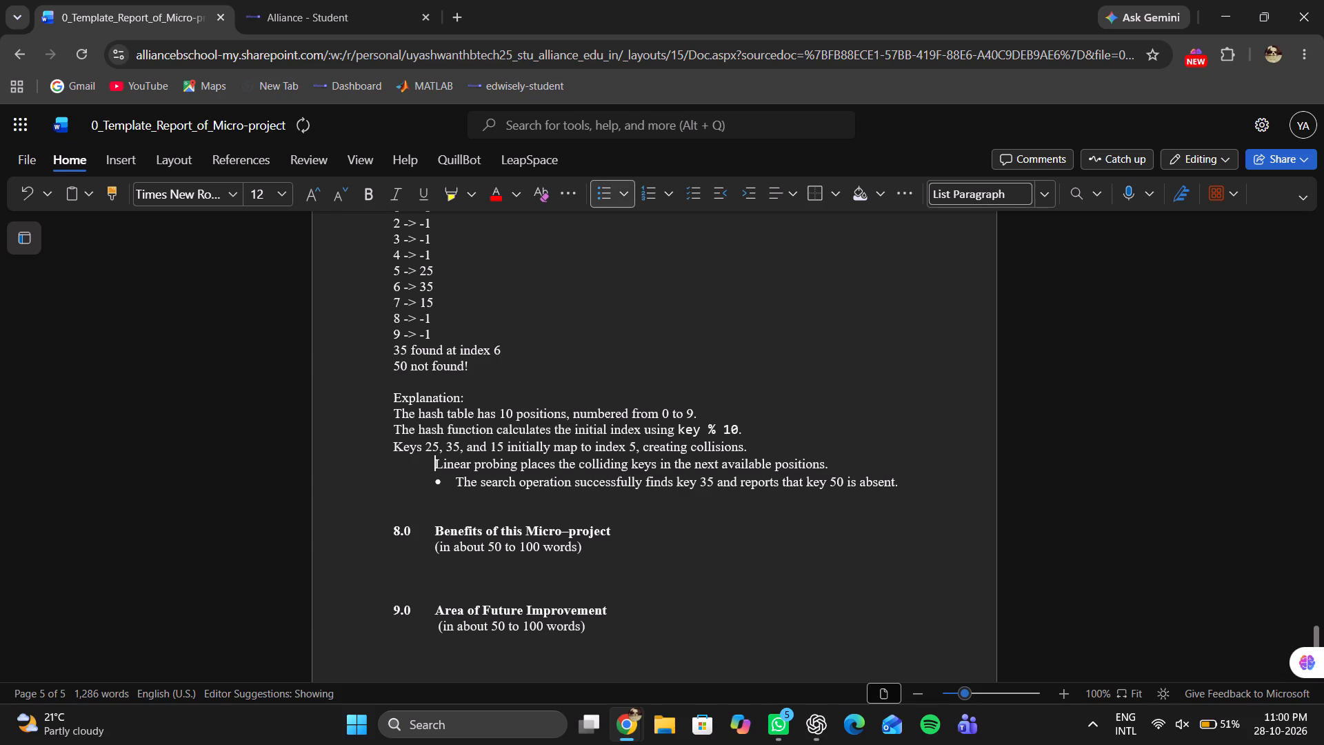
key(BackSpace)
key(Down)
key(BackSpace)
key(BackSpace)
key(BackSpace)
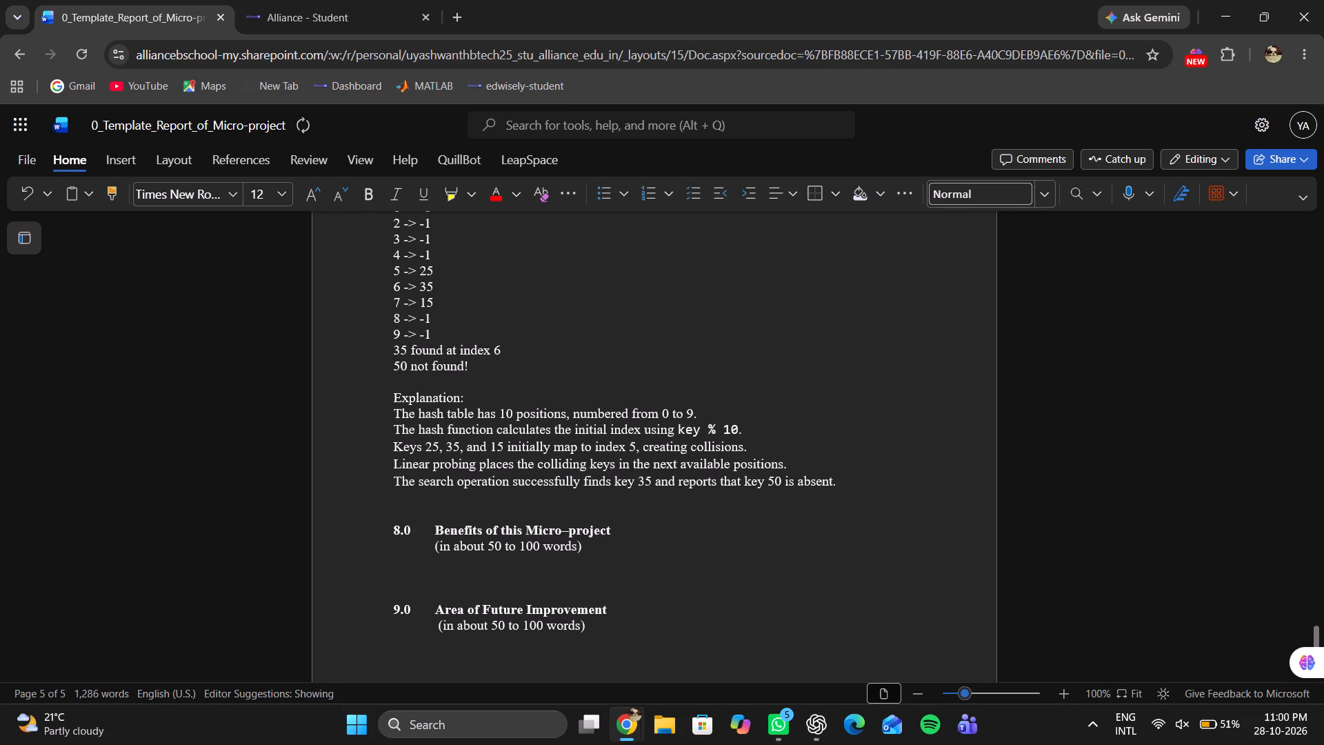
Make the "Explanation:" heading bold.
triple_click(440, 402)
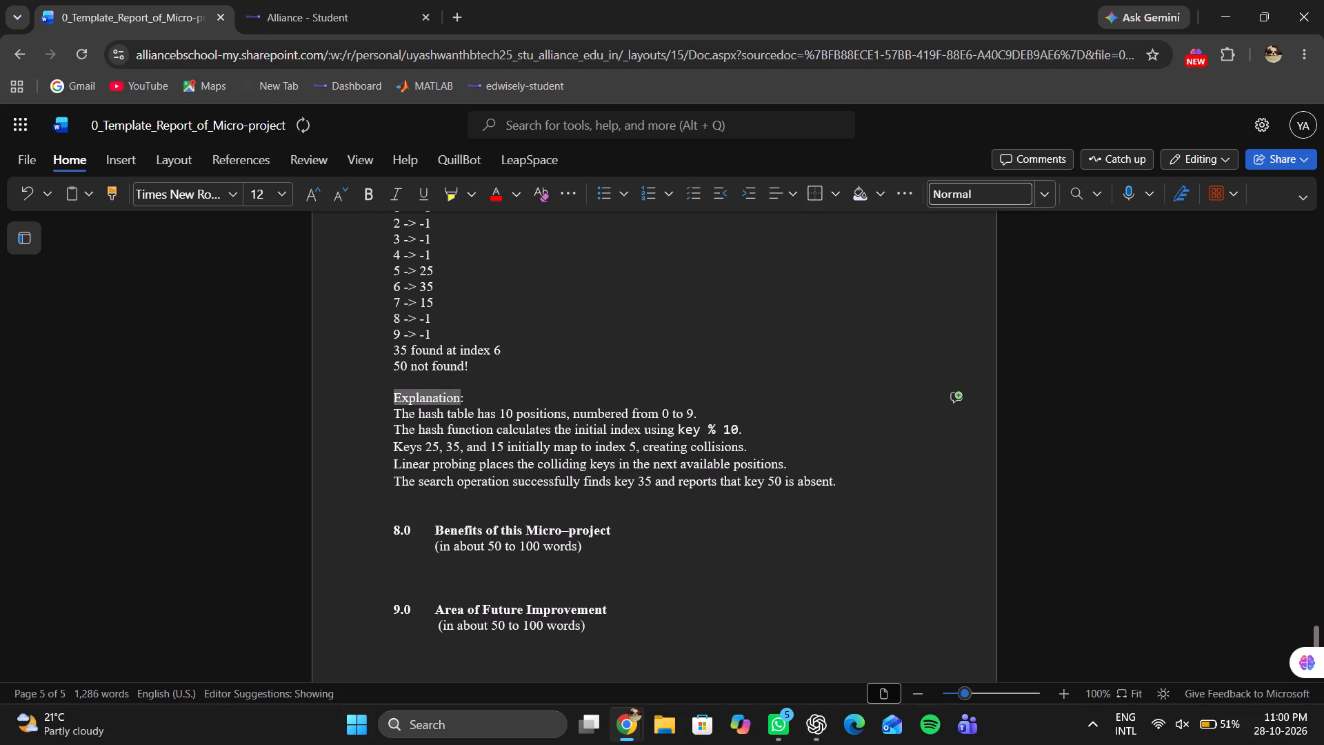
click(590, 371)
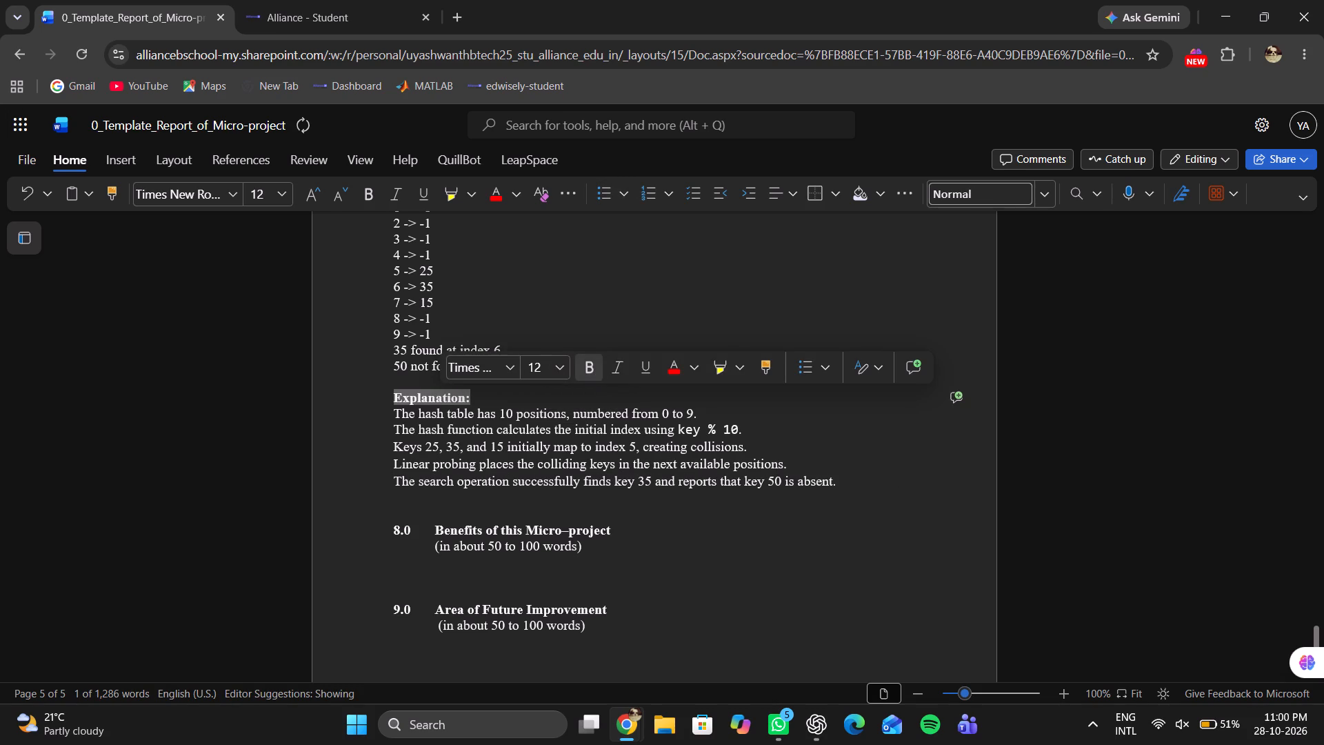
Set the font of the five explanation points, including "key % 10", to Times New Roman.
click(389, 413)
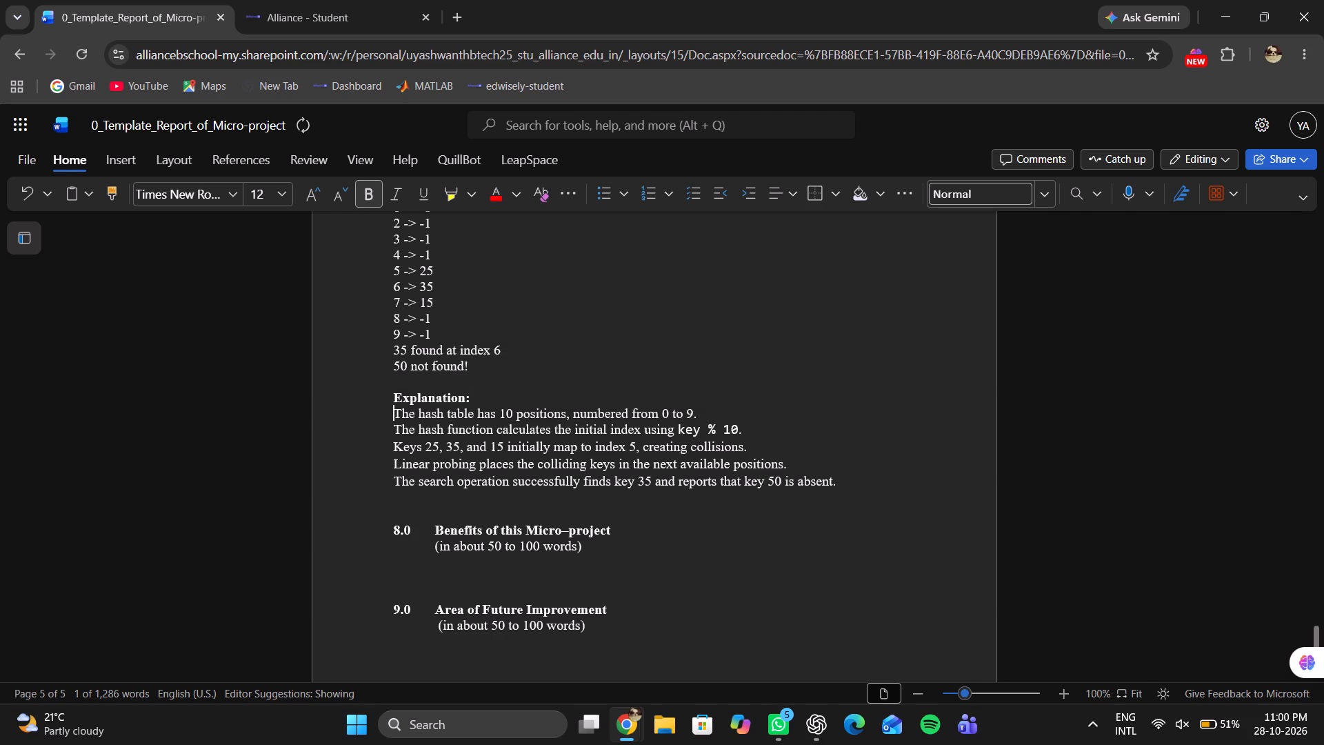
drag(389, 413, 747, 488)
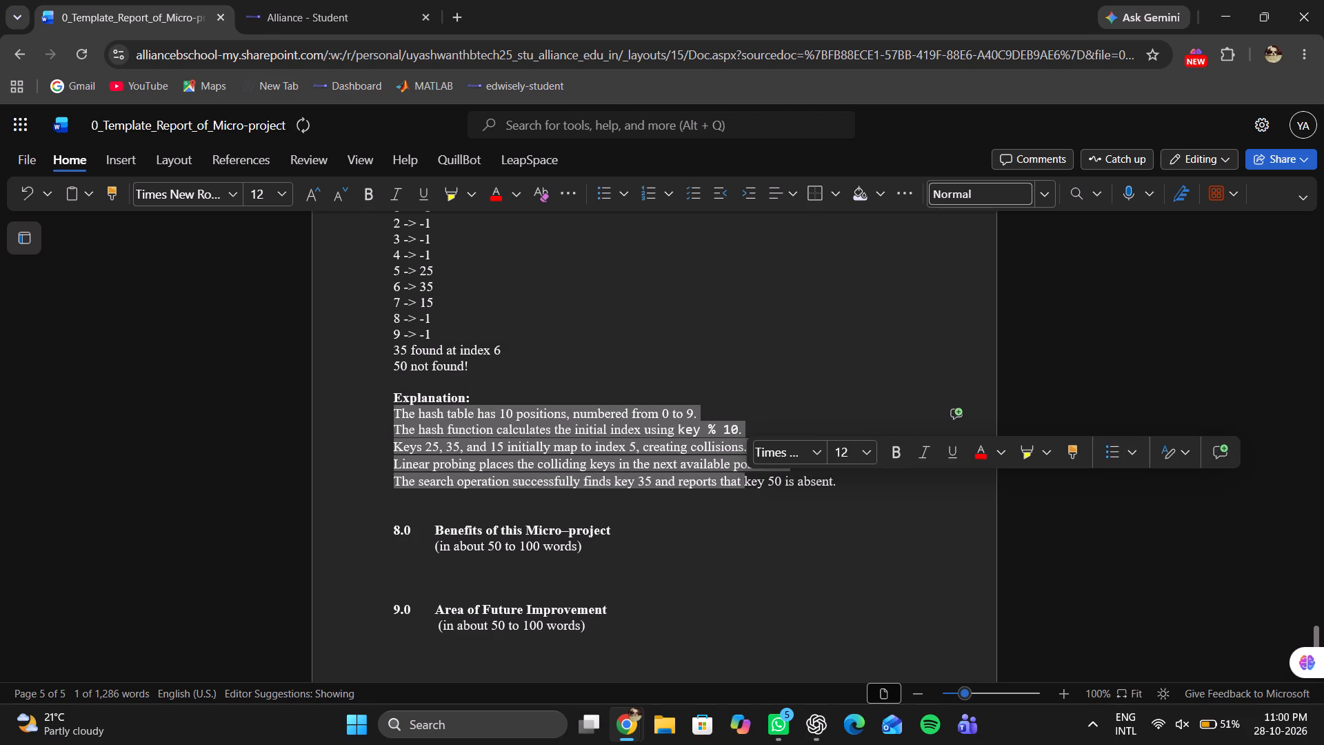
click(876, 495)
triple_click(497, 431)
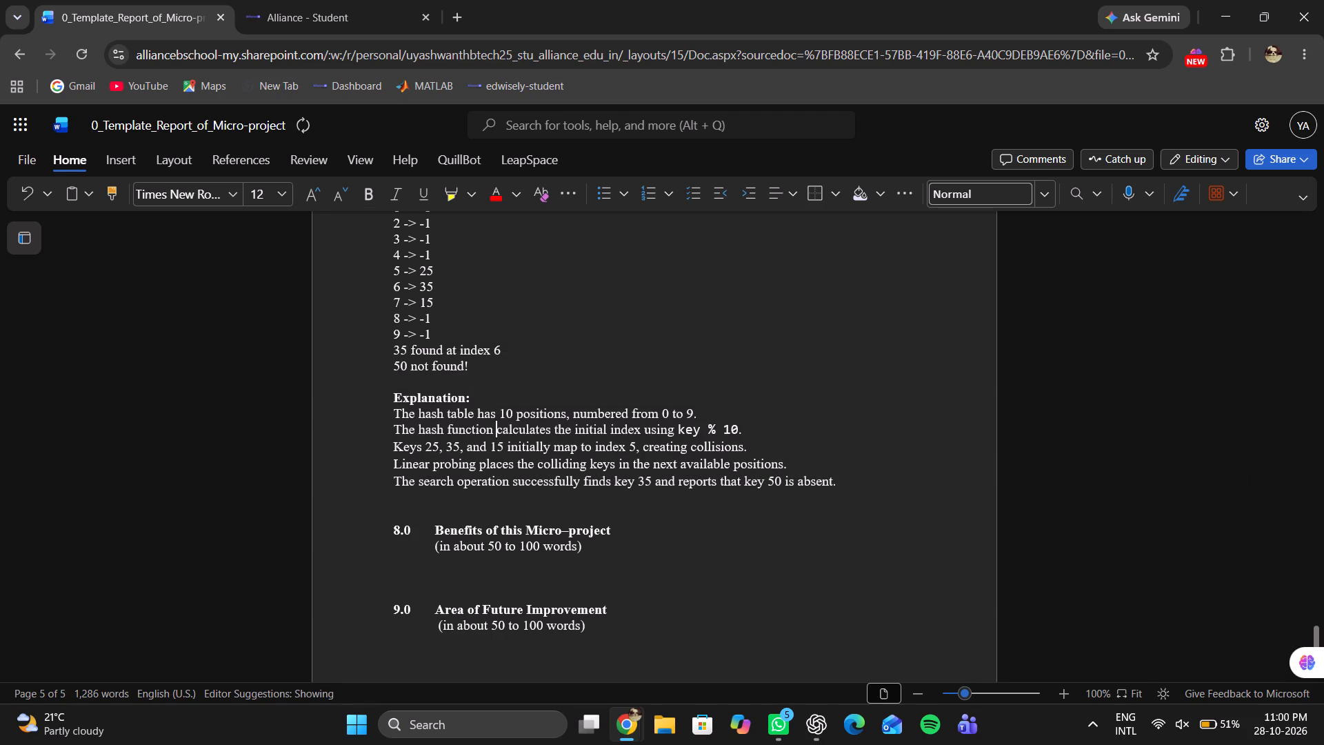
drag(388, 409, 464, 444)
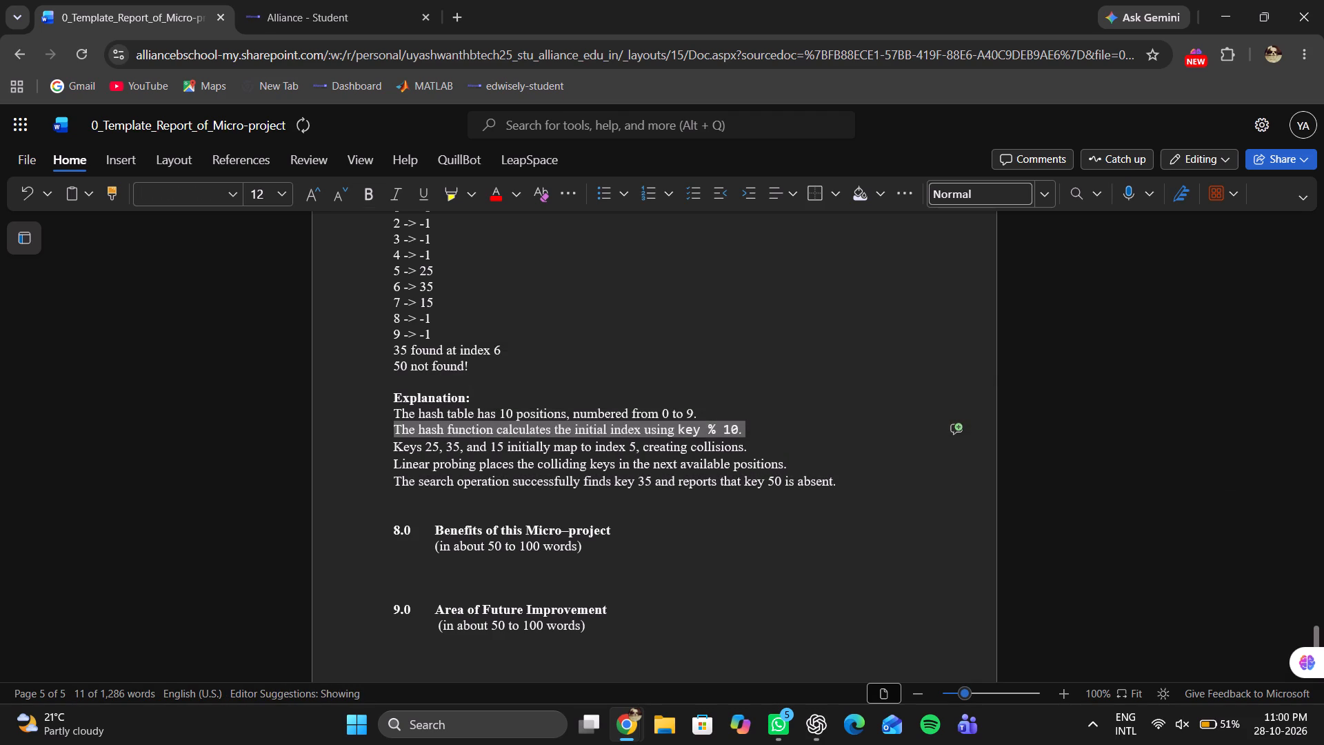
drag(464, 444, 798, 488)
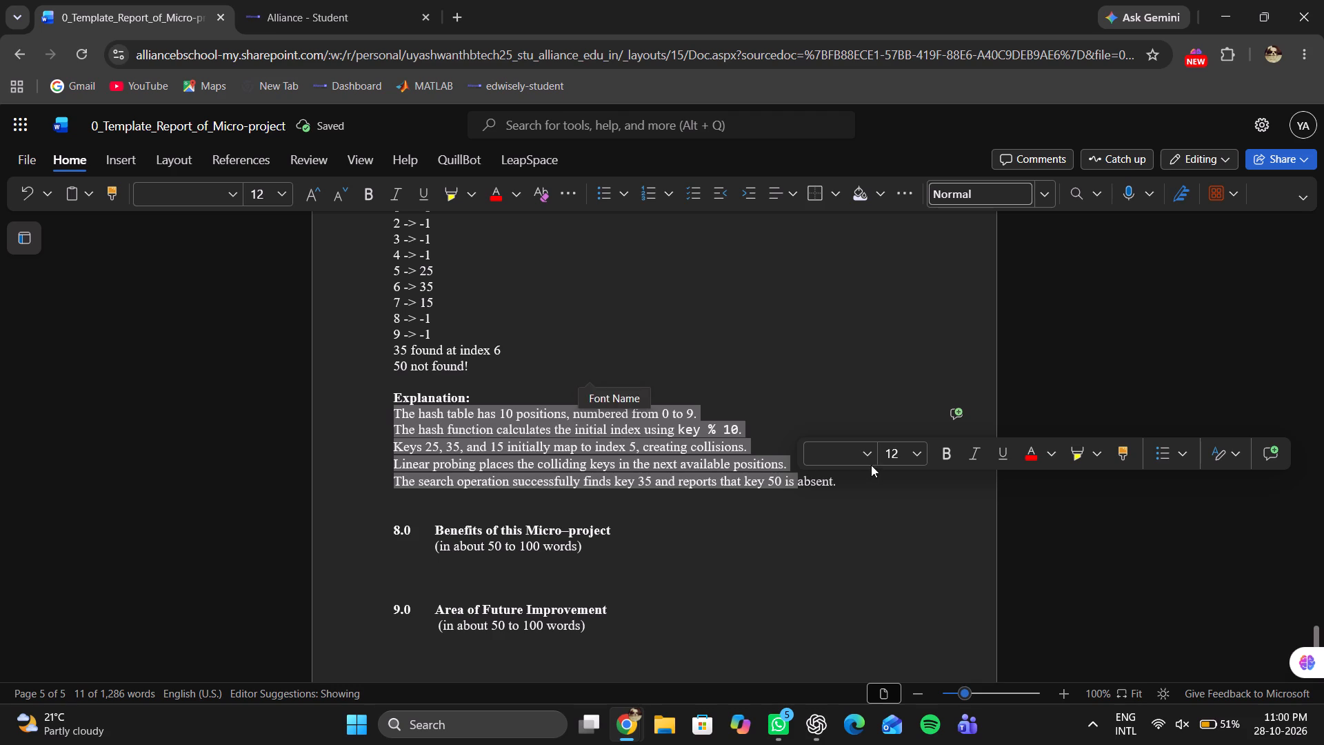
click(869, 459)
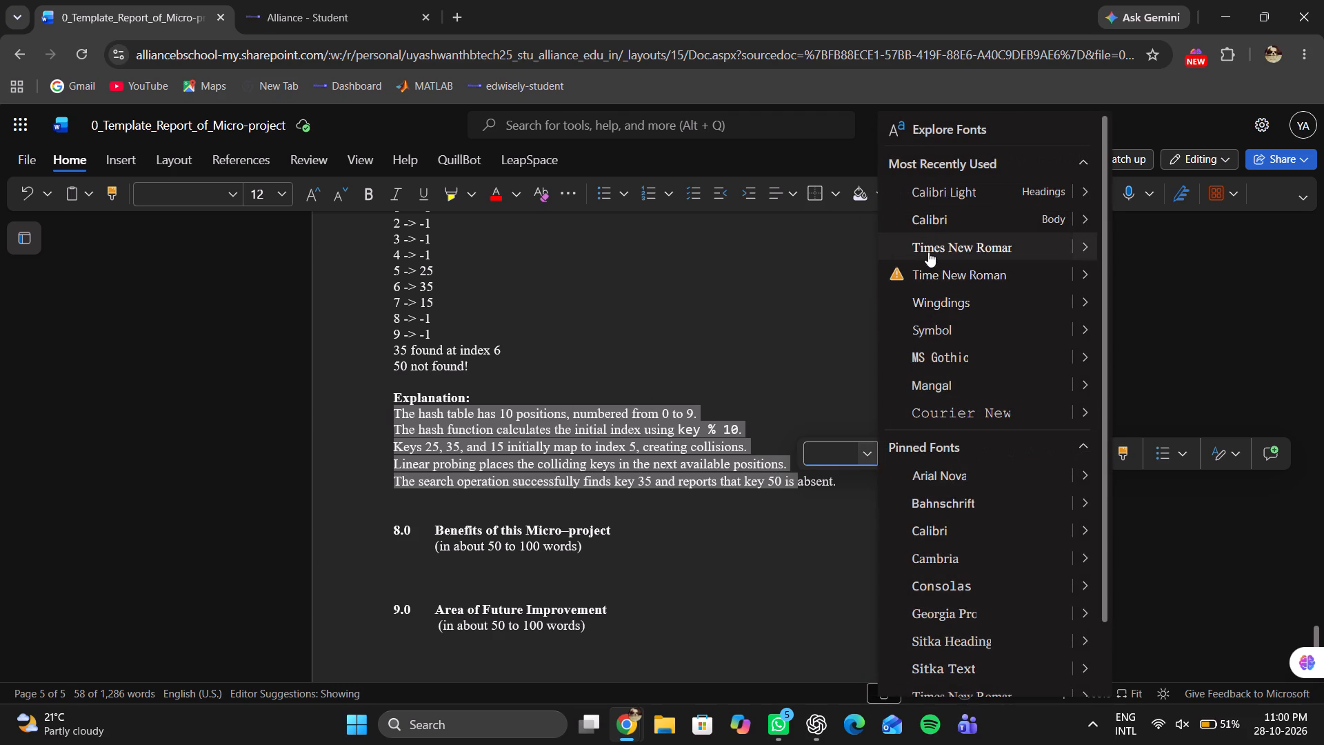
click(928, 252)
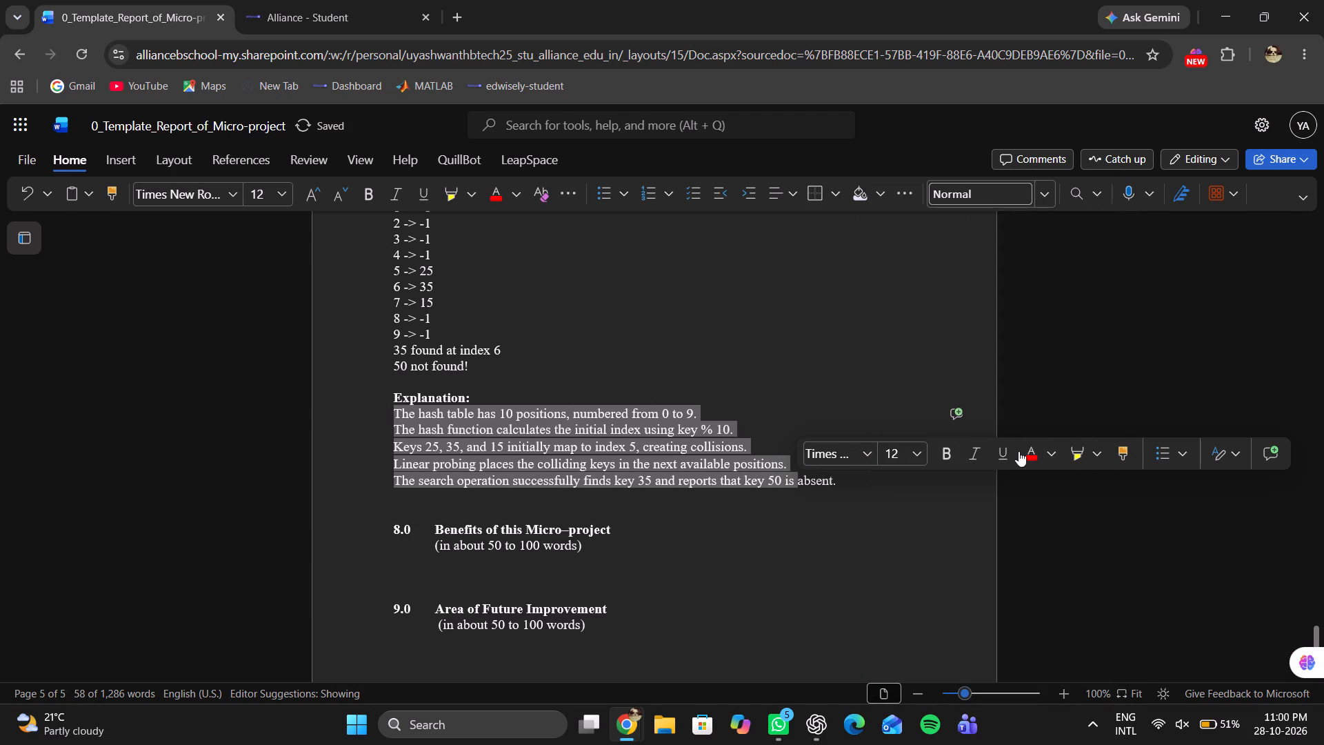
Format the five explanation points as a bulleted list.
click(1161, 452)
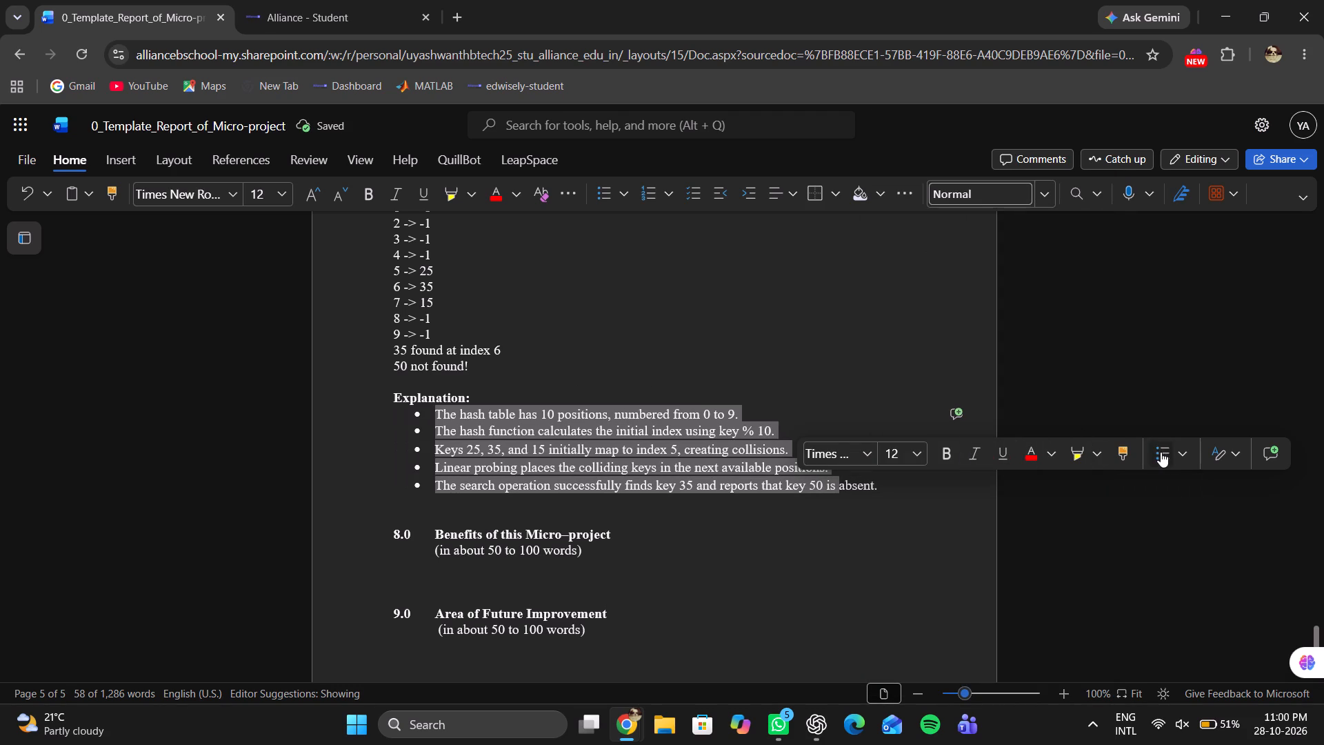
click(1102, 382)
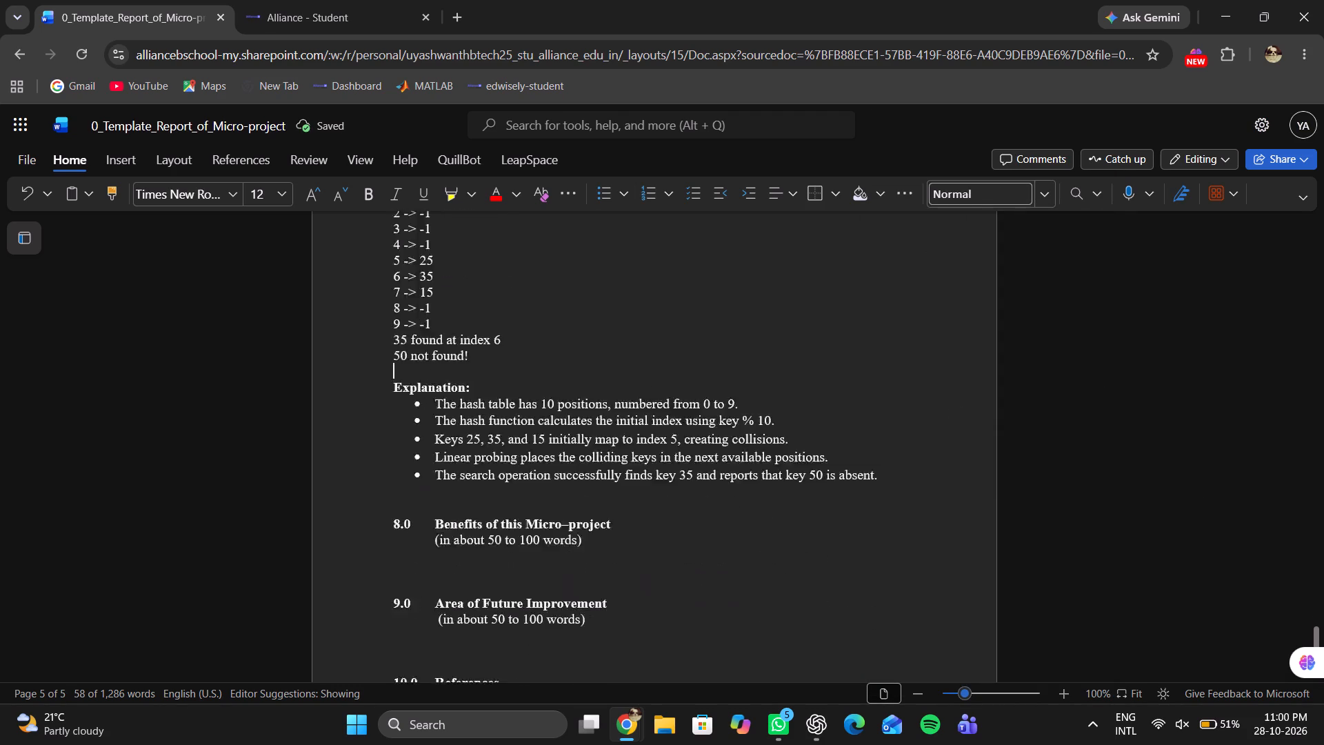
Add two unbulleted blank lines below the last explanation point, "The search operation successfully finds key 35…".
scroll(664, 566, down, 1)
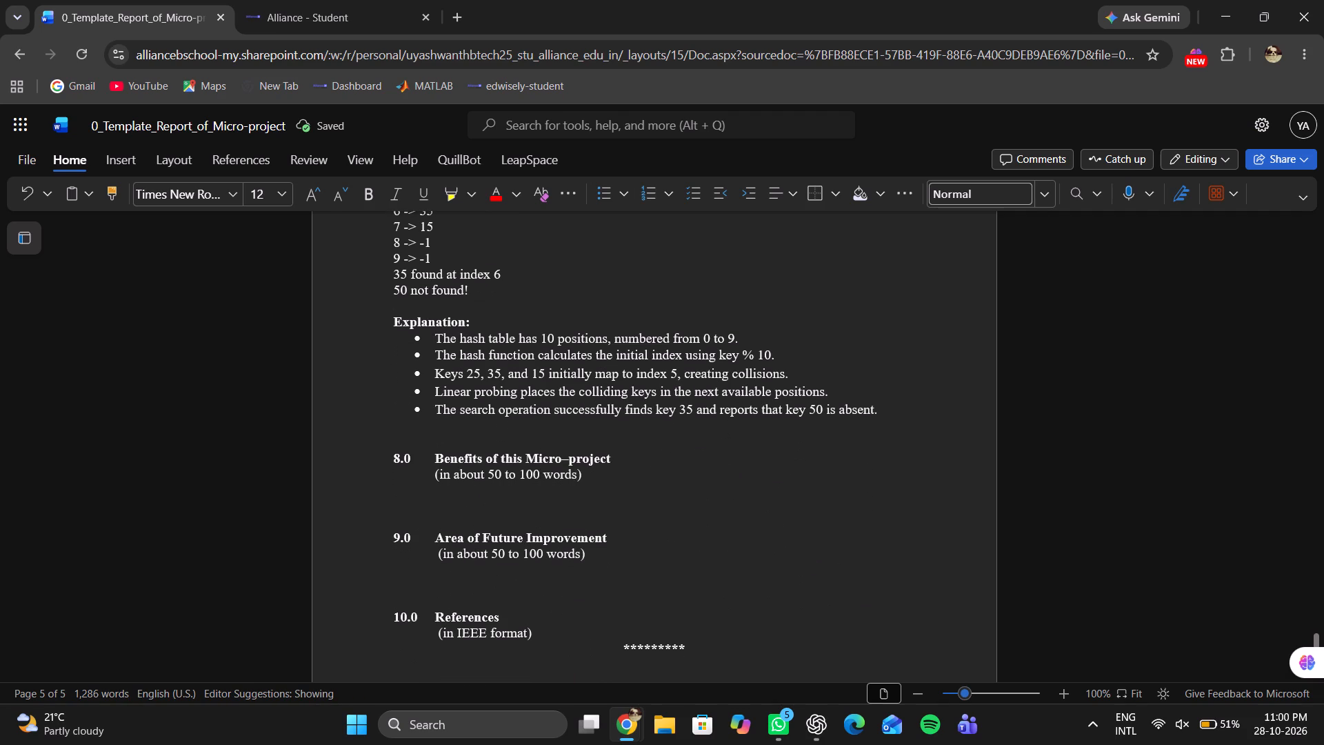
click(875, 409)
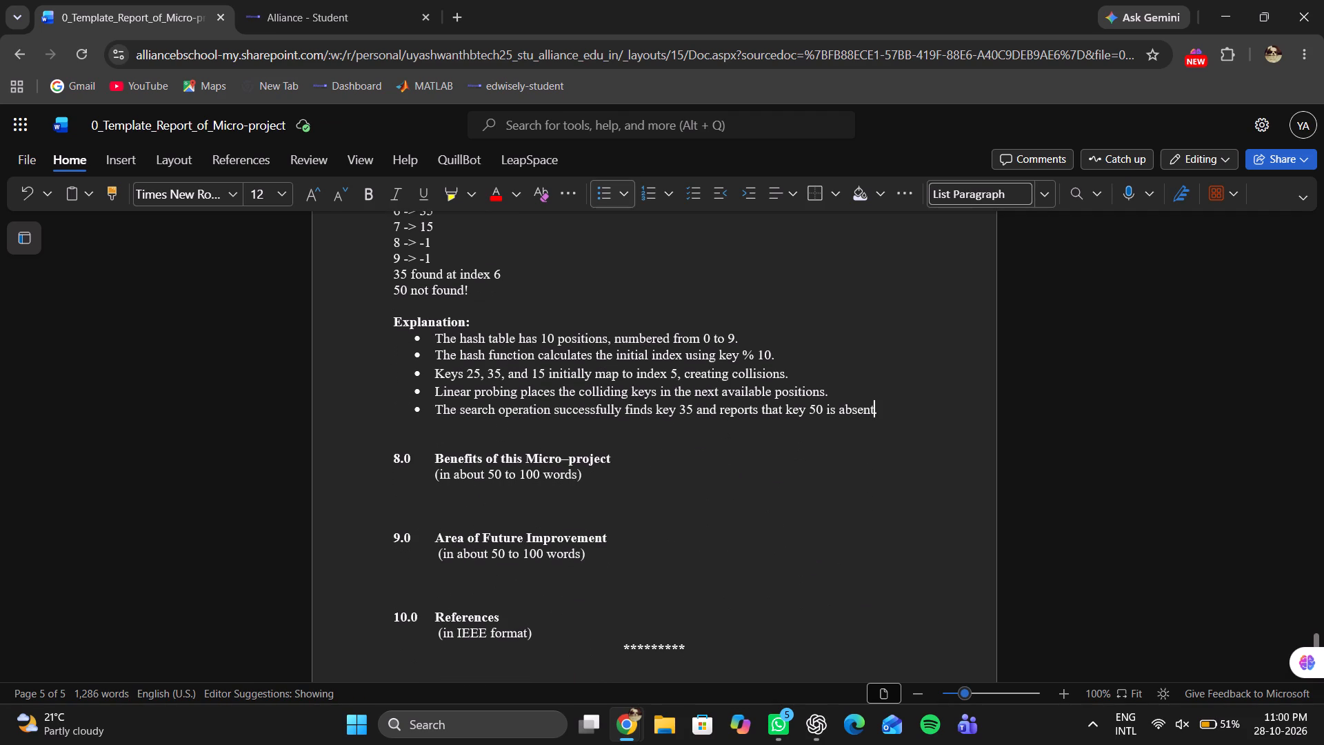
key(Right)
key(Return)
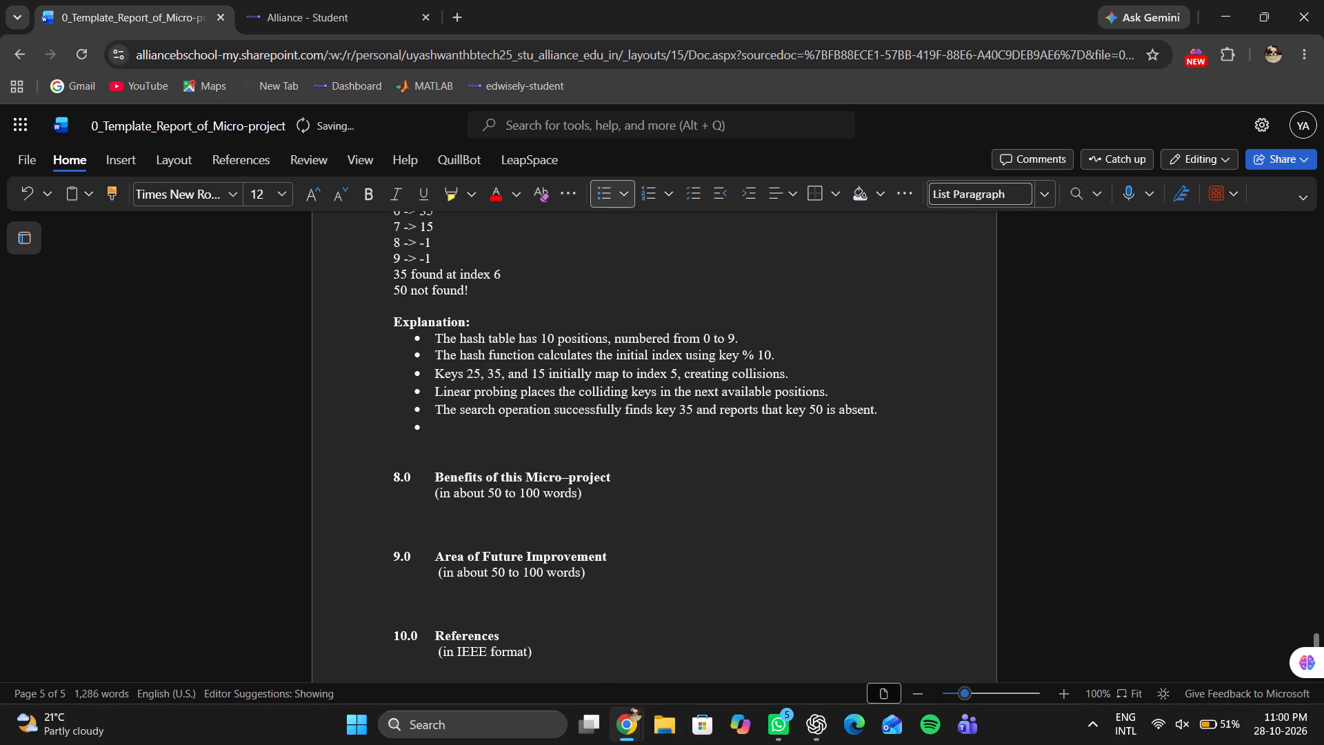
key(BackSpace)
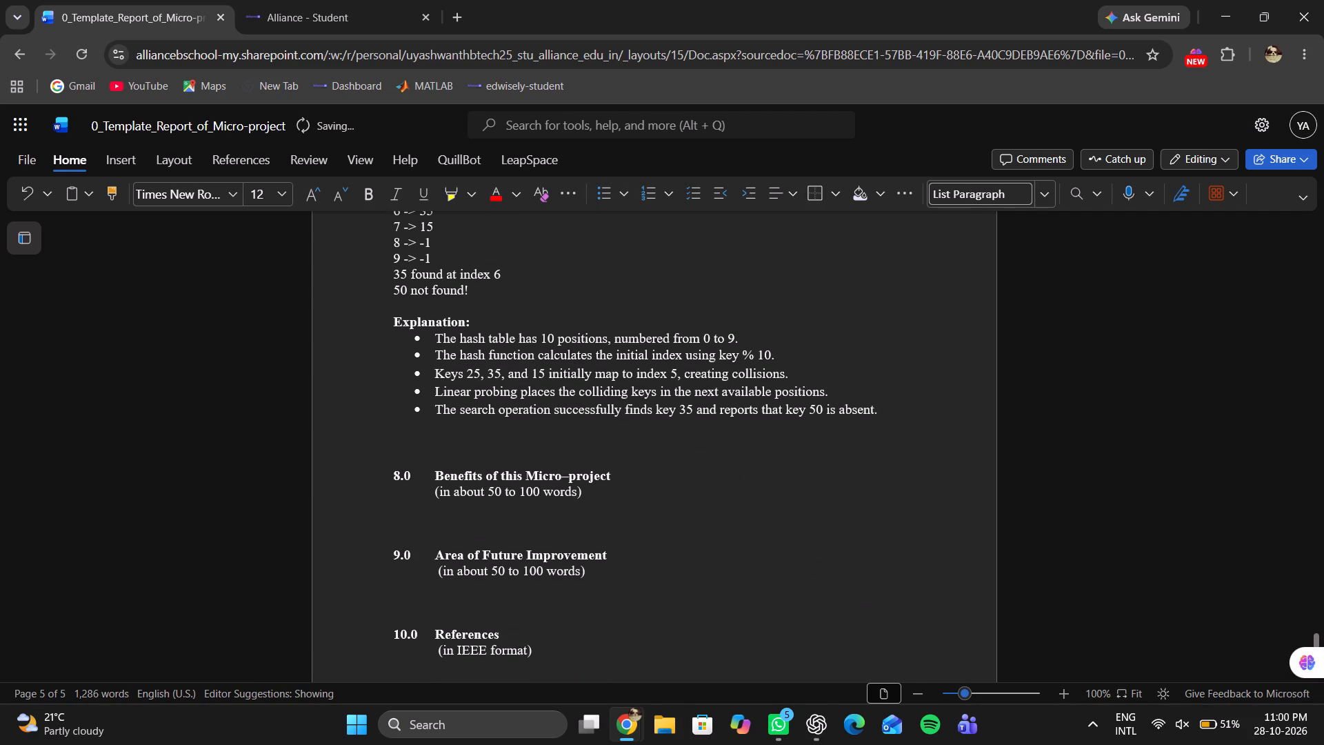
key(BackSpace)
key(Return)
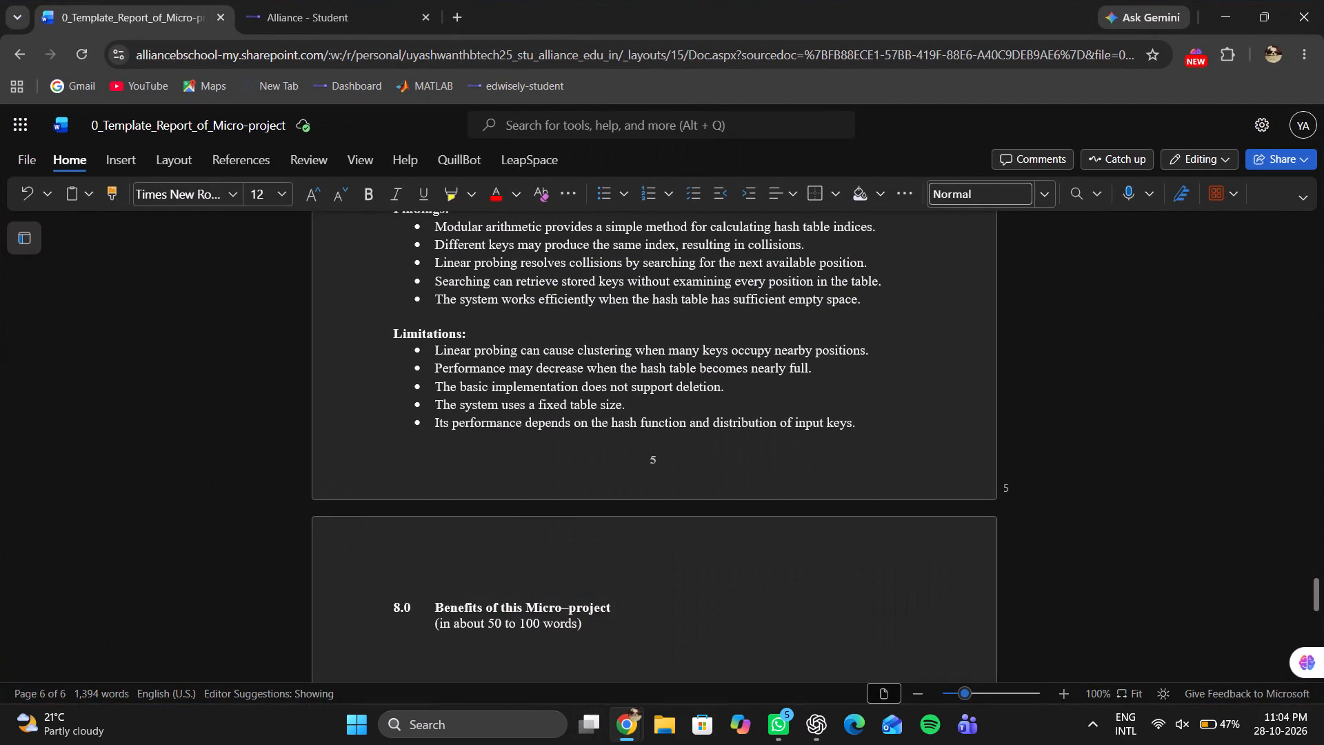
Add the bold heading "Conclusion:" on the empty line above section 8.0.
text(Conclusion)
key(space)
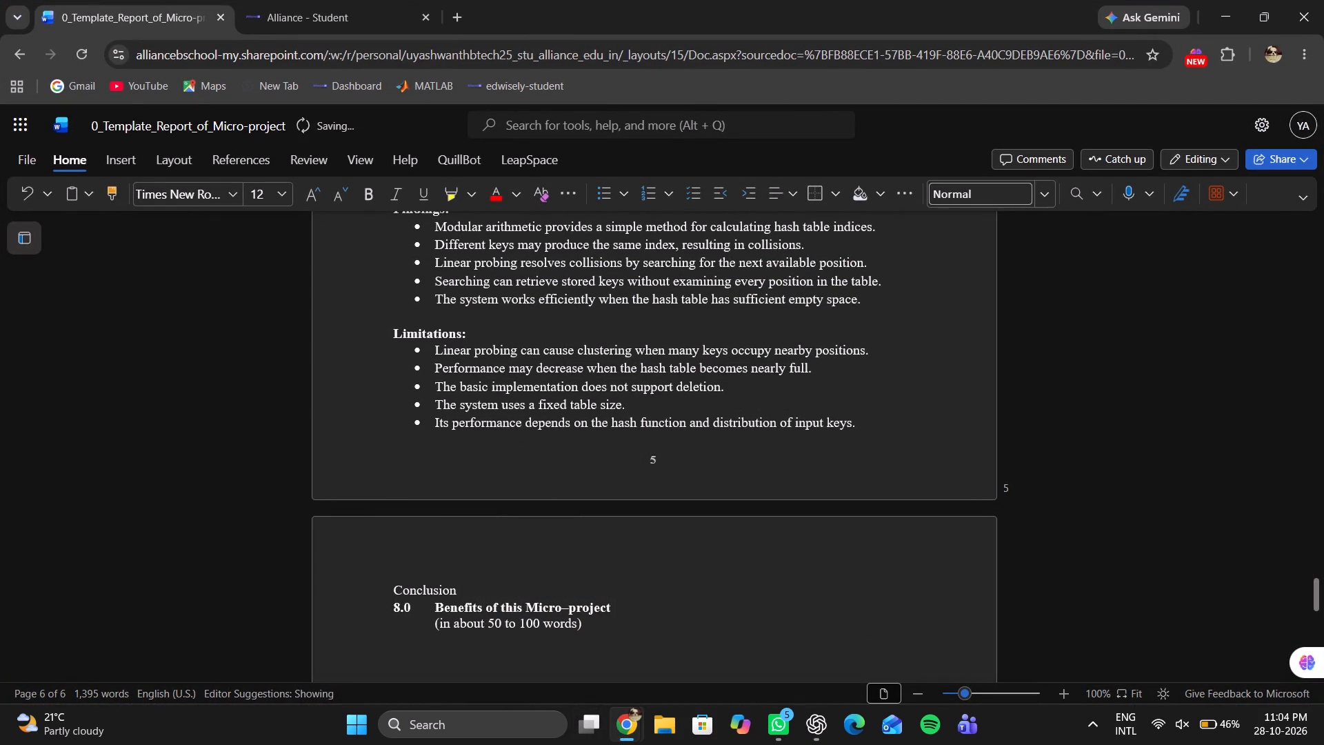
key(BackSpace)
key(shift+colon)
drag(474, 583, 394, 588)
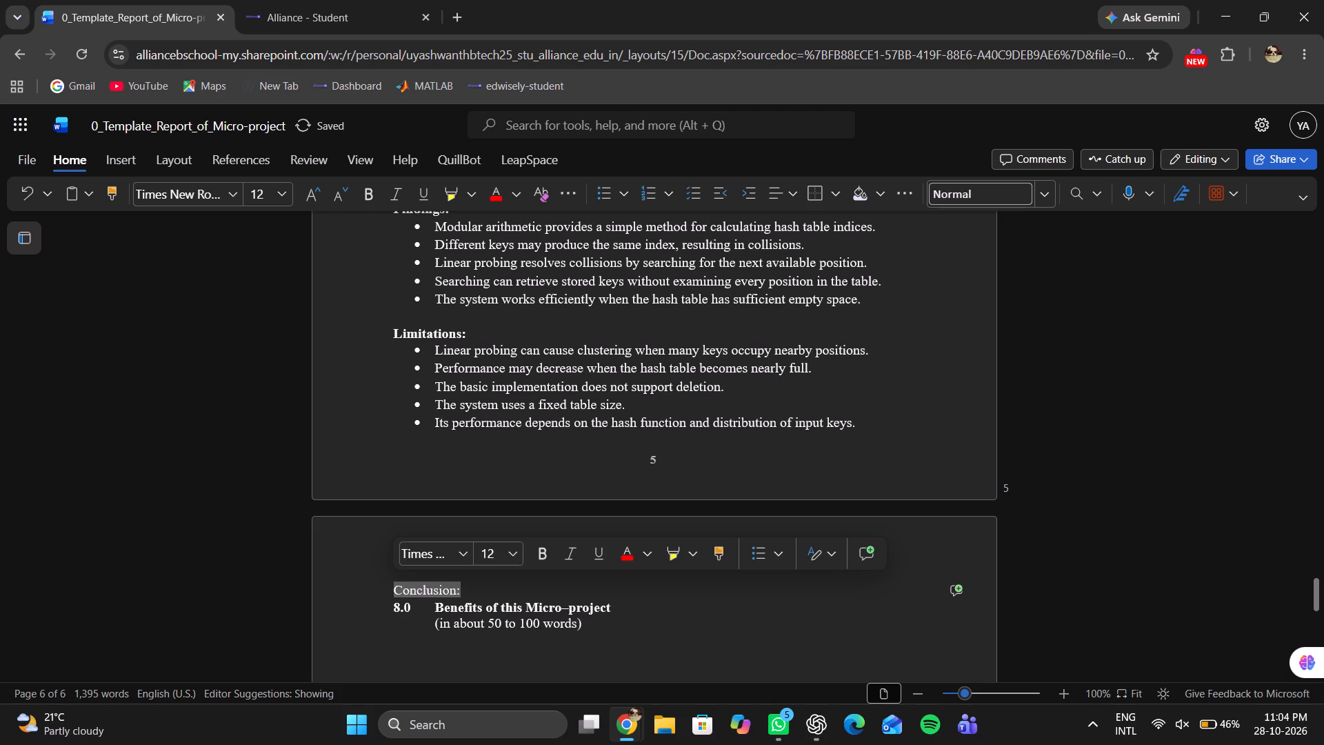
click(539, 560)
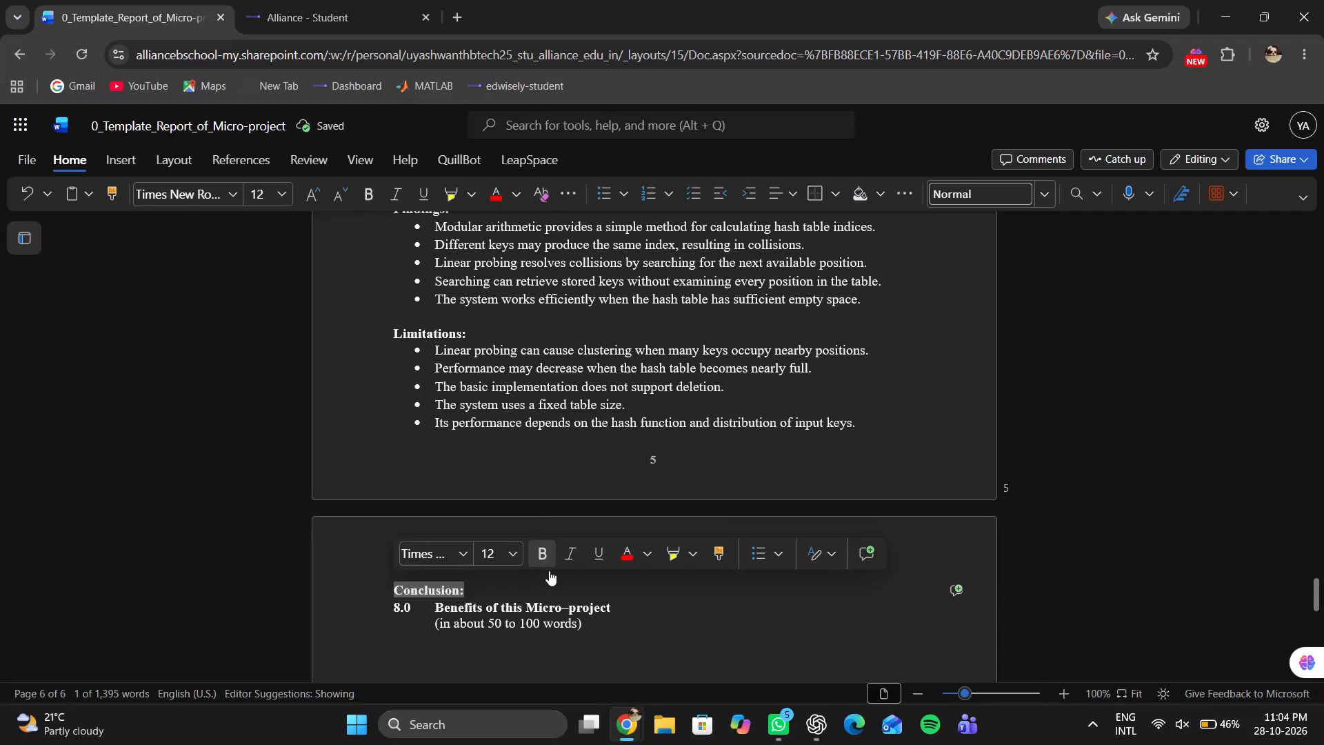
click(472, 595)
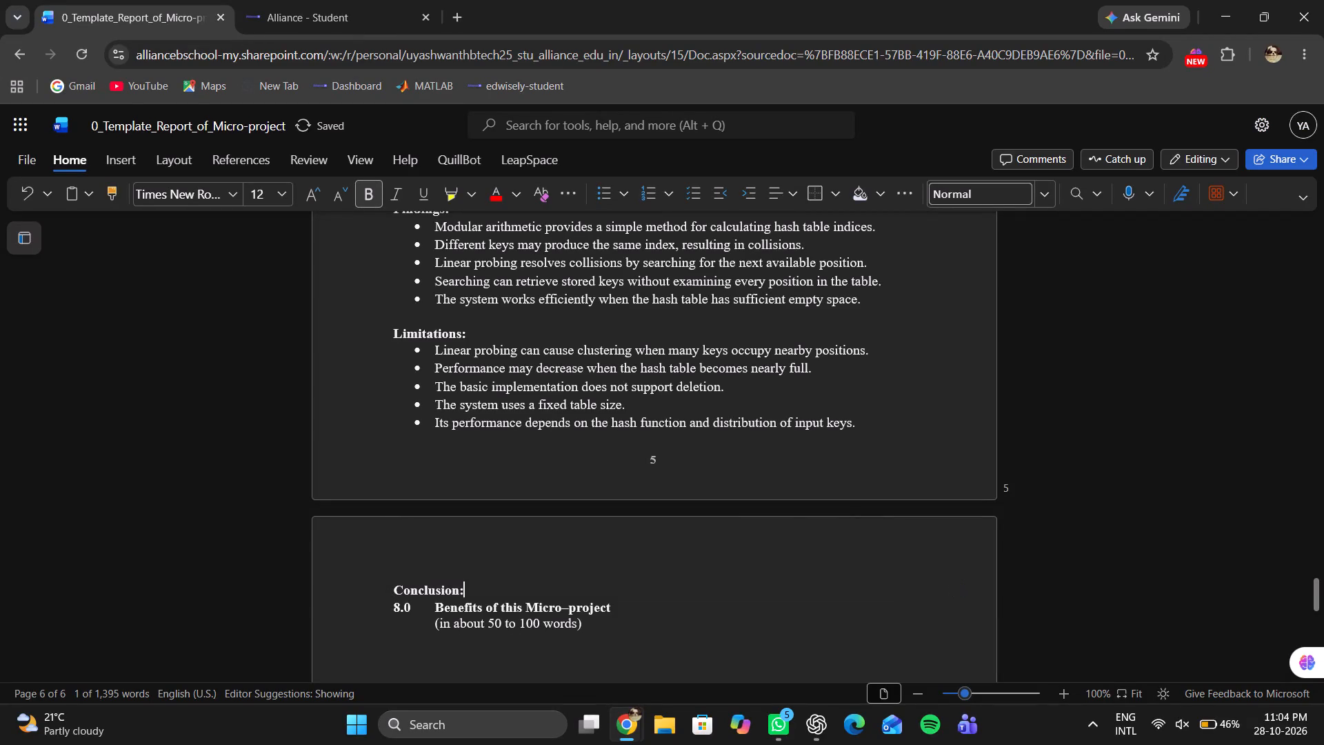
Paste the copied conclusion paragraph on a new line below the "Conclusion:" heading.
key(Return)
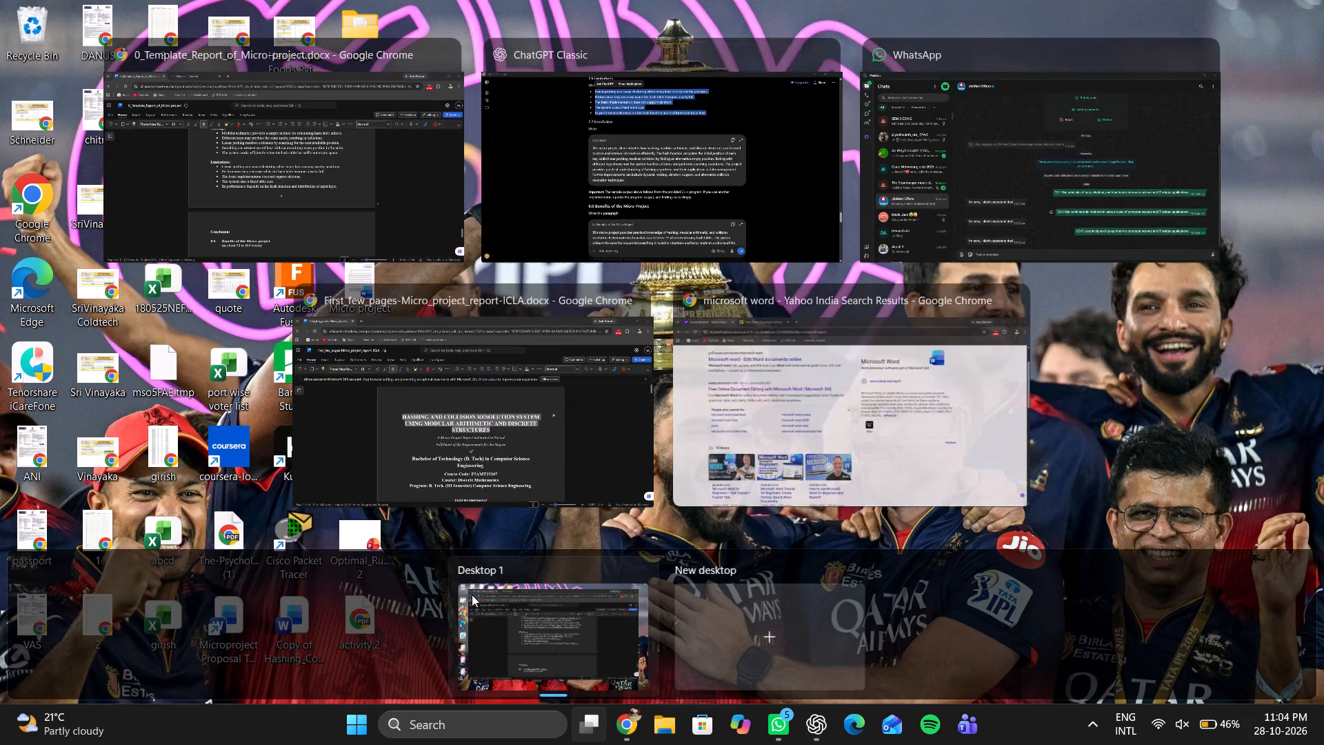
click(325, 199)
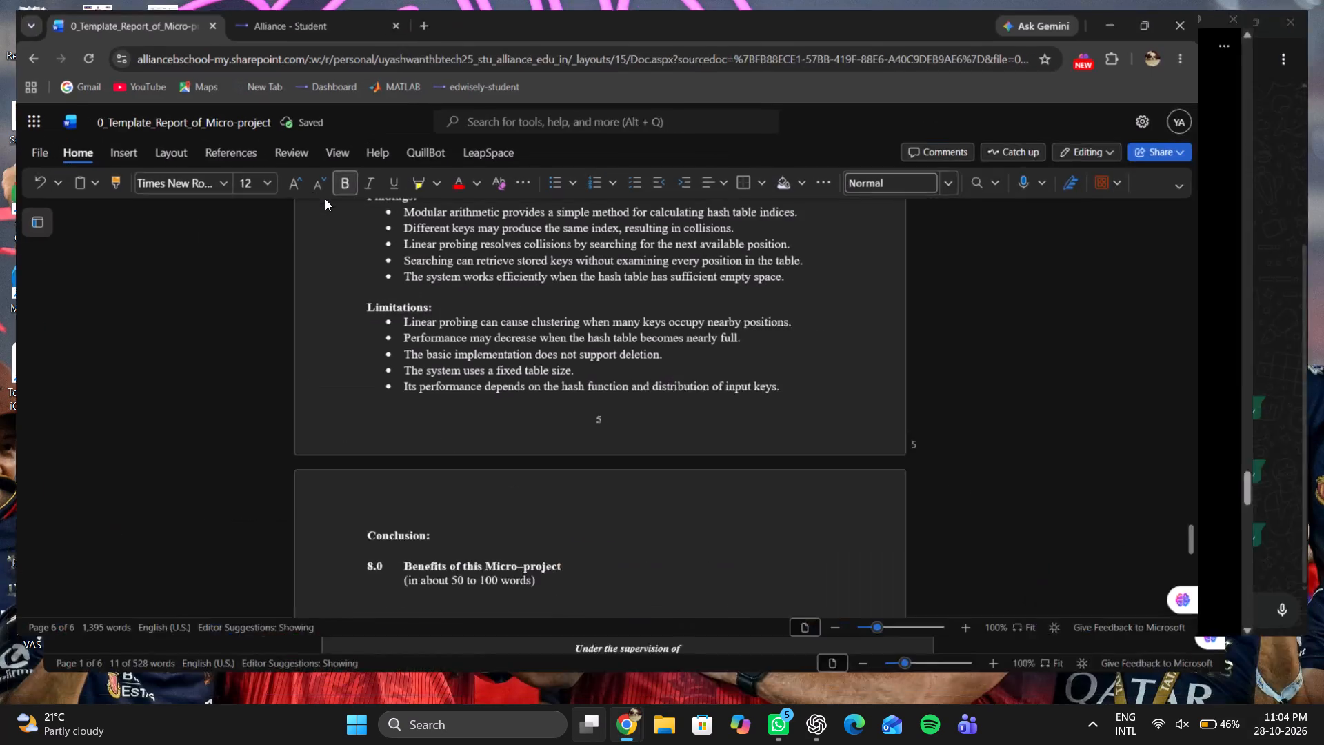
key(ctrl+v)
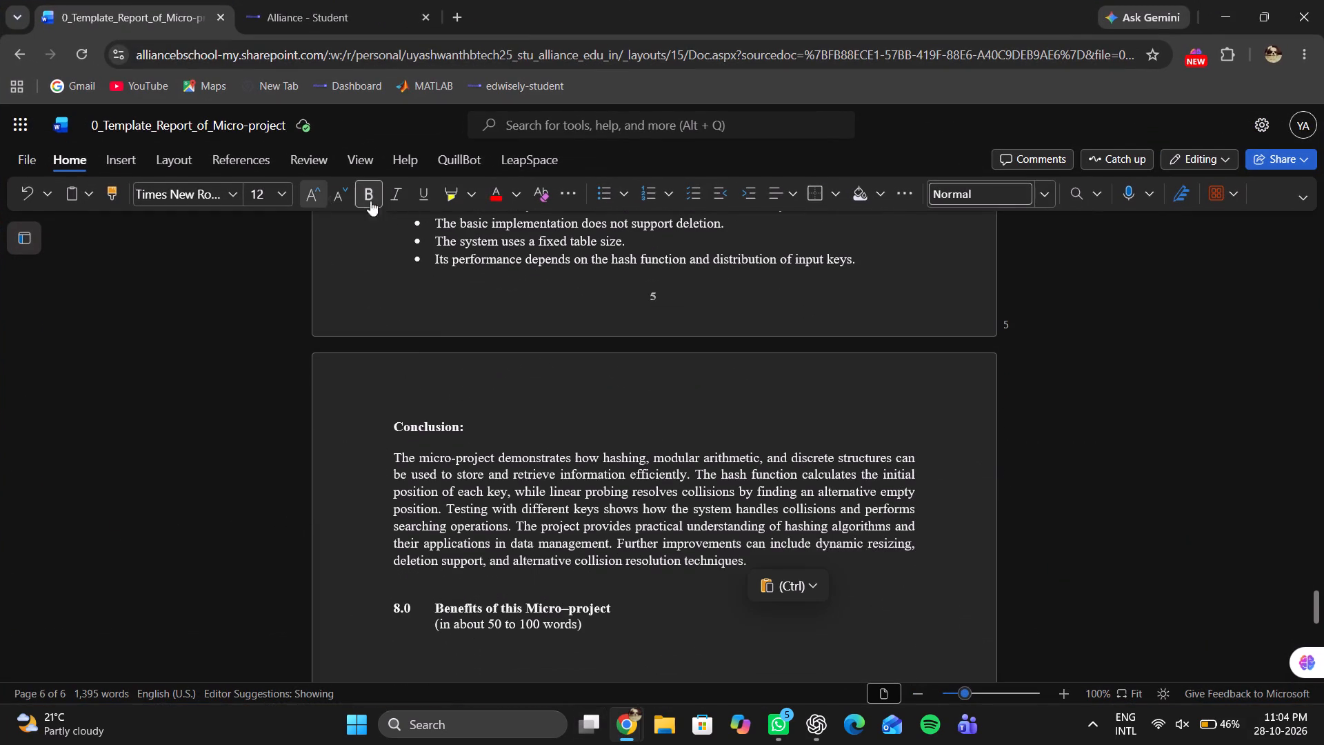
Left-align the pasted conclusion paragraph.
drag(392, 453, 678, 553)
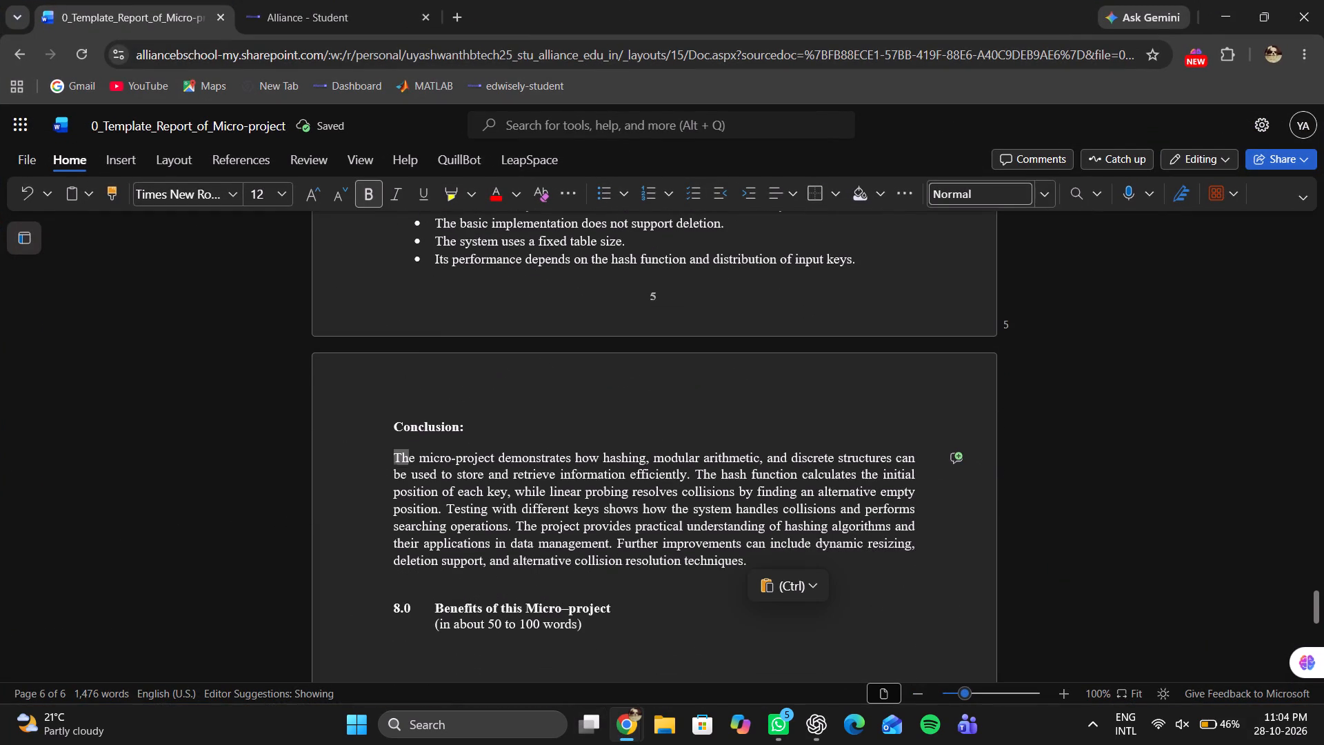
drag(678, 553, 760, 586)
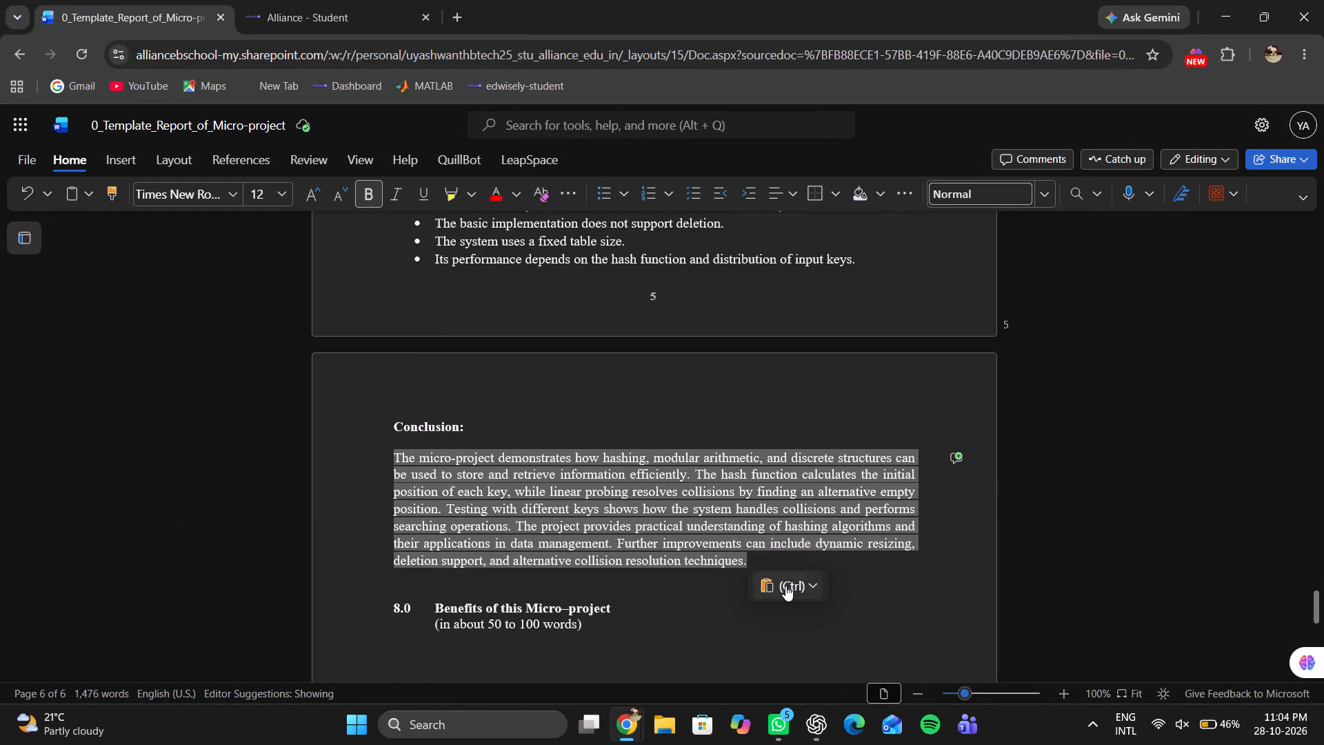
click(1194, 566)
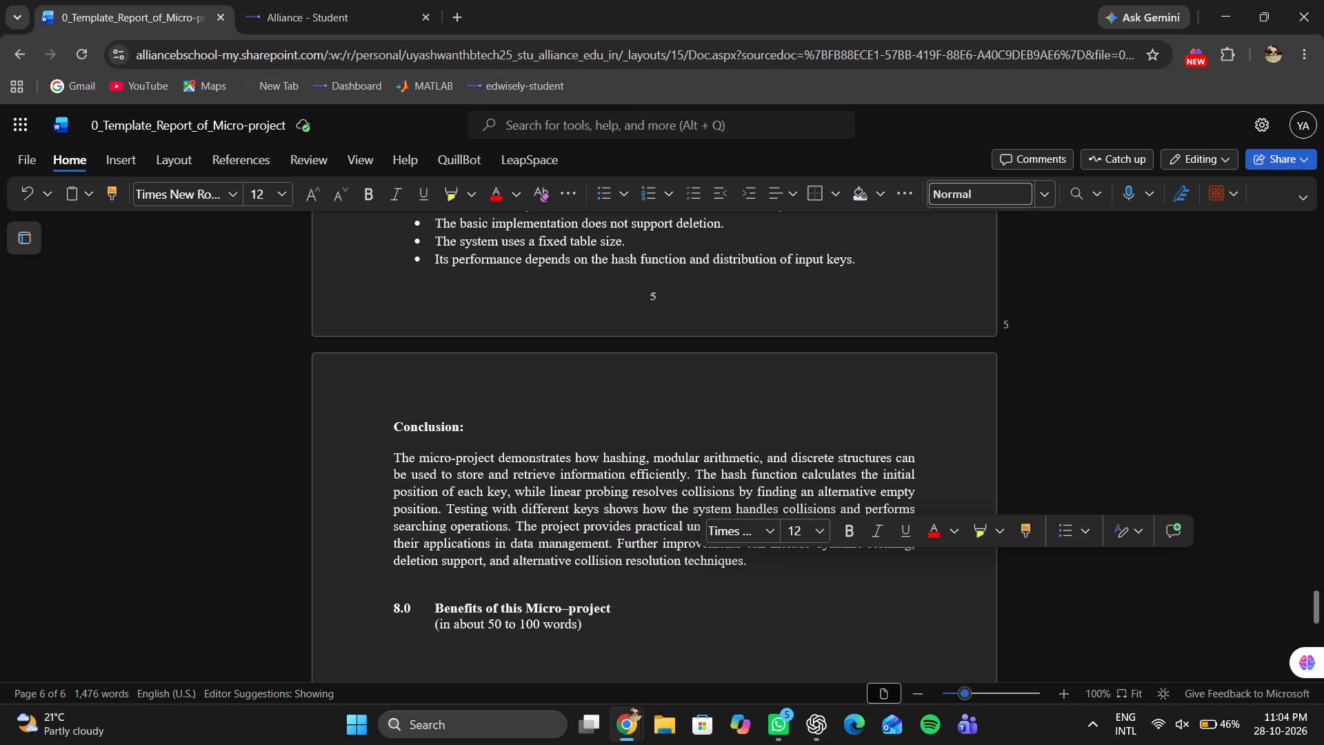
triple_click(543, 504)
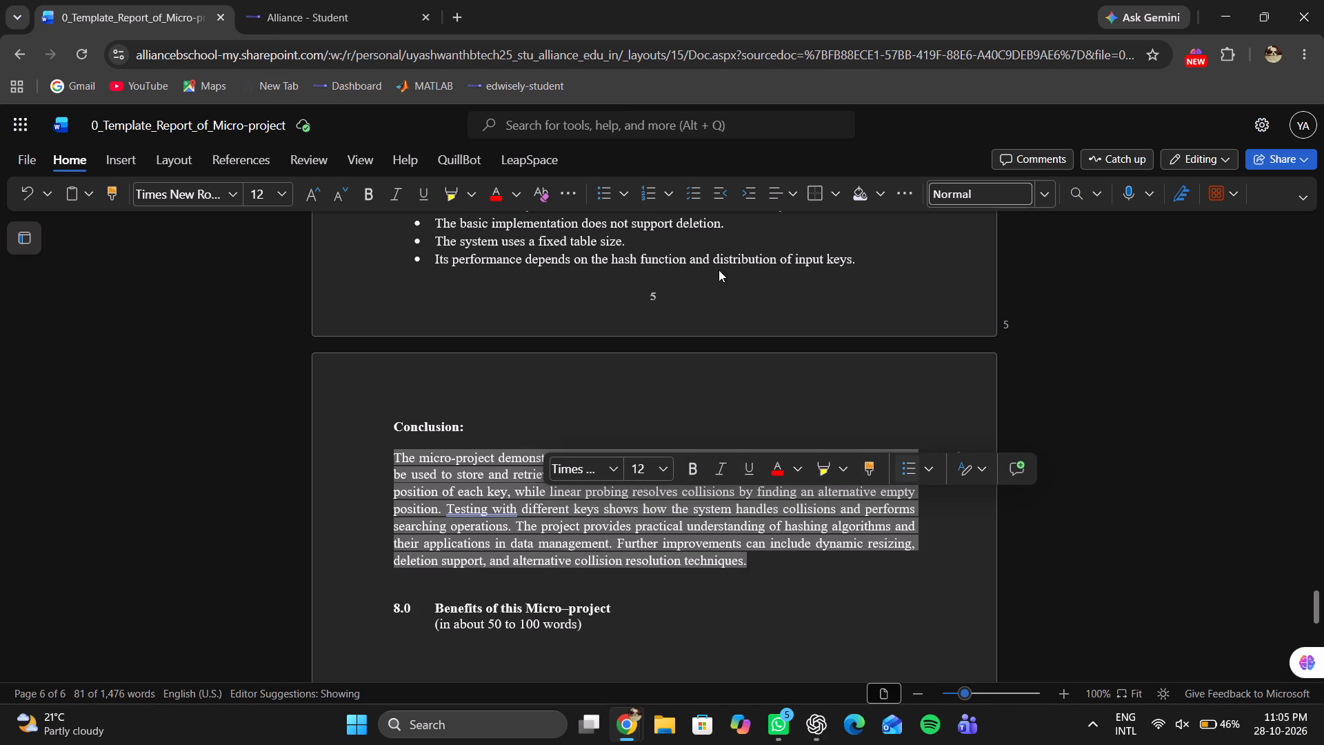
click(783, 195)
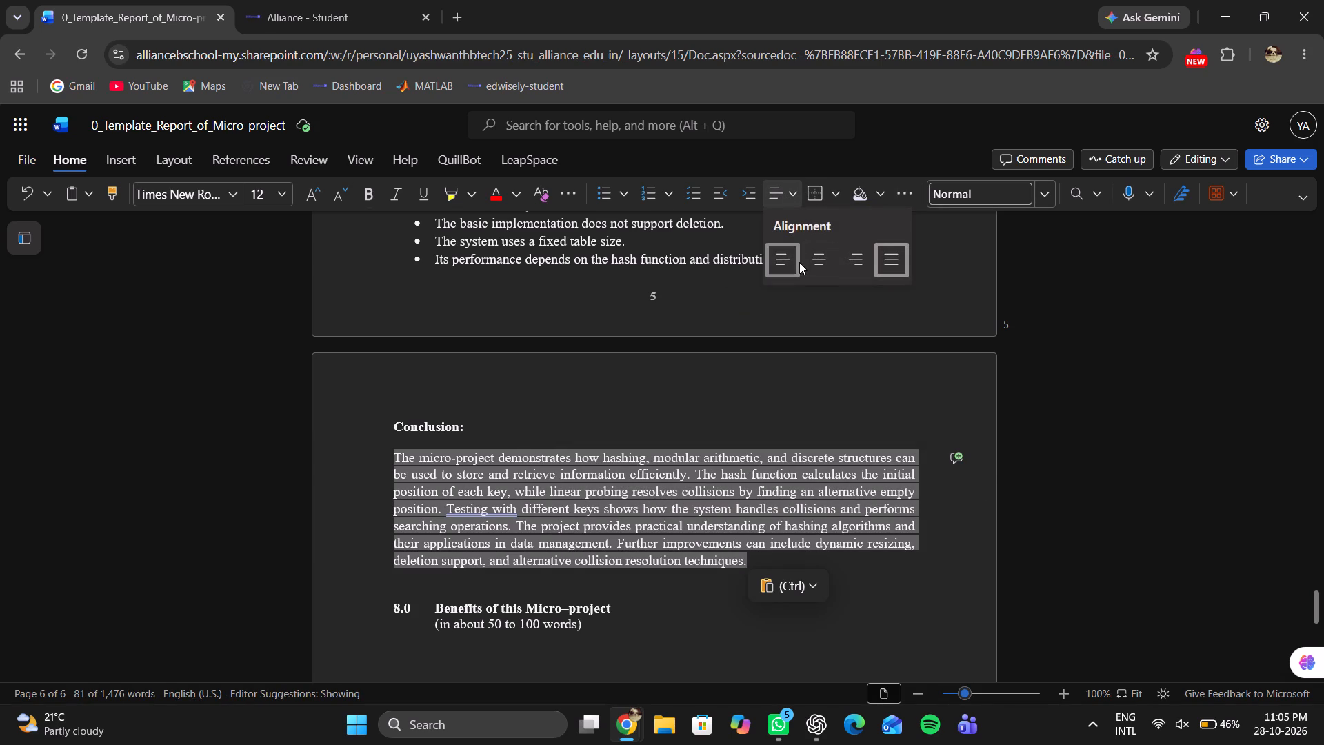
click(799, 262)
click(1127, 325)
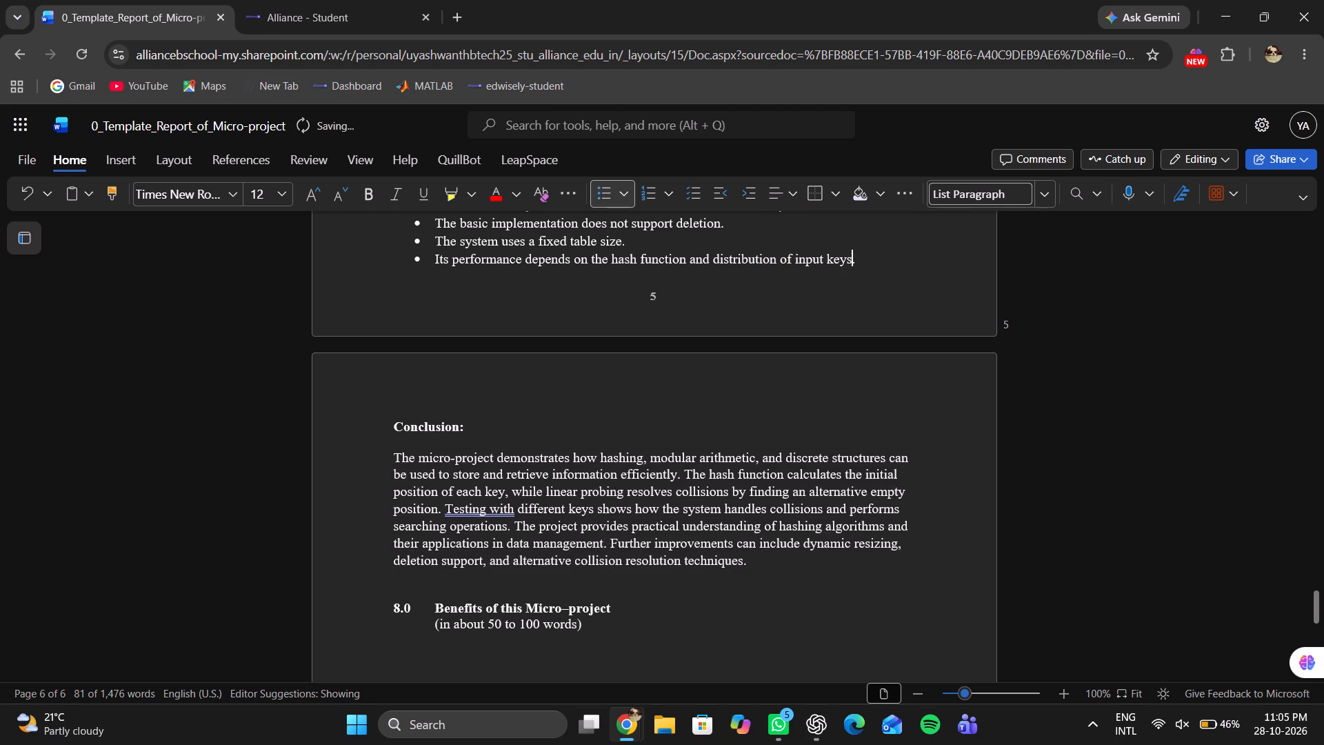
click(533, 443)
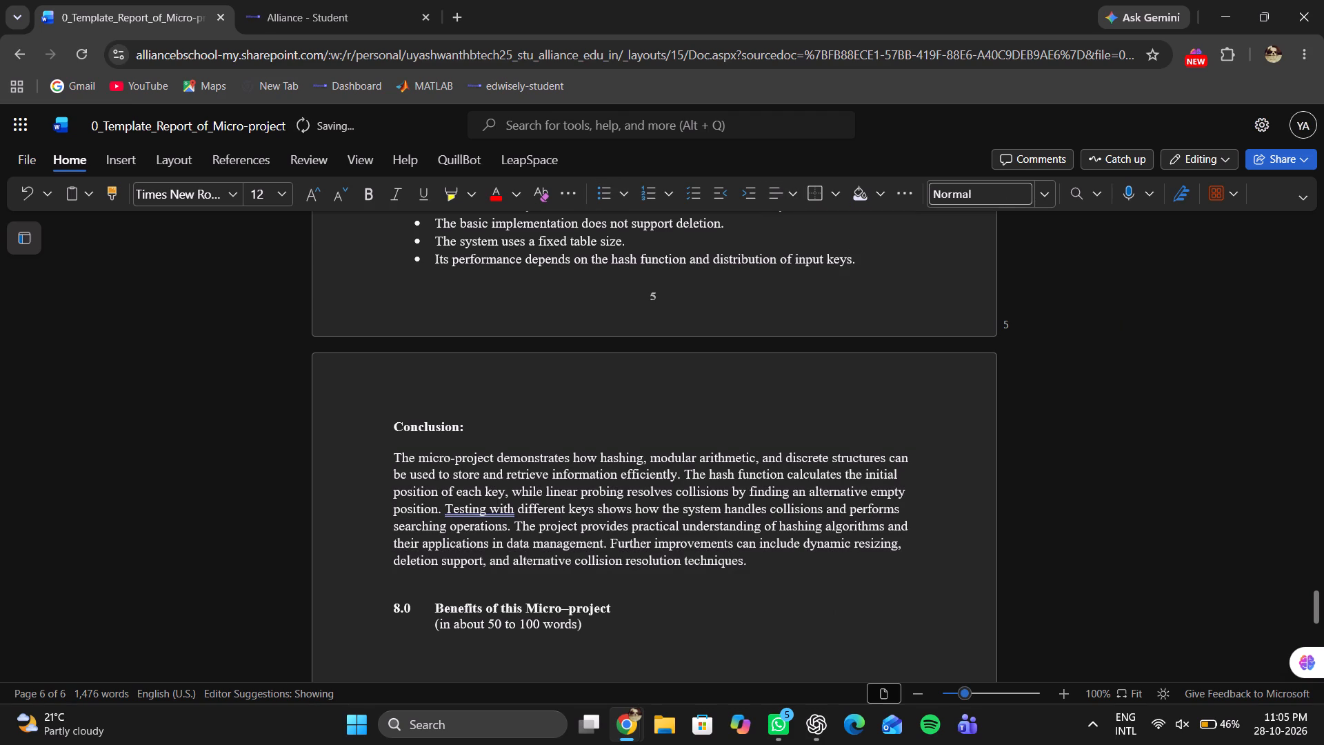
scroll(1121, 450, down, 1)
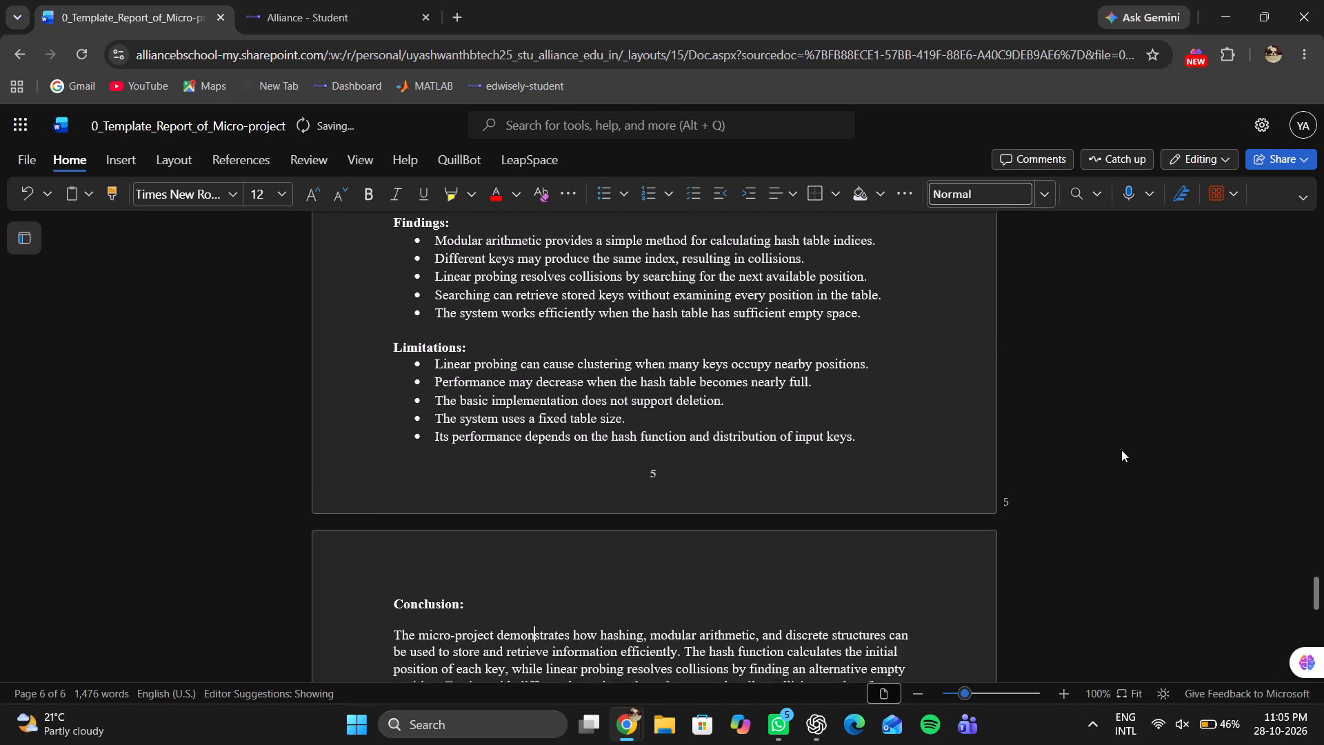
Ignore the grammar suggestion on "Testing with" in the conclusion paragraph.
scroll(1121, 450, down, 2)
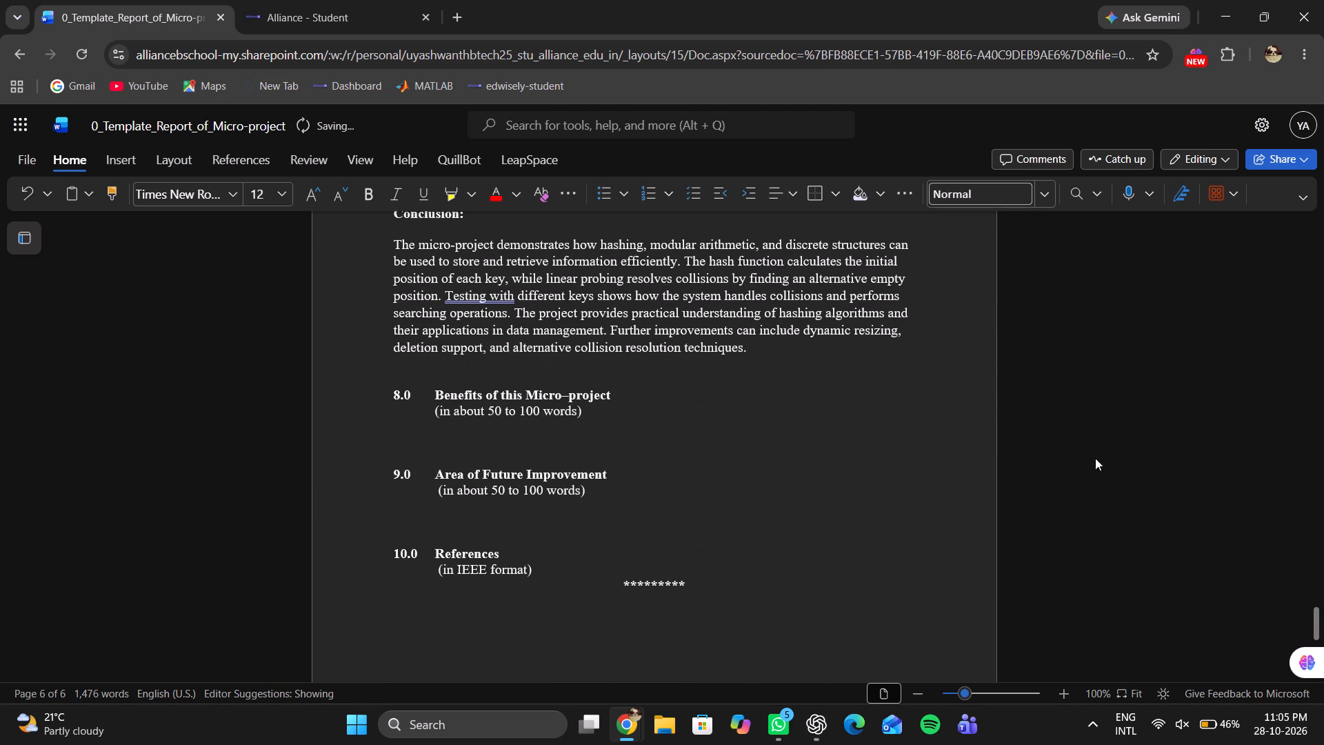
click(481, 292)
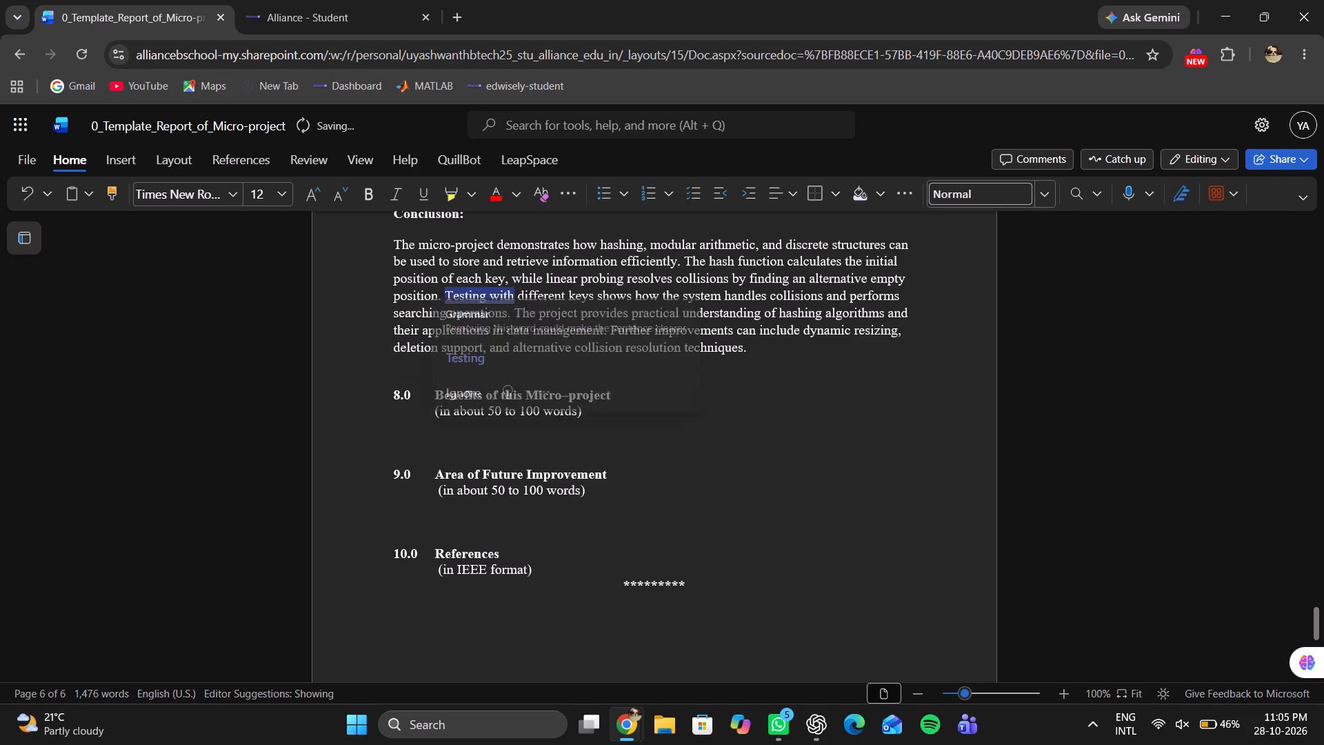
click(464, 399)
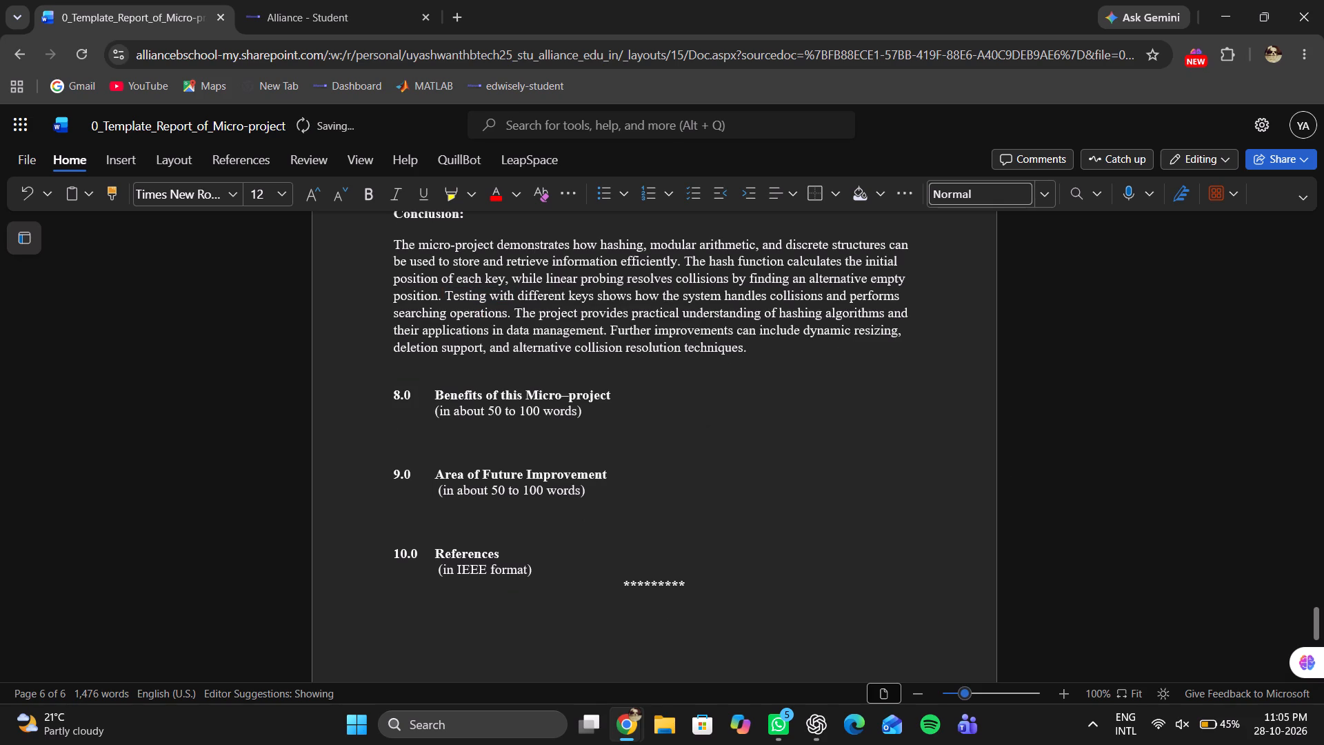
Close the gap between the "Conclusion:" heading and its paragraph by rejoining the text and restoring a single line break.
scroll(670, 417, up, 2)
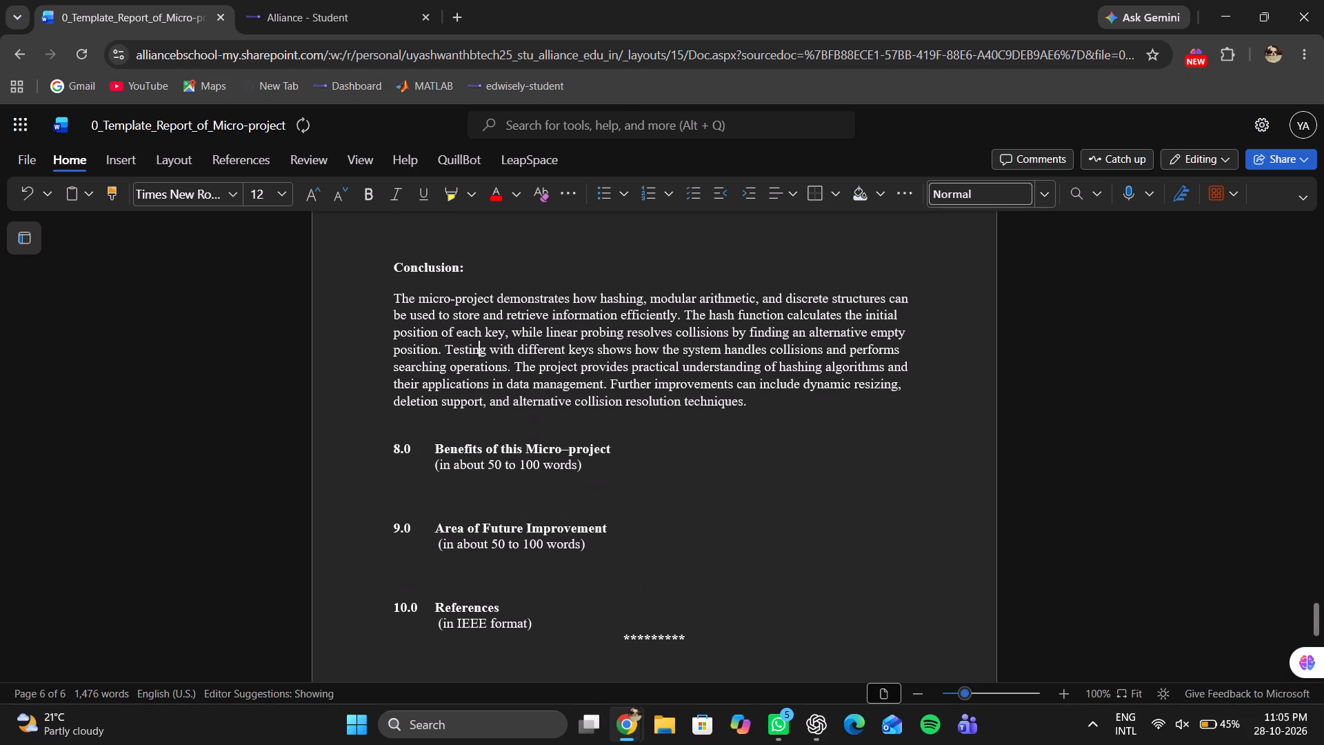
scroll(670, 417, up, 1)
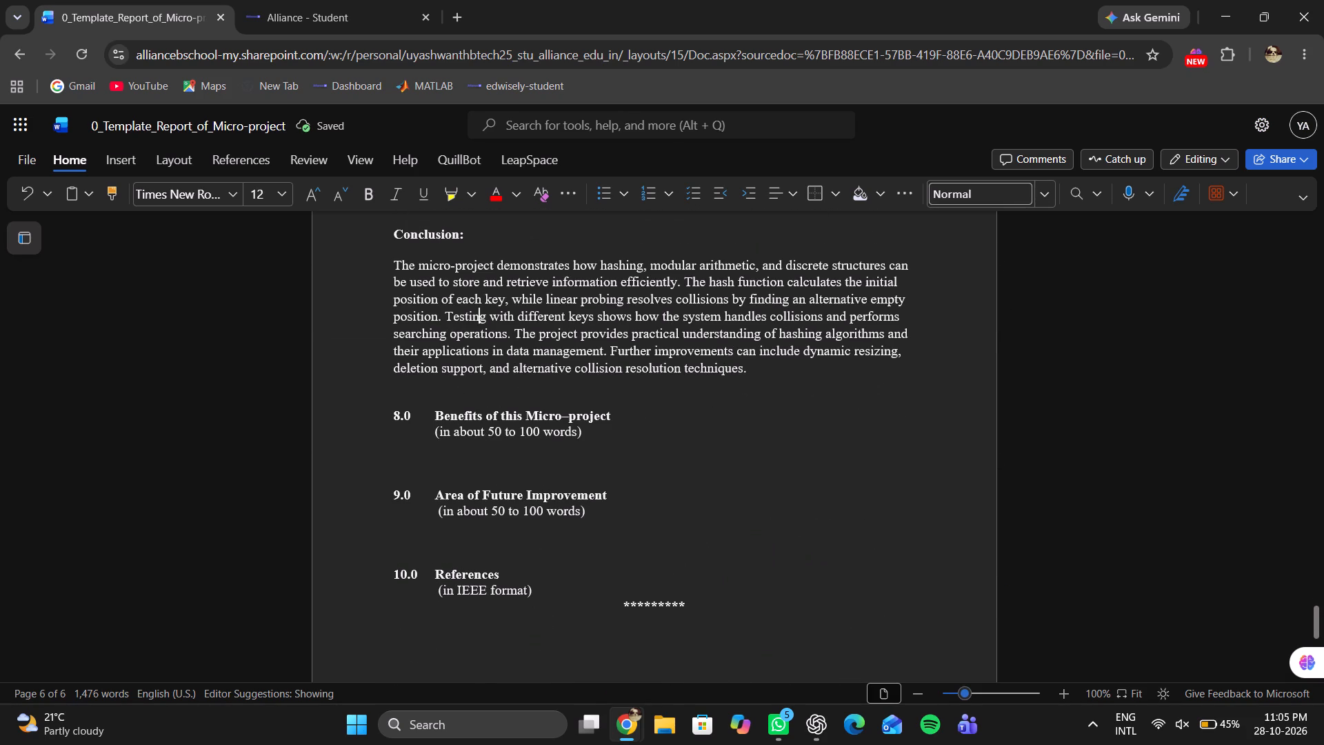
click(392, 259)
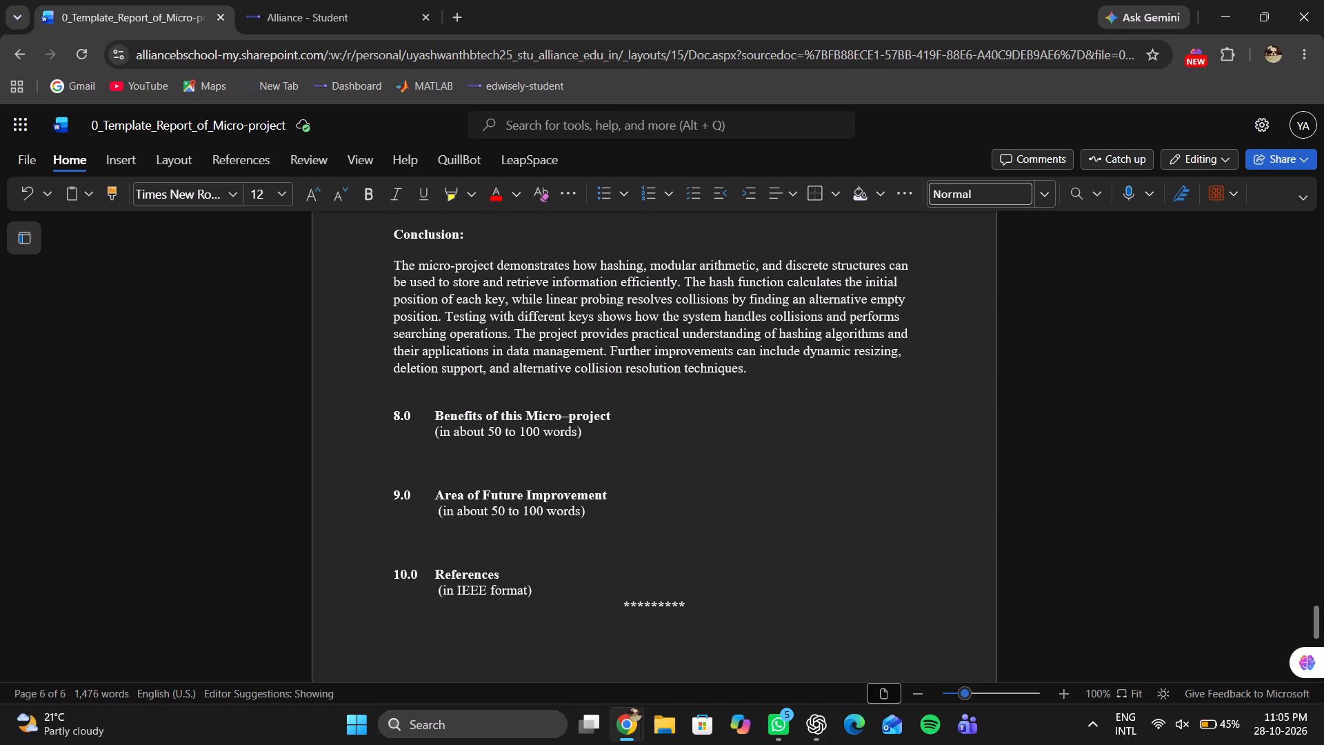
key(BackSpace)
key(Return)
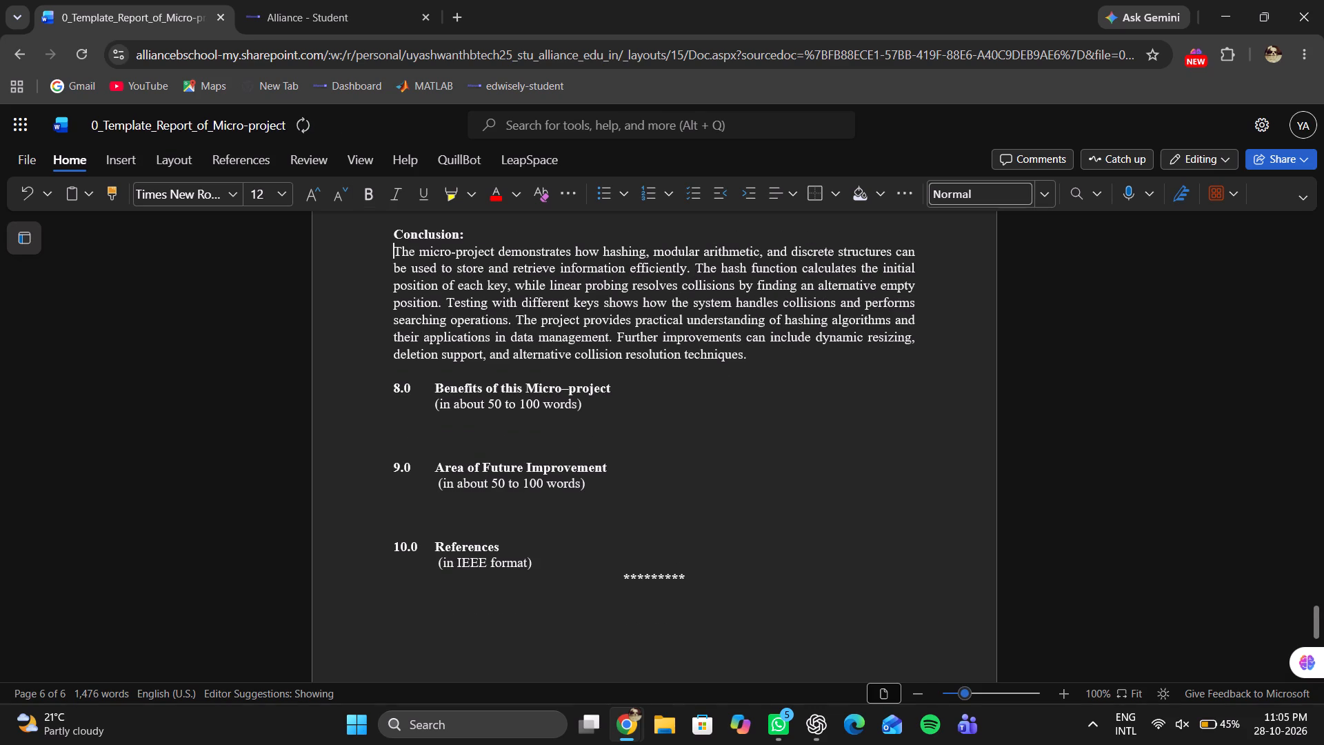
Delete the "(in about 50 to 100 words)" placeholder under heading 8.0 Benefits of this Micro–project.
click(725, 378)
click(599, 413)
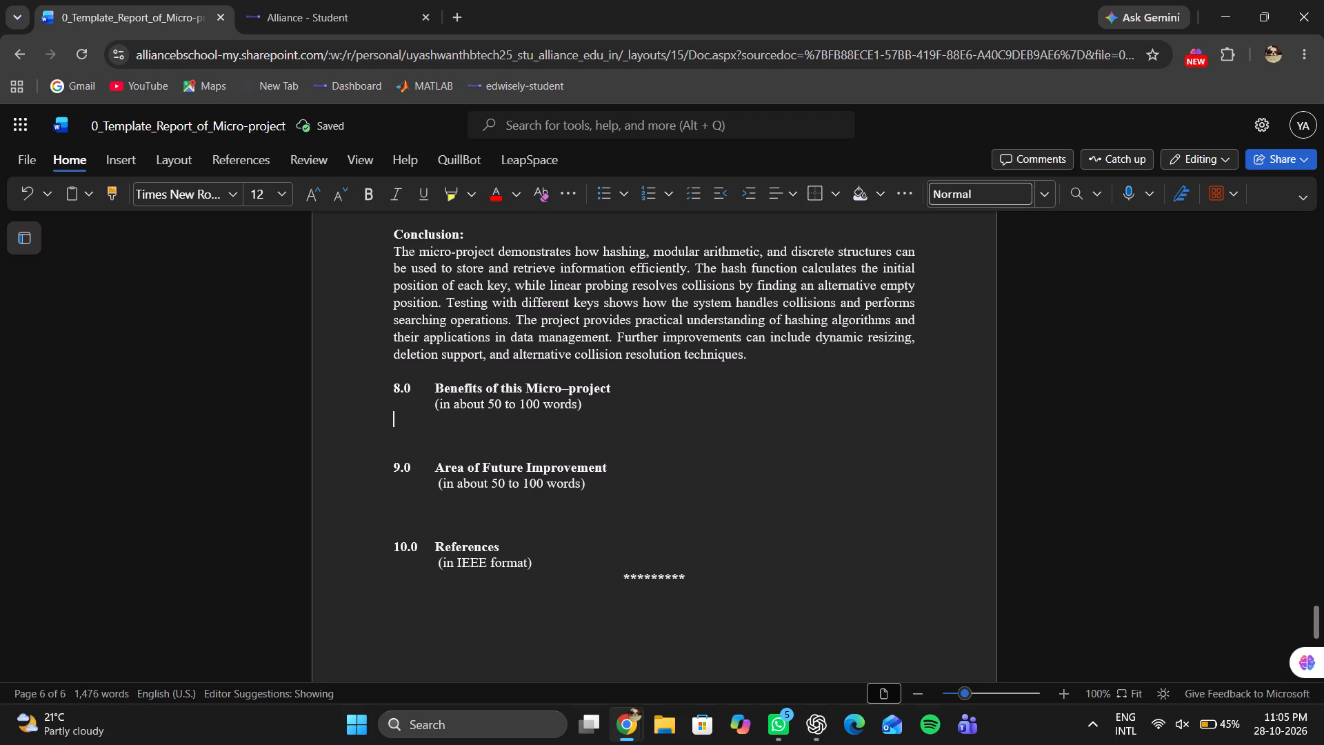
click(596, 406)
key(BackSpace)
key(BackSpace)
key(BackSpace)
key(BackSpace)
key(BackSpace)
key(BackSpace)
key(BackSpace)
key(BackSpace)
key(BackSpace)
key(BackSpace)
key(BackSpace)
key(BackSpace)
key(BackSpace)
key(BackSpace)
key(BackSpace)
key(BackSpace)
key(BackSpace)
key(BackSpace)
key(BackSpace)
key(BackSpace)
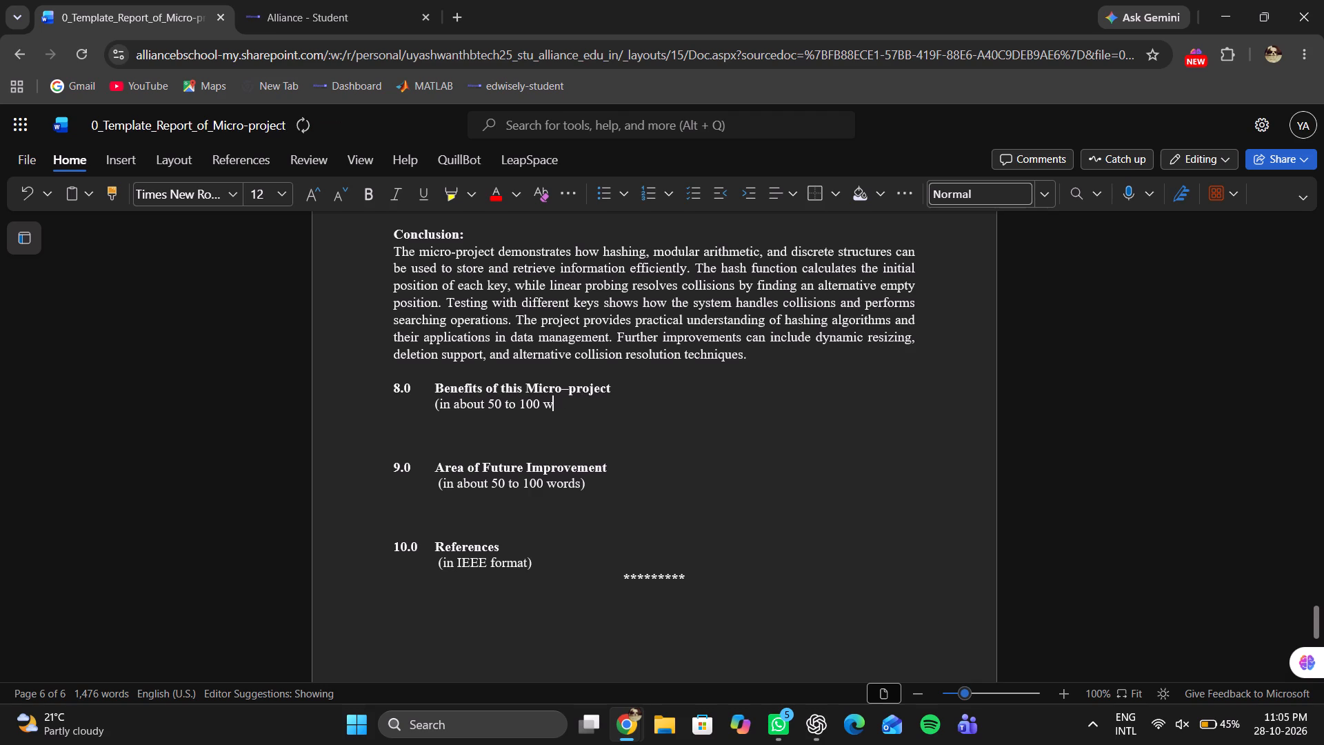
key(BackSpace)
key(BackSpace)
key(BackSpace)
key(BackSpace)
key(BackSpace)
key(BackSpace)
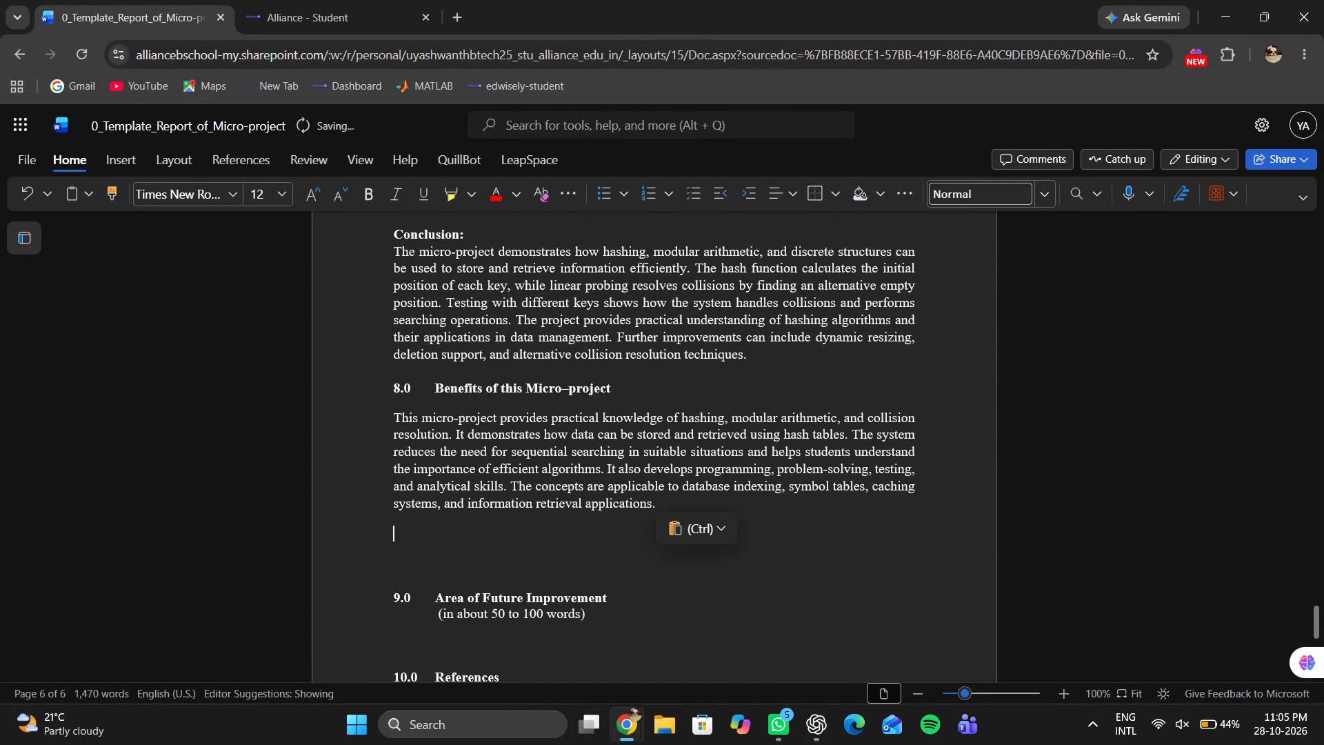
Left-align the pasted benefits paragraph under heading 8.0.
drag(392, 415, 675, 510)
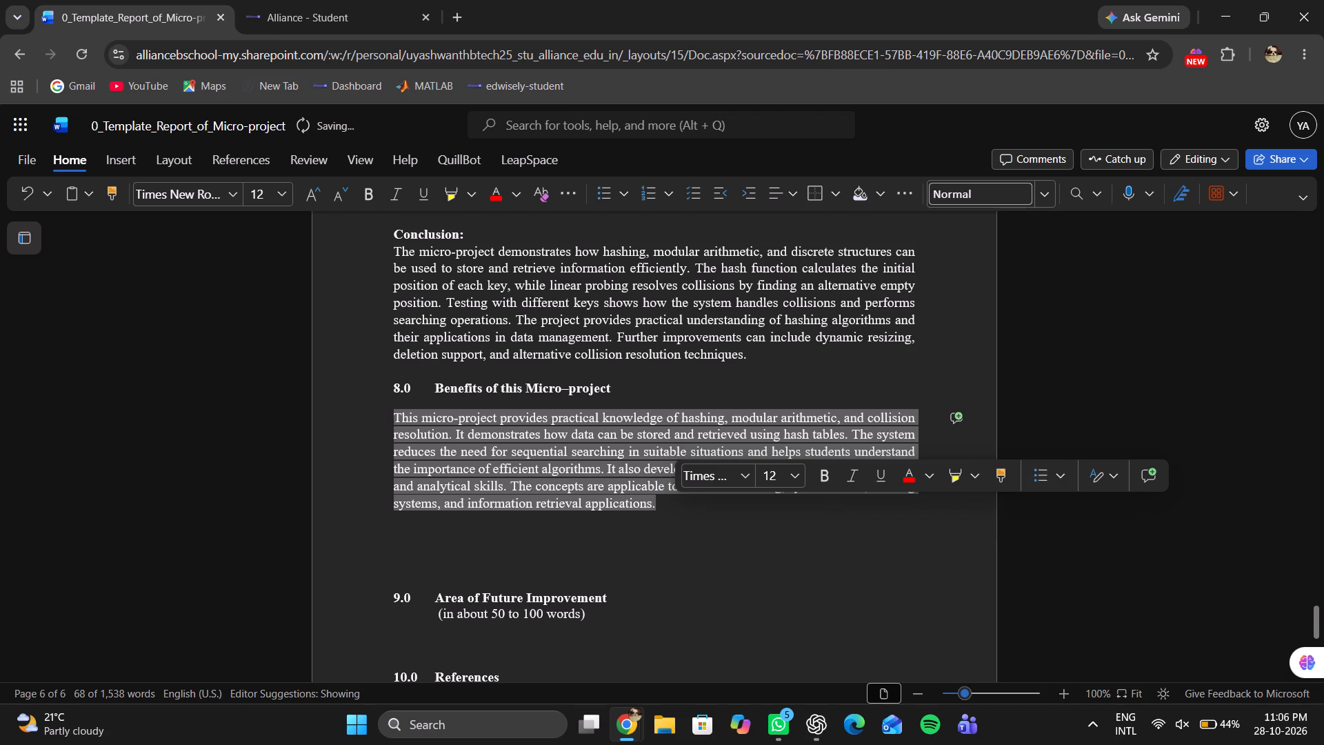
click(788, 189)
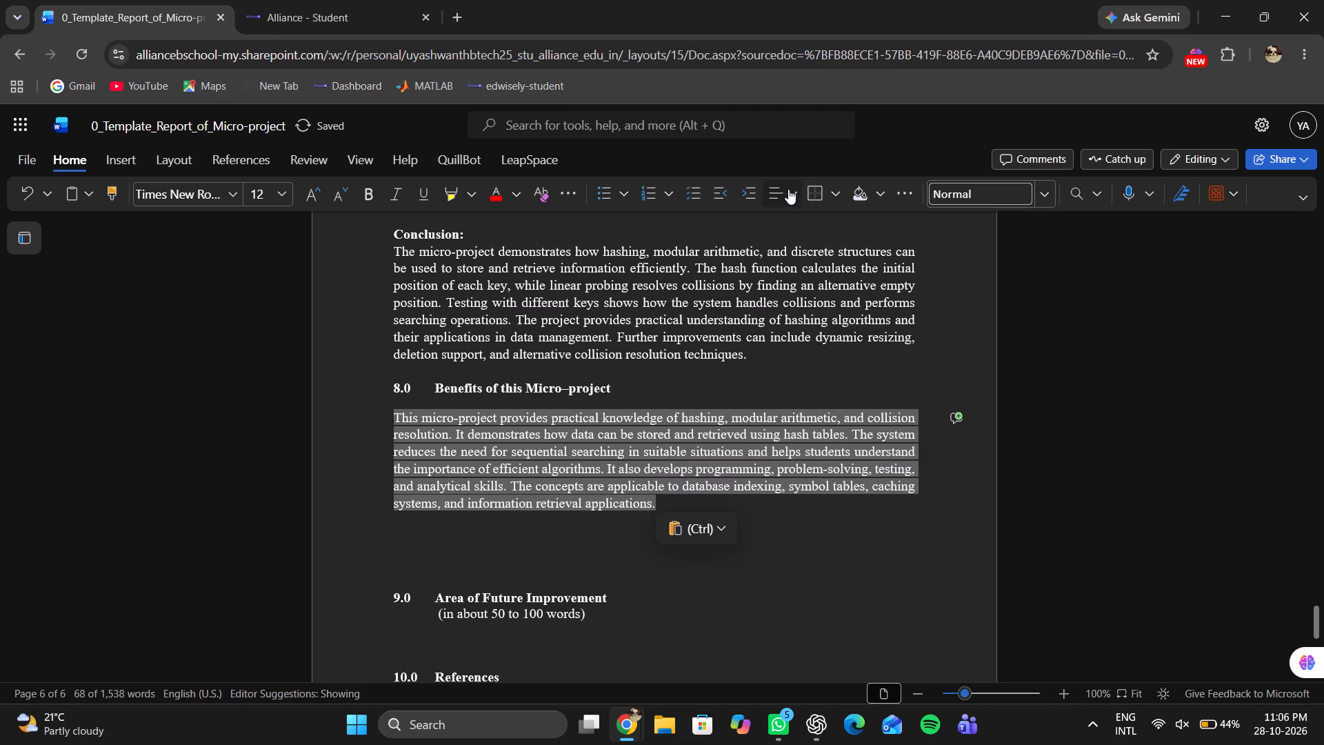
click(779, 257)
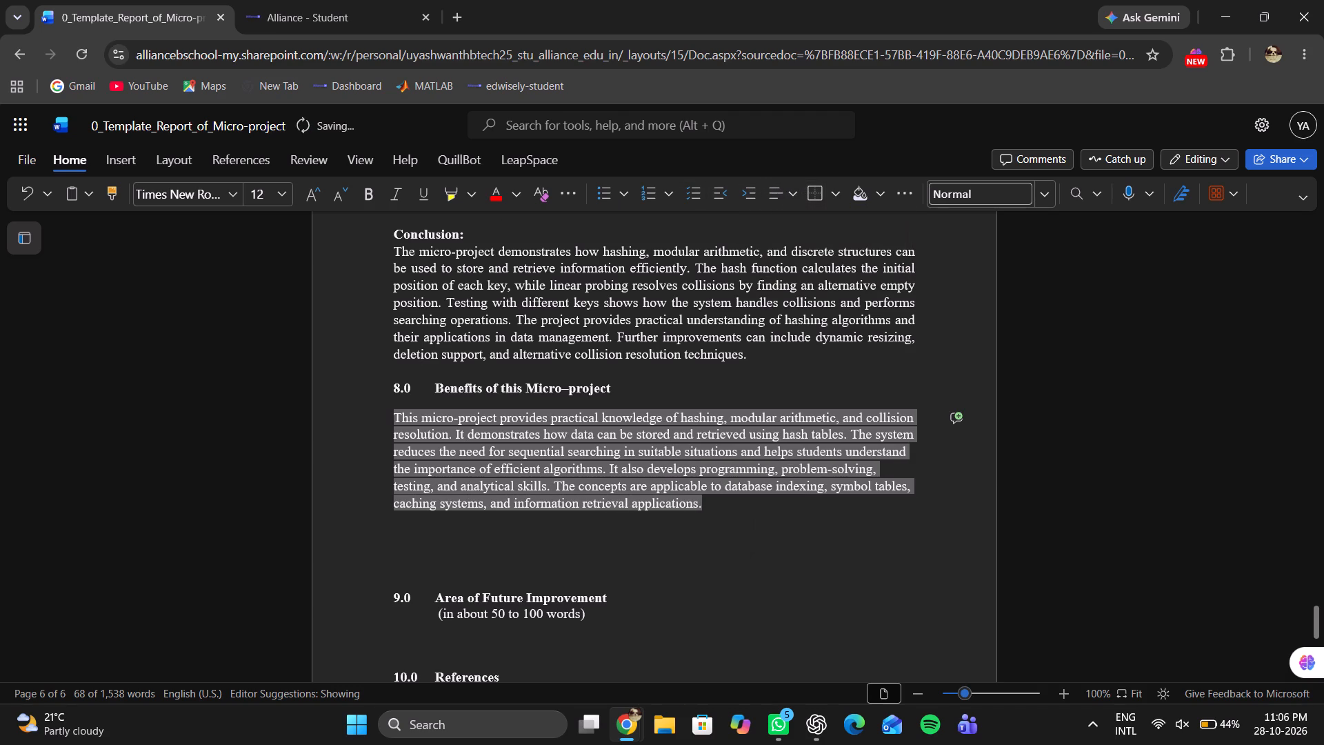
Close the gap between heading 8.0 and the benefits paragraph so the text starts on the line directly below.
click(530, 404)
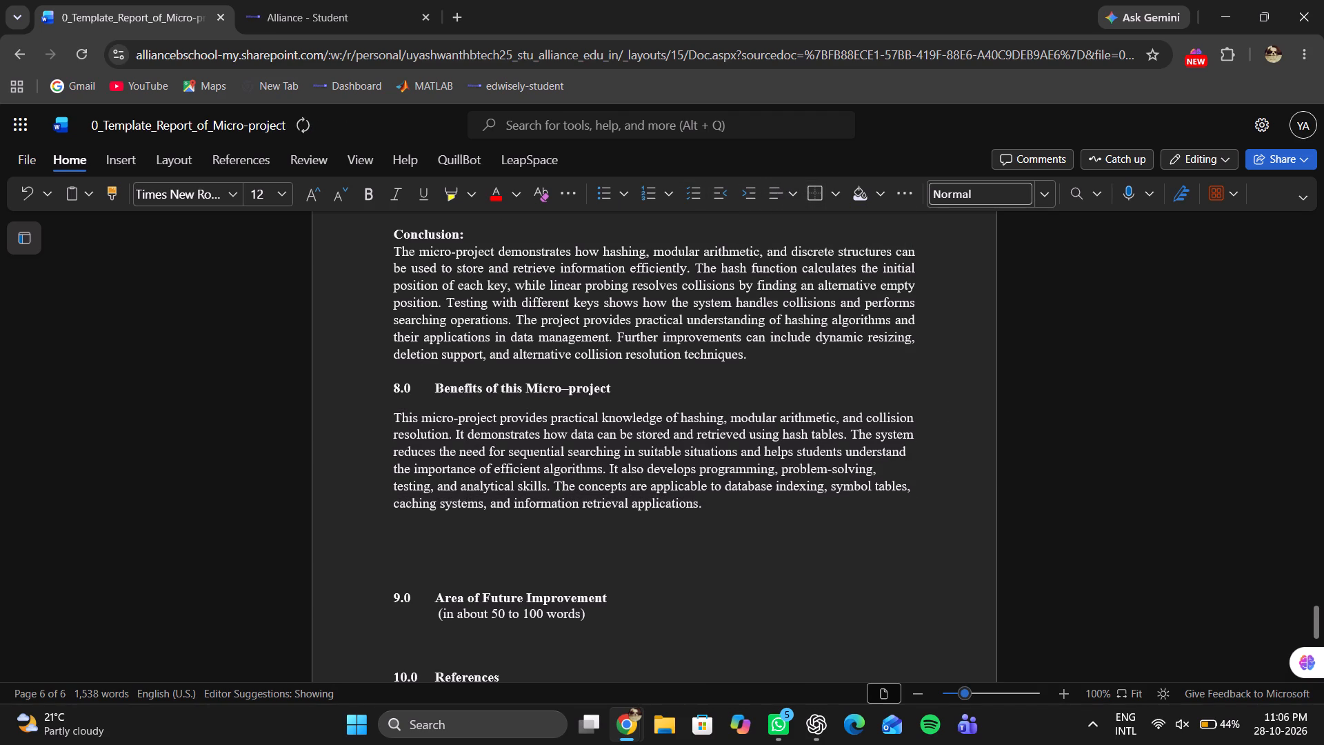
key(Up)
key(Left)
key(Down)
key(Left)
key(Left)
key(Left)
key(Left)
key(Left)
key(Left)
key(Left)
key(Left)
key(Left)
key(Left)
key(Left)
key(Left)
key(Left)
key(Left)
key(Left)
key(Left)
key(Left)
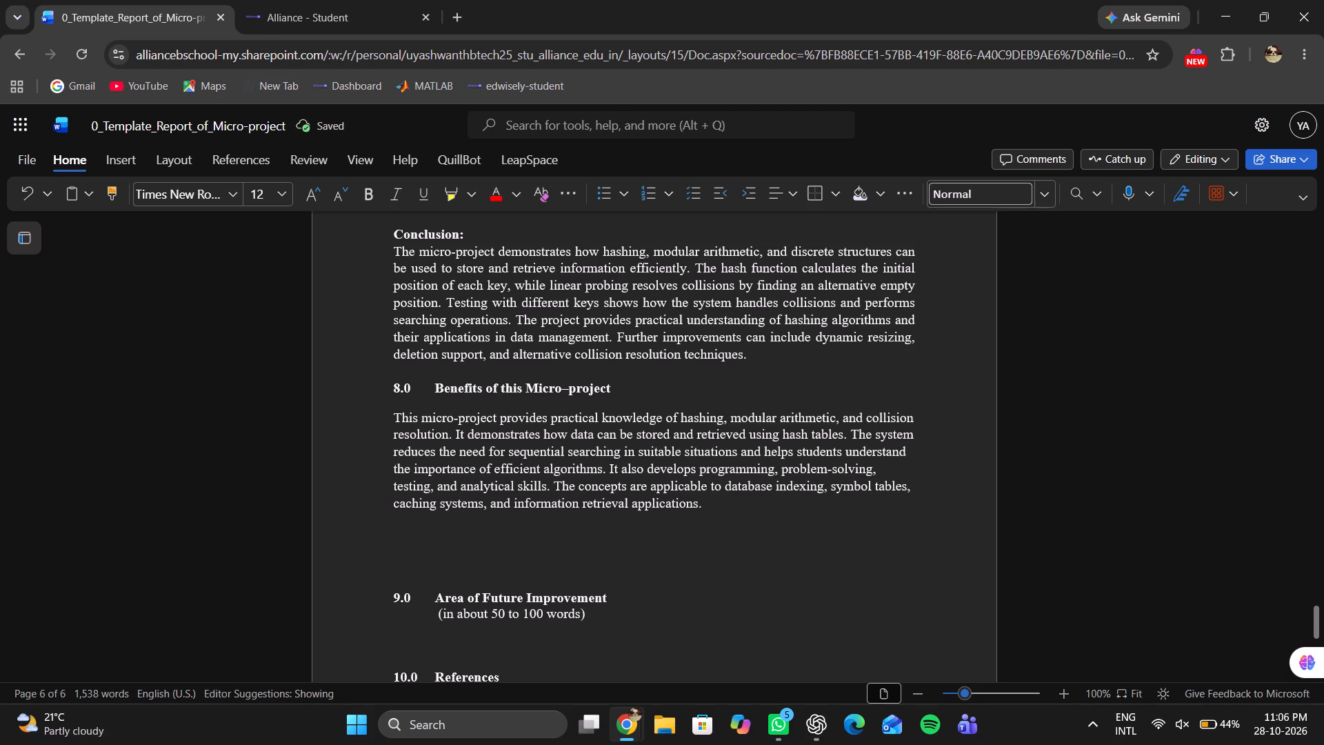
key(Left)
key(Left)
key(Left)
key(Left)
key(Left)
key(BackSpace)
key(Return)
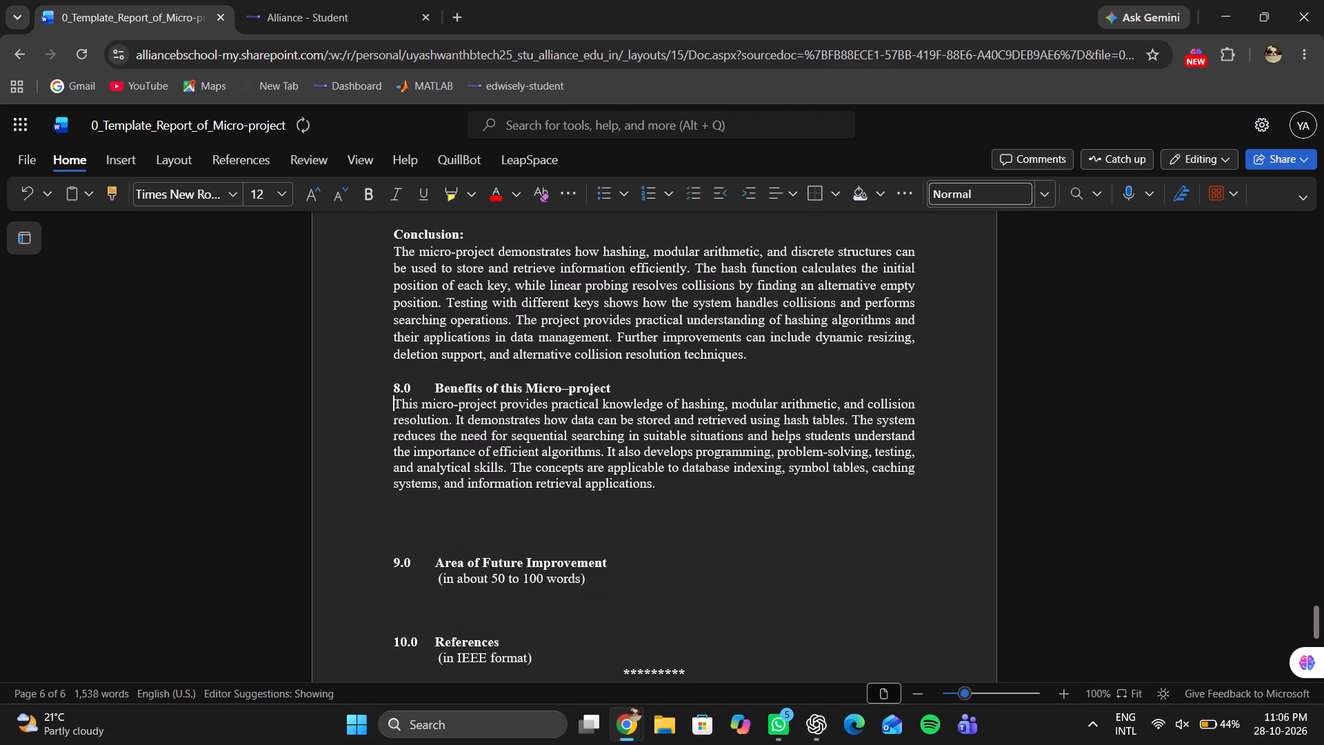
Left-align the benefits paragraph directly below heading 8.0 and clear the selection.
scroll(636, 470, down, 1)
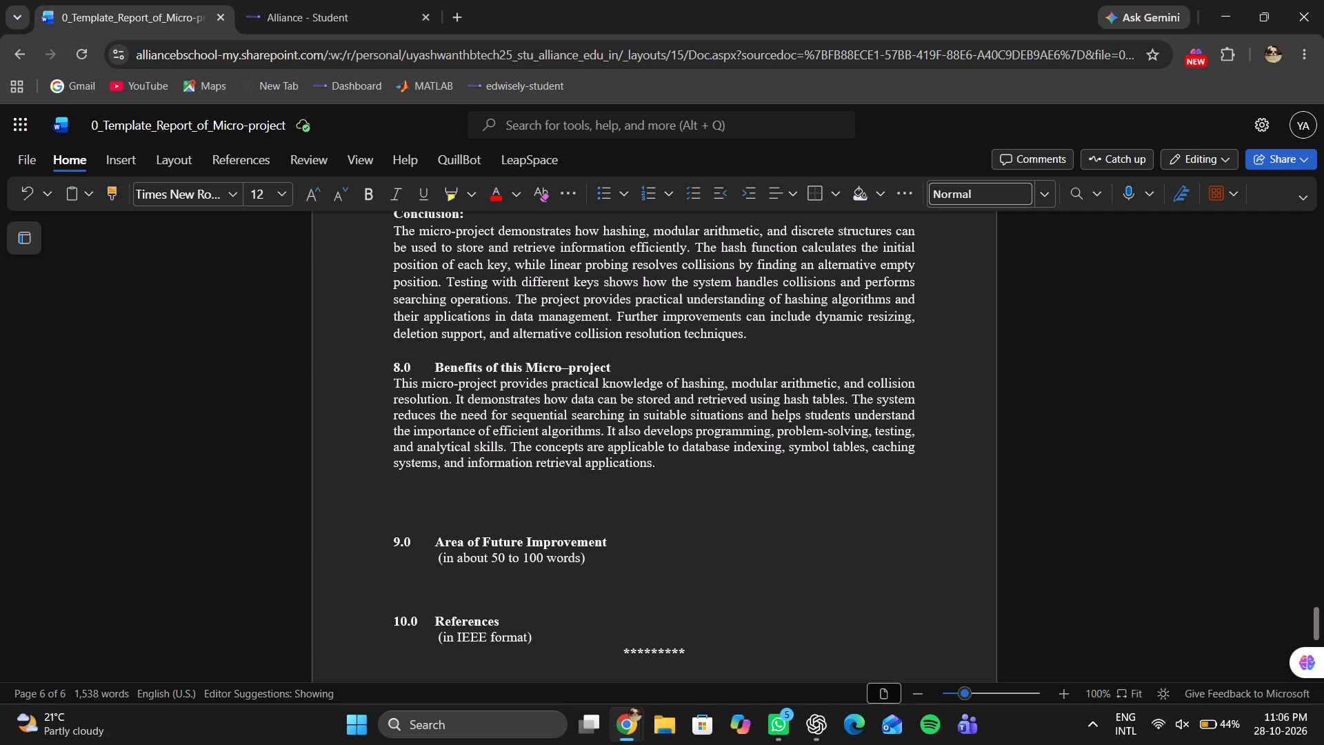
drag(394, 384, 663, 468)
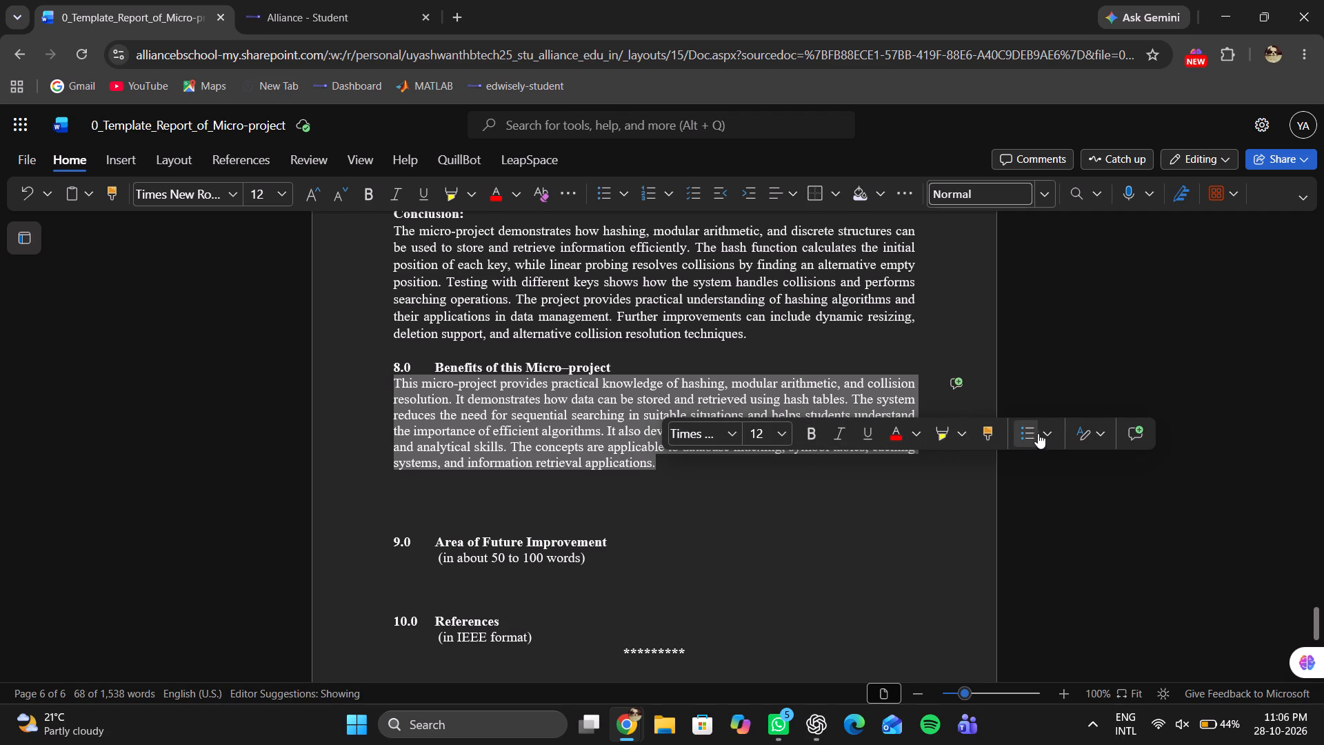
click(774, 192)
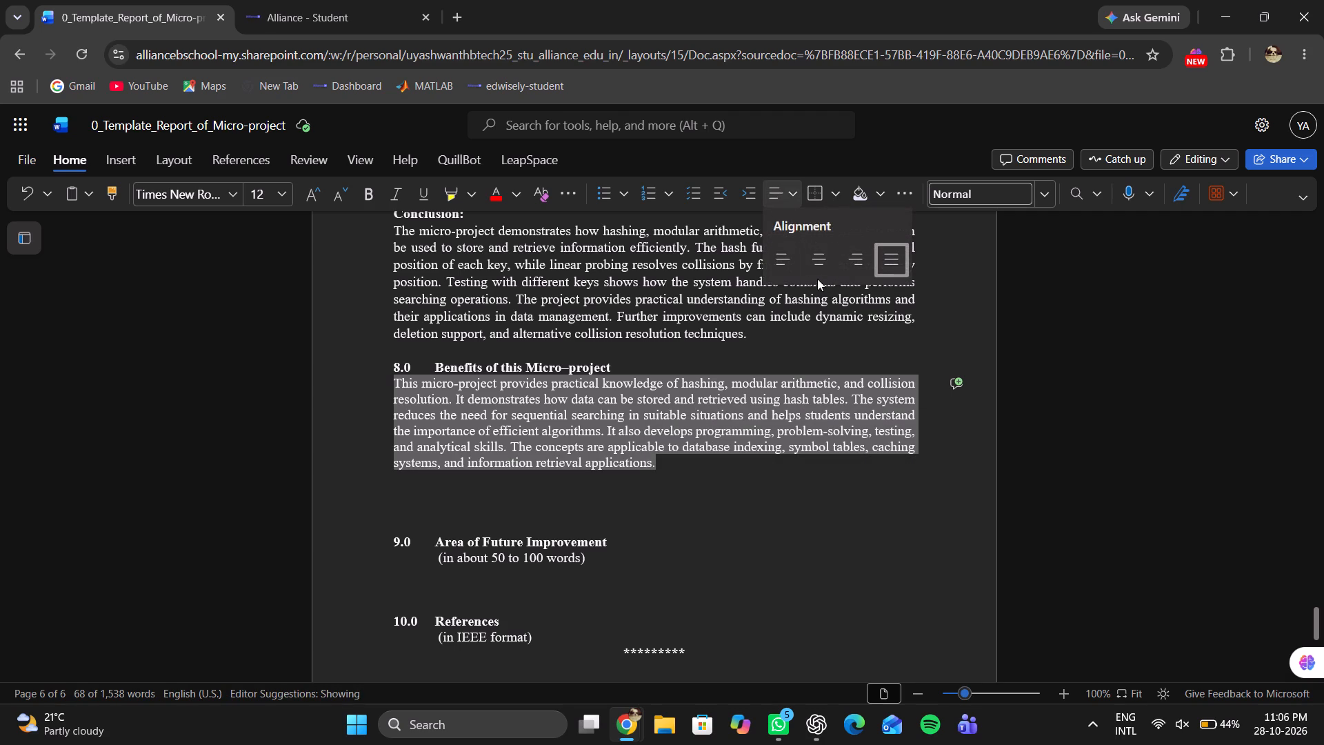
click(783, 266)
click(1133, 370)
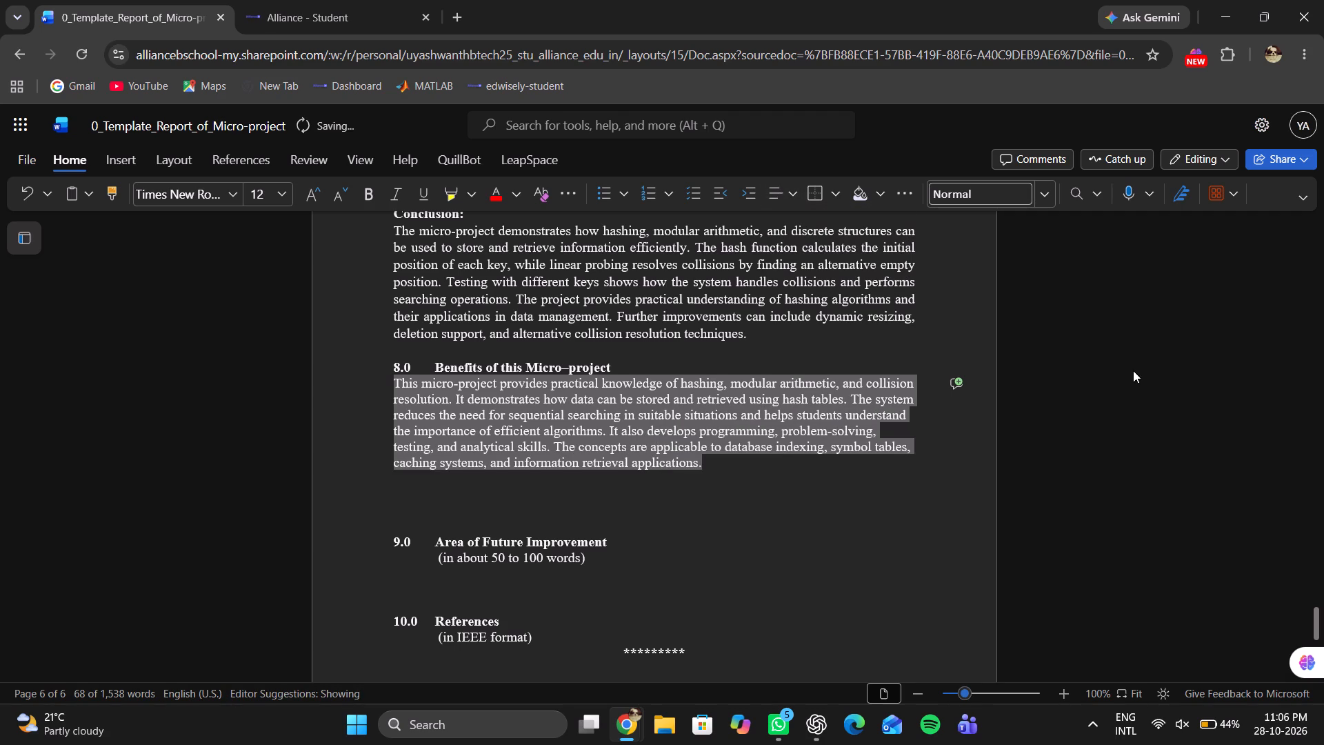
Left-align the Conclusion paragraph, keeping its indent level, and clear the selection.
scroll(906, 479, up, 1)
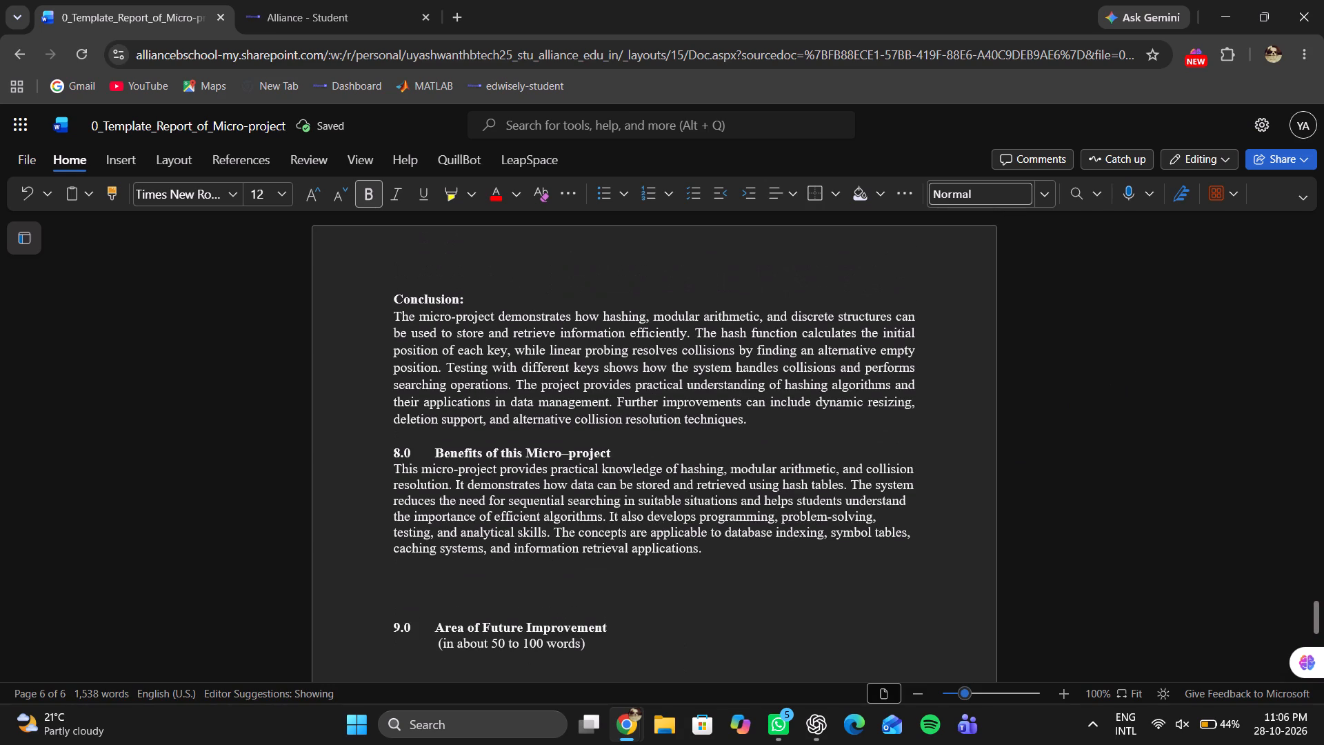
drag(389, 312, 779, 417)
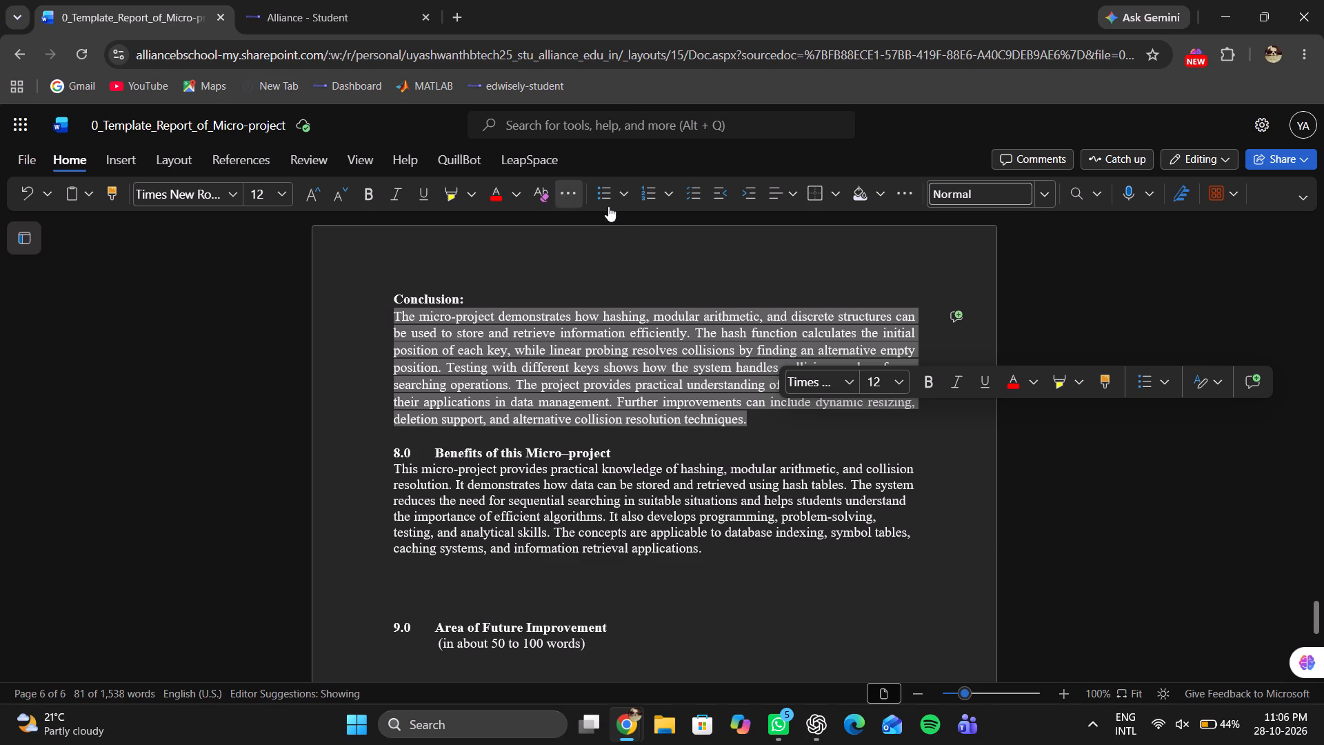
click(622, 191)
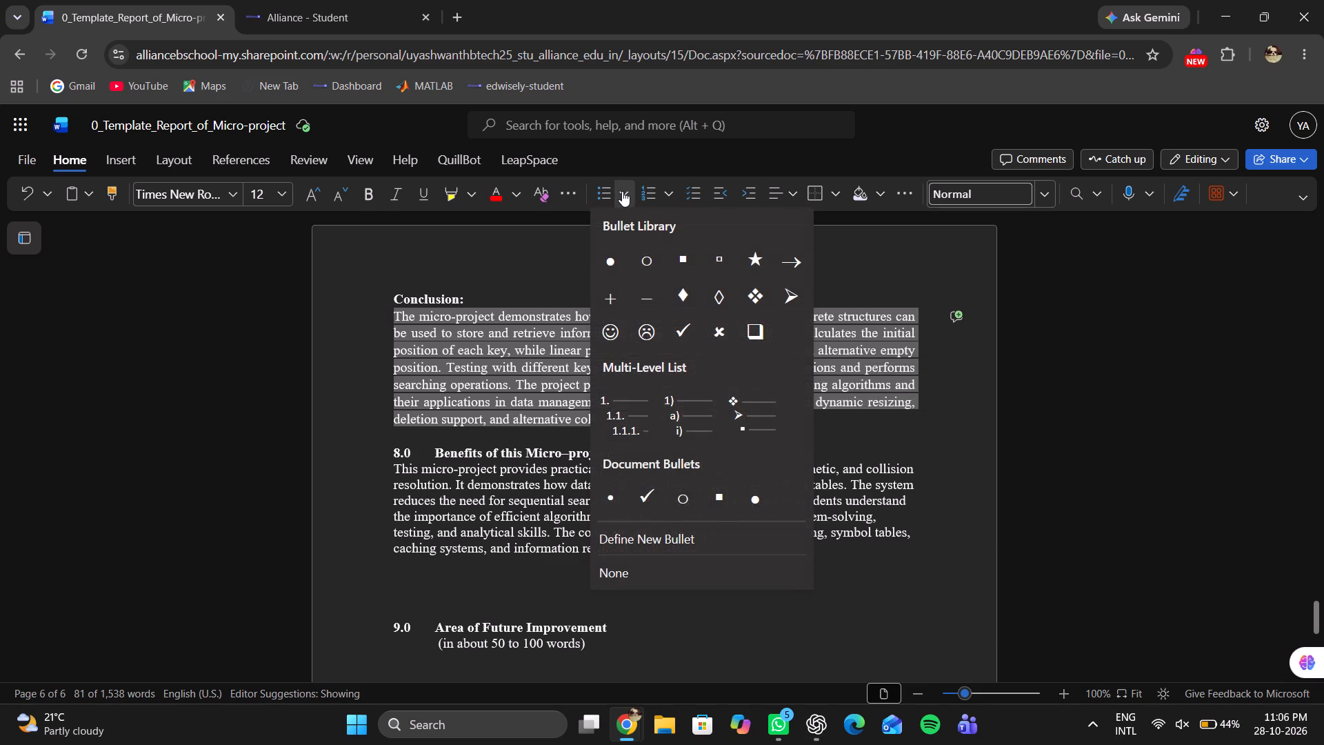
click(622, 191)
click(675, 187)
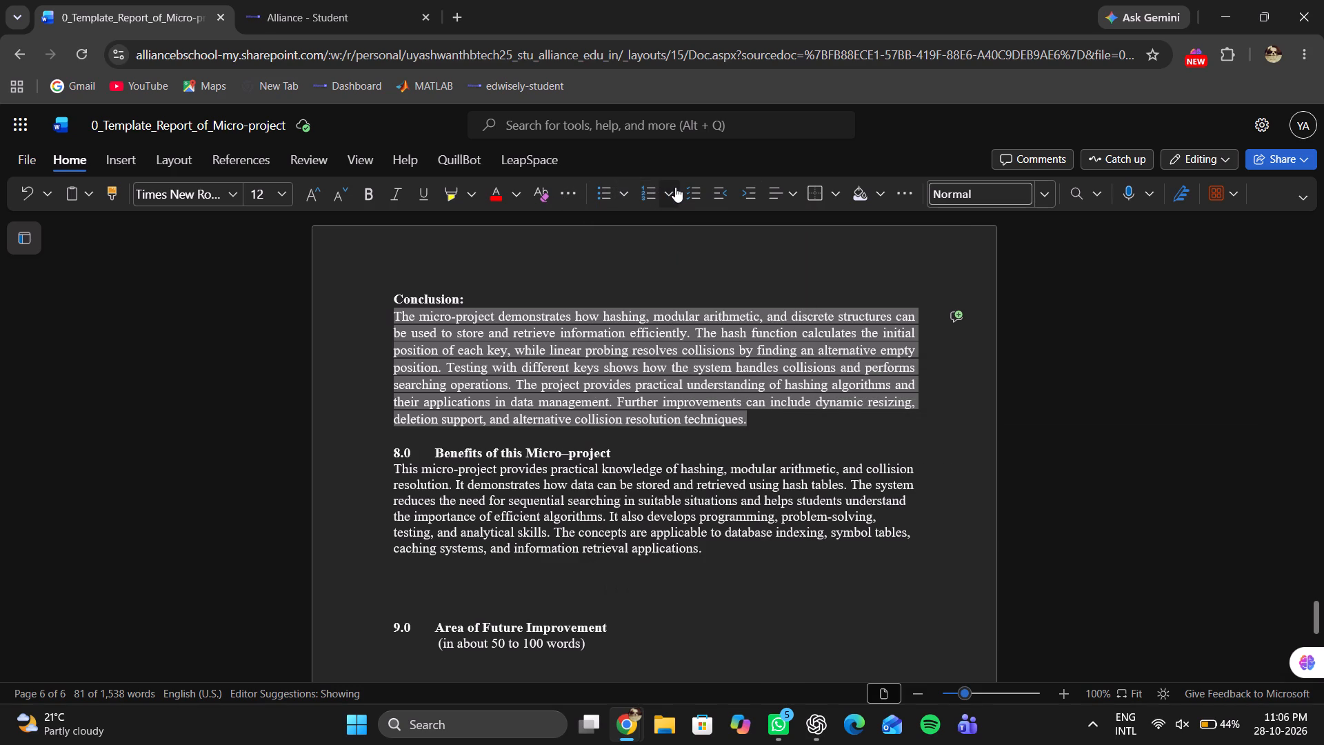
click(675, 187)
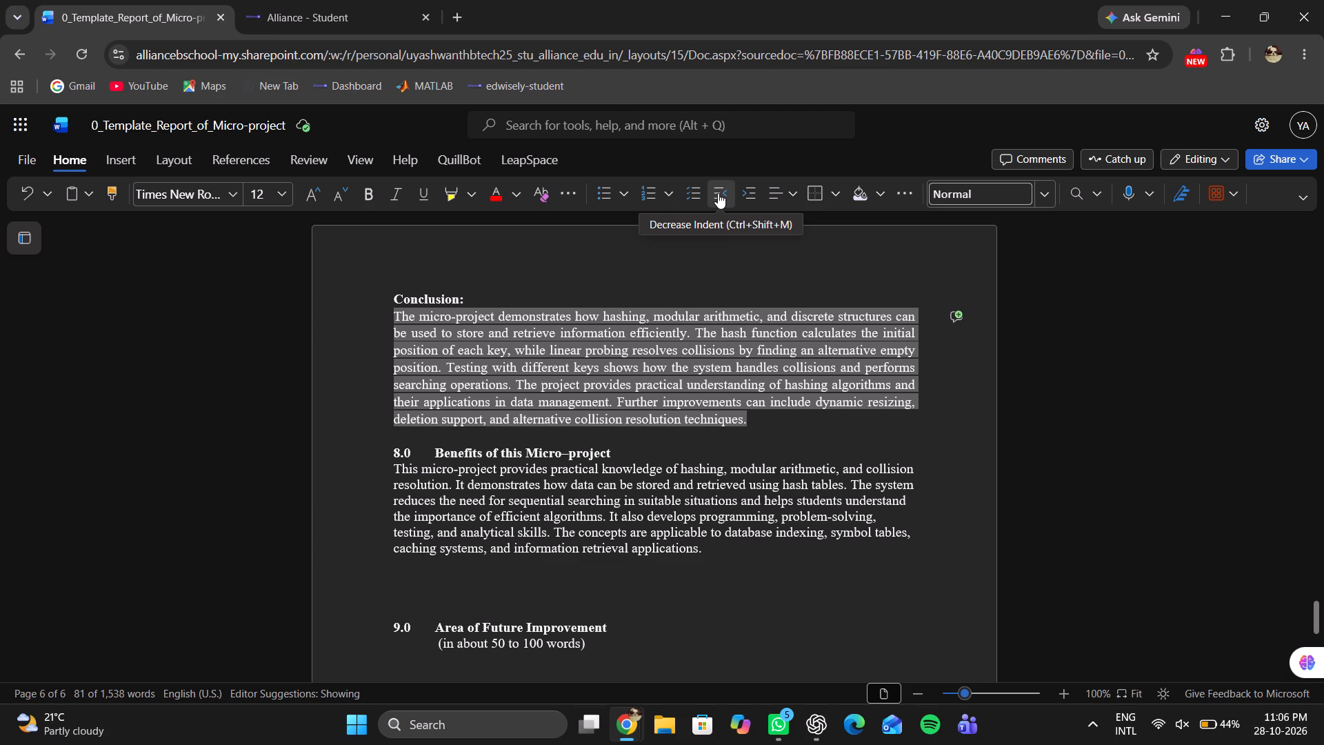
click(718, 193)
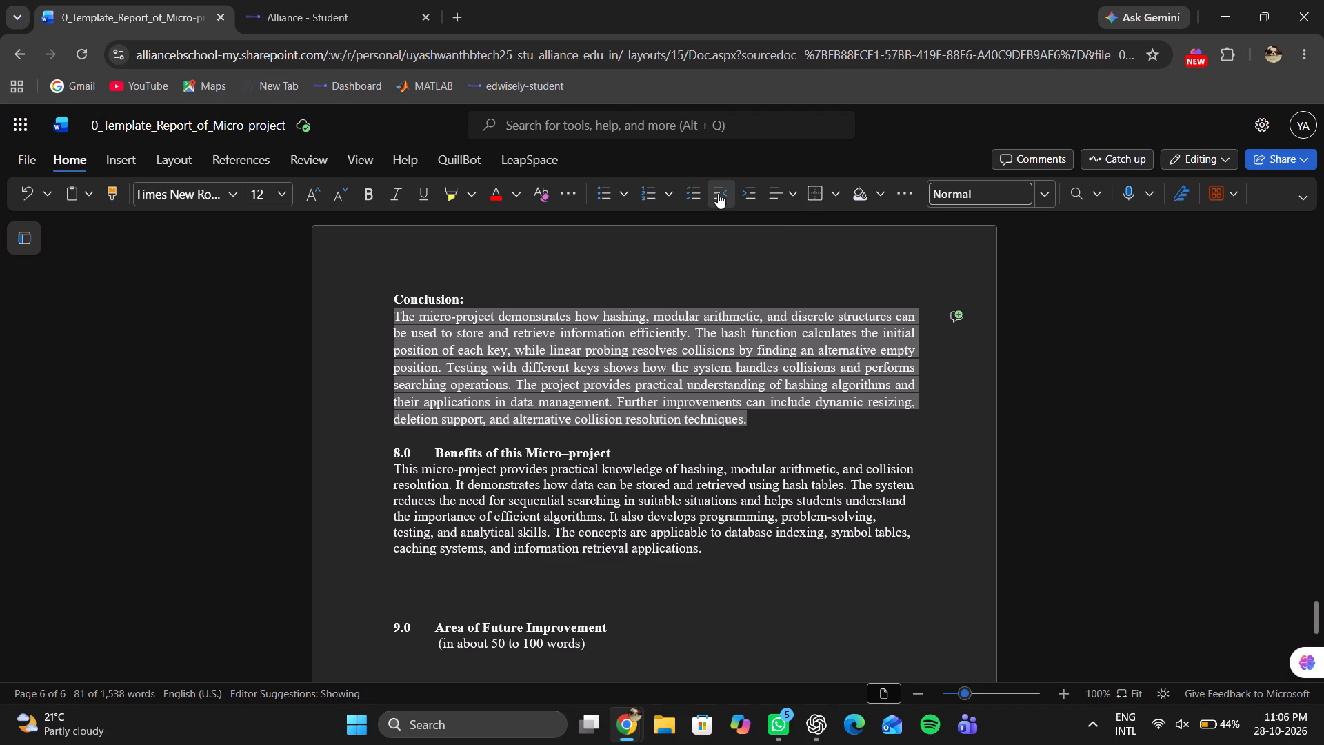
click(718, 193)
click(718, 193)
click(750, 193)
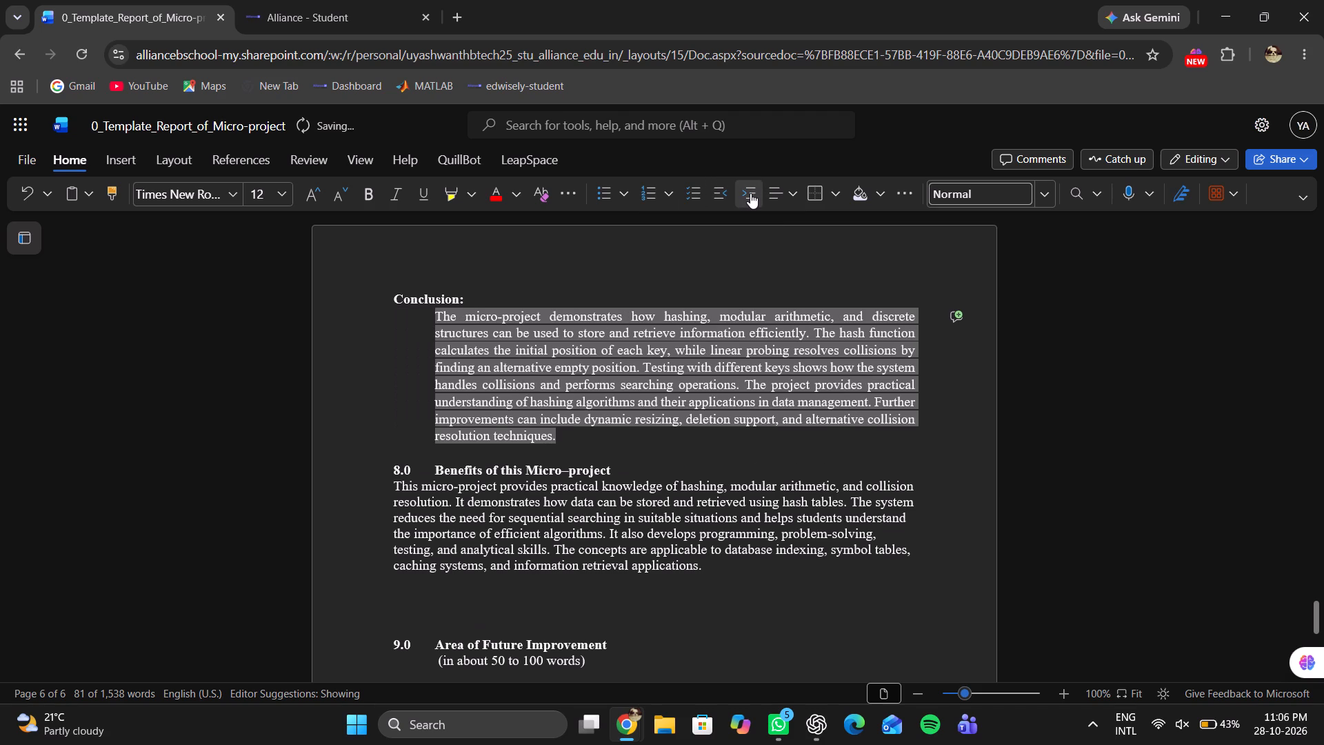
click(723, 202)
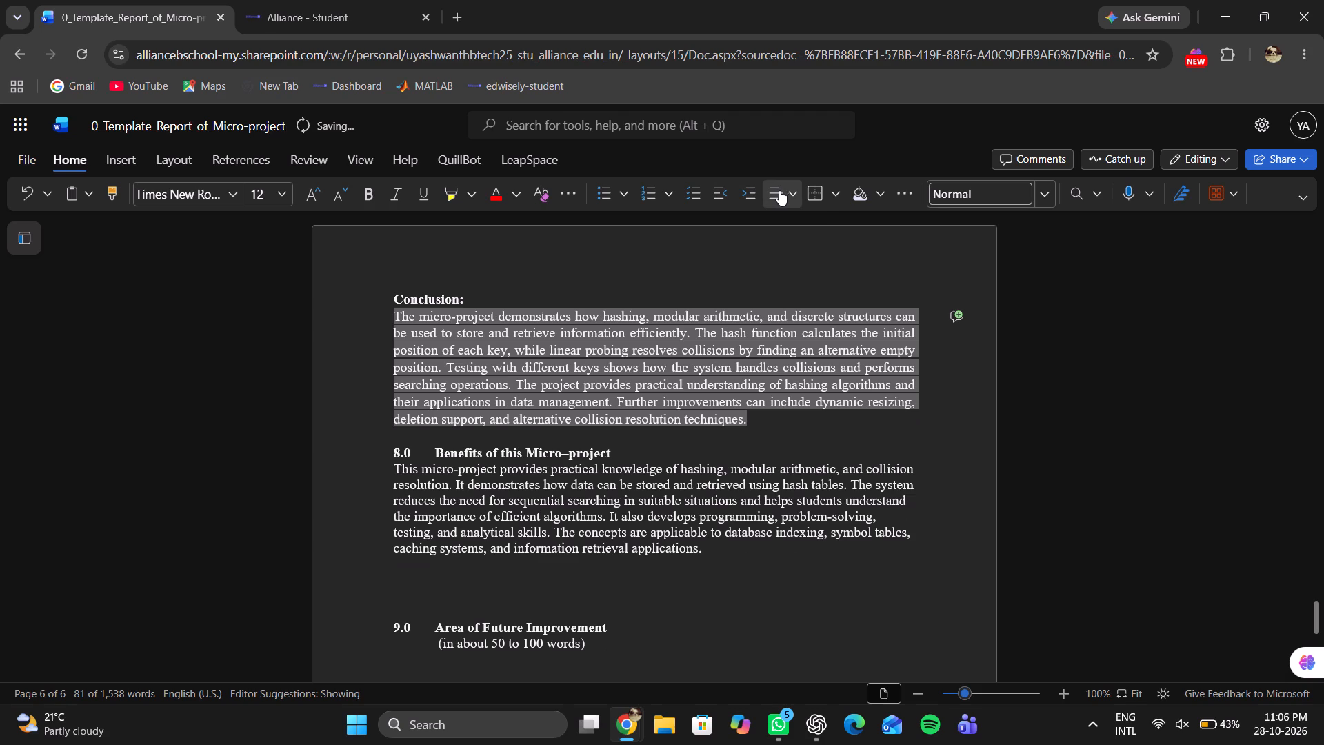
click(782, 190)
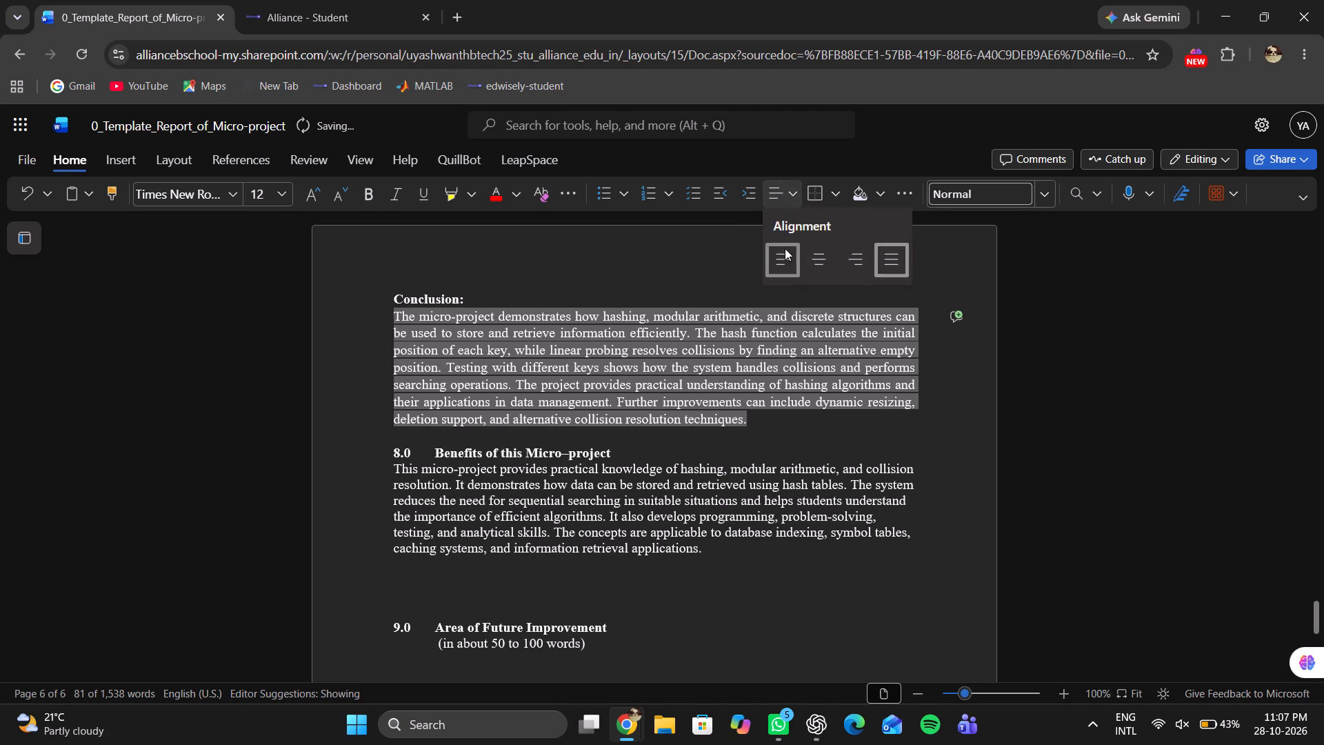
click(783, 257)
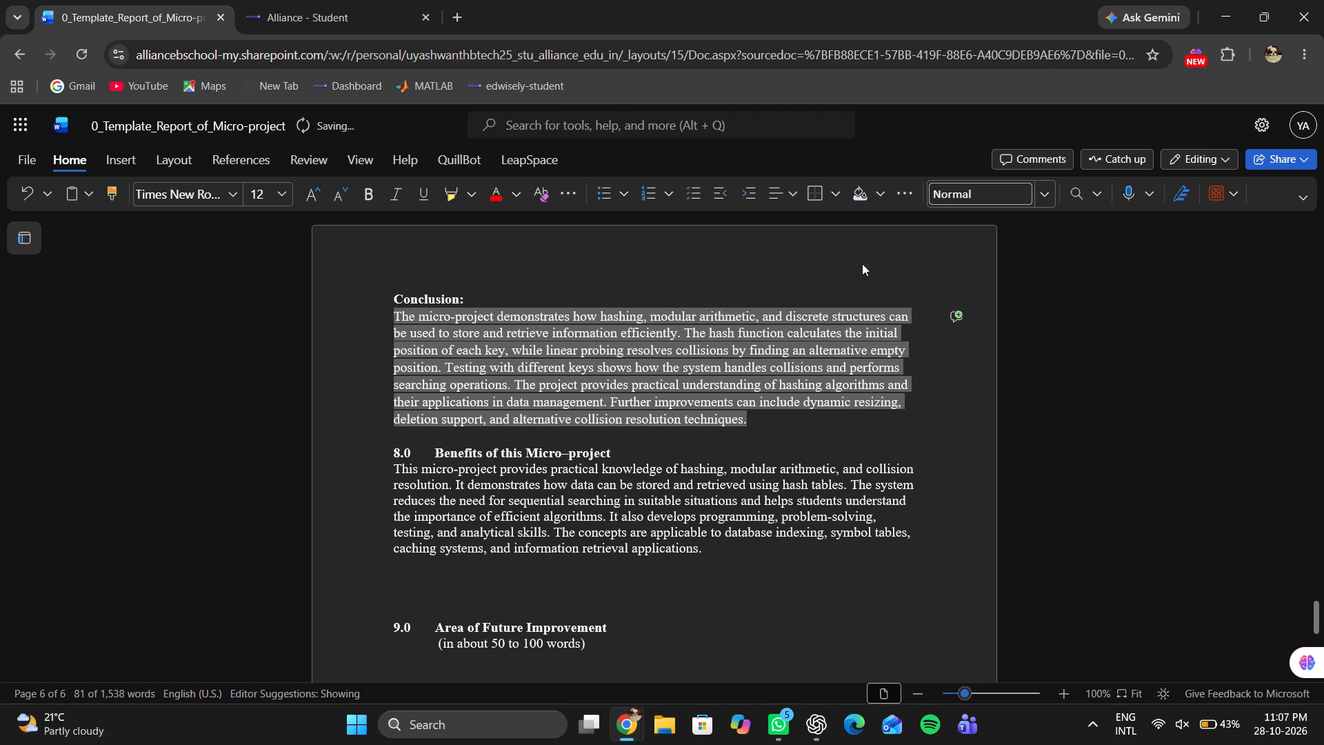
click(1054, 338)
Remove the extra empty lines between the benefits paragraph and heading 9.0, leaving one blank line.
scroll(883, 388, down, 1)
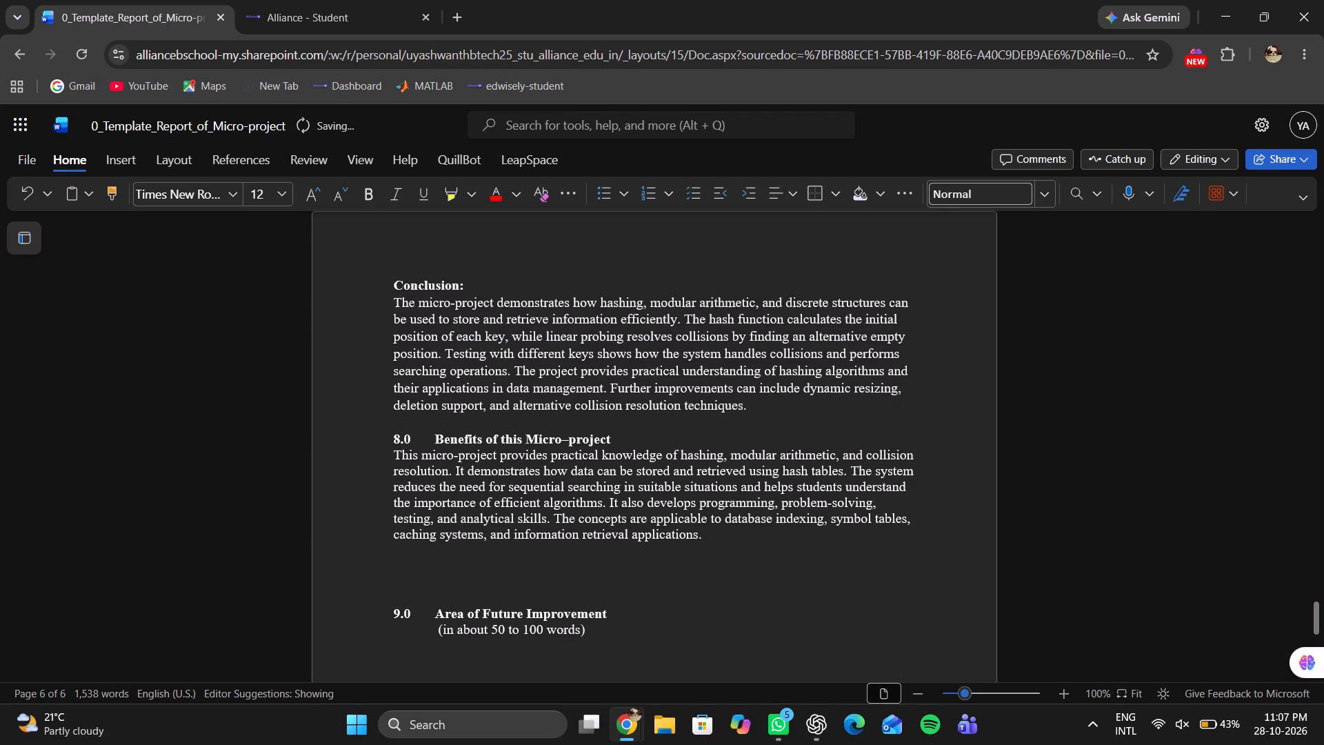
scroll(883, 388, down, 1)
click(627, 370)
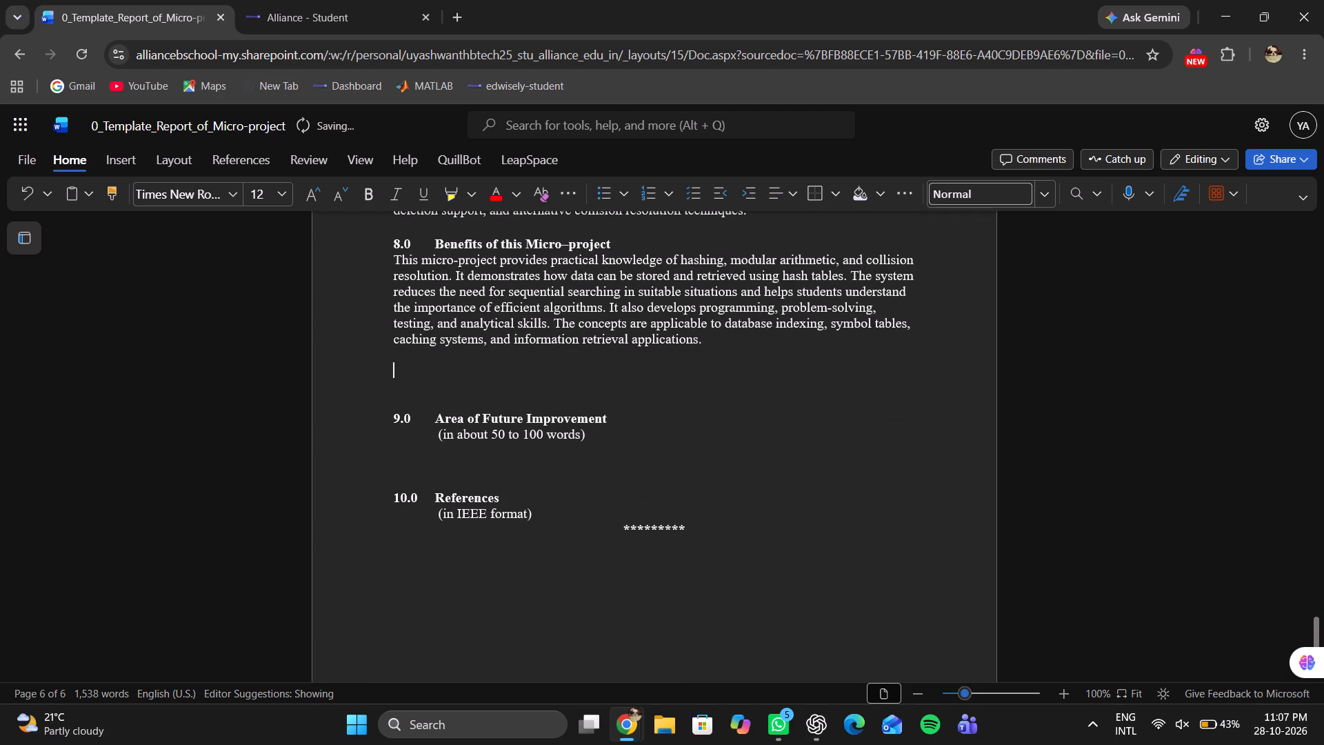
key(Up)
key(Down)
key(Down)
key(Down)
key(BackSpace)
key(BackSpace)
key(BackSpace)
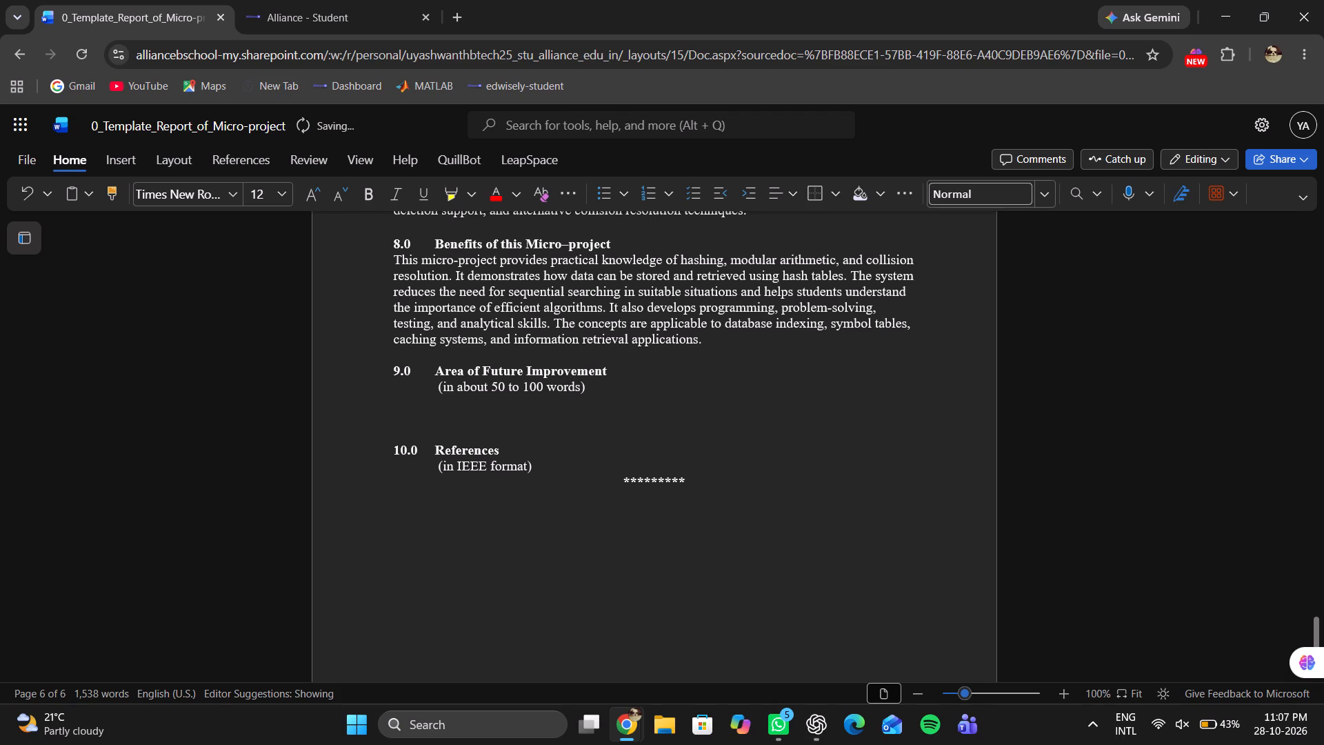
key(backslash)
key(Return)
key(BackSpace)
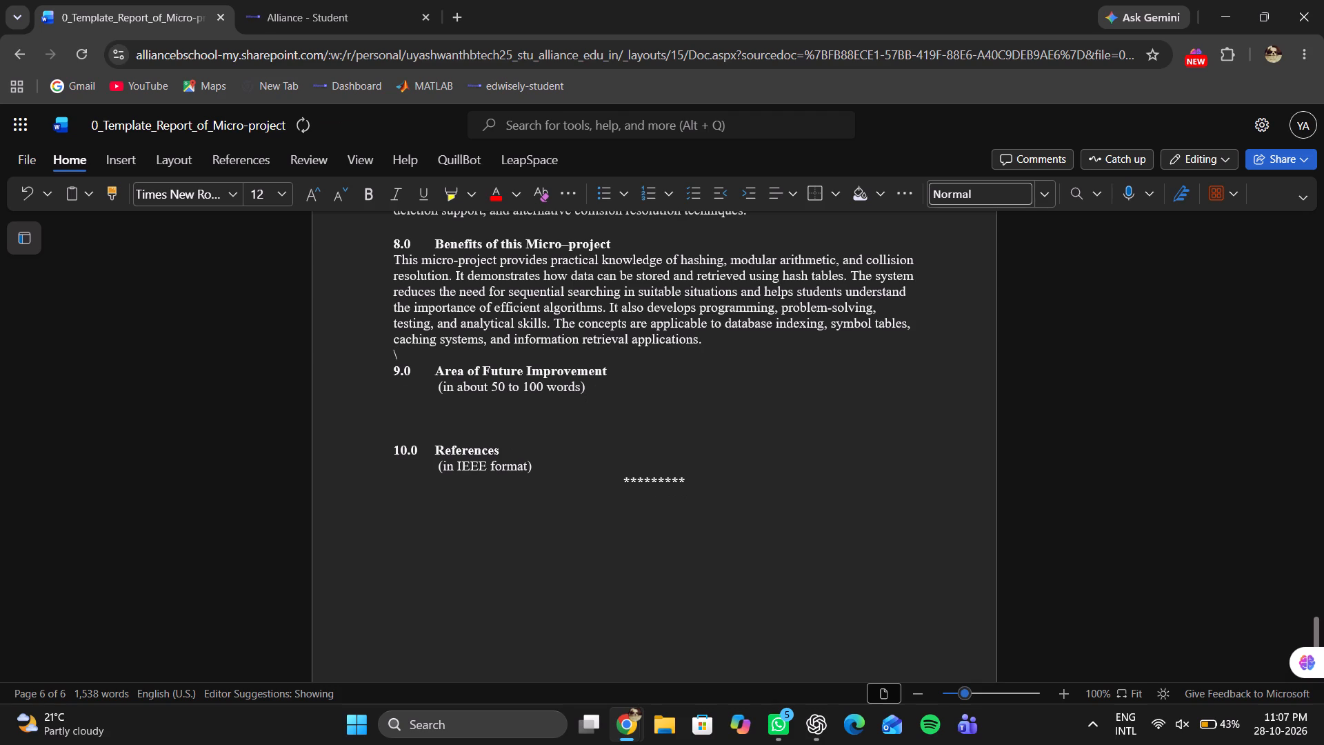
key(BackSpace)
Delete the placeholder "(in about 50 to 100 words)" under heading 9.0 Area of Future Improvement.
key(Down)
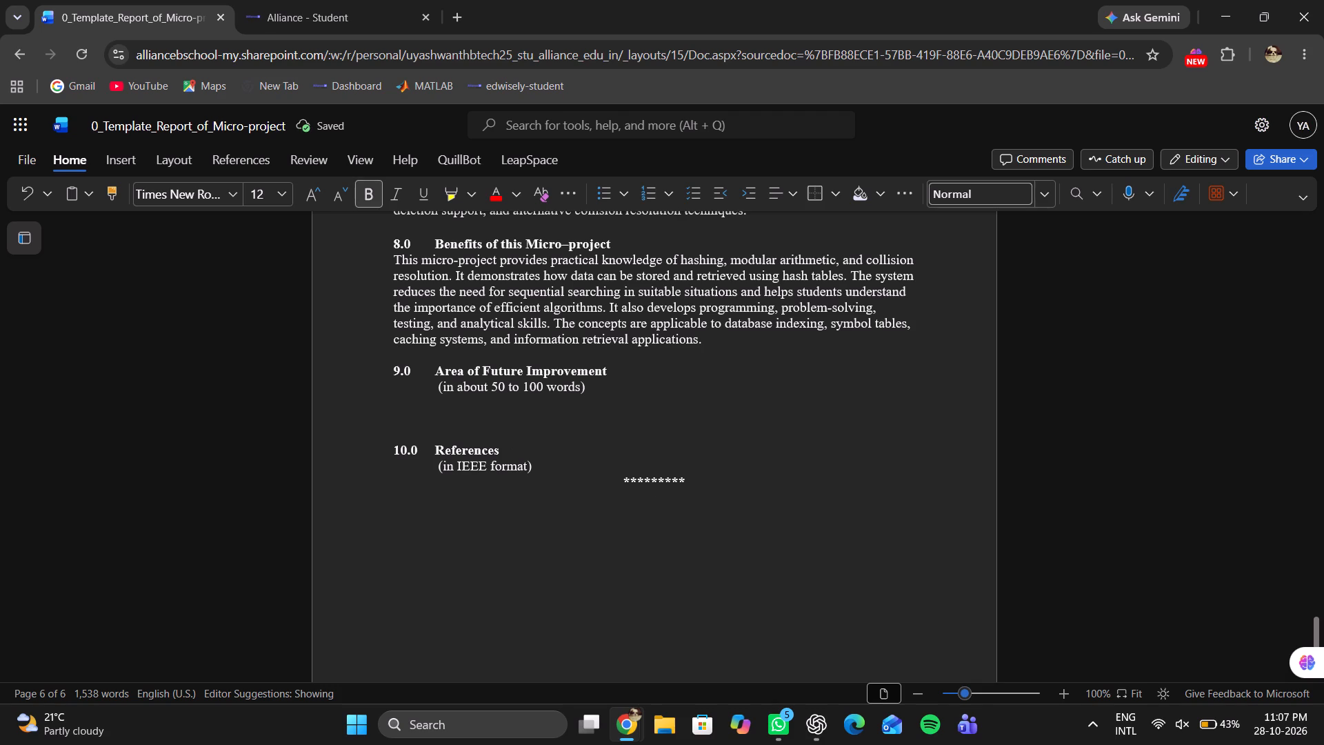
triple_click(579, 390)
key(BackSpace)
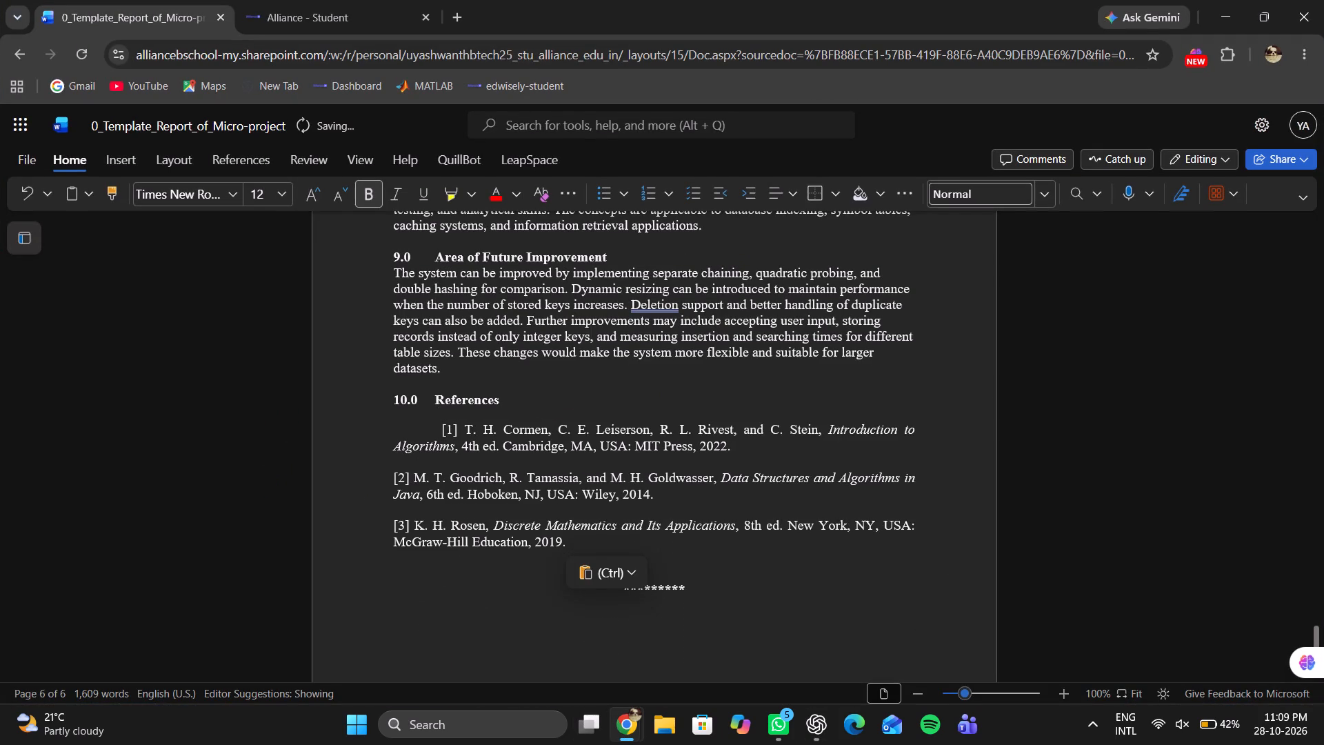
Left-align the three pasted reference entries under heading 10.0.
drag(432, 424, 598, 546)
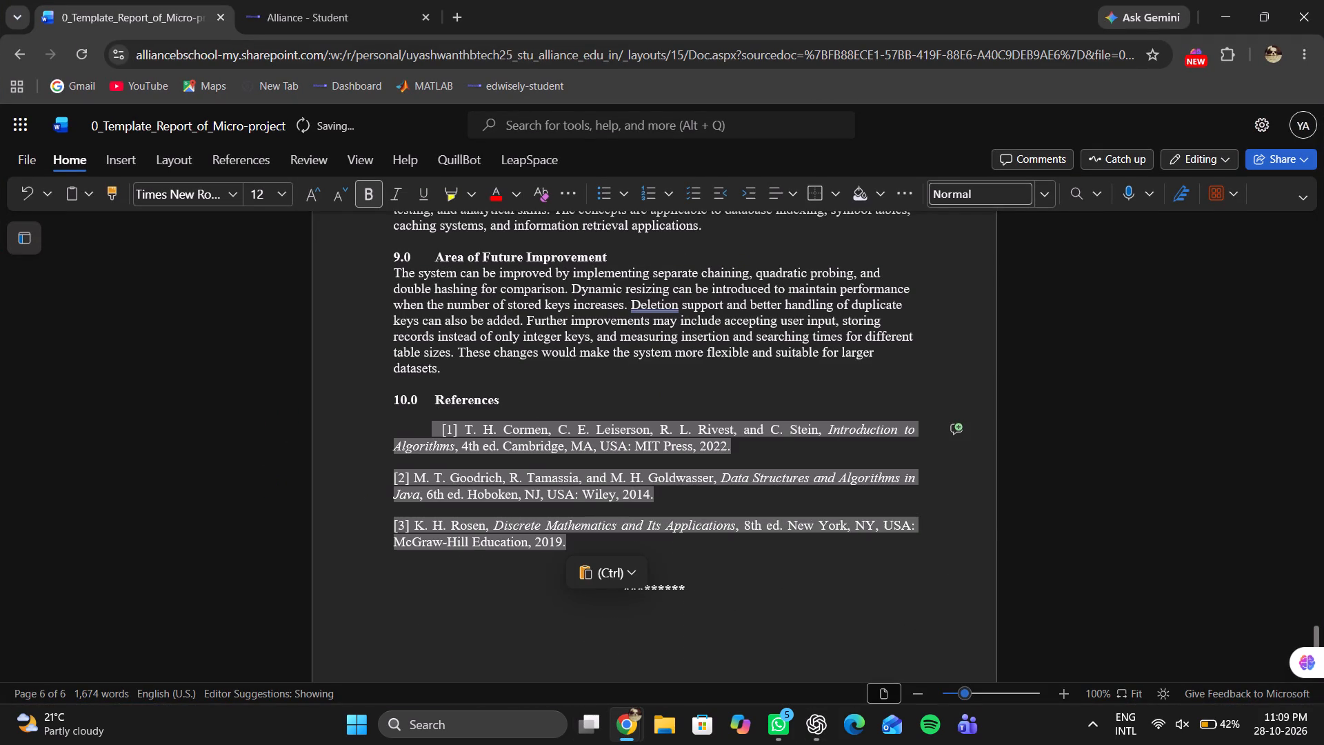
drag(598, 546, 598, 550)
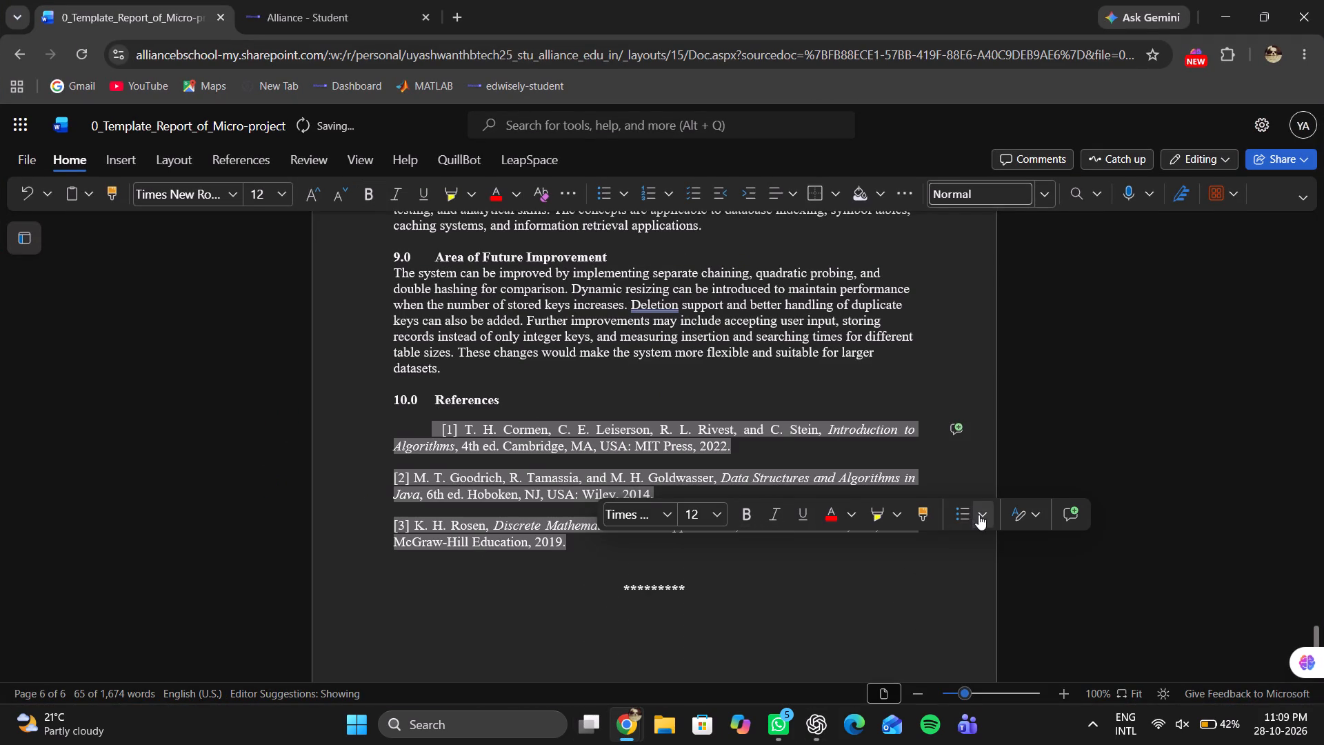
click(781, 183)
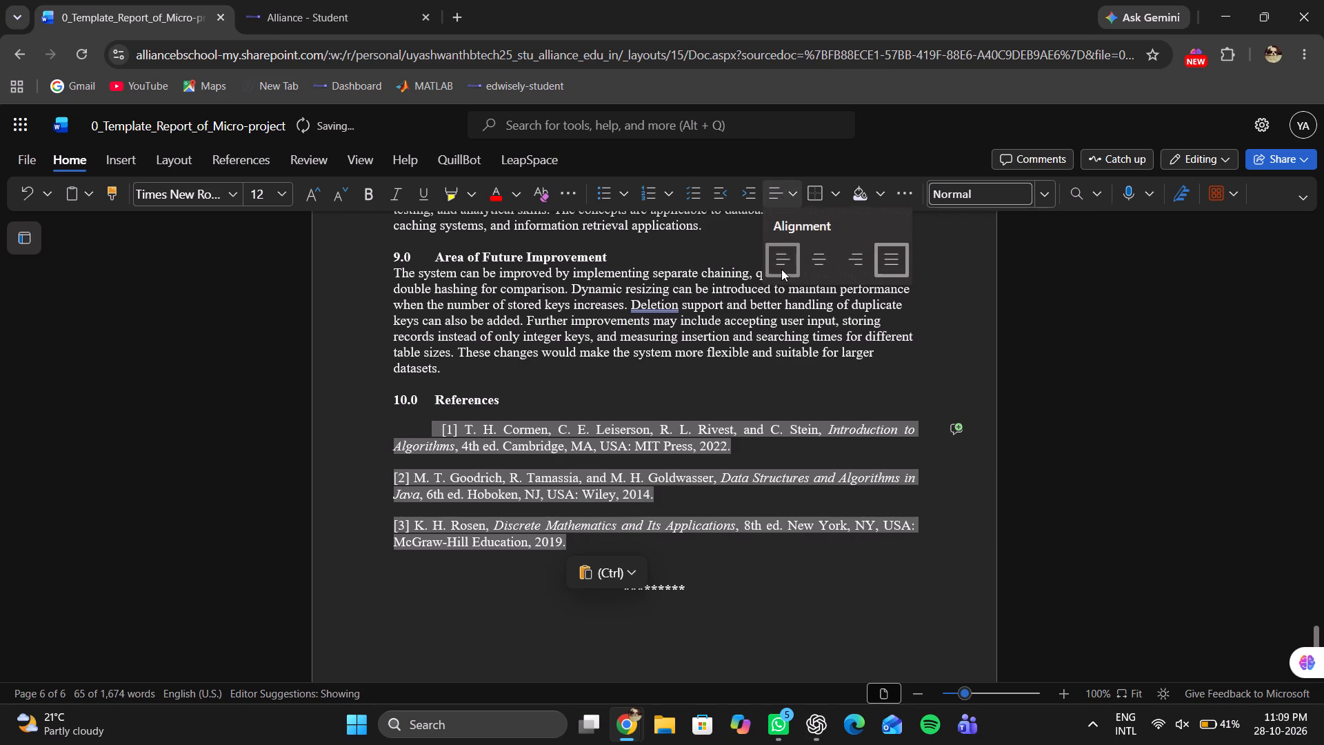
click(781, 268)
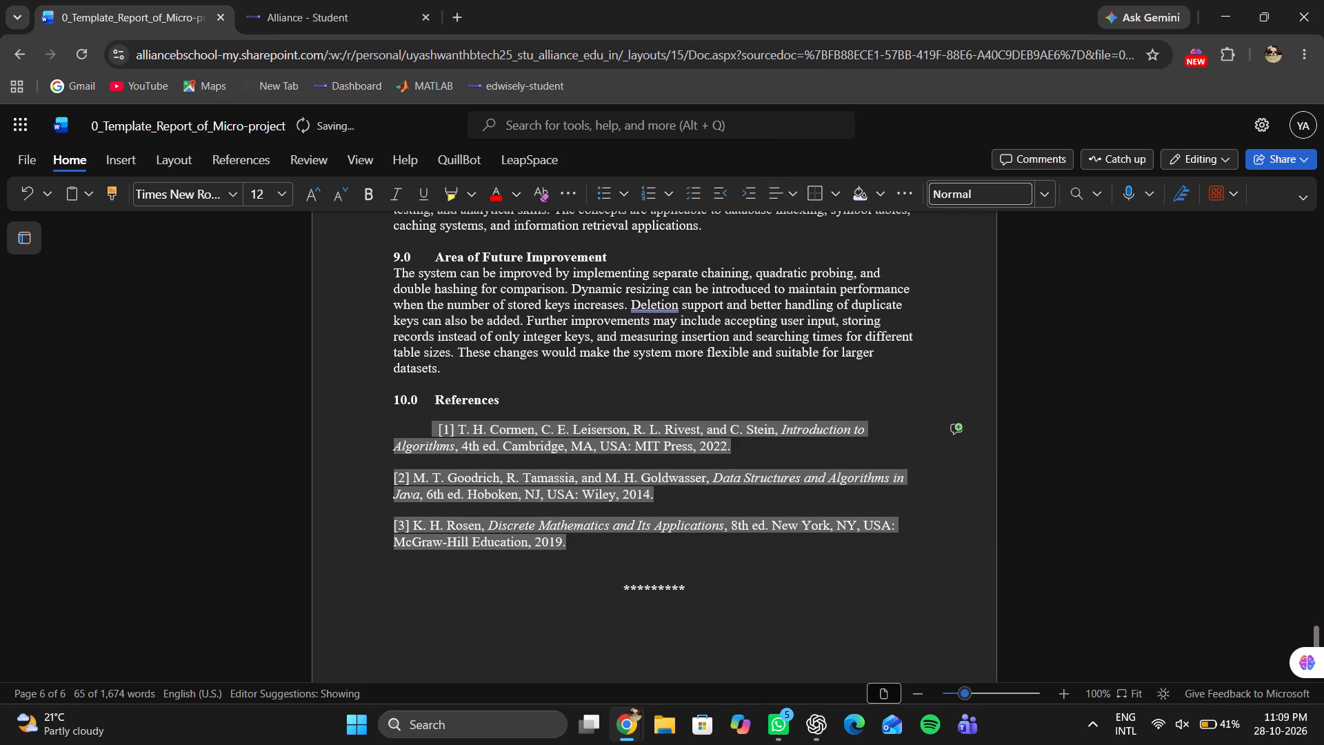
click(1000, 400)
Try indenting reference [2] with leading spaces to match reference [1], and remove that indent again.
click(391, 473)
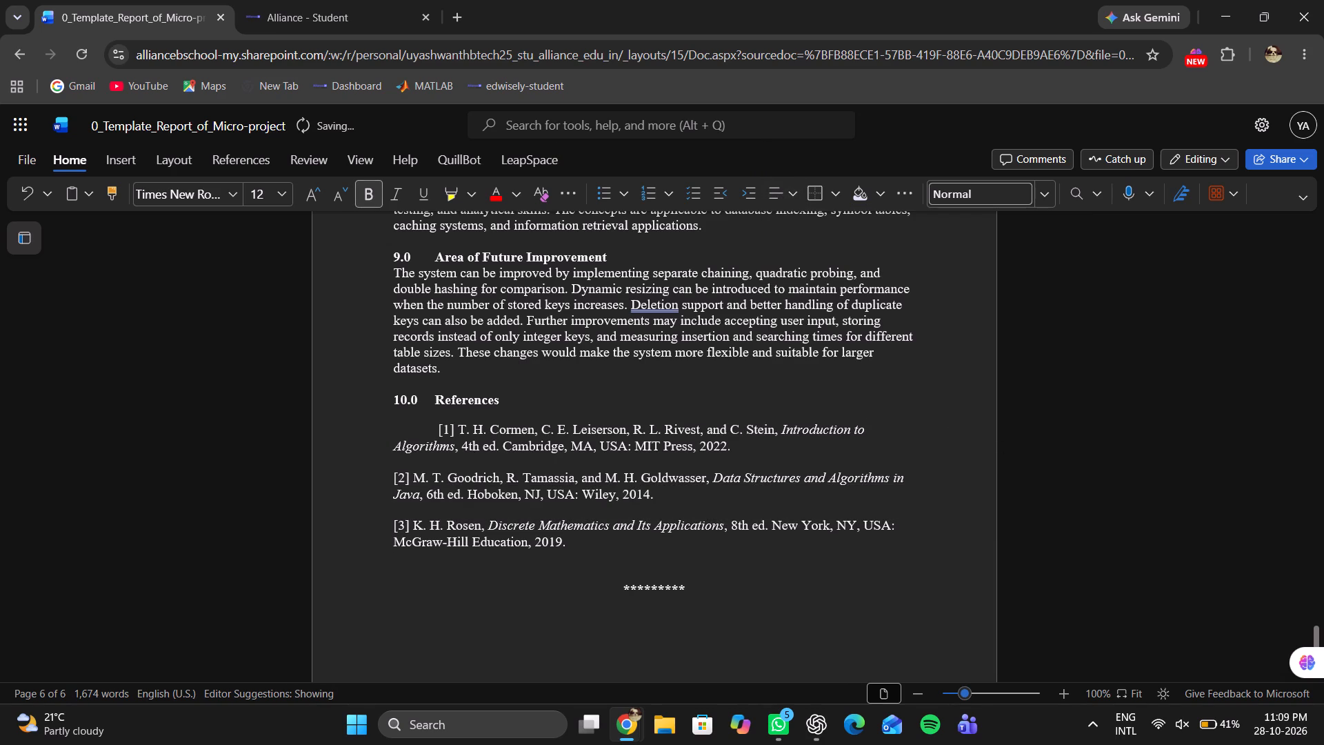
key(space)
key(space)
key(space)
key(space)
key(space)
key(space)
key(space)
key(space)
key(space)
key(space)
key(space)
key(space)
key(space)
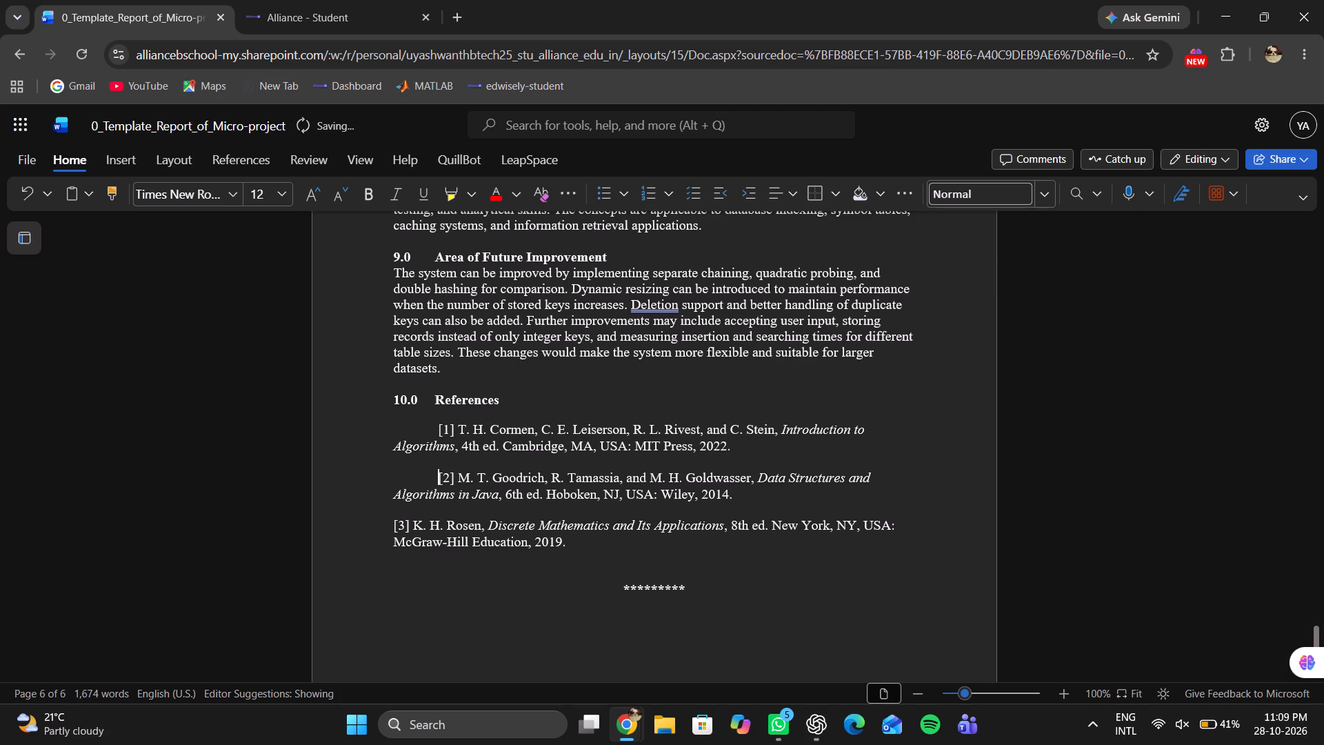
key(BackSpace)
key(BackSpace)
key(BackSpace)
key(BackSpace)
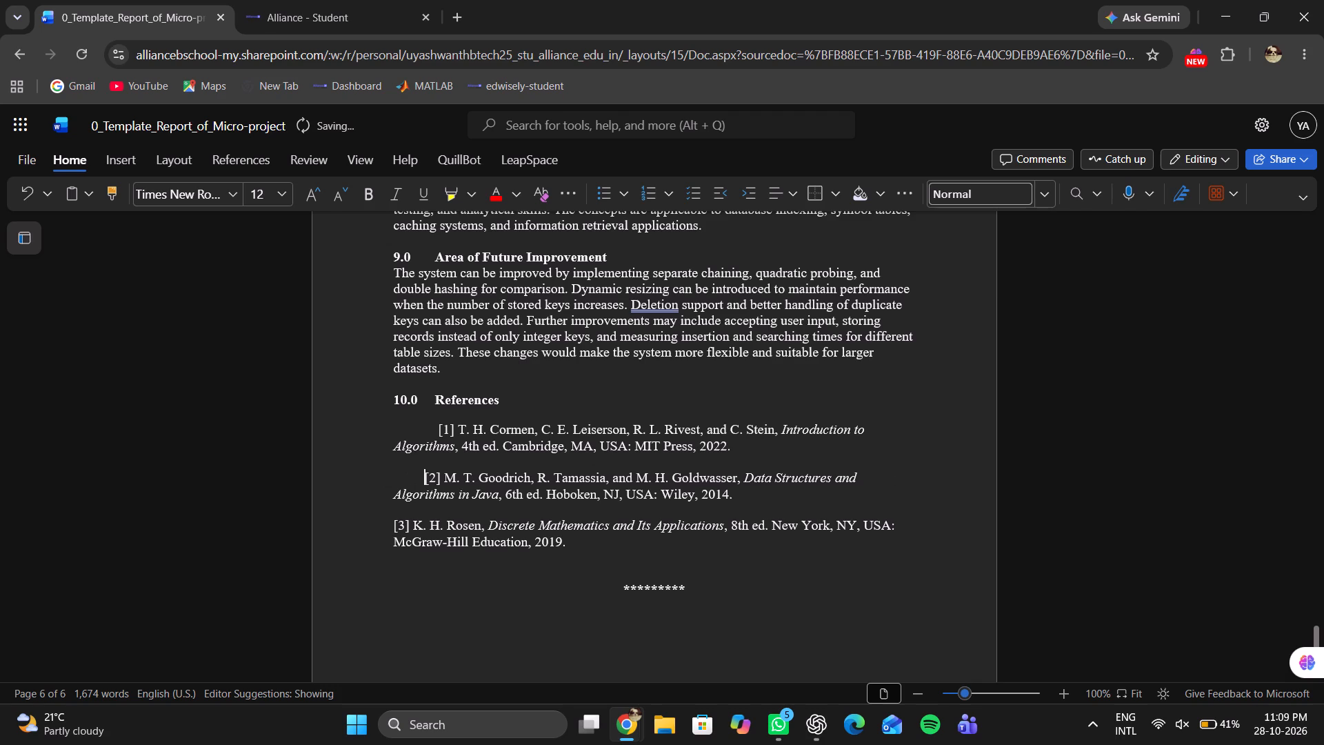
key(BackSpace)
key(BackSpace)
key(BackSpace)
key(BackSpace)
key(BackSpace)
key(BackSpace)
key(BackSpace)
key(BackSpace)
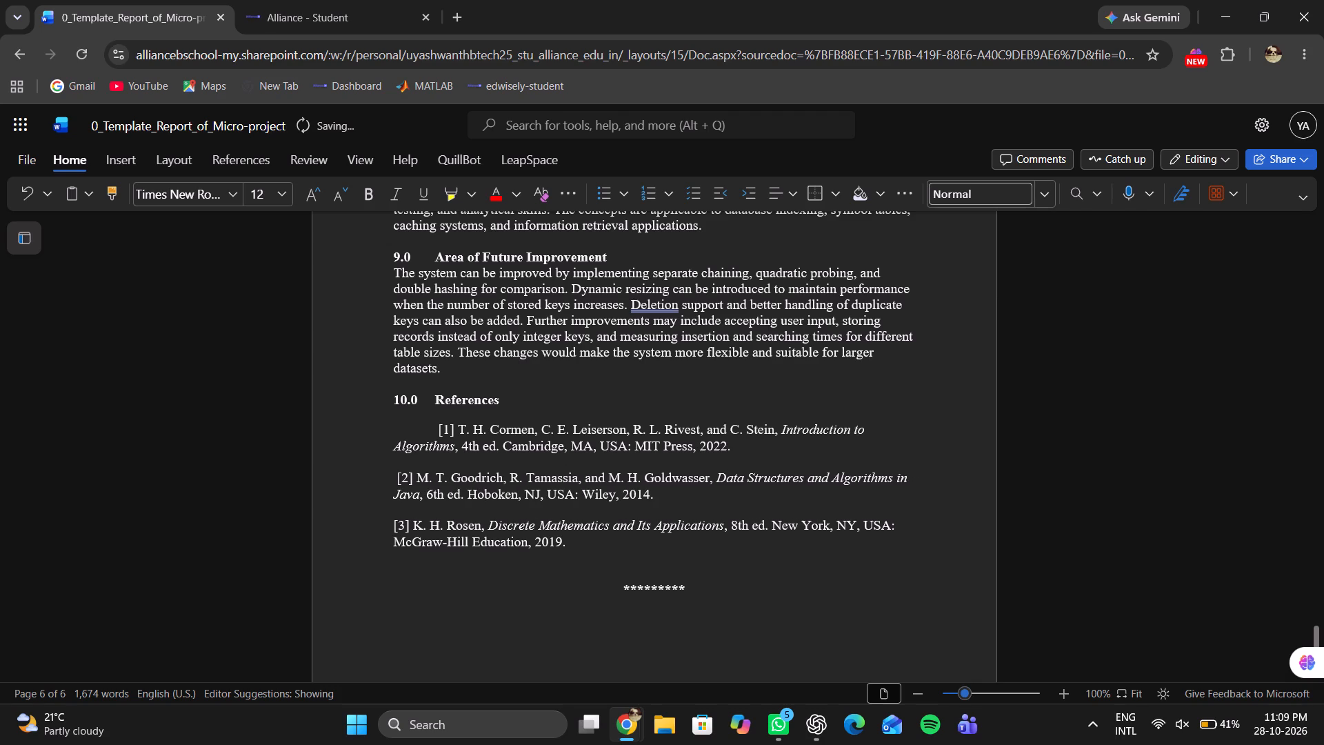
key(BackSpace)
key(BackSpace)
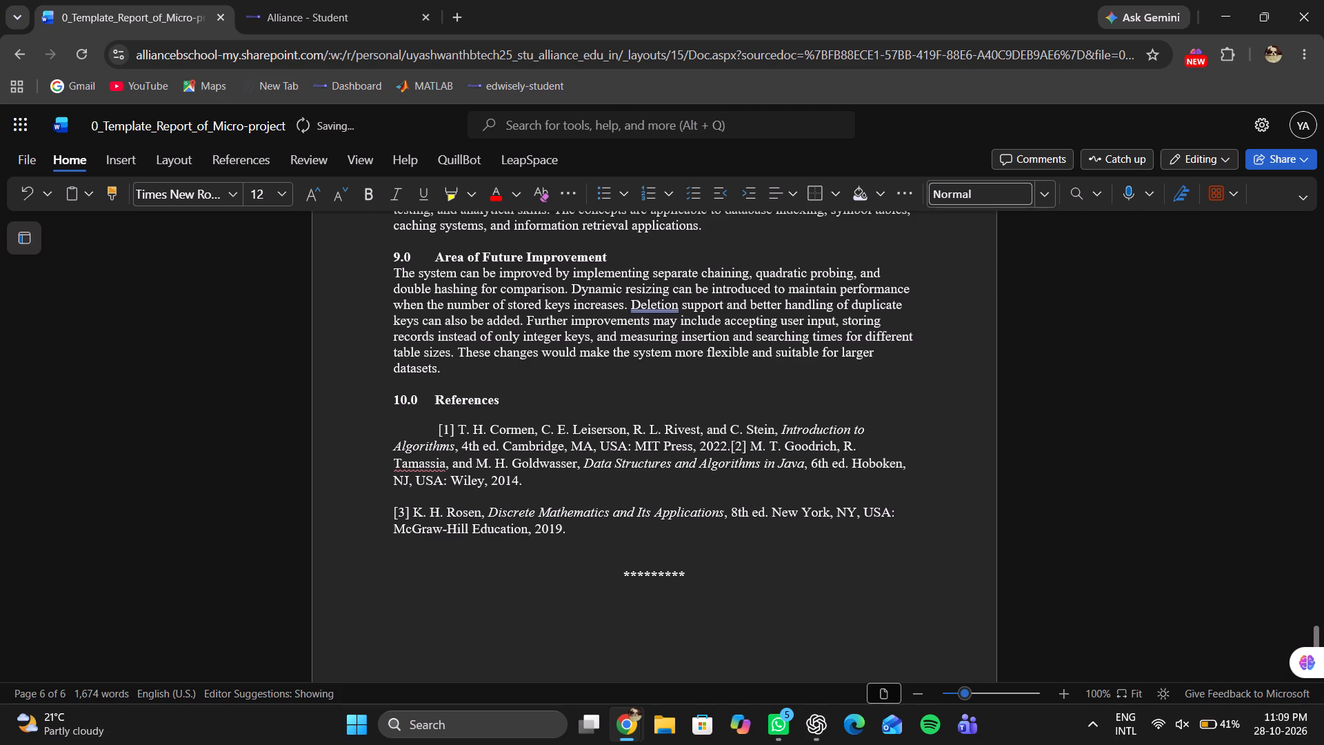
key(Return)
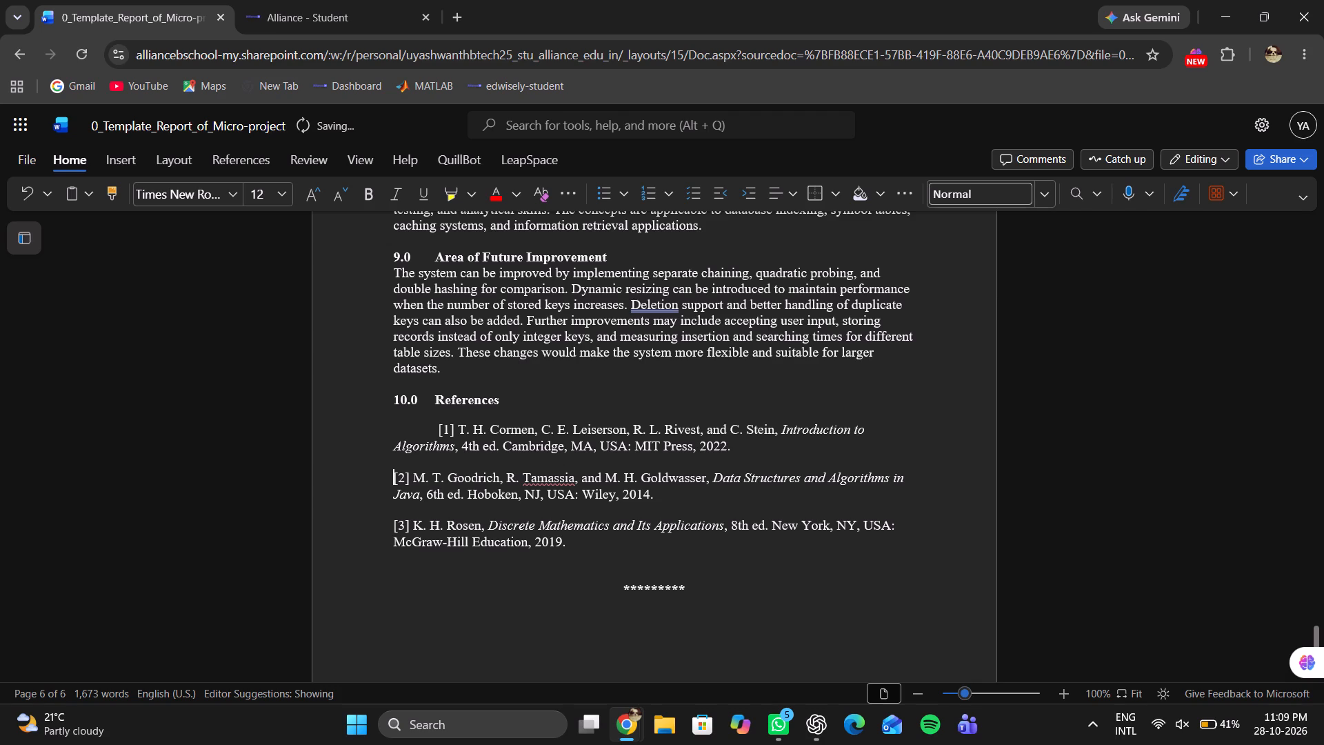
Indent the first line of the 9.0 Area of Future Improvement paragraph with 11 leading spaces, roughly under the heading's title.
click(387, 268)
key(space)
key(space)
key(space)
key(space)
key(space)
key(space)
key(space)
key(space)
key(space)
key(space)
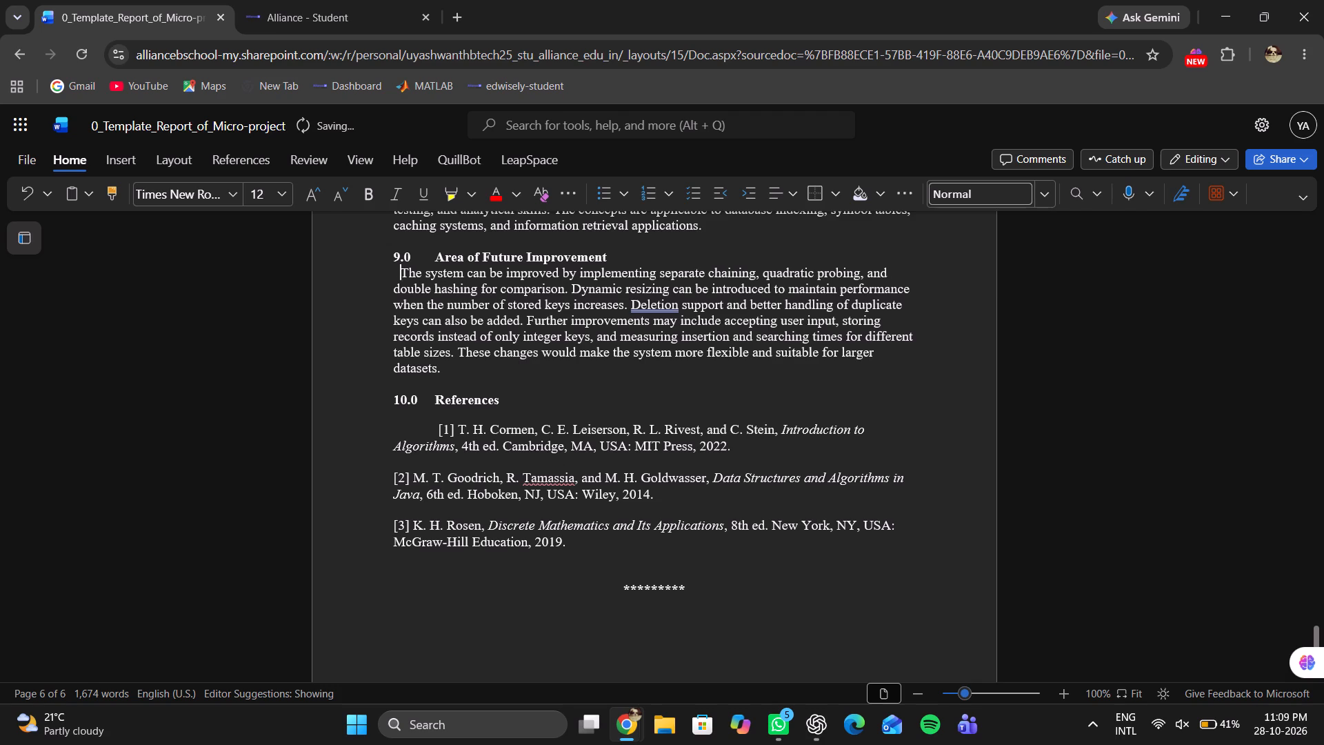
key(space)
Indent the first line of the 8.0 Benefits of this Micro-project paragraph with 12 leading spaces, under the heading's title.
scroll(490, 317, up, 1)
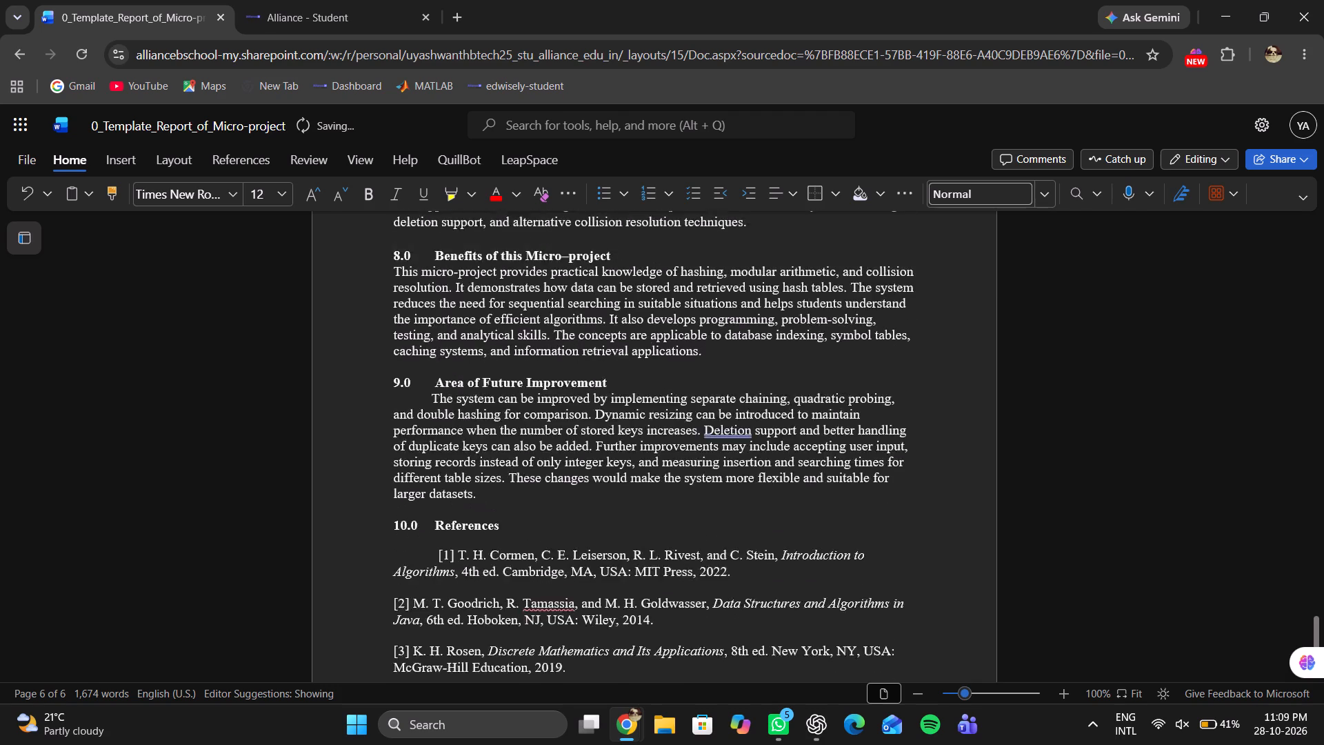
scroll(490, 317, up, 2)
click(388, 344)
key(space)
key(space)
key(space)
key(space)
key(space)
key(space)
key(space)
key(space)
key(space)
key(space)
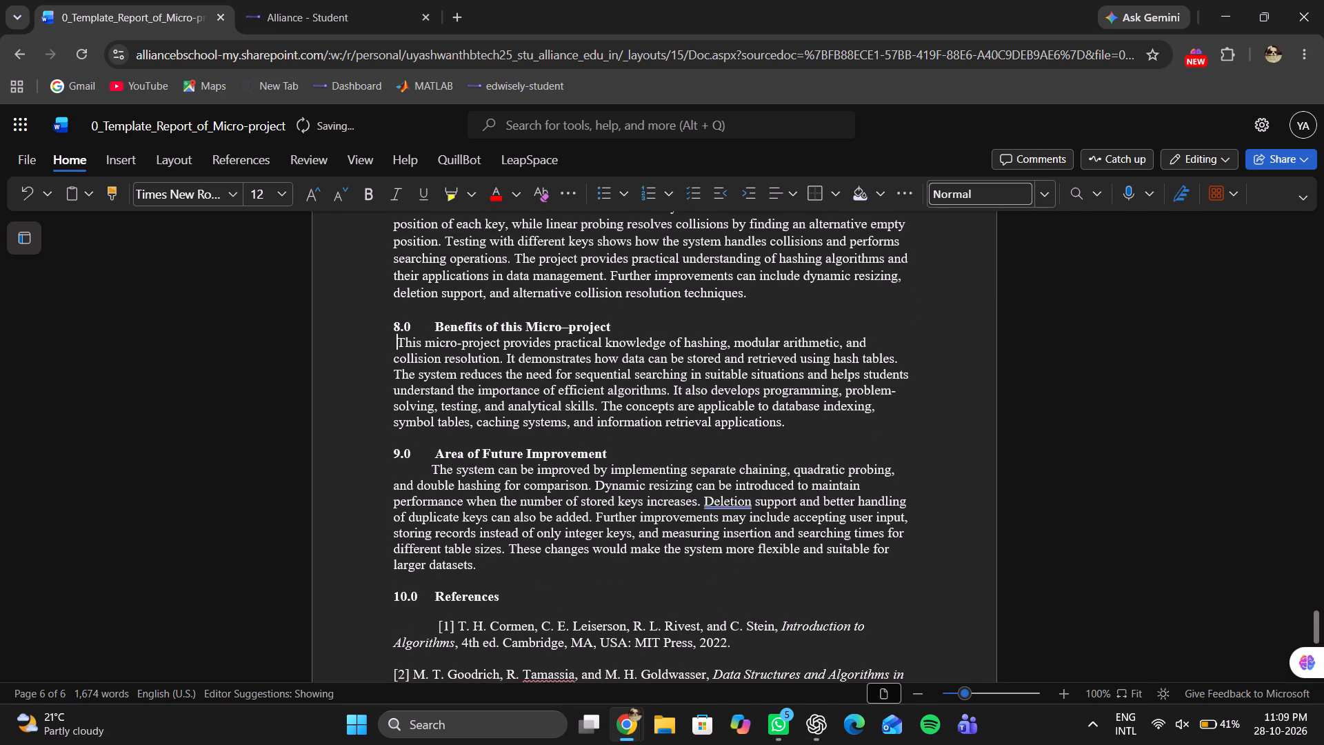
key(space)
key(space)
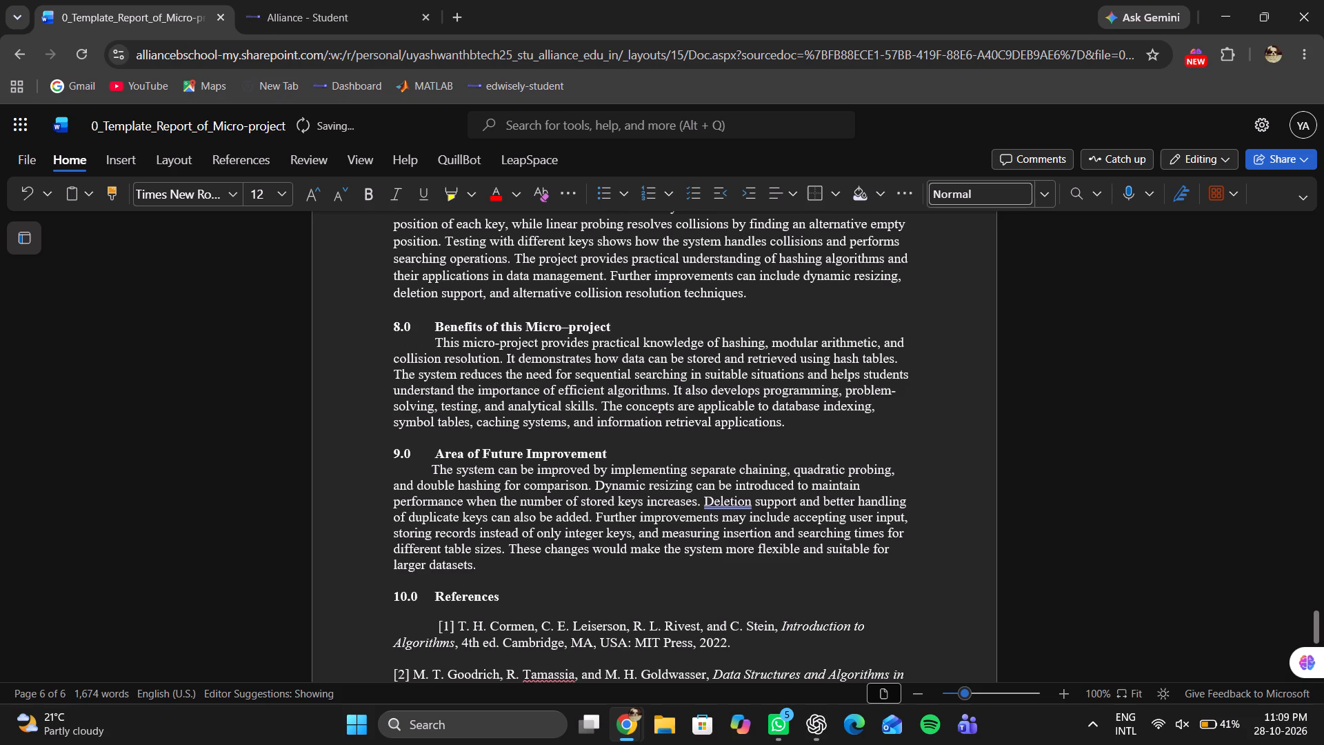
Indent the first line of the Conclusion paragraph with 9 leading spaces.
scroll(388, 344, up, 2)
click(384, 368)
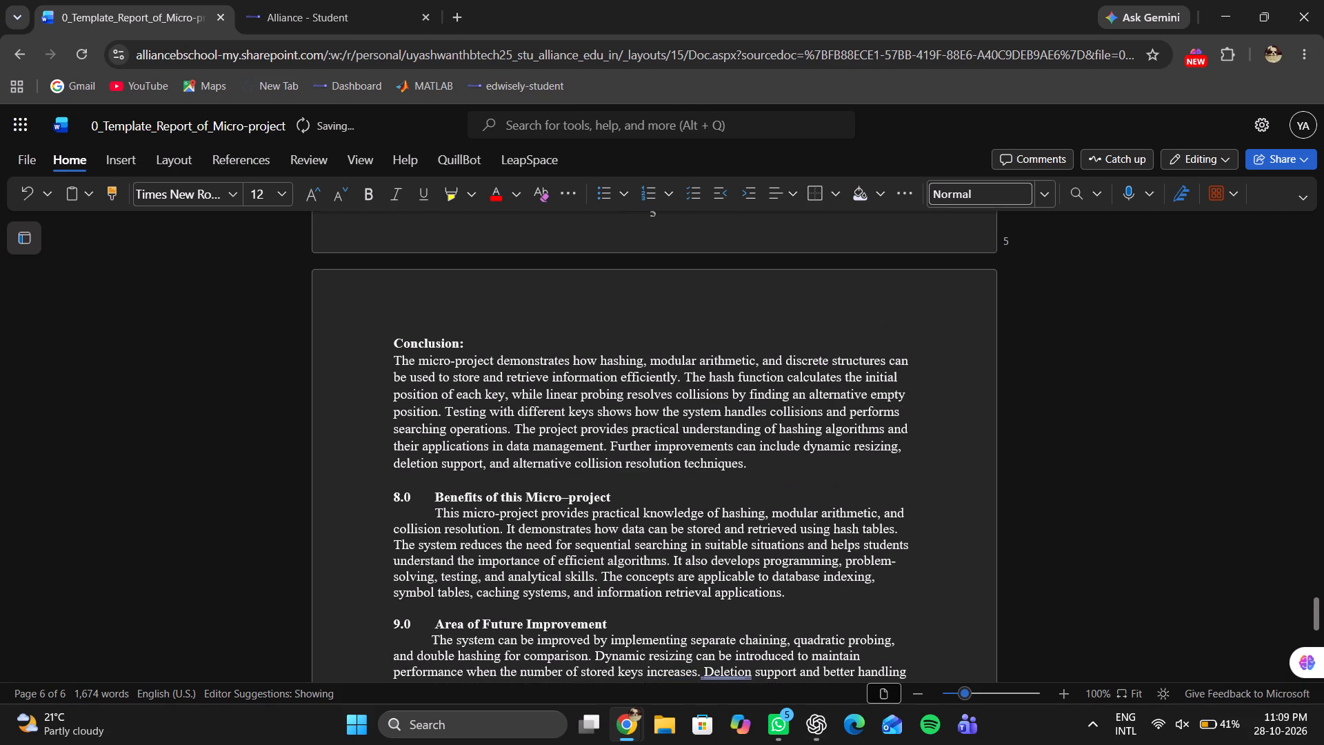
key(space)
key(space)
key(space)
key(space)
key(space)
key(space)
key(space)
key(space)
key(space)
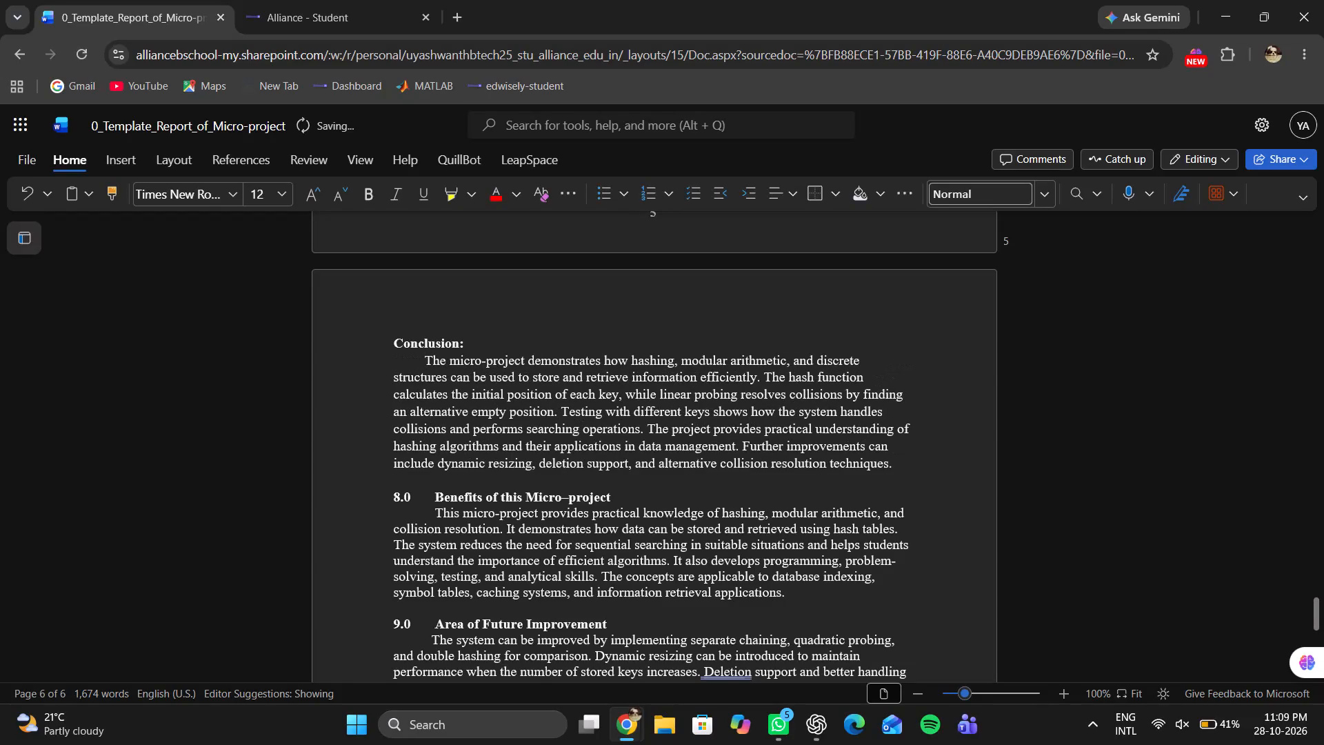
Deepen the first-line indent of the Conclusion paragraph with 9 more leading spaces.
key(space)
key(space)
key(space)
key(space)
key(space)
key(space)
key(space)
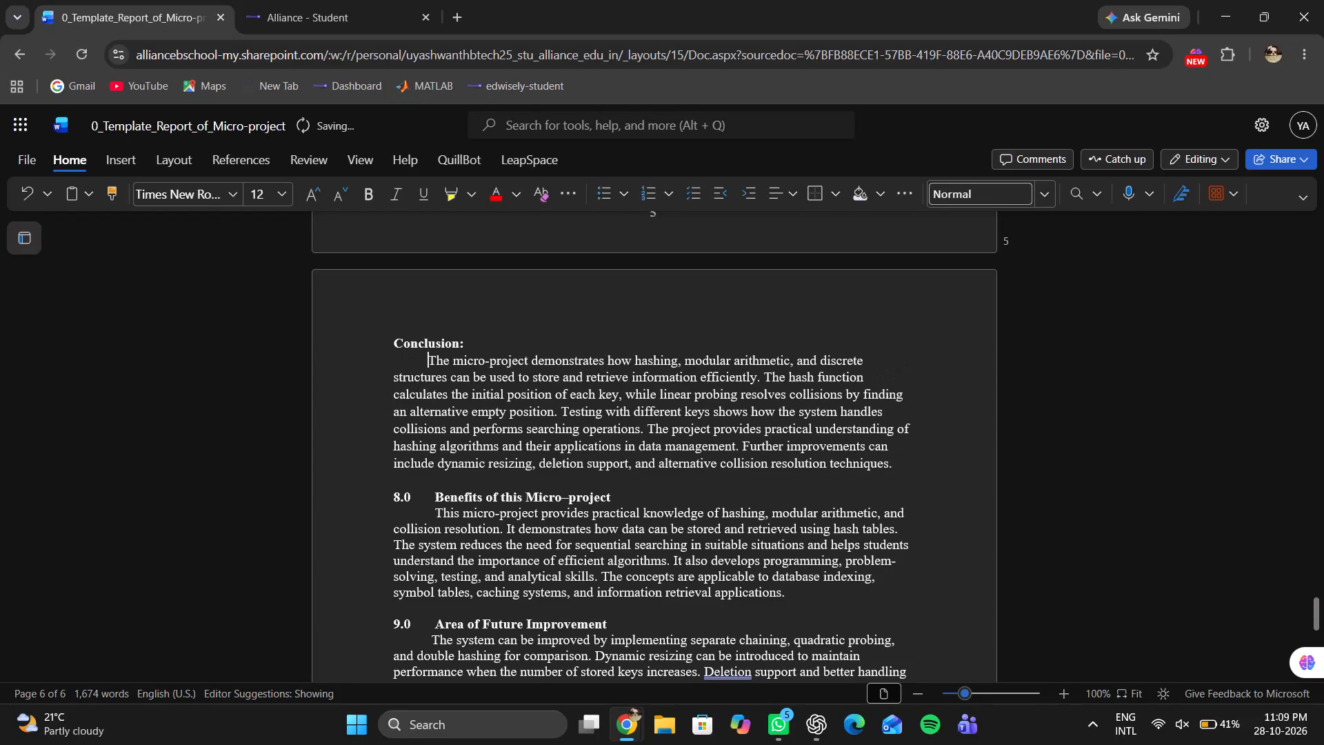
key(space)
key(space)
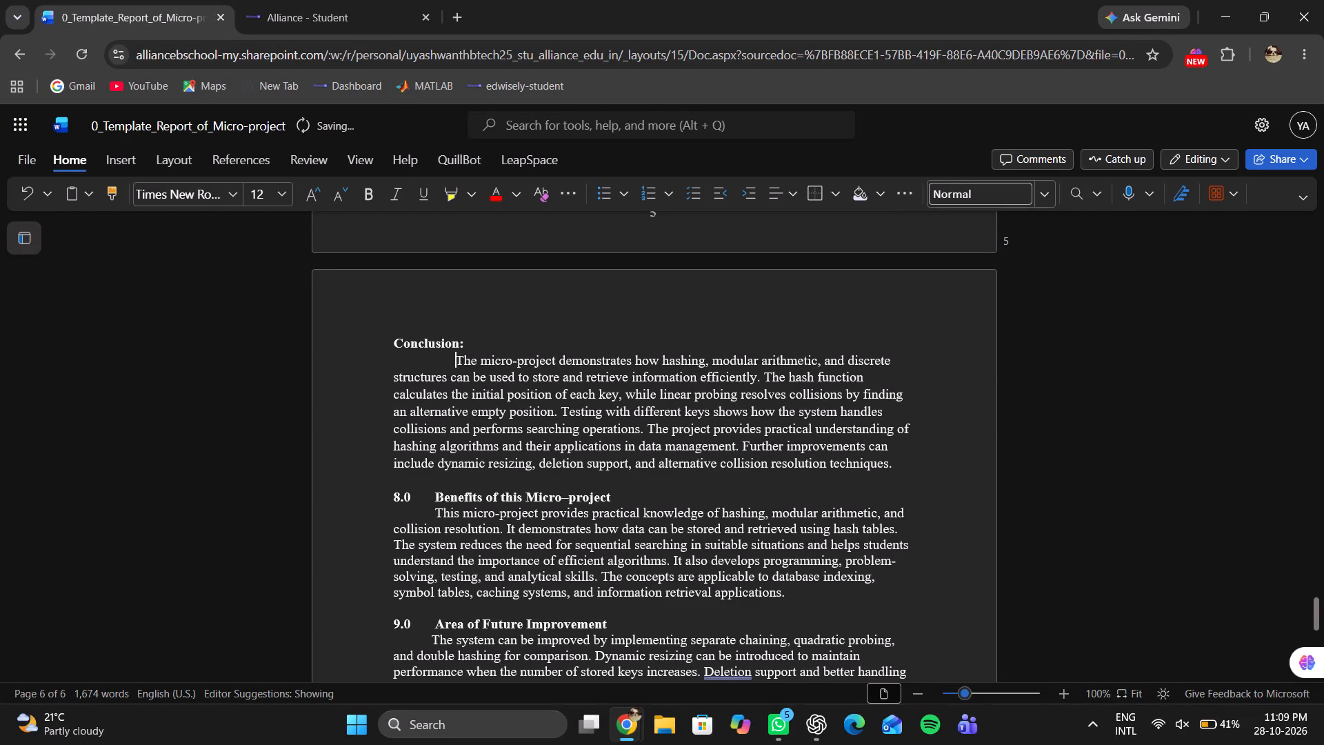
Review the report's layout from the findings and code pages back to the work-distribution lines, and down to the references.
scroll(417, 370, up, 4)
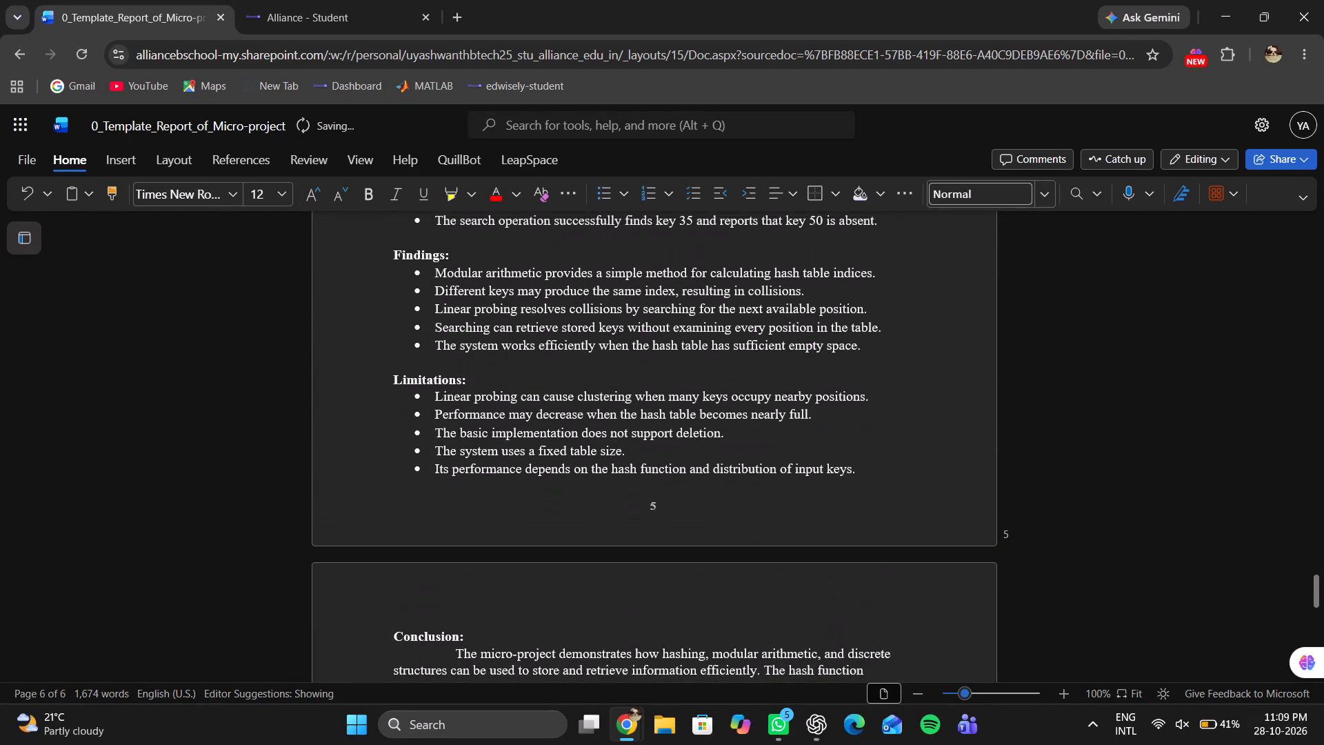
scroll(418, 403, up, 1)
scroll(433, 468, up, 3)
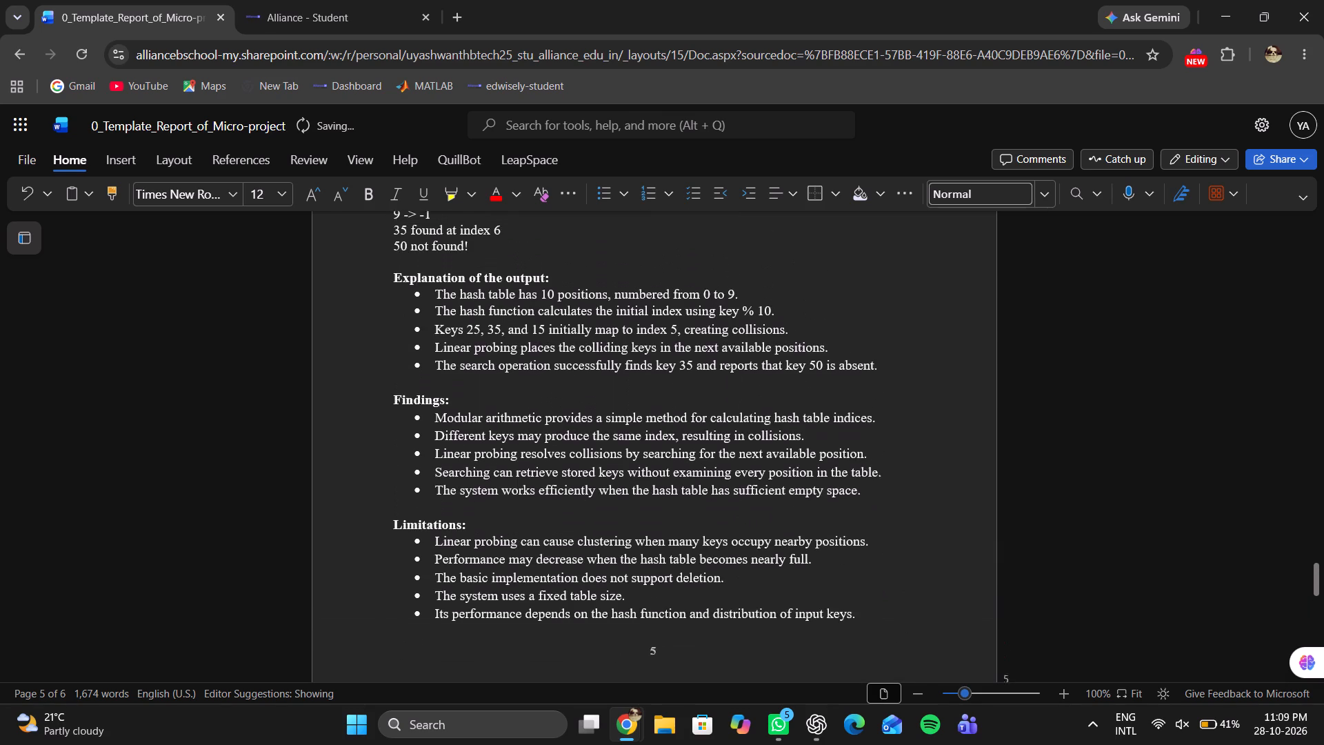
scroll(433, 468, up, 10)
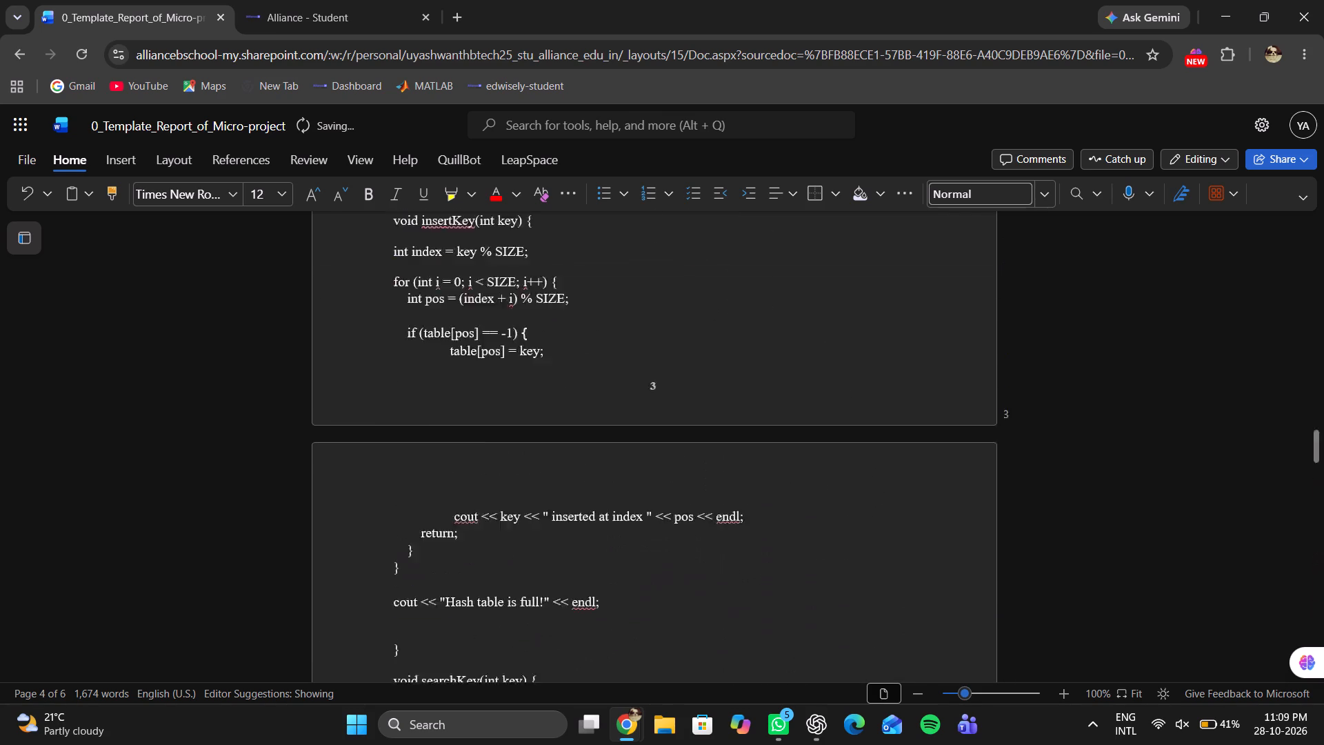
scroll(433, 468, up, 3)
scroll(433, 468, down, 1)
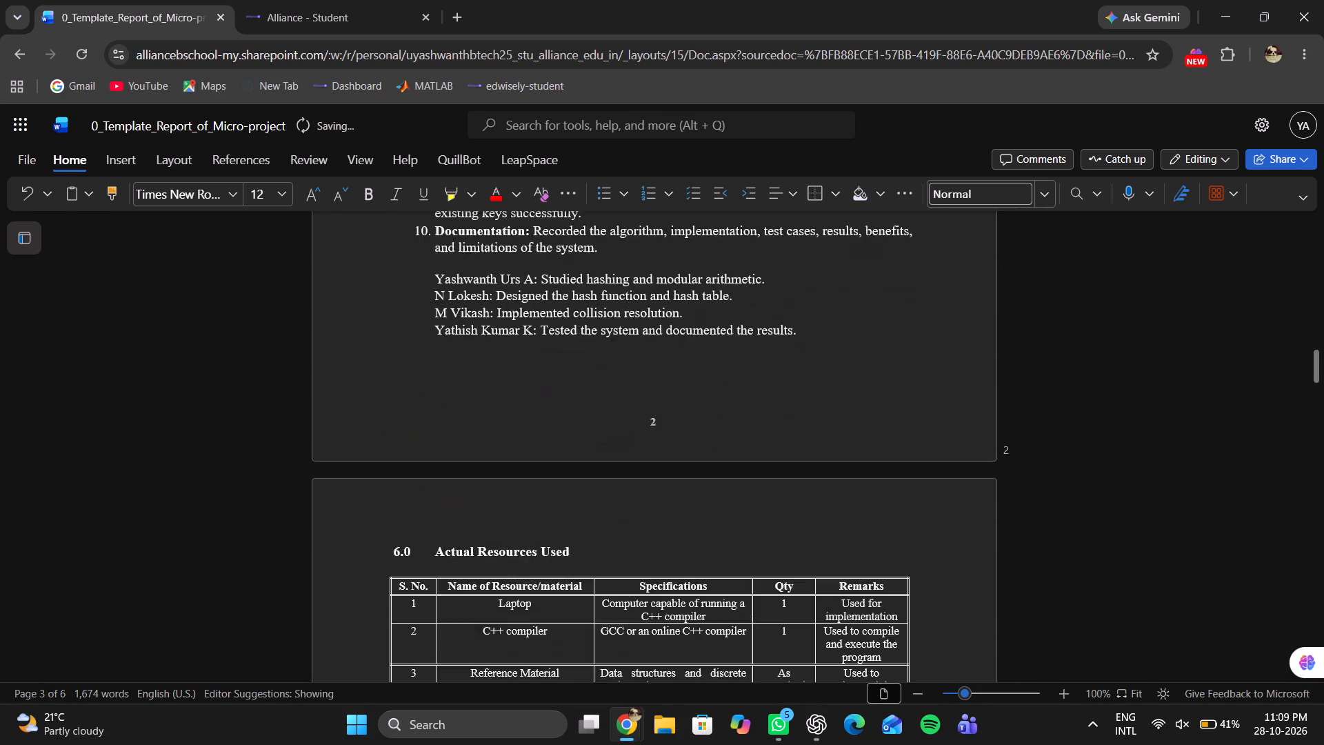
scroll(433, 468, down, 4)
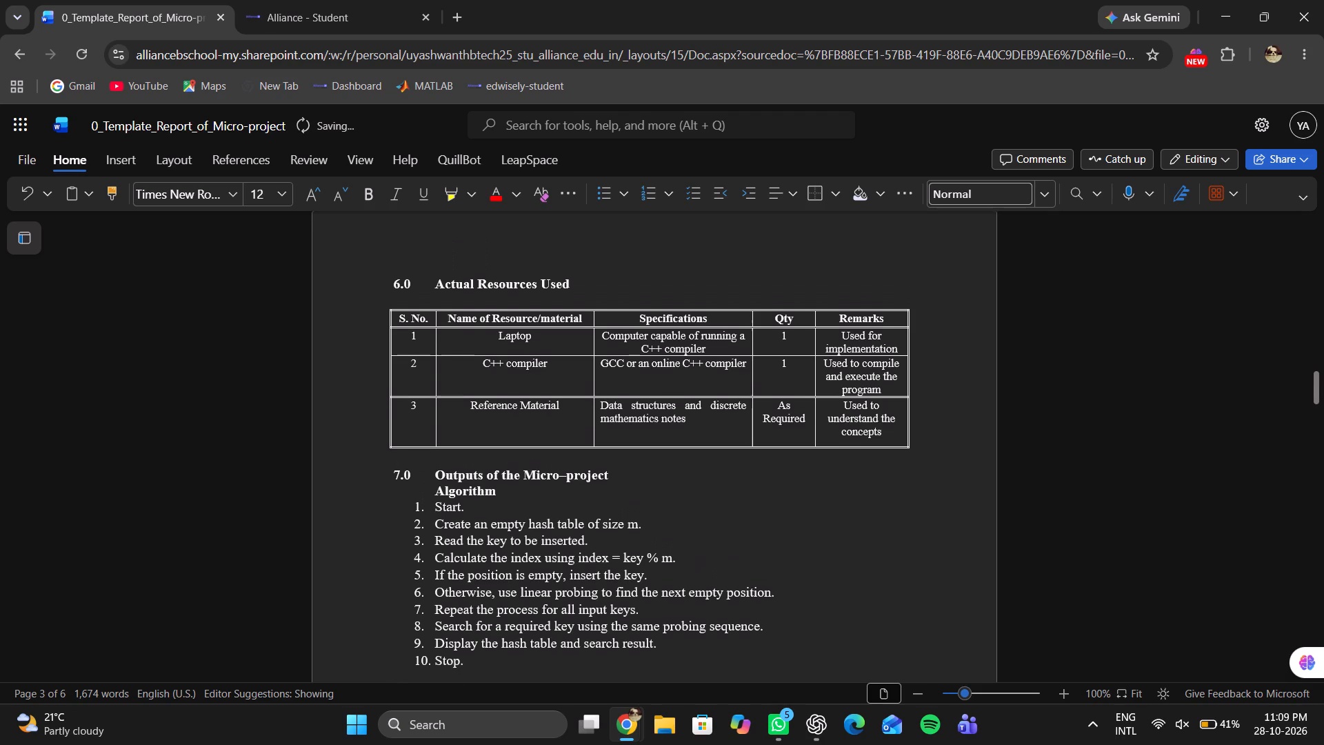
scroll(433, 468, down, 1)
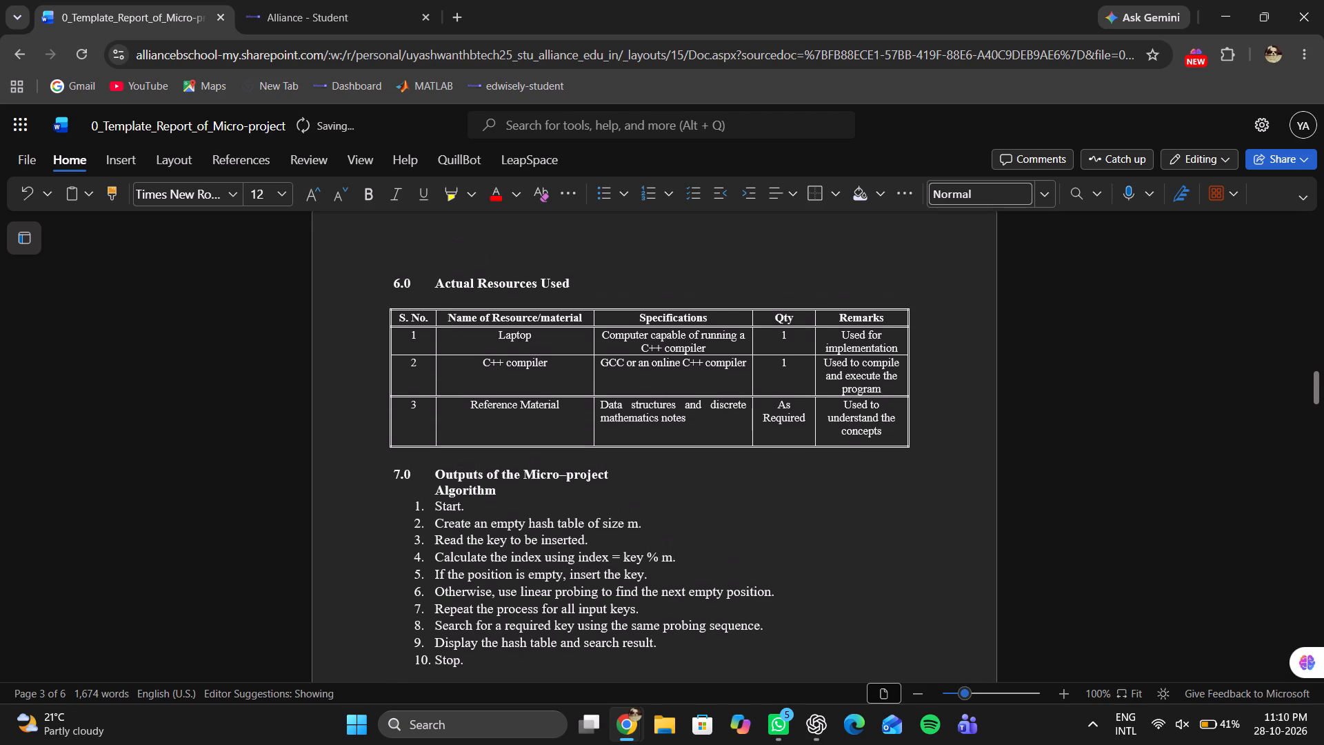
scroll(433, 468, down, 2)
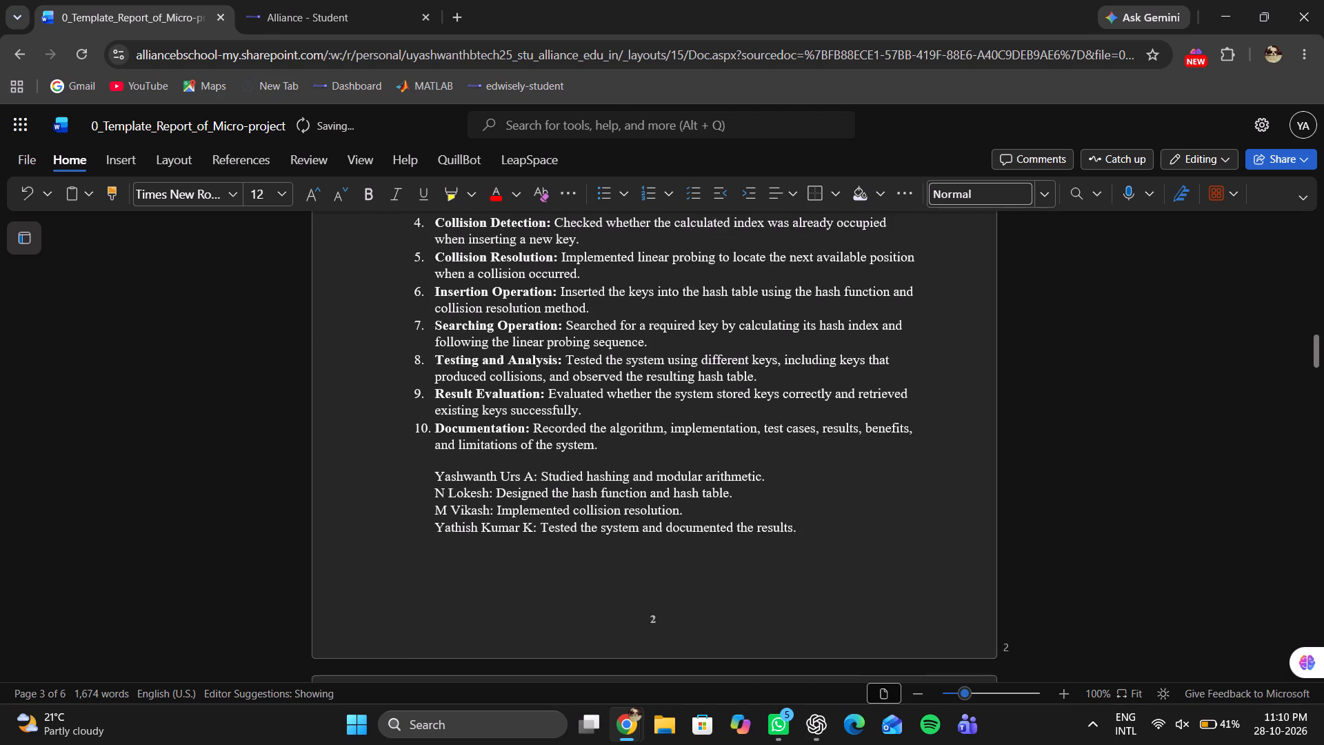
scroll(433, 468, down, 1)
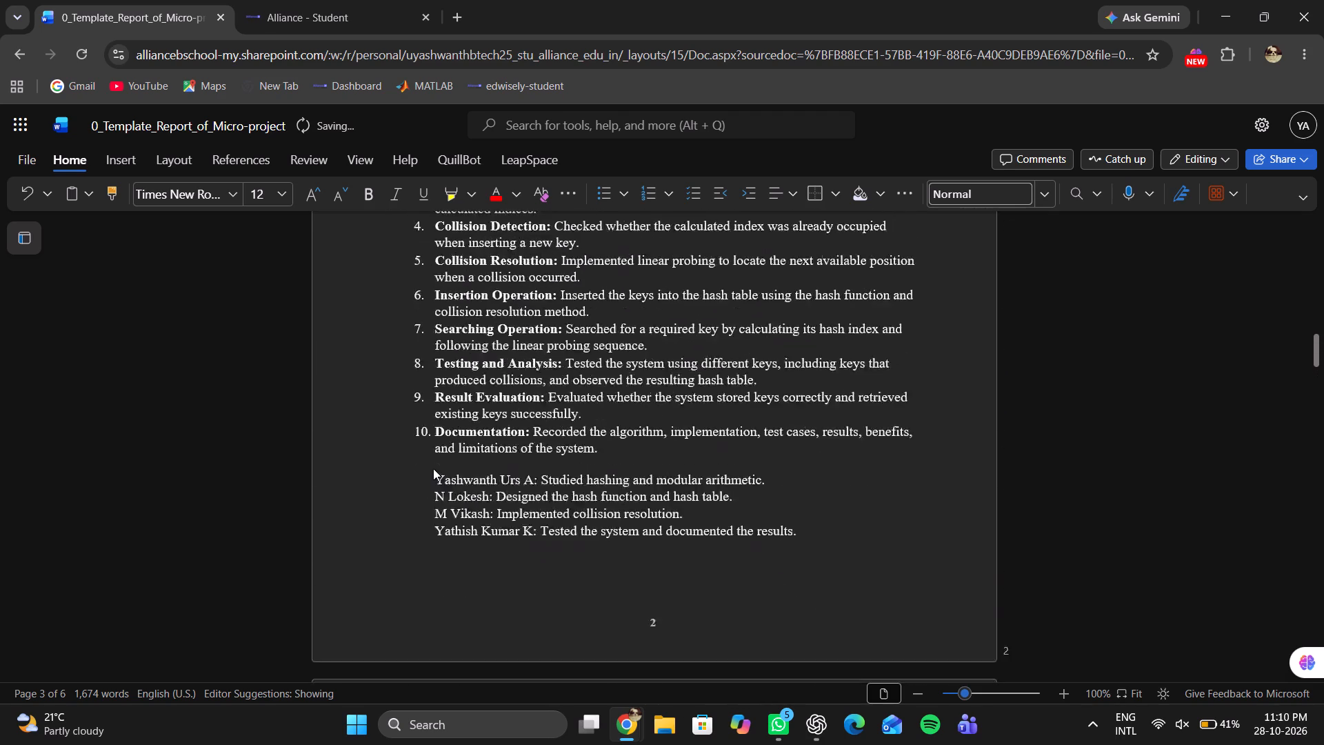
scroll(433, 468, down, 2)
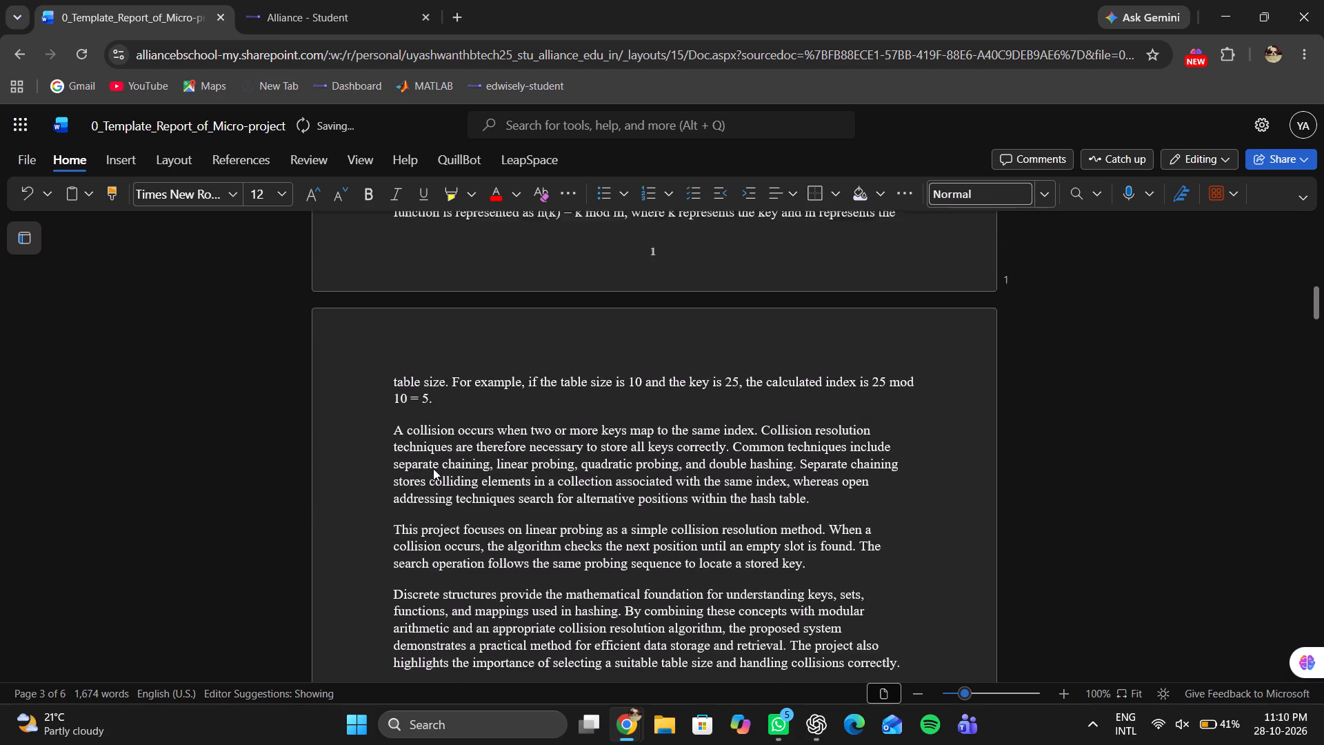
scroll(433, 468, down, 1)
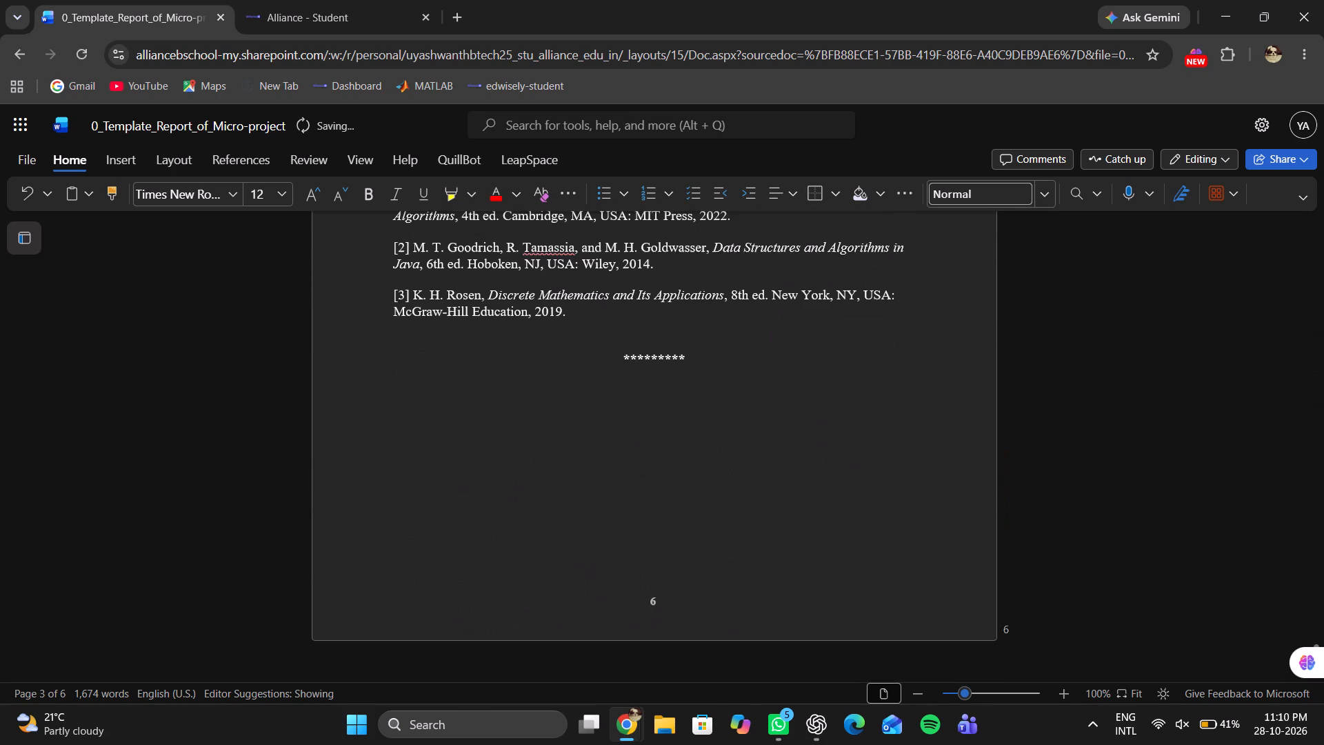
scroll(510, 441, up, 3)
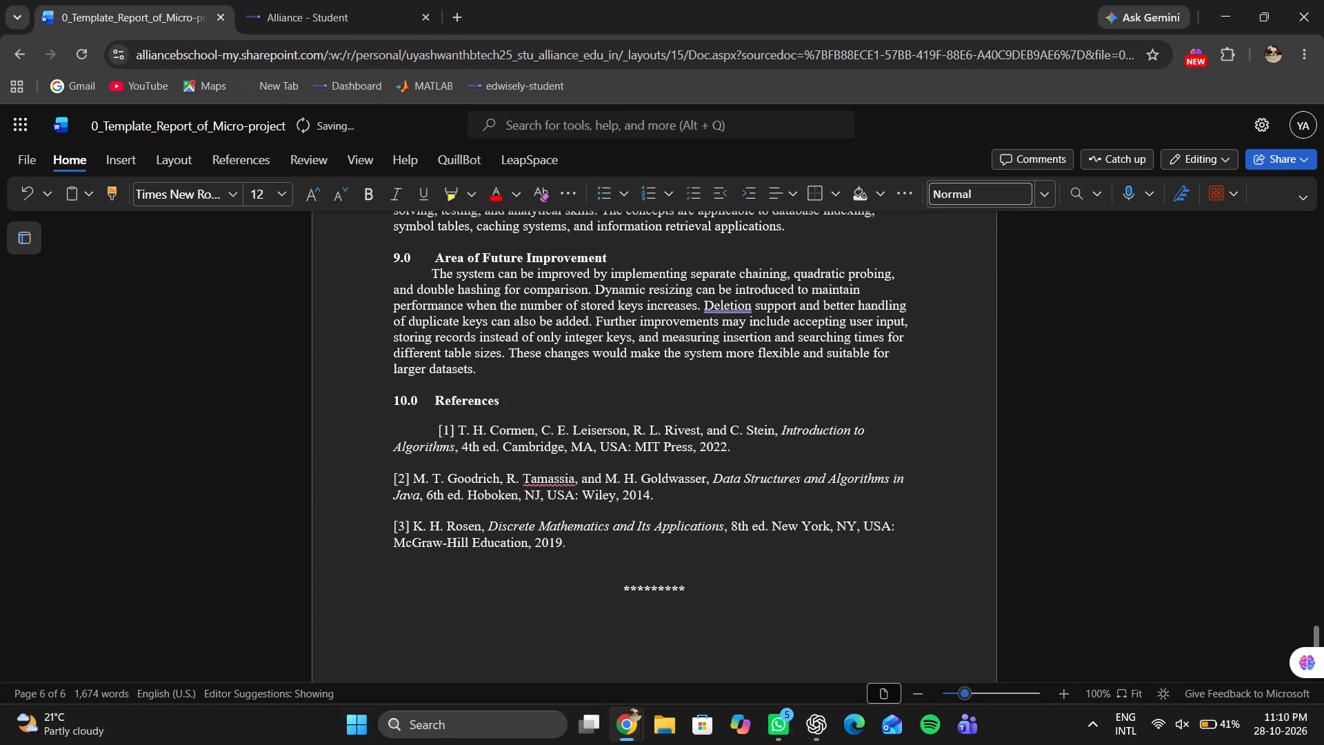
scroll(574, 565, up, 1)
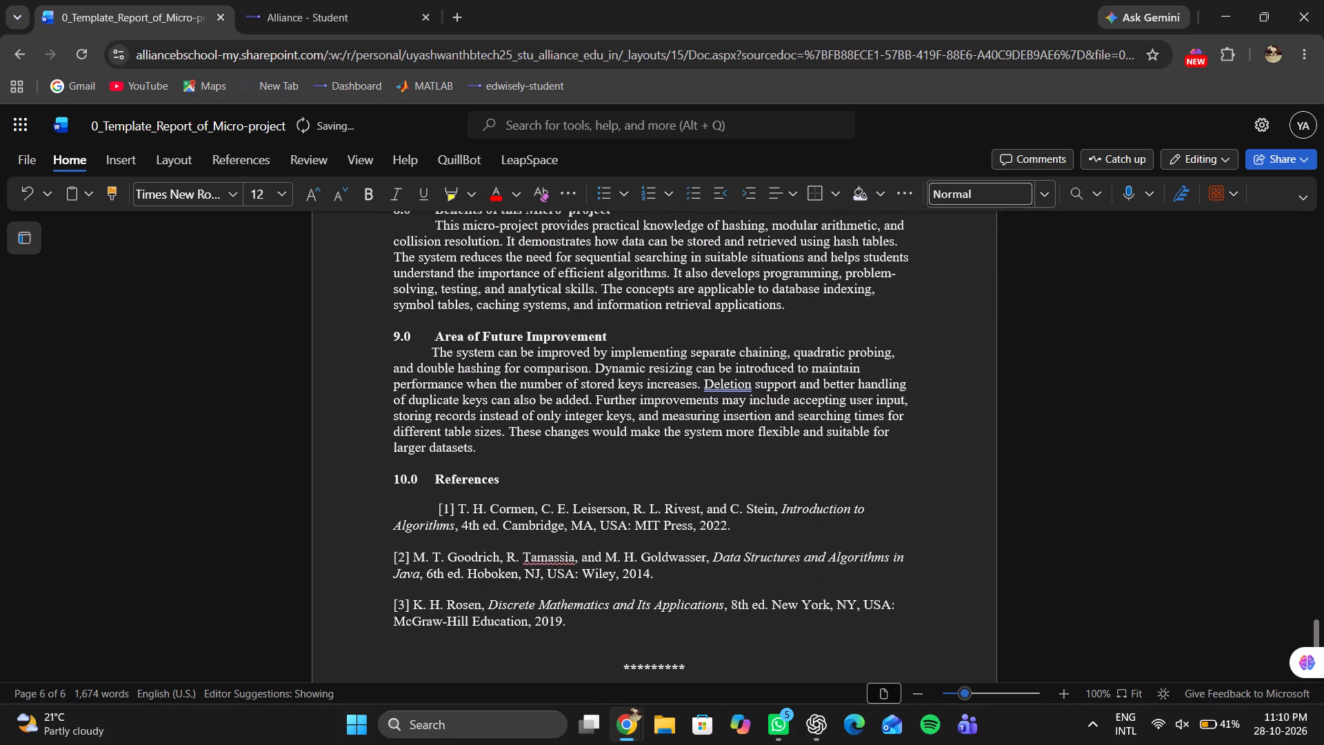
Check the grammar suggestions for the flagged word "Deletion" in the 9.0 Area of Future Improvement paragraph.
right_click(721, 380)
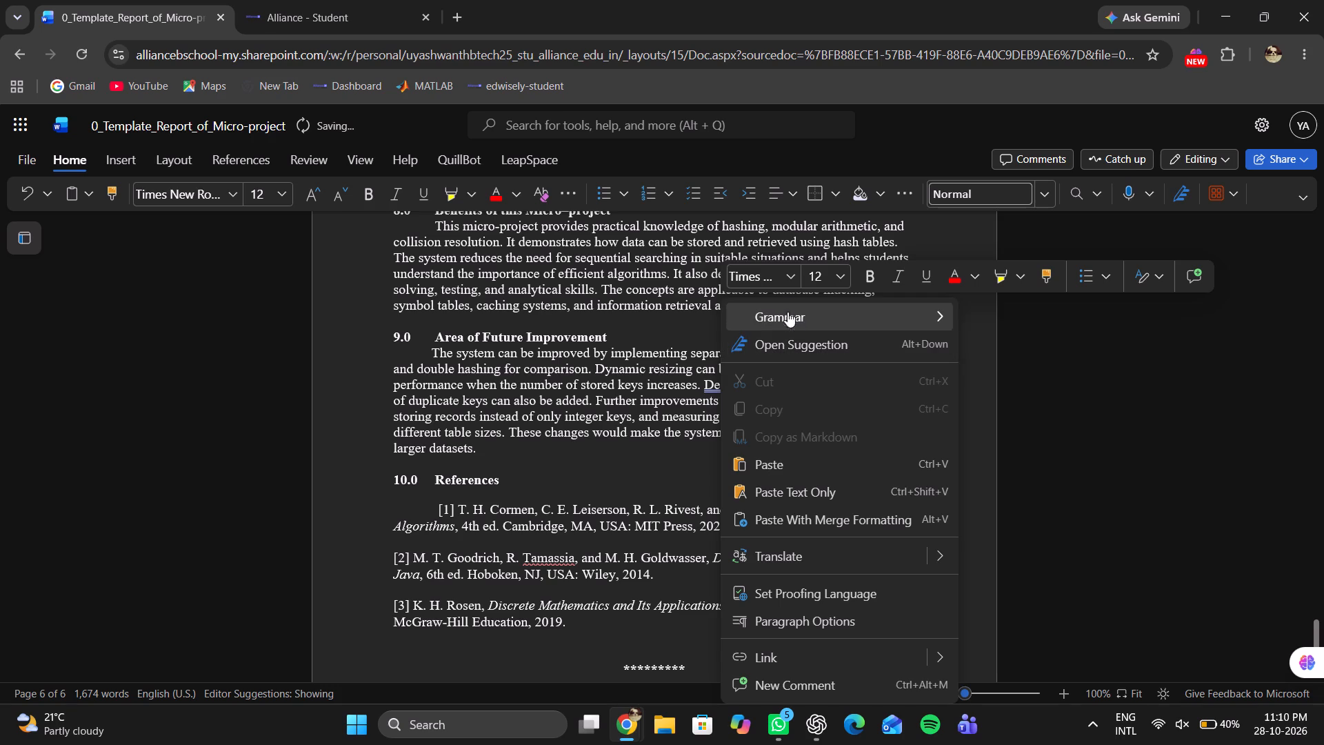
click(992, 387)
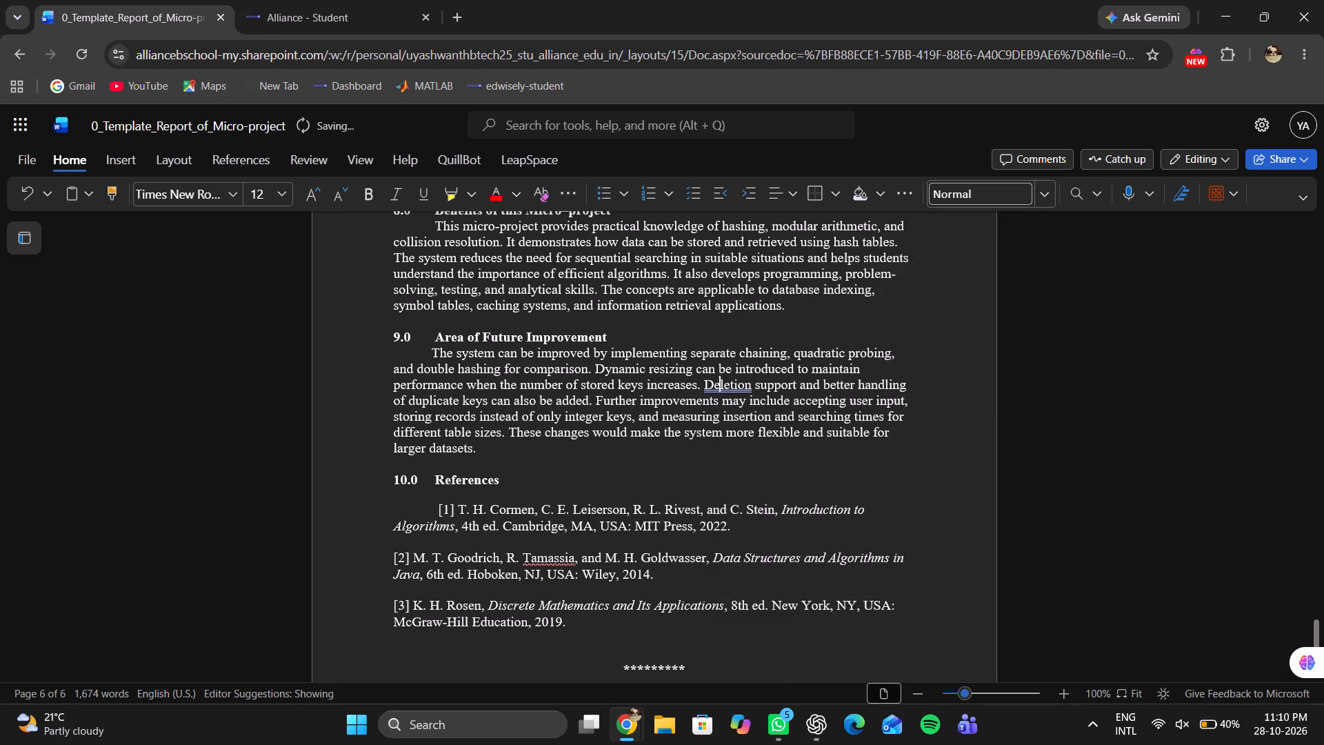
scroll(603, 402, up, 1)
right_click(732, 459)
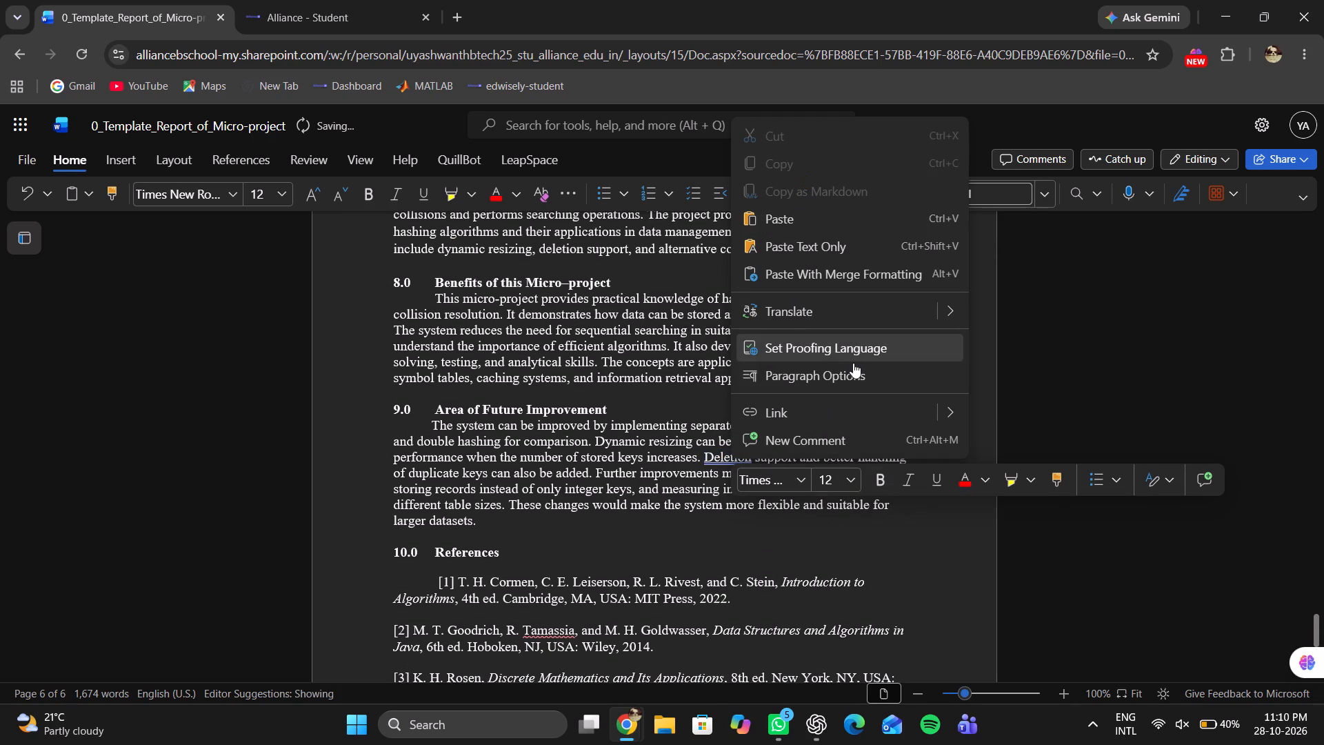
click(957, 601)
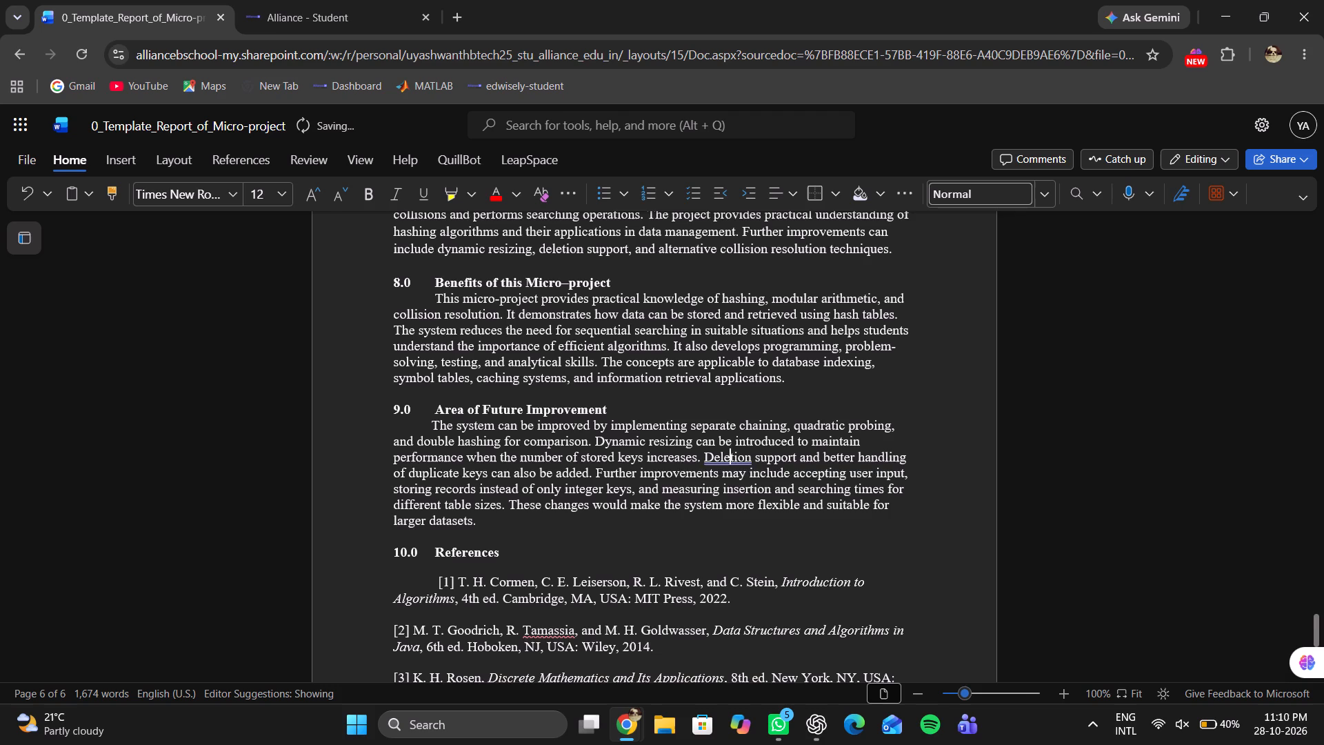
right_click(732, 464)
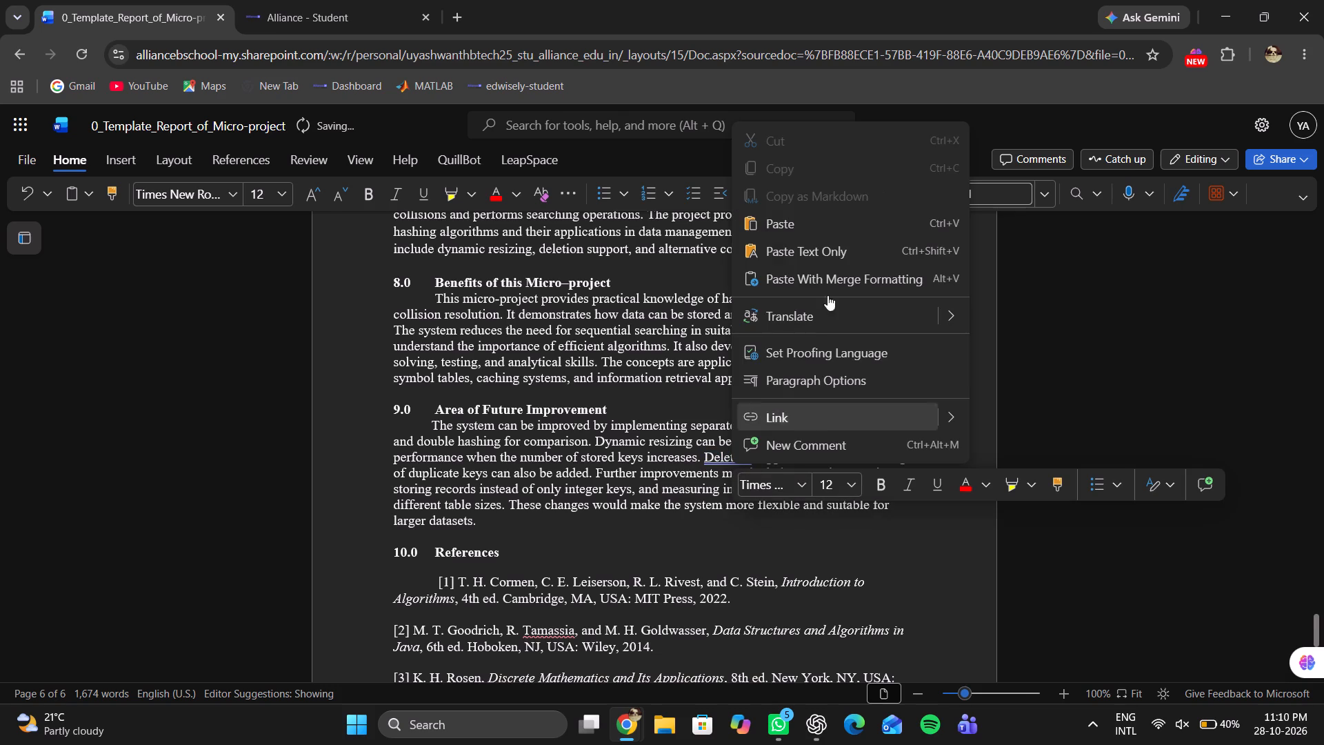
click(992, 568)
Review the first page's formatting, from the university title block through the Rationale, Competency, Course Outcomes and Literature Review sections.
scroll(617, 466, up, 4)
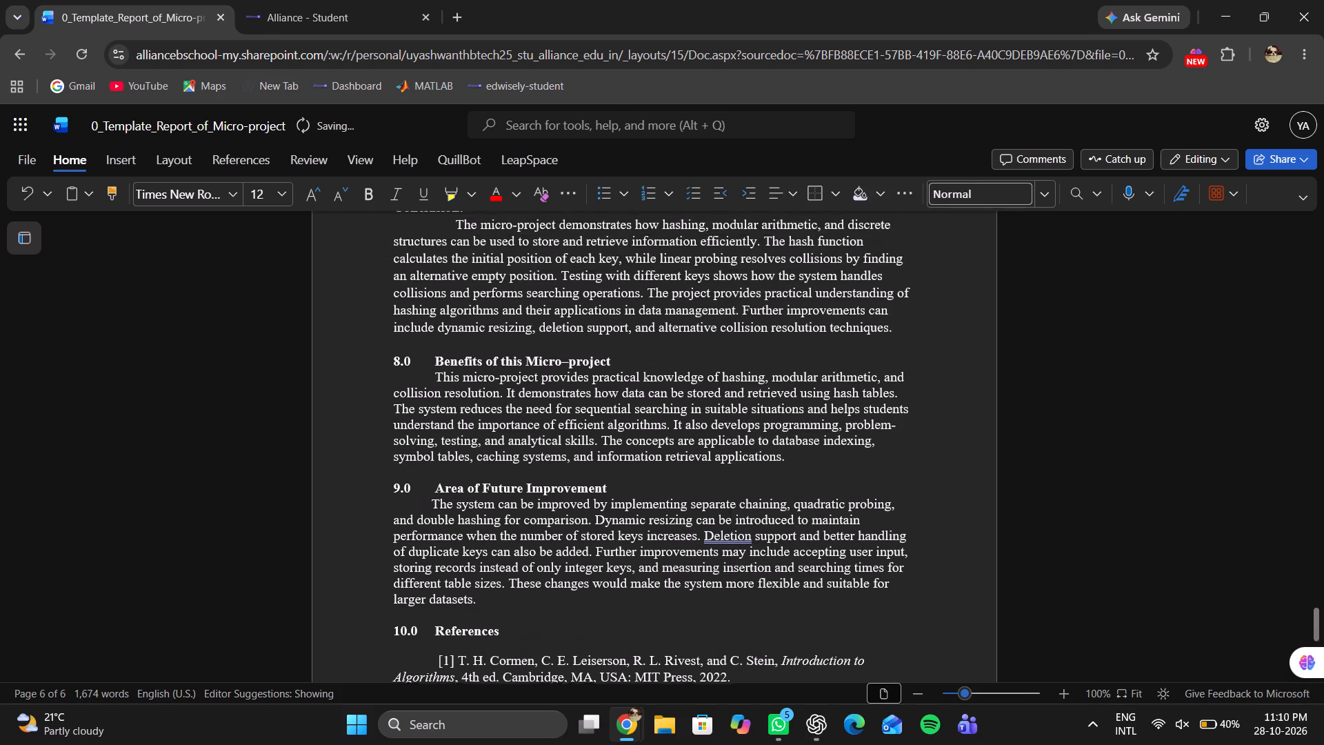
scroll(617, 466, up, 6)
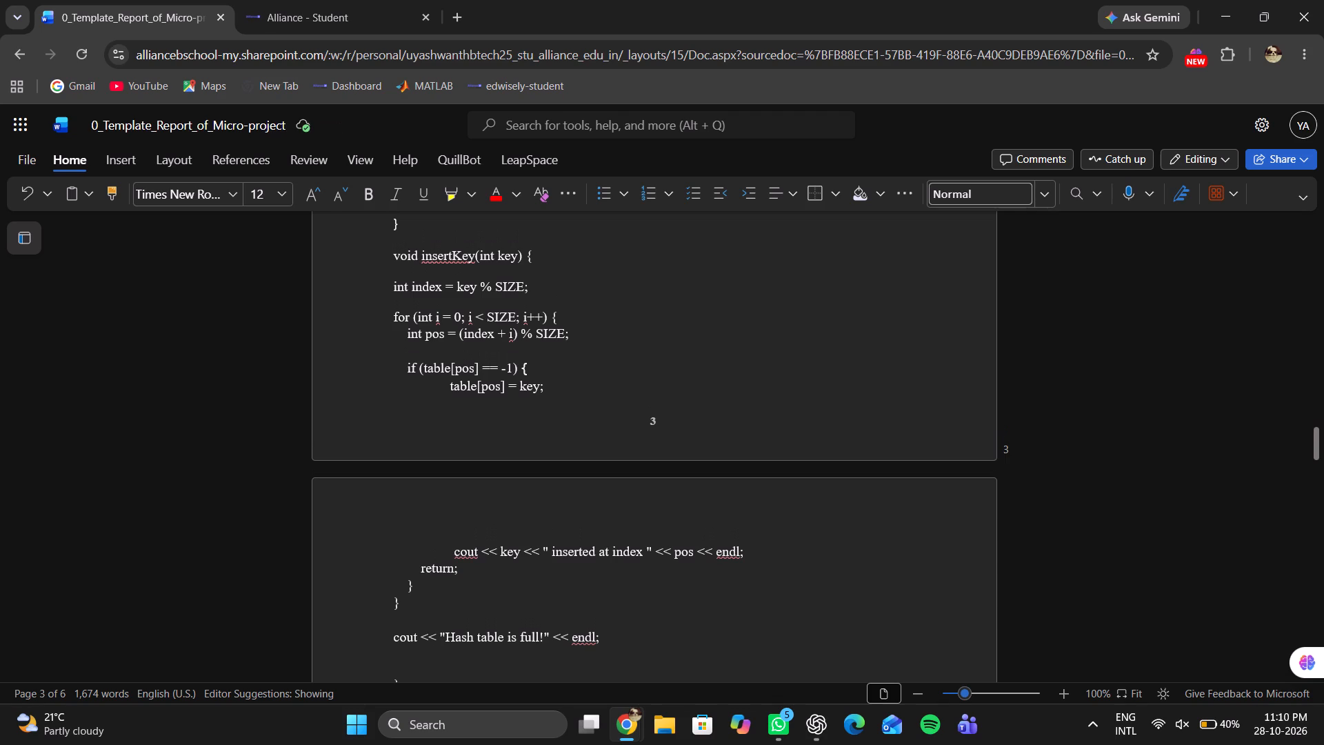
scroll(782, 486, up, 14)
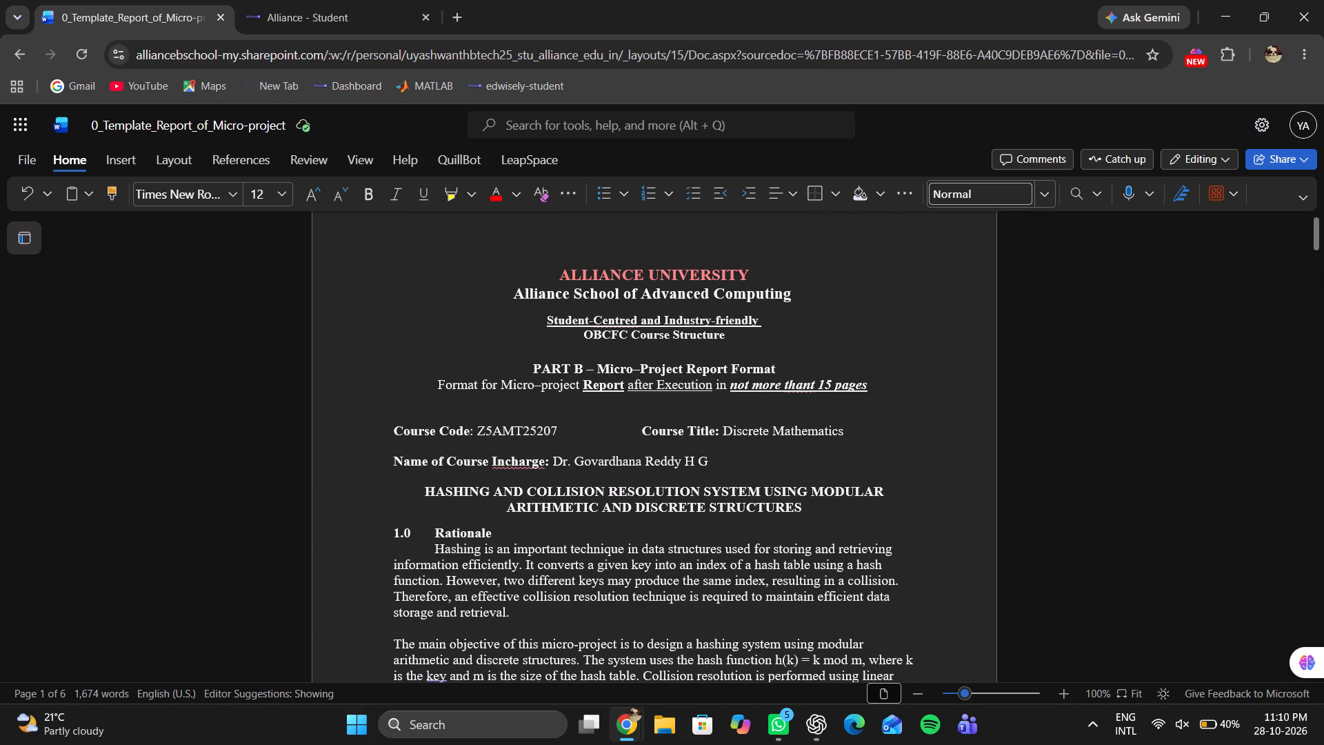
scroll(959, 454, down, 4)
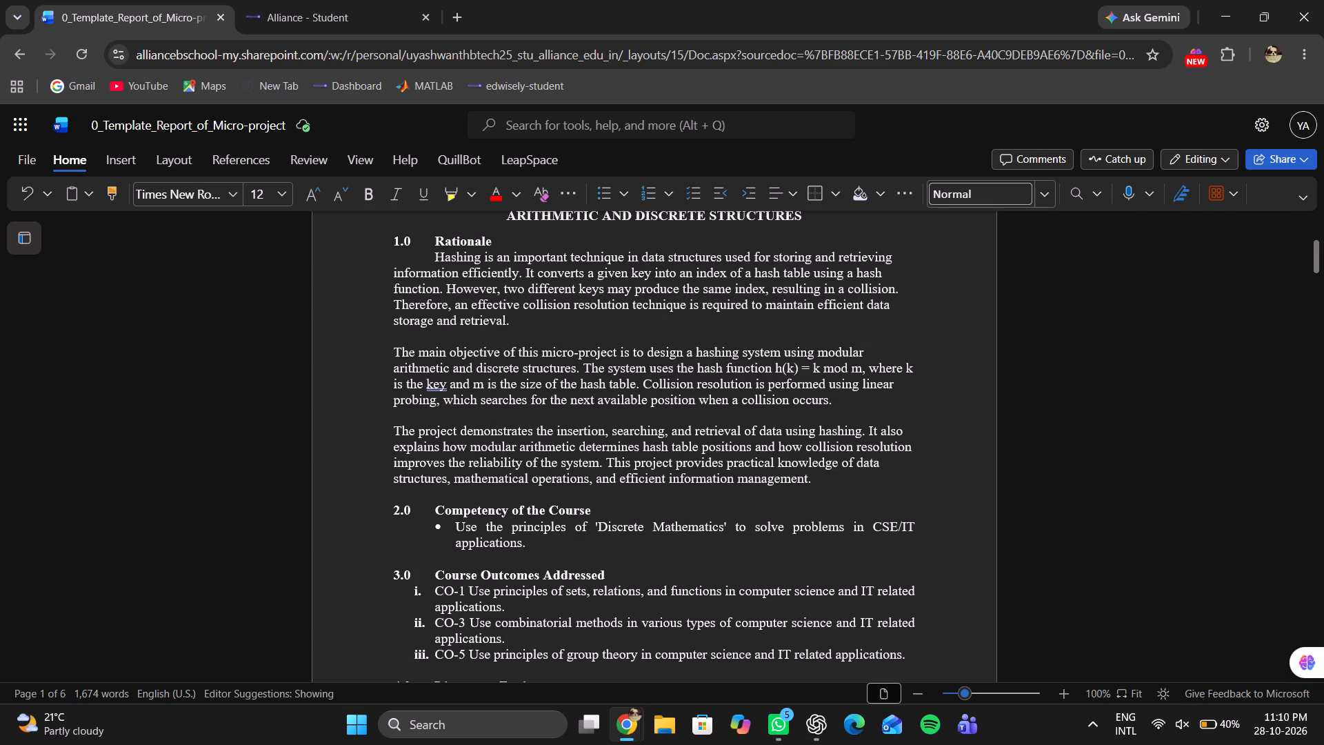
scroll(936, 451, up, 3)
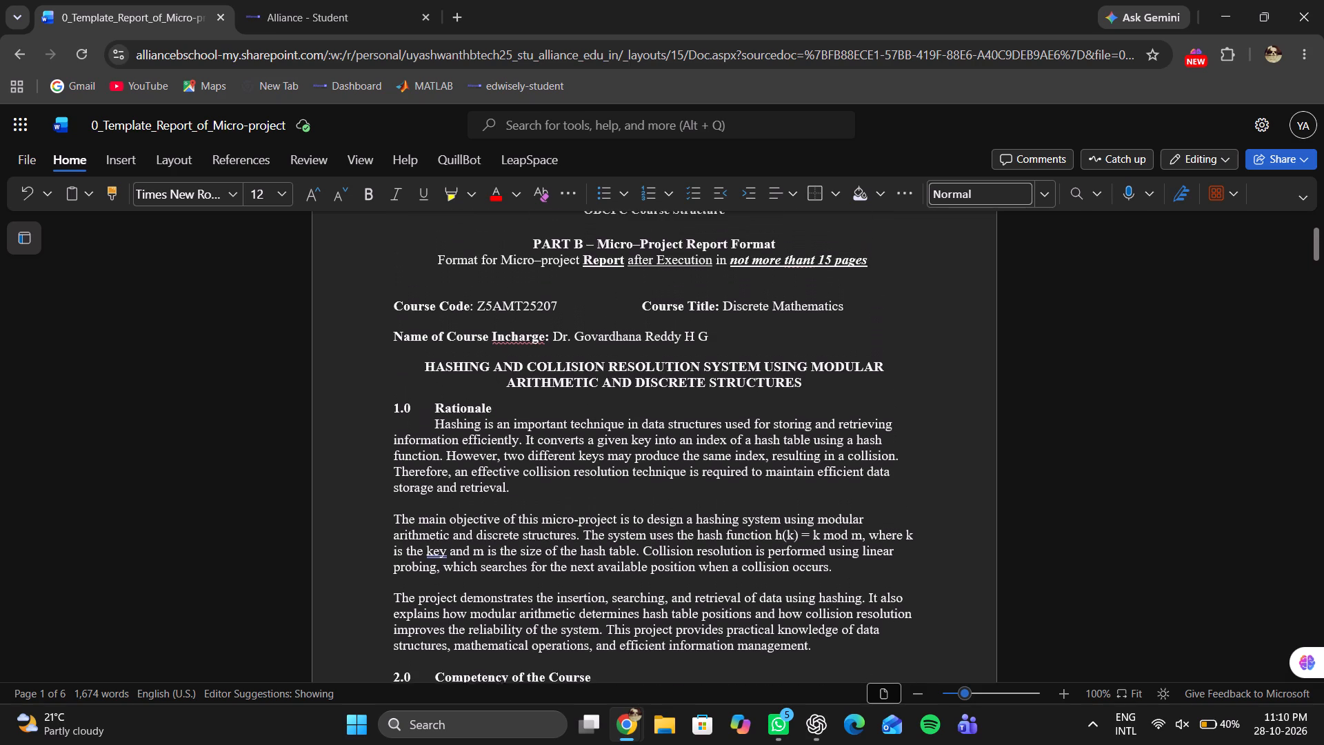
scroll(936, 451, up, 5)
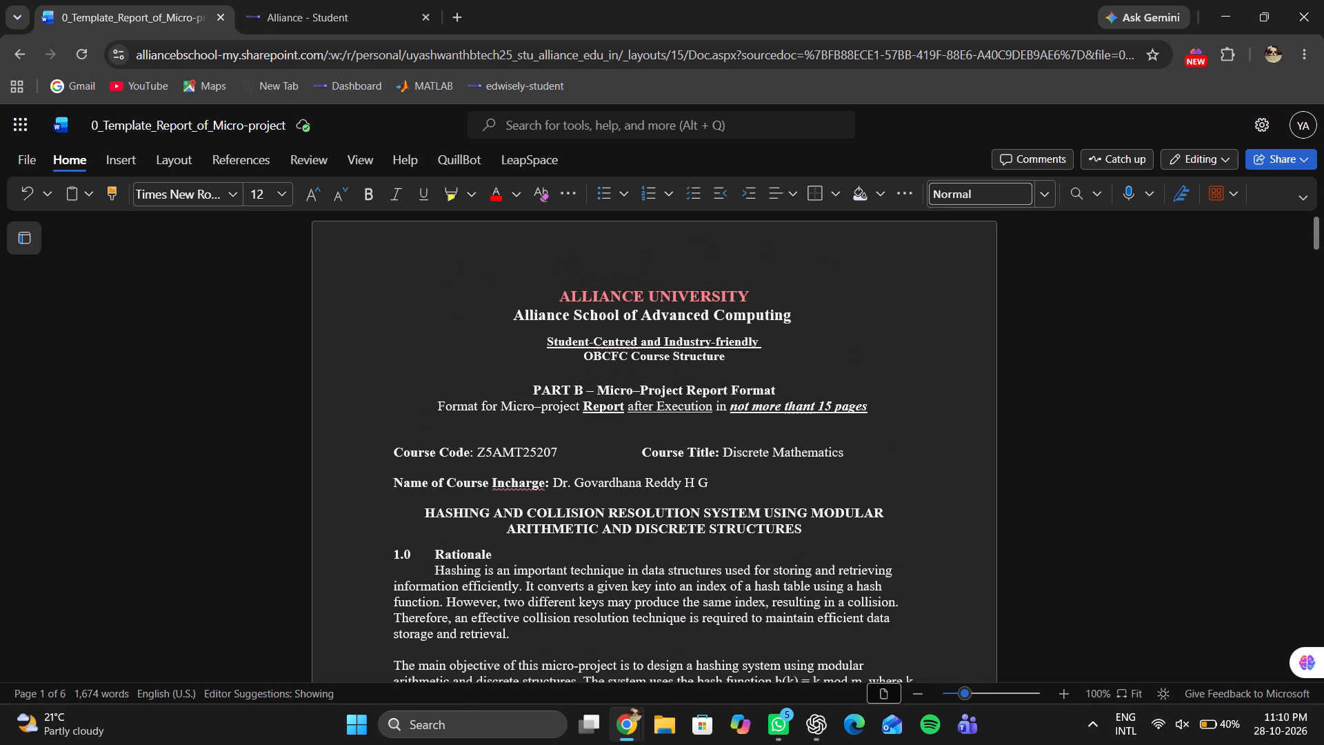
click(711, 279)
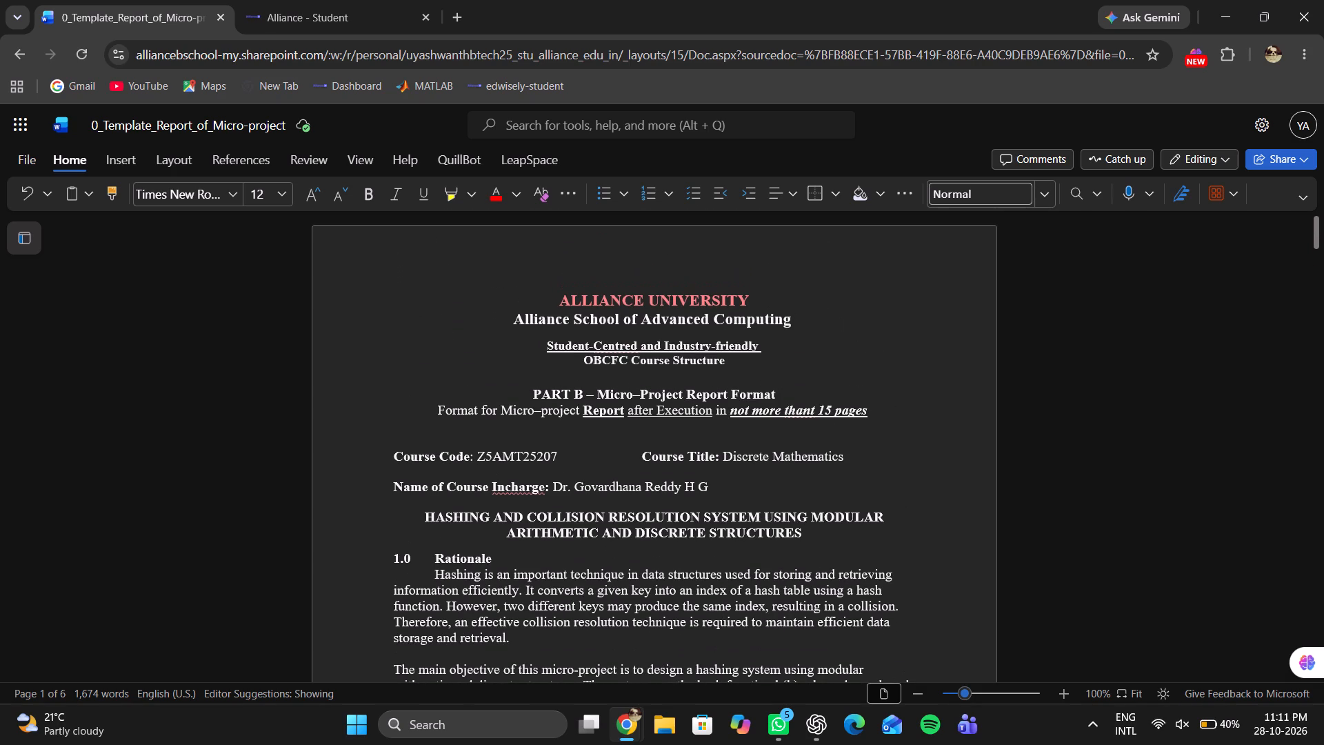
key(Up)
scroll(939, 352, down, 2)
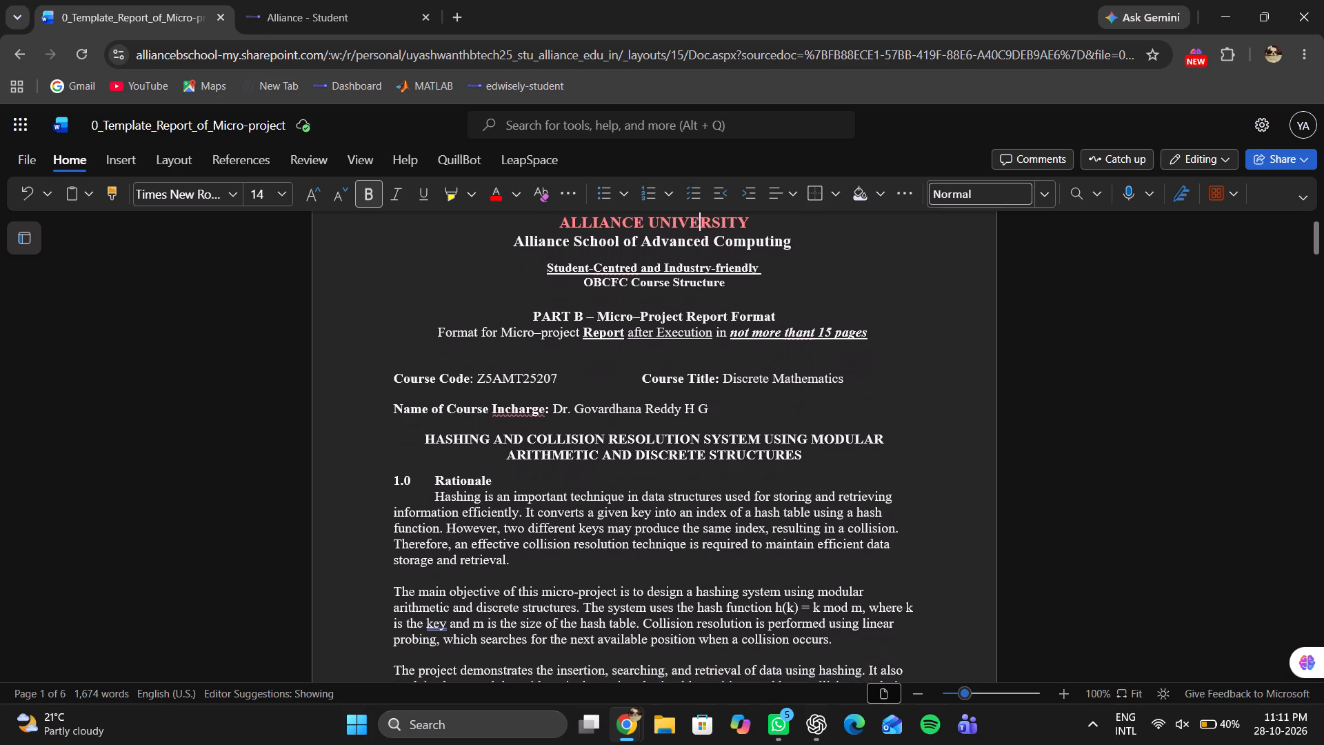
scroll(939, 352, down, 3)
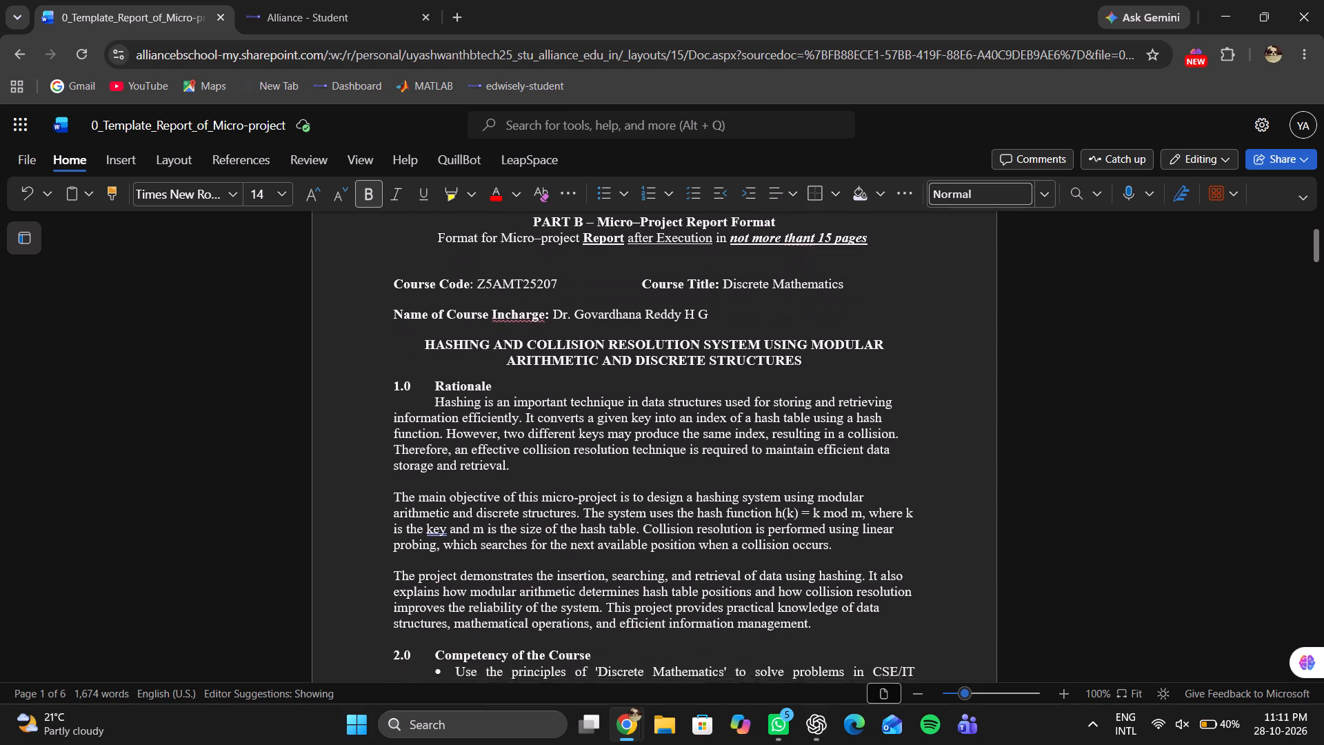
scroll(939, 352, down, 2)
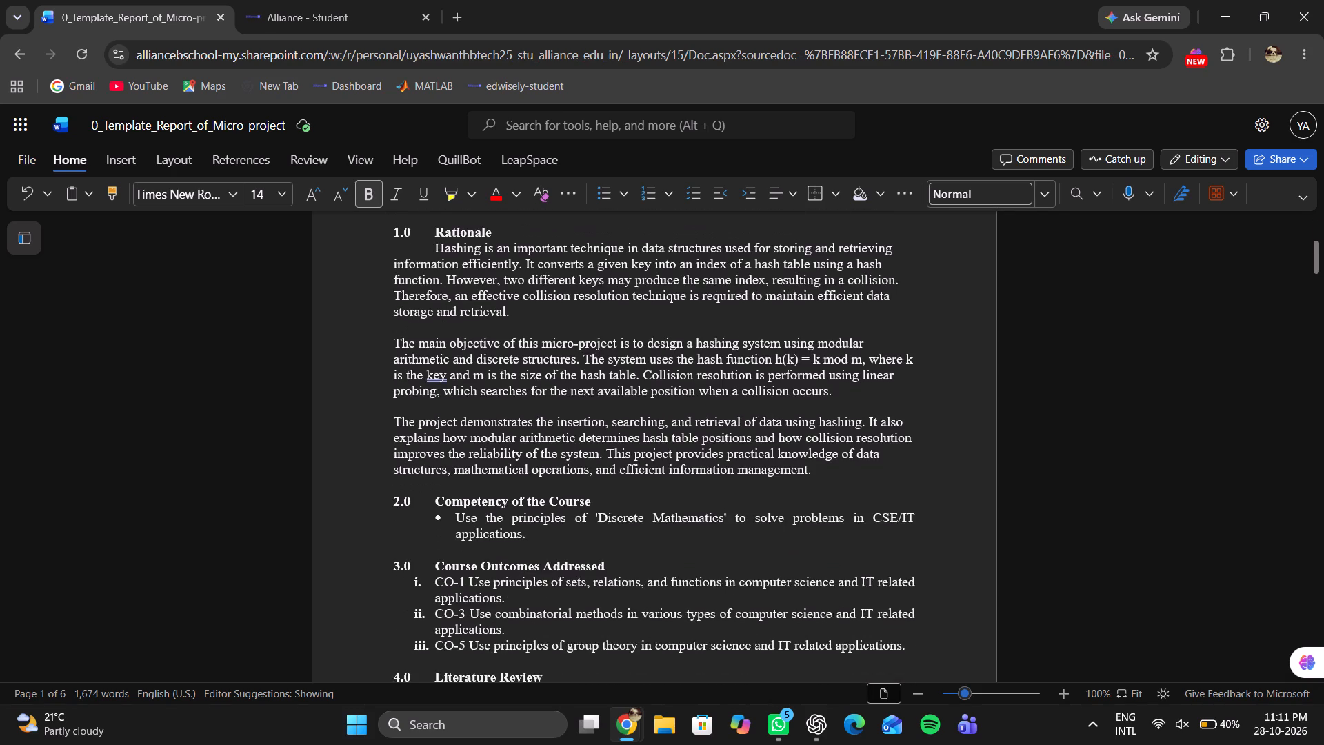
scroll(939, 352, down, 3)
Remove the bullet from the 2.0 Competency of the Course statement and align its text under the heading's title.
scroll(939, 352, up, 1)
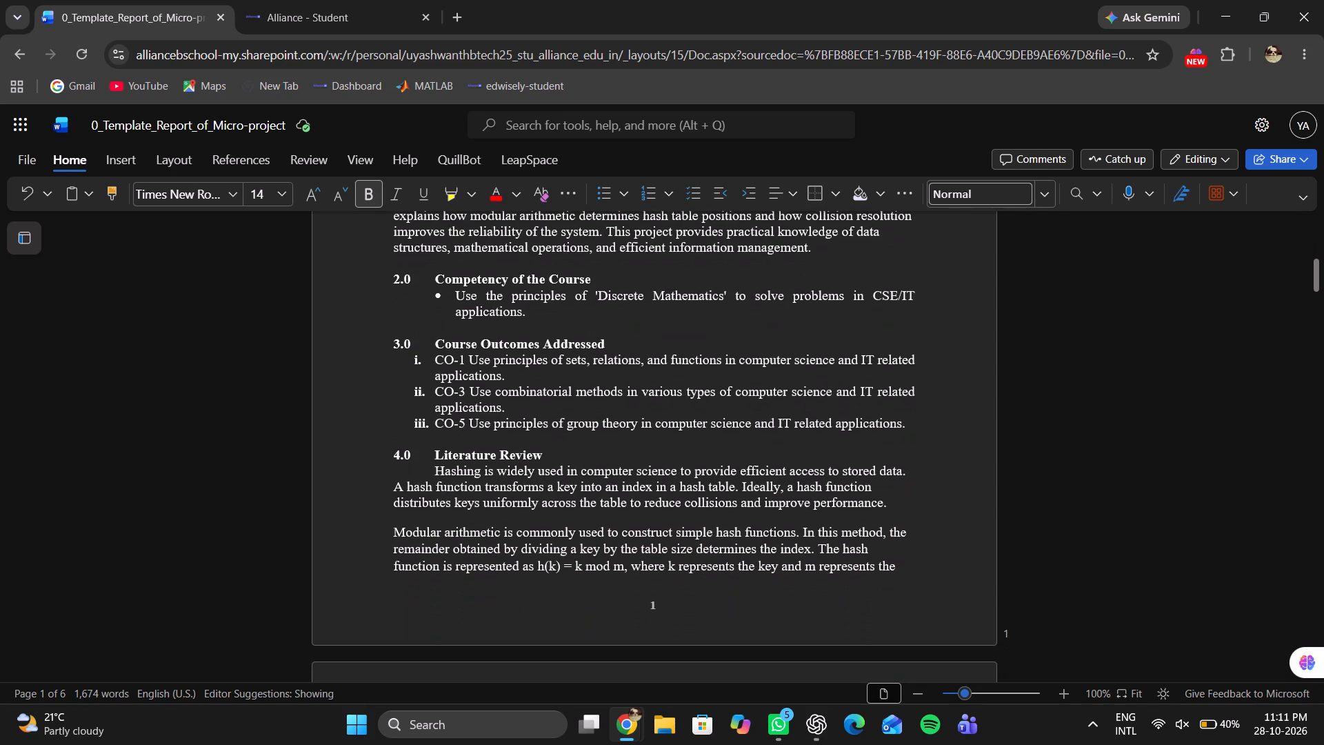
scroll(939, 352, up, 1)
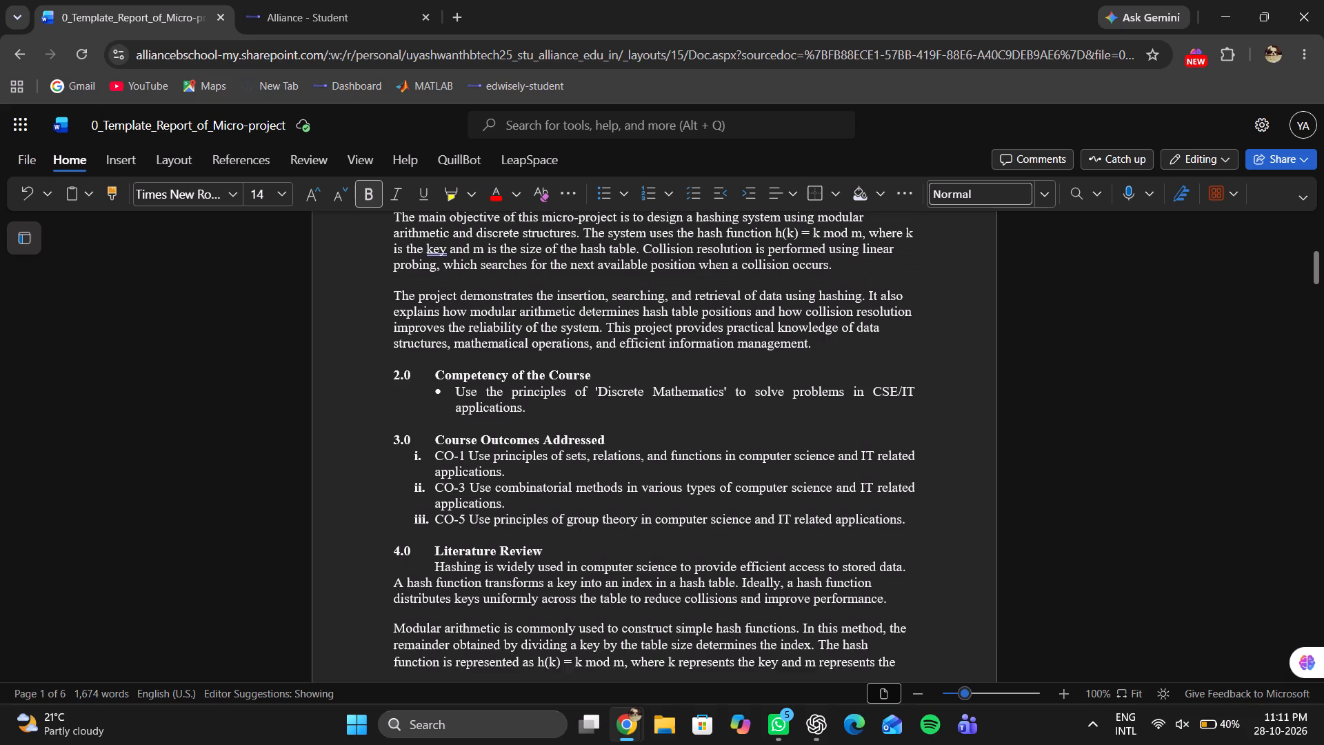
scroll(939, 352, up, 1)
click(428, 442)
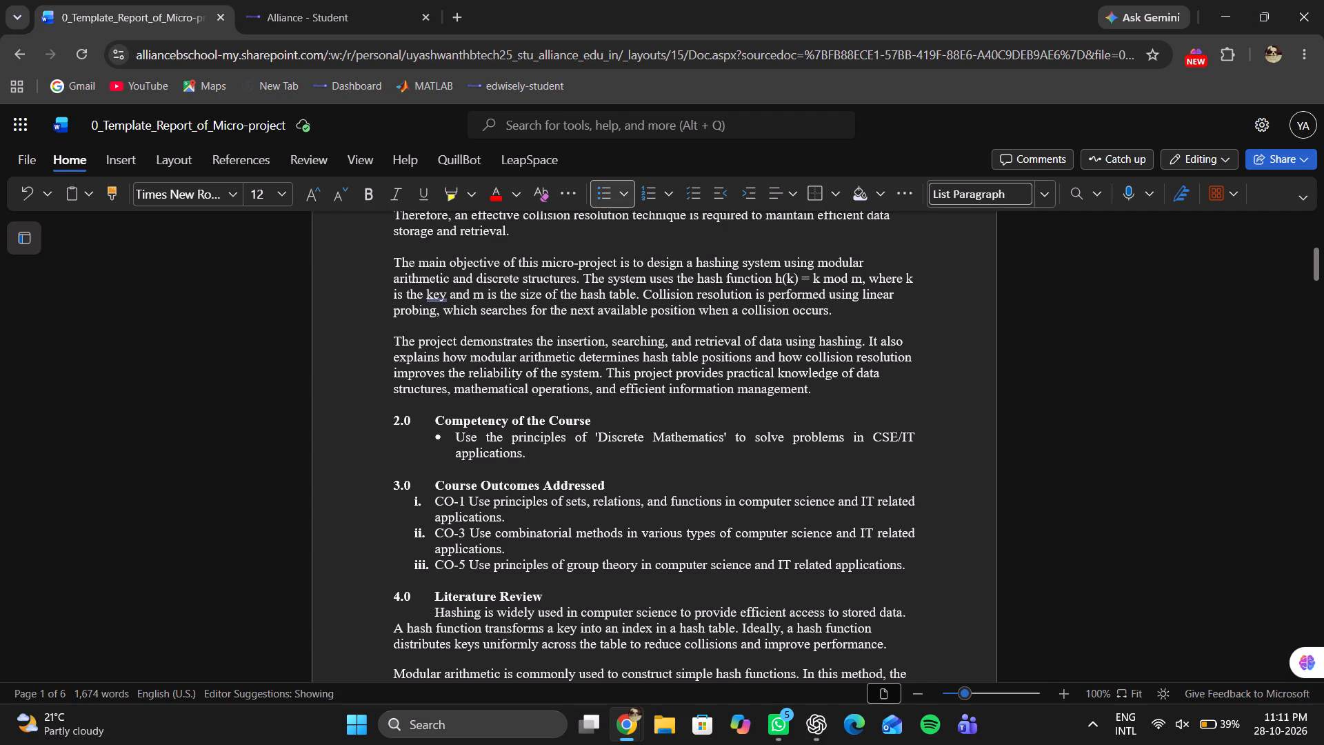
scroll(688, 521, down, 2)
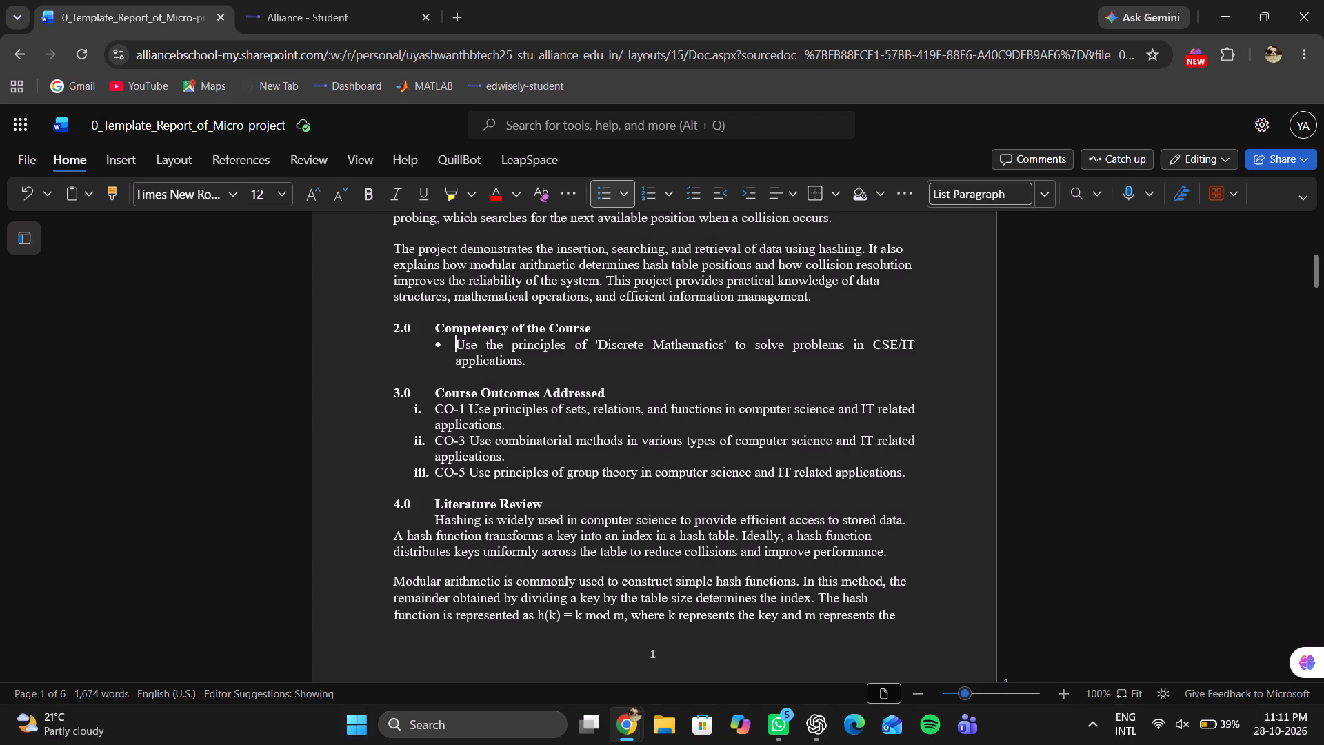
key(BackSpace)
key(BackSpace)
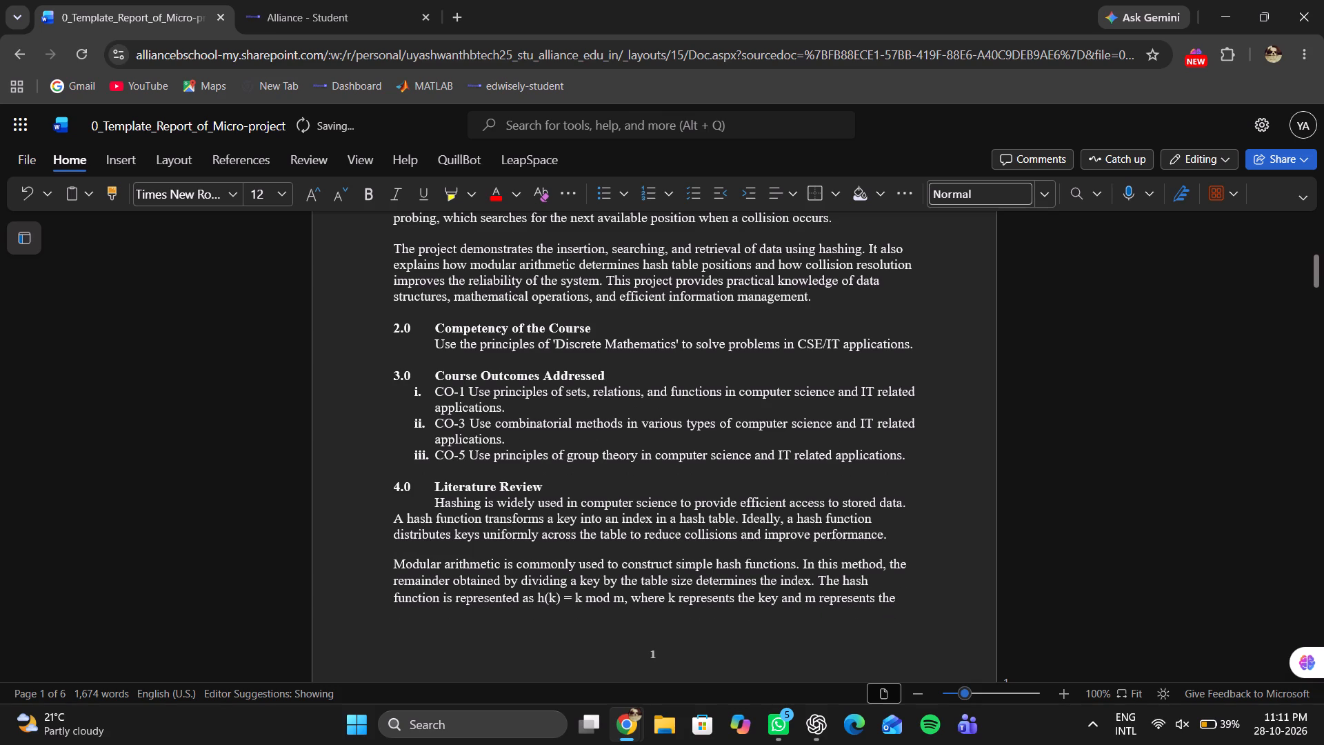
Remove the indent from the 2.0 Competency of the Course statement and format it as a bulleted item again.
key(BackSpace)
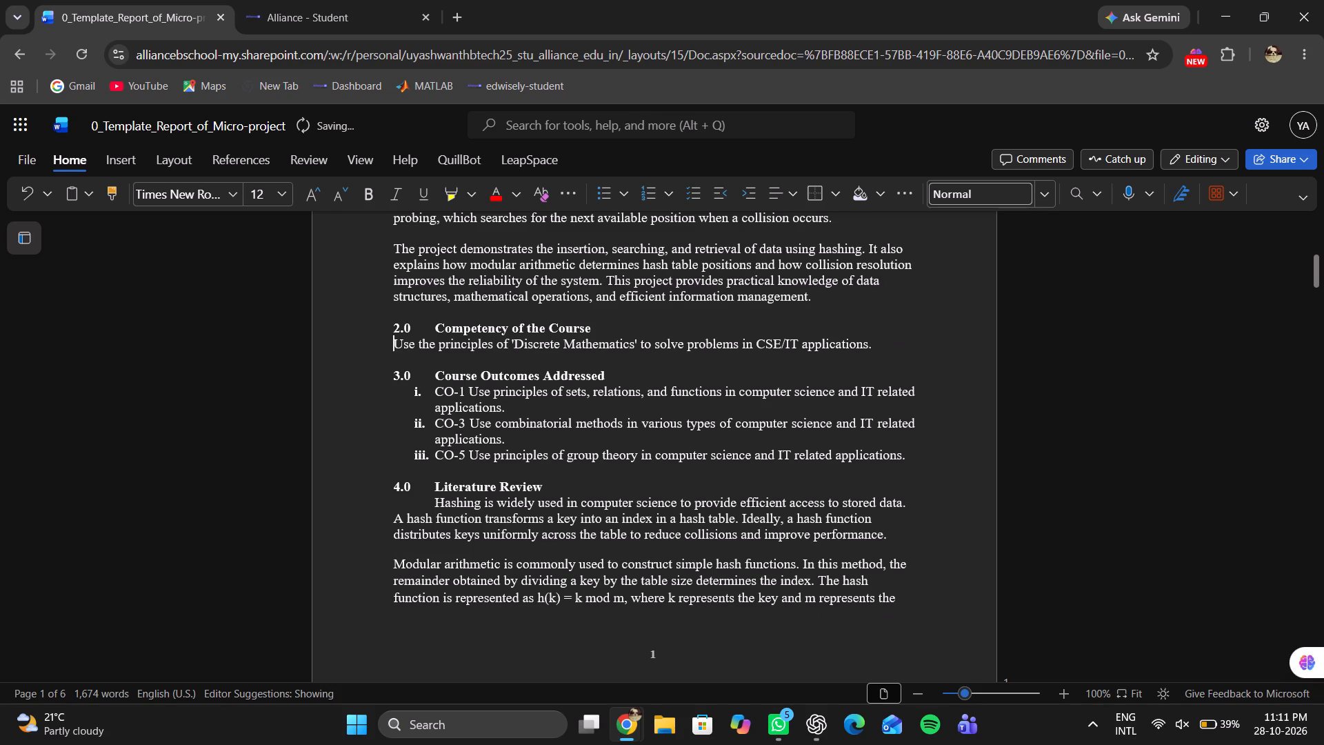
triple_click(401, 343)
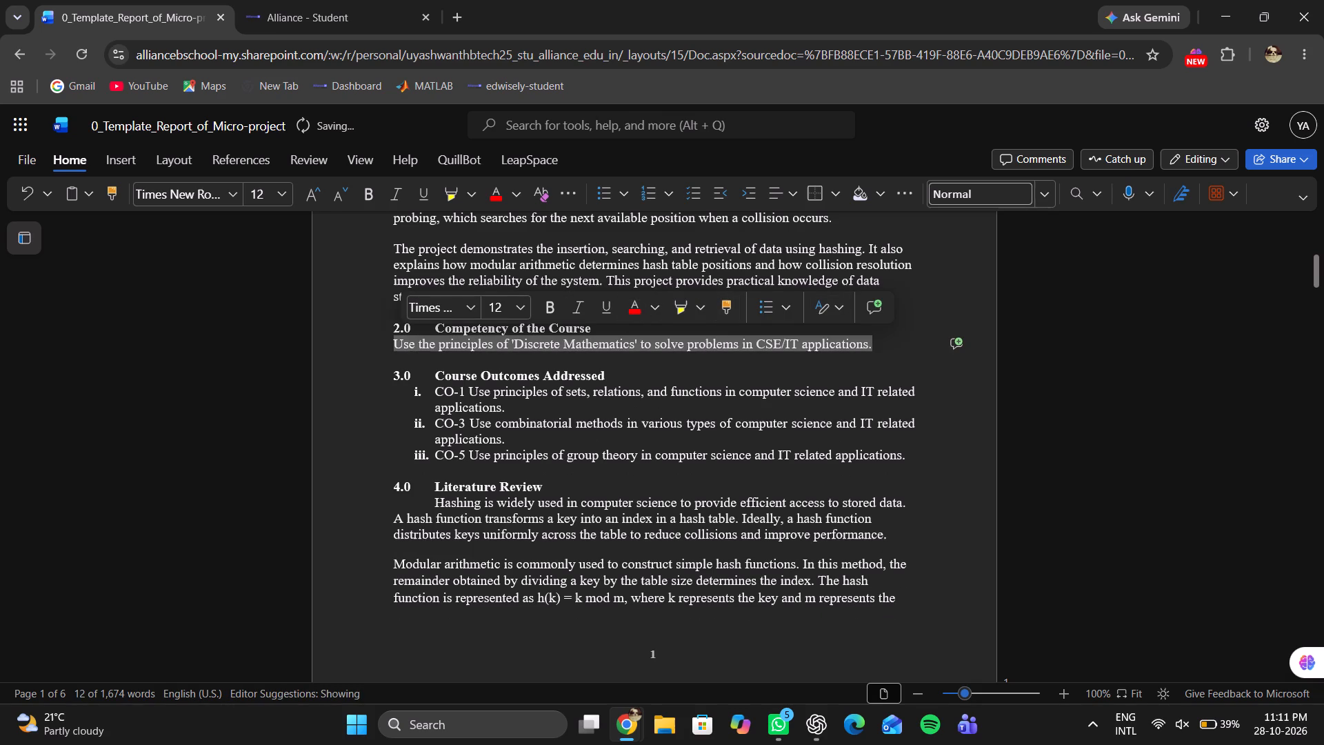
click(773, 309)
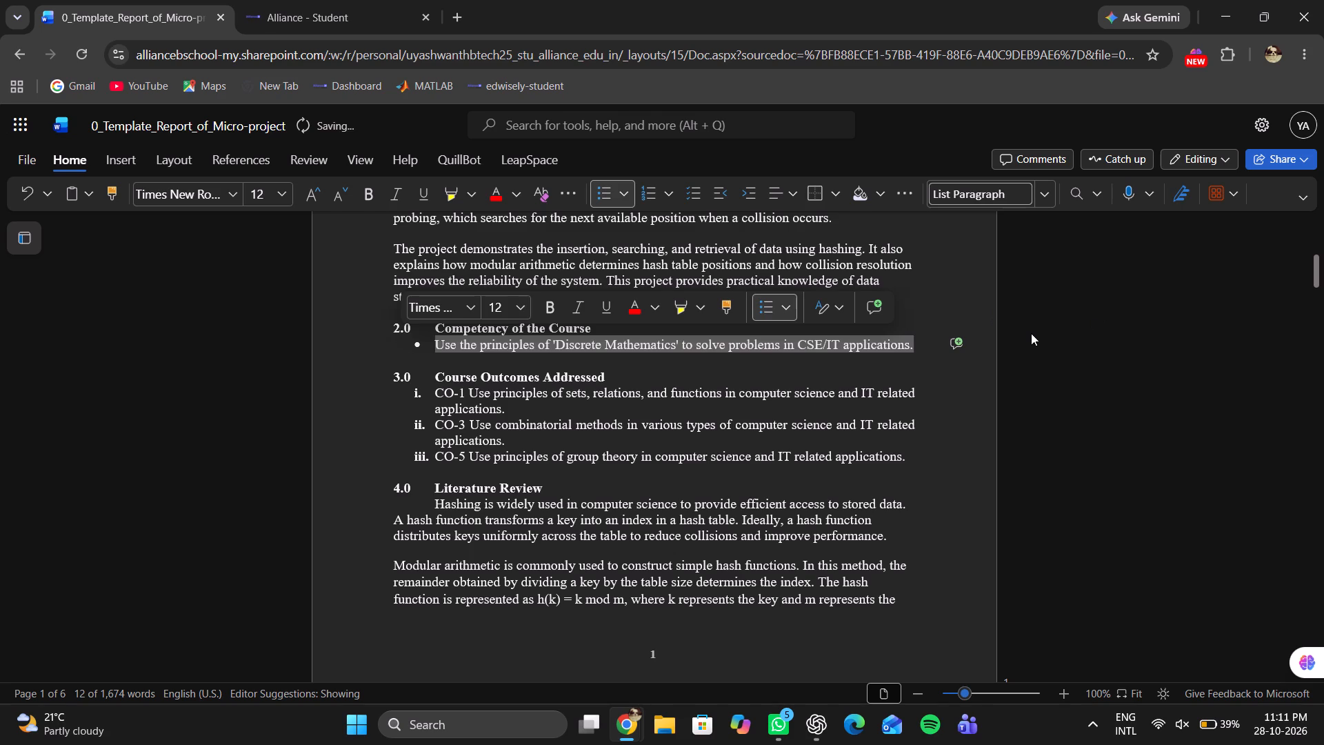
click(1031, 333)
Review the report's layout from the Rationale through the Literature Review, Methodology and Resources table to the Algorithm list in section 7.0.
scroll(778, 401, up, 3)
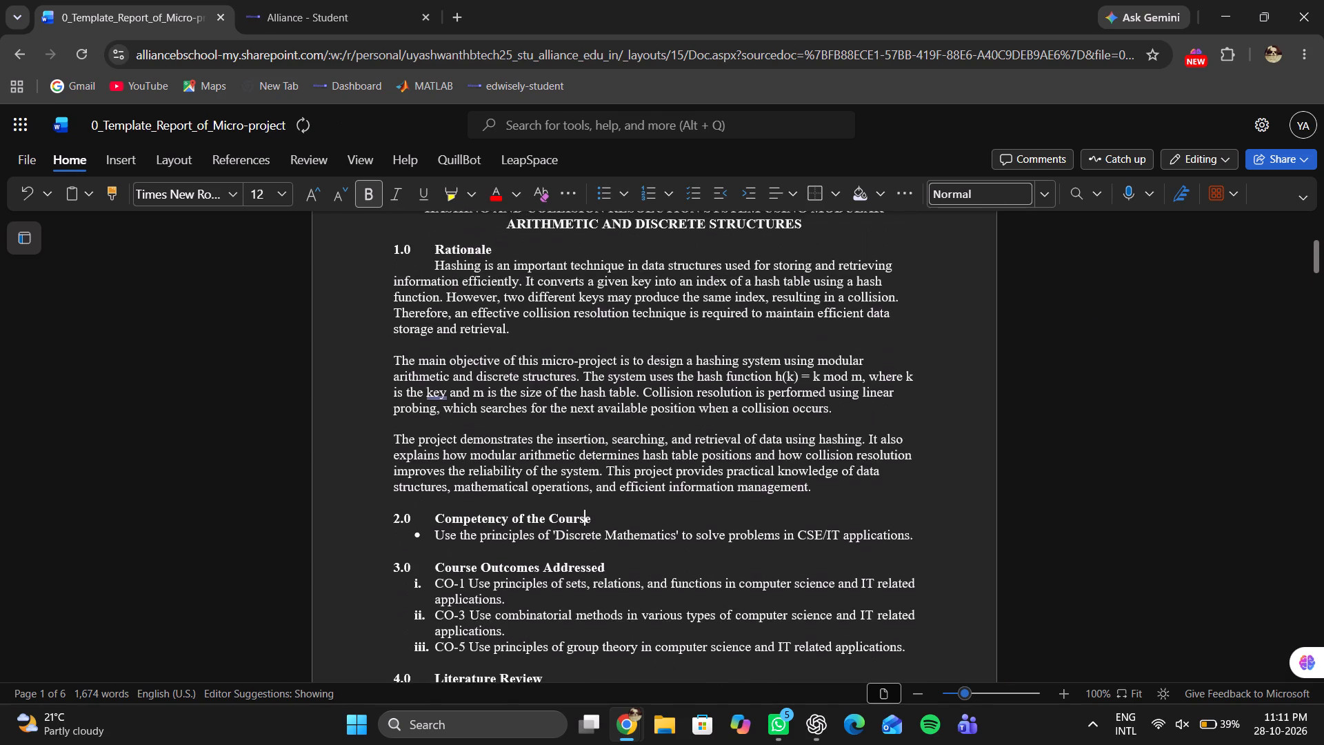
scroll(778, 401, down, 3)
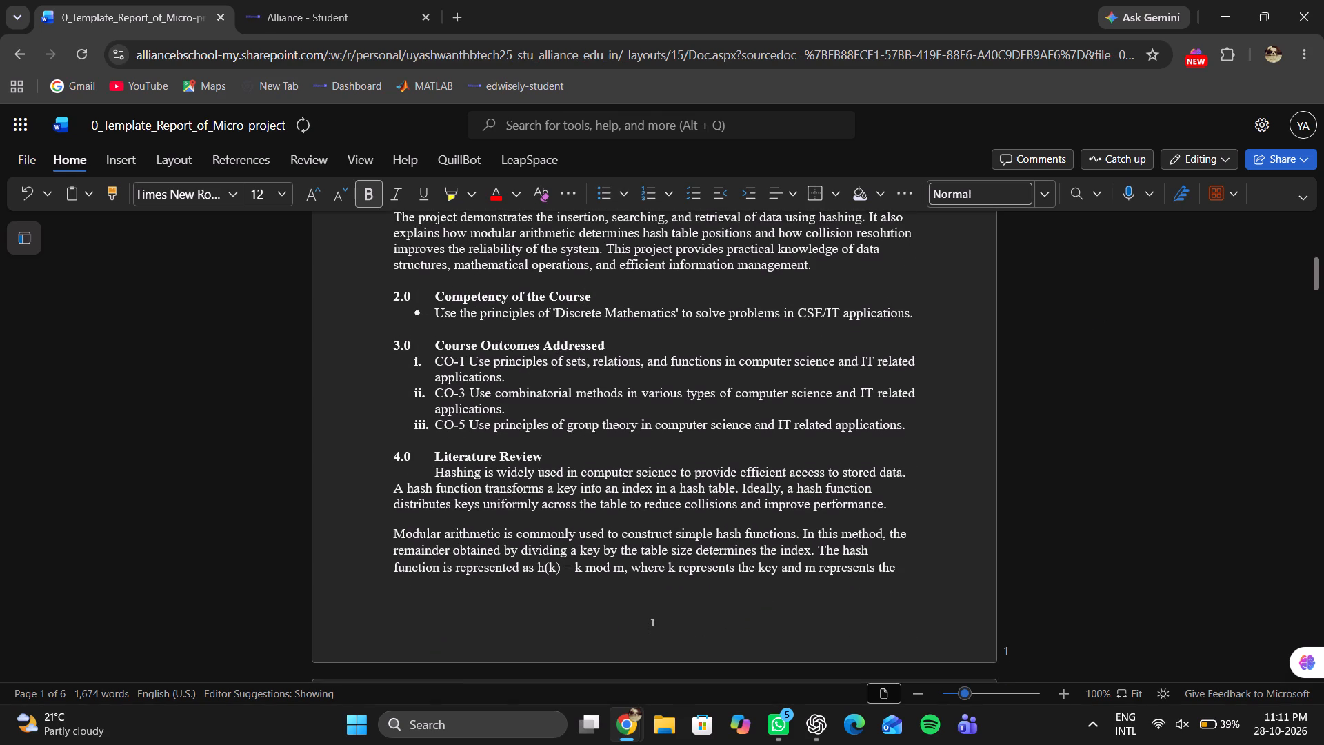
scroll(778, 401, down, 3)
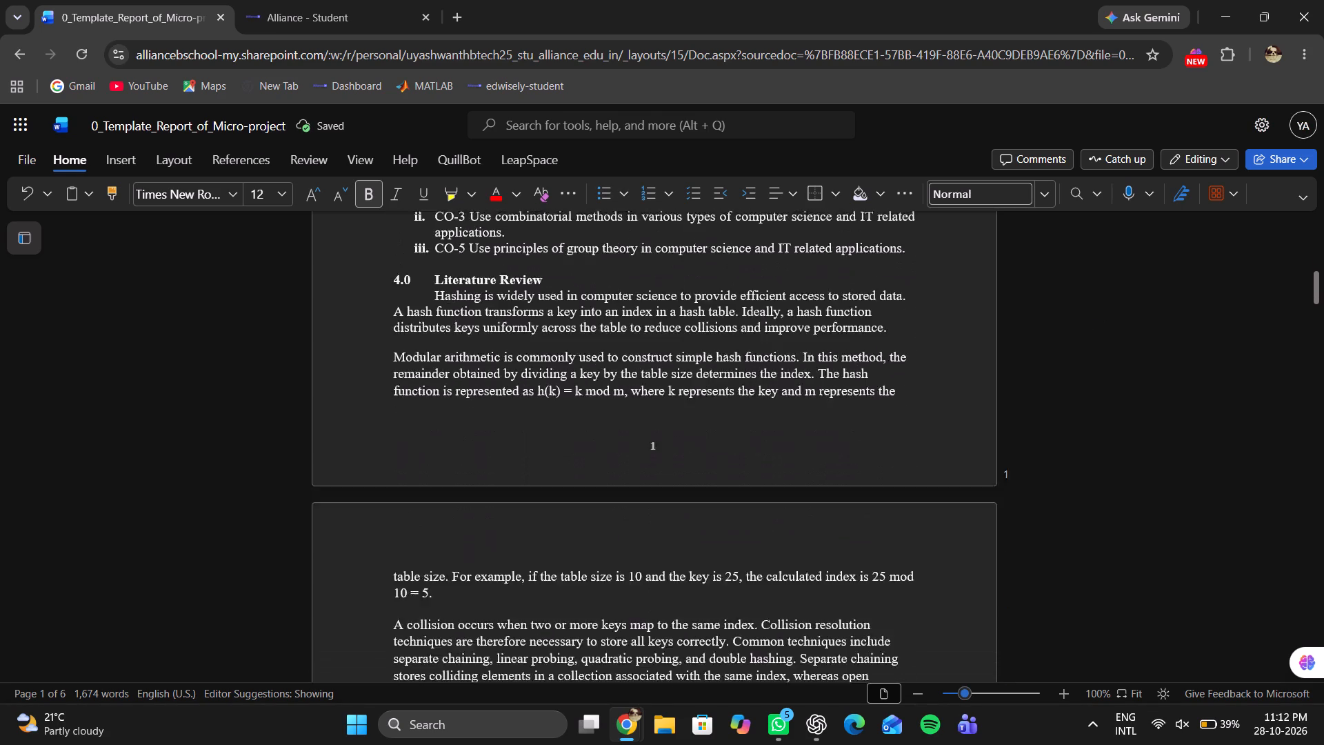
scroll(778, 401, down, 6)
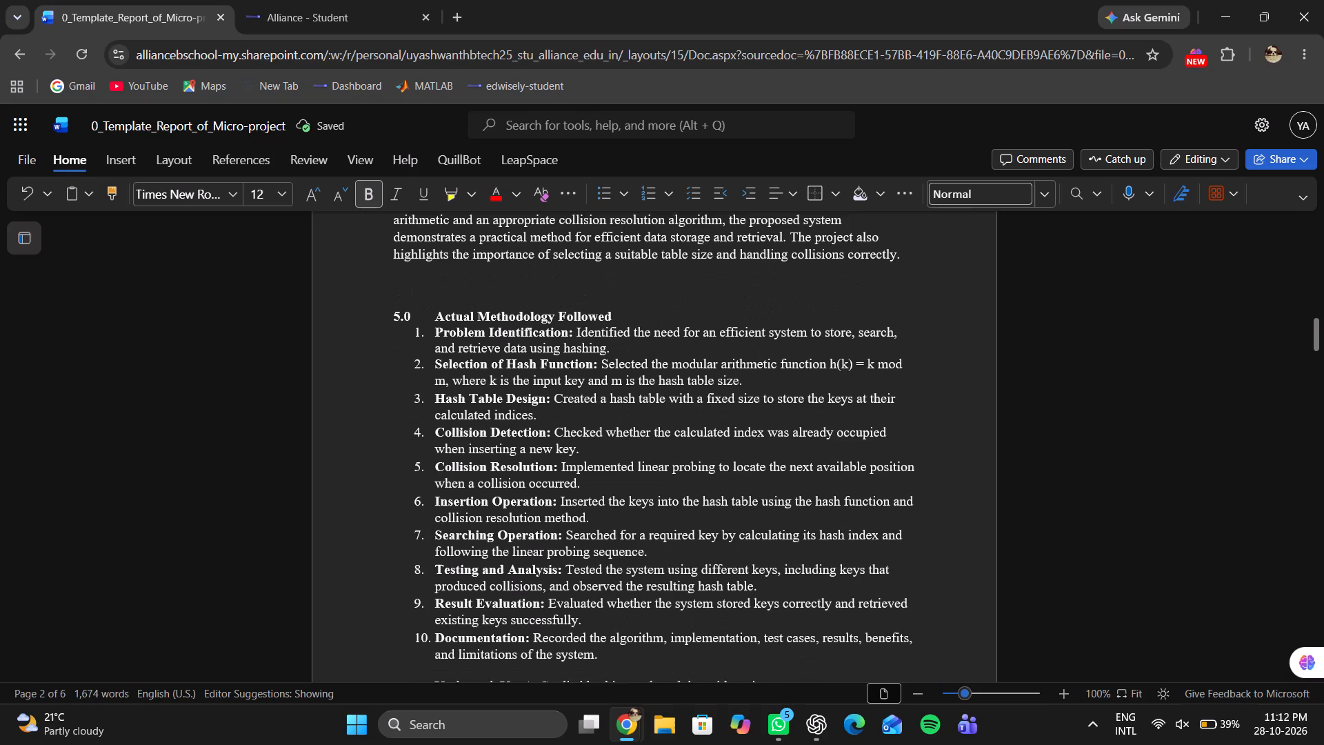
scroll(778, 401, down, 2)
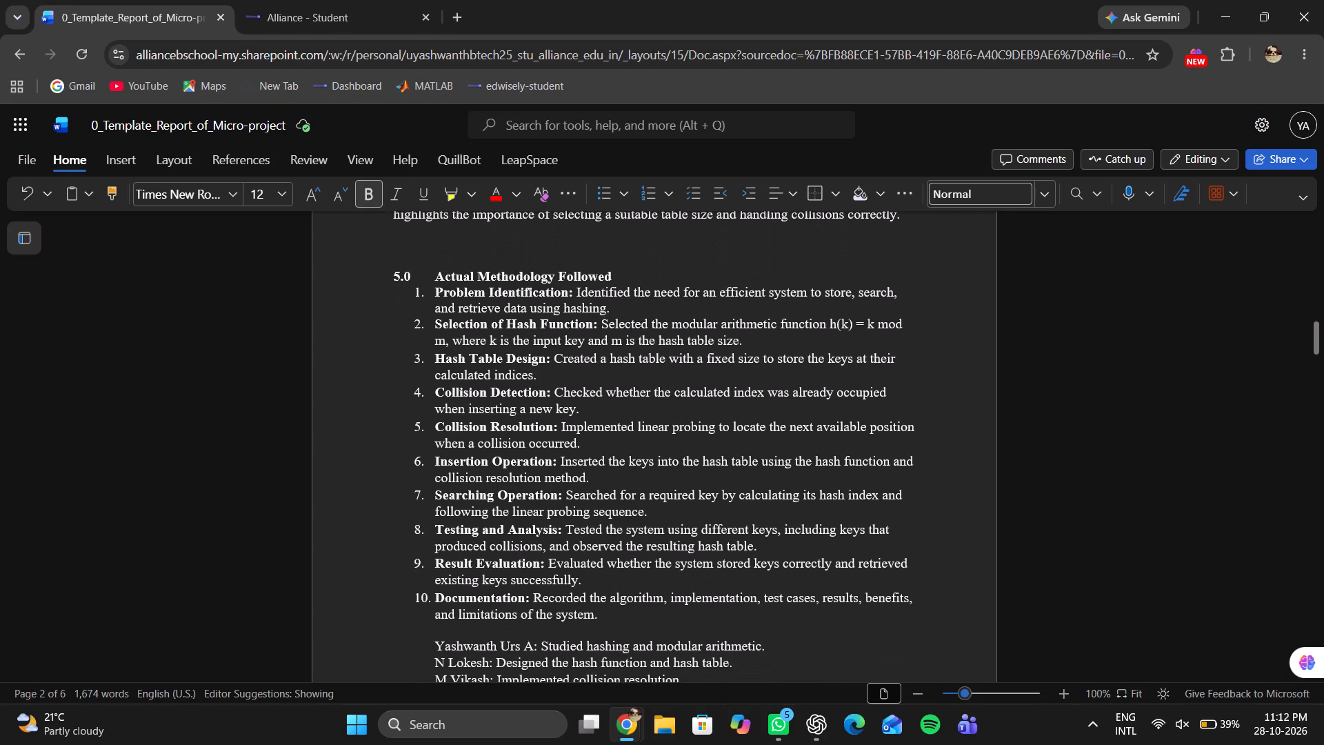
scroll(634, 438, down, 1)
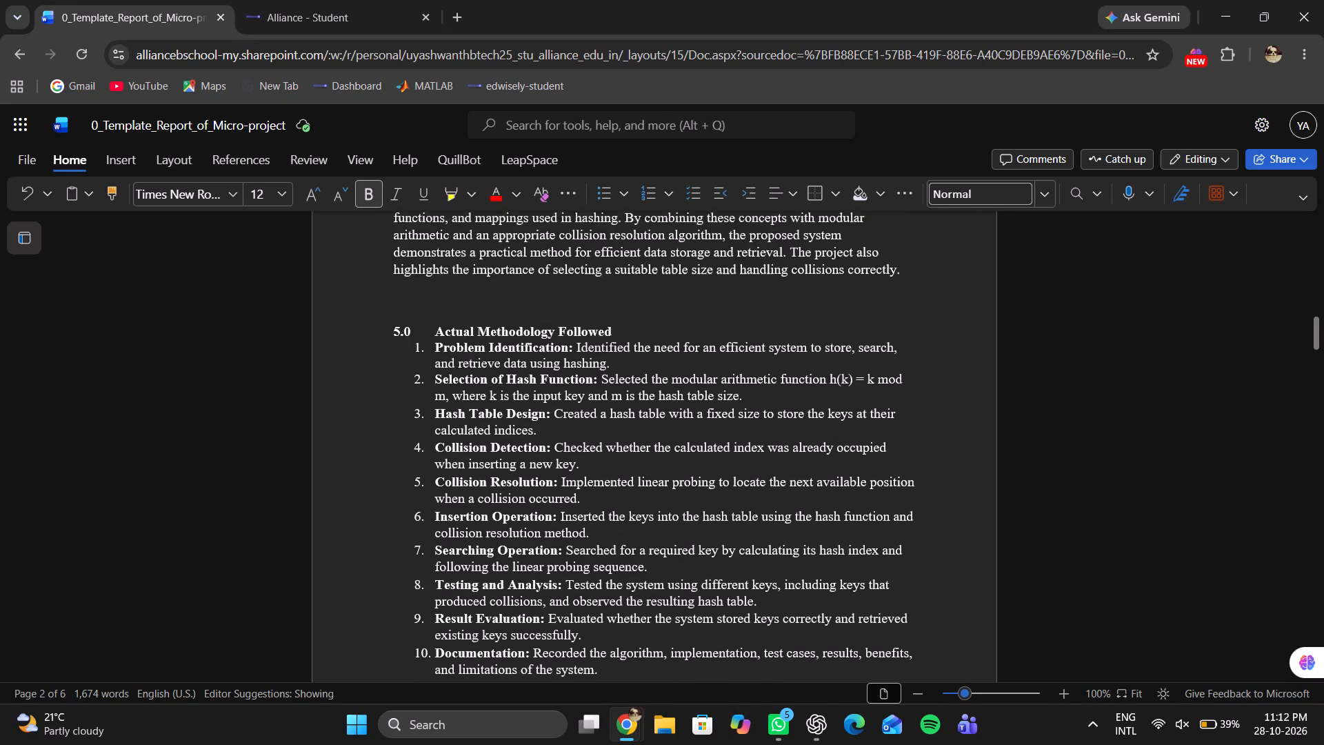
scroll(634, 438, down, 5)
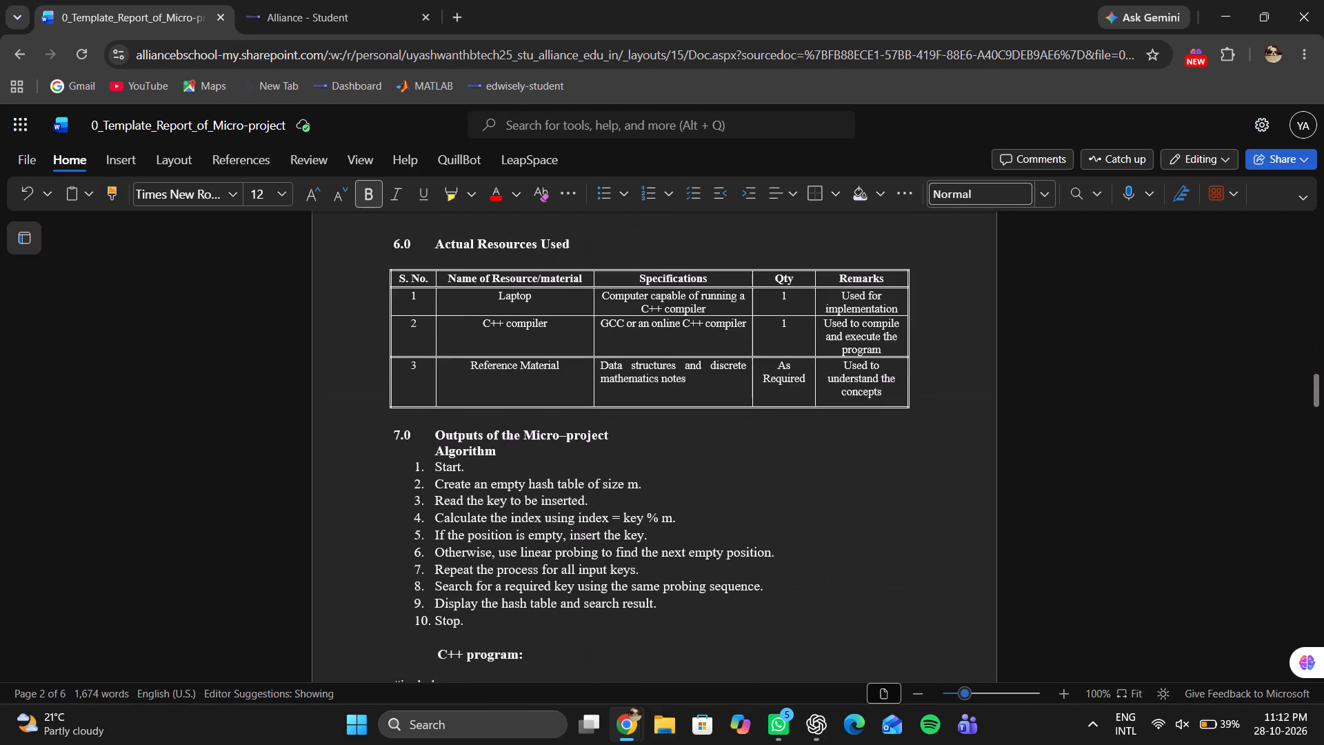
scroll(634, 438, down, 2)
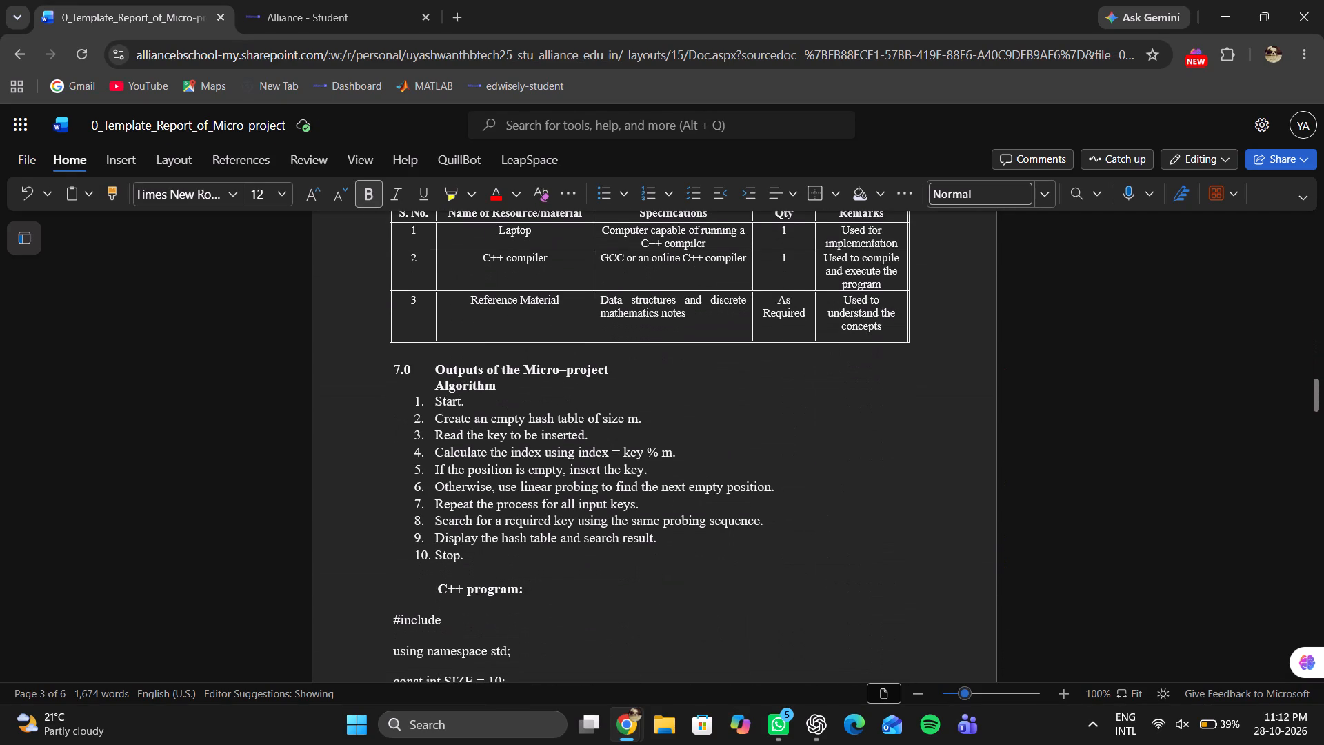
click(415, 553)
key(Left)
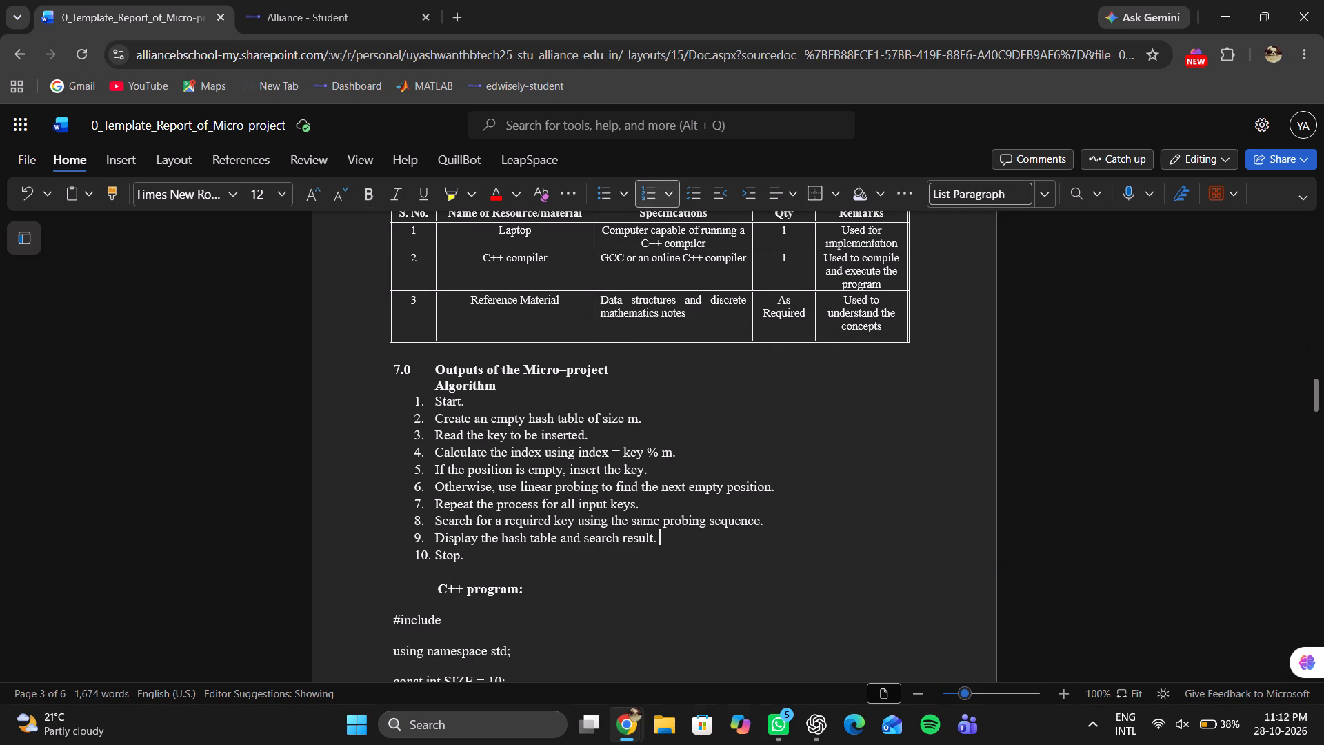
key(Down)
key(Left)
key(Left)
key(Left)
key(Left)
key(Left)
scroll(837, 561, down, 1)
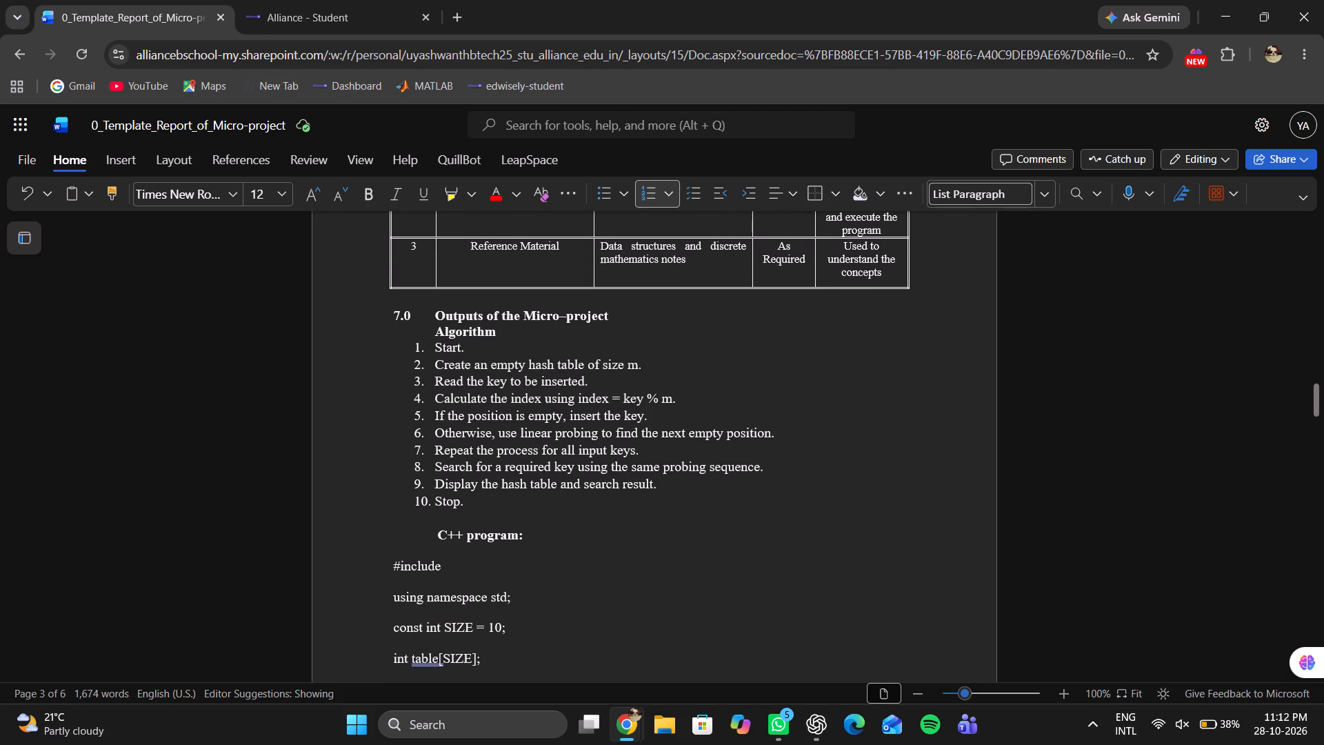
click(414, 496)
Review the layout of the C++ program, Sample Output, Explanation of the output, Findings and Limitations.
scroll(623, 587, down, 3)
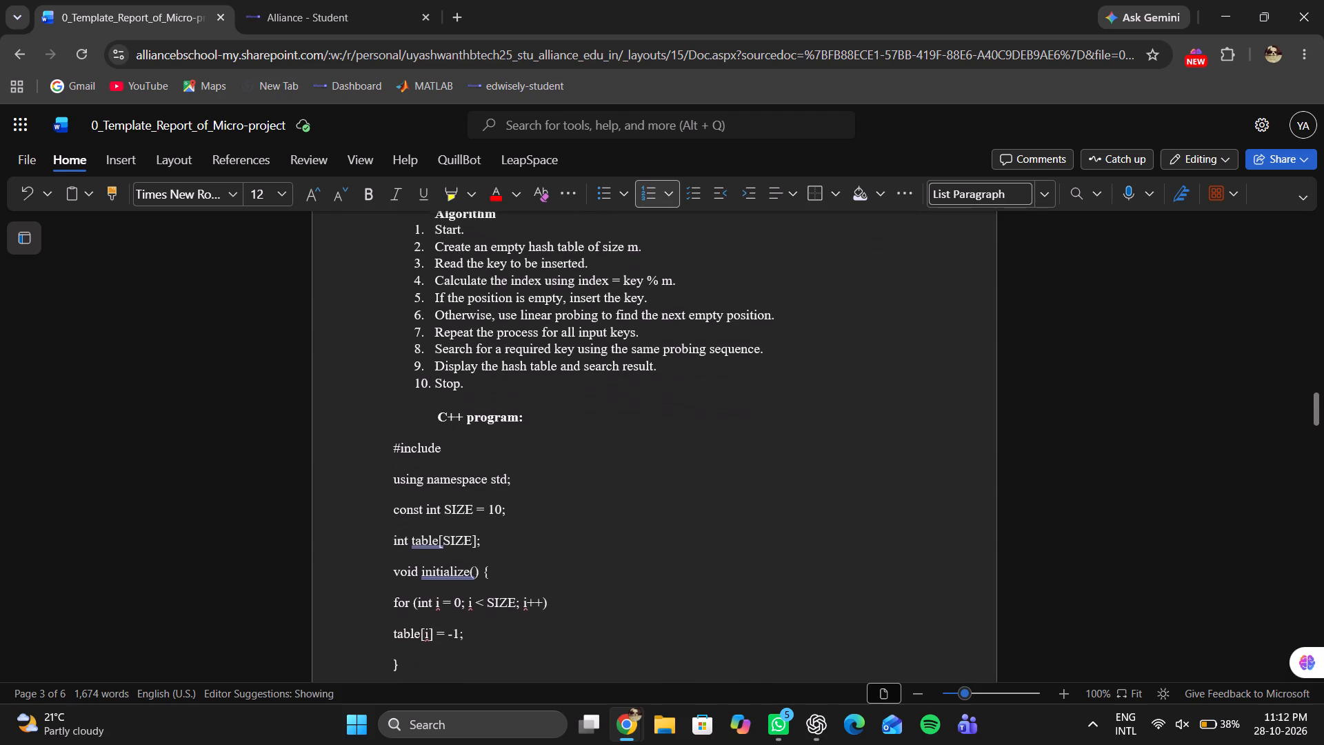
scroll(623, 587, down, 9)
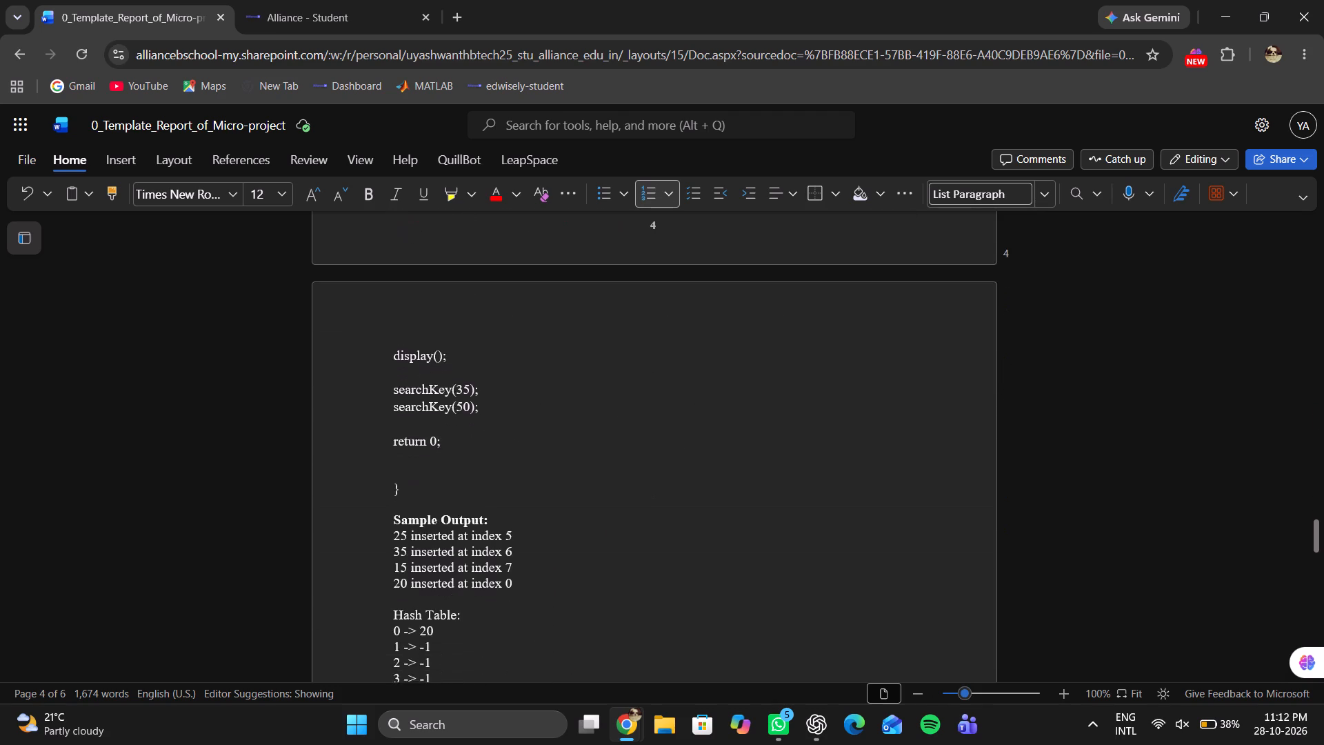
scroll(623, 587, down, 1)
scroll(623, 587, up, 4)
scroll(623, 587, down, 1)
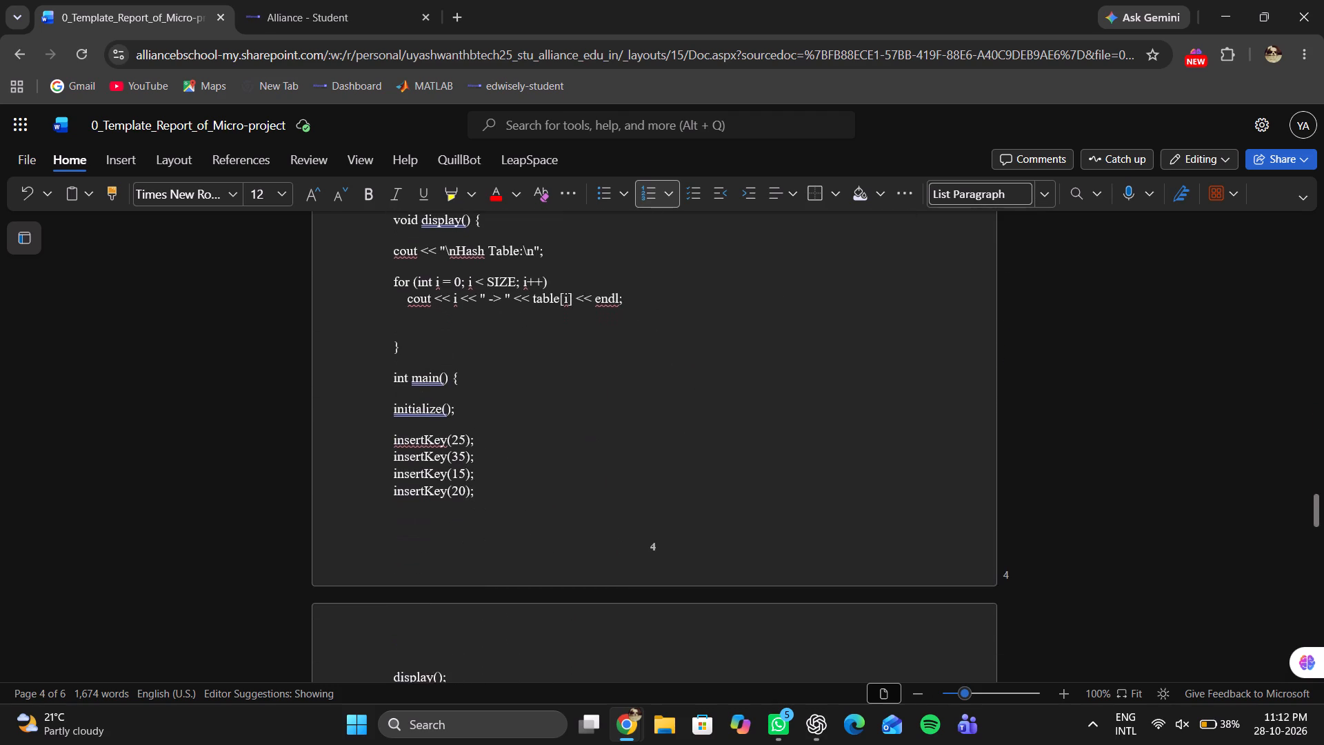
scroll(623, 587, down, 7)
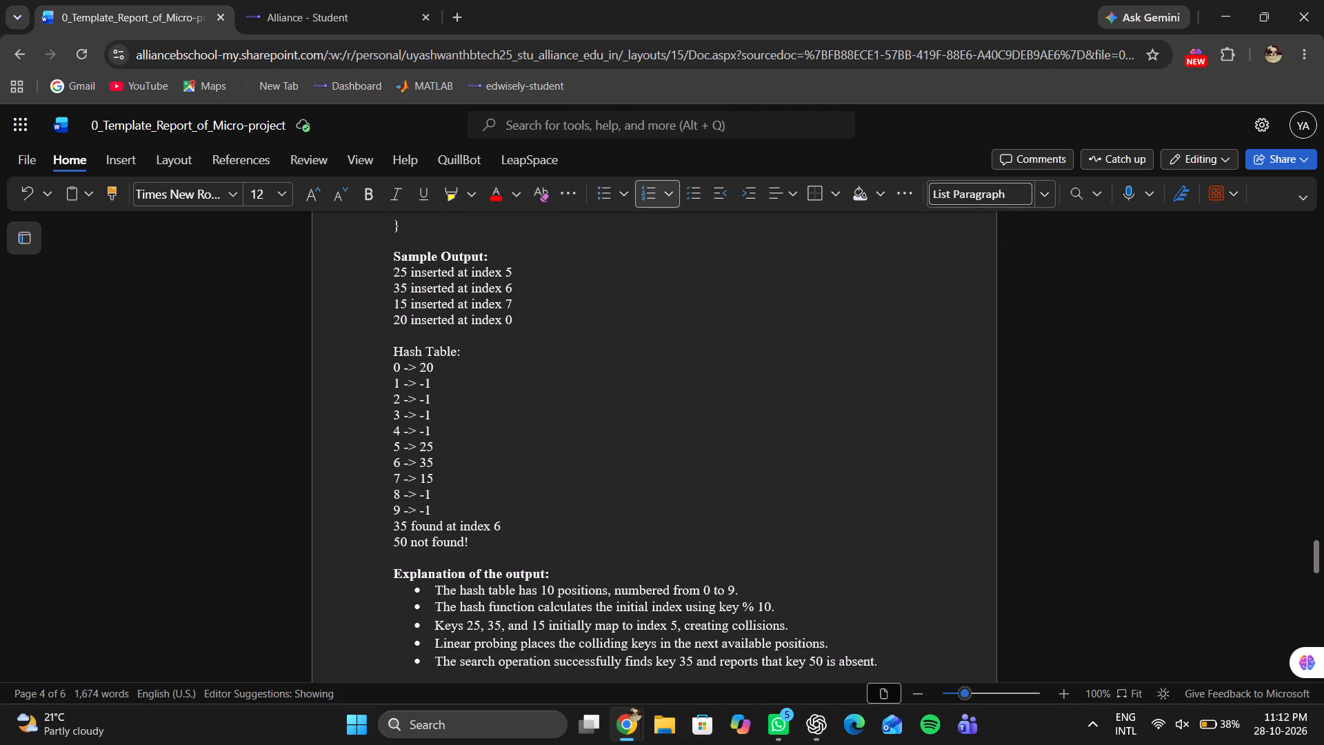
scroll(623, 587, down, 3)
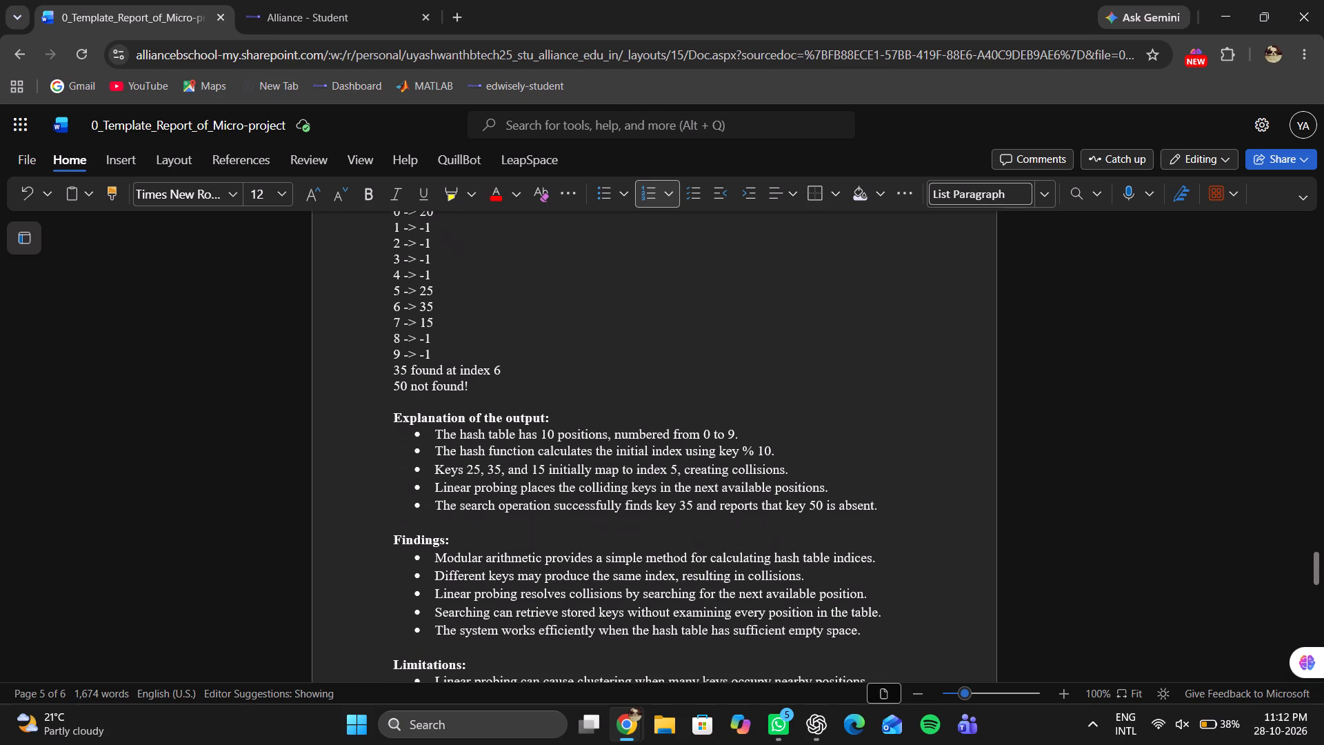
scroll(570, 564, up, 1)
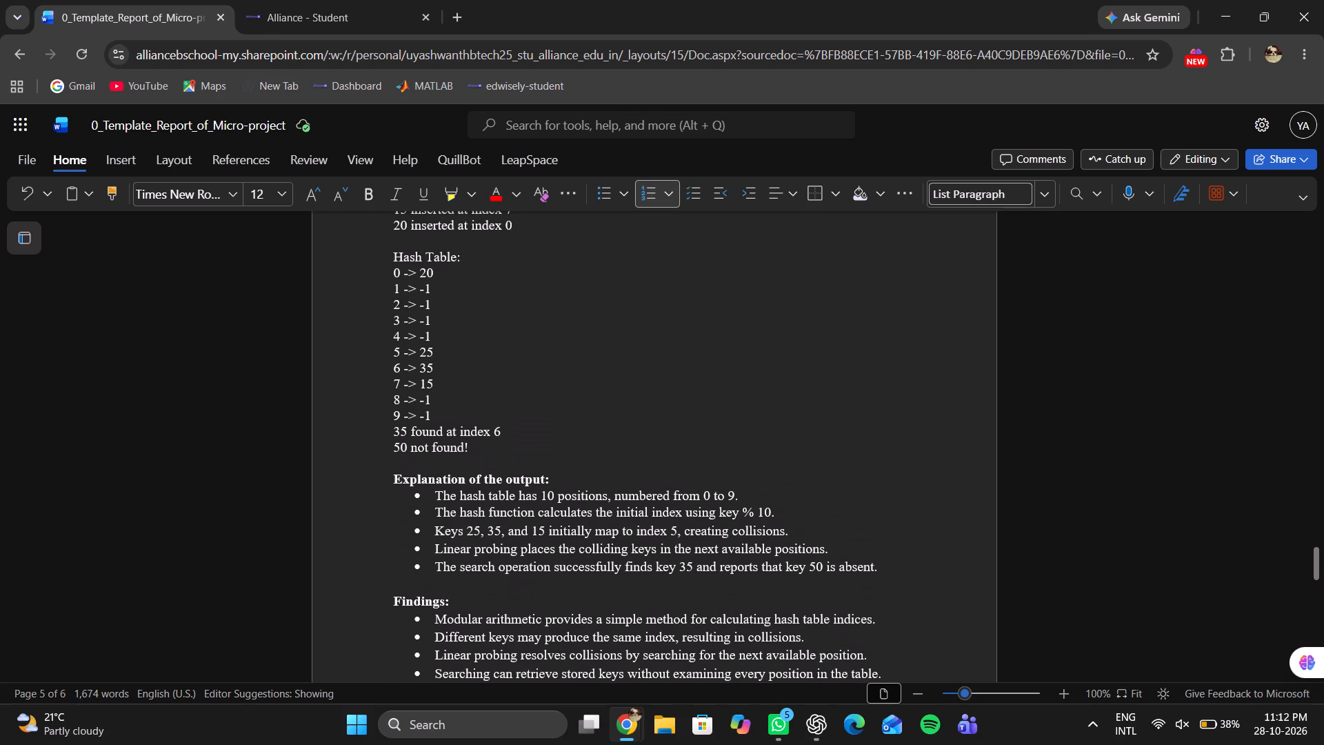
scroll(570, 564, down, 1)
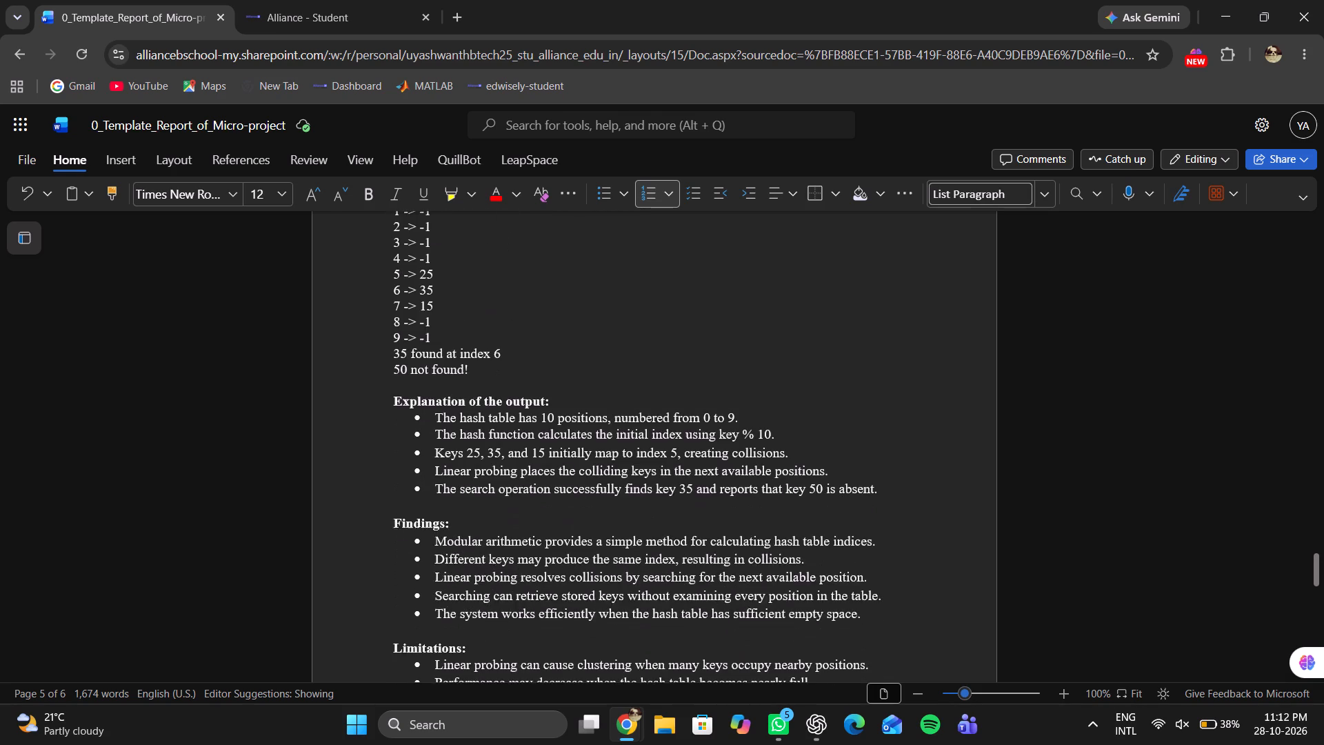
scroll(570, 564, down, 3)
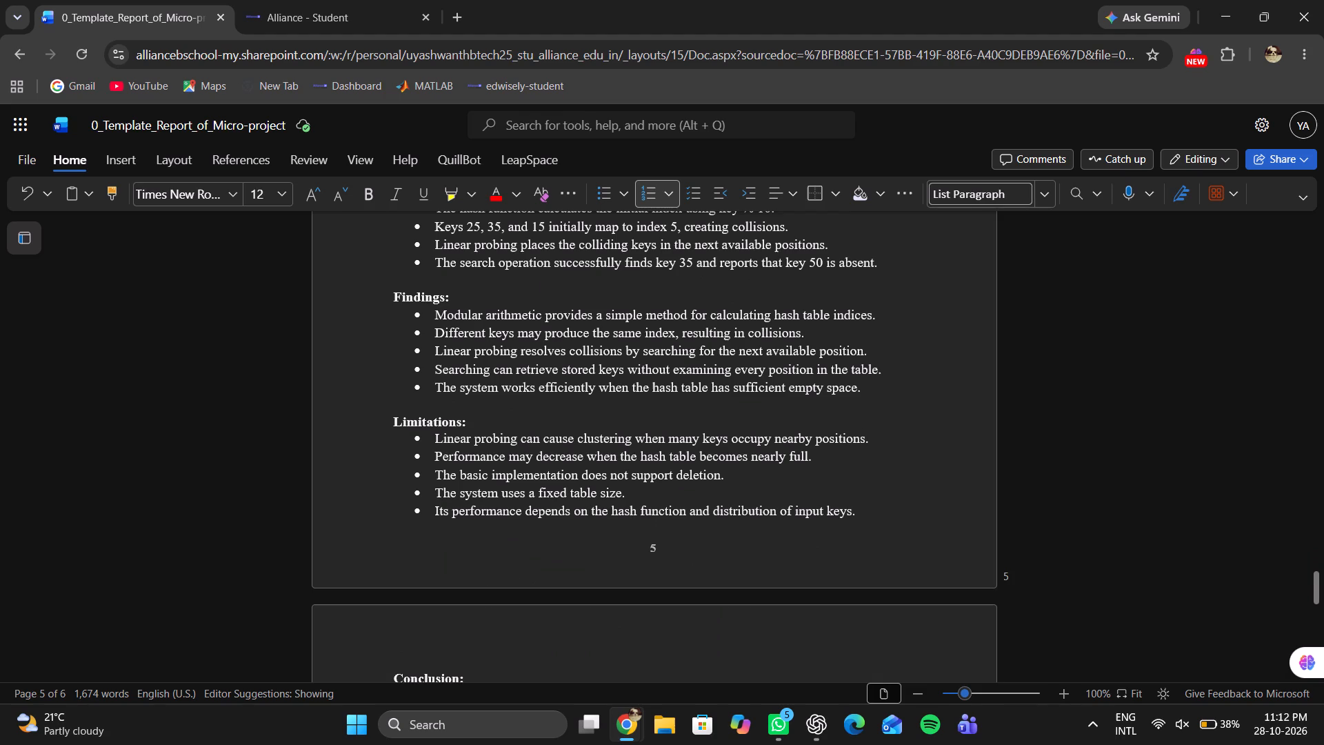
scroll(570, 564, down, 1)
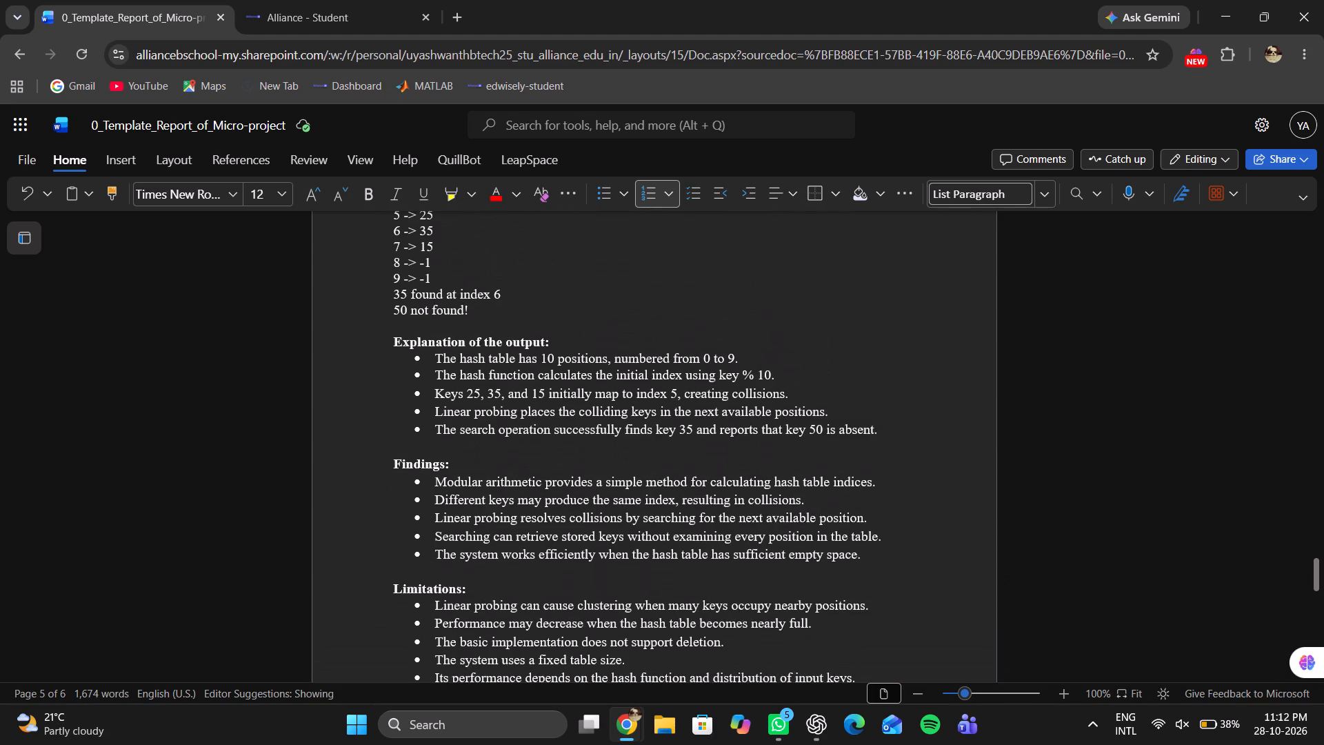
Review the formatting of the Conclusion, 8.0 Benefits, 9.0 Area of Future Improvement and 10.0 References sections.
scroll(570, 564, down, 3)
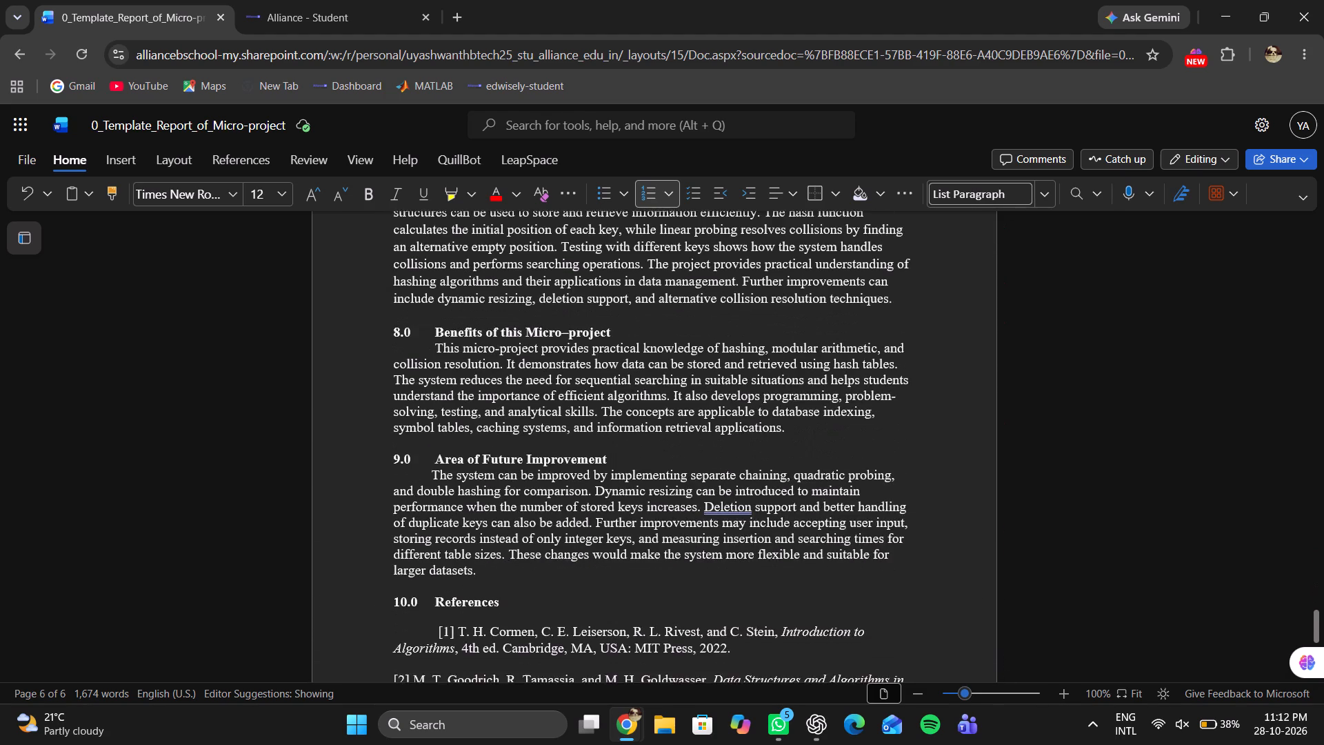
scroll(570, 564, up, 2)
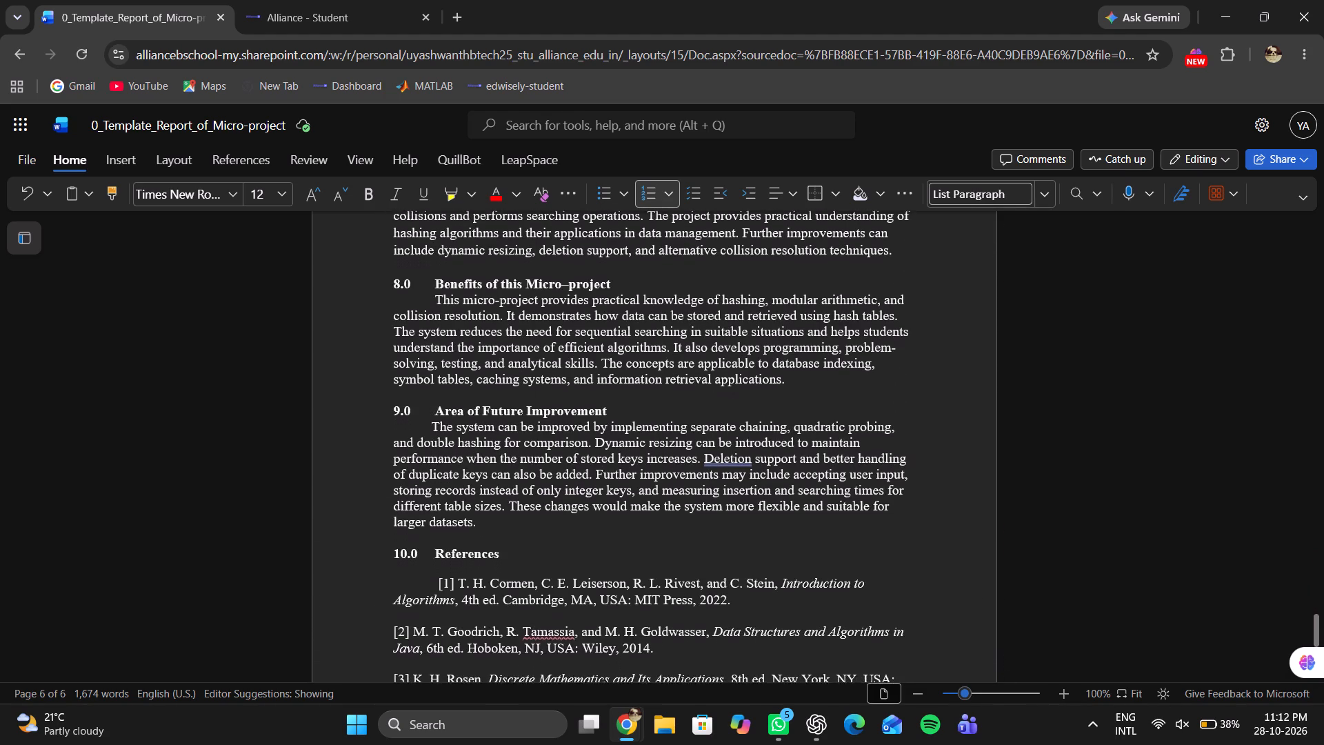
scroll(570, 564, up, 2)
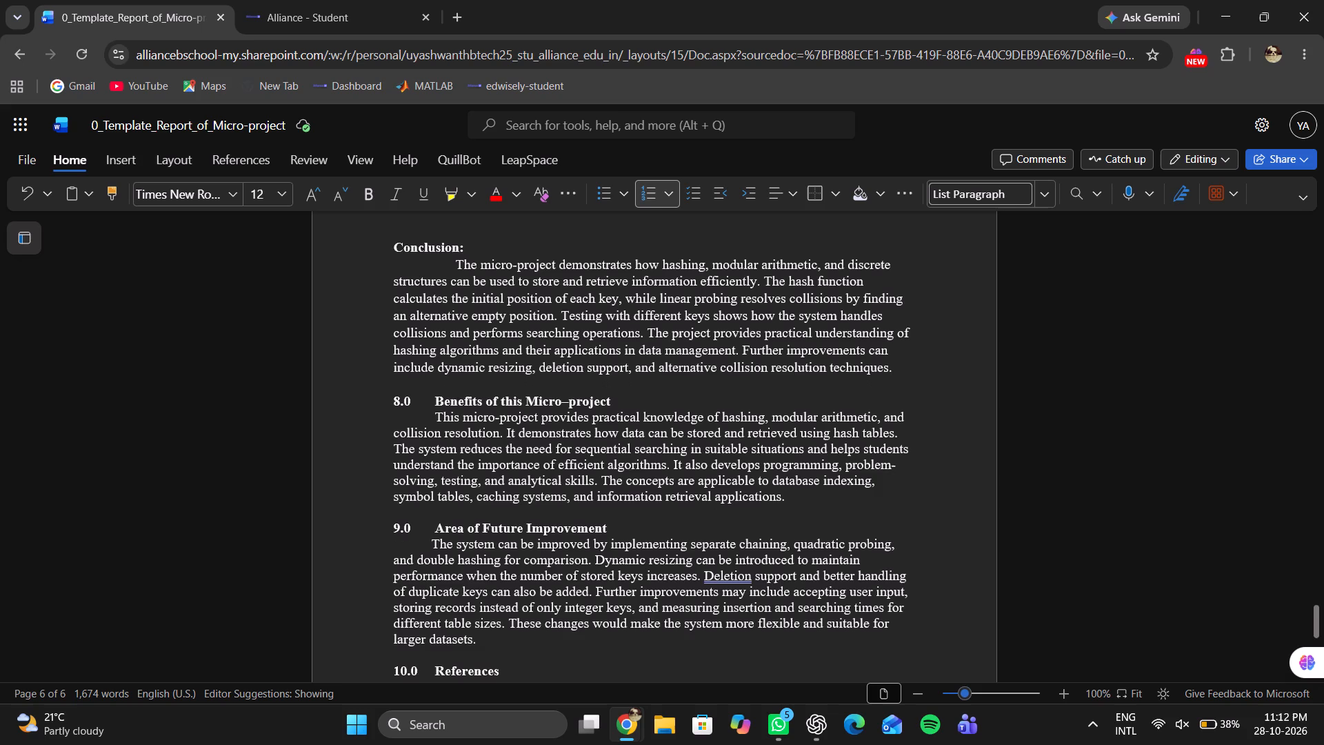
scroll(570, 564, up, 1)
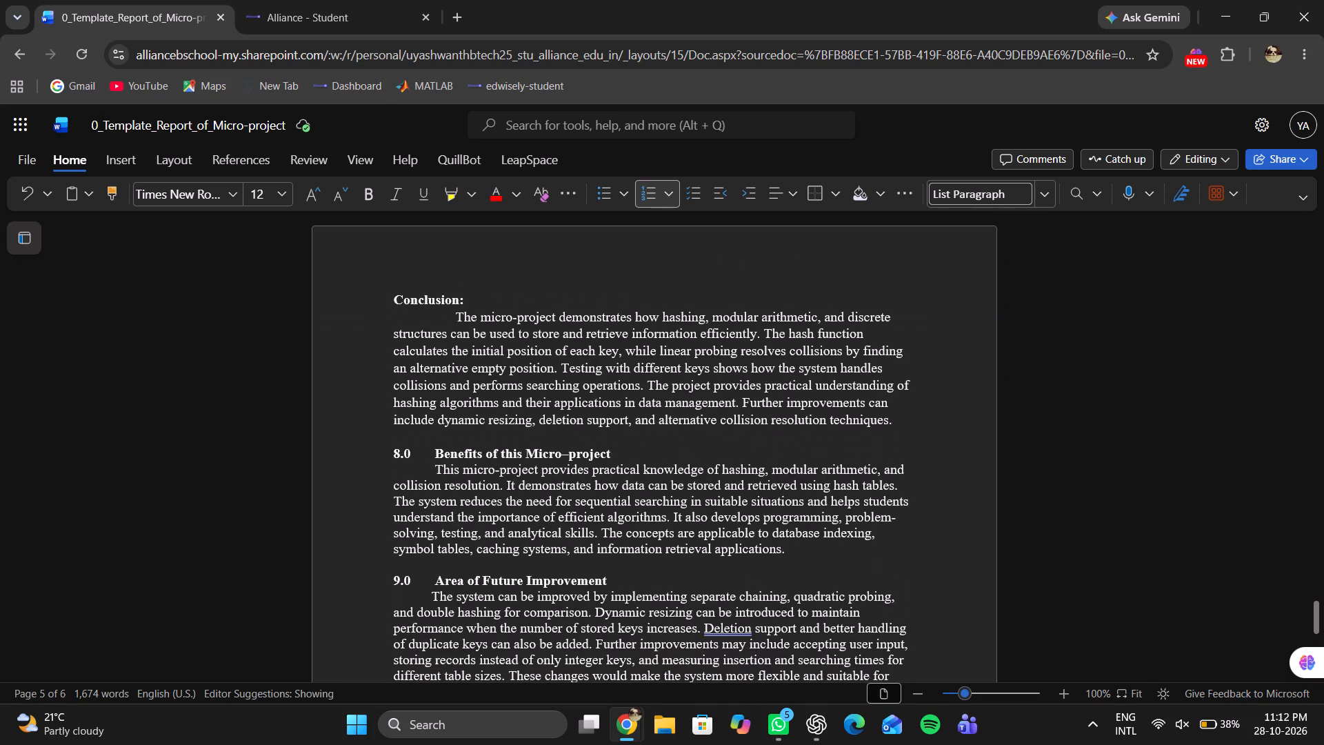
scroll(570, 564, down, 1)
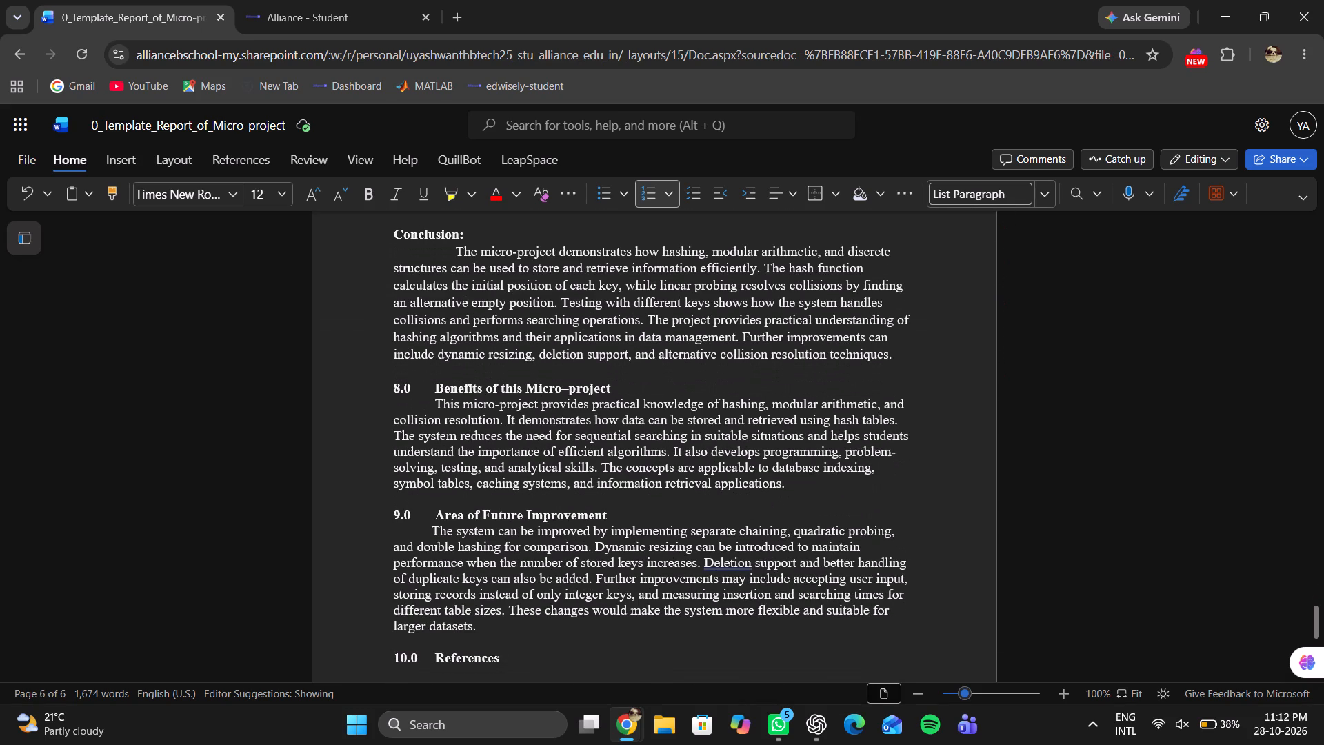
scroll(570, 564, down, 1)
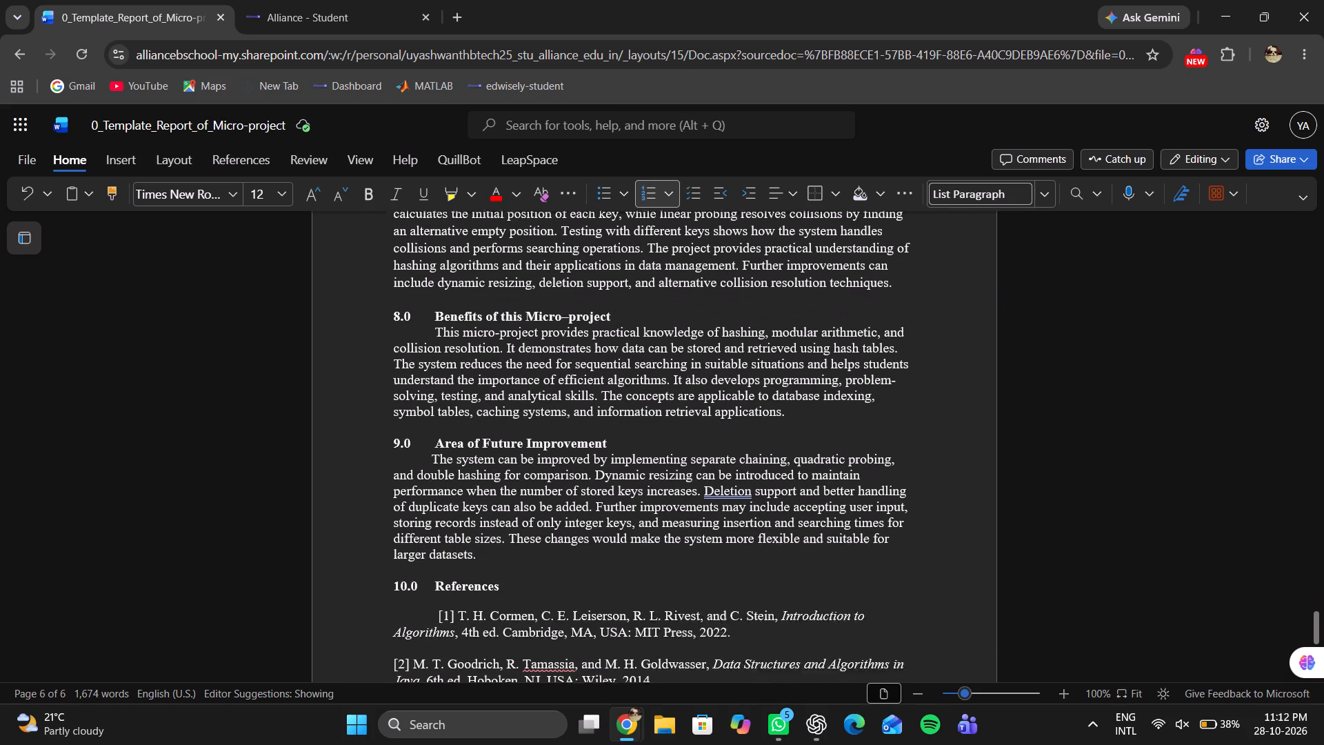
scroll(570, 564, down, 1)
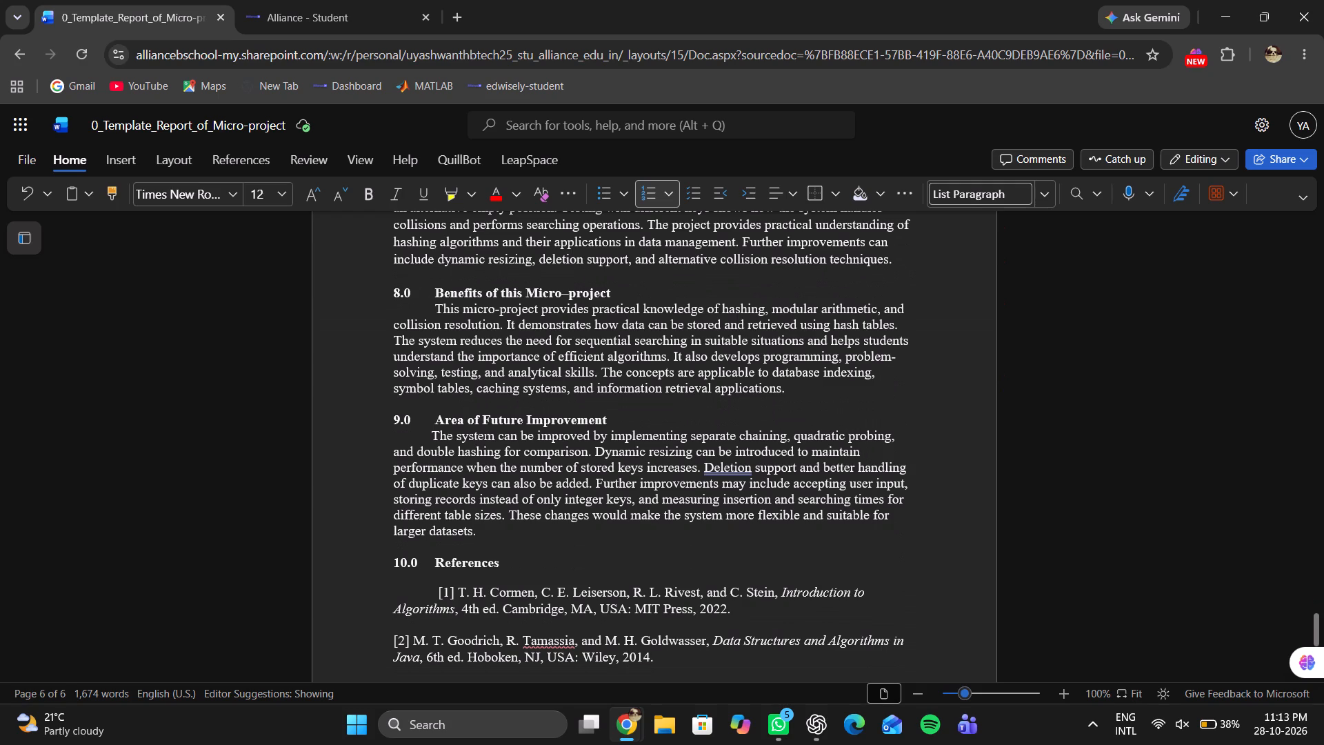
scroll(570, 564, down, 2)
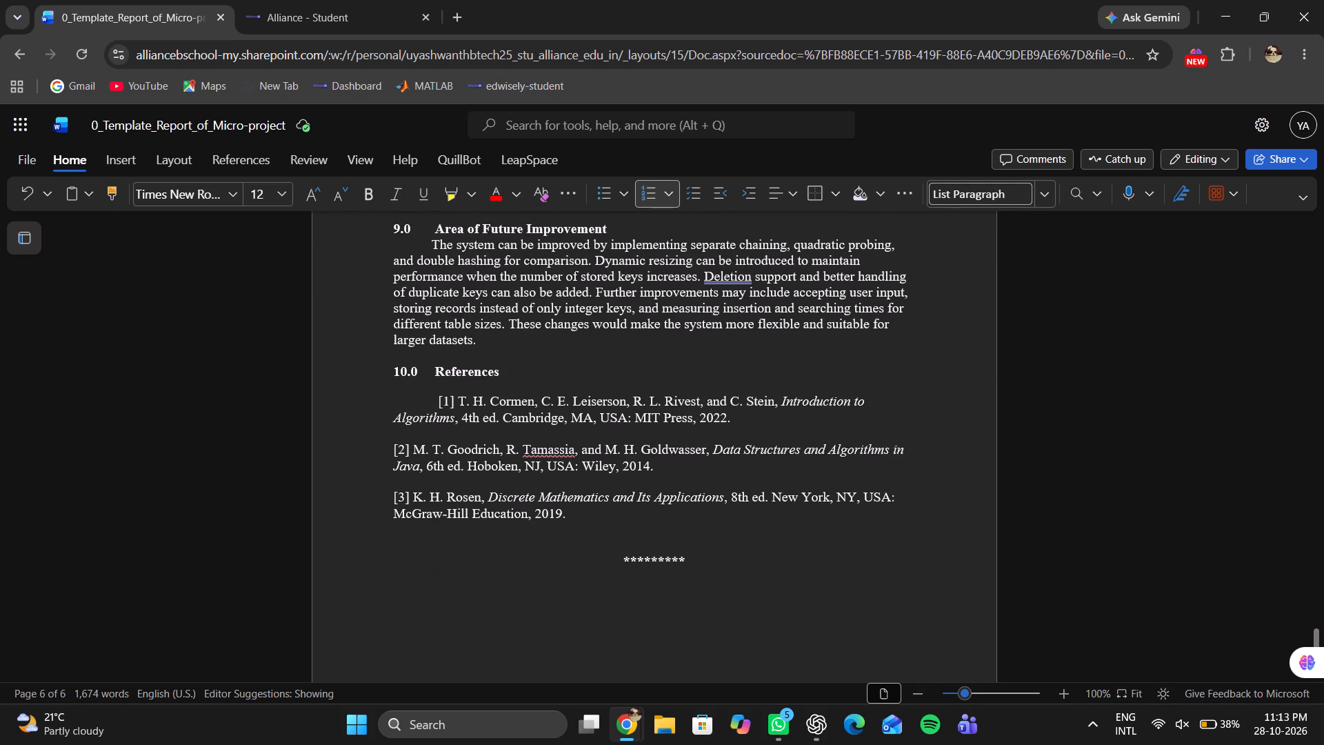
Review the report's layout from the References back to the Rationale, and on through the Methodology to section 7.0.
scroll(570, 564, up, 9)
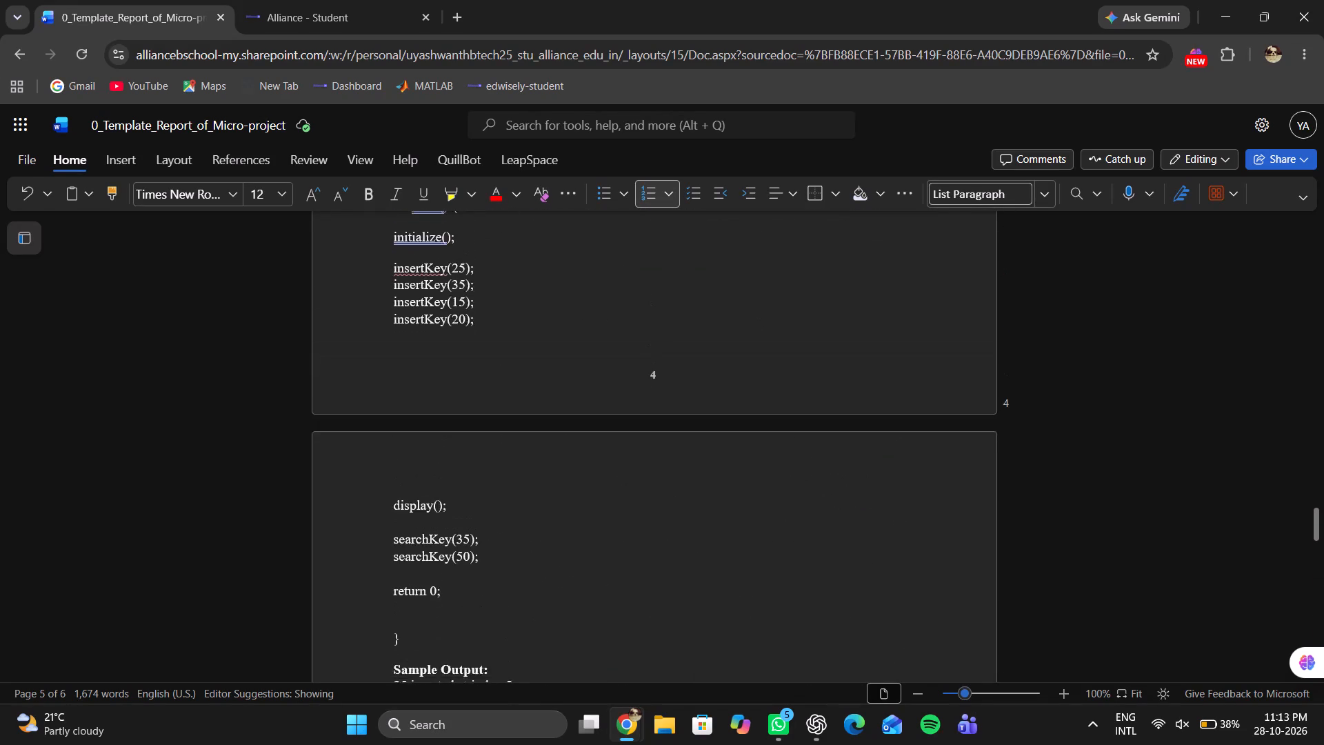
scroll(570, 564, up, 10)
scroll(570, 564, right, 1)
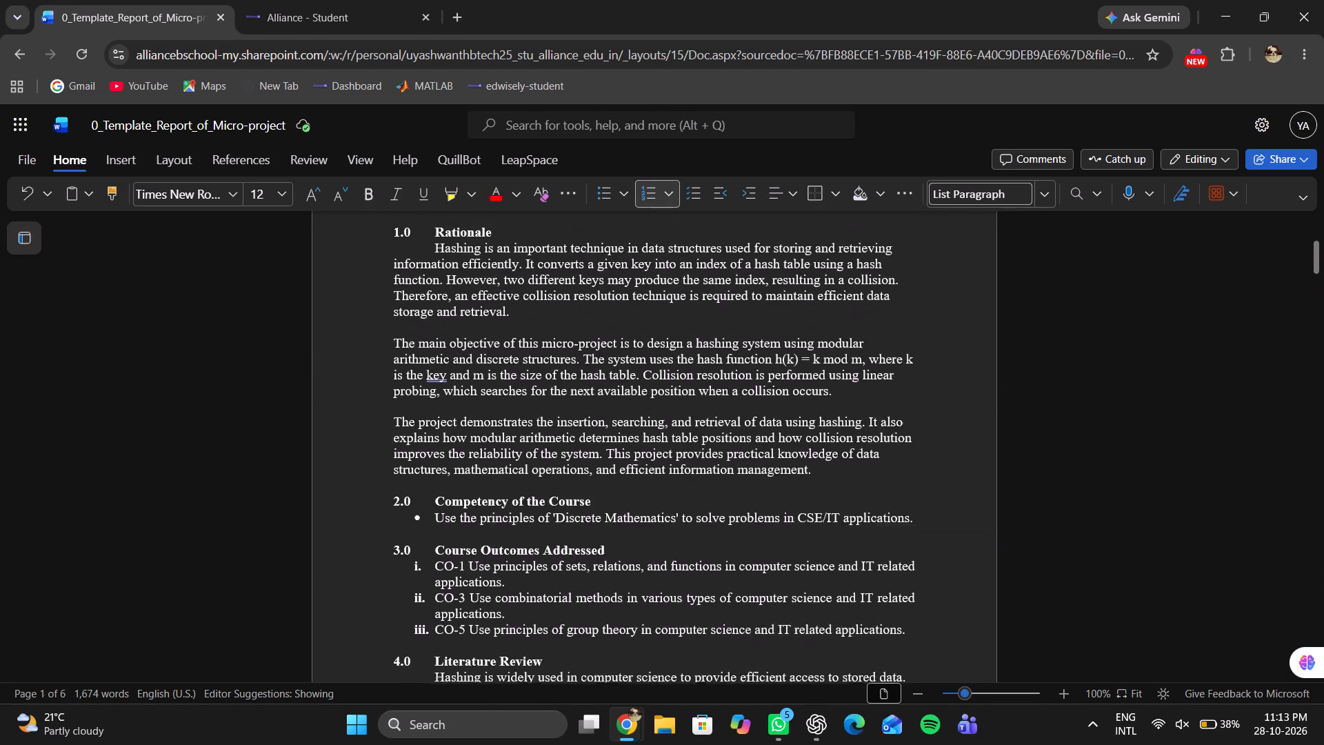
scroll(570, 564, right, 1)
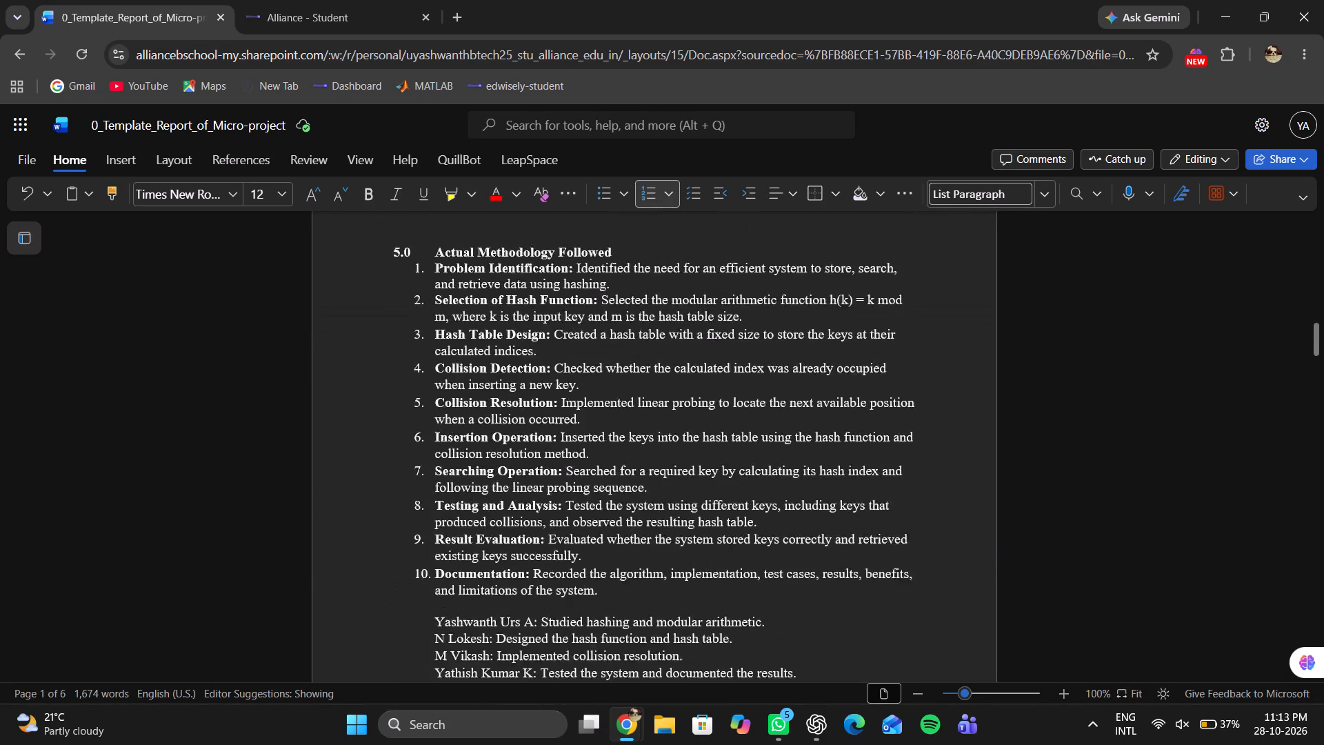
scroll(570, 564, right, 2)
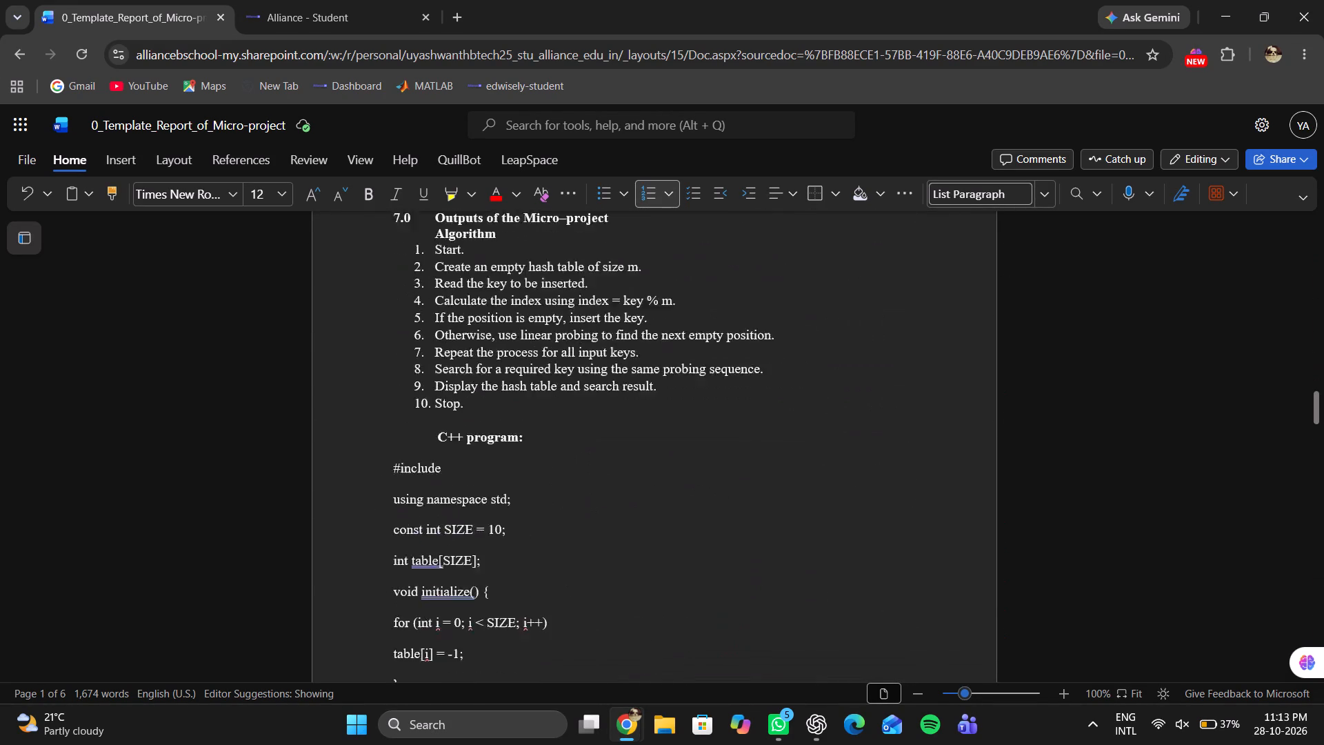
scroll(570, 564, right, 1)
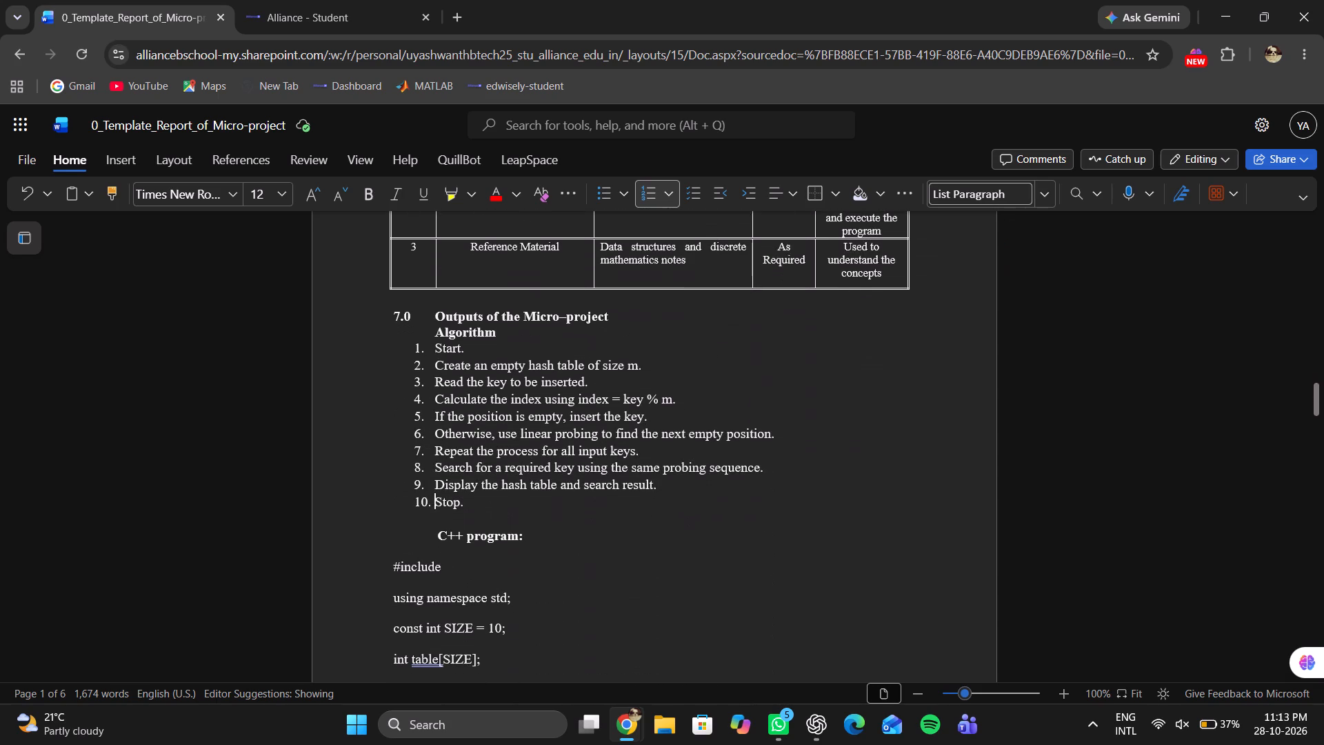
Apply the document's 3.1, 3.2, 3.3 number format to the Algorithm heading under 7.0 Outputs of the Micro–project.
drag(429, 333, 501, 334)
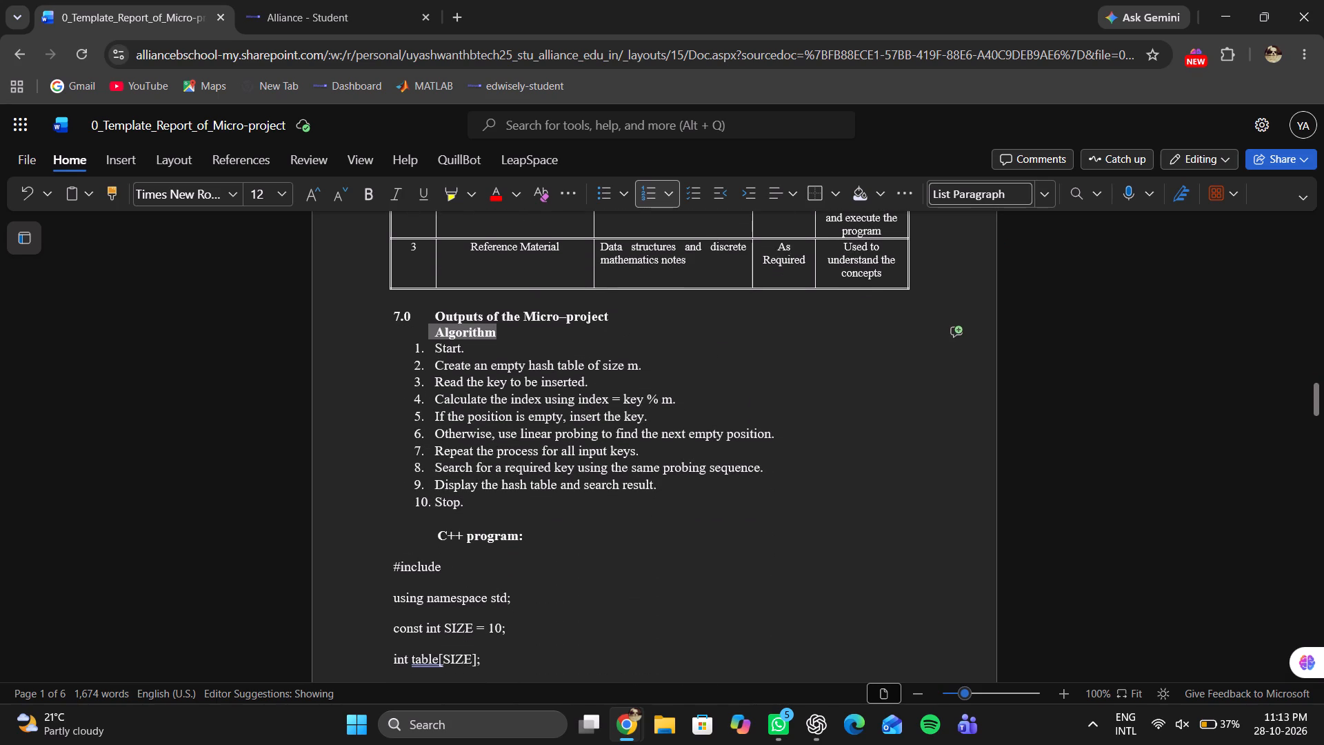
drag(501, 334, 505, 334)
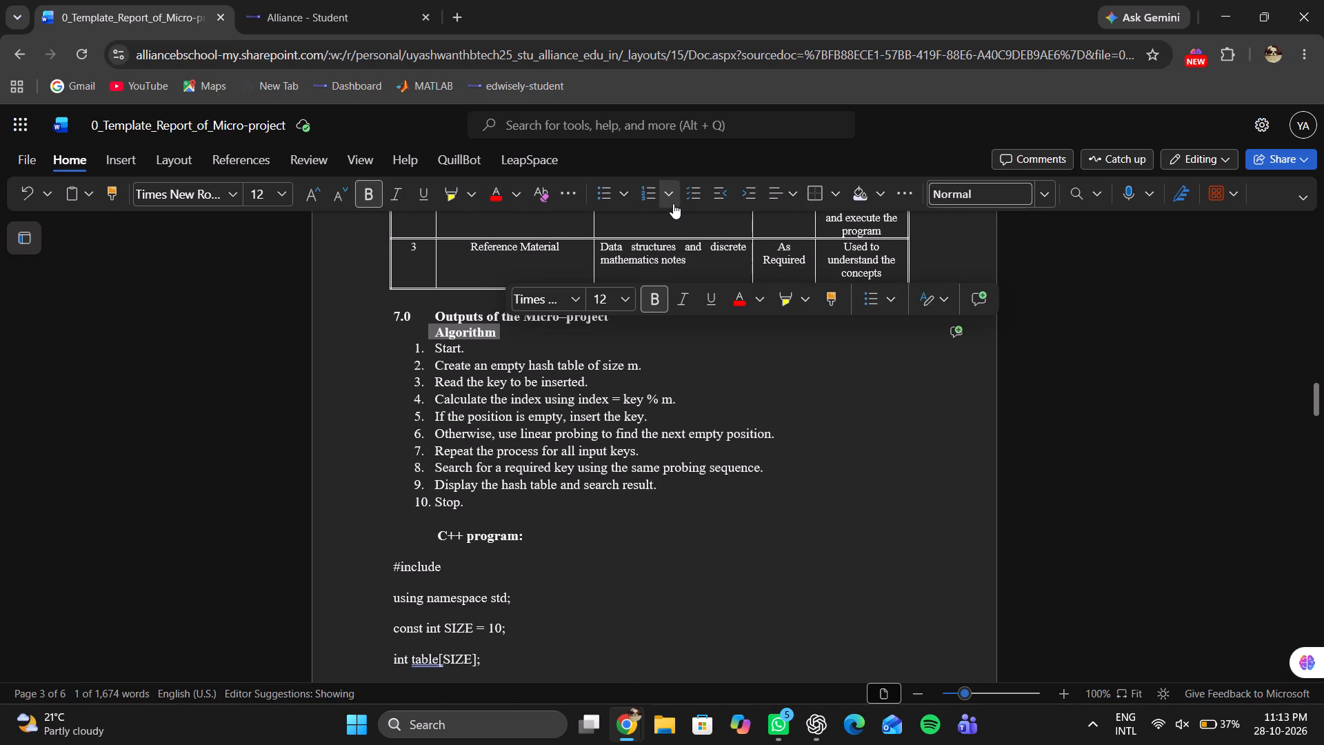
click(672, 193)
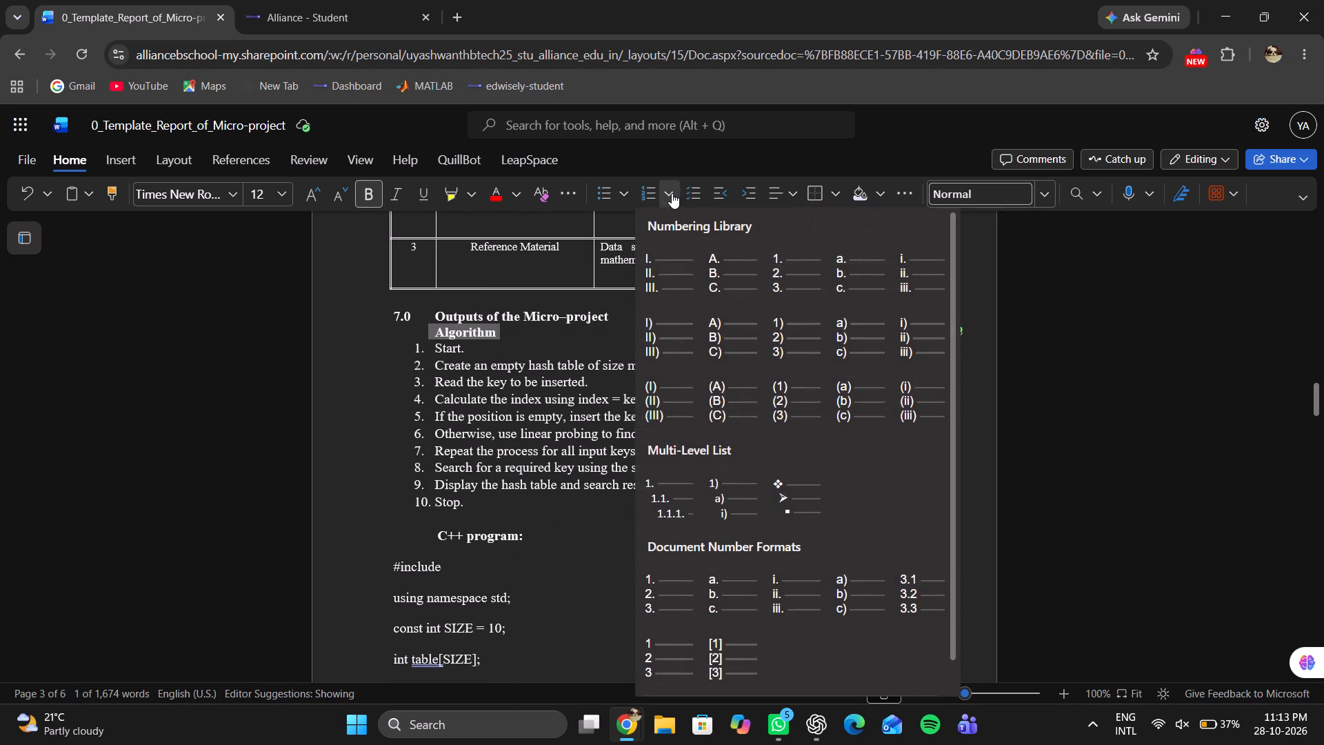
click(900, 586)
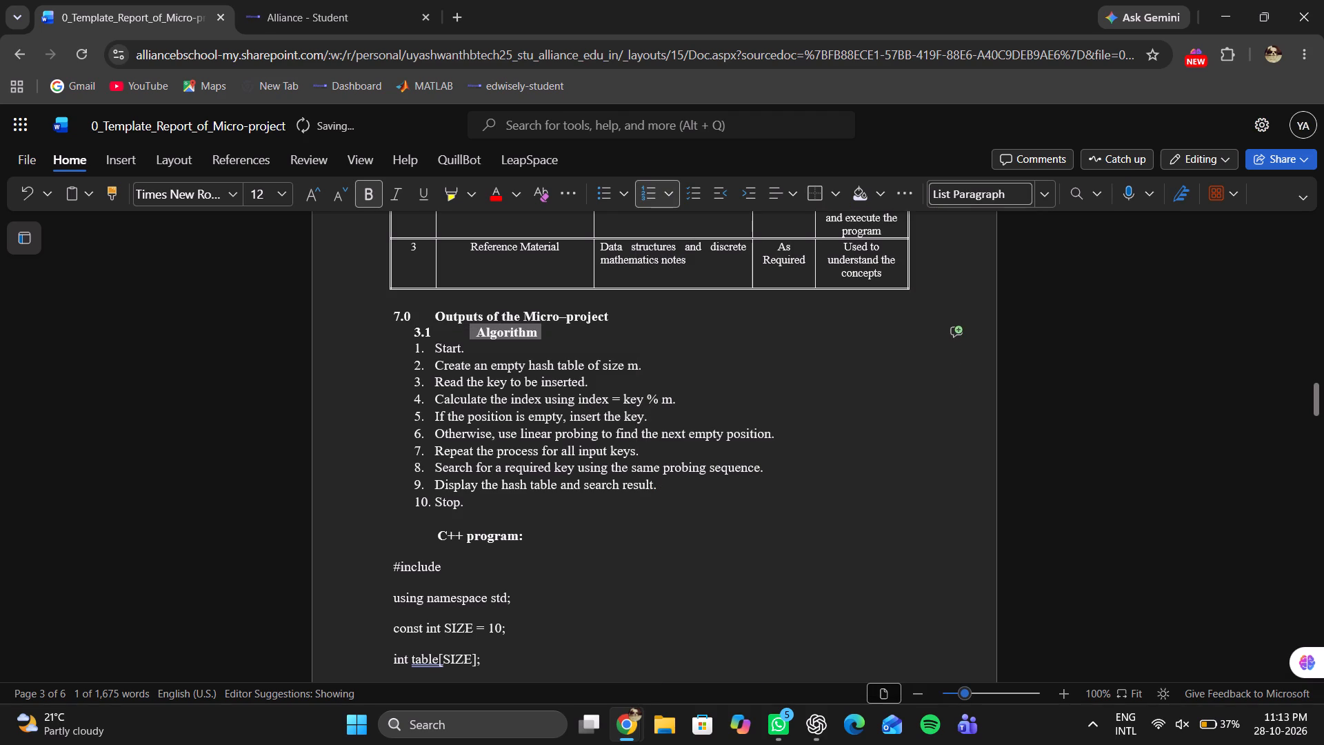
Delete the extra spaces before the word Algorithm in the section 7.0 subheading, keeping its 3.1 number.
click(465, 337)
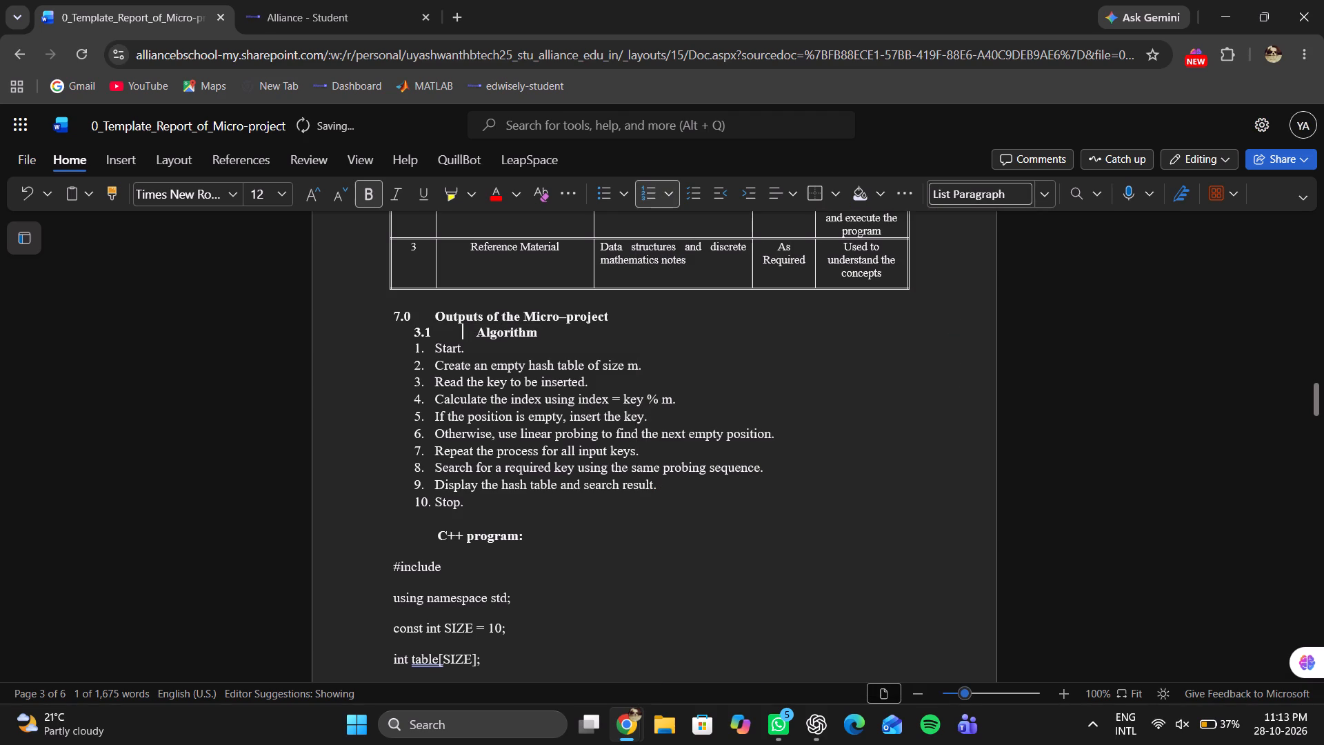
key(BackSpace)
key(BackSpace)
key(BackSpace)
key(BackSpace)
key(BackSpace)
key(BackSpace)
key(BackSpace)
key(BackSpace)
key(Right)
key(Right)
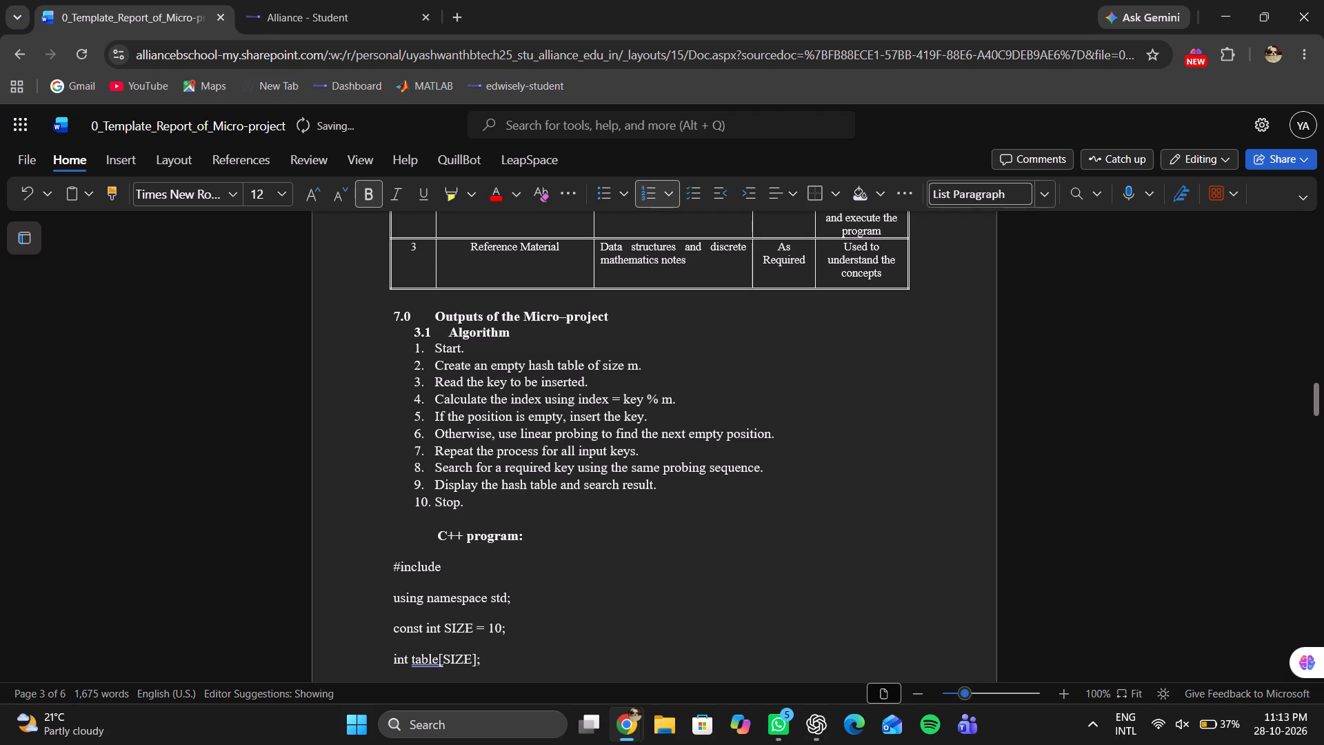
key(Right)
key(Right)
key(BackSpace)
key(BackSpace)
key(BackSpace)
key(BackSpace)
key(BackSpace)
key(ctrl+z)
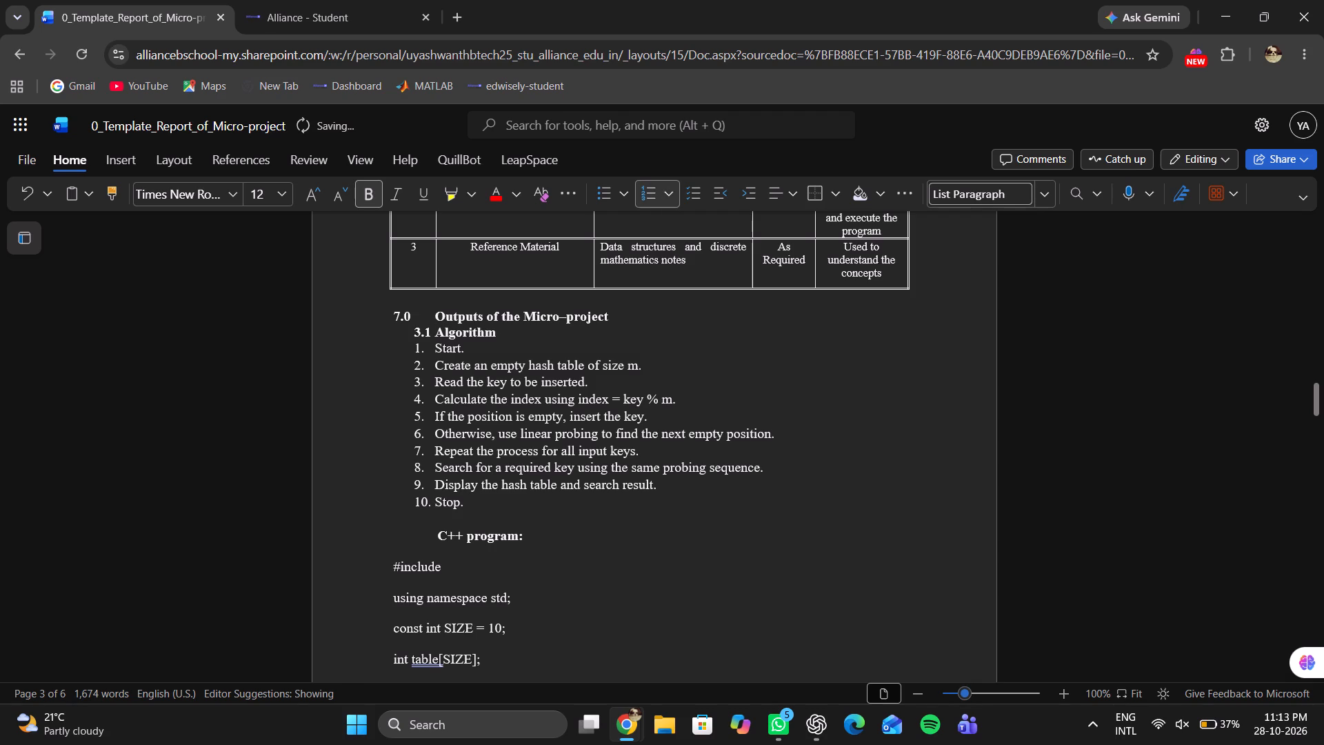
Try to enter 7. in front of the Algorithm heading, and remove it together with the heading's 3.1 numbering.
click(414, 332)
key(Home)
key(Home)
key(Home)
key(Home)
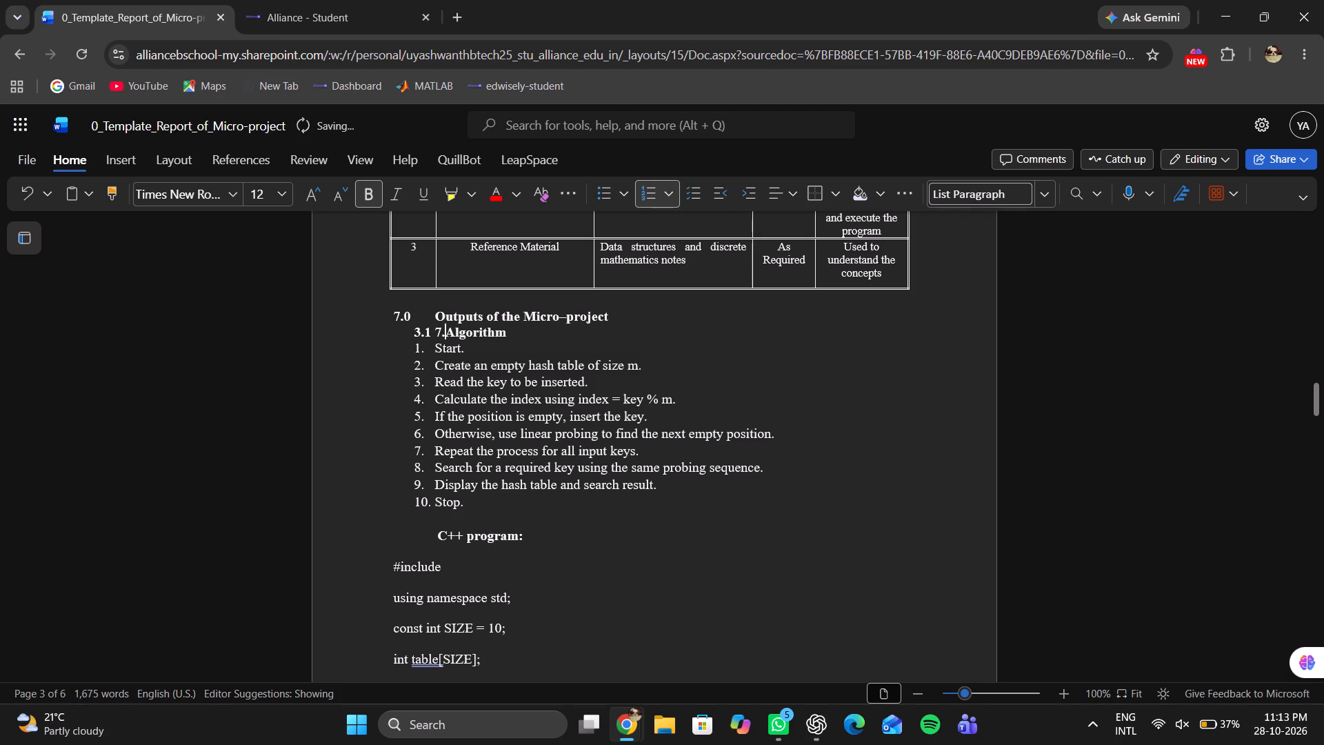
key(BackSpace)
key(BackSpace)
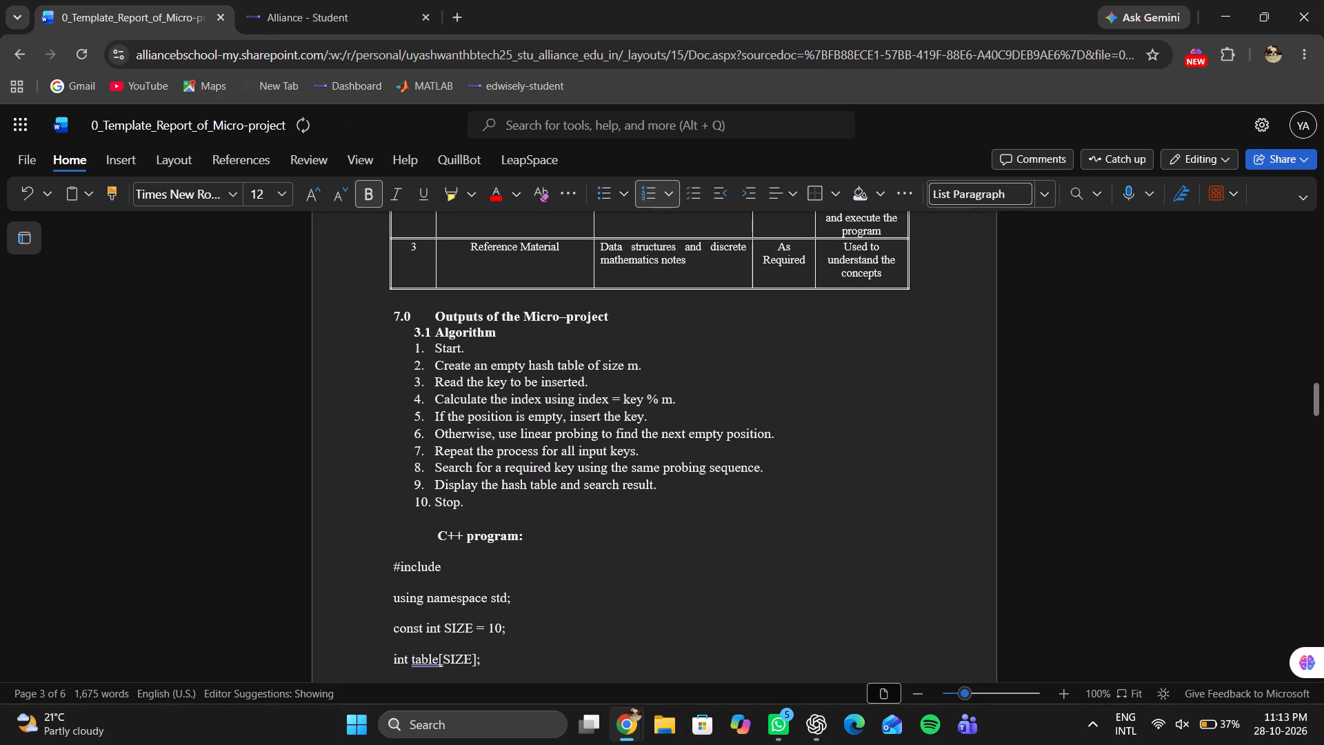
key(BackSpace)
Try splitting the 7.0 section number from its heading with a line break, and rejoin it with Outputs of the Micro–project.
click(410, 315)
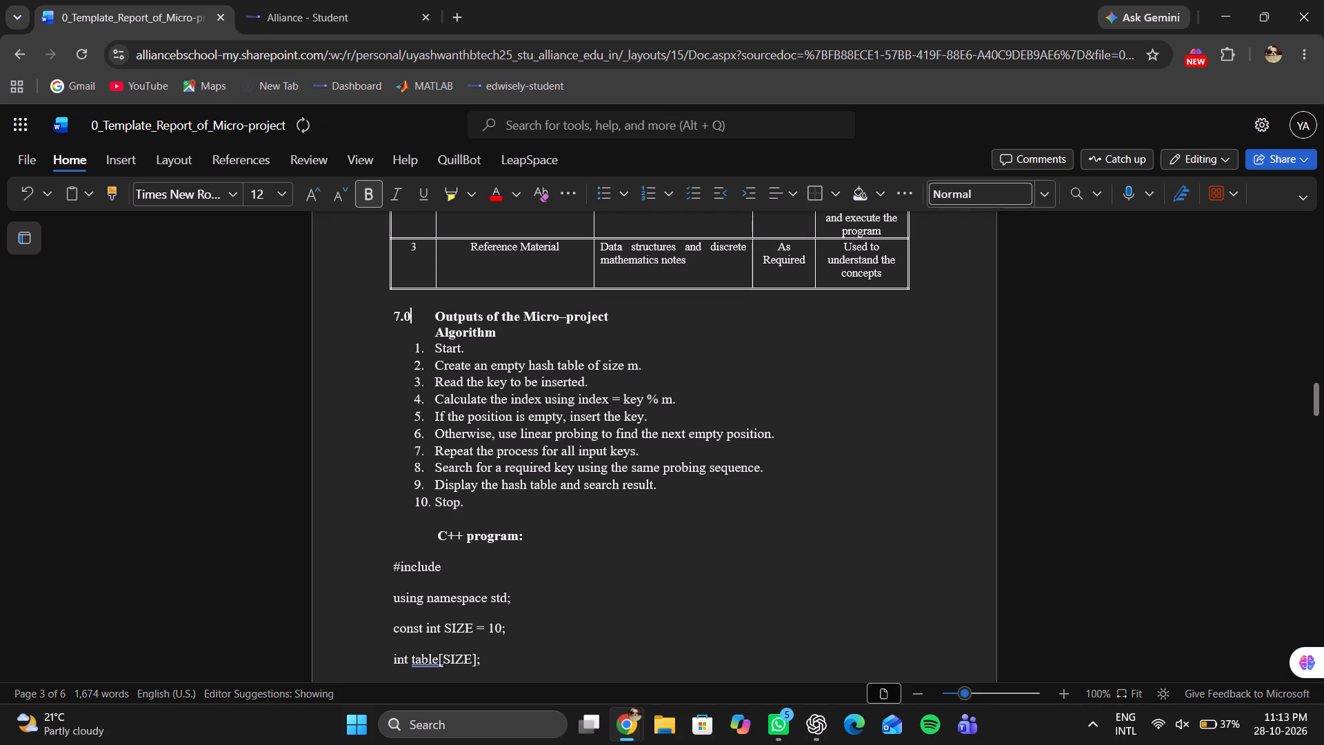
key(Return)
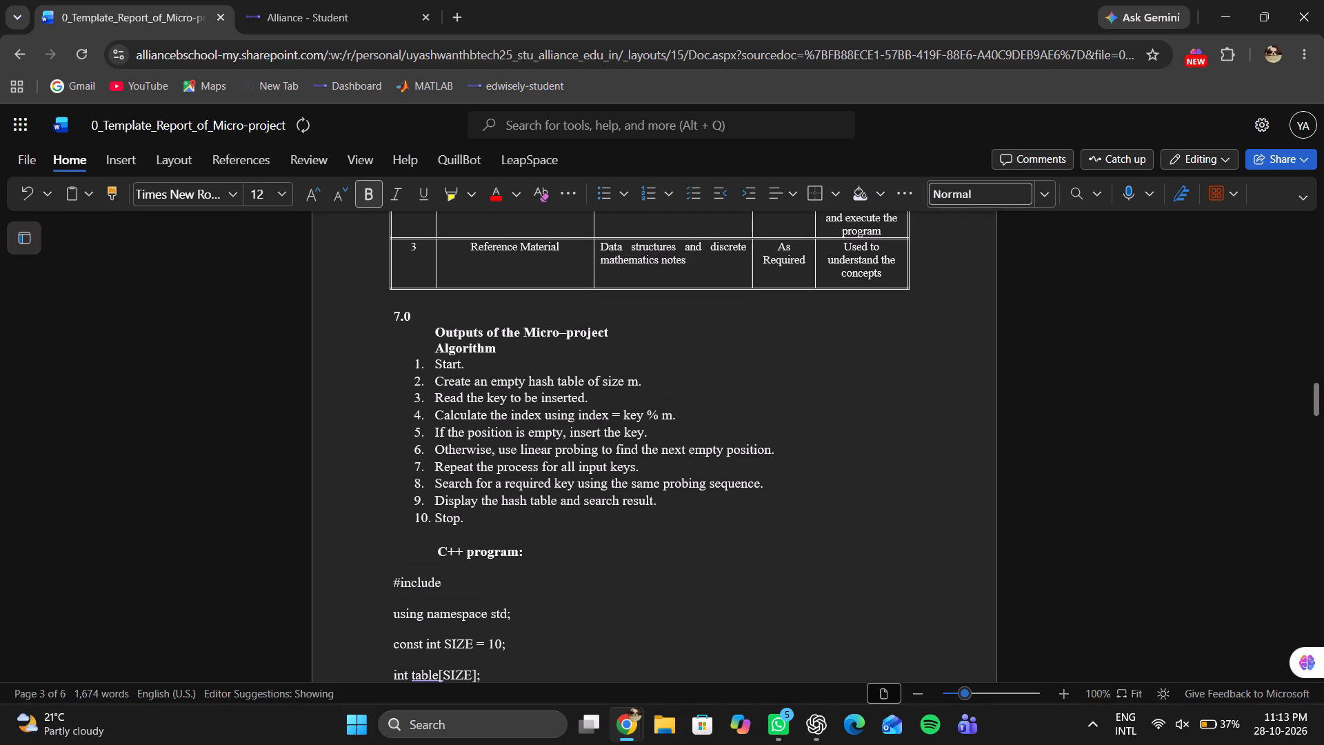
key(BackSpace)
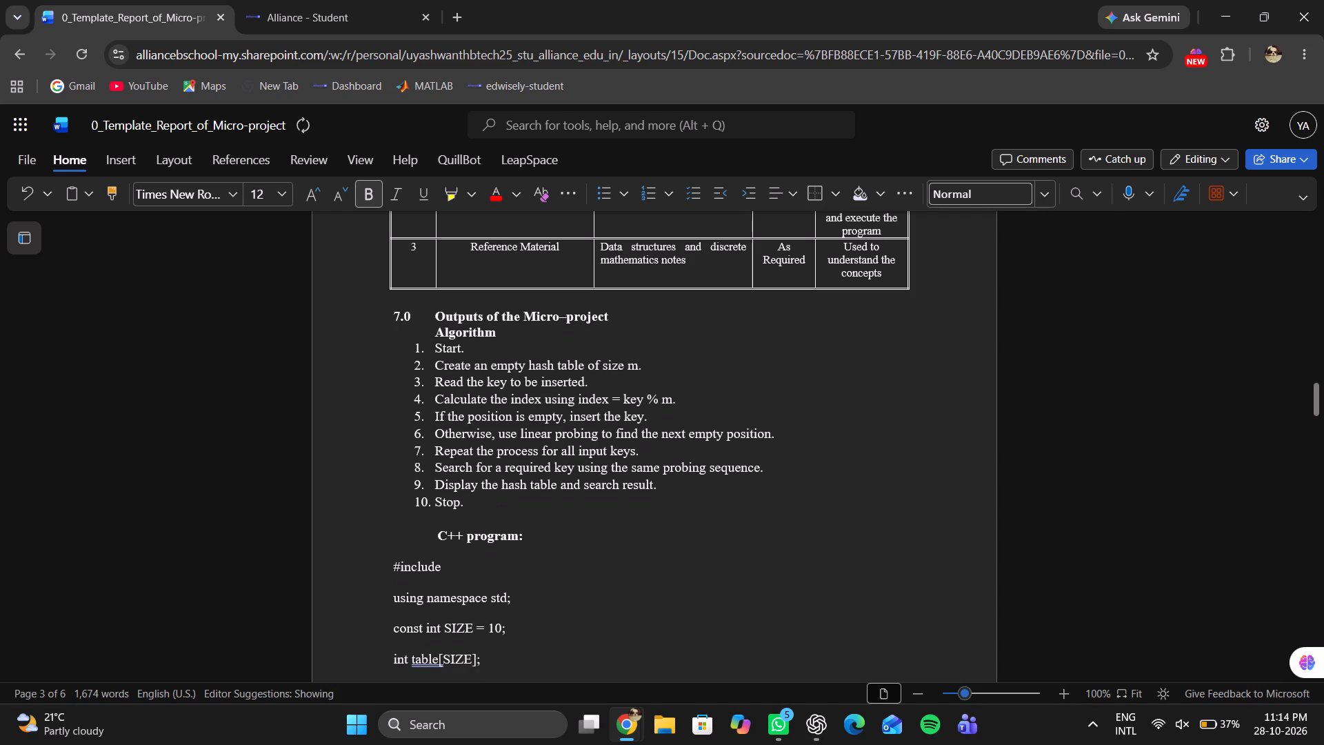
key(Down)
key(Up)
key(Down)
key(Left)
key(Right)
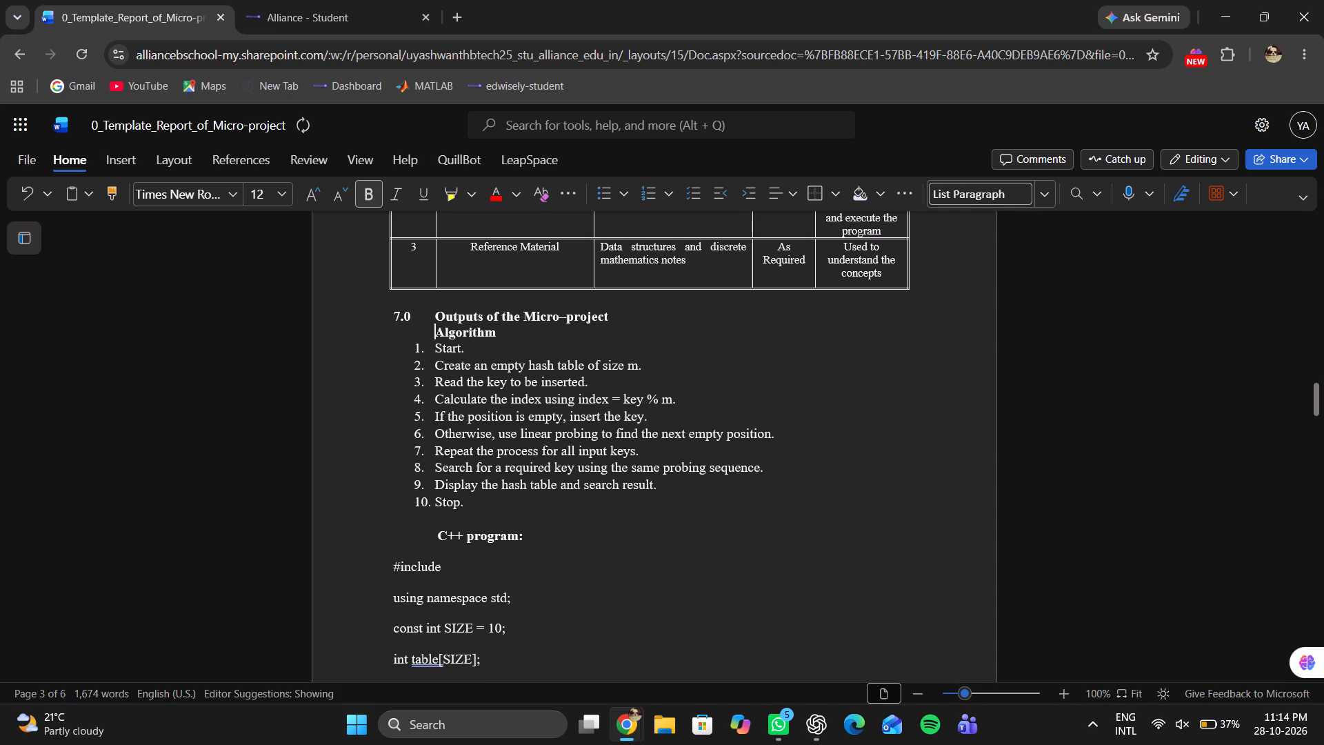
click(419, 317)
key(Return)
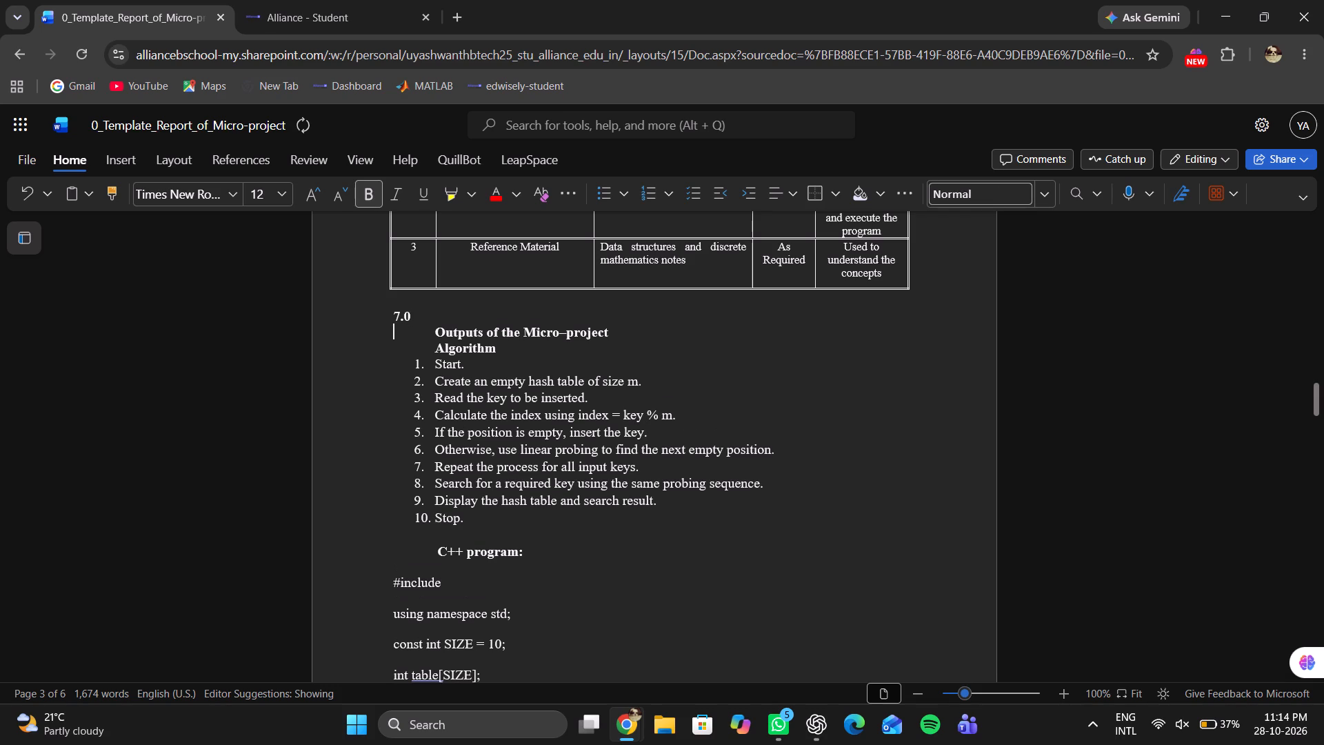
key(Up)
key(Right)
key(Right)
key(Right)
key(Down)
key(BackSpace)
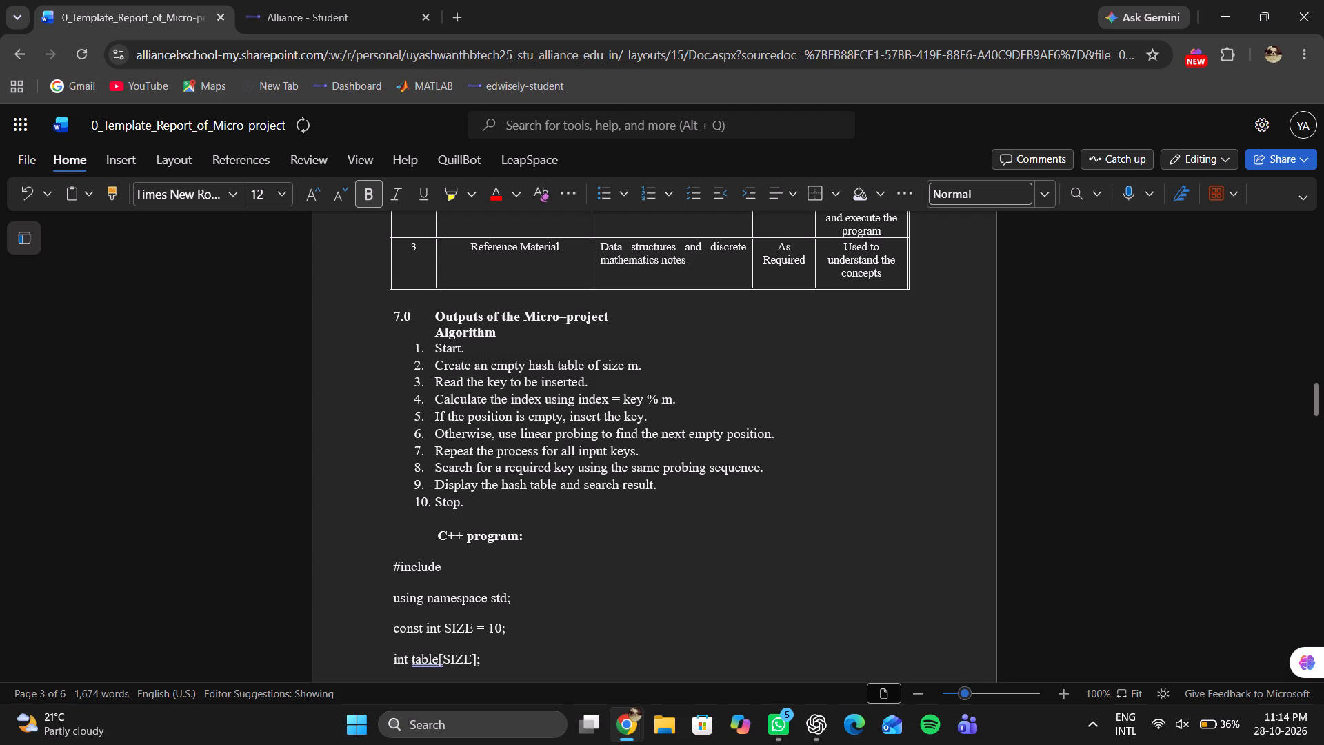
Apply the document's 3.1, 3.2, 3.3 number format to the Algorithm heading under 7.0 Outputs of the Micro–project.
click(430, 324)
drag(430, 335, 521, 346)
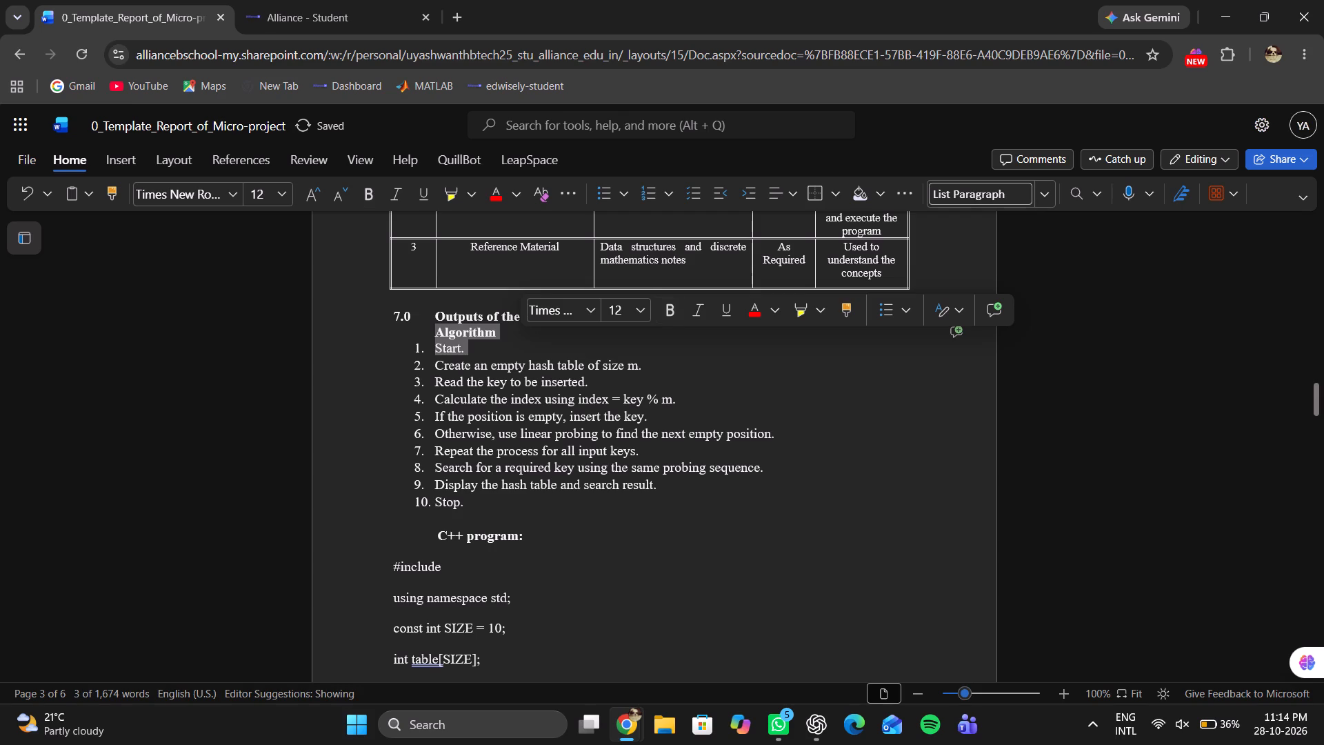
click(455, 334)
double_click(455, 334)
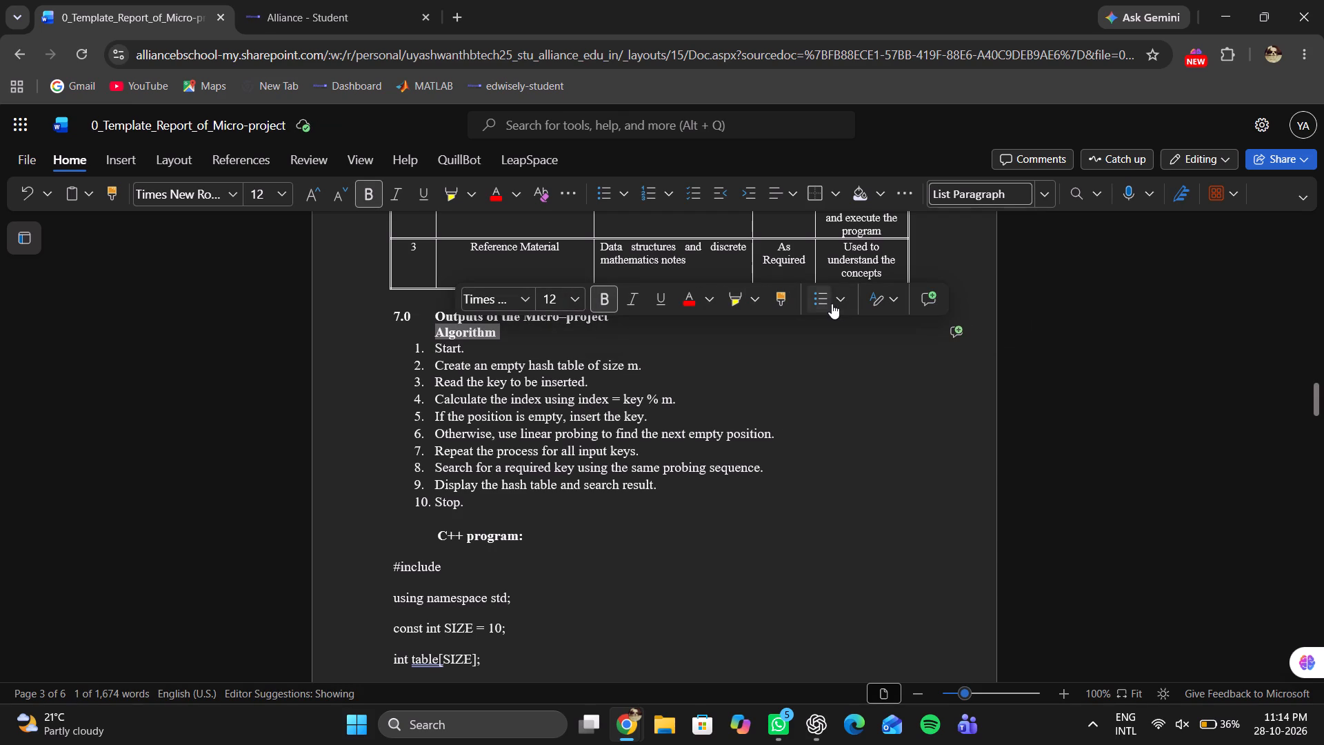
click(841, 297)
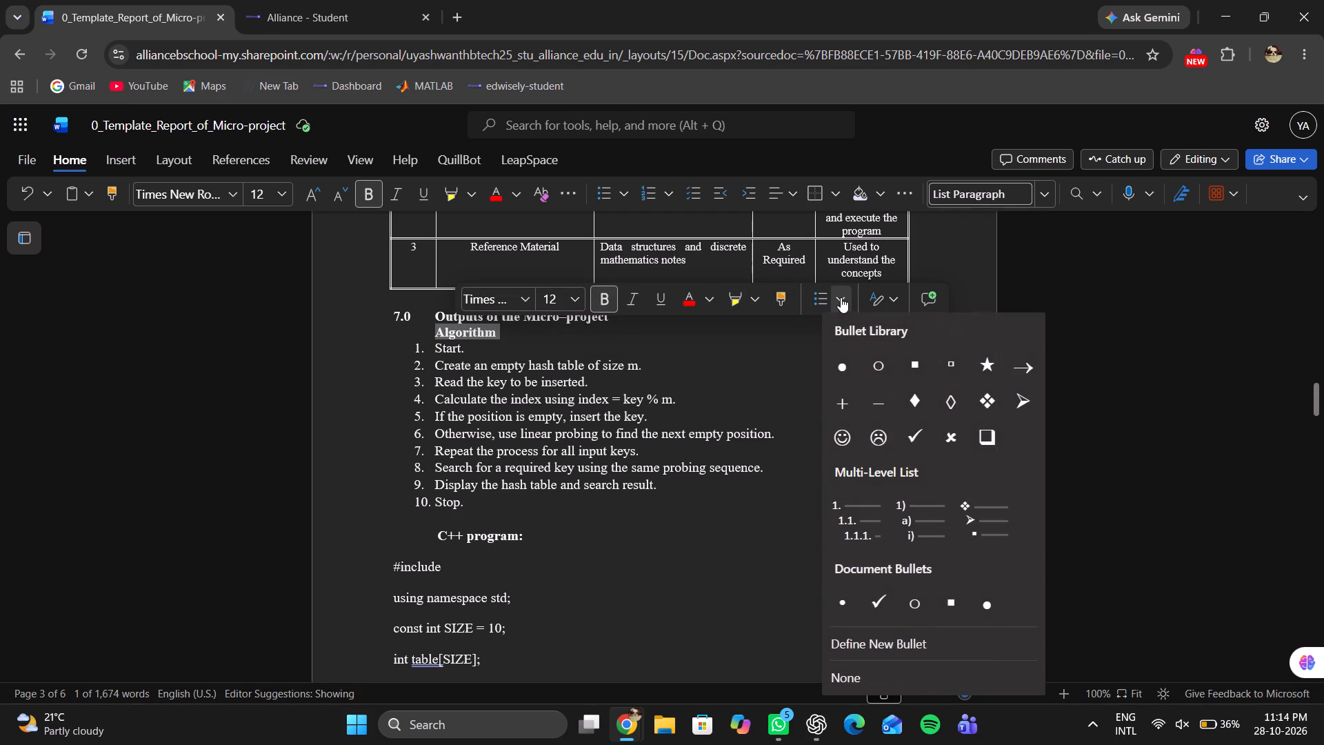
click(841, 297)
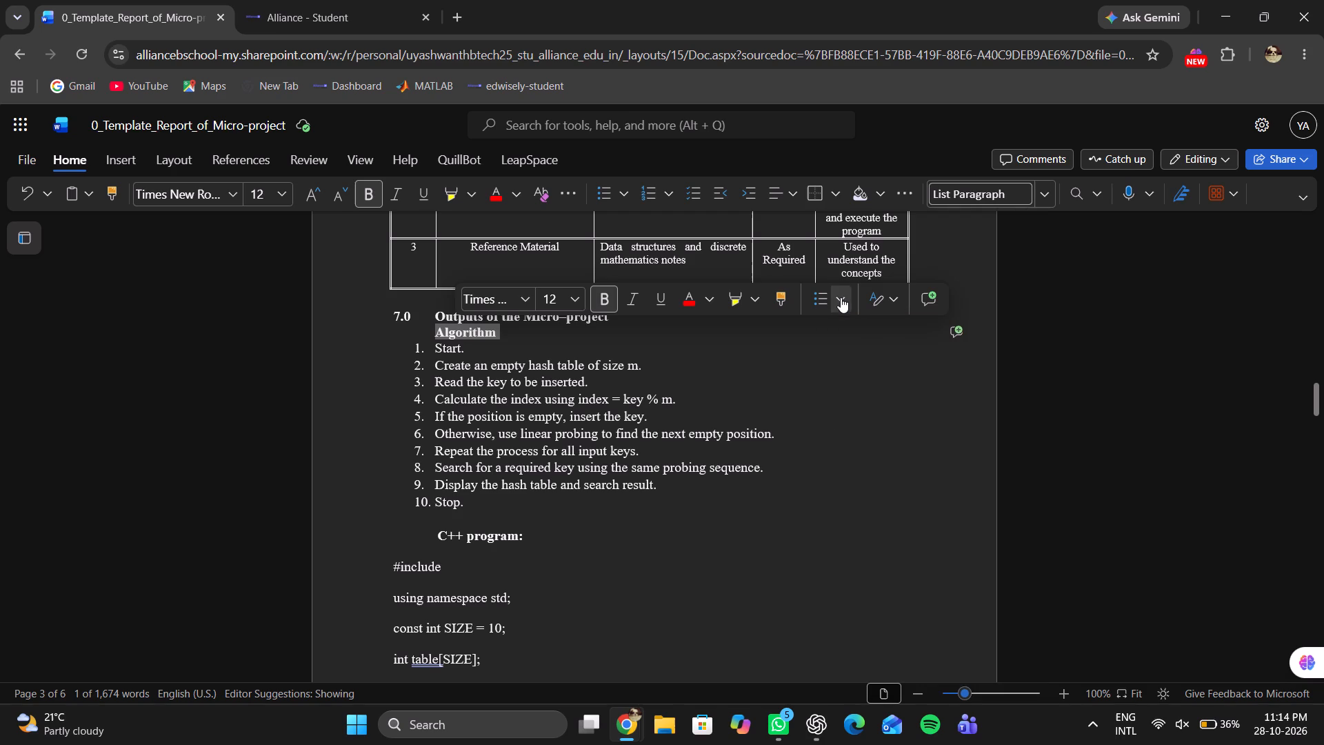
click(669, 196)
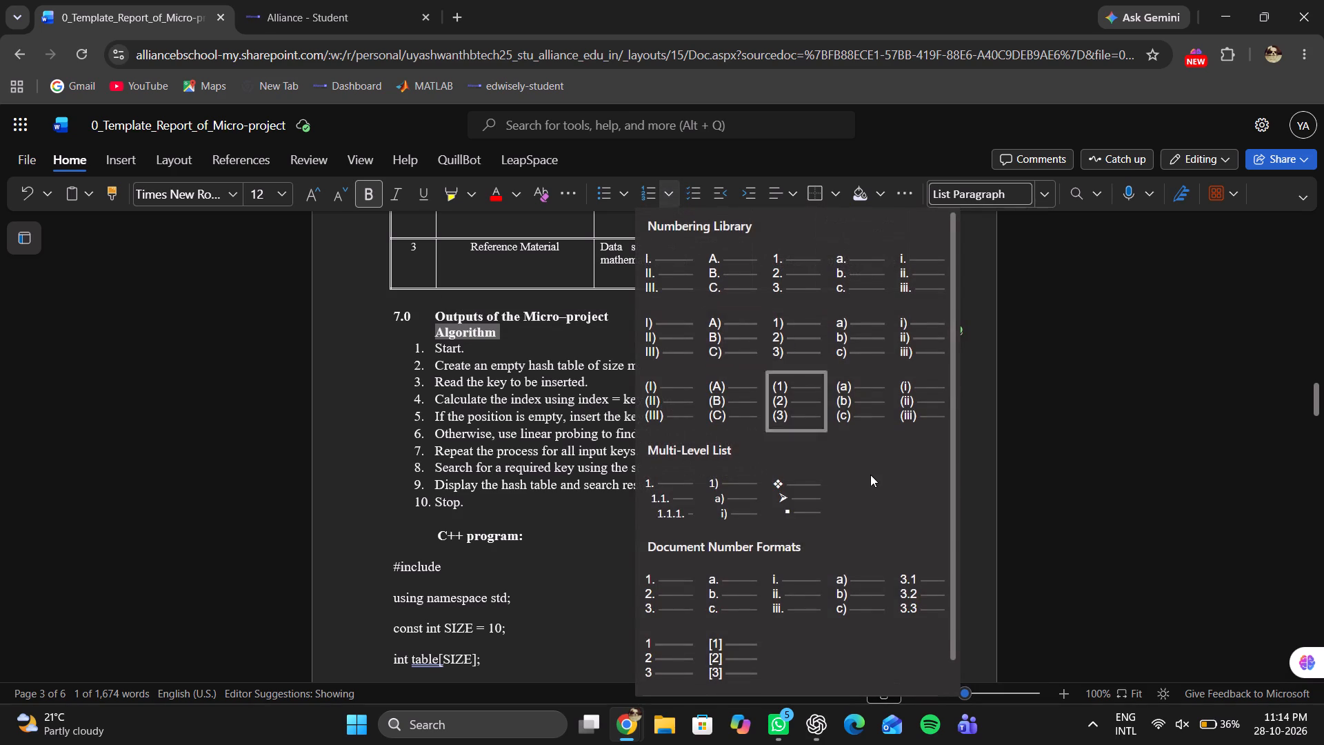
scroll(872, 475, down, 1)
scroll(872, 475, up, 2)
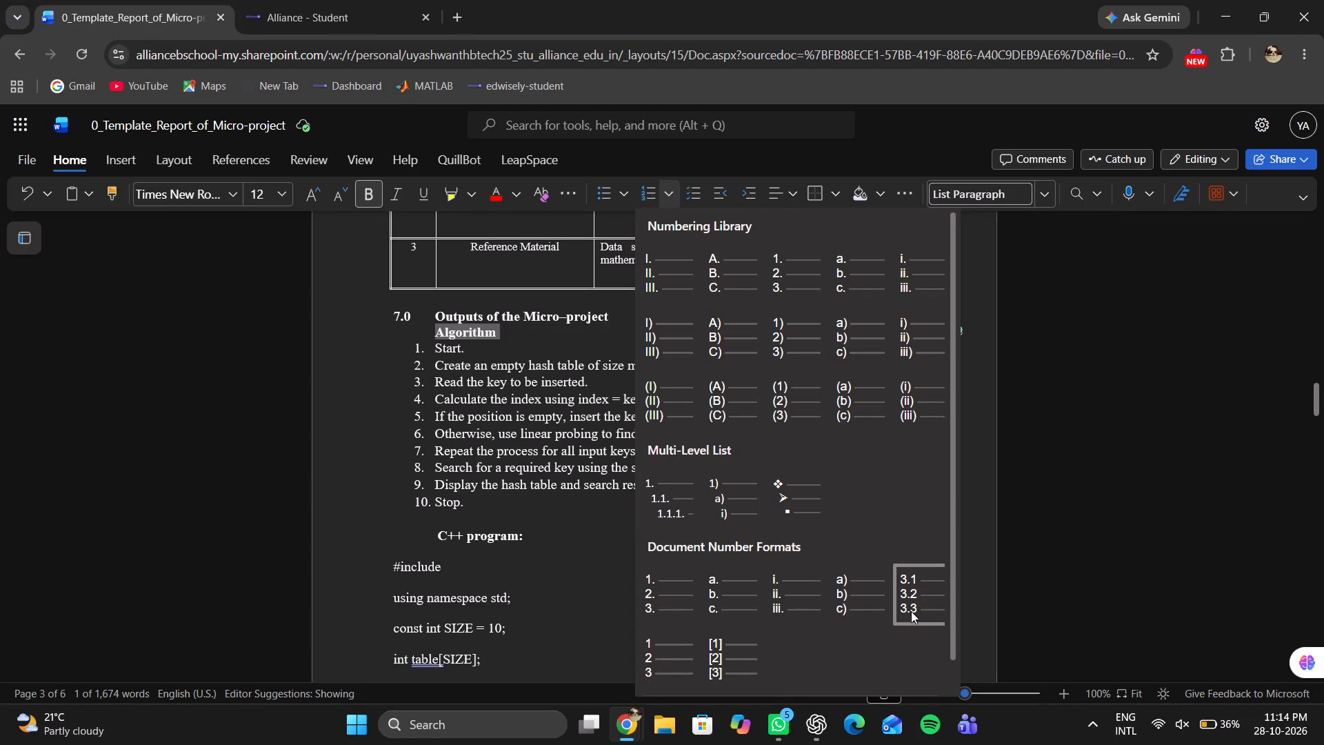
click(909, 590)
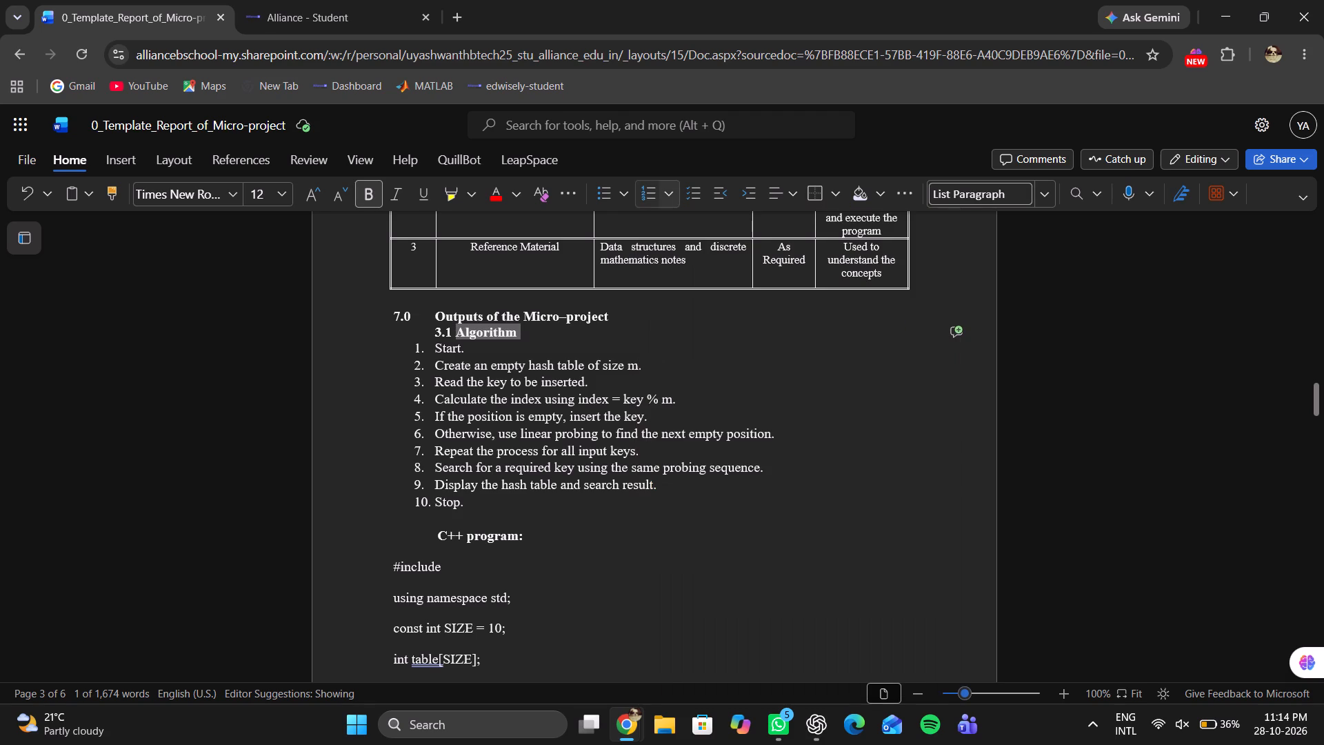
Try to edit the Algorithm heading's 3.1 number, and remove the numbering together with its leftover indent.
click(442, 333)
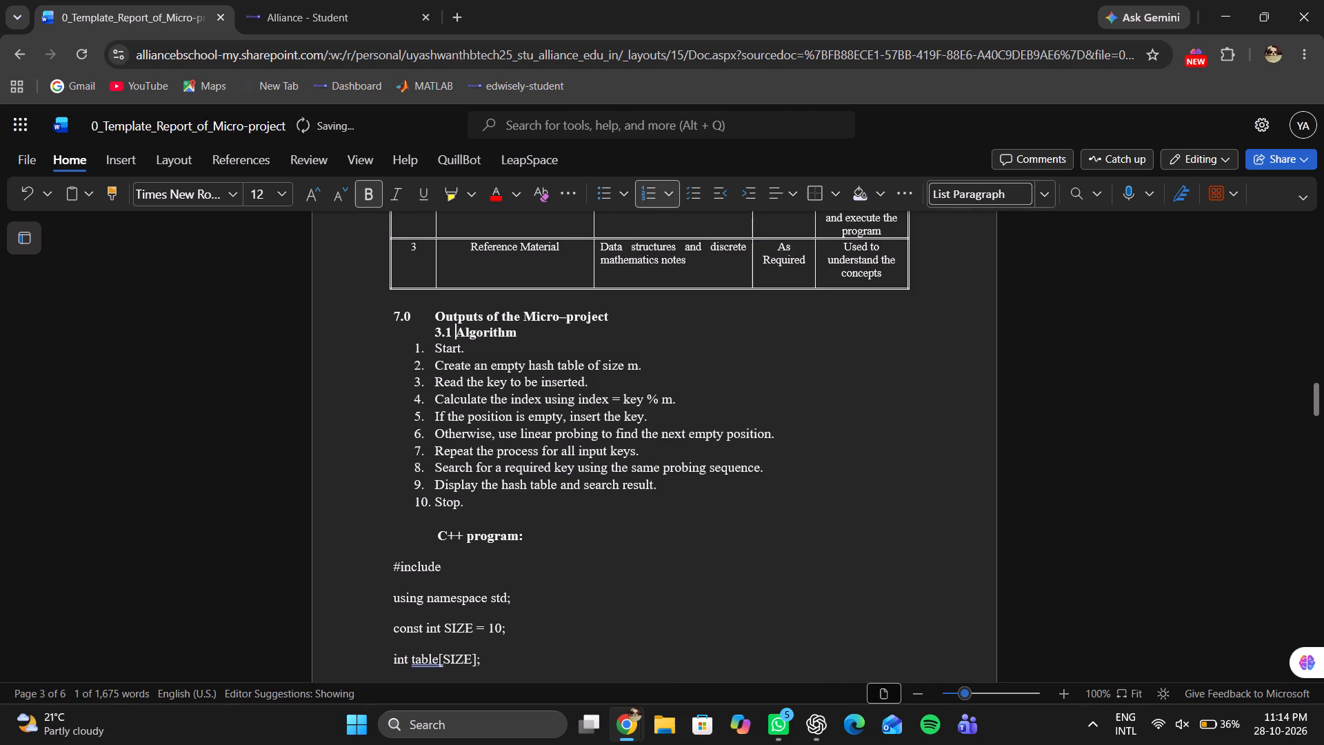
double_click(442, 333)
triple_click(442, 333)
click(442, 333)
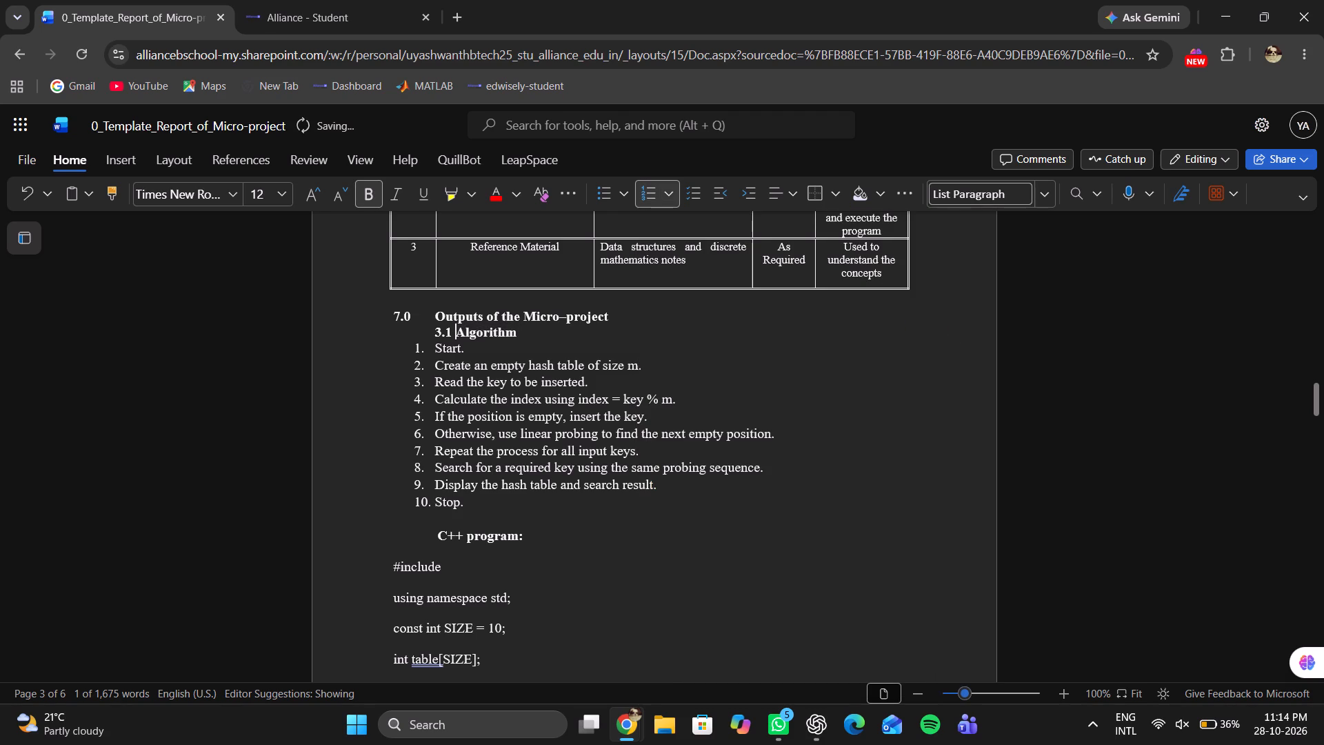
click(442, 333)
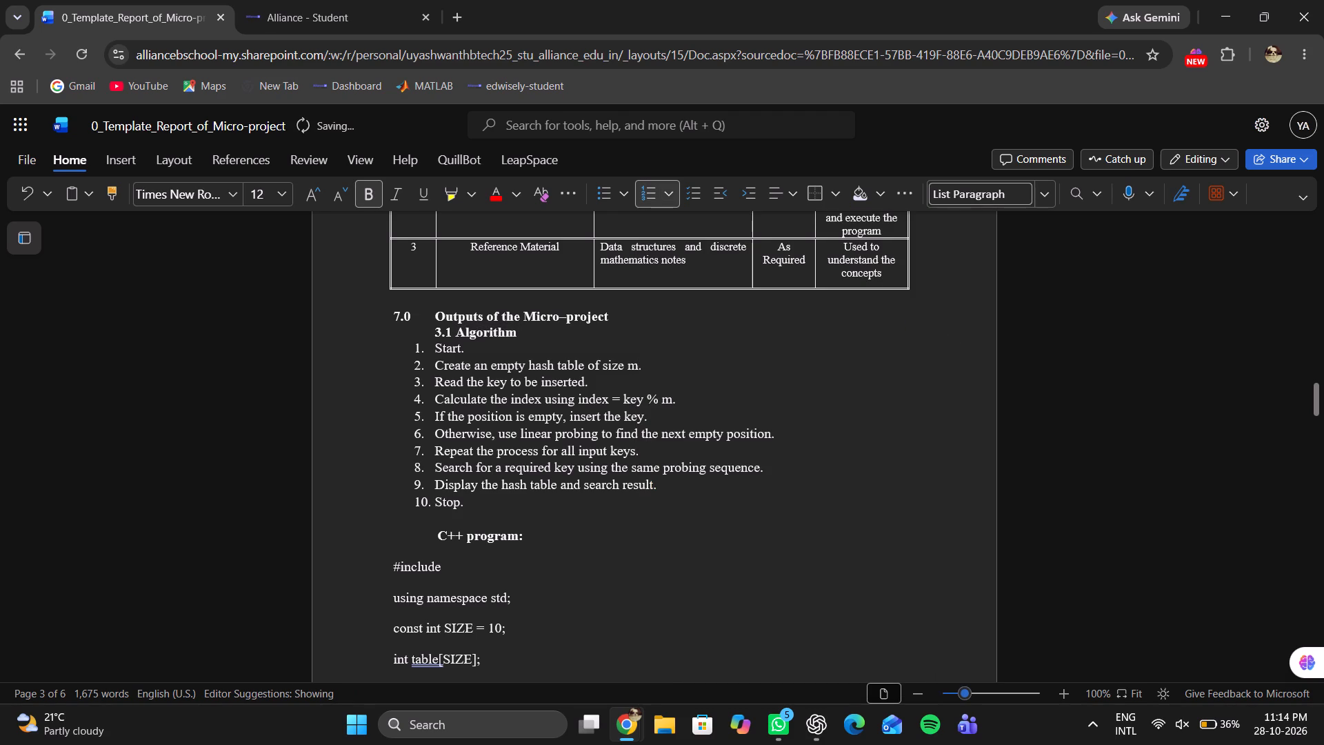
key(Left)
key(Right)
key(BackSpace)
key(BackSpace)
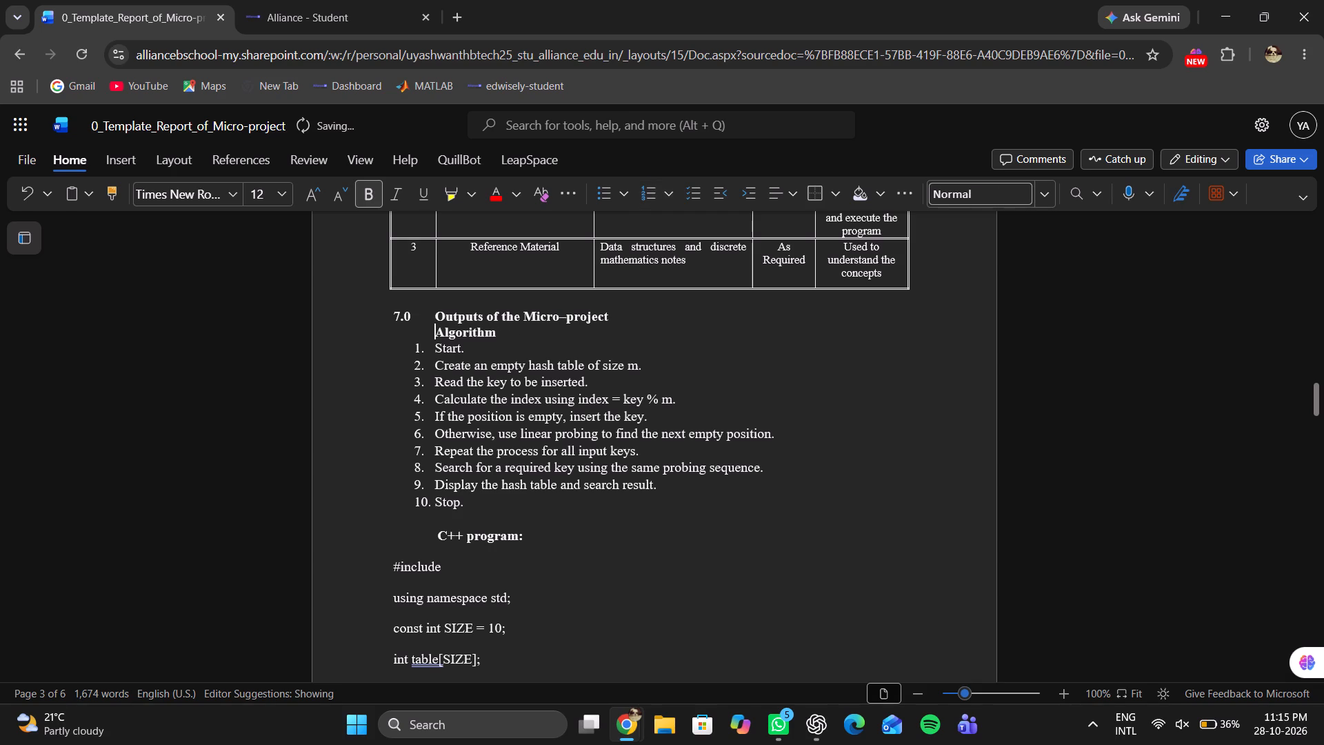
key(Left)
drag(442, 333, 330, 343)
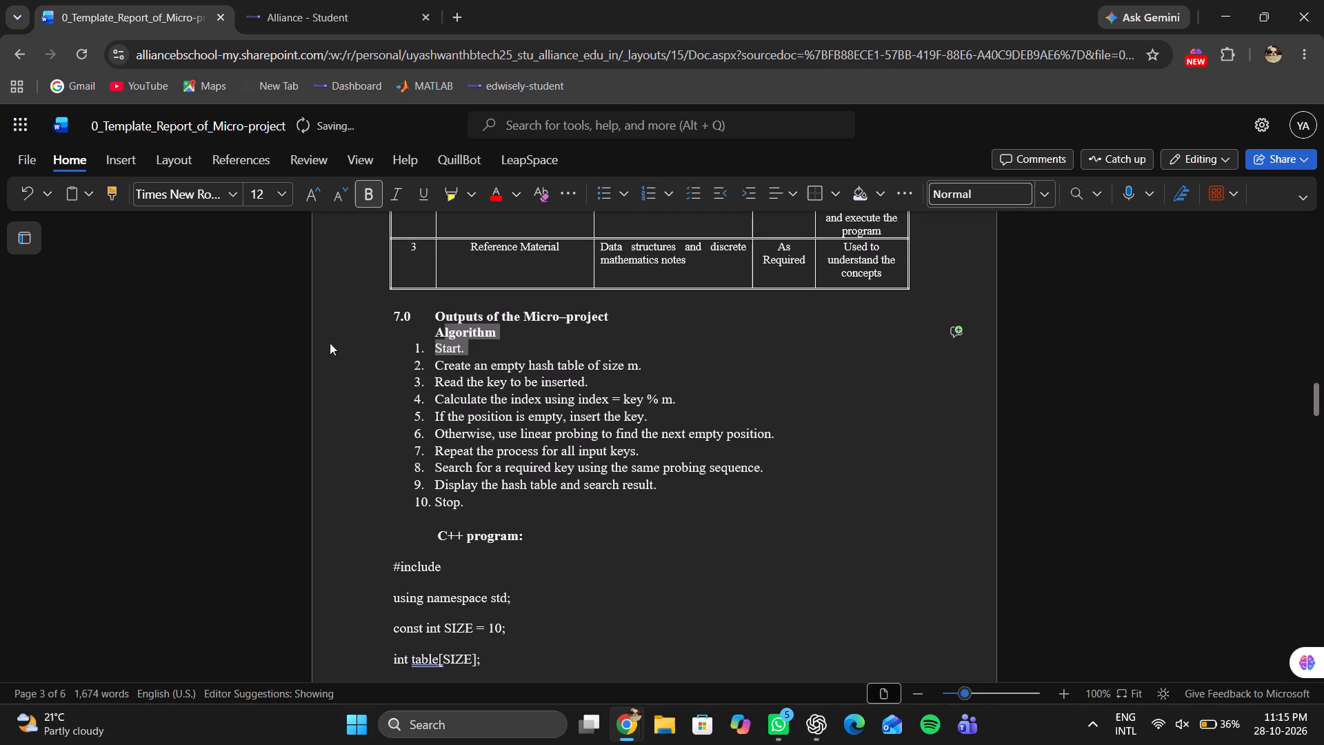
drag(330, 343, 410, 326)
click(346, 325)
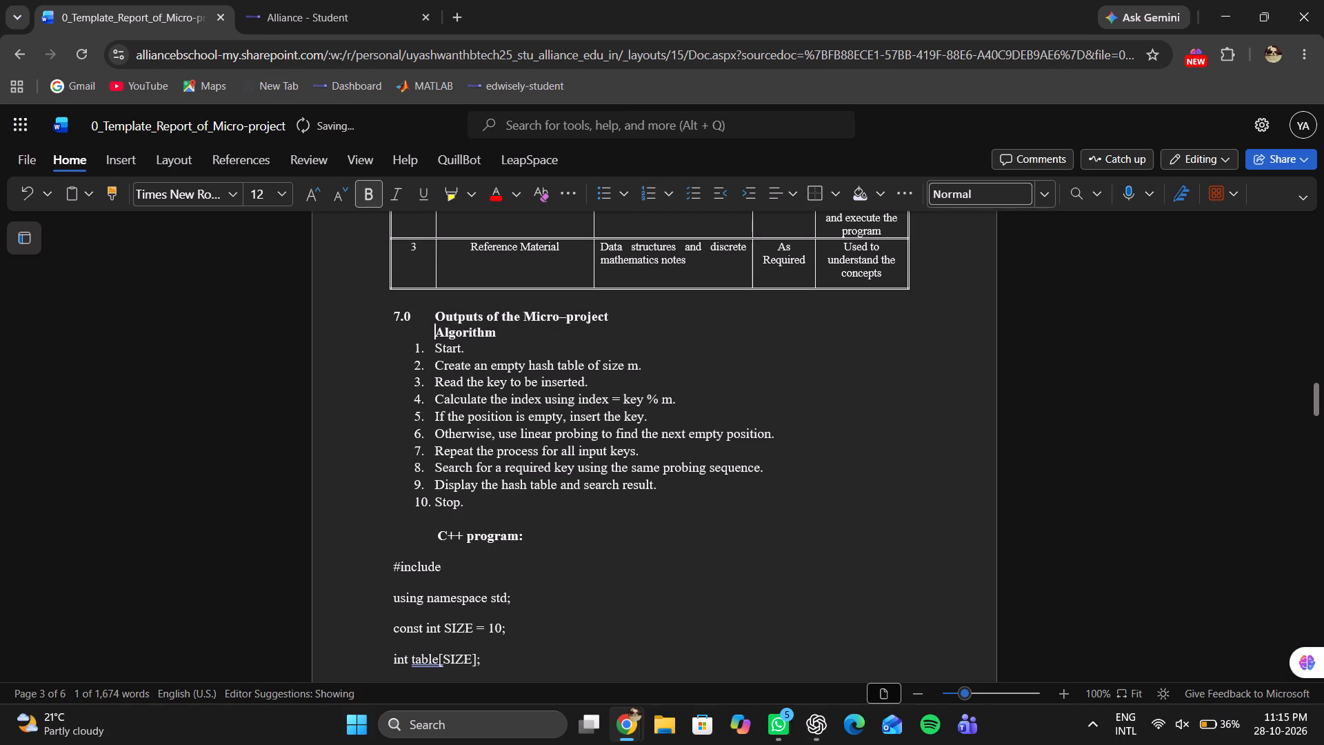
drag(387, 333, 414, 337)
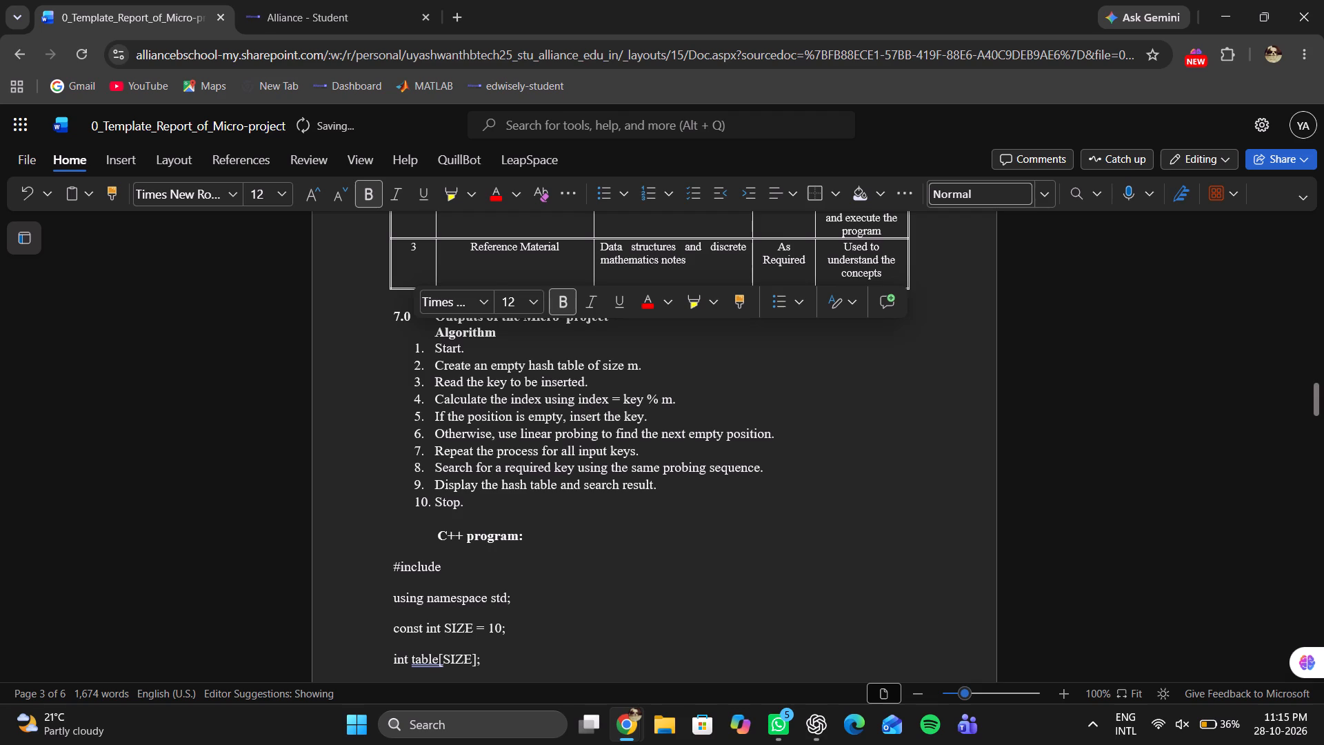
Copy the full [1] Introduction to Algorithms entry from section 10.0 References.
scroll(927, 371, down, 3)
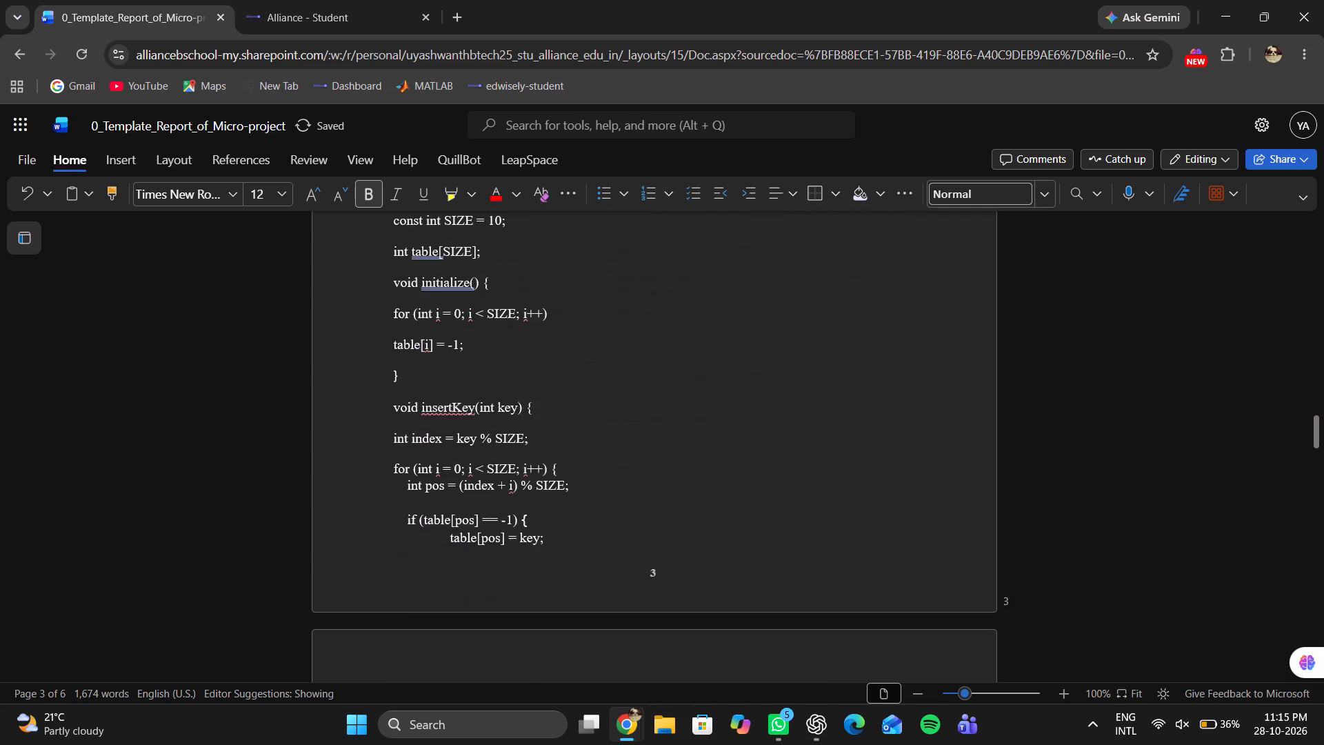
scroll(927, 371, down, 4)
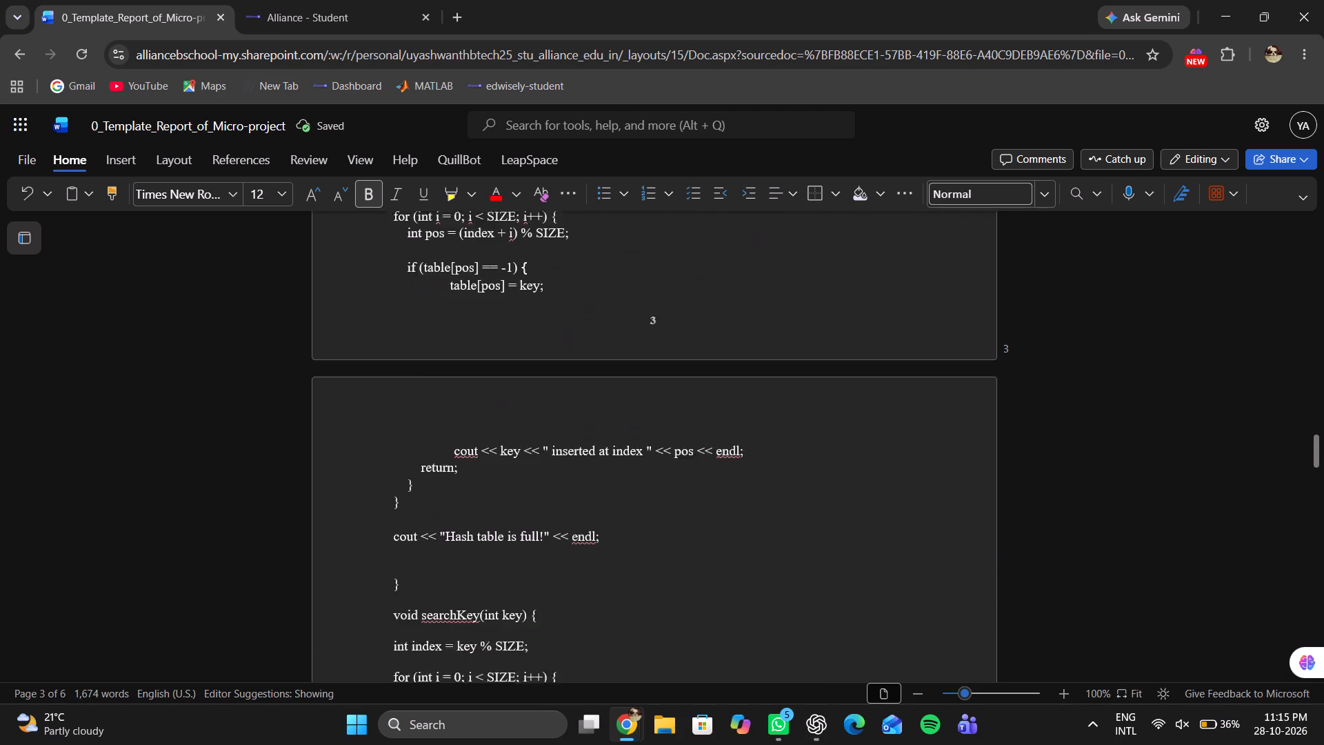
scroll(927, 371, down, 9)
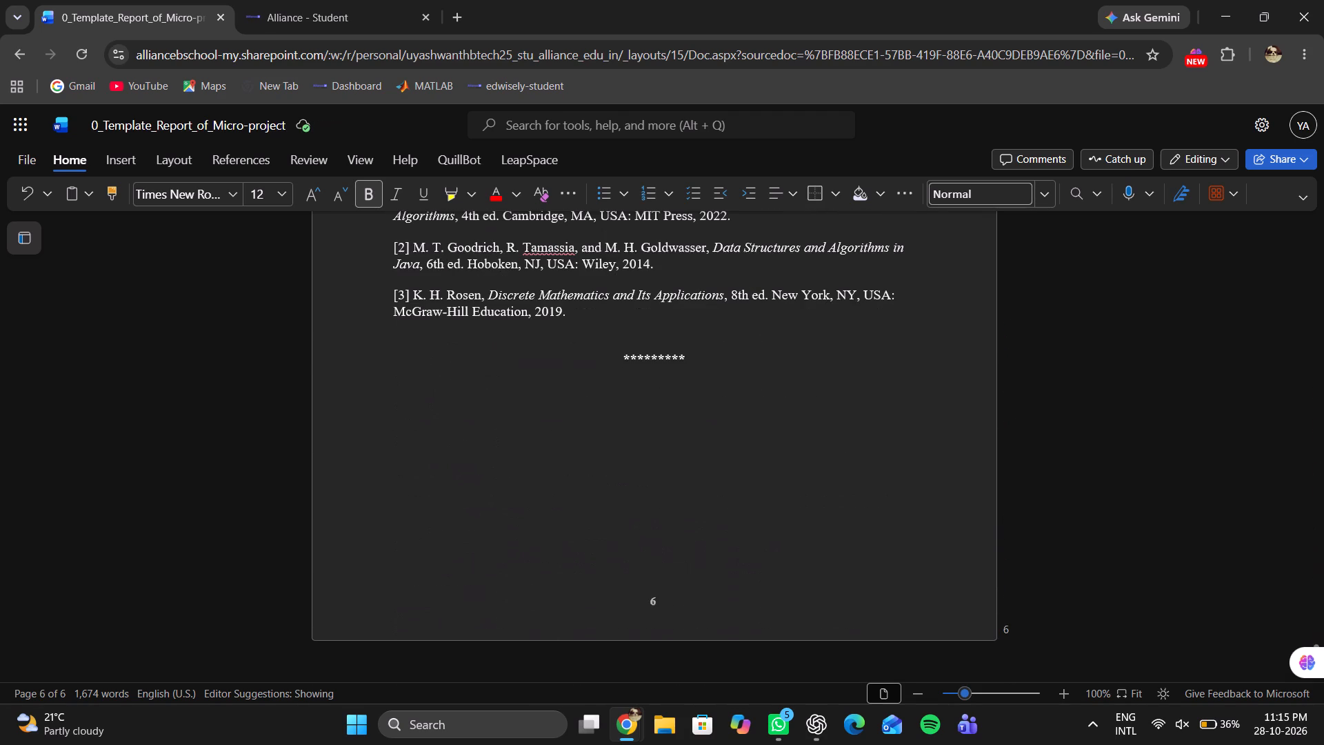
scroll(927, 371, up, 2)
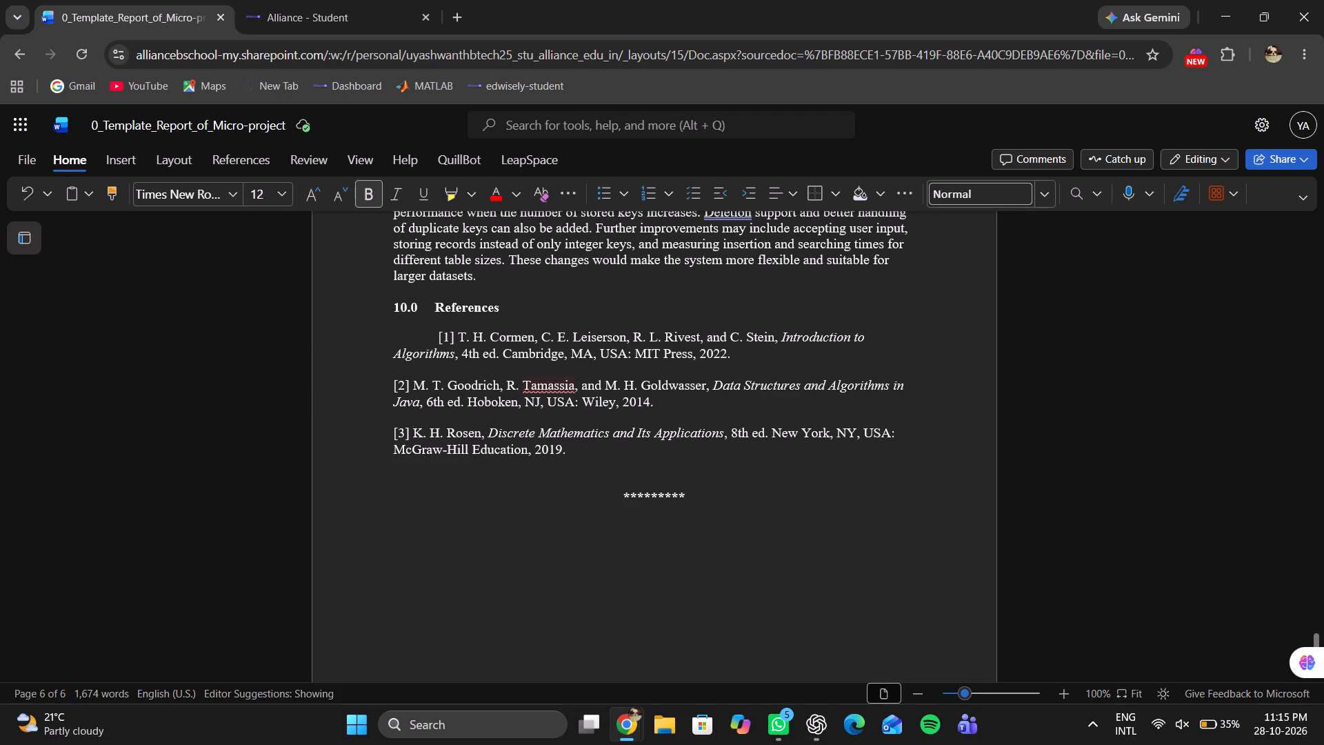
triple_click(508, 344)
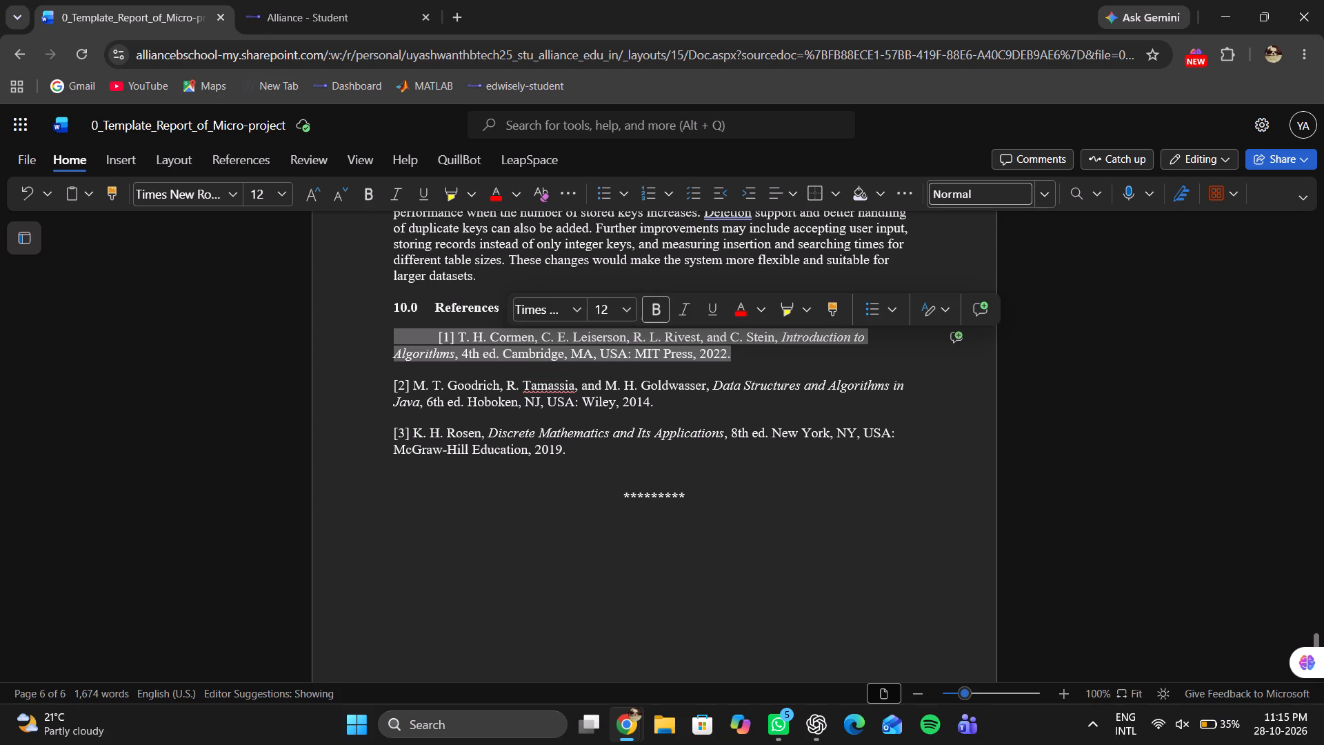
key(ctrl+c)
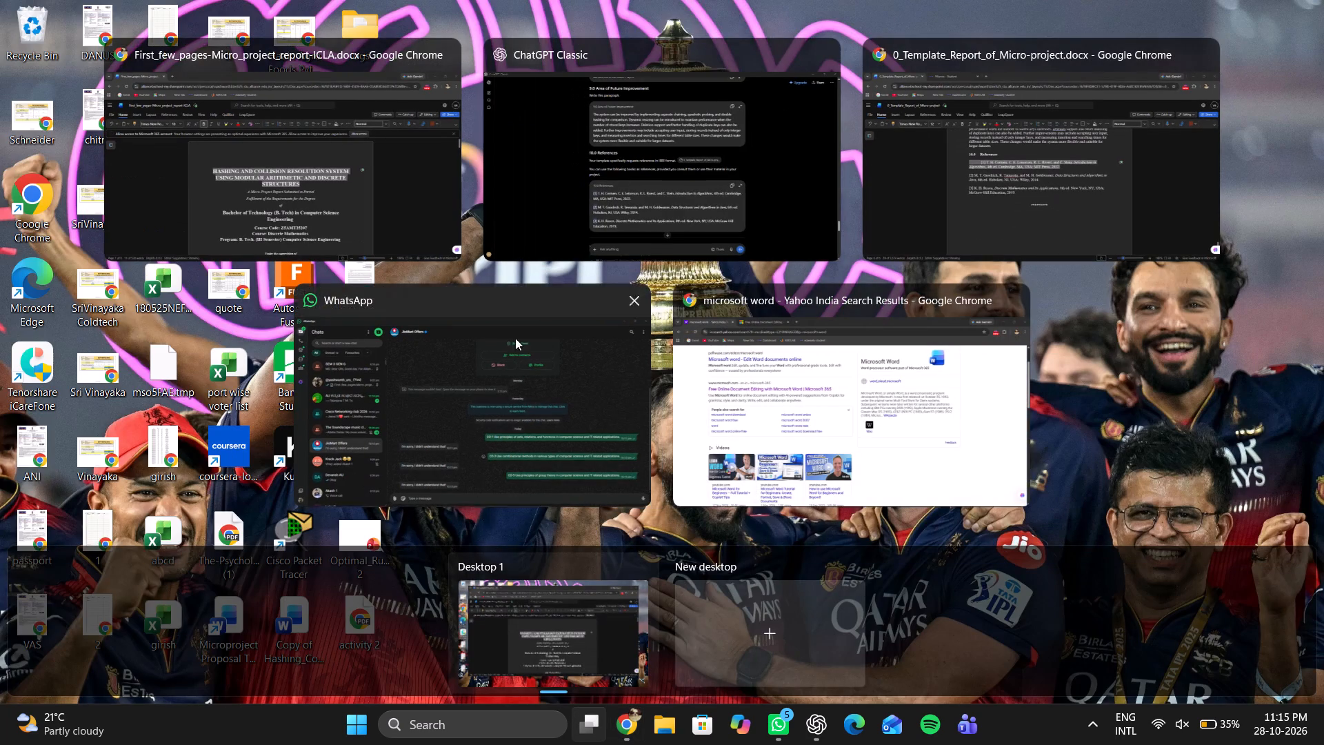
click(943, 170)
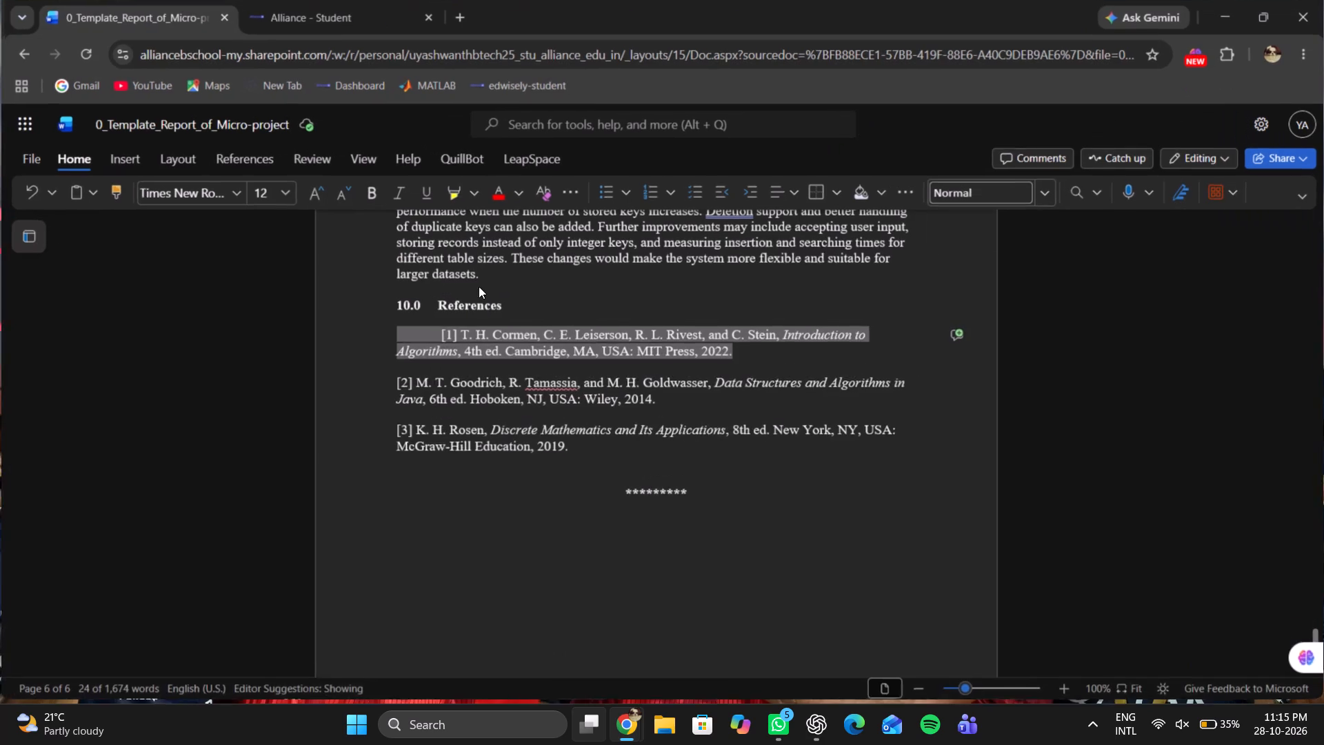
click(460, 18)
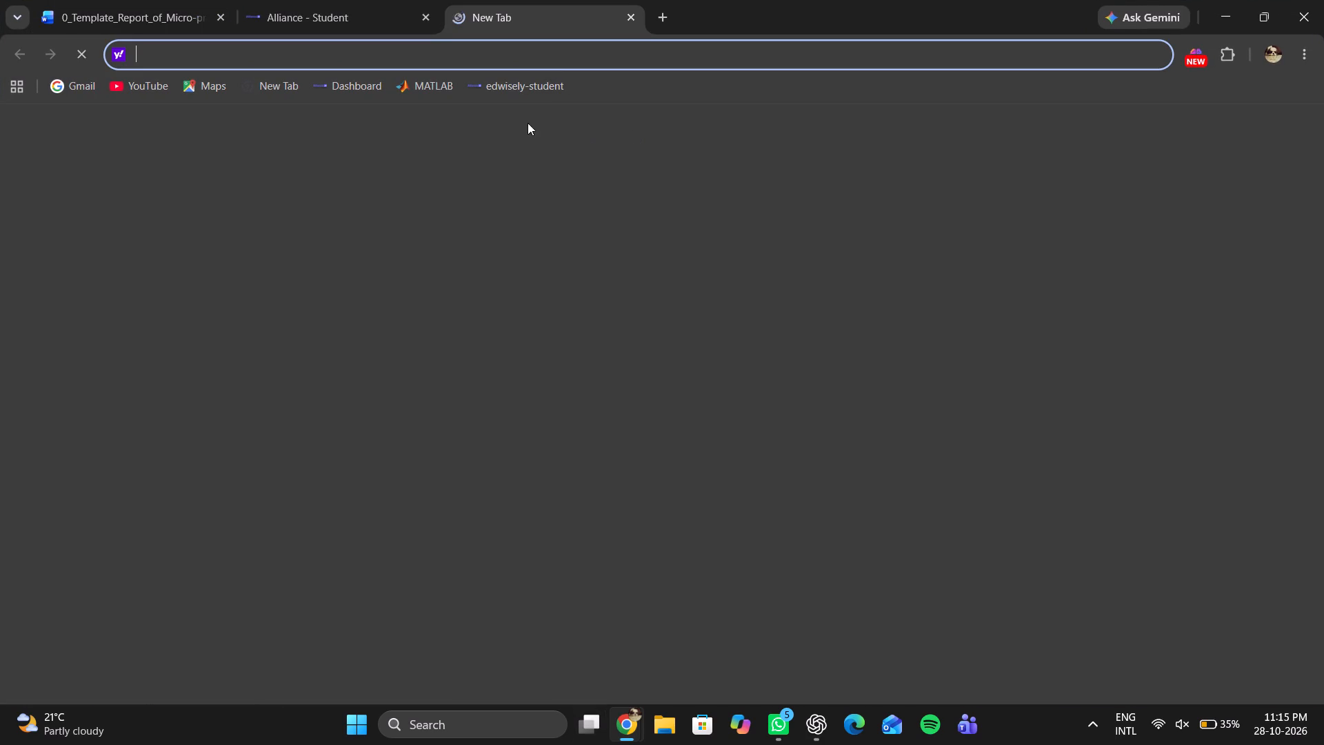
text(goole)
key(BackSpace)
key(BackSpace)
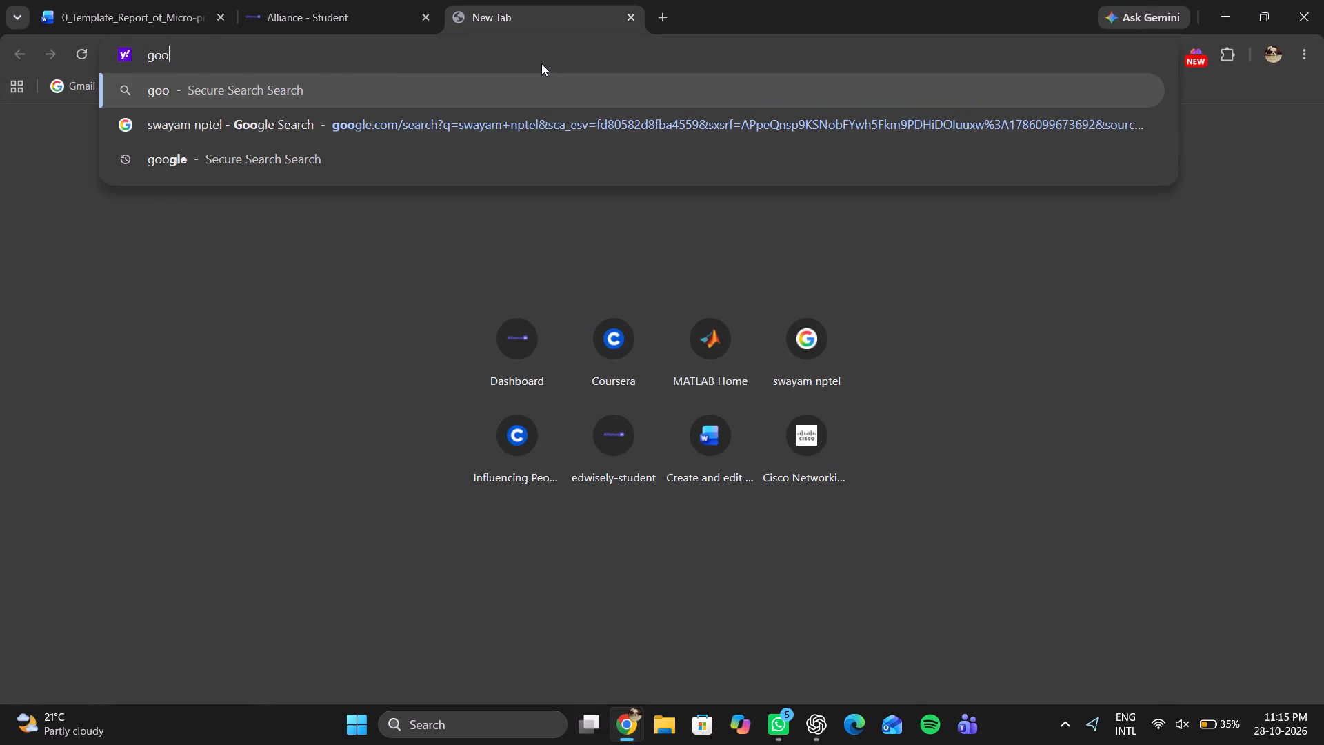
text(gle)
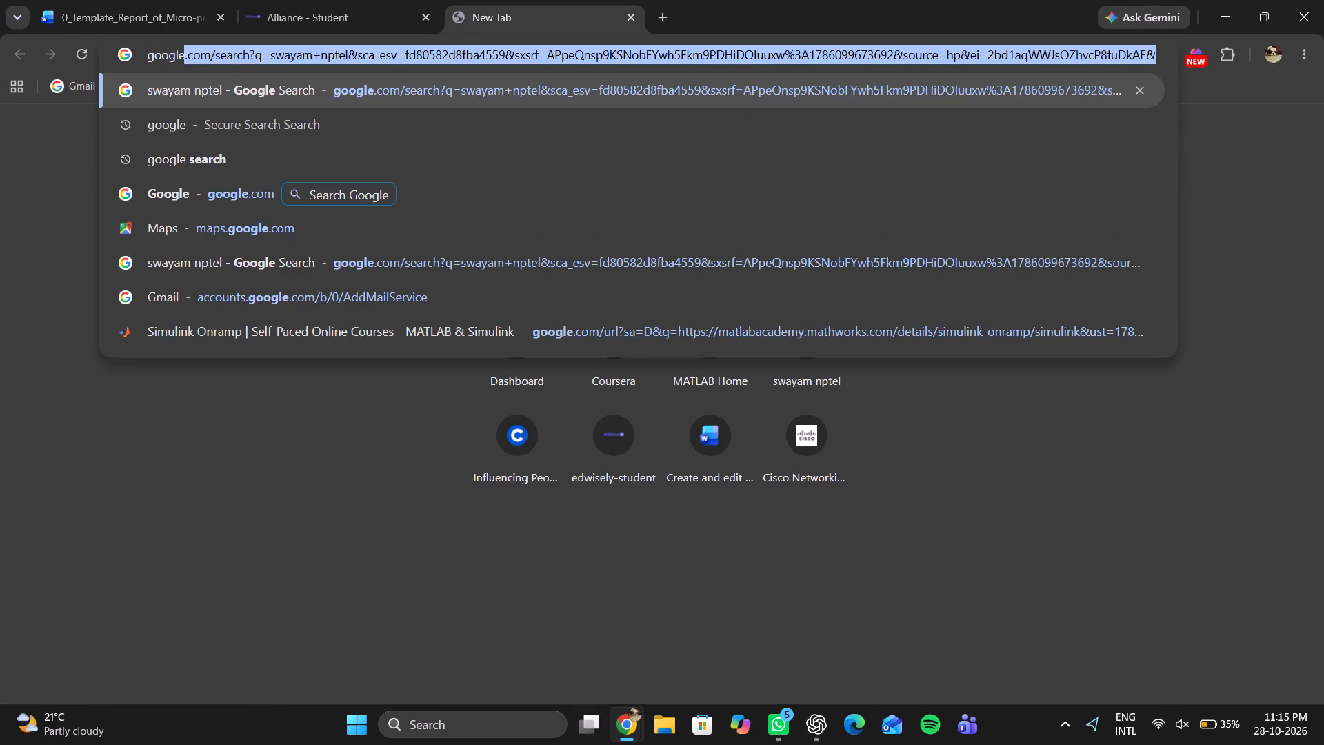
key(Return)
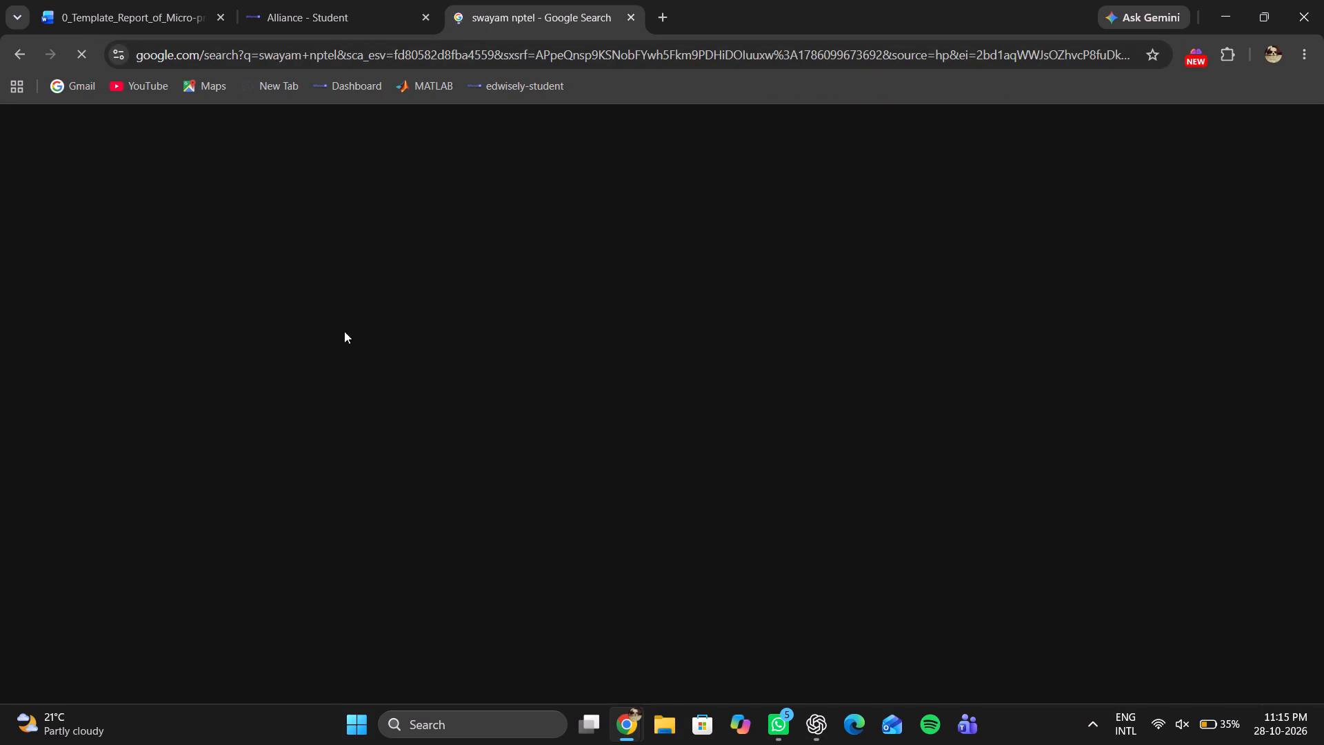
click(303, 155)
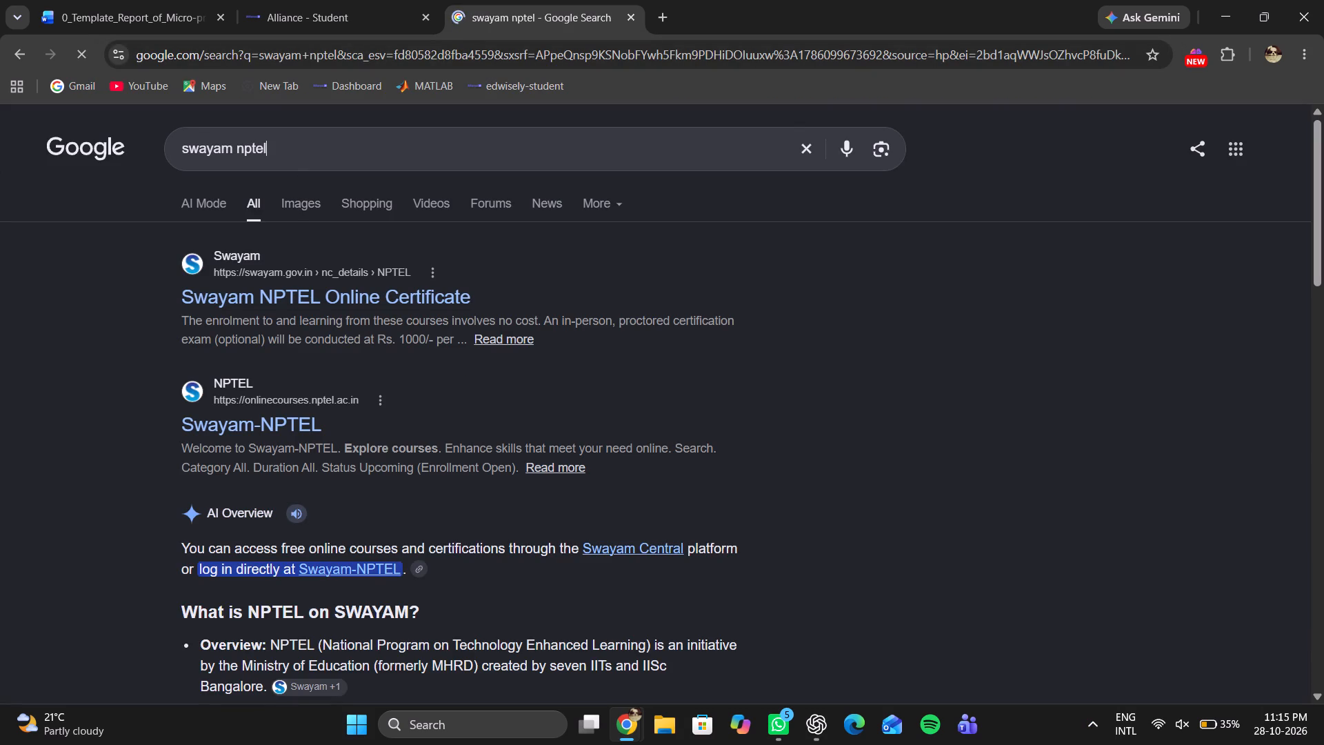
key(ctrl+a)
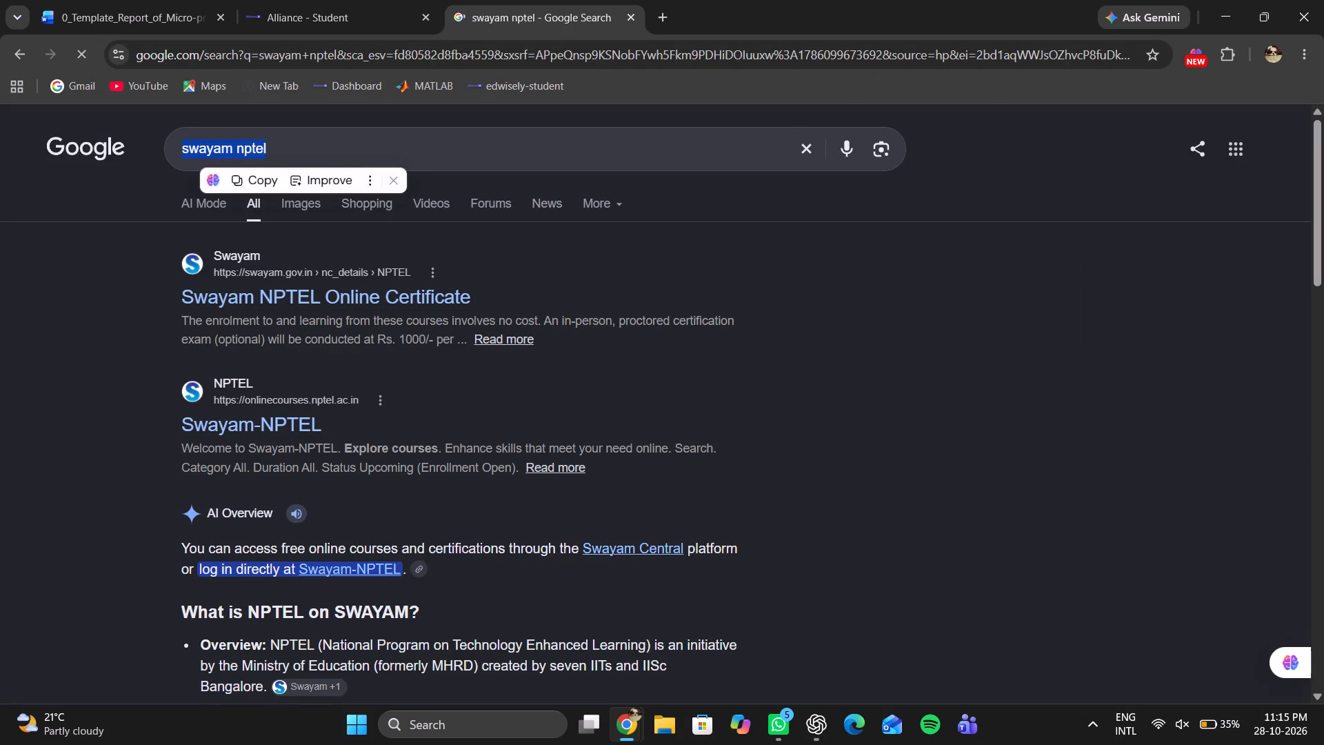
key(BackSpace)
key(ctrl+v)
key(Return)
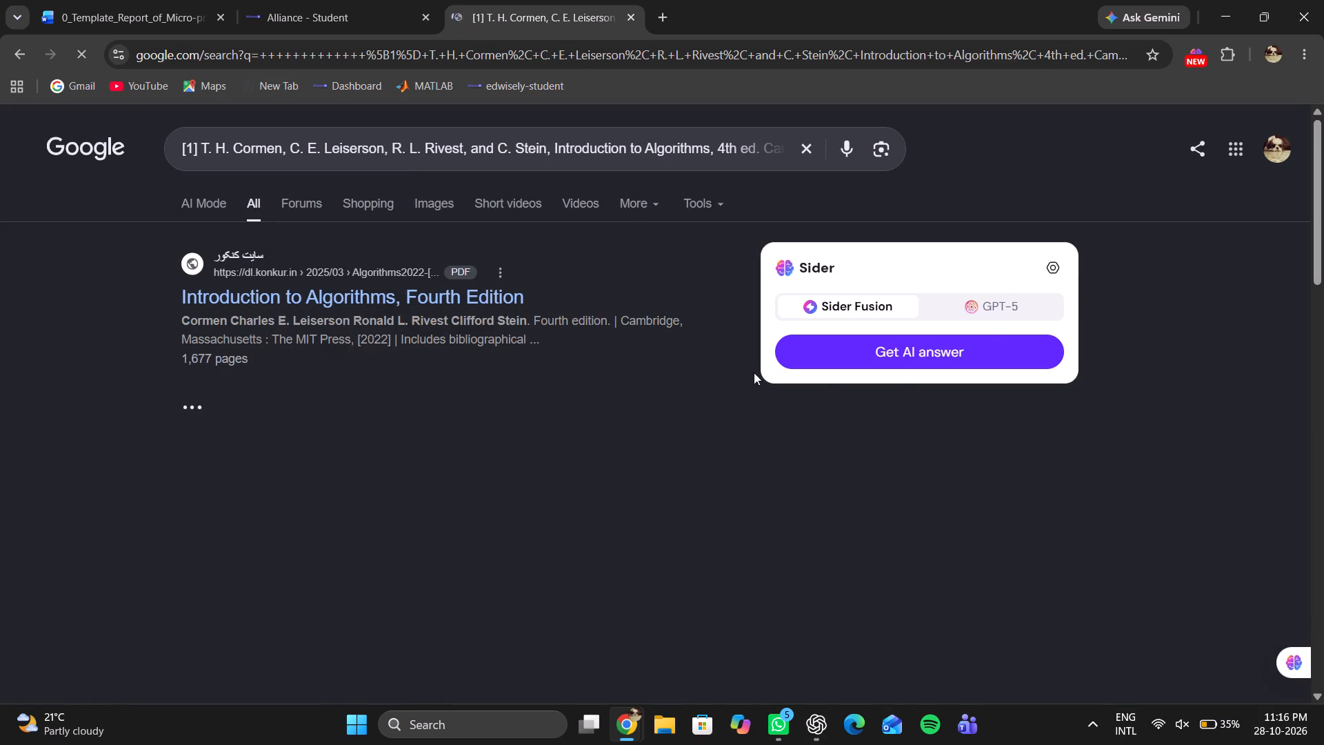
Look through the Google results for the Introduction to Algorithms, 4th ed. reference, including the AI Overview's publication details.
scroll(565, 350, down, 1)
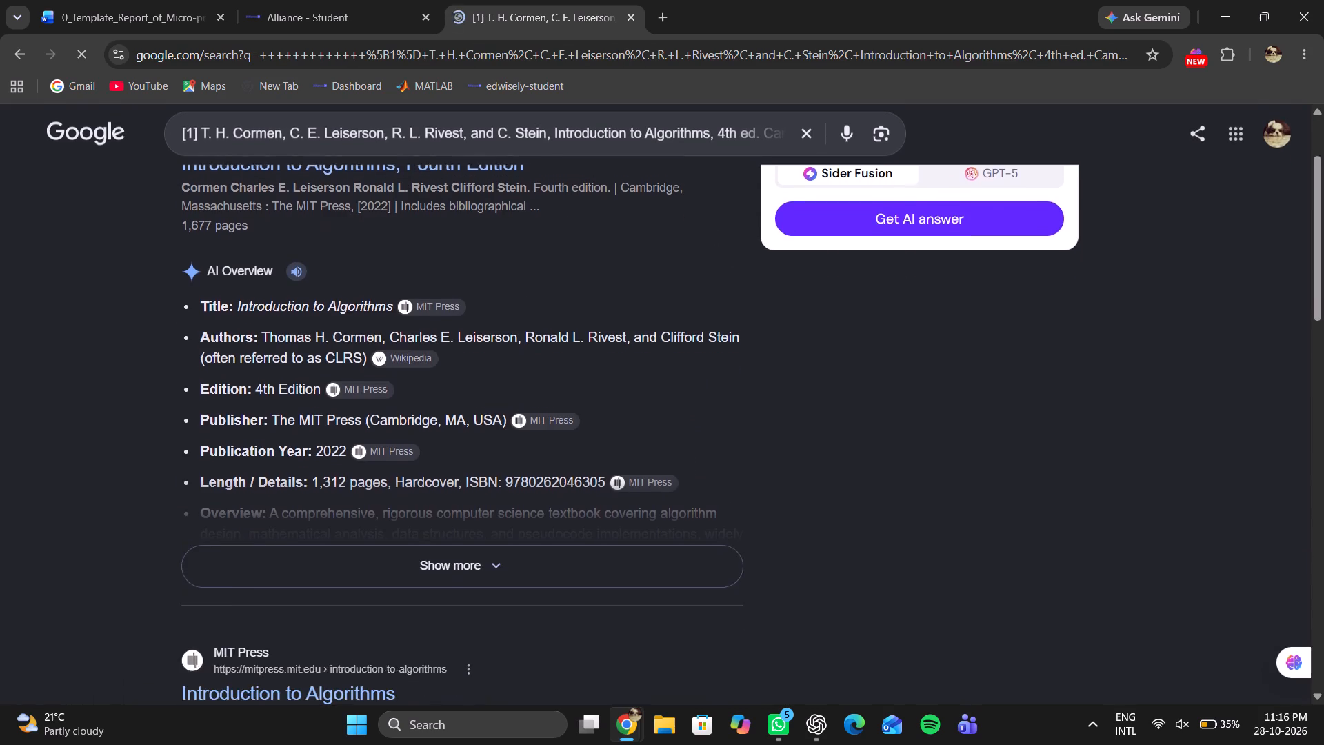
scroll(565, 350, down, 5)
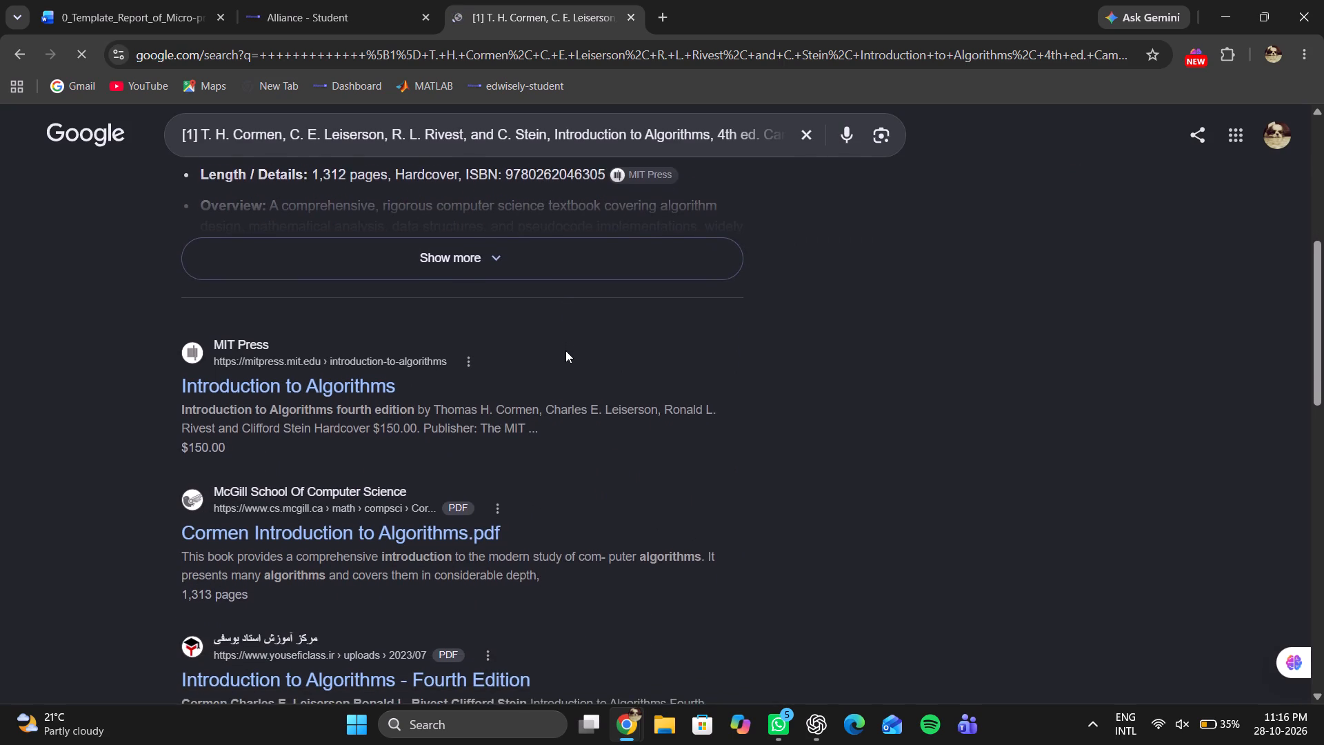
scroll(565, 350, down, 1)
scroll(462, 480, down, 1)
scroll(568, 462, down, 2)
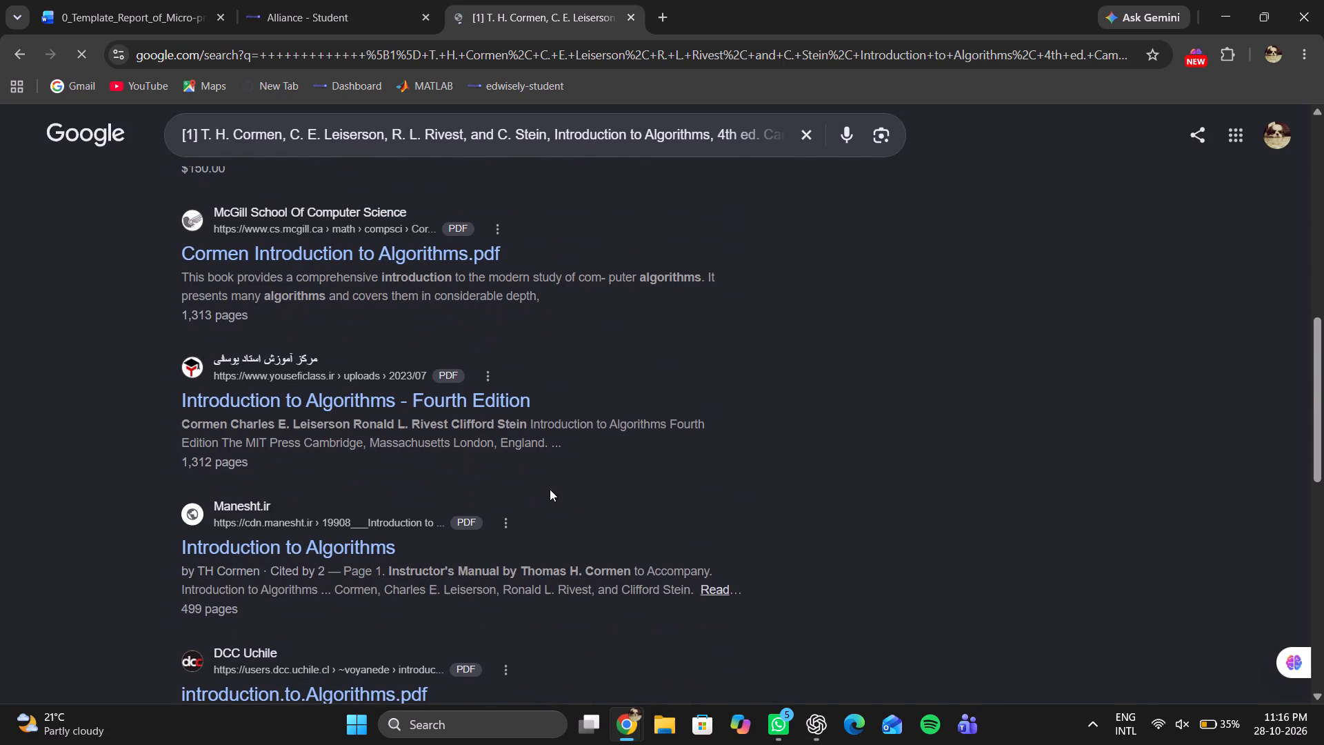
scroll(550, 489, down, 1)
scroll(622, 467, down, 2)
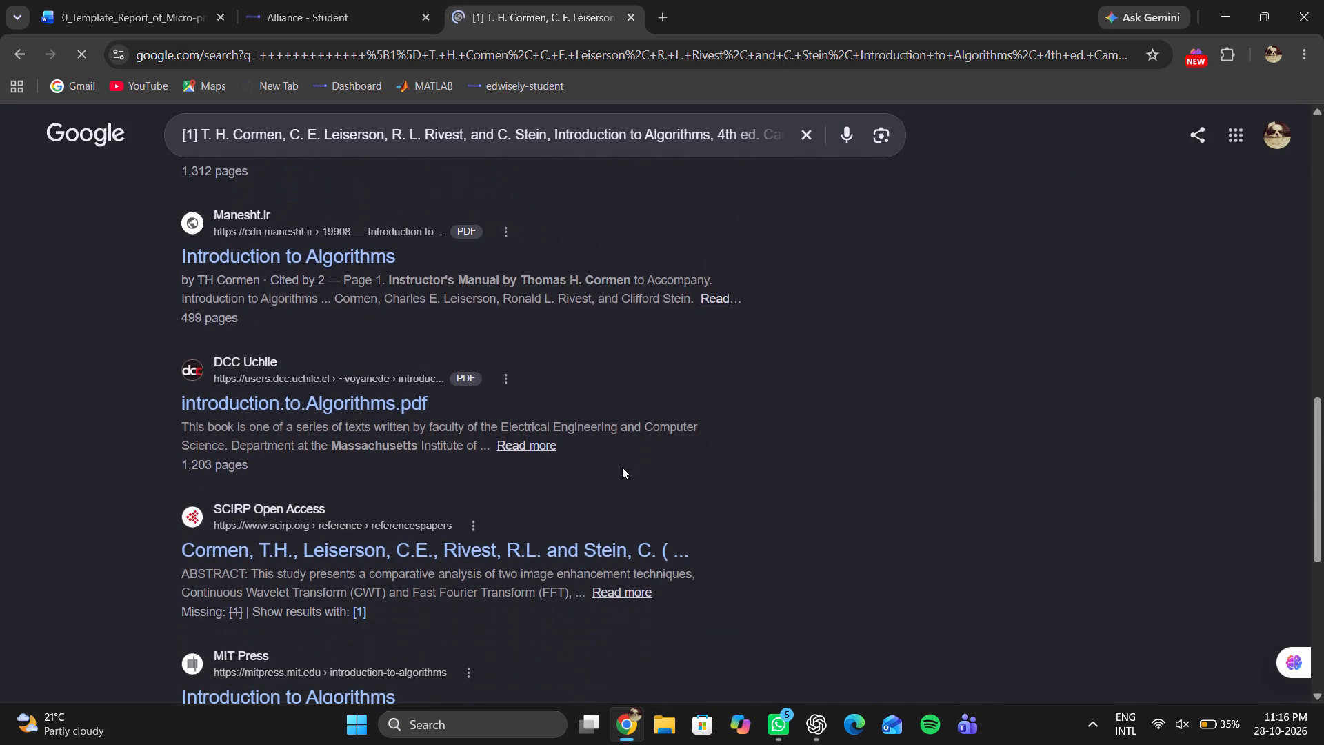
scroll(622, 467, down, 2)
scroll(622, 467, up, 9)
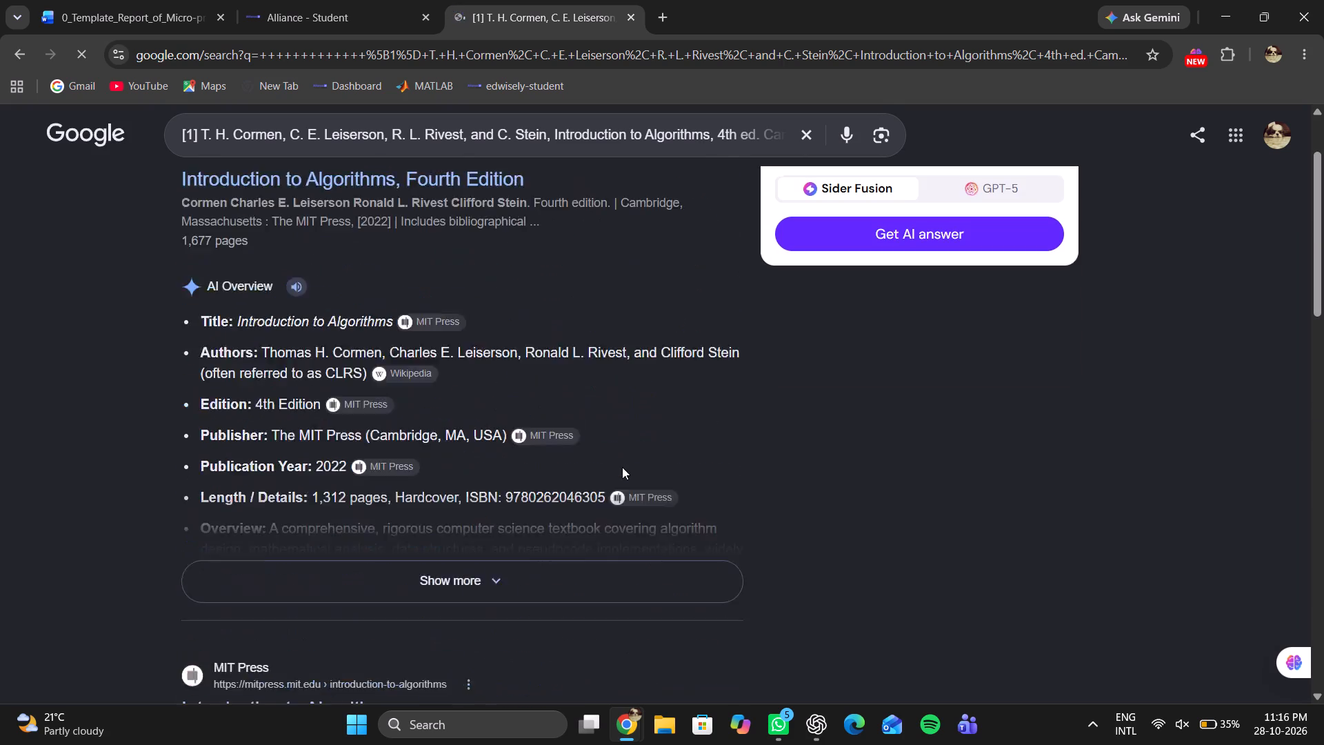
Clear the Google query and copy the report's full title, HASHING AND COLLISION RESOLUTION SYSTEM USING MODULAR ARITHMETIC AND DISCRETE STRUCTURES, from page 1.
click(615, 152)
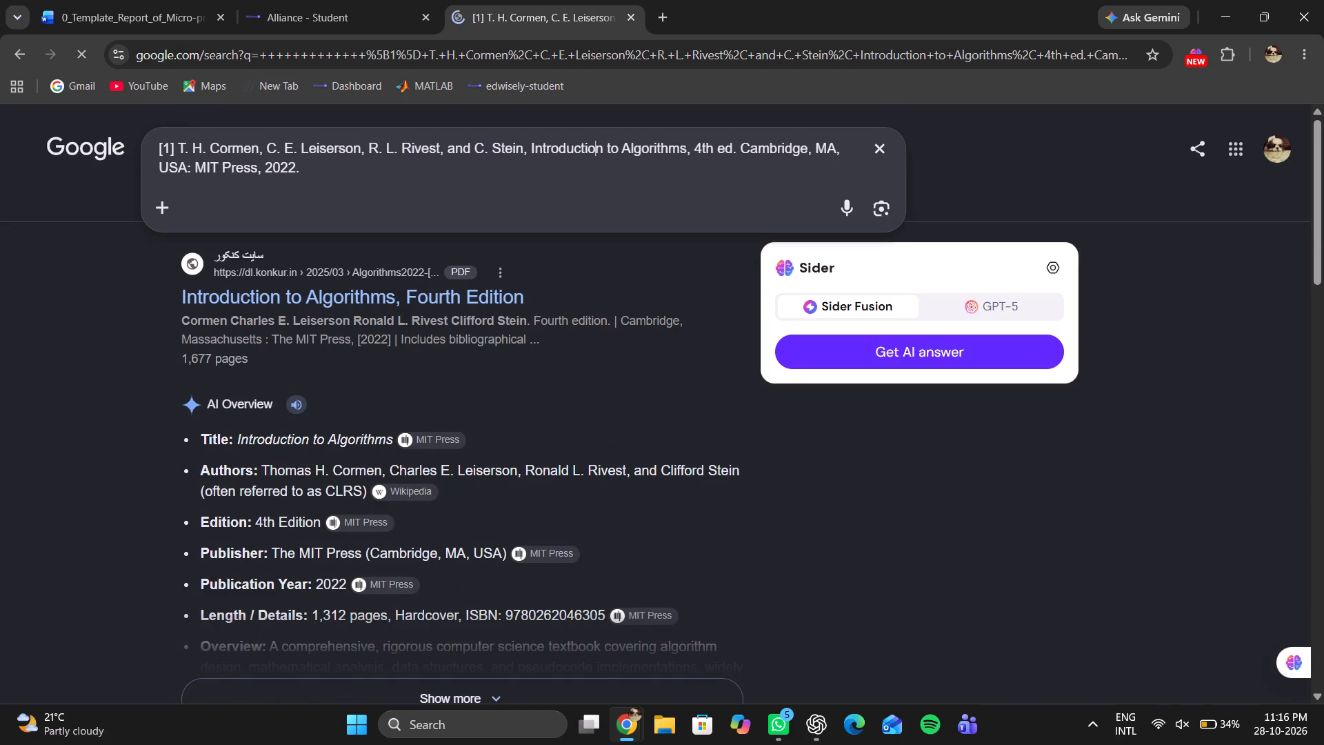
key(ctrl+a)
key(BackSpace)
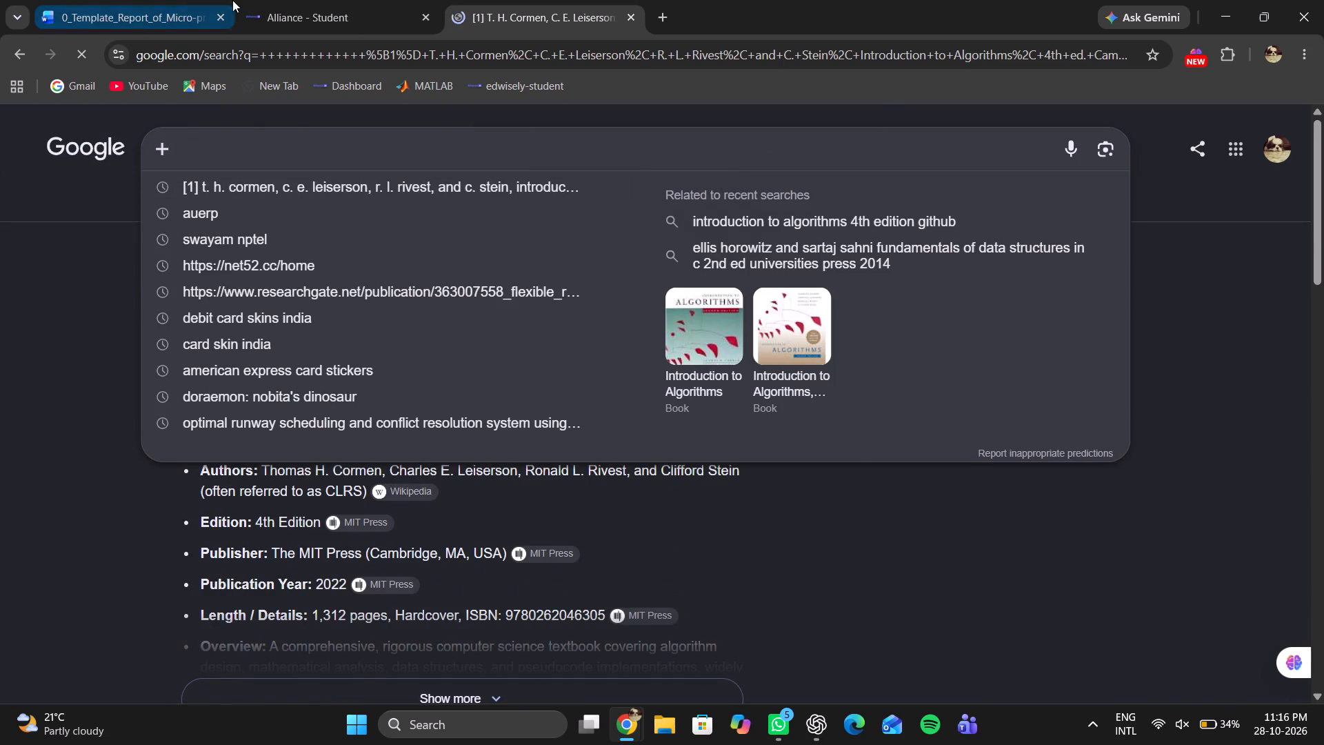
click(155, 0)
scroll(588, 359, up, 11)
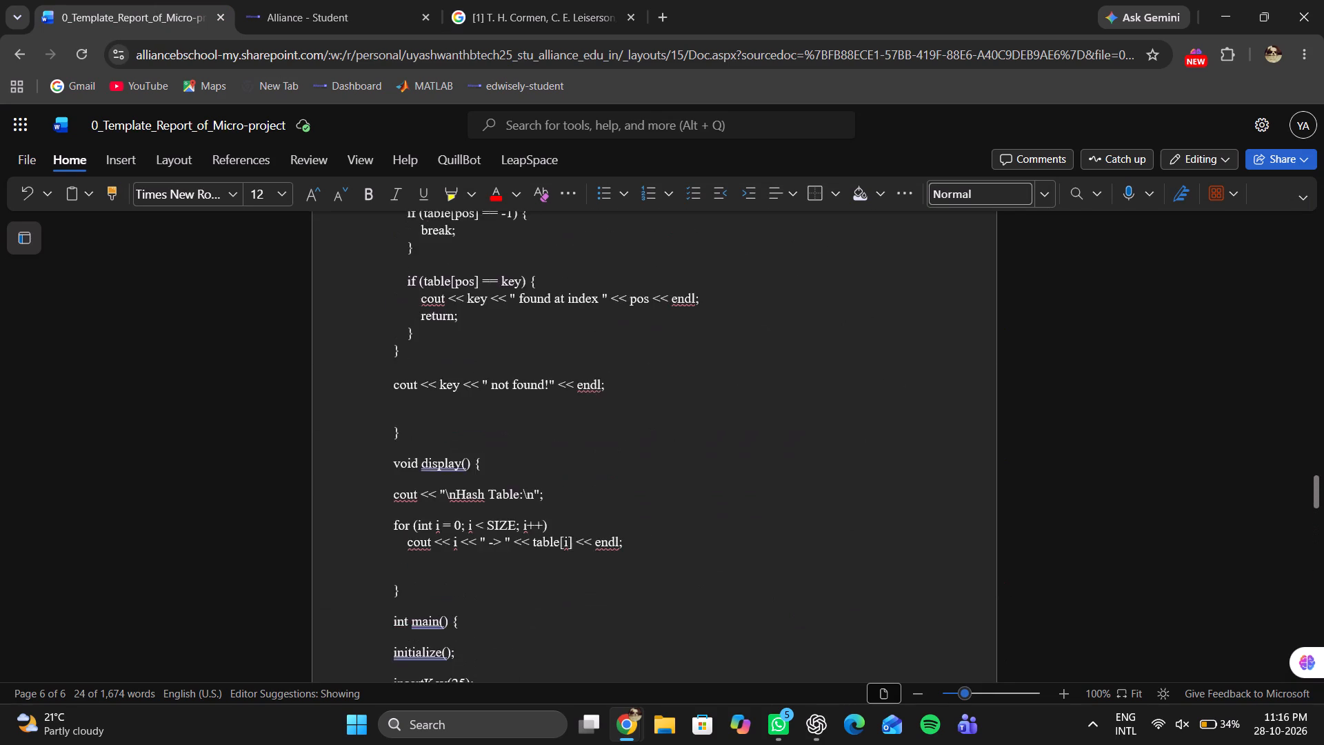
scroll(500, 387, up, 12)
scroll(665, 344, up, 12)
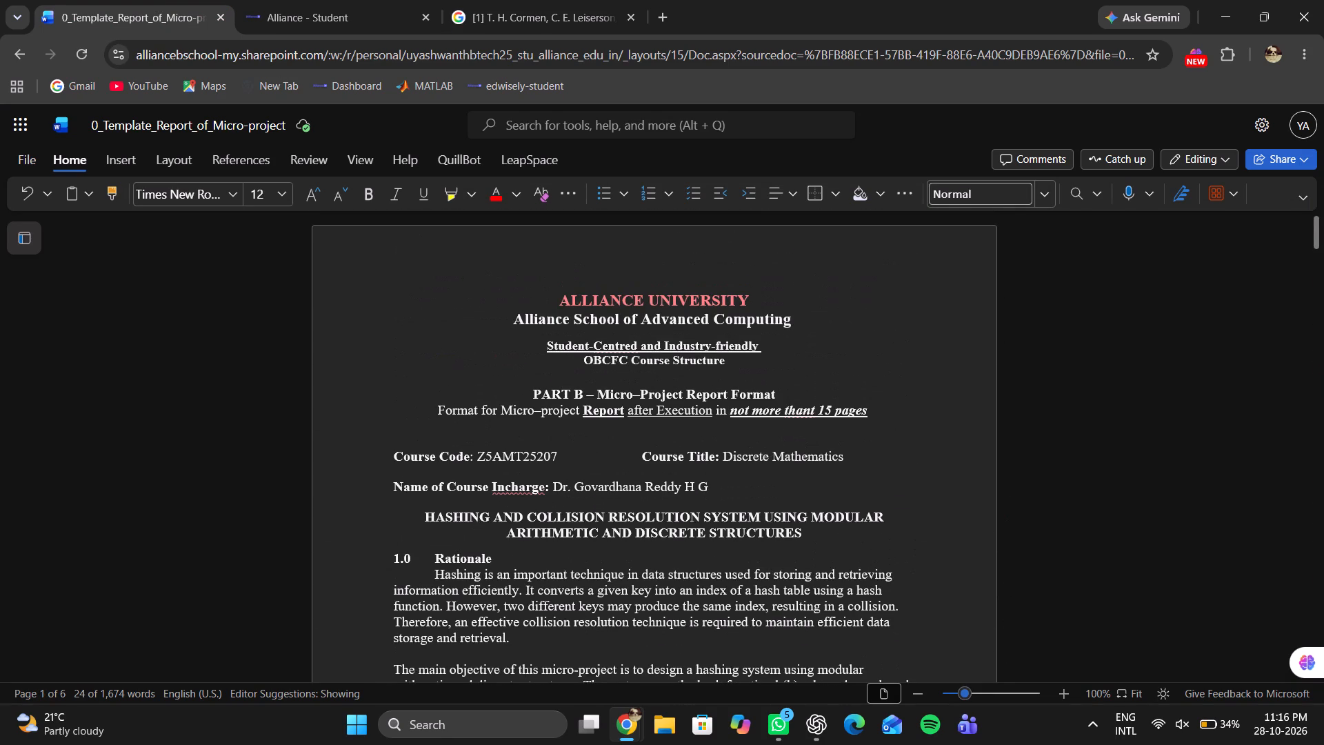
triple_click(595, 532)
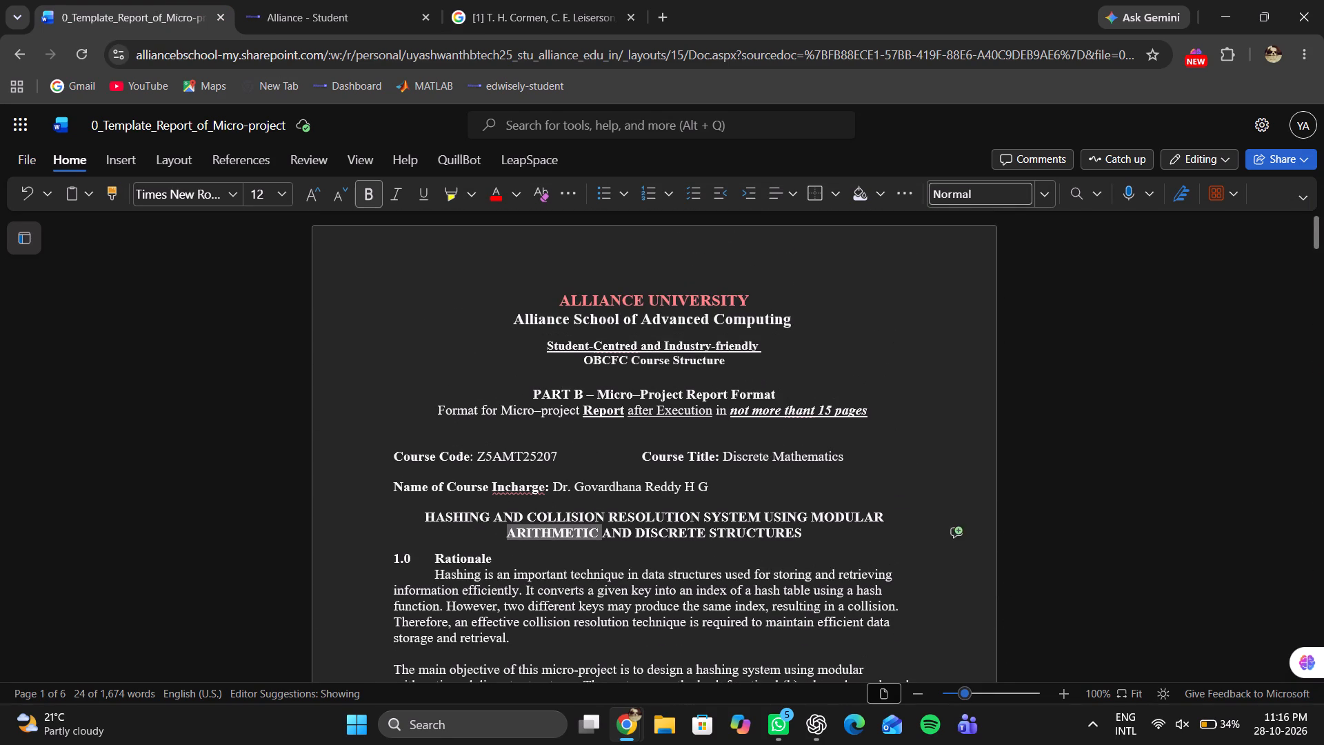
key(ctrl+a)
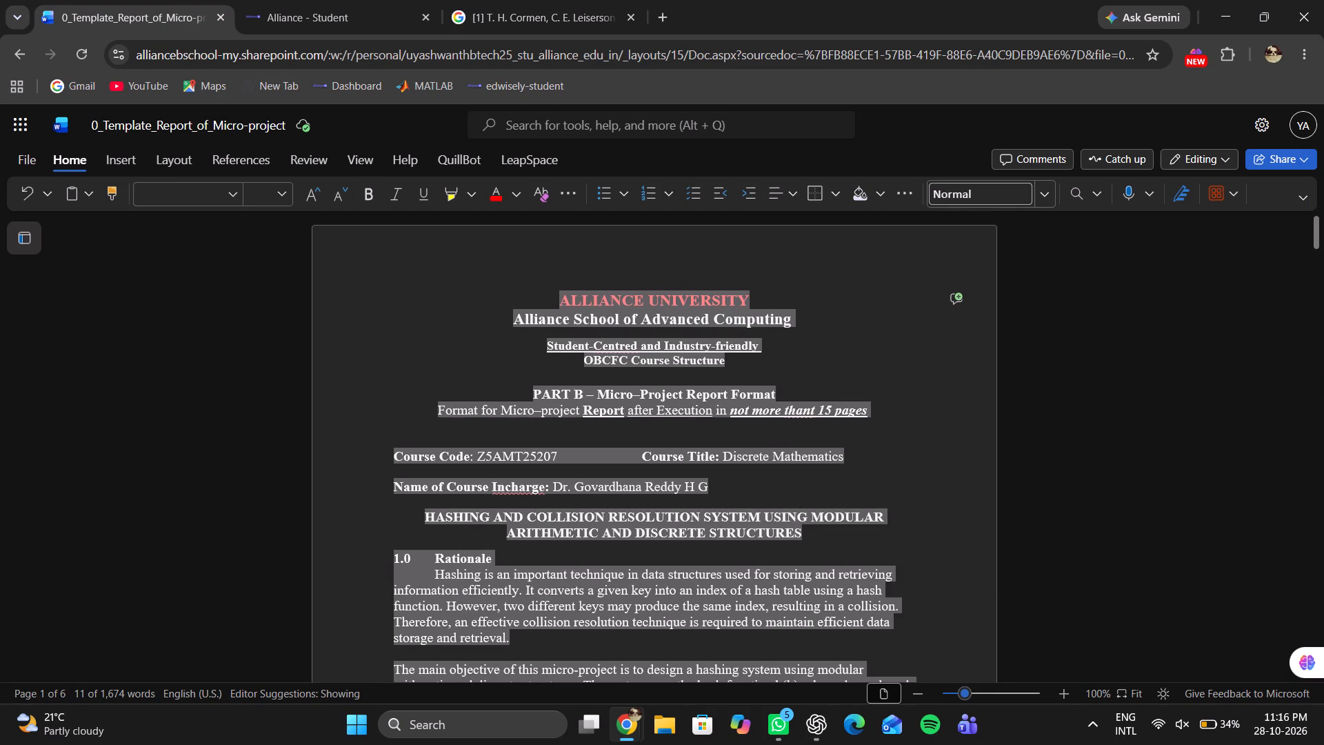
click(1032, 486)
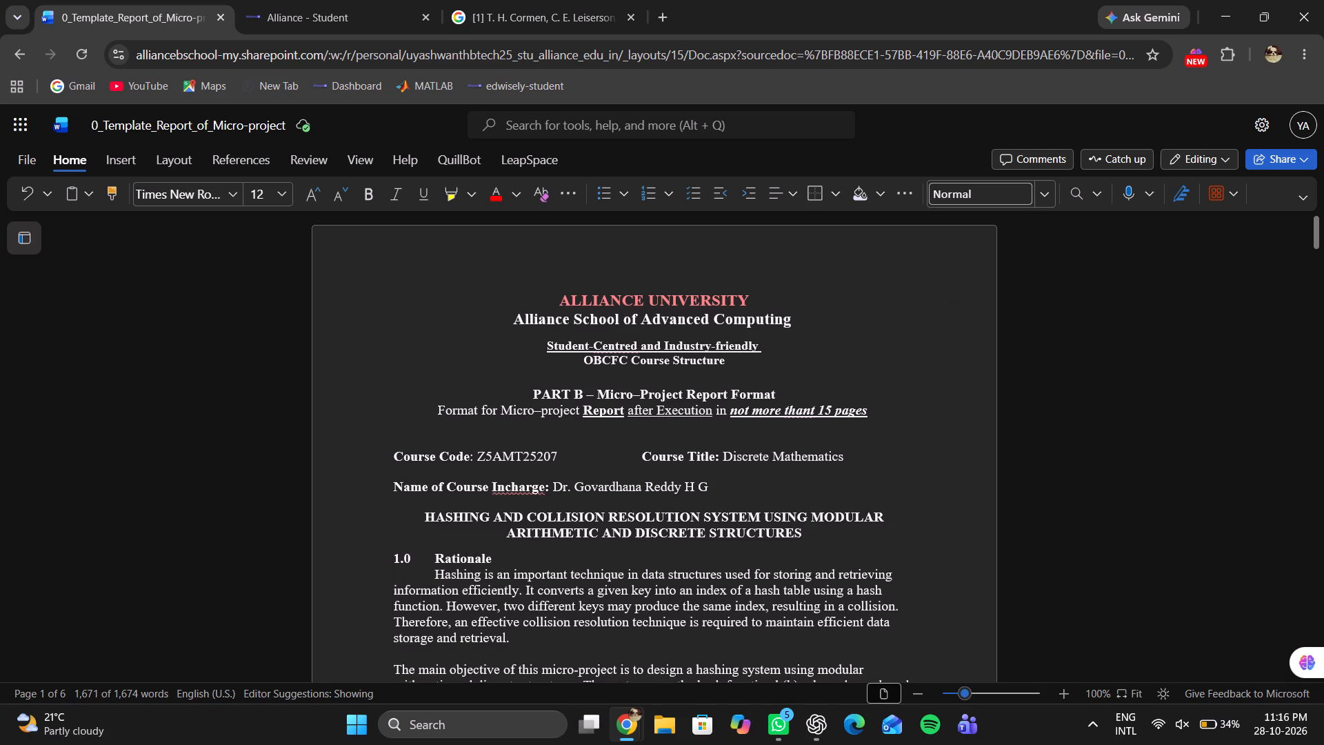
triple_click(737, 521)
key(ctrl+c)
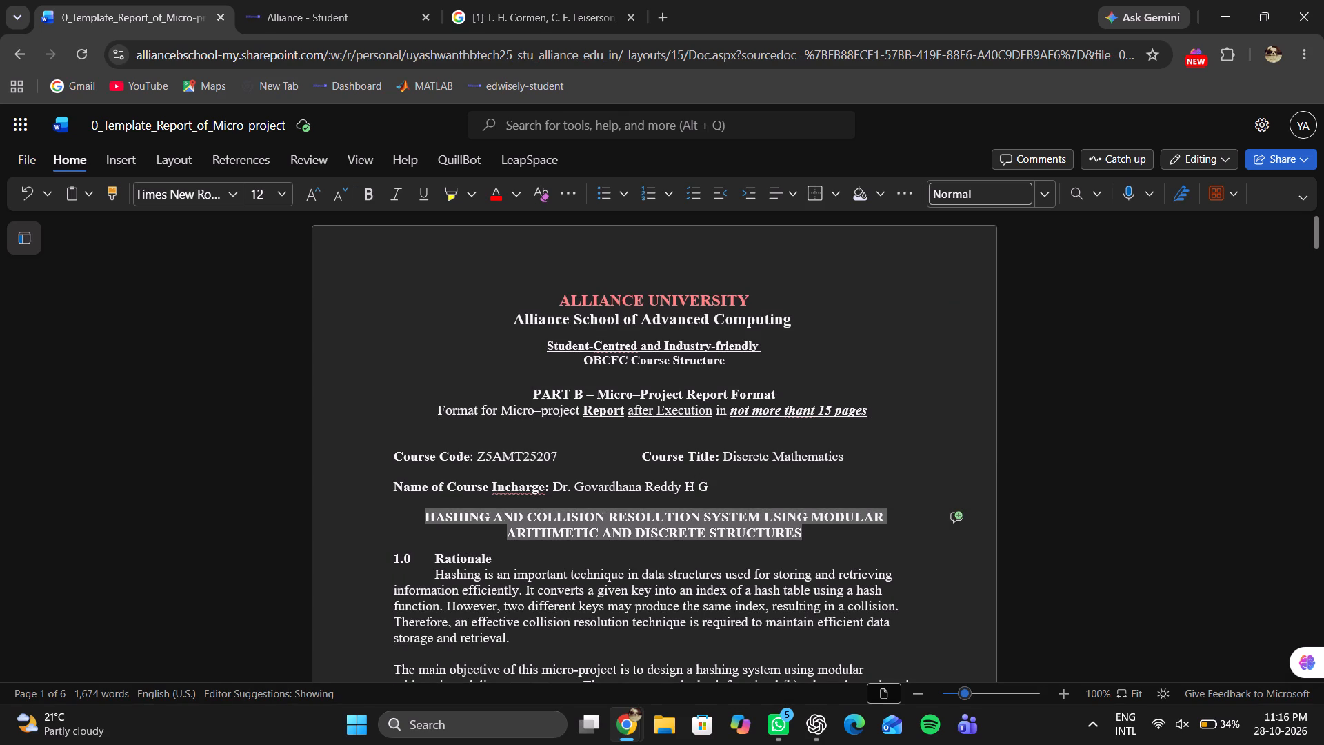
Rerun the recent Google search for the [1] Introduction to Algorithms reference and look through its results.
click(614, 0)
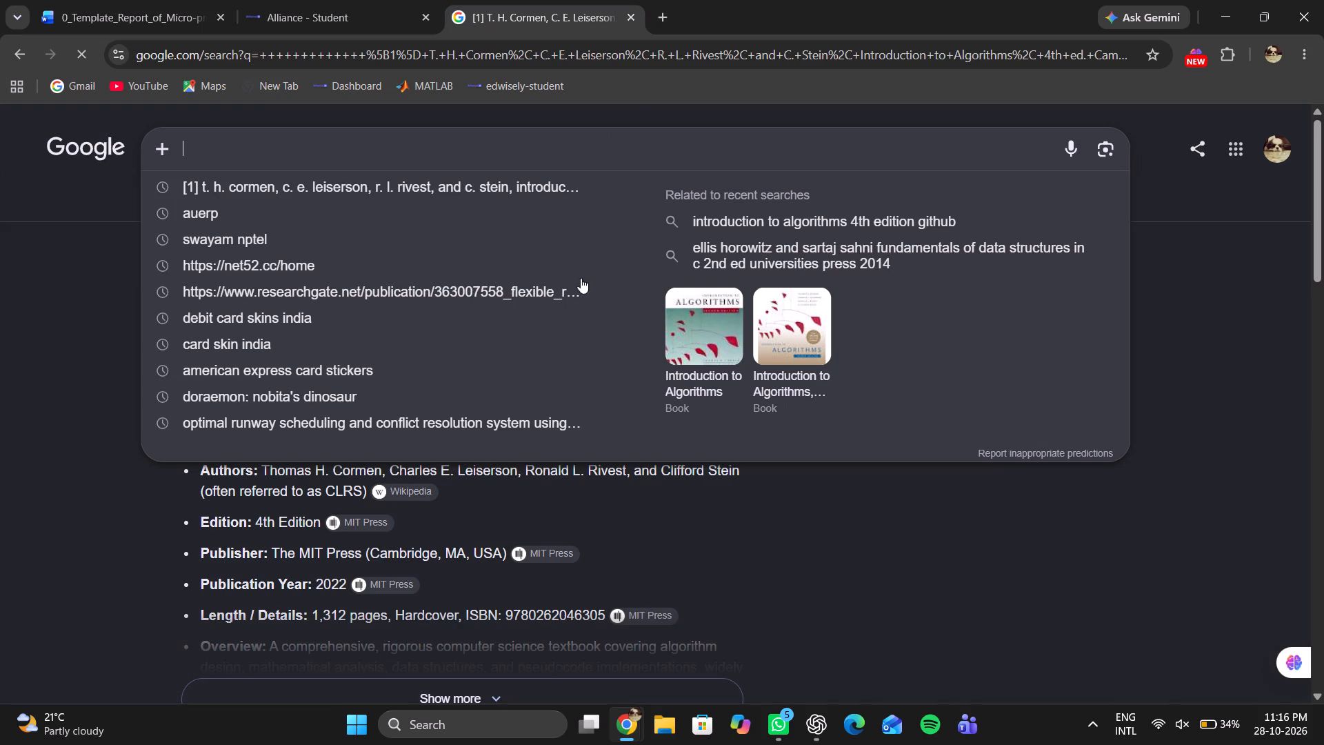
click(448, 186)
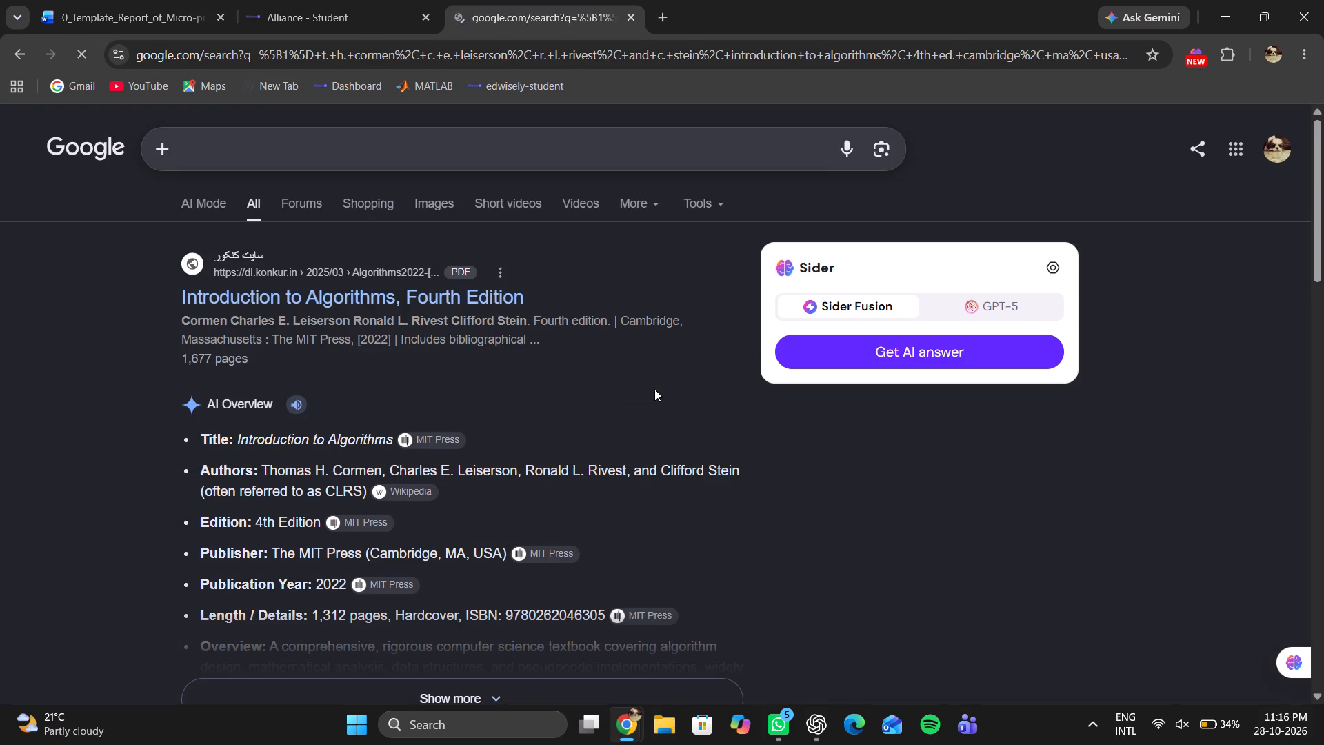
scroll(621, 439, down, 9)
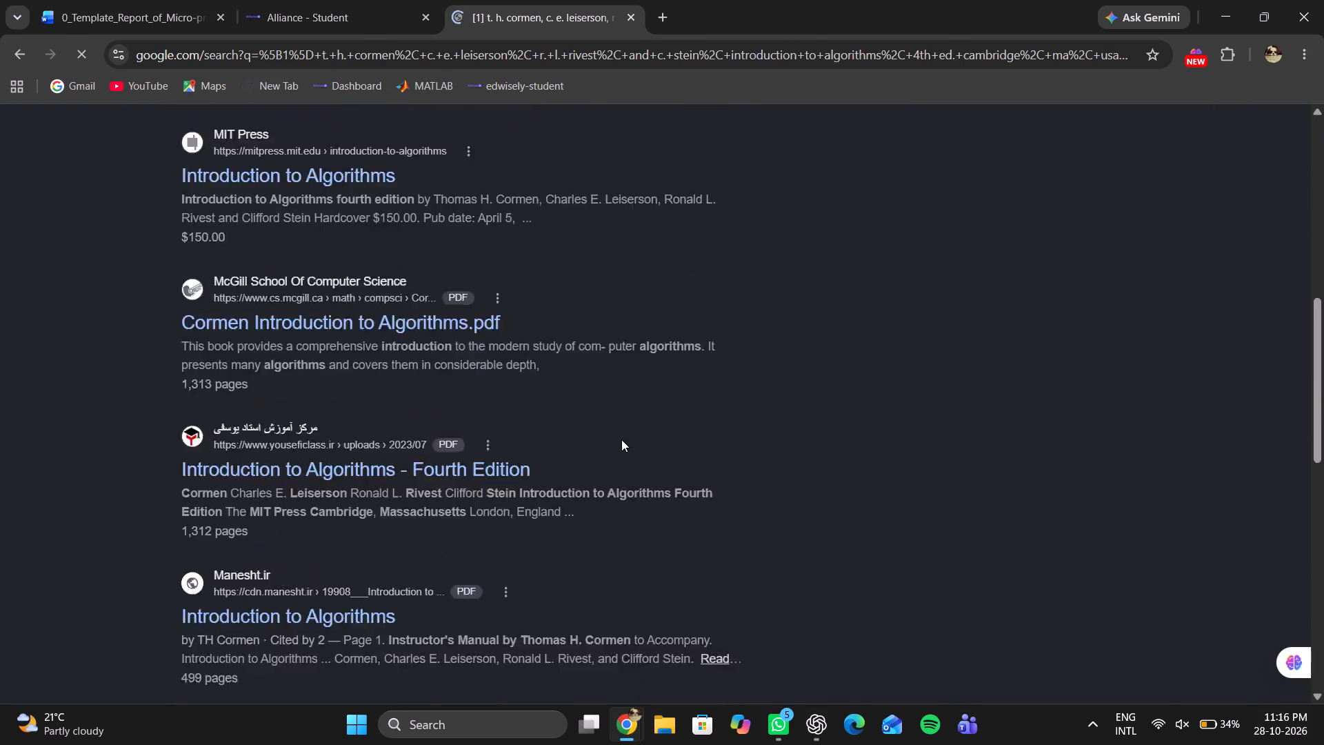
scroll(621, 439, down, 16)
scroll(621, 439, up, 6)
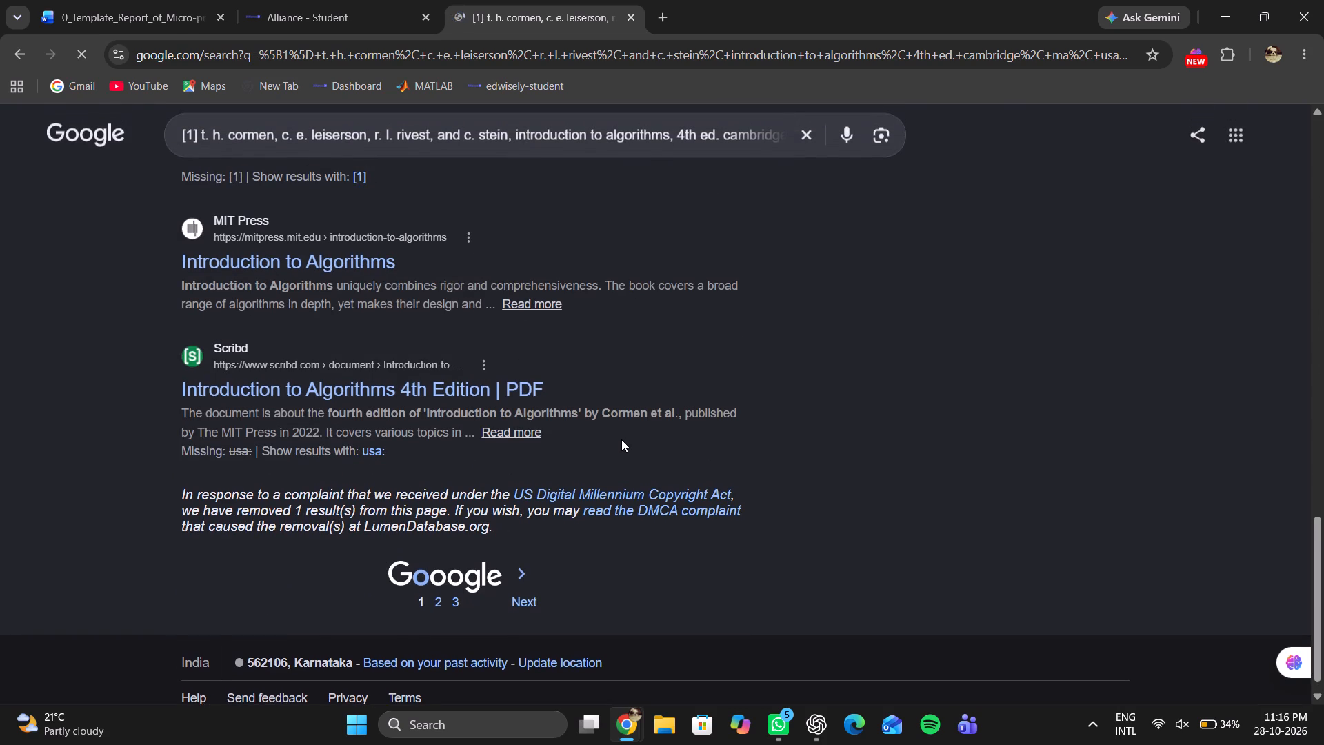
scroll(621, 439, up, 14)
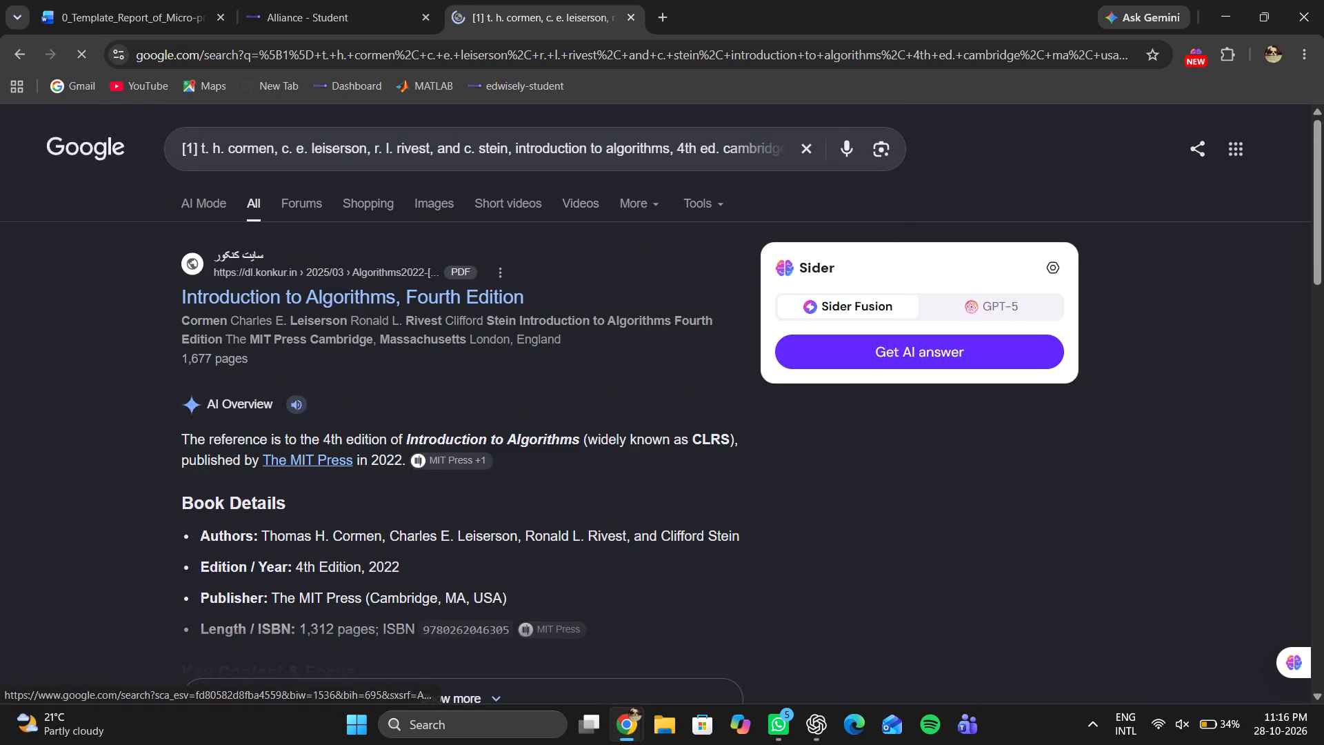
Replace the Google query with the copied report title on hashing and collision resolution and run the search.
click(566, 146)
key(ctrl+a)
key(BackSpace)
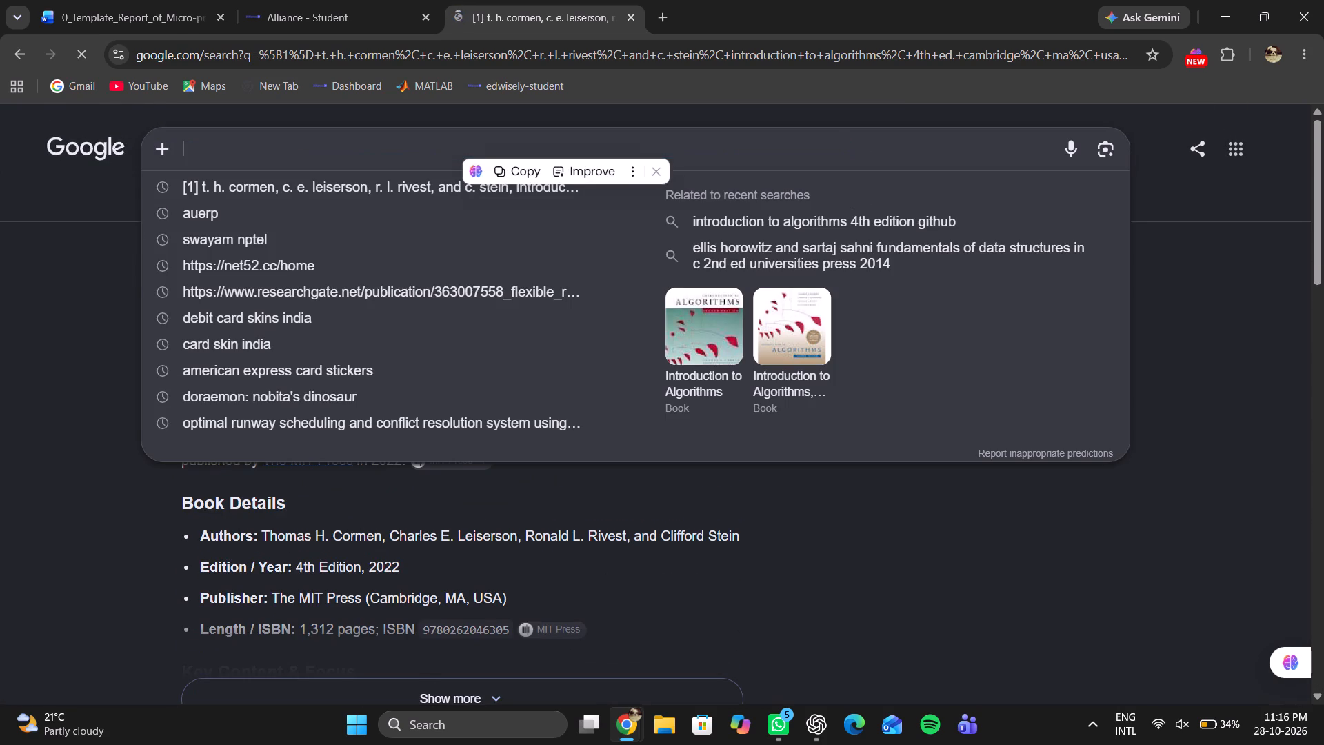
key(ctrl+v)
key(Return)
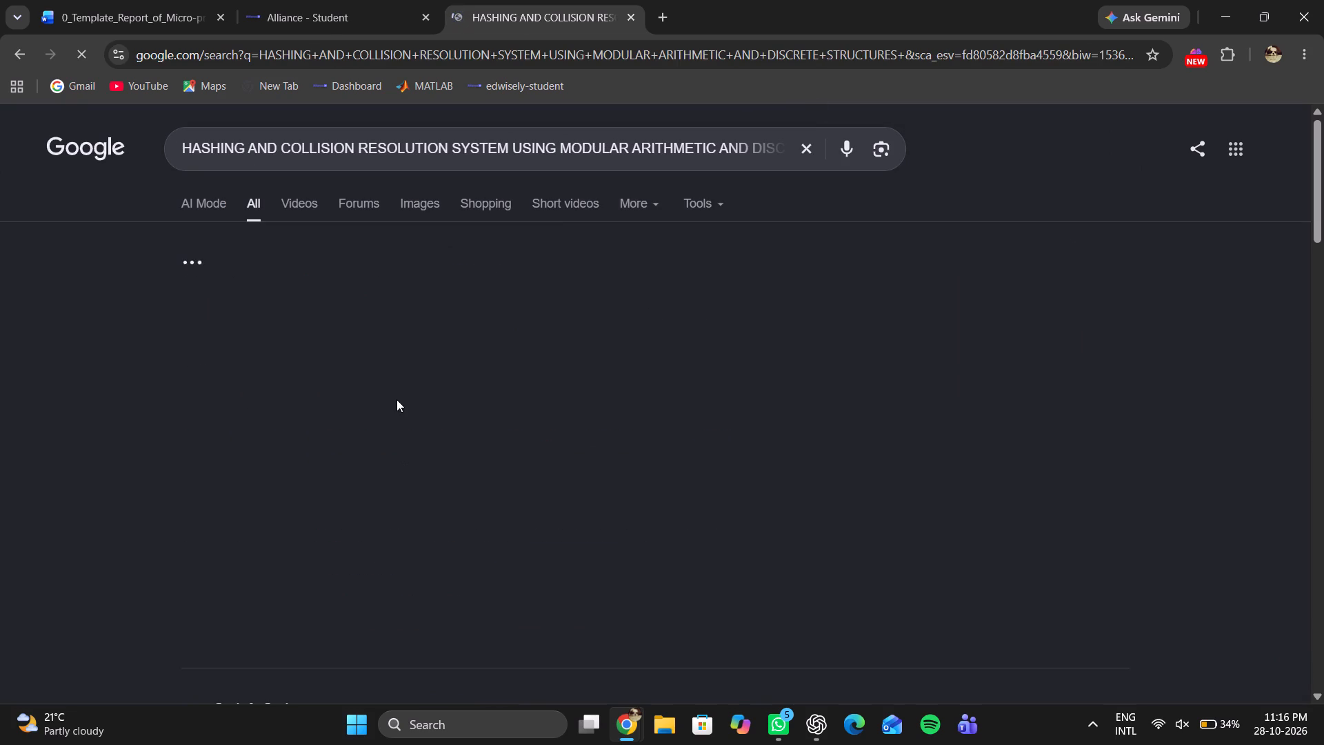
Examine the results for the report title and try to open the source information for GeeksforGeeks' Collision Resolution Techniques.
scroll(397, 399, down, 2)
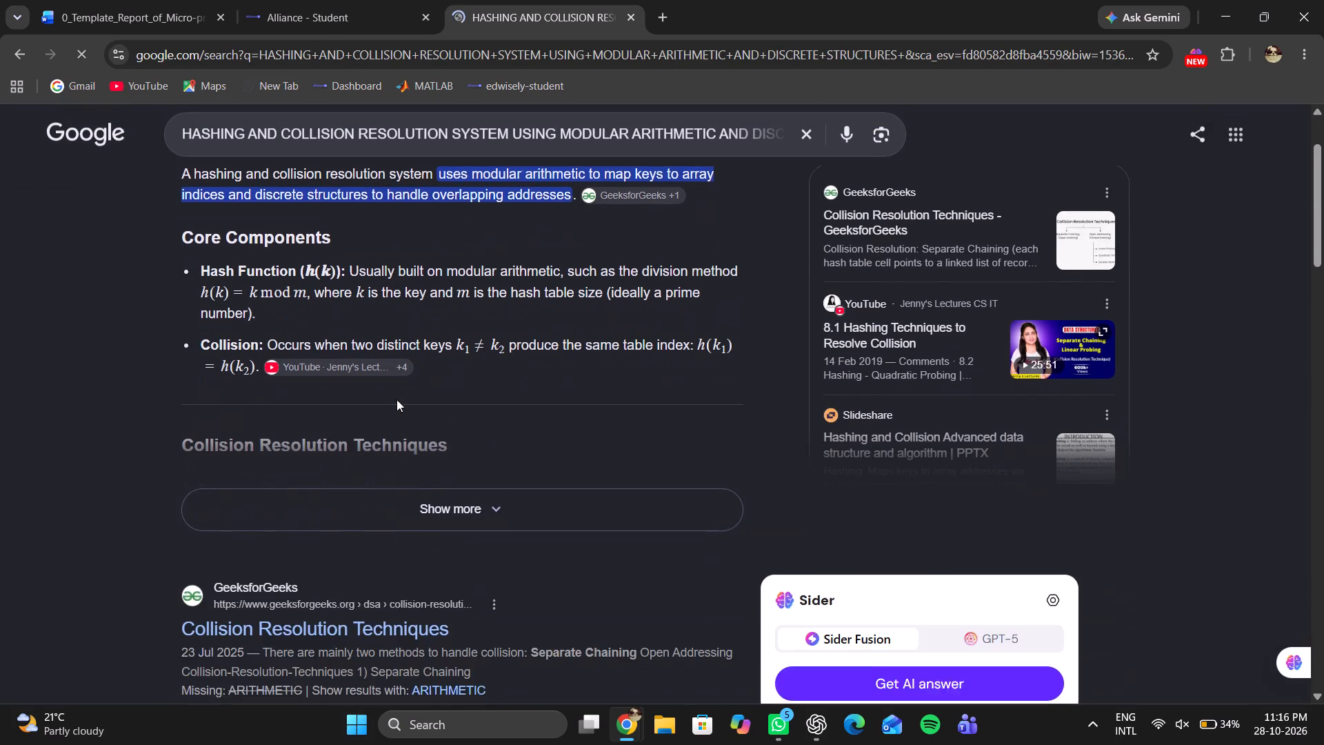
scroll(397, 399, down, 3)
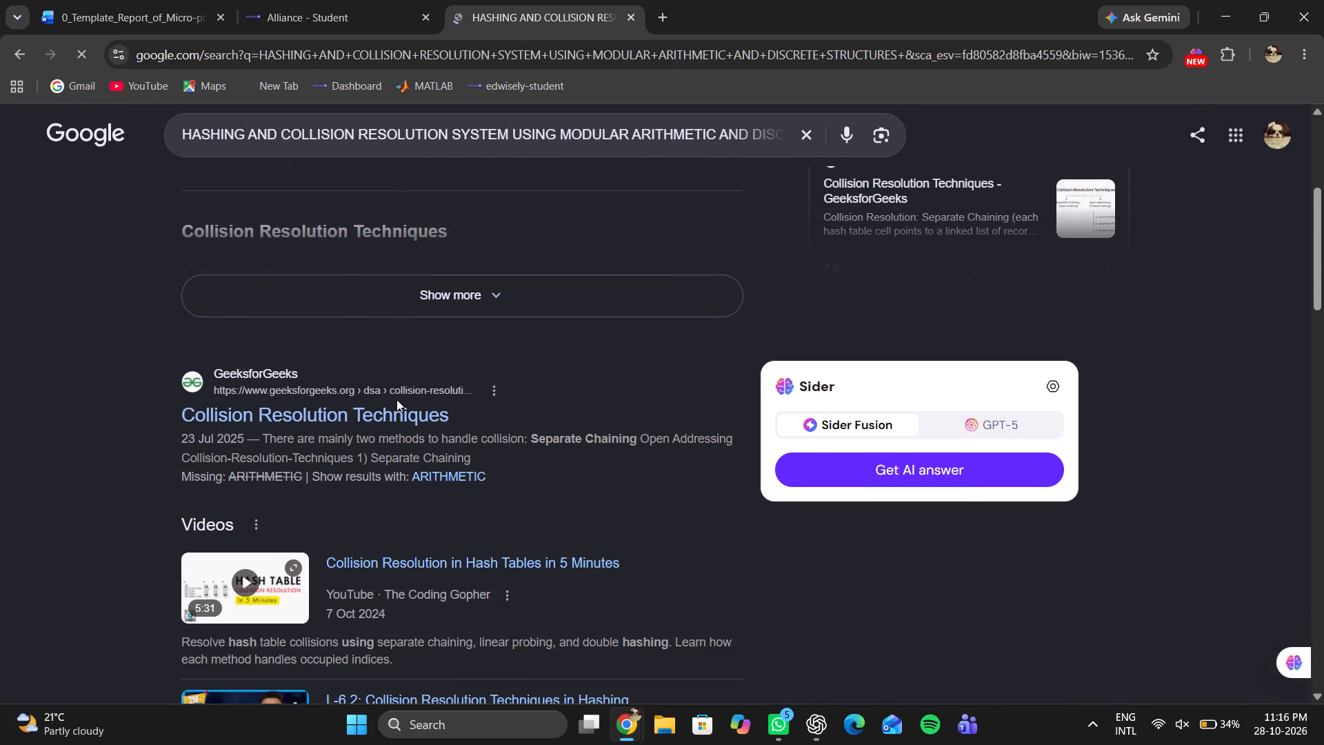
click(488, 389)
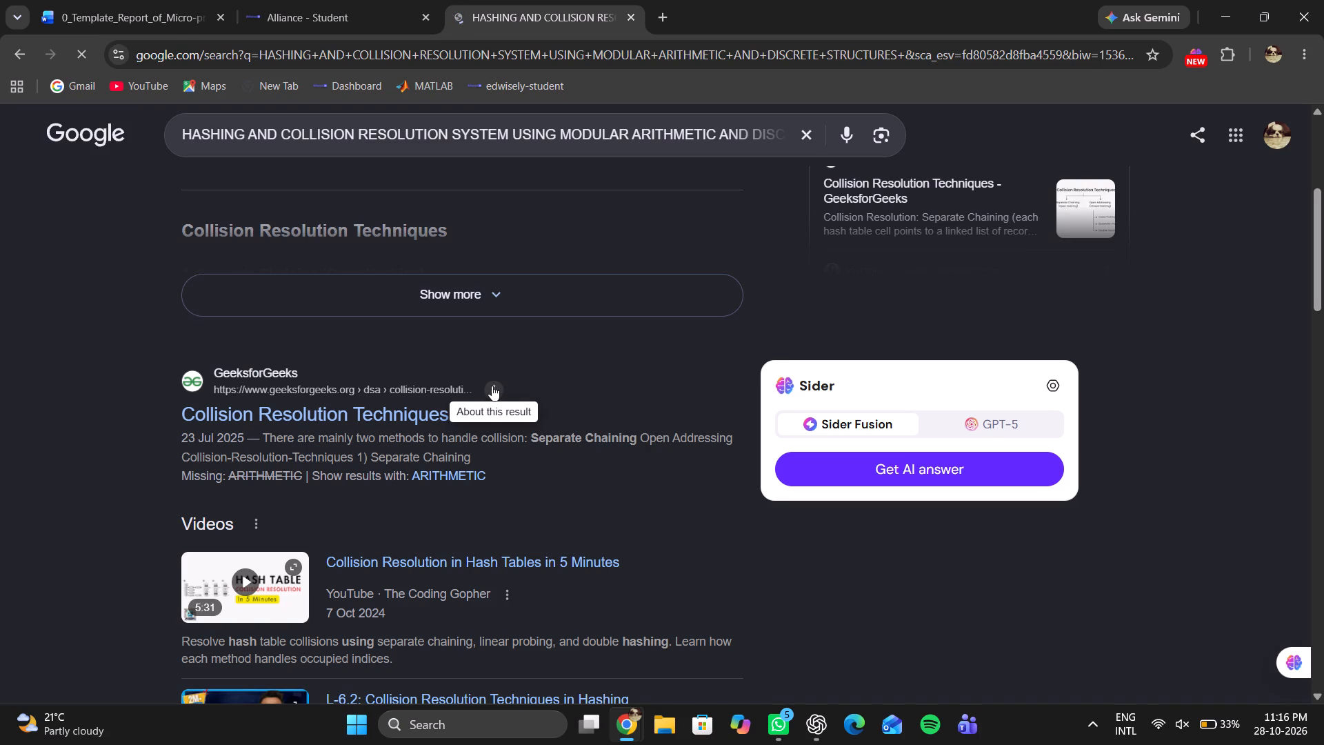
click(492, 386)
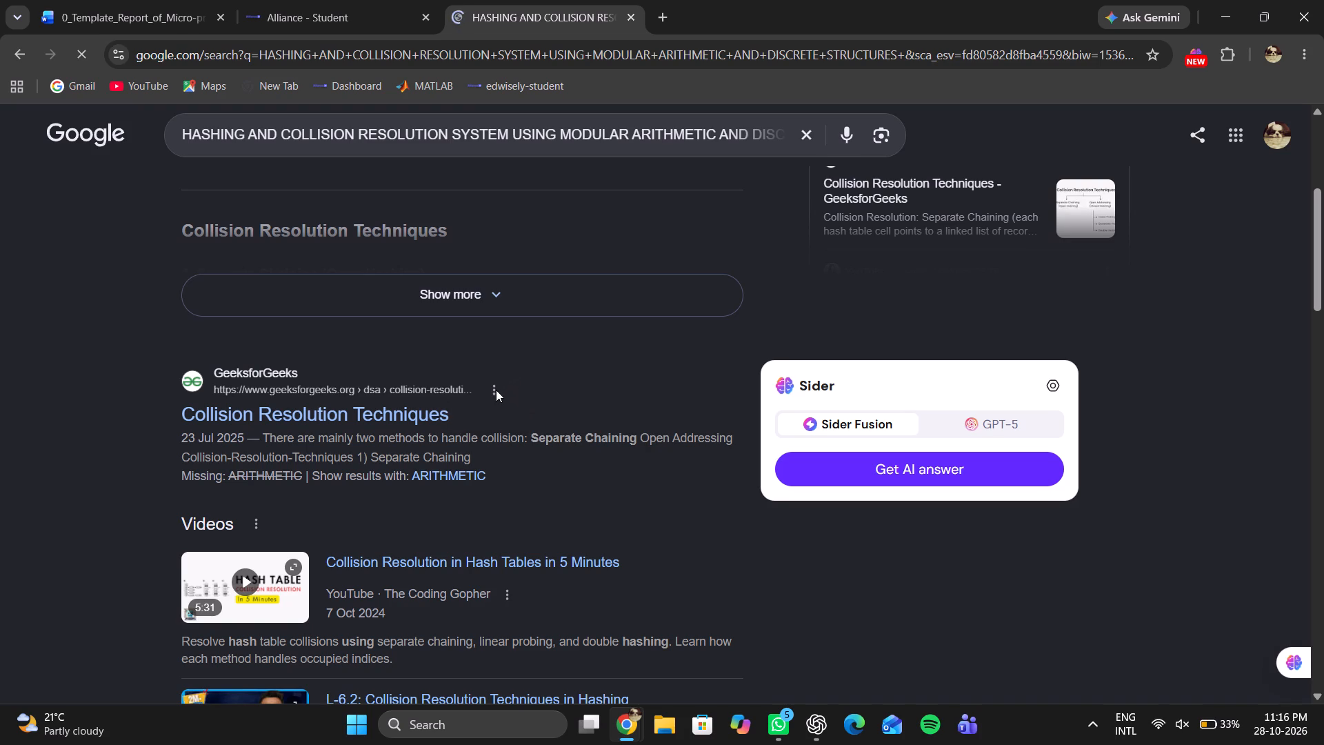
click(494, 390)
right_click(494, 390)
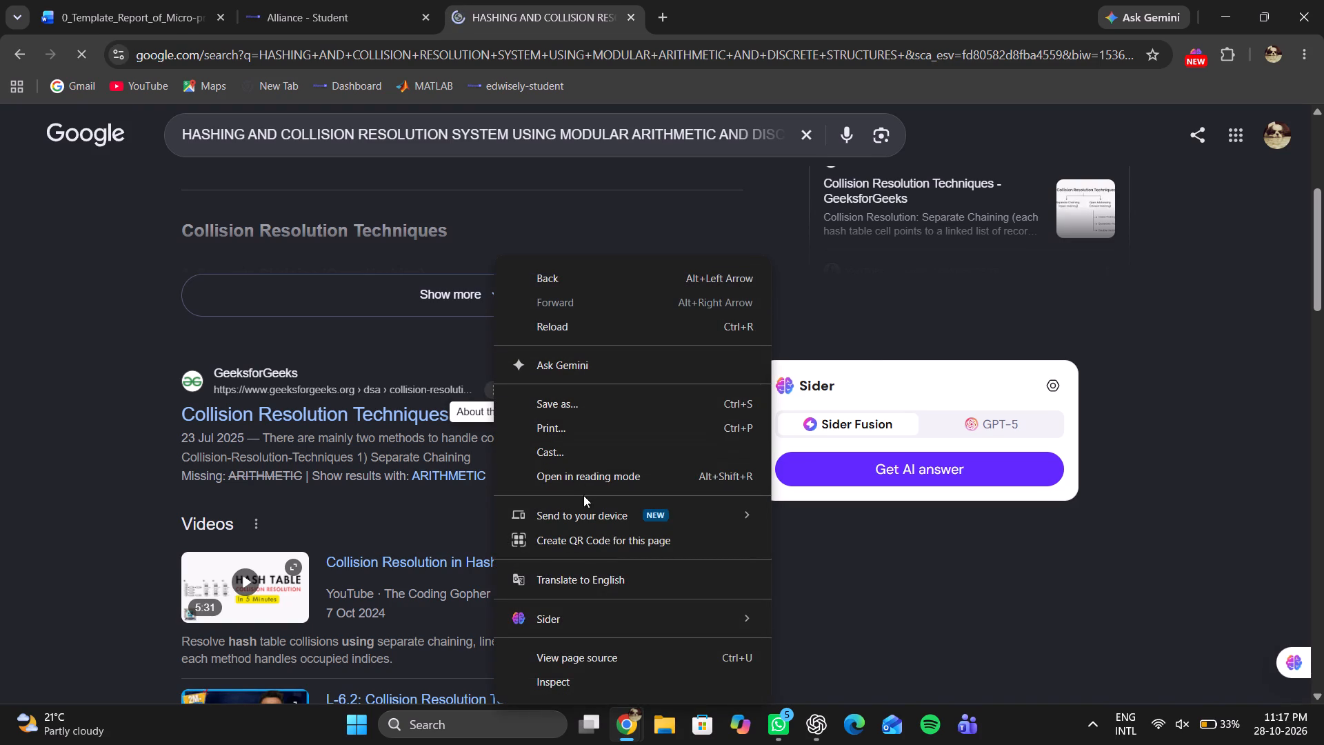
click(1224, 365)
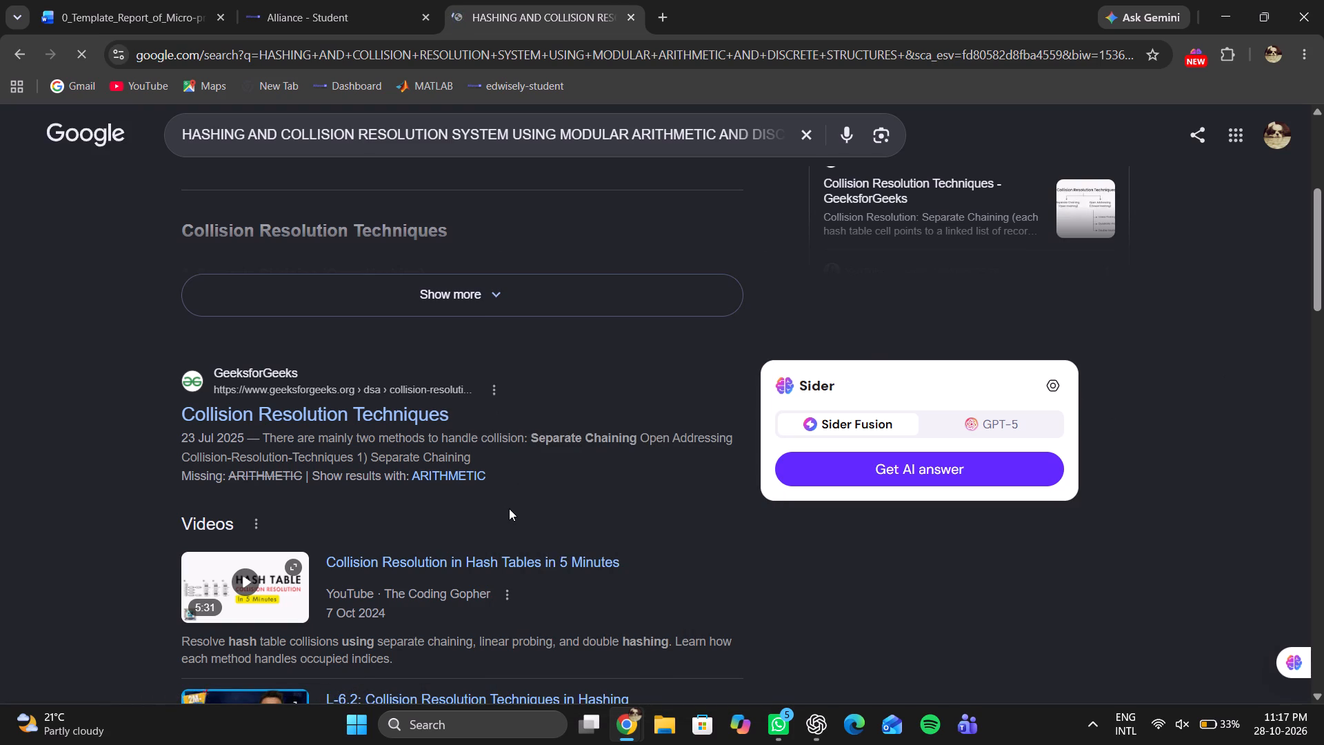
Open the GeeksforGeeks Collision Resolution Techniques article, reloading the page as needed, and skim its content on collision handling methods.
click(350, 386)
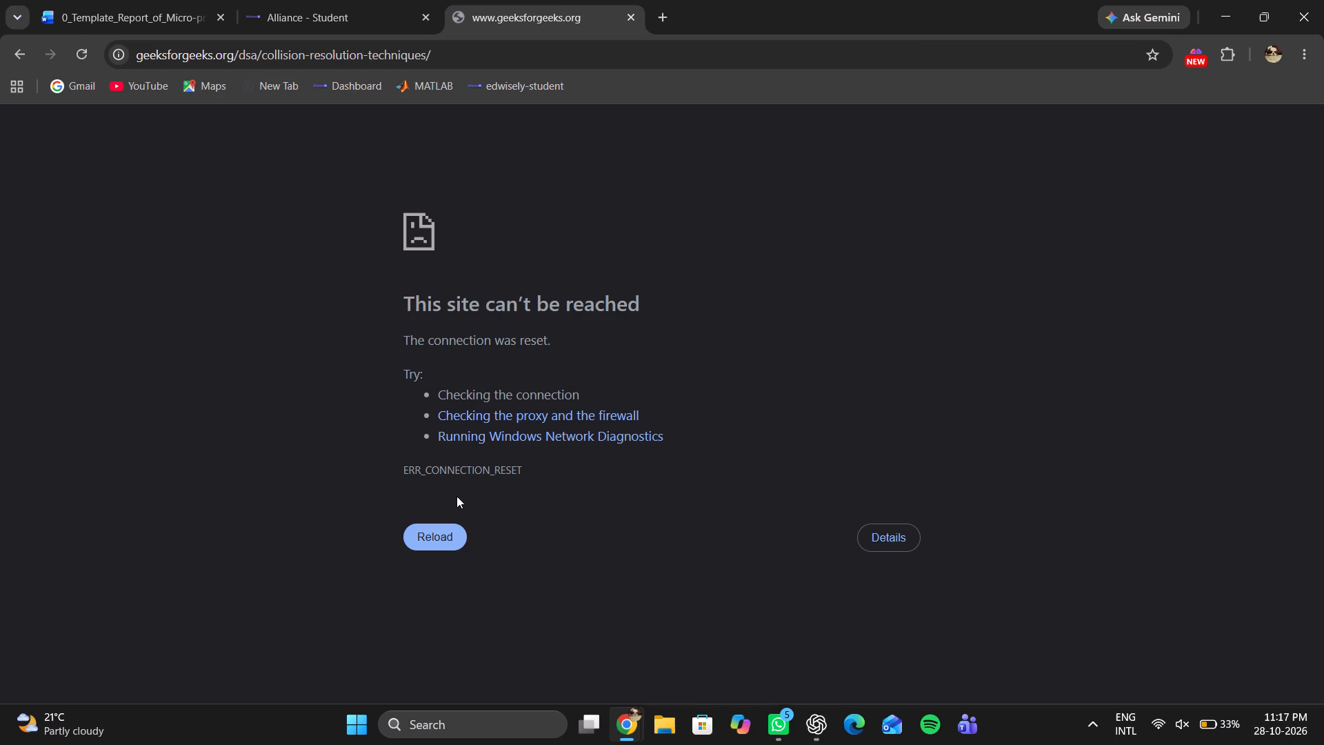
click(456, 539)
triple_click(465, 535)
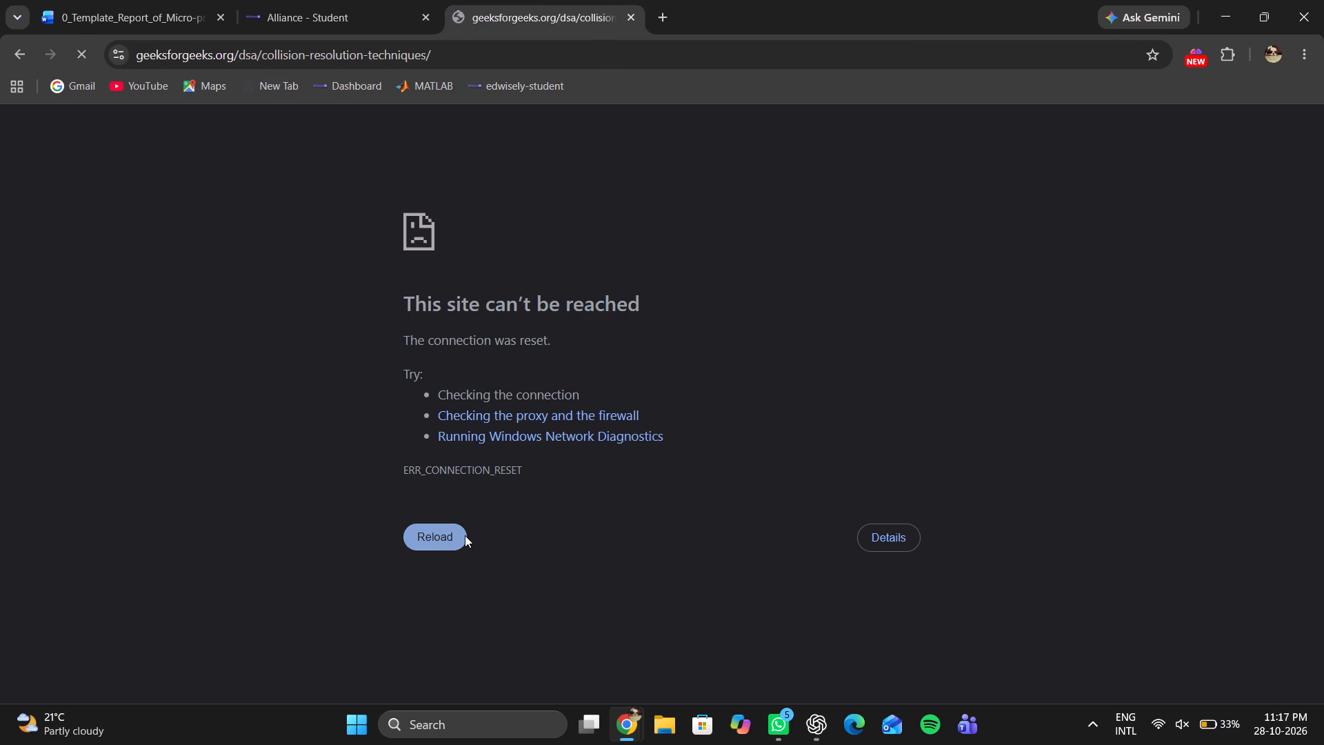
triple_click(465, 535)
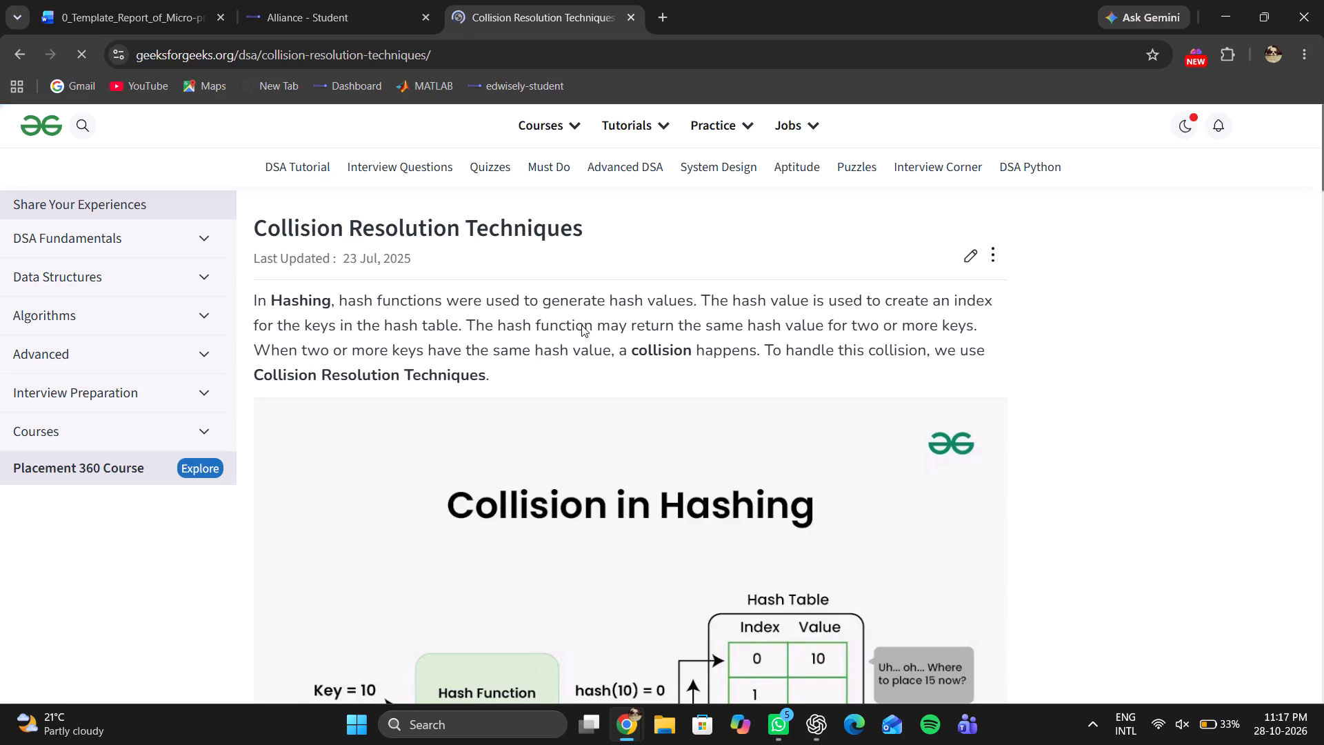
scroll(581, 325, down, 3)
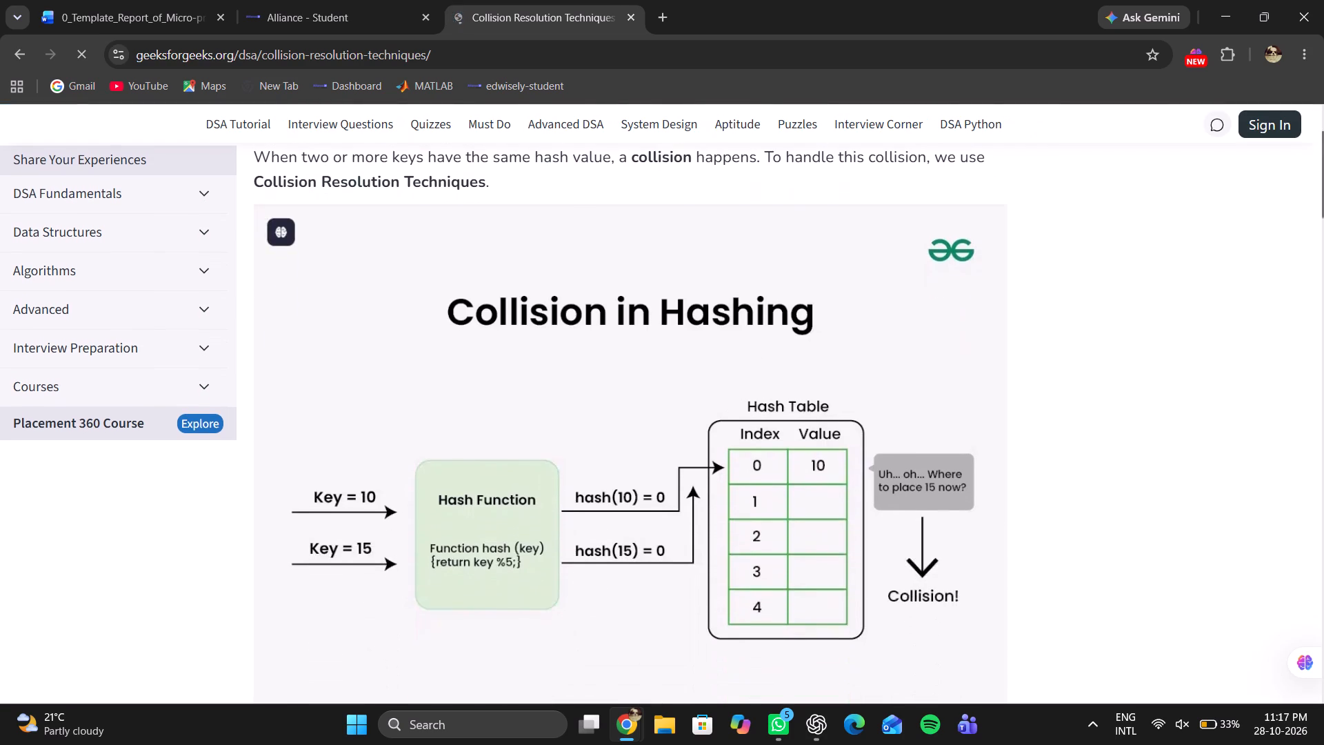
scroll(581, 325, down, 3)
scroll(581, 325, up, 1)
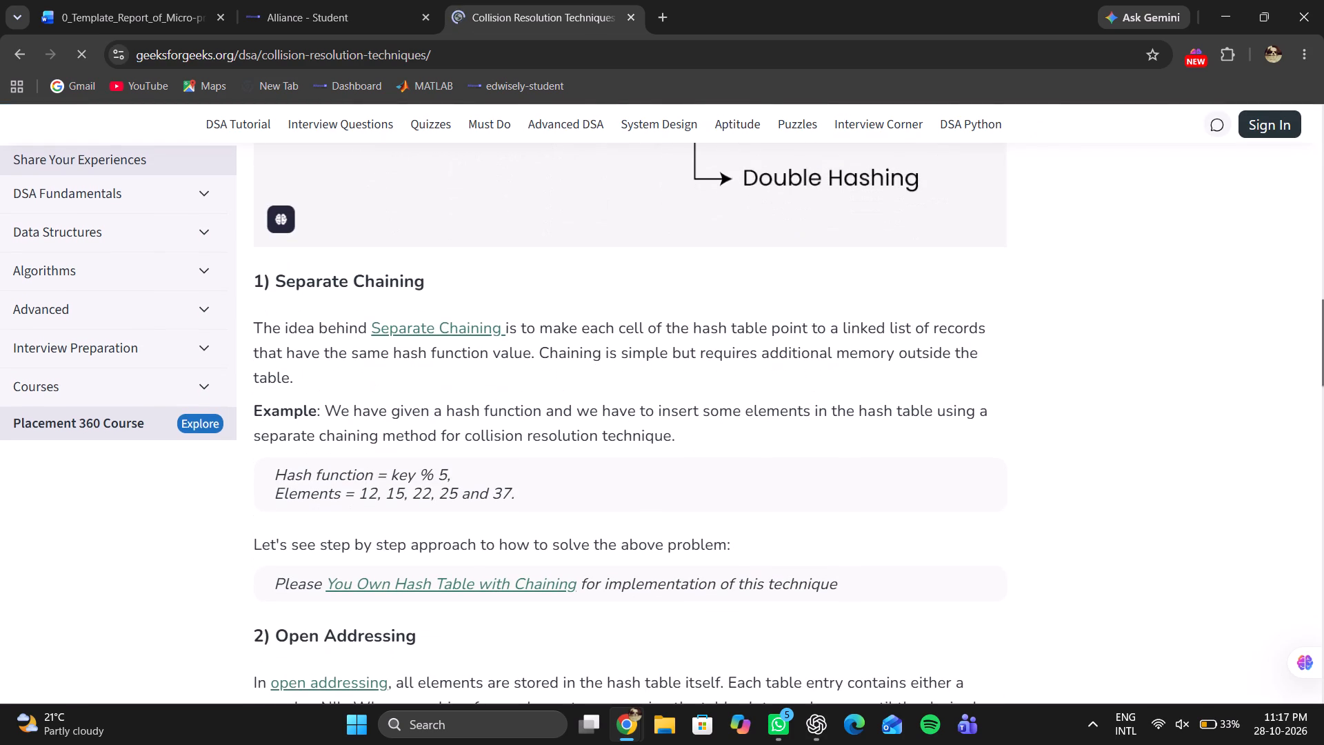
scroll(581, 325, up, 2)
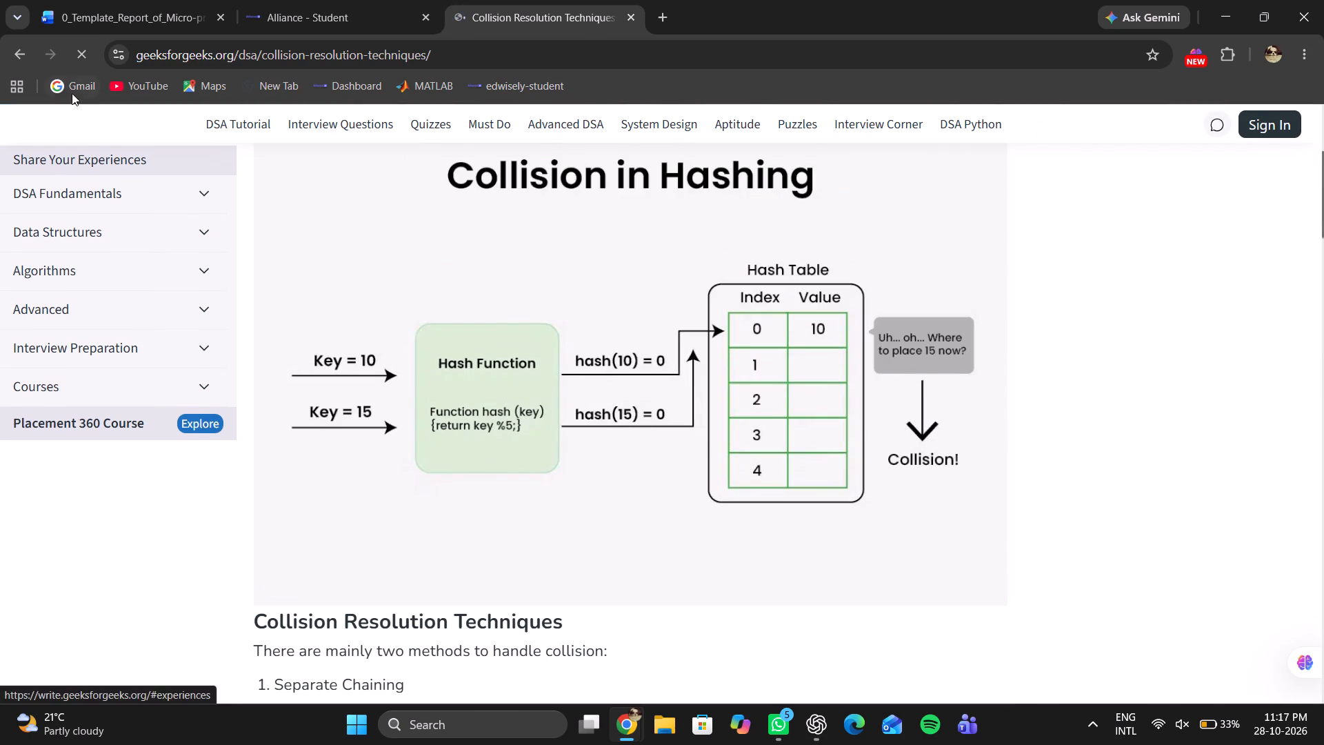
Return to the Google results, append "referal books" to the report-title query and run the search.
click(23, 51)
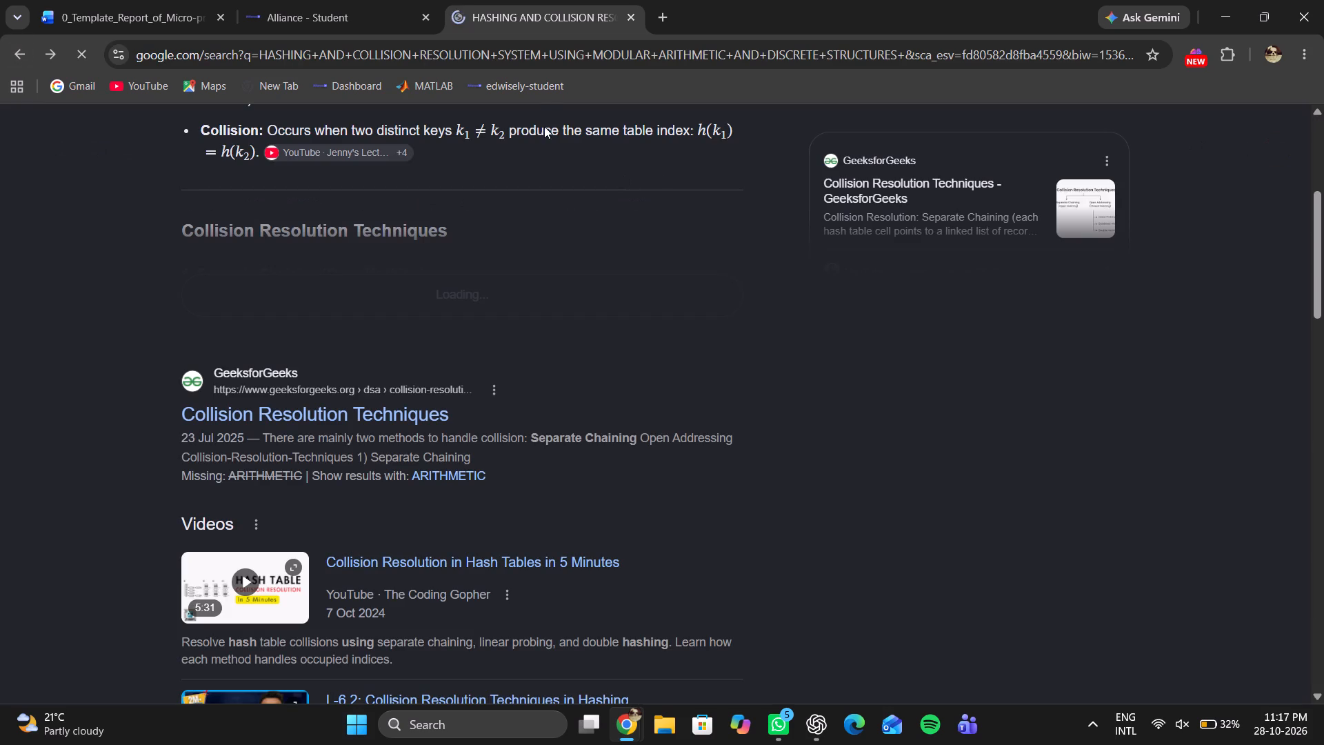
scroll(399, 283, up, 8)
click(671, 150)
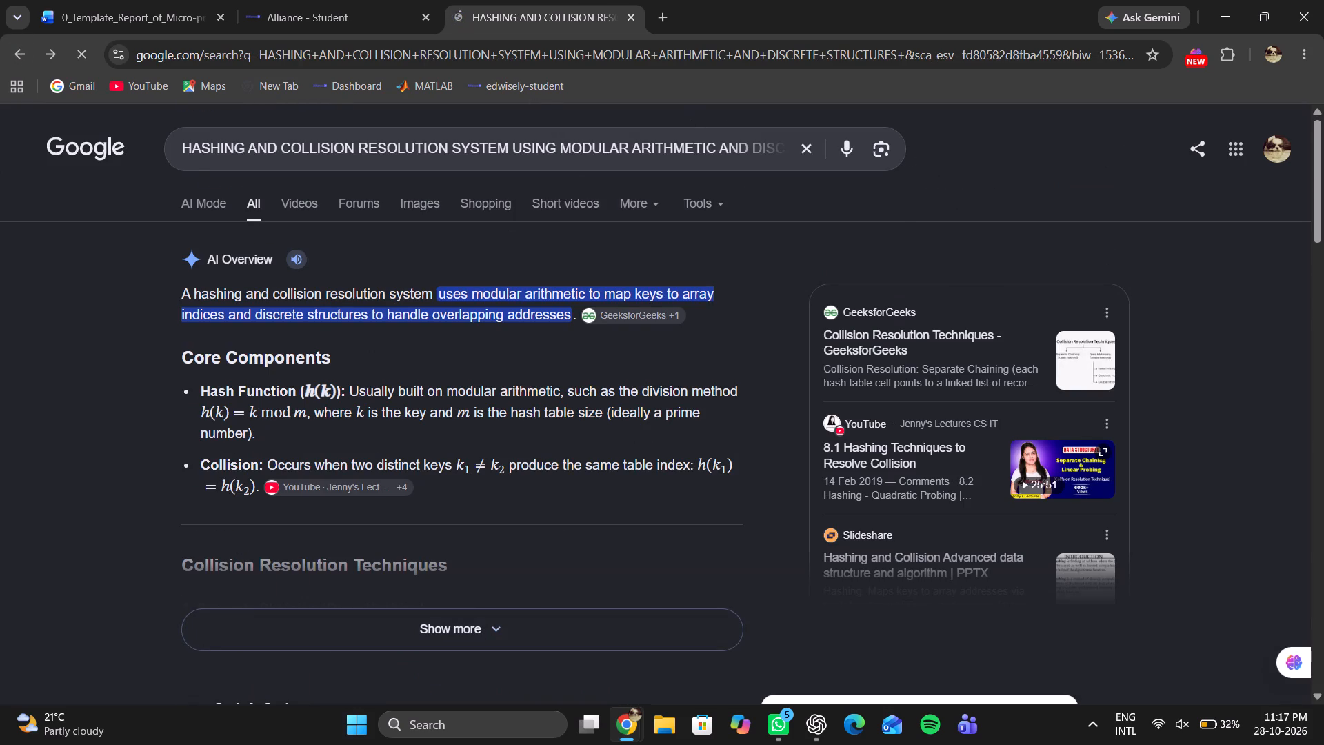
click(313, 182)
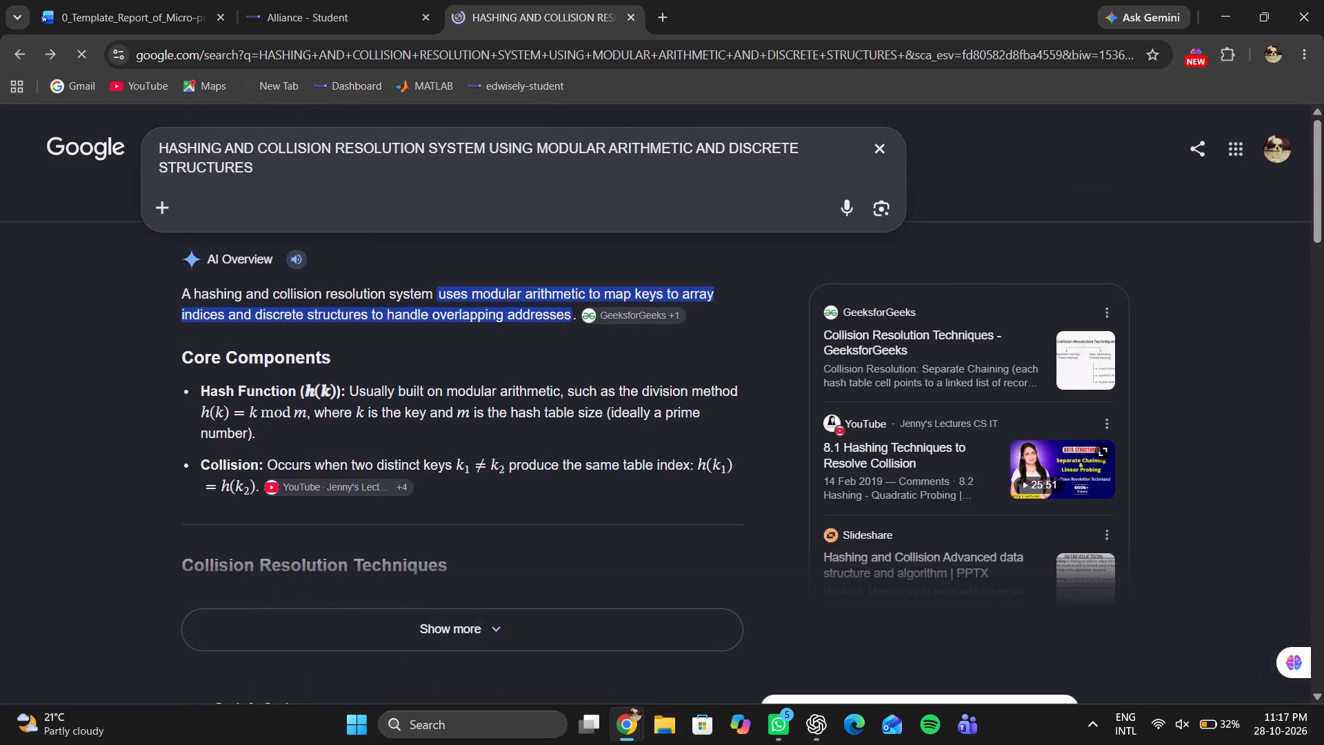
key(space)
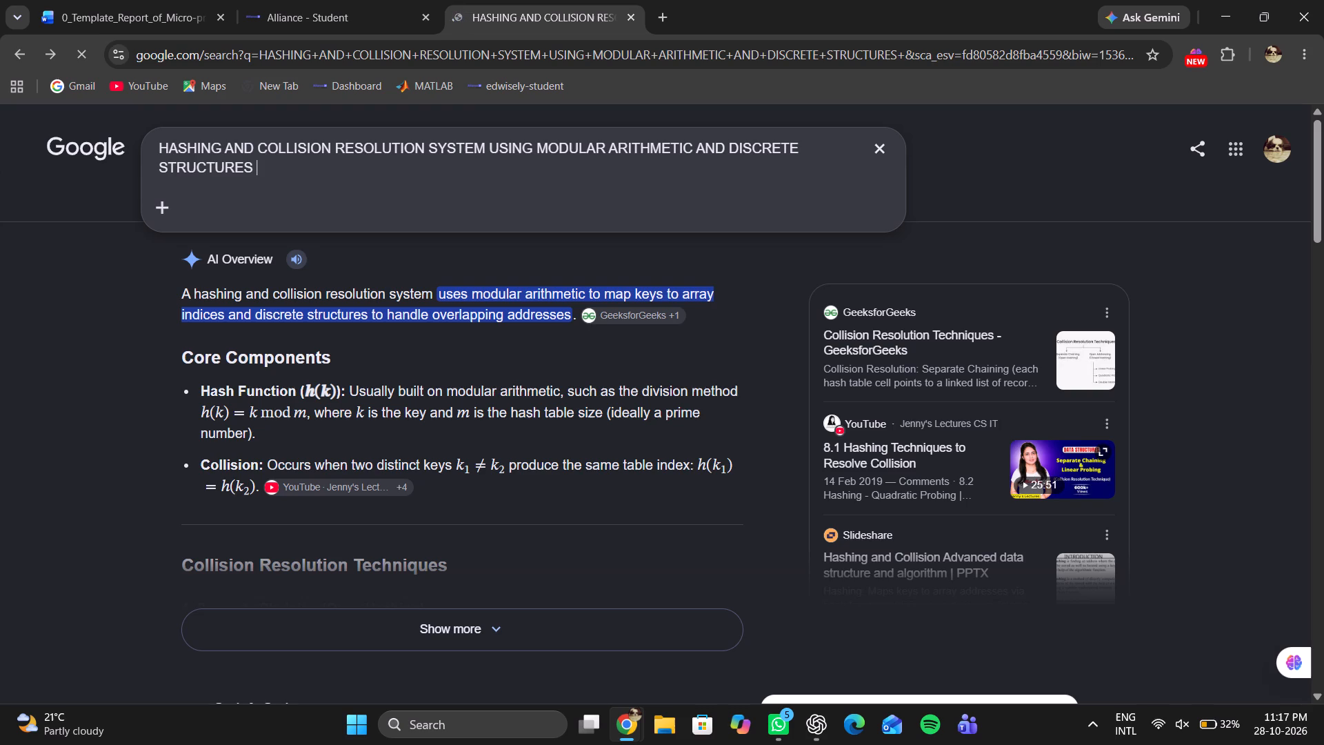
text(referal)
key(space)
text(books)
key(space)
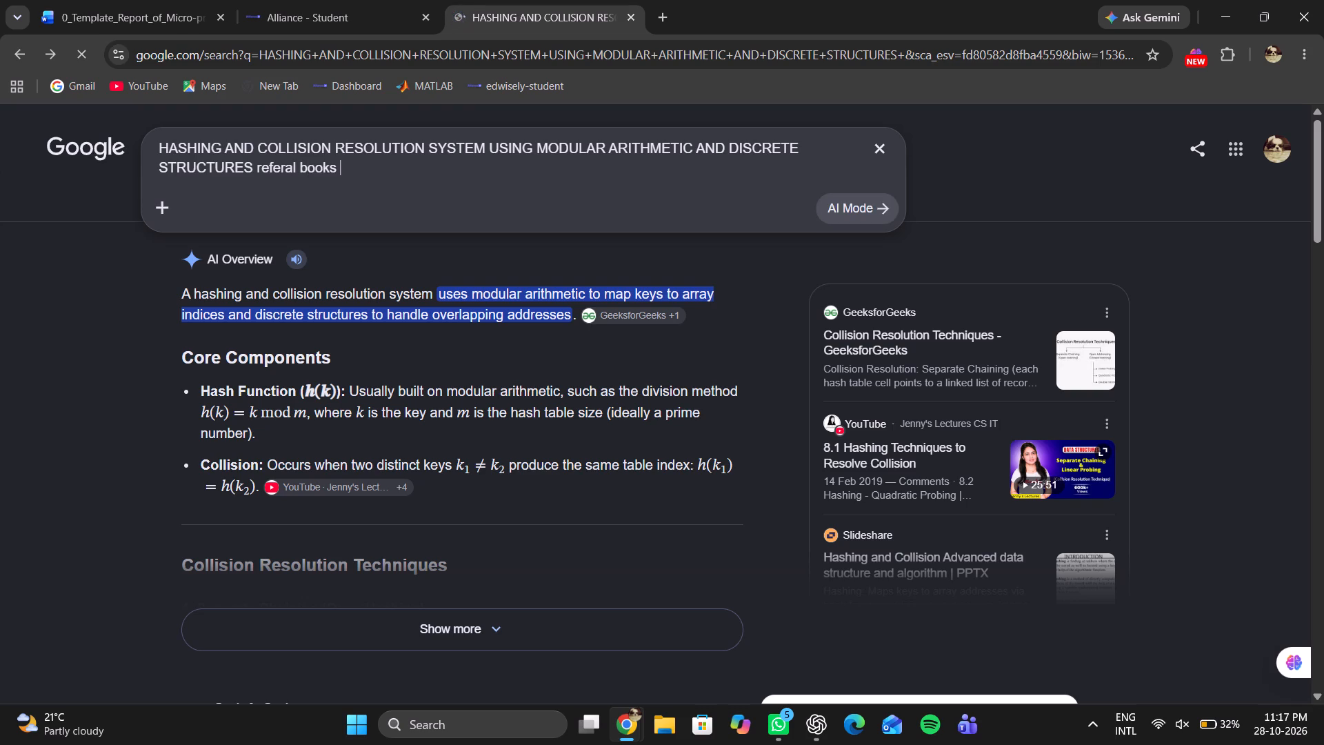
key(Return)
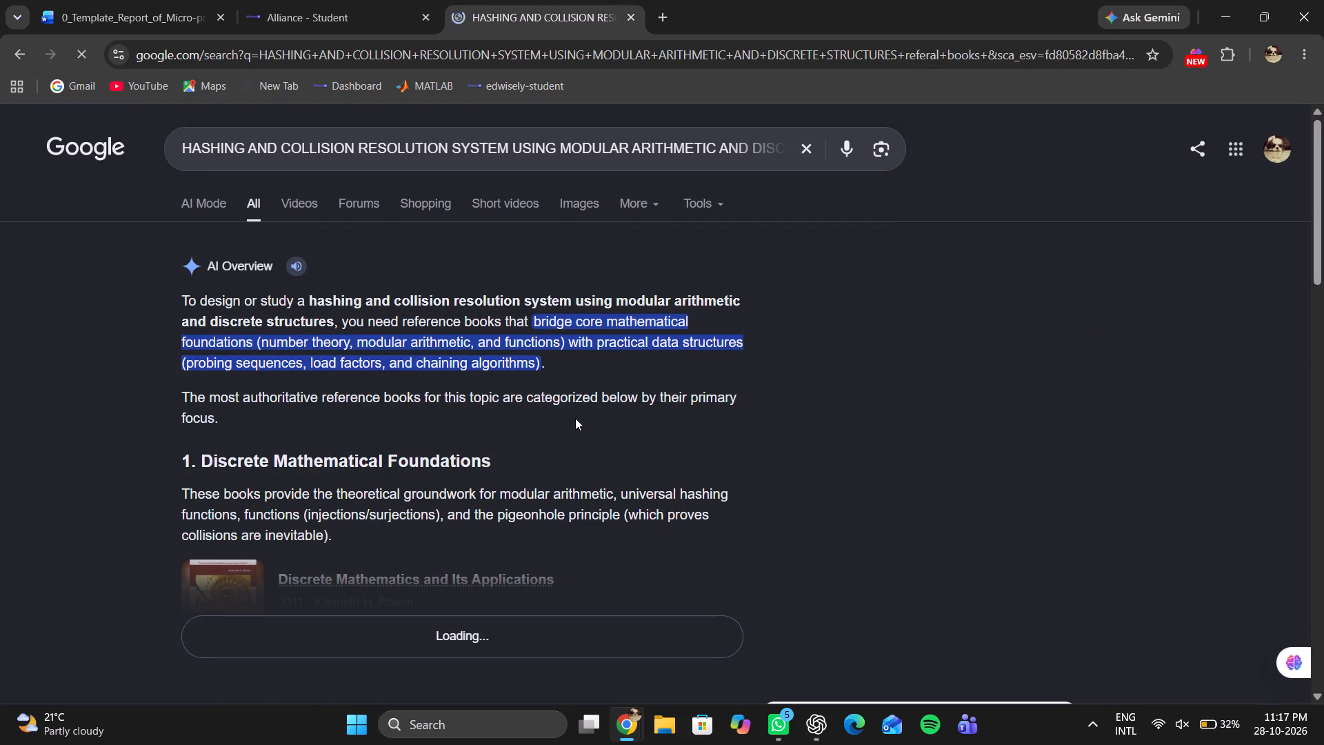
Look through the search results for reference books or documents on hashing and collision resolution.
scroll(575, 418, down, 5)
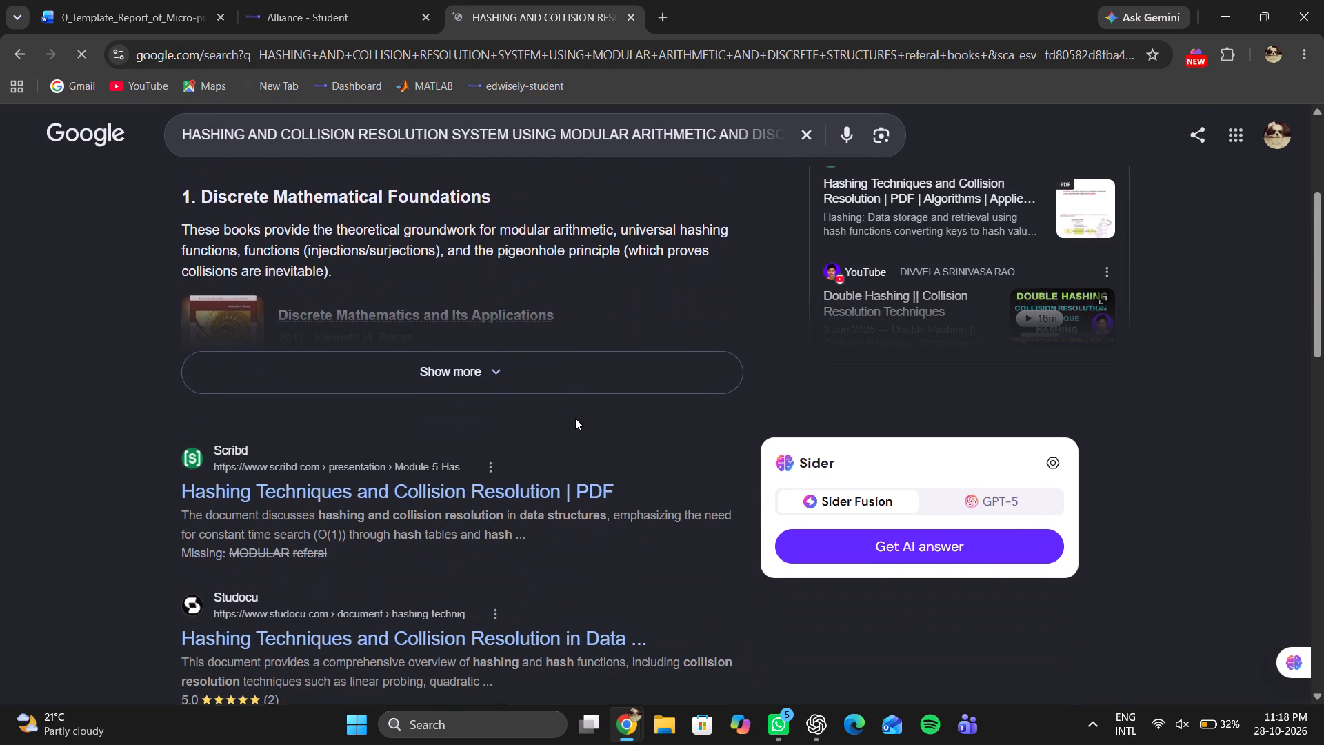
scroll(575, 418, down, 2)
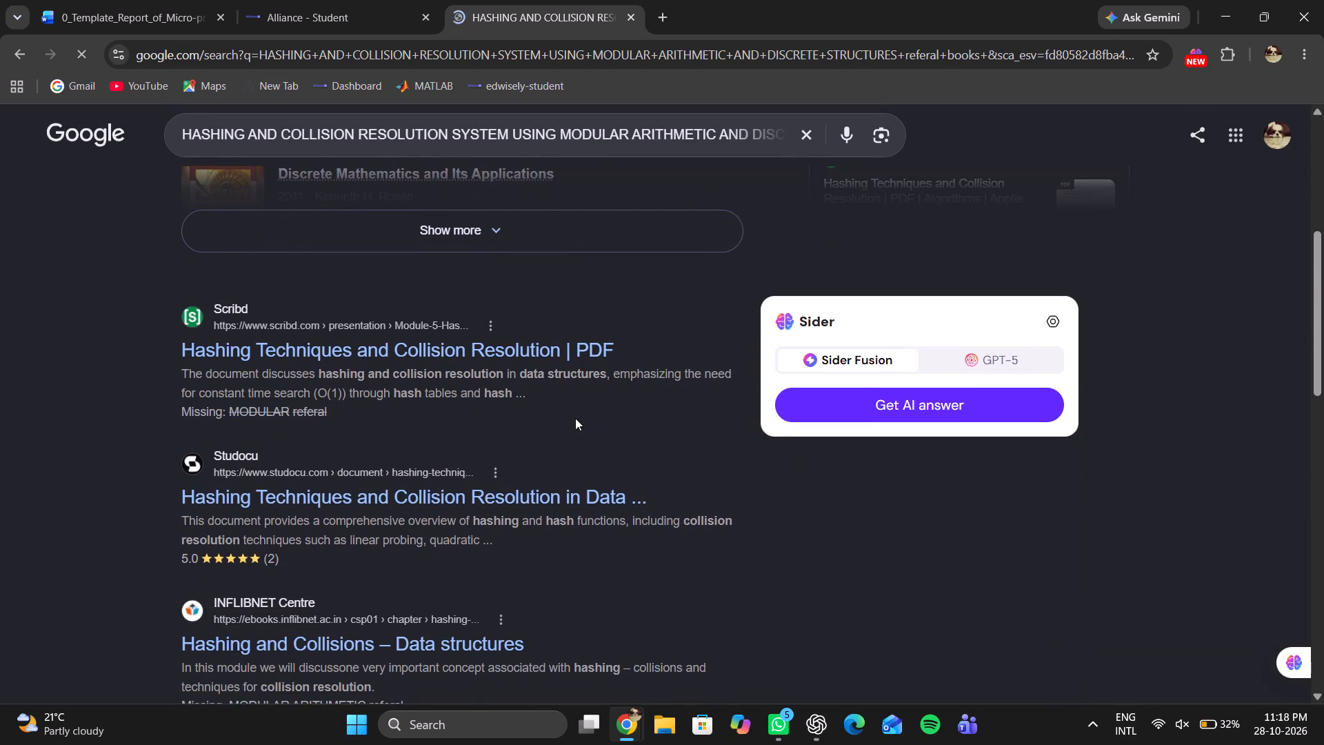
scroll(575, 418, down, 1)
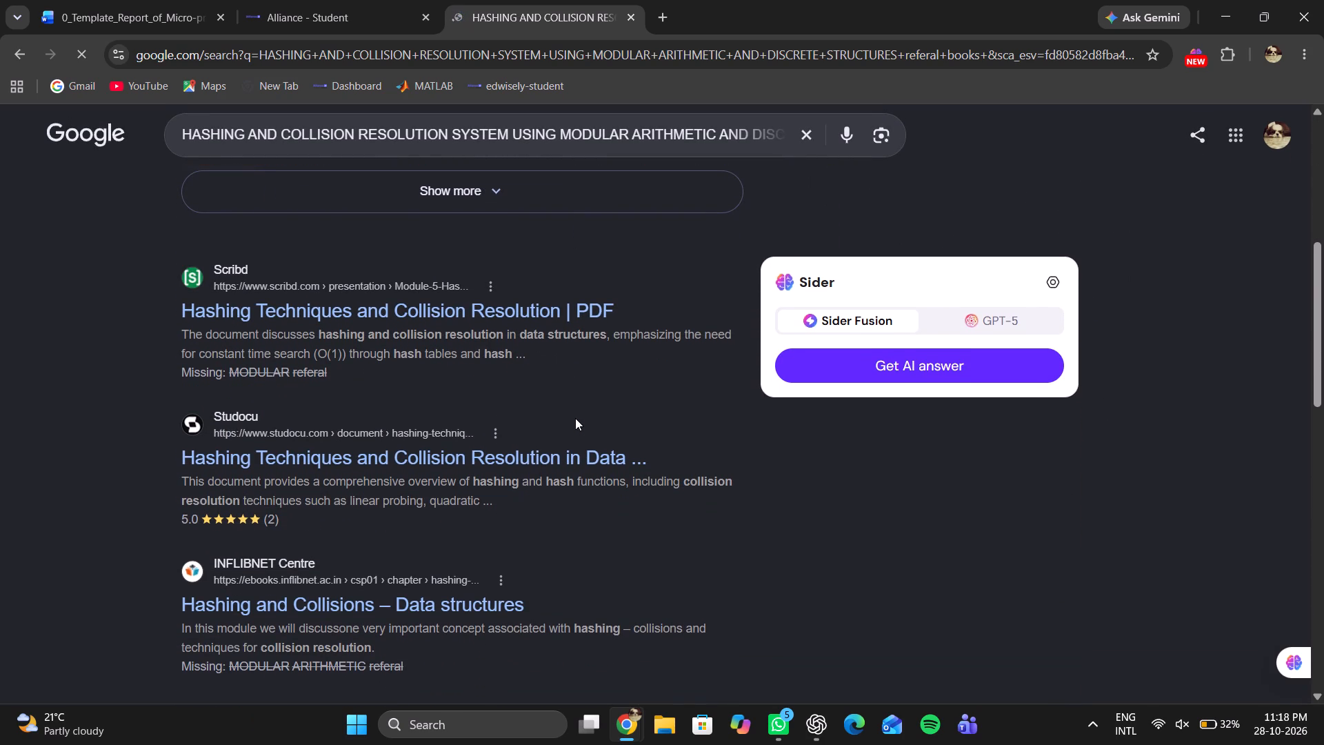
scroll(575, 418, down, 4)
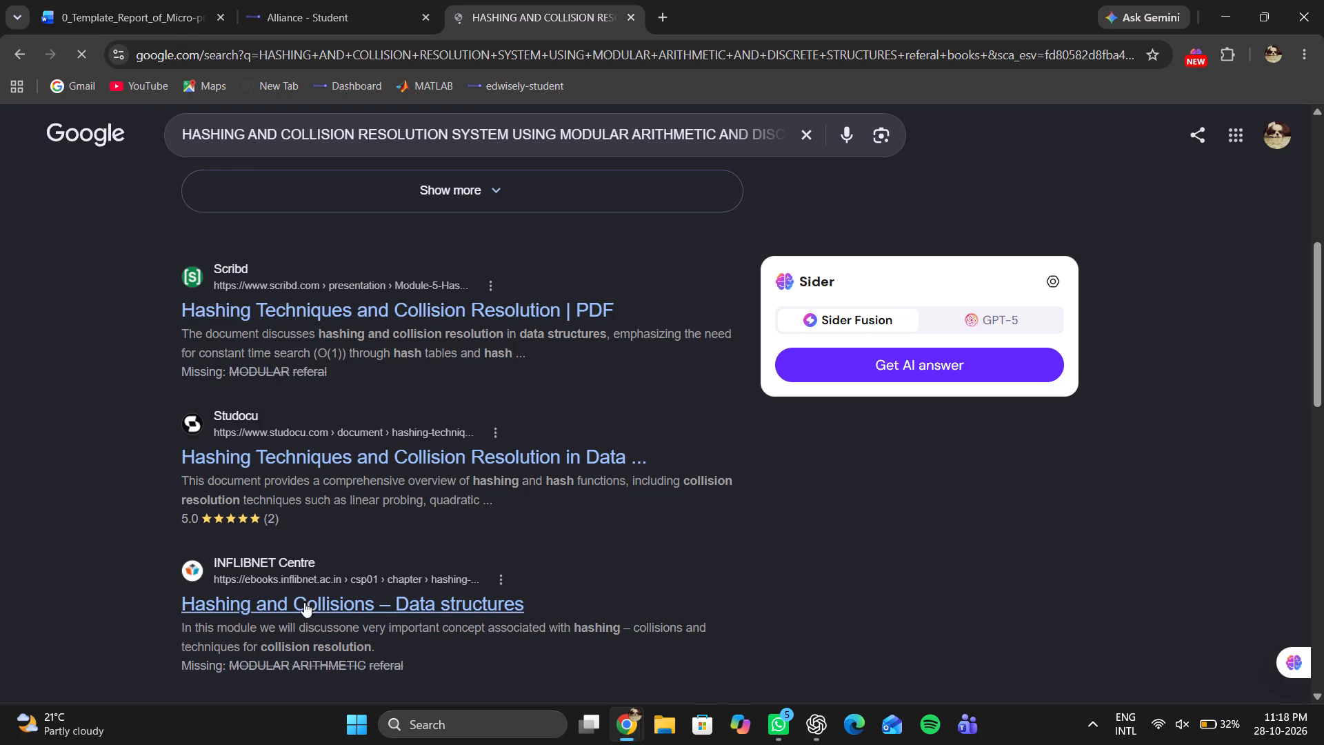
Open Scribd's Hashing Techniques and Collision Resolution document, skim its first pages and dismiss the Google sign-in prompt.
click(339, 310)
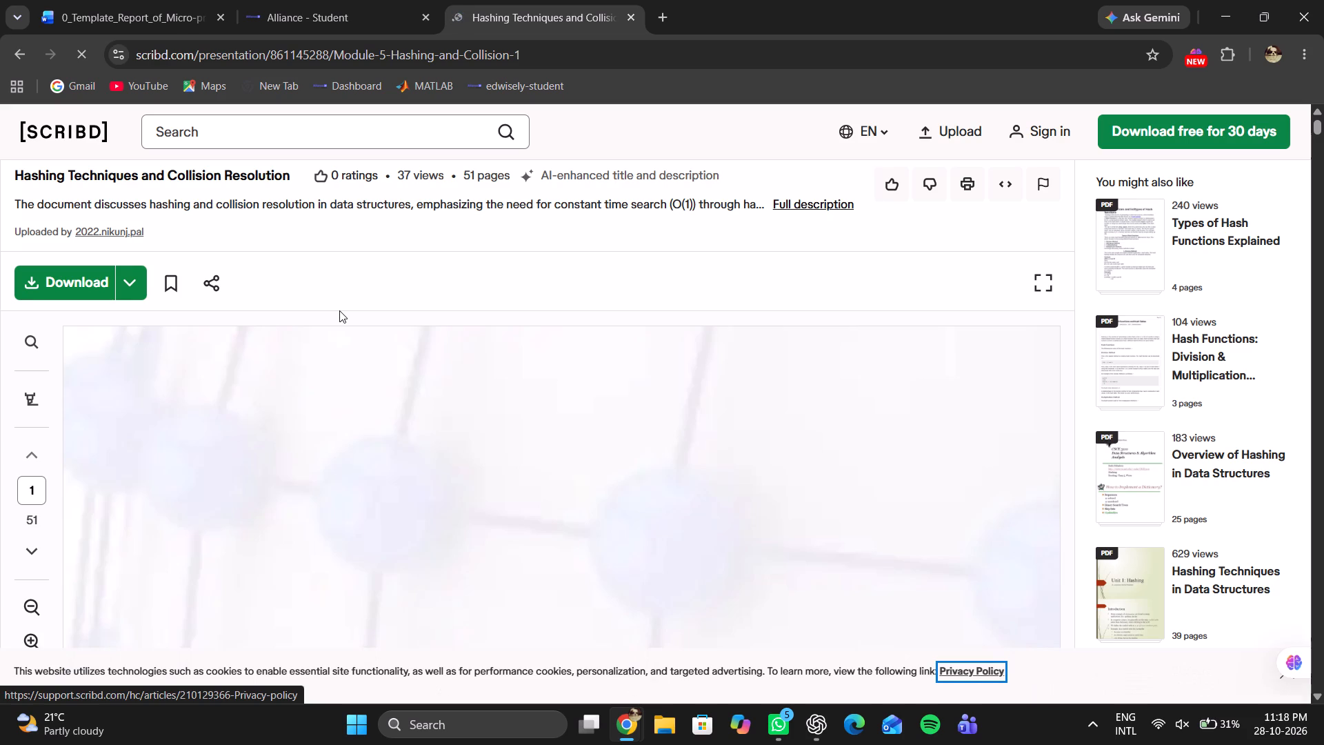
scroll(771, 315, down, 2)
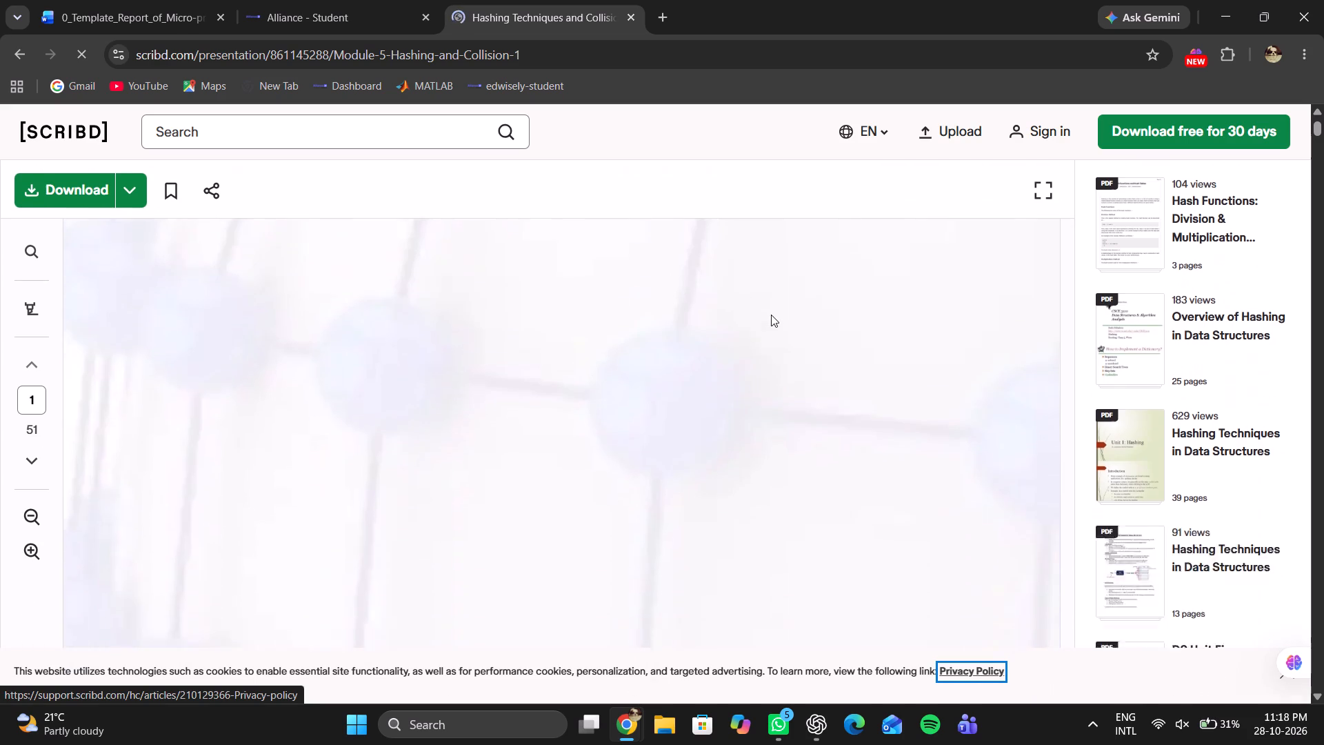
scroll(771, 315, down, 5)
scroll(713, 453, down, 1)
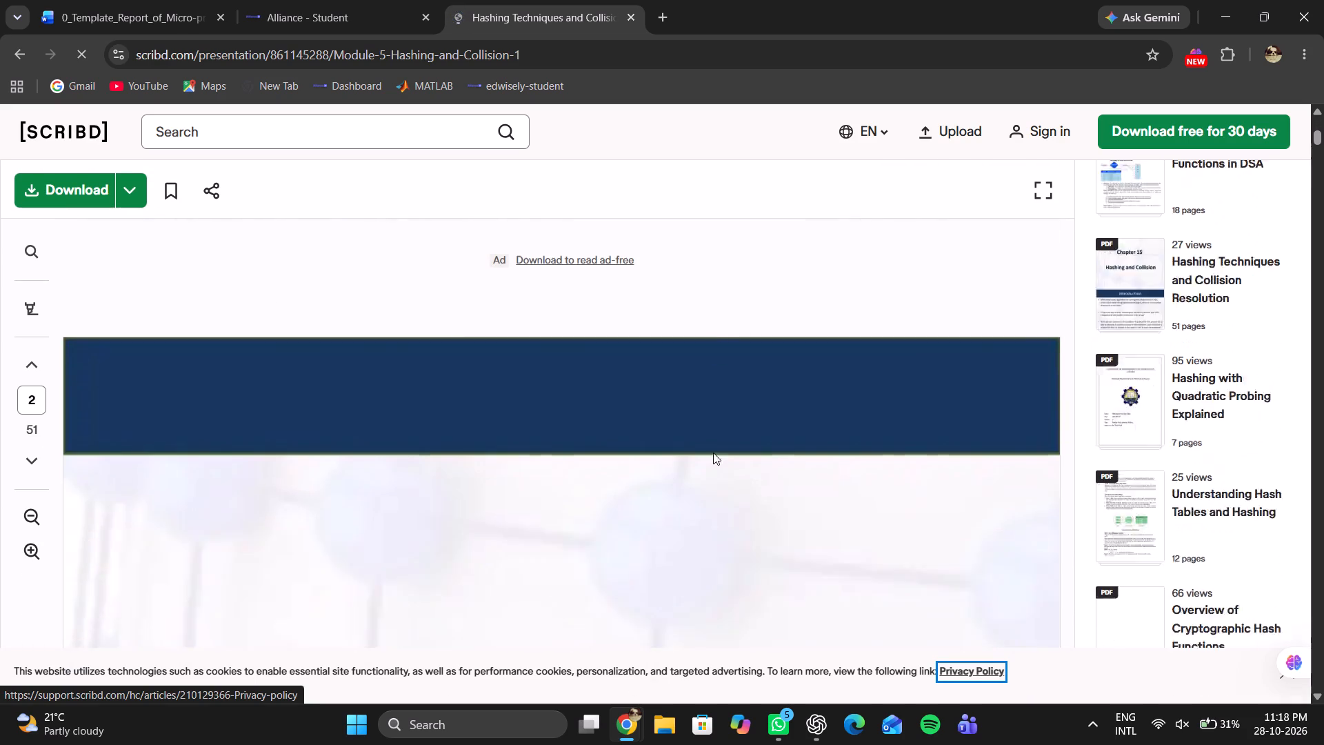
scroll(713, 453, down, 4)
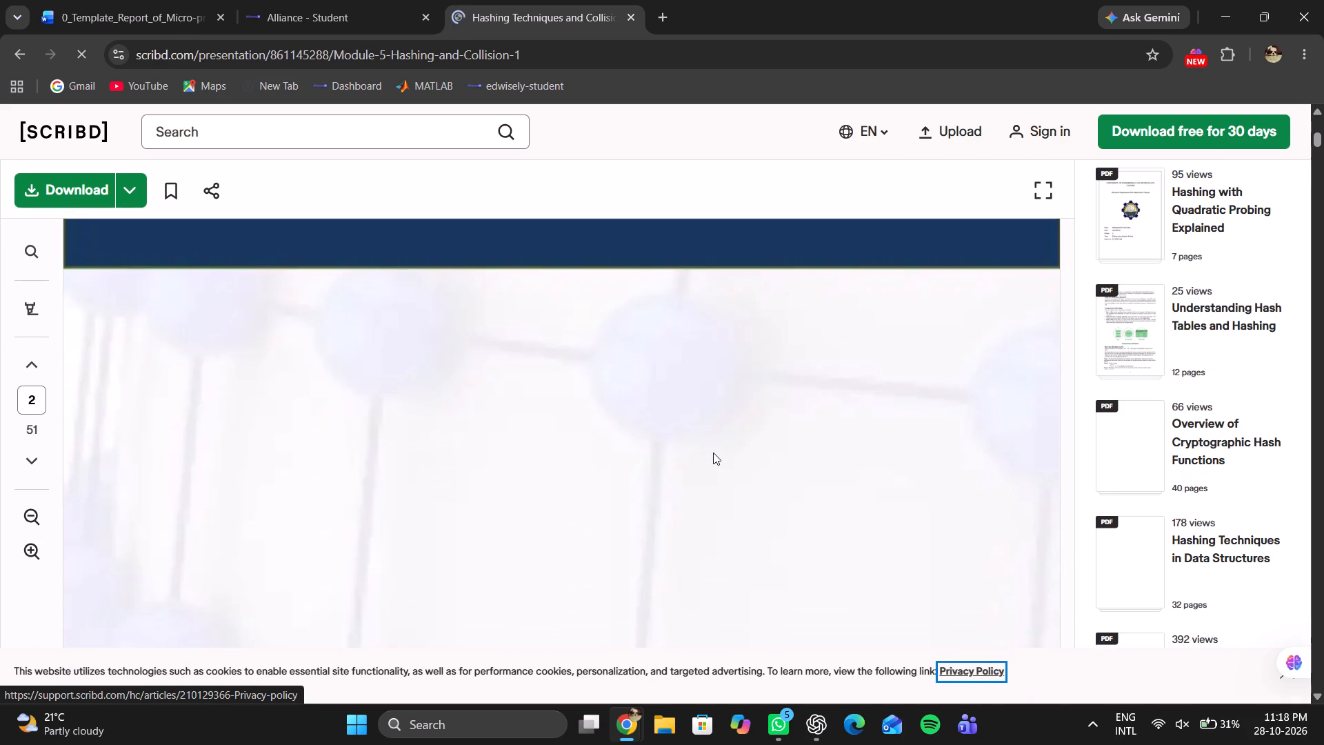
scroll(713, 453, down, 7)
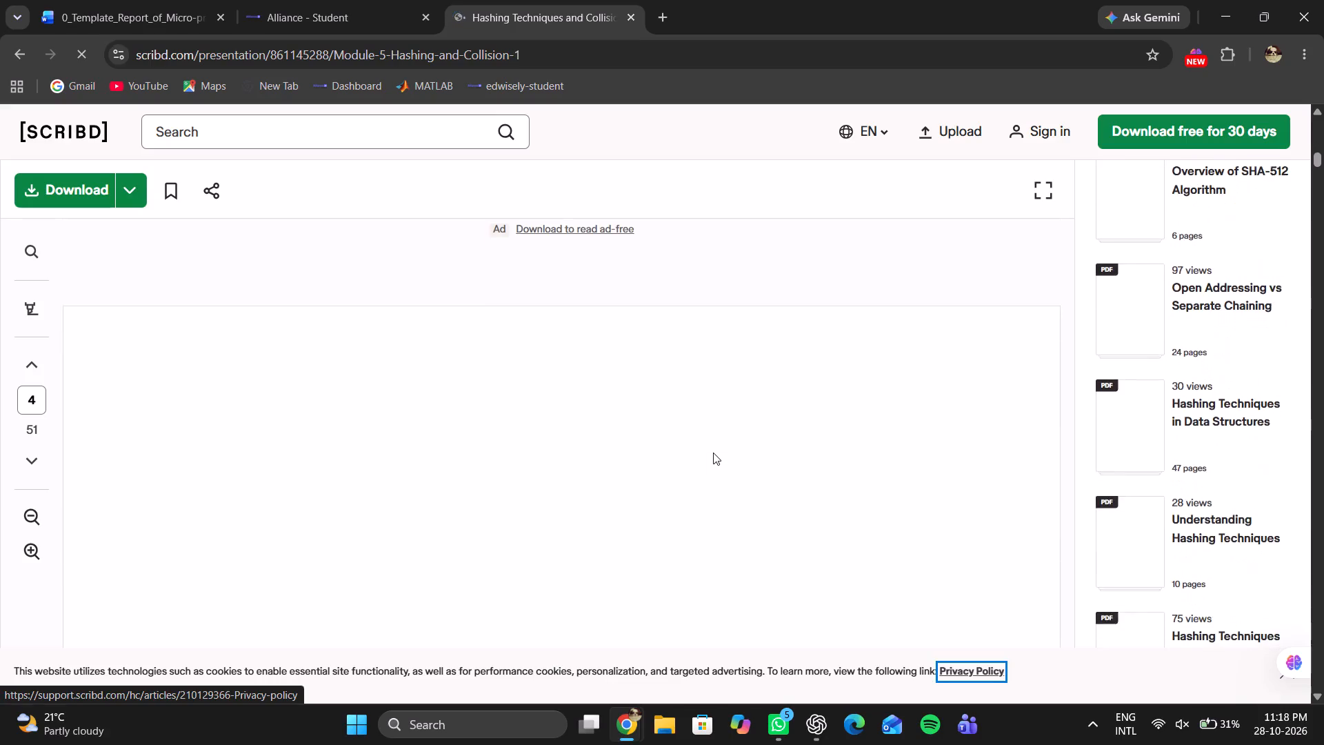
scroll(713, 453, up, 2)
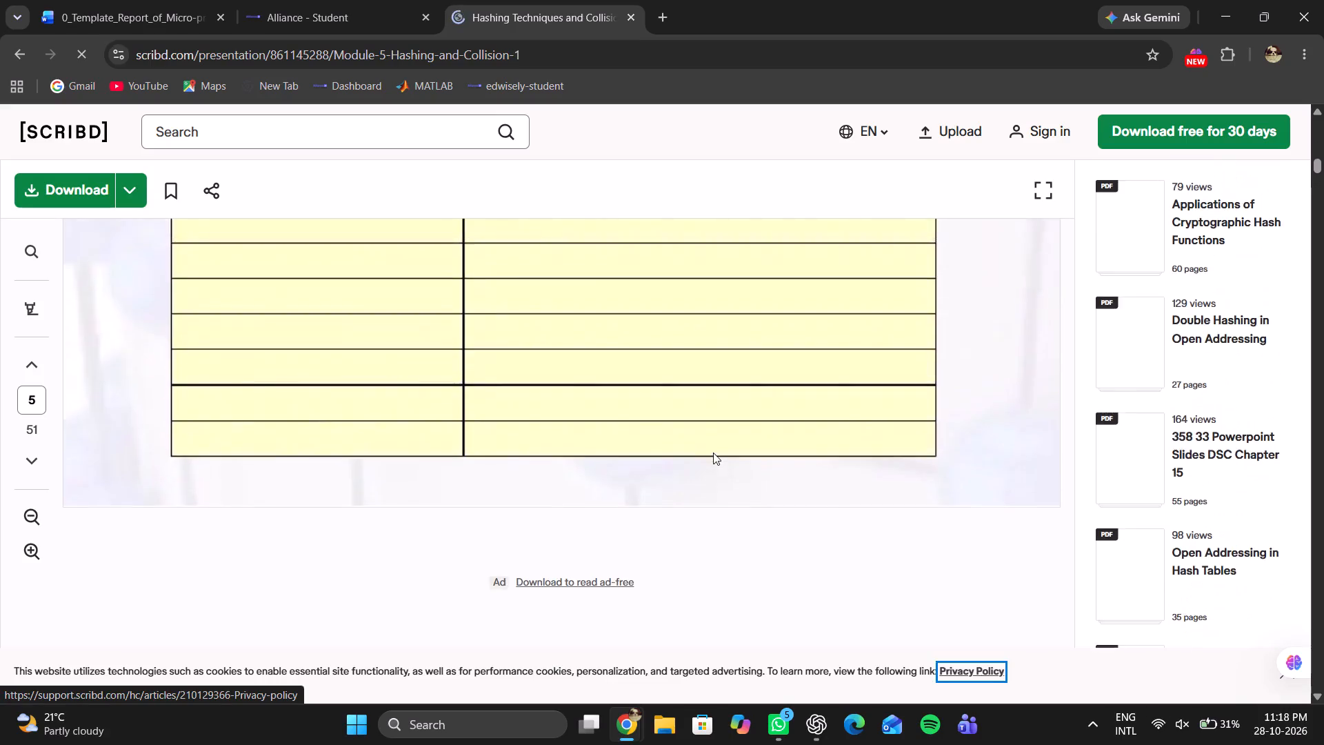
scroll(713, 453, up, 4)
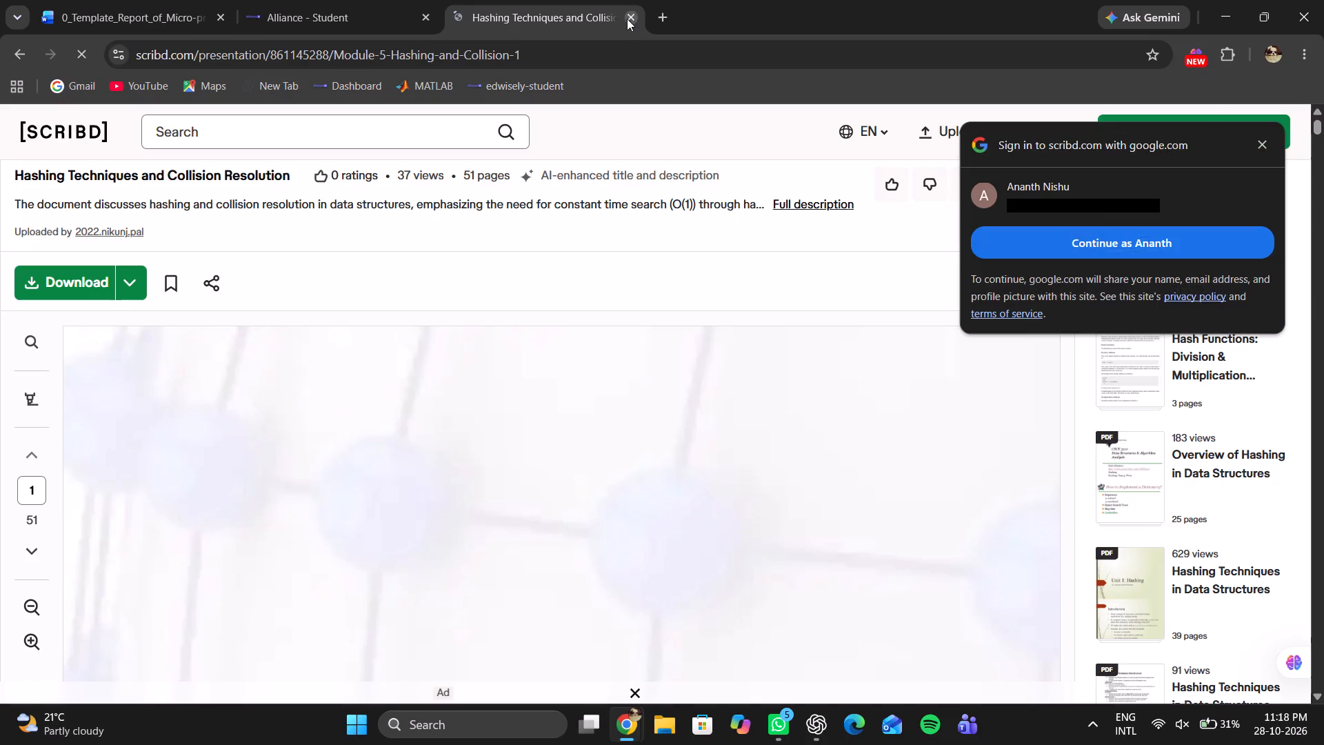
click(1272, 148)
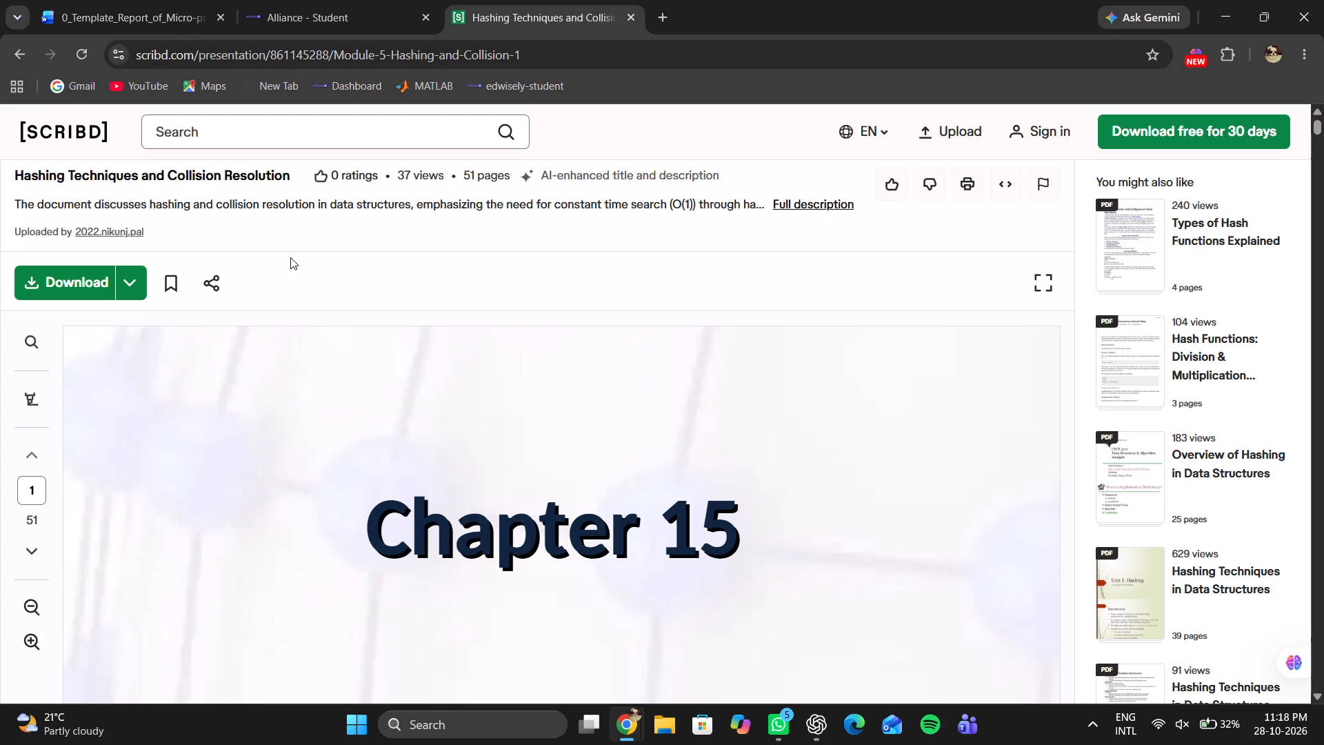
Read through the Scribd document's pages on hash tables and hash function methods, and close its tab.
scroll(505, 306, down, 5)
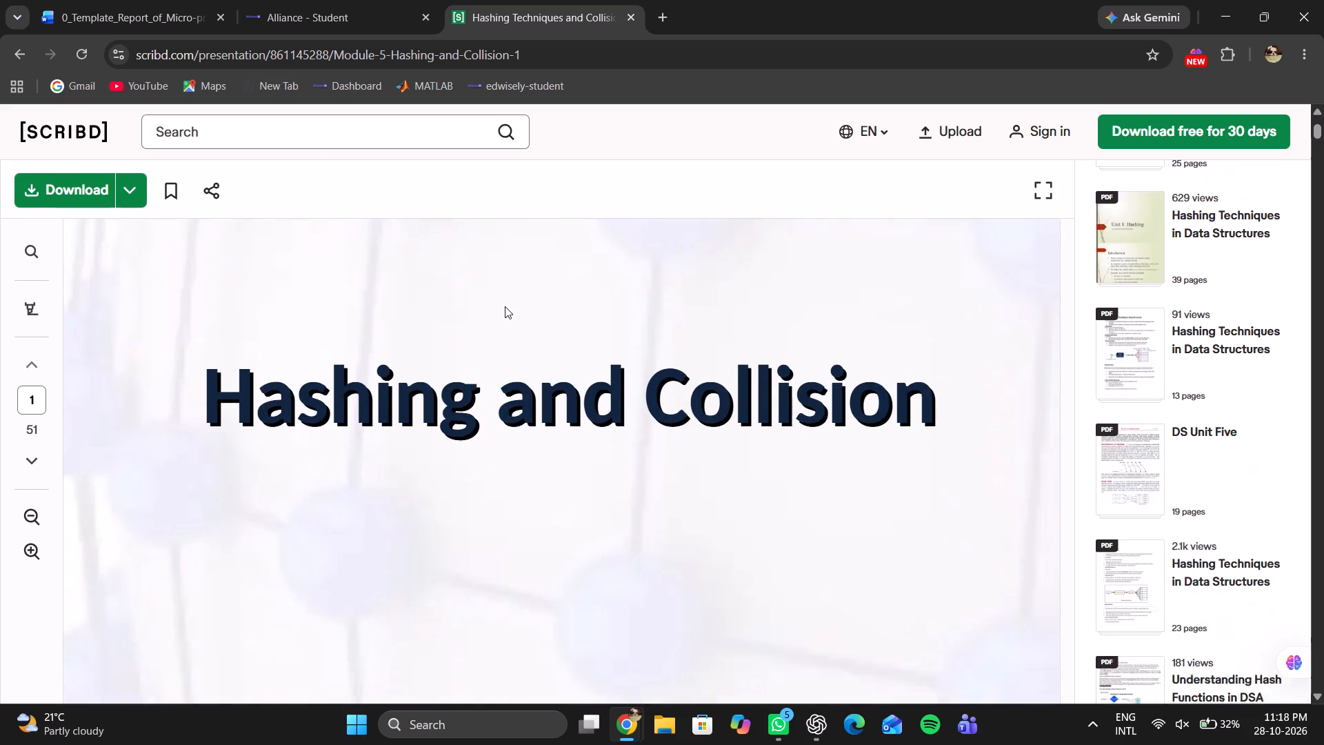
scroll(505, 306, down, 10)
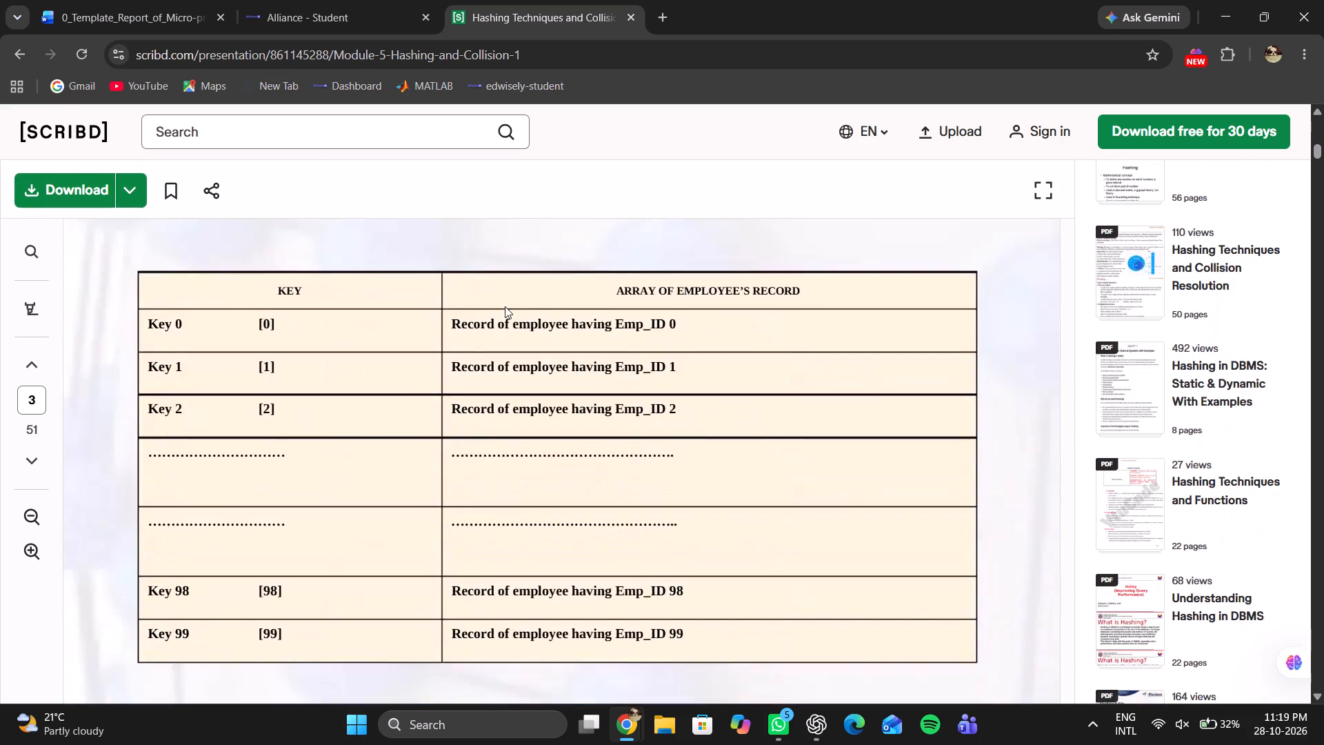
scroll(505, 306, down, 5)
scroll(679, 590, down, 3)
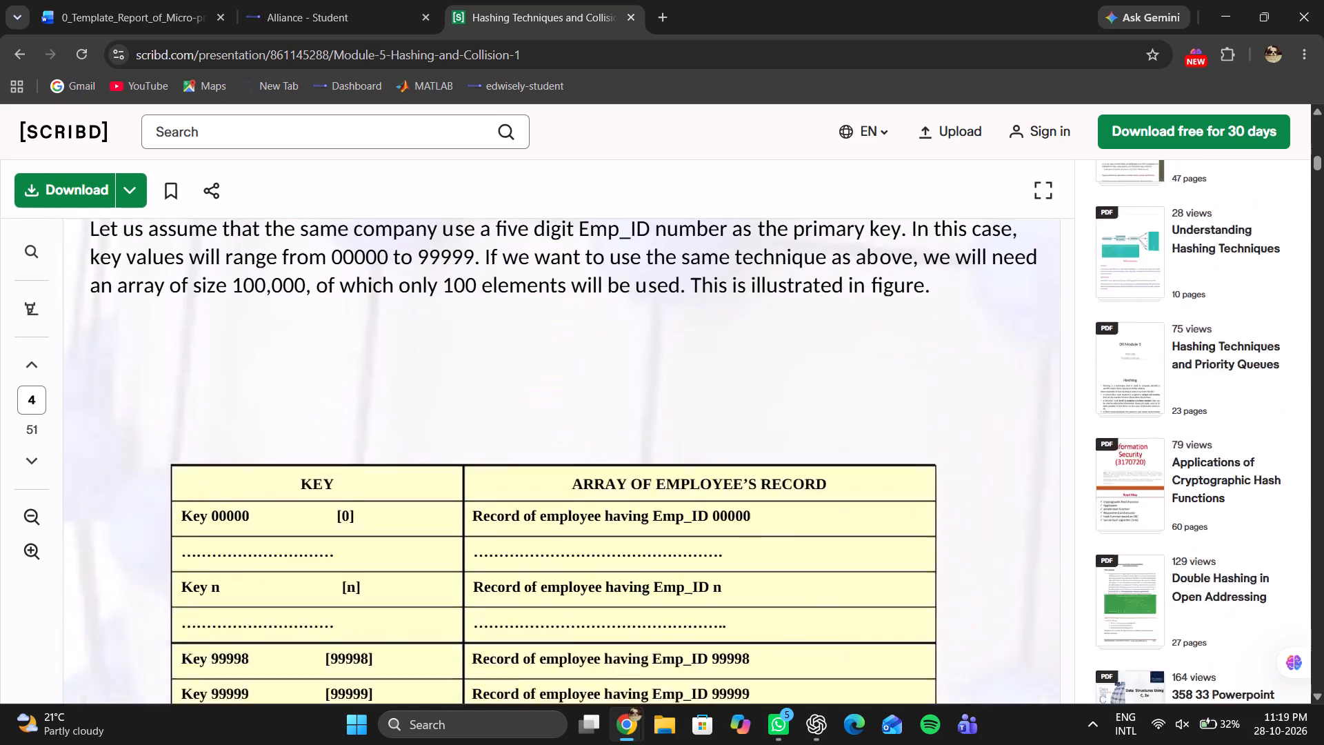
scroll(679, 590, down, 1)
scroll(681, 479, down, 10)
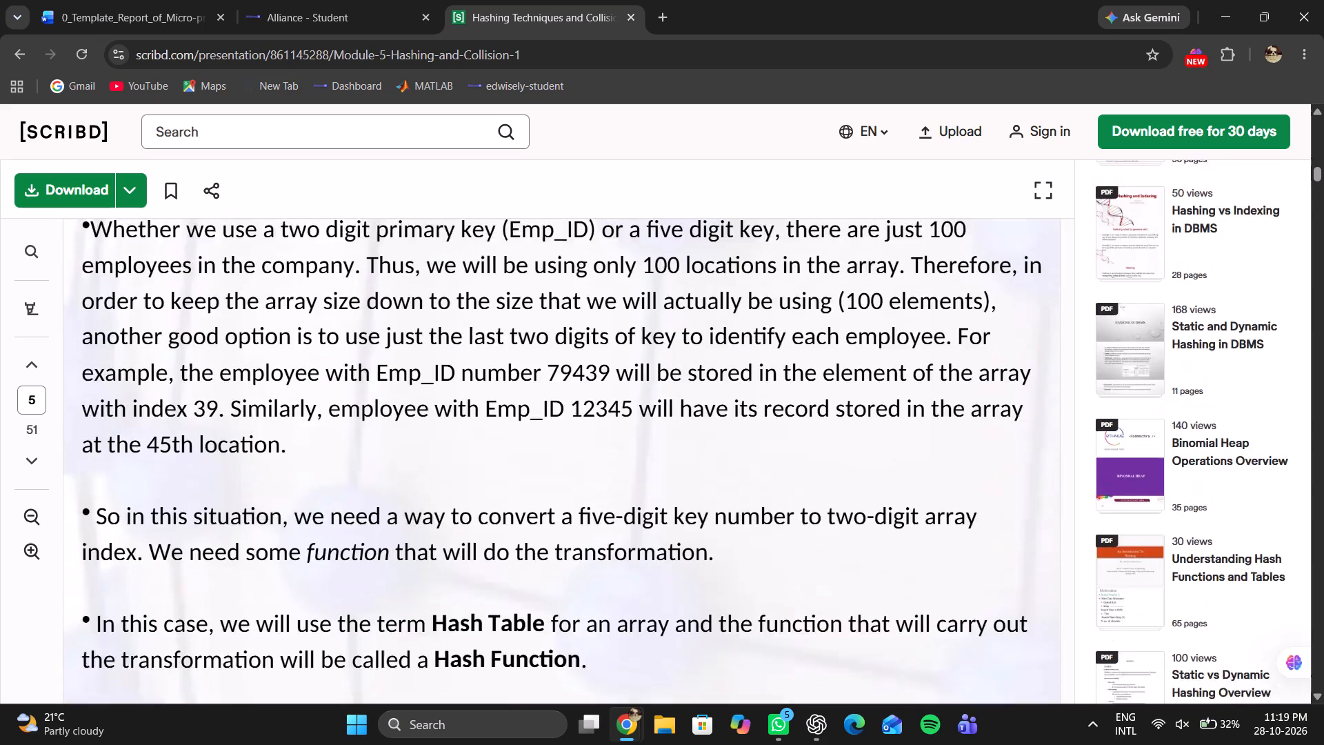
scroll(681, 479, down, 12)
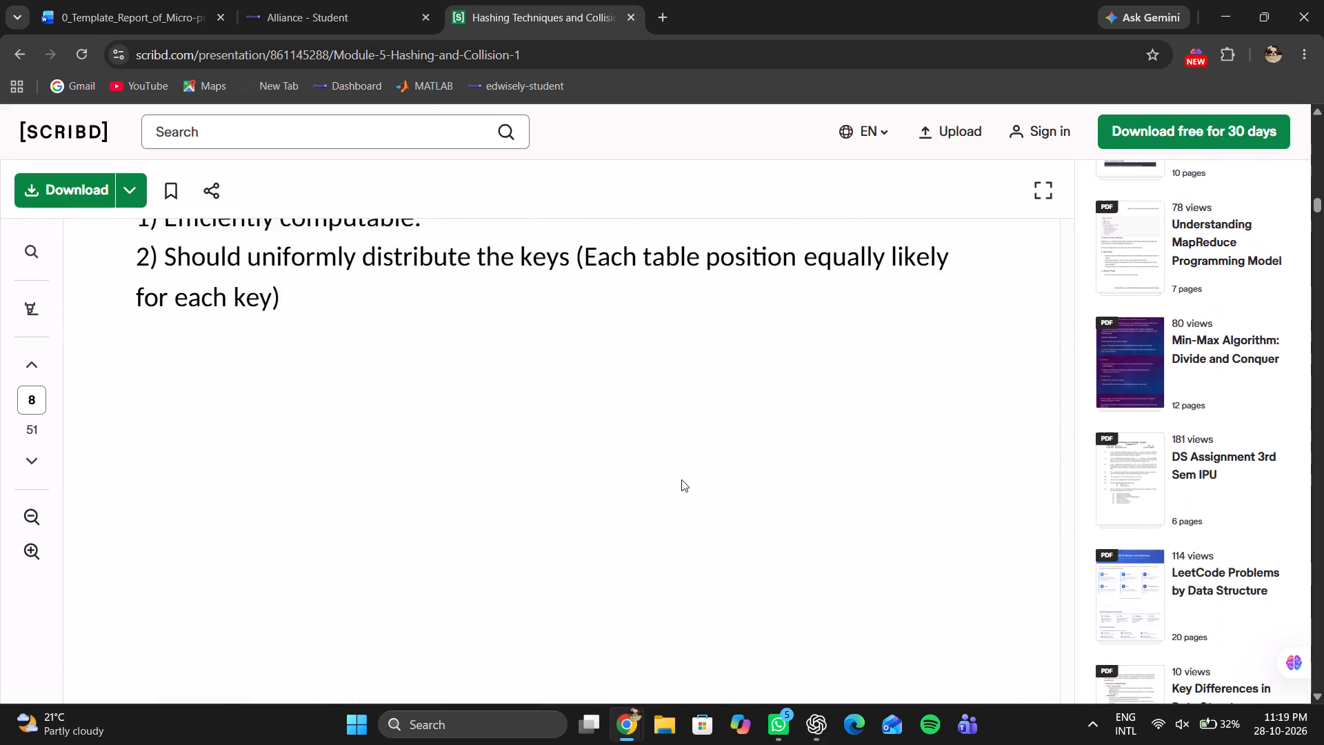
scroll(681, 479, down, 3)
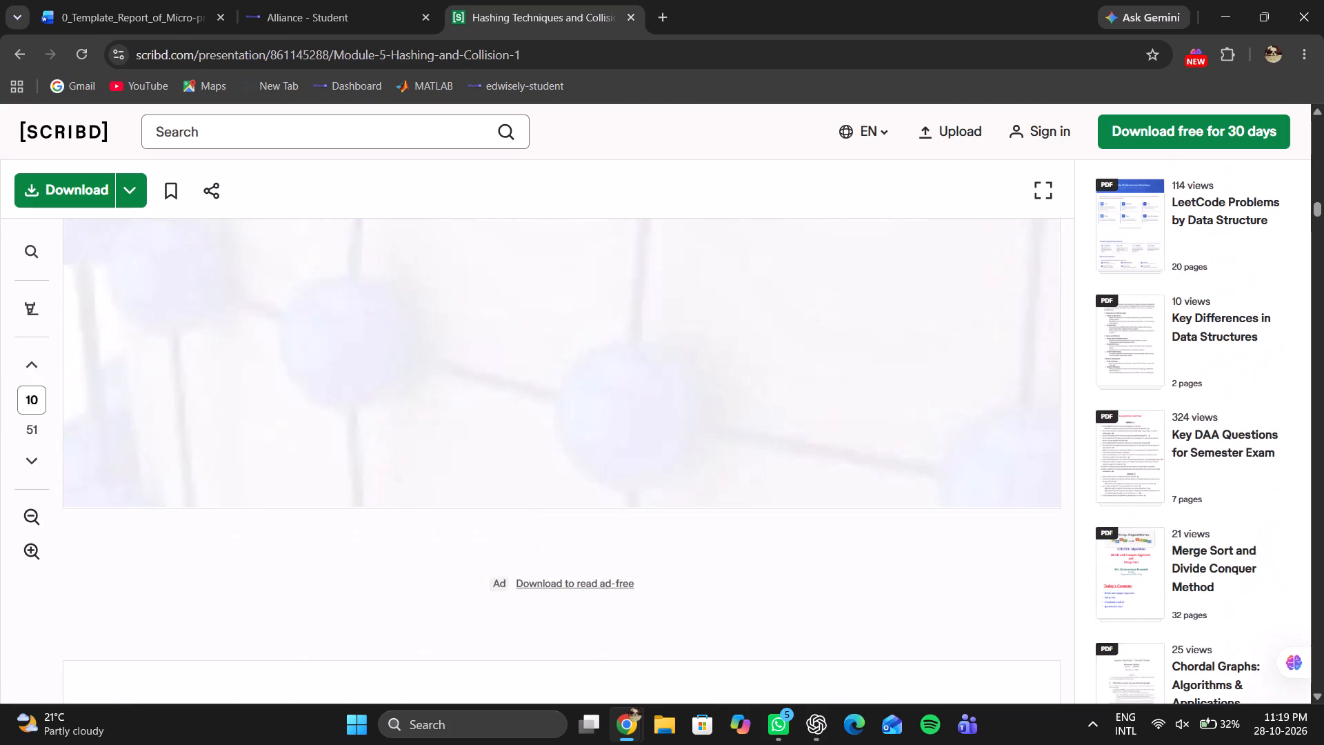
scroll(681, 479, down, 2)
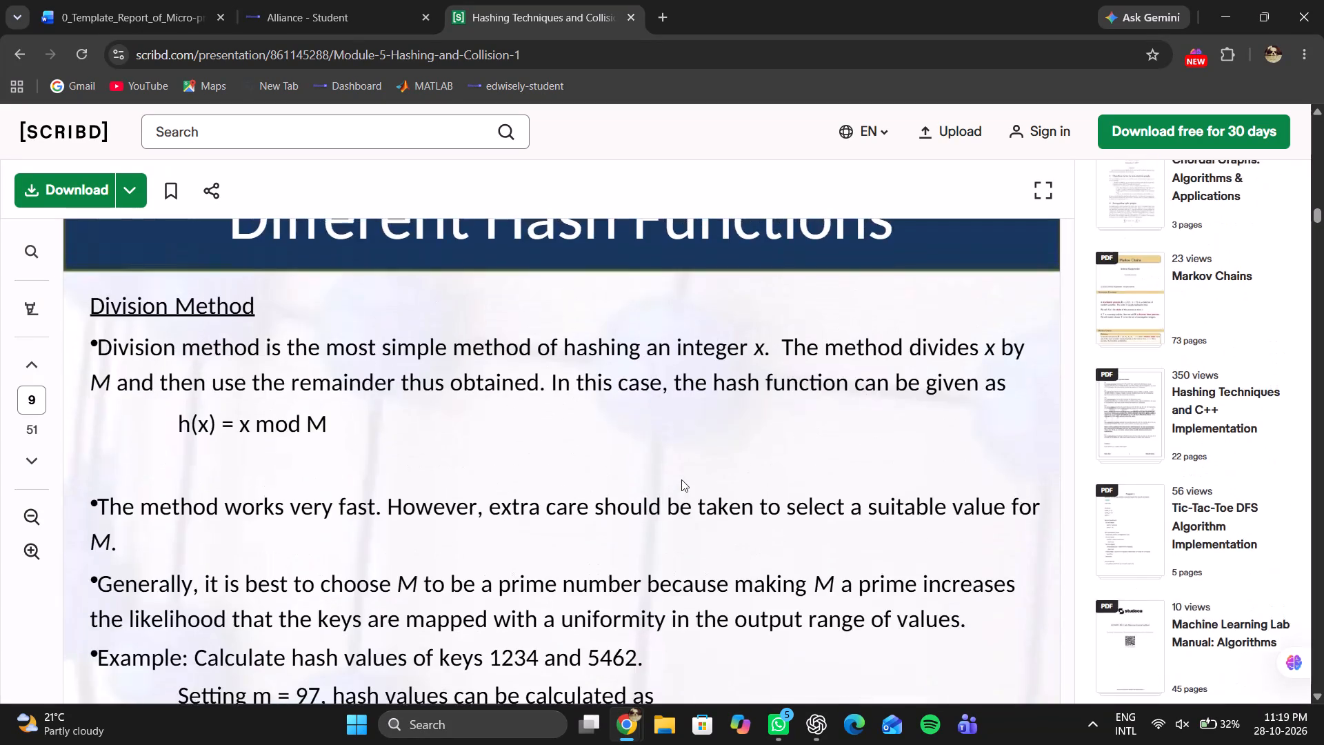
scroll(681, 479, down, 2)
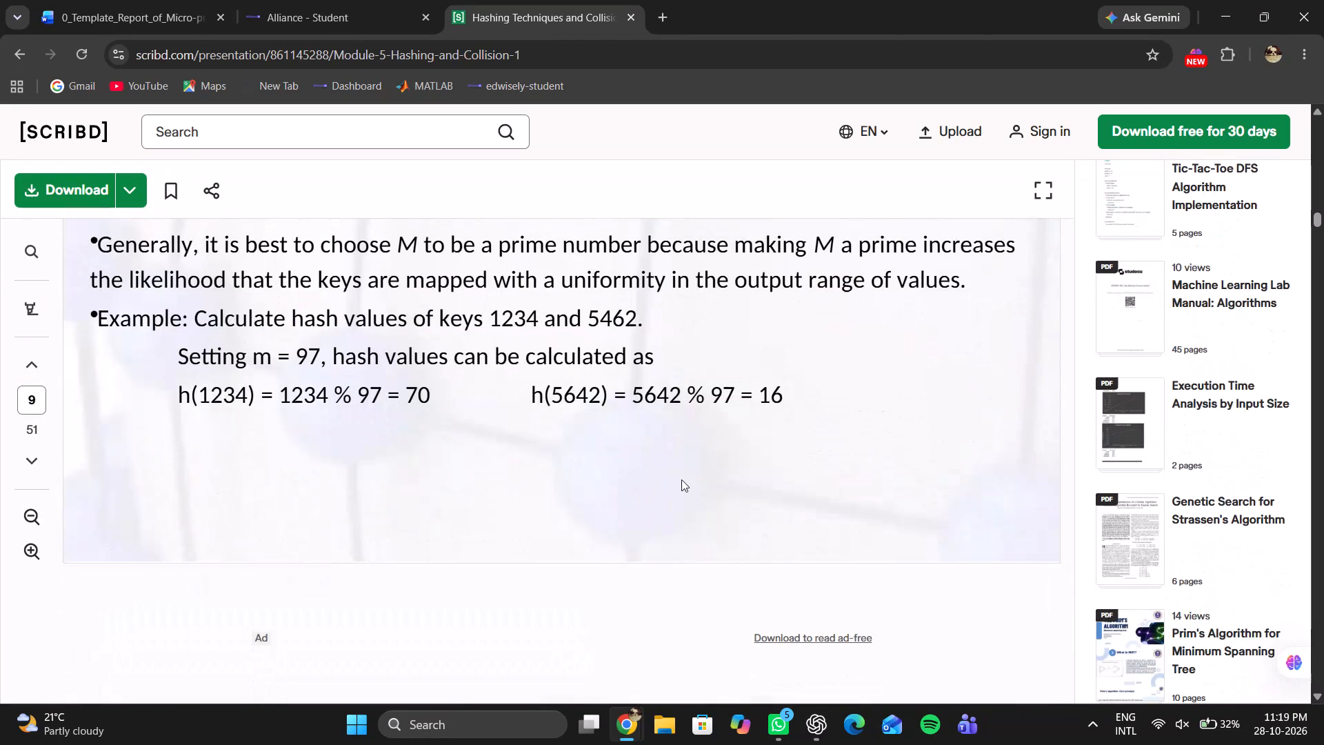
scroll(681, 479, down, 2)
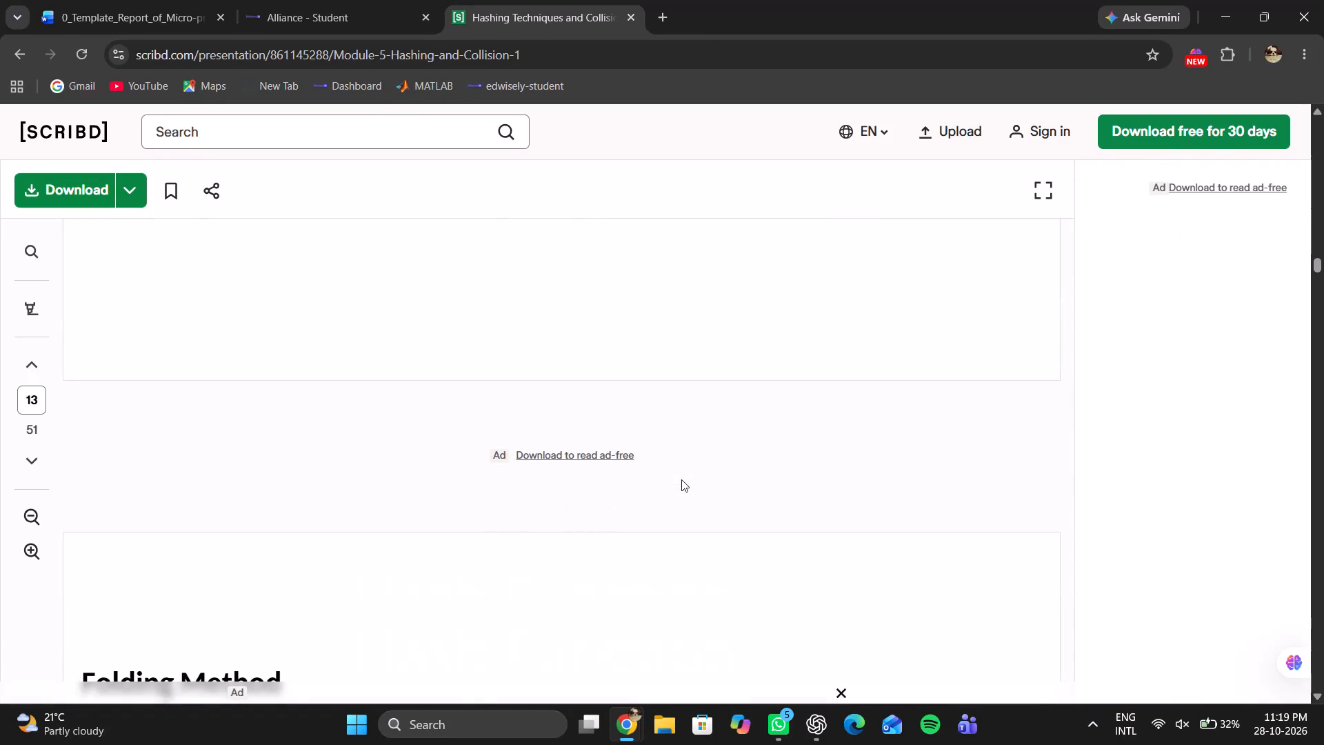
scroll(681, 479, down, 3)
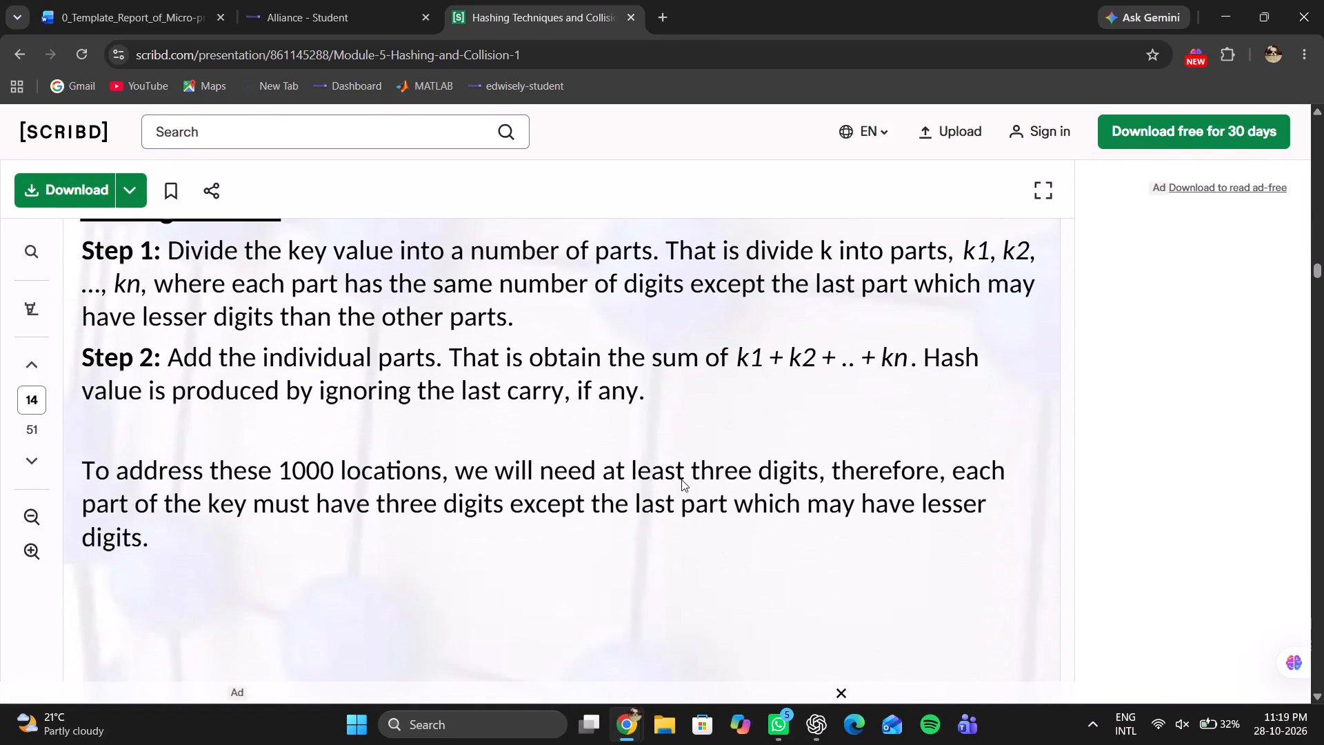
scroll(681, 479, down, 1)
key(Escape)
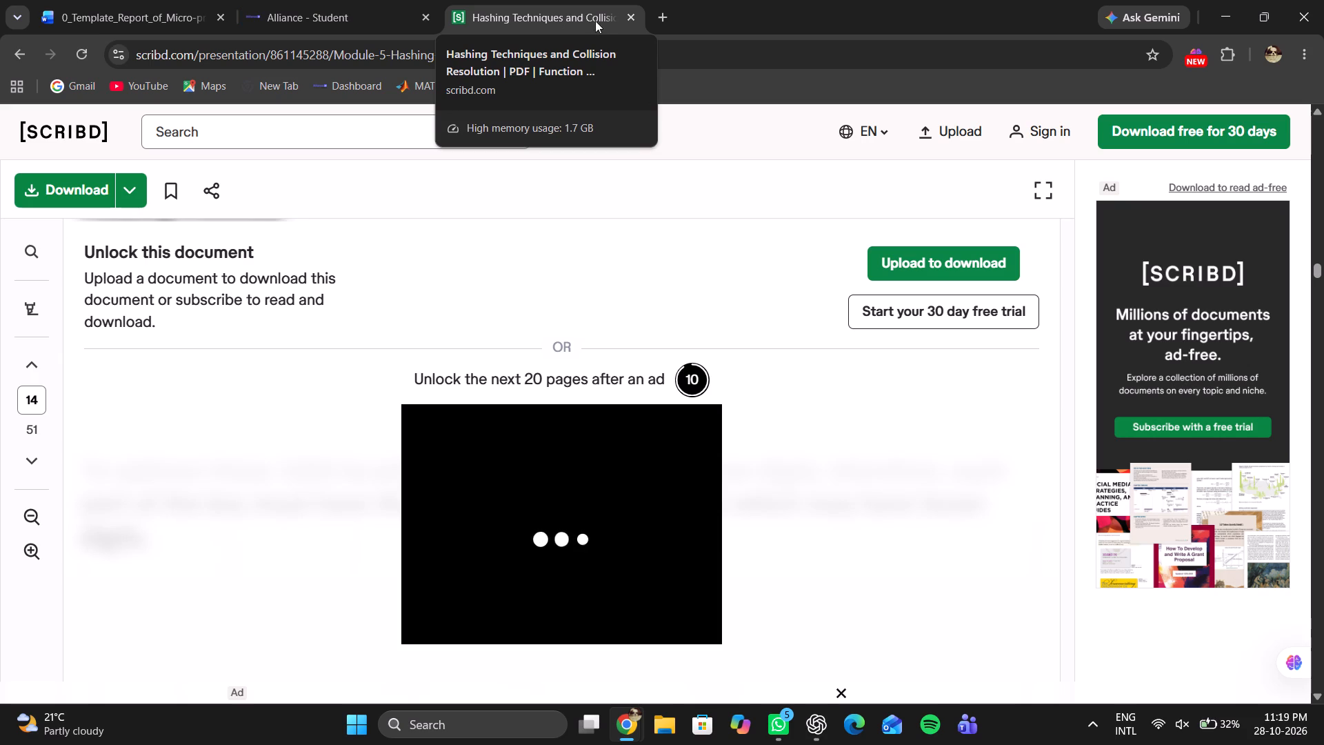
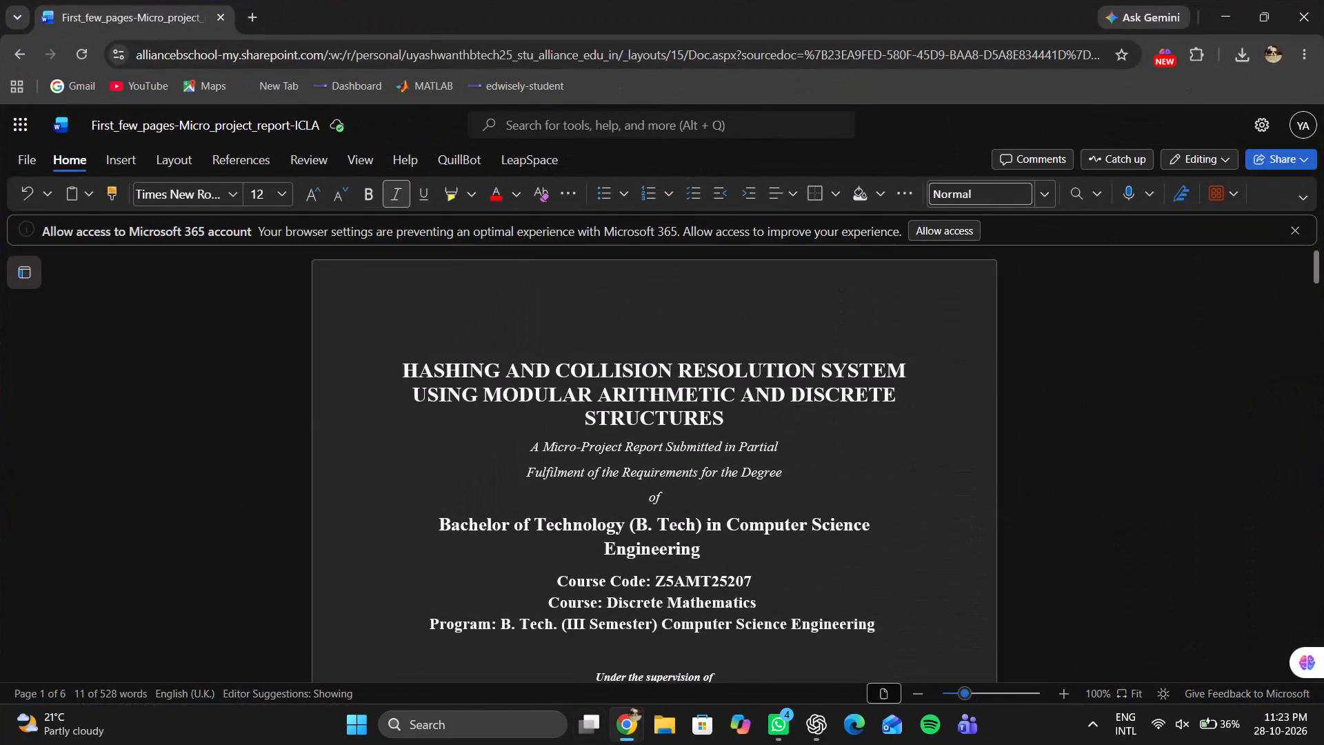
scroll(1154, 441, down, 4)
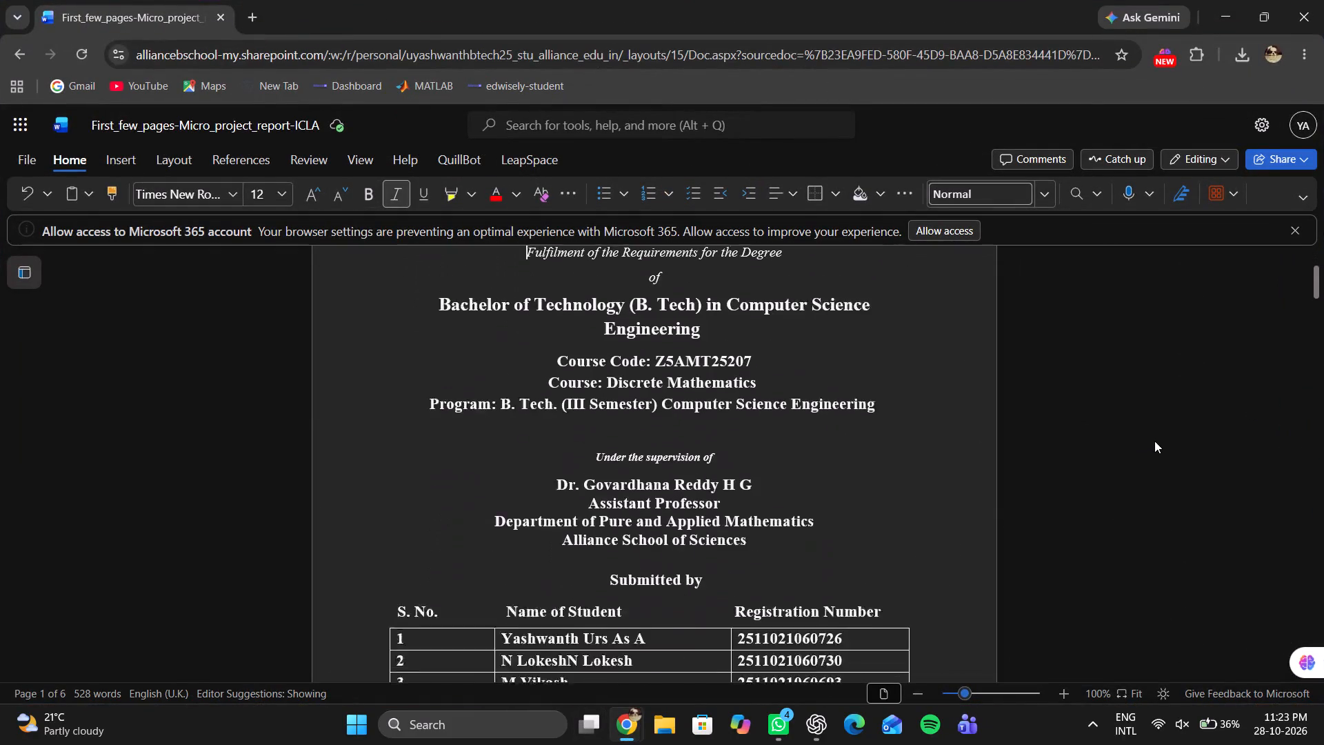
scroll(1154, 441, down, 7)
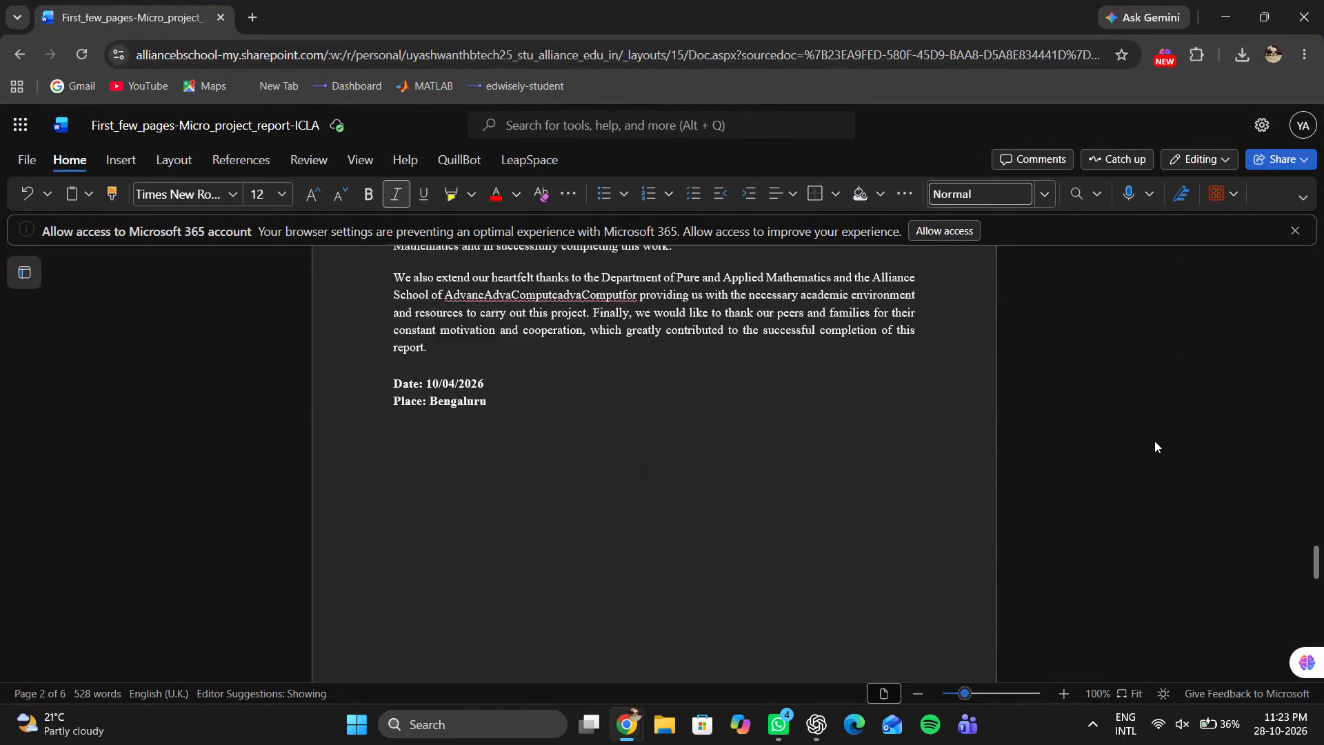
scroll(1154, 441, up, 4)
scroll(1154, 441, down, 4)
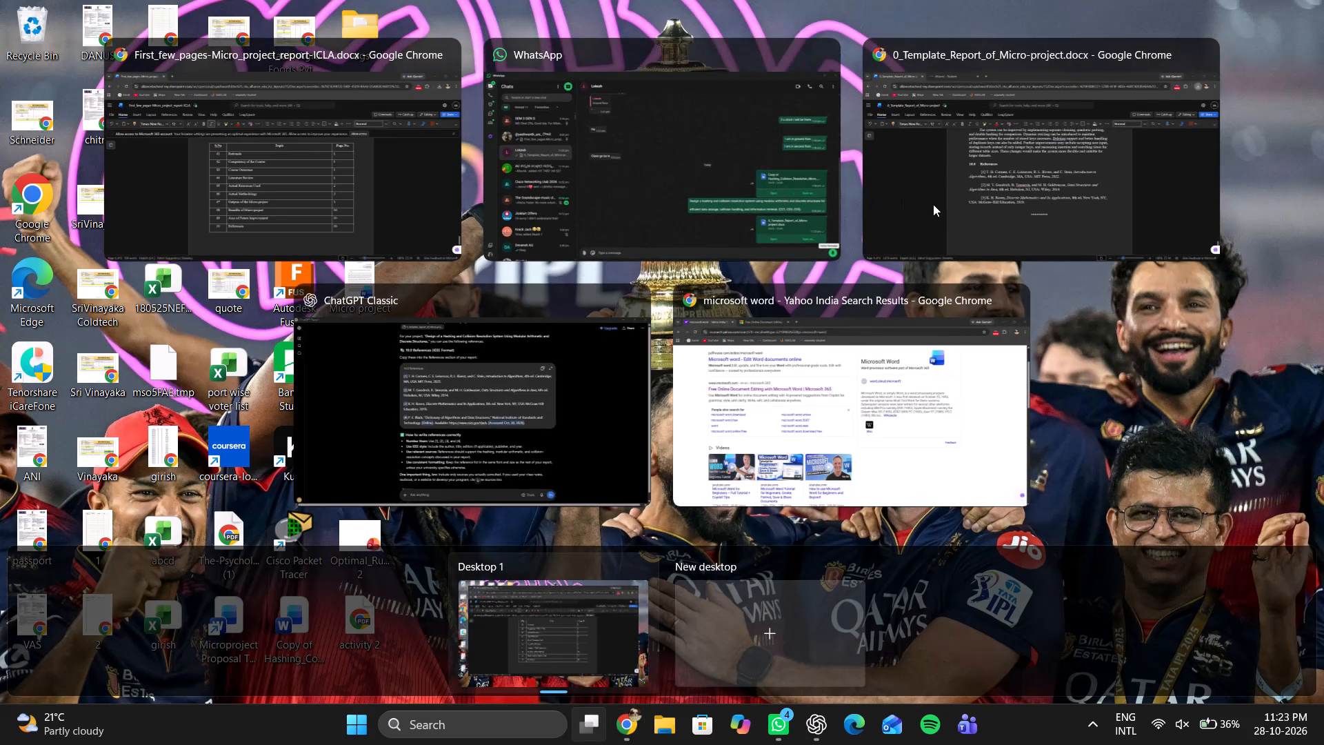
Switch to the 0_Template_Report document and check which pages the sections from 1.0 Rationale to 4.0 Literature Review fall on.
click(934, 204)
scroll(1090, 397, down, 1)
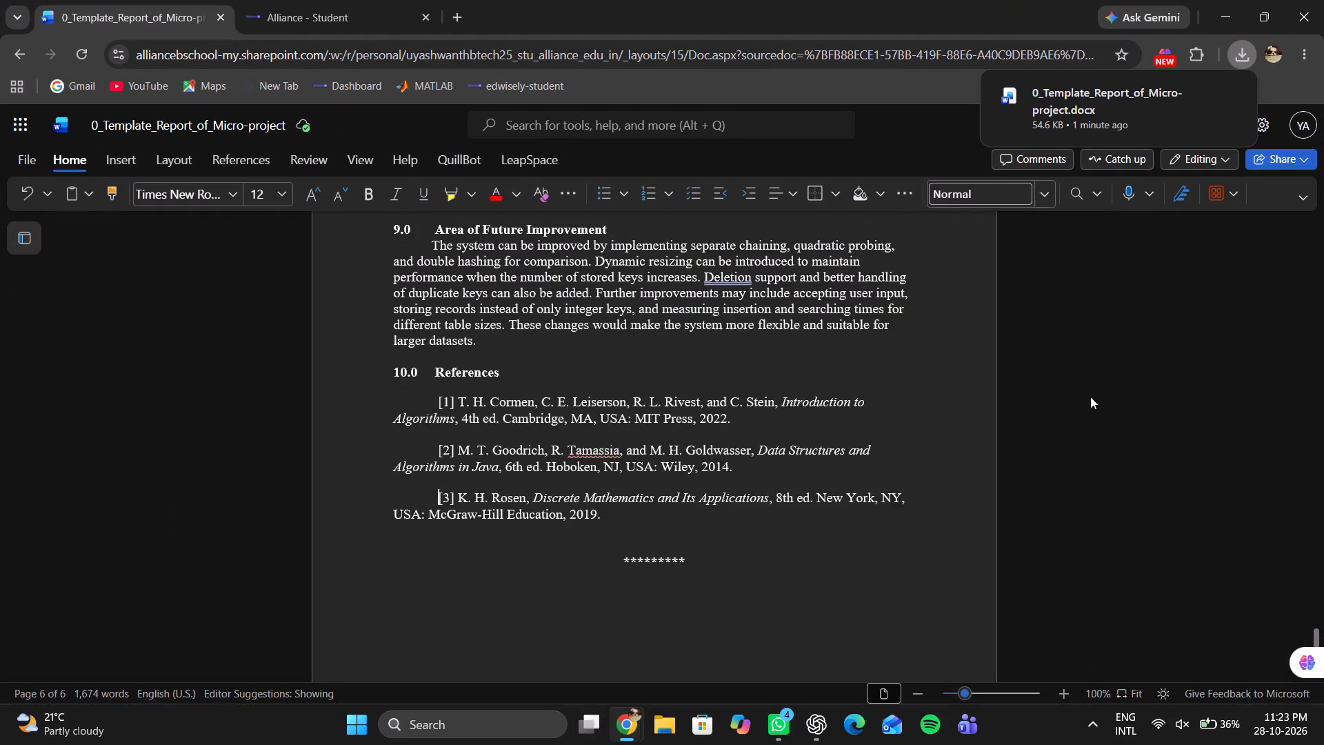
scroll(1090, 397, down, 1)
scroll(1090, 397, up, 1)
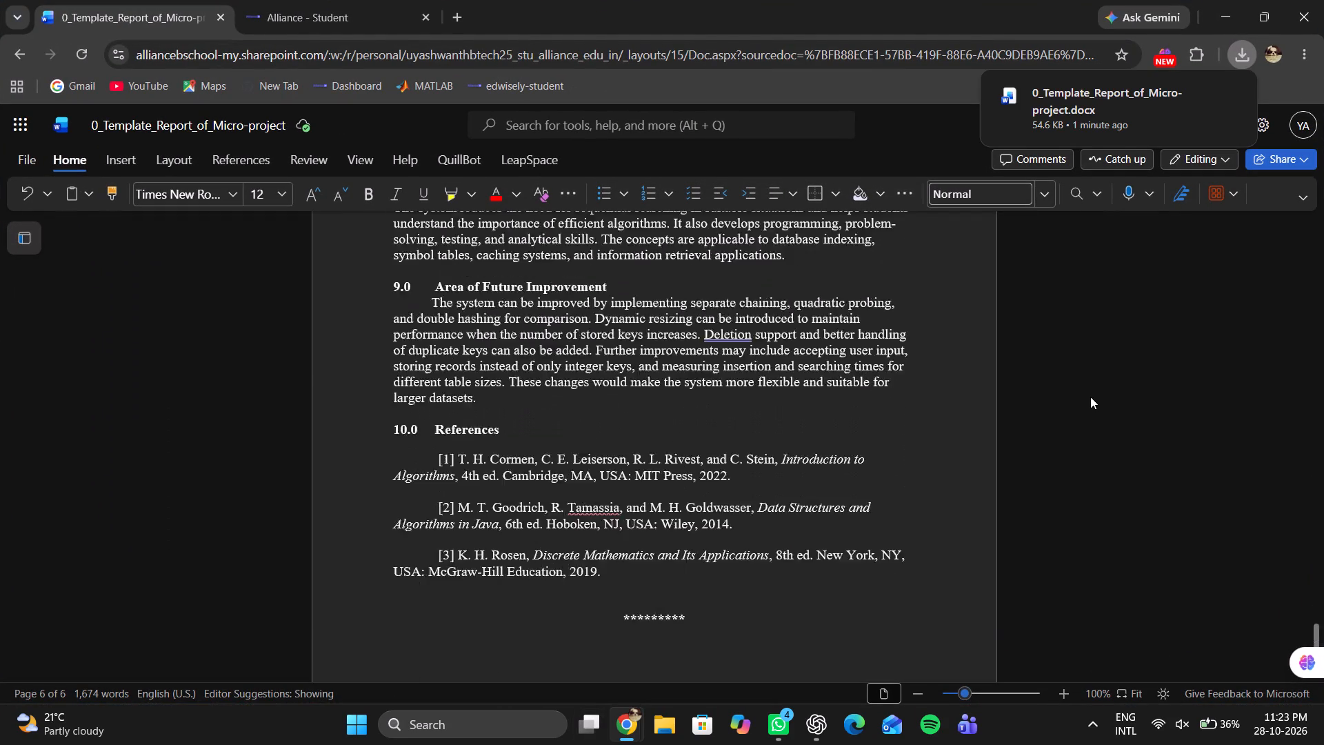
scroll(1090, 397, up, 12)
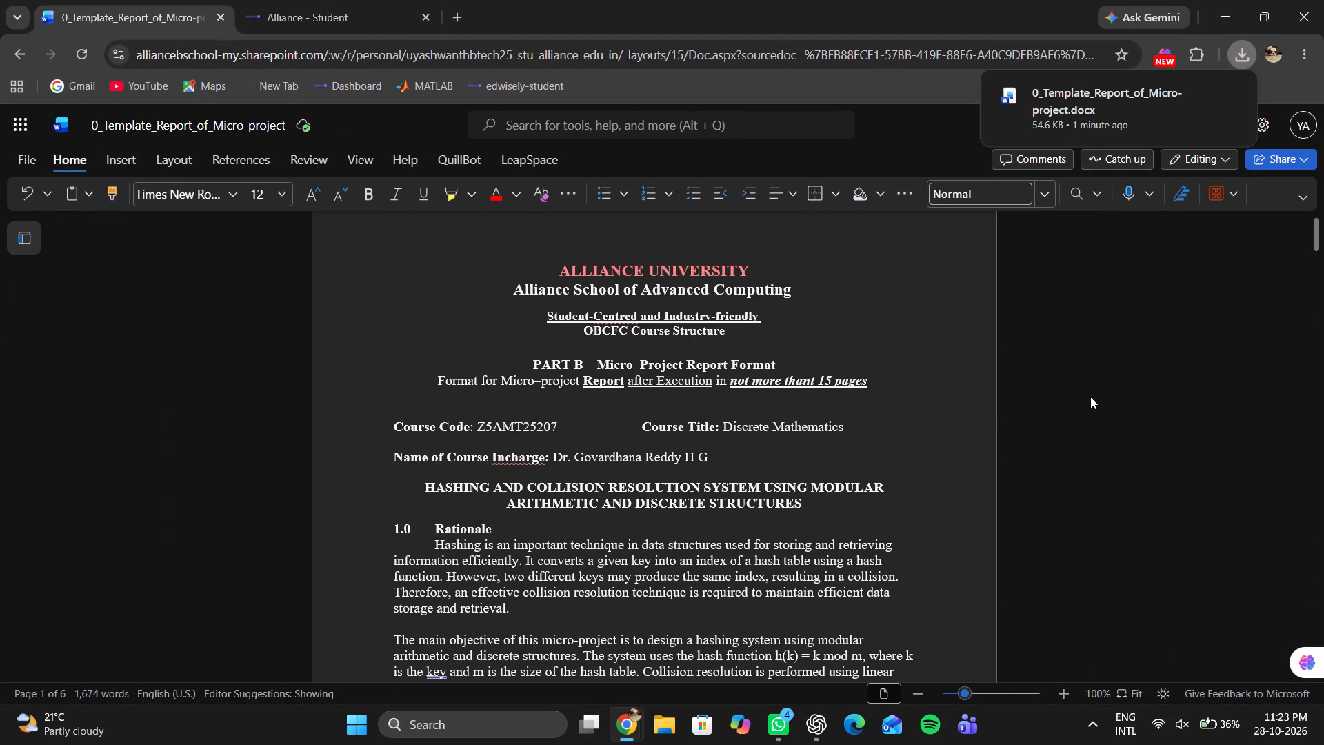
scroll(1090, 397, down, 6)
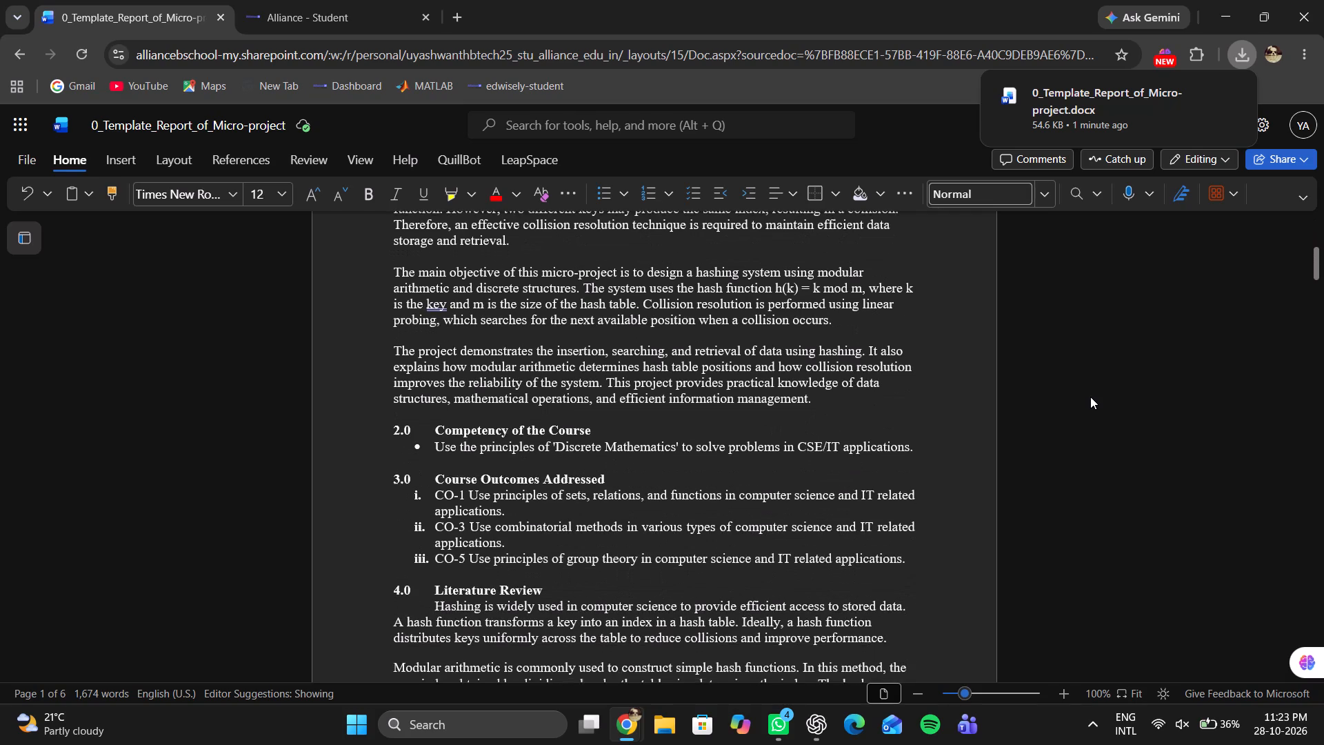
scroll(1090, 397, down, 5)
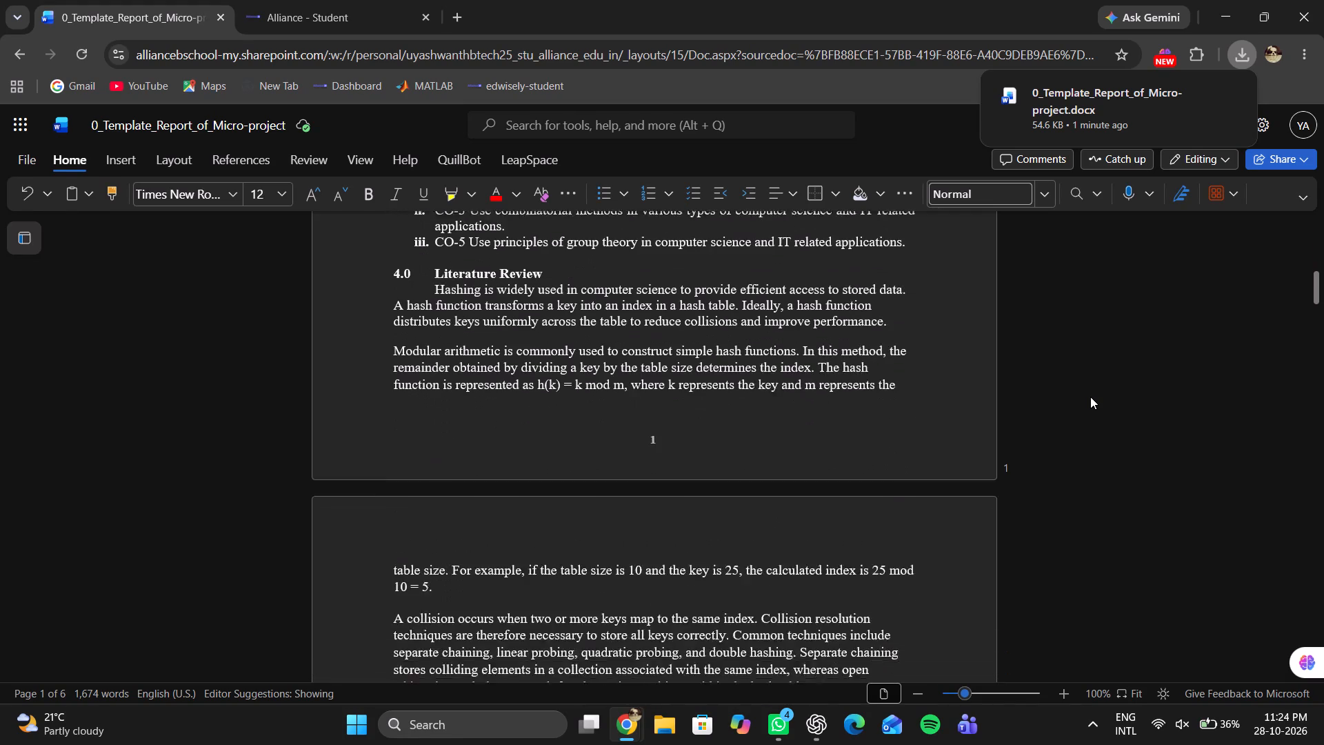
scroll(1090, 397, down, 1)
scroll(1090, 397, up, 1)
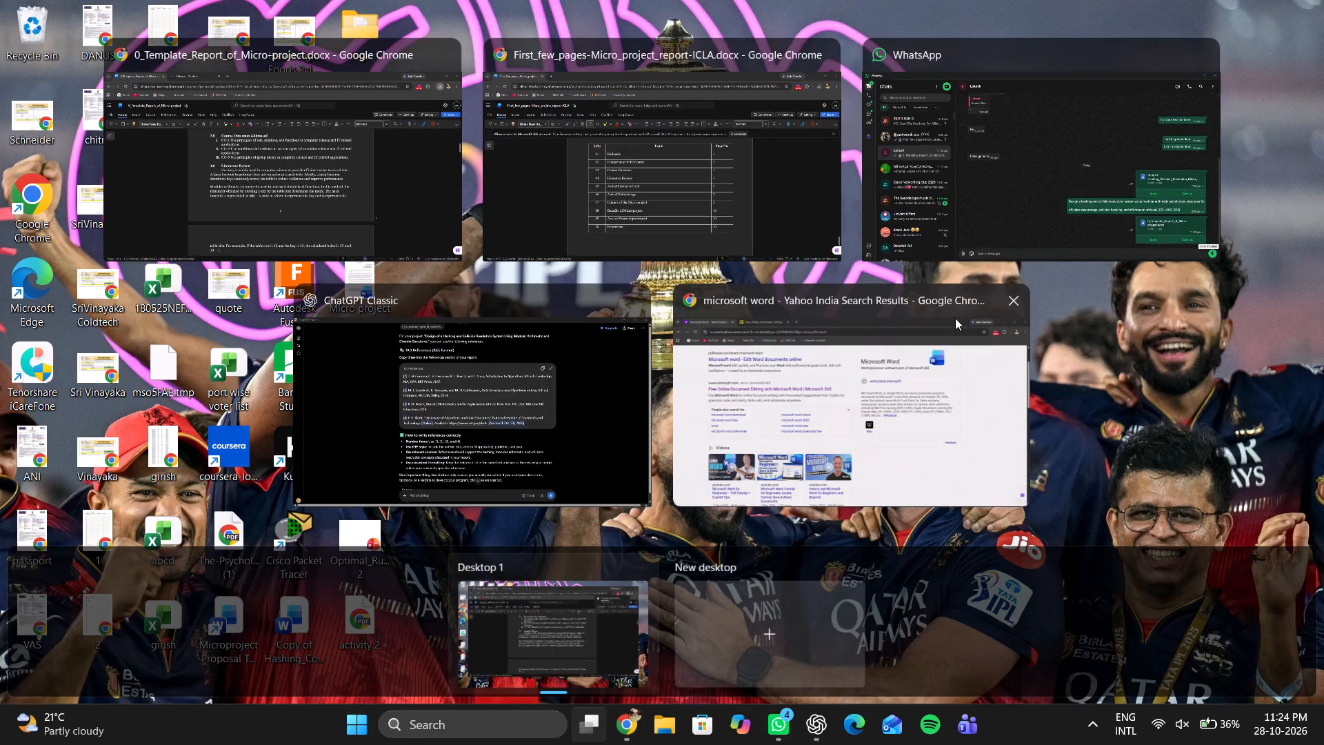
In the First_few_pages contents table, set the page number to 1-2 for Literature Review and 2 for row 05.
click(745, 215)
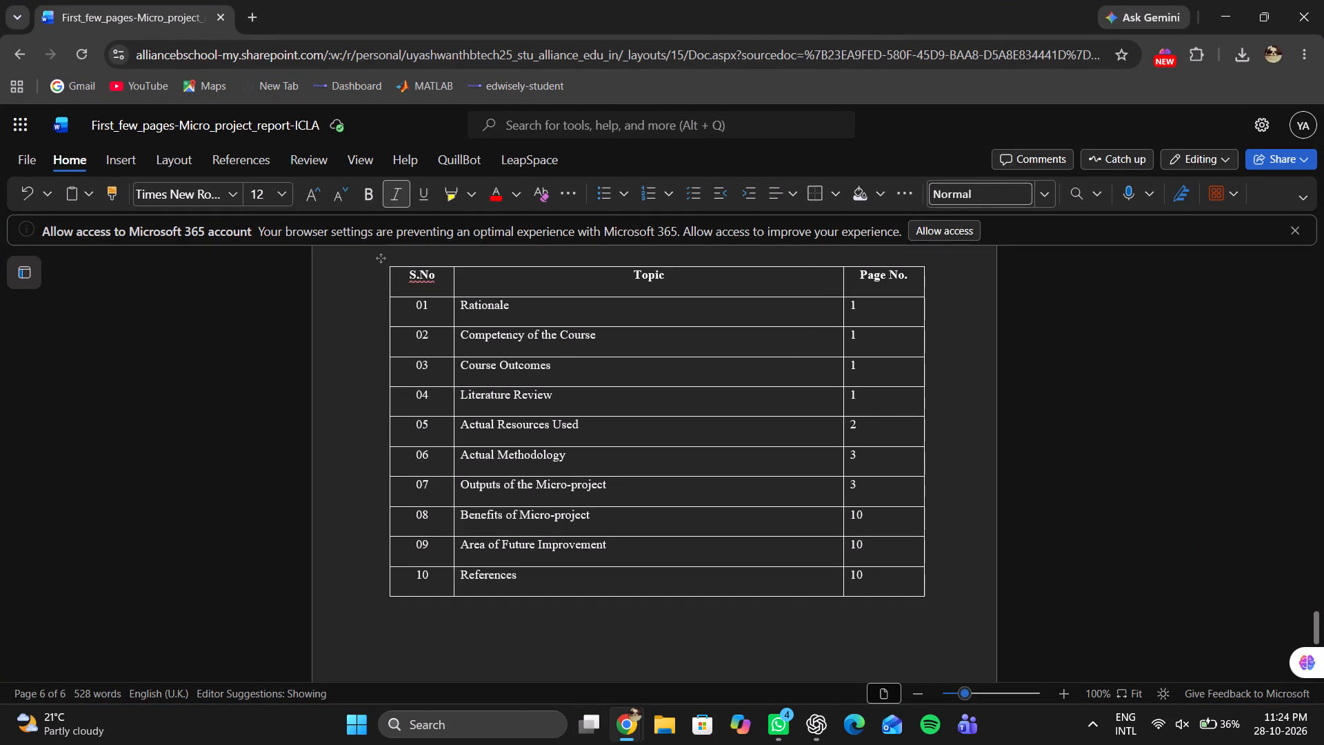
click(883, 391)
text(-2)
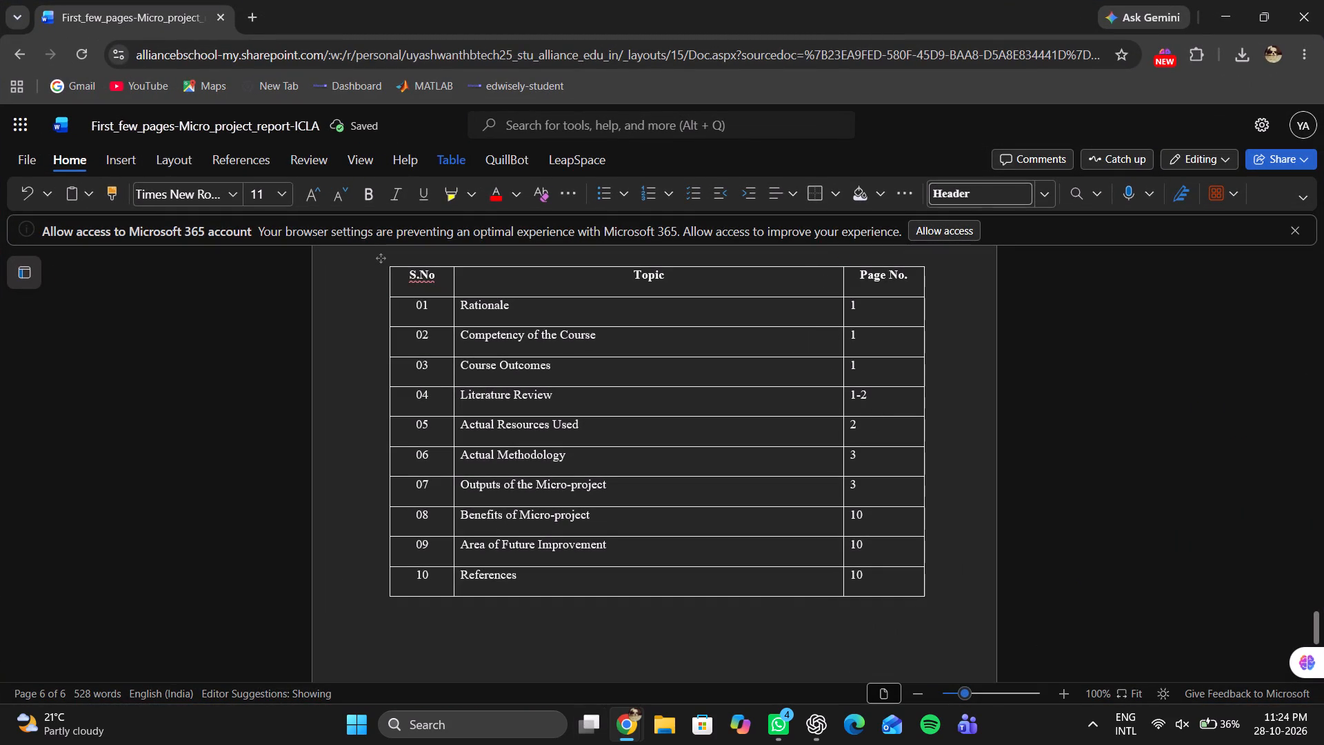
click(871, 435)
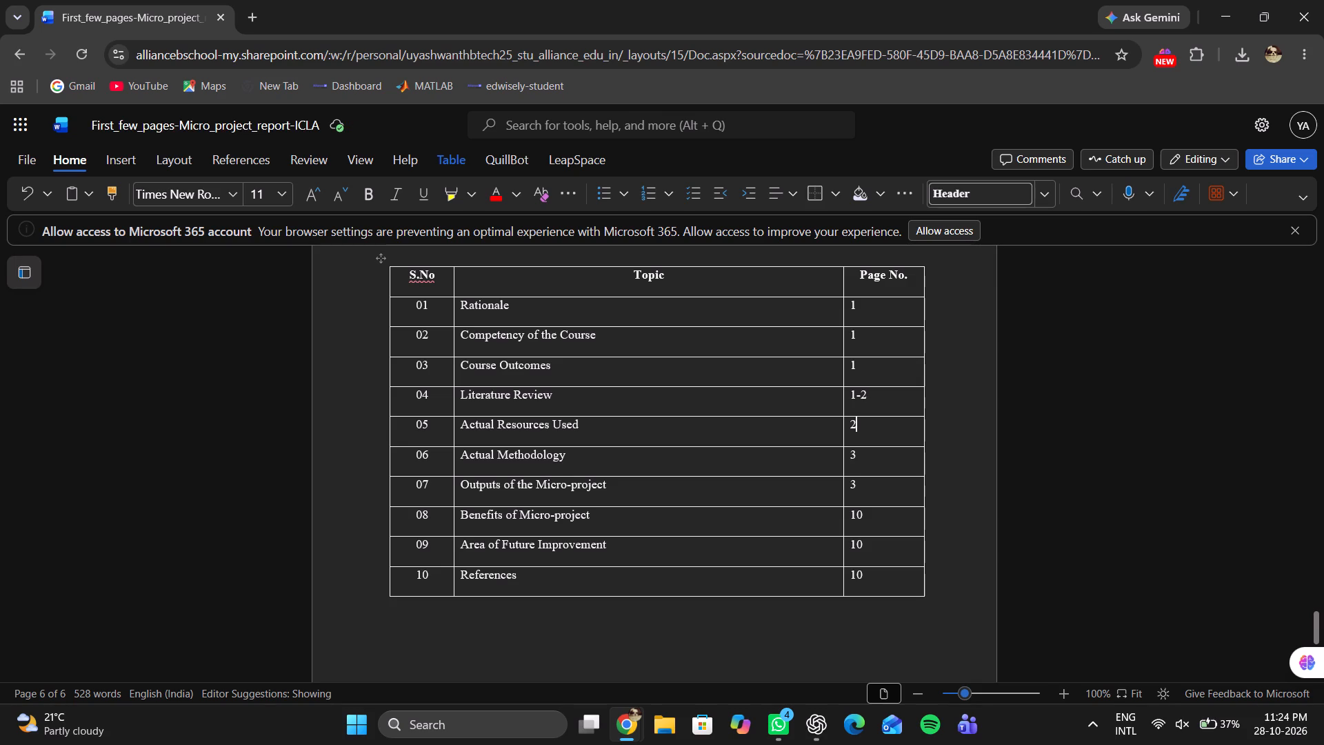
key(BackSpace)
key(2)
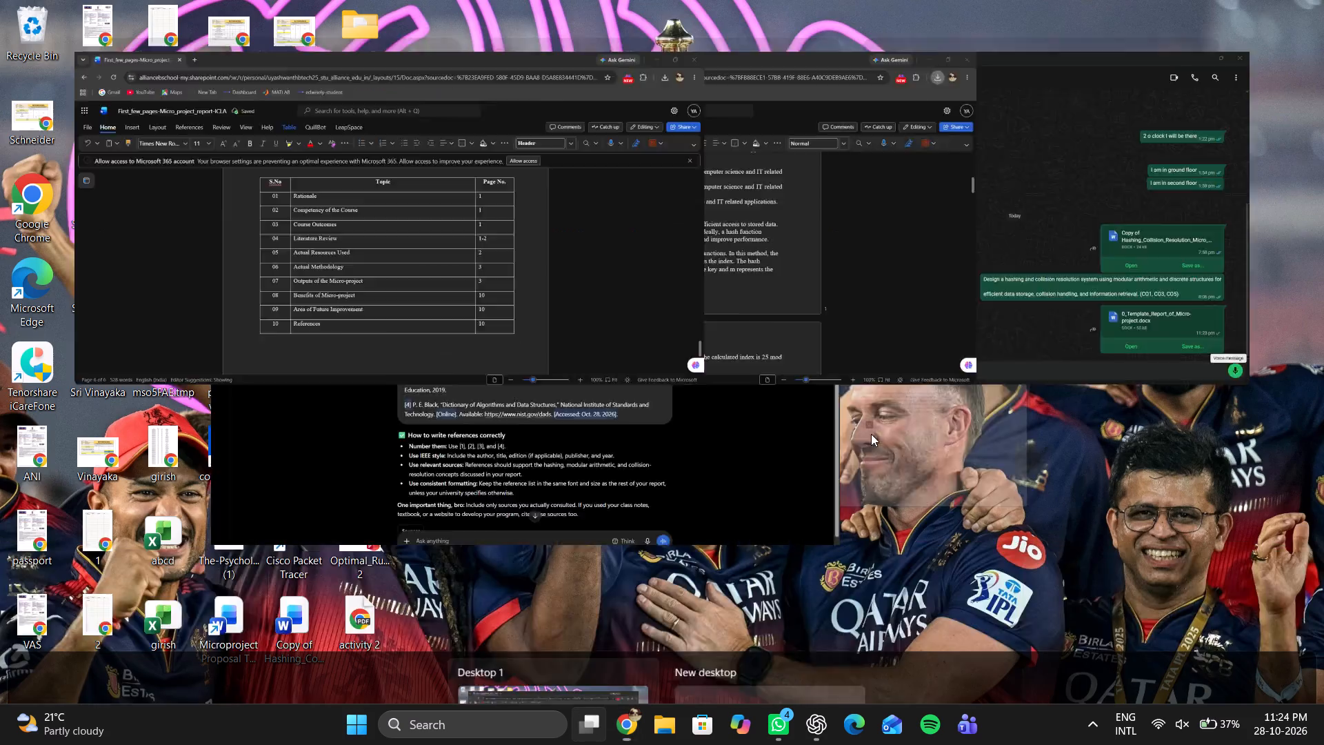
Check the order, titles and pages of sections 5.0 and 6.0 in the 0_Template_Report document against the contents table.
click(730, 208)
scroll(660, 428, down, 9)
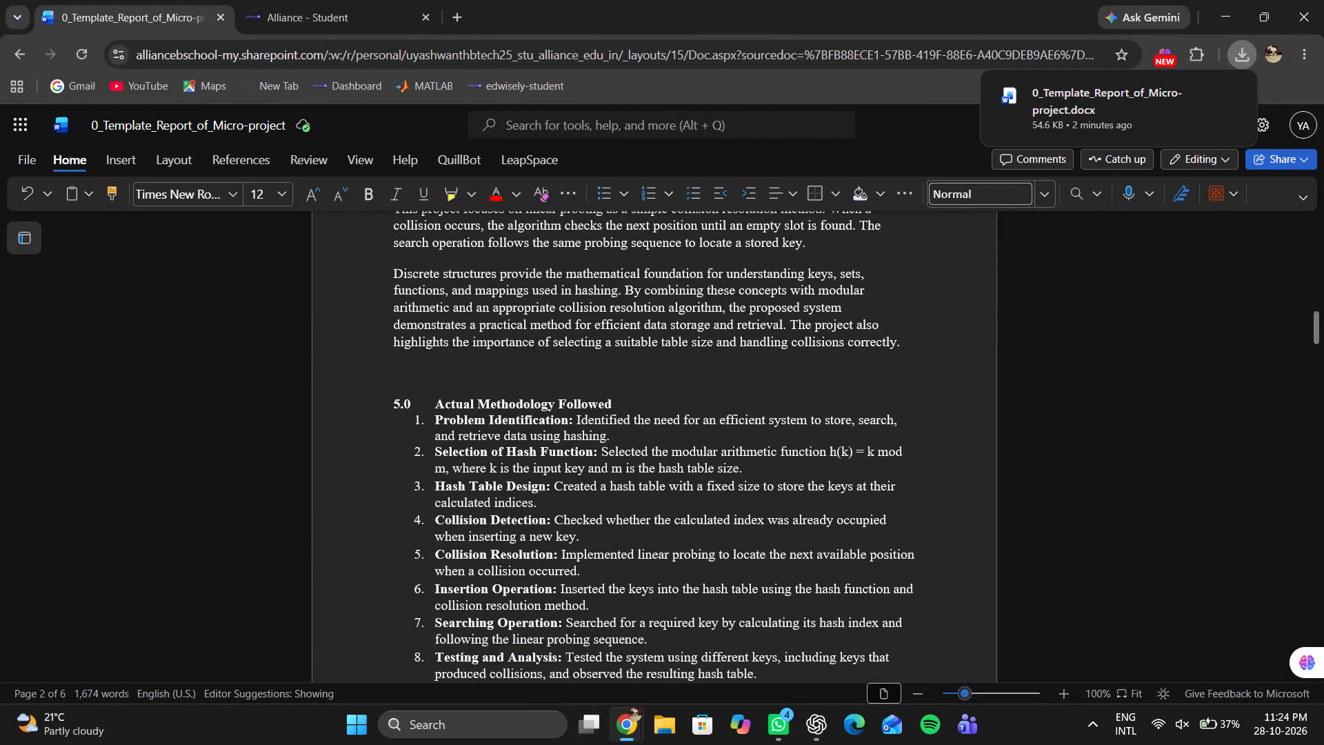
scroll(660, 428, down, 3)
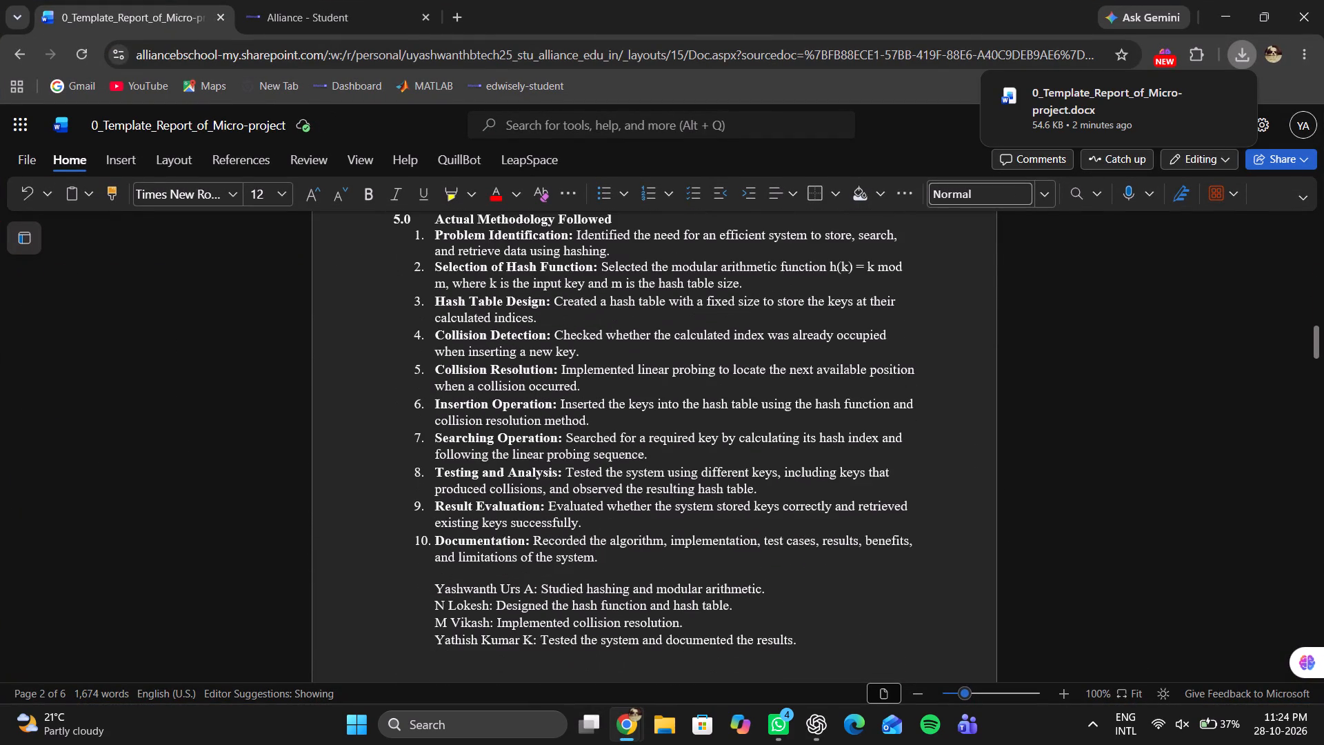
click(623, 197)
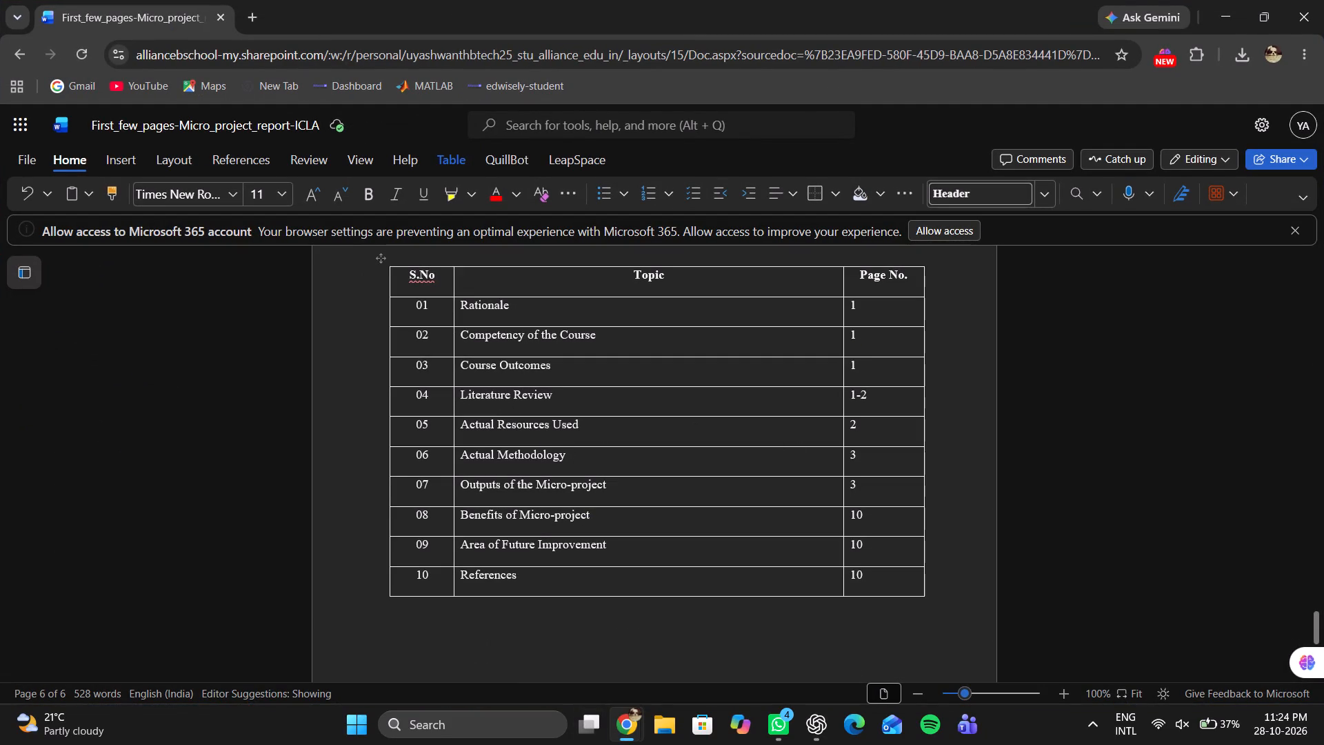
click(723, 239)
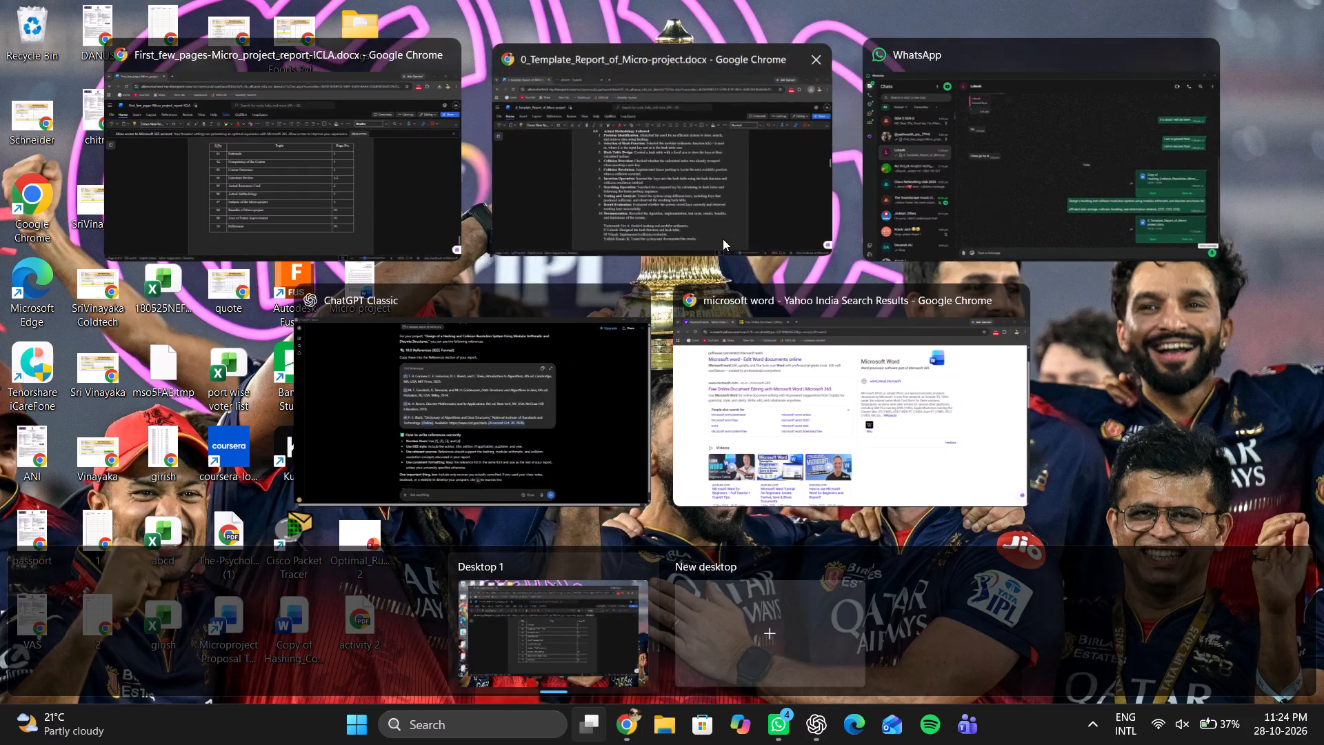
scroll(718, 398, up, 1)
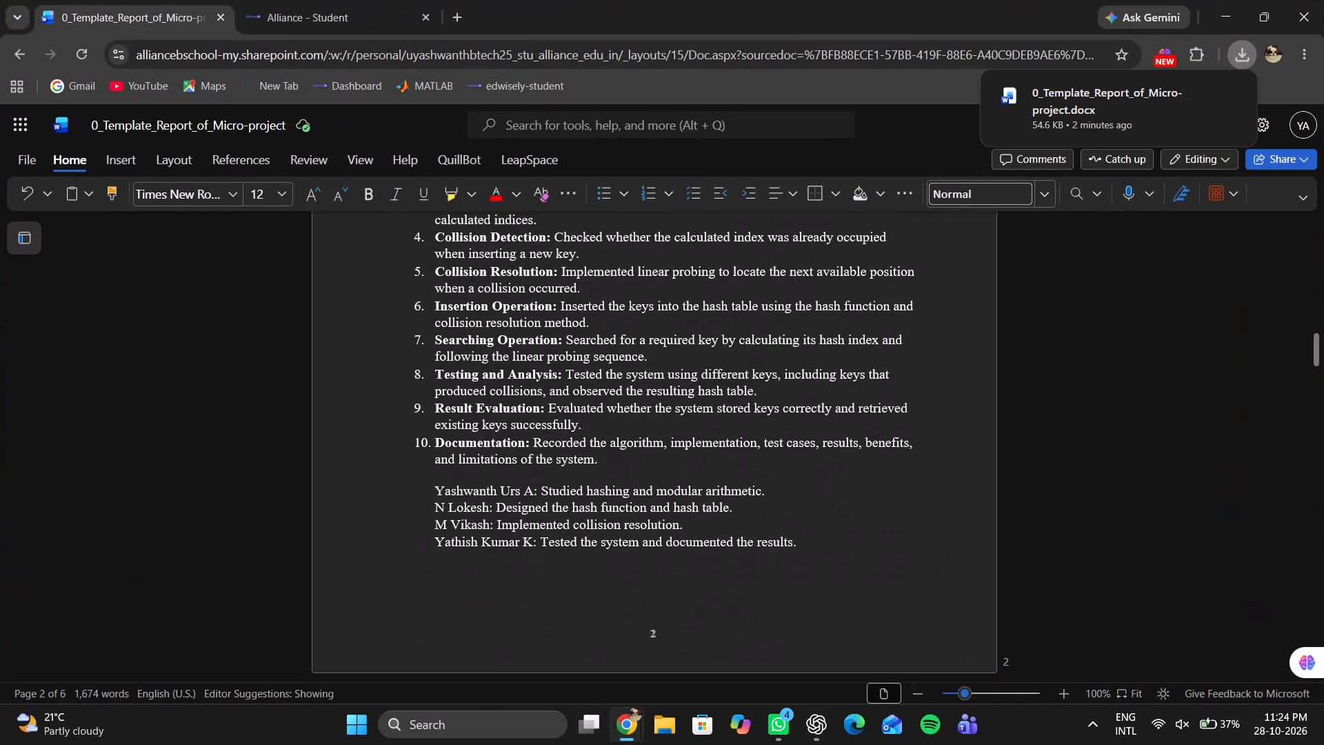
scroll(718, 398, up, 2)
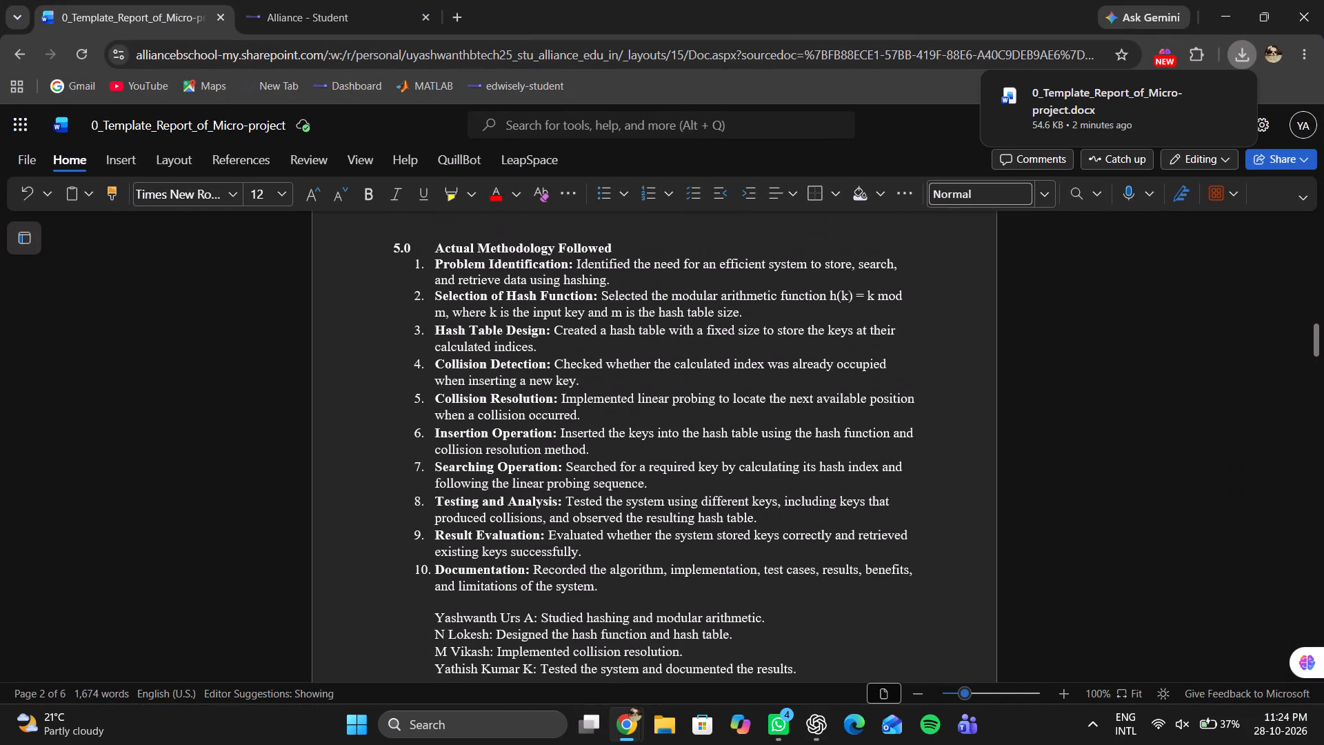
scroll(718, 398, up, 2)
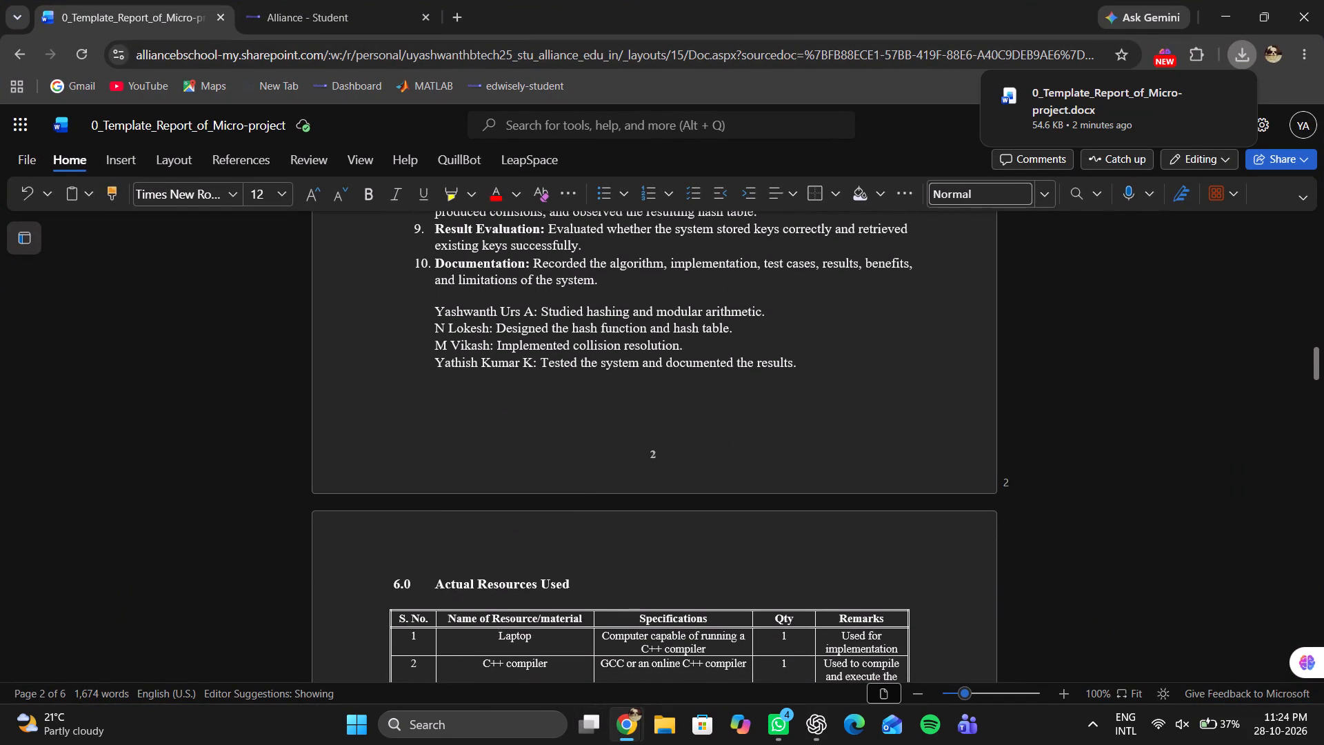
scroll(718, 398, up, 1)
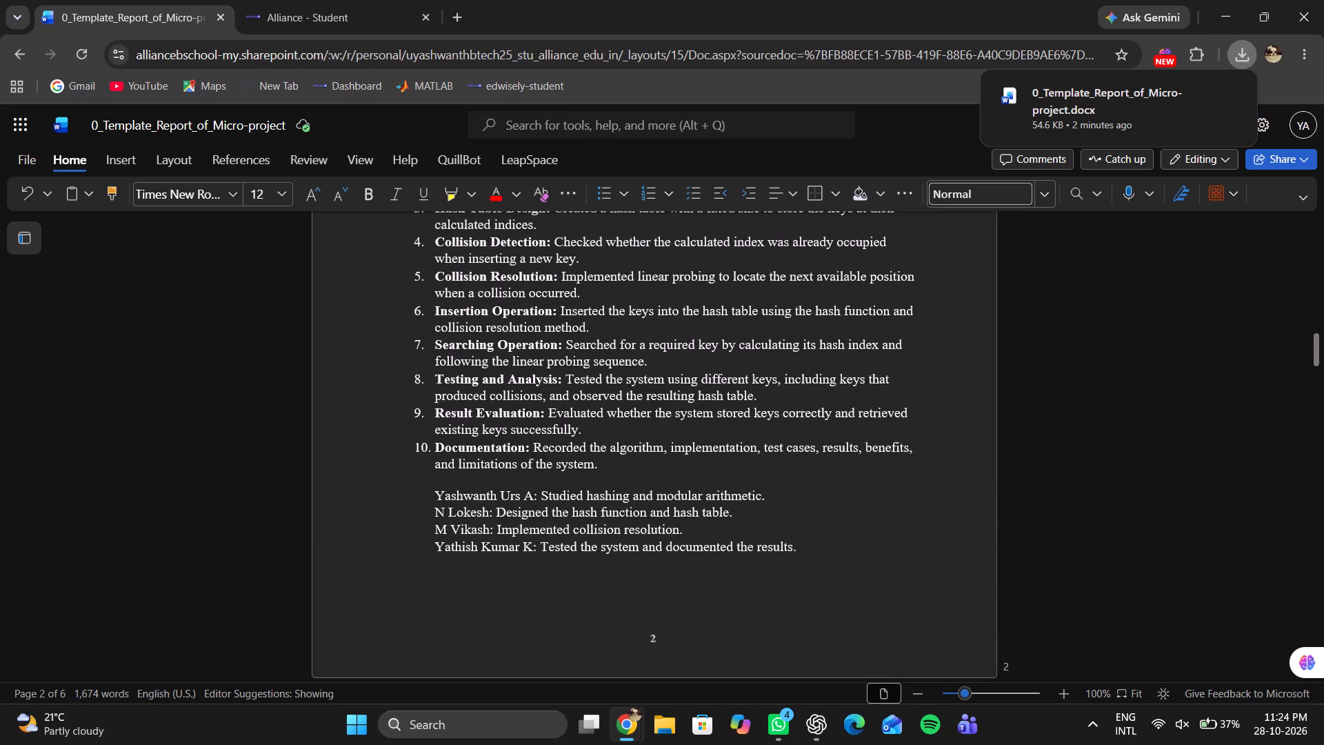
scroll(718, 398, up, 1)
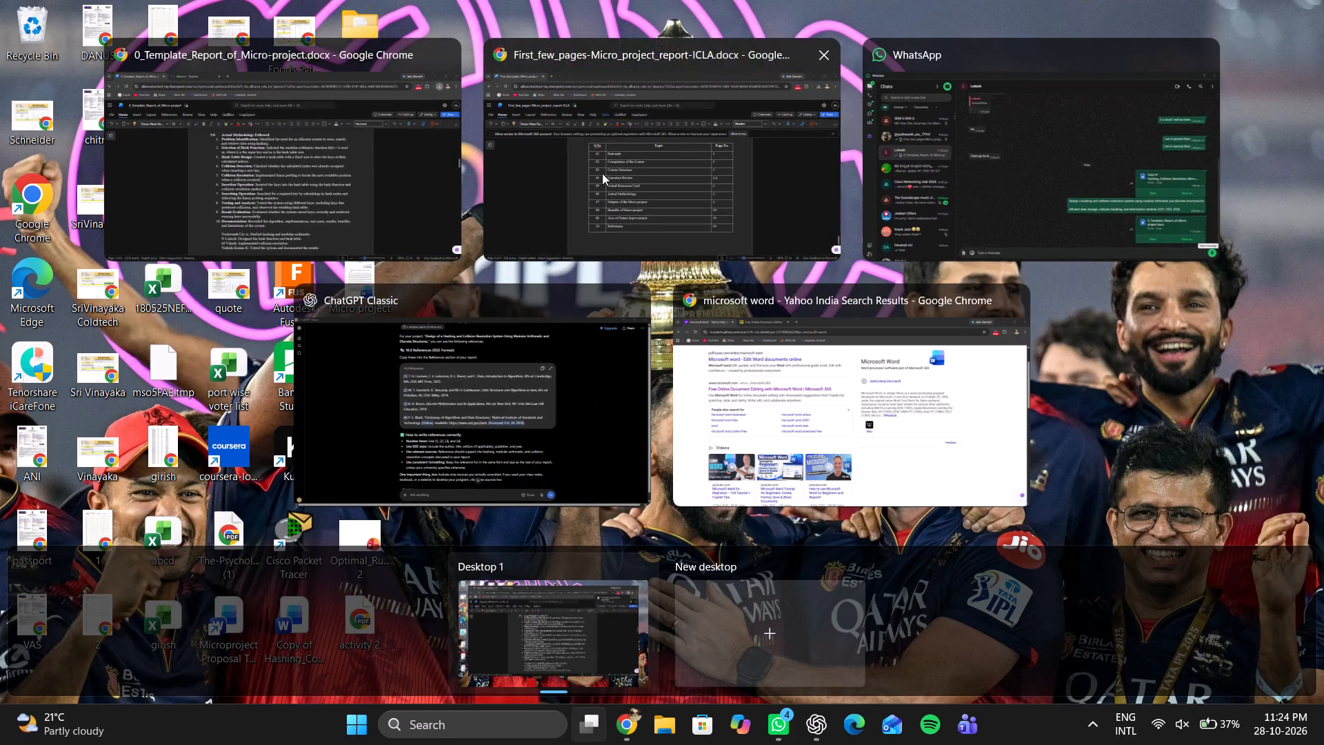
Change the topic in row 05 of the First_few_pages contents table to "Actual Methodology".
click(602, 173)
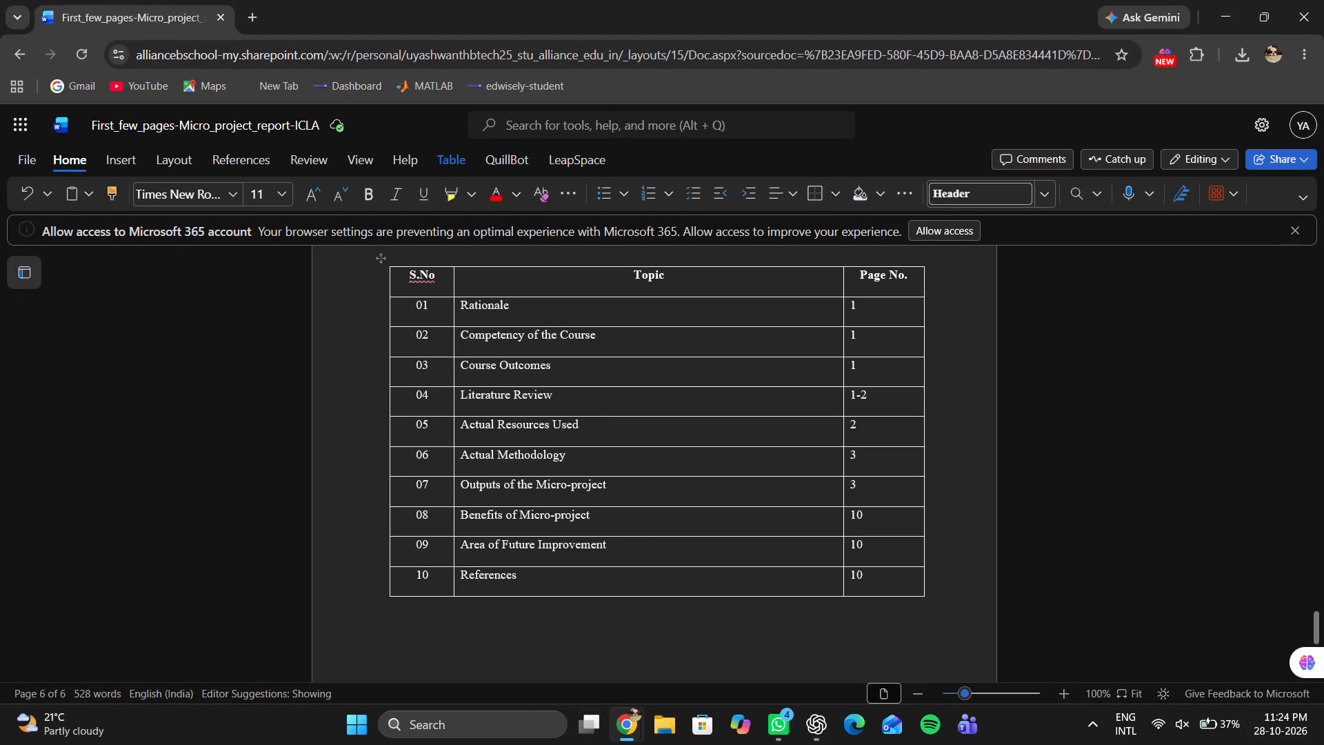
click(588, 433)
key(BackSpace)
key(BackSpace)
key(BackSpace)
key(BackSpace)
key(BackSpace)
key(BackSpace)
key(BackSpace)
key(BackSpace)
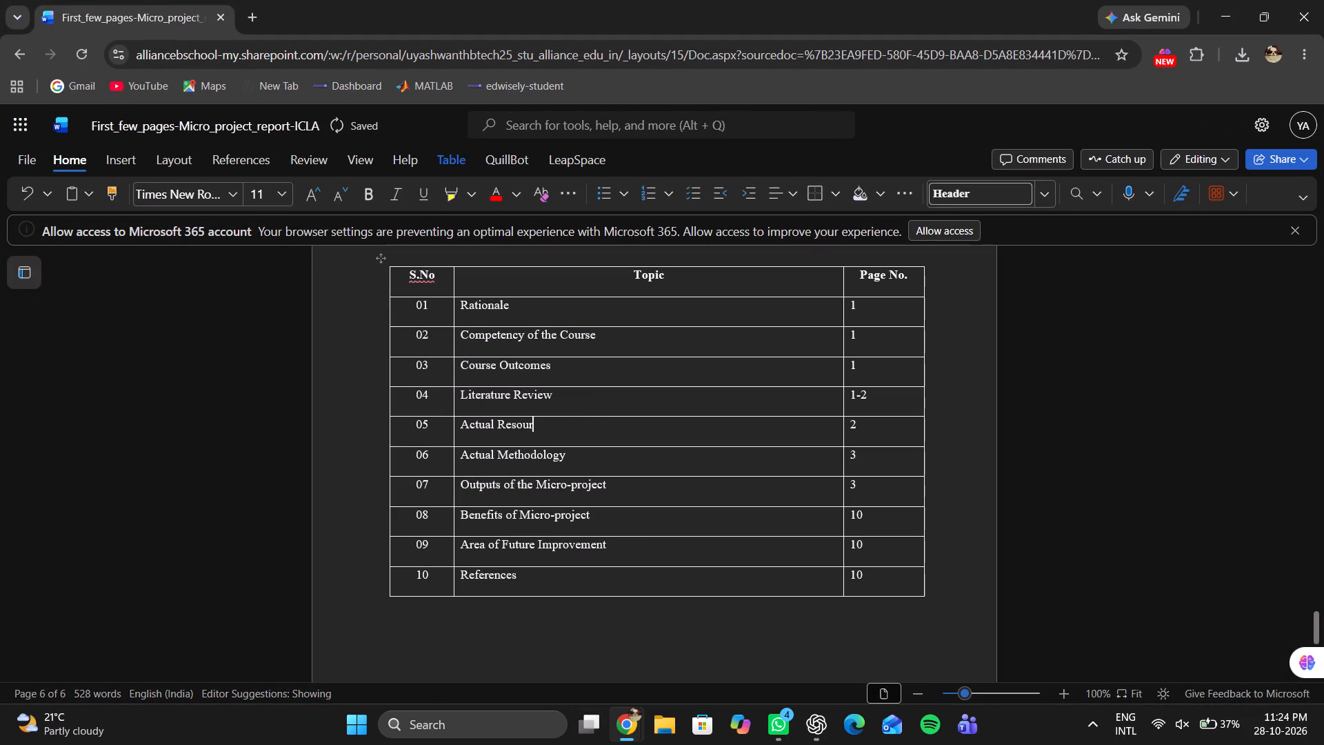
key(BackSpace)
key(BackSpace)
key(BackSpace)
key(BackSpace)
key(BackSpace)
key(BackSpace)
text(me)
key(BackSpace)
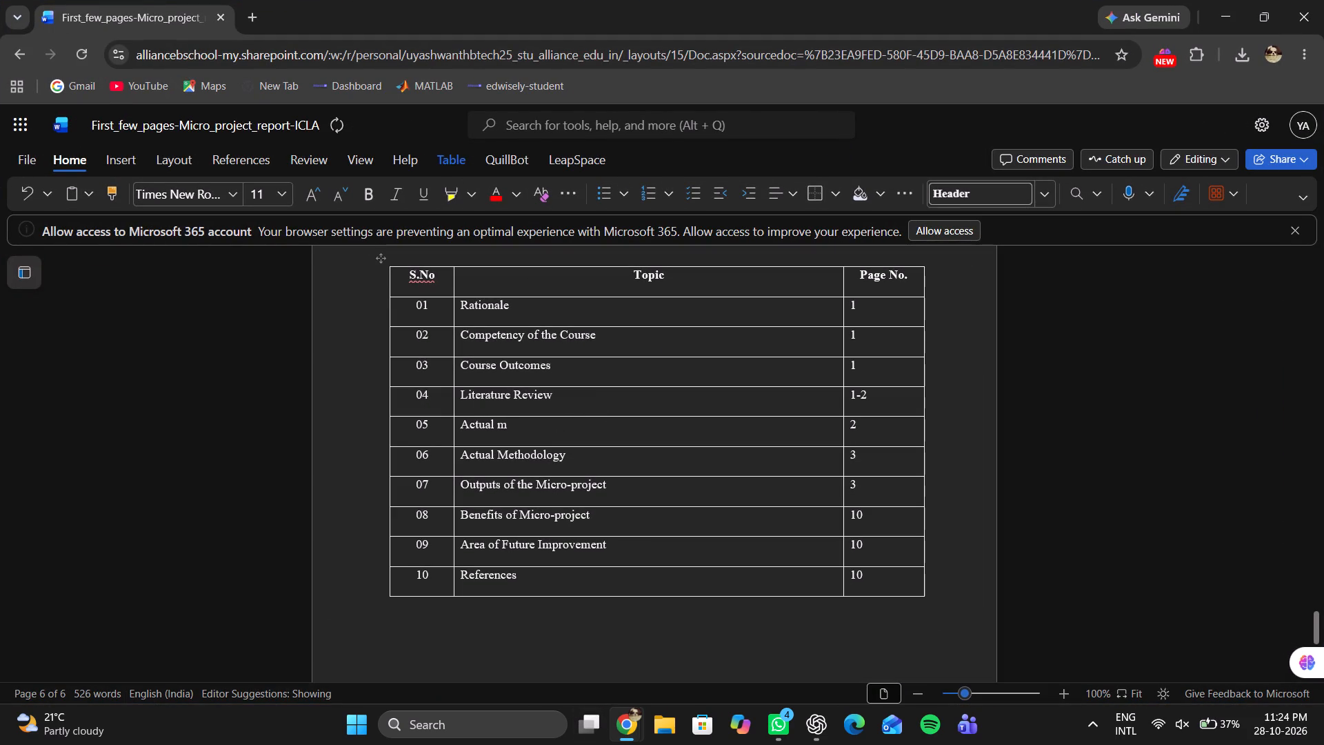
key(BackSpace)
text(Methodology)
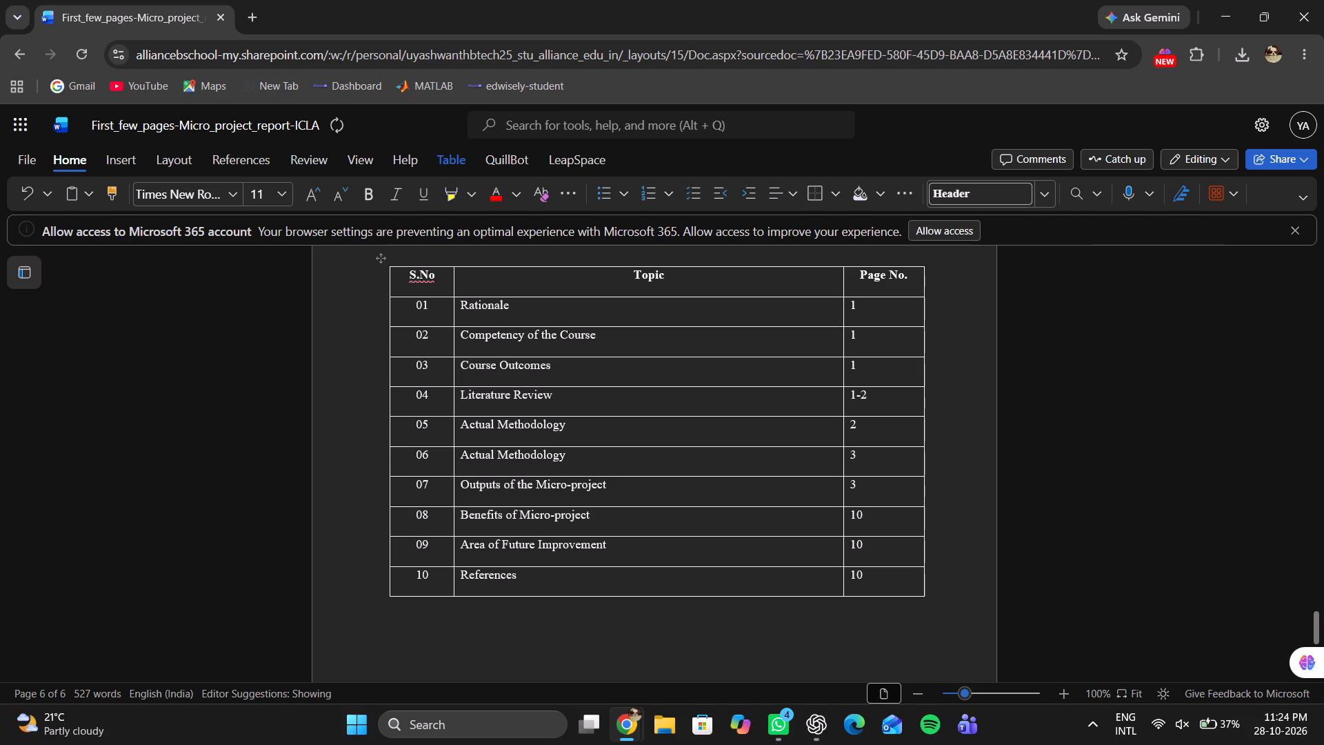
Change the topic in row 06 of the First_few_pages contents table to "Actual Resources".
key(Down)
key(0)
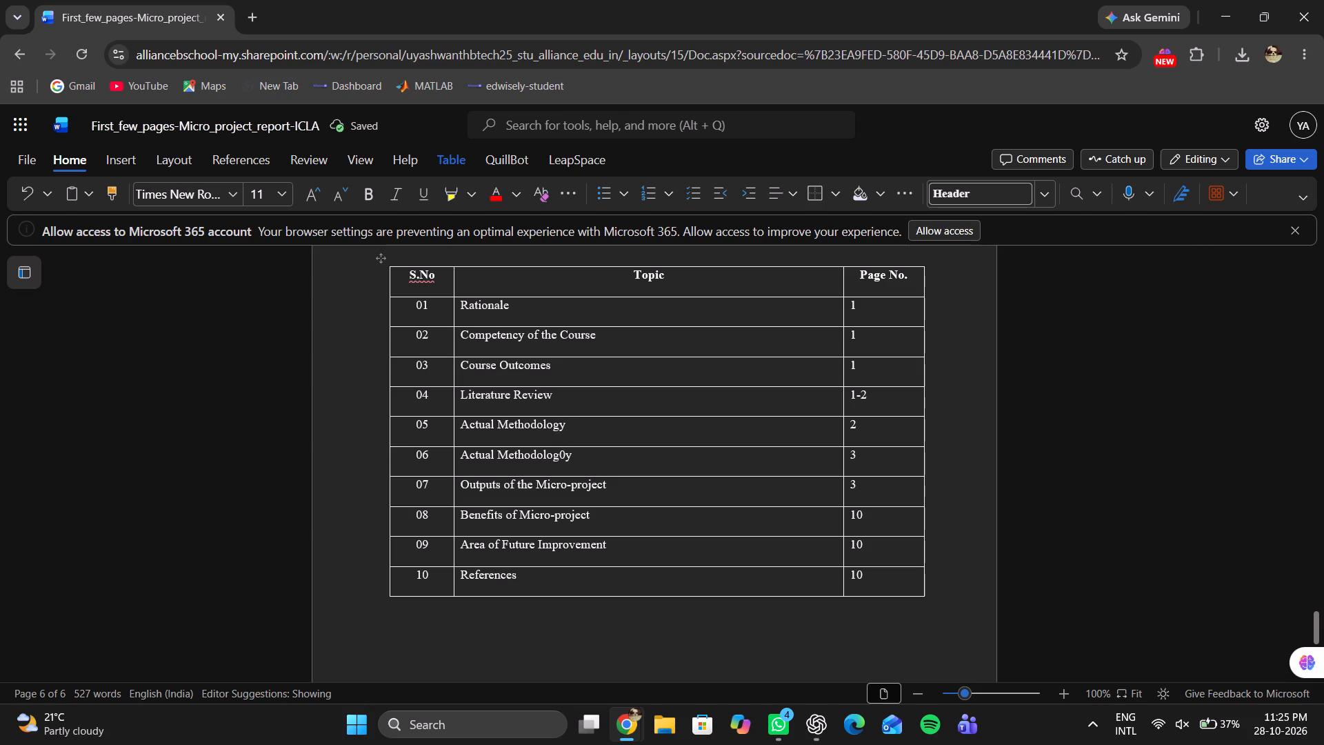
key(BackSpace)
key(Right)
key(BackSpace)
key(BackSpace)
key(BackSpace)
key(BackSpace)
key(BackSpace)
key(BackSpace)
key(BackSpace)
key(BackSpace)
key(BackSpace)
key(BackSpace)
key(BackSpace)
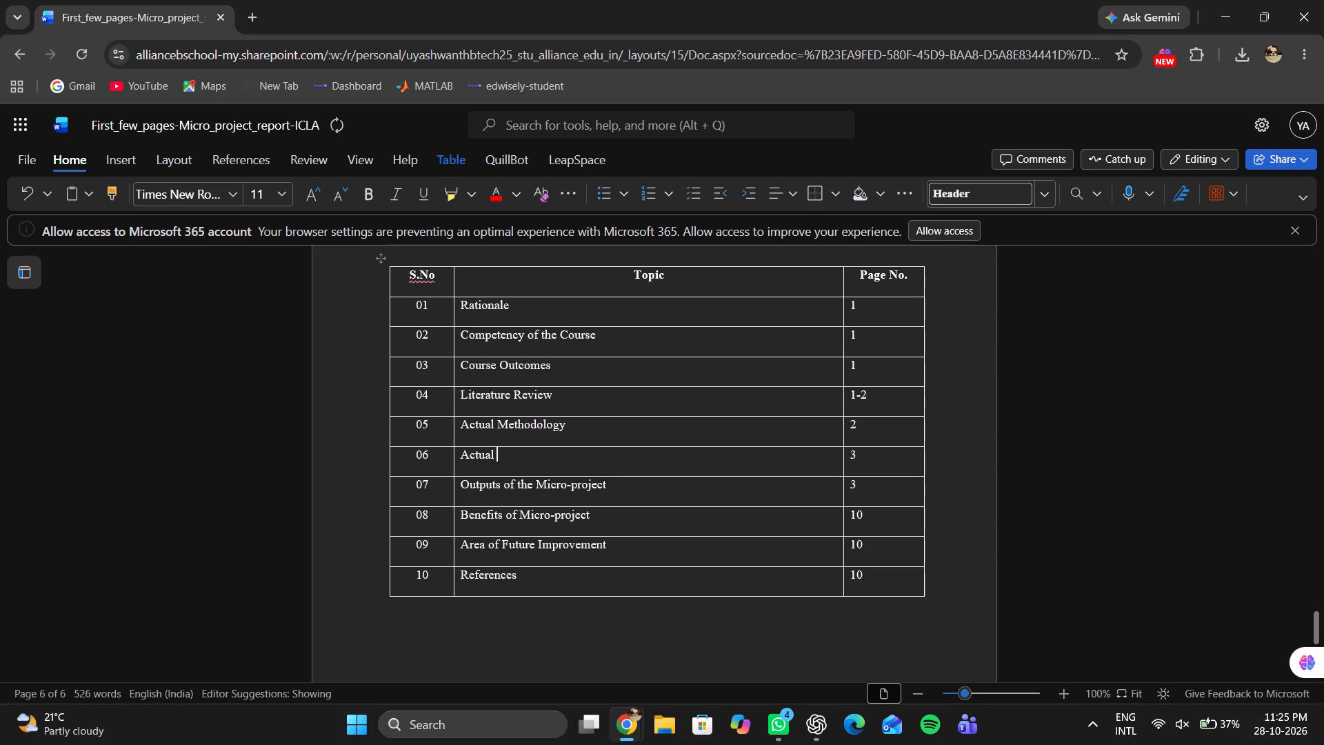
text(Res)
text(uo)
text(rces)
key(space)
key(BackSpace)
key(BackSpace)
key(BackSpace)
key(BackSpace)
key(BackSpace)
key(BackSpace)
key(BackSpace)
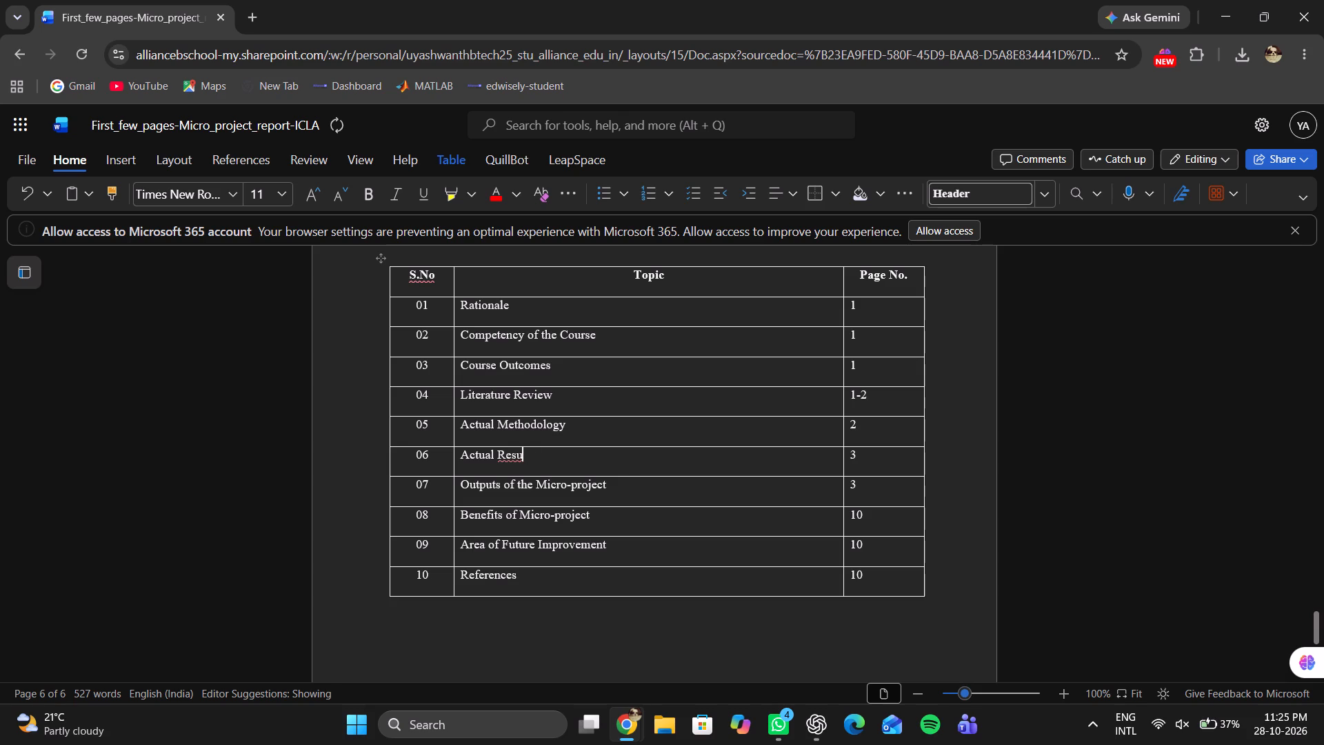
text(ours)
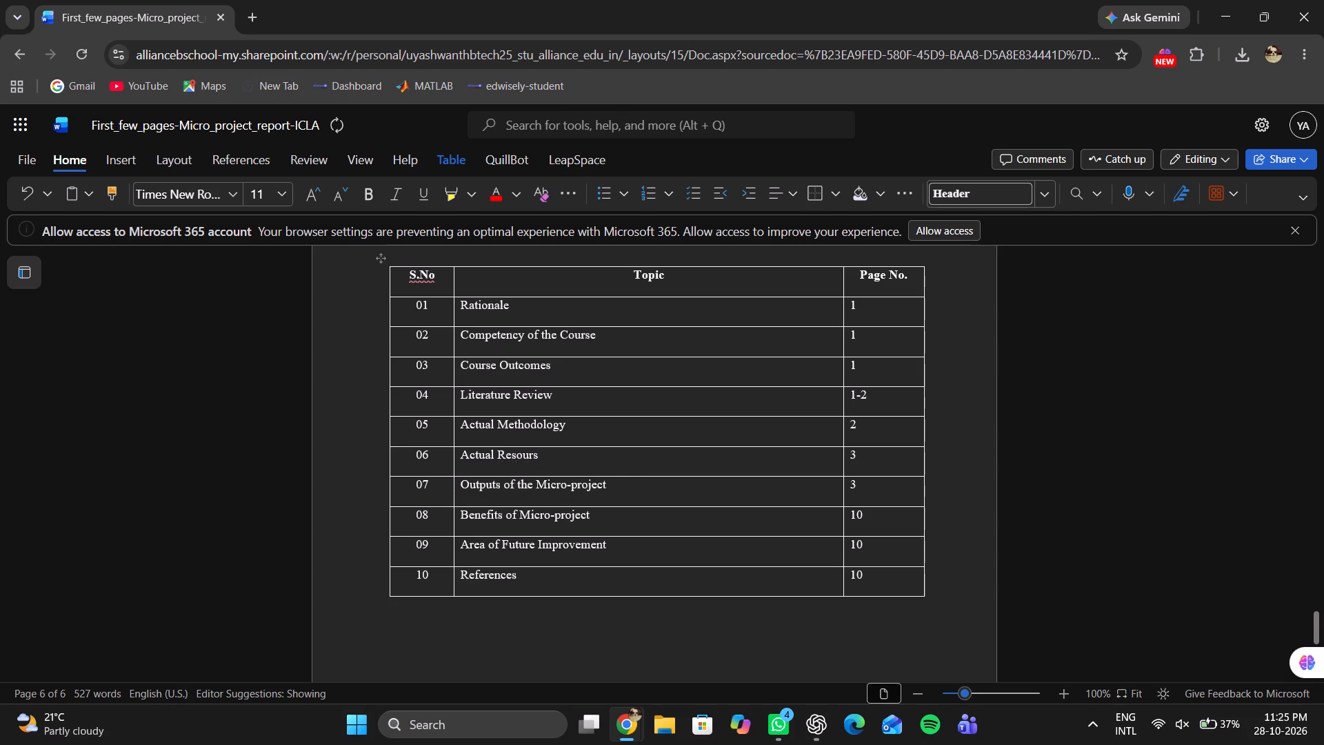
key(BackSpace)
text(ces)
key(space)
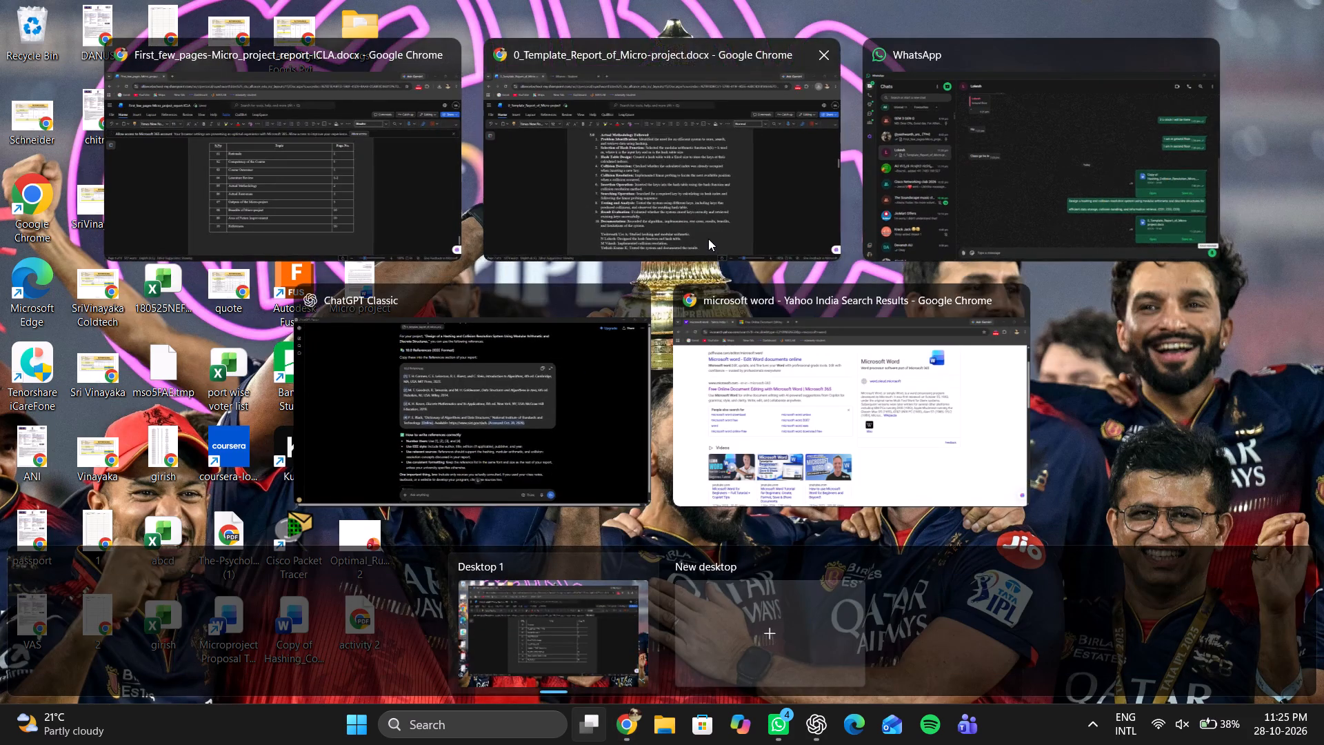
Switch to the 0_Template_Report document and check which pages the sections from 6.0 Actual Resources Used to the references fall on.
click(708, 239)
scroll(839, 489, down, 1)
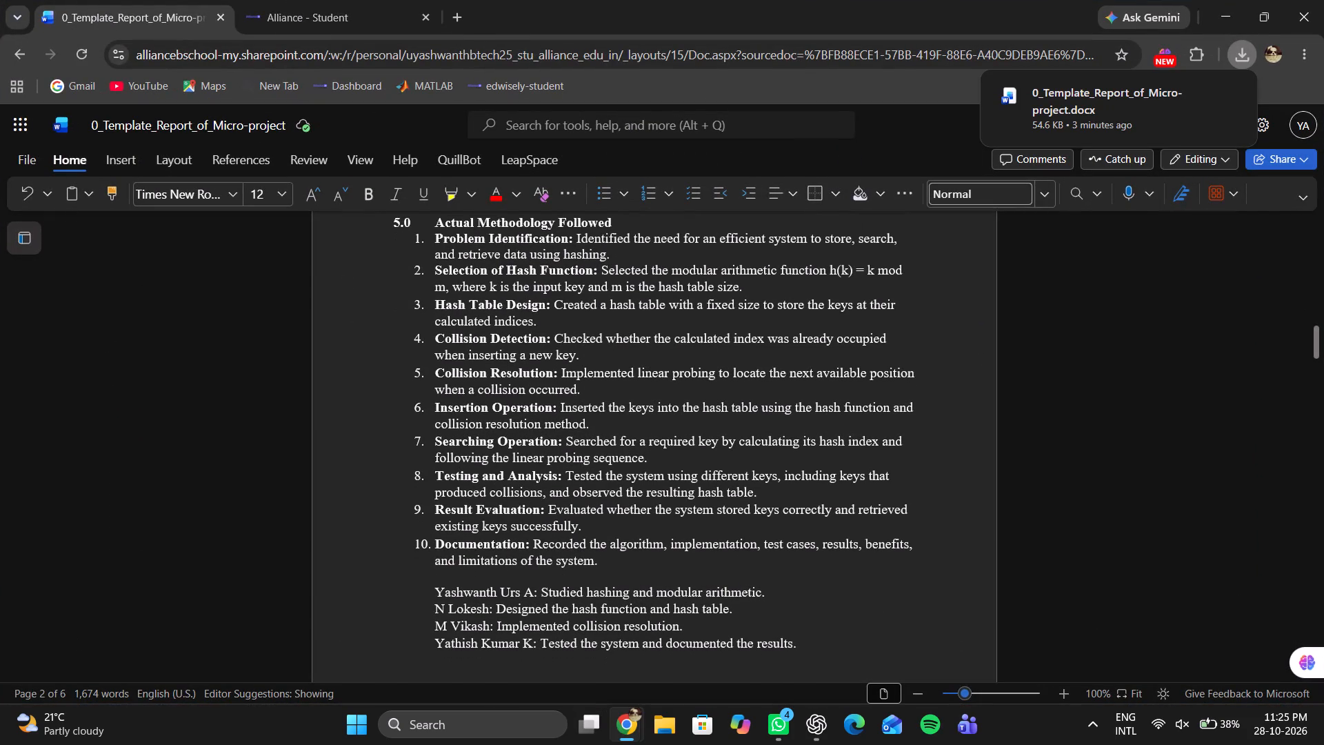
scroll(839, 489, down, 4)
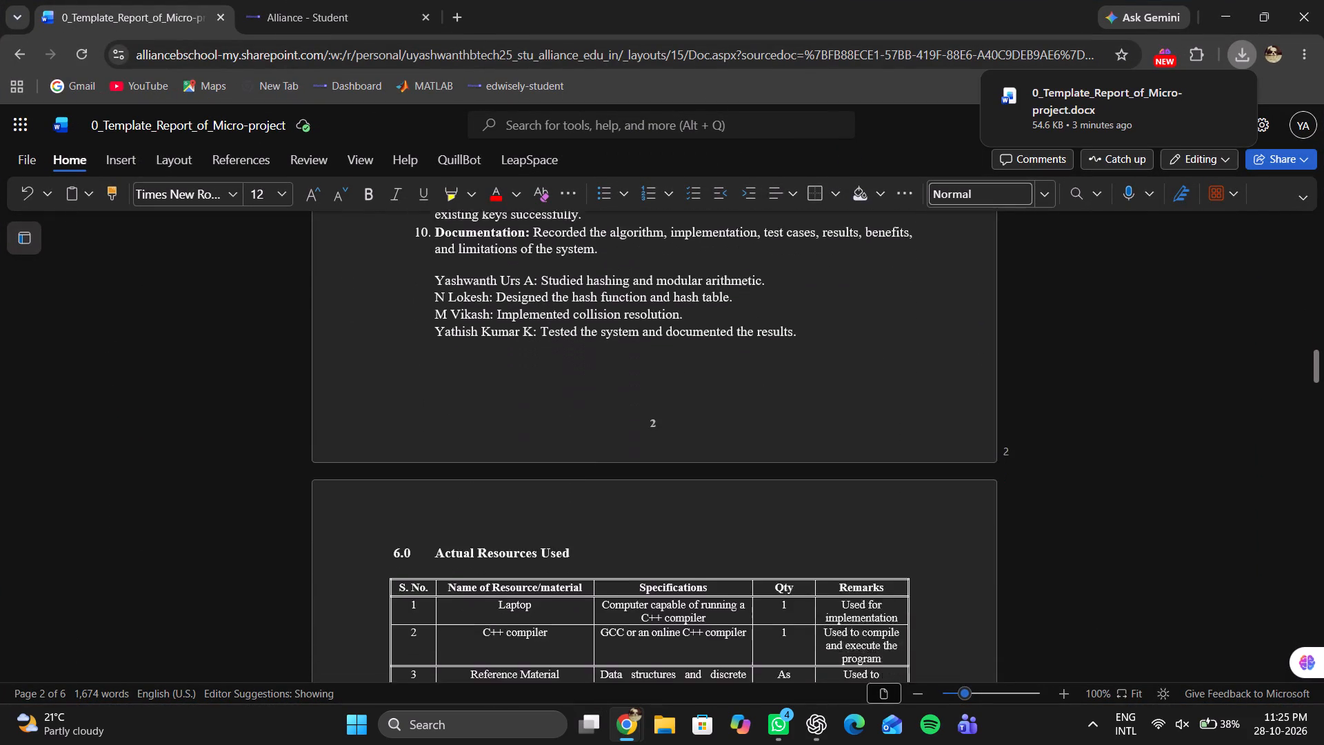
scroll(839, 489, down, 4)
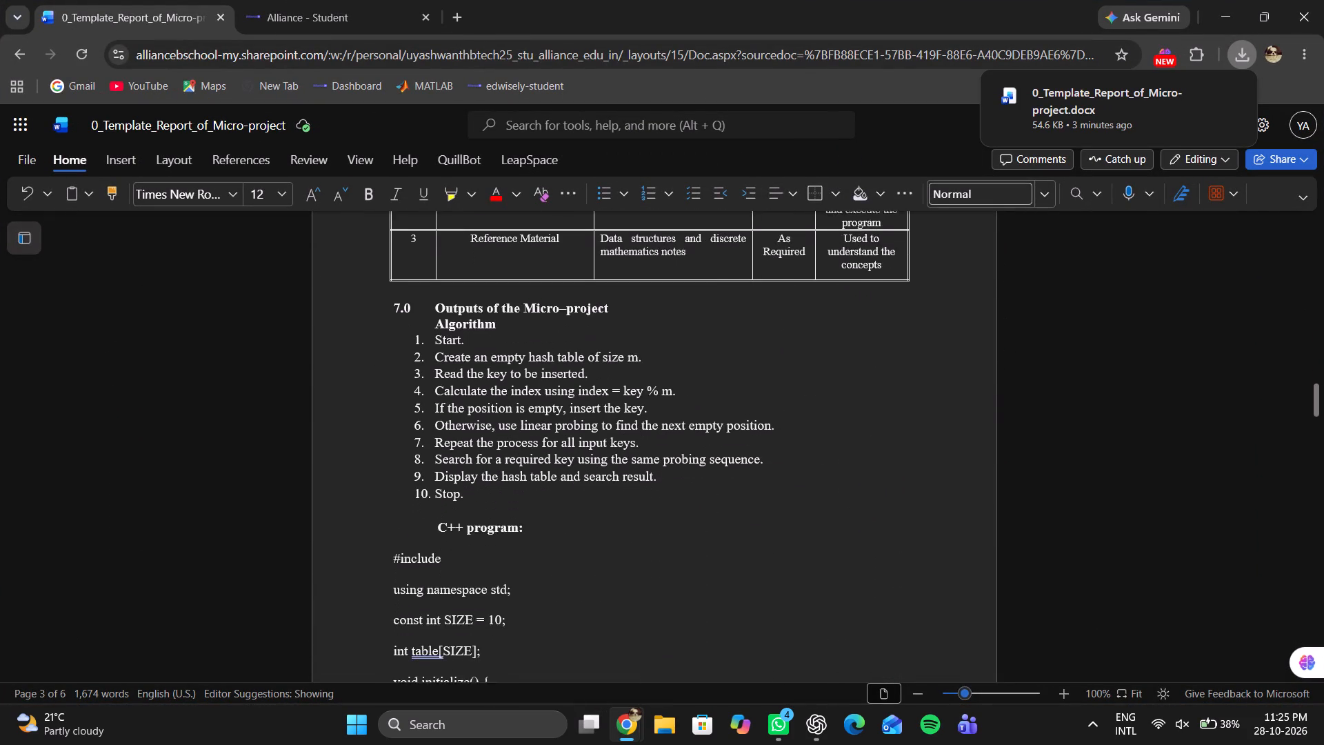
scroll(839, 489, down, 1)
click(657, 181)
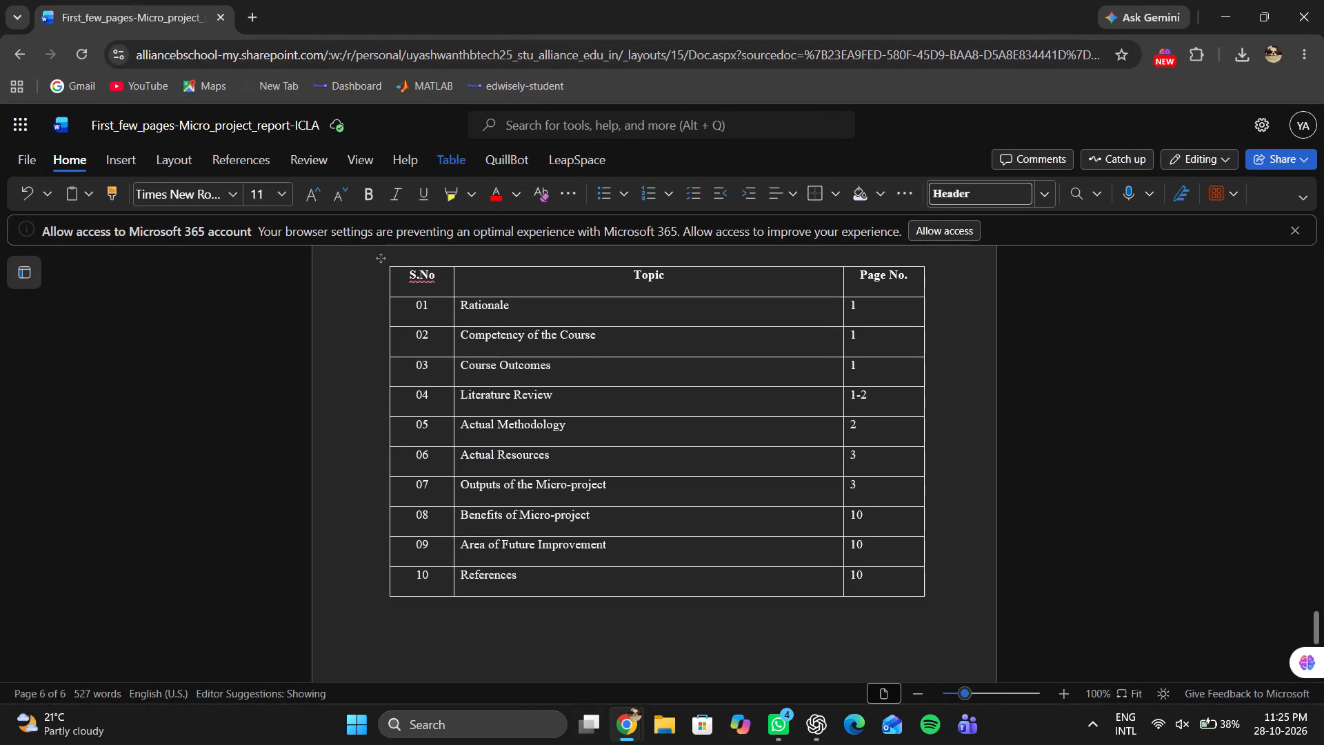
click(741, 209)
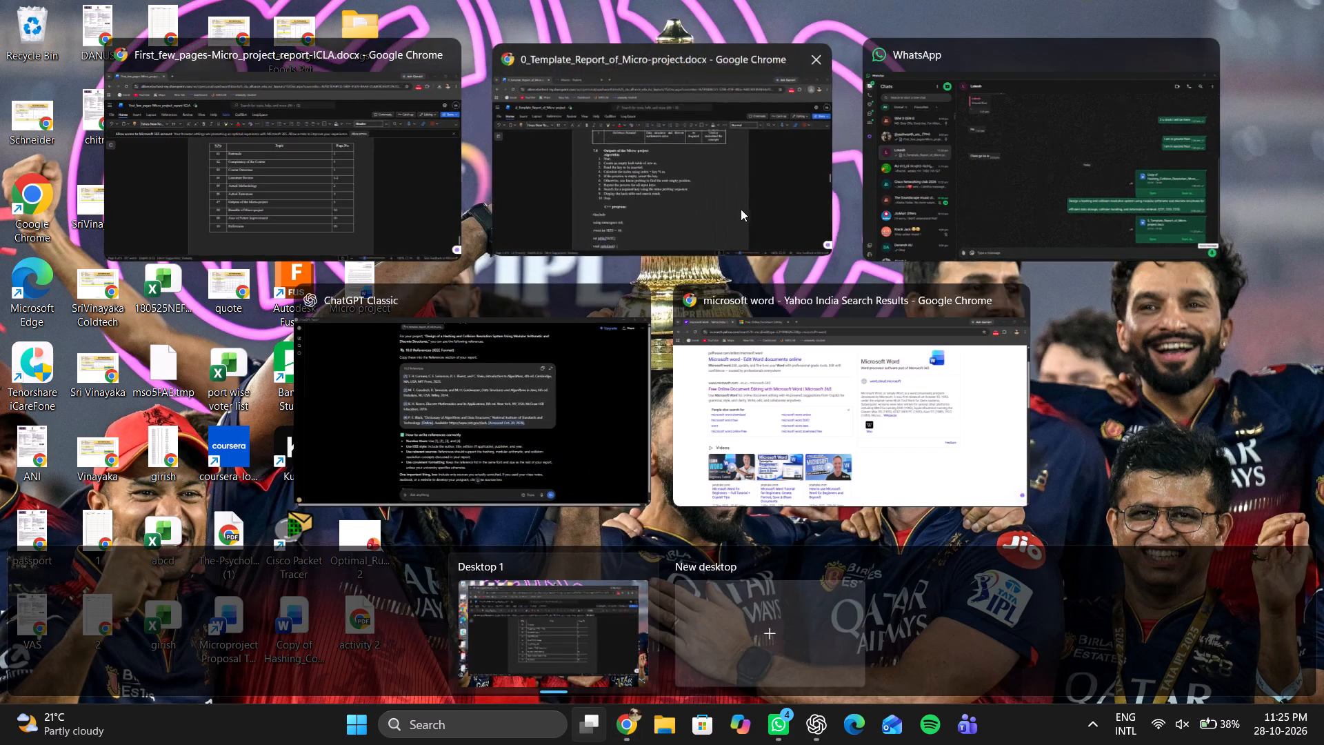
scroll(735, 497, down, 1)
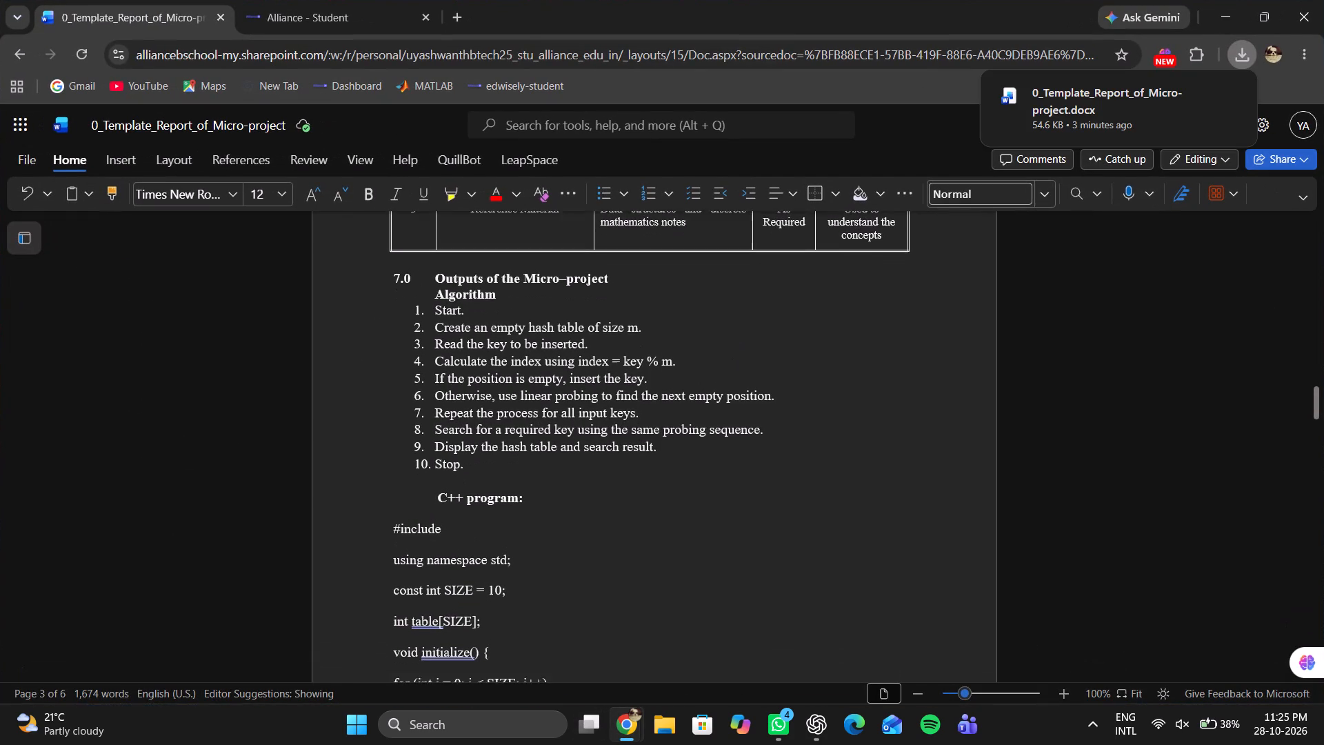
scroll(735, 497, down, 1)
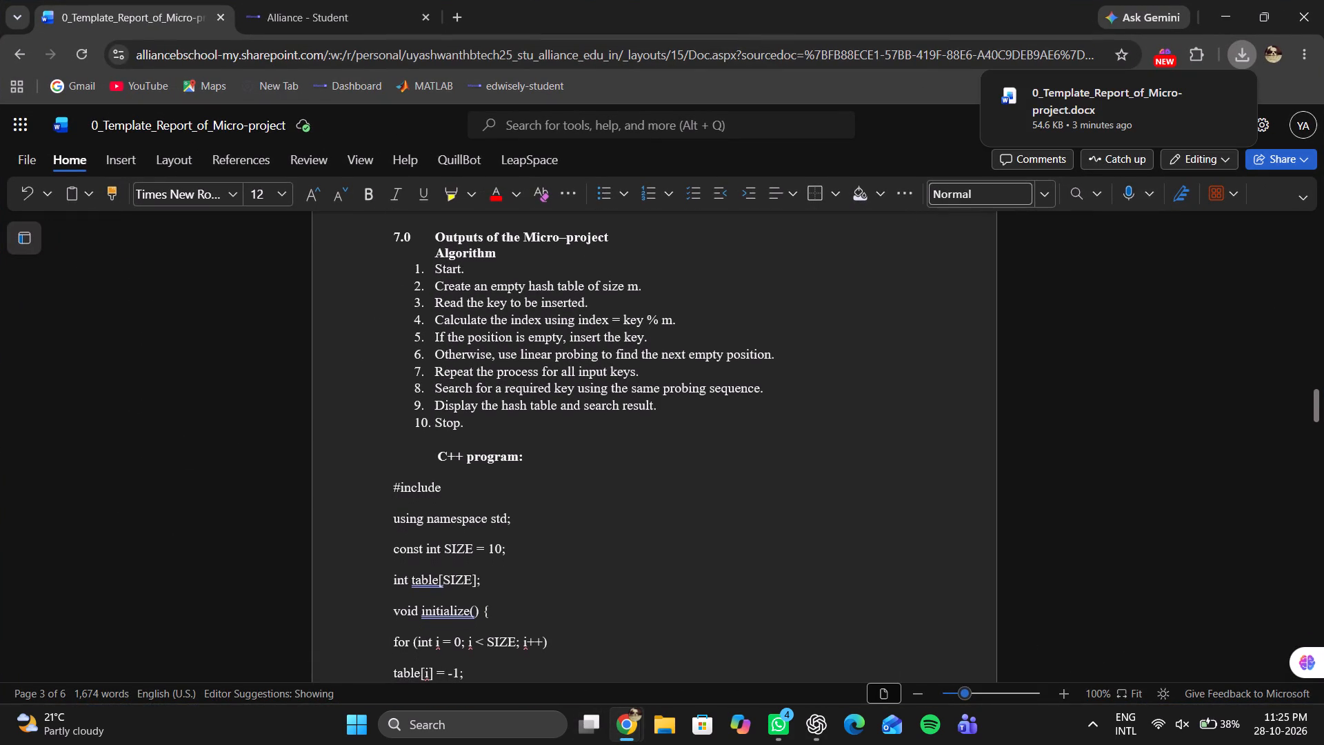
scroll(735, 497, down, 3)
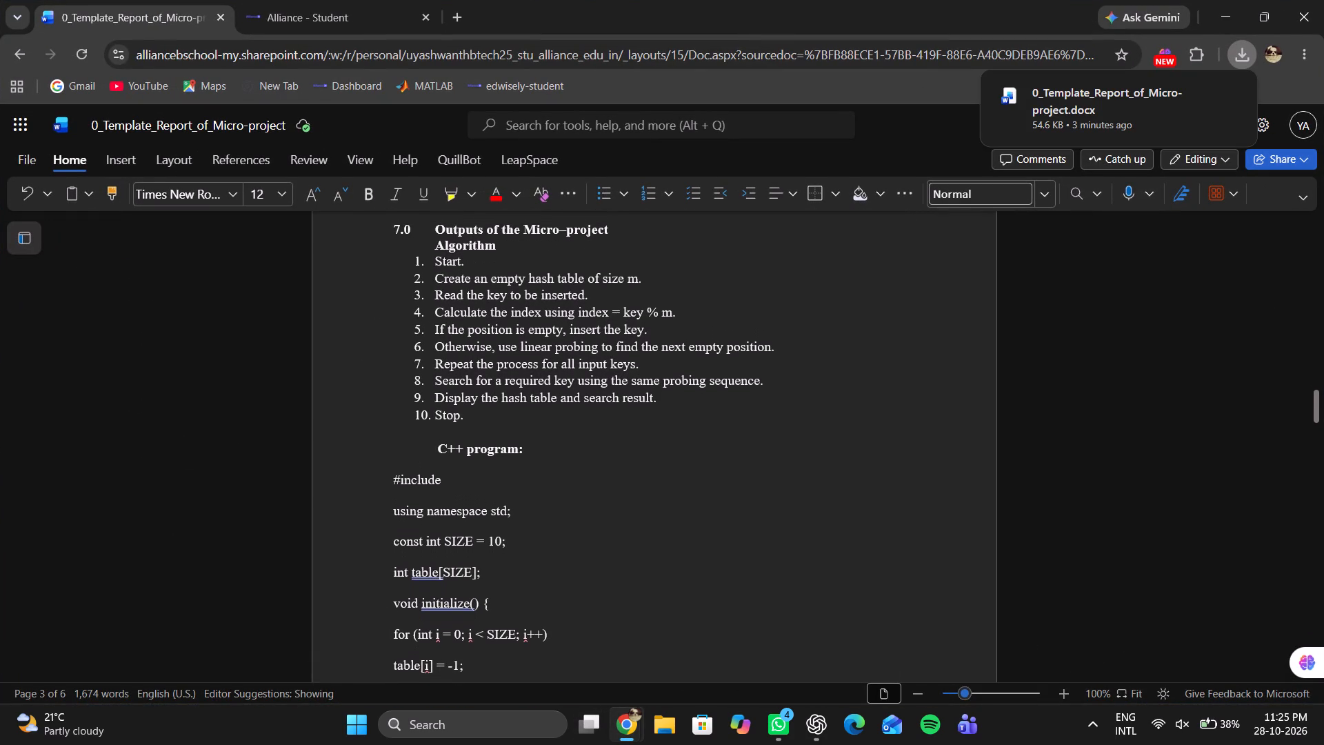
scroll(735, 497, down, 3)
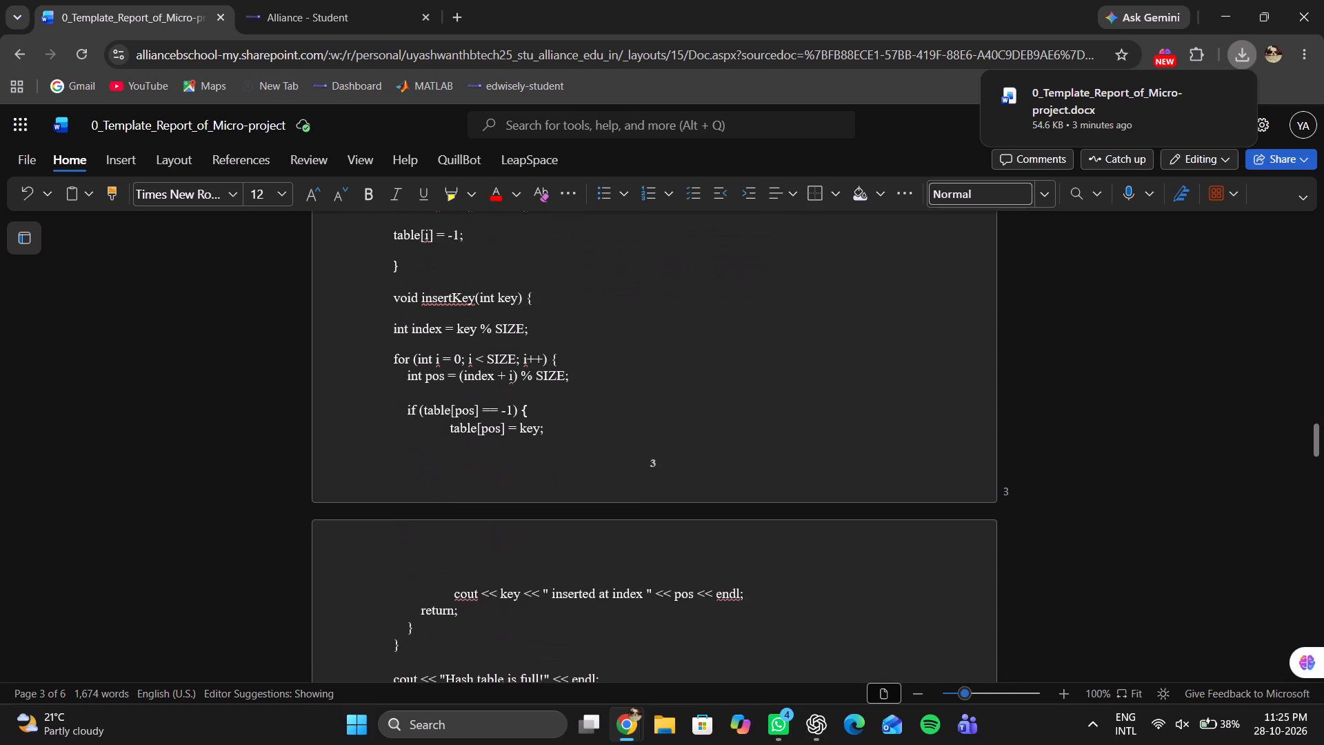
scroll(735, 497, down, 7)
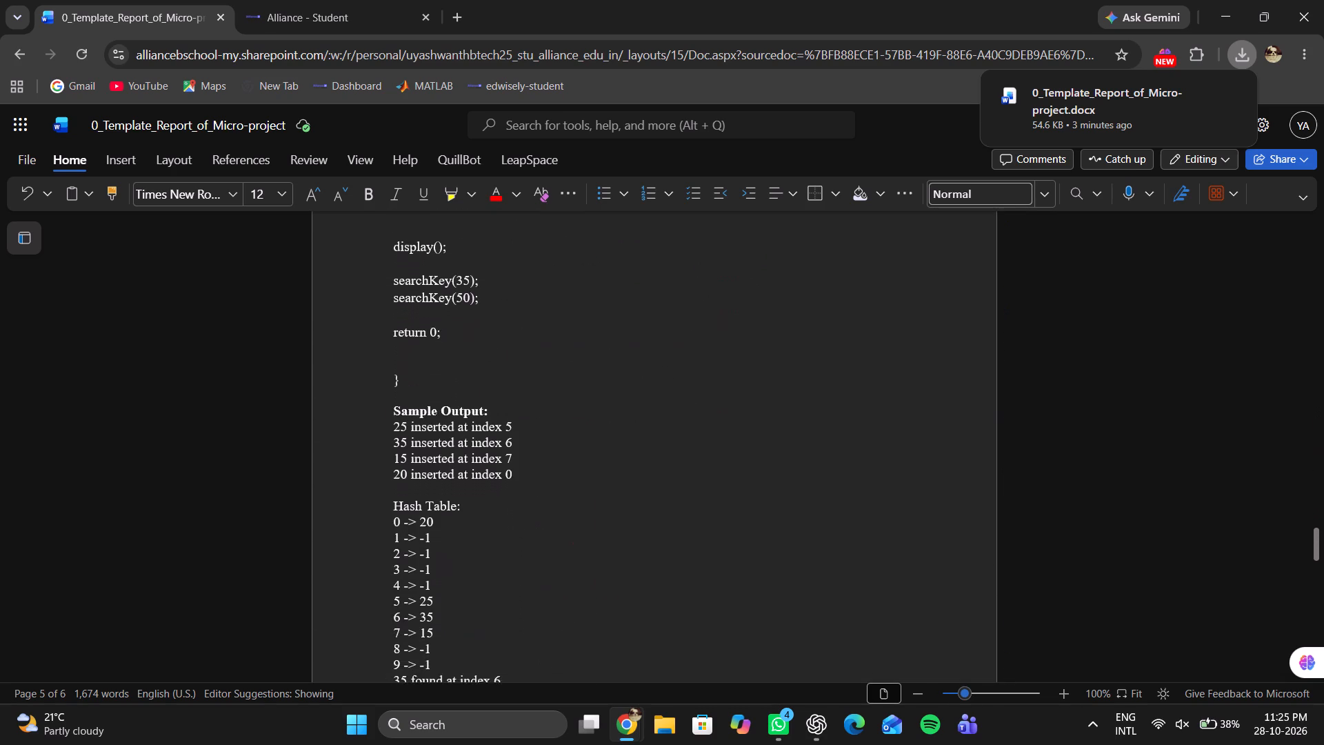
scroll(735, 497, down, 2)
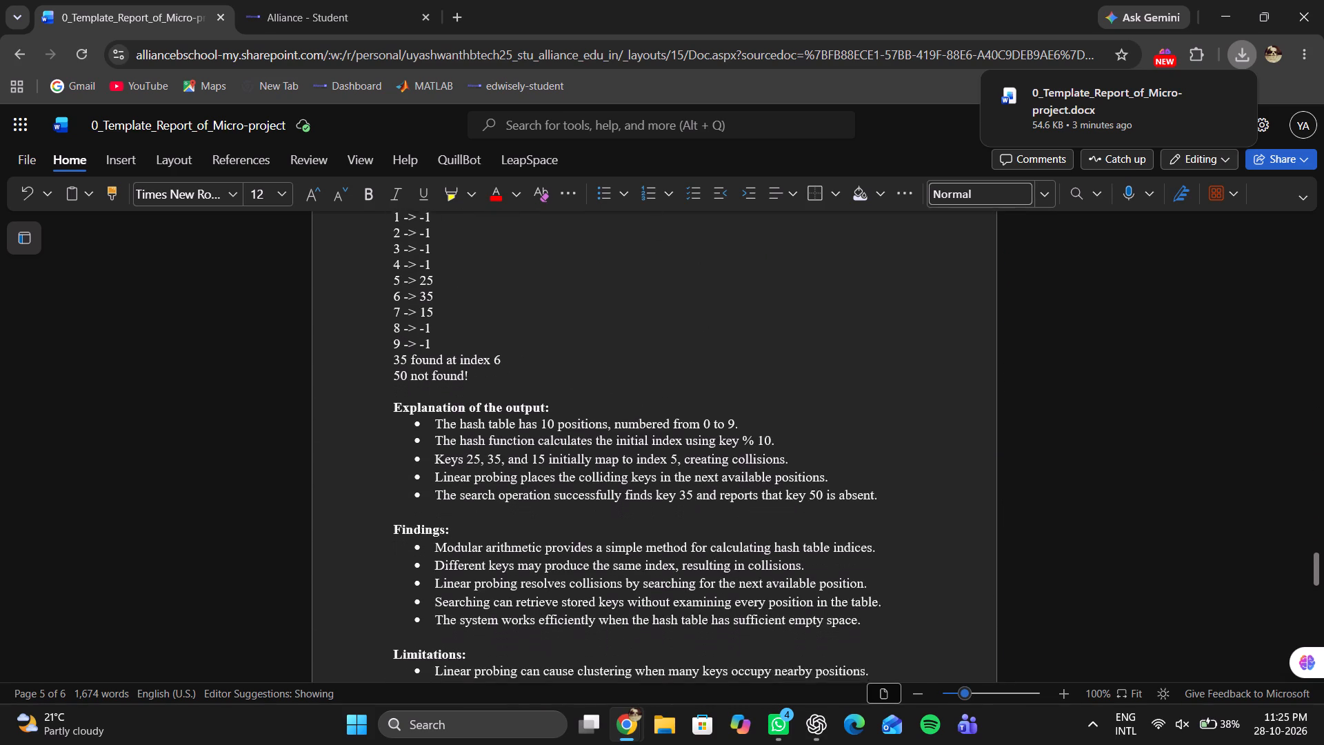
scroll(735, 497, down, 3)
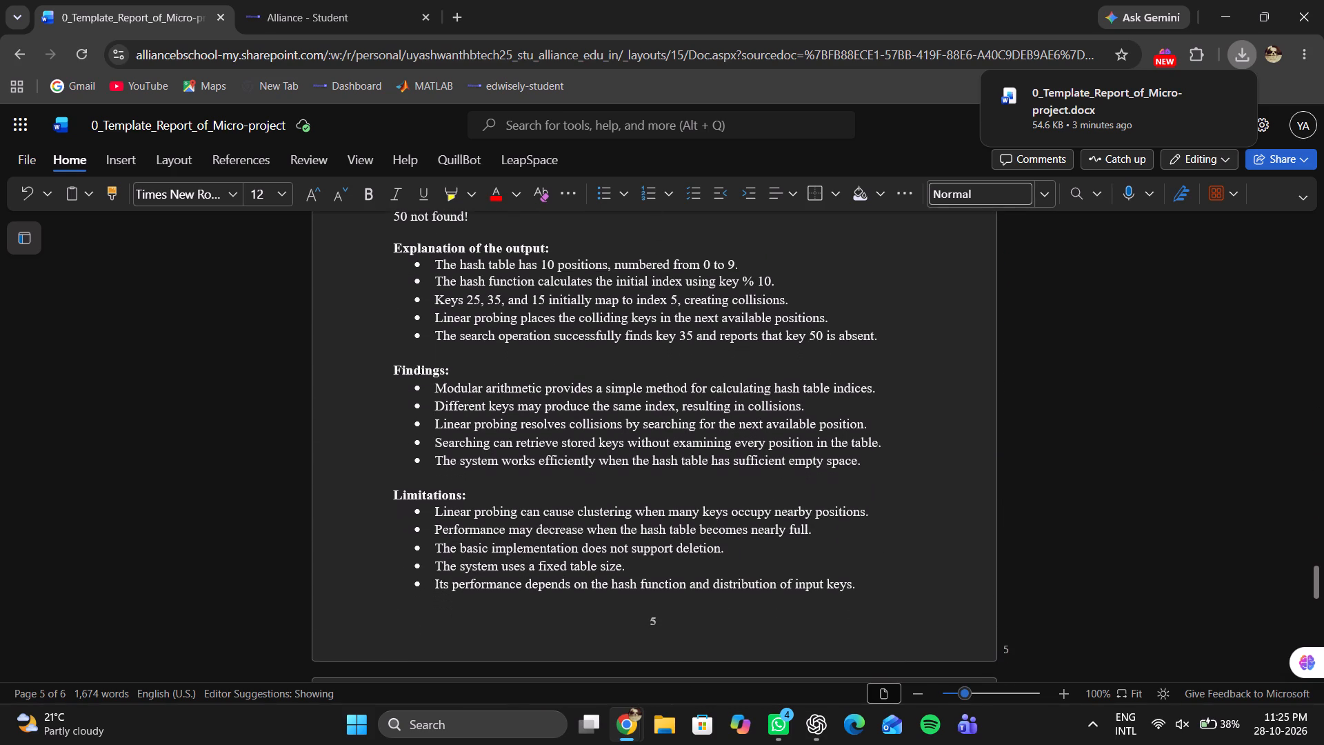
scroll(735, 497, down, 5)
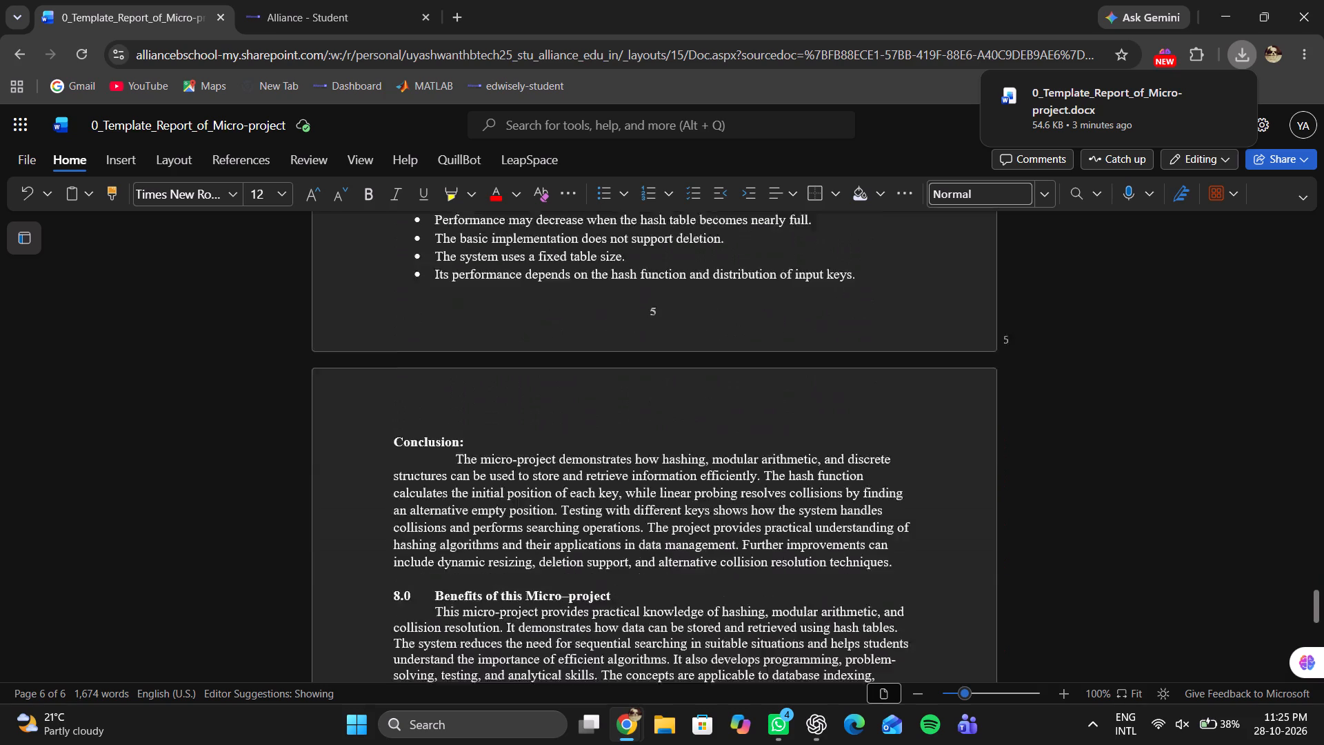
scroll(735, 497, down, 2)
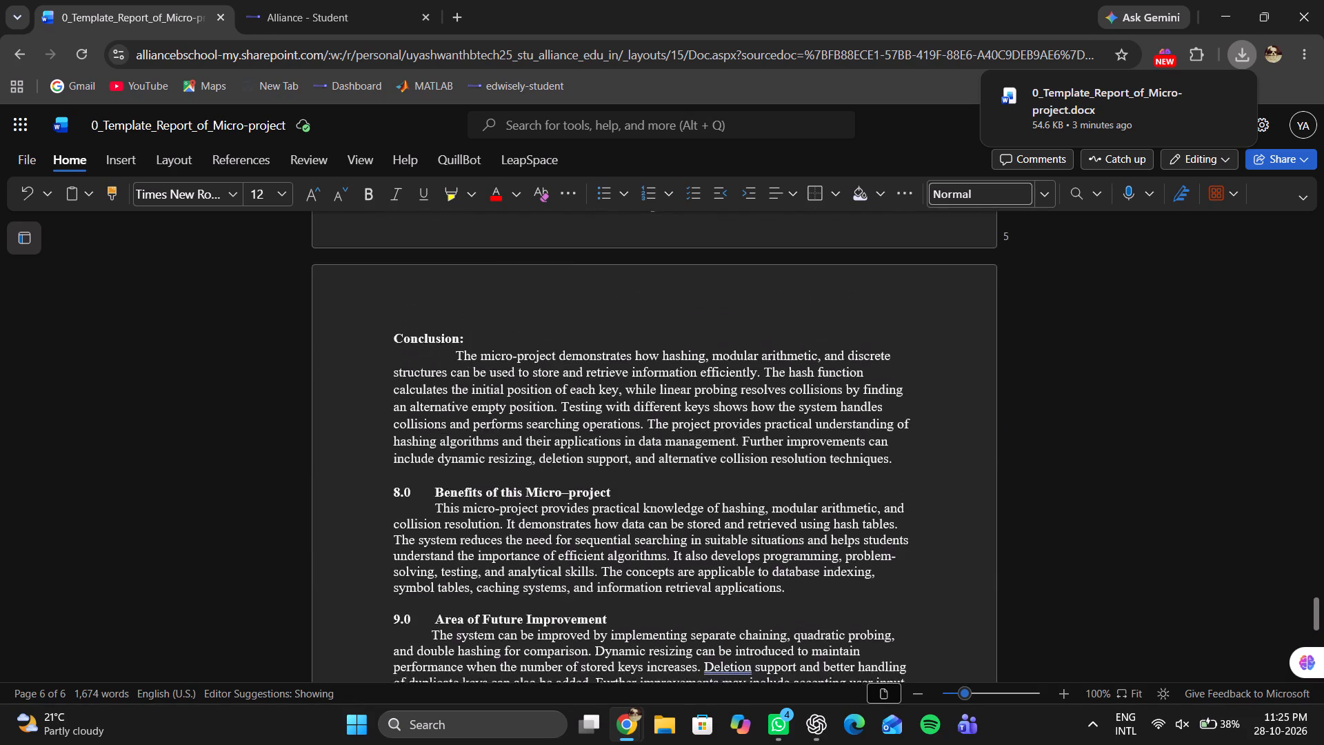
scroll(735, 497, down, 1)
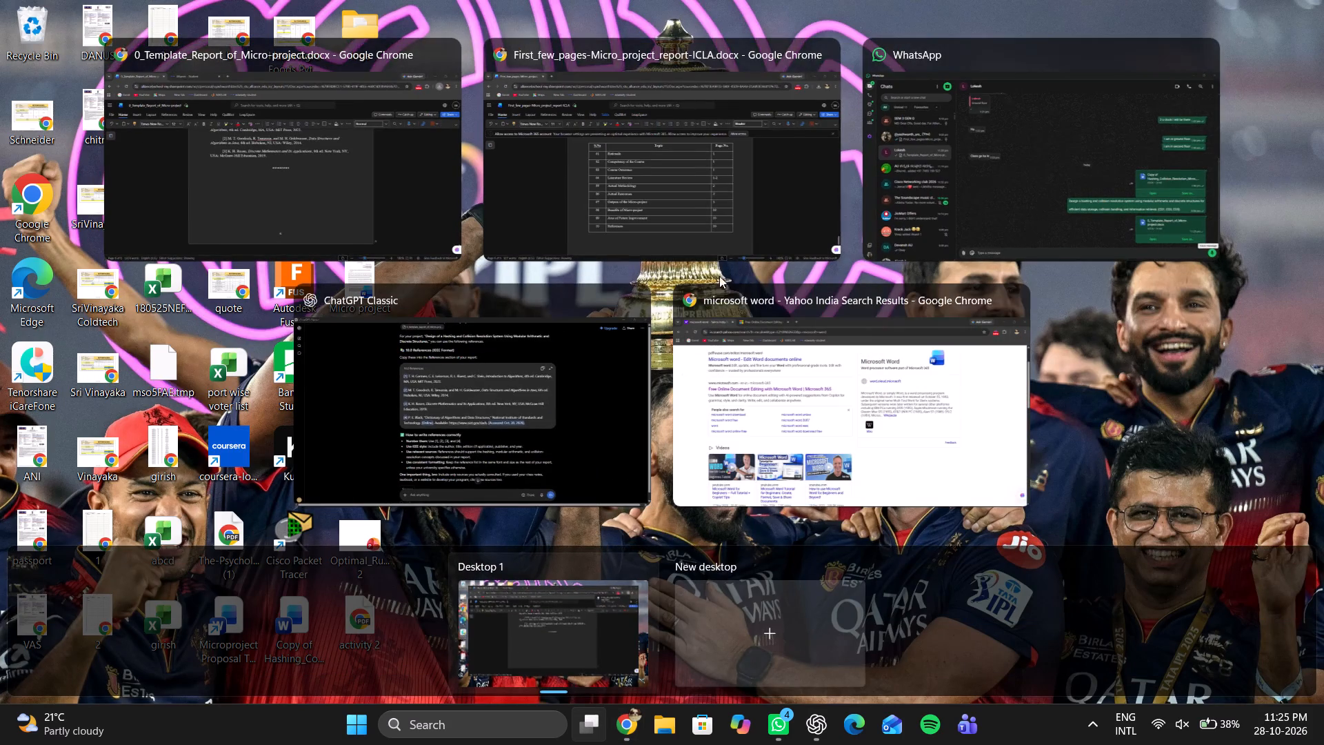
In the First_few_pages contents table, set the page number for Outputs of the Micro-project to 3-6.
click(713, 224)
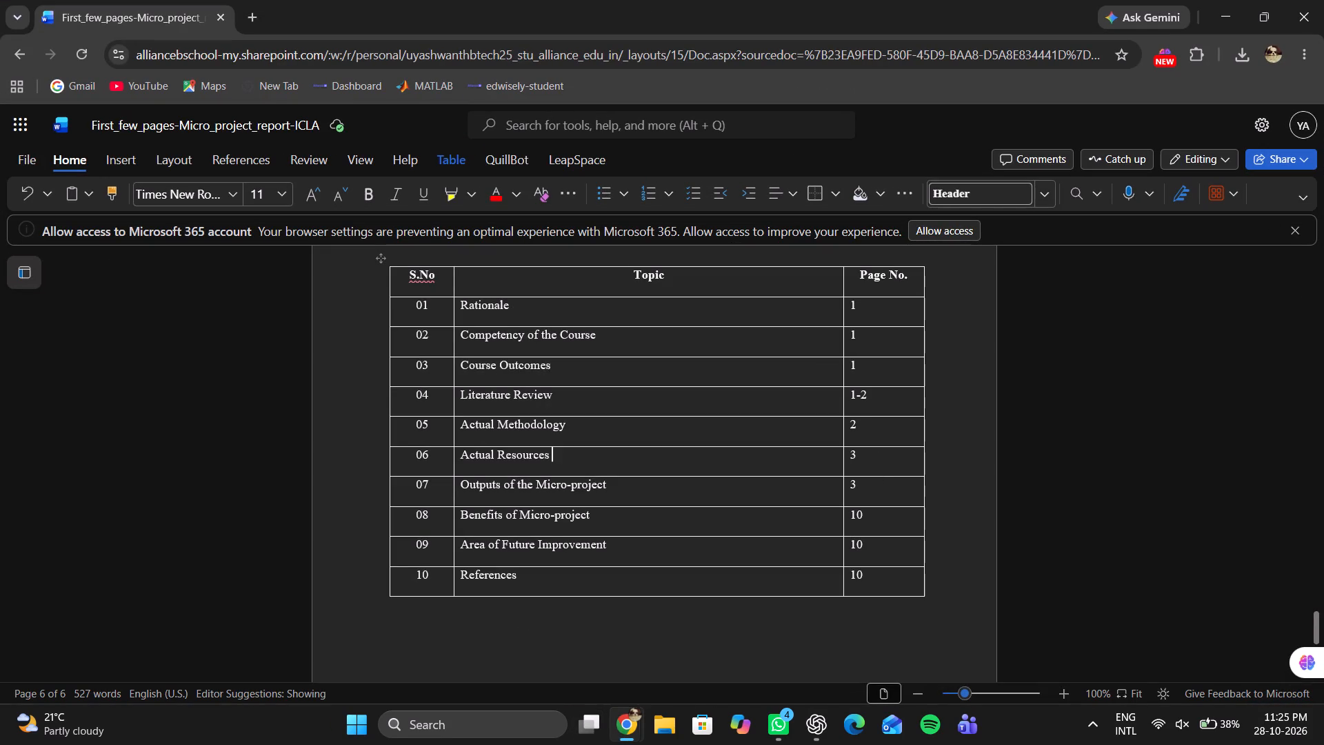
key(Down)
click(875, 485)
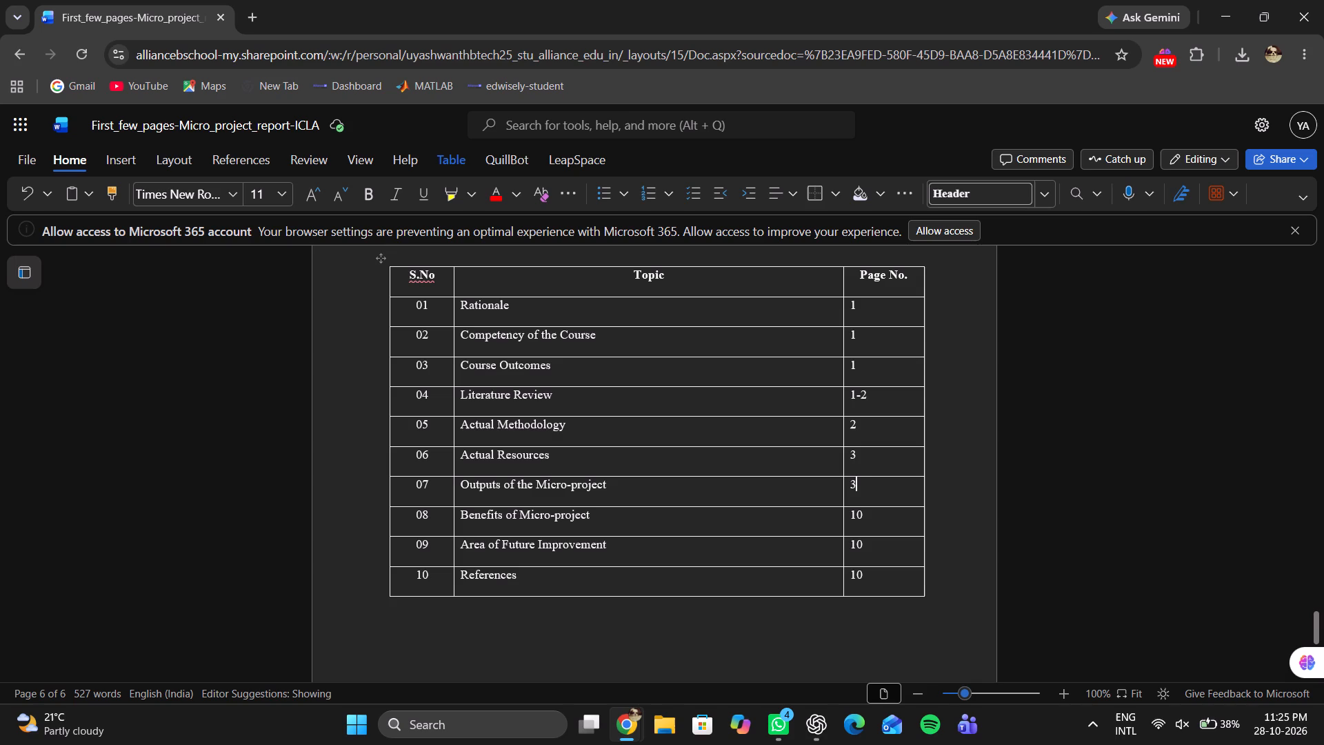
text(-6)
Clear the page numbers in rows 08 to 10 and enter 6 for Benefits of Micro-project and Area of Future Improvement.
key(Down)
key(Right)
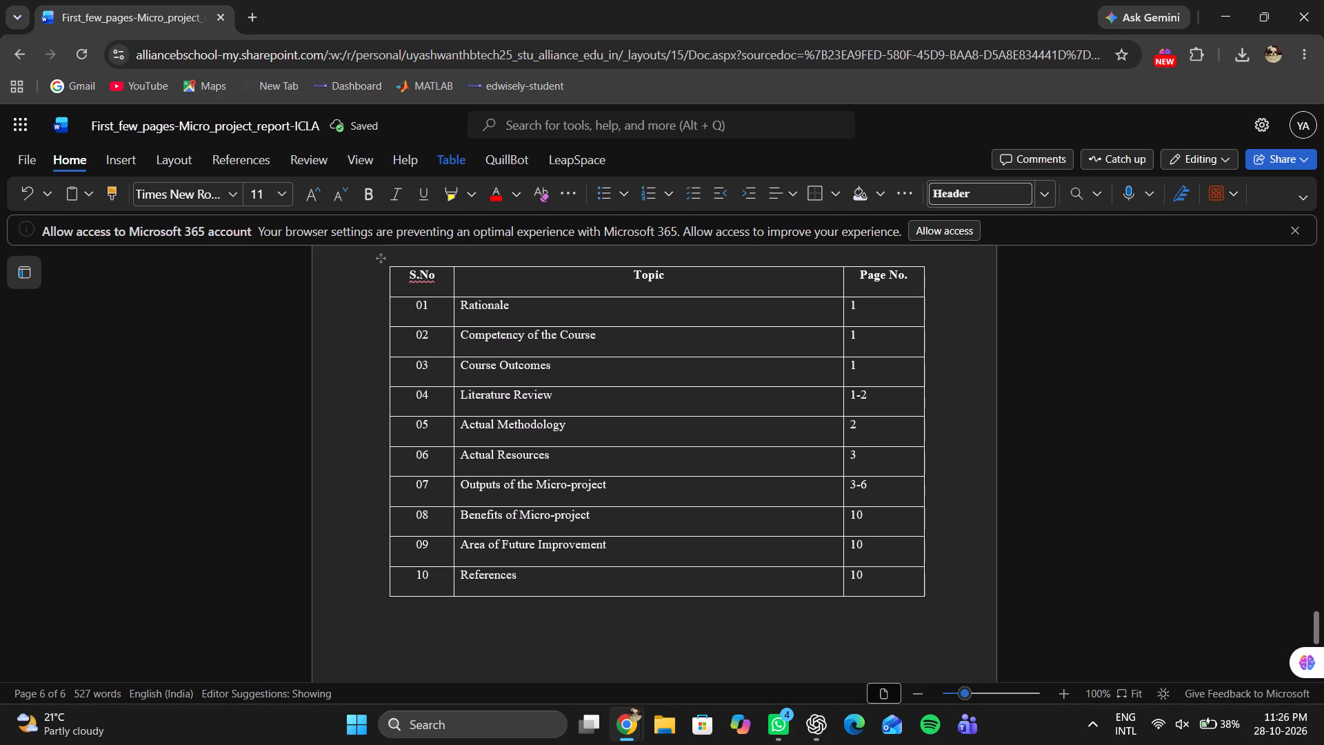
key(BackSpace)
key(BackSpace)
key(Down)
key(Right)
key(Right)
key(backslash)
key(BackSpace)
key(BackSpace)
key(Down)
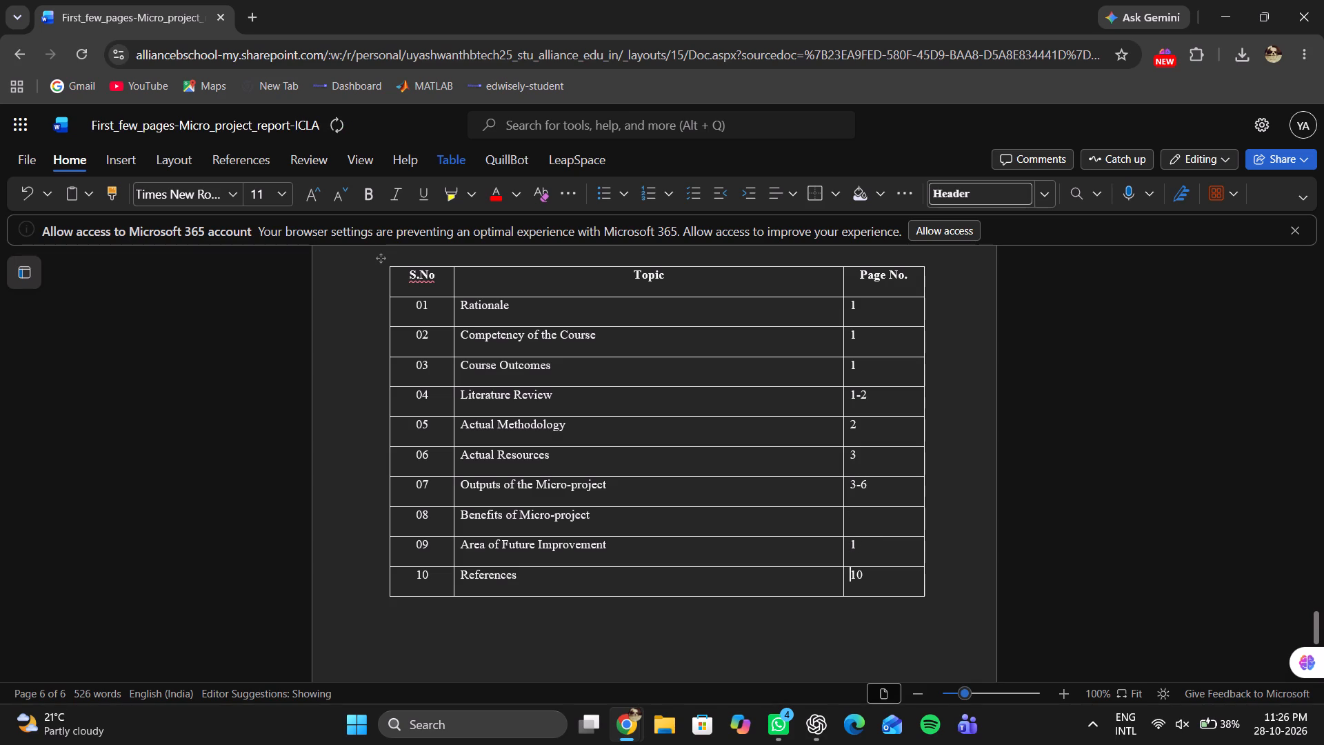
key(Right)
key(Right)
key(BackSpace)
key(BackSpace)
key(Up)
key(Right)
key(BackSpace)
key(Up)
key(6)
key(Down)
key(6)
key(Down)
Complete the contents table with page number 6 for Area of Future Improvement and References.
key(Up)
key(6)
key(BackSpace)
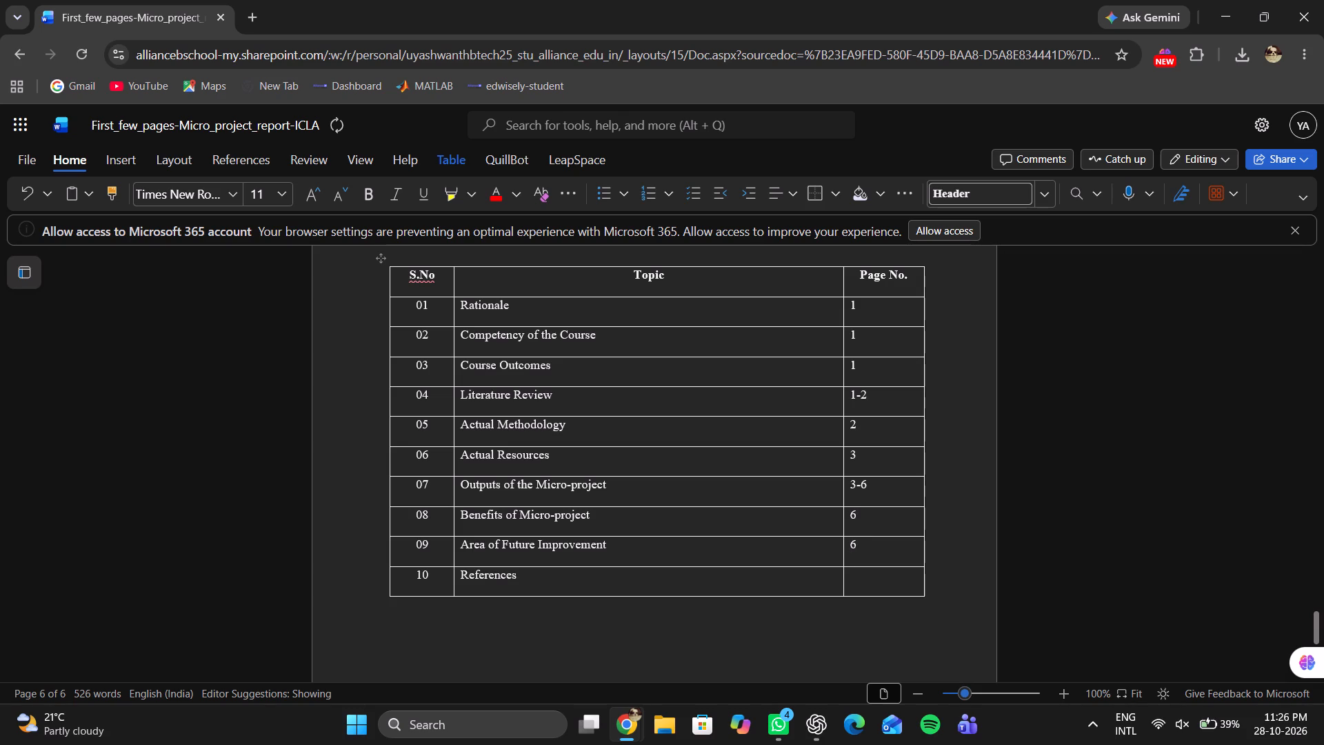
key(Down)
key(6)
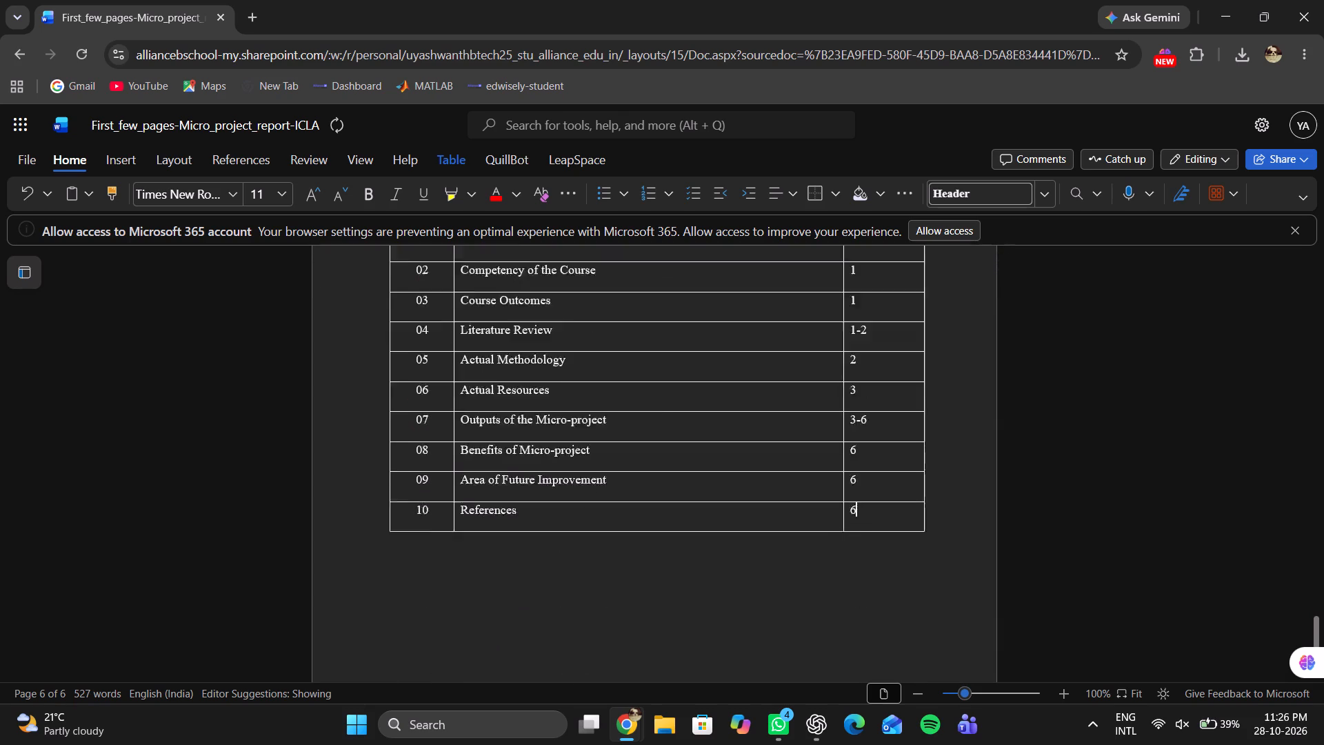
Download a copy of the First_few_pages-Micro_project_report-ICLA document.
scroll(938, 495, down, 5)
scroll(938, 495, up, 2)
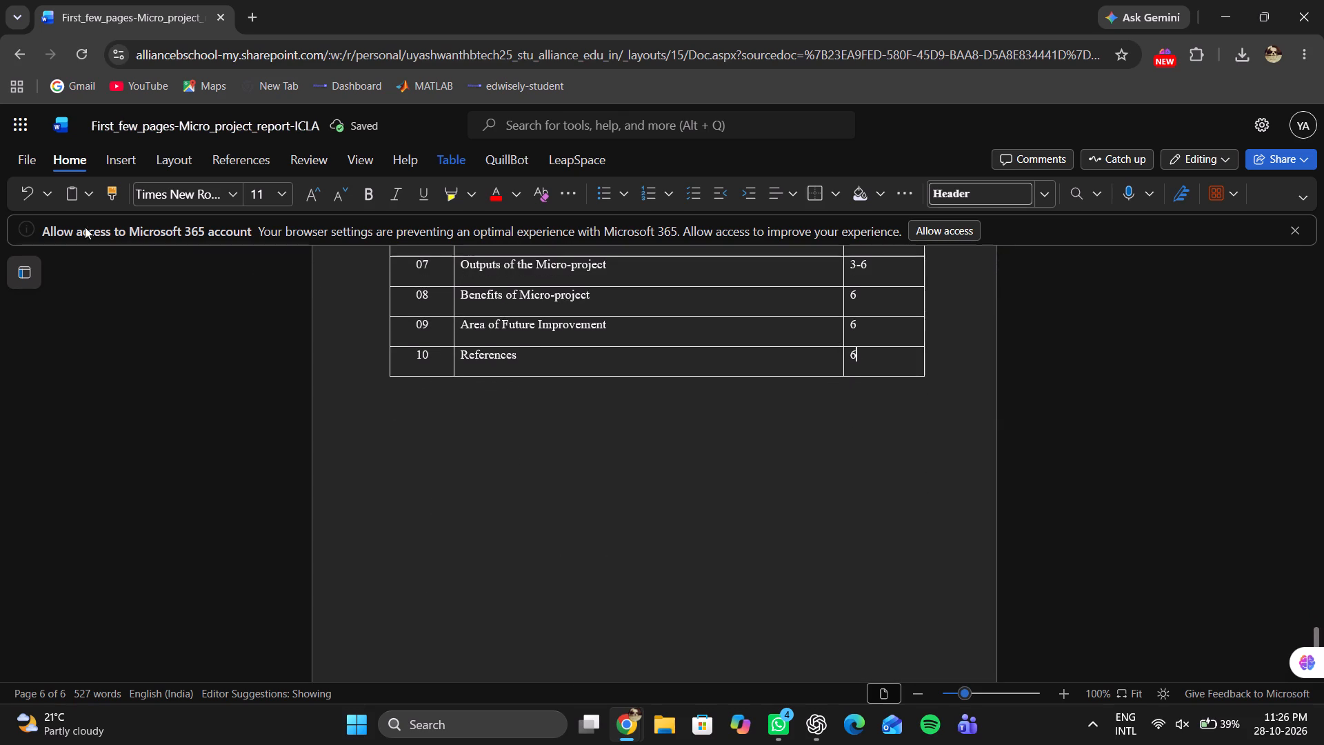
click(21, 161)
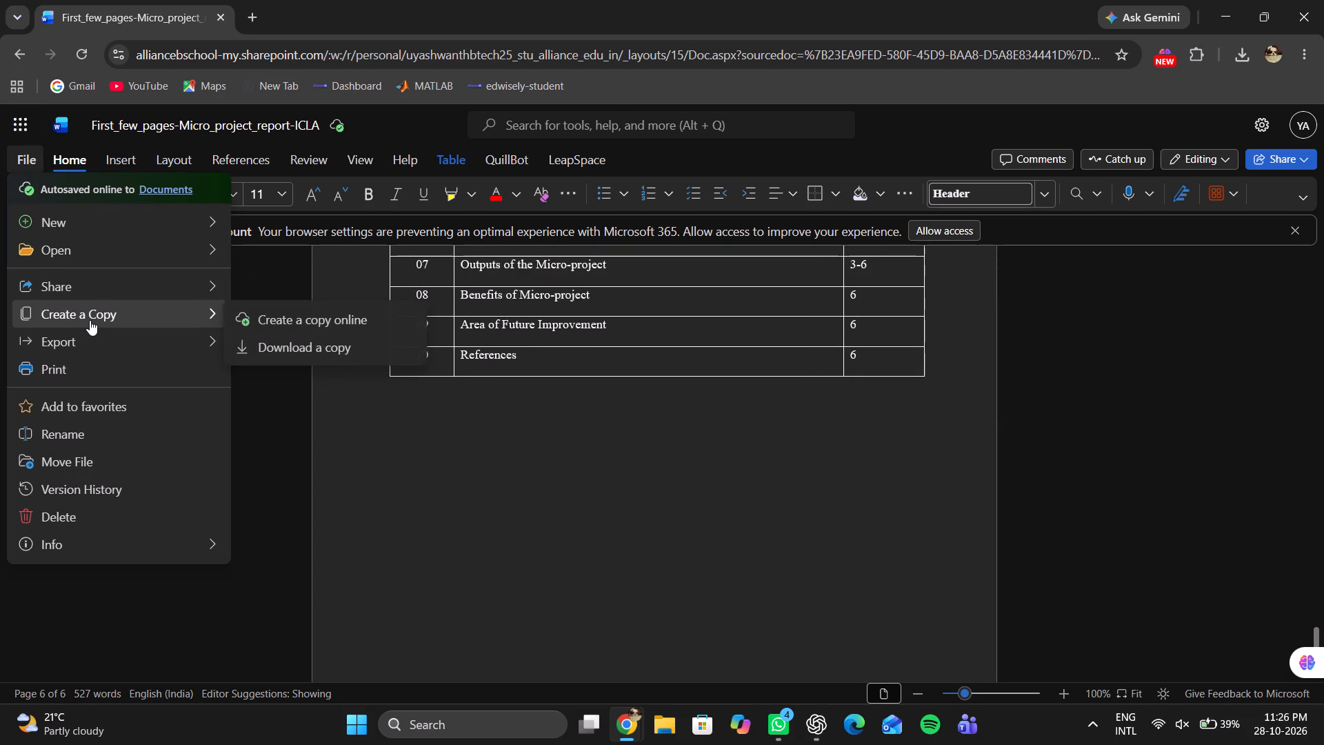
click(293, 354)
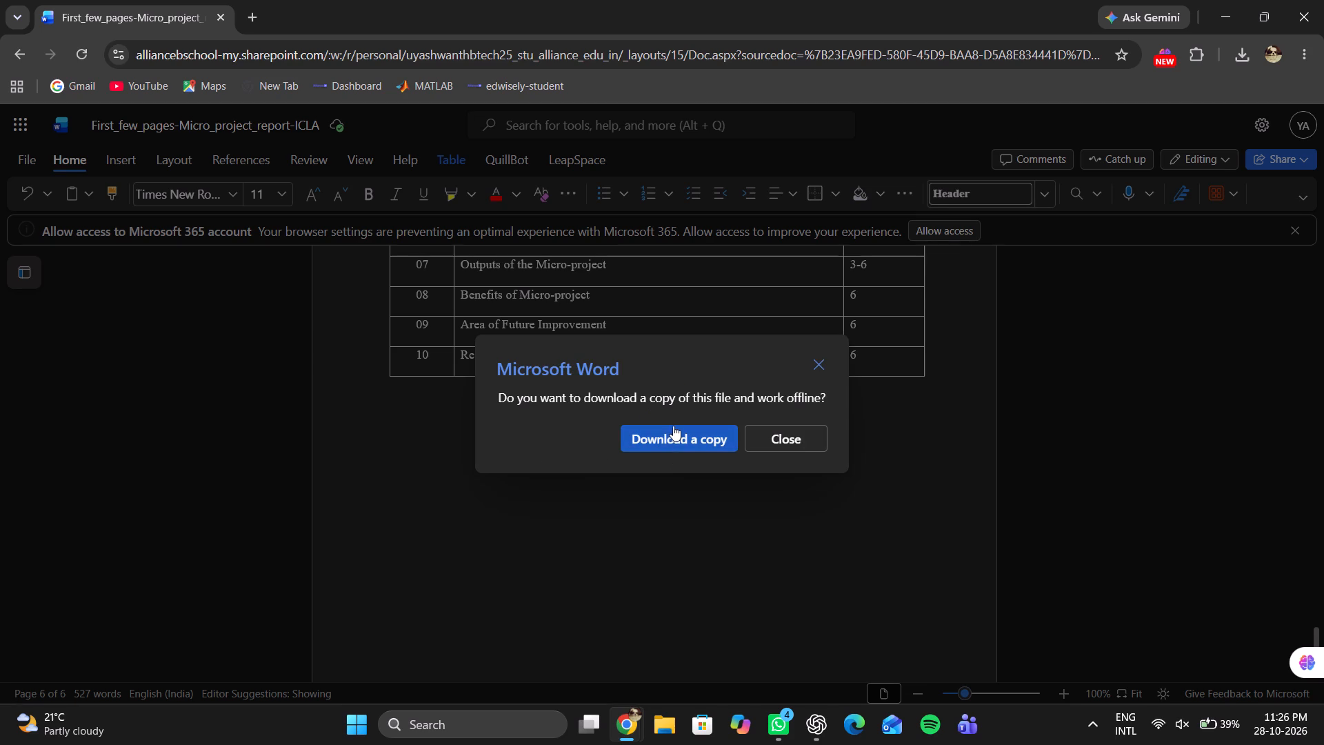
click(673, 425)
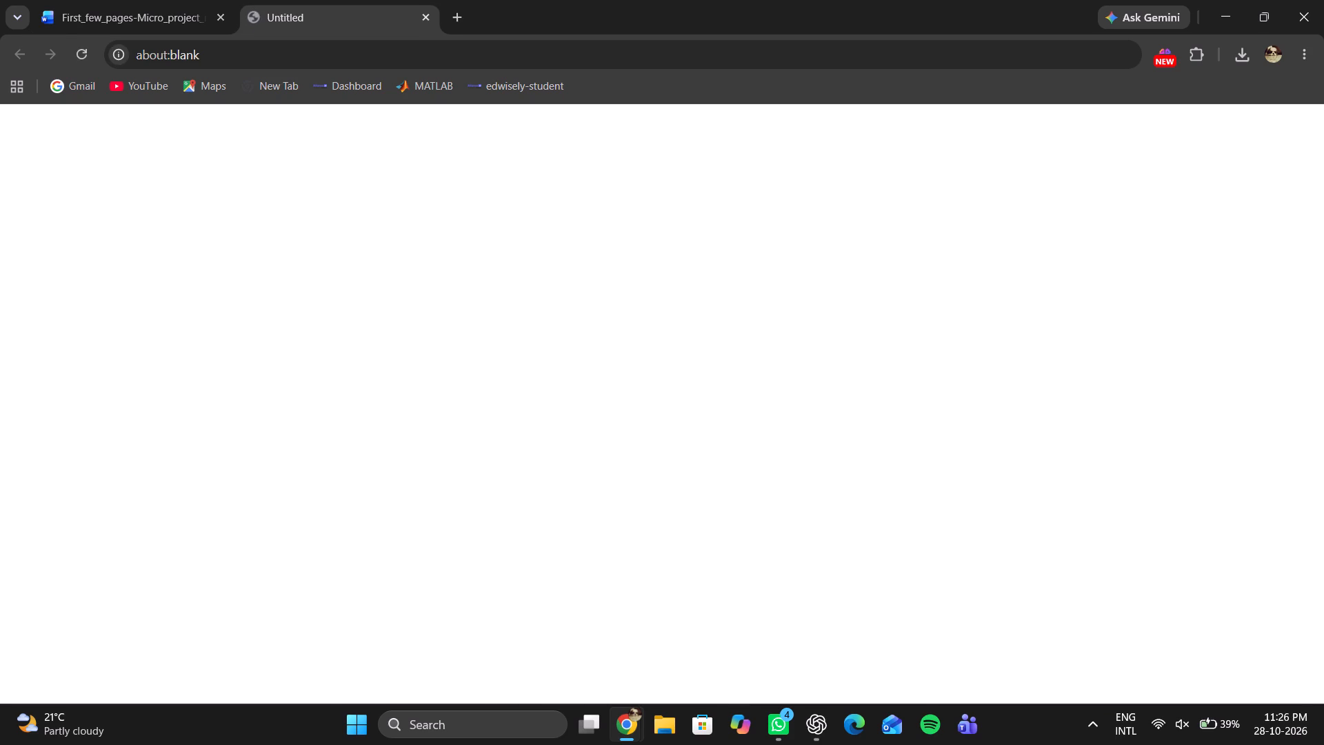
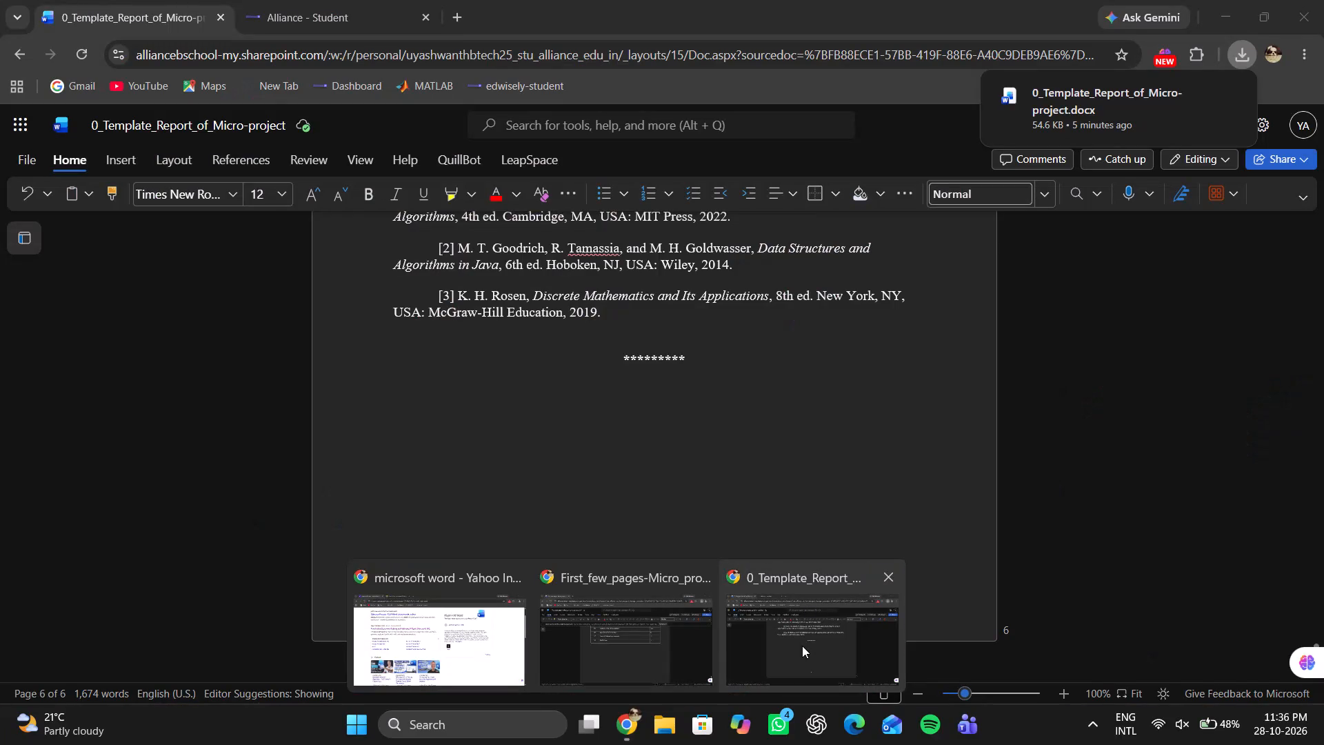
Close all remaining Chrome windows: the 0_Template_Report_of_Micro-project report, the First_few_pages document and the Microsoft Word search results.
click(802, 646)
click(1262, 113)
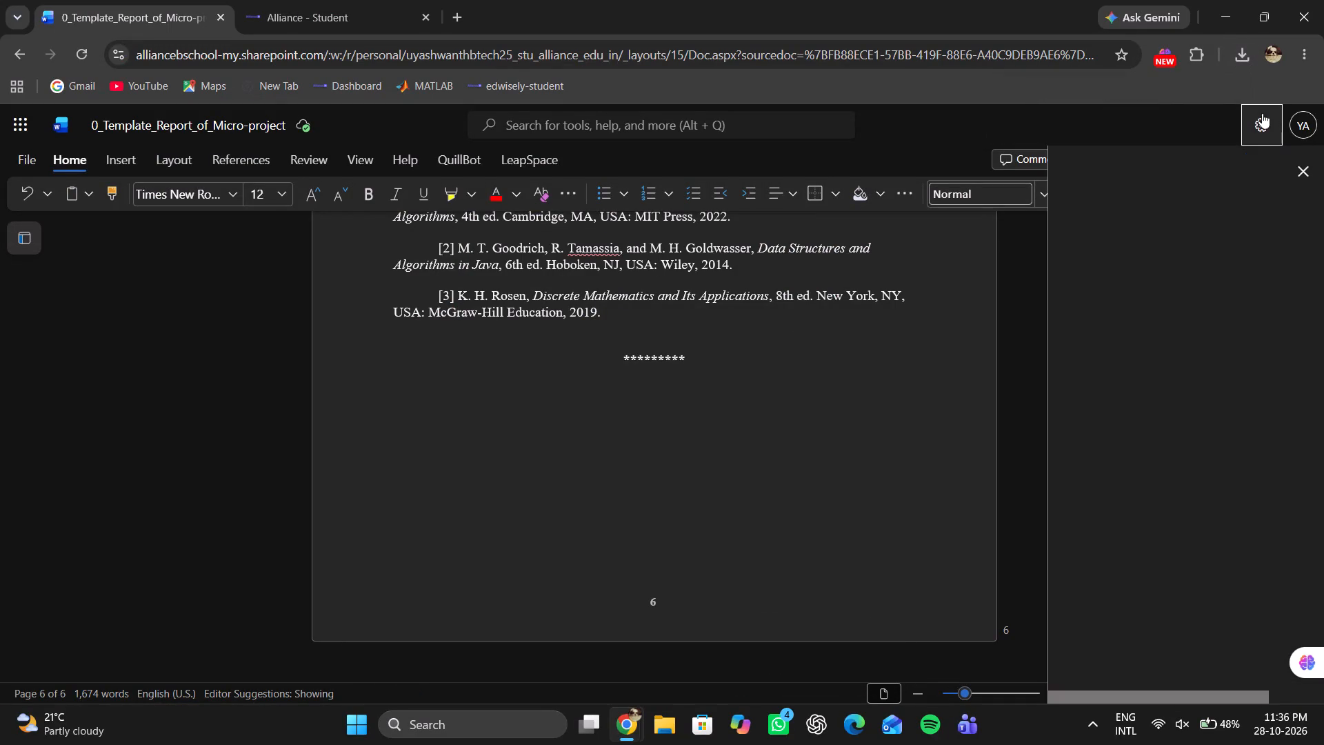
click(1323, 0)
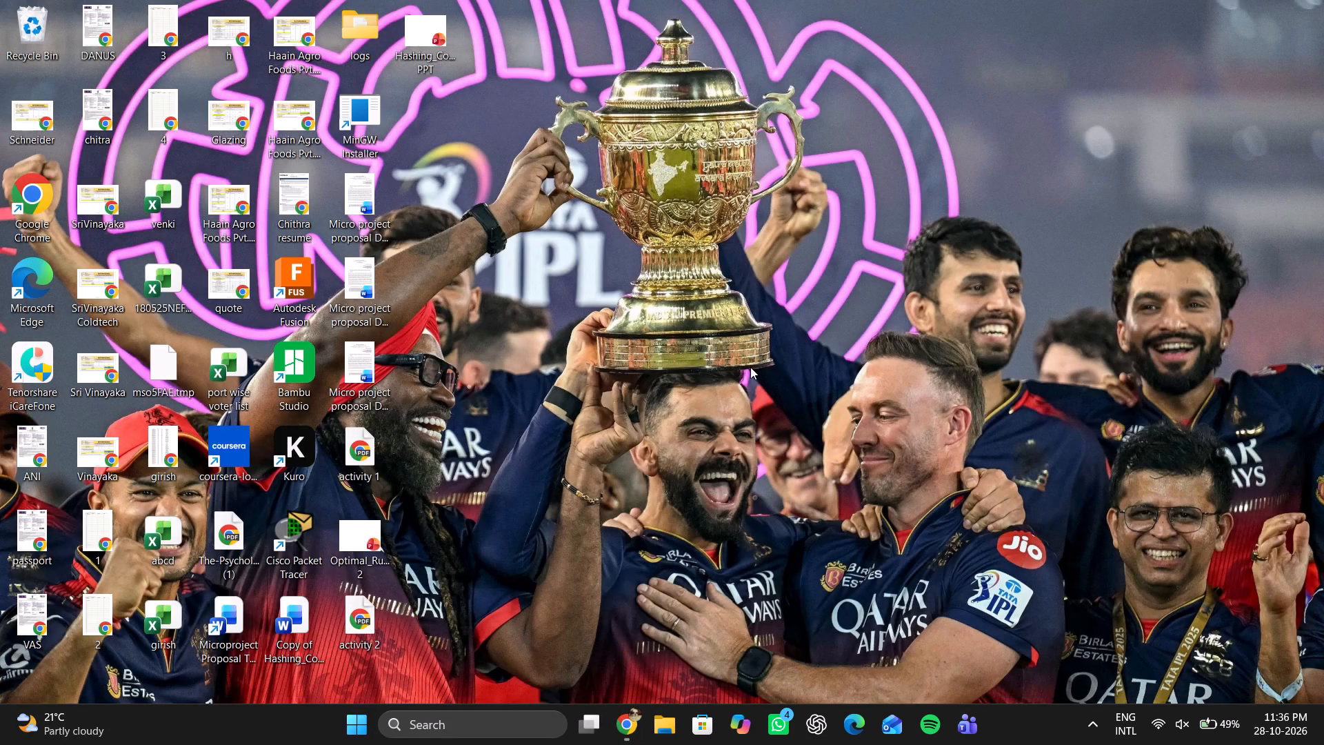
click(628, 713)
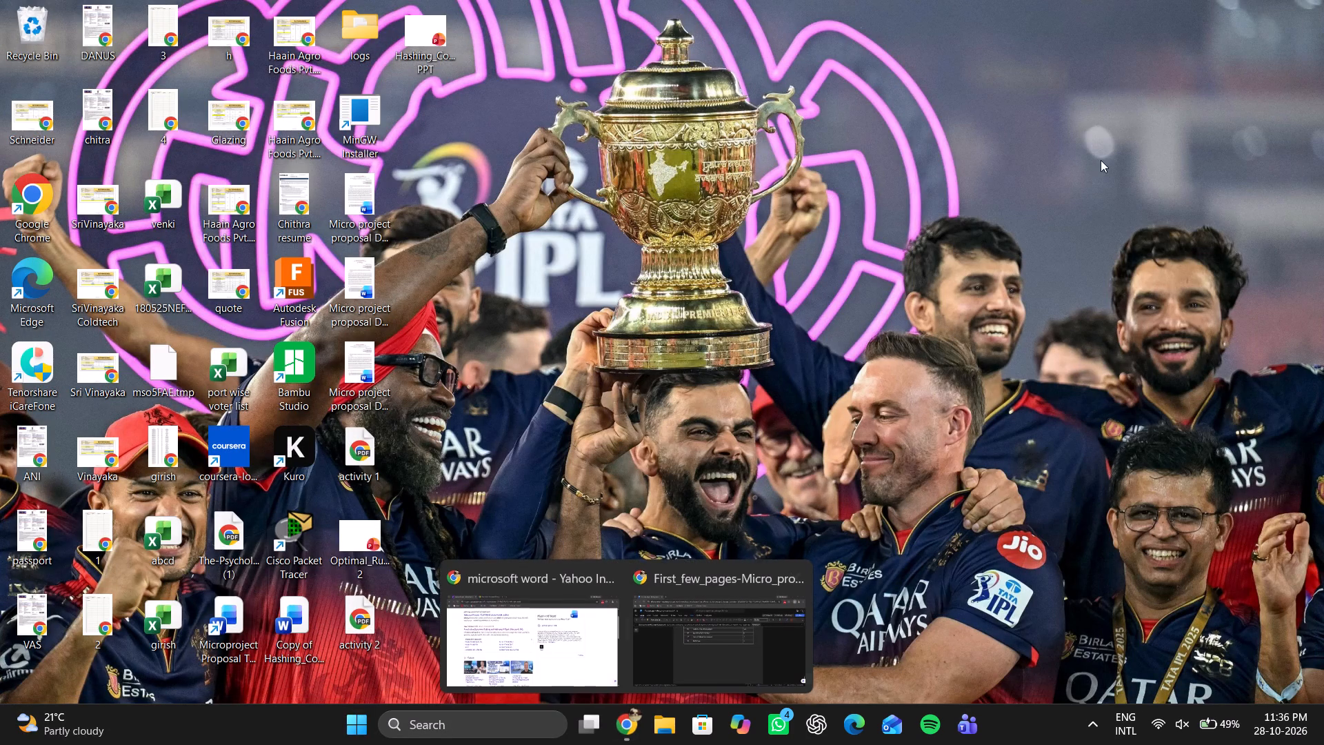
click(692, 668)
double_click(1323, 0)
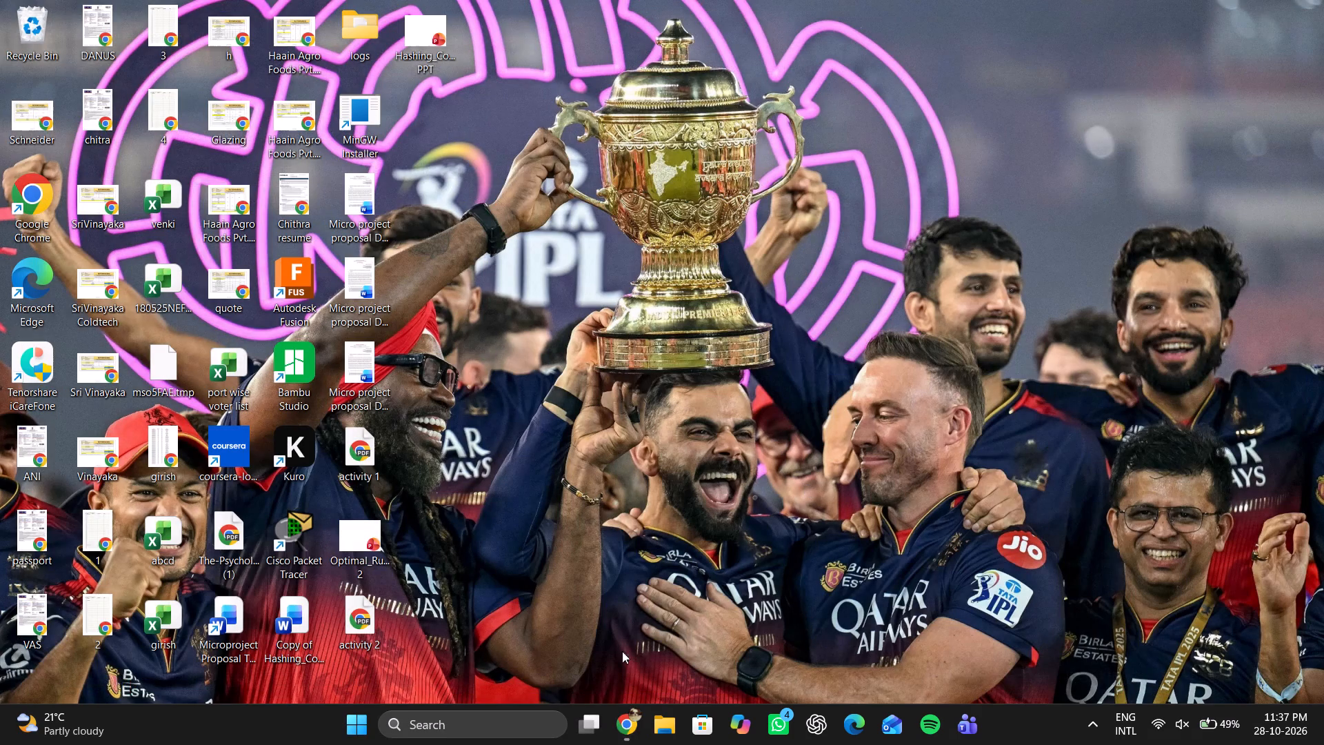
click(643, 725)
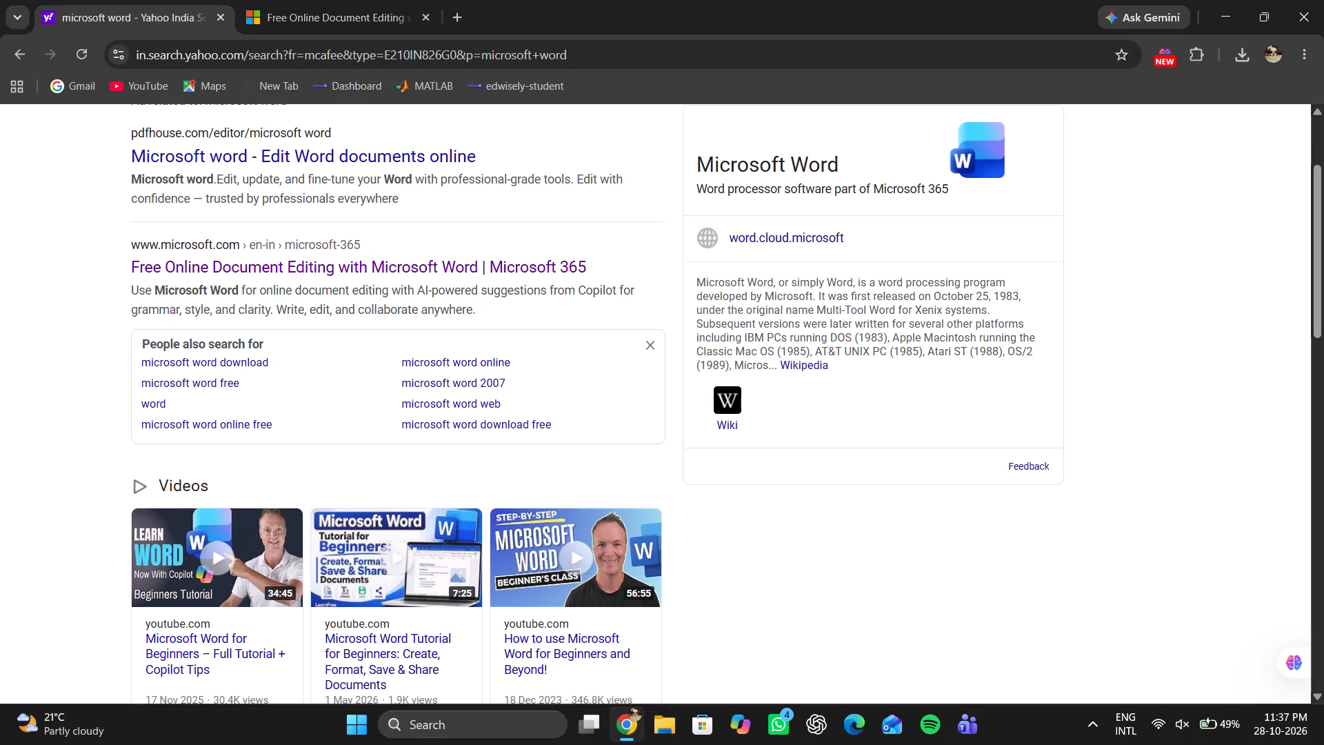
double_click(1323, 0)
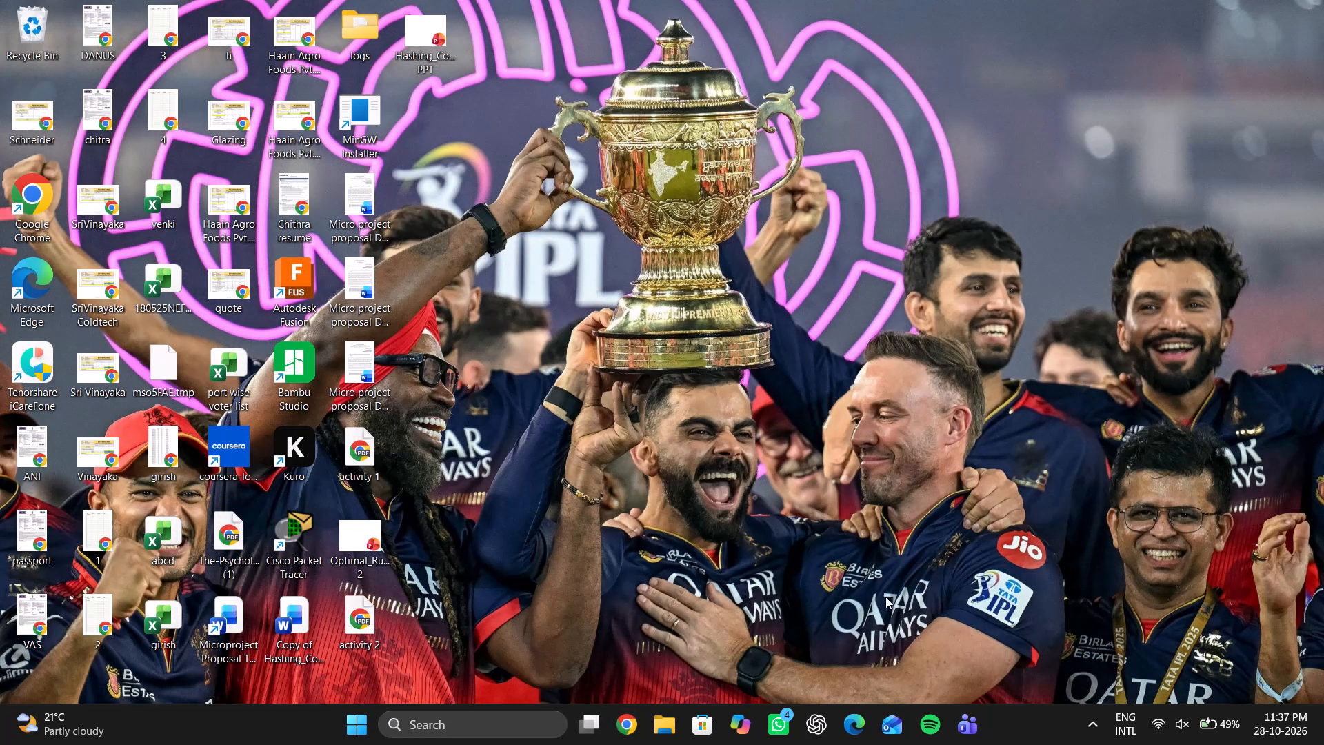
Launch the Kuro application from the desktop.
double_click(303, 459)
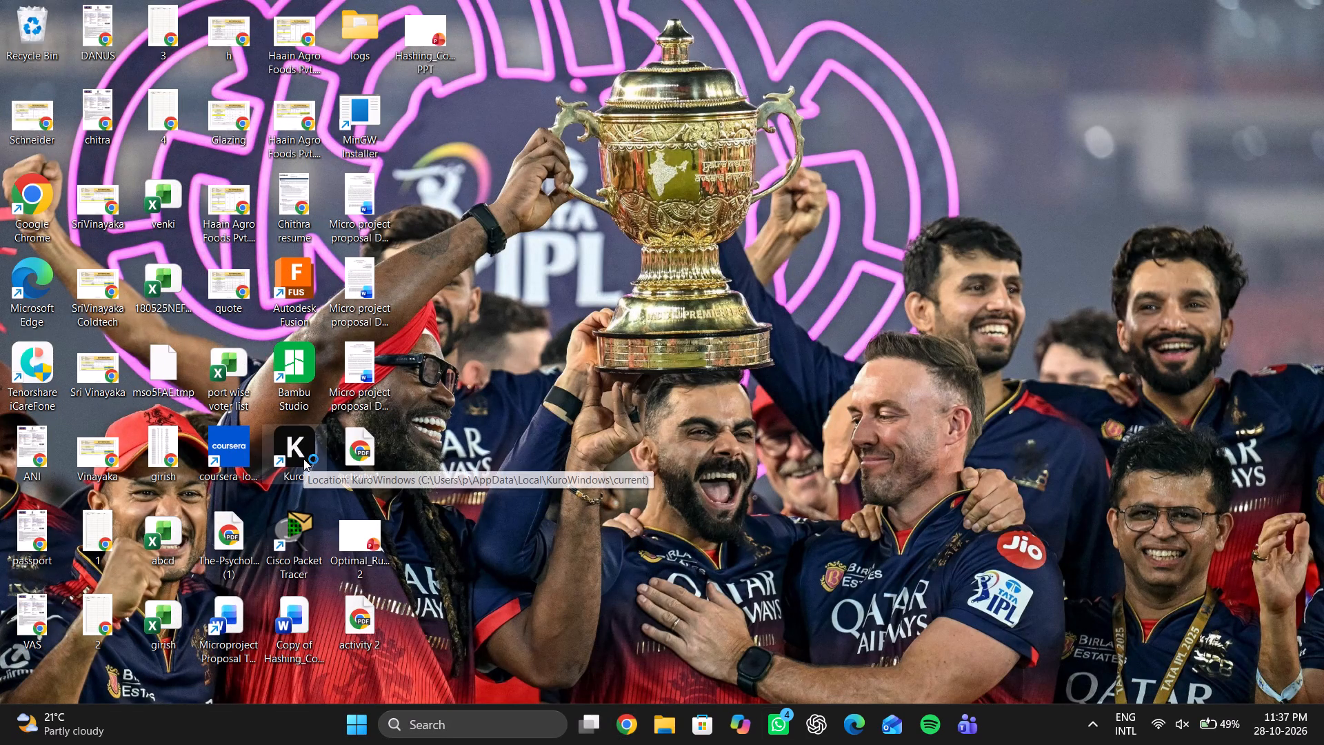
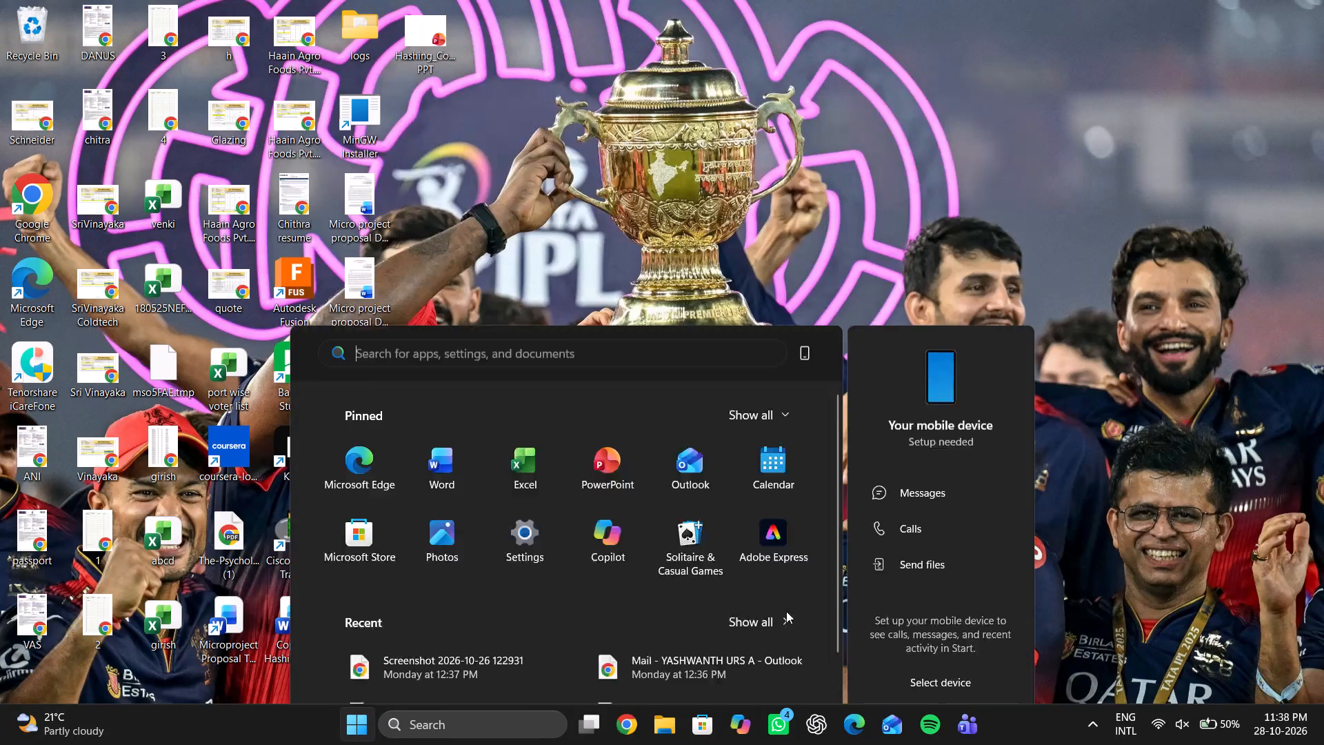
Bring up the computer's power options in order to shut it down.
drag(783, 660, 788, 668)
click(788, 668)
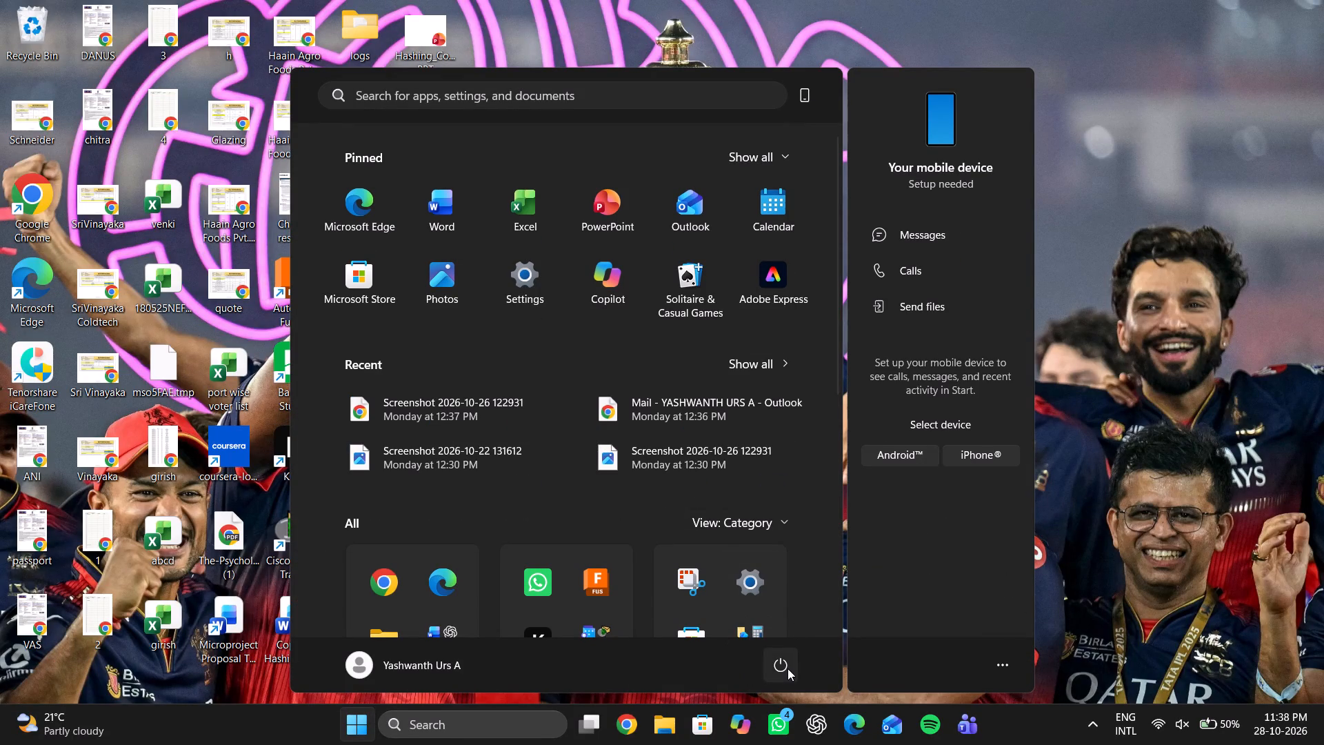
click(788, 663)
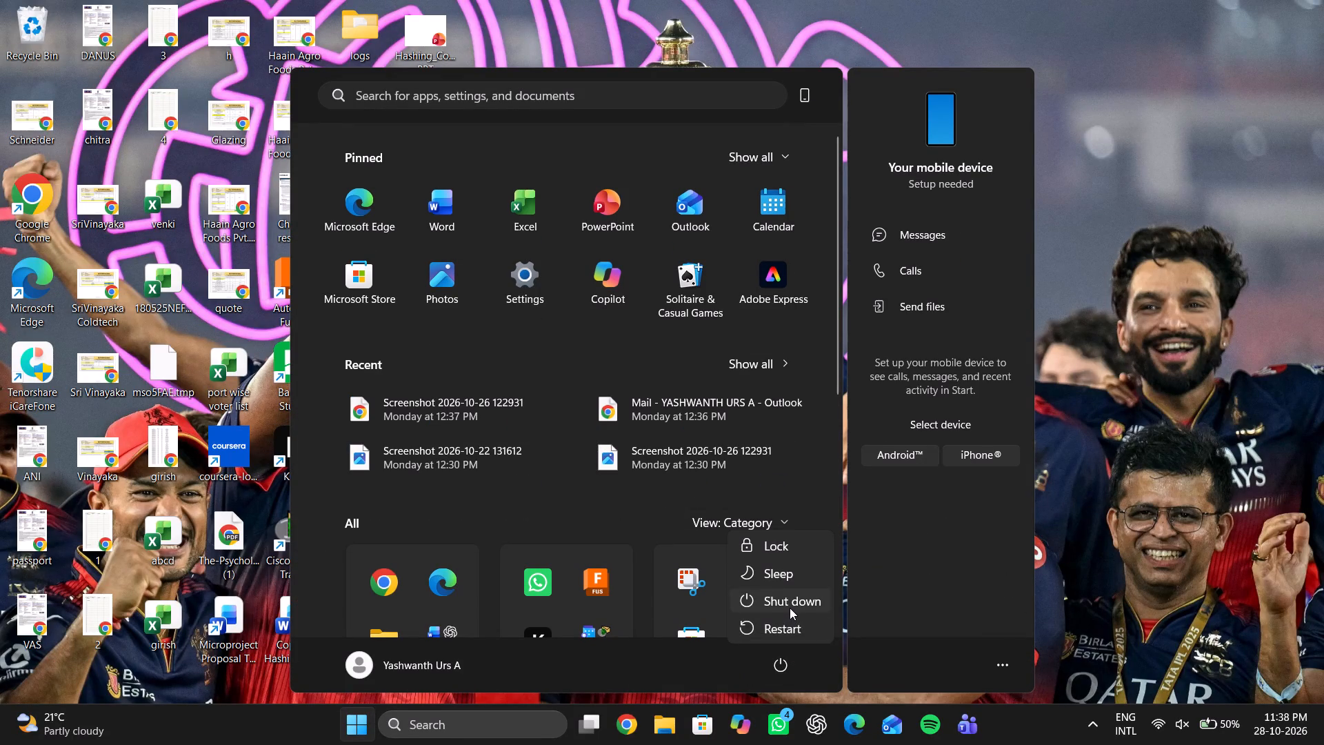